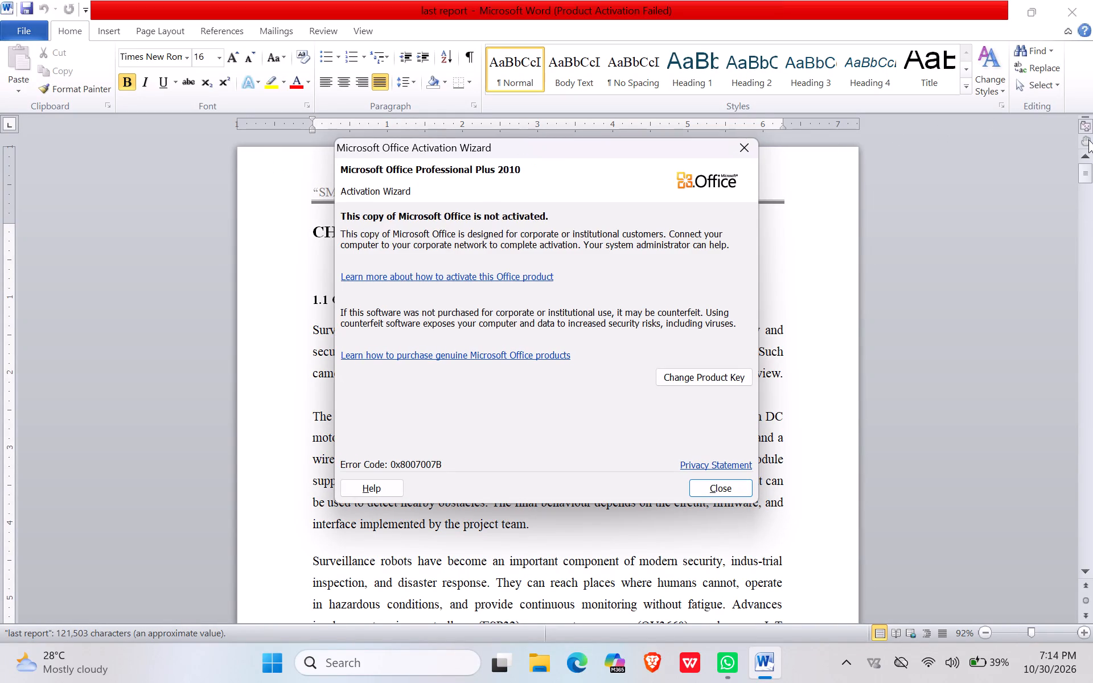
Dismiss the Microsoft Office Activation Wizard.
click(749, 151)
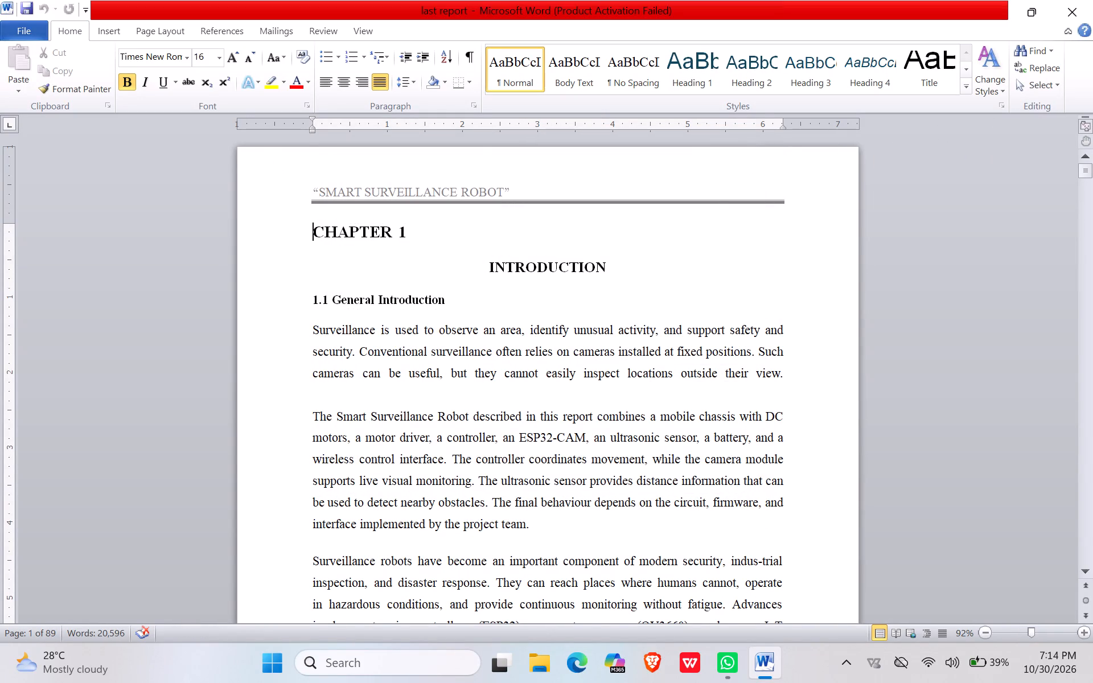
Delete the two consecutive paragraphs in section 1.1 beginning "This project presents" and "Security and monitoring are important".
scroll(349, 338, down, 5)
scroll(425, 469, down, 2)
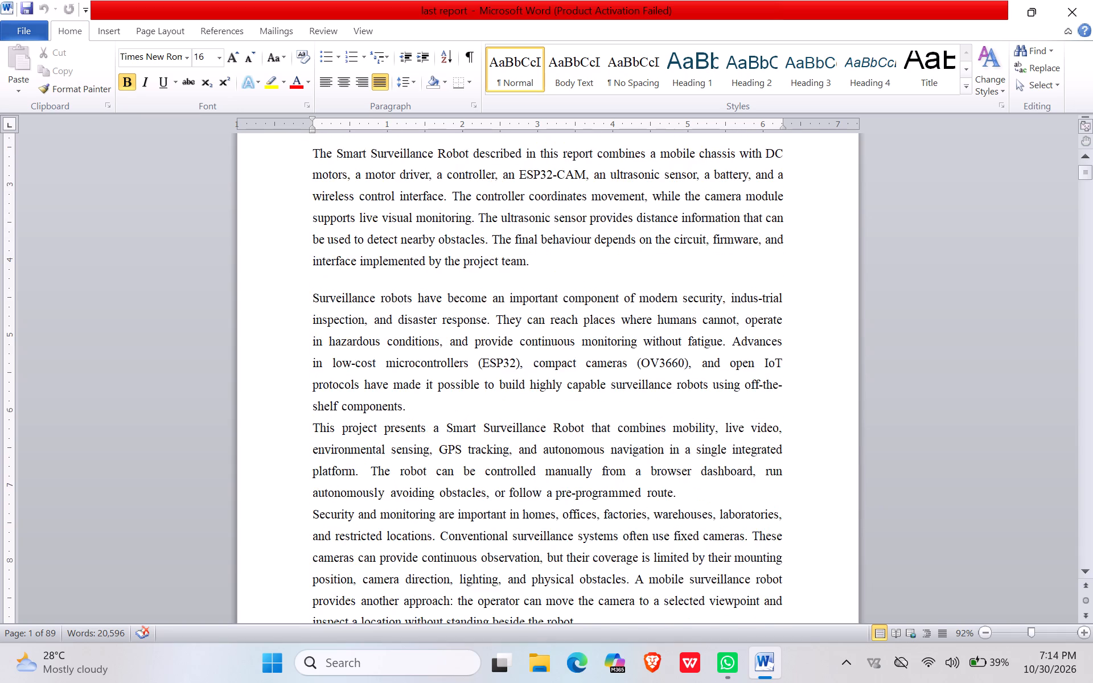
scroll(425, 469, down, 5)
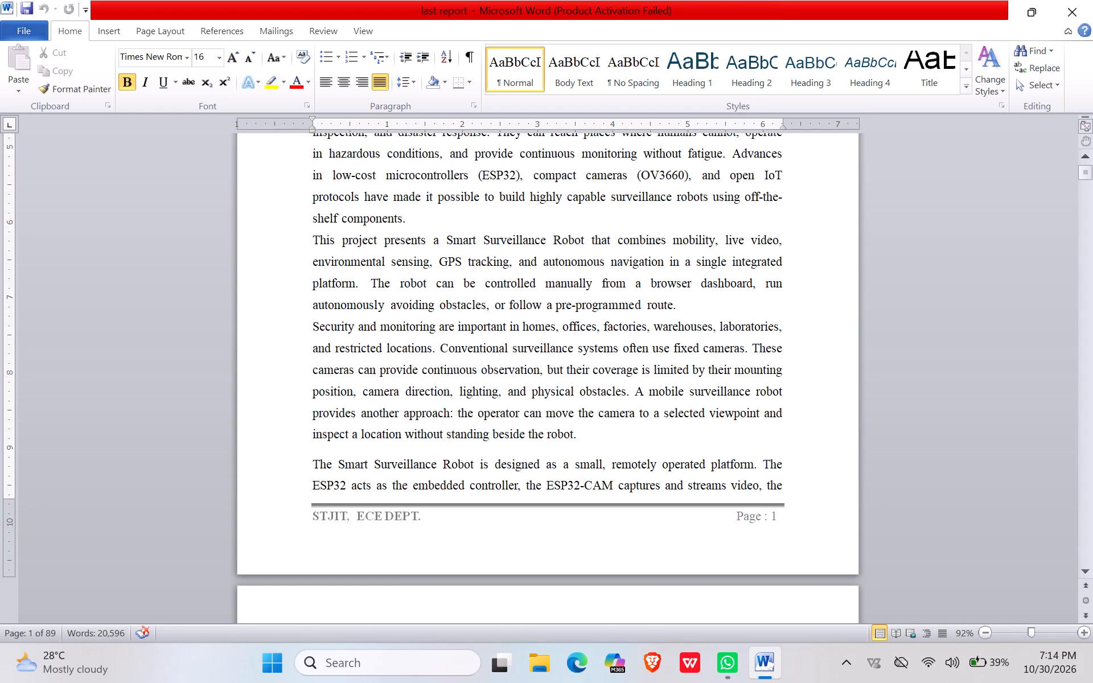
drag(590, 442, 304, 234)
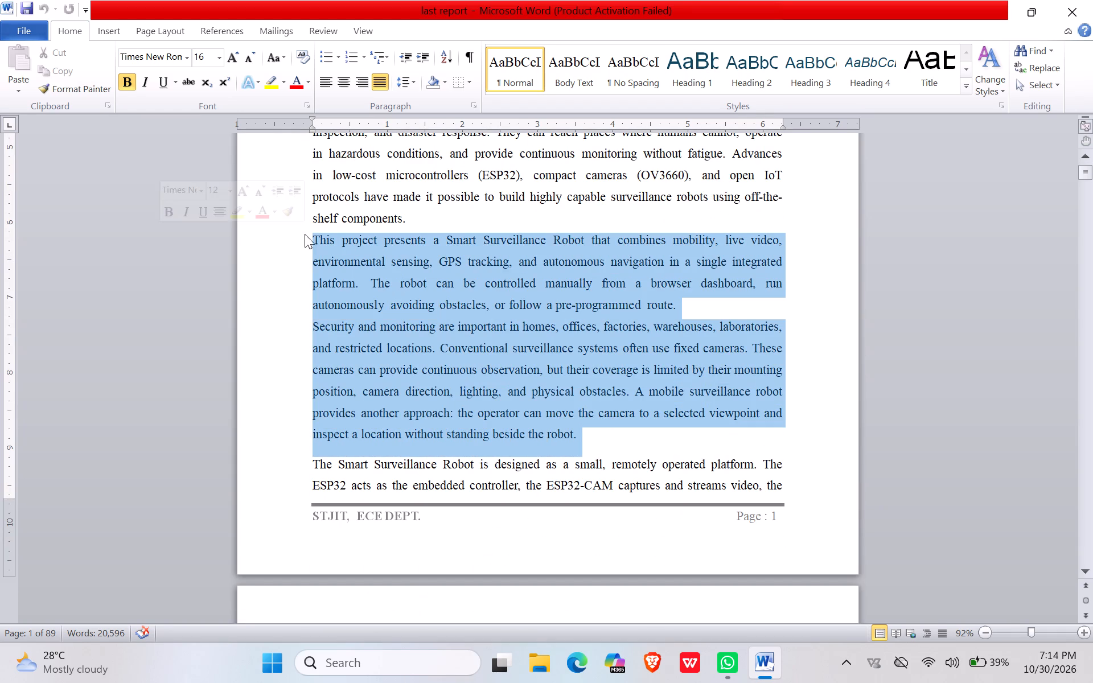
key(BackSpace)
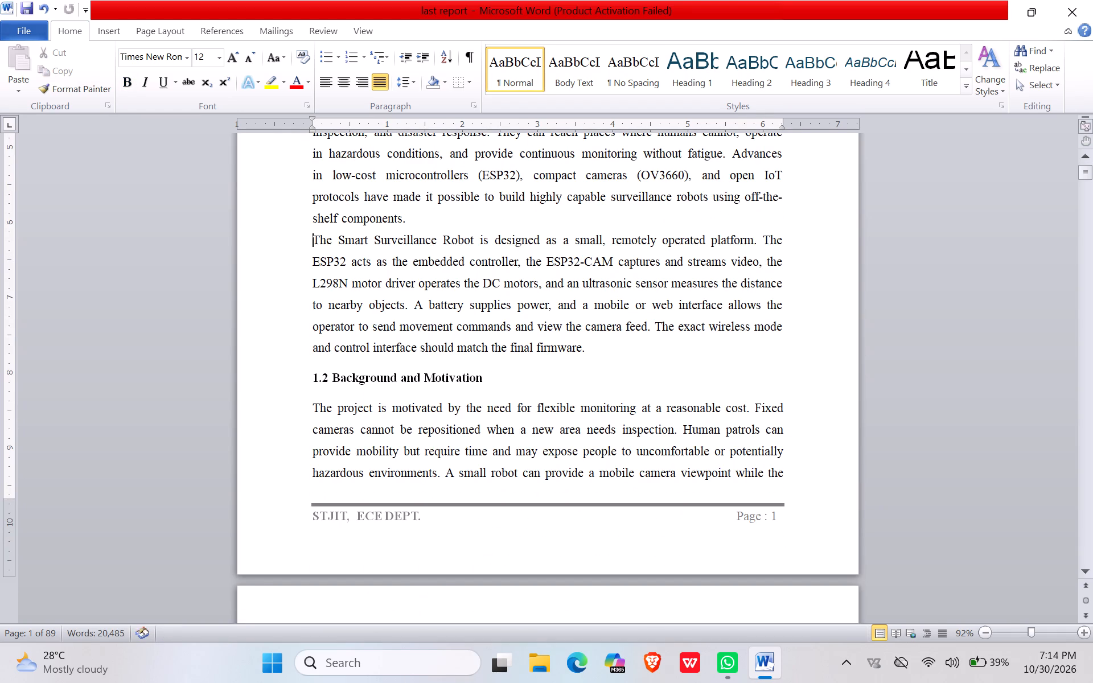
Delete the sentence "Surveillance robots have become an important component..." through "disaster response." in section 1.1.
scroll(475, 347, down, 2)
scroll(475, 344, up, 4)
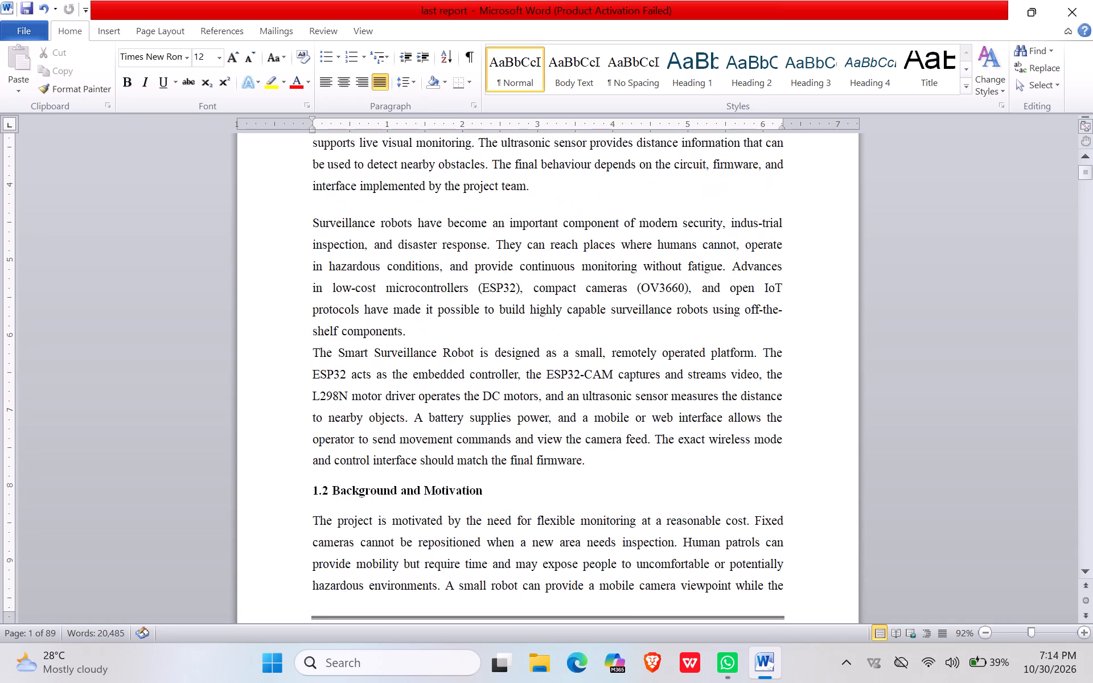
scroll(475, 344, up, 7)
scroll(484, 339, down, 5)
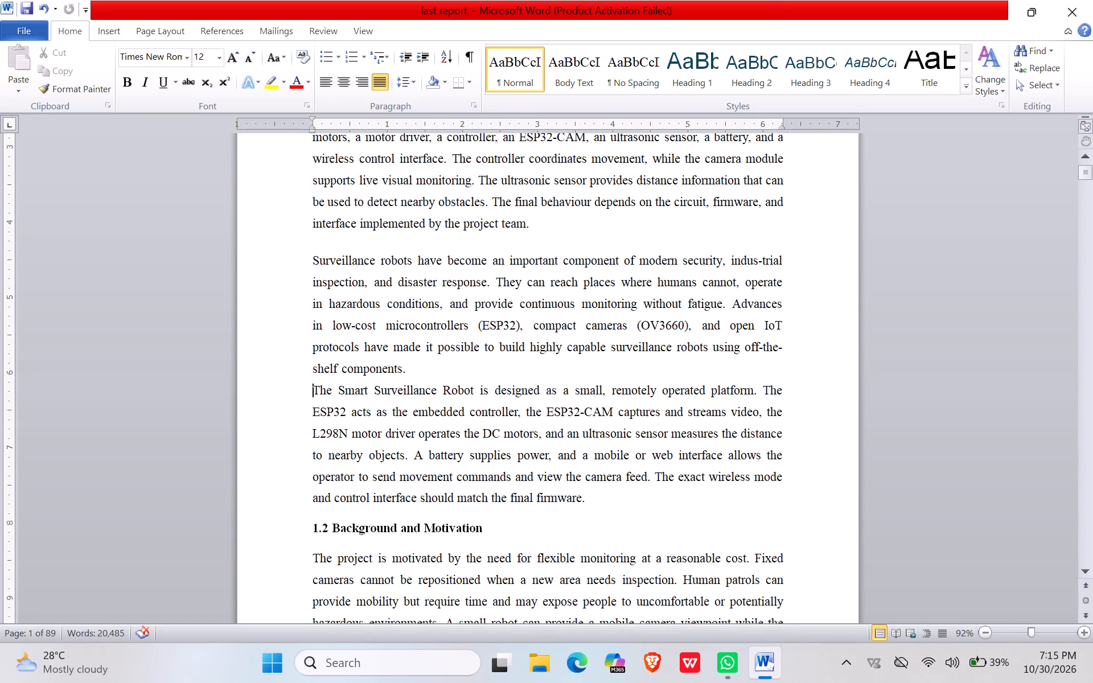
click(728, 299)
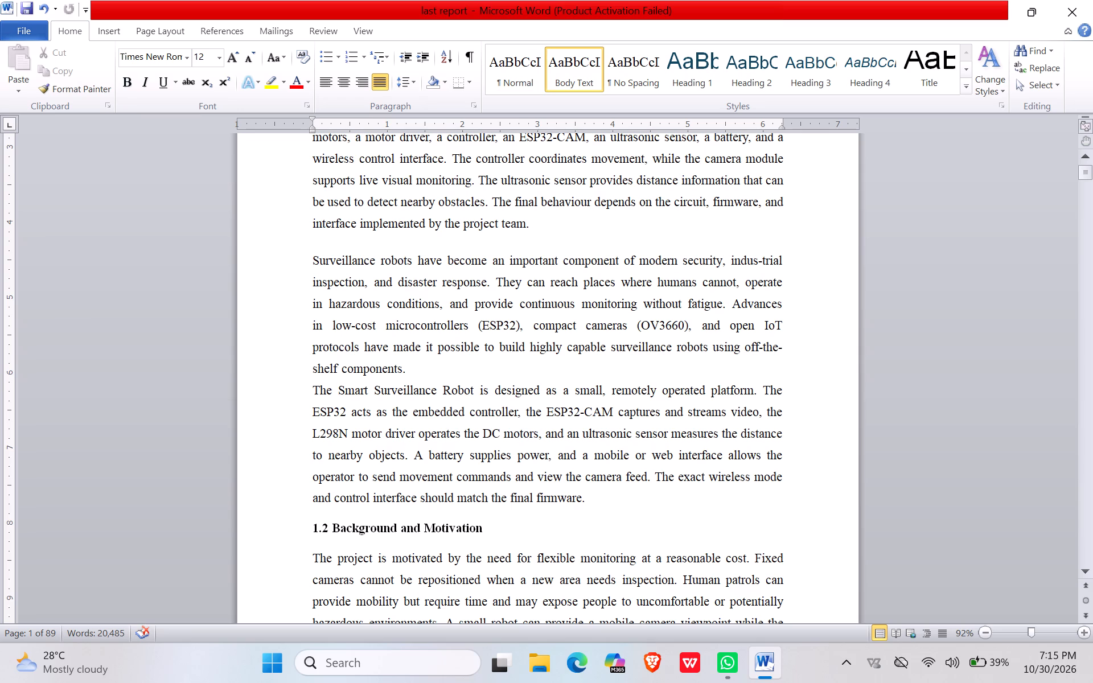
drag(492, 286, 314, 263)
key(BackSpace)
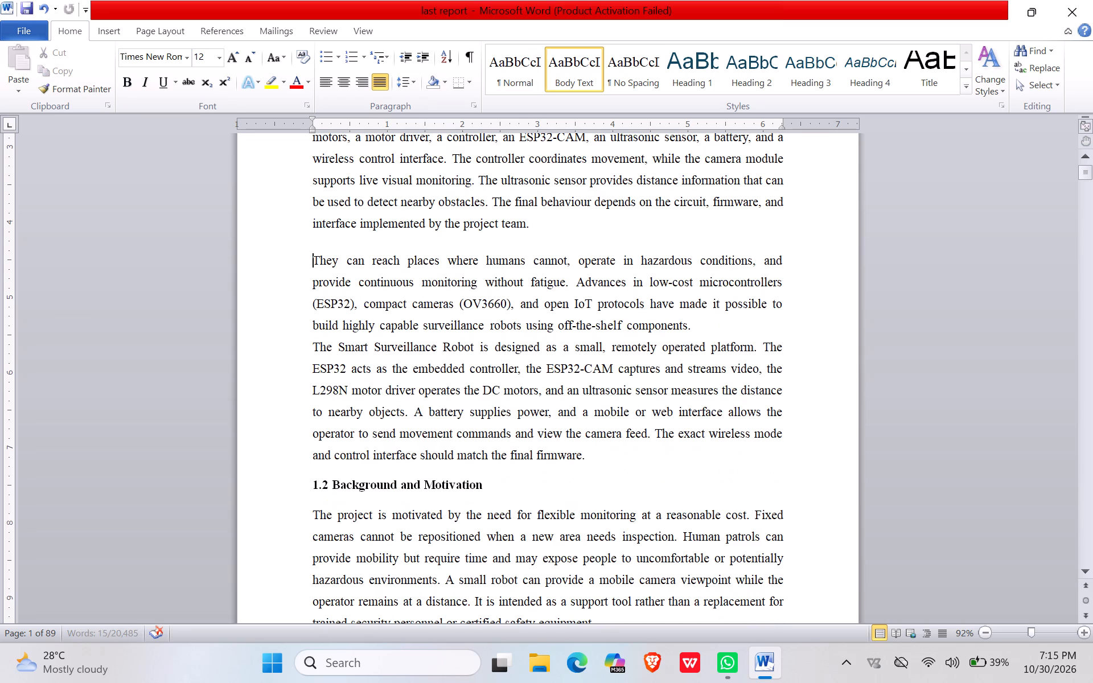
Replace the paragraph break before "They can reach places" in section 1.1 with a fresh one.
scroll(503, 327, down, 3)
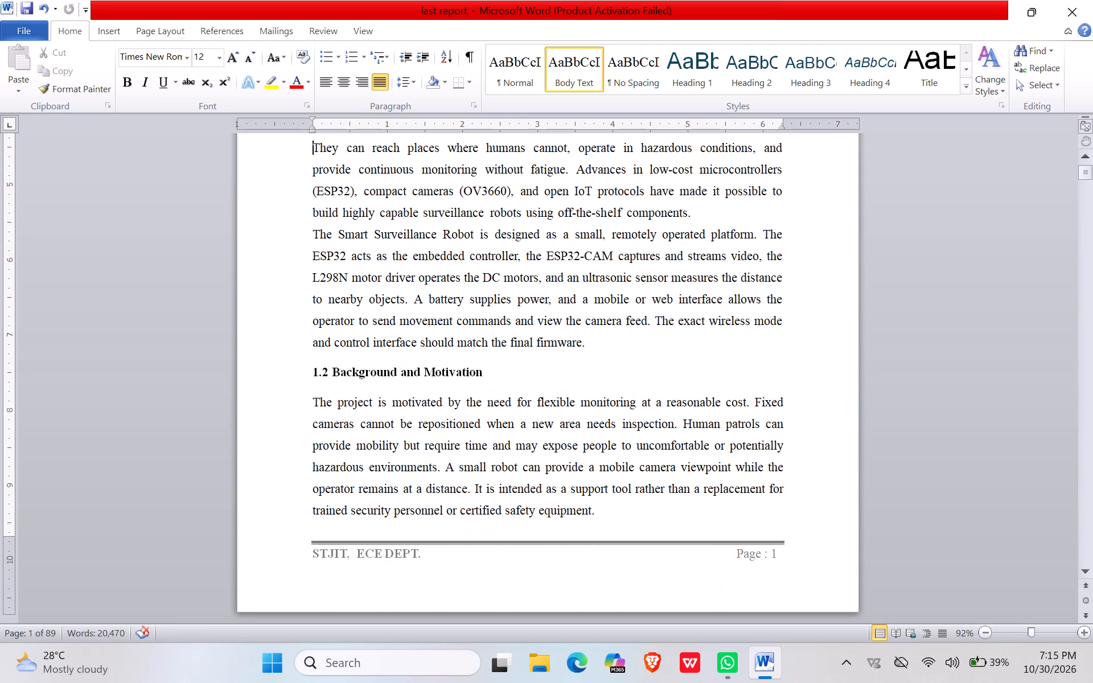
scroll(503, 327, up, 5)
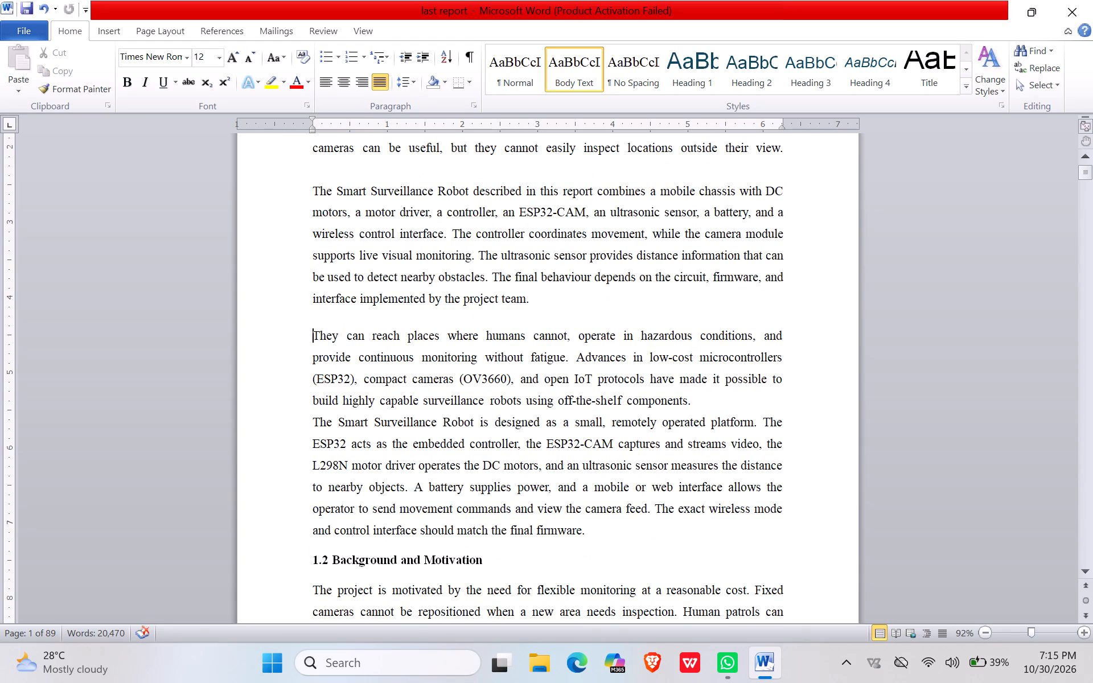
key(BackSpace)
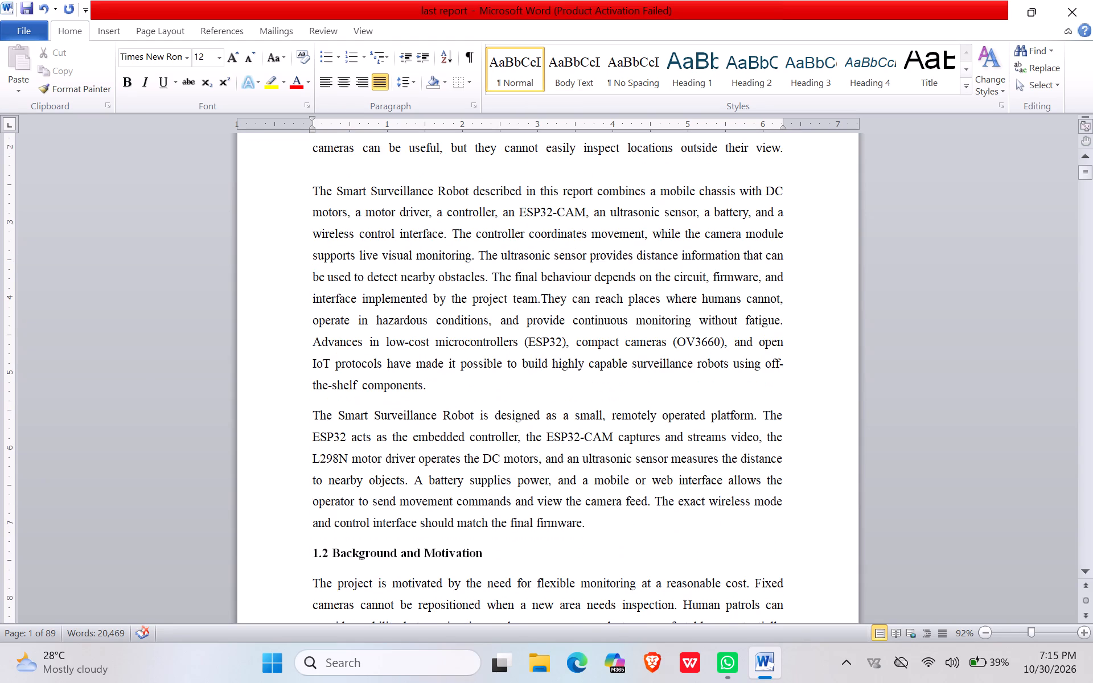
key(Return)
Delete the two consecutive paragraphs in section 1.2 beginning "The project is motivated" (the repeated one on page 2) and "Another important motivation".
scroll(404, 412, down, 3)
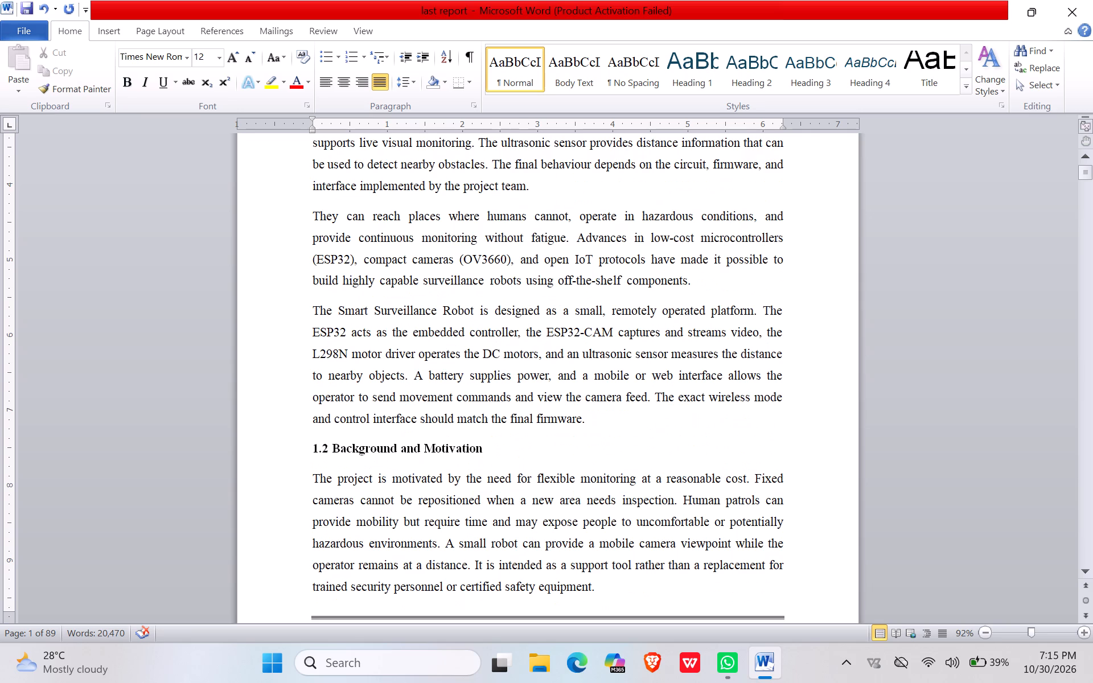
scroll(404, 412, down, 19)
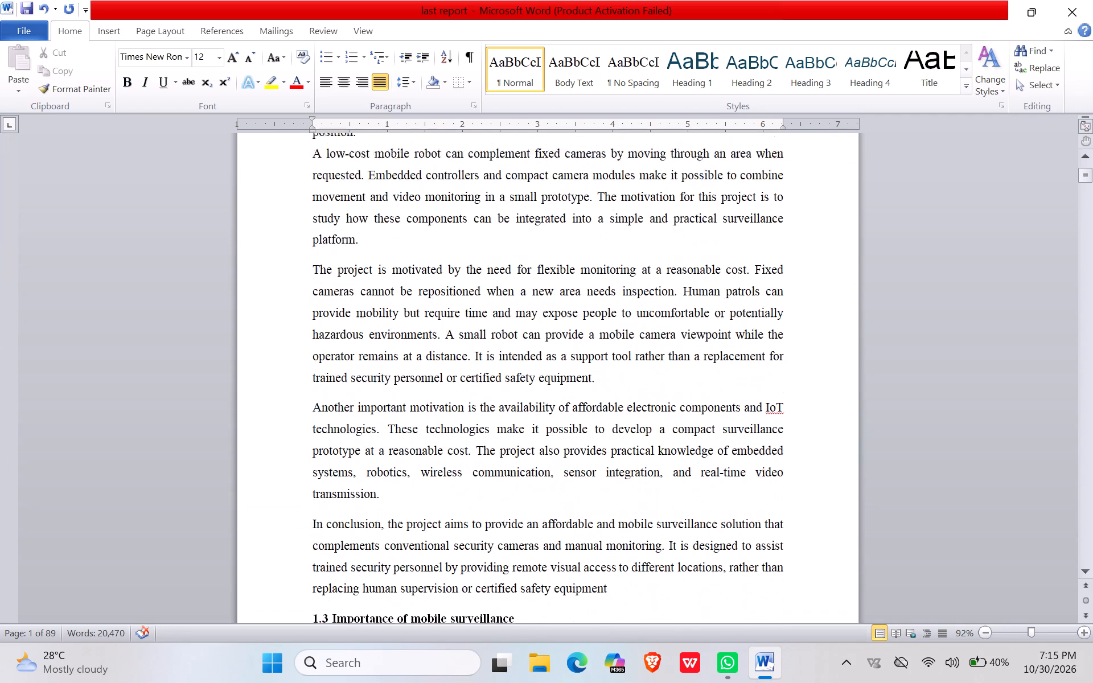
scroll(409, 419, down, 3)
drag(571, 384, 566, 384)
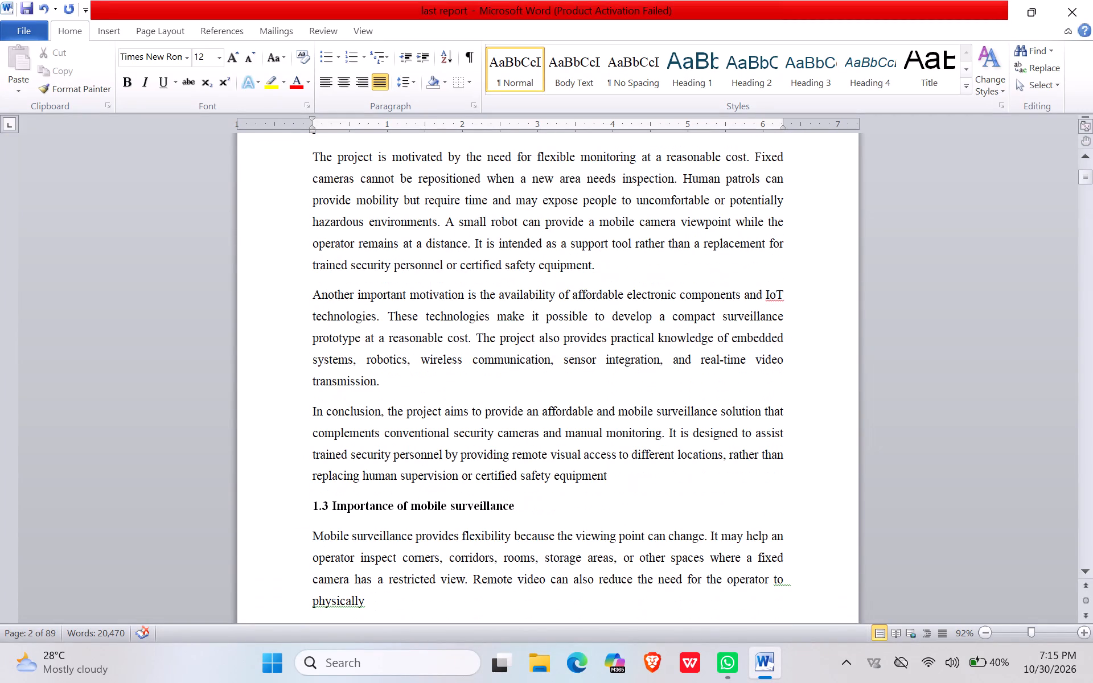
drag(566, 384, 321, 154)
key(BackSpace)
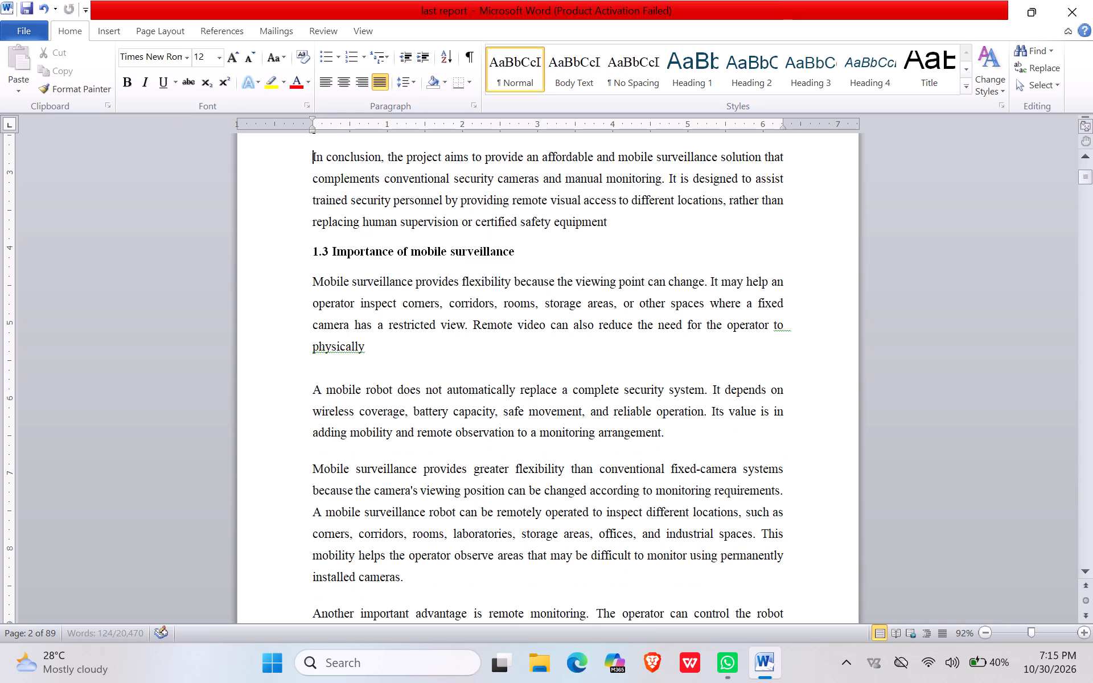
Review the remaining text of section 1.2, from its heading through the paragraph beginning "In conclusion".
scroll(357, 207, up, 14)
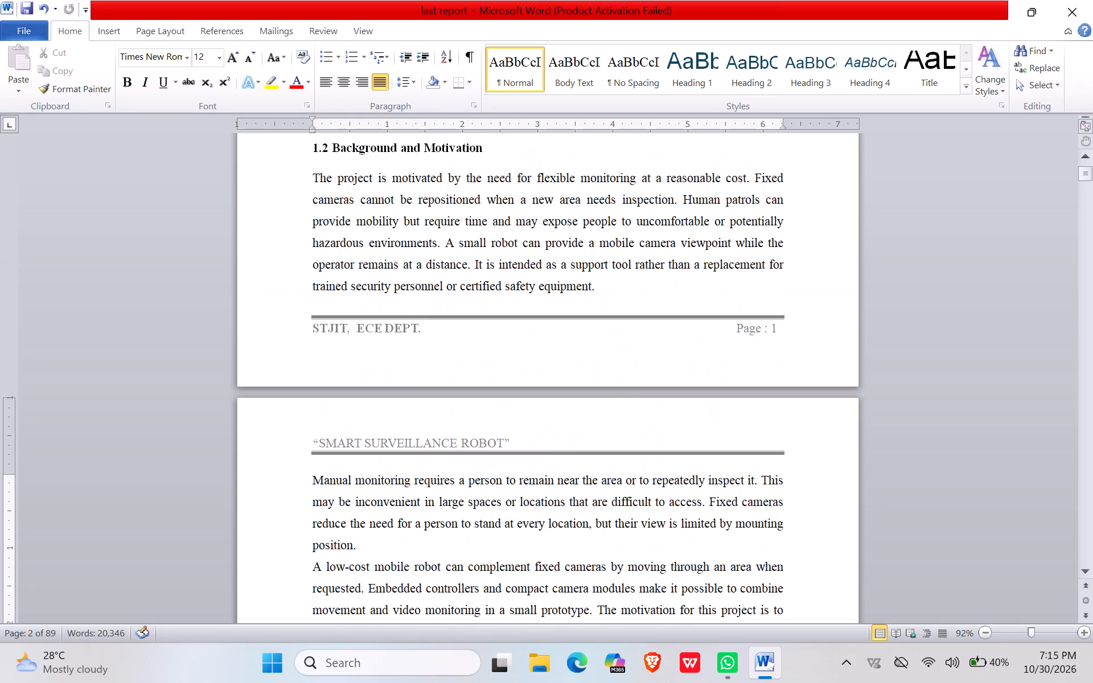
scroll(379, 240, down, 14)
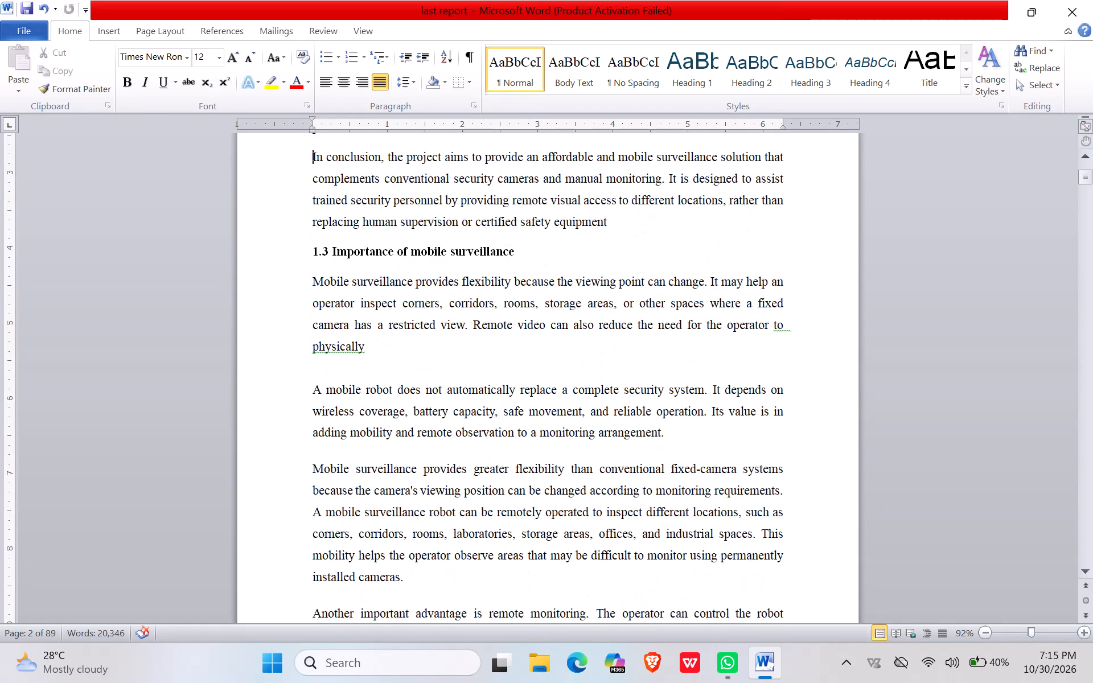
drag(614, 221, 544, 175)
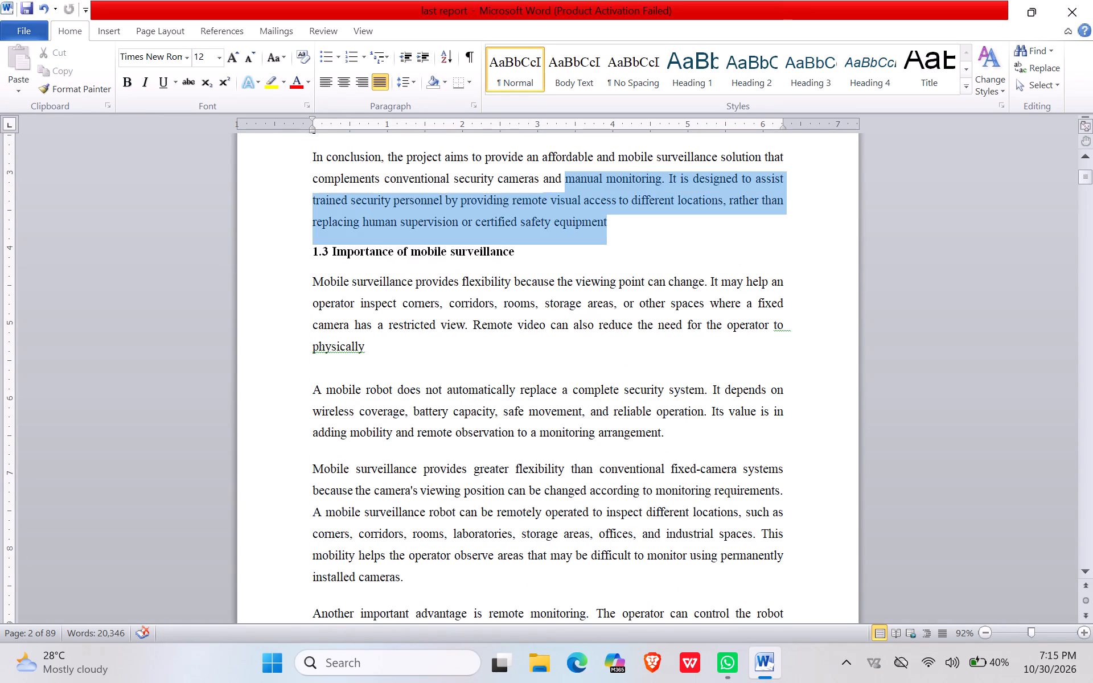
drag(544, 175, 319, 156)
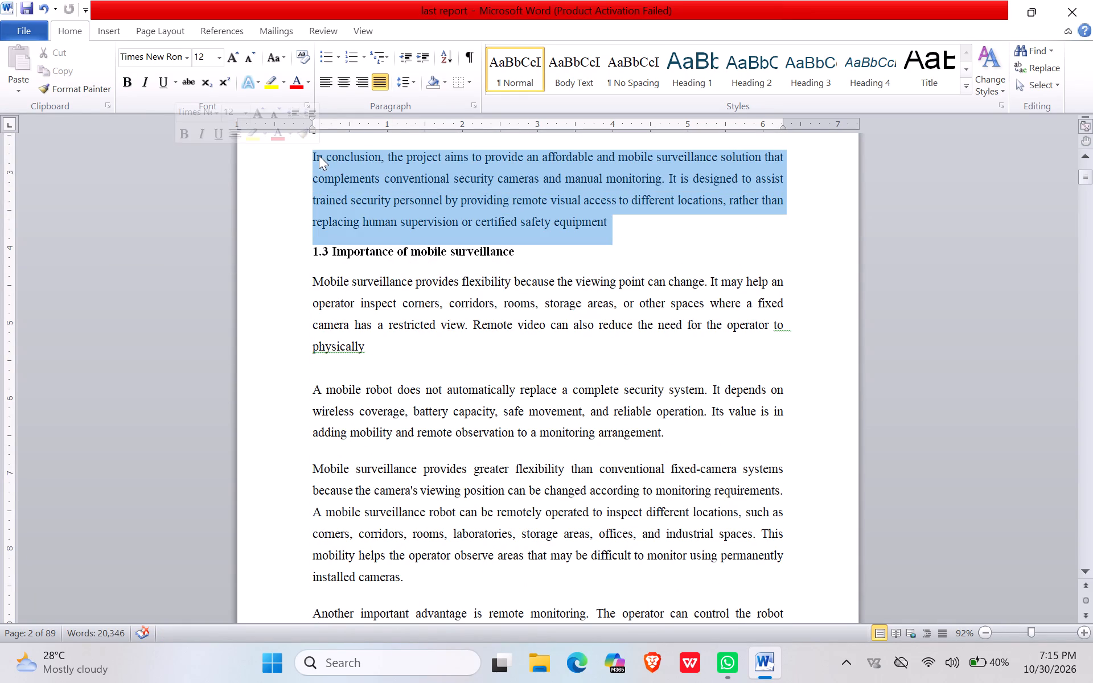
click(605, 261)
Delete the two consecutive paragraphs in section 1.3 beginning "Mobile surveillance also supports" and "The integration of embedded controllers".
scroll(580, 272, down, 3)
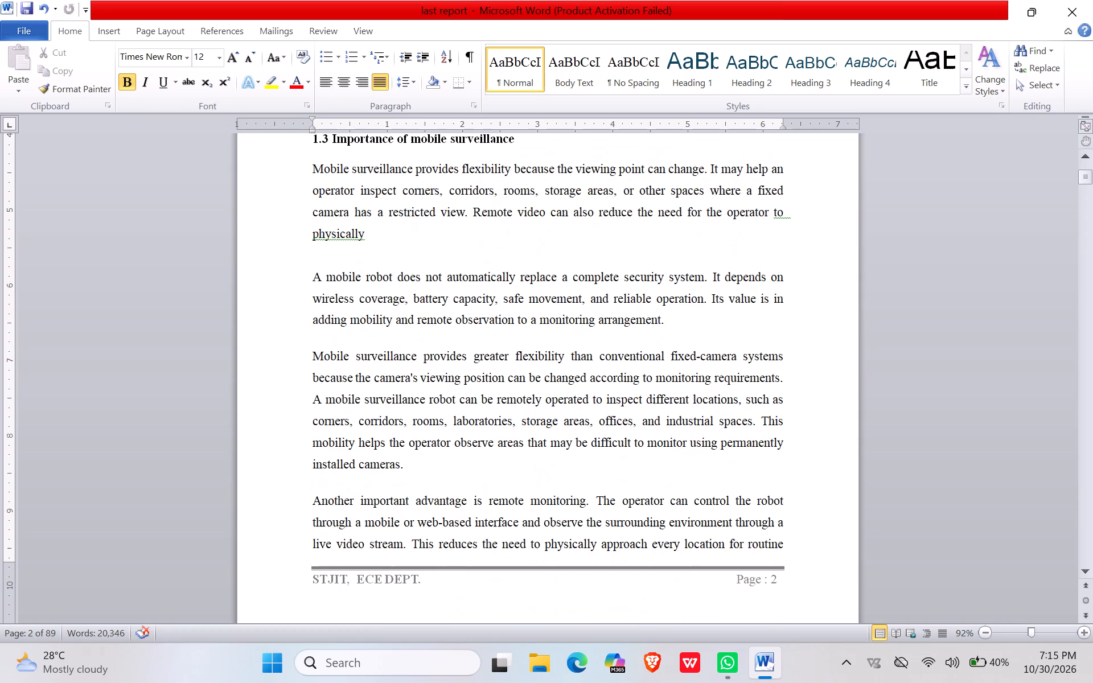
scroll(532, 410, down, 13)
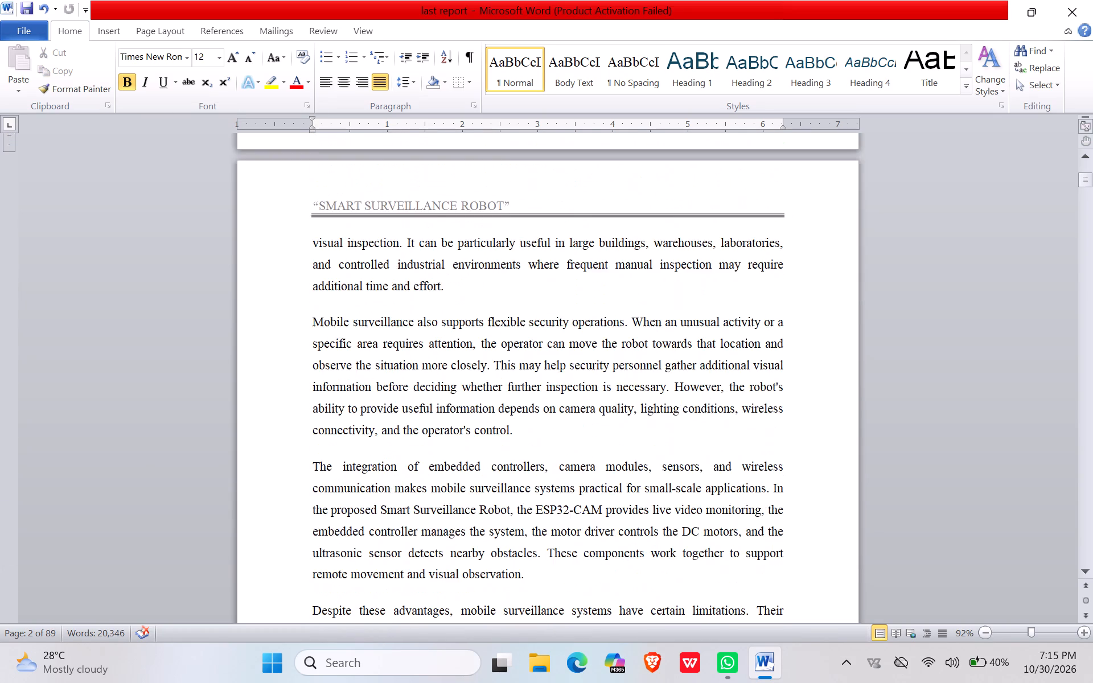
scroll(532, 406, down, 6)
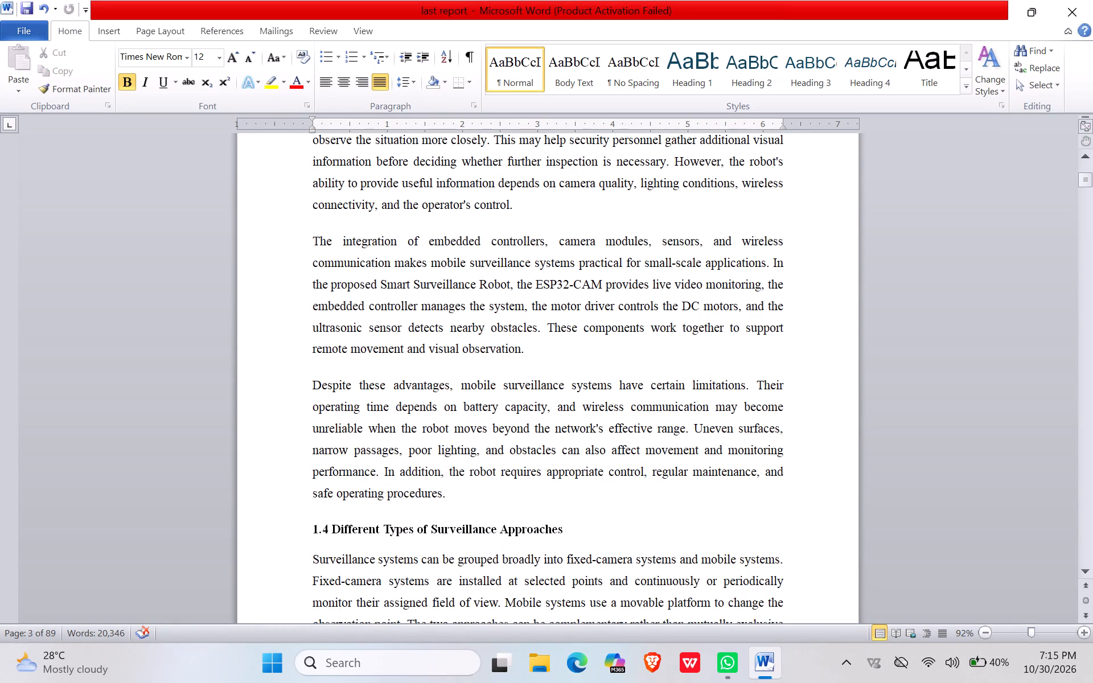
drag(529, 352, 318, 186)
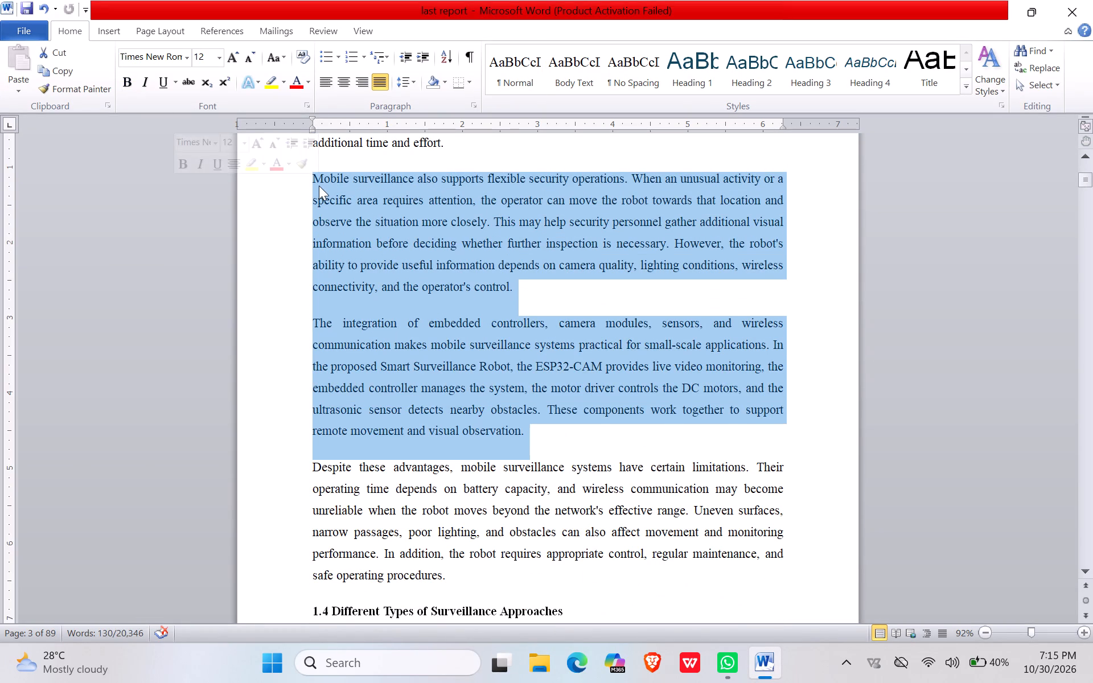
key(BackSpace)
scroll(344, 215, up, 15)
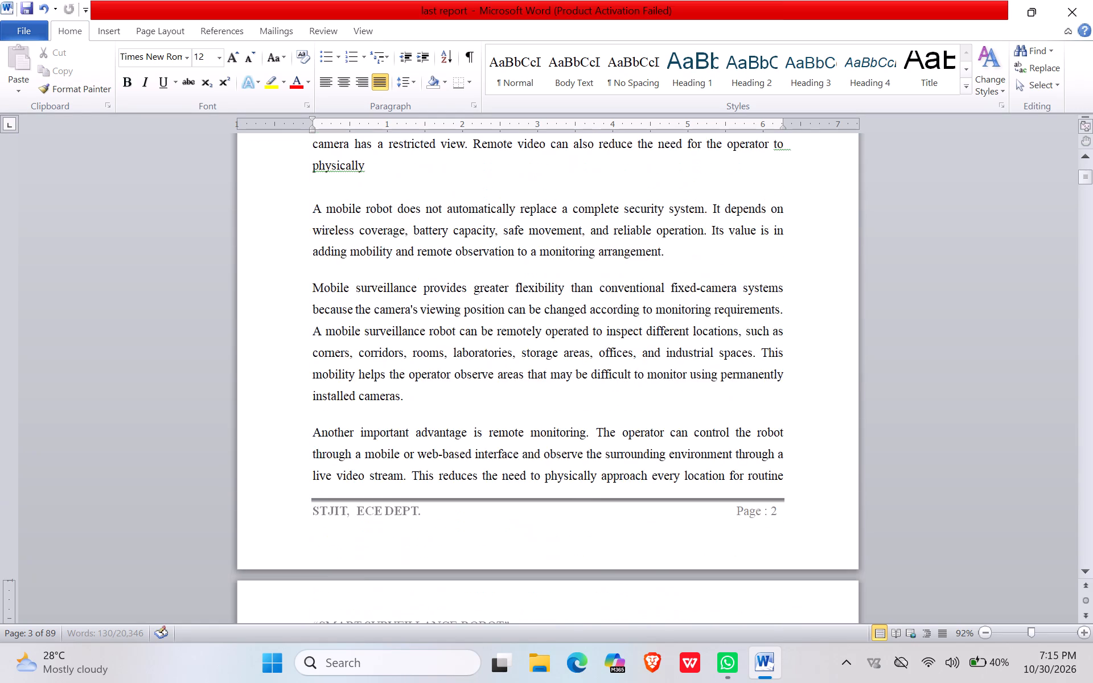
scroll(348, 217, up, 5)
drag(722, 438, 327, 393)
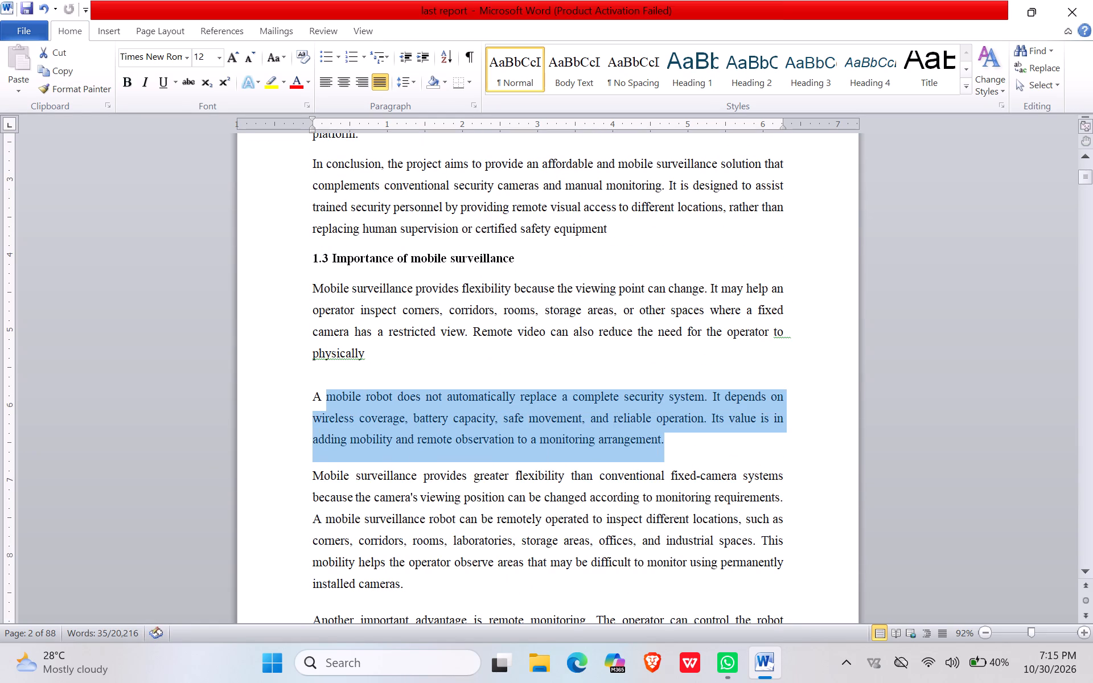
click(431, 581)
Delete the section 1.3 paragraph beginning "Another important advantage is remote monitoring", which runs across pages 2 and 3.
scroll(464, 575, down, 4)
scroll(548, 542, down, 12)
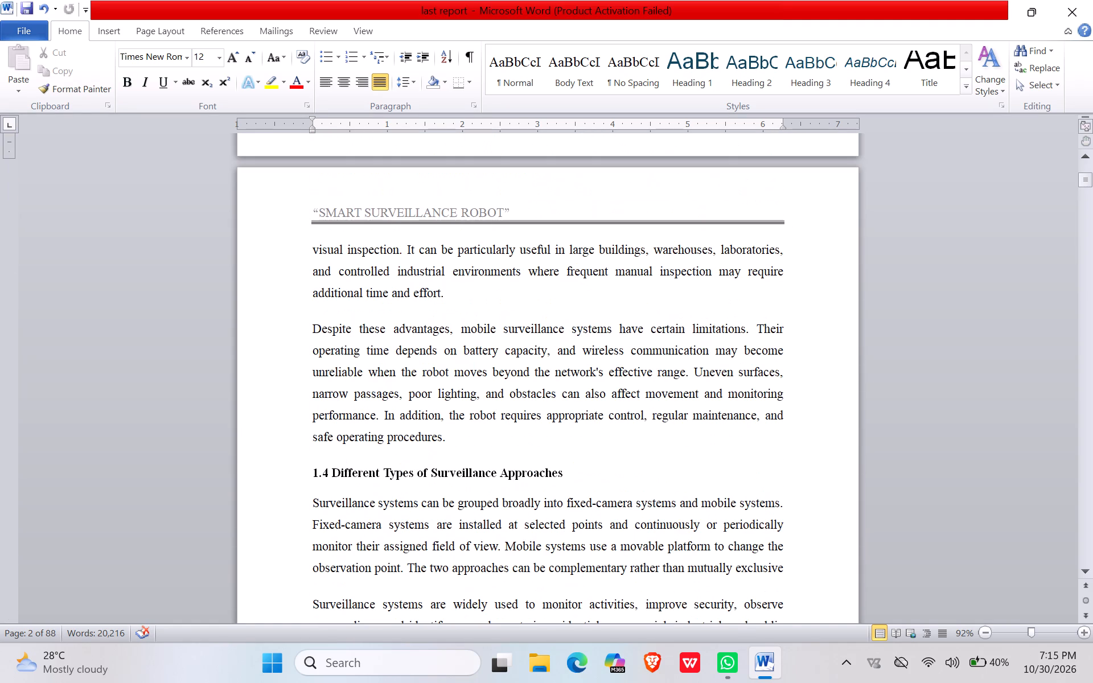
drag(453, 299, 305, 224)
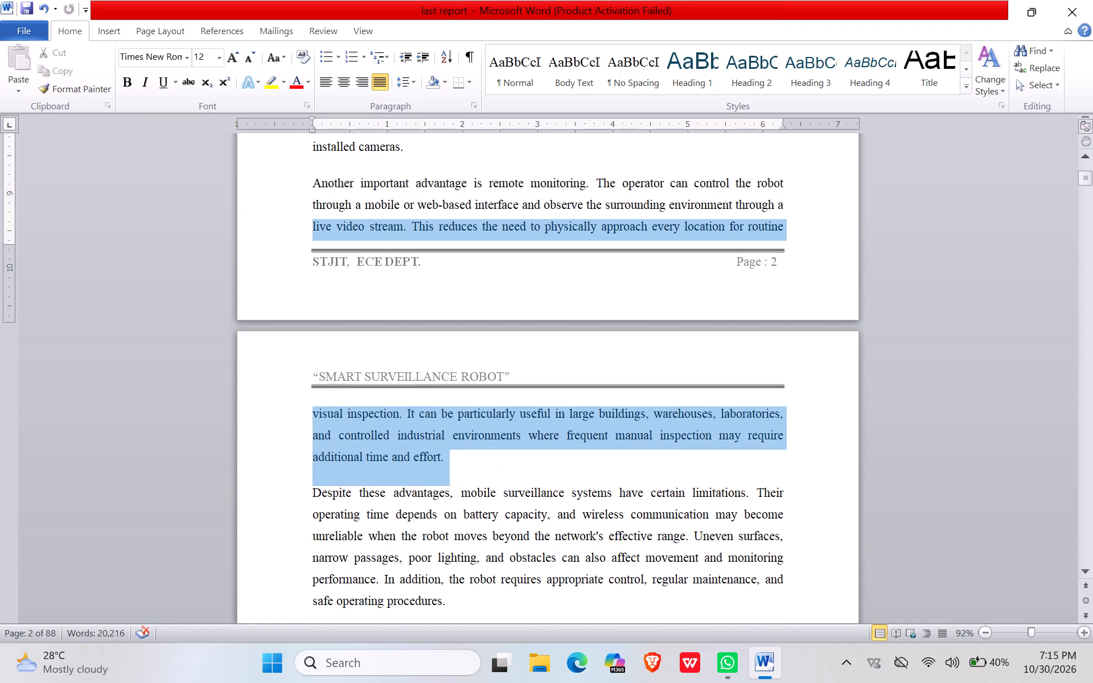
drag(305, 224, 305, 188)
key(BackSpace)
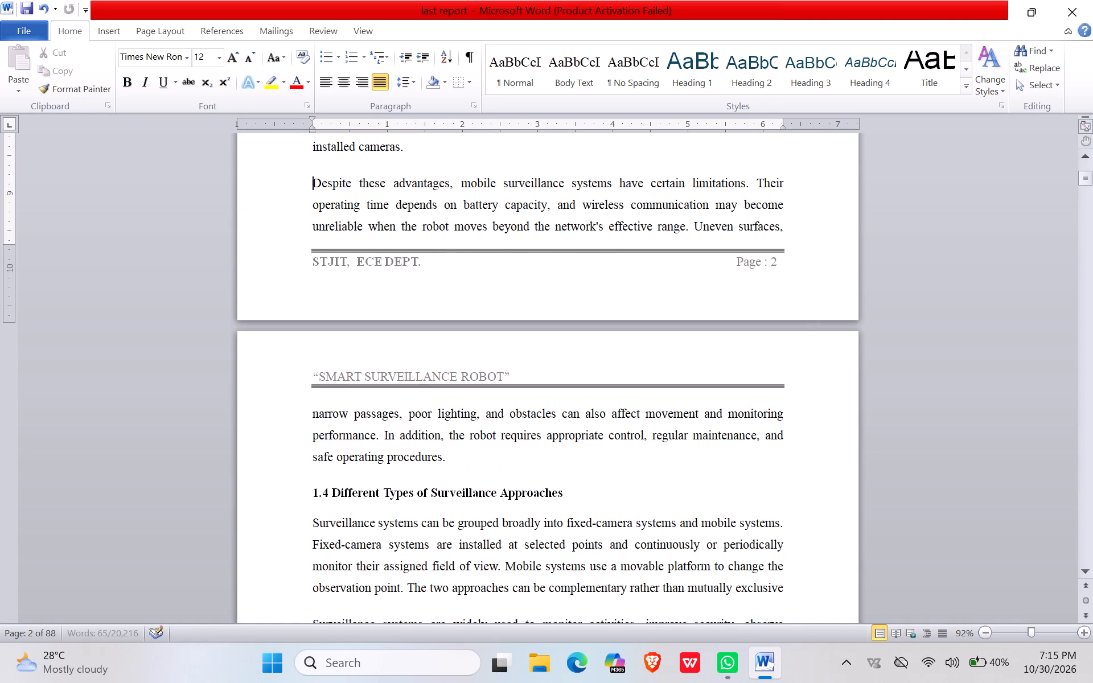
Save the report document.
scroll(331, 202, up, 5)
scroll(369, 269, up, 6)
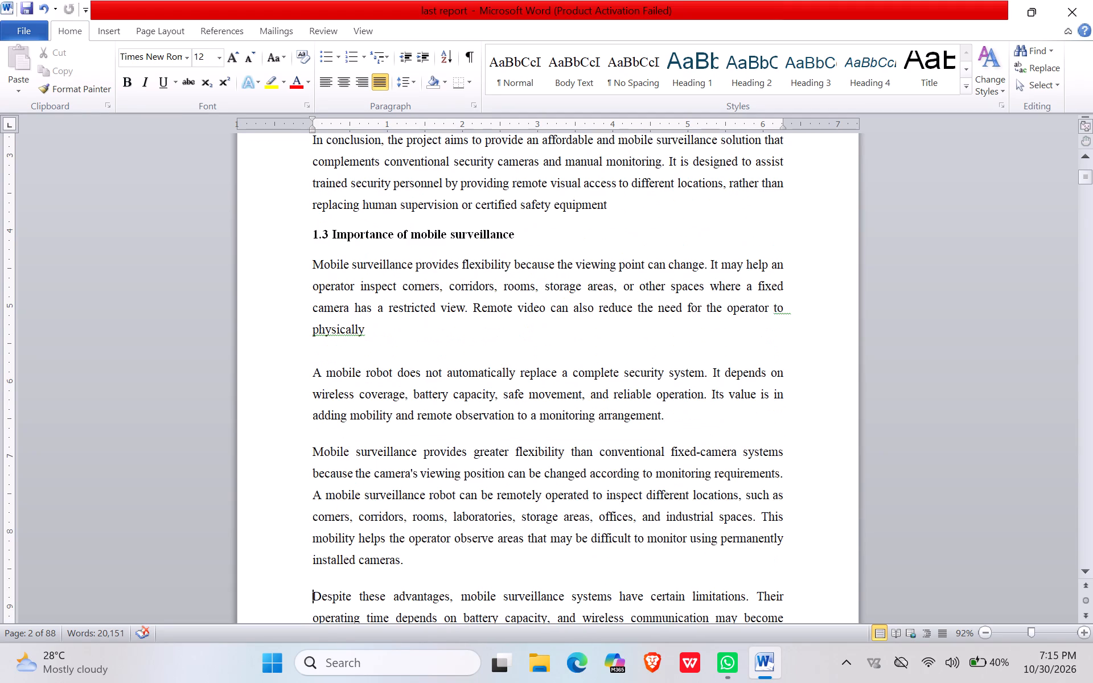
key(ctrl+s)
key(ctrl+s)
Cut the first paragraph of section 1.4 short by deleting everything after "monitor their assigned field of view".
scroll(422, 507, down, 7)
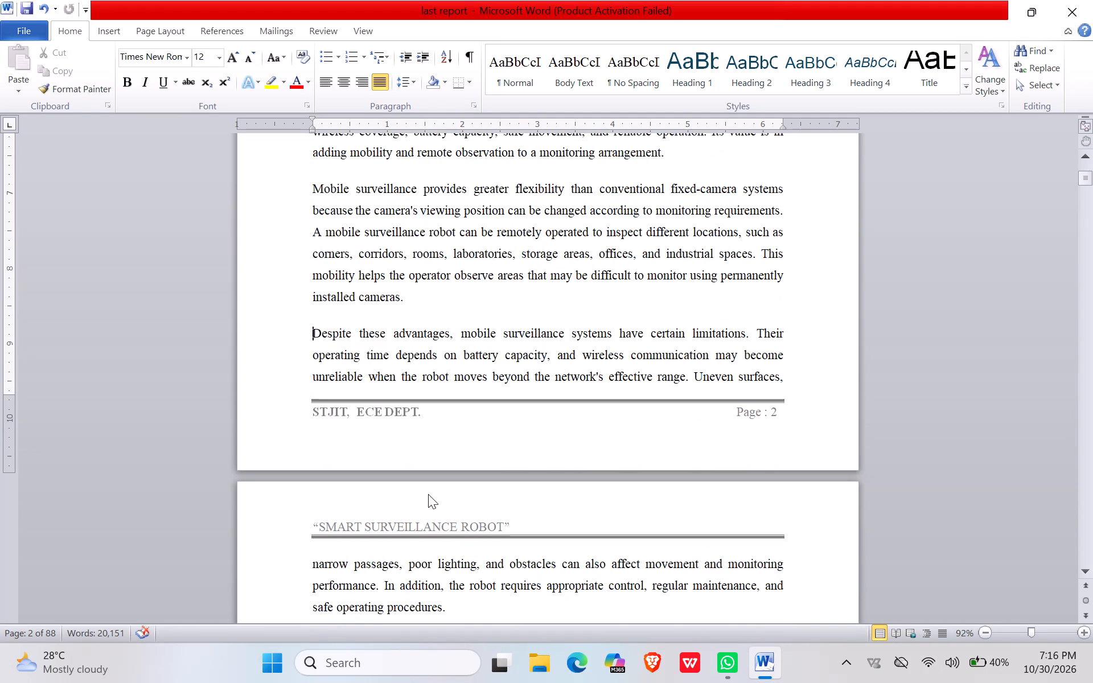
scroll(400, 365, down, 8)
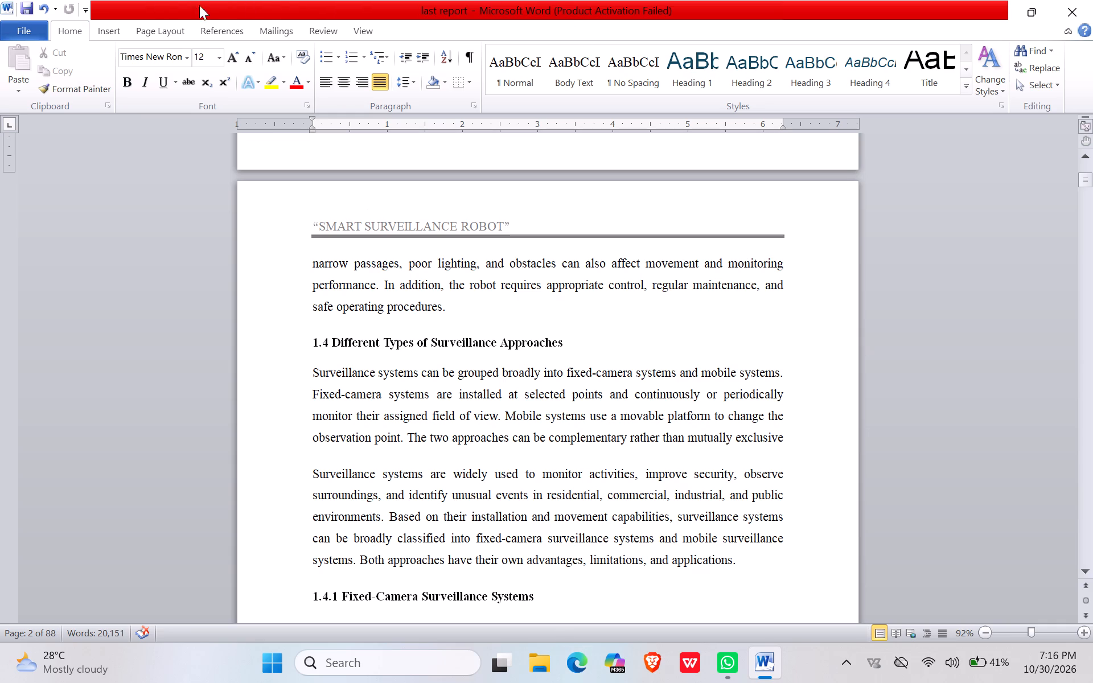
scroll(442, 265, down, 4)
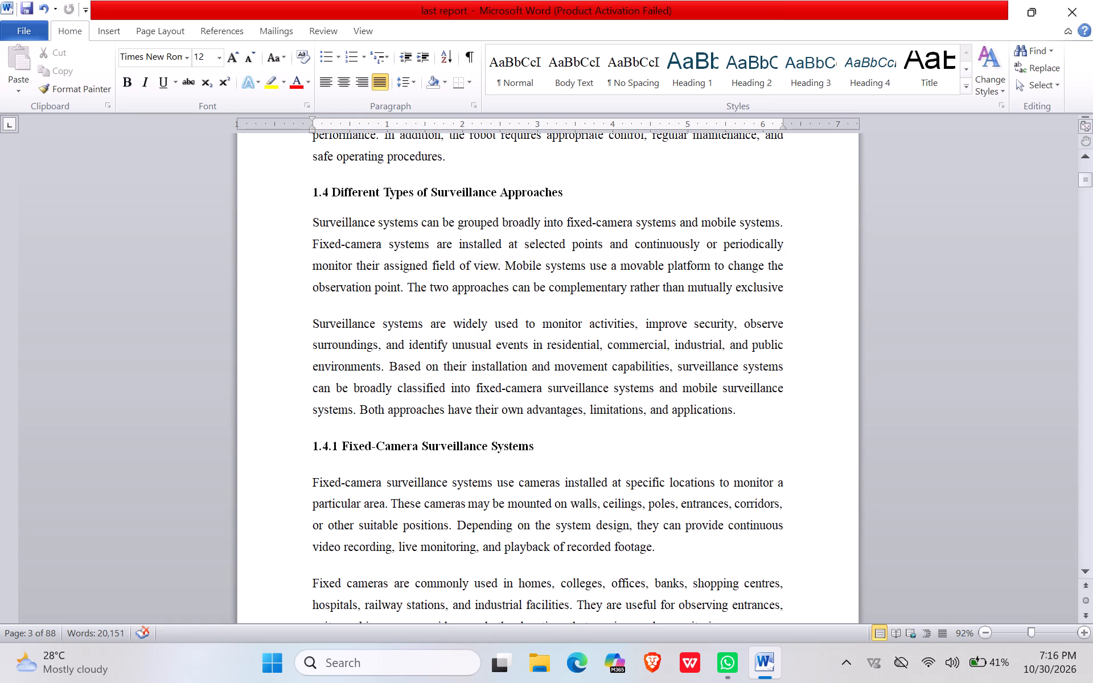
drag(501, 265, 751, 266)
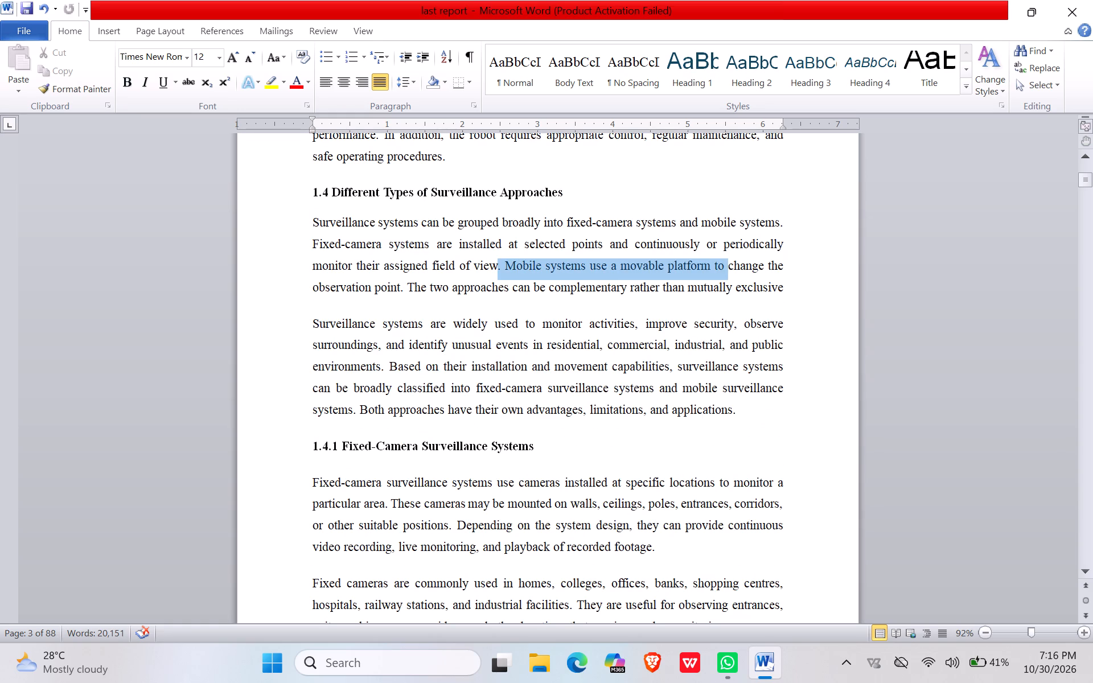
drag(751, 266, 788, 288)
key(BackSpace)
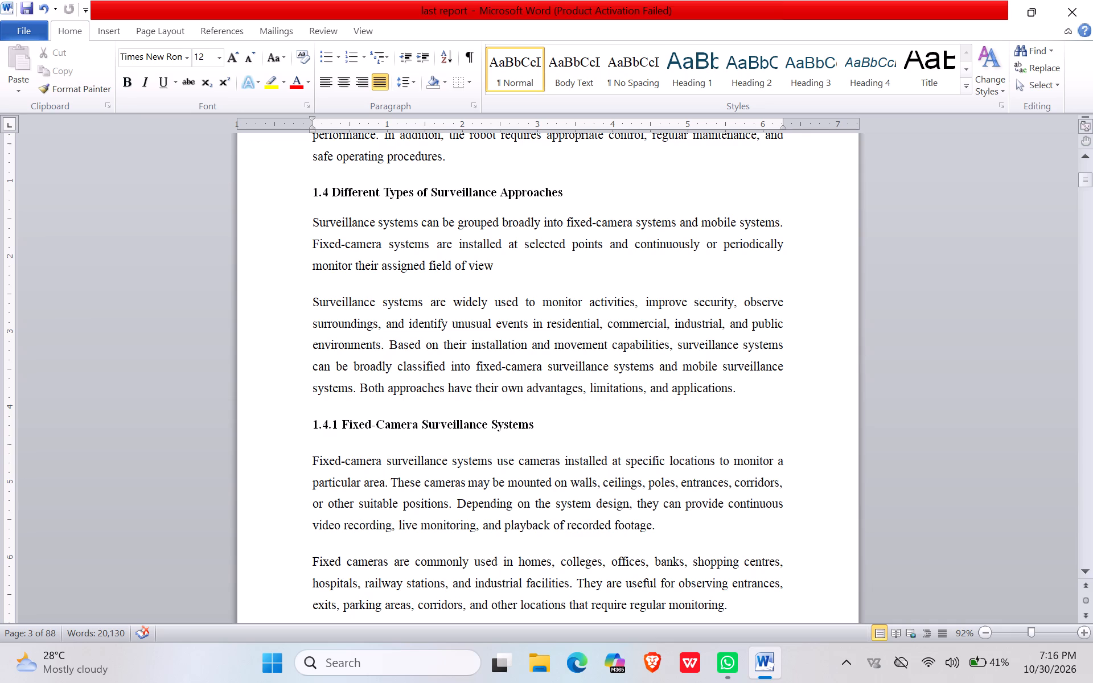
Delete everything after "public environments" in the second paragraph of section 1.4.
drag(385, 342, 474, 355)
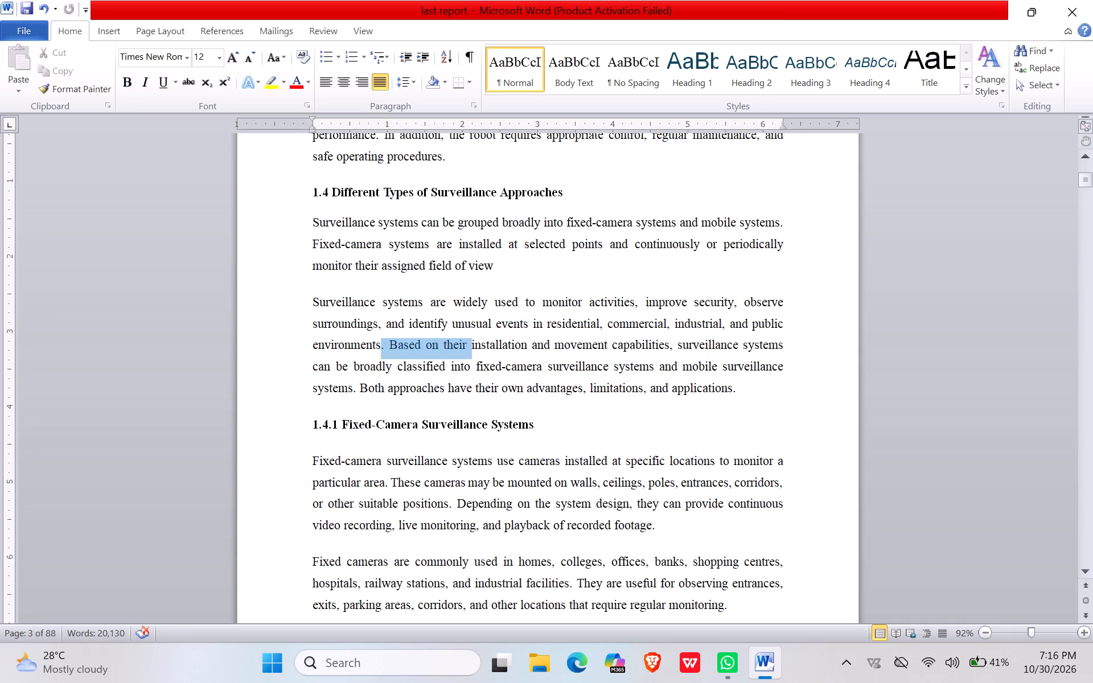
drag(474, 355, 782, 389)
key(BackSpace)
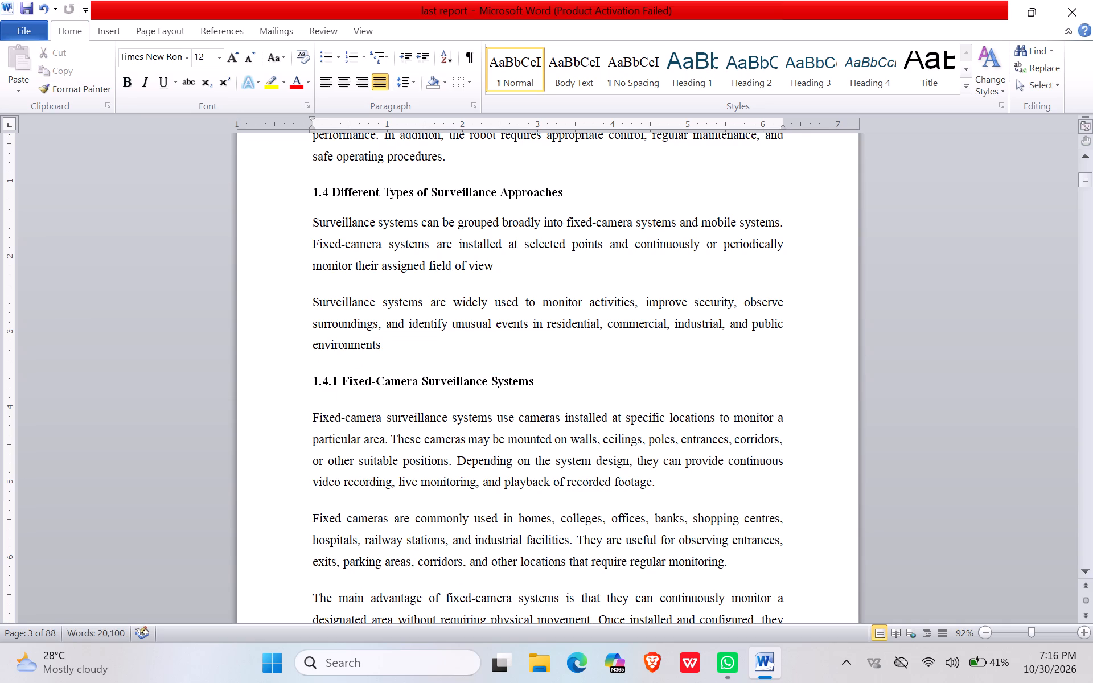
Delete the paragraph beginning "However, fixed cameras have certain limitations" at the end of section 1.4.1.
scroll(515, 386, down, 2)
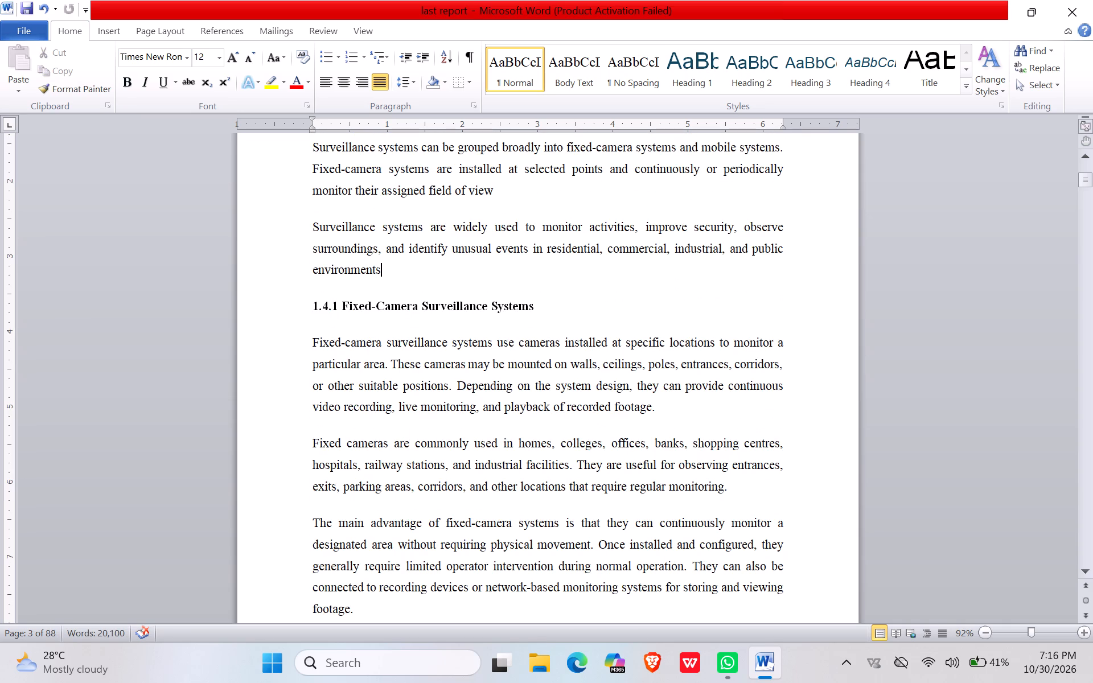
scroll(759, 479, down, 2)
scroll(460, 512, down, 5)
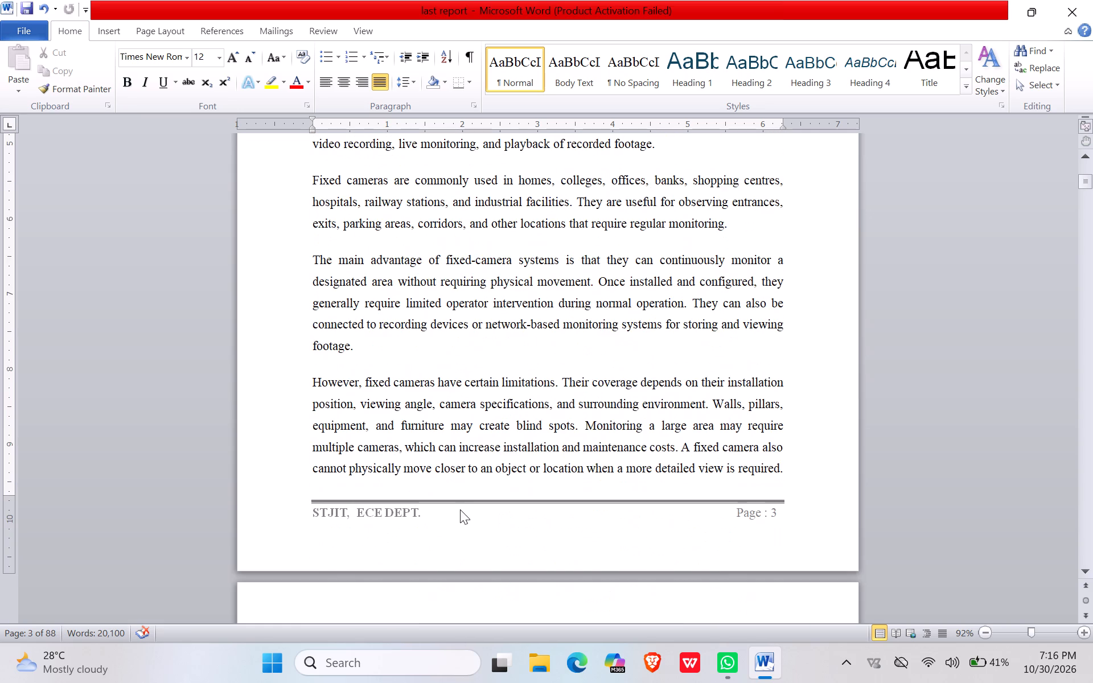
scroll(524, 476, down, 4)
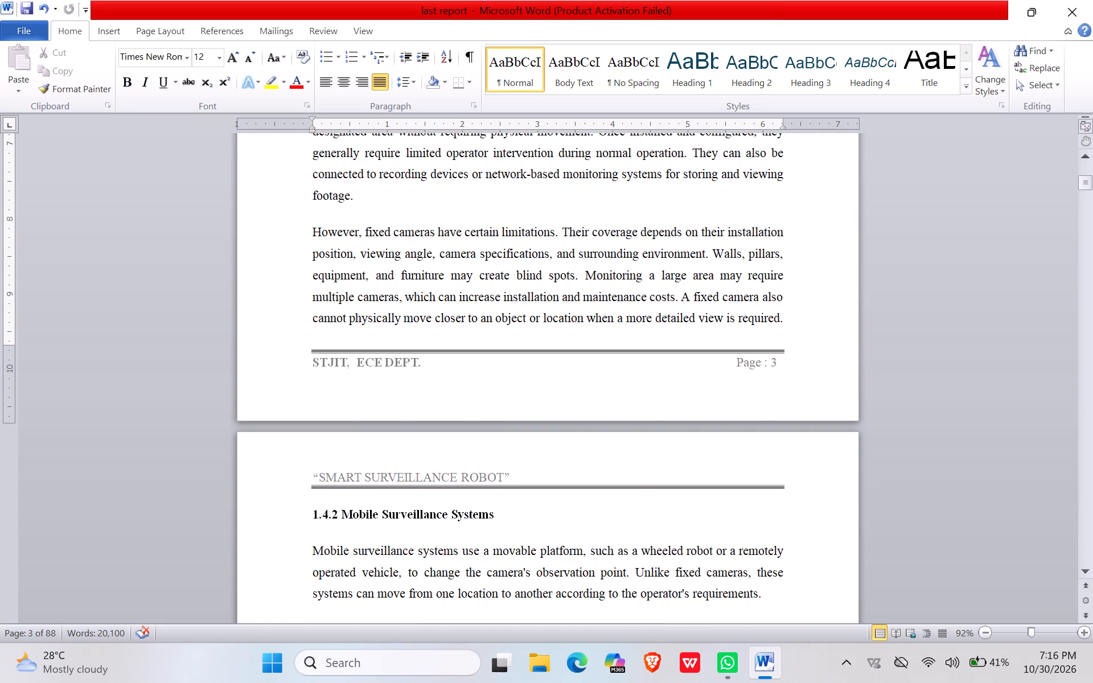
drag(782, 324, 258, 220)
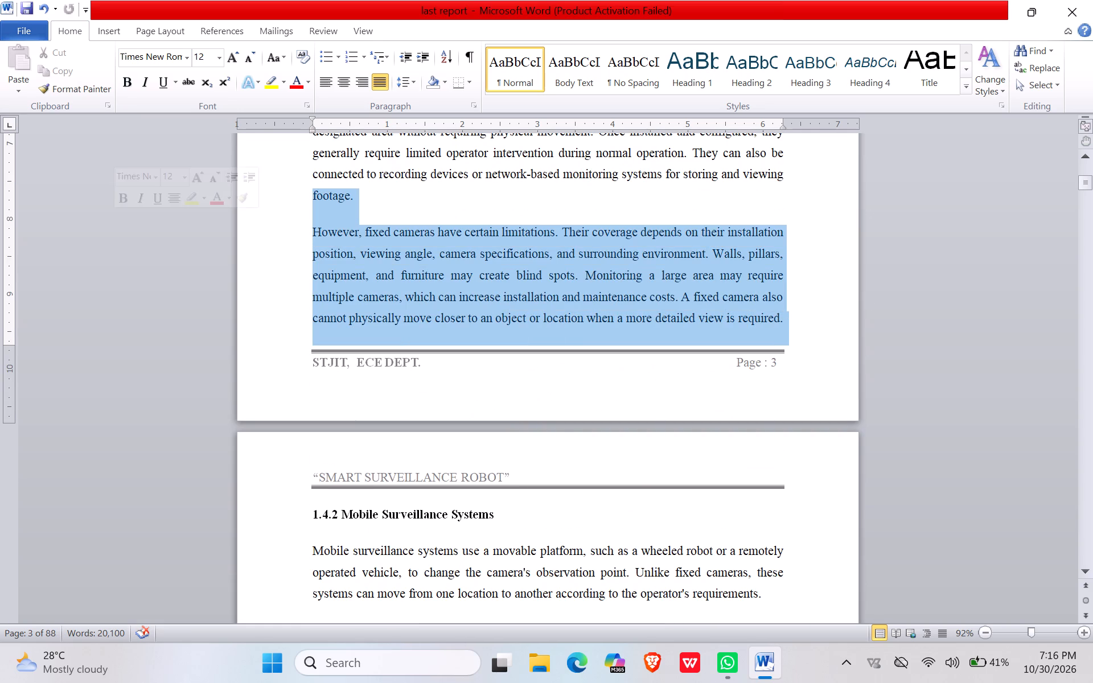
double_click(288, 220)
drag(307, 229, 446, 245)
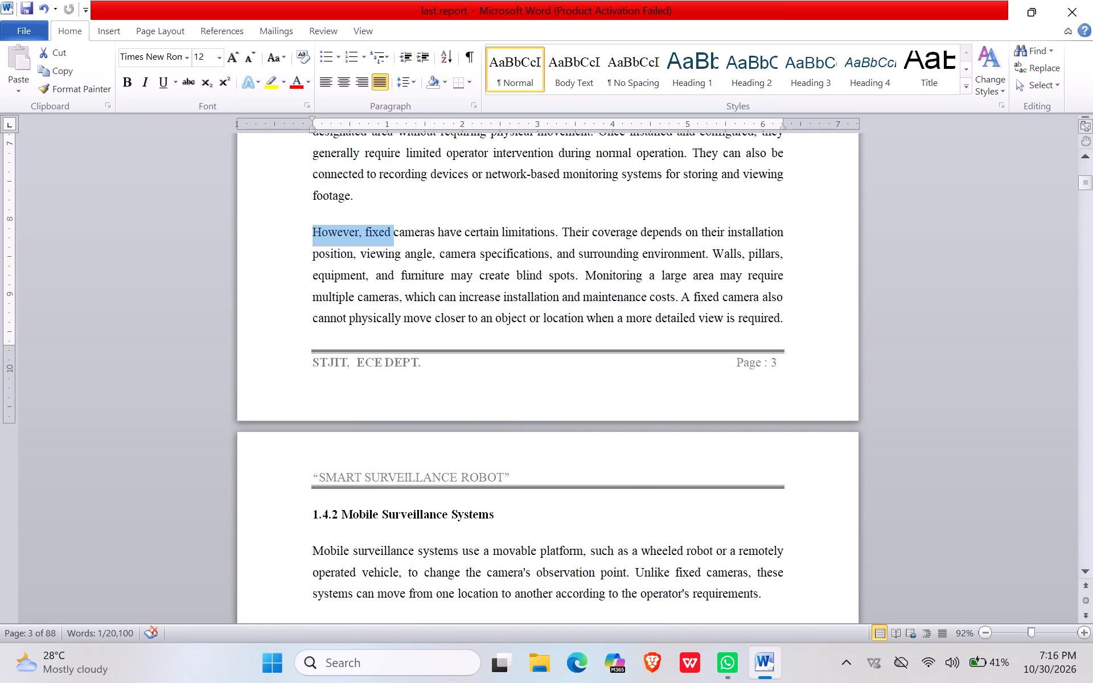
drag(446, 245, 813, 323)
key(BackSpace)
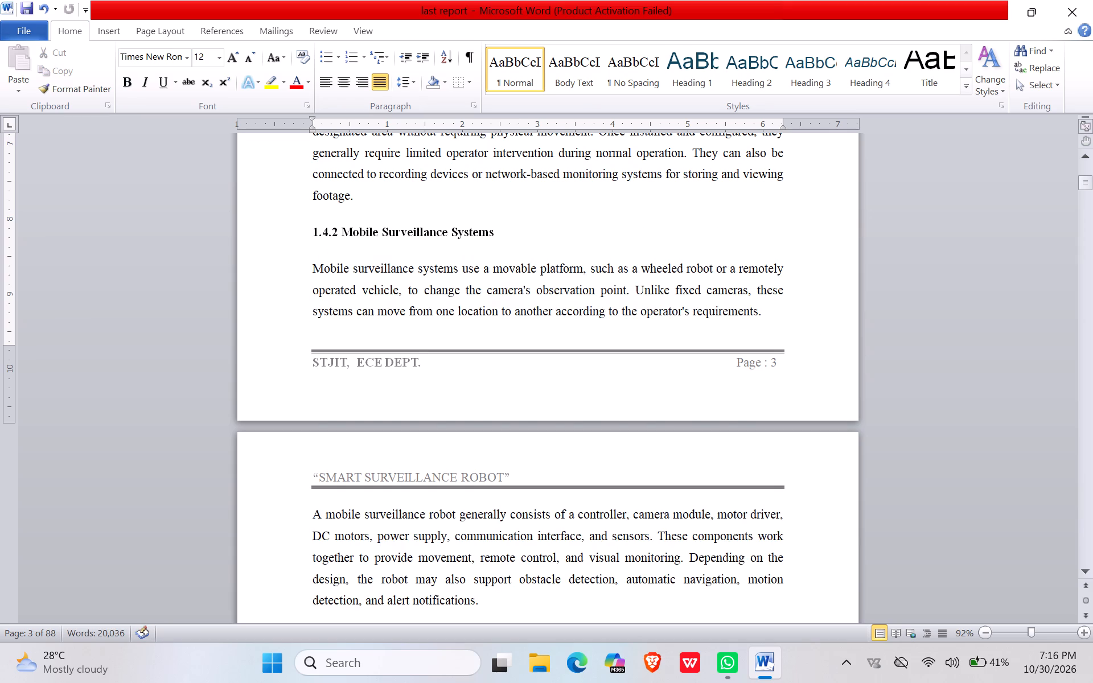
Delete everything after "or other suitable positions" in the first paragraph of section 1.4.1.
scroll(479, 264, up, 7)
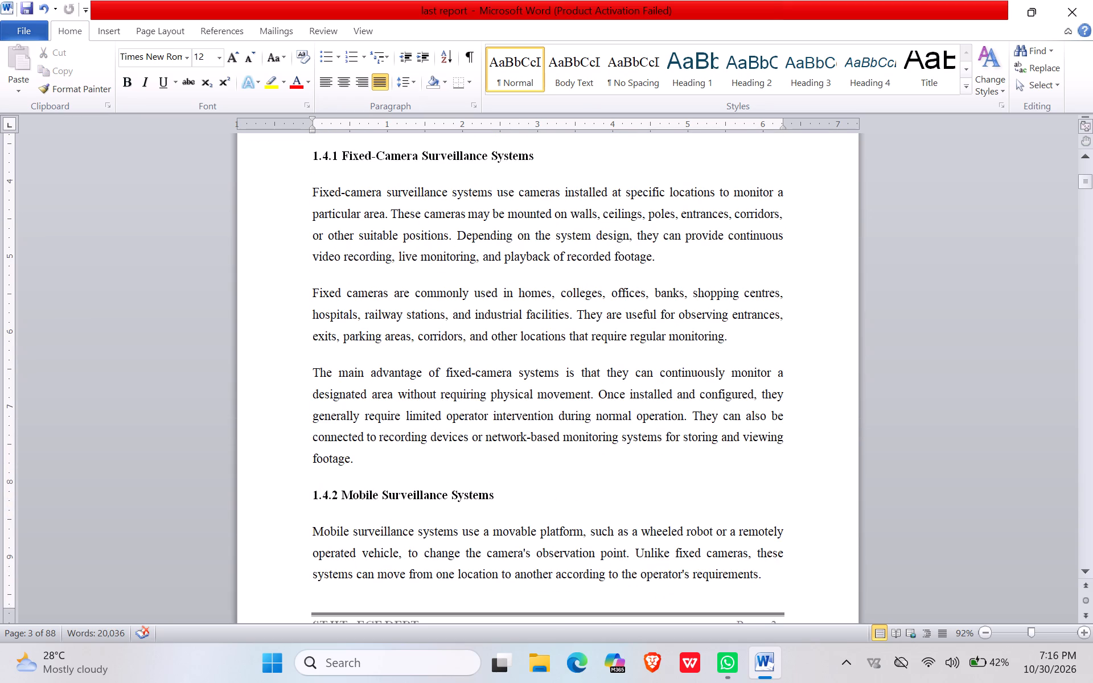
drag(454, 235, 455, 235)
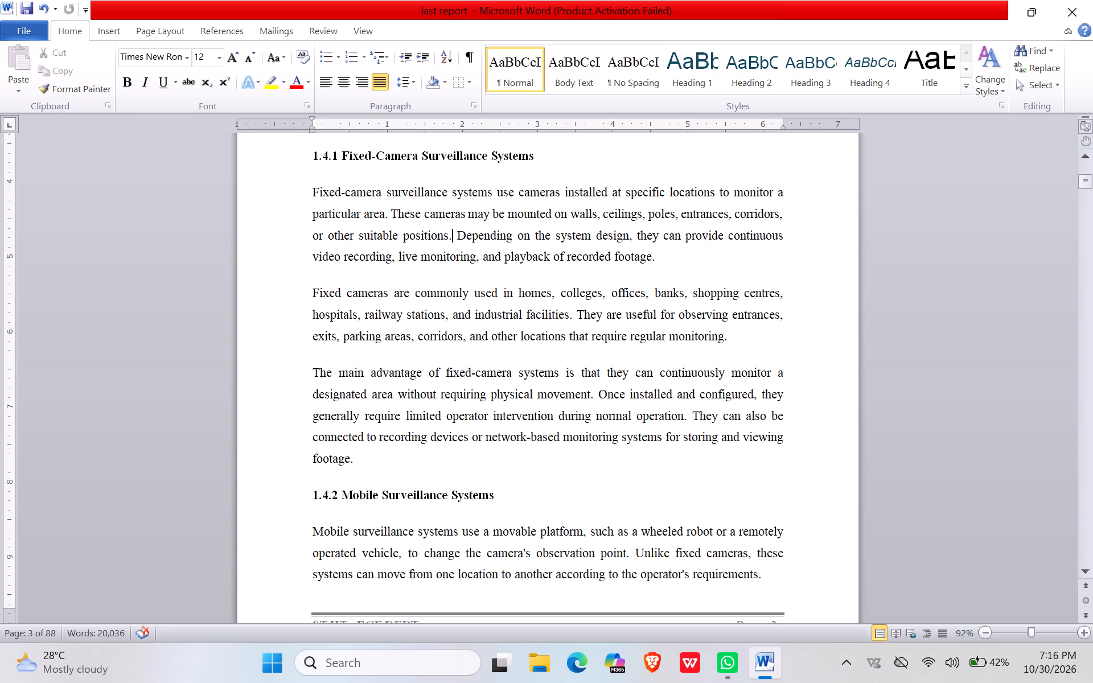
drag(455, 235, 664, 258)
key(BackSpace)
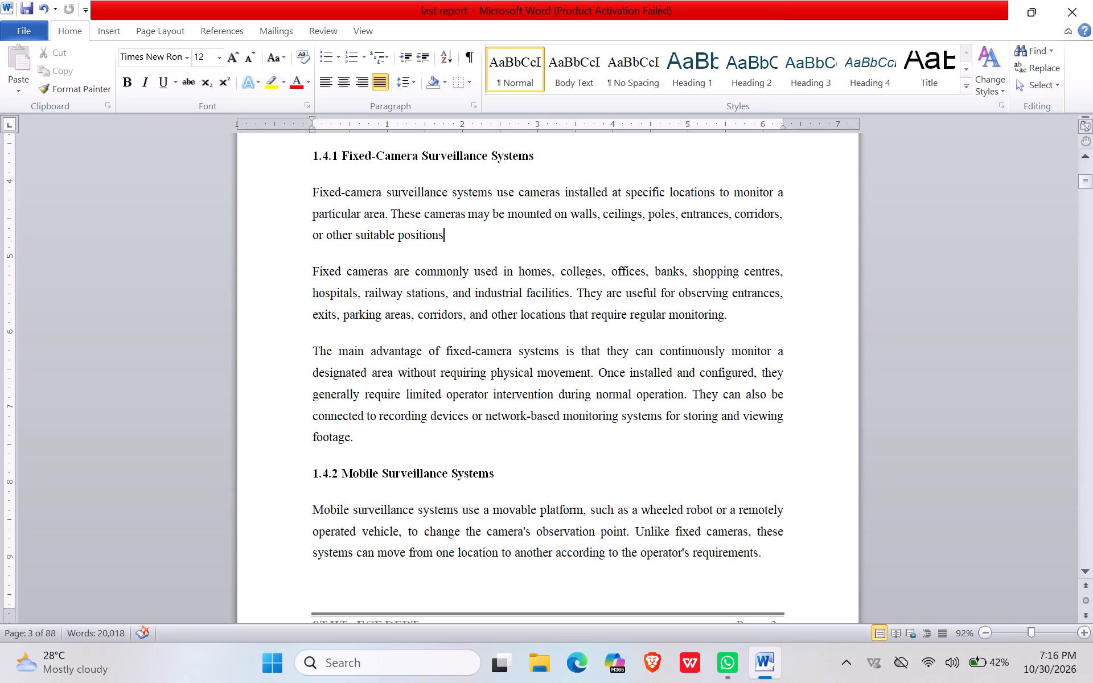
Delete the sentence beginning "They can also be connected to recording devices" from the last paragraph of section 1.4.1.
drag(689, 389, 691, 402)
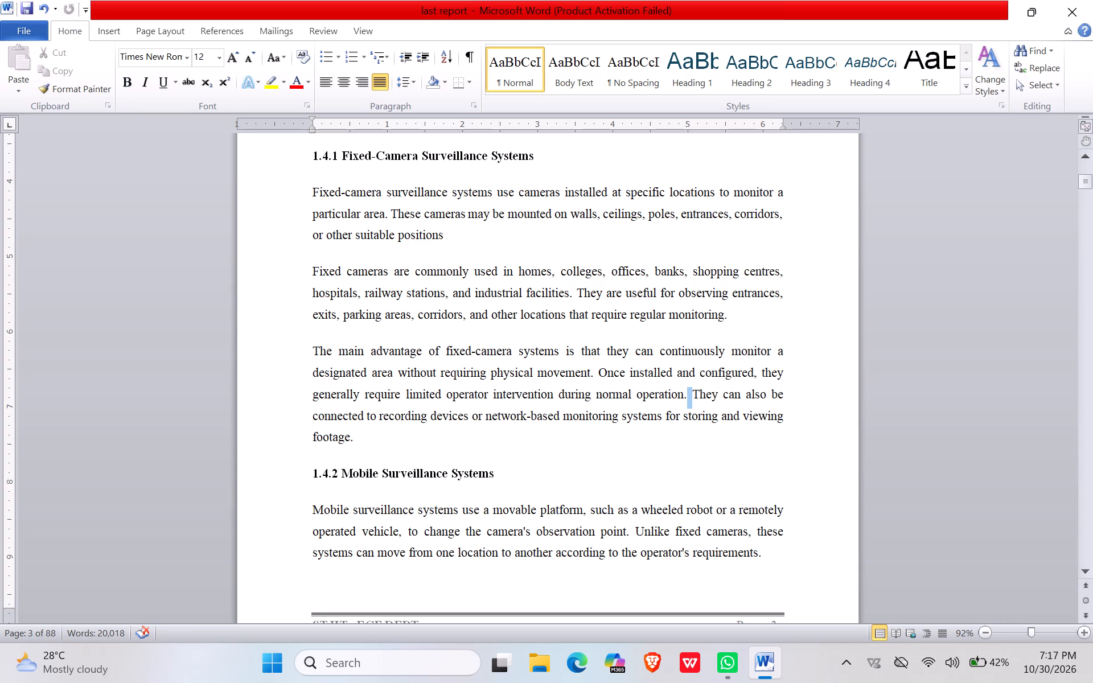
drag(691, 402, 690, 435)
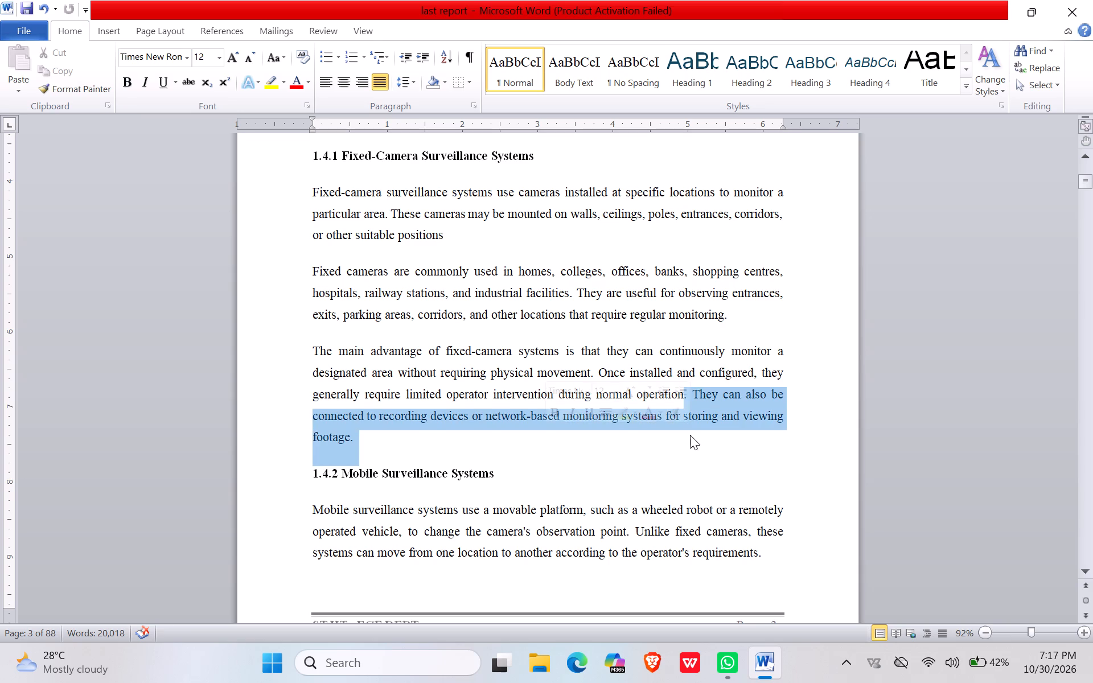
key(BackSpace)
Delete the last two paragraphs of section 1.4.2, from "Mobile surveillance systems are useful in warehouses" up to the 1.4.3 heading.
scroll(562, 434, down, 8)
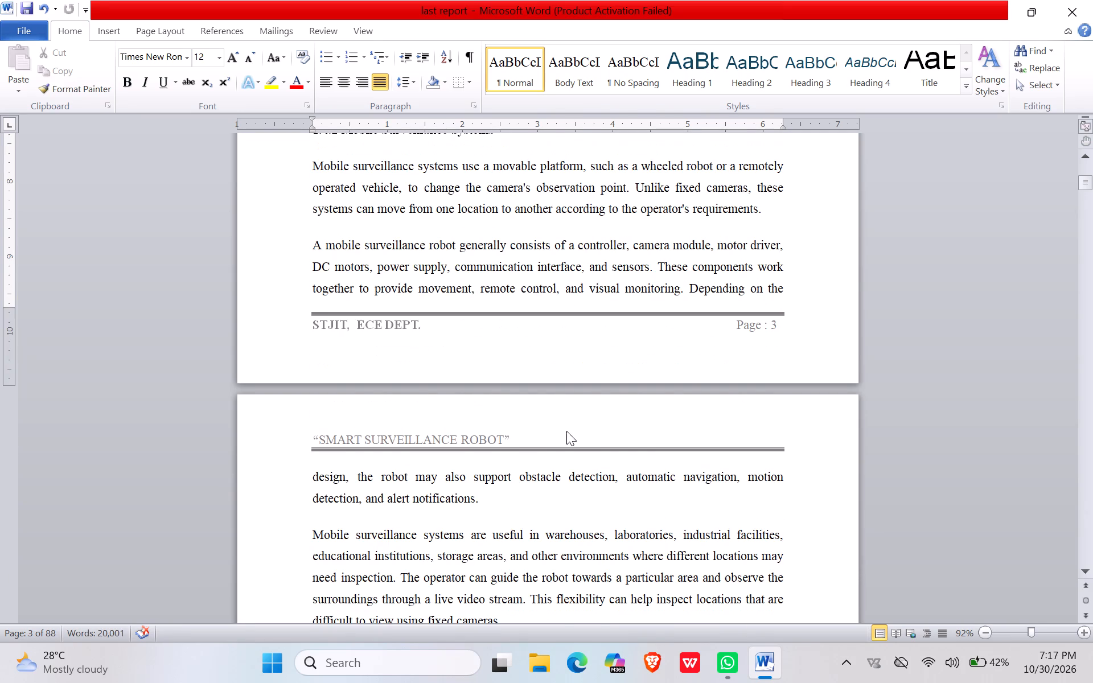
scroll(566, 431, down, 9)
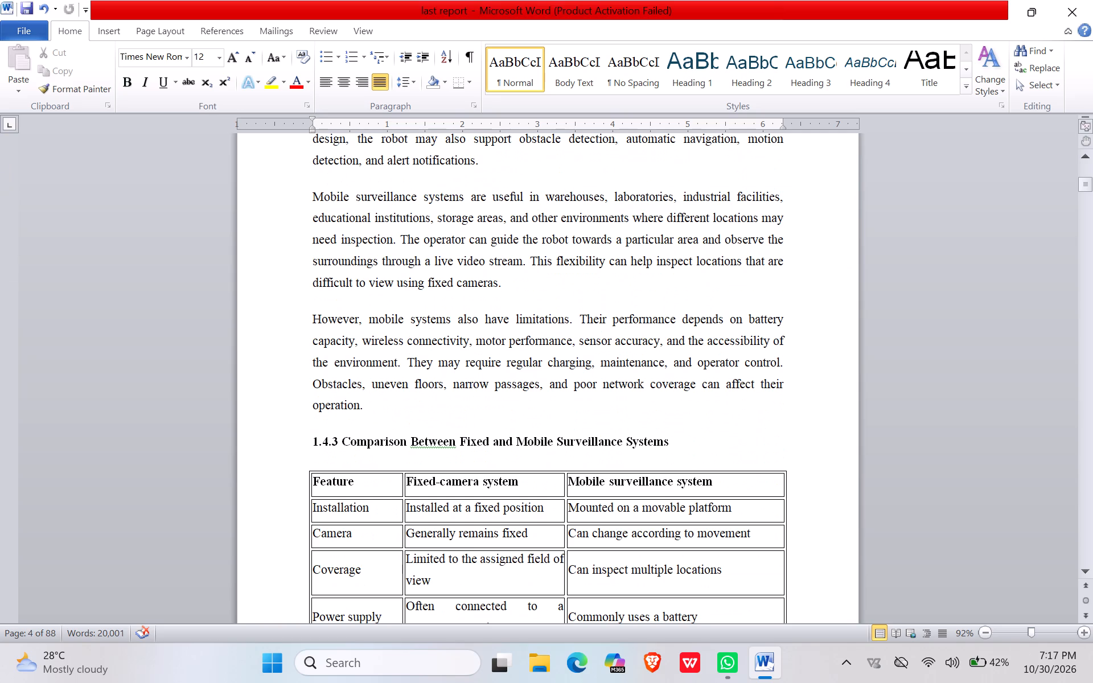
drag(530, 412, 301, 197)
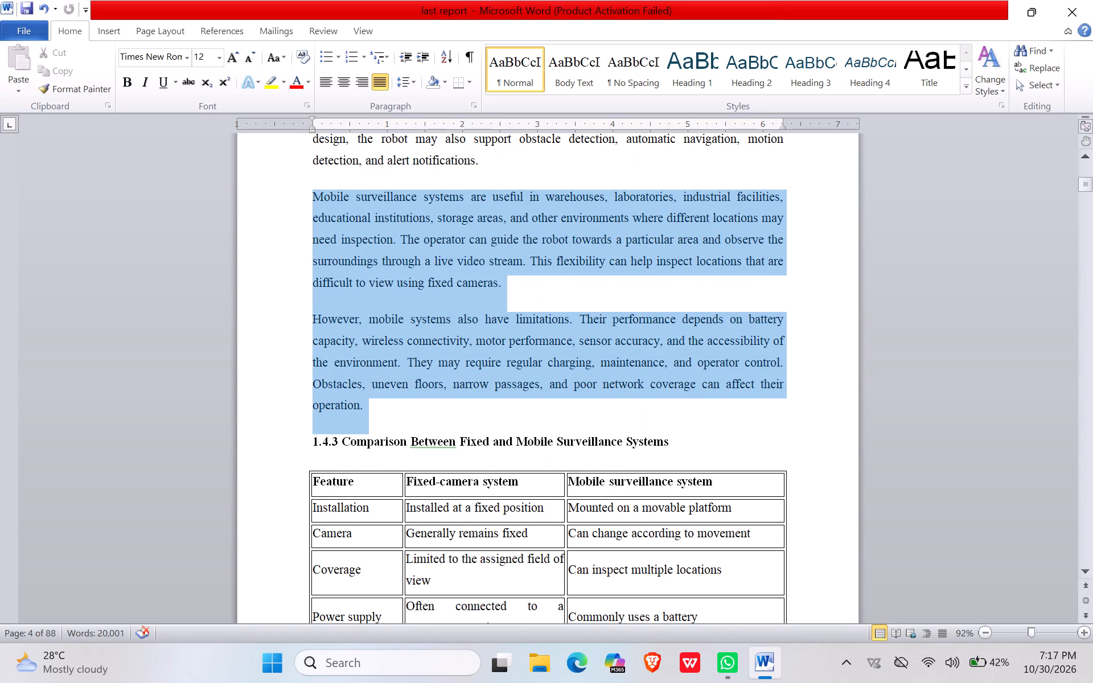
drag(301, 197, 301, 198)
key(BackSpace)
Delete everything after "visual monitoring" in the section 1.4.2 paragraph beginning "A mobile surveillance robot generally consists".
scroll(338, 226, up, 9)
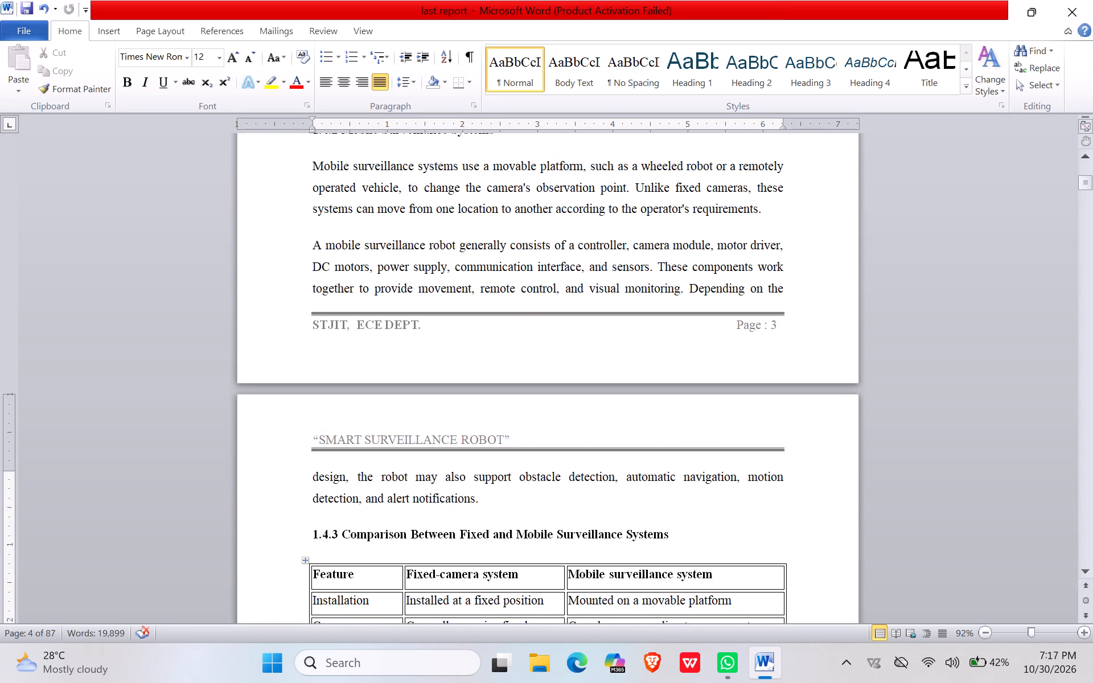
drag(654, 266, 329, 251)
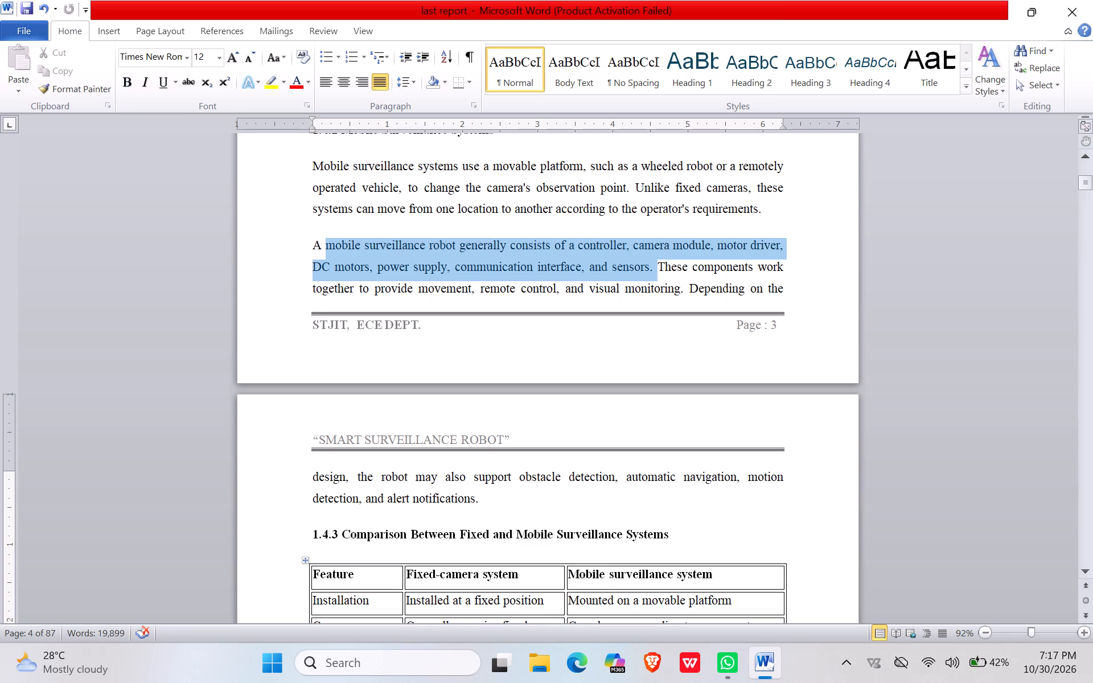
drag(329, 251, 409, 246)
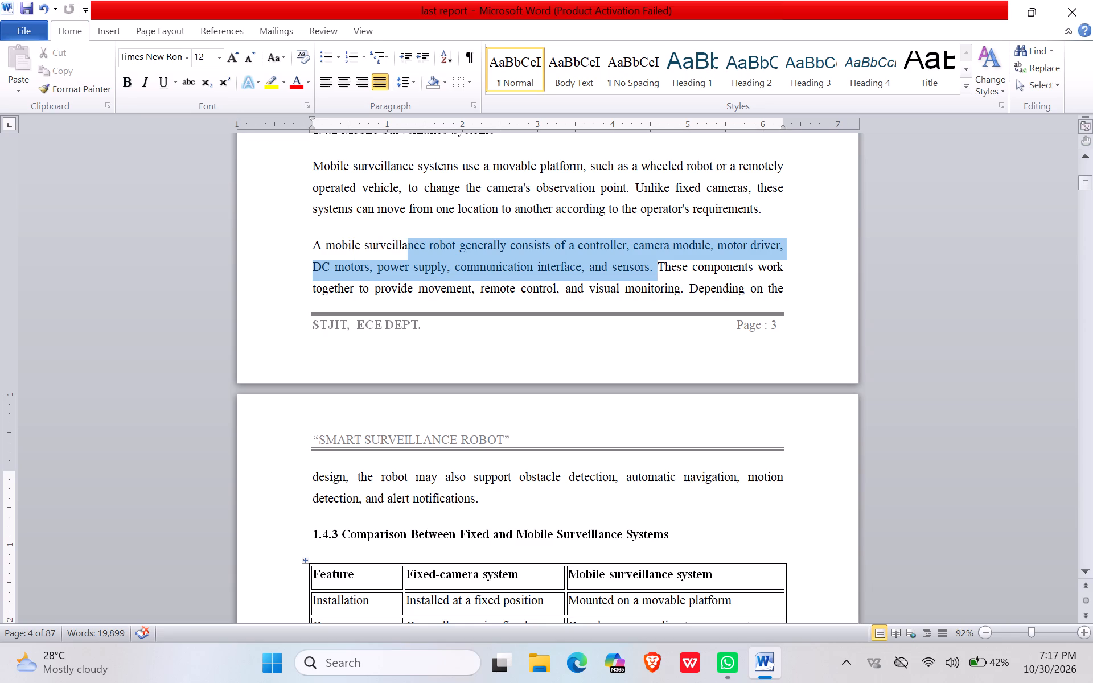
drag(409, 246, 450, 245)
drag(450, 245, 458, 245)
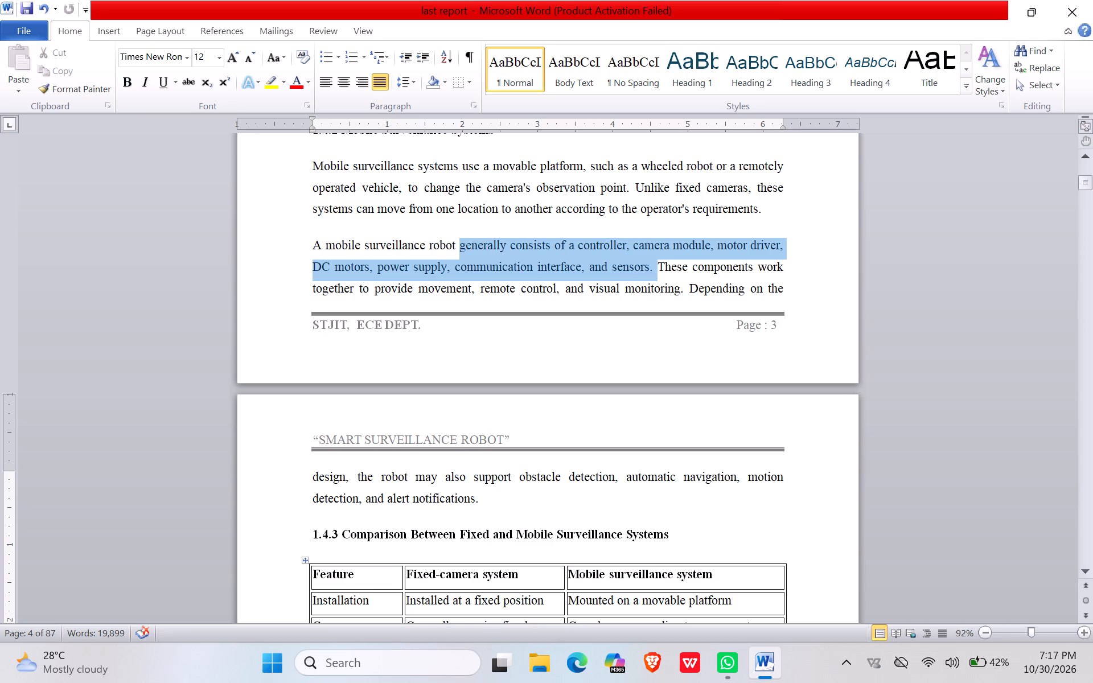
drag(458, 245, 678, 261)
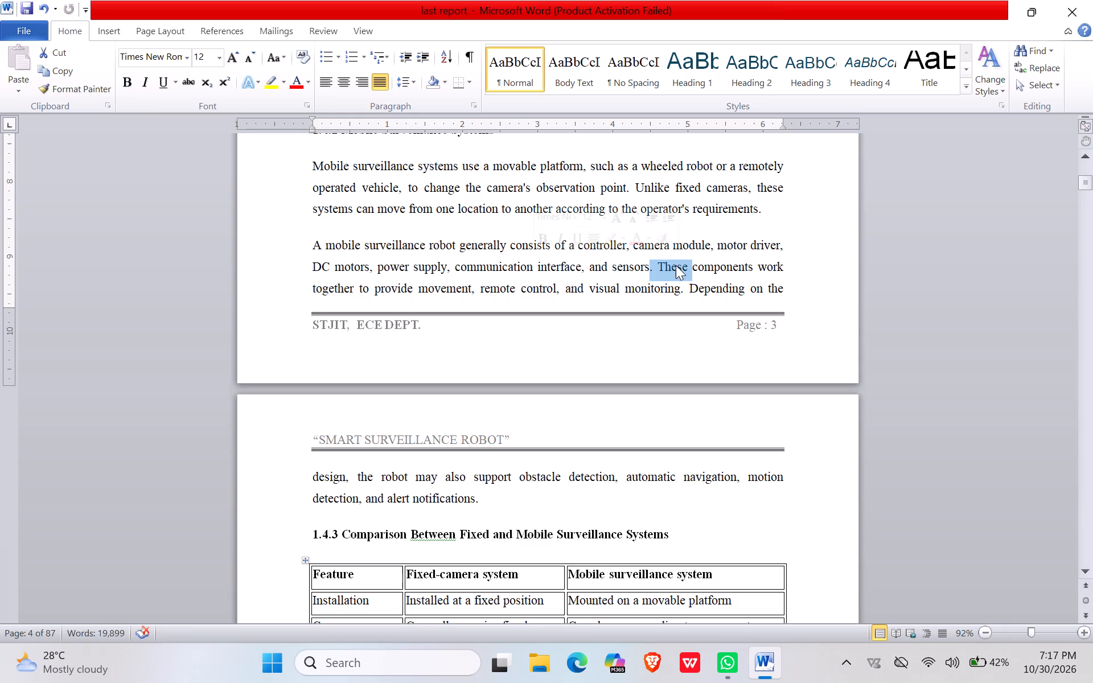
click(665, 308)
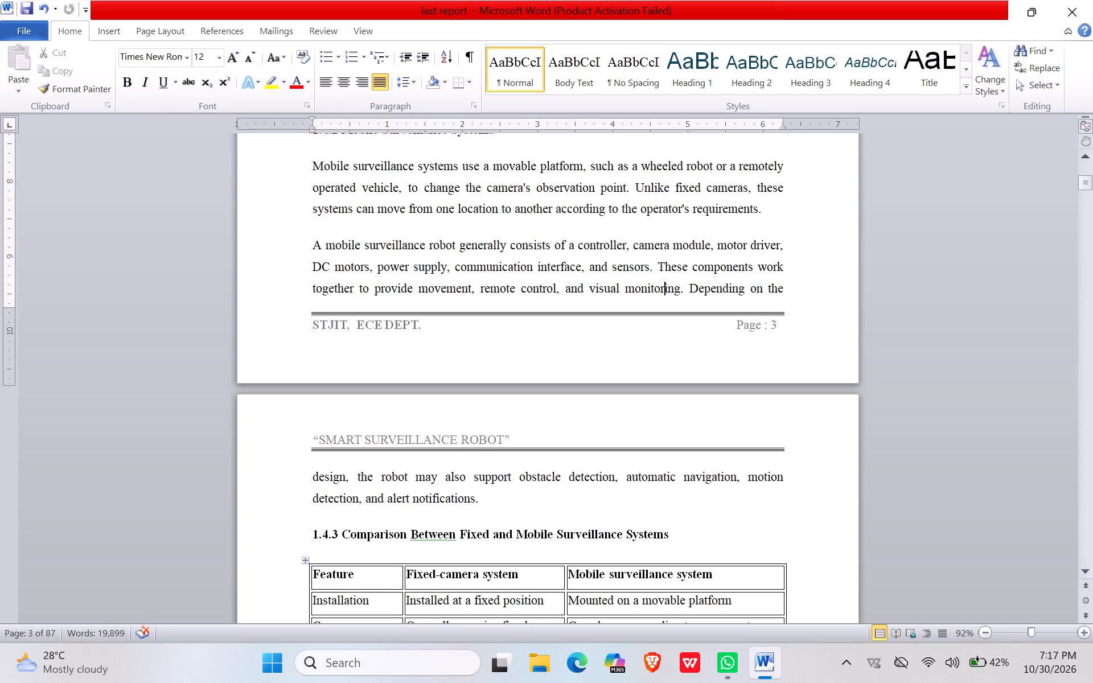
drag(686, 283, 697, 479)
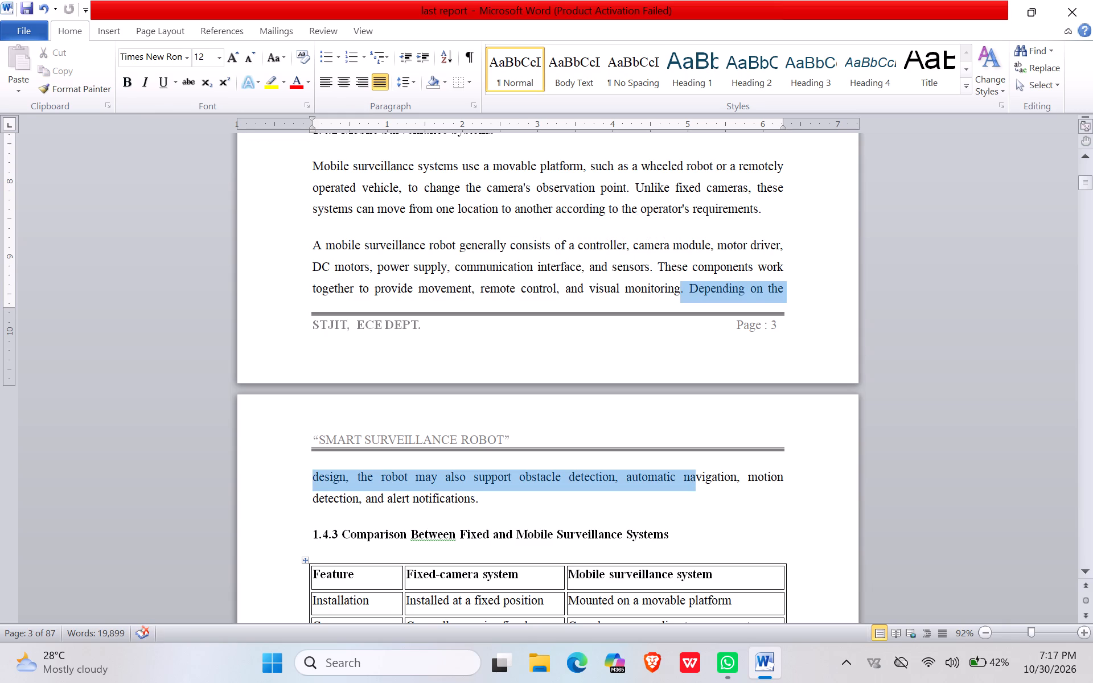
drag(697, 479, 535, 501)
drag(535, 501, 492, 501)
key(BackSpace)
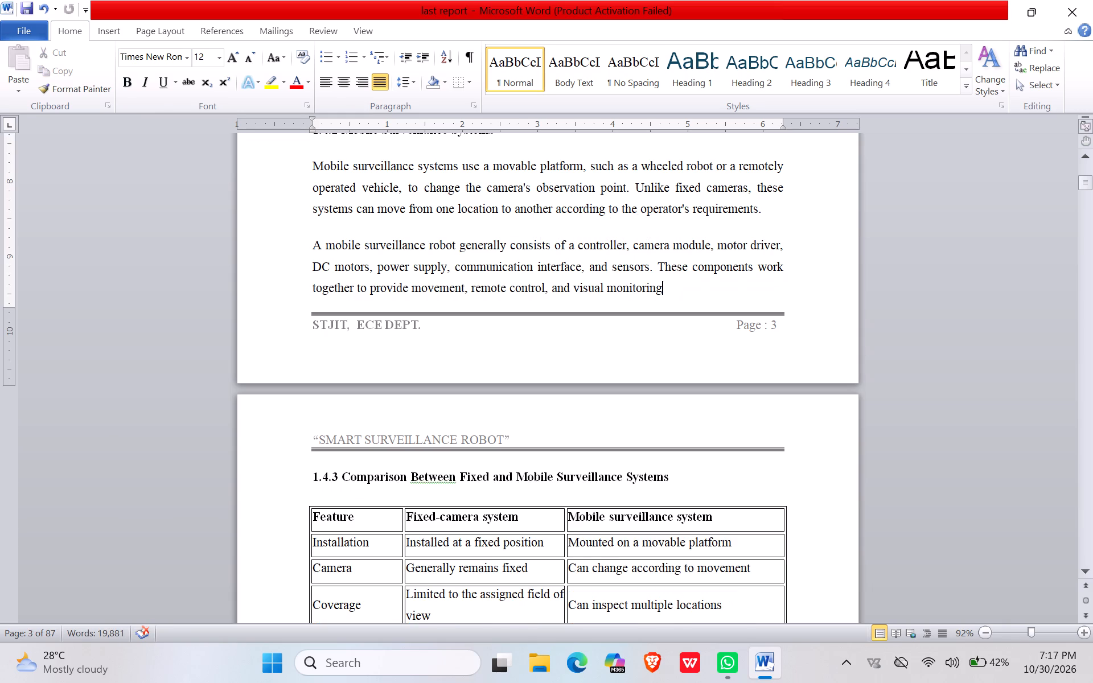
Delete the closing paragraph of section 1.4.4 that begins "This combined approach can improve observation flexibility".
scroll(496, 470, down, 7)
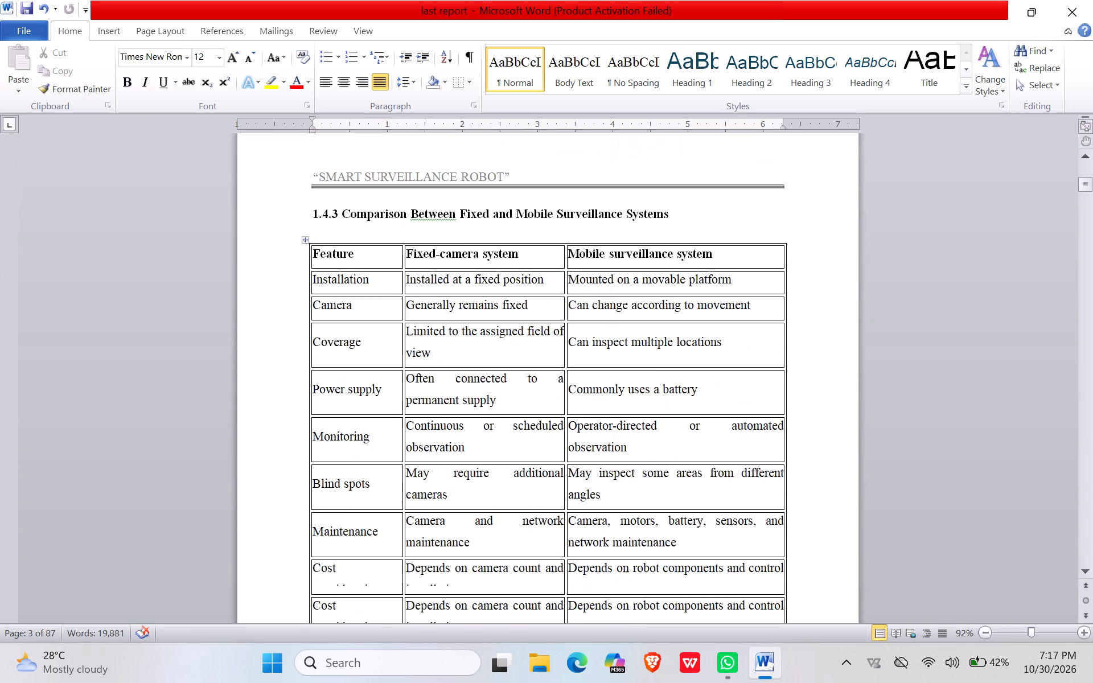
scroll(496, 430, down, 13)
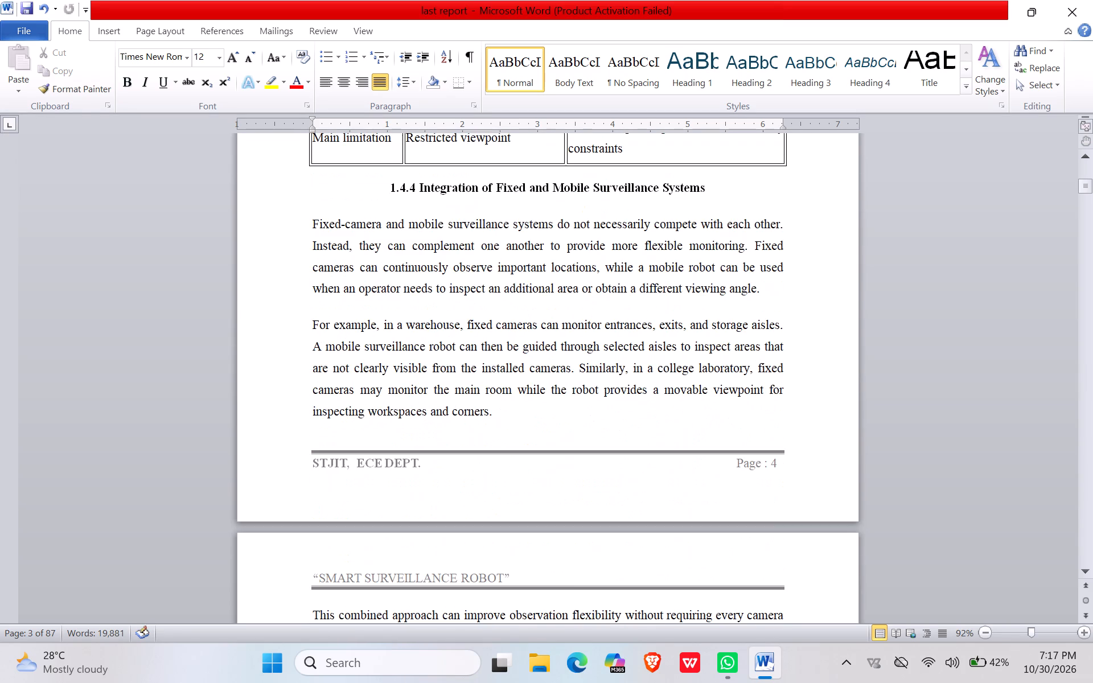
scroll(501, 426, down, 6)
drag(734, 433, 318, 390)
key(BackSpace)
Delete the closing paragraph of section 1.4.5 that begins "The proposed system is intended to complement existing security arrangements".
scroll(336, 410, down, 3)
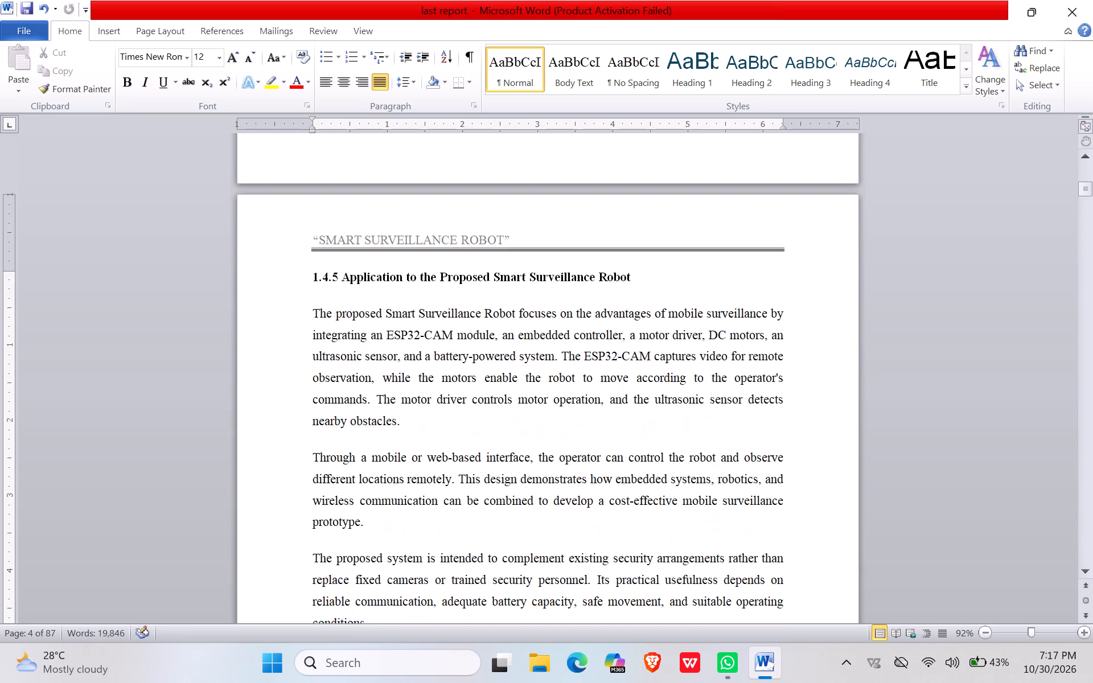
scroll(352, 396, down, 4)
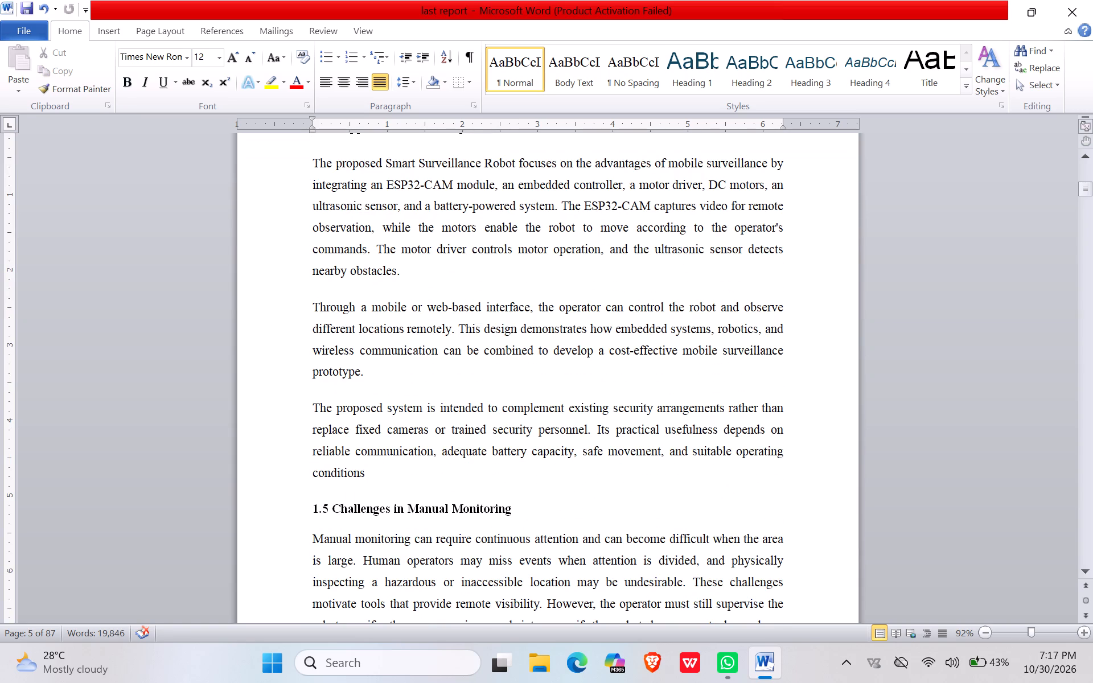
drag(397, 476, 257, 402)
key(BackSpace)
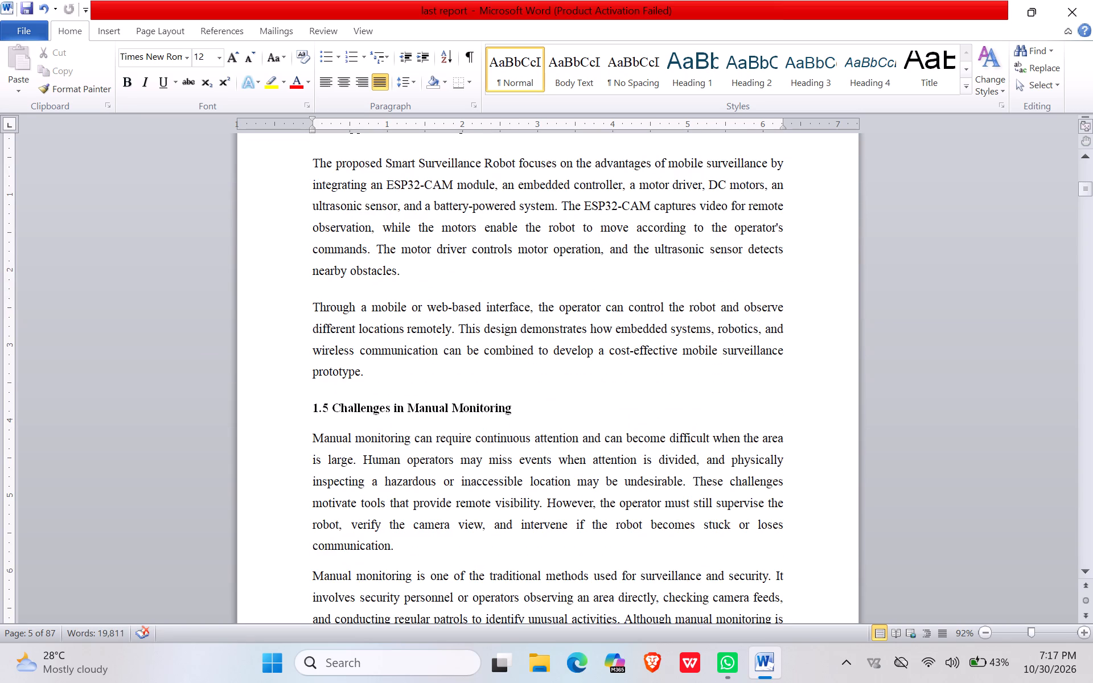
Delete the sentence beginning "The motor driver controls motor operation" from the first paragraph of section 1.4.5.
drag(377, 249, 389, 257)
drag(389, 257, 403, 271)
key(BackSpace)
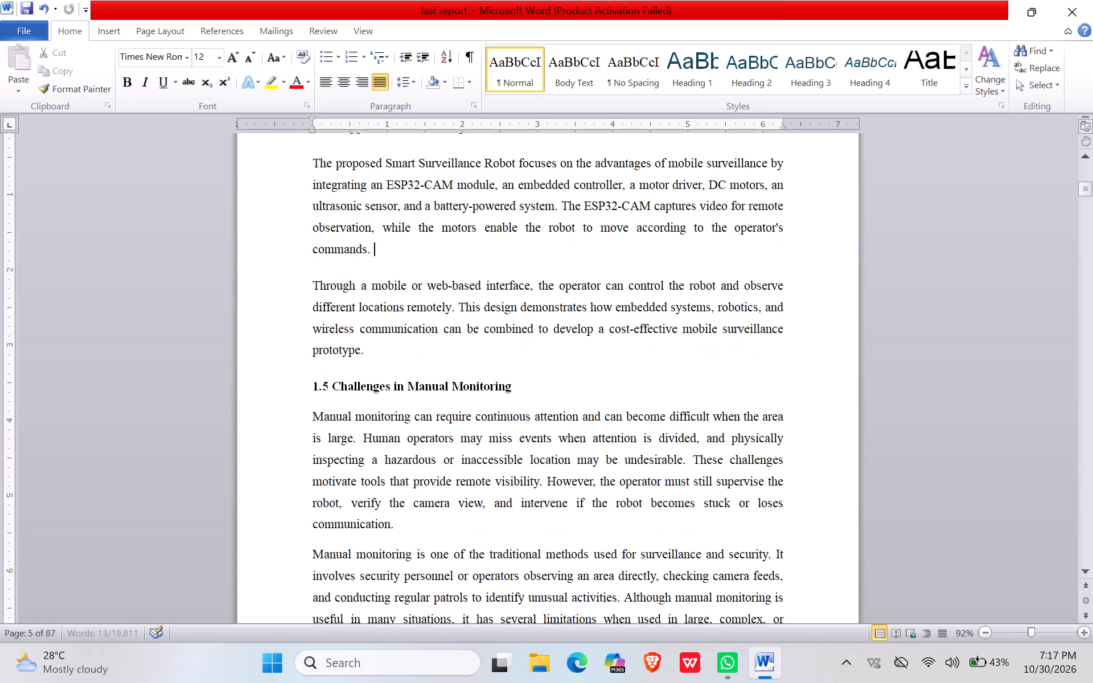
Delete everything from "These challenges motivate tools" to the end of the first paragraph of section 1.5.
scroll(404, 271, down, 5)
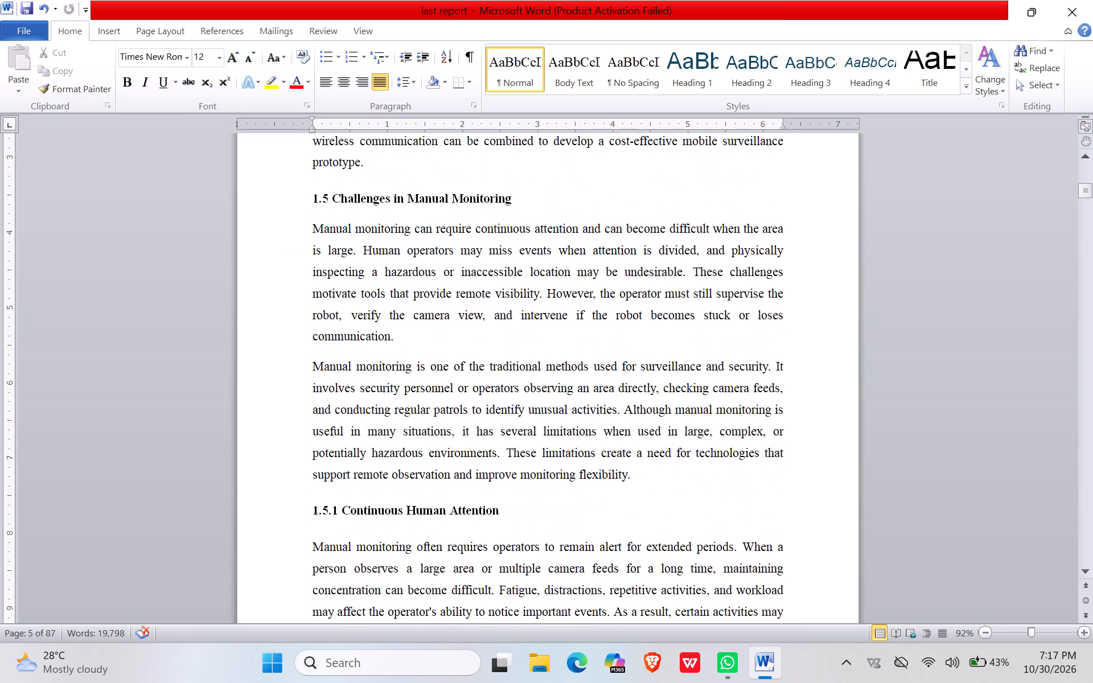
scroll(404, 270, down, 3)
scroll(404, 269, up, 4)
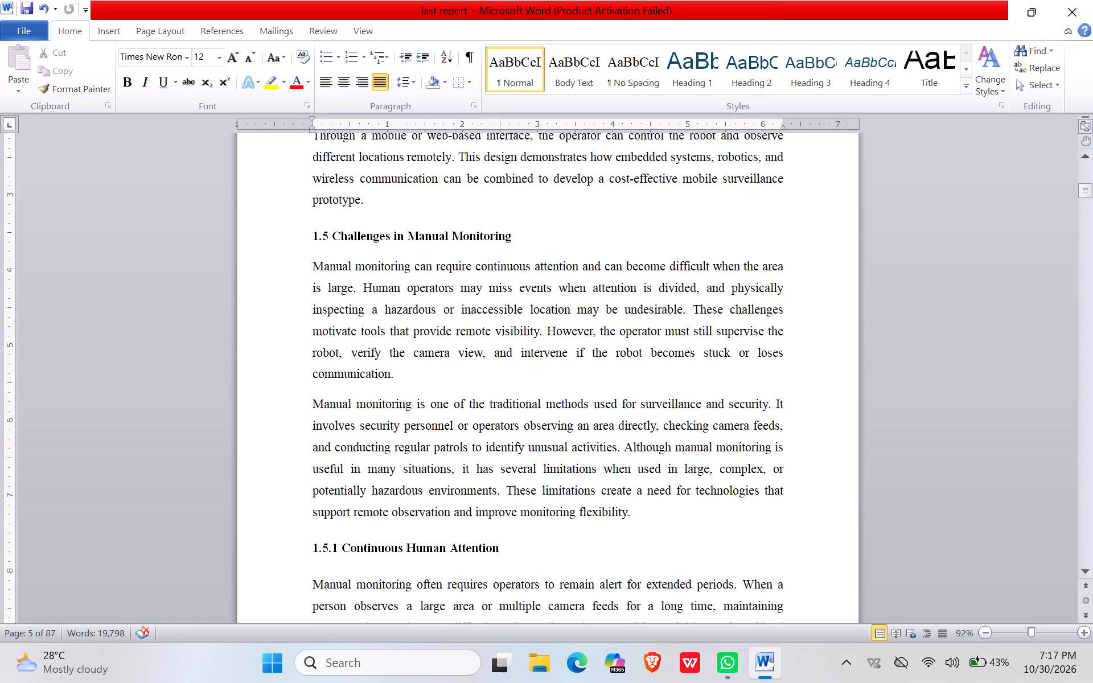
drag(690, 307, 709, 356)
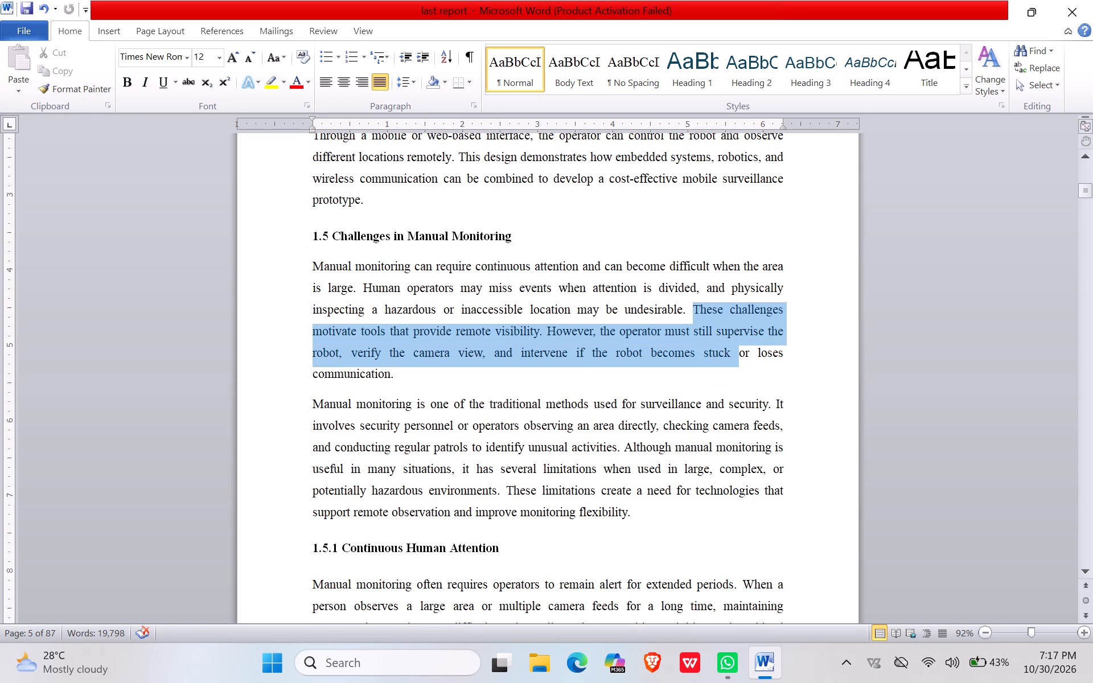
drag(709, 356, 707, 375)
key(BackSpace)
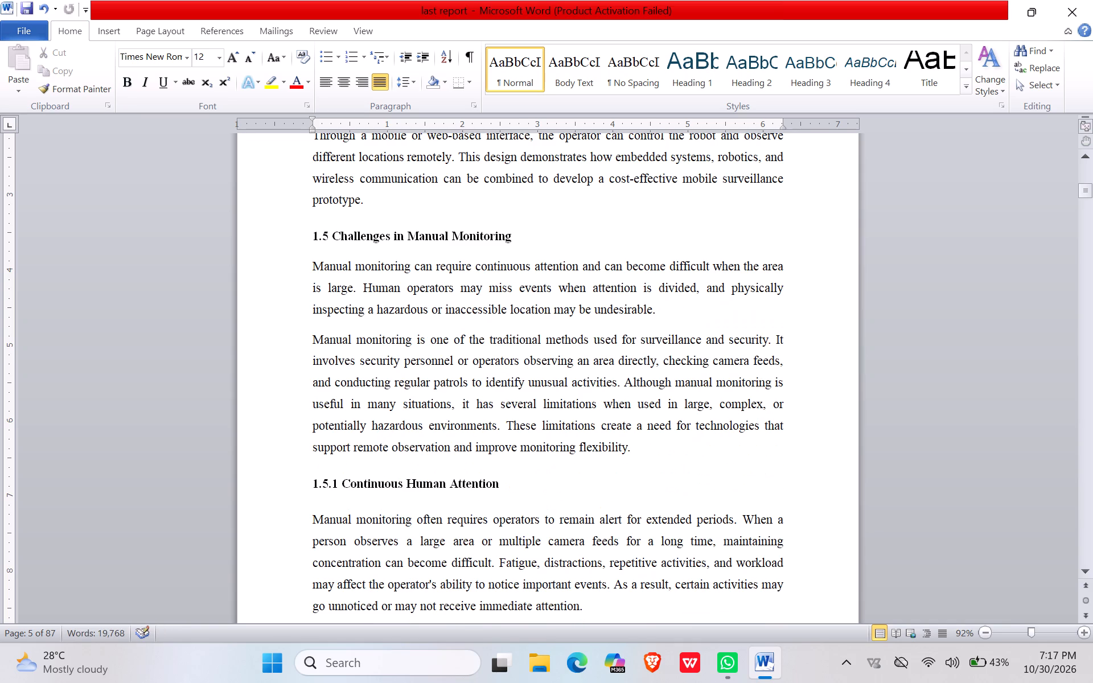
Split the second paragraph of section 1.5 so that "Although manual monitoring is useful" starts a new paragraph.
click(625, 381)
key(Return)
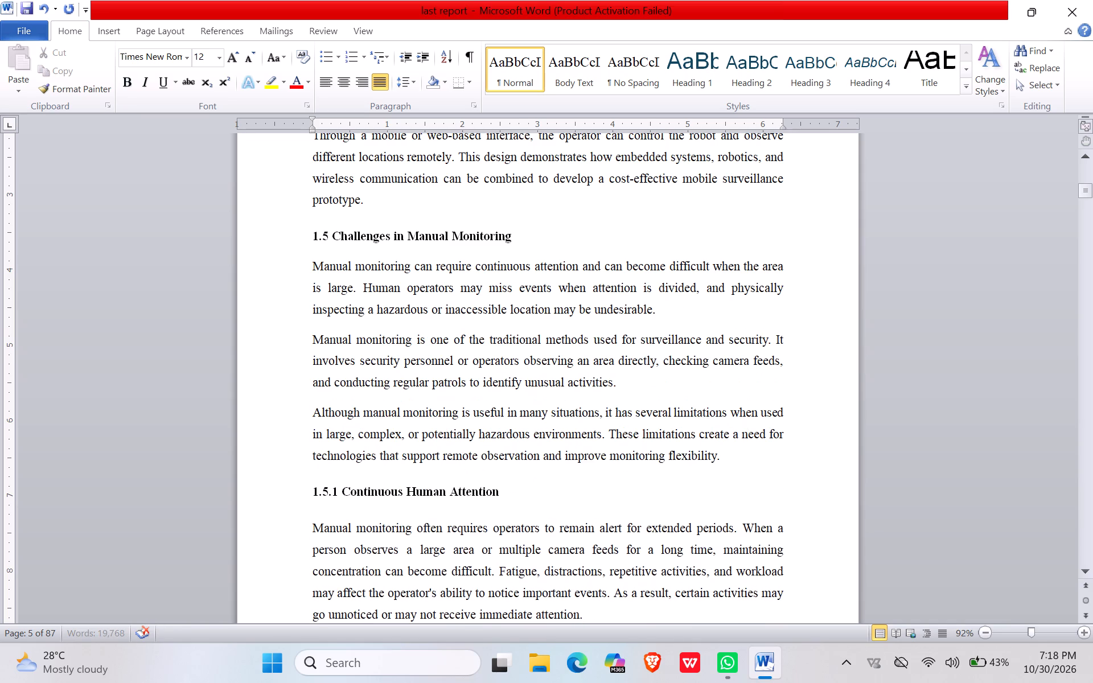
Delete the sentence beginning "These limitations create a need for technologies" from the last introductory paragraph of section 1.5.
scroll(458, 395, down, 3)
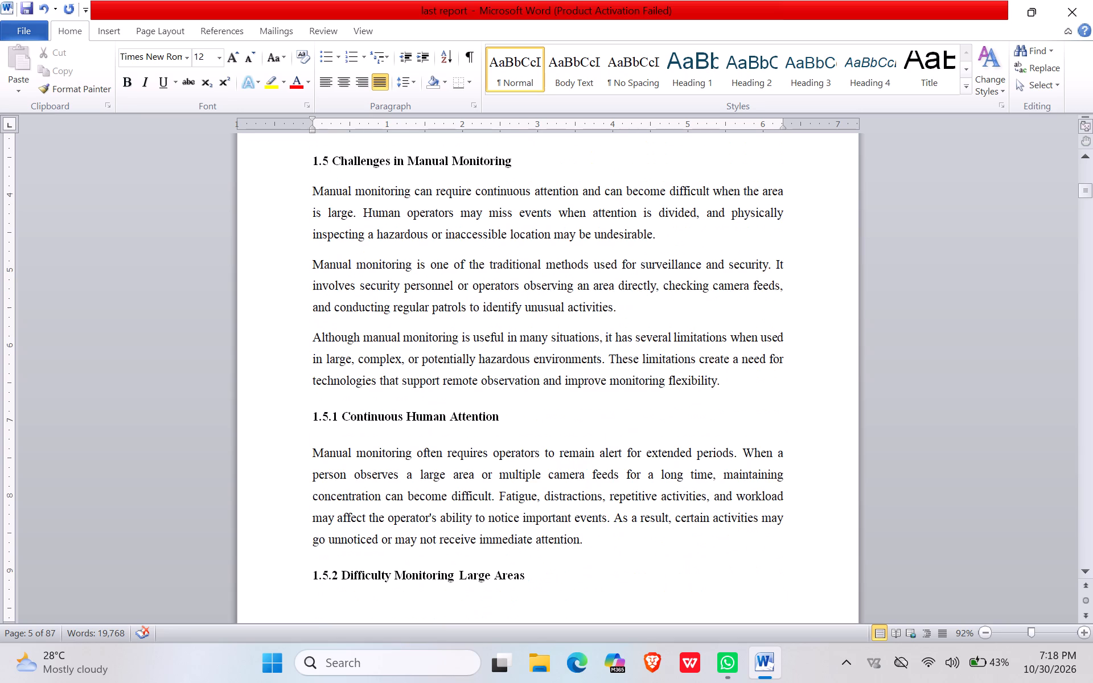
scroll(456, 390, down, 2)
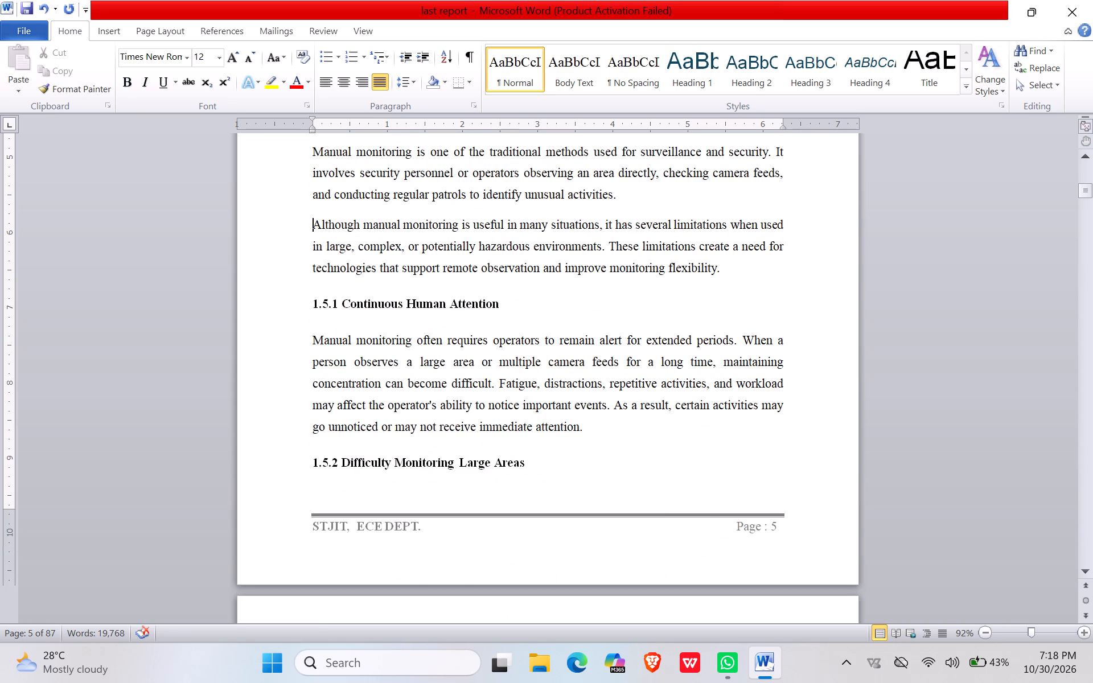
drag(611, 243, 704, 268)
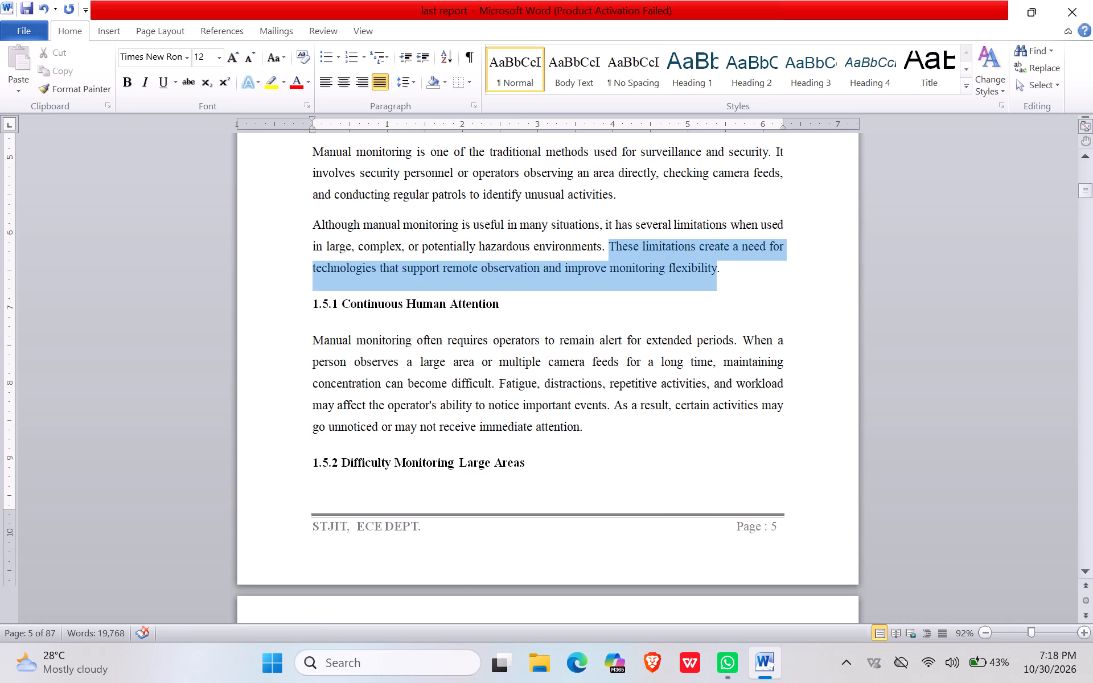
drag(704, 268, 731, 269)
key(BackSpace)
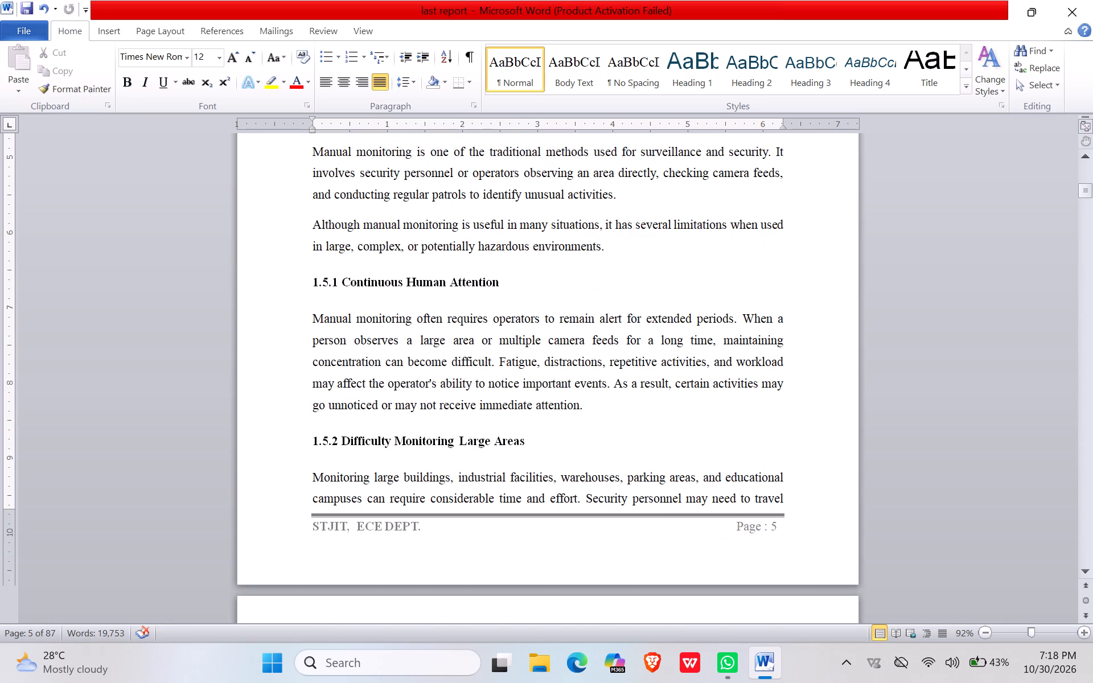
Split the section 1.5.1 paragraph after "concentration can become difficult." so that "Fatigue, distractions" starts a new paragraph.
scroll(425, 313, down, 2)
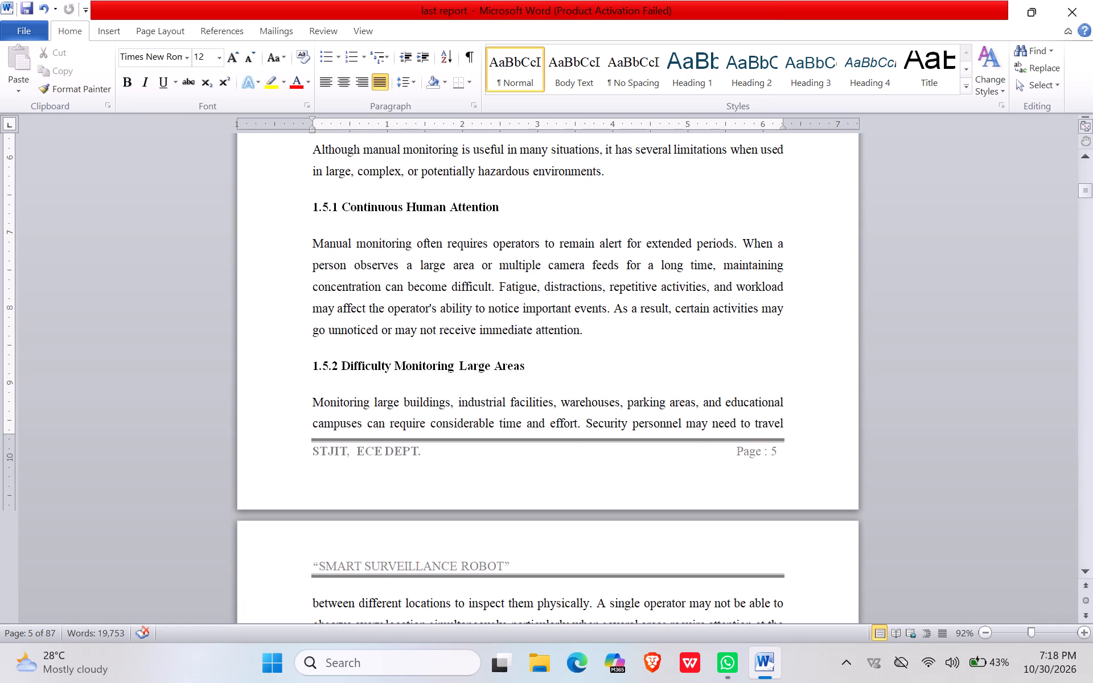
click(495, 287)
key(Return)
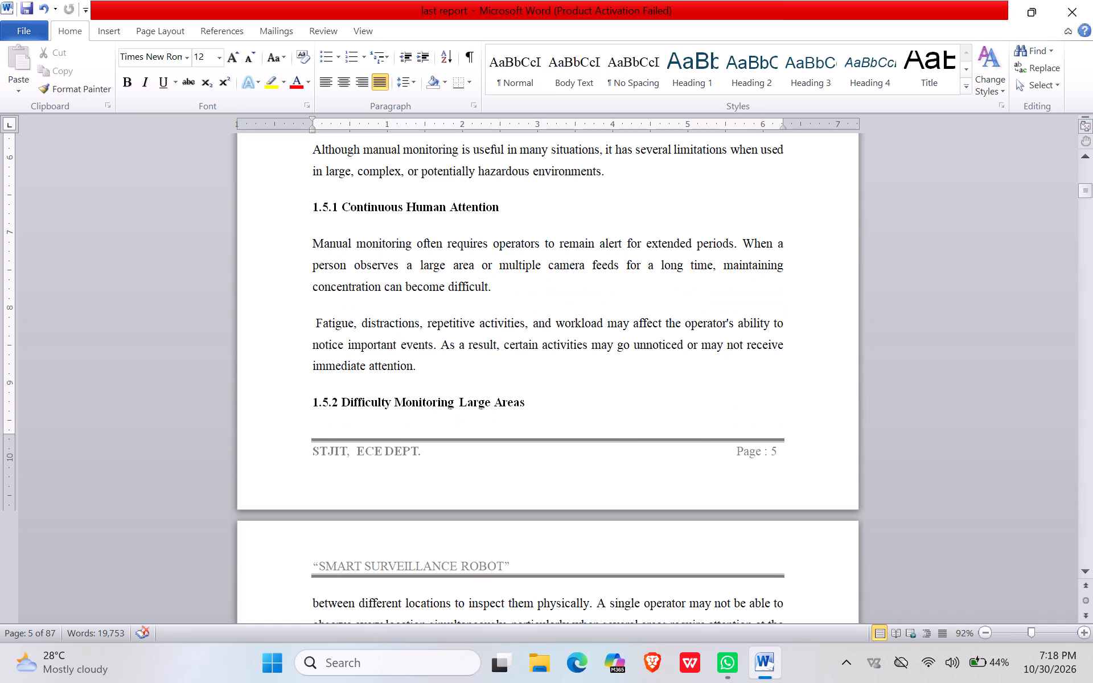
Insert an empty line before the heading "1.5.2 Difficulty Monitoring Large Areas" to move it onto the next page with its text.
scroll(499, 287, down, 3)
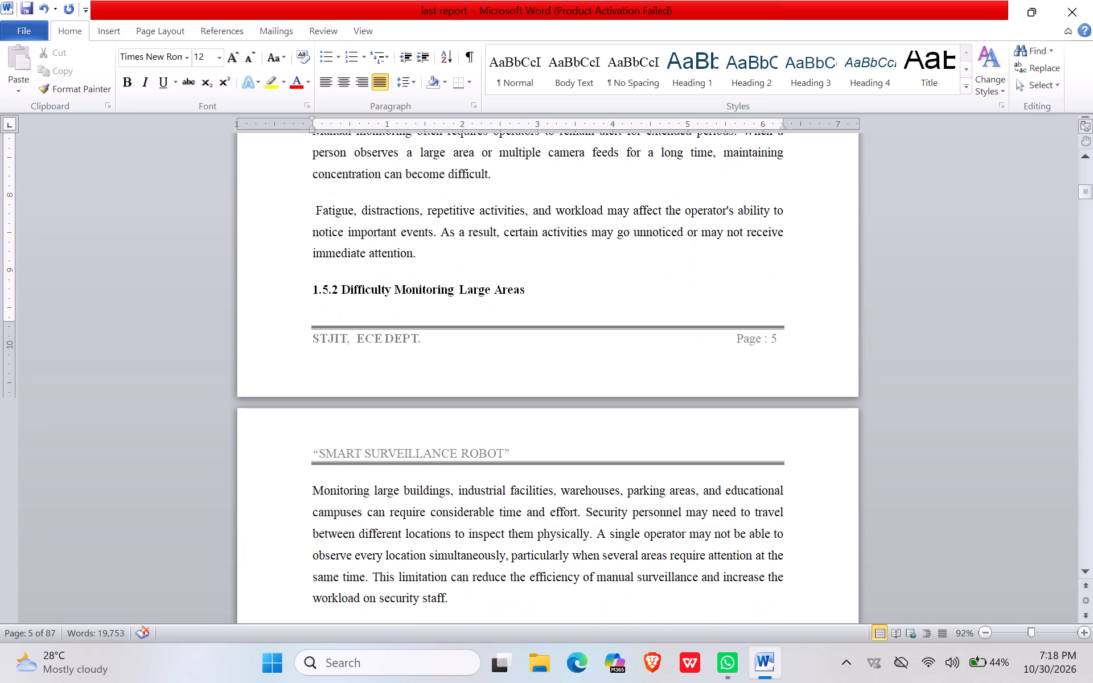
click(311, 290)
key(Return)
scroll(335, 301, down, 4)
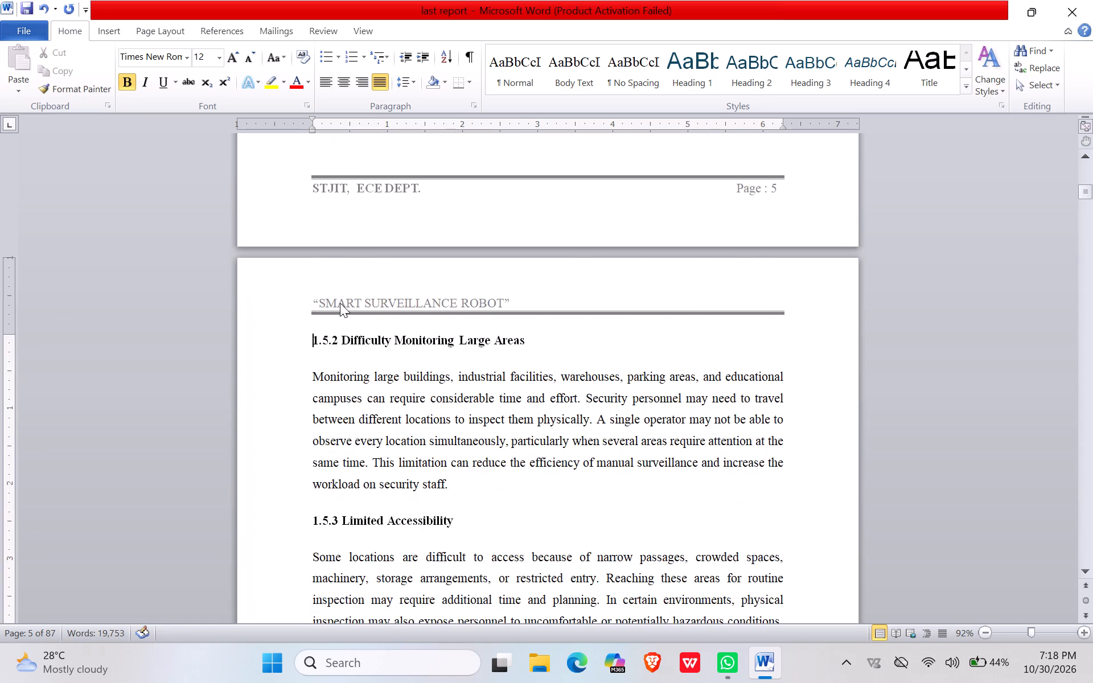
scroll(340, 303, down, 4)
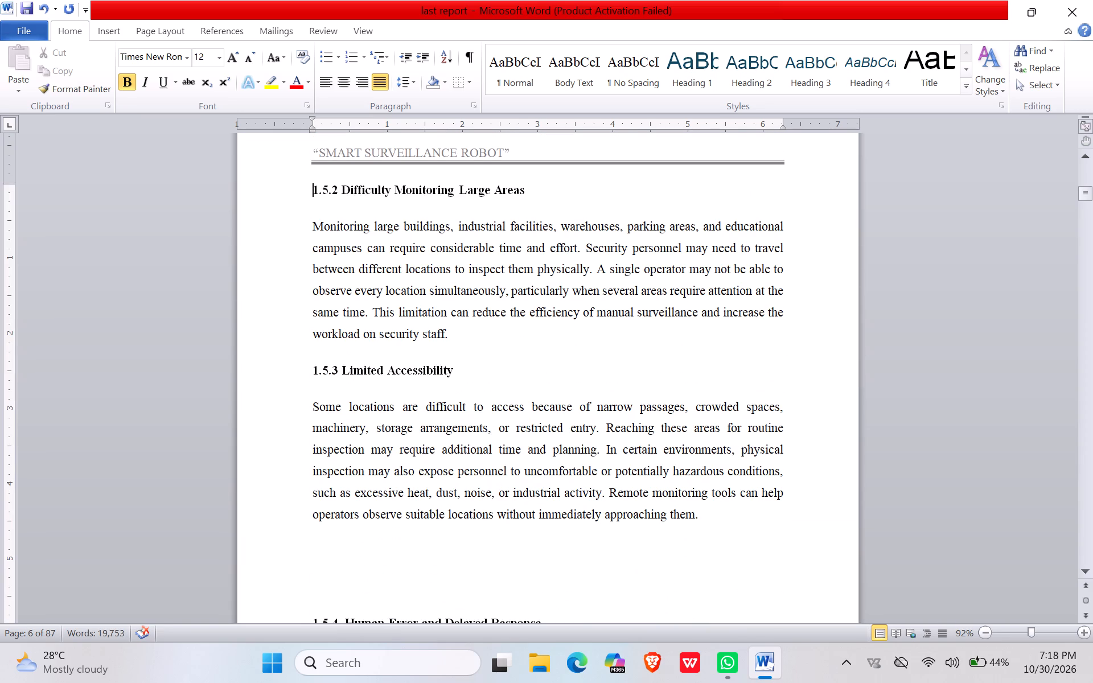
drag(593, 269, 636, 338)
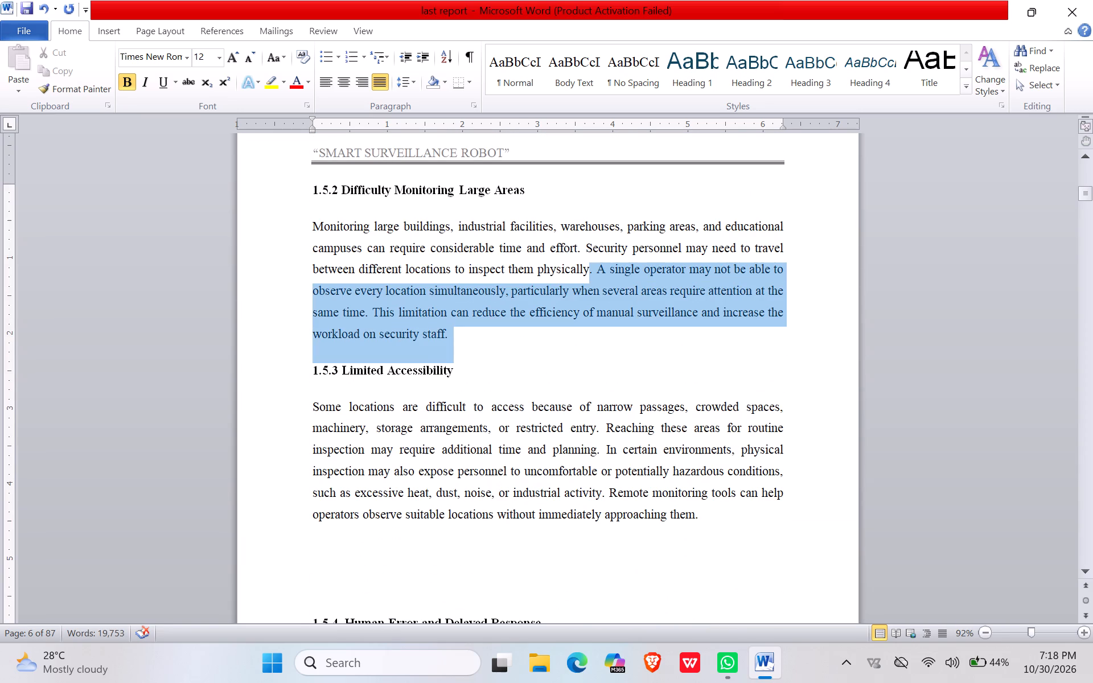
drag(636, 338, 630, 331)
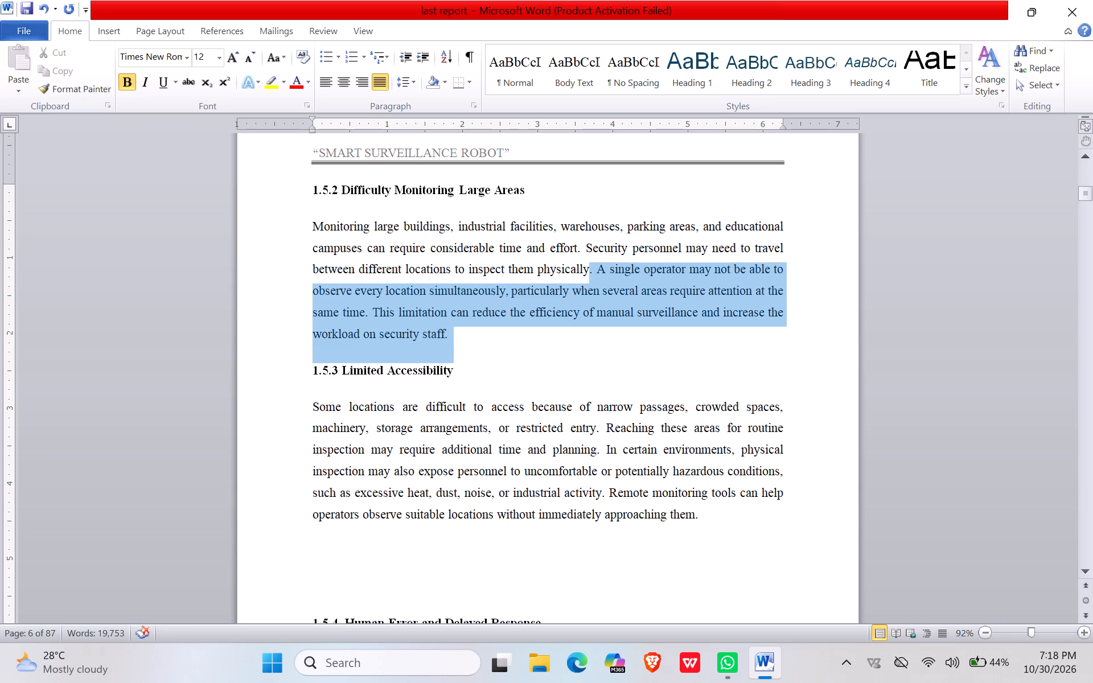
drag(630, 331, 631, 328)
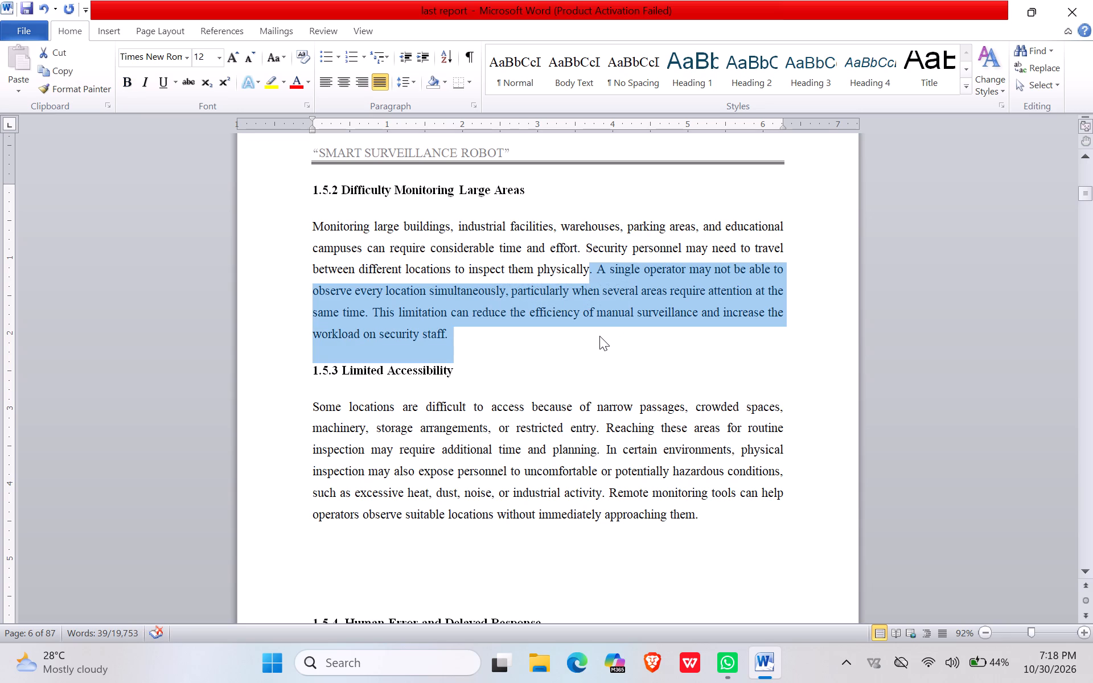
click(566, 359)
Remove the empty lines above the heading "1.5.4 Human Error and Delayed Response".
scroll(467, 374, down, 3)
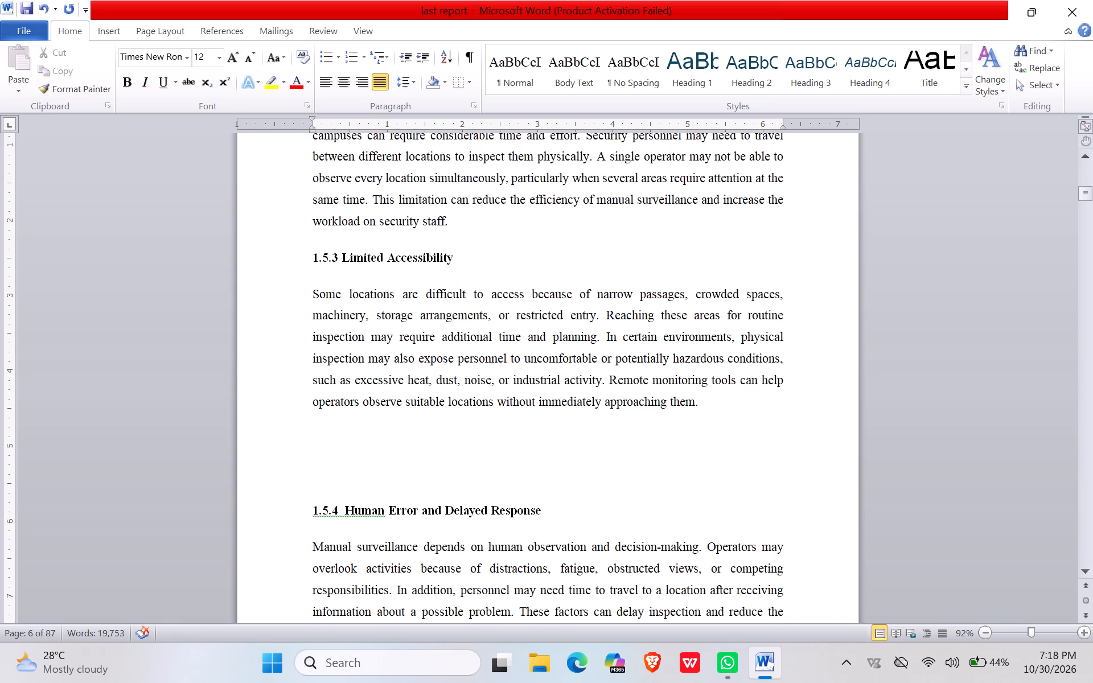
click(314, 509)
key(BackSpace)
key(BackSpace)
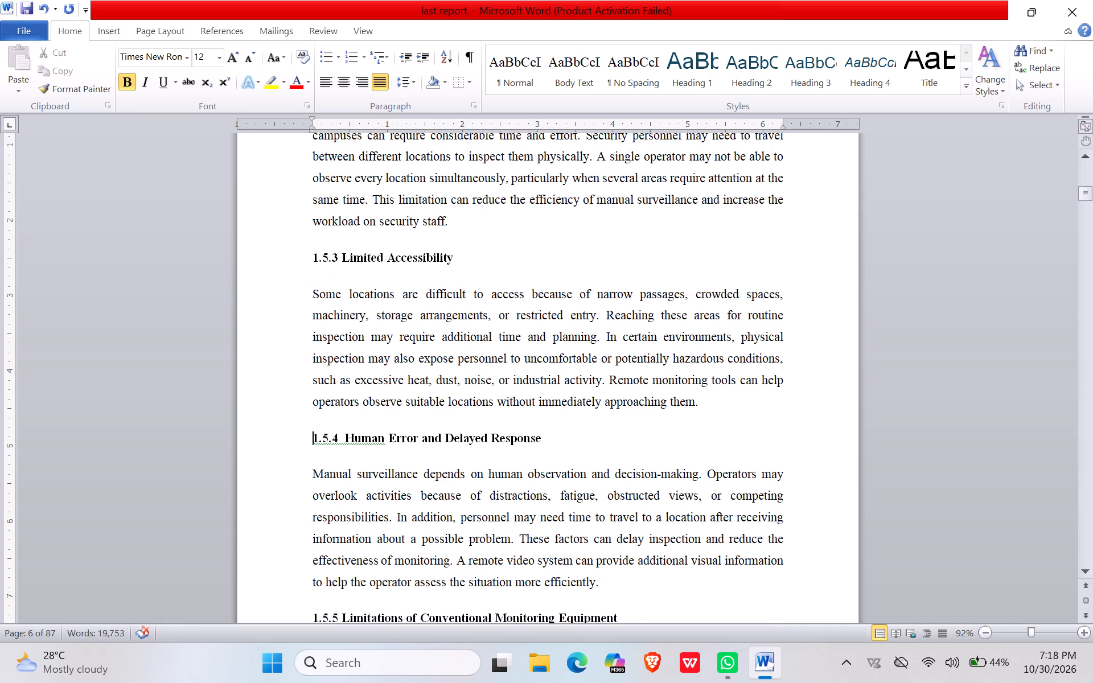
Delete the last sentence of section 1.5.3, beginning "Remote monitoring tools can help operators", with the full stop before it.
scroll(505, 422, down, 4)
scroll(515, 408, up, 3)
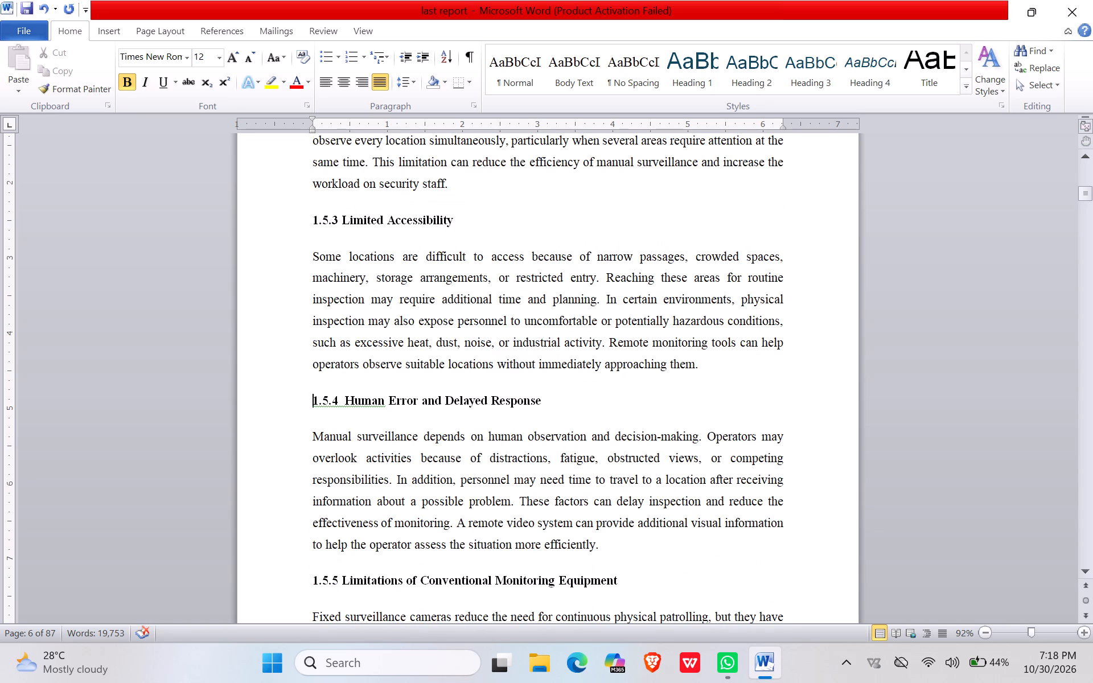
drag(603, 343, 706, 360)
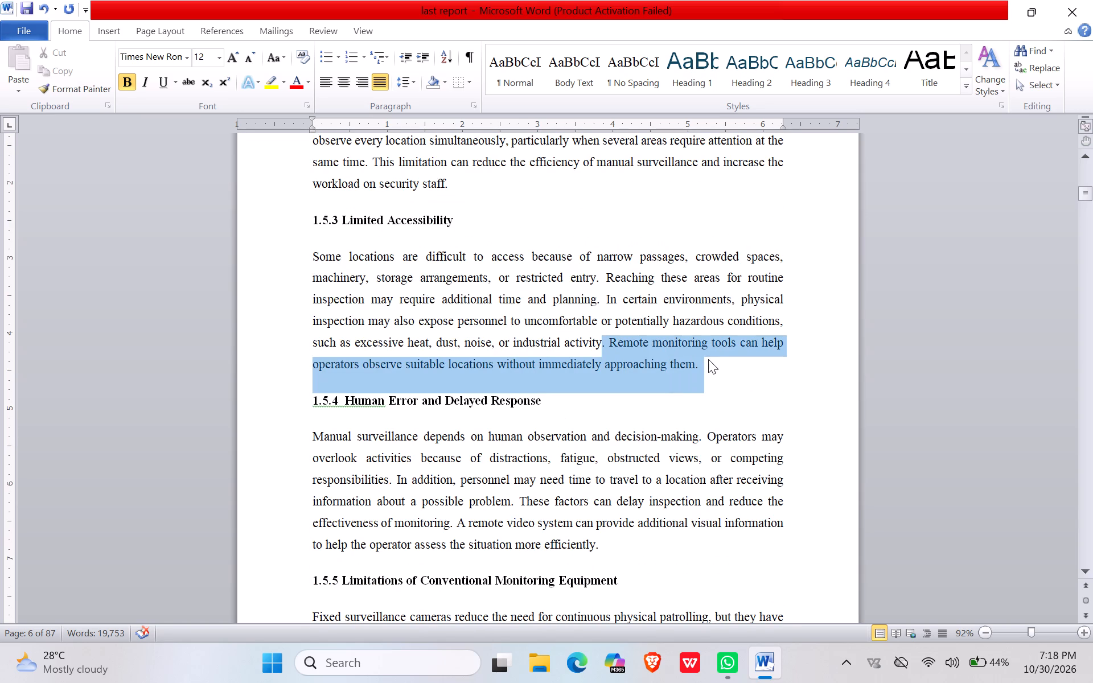
key(BackSpace)
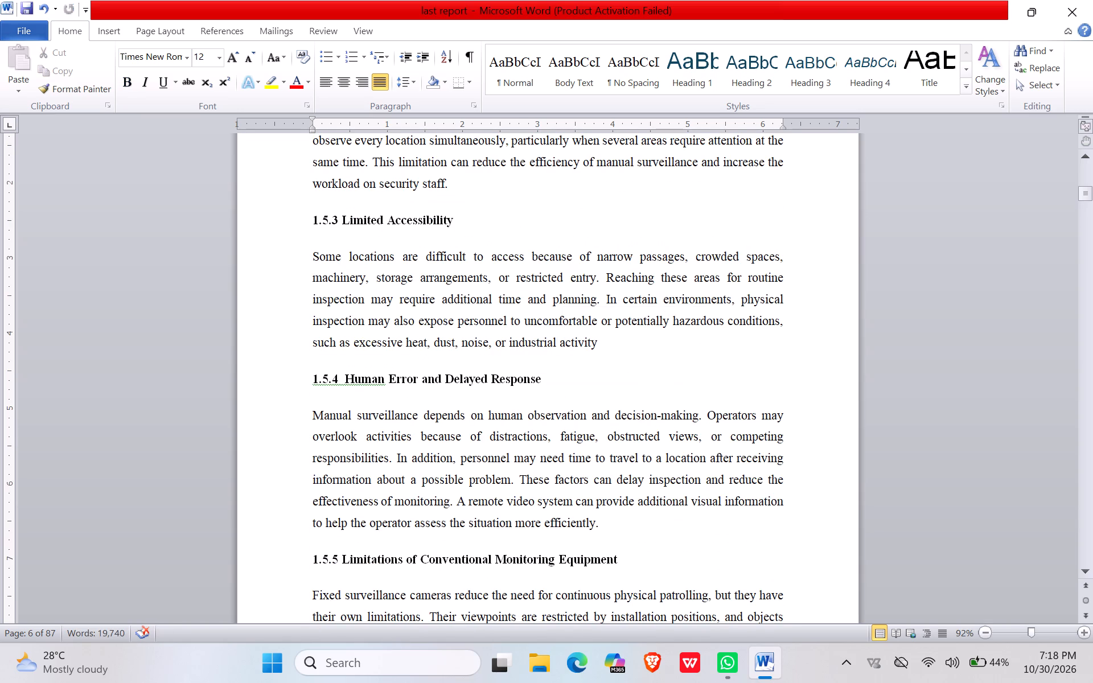
Delete the last two sentences of section 1.5.4, from "These factors can delay inspection" to "more efficiently.".
drag(457, 499, 627, 516)
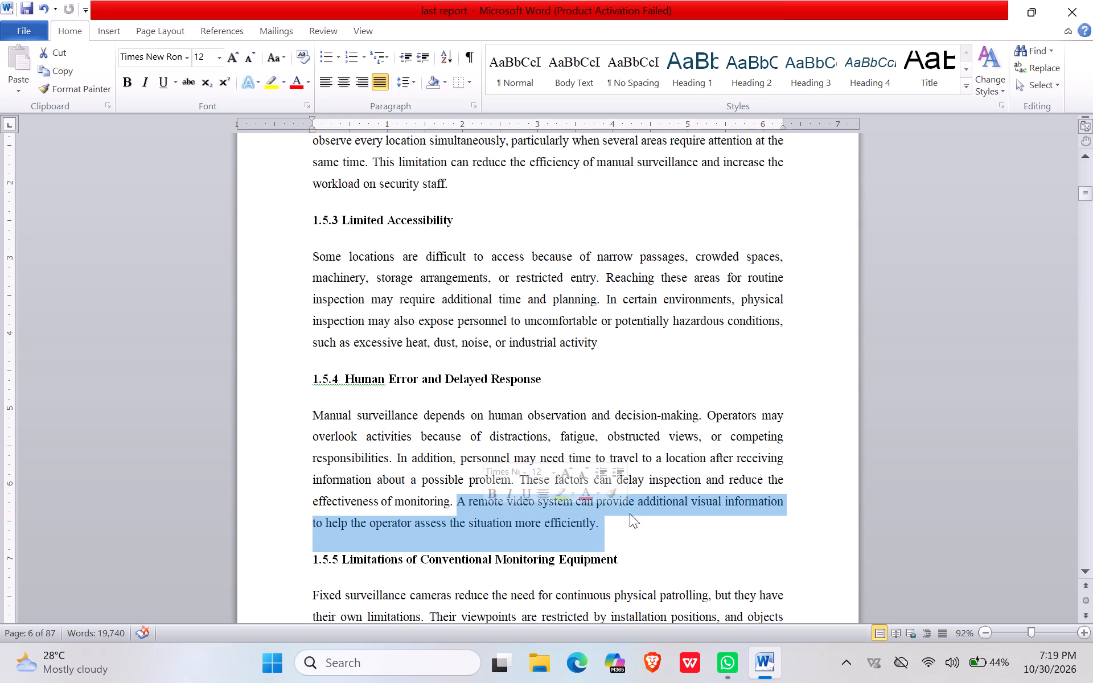
key(BackSpace)
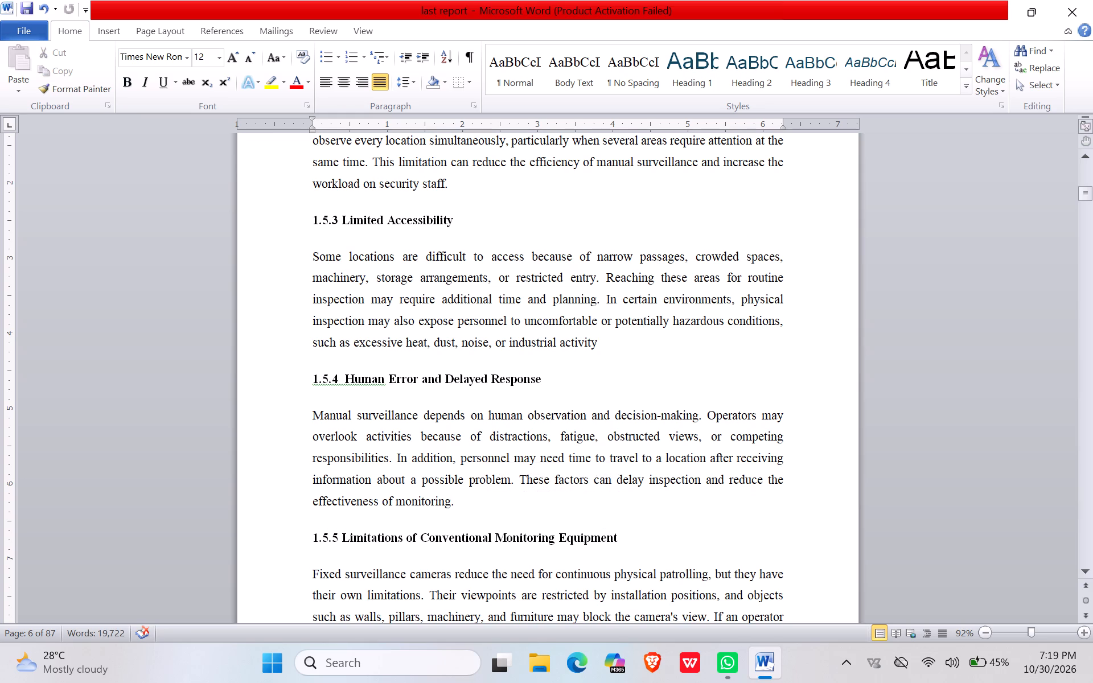
drag(521, 478, 531, 507)
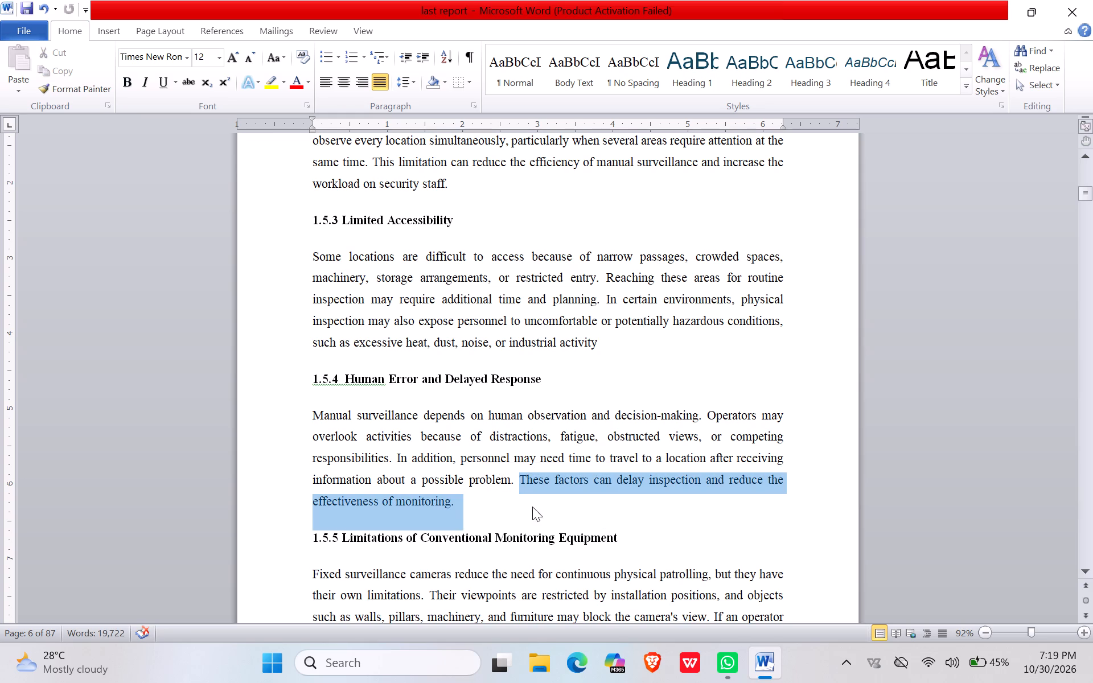
key(BackSpace)
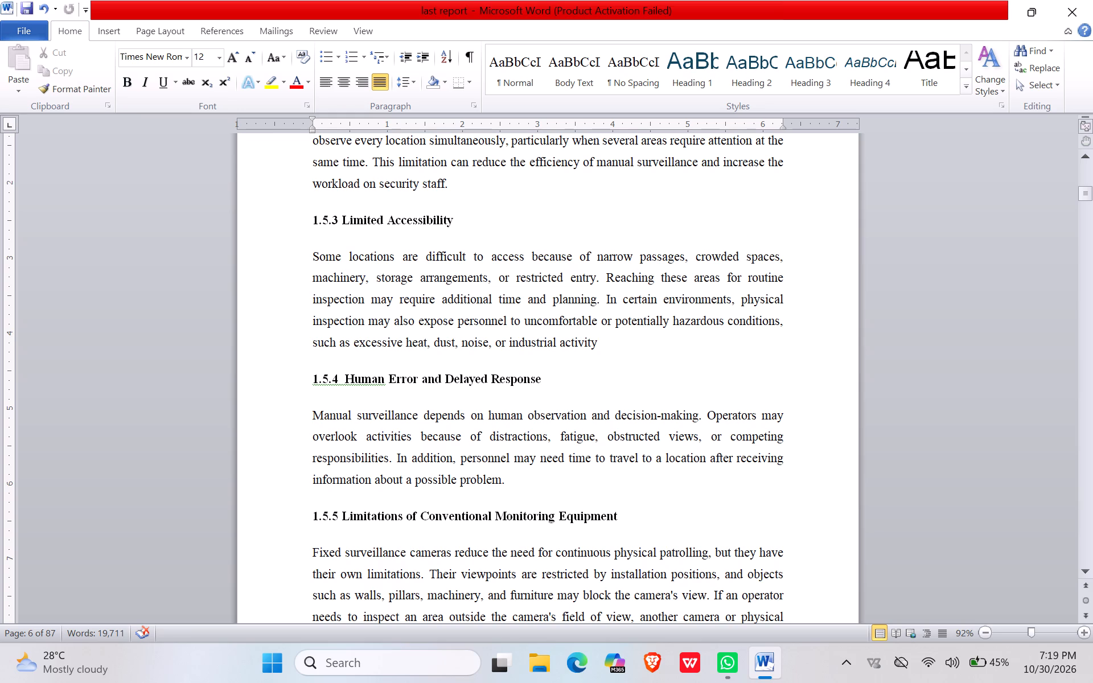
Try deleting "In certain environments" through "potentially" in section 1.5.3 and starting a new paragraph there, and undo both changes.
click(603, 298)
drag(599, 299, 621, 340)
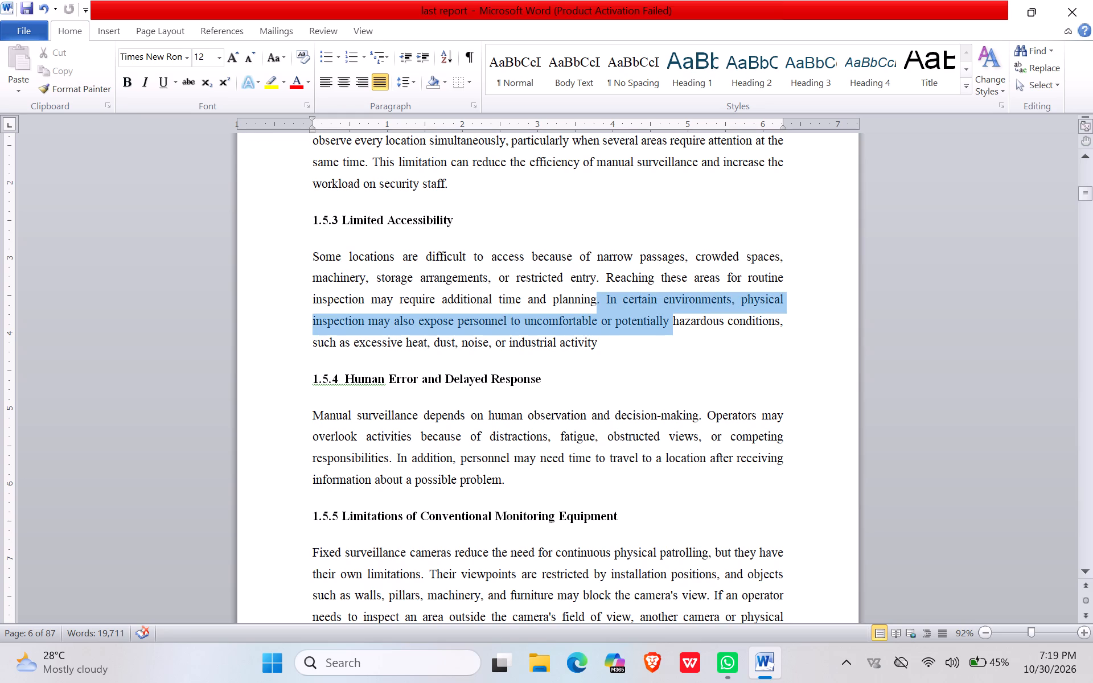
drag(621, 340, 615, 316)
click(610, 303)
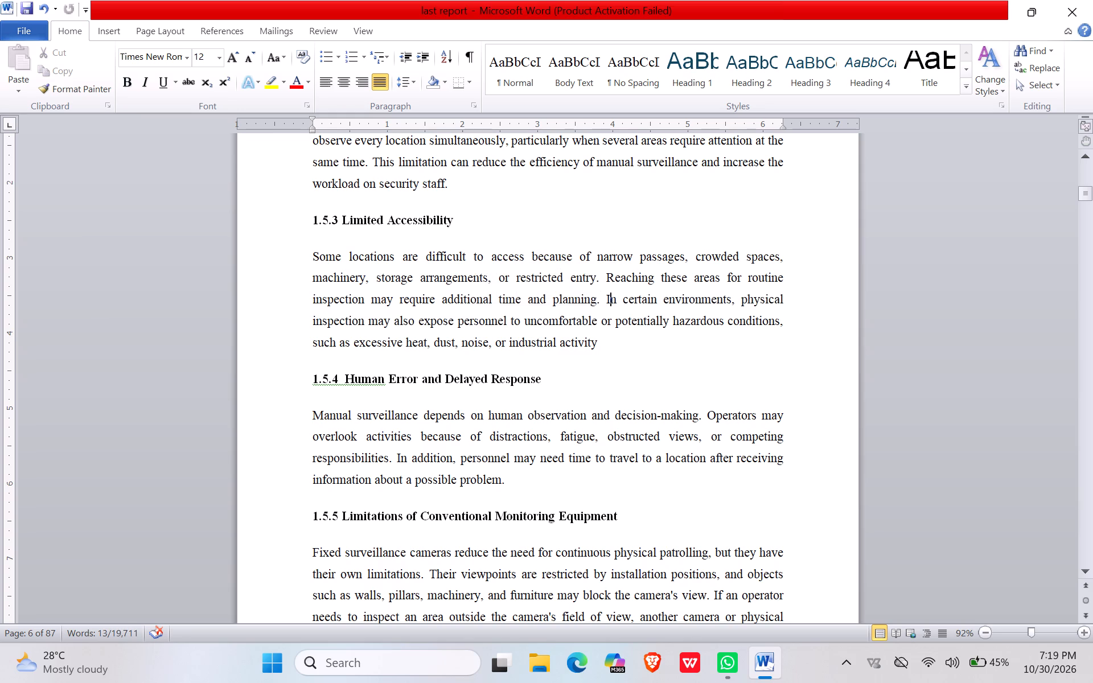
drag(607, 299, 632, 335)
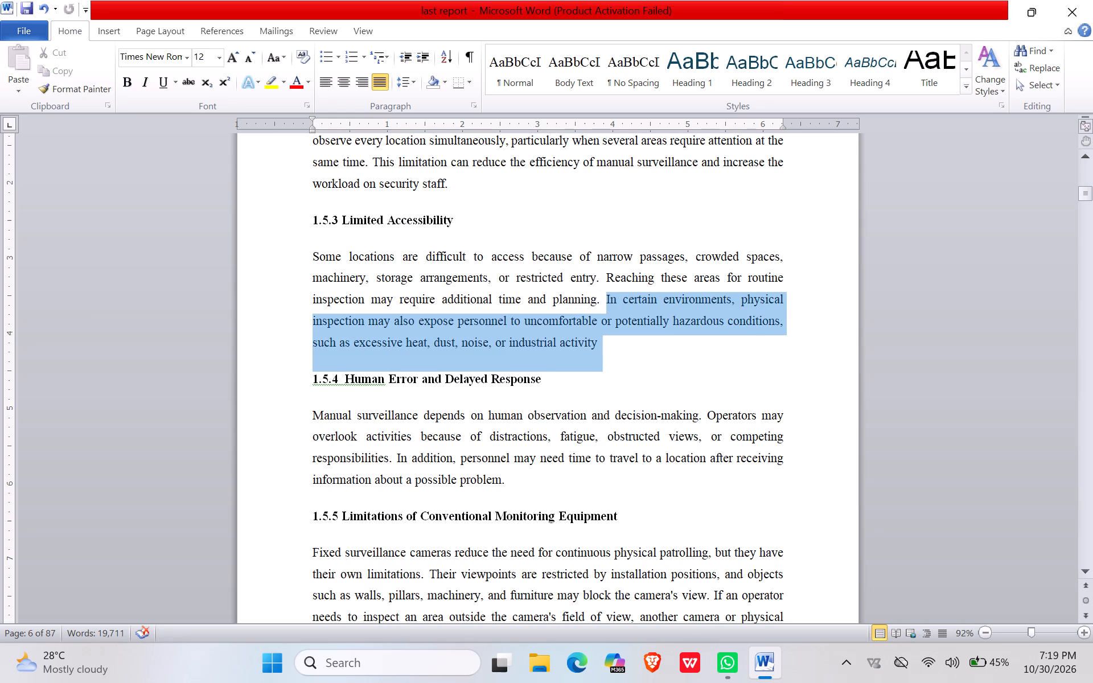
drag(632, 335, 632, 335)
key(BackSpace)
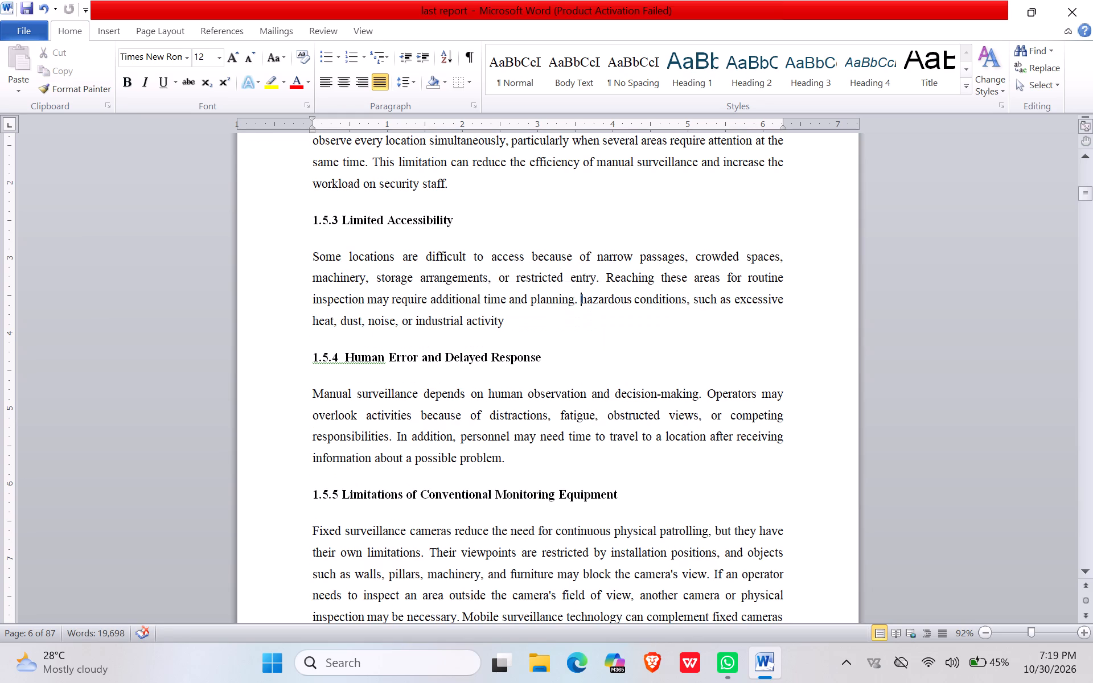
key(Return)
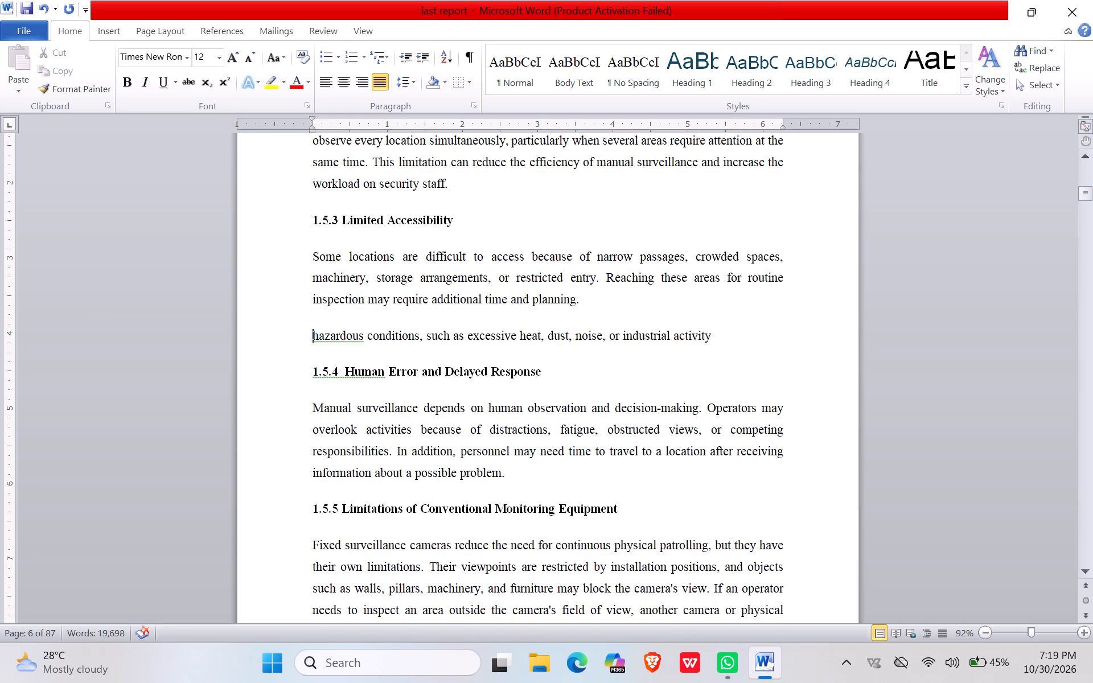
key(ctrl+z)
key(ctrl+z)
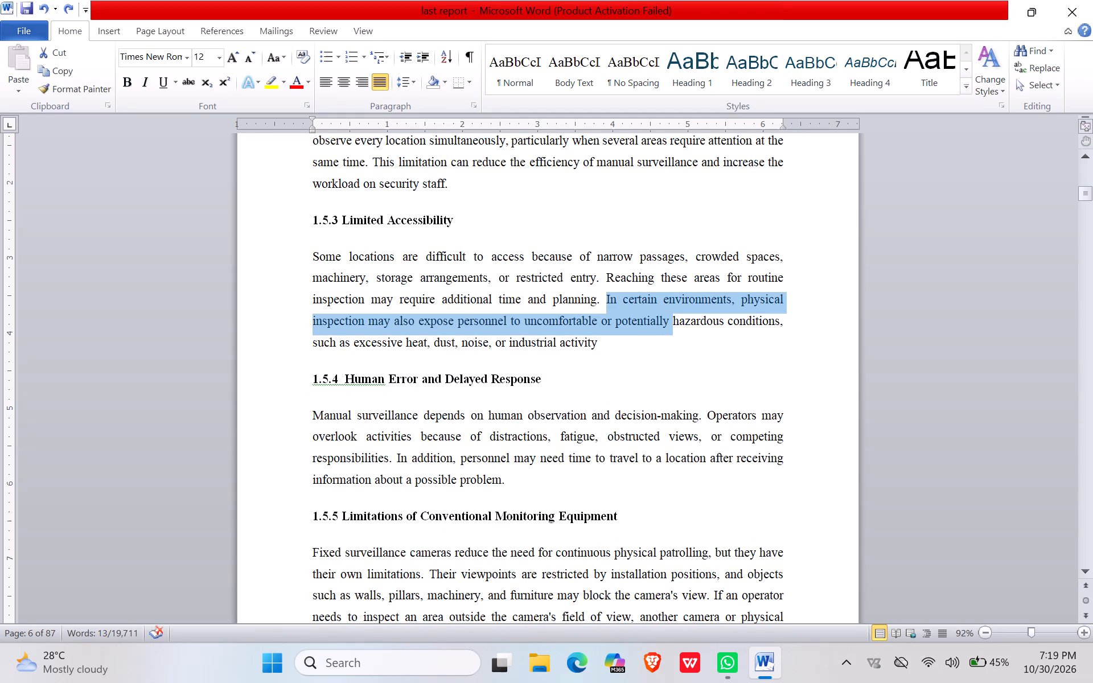
Delete the whole closing sentence of section 1.5.3, from "In certain environments" to "industrial activity".
drag(635, 345, 608, 309)
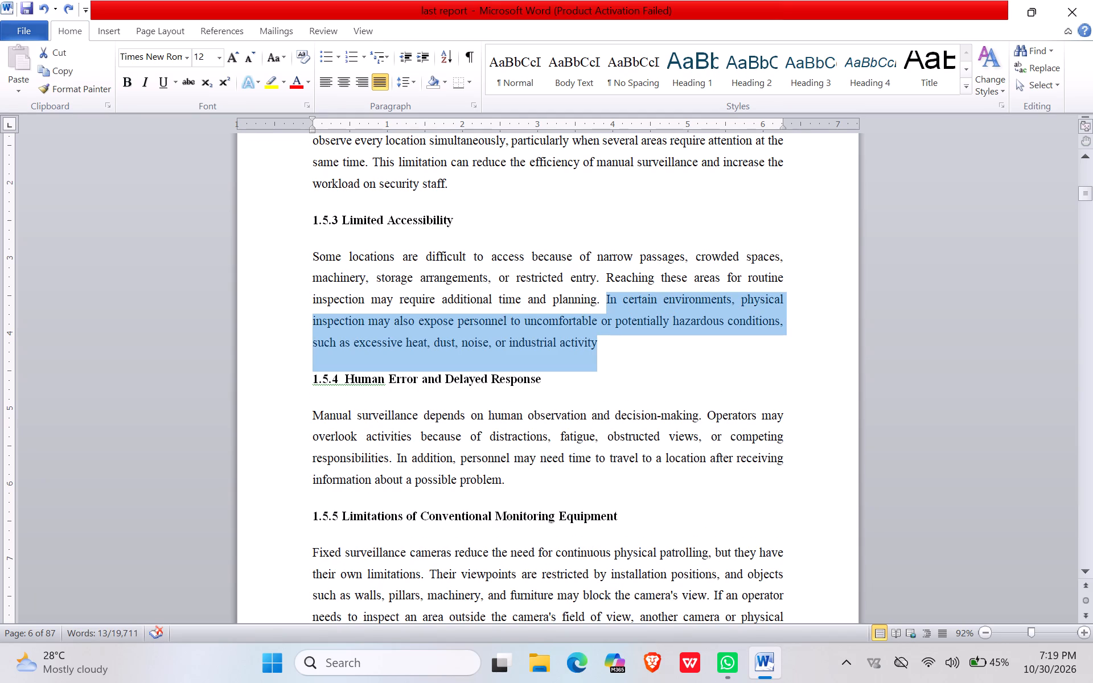
drag(608, 309, 607, 308)
key(BackSpace)
Delete the last two sentences of section 1.5.5, from "If an operator needs to inspect" to "a movable viewpoint.".
scroll(598, 332, down, 2)
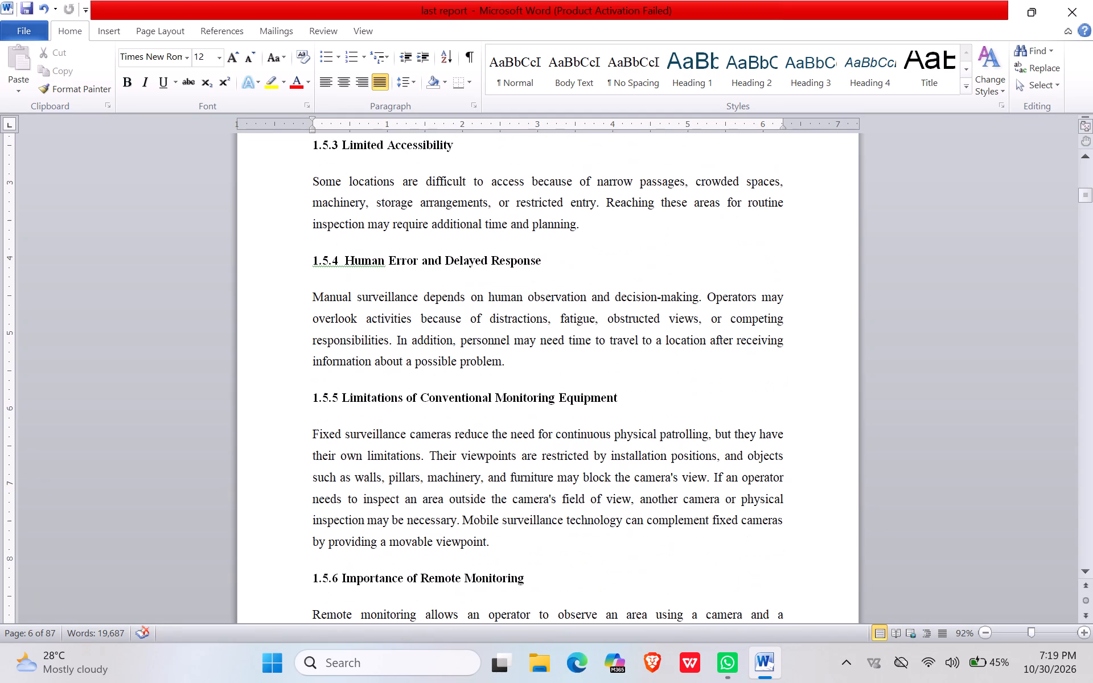
scroll(521, 340, down, 4)
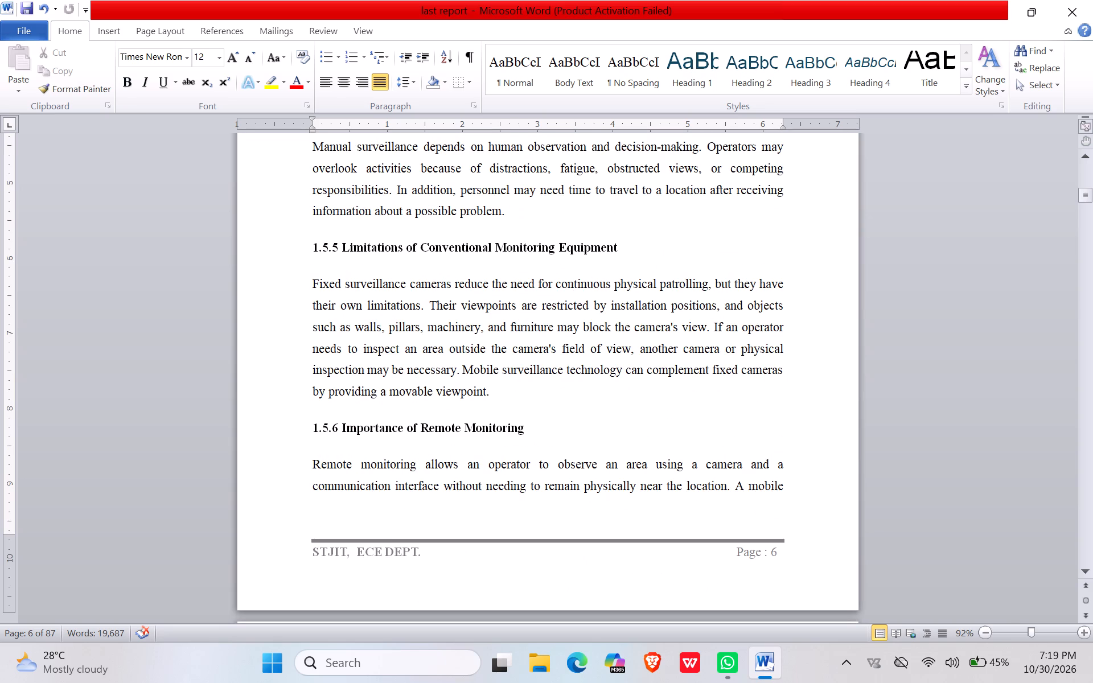
drag(713, 324, 732, 386)
key(BackSpace)
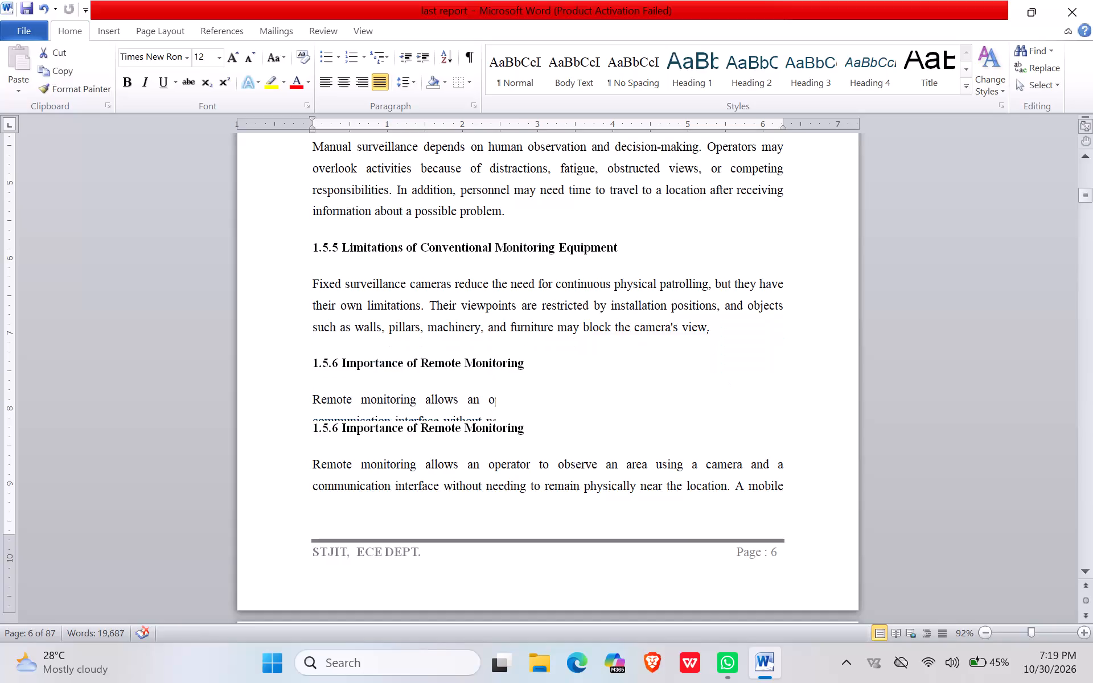
Delete the sentence beginning "A mobile surveillance robot can be controlled" from the first paragraph of section 1.5.6.
scroll(660, 397, down, 3)
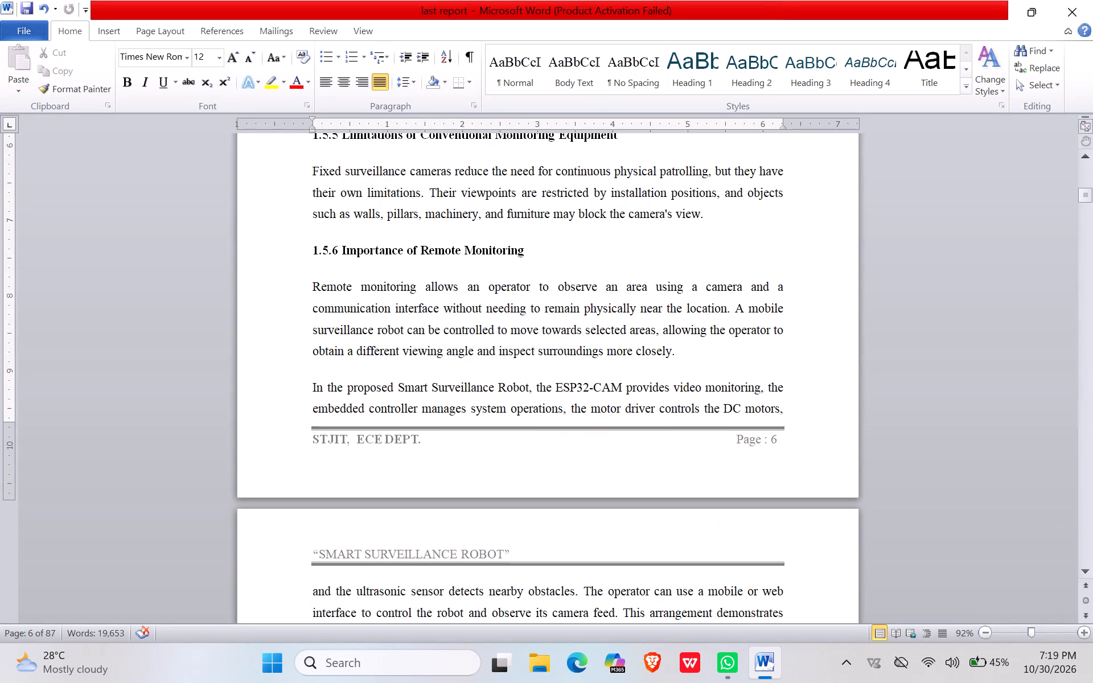
drag(733, 308, 748, 343)
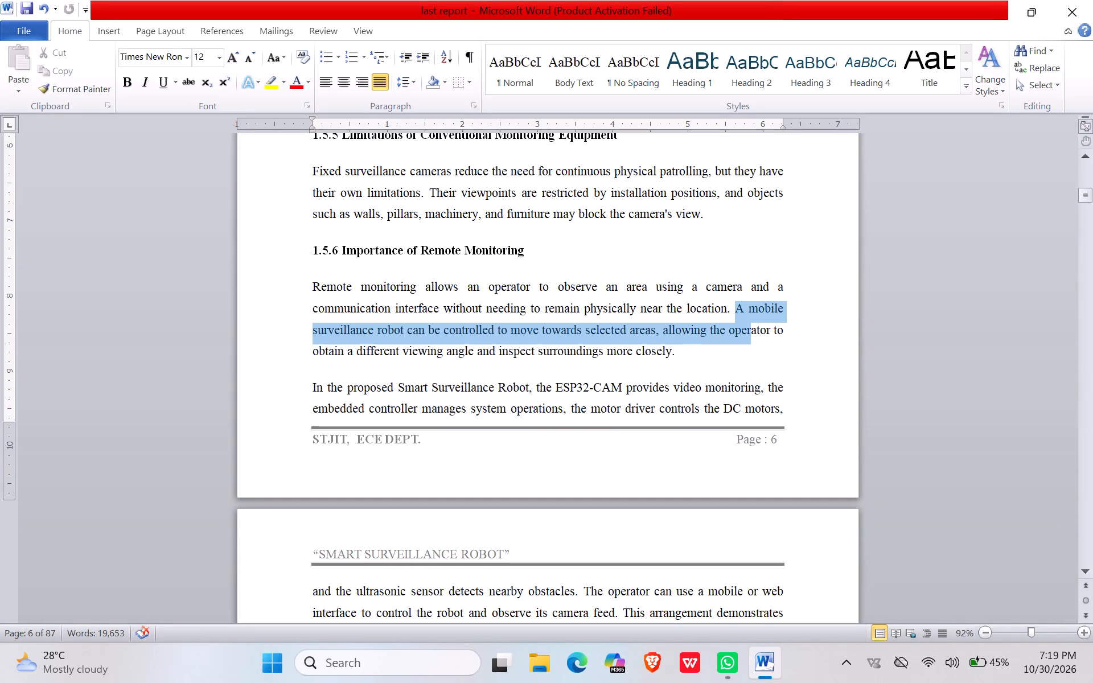
drag(748, 343, 684, 348)
key(BackSpace)
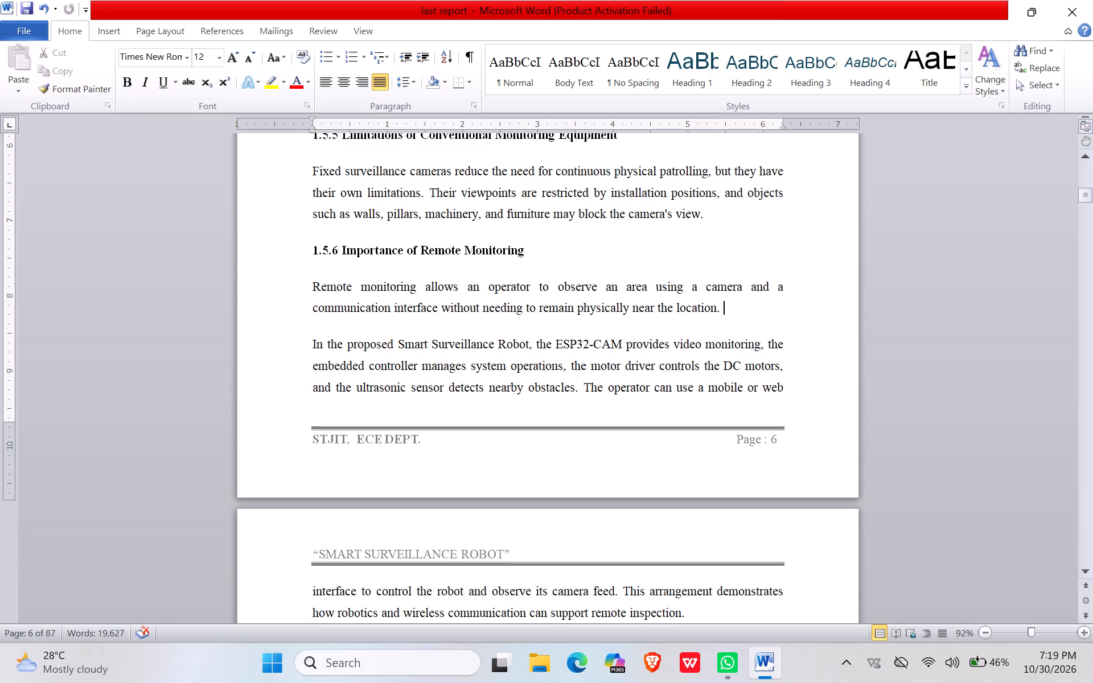
Delete the last two sentences of section 1.5.6, from "The operator can use a mobile or web interface" to "remote inspection.".
scroll(499, 374, down, 3)
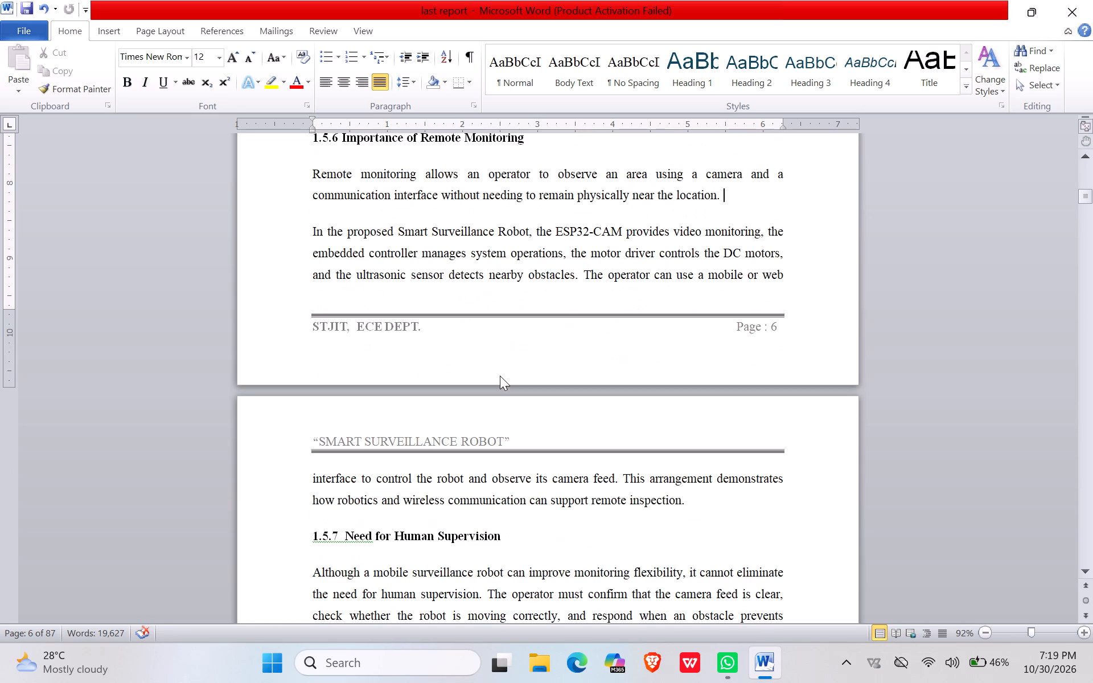
drag(581, 279, 677, 439)
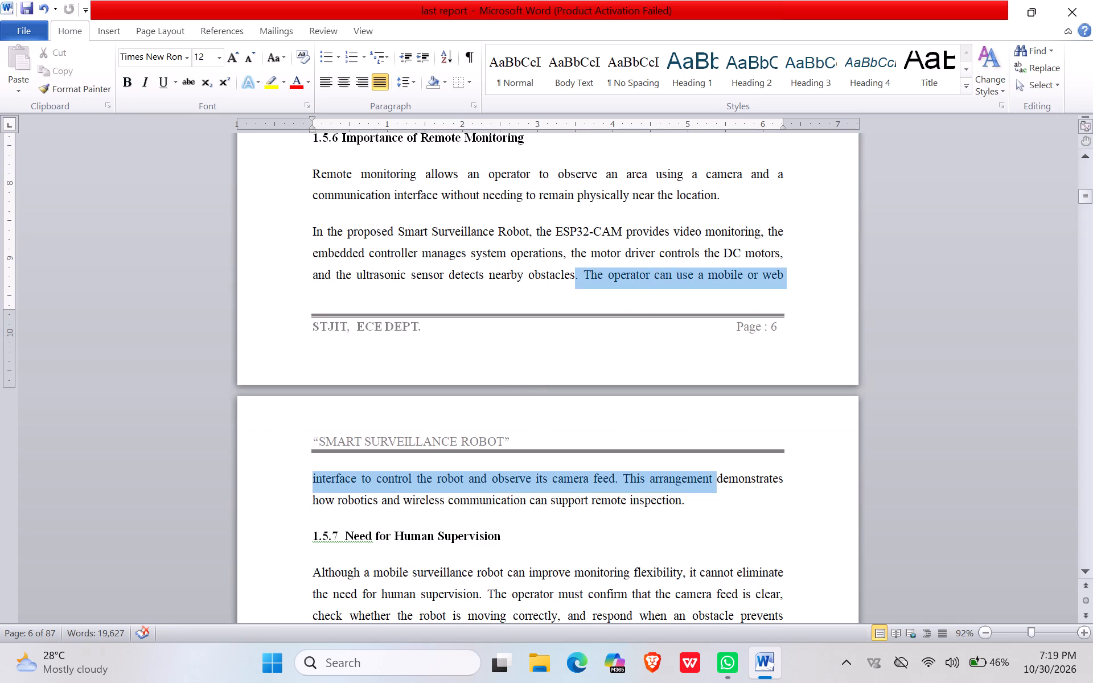
drag(677, 439, 701, 501)
click(583, 278)
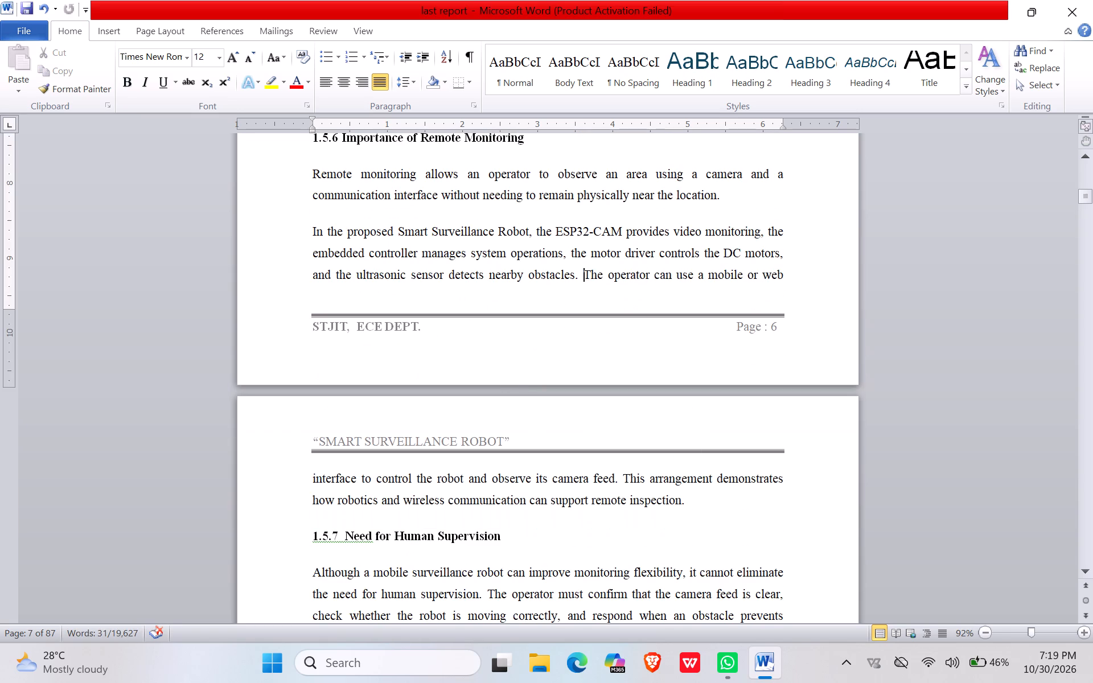
drag(583, 277, 687, 494)
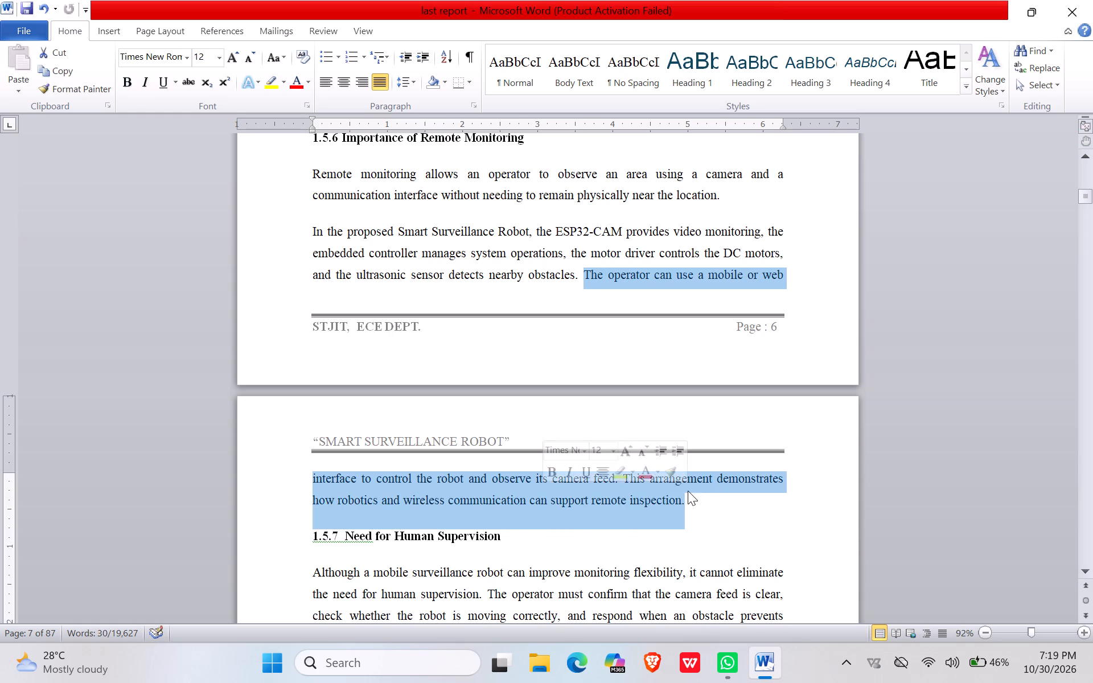
key(BackSpace)
Delete the closing sentence of section 1.5.7, from "In potentially hazardous environments" to "trained personnel", along with the period before it.
scroll(466, 520, down, 2)
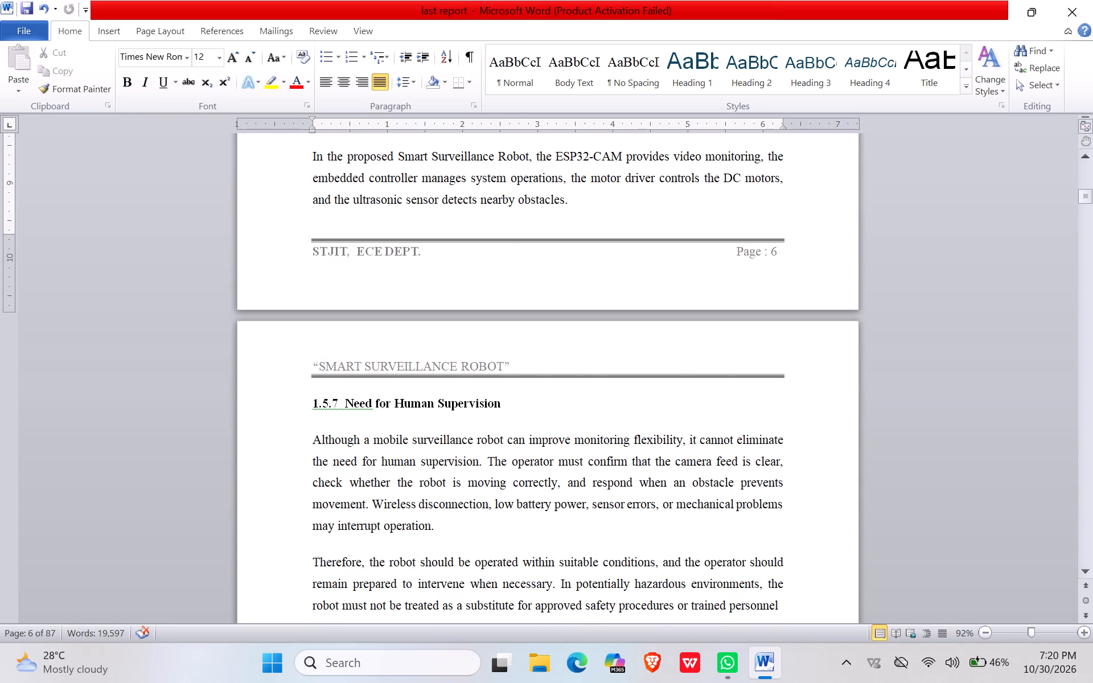
scroll(477, 493, down, 4)
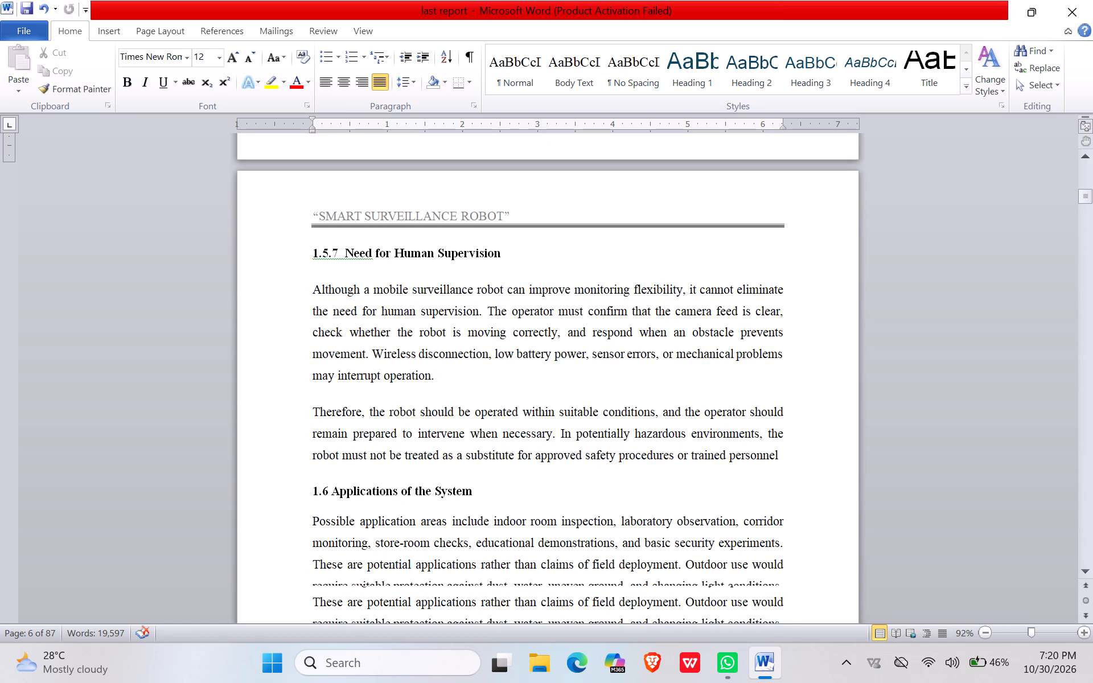
drag(556, 431, 777, 460)
key(BackSpace)
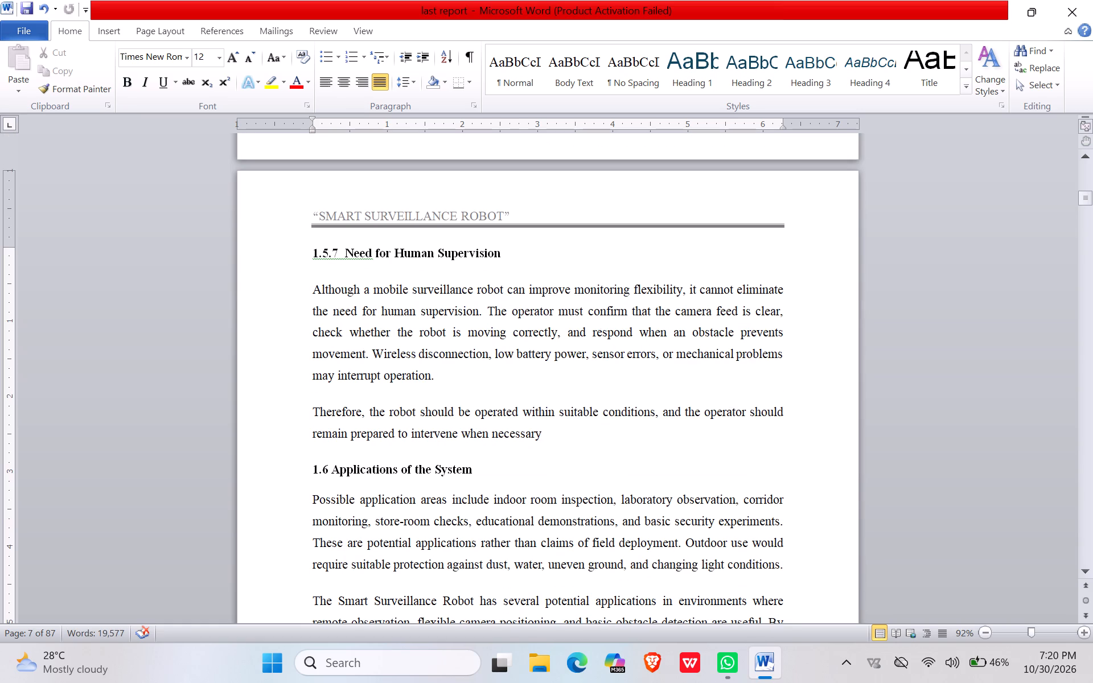
Delete the sentence from "The operator must confirm" to "prevents movement" in section 1.5.7's first paragraph, and remove the extra period left behind.
drag(488, 310, 352, 351)
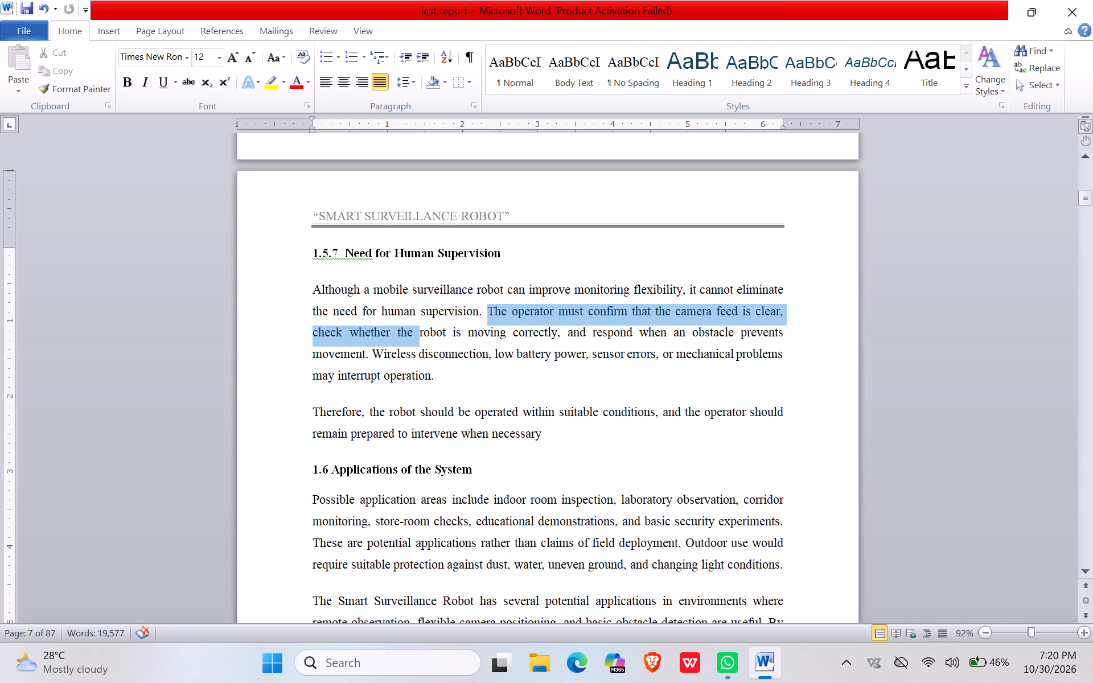
drag(352, 351, 358, 350)
key(BackSpace)
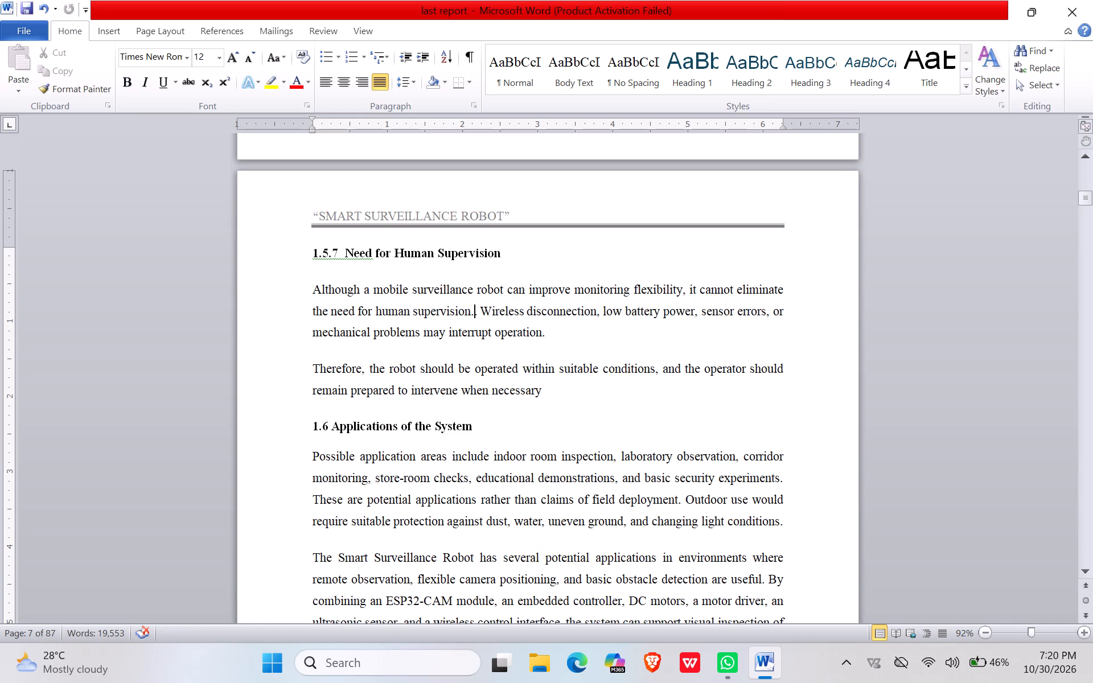
key(Right)
key(BackSpace)
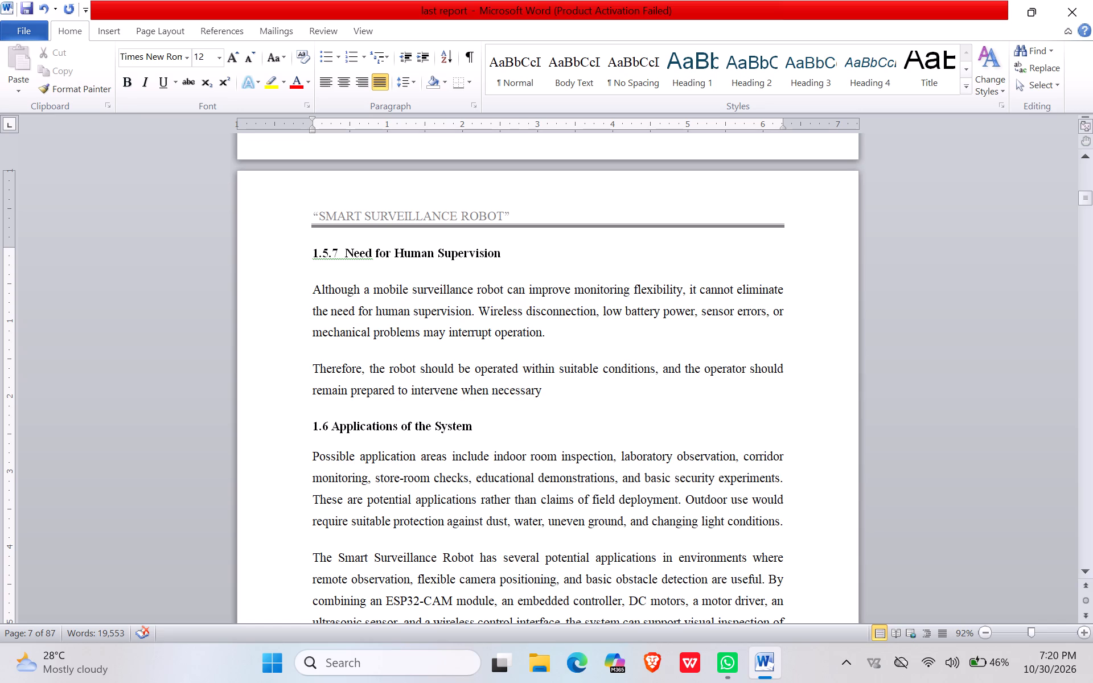
Delete the last sentence of section 1.6's first paragraph, from "Outdoor use would require" to "changing light conditions.".
scroll(443, 371, down, 2)
scroll(469, 416, down, 2)
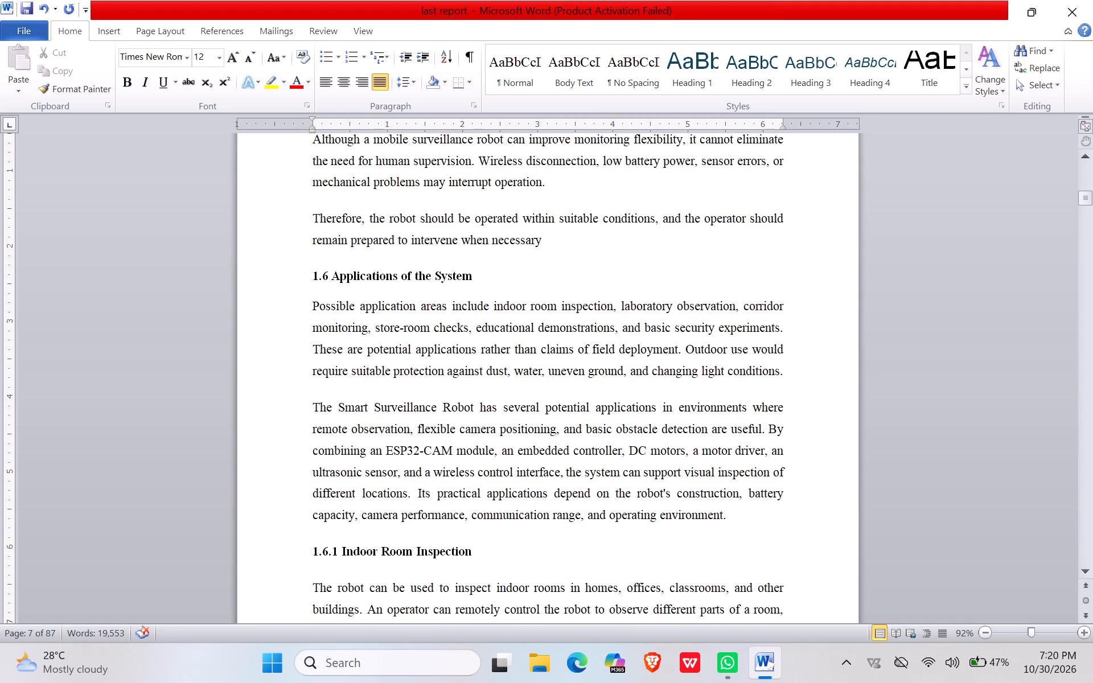
drag(684, 347, 684, 373)
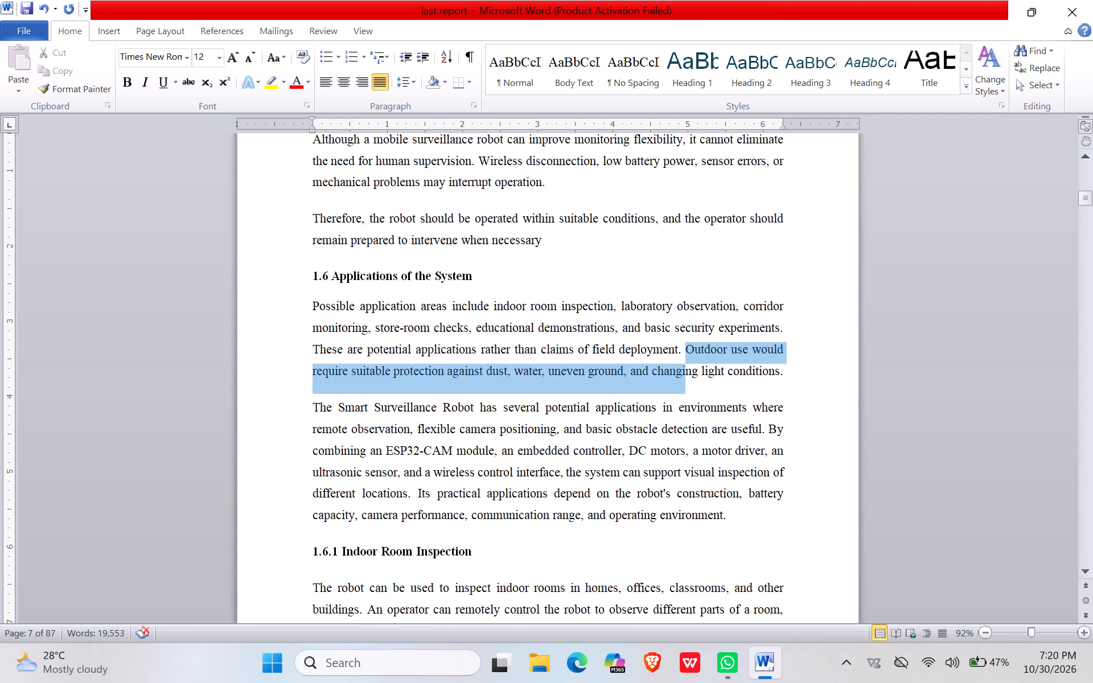
drag(684, 373, 792, 369)
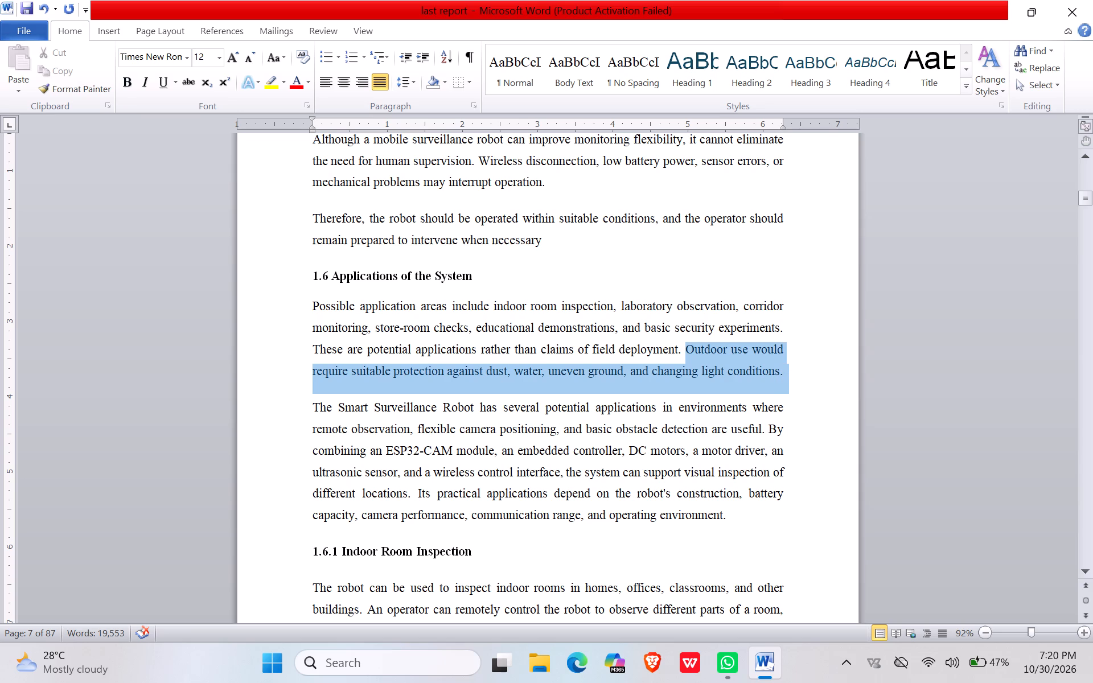
drag(792, 369, 793, 369)
key(BackSpace)
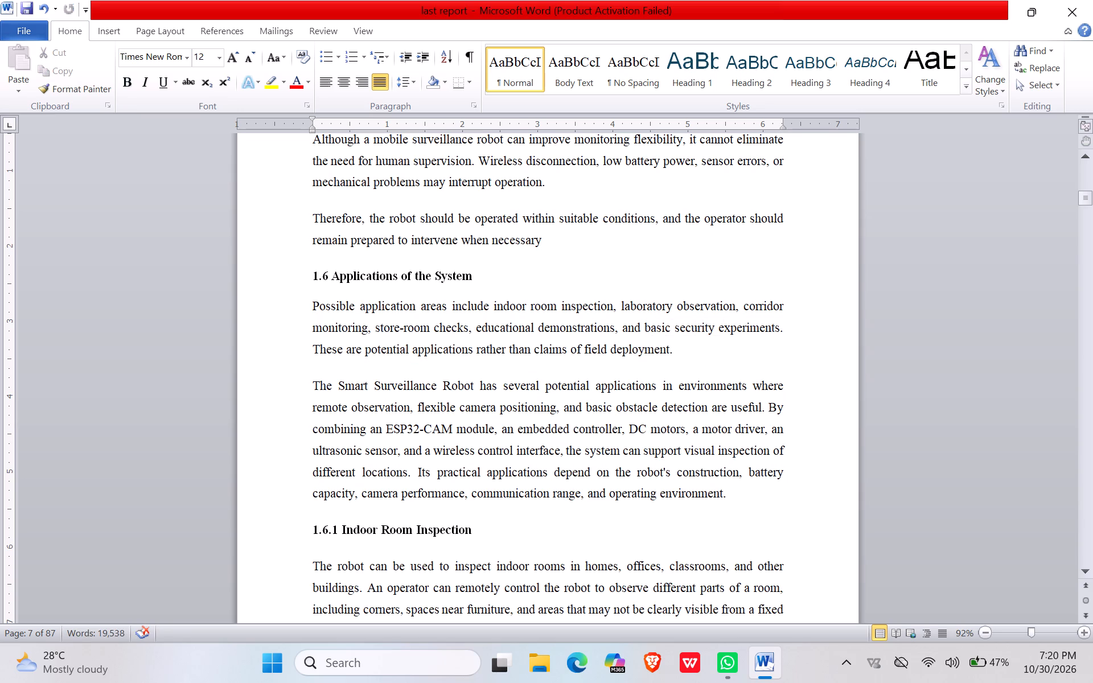
Delete the sentence from "By combining an ESP32-CAM module" to "different locations." in the second paragraph of section 1.6.
drag(412, 470, 555, 480)
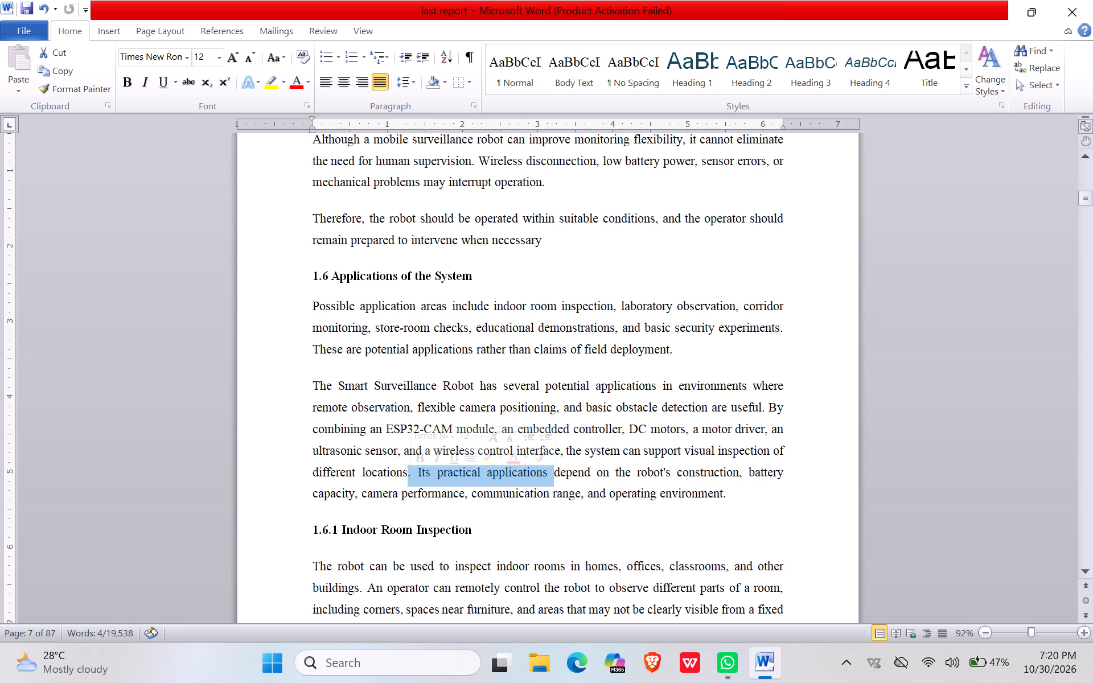
click(774, 505)
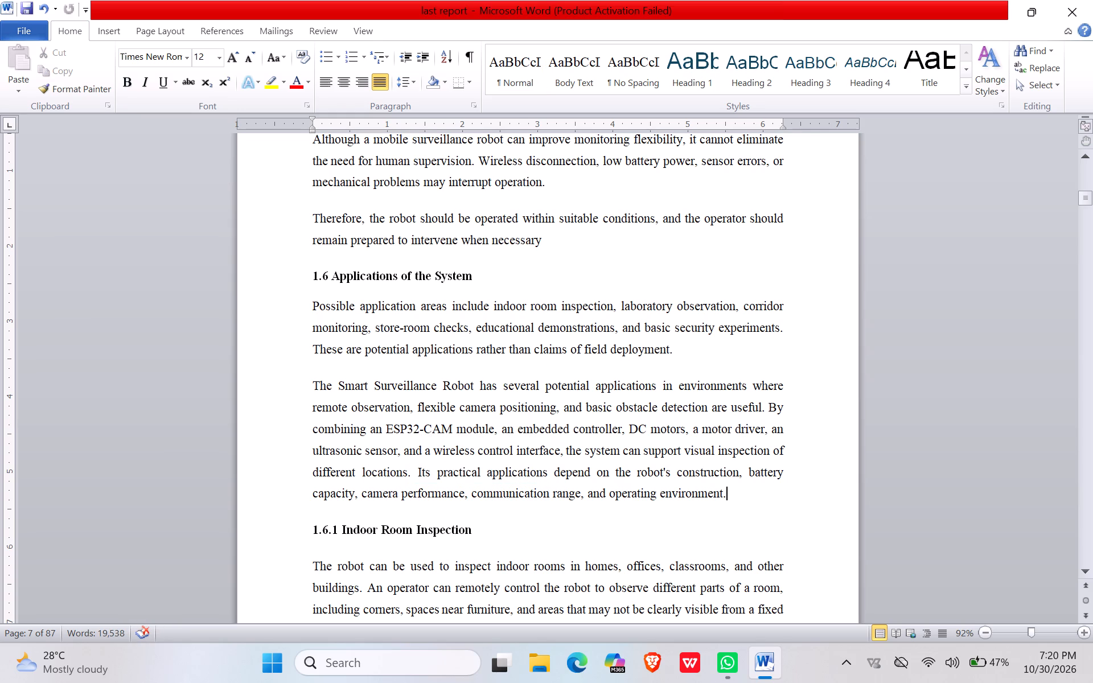
drag(771, 409, 762, 414)
drag(762, 414, 410, 472)
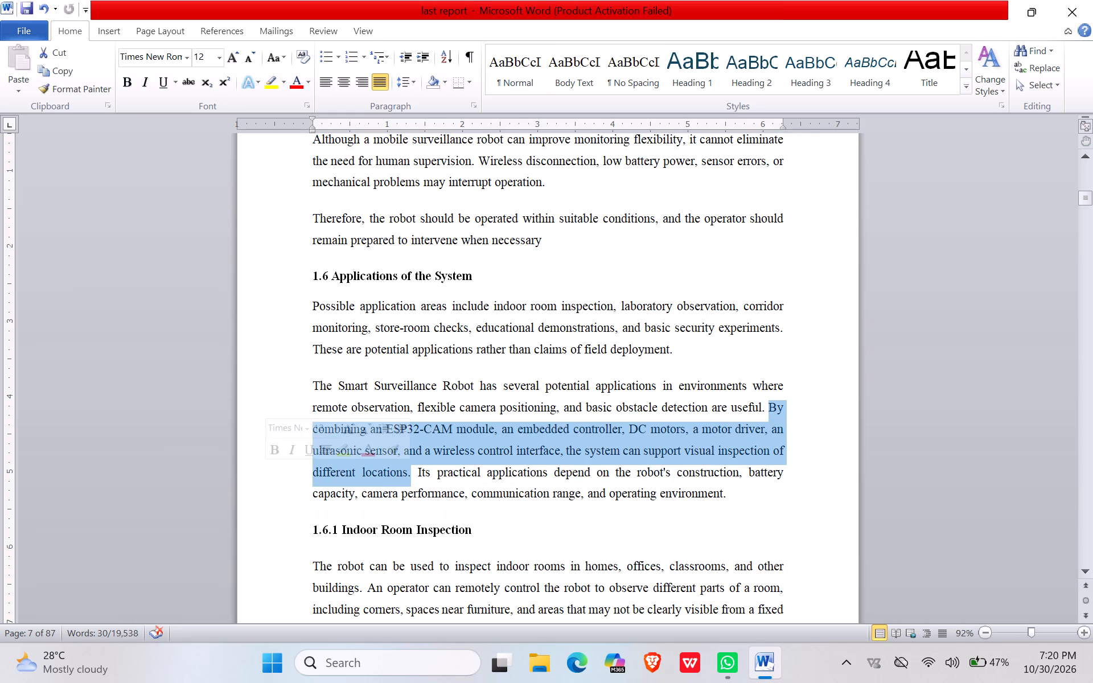
key(BackSpace)
Delete the sentence beginning "An operator can remotely control the robot" from the first paragraph of section 1.6.1.
scroll(447, 471, down, 3)
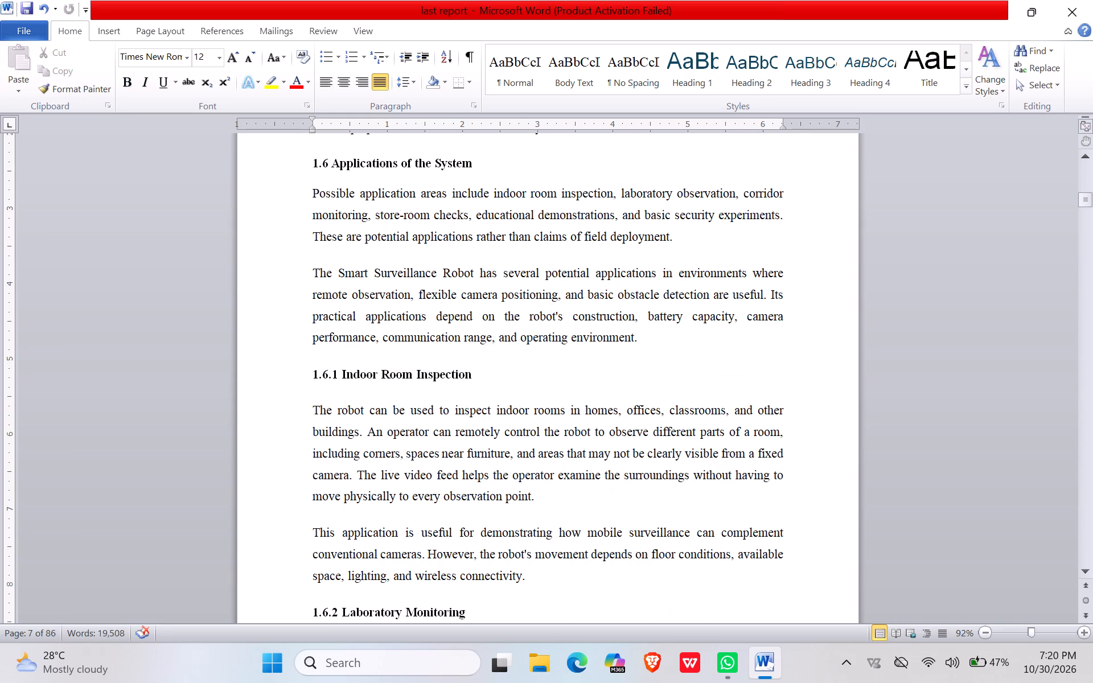
drag(365, 431, 367, 439)
drag(367, 439, 353, 476)
key(BackSpace)
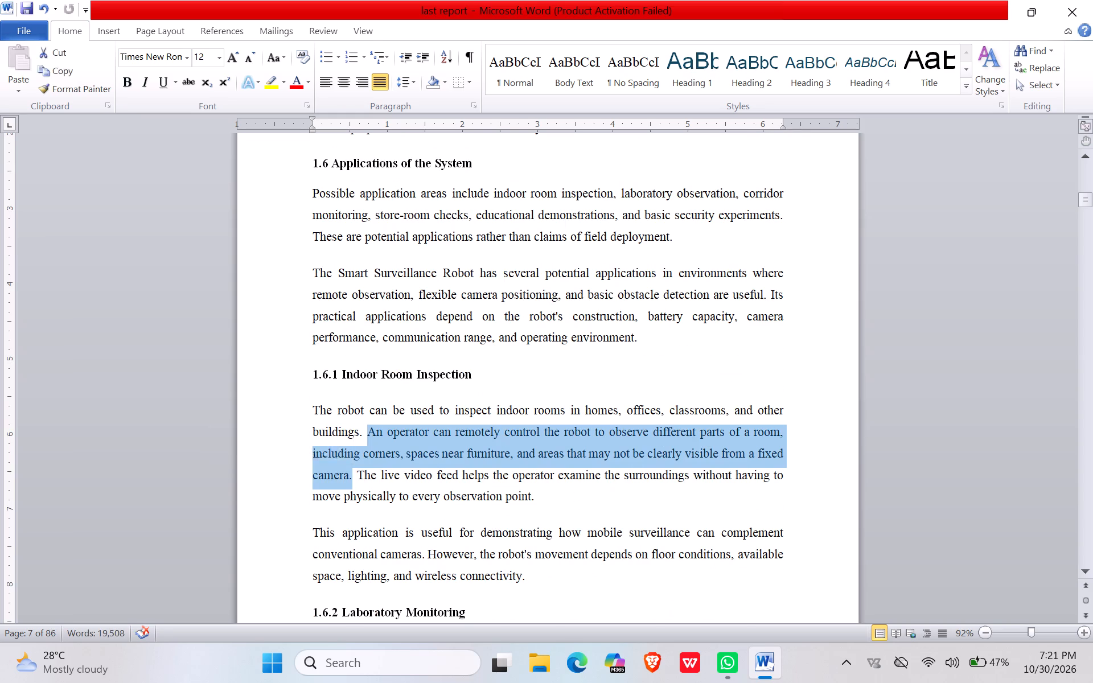
Delete the whole second paragraph of section 1.6.2, from "In educational laboratories" to "approved for those conditions.".
scroll(498, 528, down, 1)
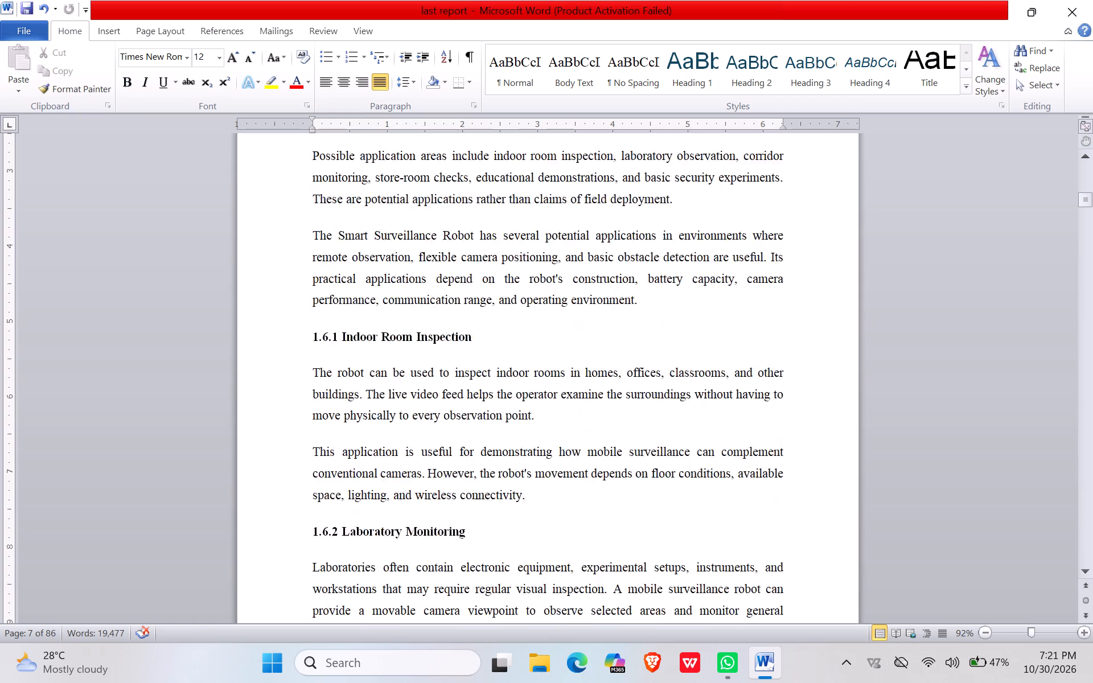
scroll(498, 528, down, 3)
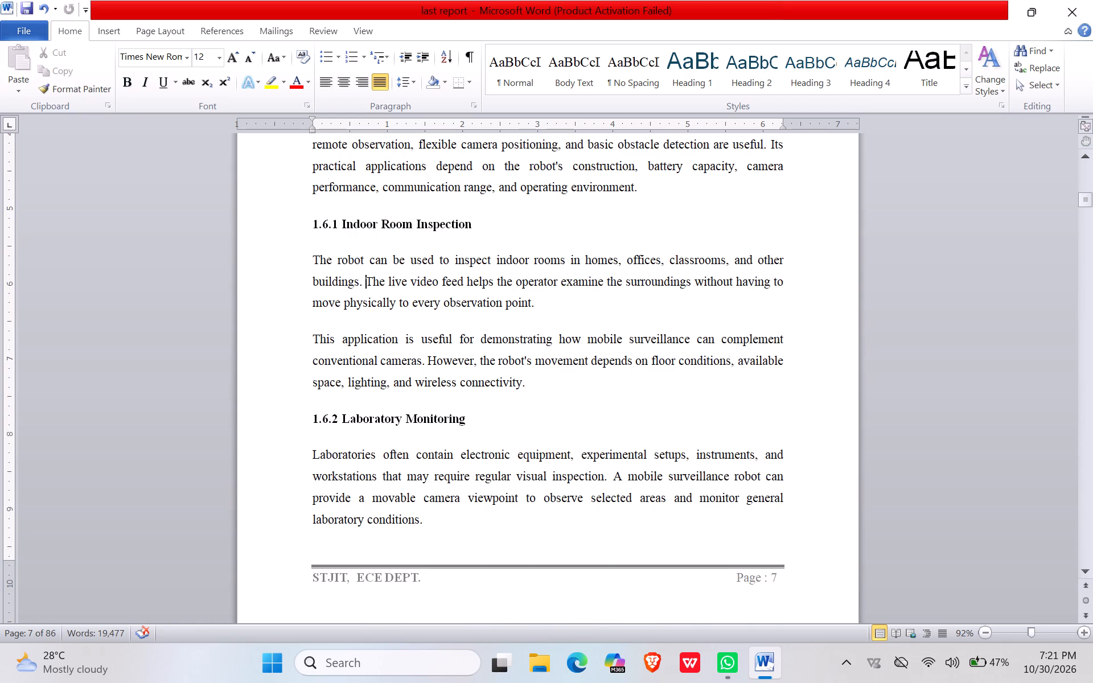
scroll(481, 522, down, 5)
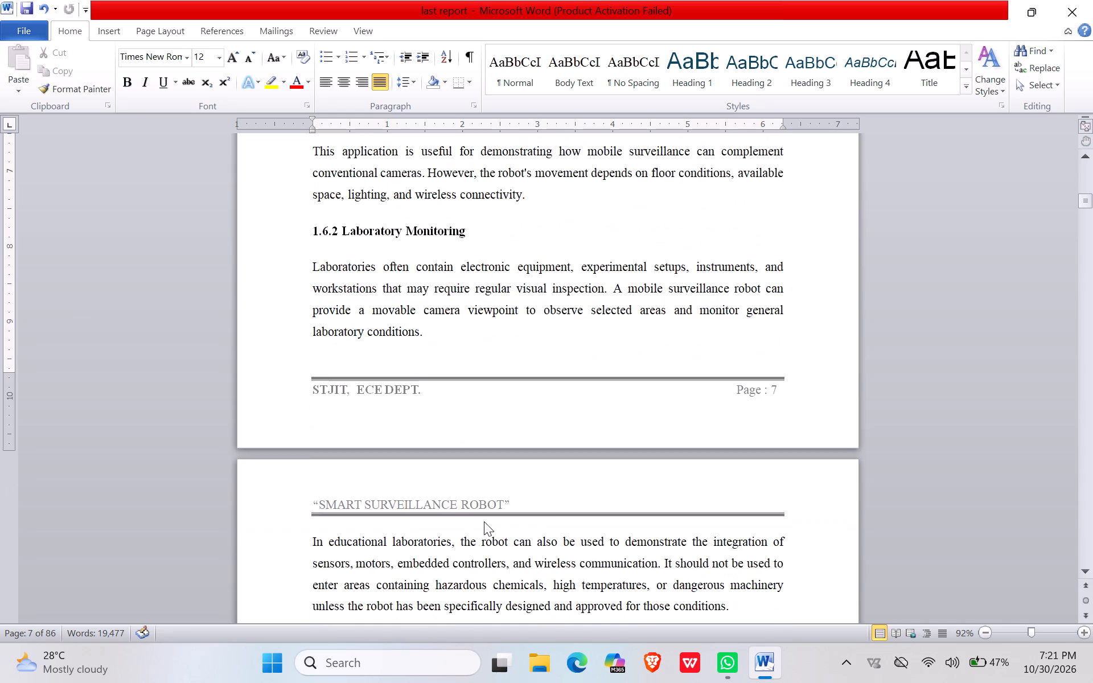
scroll(484, 521, down, 4)
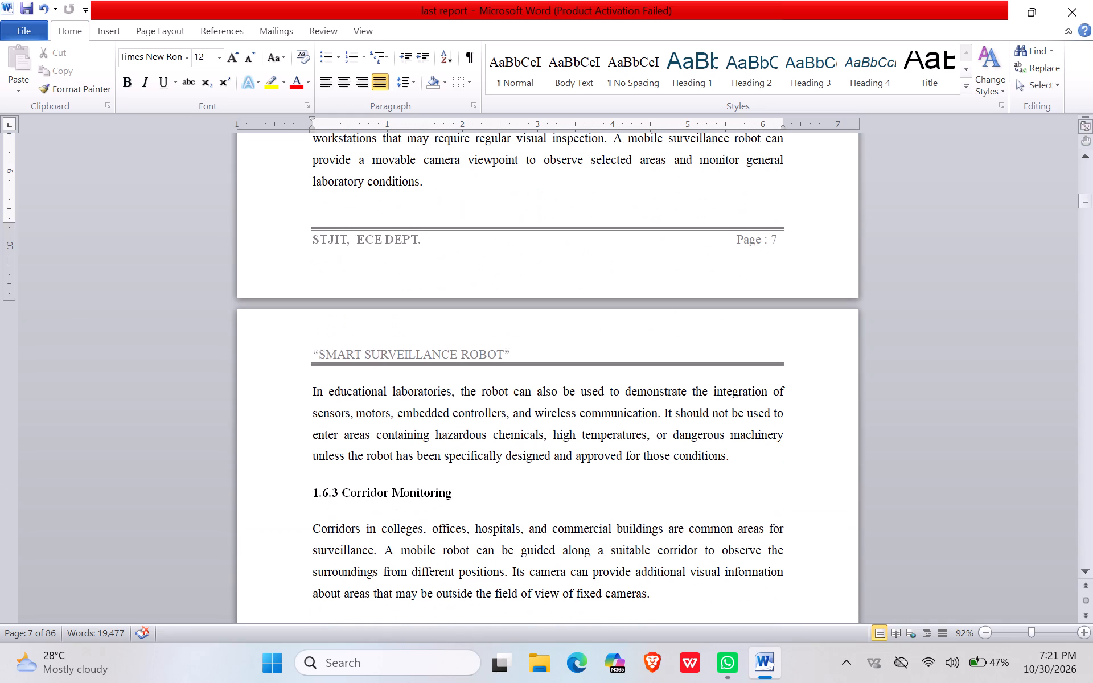
drag(735, 463, 92, 382)
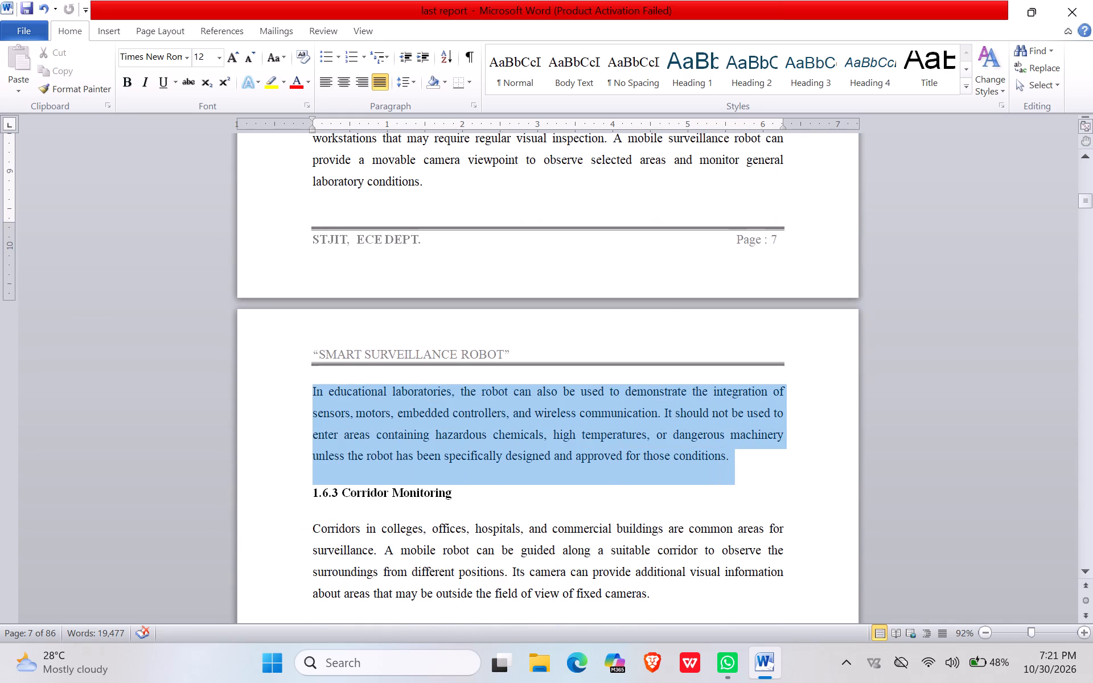
drag(92, 382, 93, 380)
key(BackSpace)
Delete the sentence beginning "A mobile robot can be guided" from section 1.6.3, keeping a period and space after "surveillance".
scroll(179, 435, down, 2)
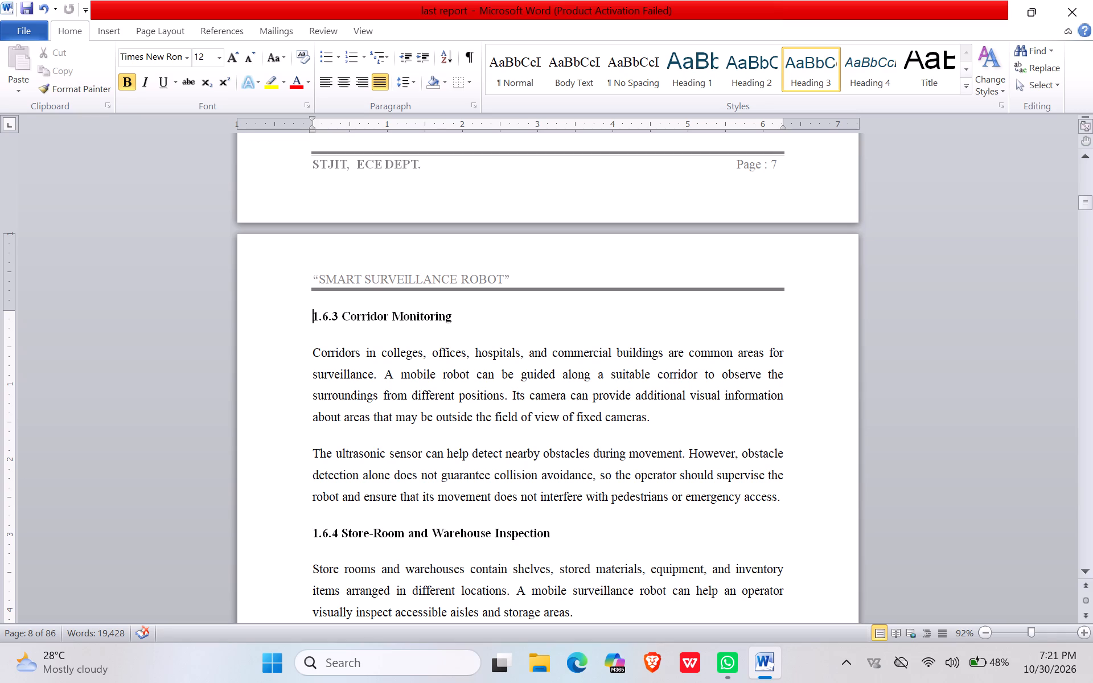
drag(507, 394, 376, 371)
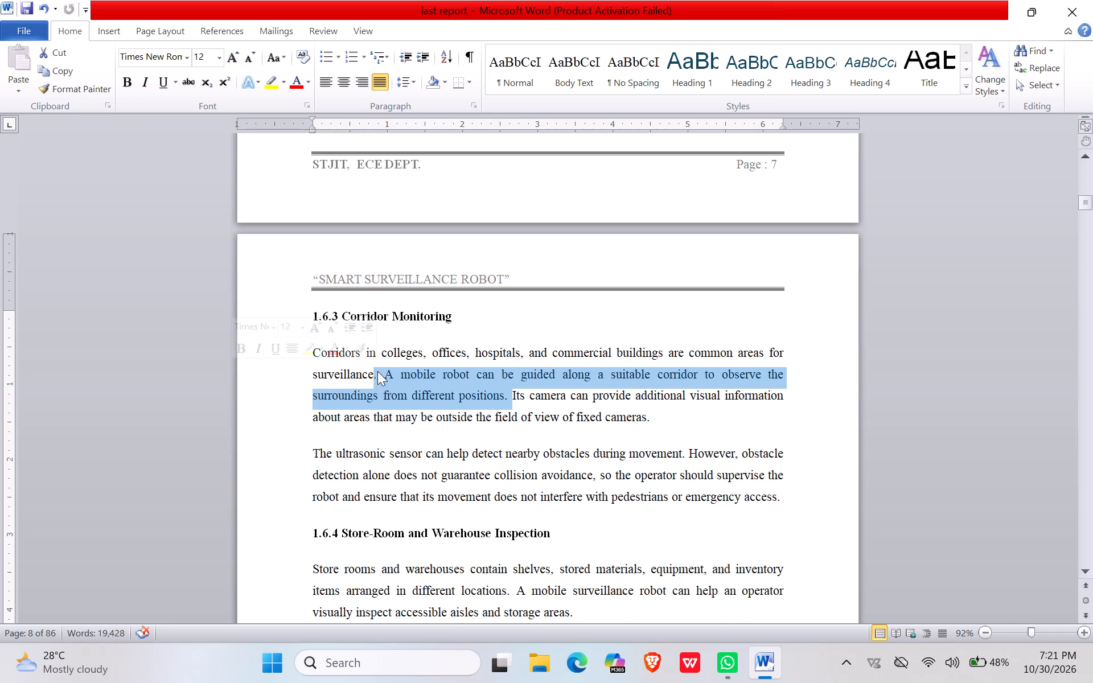
key(BackSpace)
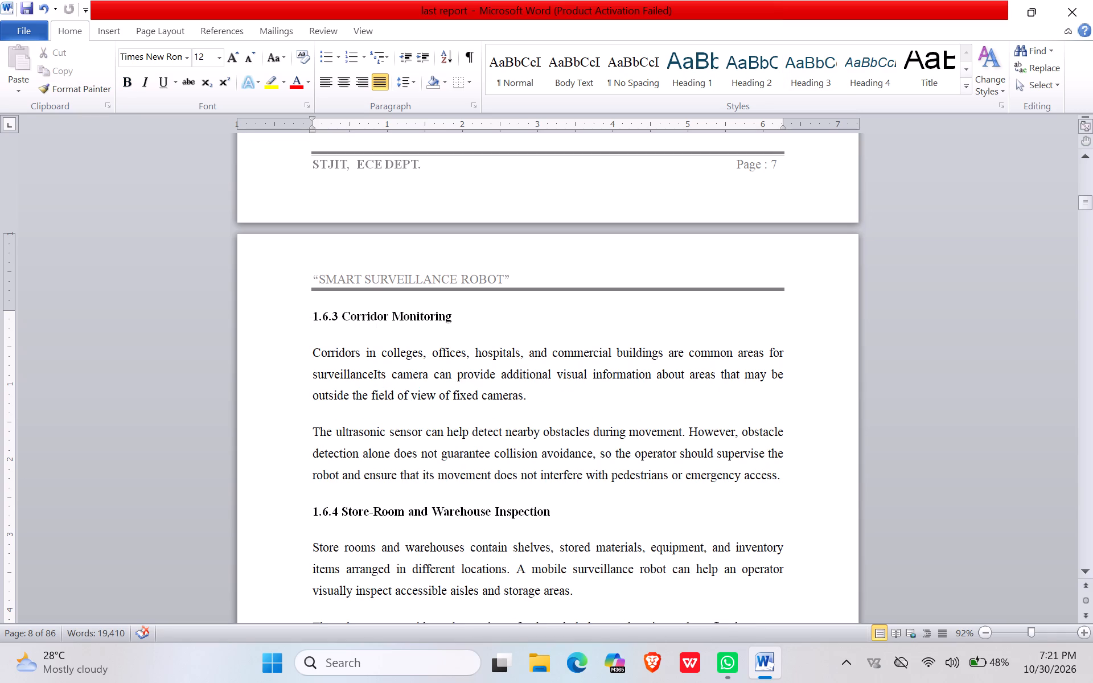
text(.)
key(space)
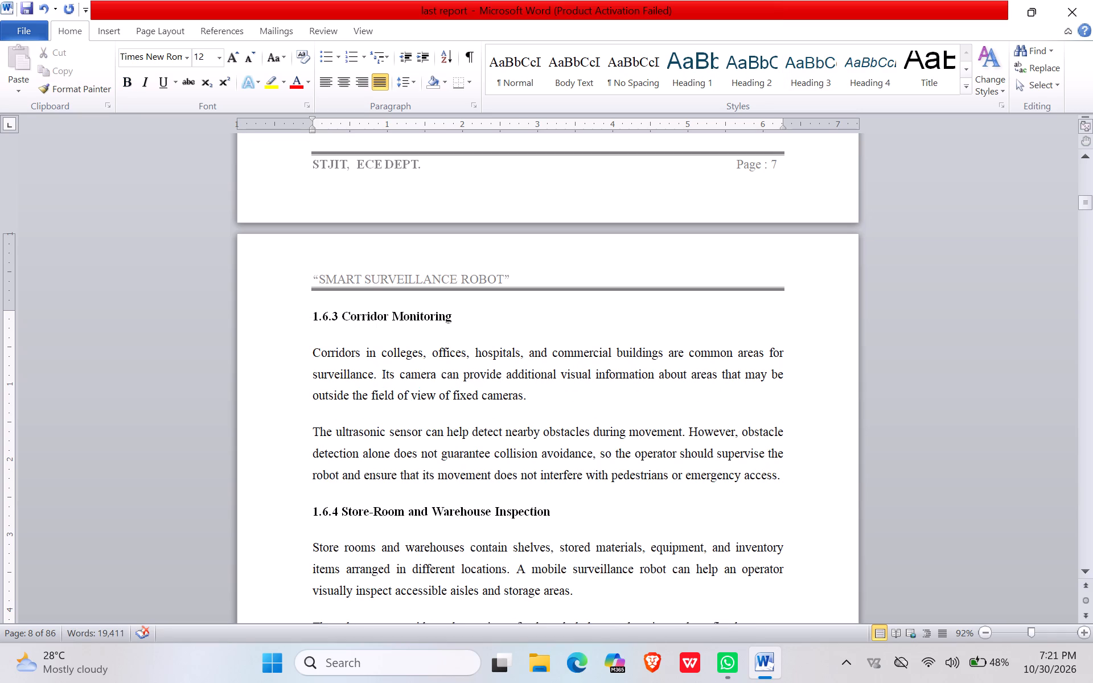
Delete the last sentence of section 1.6.4, from "However, the proposed system" to "features are implemented.".
scroll(449, 491, down, 2)
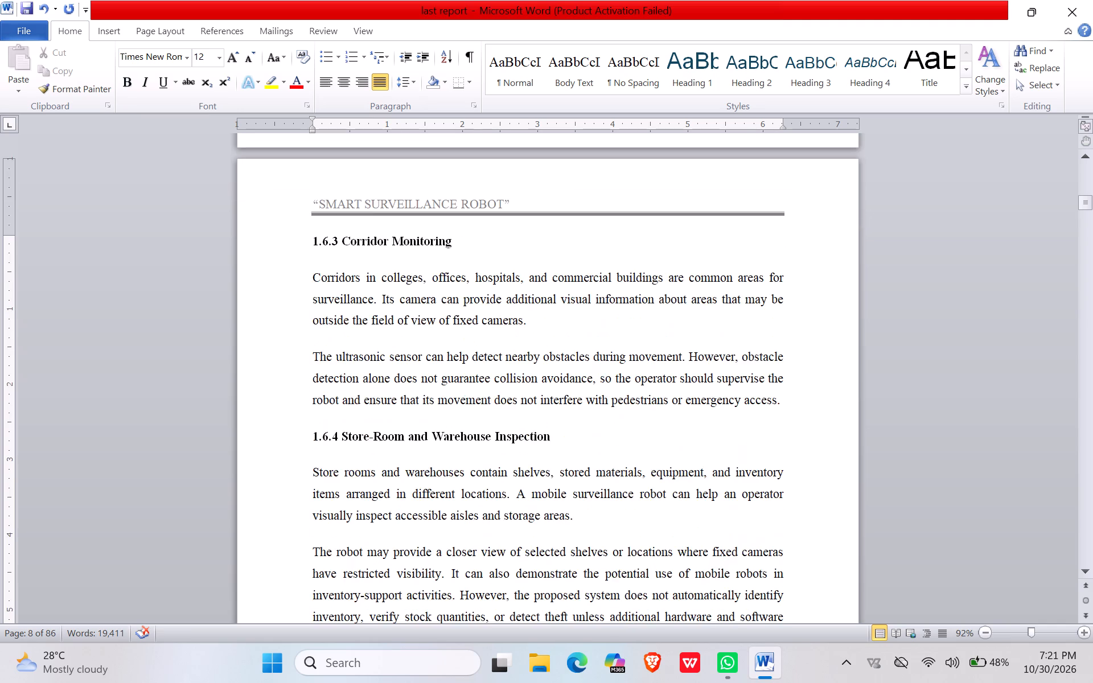
scroll(447, 485, down, 3)
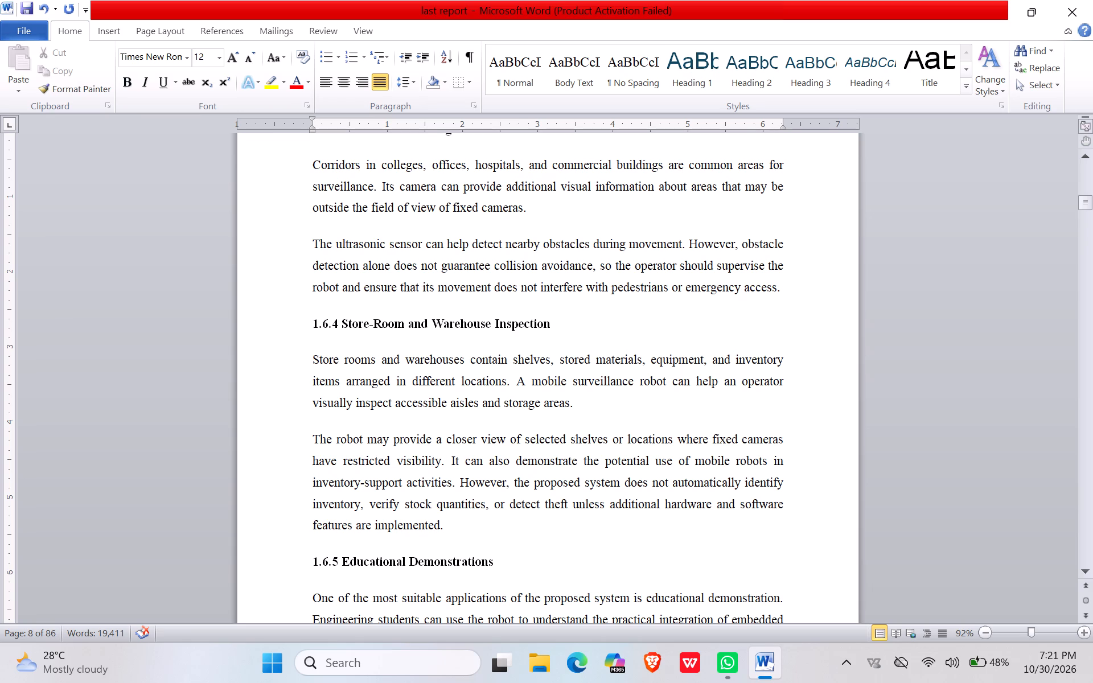
drag(461, 482, 469, 532)
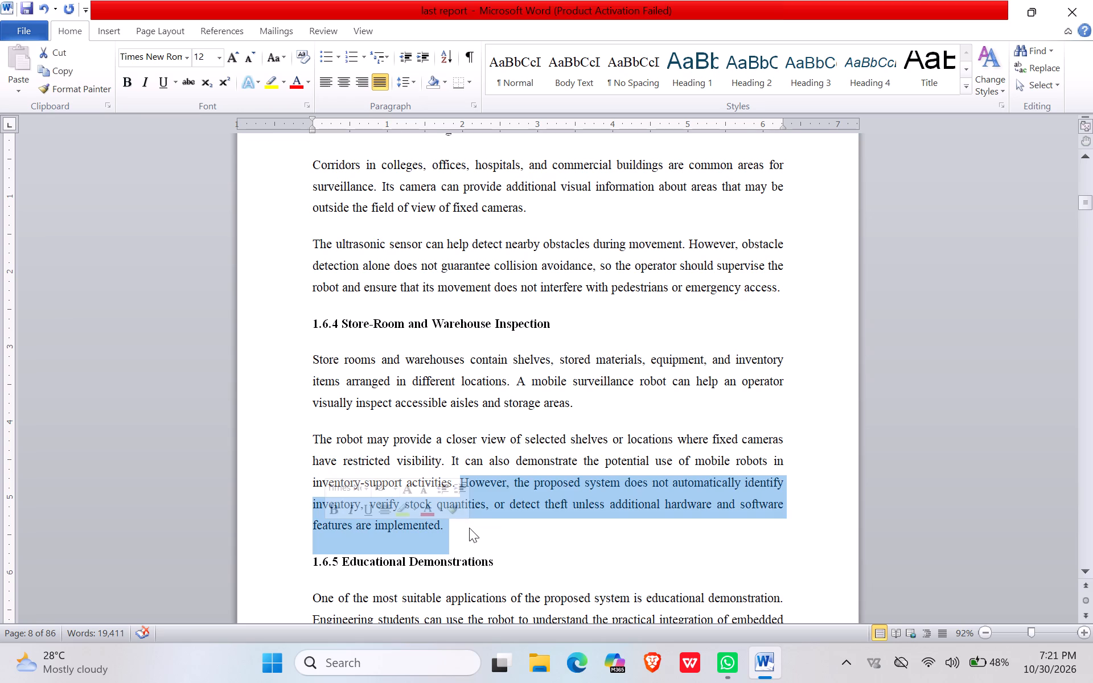
key(BackSpace)
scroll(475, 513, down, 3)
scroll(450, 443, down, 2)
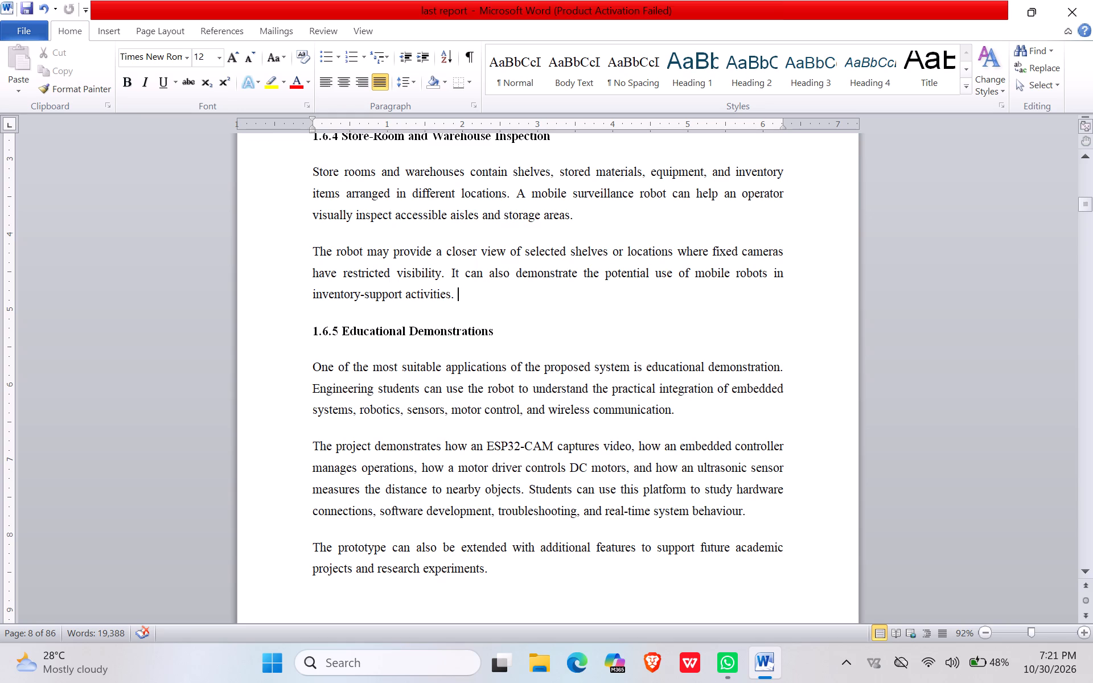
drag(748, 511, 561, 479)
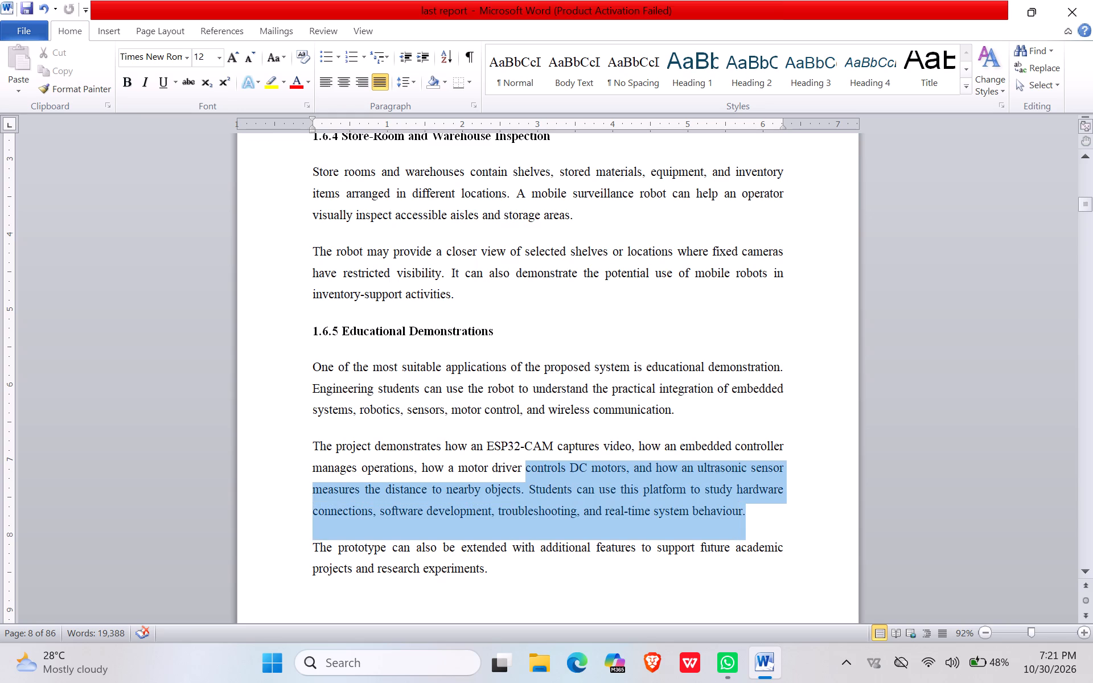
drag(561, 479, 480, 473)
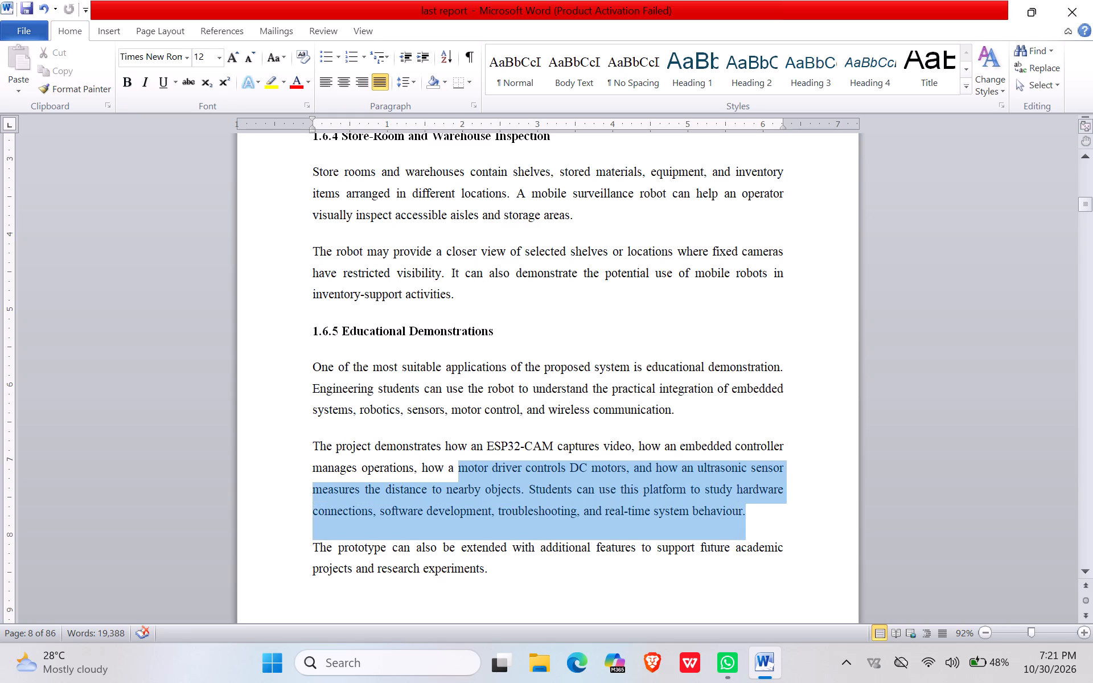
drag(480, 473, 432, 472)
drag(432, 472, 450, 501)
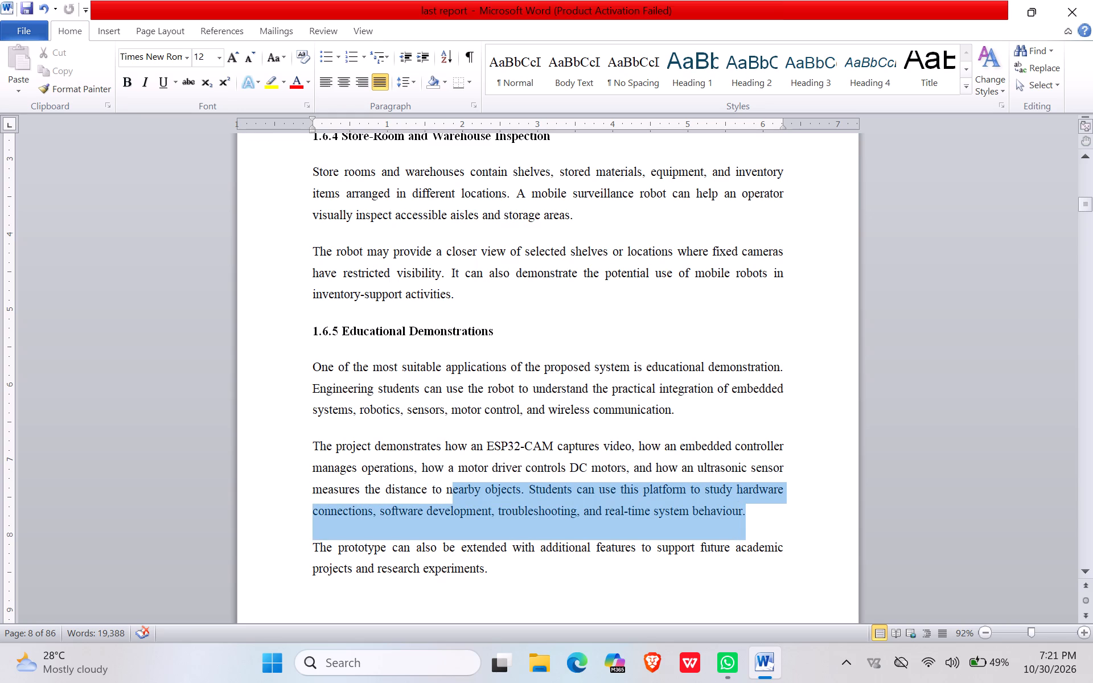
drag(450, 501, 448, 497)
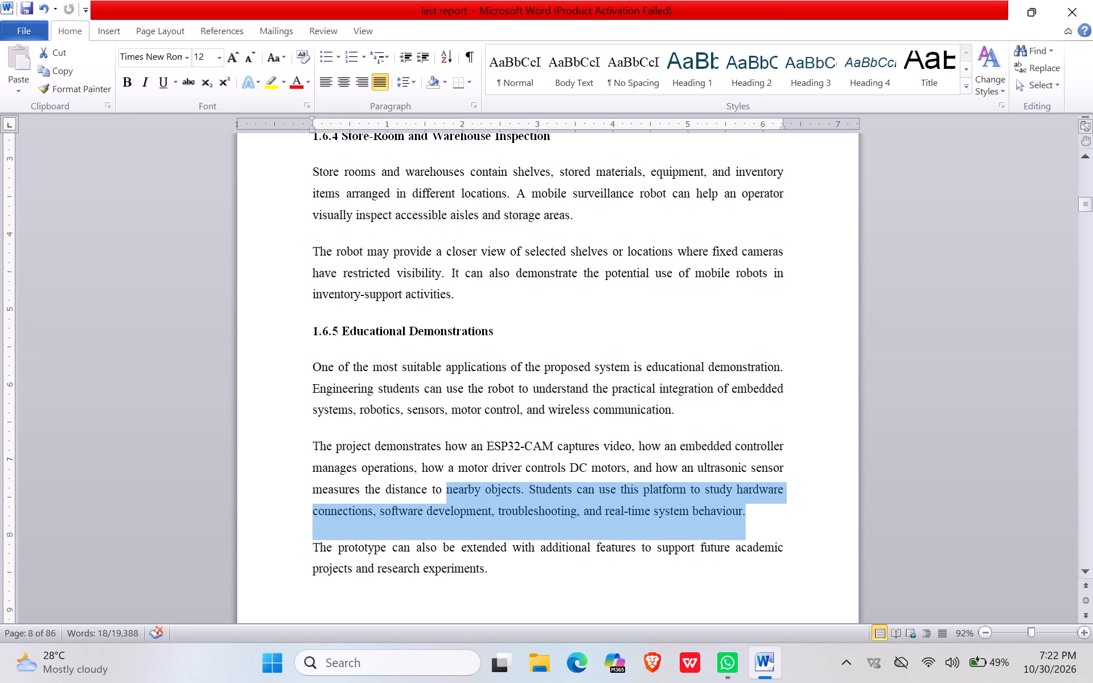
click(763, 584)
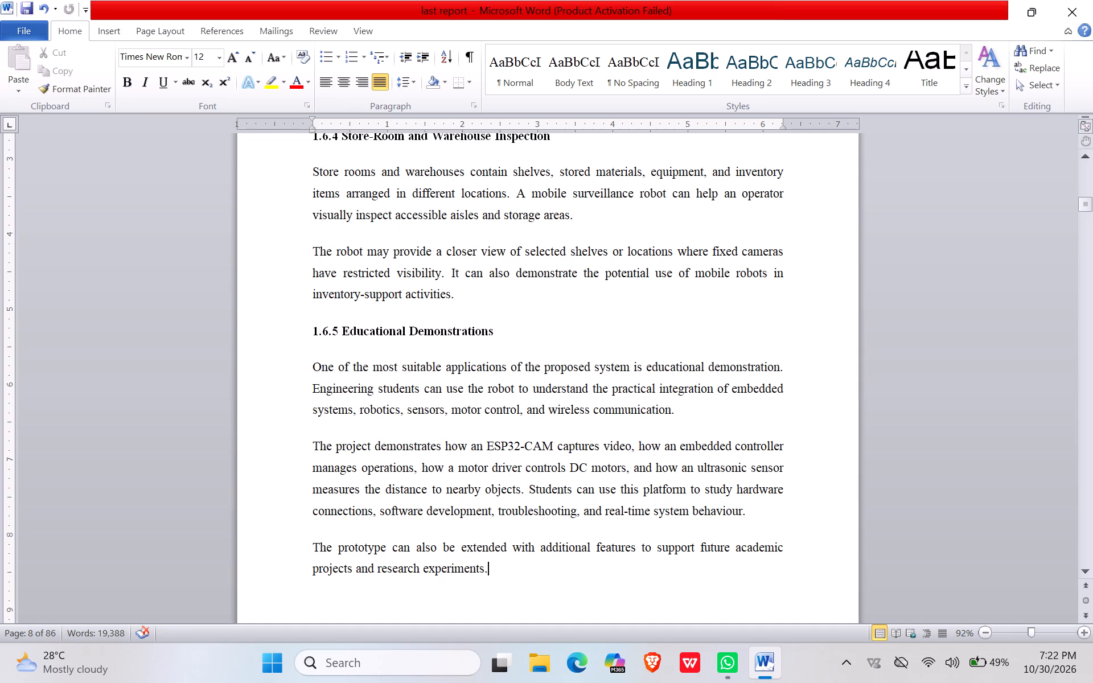
Delete the text after "nearby objects" in section 1.6.5's second paragraph, including its period and the sentence beginning "Students can use this platform".
drag(526, 488, 771, 509)
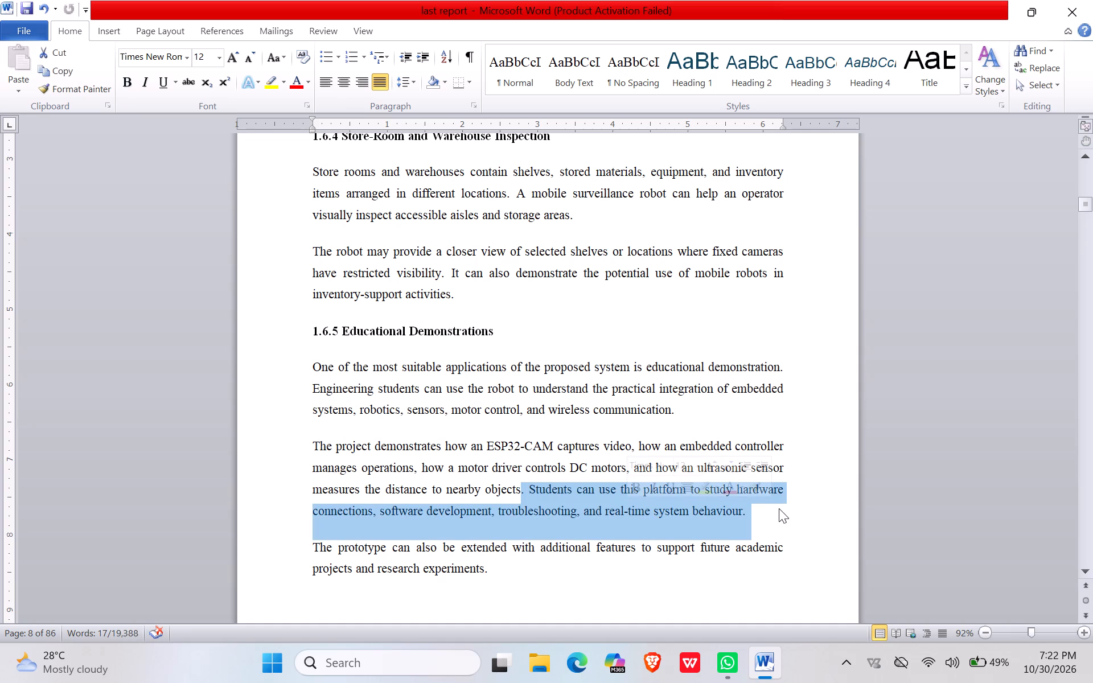
key(BackSpace)
scroll(602, 500, down, 2)
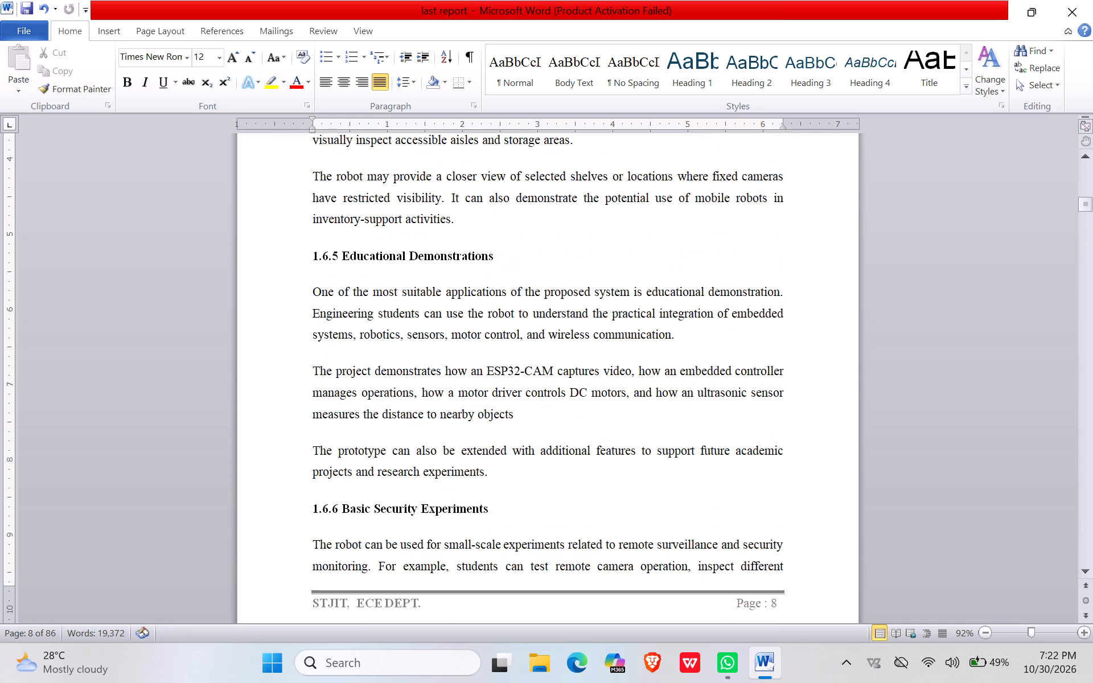
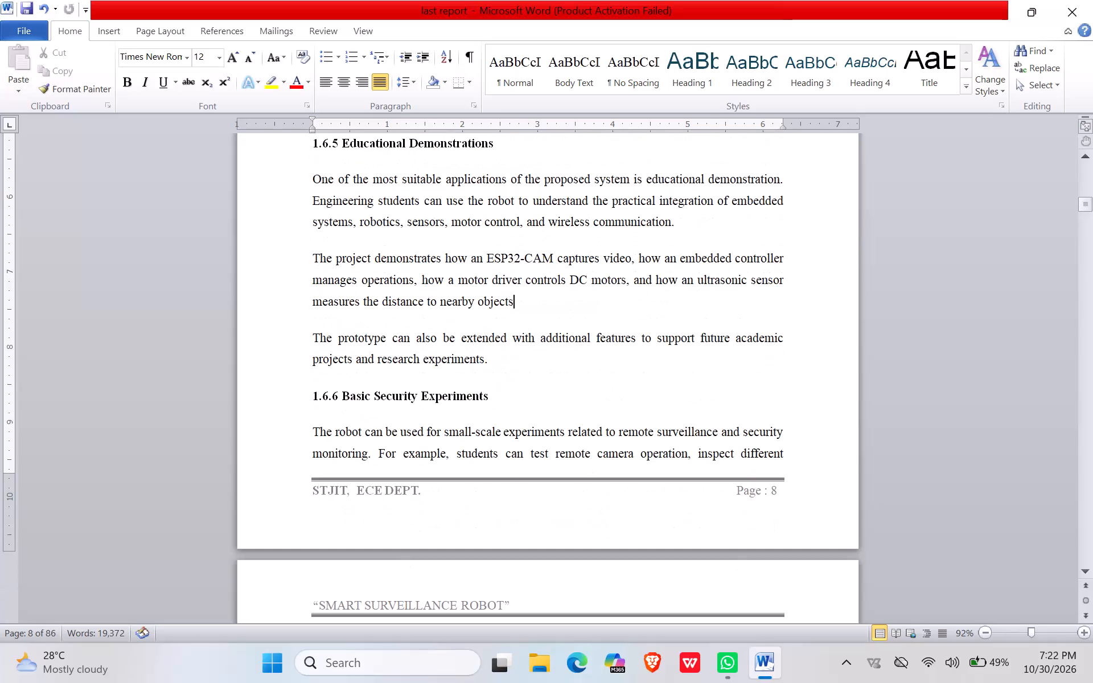
Delete the last paragraph of section 1.6.5, from "The prototype can also be extended" to "research experiments.".
scroll(464, 427, down, 1)
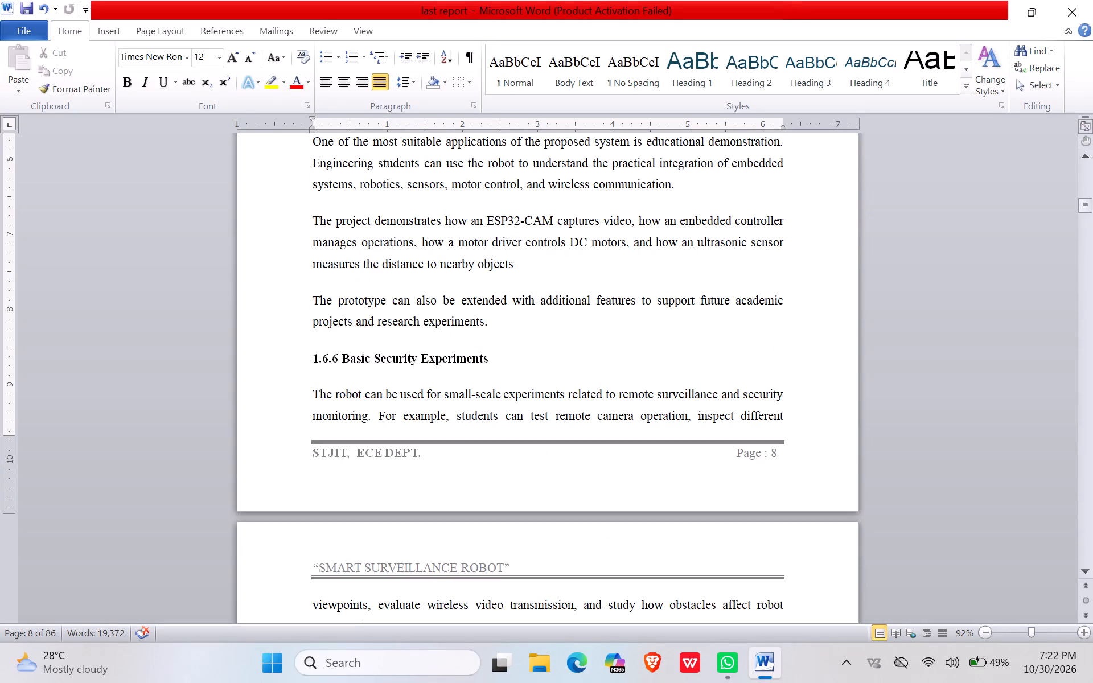
drag(500, 318, 303, 294)
key(BackSpace)
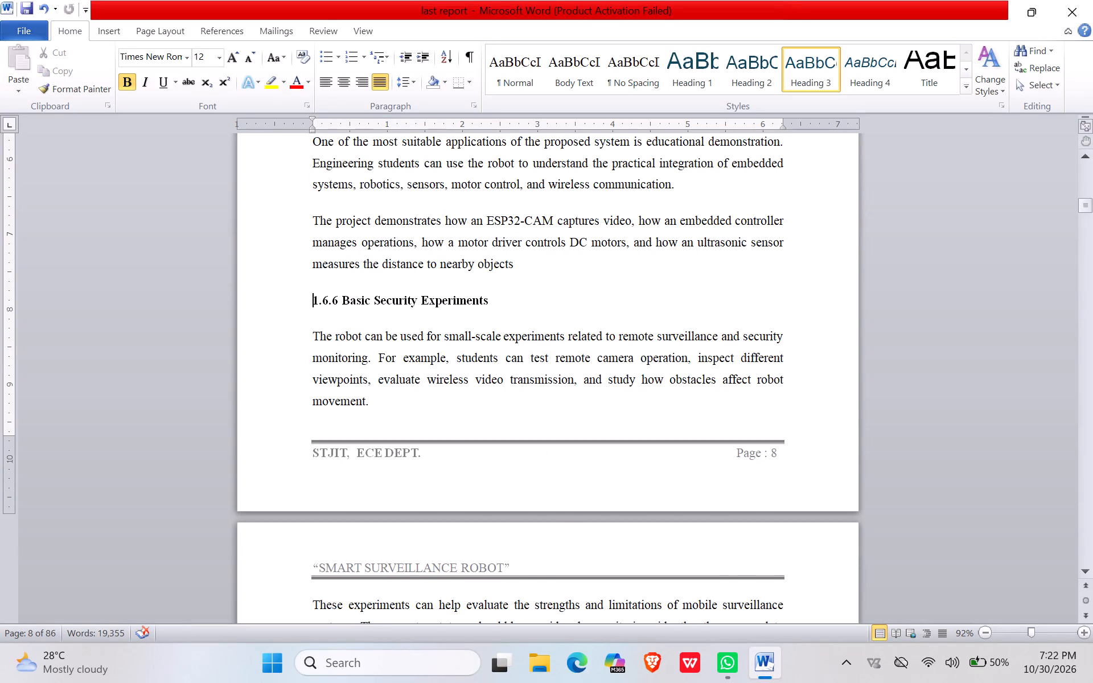
Delete the first two sentences of section 1.6.6's second paragraph, from "These experiments can help" to "complete security solution.".
scroll(387, 412, down, 4)
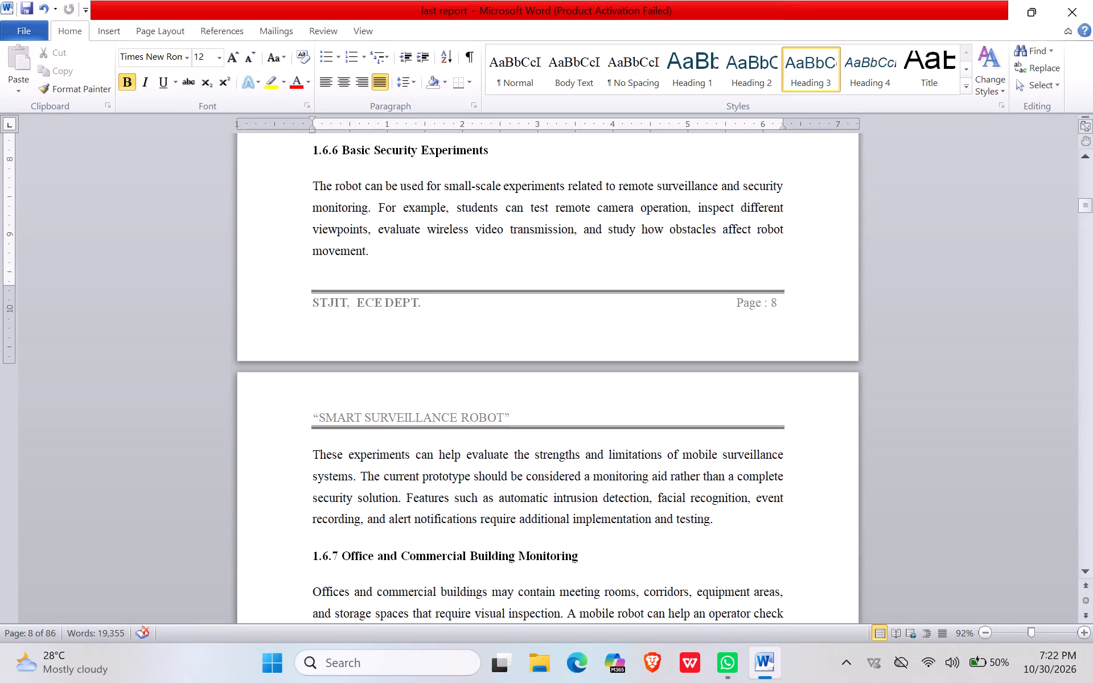
drag(405, 496, 311, 438)
key(BackSpace)
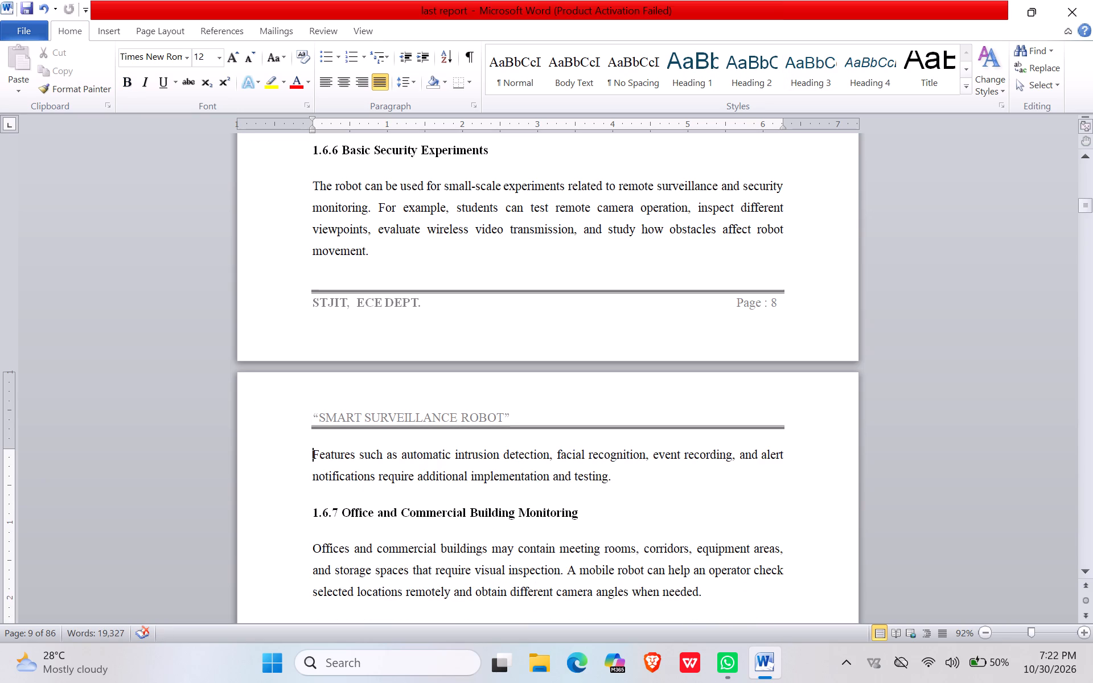
Delete the whole second paragraph of section 1.6.8, beginning "However, industrial environments may contain dust".
scroll(568, 493, down, 6)
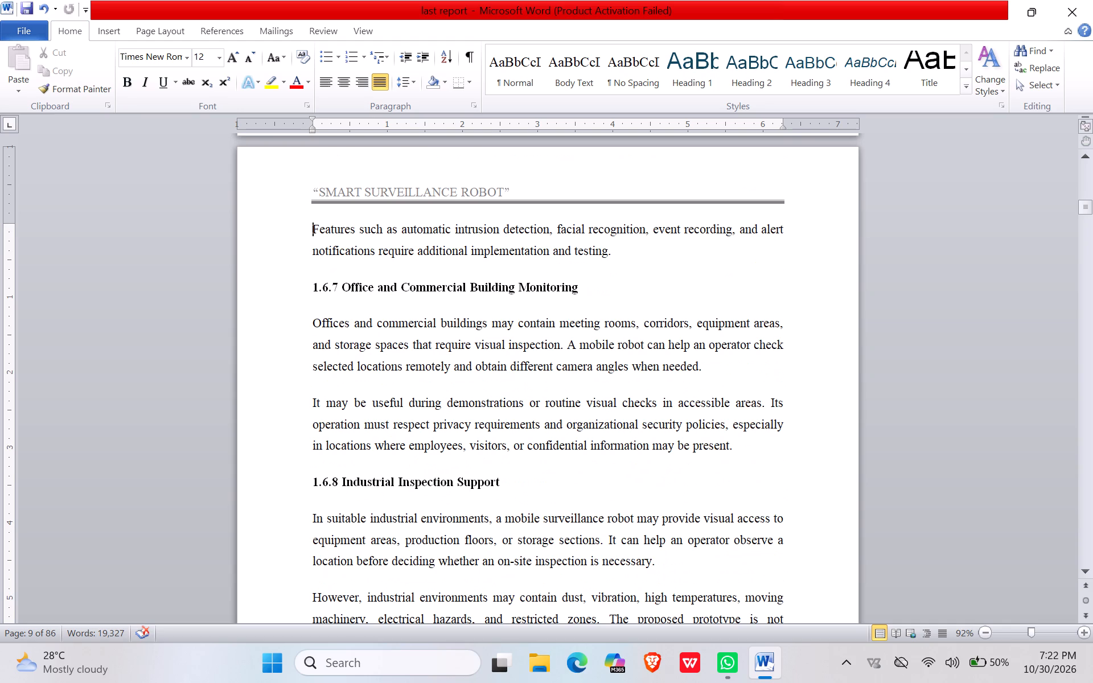
scroll(700, 452, down, 6)
drag(404, 462, 297, 375)
key(BackSpace)
Delete the first sentence of section 1.6.9's second paragraph, from "The robot may require protection" to "low-light conditions.".
scroll(541, 474, down, 2)
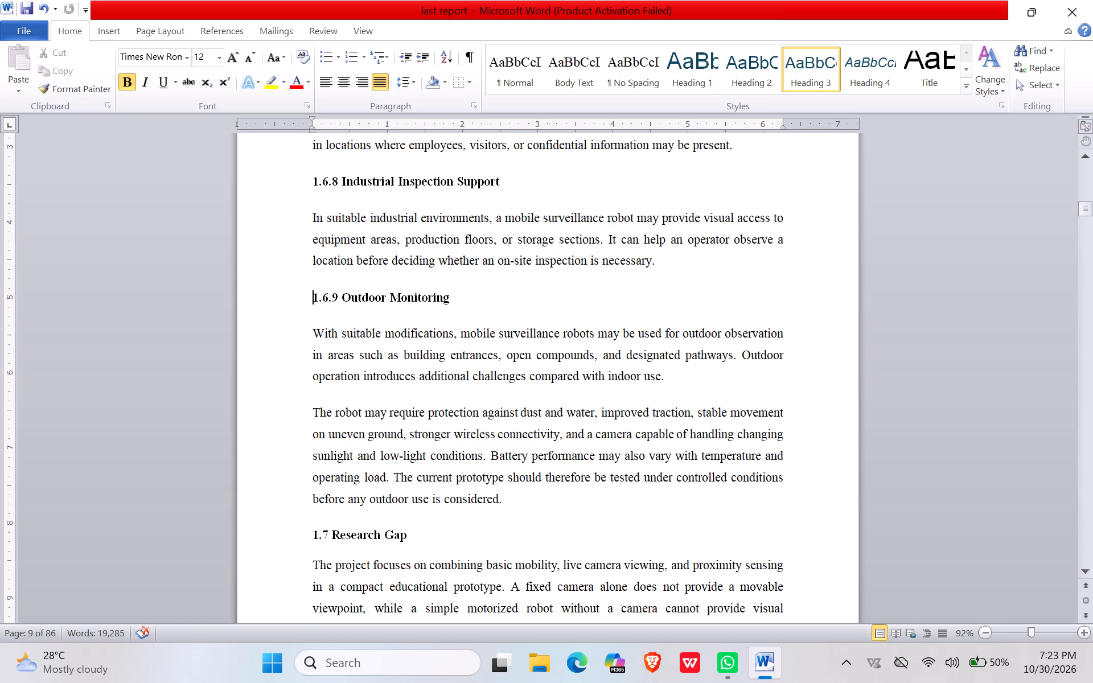
drag(486, 458, 329, 419)
key(BackSpace)
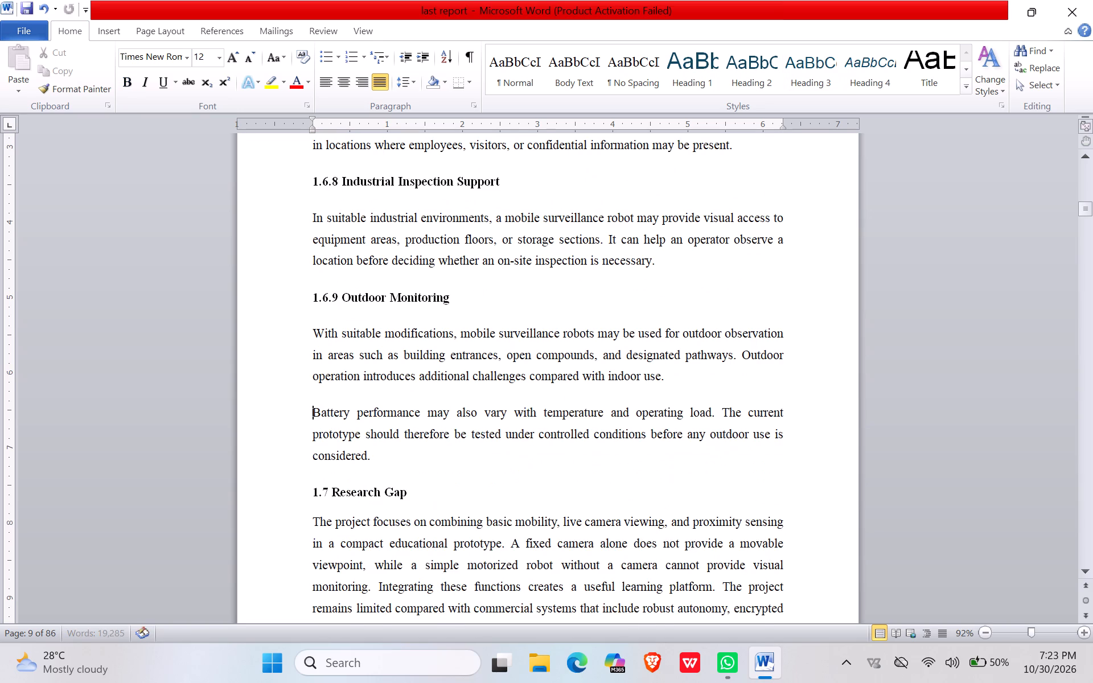
Delete the text after "visual monitoring" in section 1.7's first paragraph, including its period and everything through "advanced analytics.".
scroll(369, 449, down, 6)
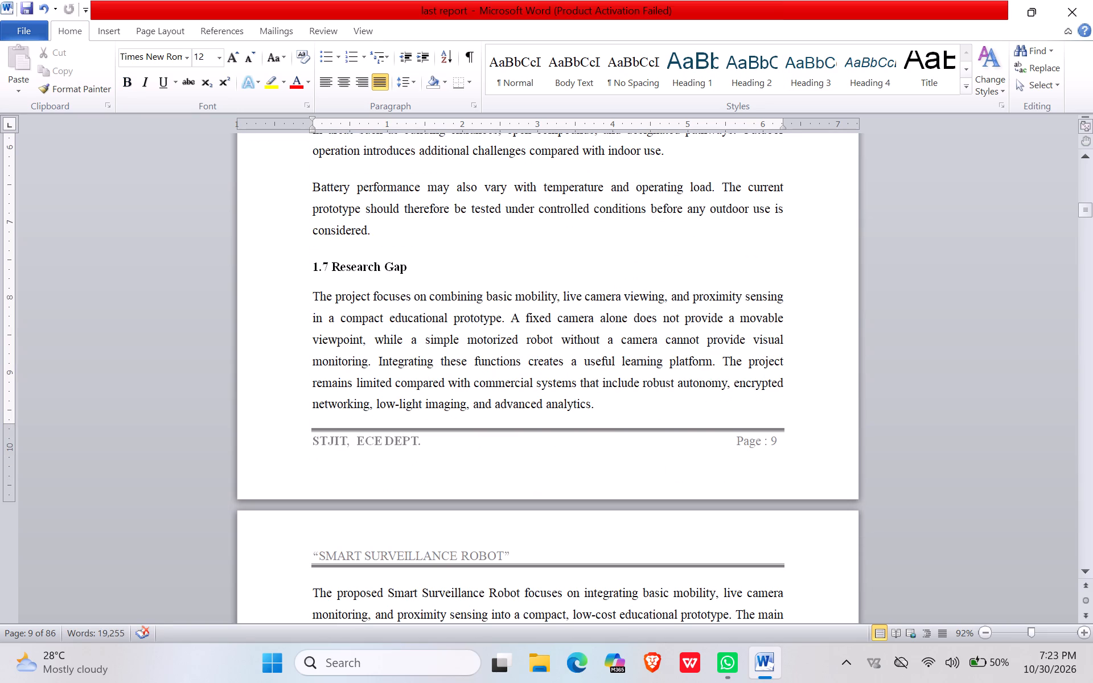
drag(375, 362, 382, 362)
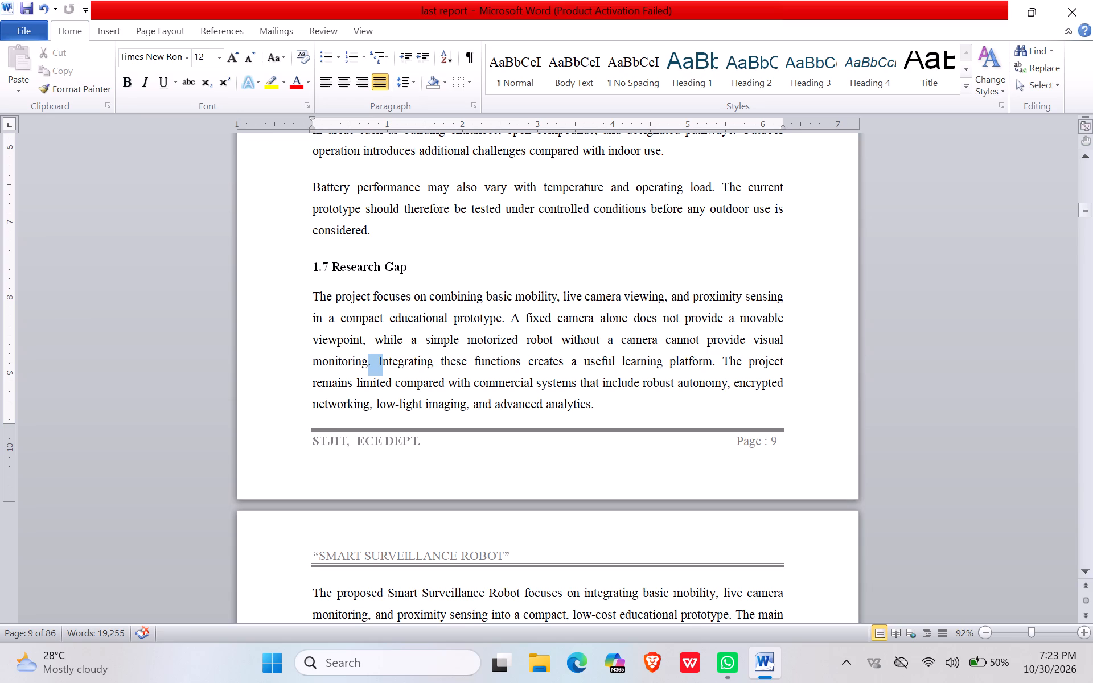
drag(382, 362, 607, 398)
key(BackSpace)
Delete the sentence beginning "The main objective is" from section 1.7's second paragraph, keep a period after "prototype", and save the document.
scroll(584, 400, down, 6)
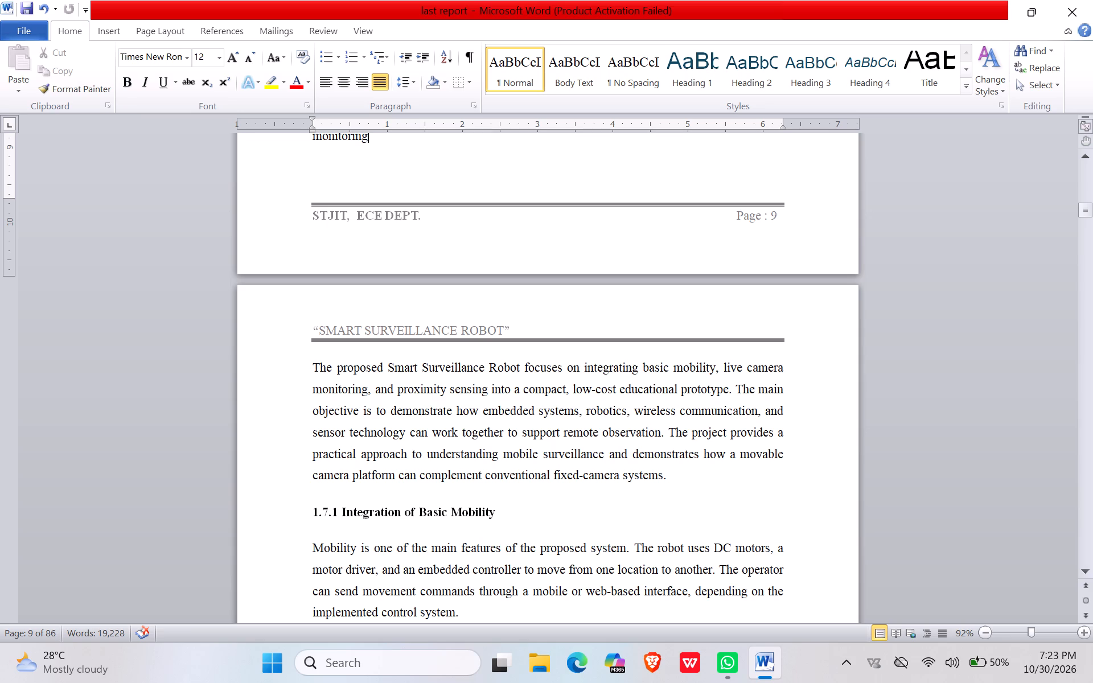
drag(731, 389, 665, 431)
key(BackSpace)
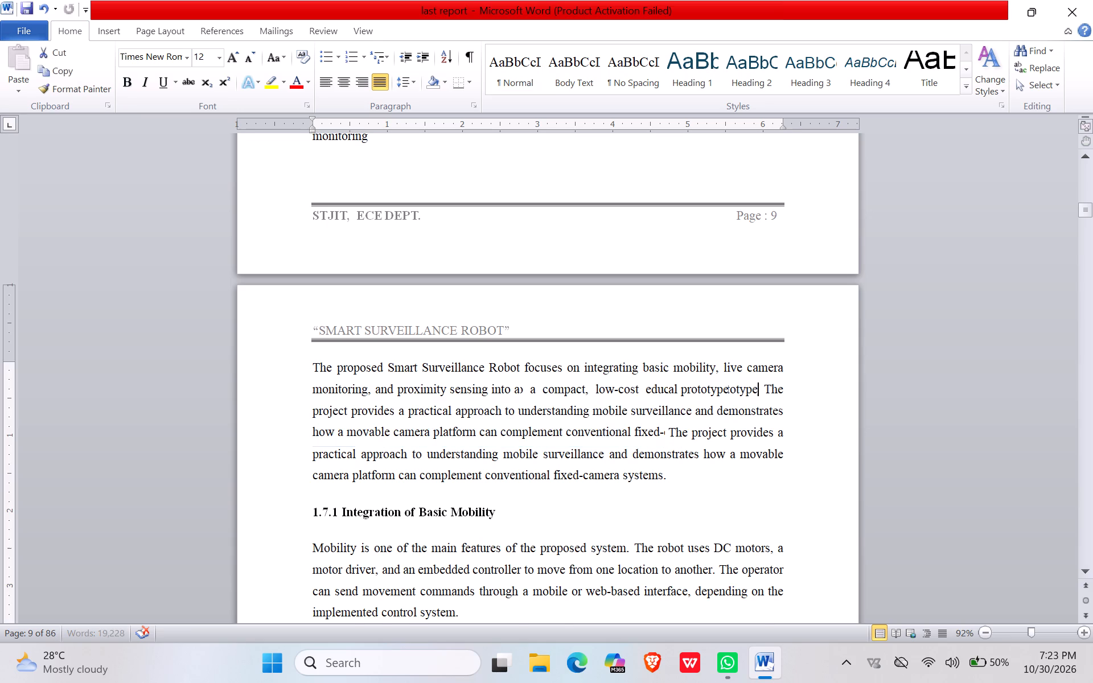
key(period)
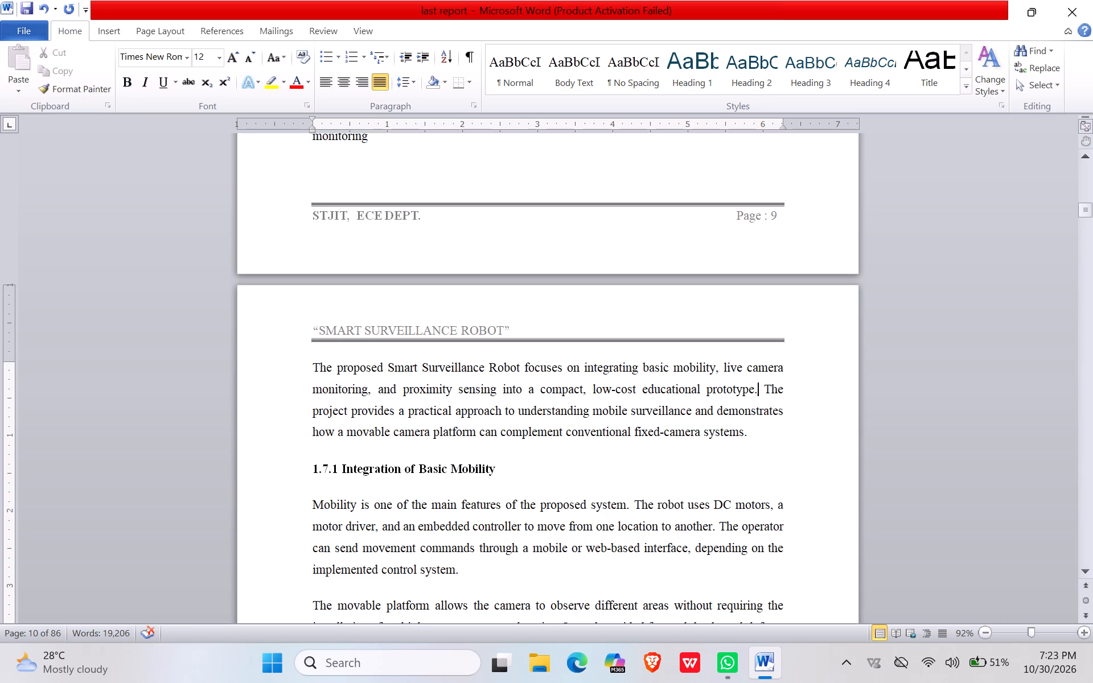
key(ctrl+s)
key(ctrl+s)
Delete the whole second paragraph of section 1.7.1, from "The movable platform allows" to "remote operation.".
scroll(596, 438, down, 6)
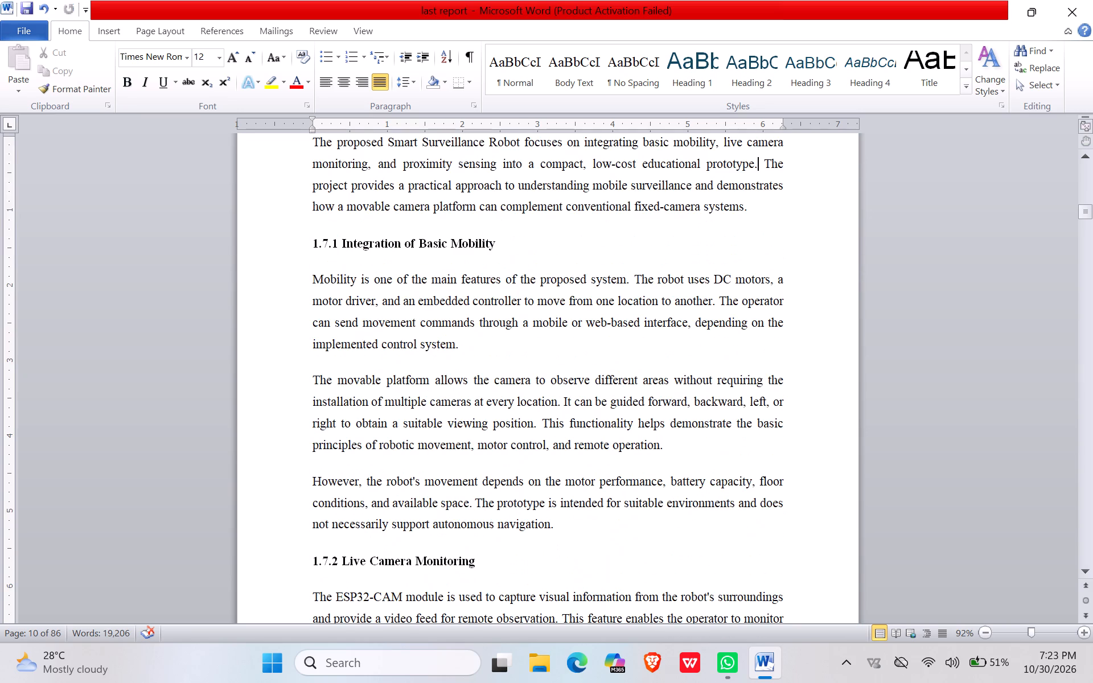
drag(670, 442, 578, 429)
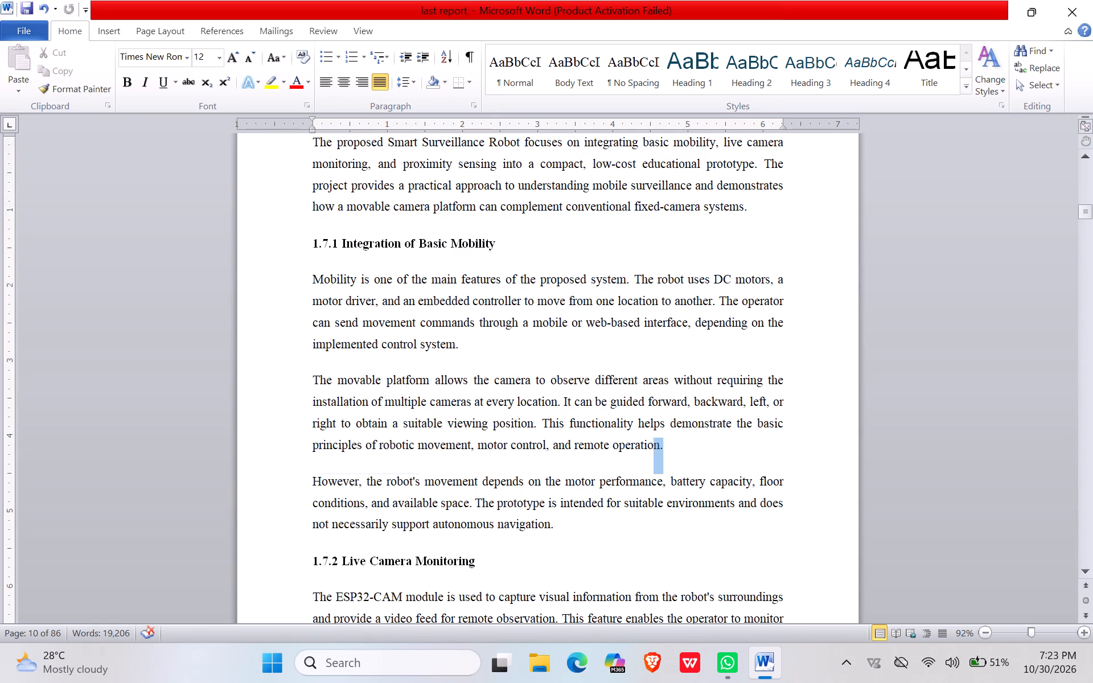
drag(578, 429, 285, 385)
key(BackSpace)
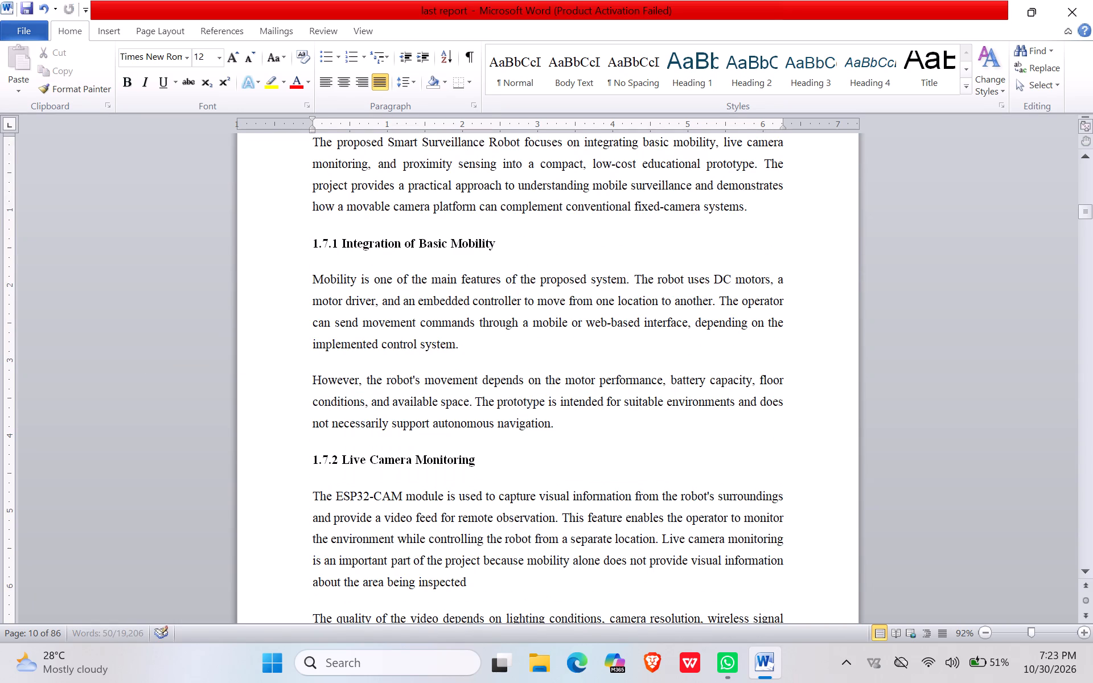
Delete the sentence beginning "This feature enables the operator to monitor" from section 1.7.2's first paragraph.
scroll(423, 418, down, 7)
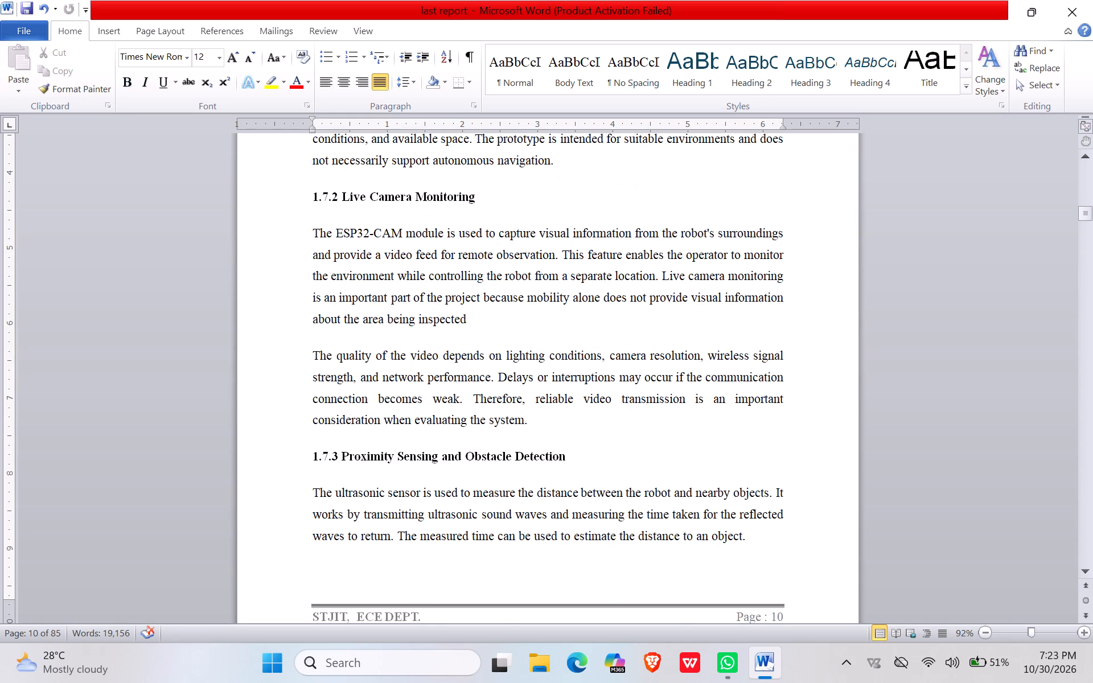
drag(660, 278, 565, 256)
key(BackSpace)
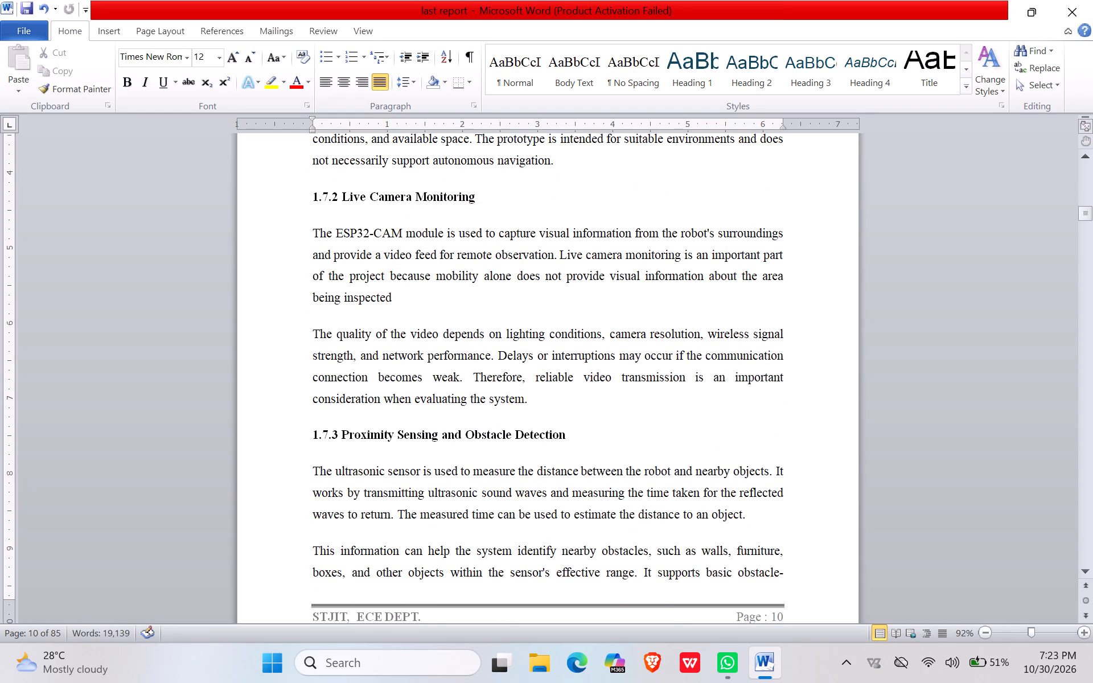
Delete the period after "network performance" and the sentence beginning "Delays or interruptions" in section 1.7.2, and save the document.
click(494, 349)
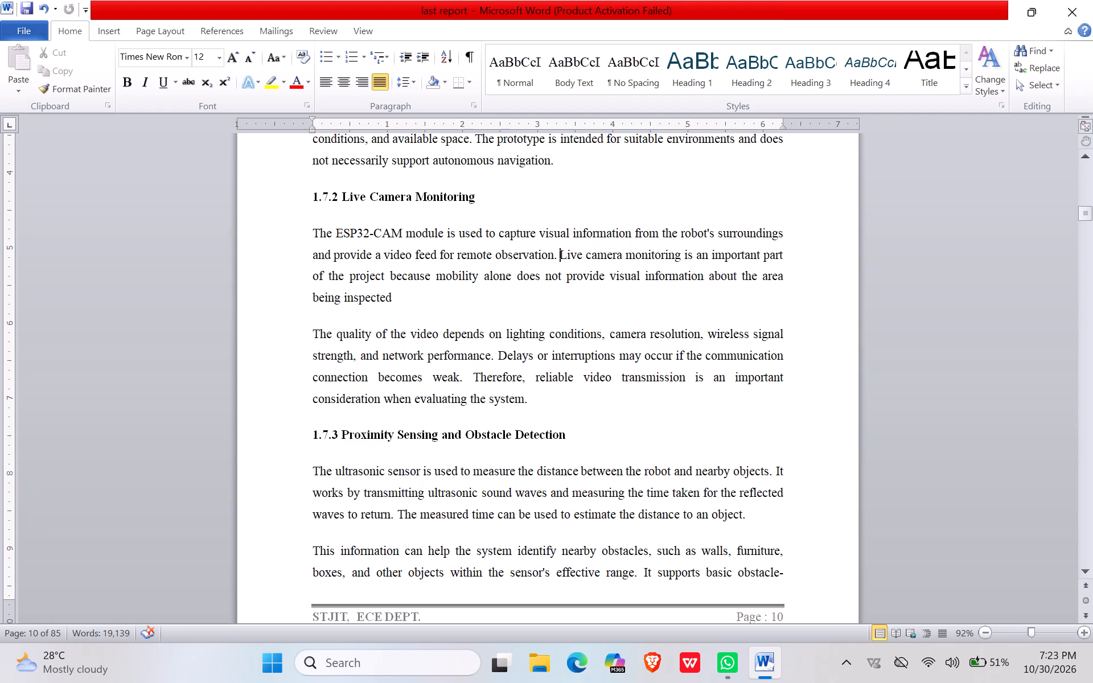
drag(494, 349, 496, 356)
drag(496, 356, 464, 375)
key(BackSpace)
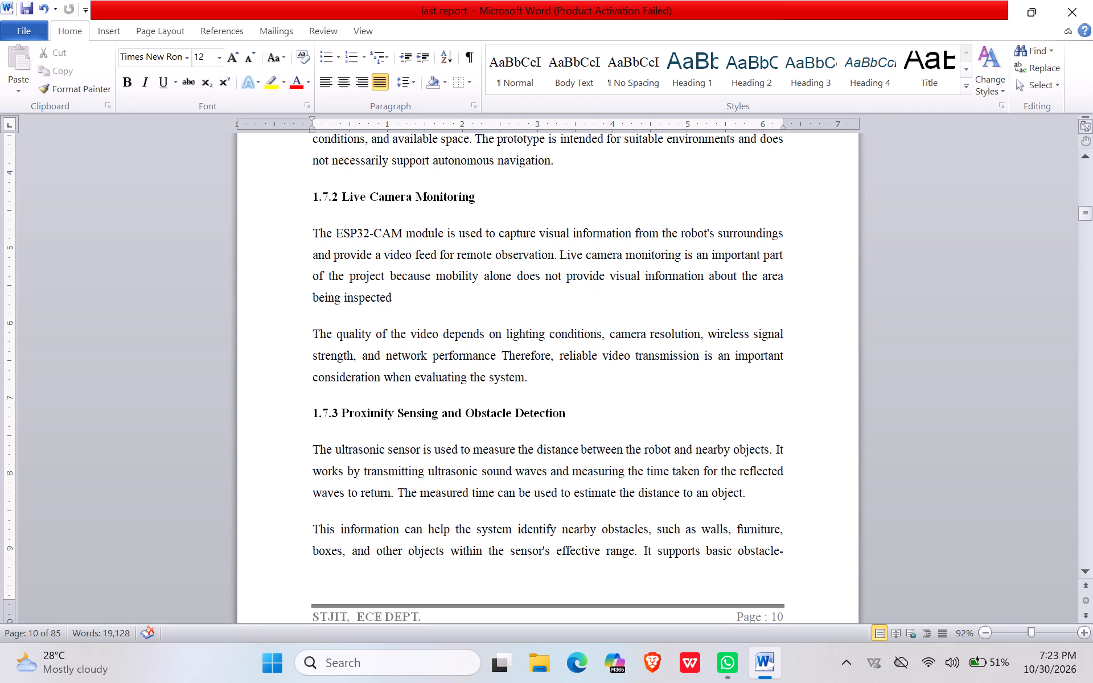
key(ctrl+s)
key(ctrl+s)
Delete the end of section 1.7.3, from "It supports basic obstacle-awareness experiments" through "reduce collision risks.".
scroll(509, 380, down, 6)
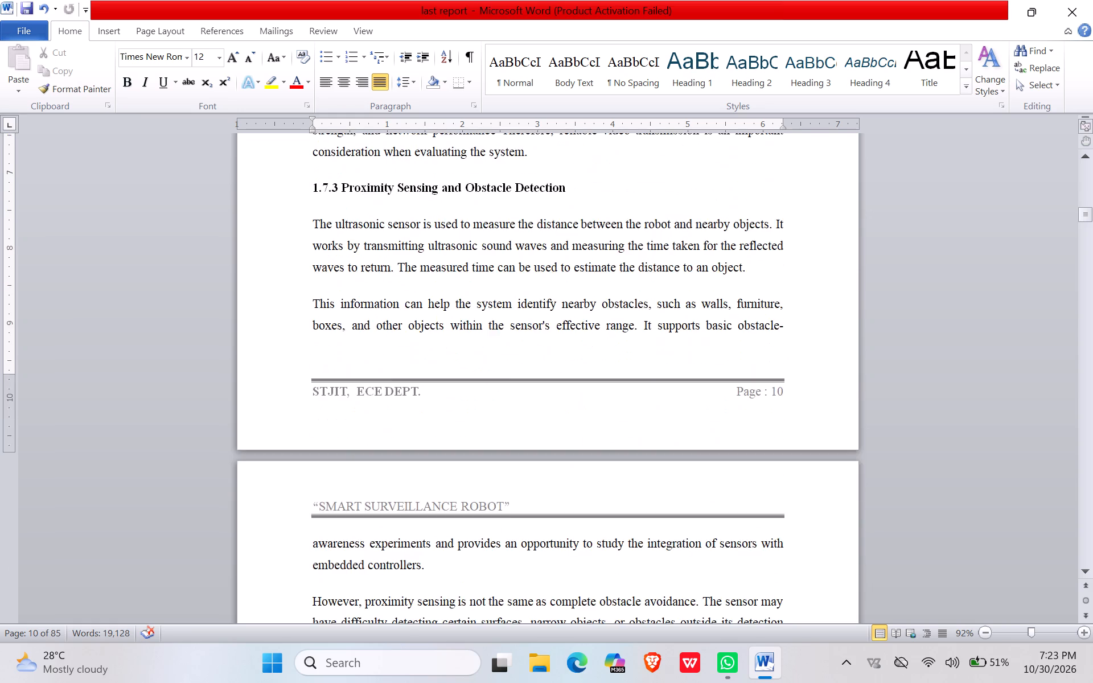
scroll(508, 376, down, 3)
drag(488, 562, 343, 466)
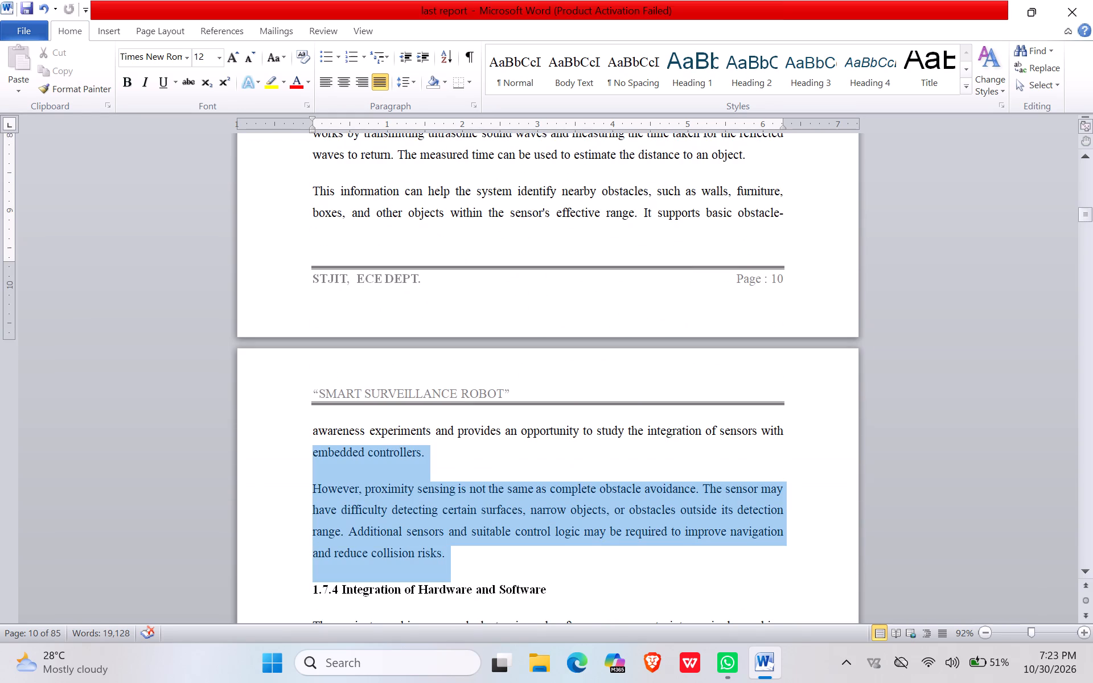
drag(343, 466, 335, 355)
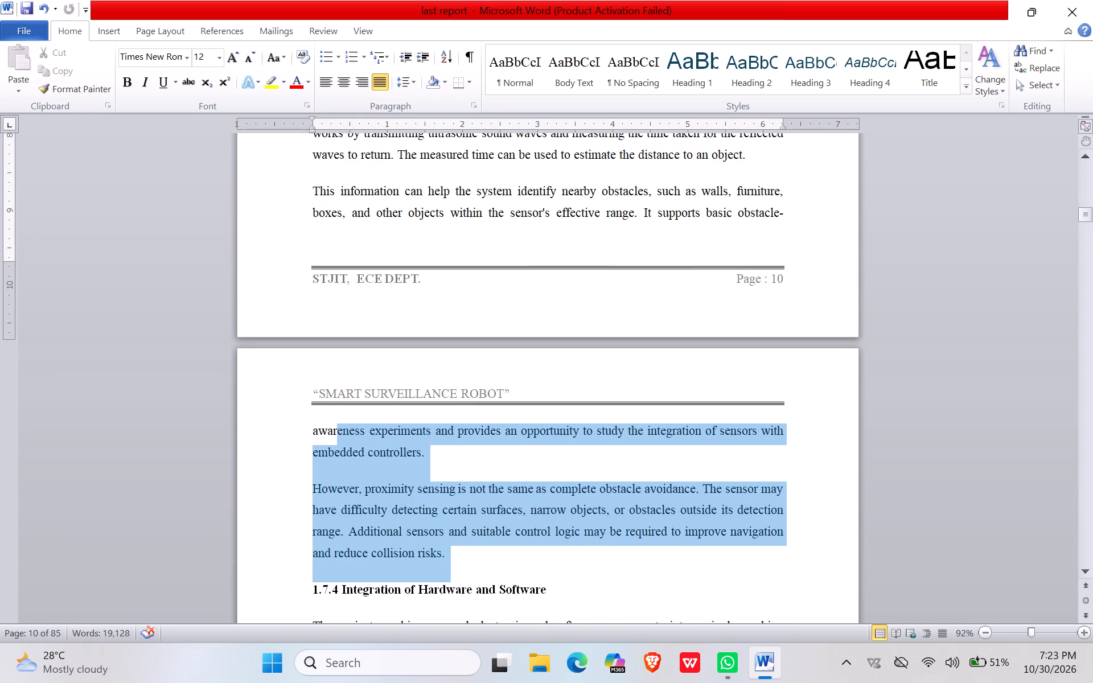
drag(335, 355, 649, 219)
key(BackSpace)
Delete the closing paragraph of section 1.7.4, beginning "The software coordinates", leaving no blank line before heading 1.7.5.
scroll(487, 319, down, 3)
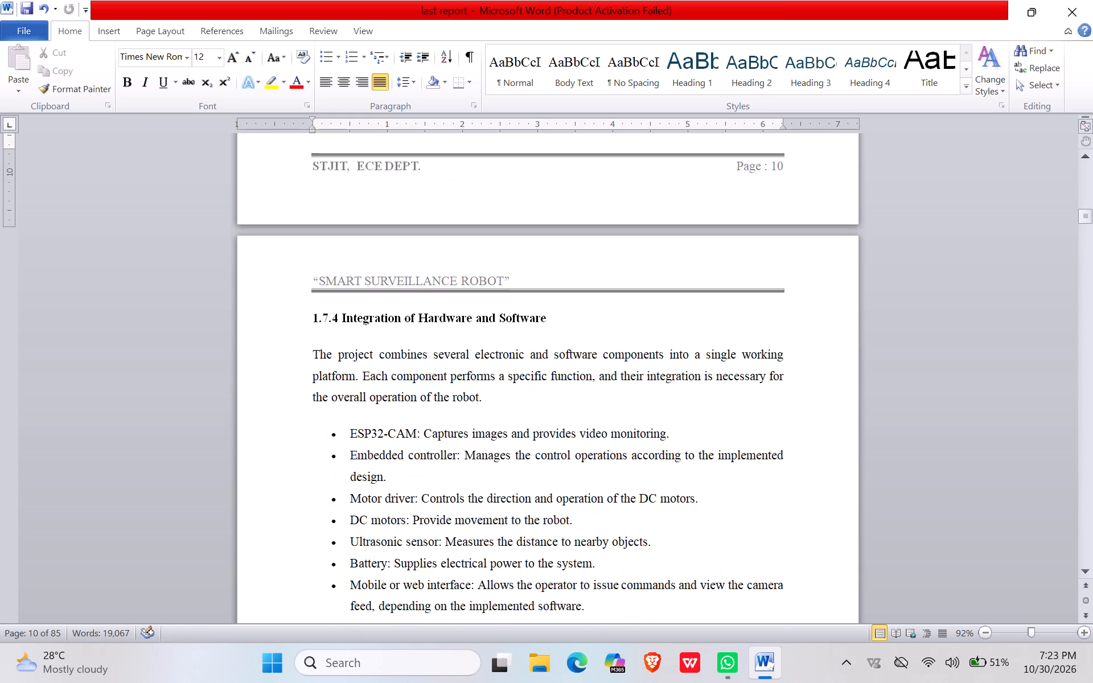
scroll(482, 324, down, 7)
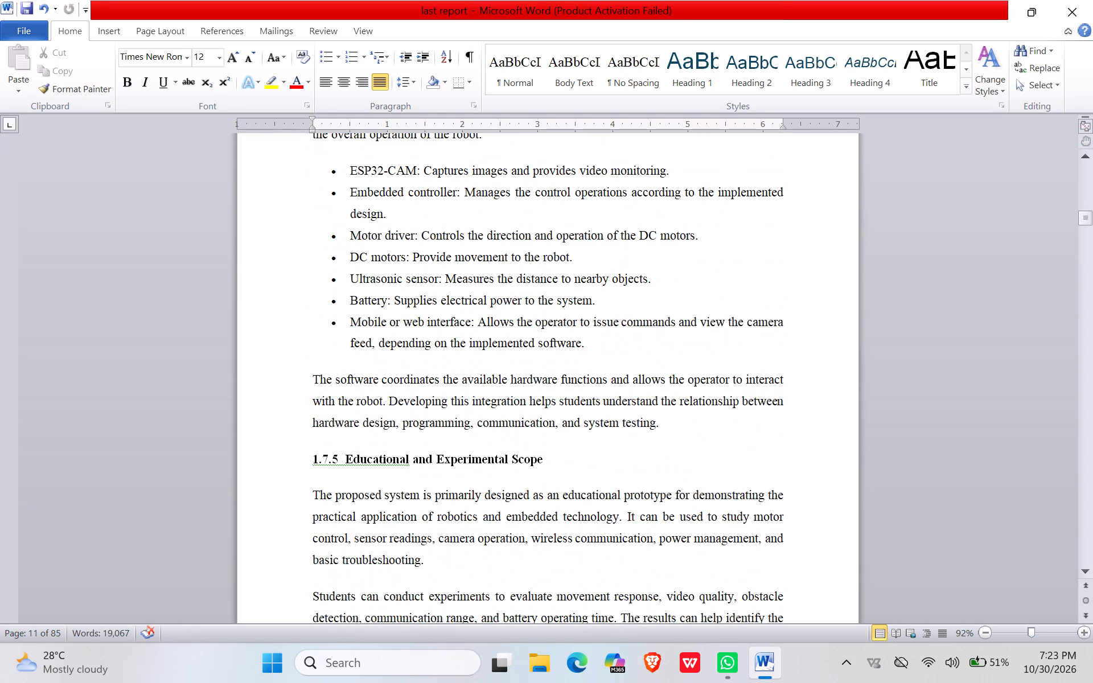
drag(671, 425, 305, 377)
key(backslash)
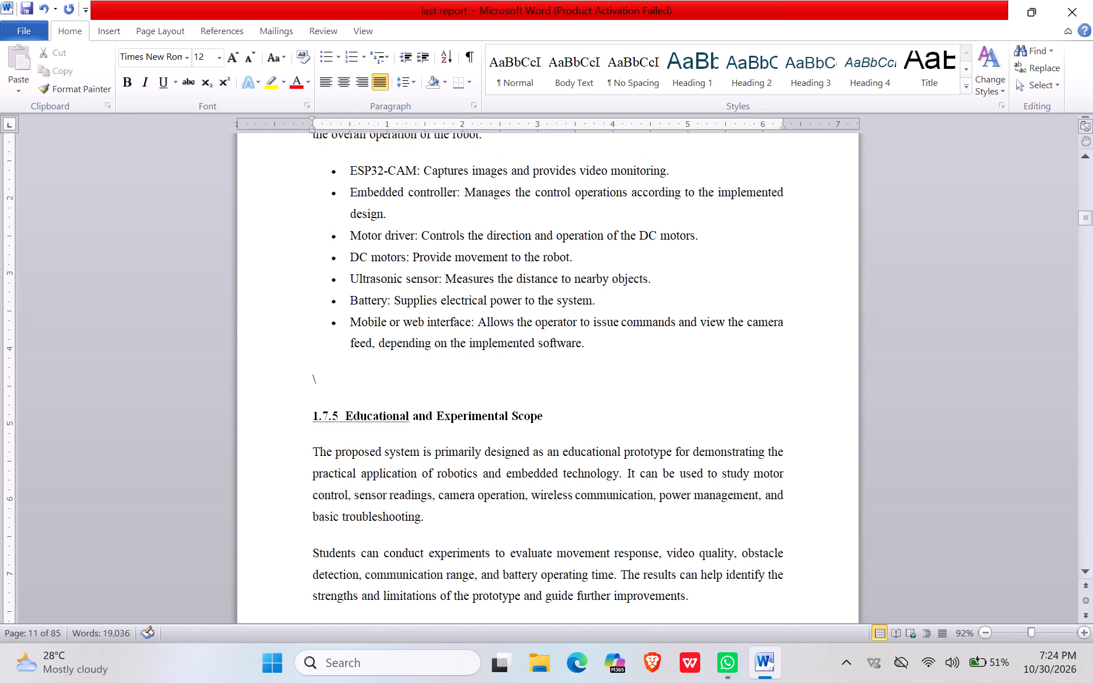
key(BackSpace)
key(BackSpace)
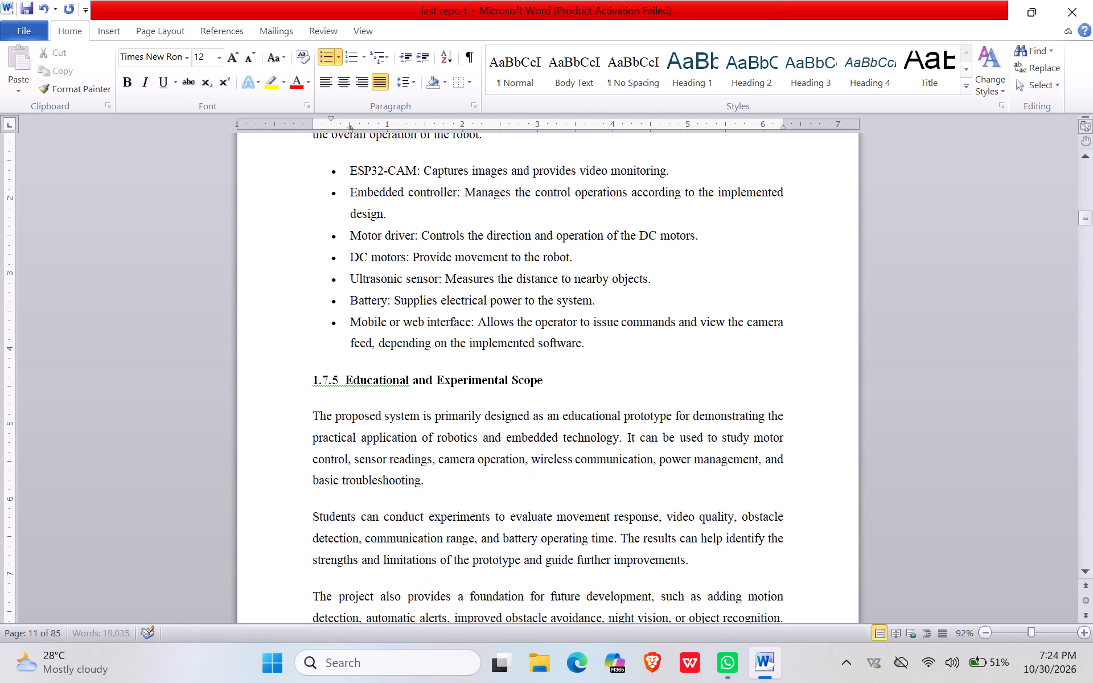
Delete the second paragraph of section 1.7.5, from "Students can conduct experiments" to "guide further improvements.".
scroll(323, 389, down, 2)
scroll(439, 406, down, 2)
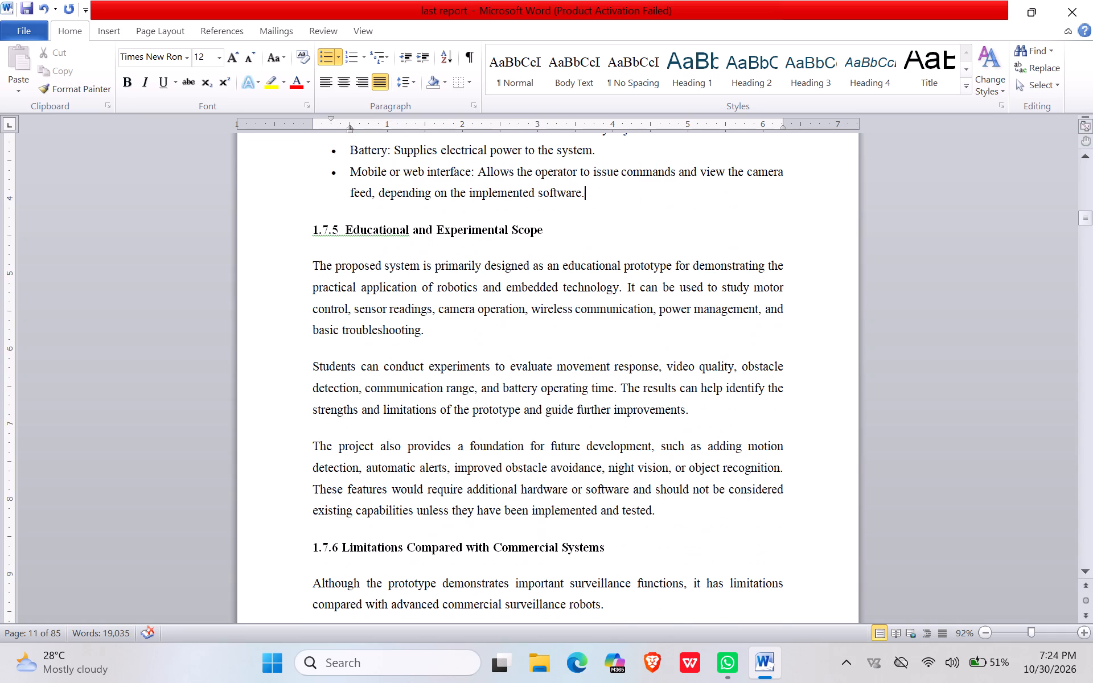
scroll(448, 412, down, 1)
drag(701, 377, 293, 324)
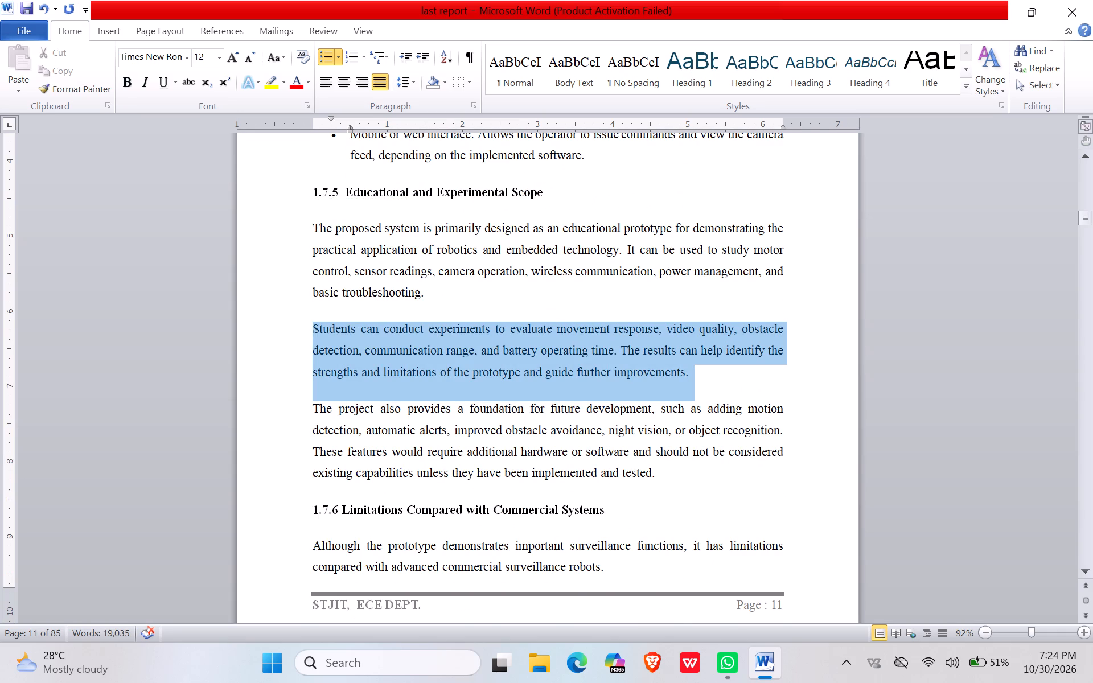
drag(293, 324, 292, 326)
key(BackSpace)
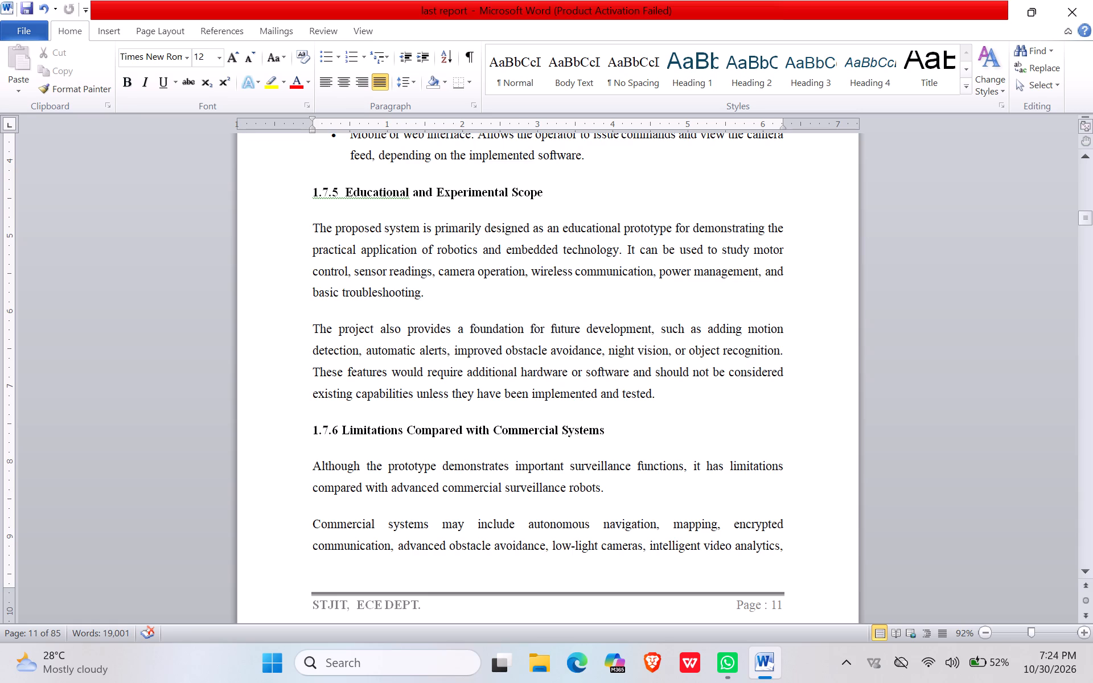
Delete the last sentence of section 1.7.5, from "These features would require" to "implemented and tested.".
drag(306, 372, 684, 394)
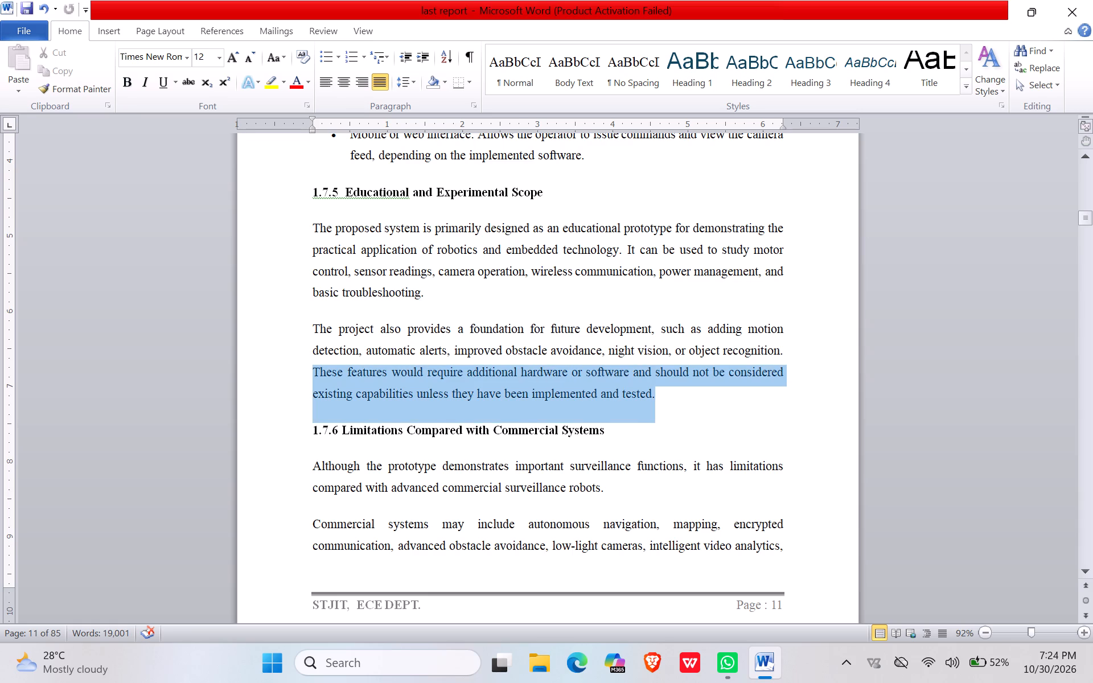
drag(684, 394, 684, 393)
key(BackSpace)
Delete the last two paragraphs of section 1.7.6, from "The proposed educational robot" to "rather than assumed to be present.".
scroll(364, 413, down, 3)
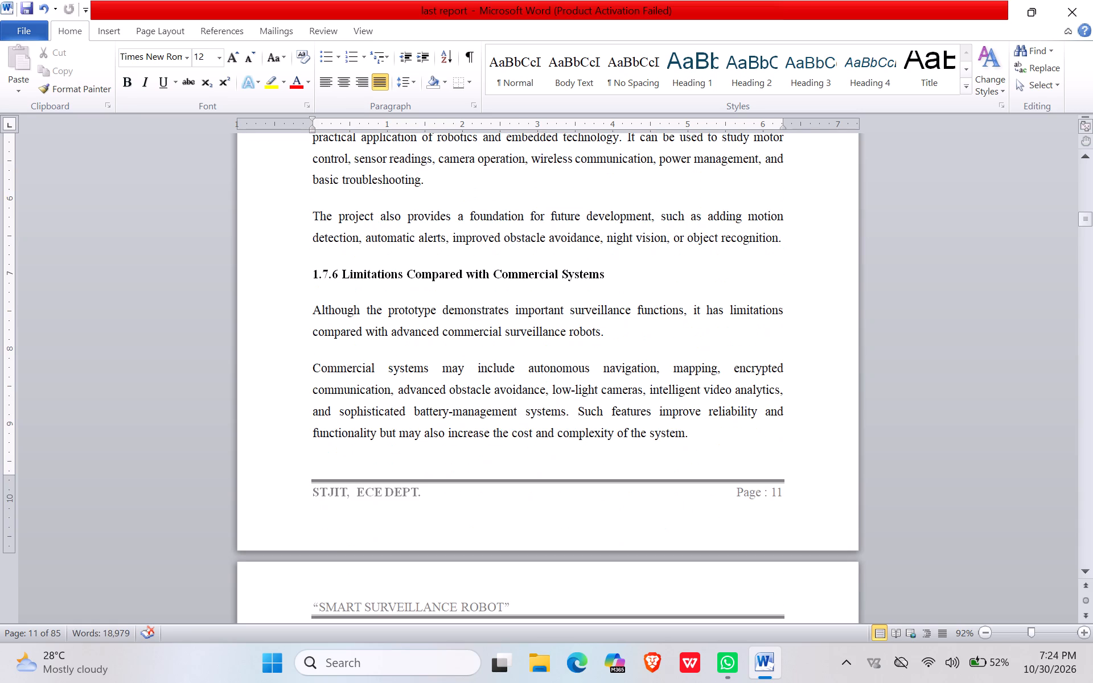
scroll(514, 423, down, 8)
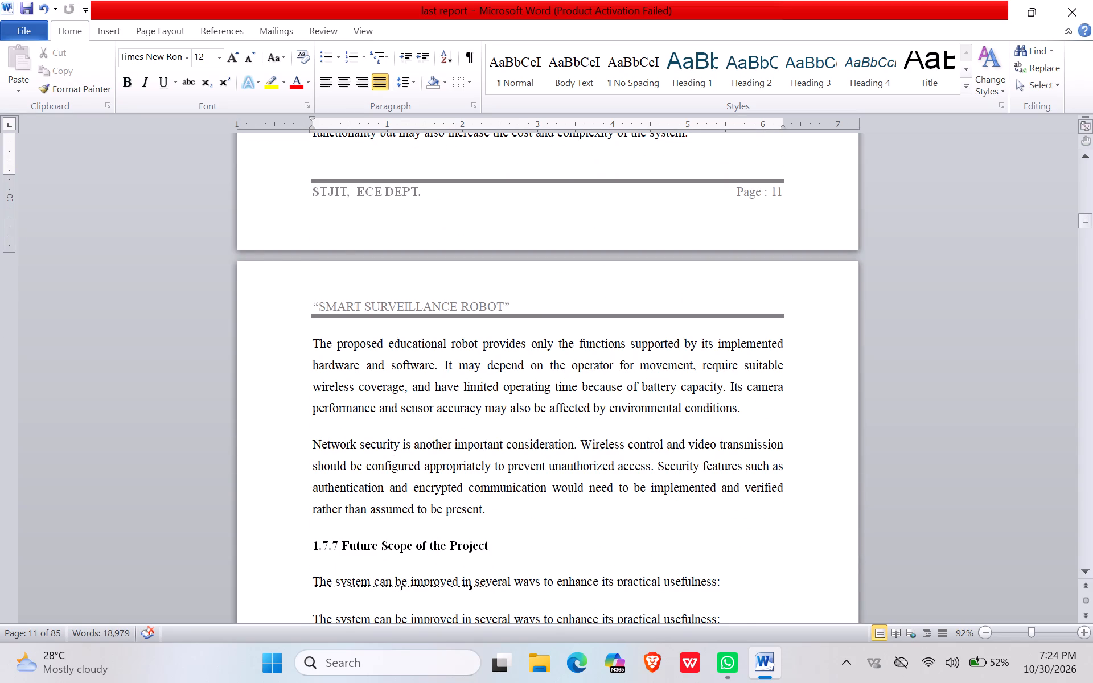
drag(553, 534, 323, 357)
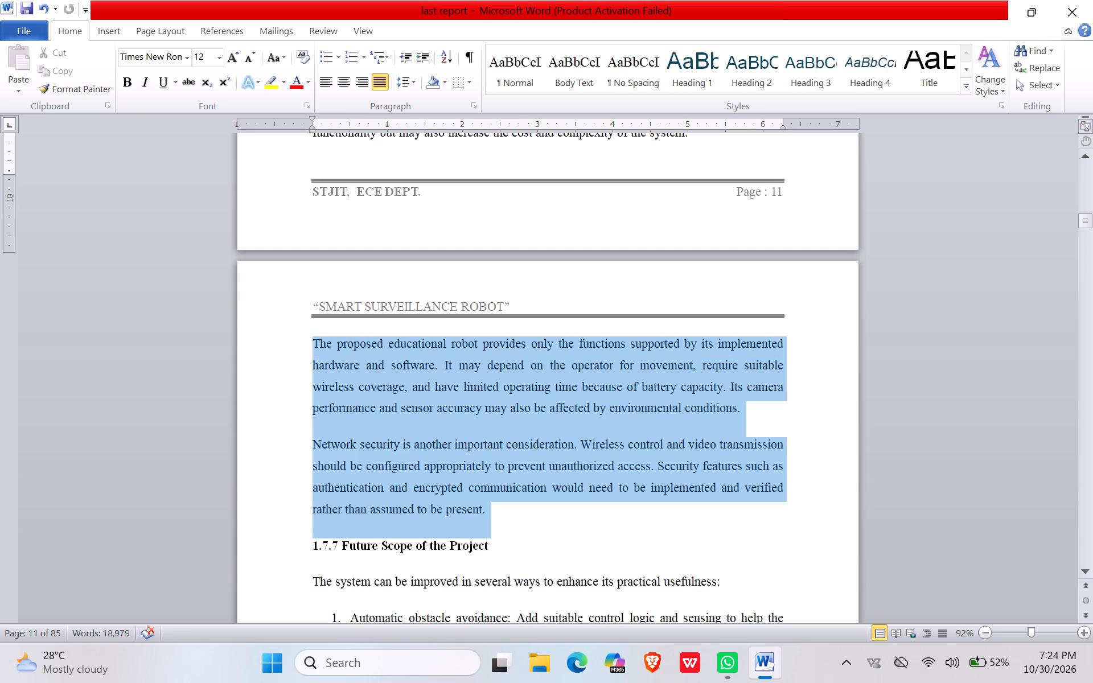
drag(323, 357, 321, 351)
key(BackSpace)
scroll(352, 353, up, 4)
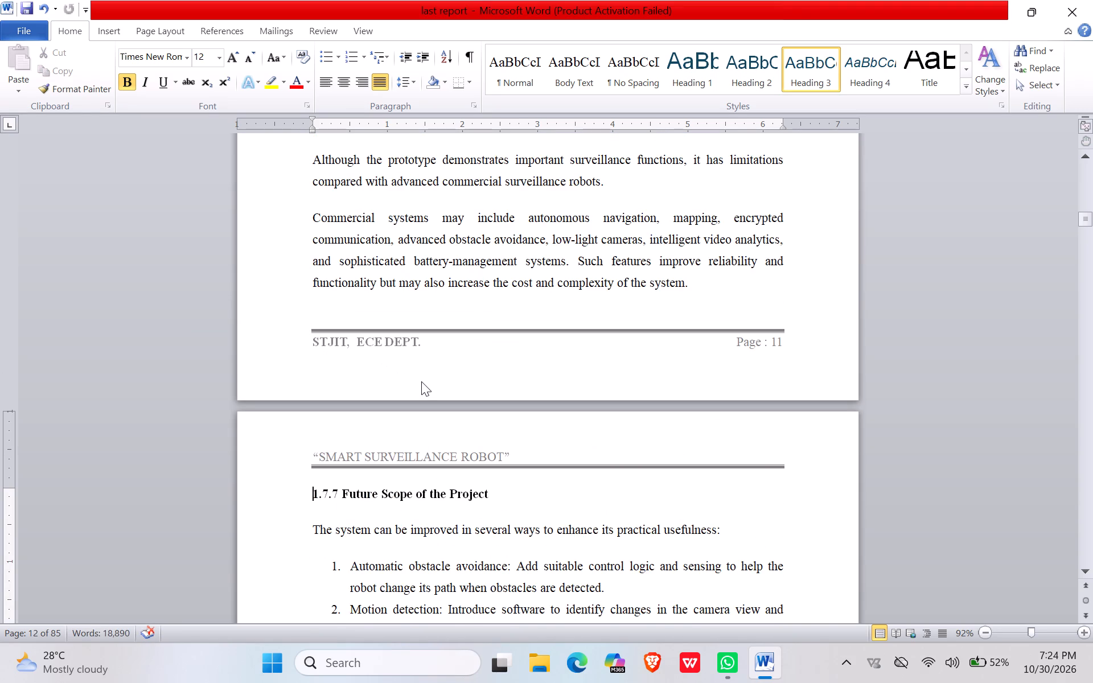
In section 1.8, delete the end of the second paragraph, everything after "industrial environments" through "outside the camera's coverage.".
scroll(425, 385, down, 10)
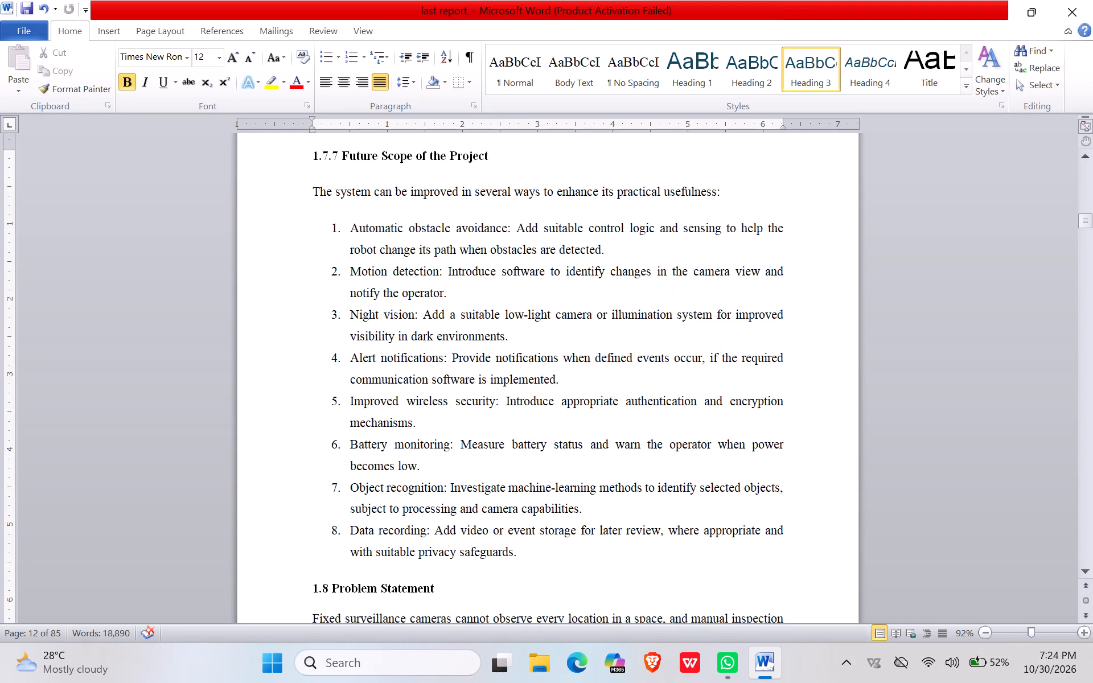
scroll(434, 388, down, 3)
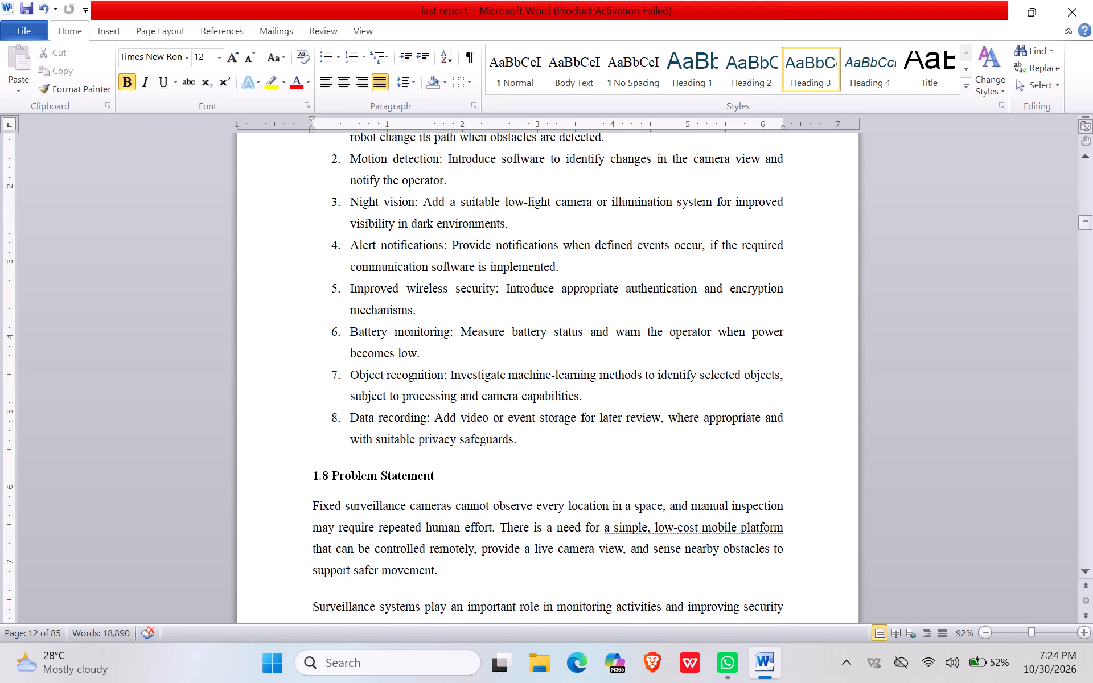
scroll(504, 412, down, 4)
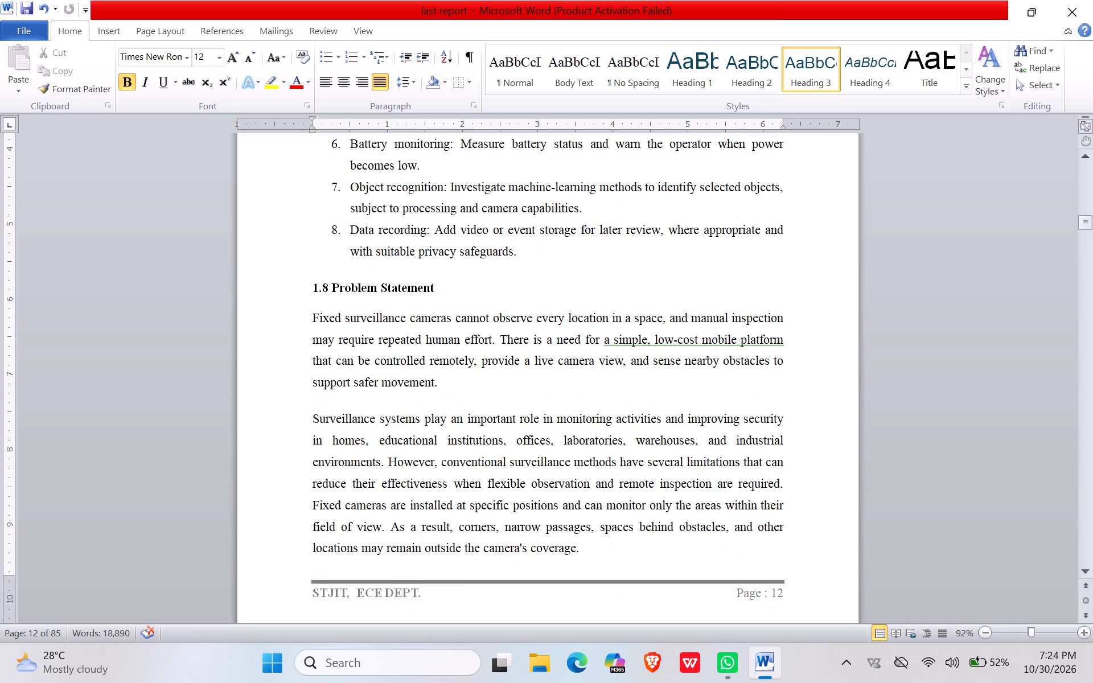
drag(383, 460, 591, 553)
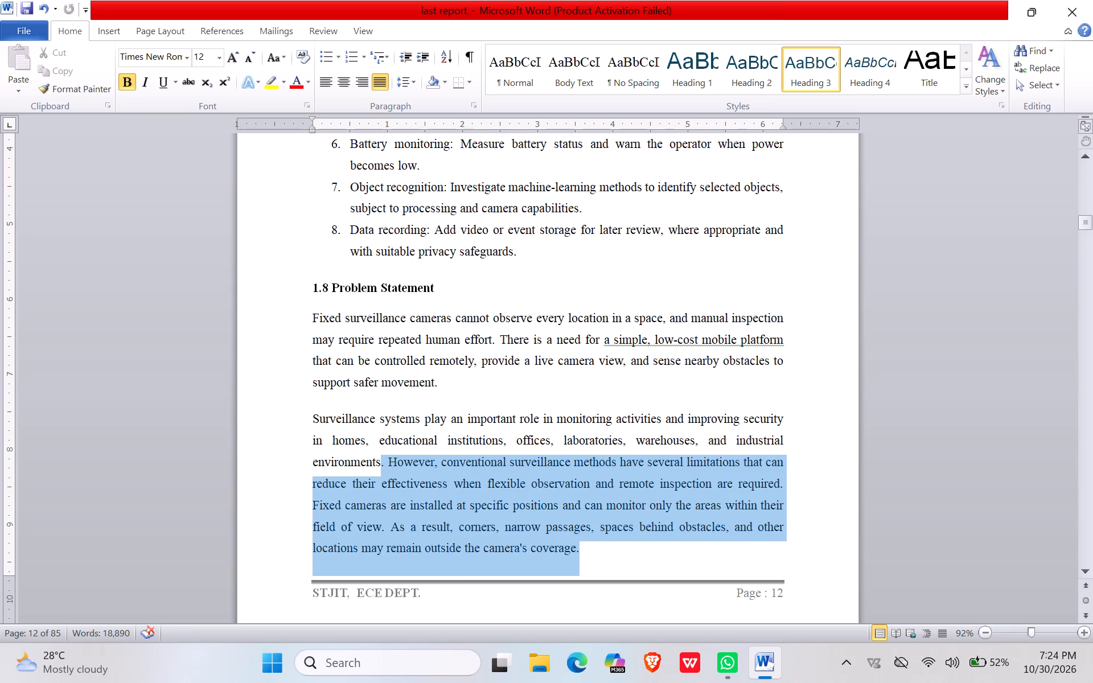
drag(591, 553, 591, 553)
key(BackSpace)
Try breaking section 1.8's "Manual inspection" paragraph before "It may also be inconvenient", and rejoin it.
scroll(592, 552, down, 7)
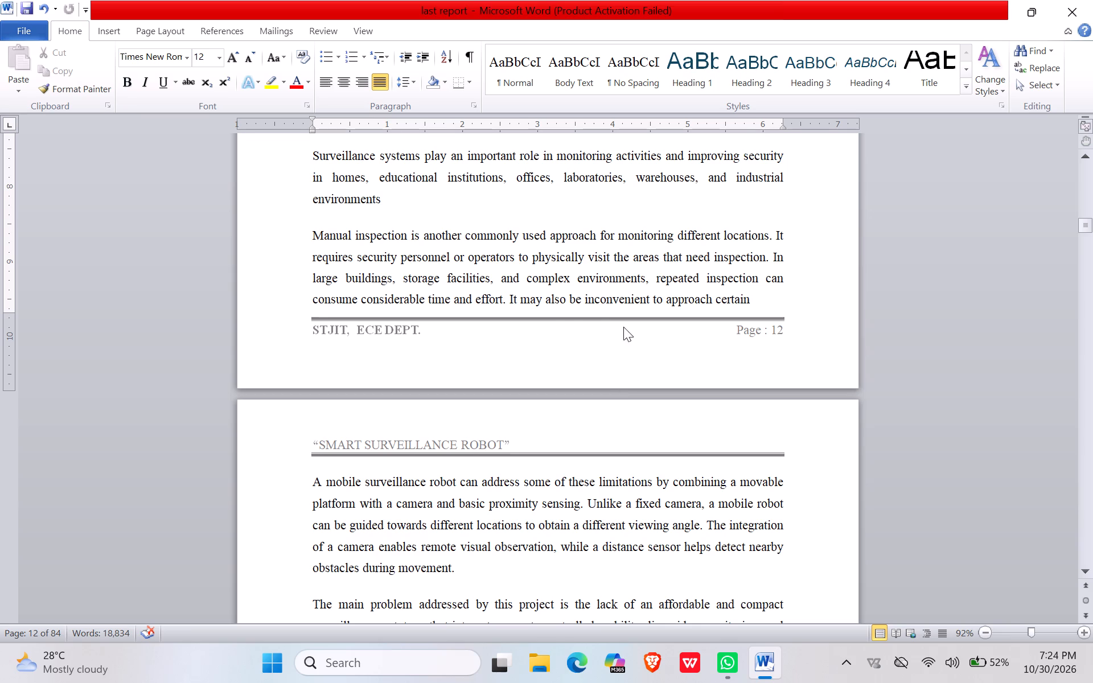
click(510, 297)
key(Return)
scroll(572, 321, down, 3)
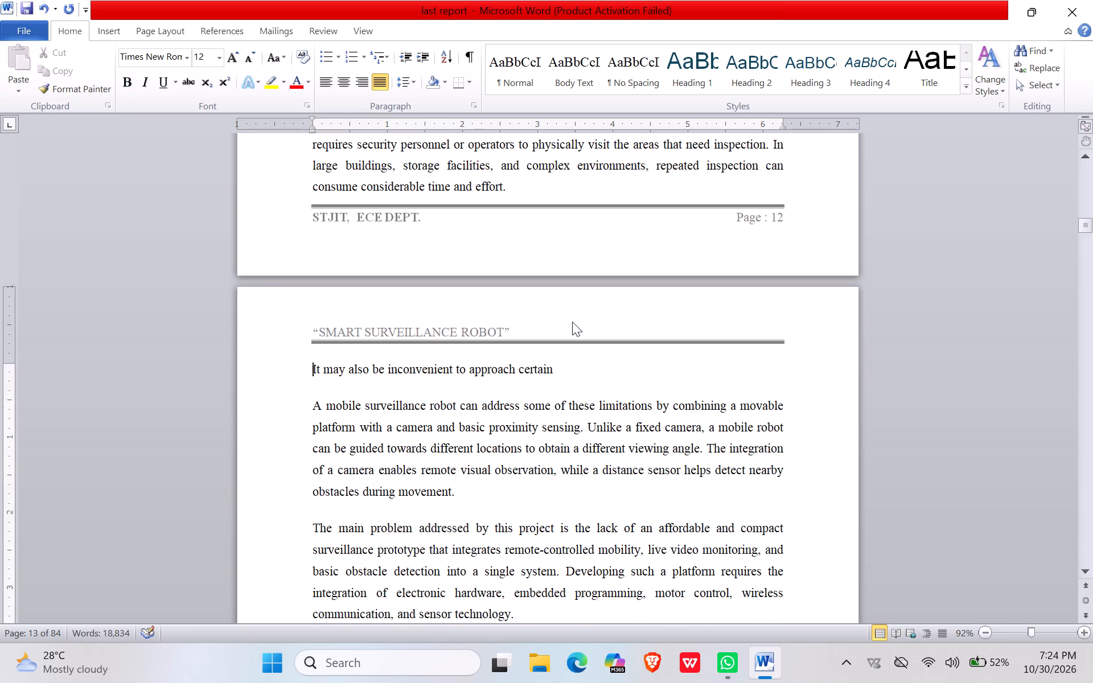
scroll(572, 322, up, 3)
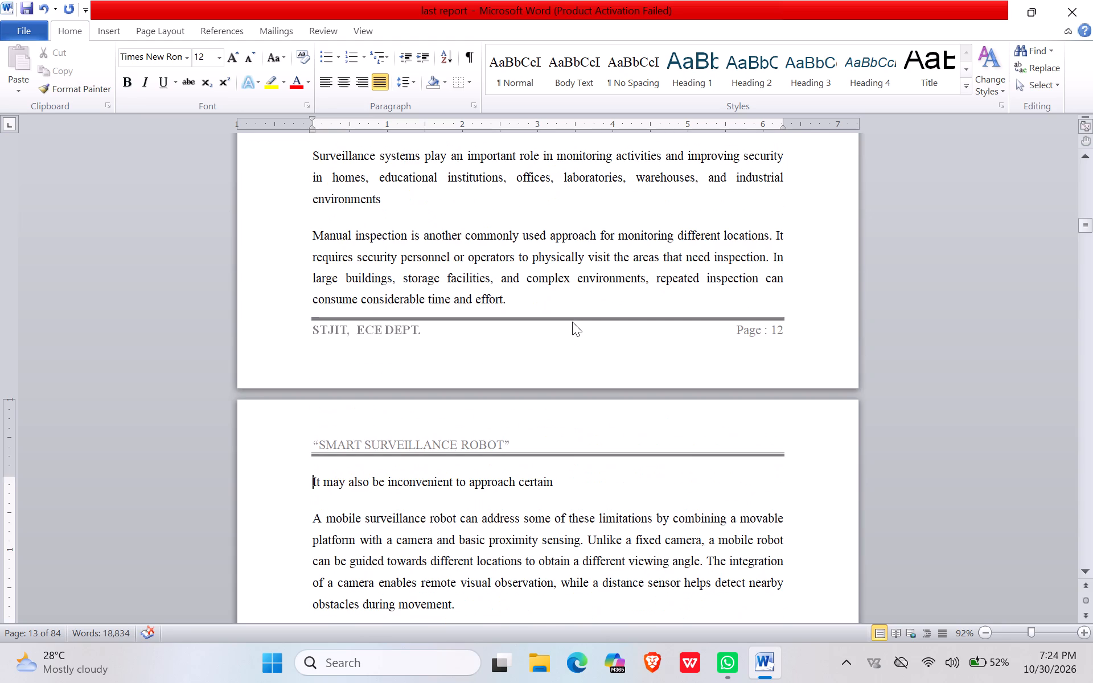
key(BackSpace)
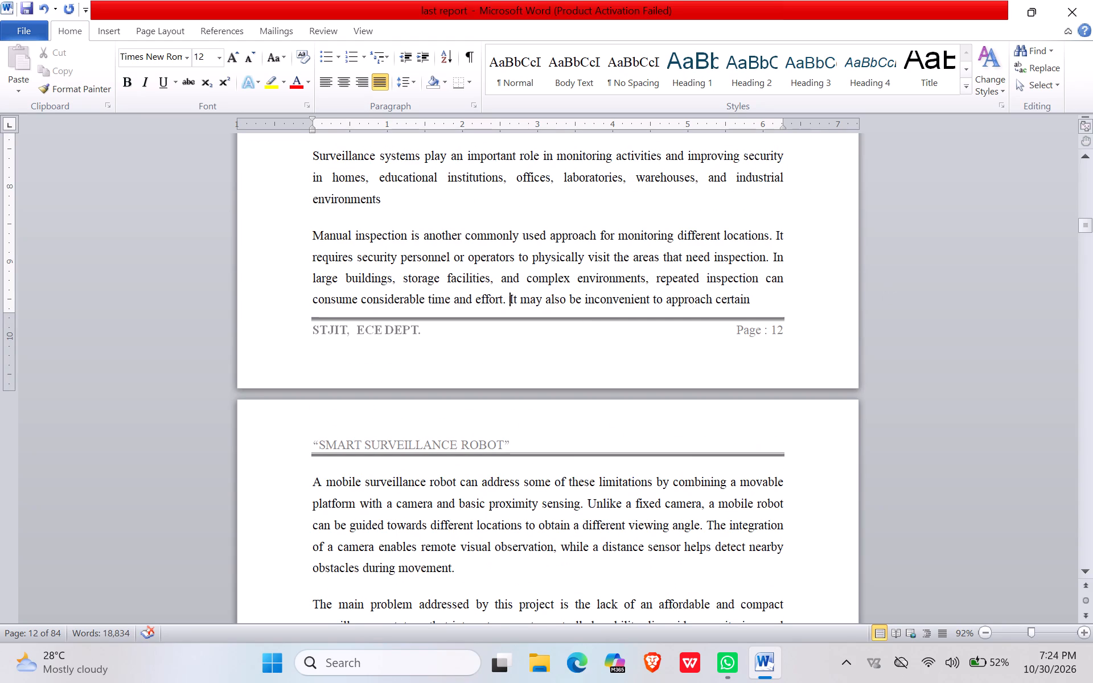
Delete the incomplete sentence "It may also be inconvenient to approach certain" from the "Manual inspection" paragraph.
drag(762, 300, 516, 314)
key(BackSpace)
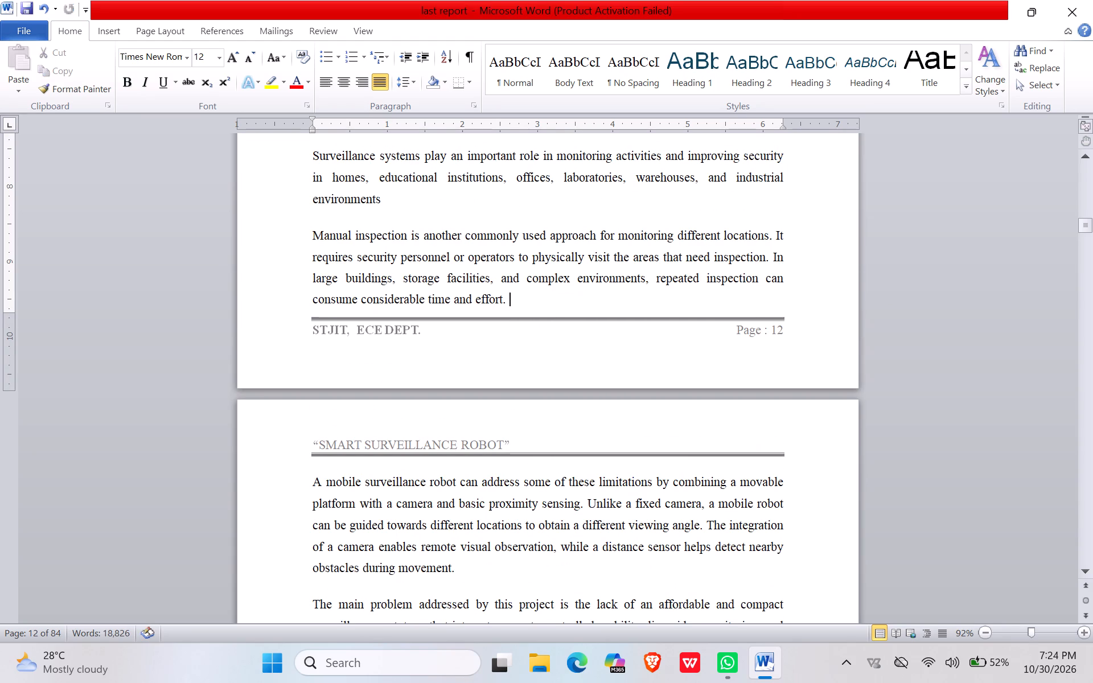
Delete the last two paragraphs of section 1.8, beginning "The main problem addressed" and "The proposed Smart Surveillance Robot uses".
scroll(519, 315, down, 4)
scroll(510, 401, down, 3)
drag(540, 428, 324, 381)
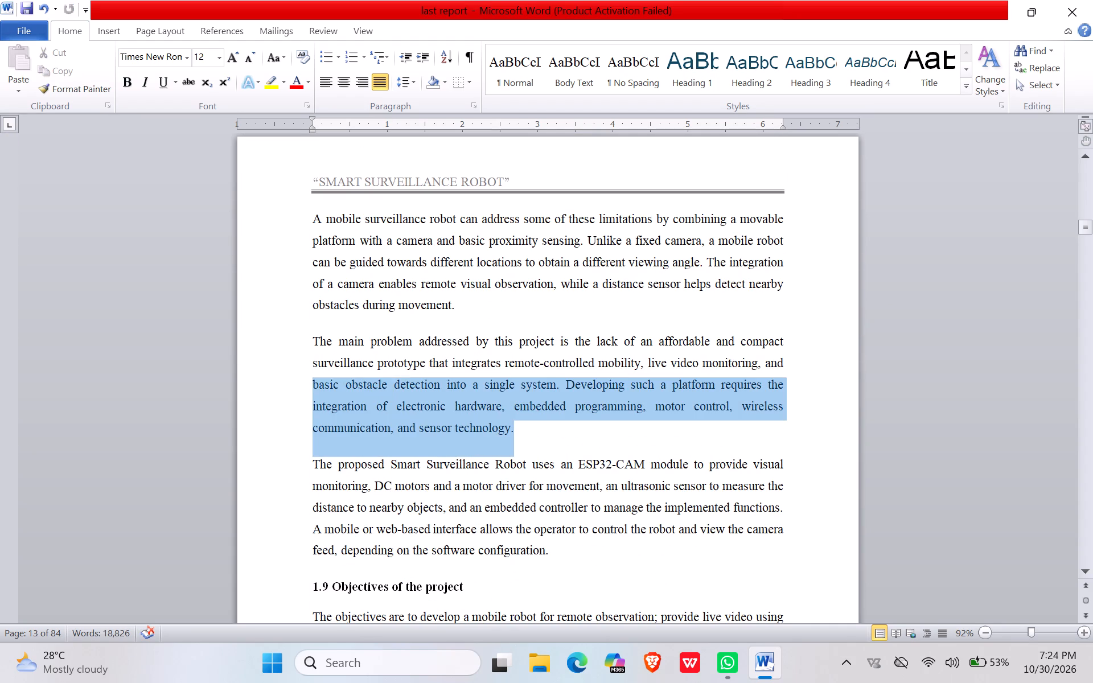
drag(324, 381, 299, 348)
key(BackSpace)
drag(568, 454, 309, 366)
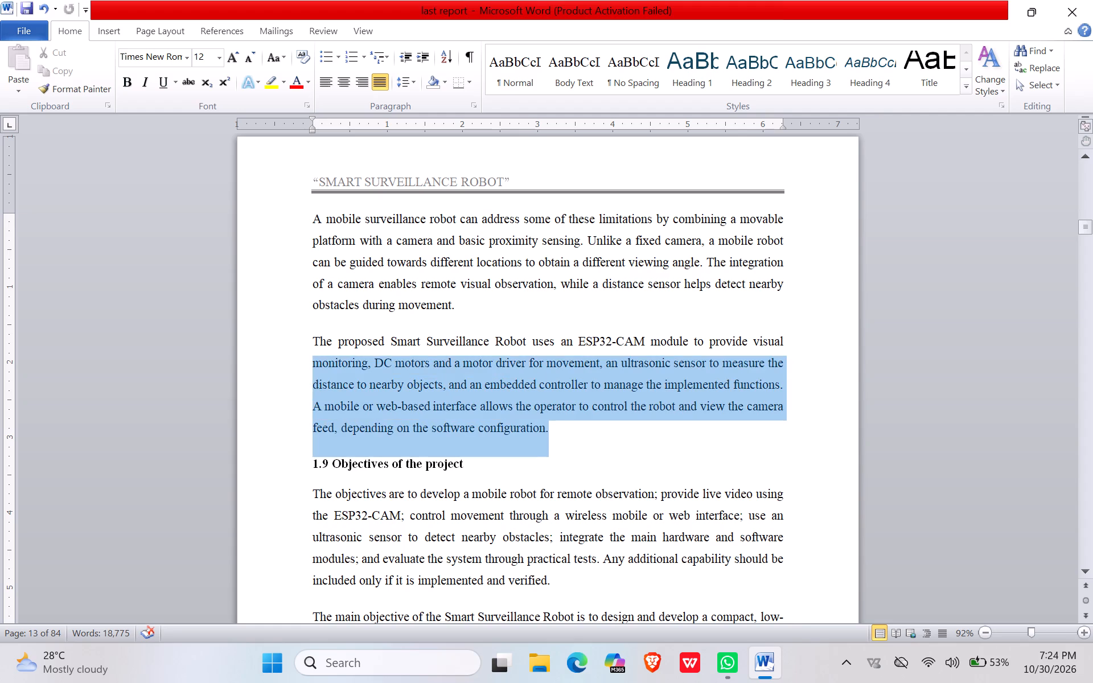
drag(309, 366, 295, 341)
key(BackSpace)
Delete the third paragraph of section 1.9, from "Another important objective" to "basic obstacle detection during movement.".
scroll(379, 349, down, 3)
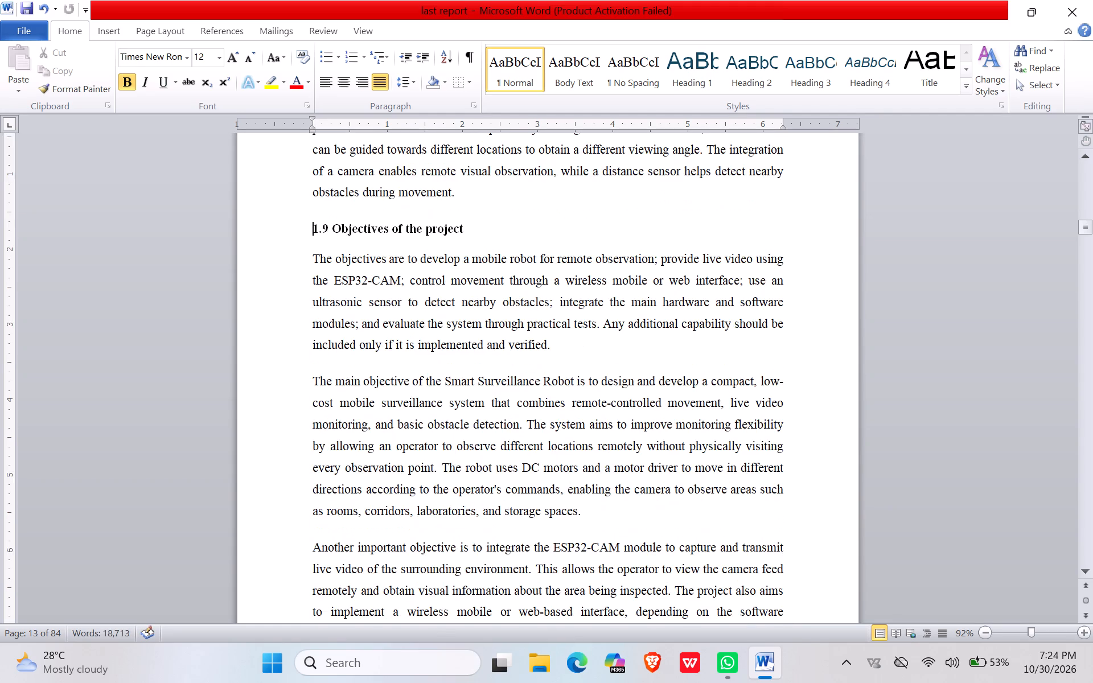
scroll(449, 381, down, 3)
scroll(585, 411, down, 6)
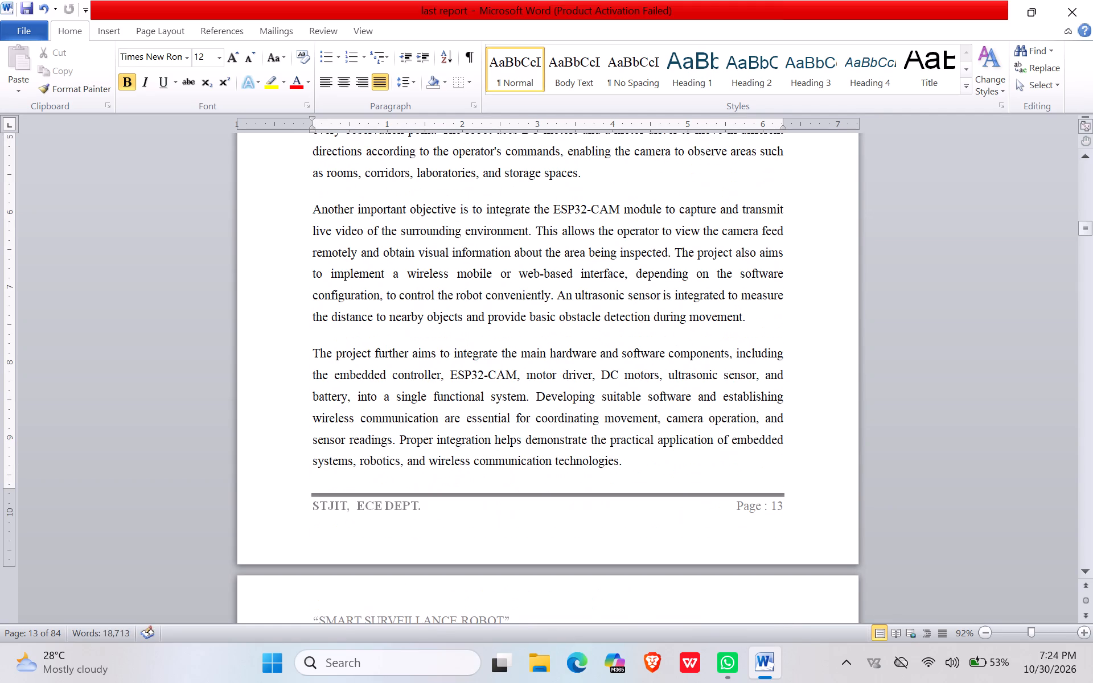
drag(751, 316, 268, 218)
key(BackSpace)
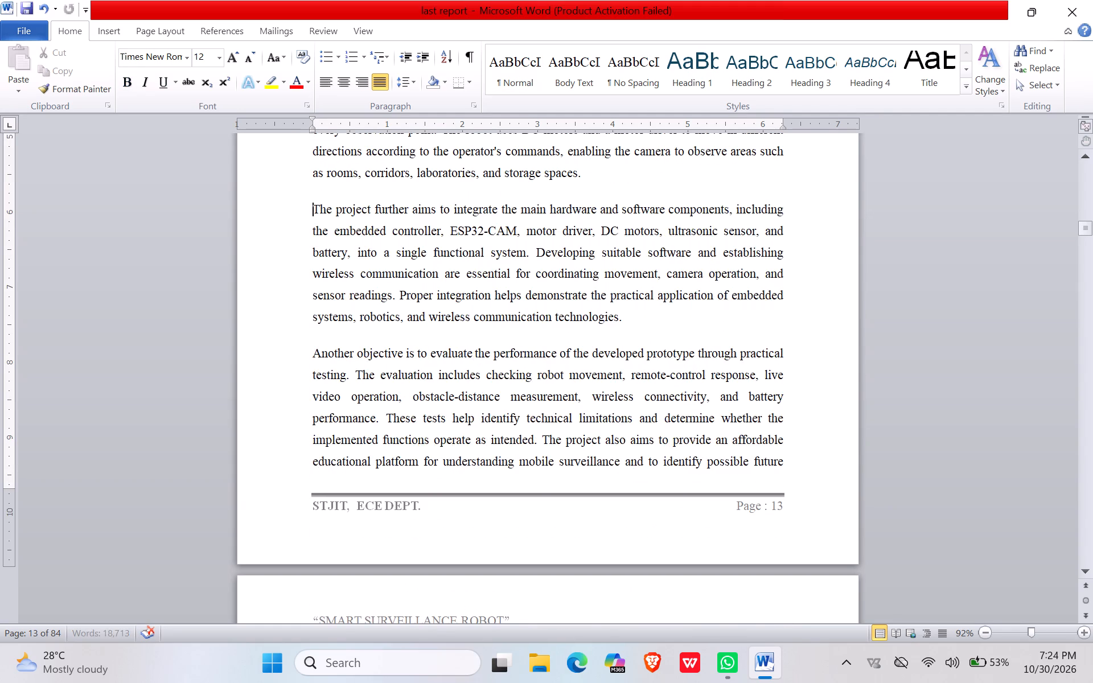
Delete the end of section 1.9, from "The project also aims to provide an affordable" to "implemented and verified.".
scroll(286, 238, down, 5)
drag(570, 512, 182, 421)
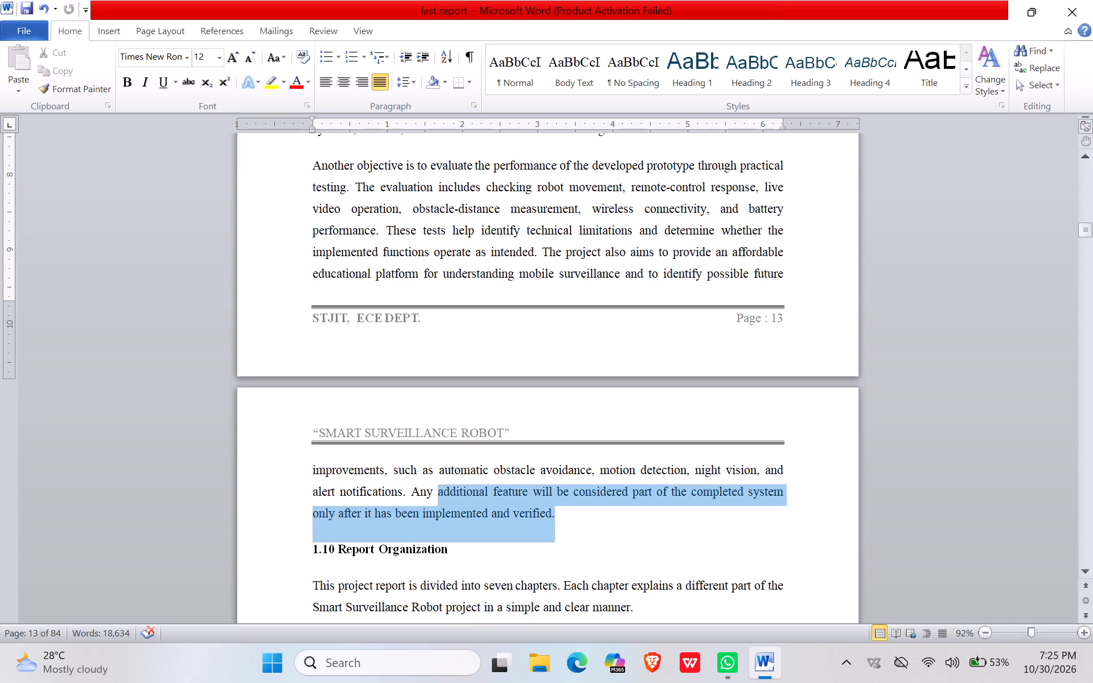
drag(182, 421, 427, 308)
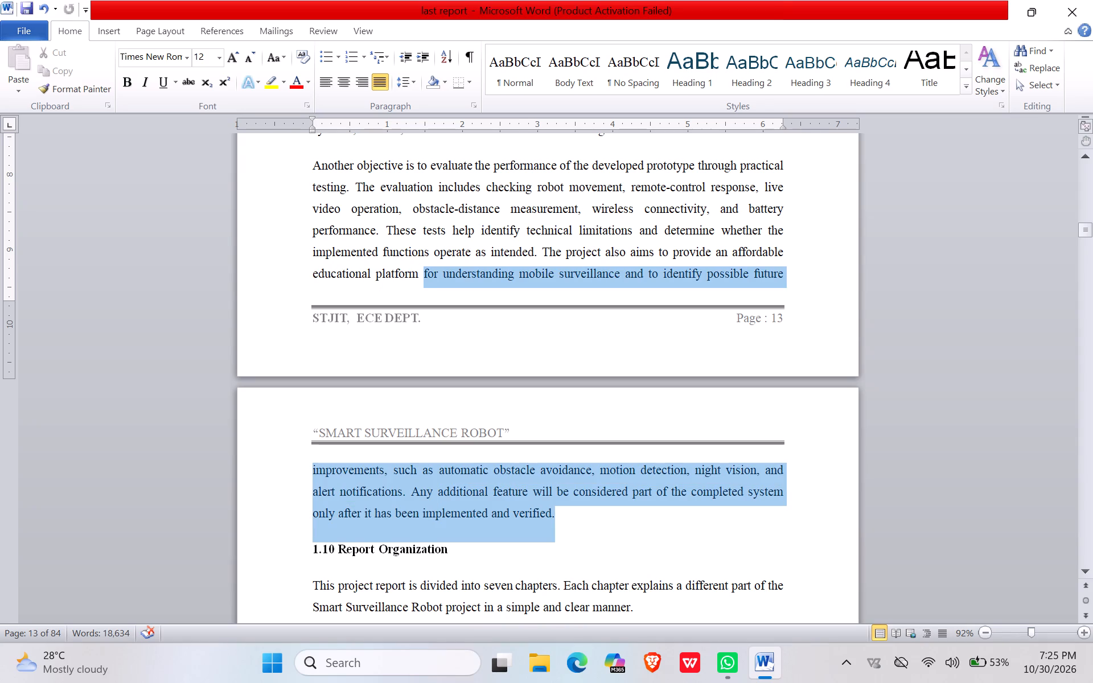
drag(427, 308, 536, 258)
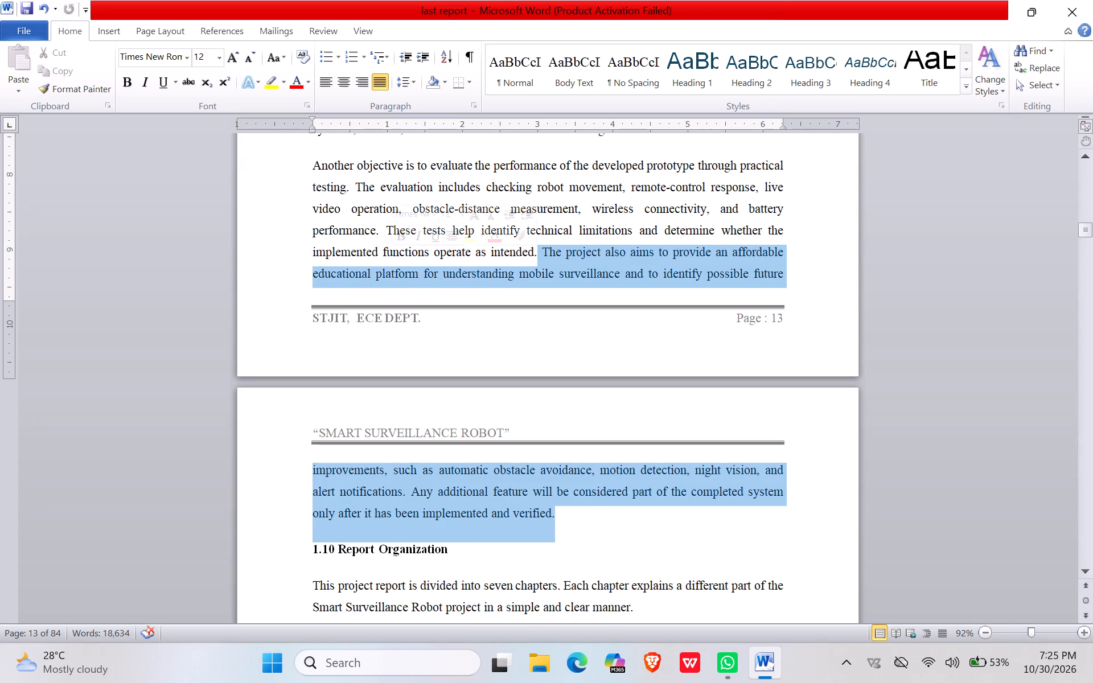
key(BackSpace)
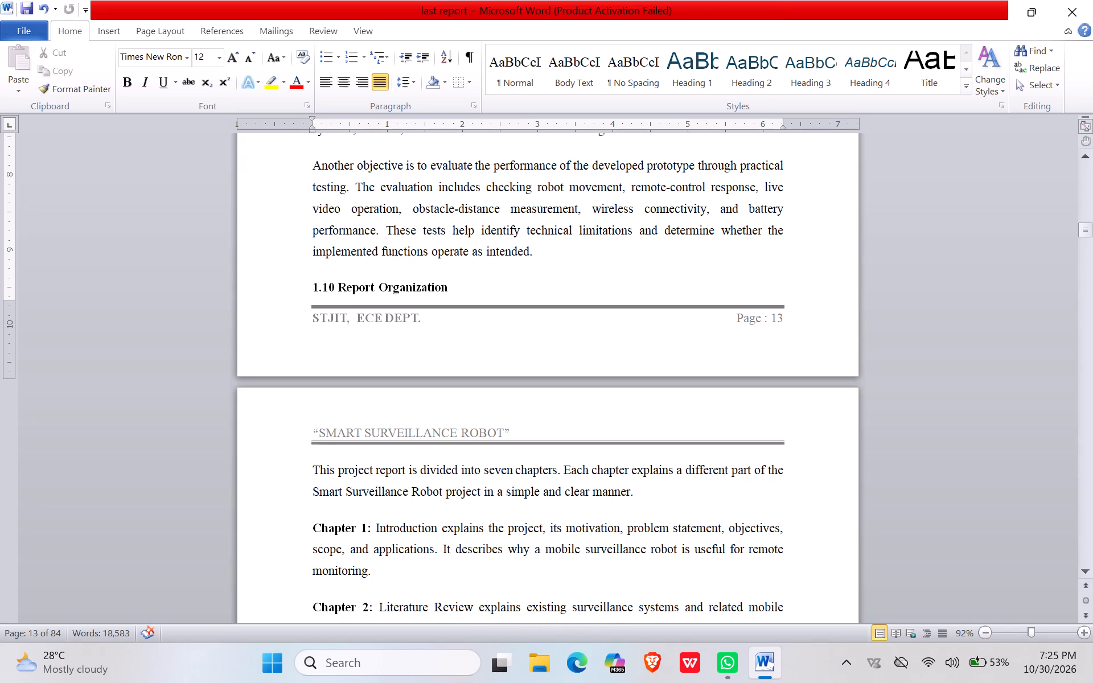
Insert a blank paragraph before heading 1.10 Report Organization to push the heading onto the next page.
click(304, 290)
key(BackSpace)
key(Return)
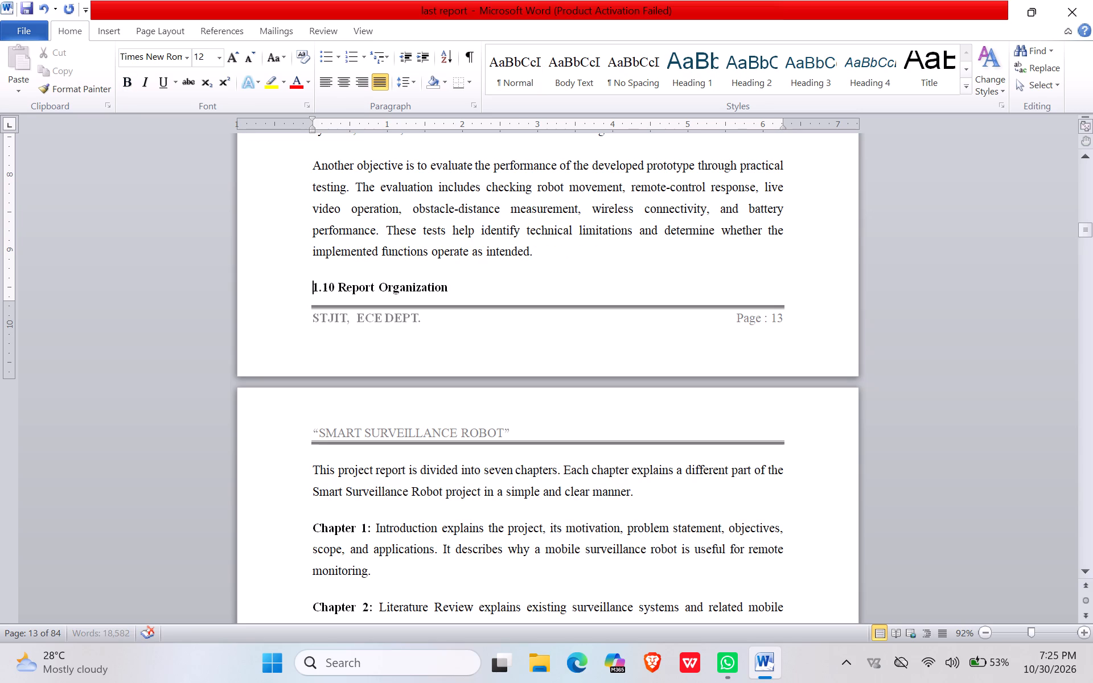
key(Return)
Check the layout of section 1.10 through the Chapter 7 summary and save the report.
scroll(313, 298, down, 6)
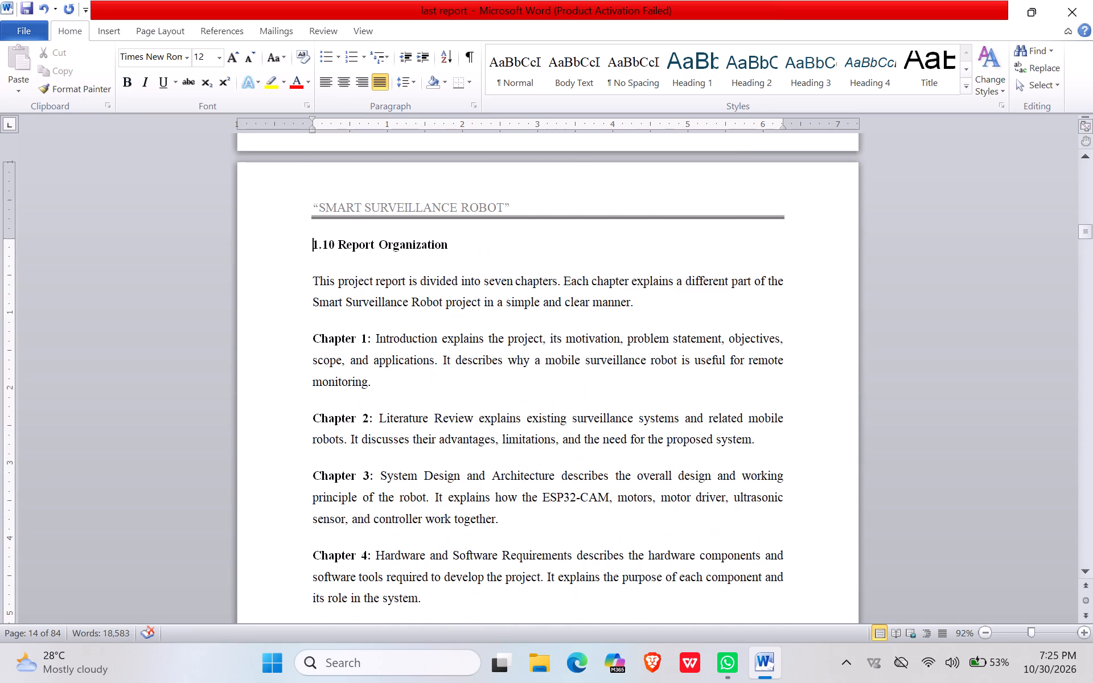
scroll(405, 331, down, 13)
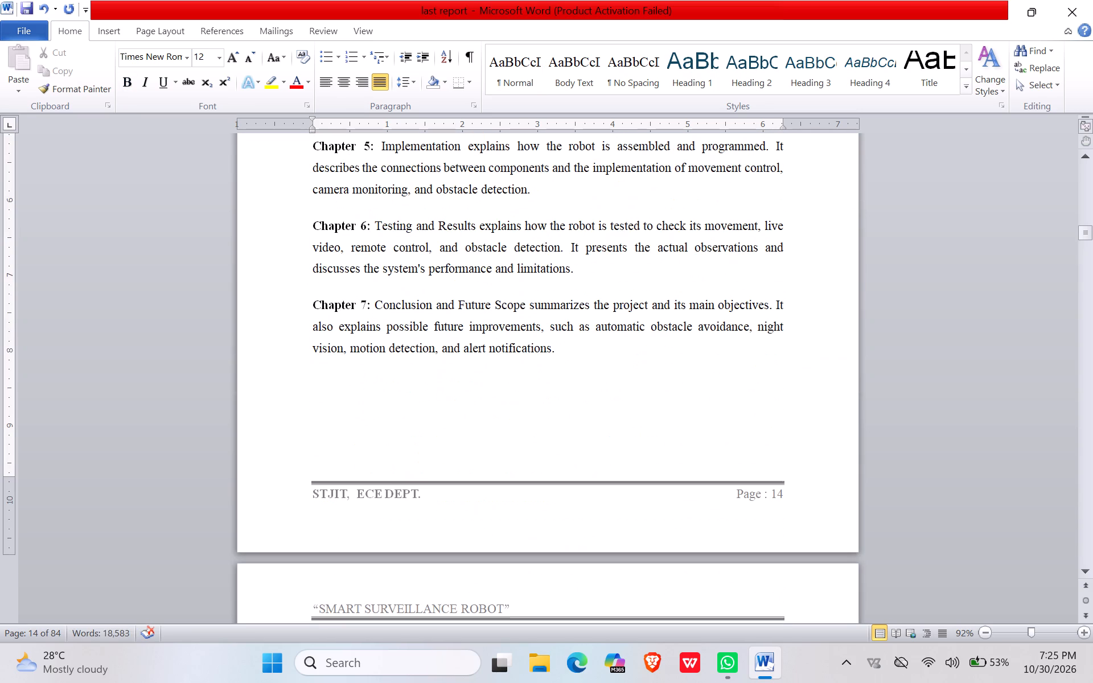
key(ctrl+s)
key(ctrl+s)
key(ctrl+s)
key(ctrl+s)
key(ctrl+s)
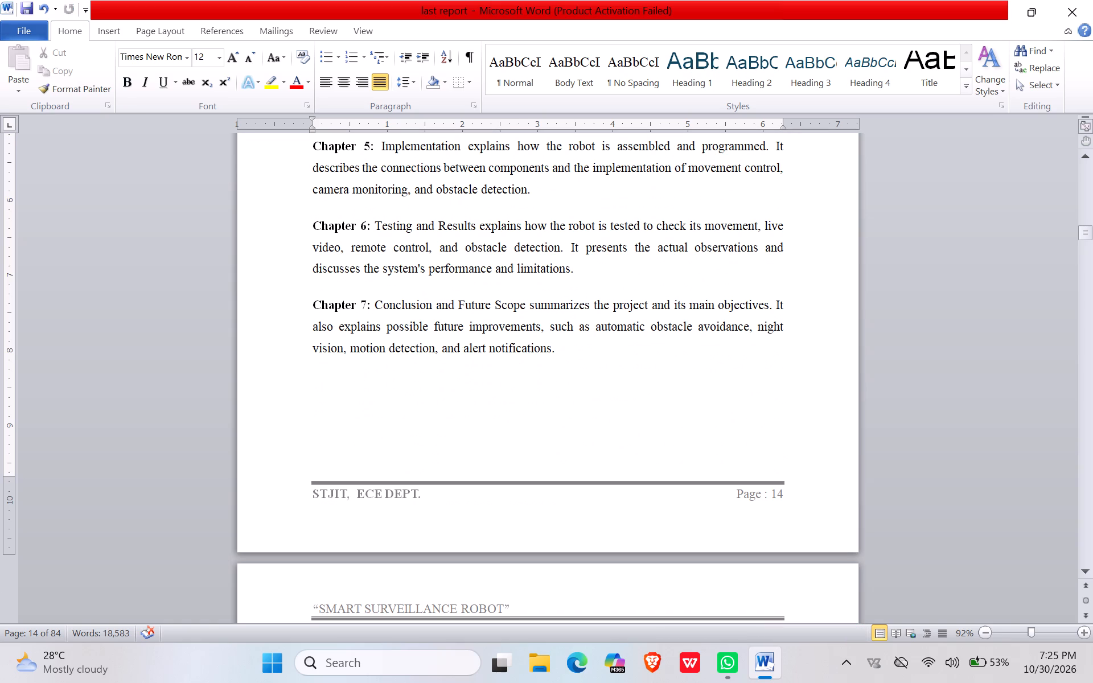
key(ctrl+s)
key(ctrl+s)
key(ctrl+s)
Remove the blank lines above the CHAPTER 2 heading so it starts directly below the page header.
scroll(544, 332, down, 2)
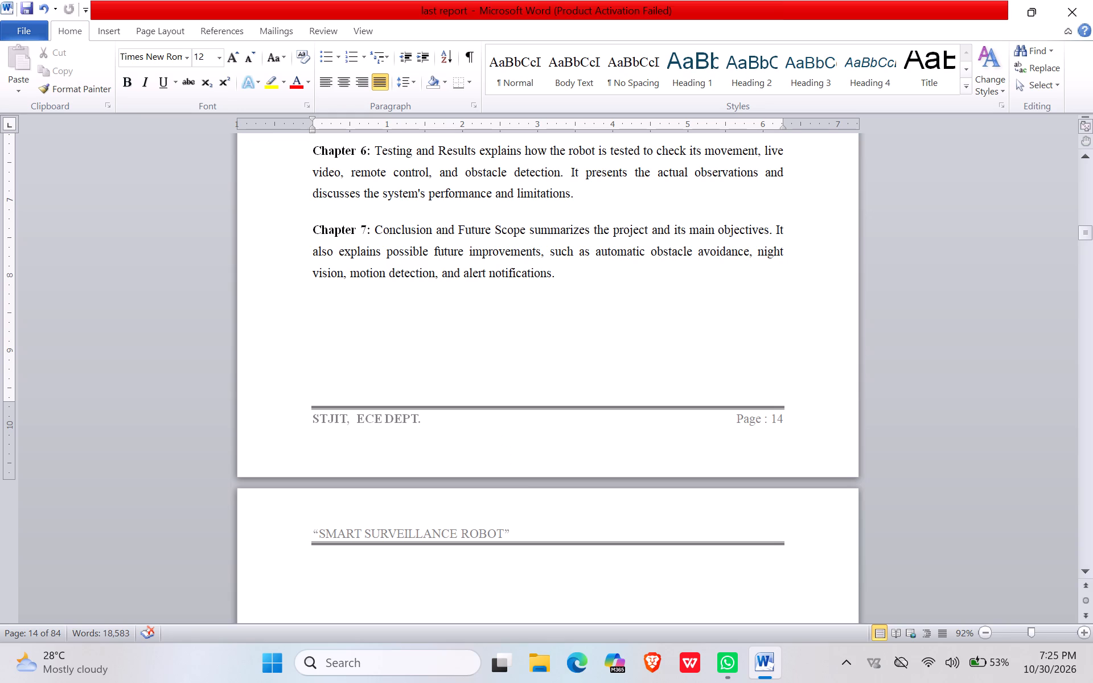
scroll(336, 318, down, 4)
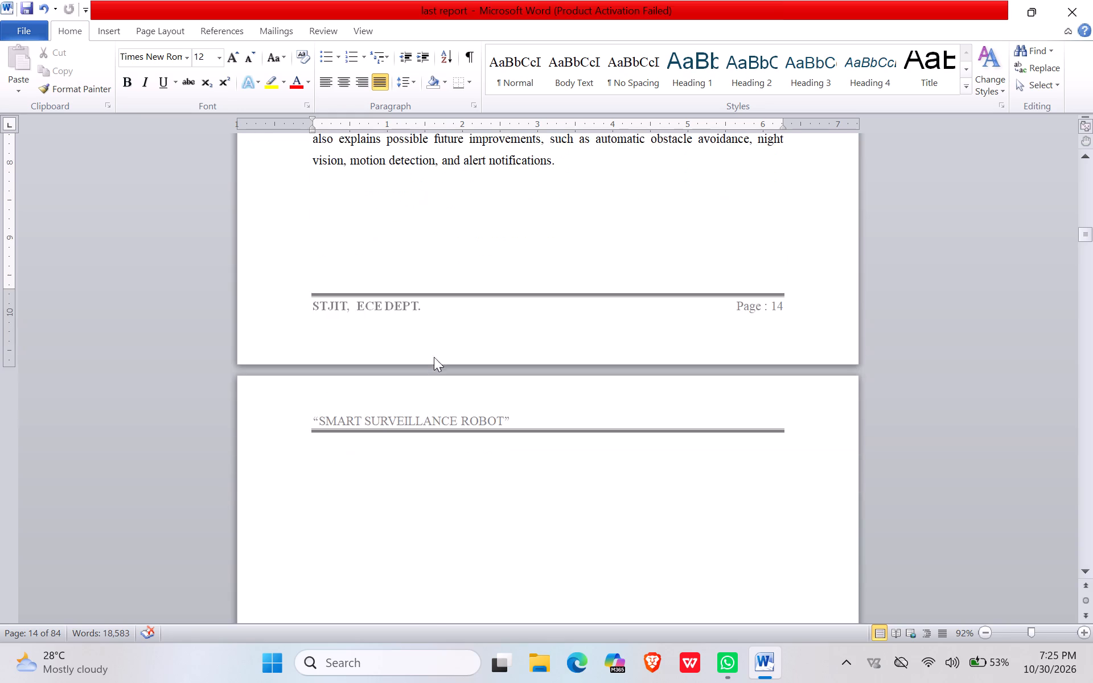
scroll(433, 441, down, 5)
click(313, 478)
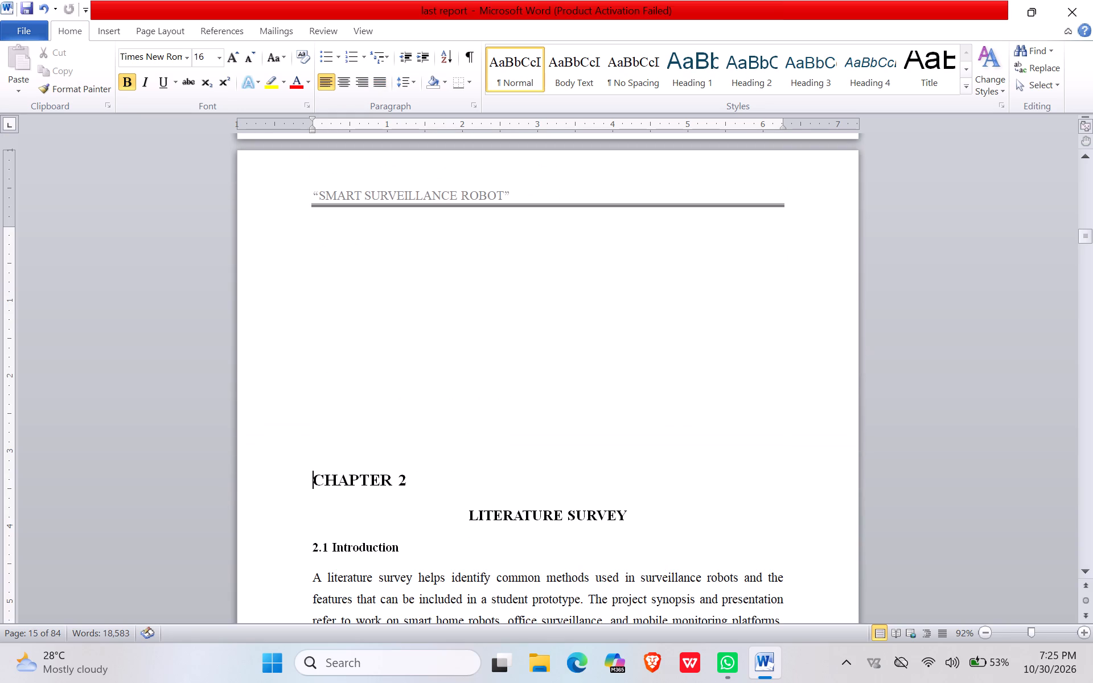
key(BackSpace)
key(BackSpace)
key(BackSpace)
key(BackSpace)
key(BackSpace)
key(BackSpace)
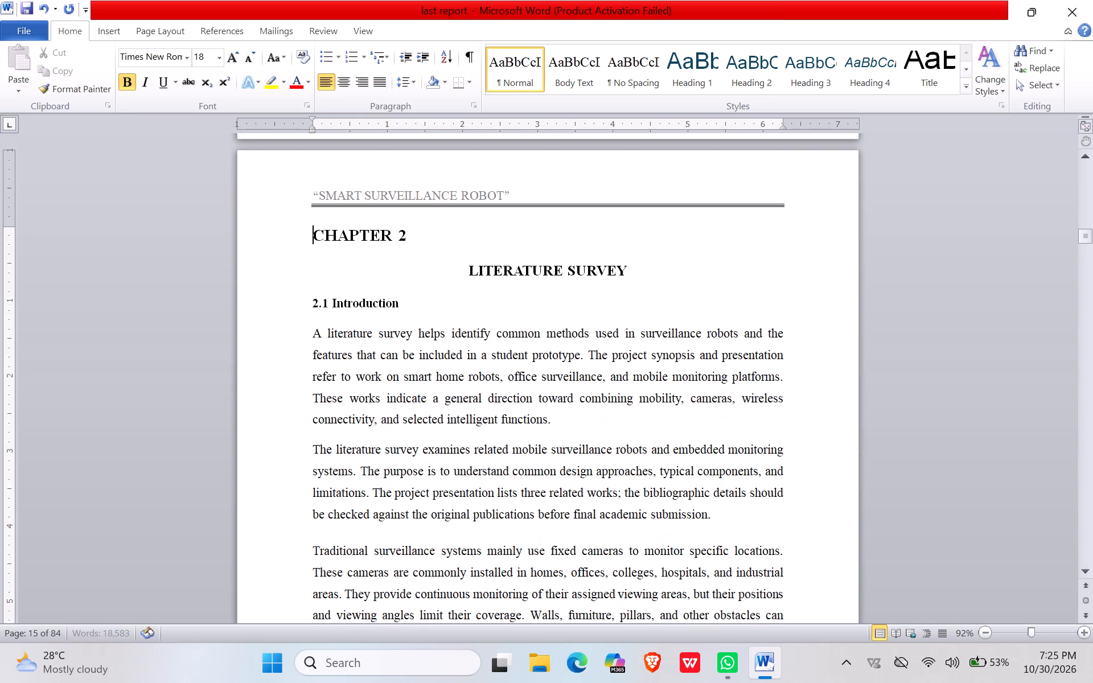
key(BackSpace)
key(Return)
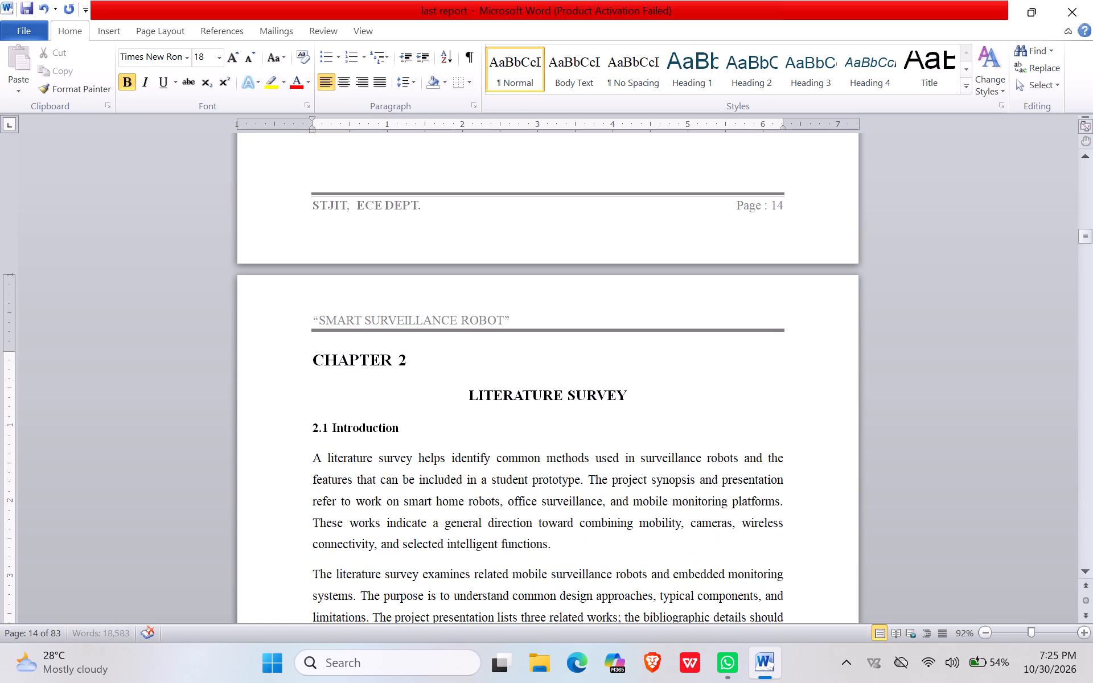
Delete the end of section 2.1, from "which are useful for continuous observation" to "an important part of the project.".
scroll(471, 517, down, 11)
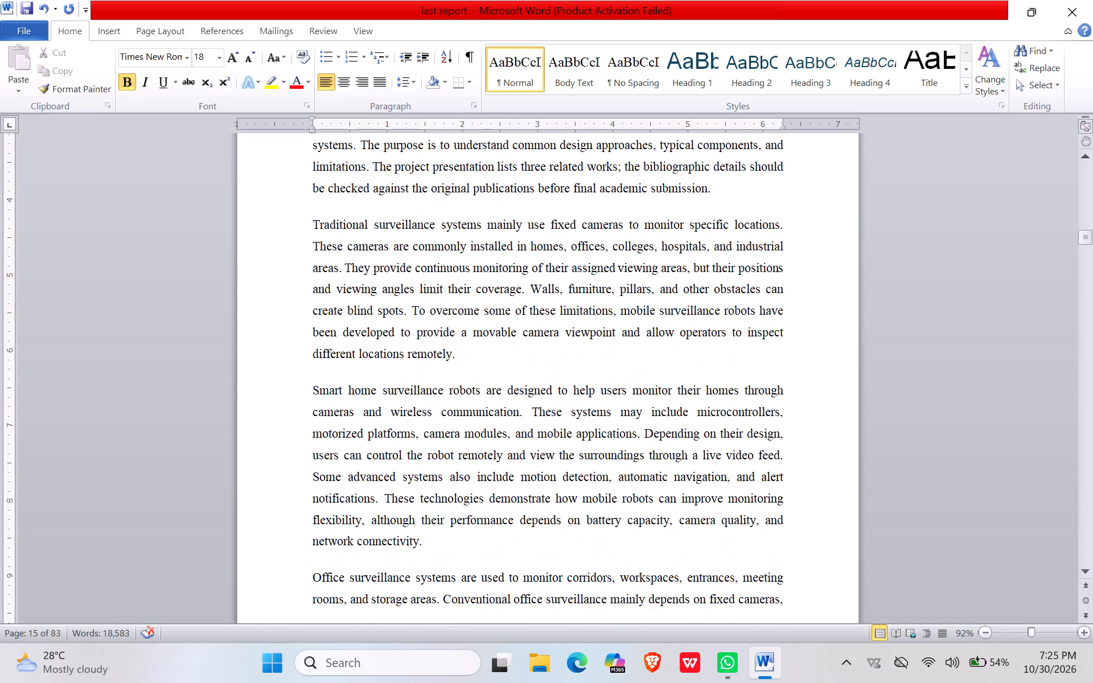
scroll(476, 505, down, 1)
scroll(568, 511, down, 15)
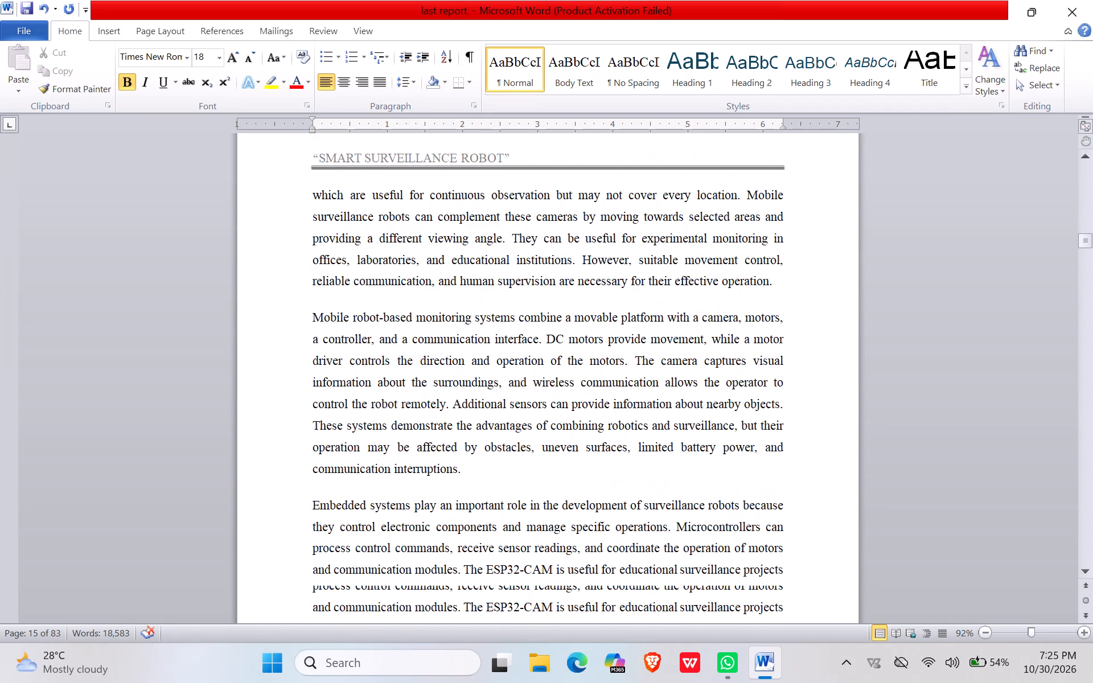
scroll(569, 511, down, 9)
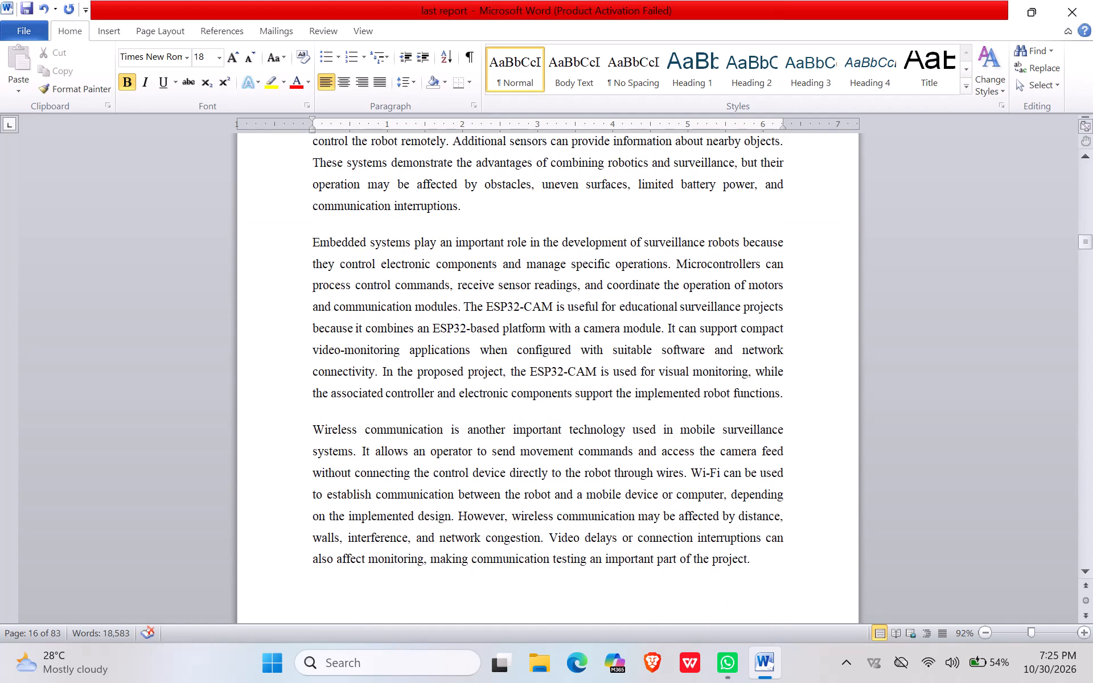
drag(767, 517, 249, 129)
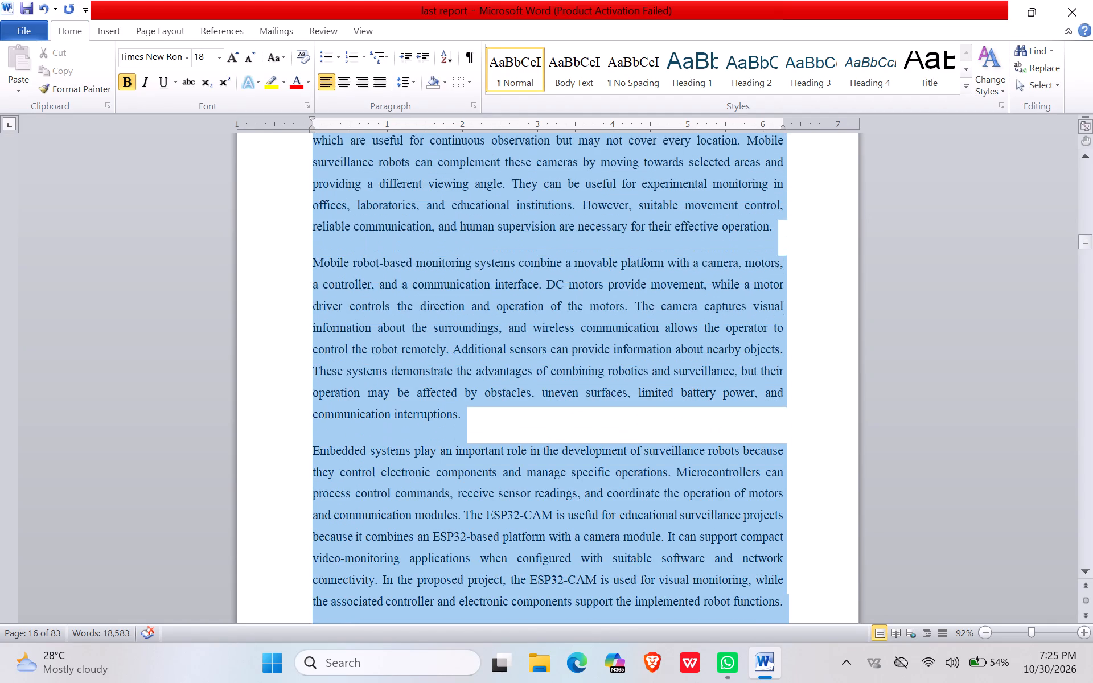
drag(249, 129, 290, 238)
key(BackSpace)
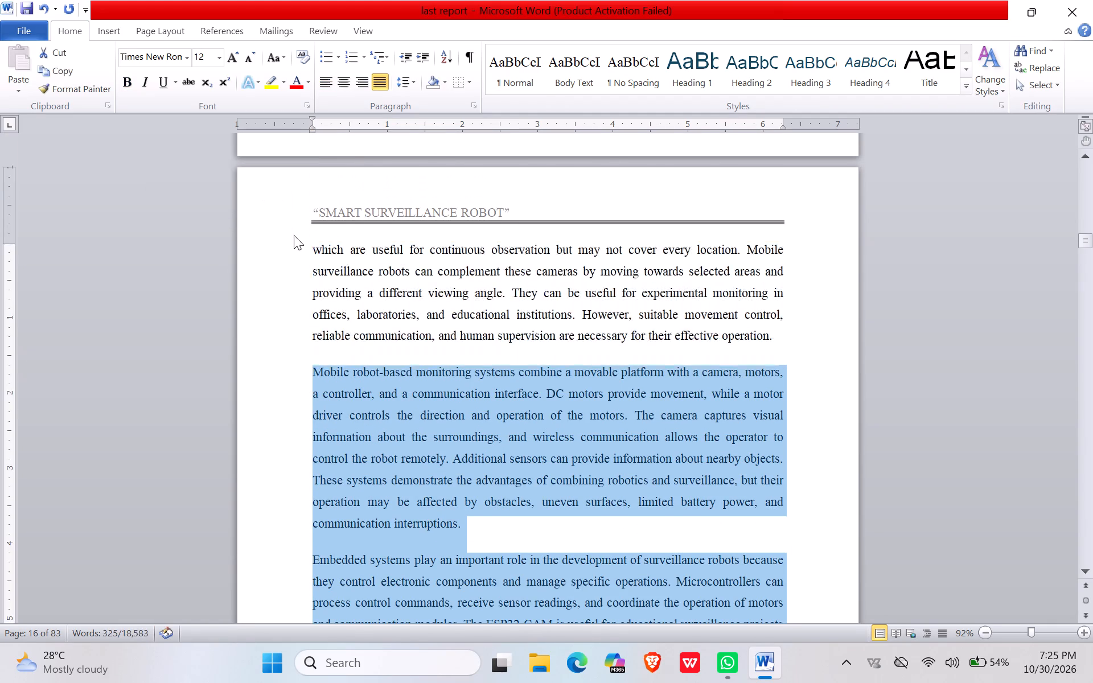
Delete the leftover opening of the last paragraph in section 2.1, from "Office surveillance systems" to "depends on fixed cameras,".
scroll(571, 278, up, 5)
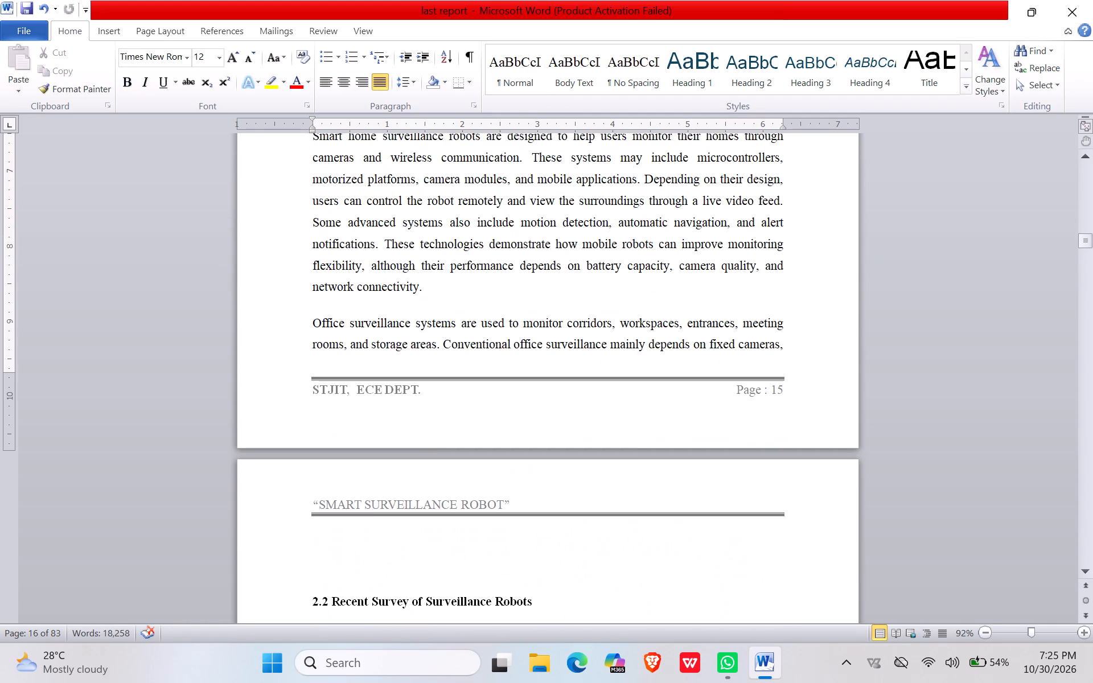
drag(789, 348, 476, 329)
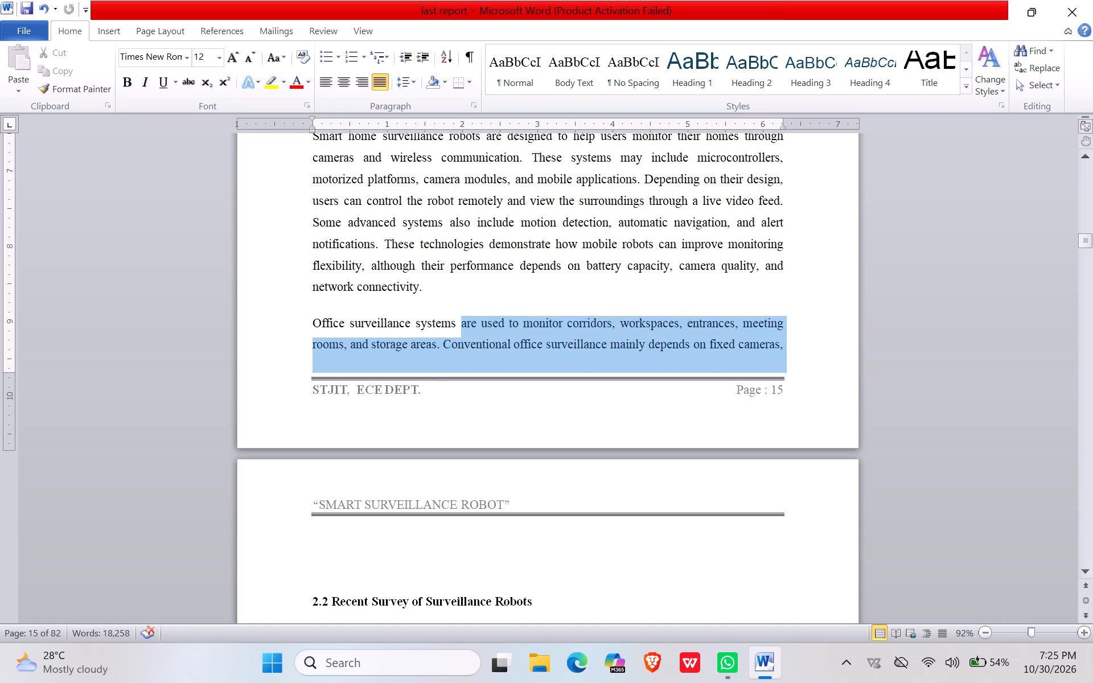
drag(476, 329, 320, 334)
key(BackSpace)
Check the text and page layout from section 2.1 through the start of section 2.2.1.
scroll(327, 348, down, 3)
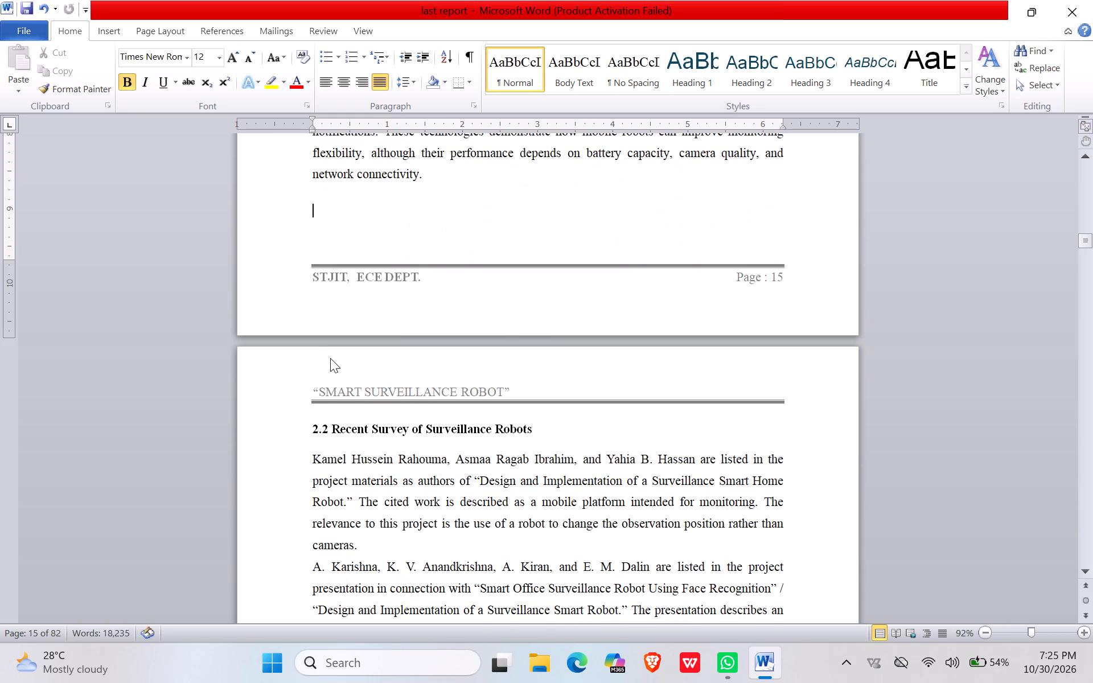
scroll(330, 358, down, 3)
scroll(331, 358, up, 18)
scroll(355, 386, down, 4)
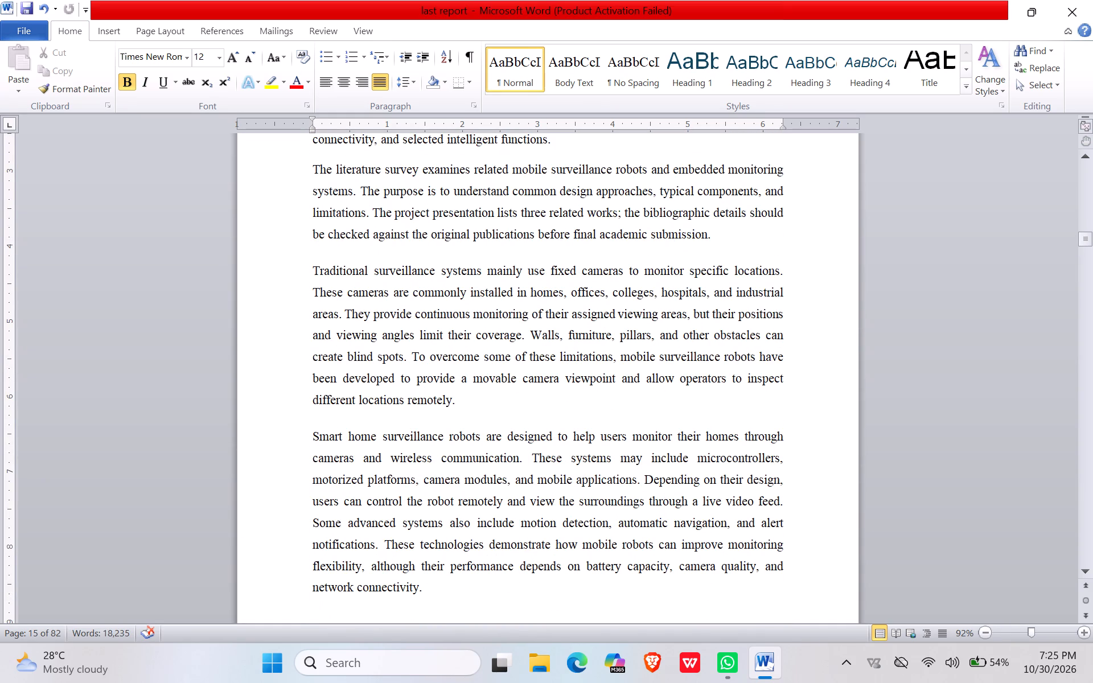
scroll(466, 399, down, 20)
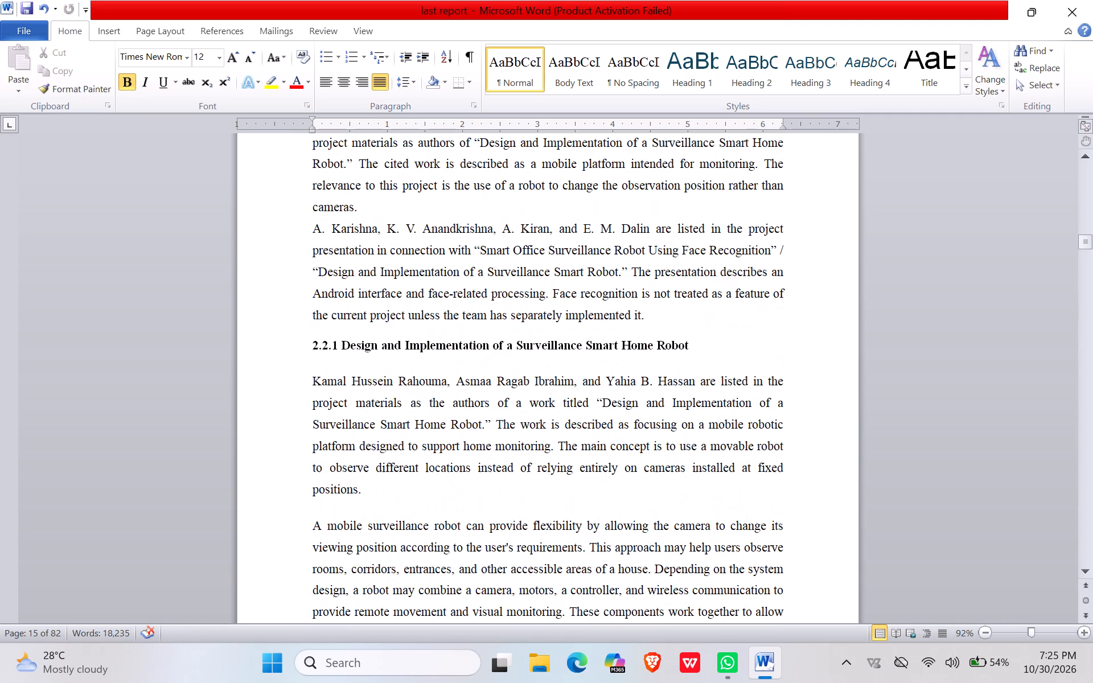
scroll(473, 394, up, 3)
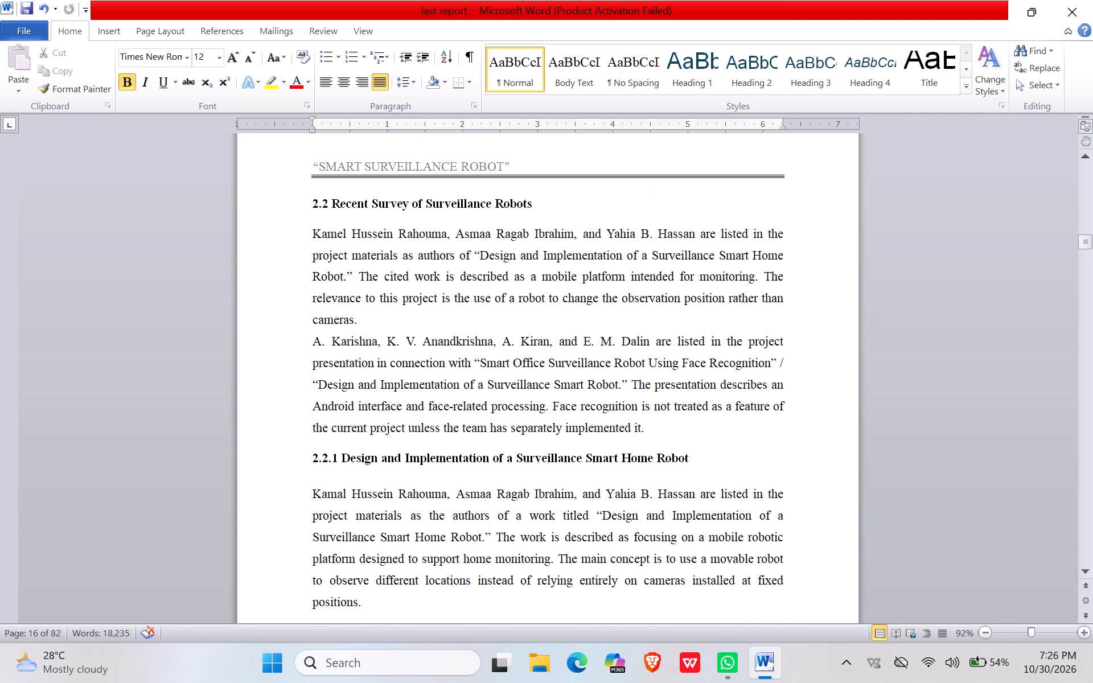
Save the report.
key(ctrl+s)
key(ctrl+s)
key(ctrl+s)
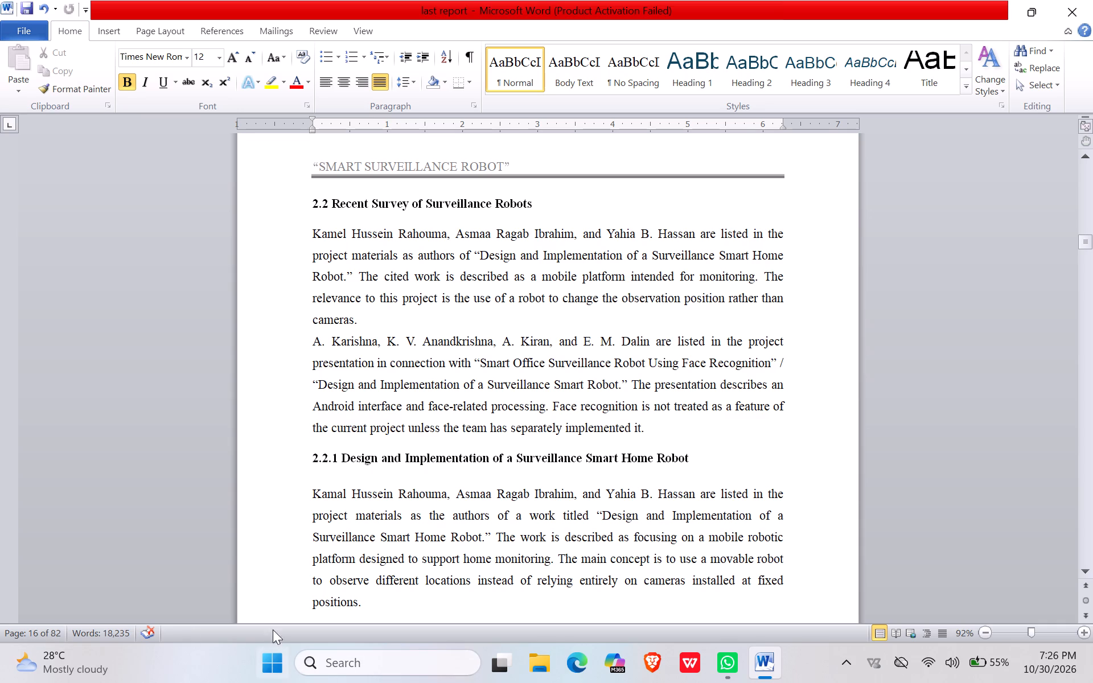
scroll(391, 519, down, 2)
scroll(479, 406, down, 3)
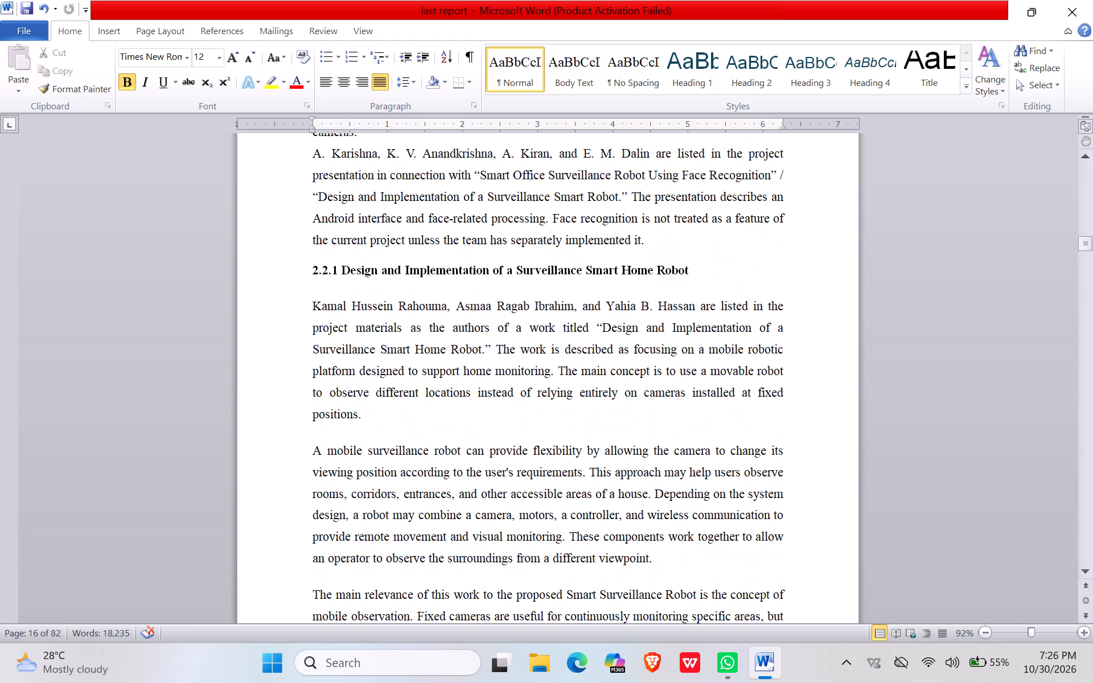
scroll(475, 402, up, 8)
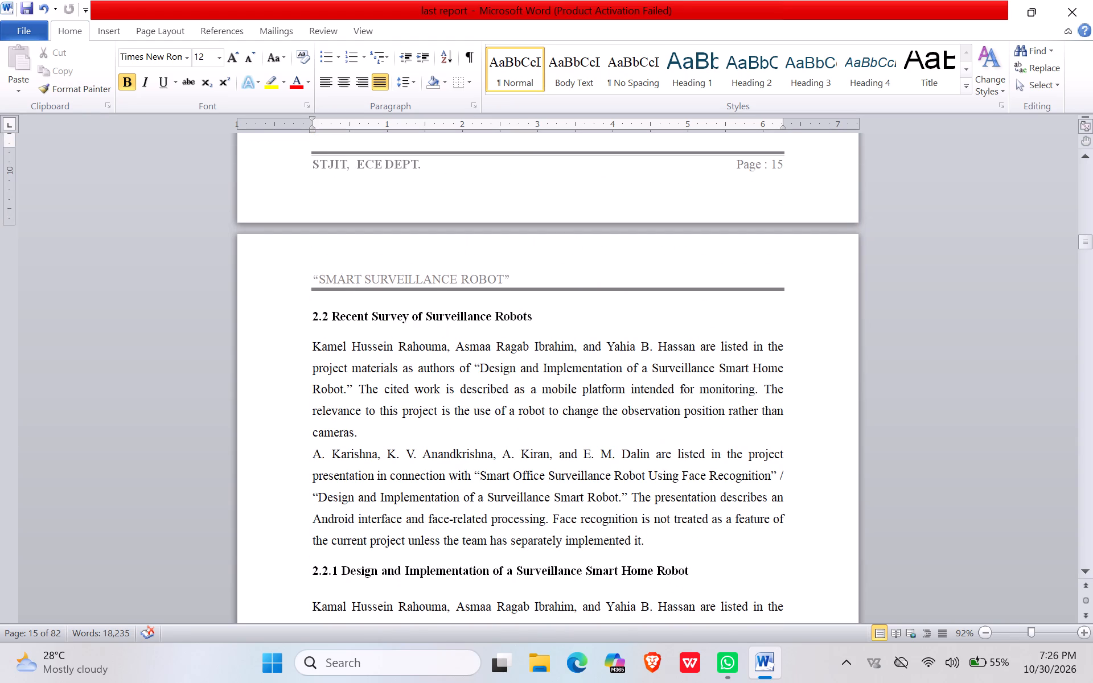
Delete the closing sentences of both section 2.2 paragraphs, starting "The relevance to this project" and "Face recognition is not treated", keeping the break between them.
drag(763, 388, 758, 431)
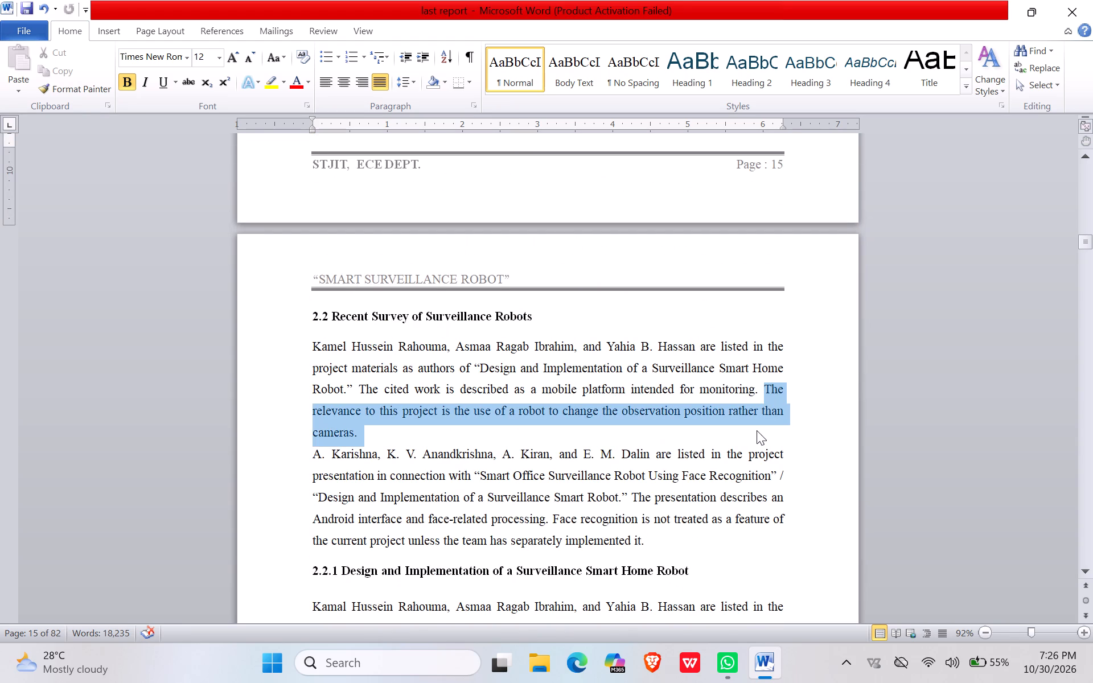
key(BackSpace)
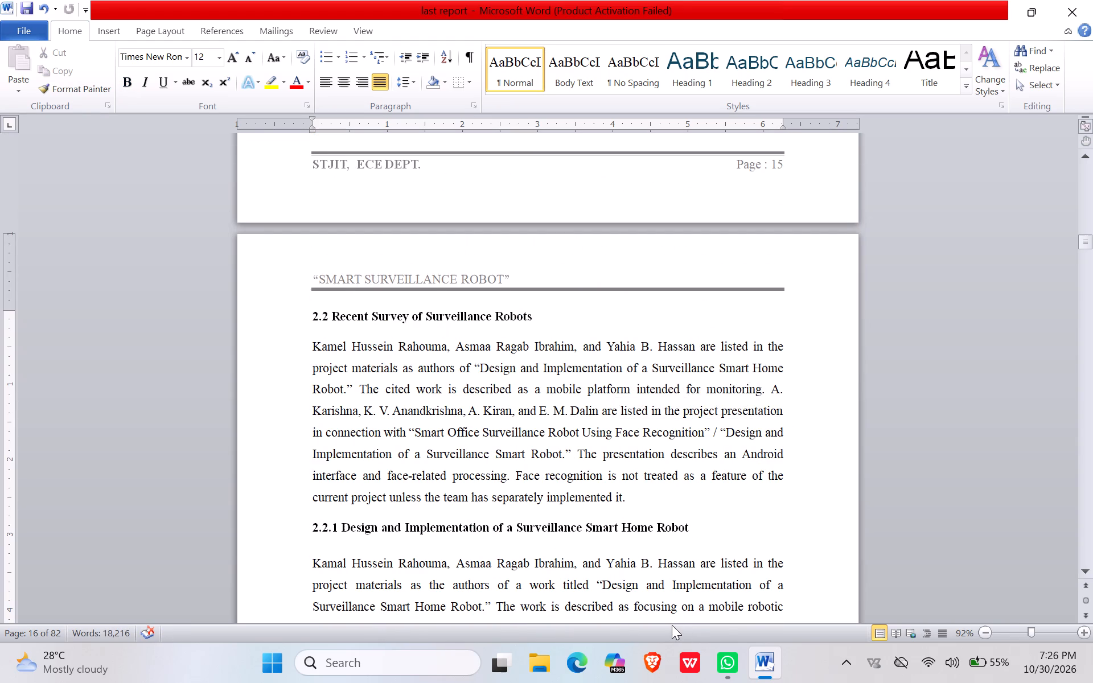
key(Return)
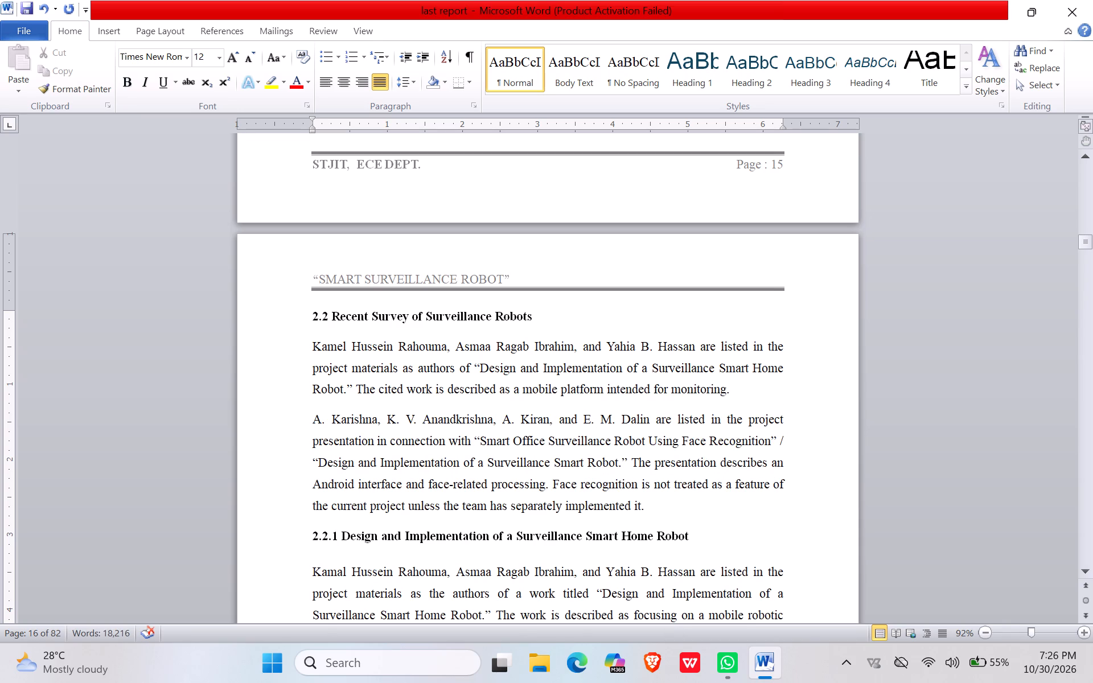
drag(667, 514, 585, 489)
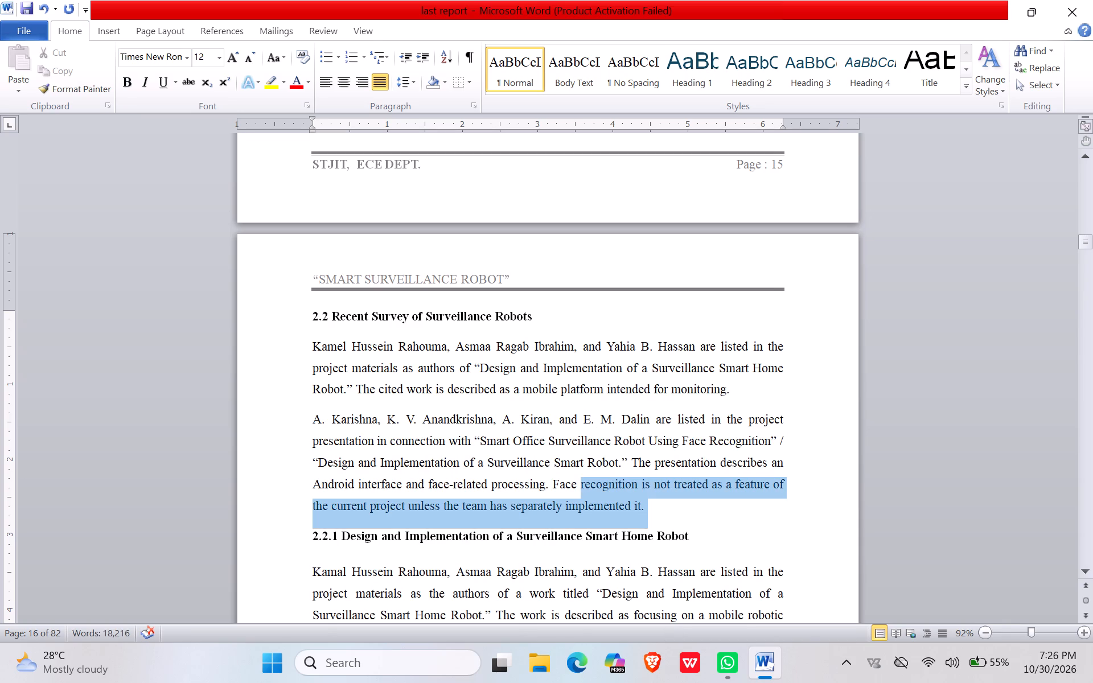
drag(585, 489, 559, 483)
key(BackSpace)
In section 2.2.1, delete "The main concept is" through "positions." and the second paragraph's end, from "Depending on the system design" to "different viewpoint.".
scroll(560, 484, down, 5)
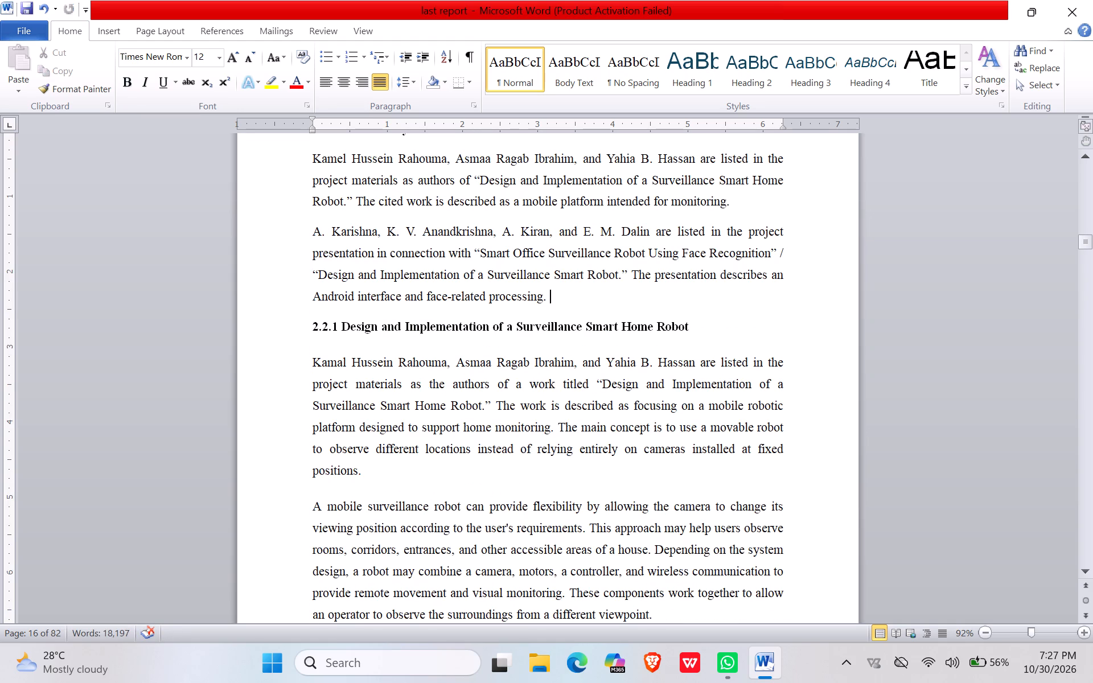
drag(557, 425, 558, 446)
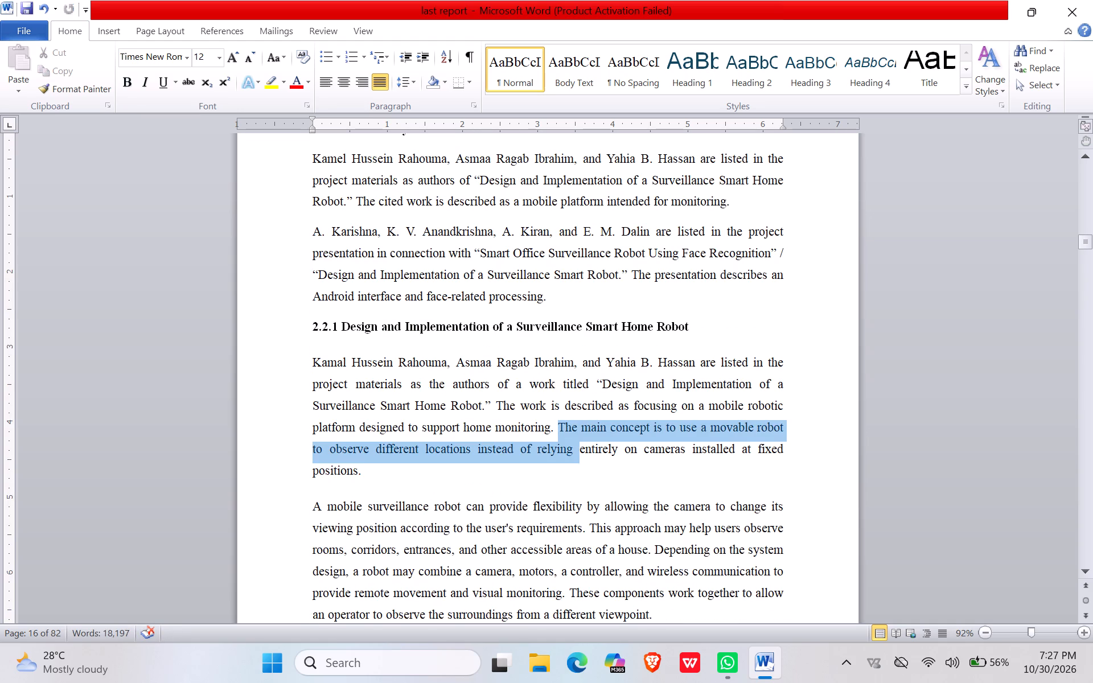
drag(558, 446, 562, 470)
key(BackSpace)
scroll(563, 469, down, 4)
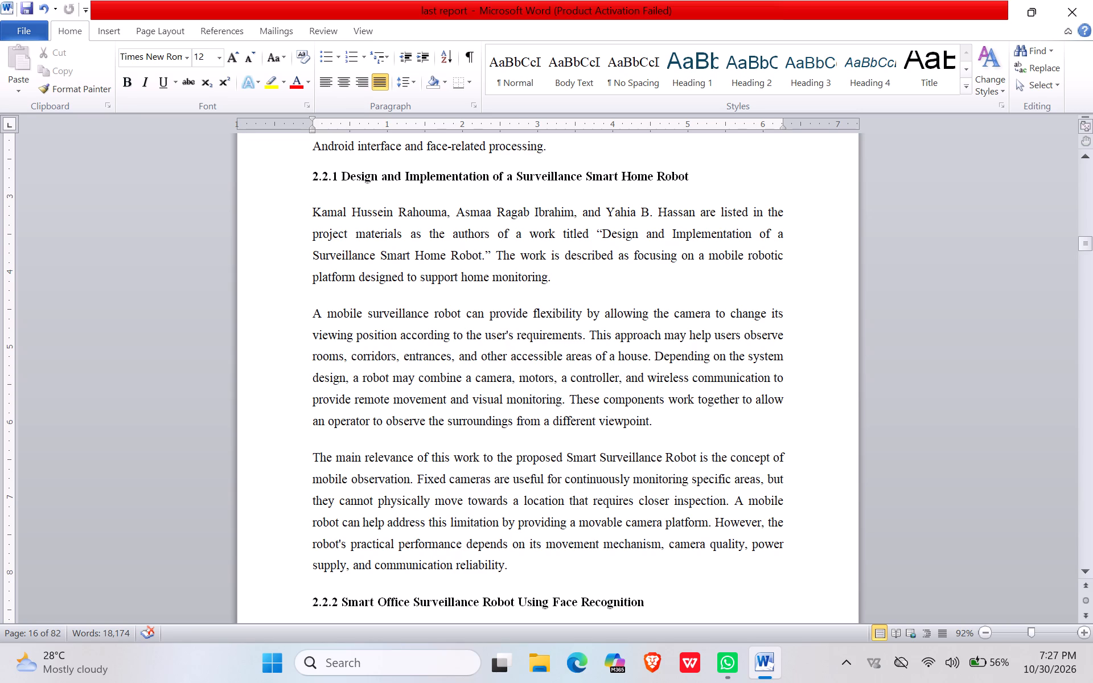
drag(652, 355, 661, 414)
key(BackSpace)
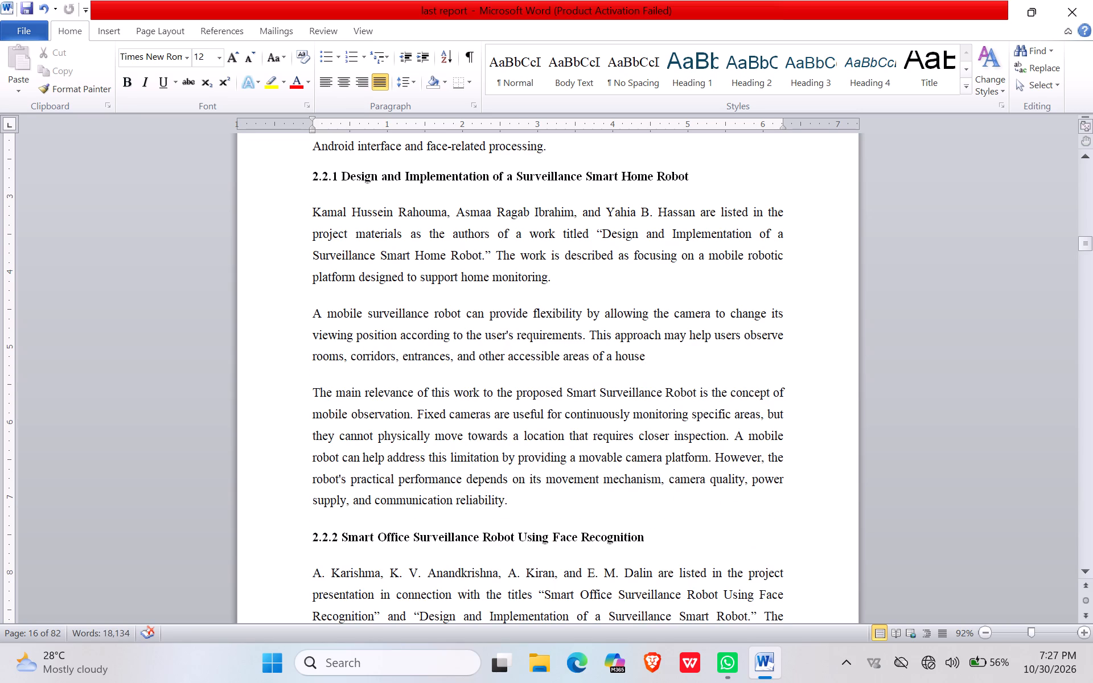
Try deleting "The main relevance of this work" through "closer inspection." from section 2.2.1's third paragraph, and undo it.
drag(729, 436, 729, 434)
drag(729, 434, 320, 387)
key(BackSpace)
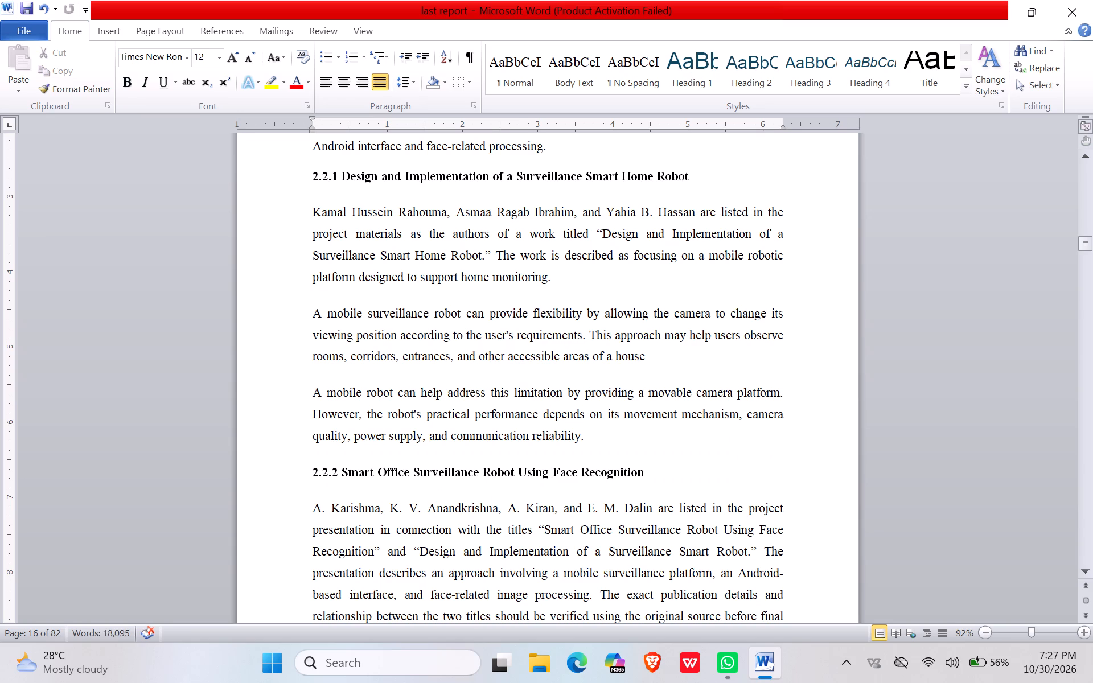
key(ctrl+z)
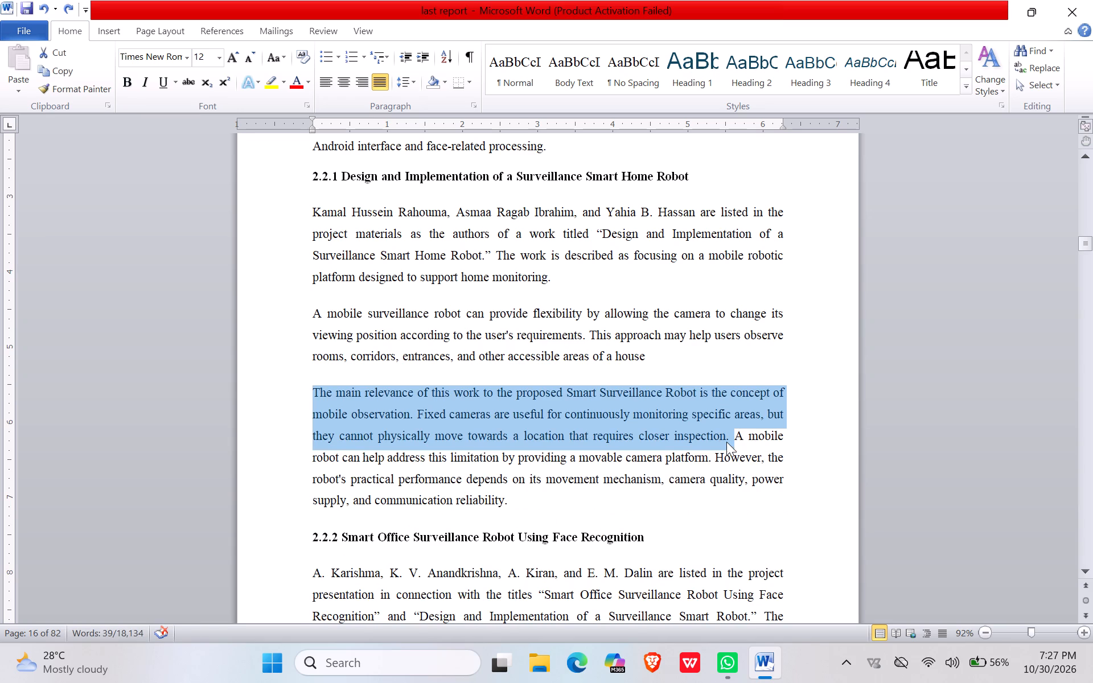
Delete the end of section 2.2.1, from "A mobile robot can help address this limitation" to "communication reliability.".
click(730, 438)
drag(733, 437, 738, 445)
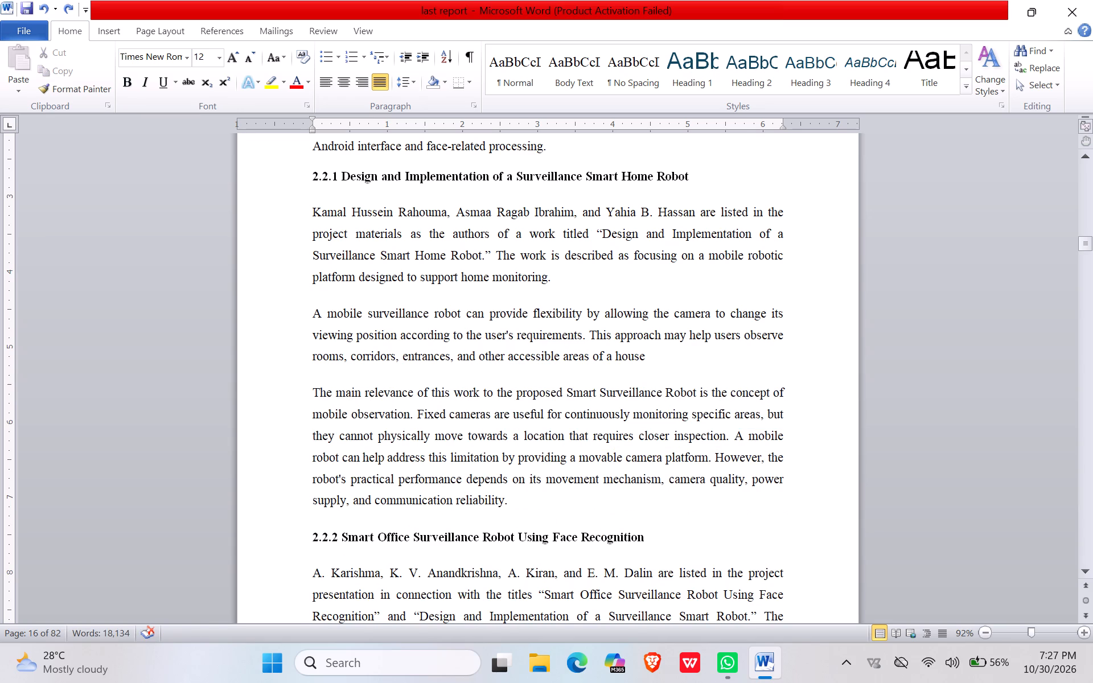
drag(733, 433, 747, 499)
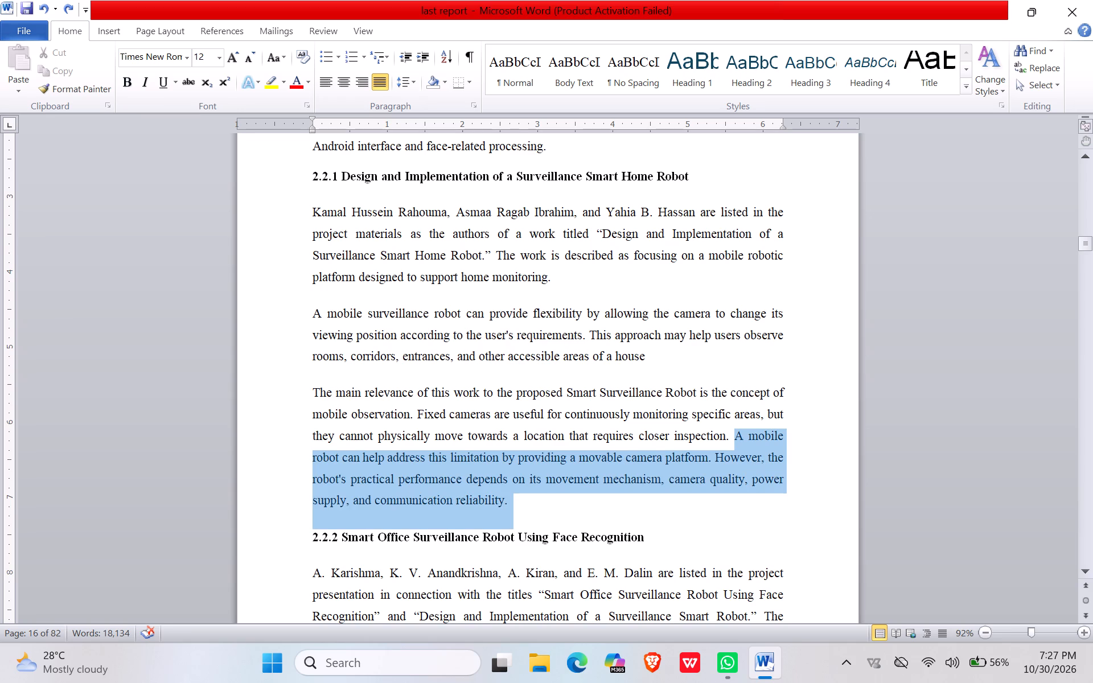
drag(747, 499, 749, 499)
key(BackSpace)
Delete the last sentence of section 2.2.2's first paragraph, from "The exact publication details" to "academic submission.".
scroll(736, 489, down, 5)
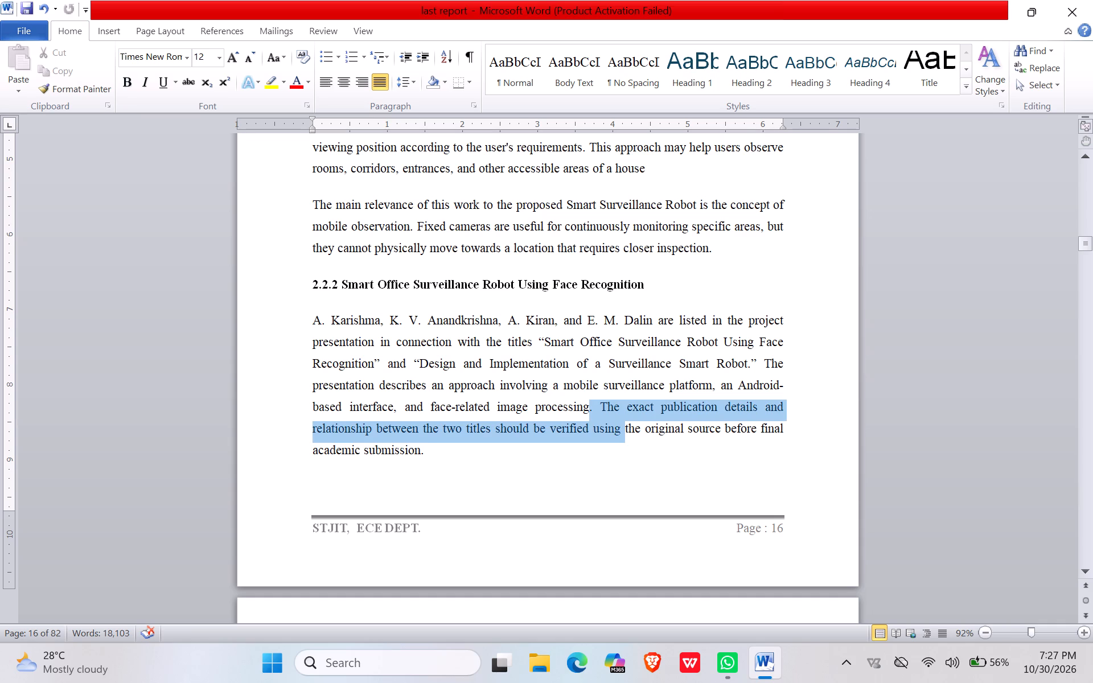
key(BackSpace)
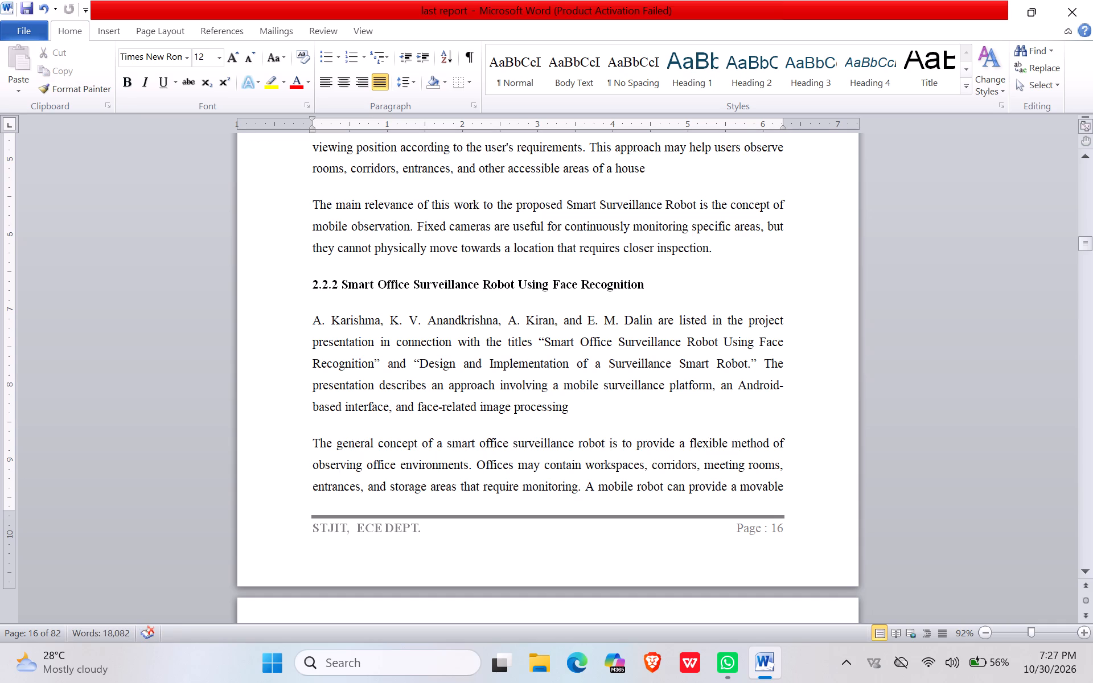
Delete the last sentence of section 2.2.2's face recognition paragraph, from "It also requires careful consideration" to "personal information.".
scroll(634, 463, down, 7)
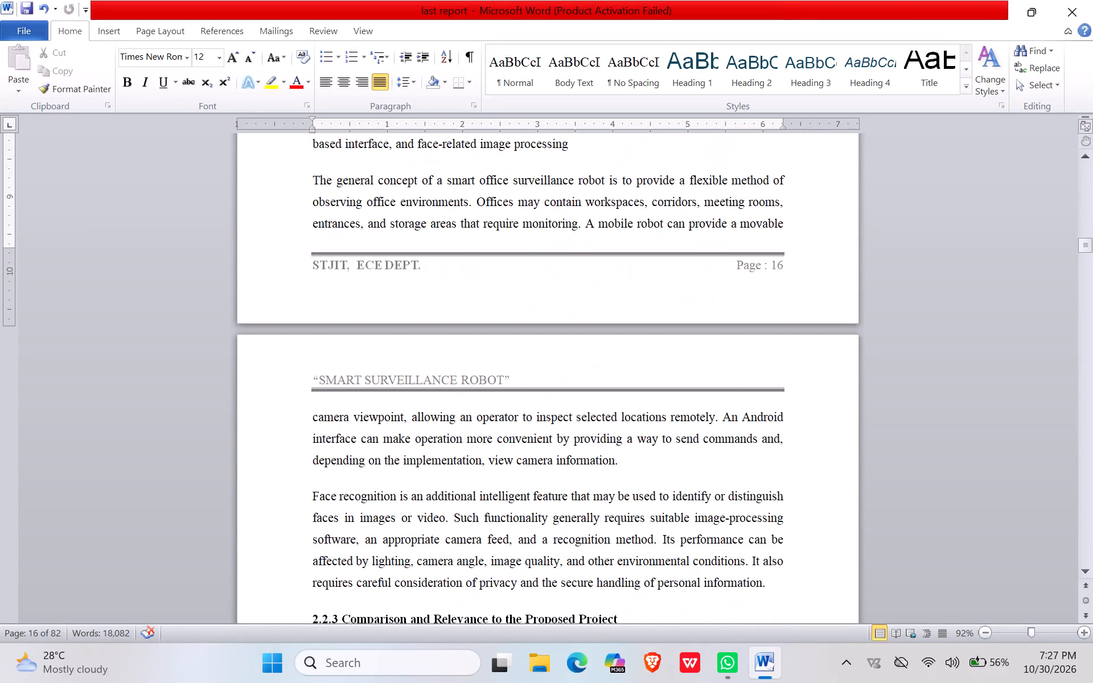
scroll(635, 464, down, 2)
drag(817, 509, 308, 404)
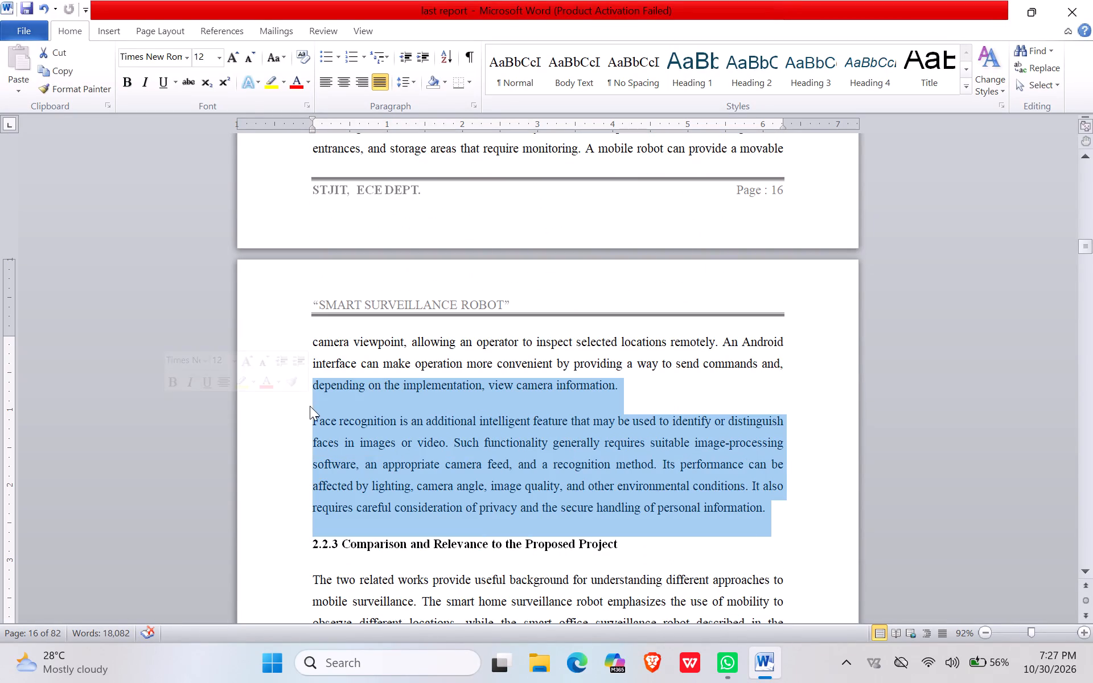
click(310, 412)
drag(310, 414, 354, 439)
click(328, 428)
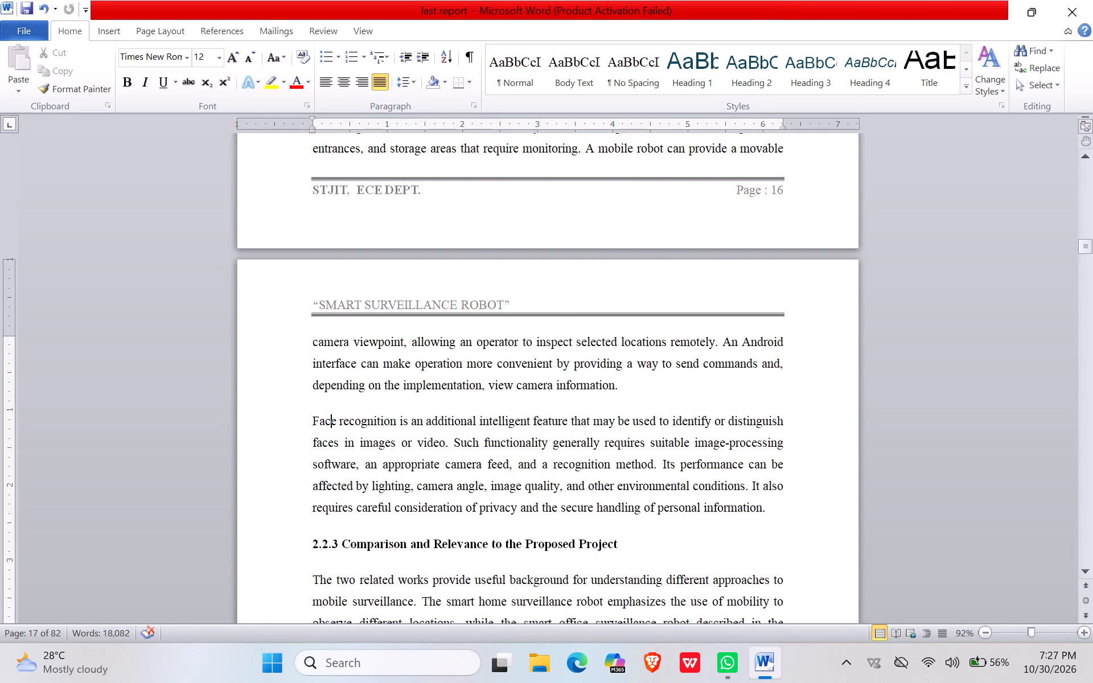
drag(309, 418, 758, 500)
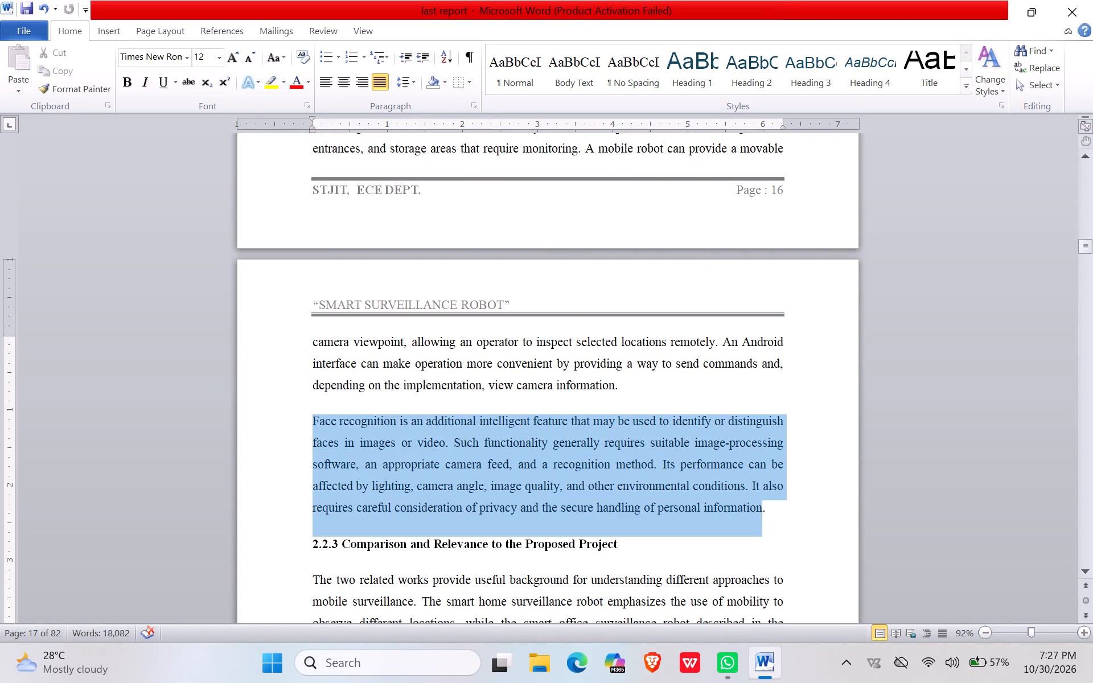
drag(758, 500, 767, 506)
click(755, 483)
click(751, 484)
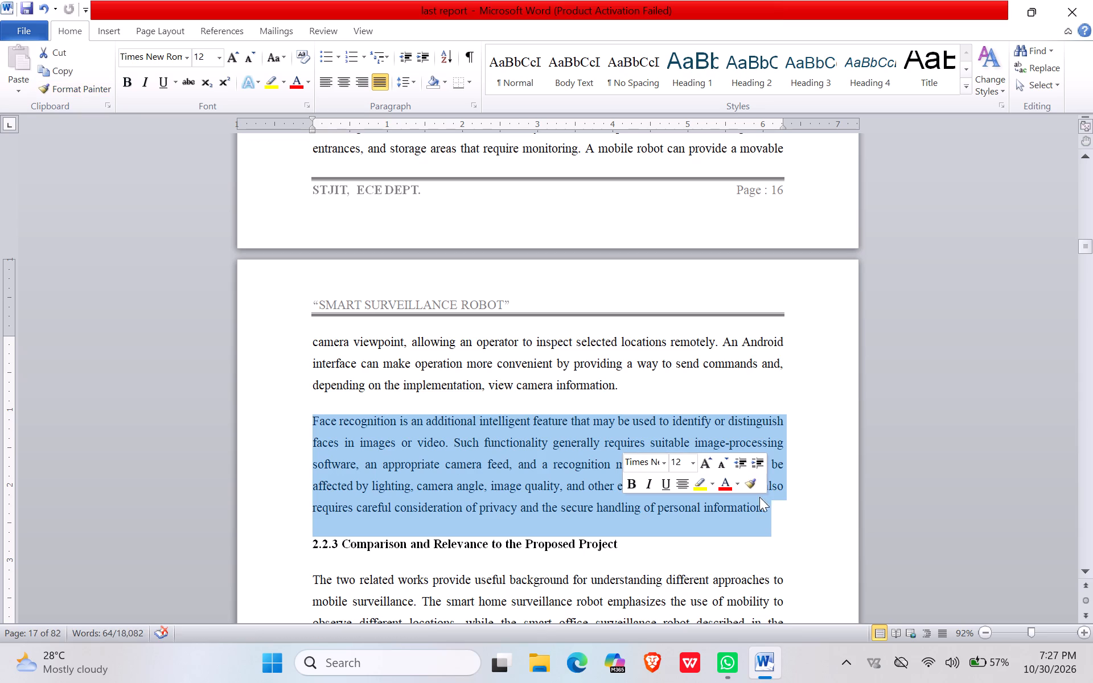
click(769, 508)
drag(745, 480, 763, 507)
key(BackSpace)
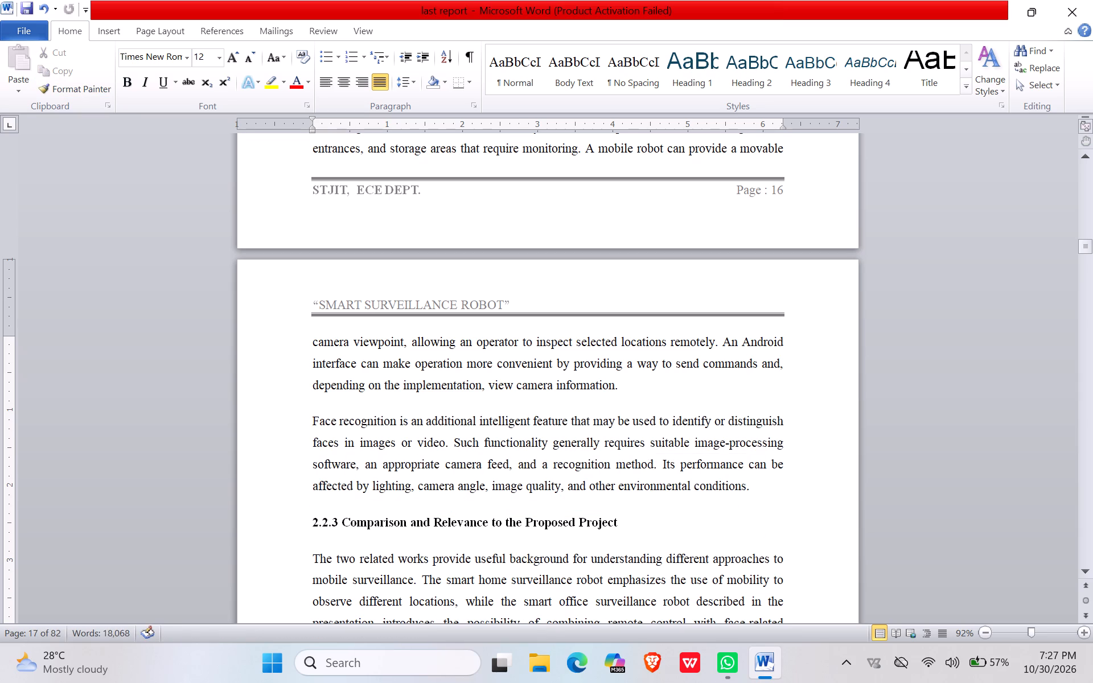
Delete the end of section 2.2.2's second paragraph, from "A mobile robot can provide a movable" to "view camera information.".
scroll(599, 432, down, 3)
scroll(601, 433, up, 2)
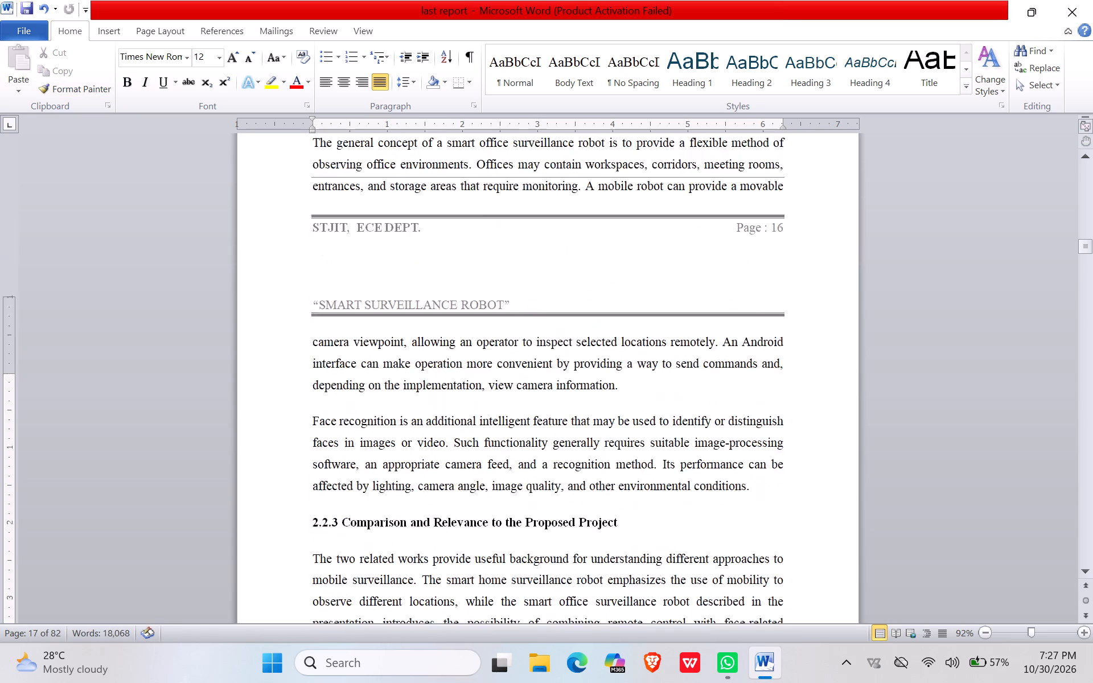
scroll(601, 429, up, 6)
scroll(601, 428, down, 4)
scroll(601, 428, up, 6)
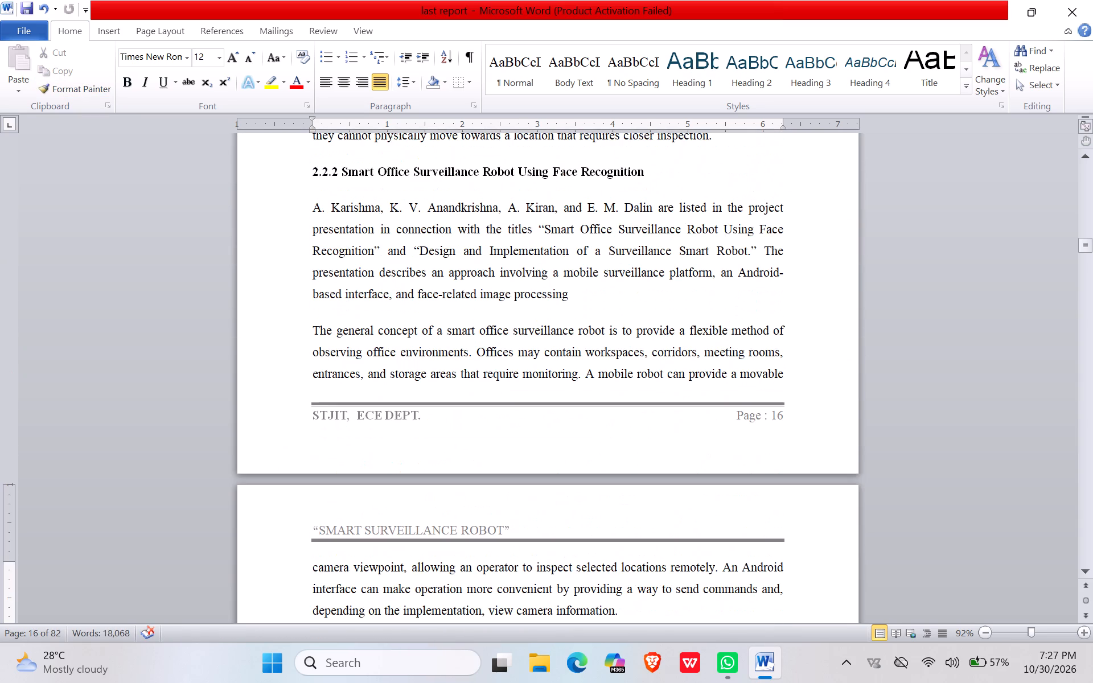
scroll(764, 422, down, 3)
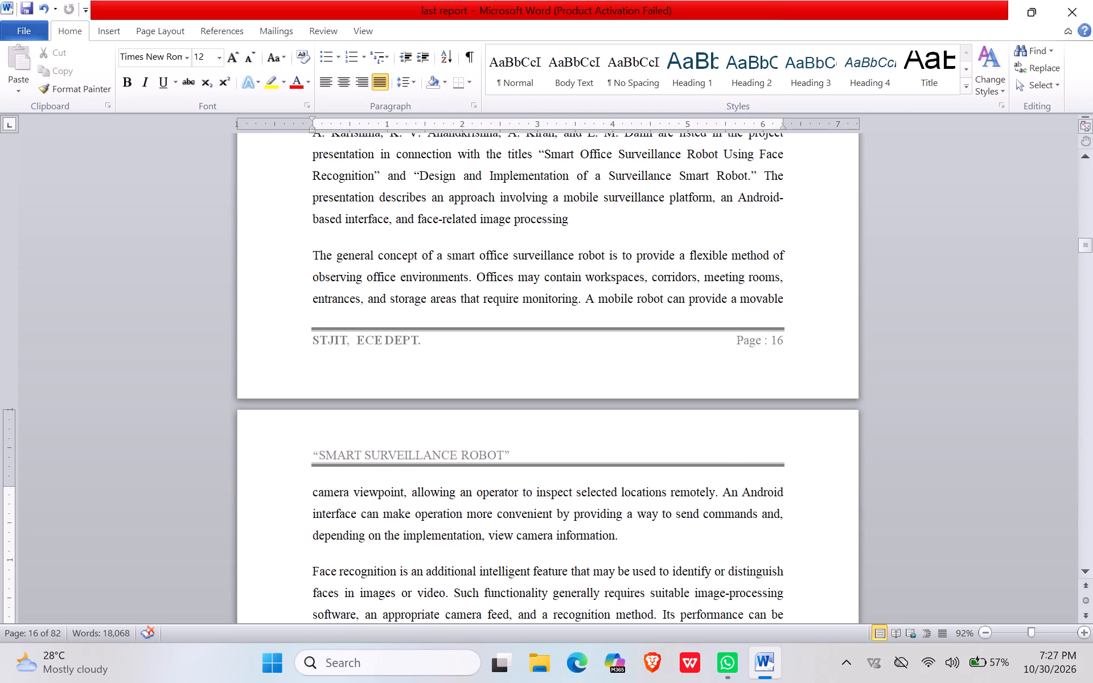
drag(639, 536, 587, 290)
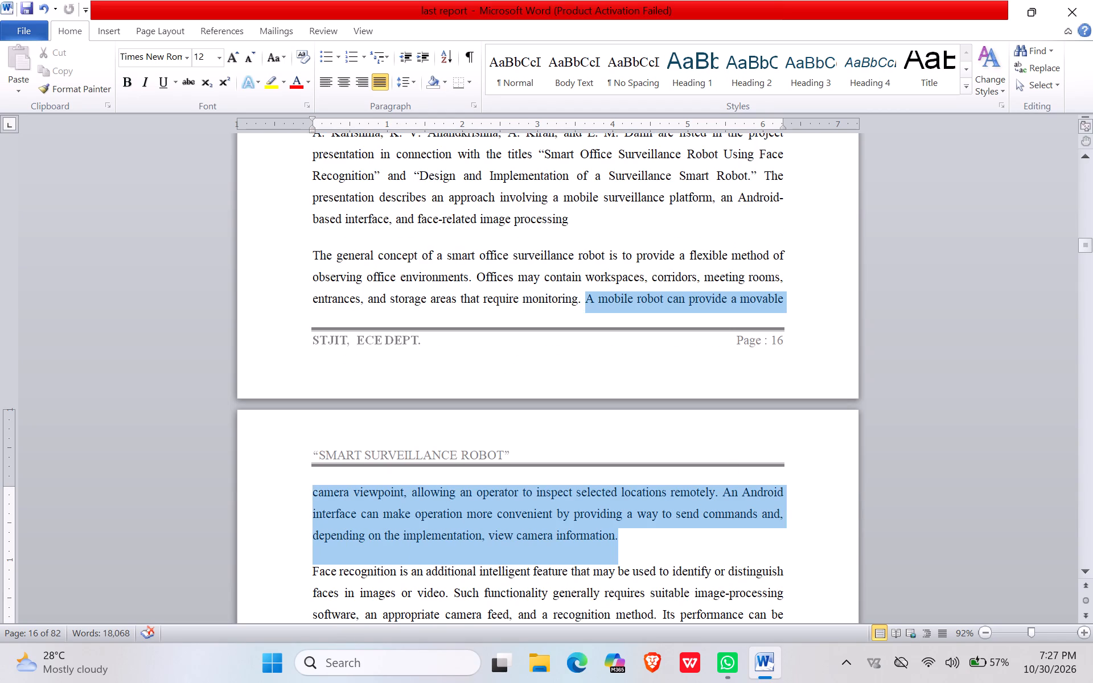
drag(587, 290, 585, 299)
key(BackSpace)
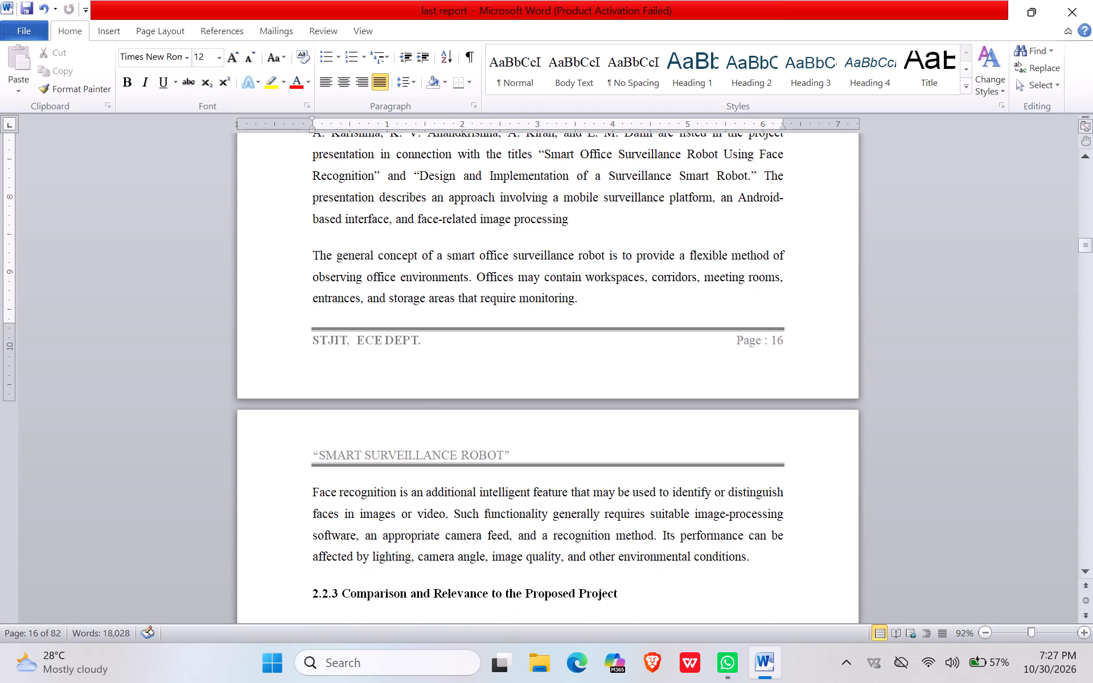
Delete the last sentence of section 2.2.3's second paragraph, from "At the same time, advanced features" to "privacy safeguards".
scroll(590, 314, down, 5)
scroll(590, 322, up, 8)
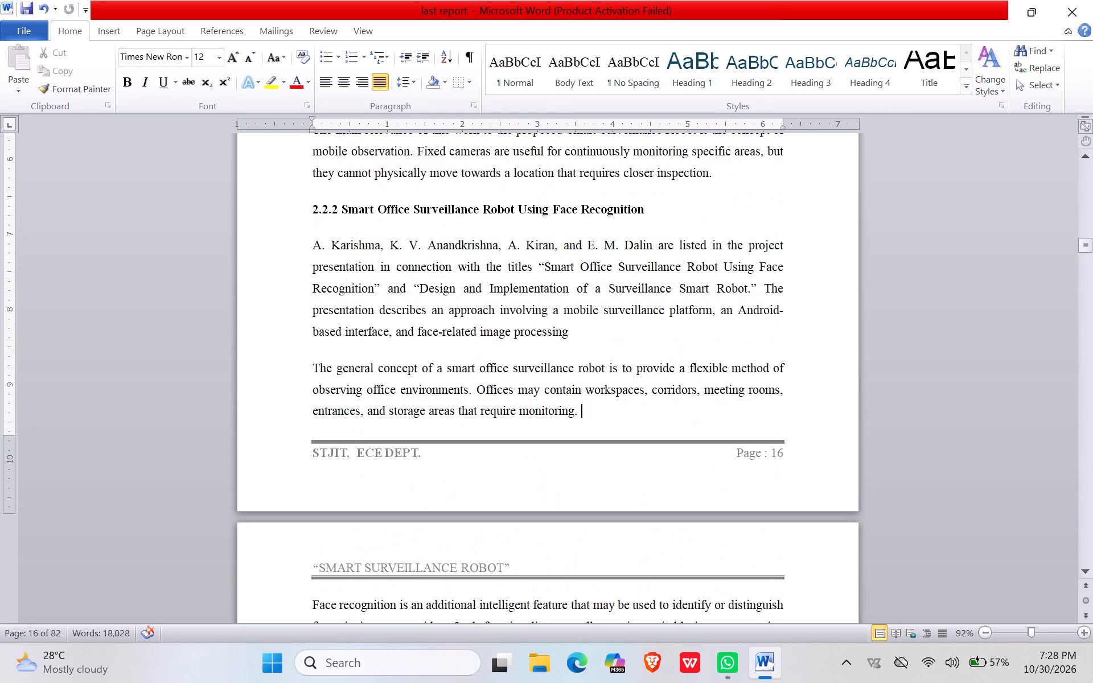
scroll(587, 322, down, 7)
scroll(572, 377, down, 2)
scroll(530, 402, down, 2)
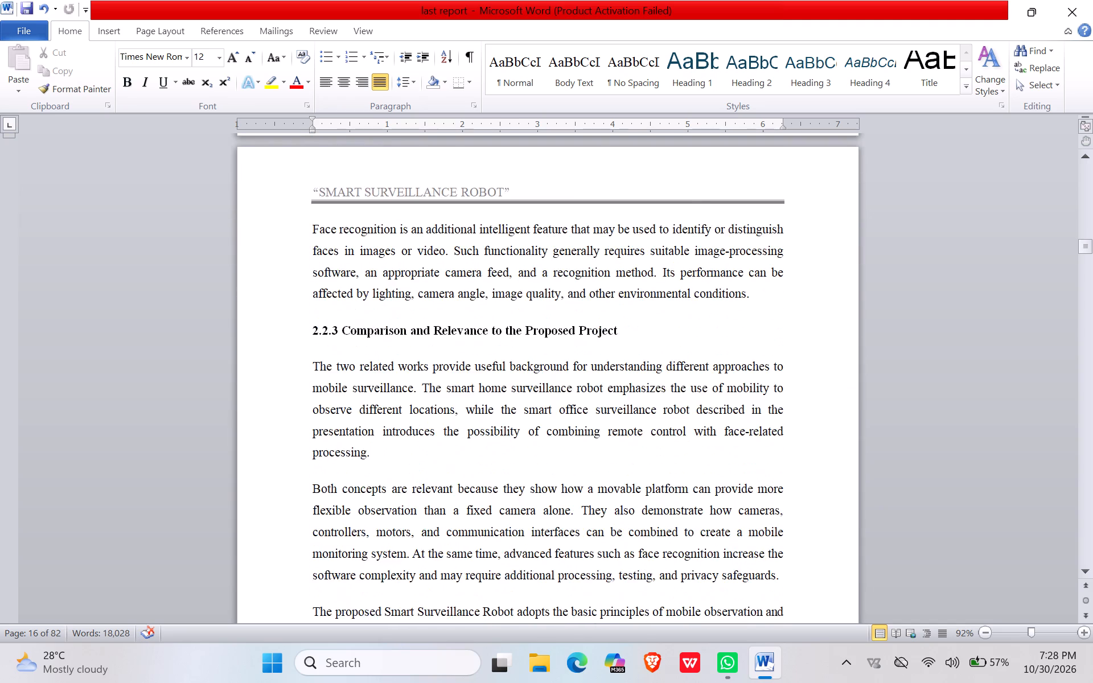
scroll(527, 405, down, 3)
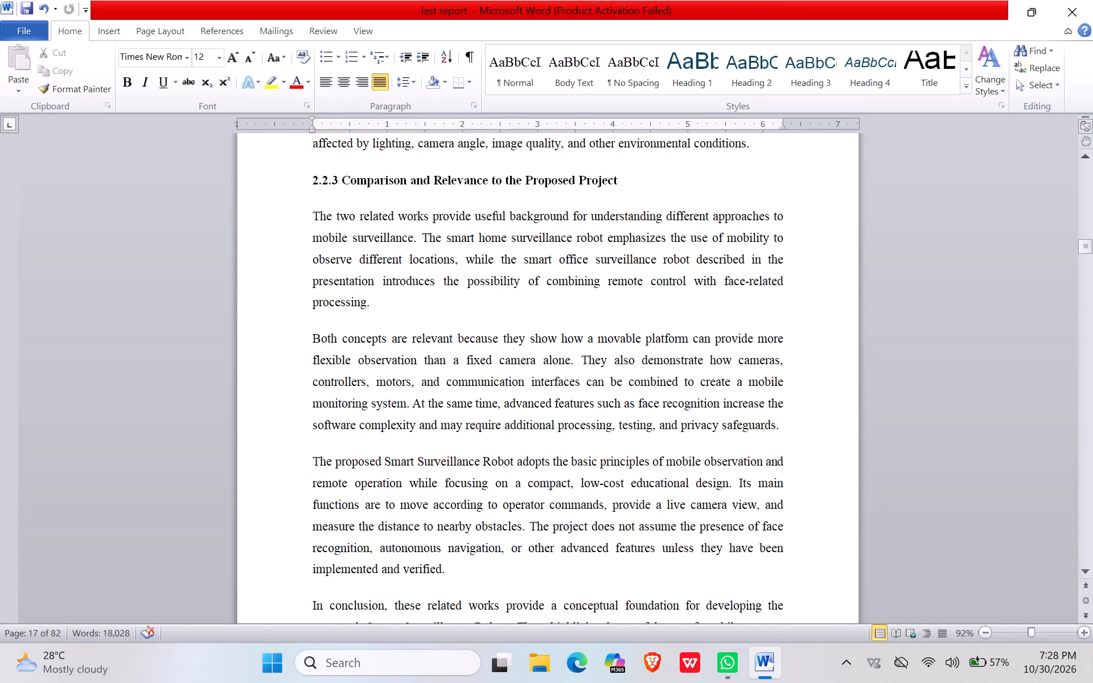
drag(412, 398, 765, 431)
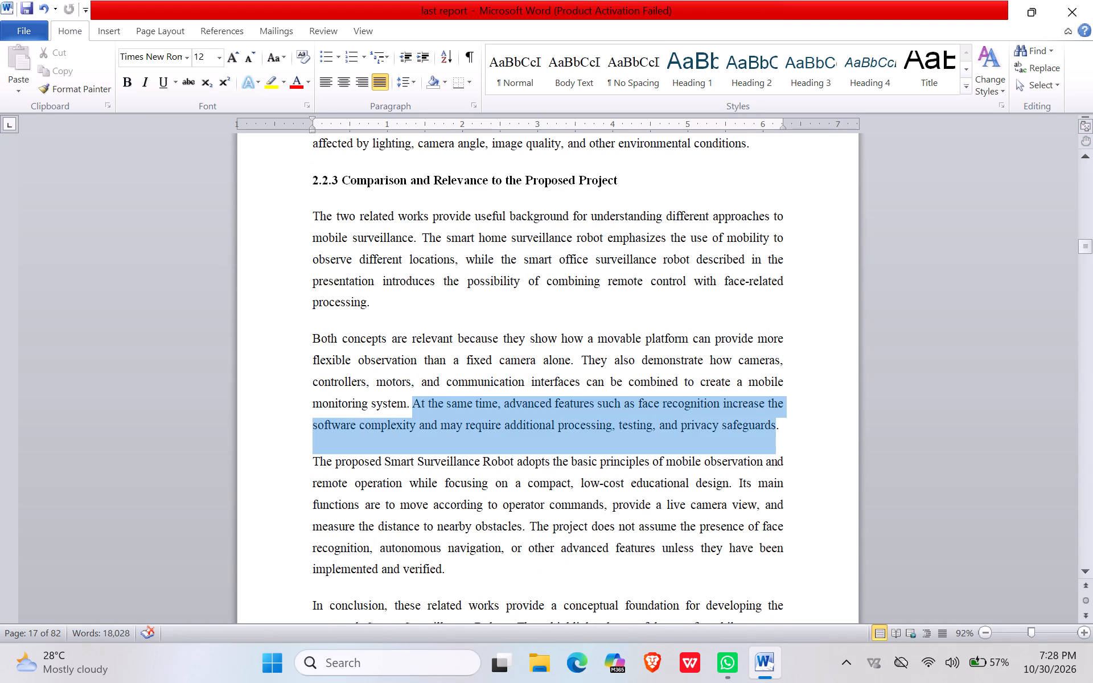
drag(765, 431, 774, 430)
key(BackSpace)
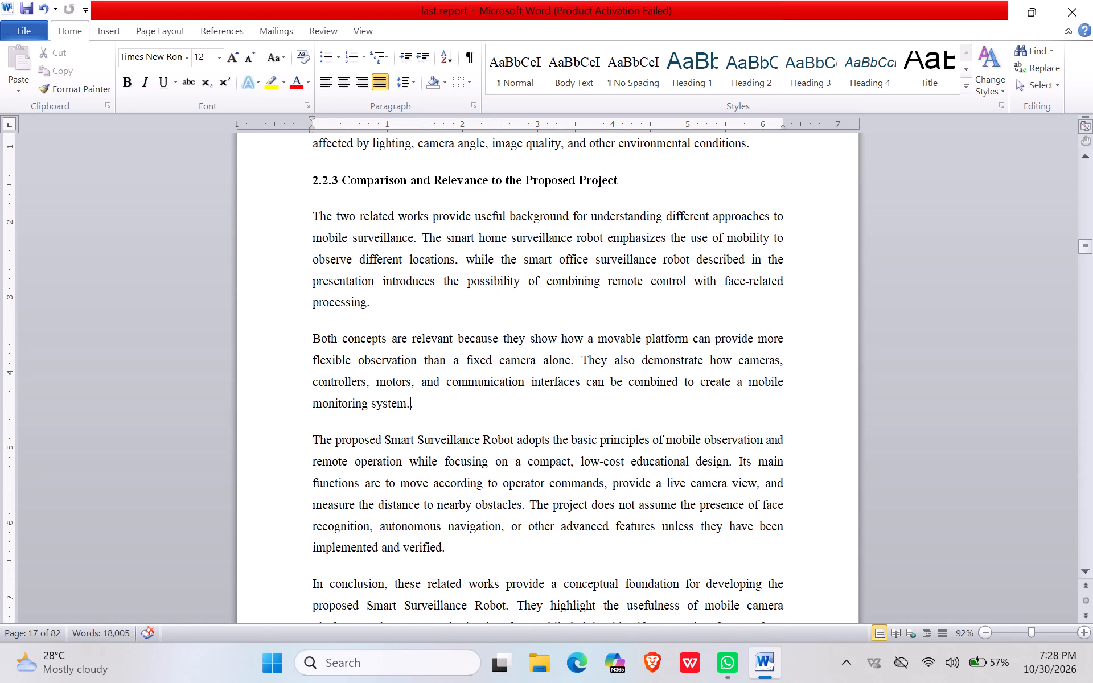
Delete the closing sentences of section 2.2.3's last two paragraphs, starting "The project does not assume" and "The proposed system applies these basic ideas".
drag(524, 506, 541, 544)
key(BackSpace)
scroll(541, 544, down, 3)
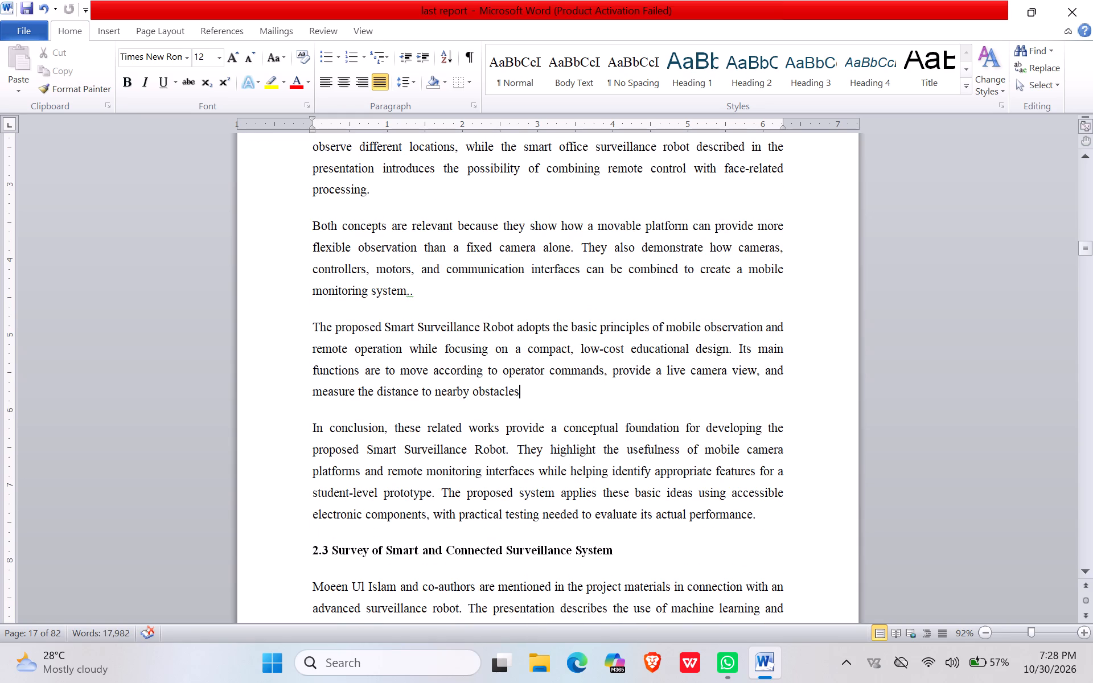
drag(439, 490, 638, 512)
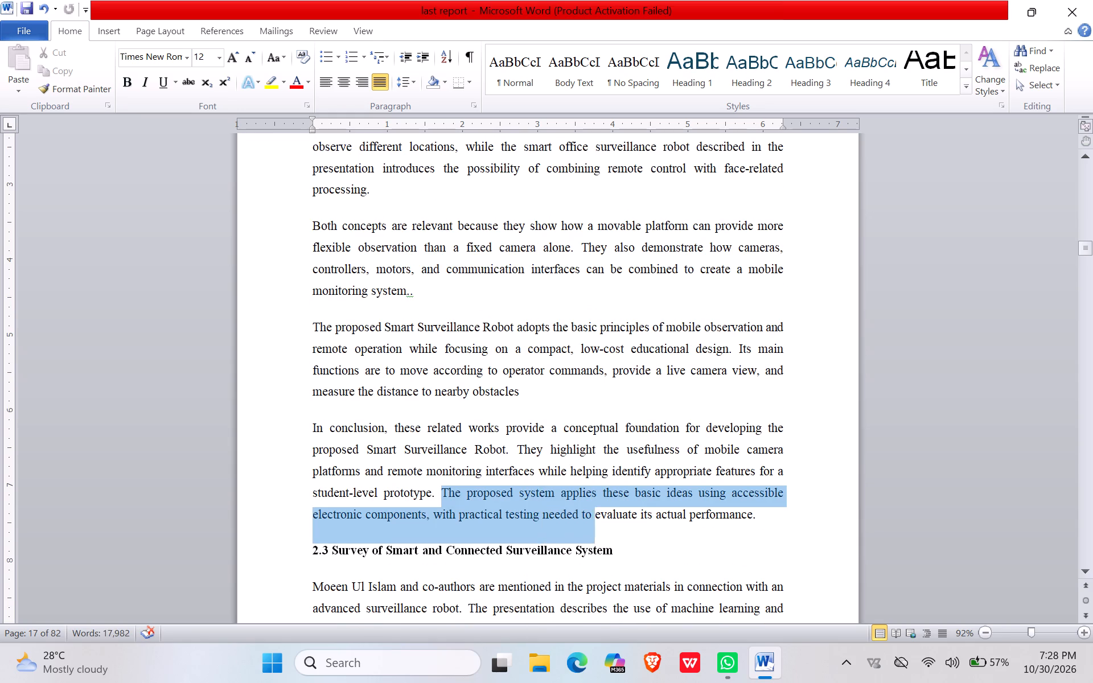
drag(638, 512, 760, 519)
key(BackSpace)
Delete the second sentence of section 2.3, from "The presentation describes the use of machine learning" to "the monitoring process".
scroll(684, 521, down, 5)
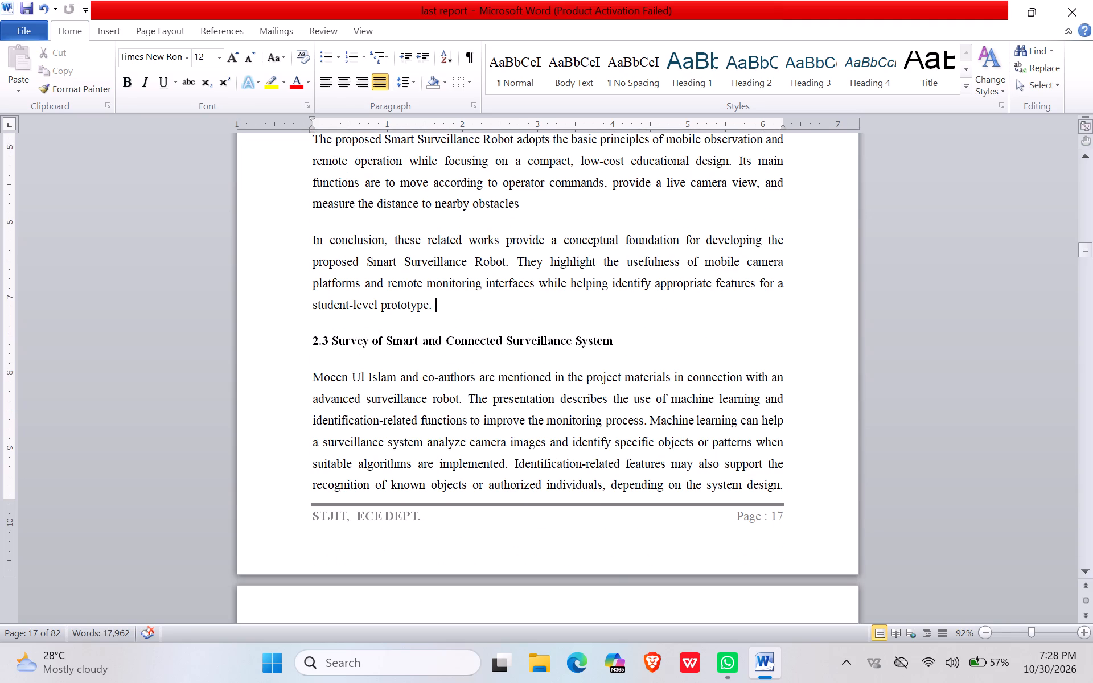
drag(463, 397, 641, 421)
key(BackSpace)
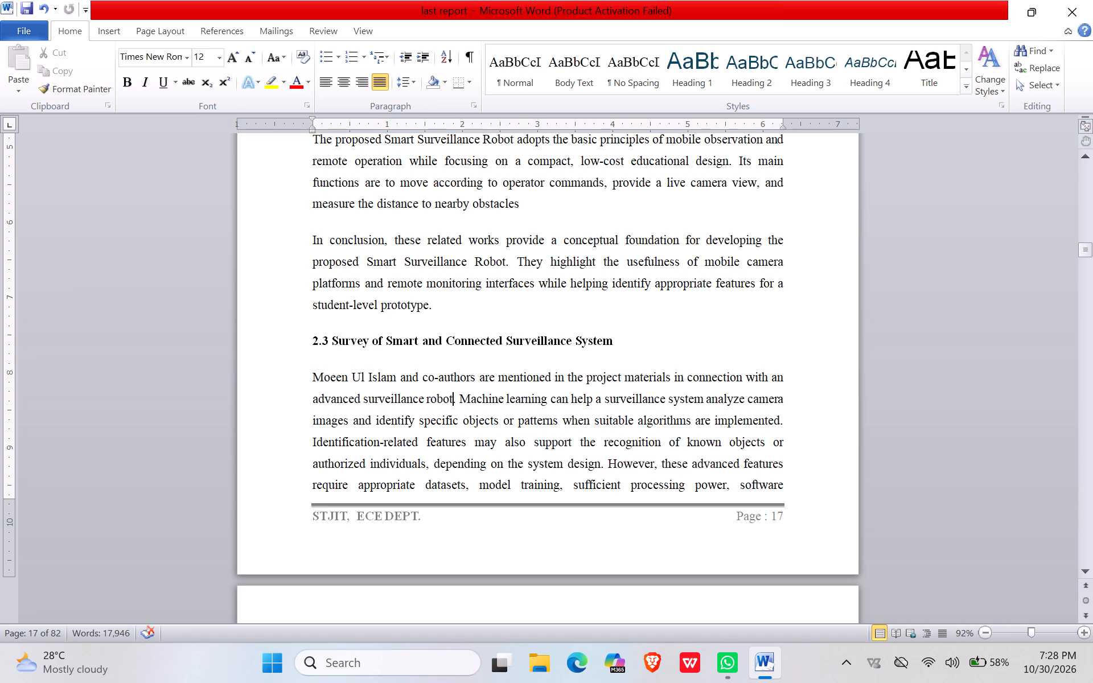
Delete the end of section 2.3's first paragraph, from "However, these advanced features" to "surrounding environment.".
scroll(642, 430, down, 8)
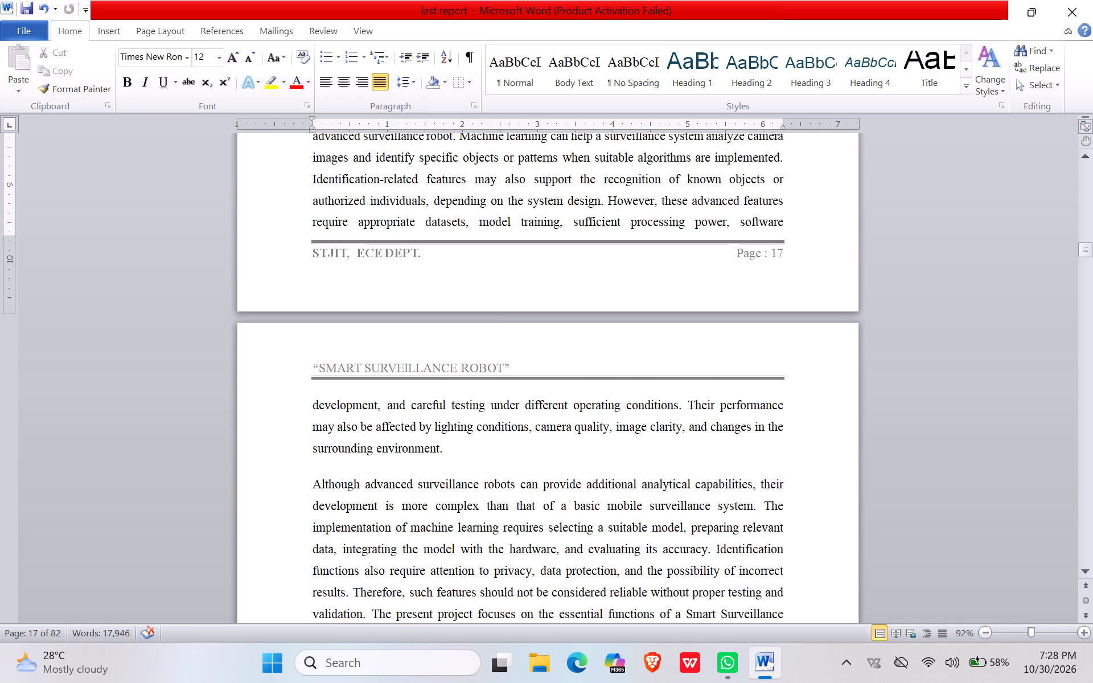
drag(607, 160, 476, 417)
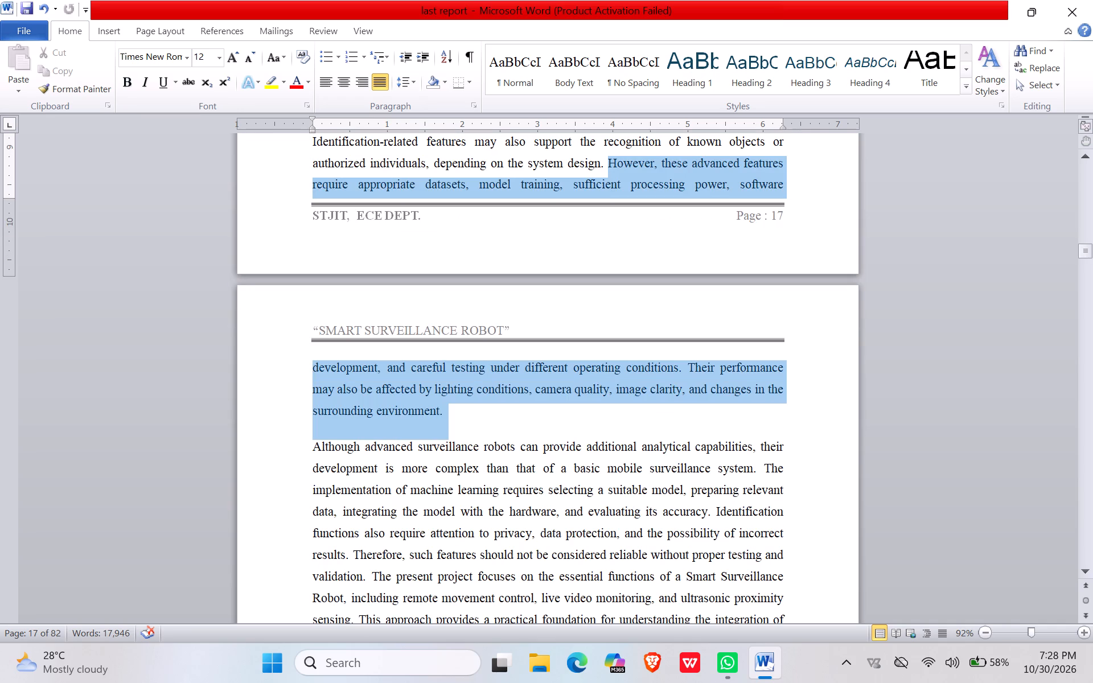
drag(476, 417, 476, 412)
key(BackSpace)
Delete section 2.3's last paragraph, from "For a student-level project" to "achieve these functions.".
scroll(475, 409, down, 1)
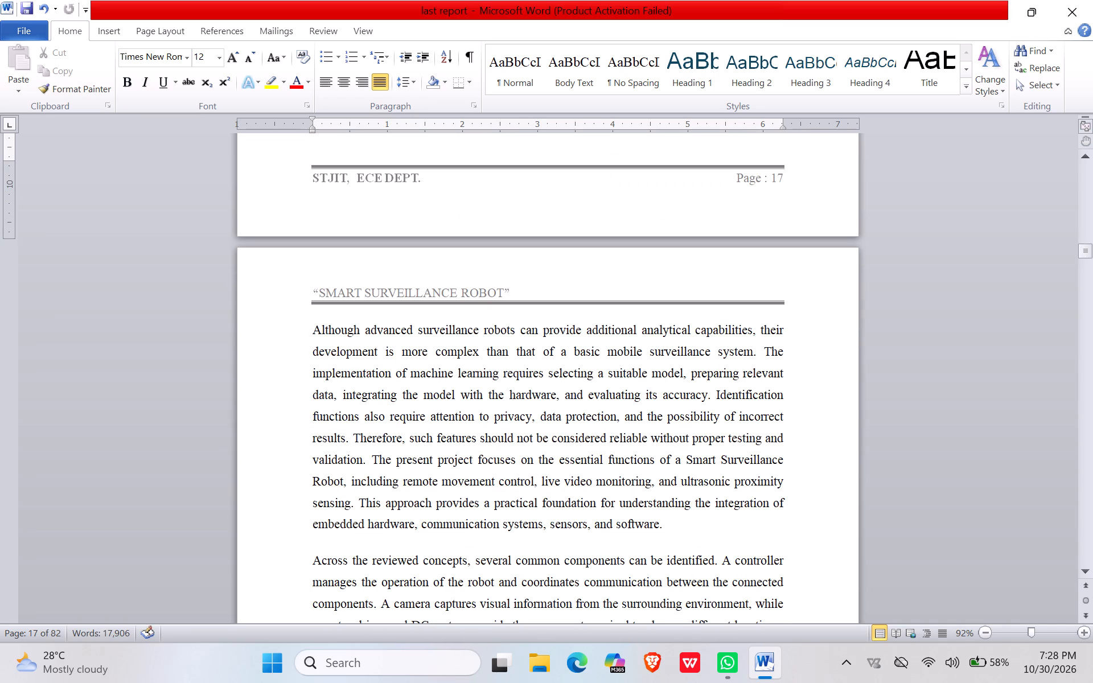
scroll(516, 433, down, 14)
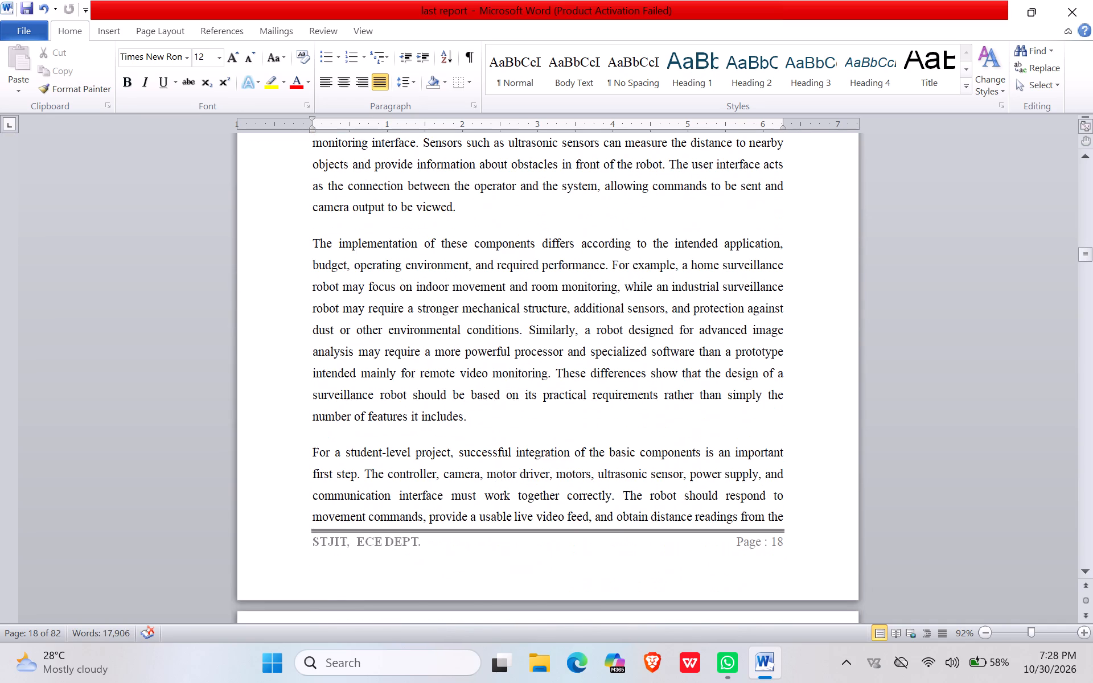
scroll(519, 437, up, 20)
scroll(519, 437, up, 5)
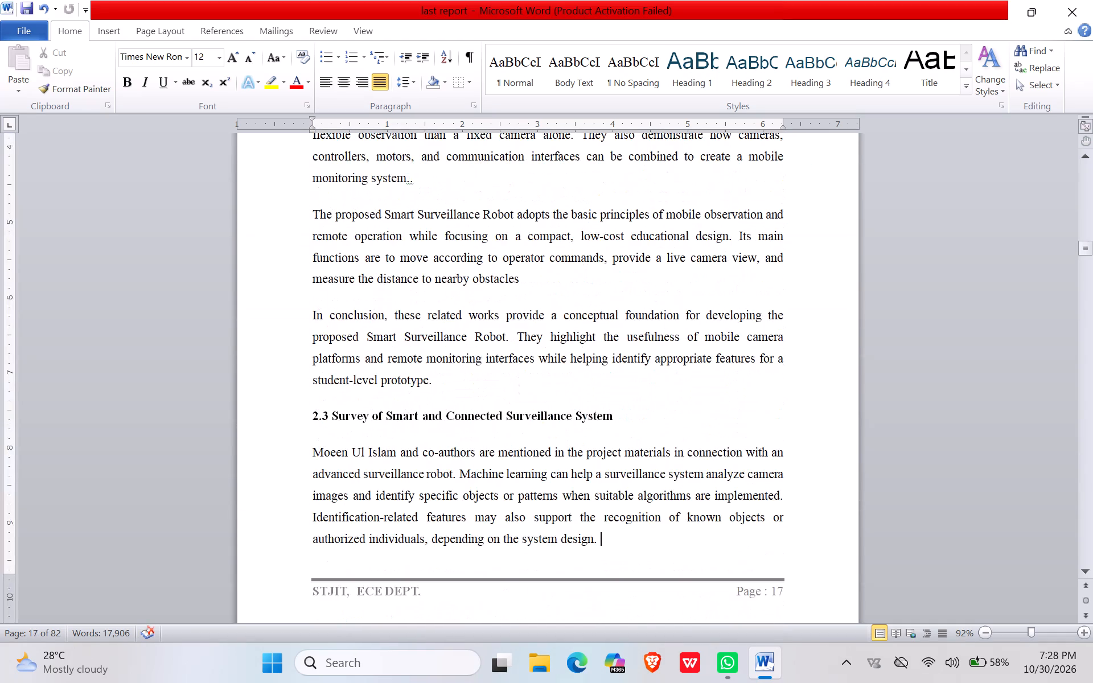
scroll(520, 441, down, 16)
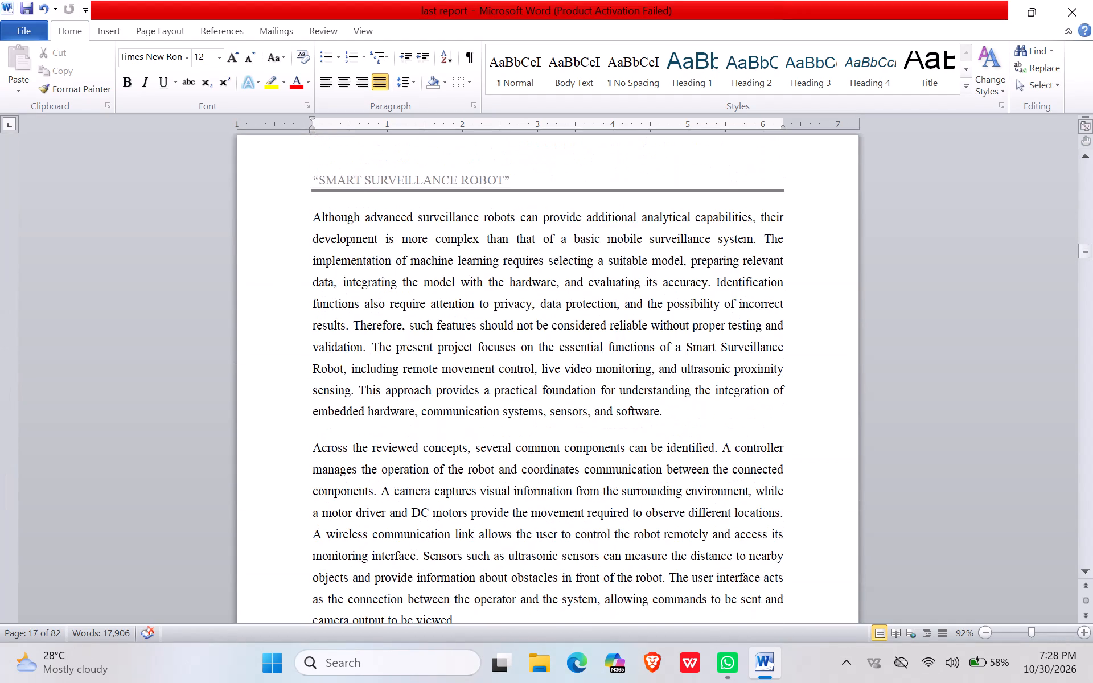
scroll(516, 437, down, 18)
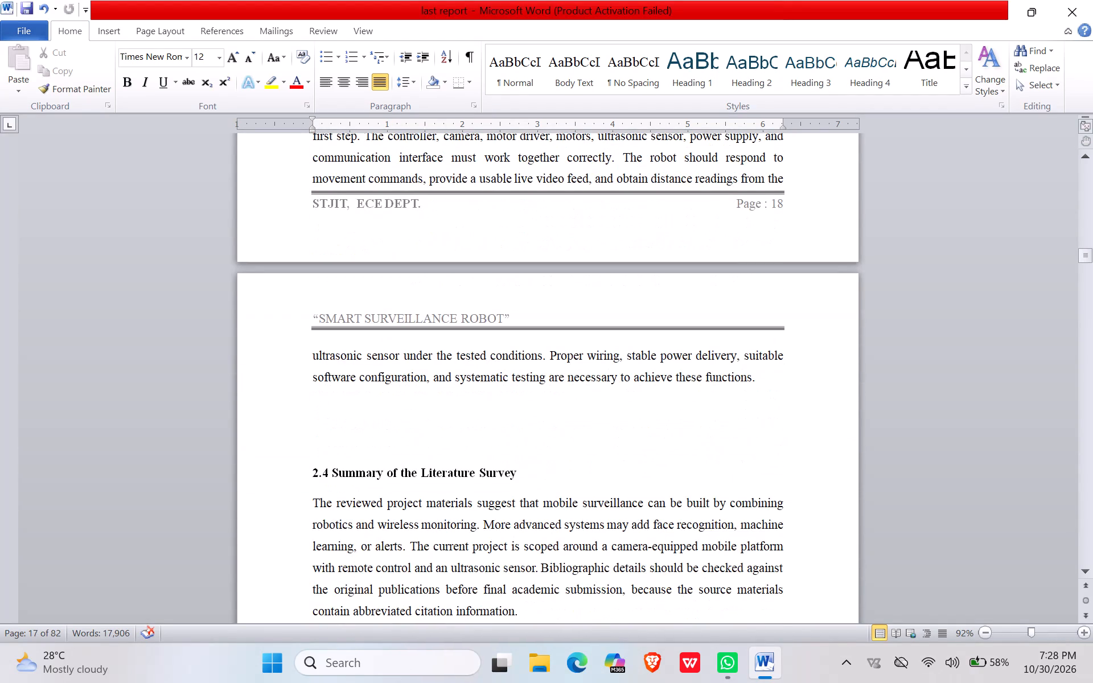
drag(803, 394, 298, 132)
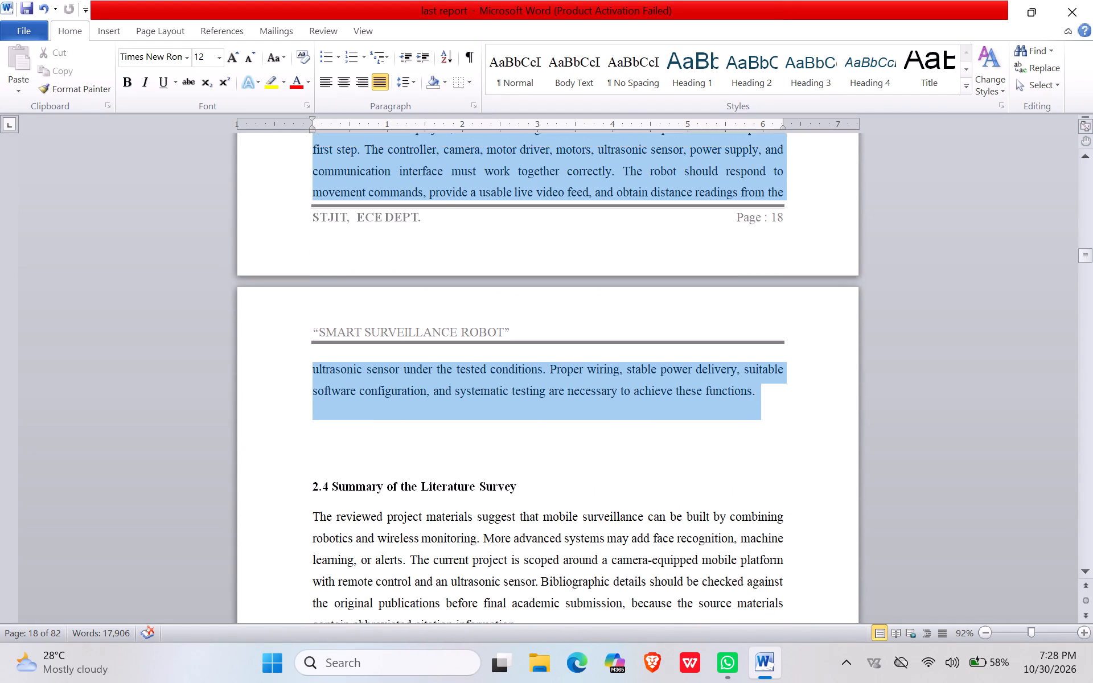
Delete section 2.3's last paragraph, from "For a student-level project" to "achieve these functions.".
drag(298, 132, 314, 342)
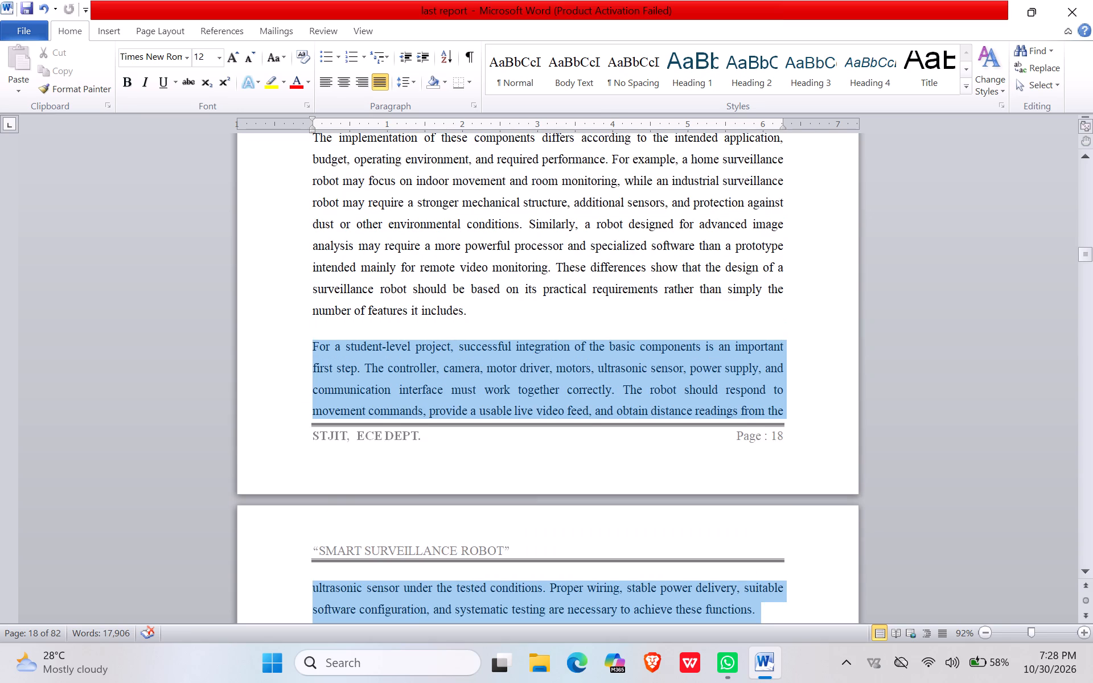
drag(314, 342, 314, 342)
key(BackSpace)
Delete the end of section 2.3's "Although advanced surveillance robots" paragraph, from "Therefore, such features" to "sensors, and software.".
scroll(353, 352, up, 5)
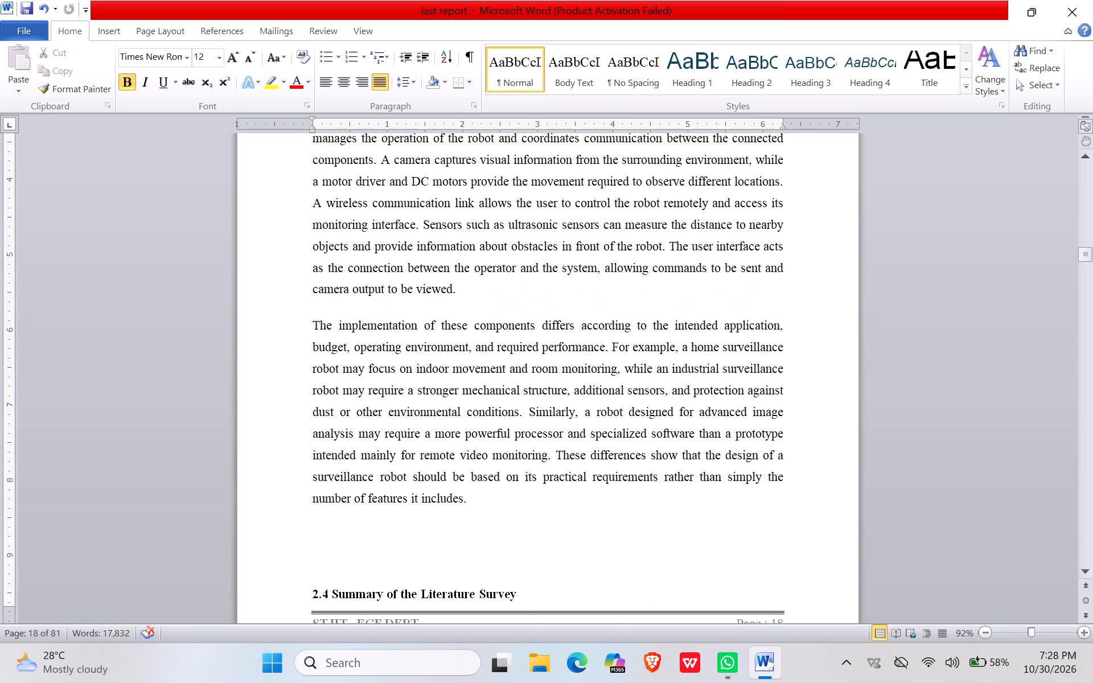
scroll(472, 443, up, 17)
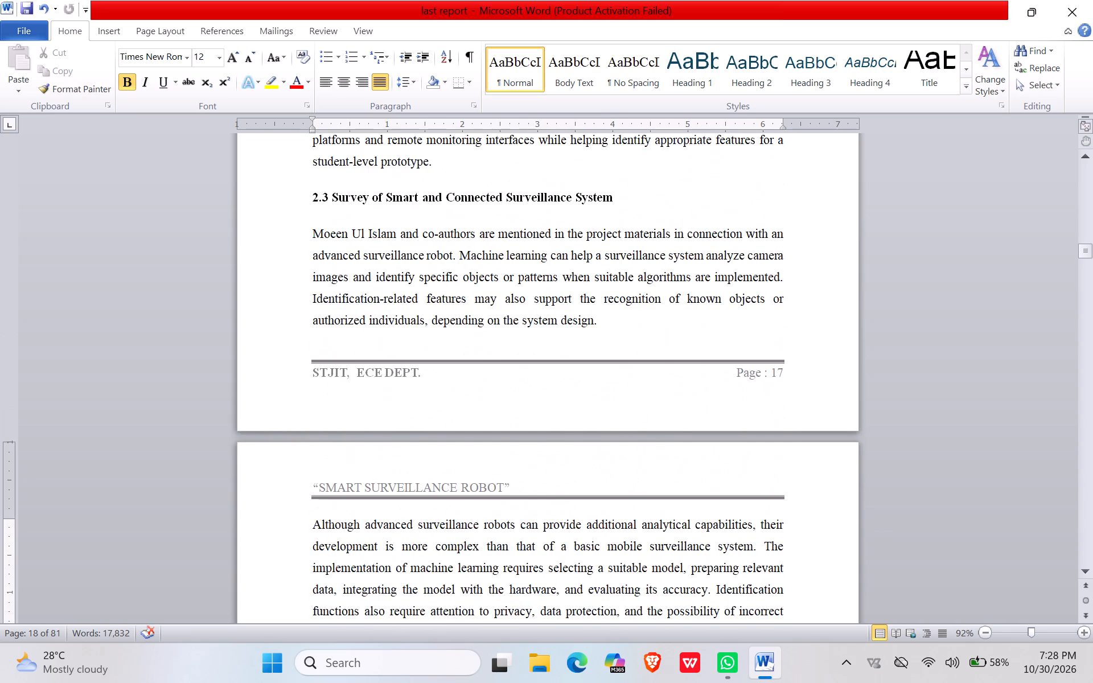
scroll(472, 431, down, 9)
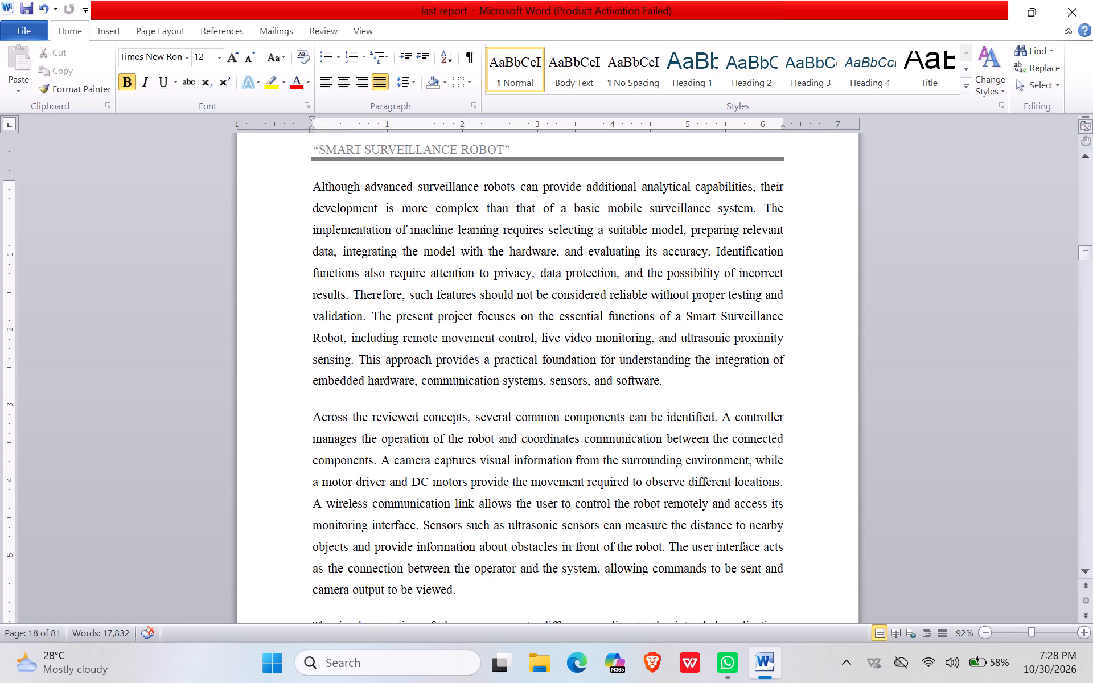
drag(350, 294, 688, 389)
key(BackSpace)
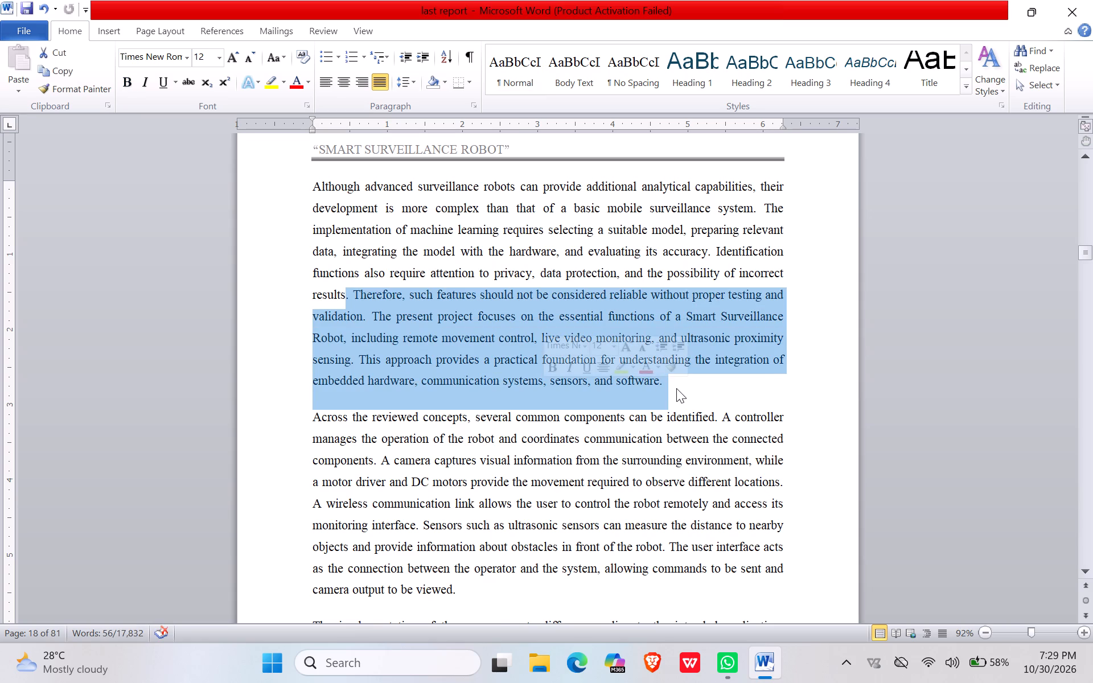
key(BackSpace)
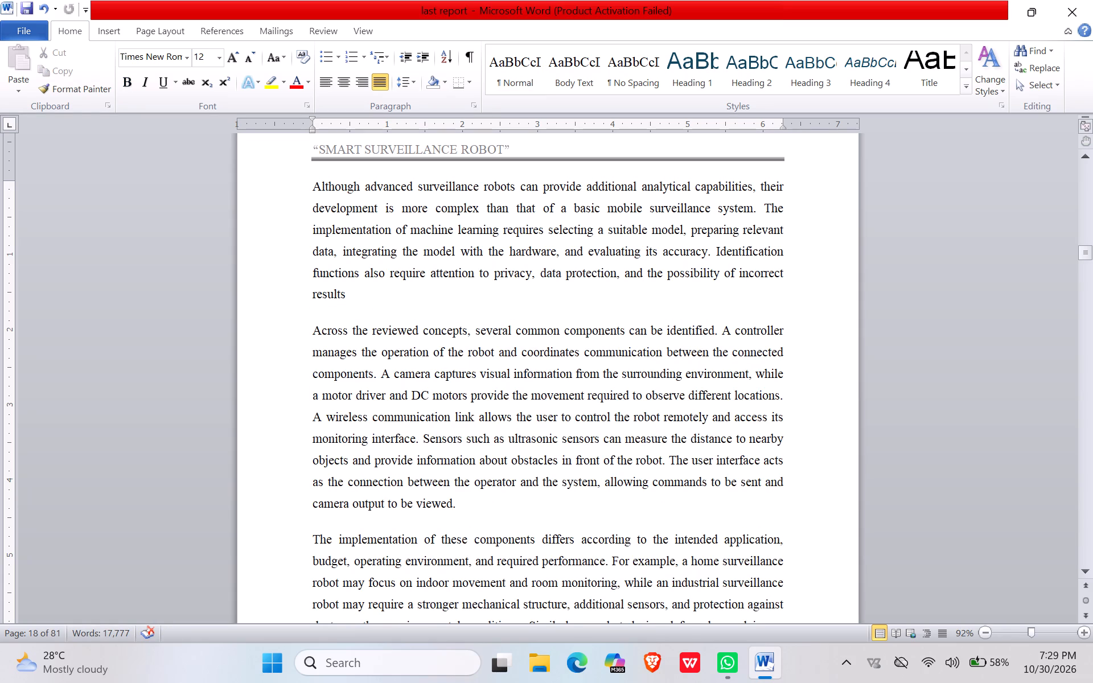
Delete the end of the "Across the reviewed concepts" paragraph, from "A wireless communication link" to "camera output to be viewed.".
drag(309, 415, 463, 492)
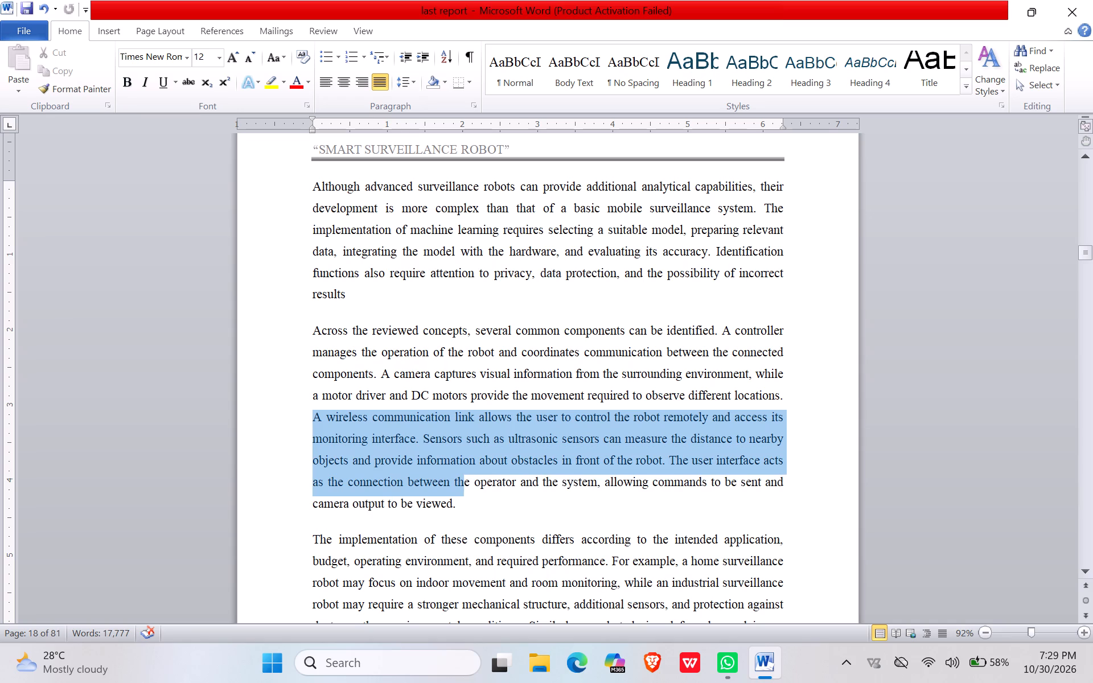
drag(463, 492, 465, 497)
key(BackSpace)
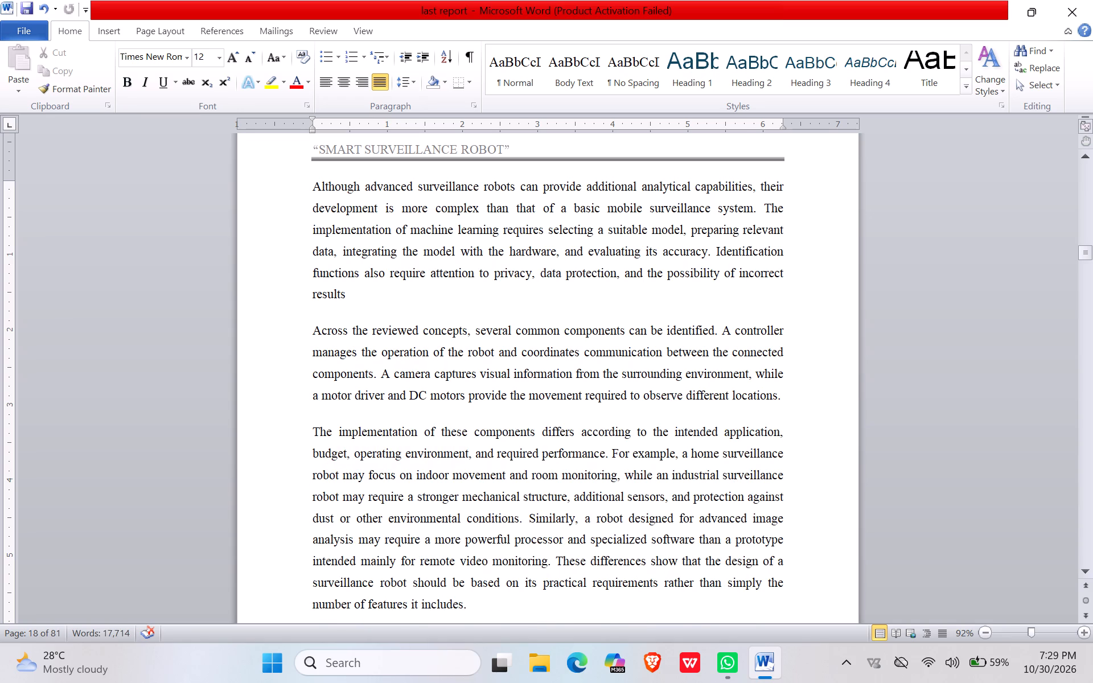
Delete the text starting "For example, a home surveillance robot" in section 2.3's paragraph on the implementation of these components.
drag(610, 453, 615, 470)
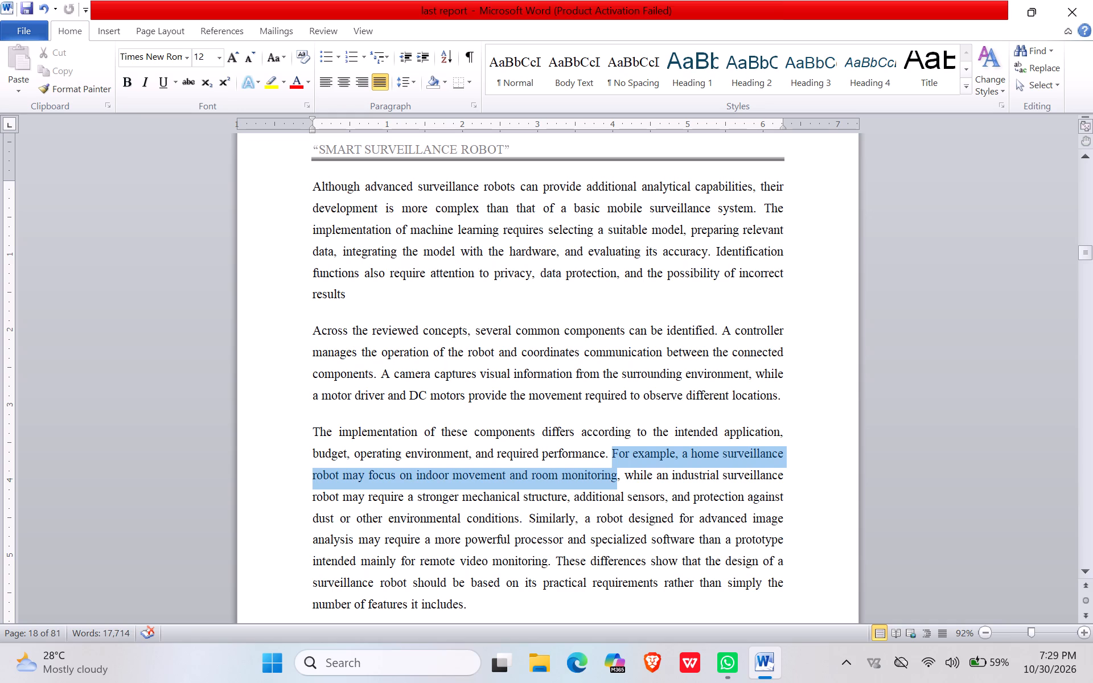
Delete the examples in section 2.3's last remaining paragraph, from "For example, a home surveillance" to "remote video monitoring.".
drag(615, 470, 607, 480)
drag(607, 480, 562, 554)
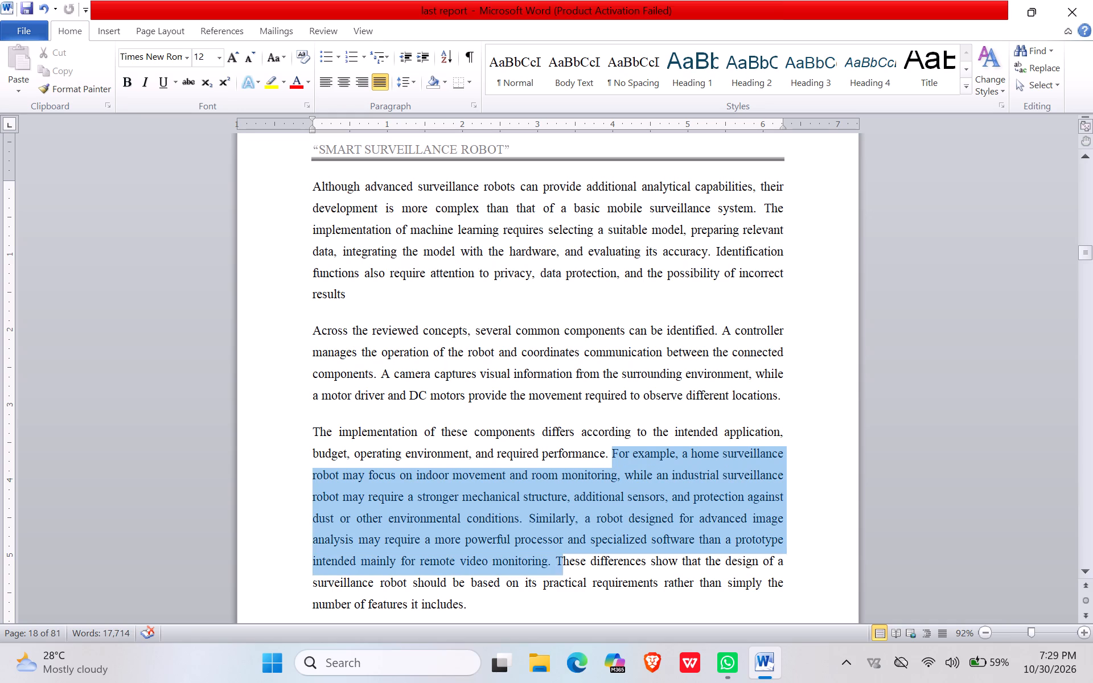
drag(562, 554, 554, 559)
key(BackSpace)
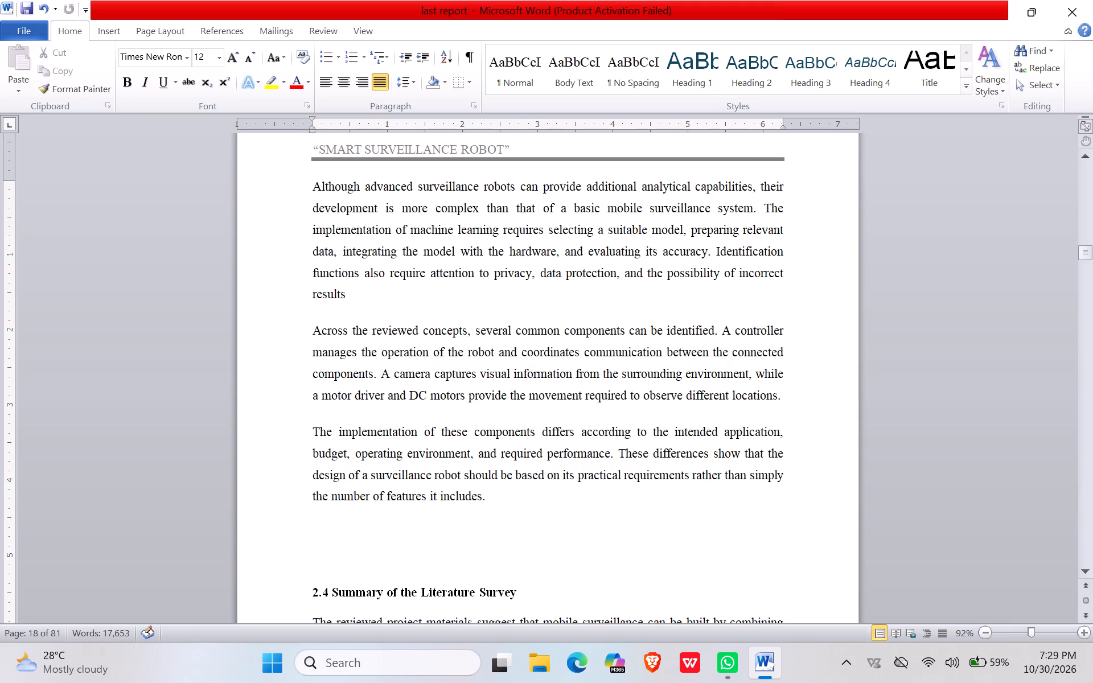
Remove the blank lines above the heading "2.4 Summary of the Literature Survey".
scroll(556, 539, down, 2)
click(311, 515)
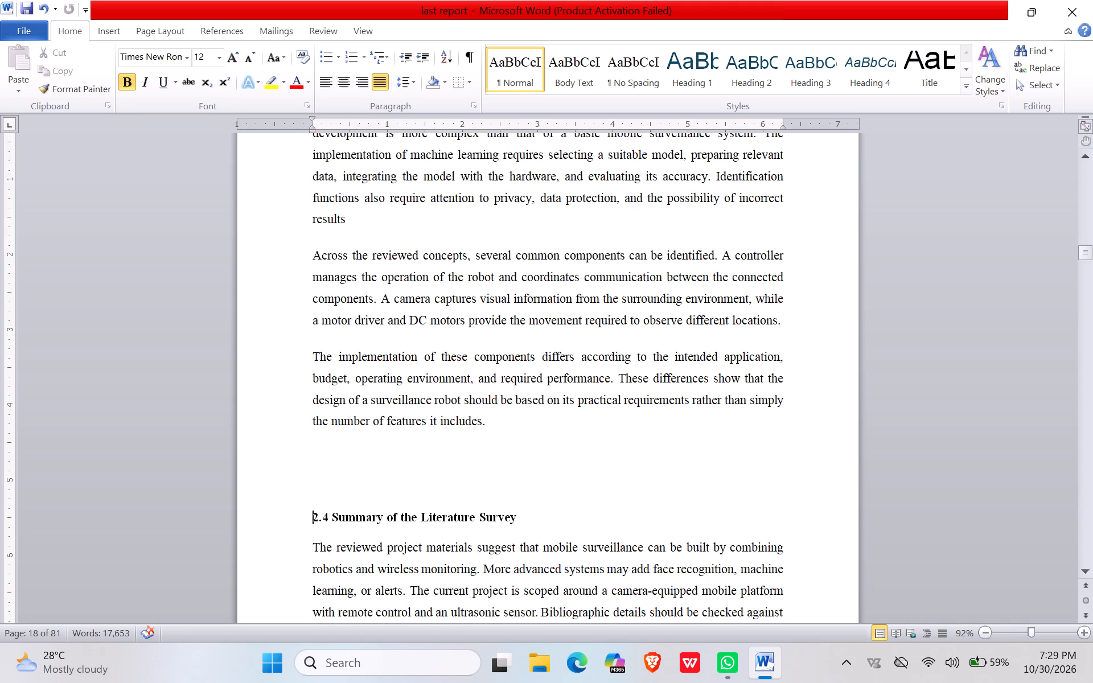
key(BackSpace)
key(BackSpace)
Delete section 2.5's text from "Third, the communication method" to "expectation." and start "Finally, advanced features" on a new paragraph.
scroll(314, 513, down, 3)
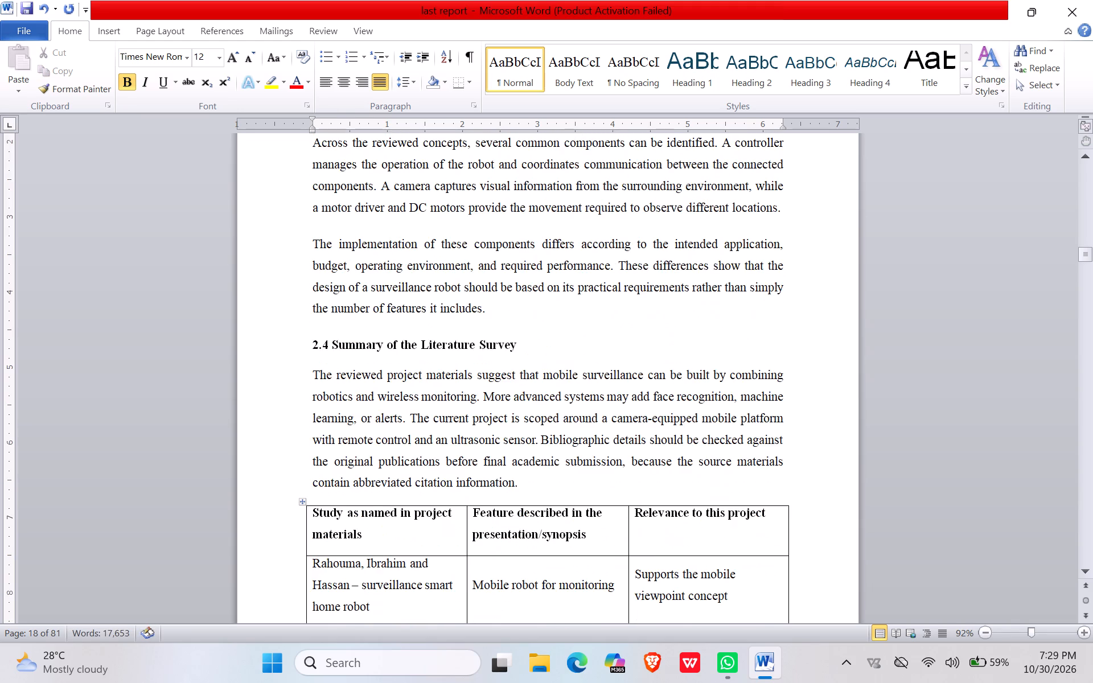
scroll(320, 509, down, 3)
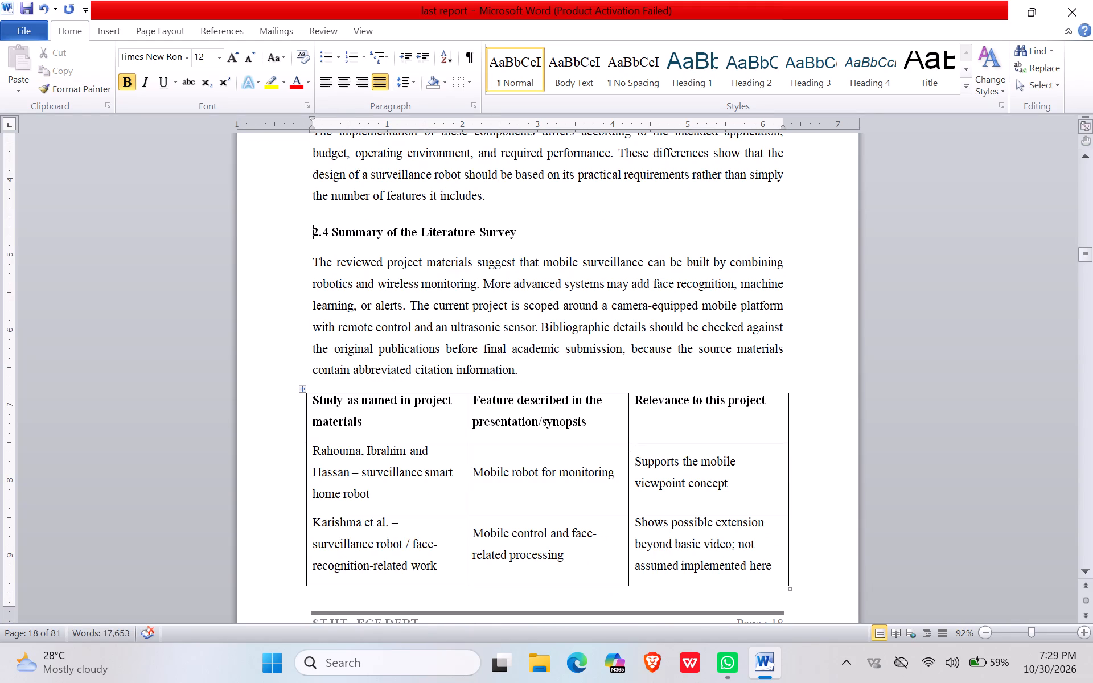
scroll(421, 466, down, 10)
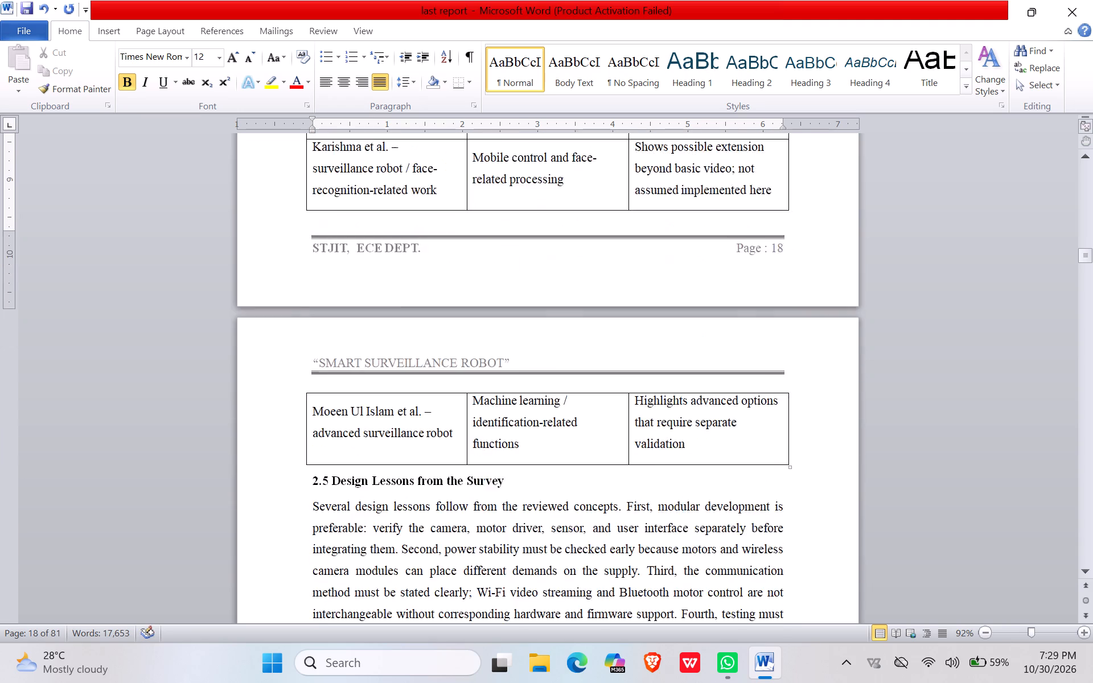
scroll(421, 462, down, 7)
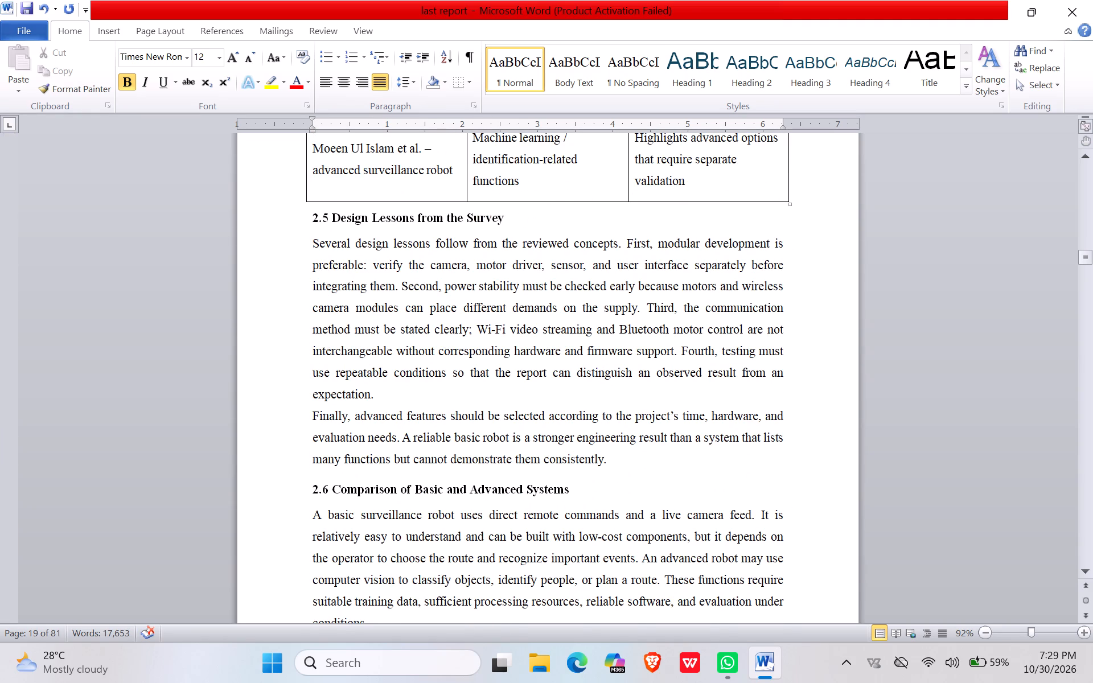
drag(643, 302, 653, 375)
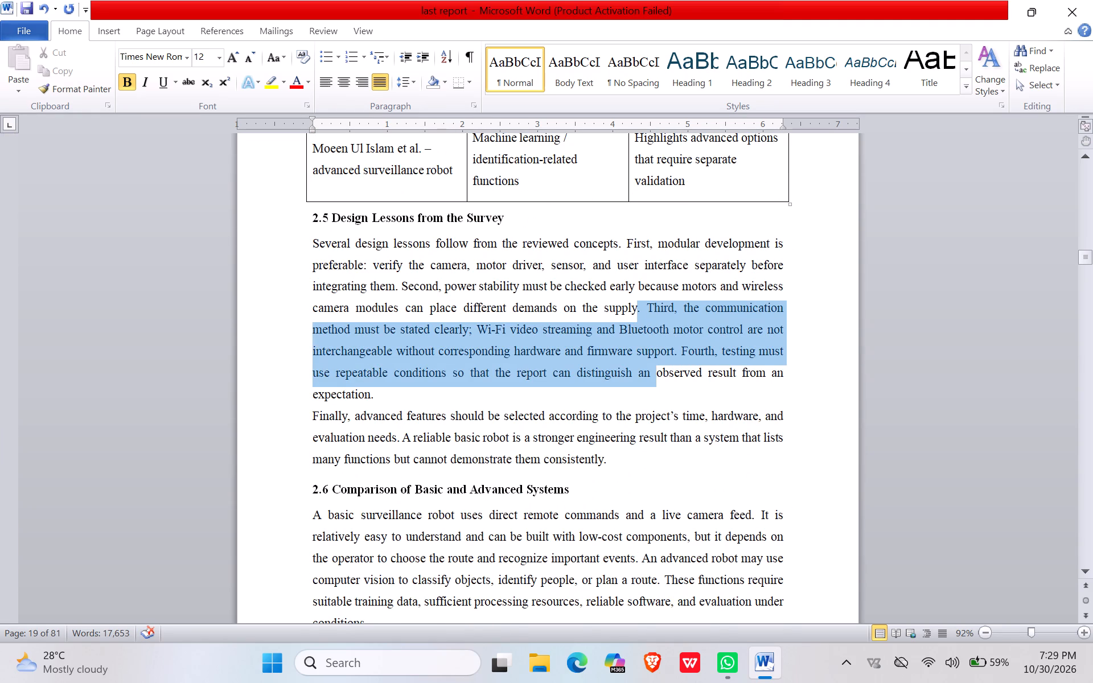
drag(653, 375, 655, 398)
key(BackSpace)
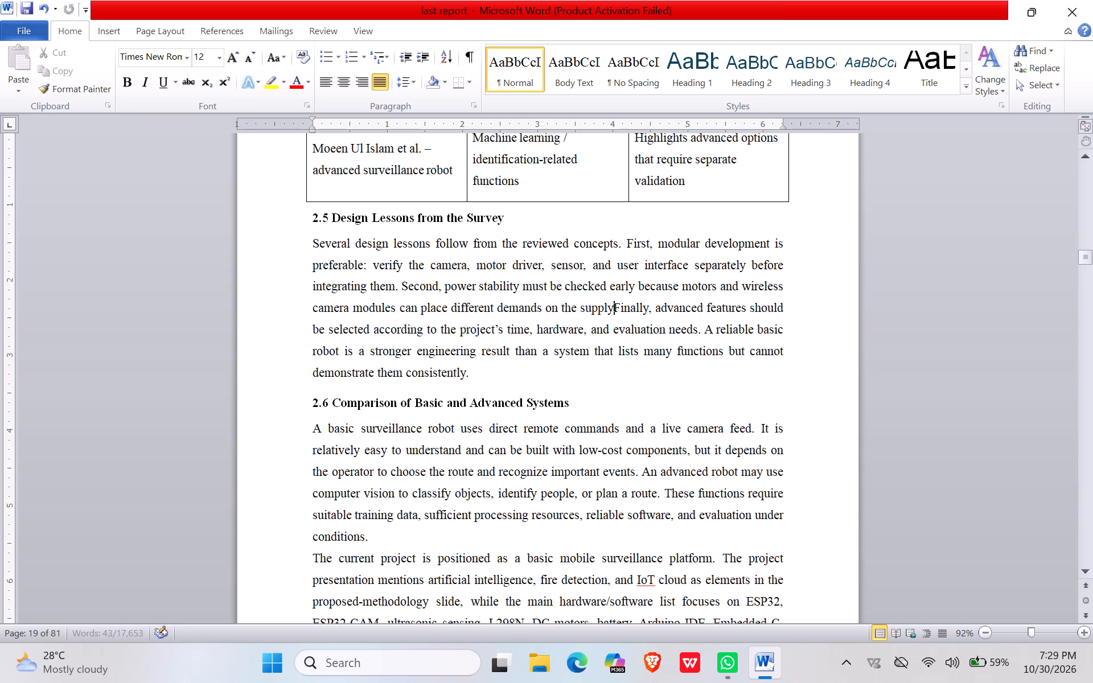
key(Return)
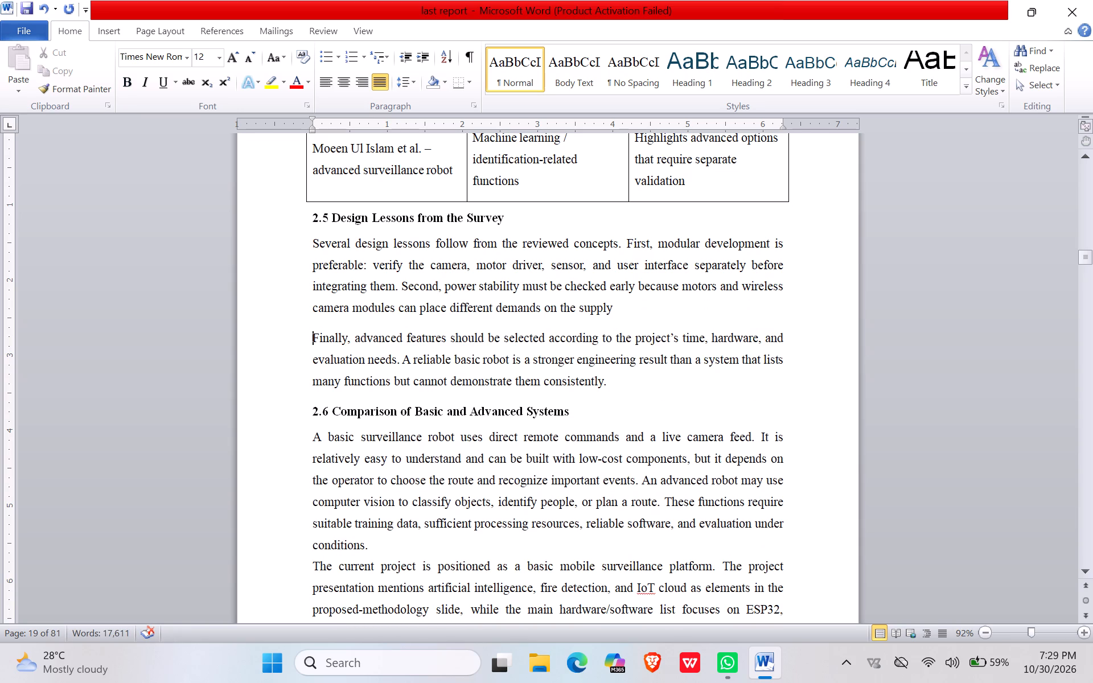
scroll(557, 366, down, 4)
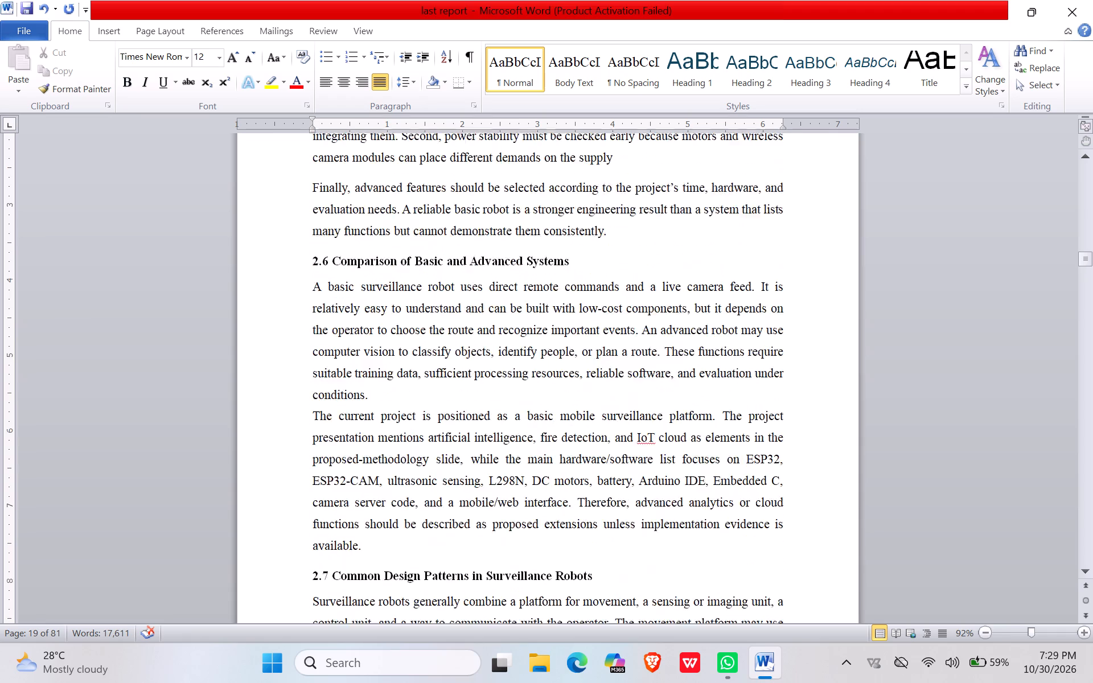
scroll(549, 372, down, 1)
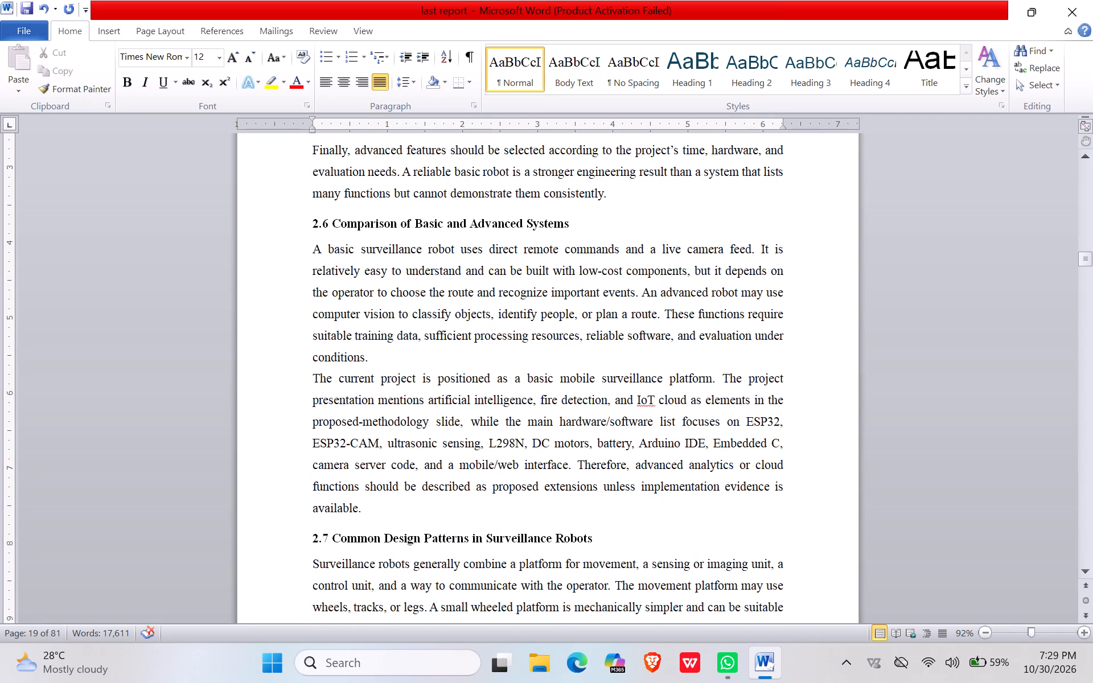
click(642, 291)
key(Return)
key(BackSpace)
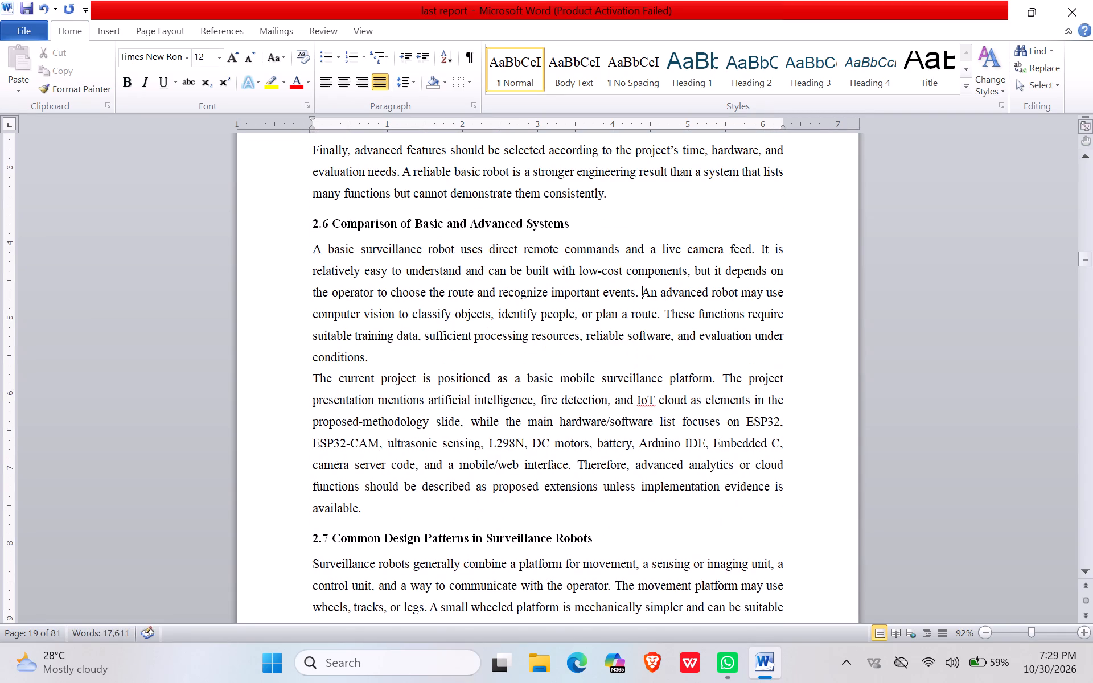
Delete section 2.6's text from "An advanced robot may use" to "conditions." and start "The current project" on a new paragraph.
drag(640, 291, 652, 339)
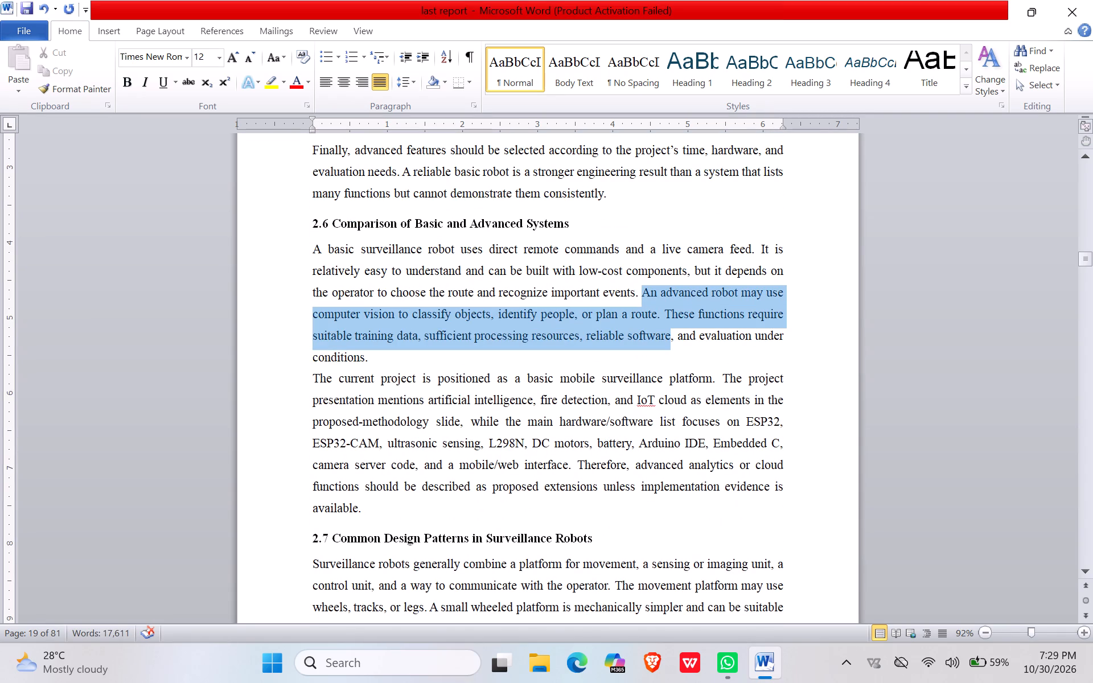
drag(652, 339, 656, 353)
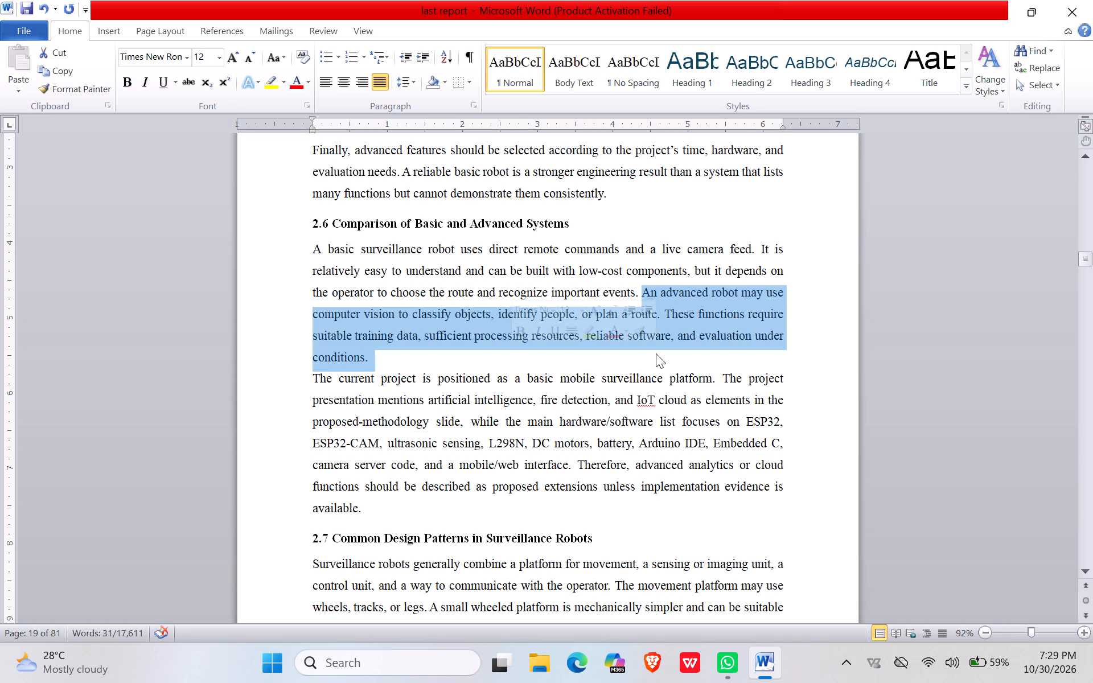
key(BackSpace)
key(Return)
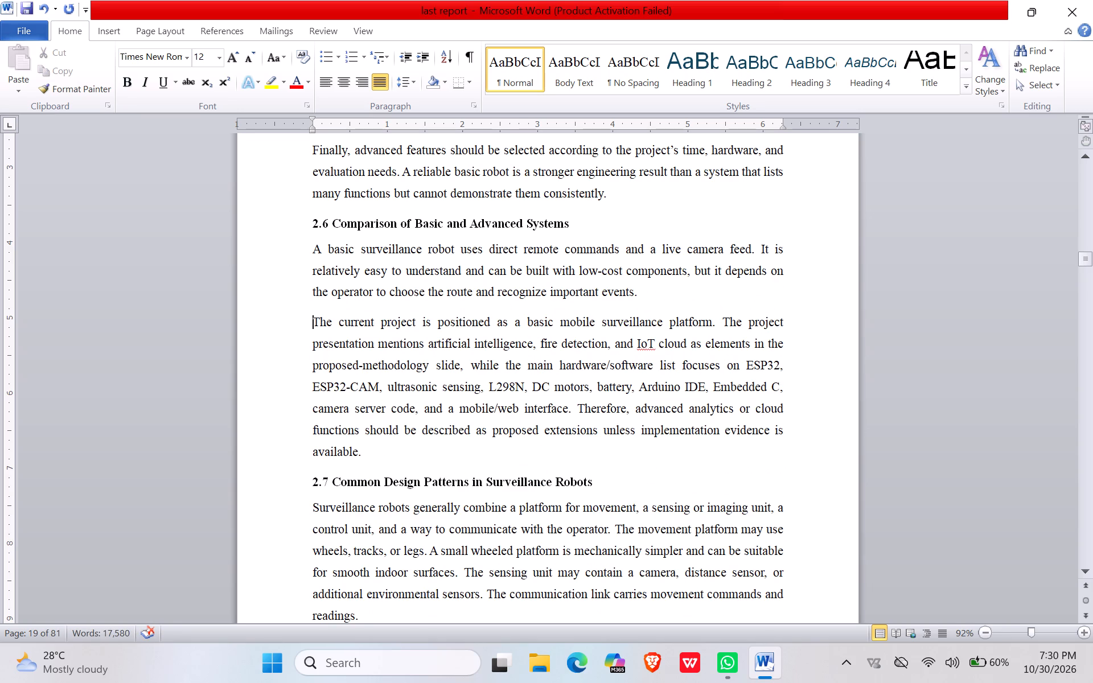
Delete the last sentence of section 2.6's second paragraph, from "Therefore, advanced analytics" to "evidence is available.".
drag(550, 410, 561, 413)
click(578, 412)
drag(577, 409, 584, 446)
key(BackSpace)
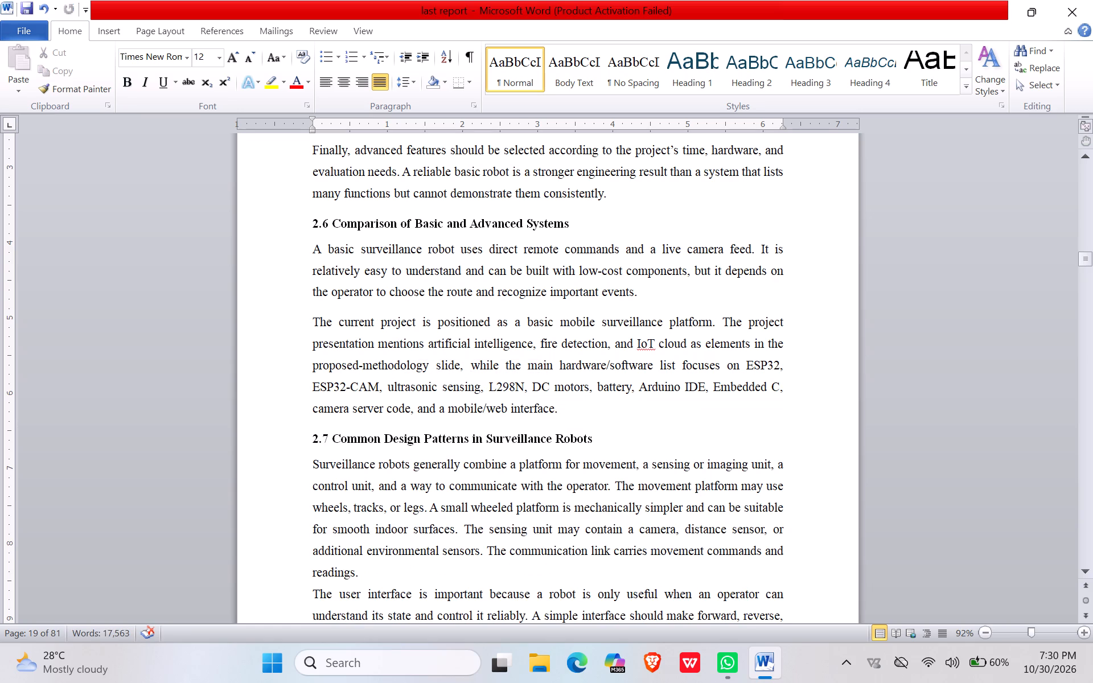
Delete the opening sentence of section 2.6's second paragraph, "The current project is positioned as a basic mobile surveillance platform.".
drag(718, 321, 379, 322)
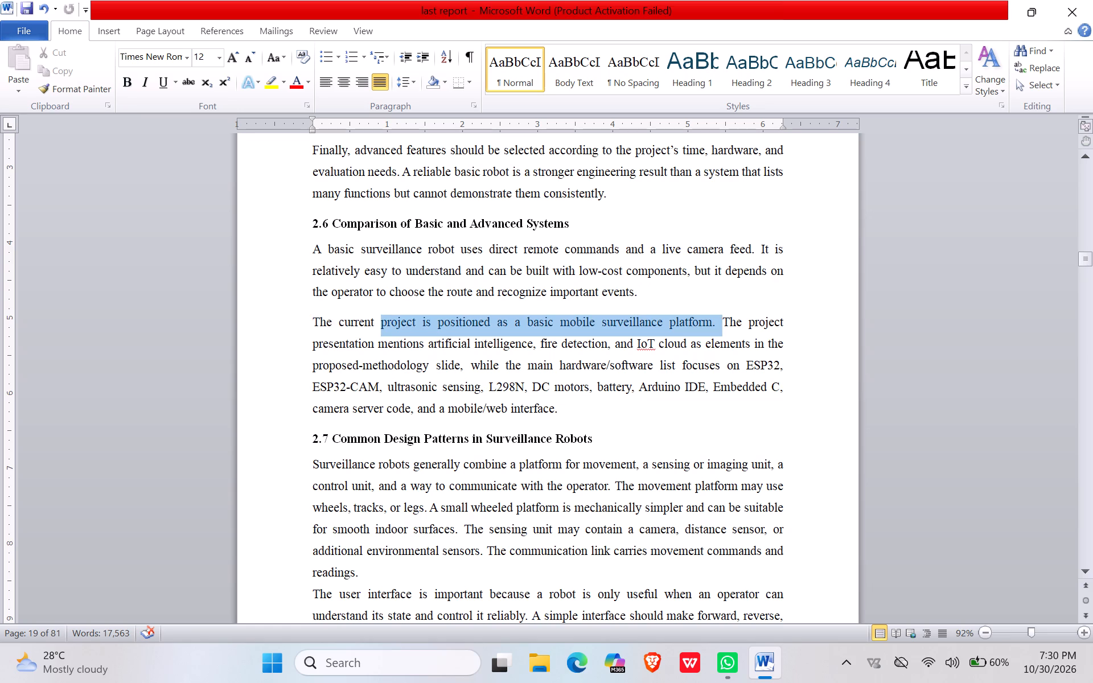
drag(379, 322, 323, 328)
key(BackSpace)
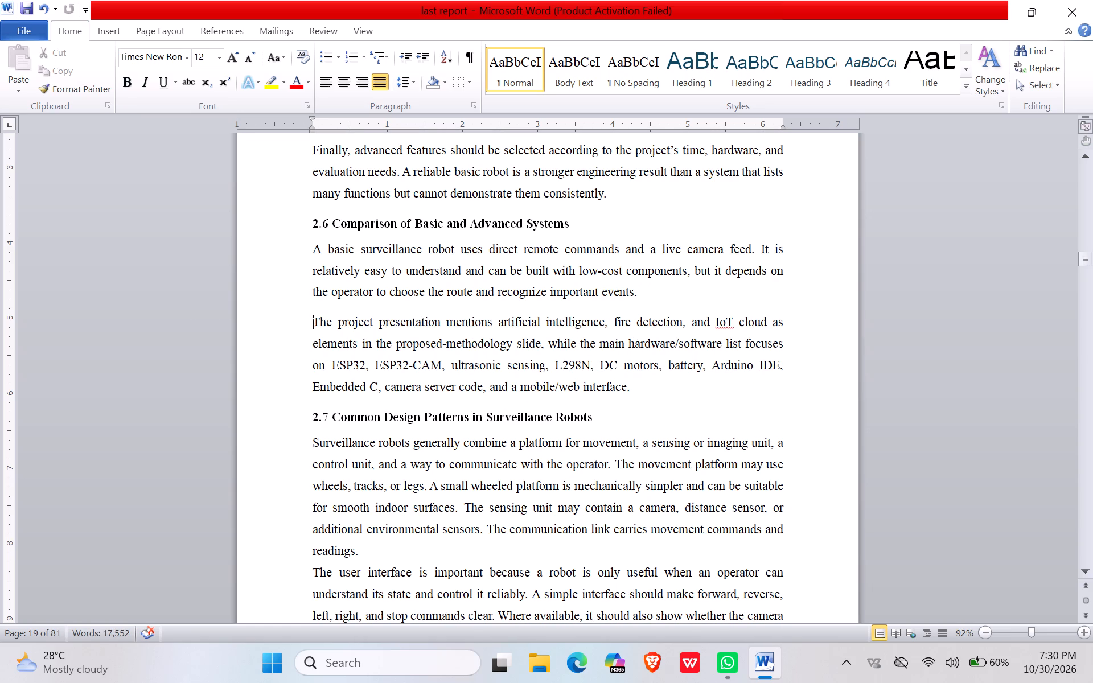
Delete section 2.7's text from "A small wheeled platform" to "readings." and start "The user interface" on a new paragraph.
scroll(454, 401, down, 3)
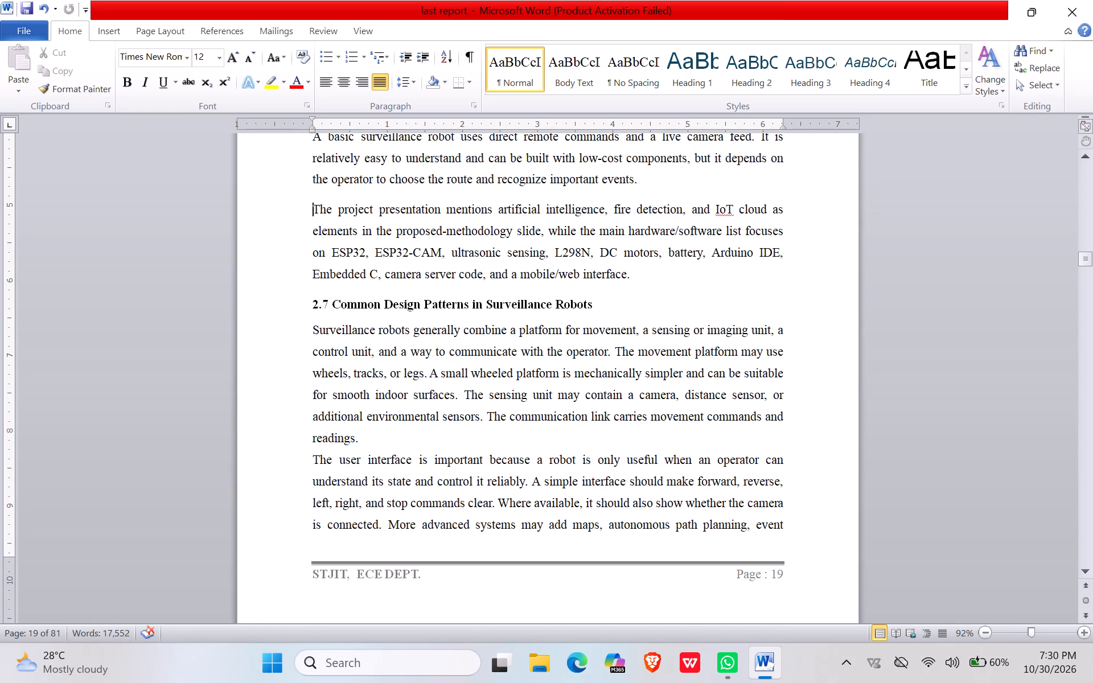
drag(426, 371, 439, 440)
key(BackSpace)
key(Return)
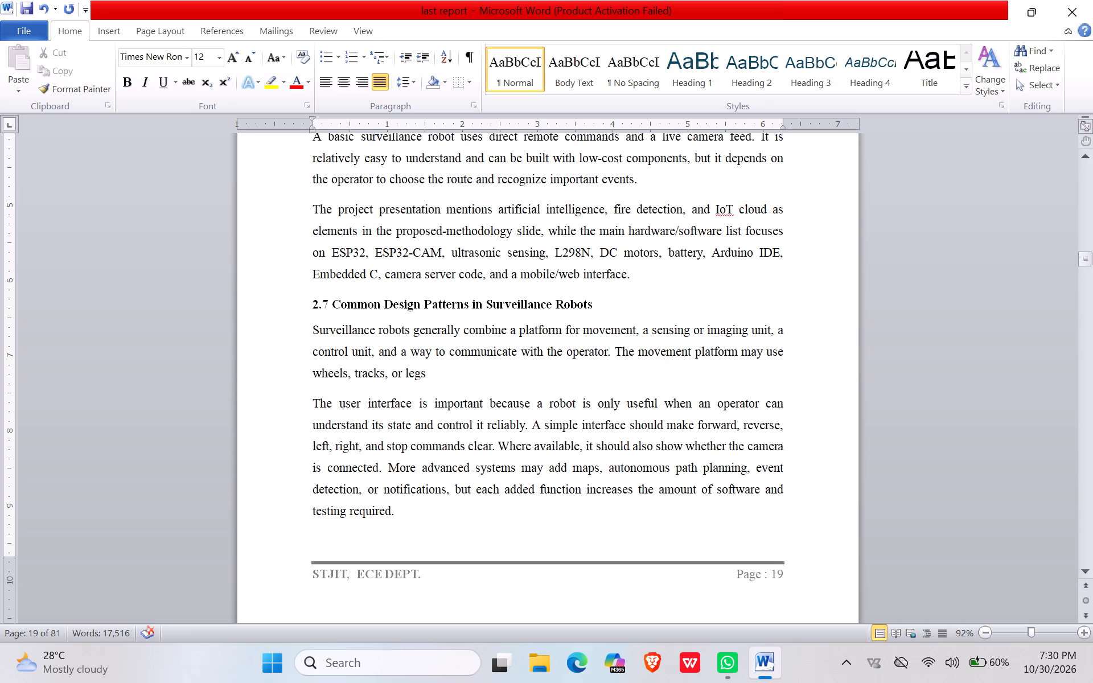
Delete the last sentence of section 2.7's second paragraph, from "More advanced systems may add maps" to "testing required.".
drag(385, 467, 404, 515)
key(BackSpace)
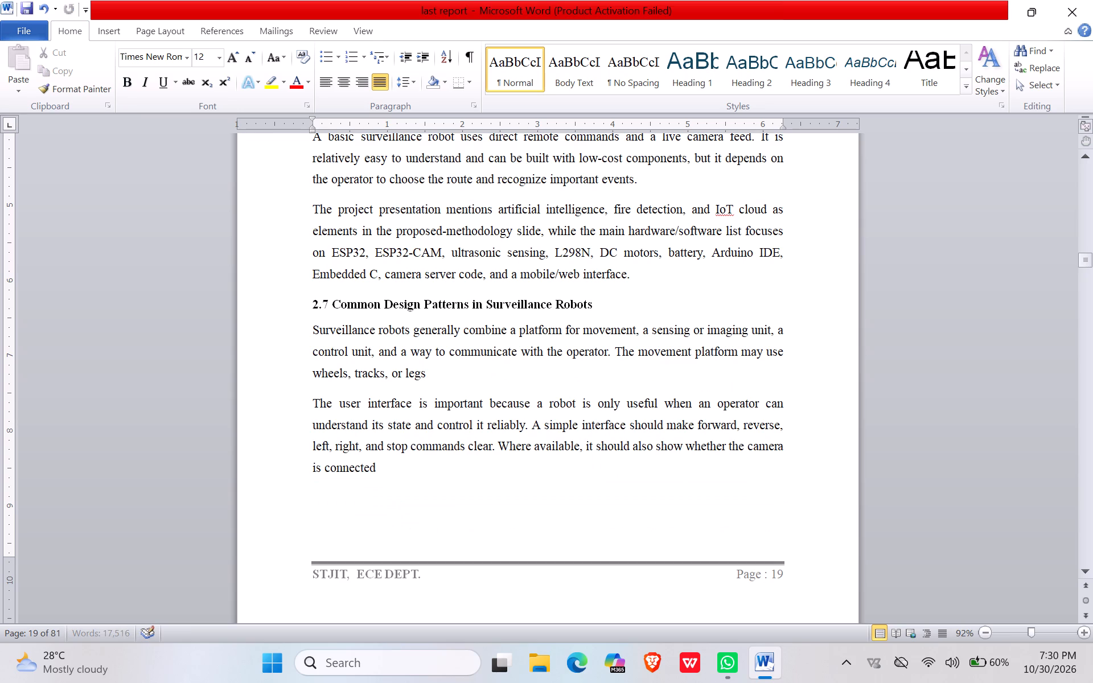
End section 2.7's last sentence, "whether the camera is connected", with a period.
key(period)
Remove the blank line above the "CHAPTER 3" heading so it starts directly below the page header.
scroll(405, 496, down, 6)
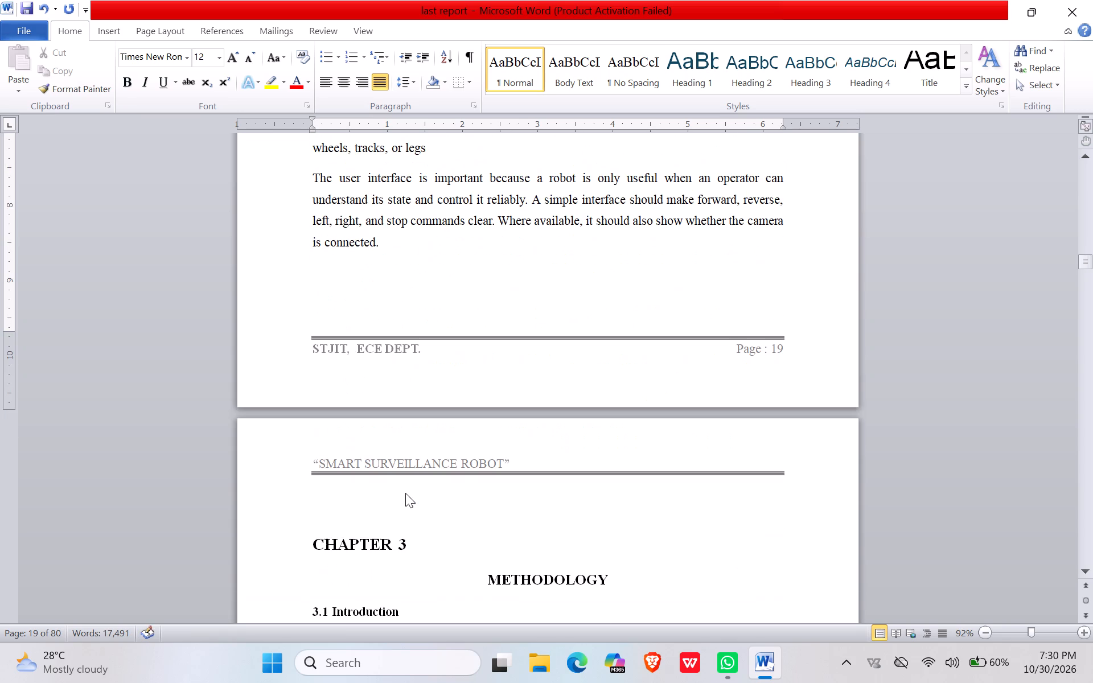
click(311, 537)
scroll(322, 536, down, 1)
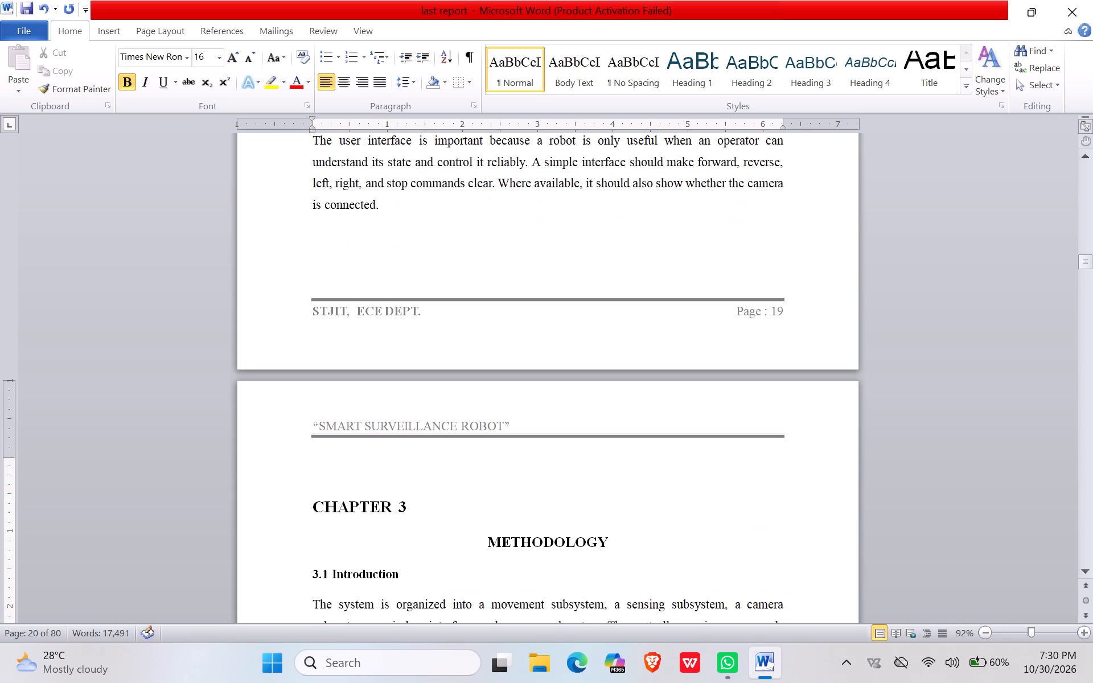
key(BackSpace)
Look through Chapter 3's opening pages, from the introduction and block diagram to the ESP32 key specifications.
scroll(344, 491, down, 6)
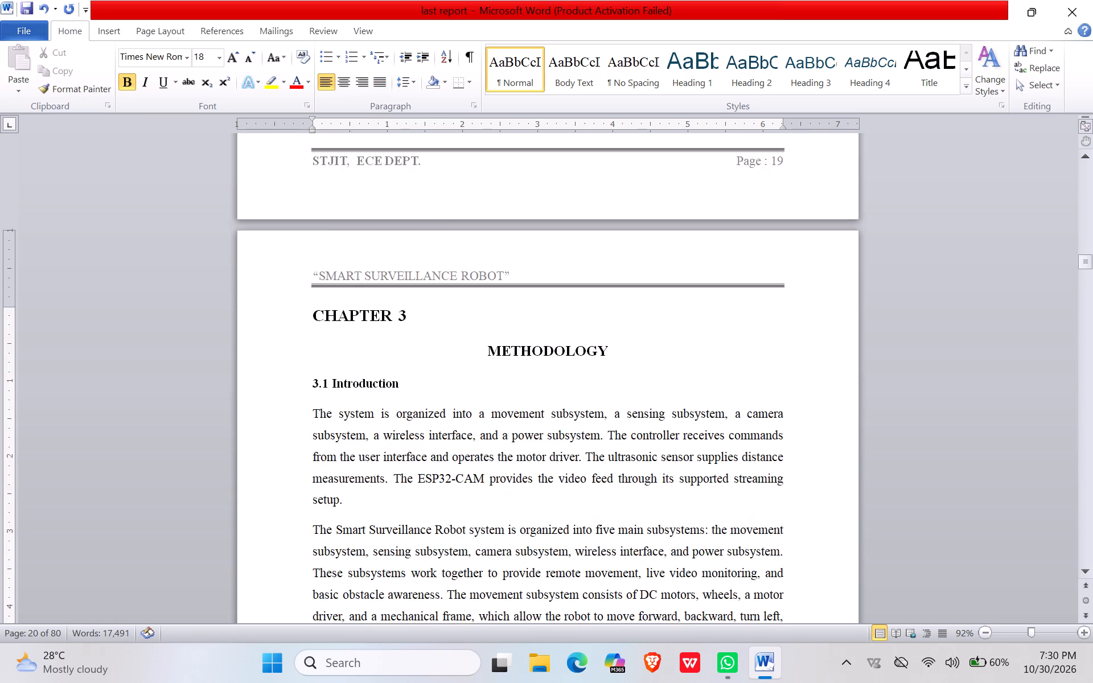
scroll(383, 475, down, 4)
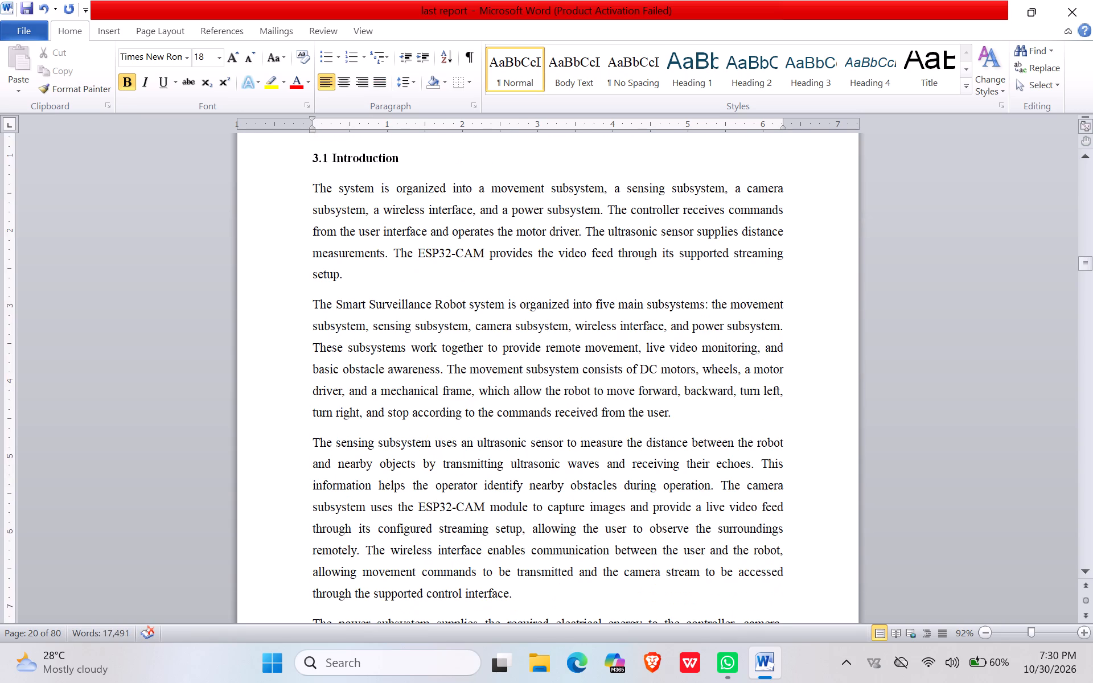
scroll(380, 467, down, 13)
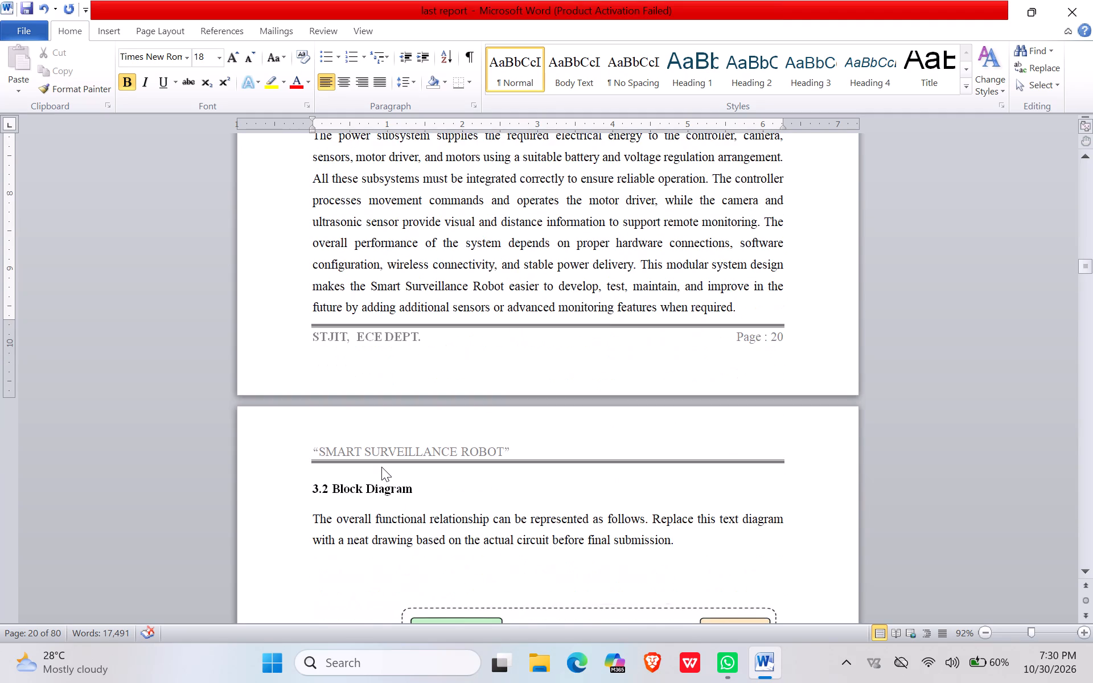
scroll(381, 467, down, 6)
scroll(381, 464, up, 2)
scroll(382, 464, down, 5)
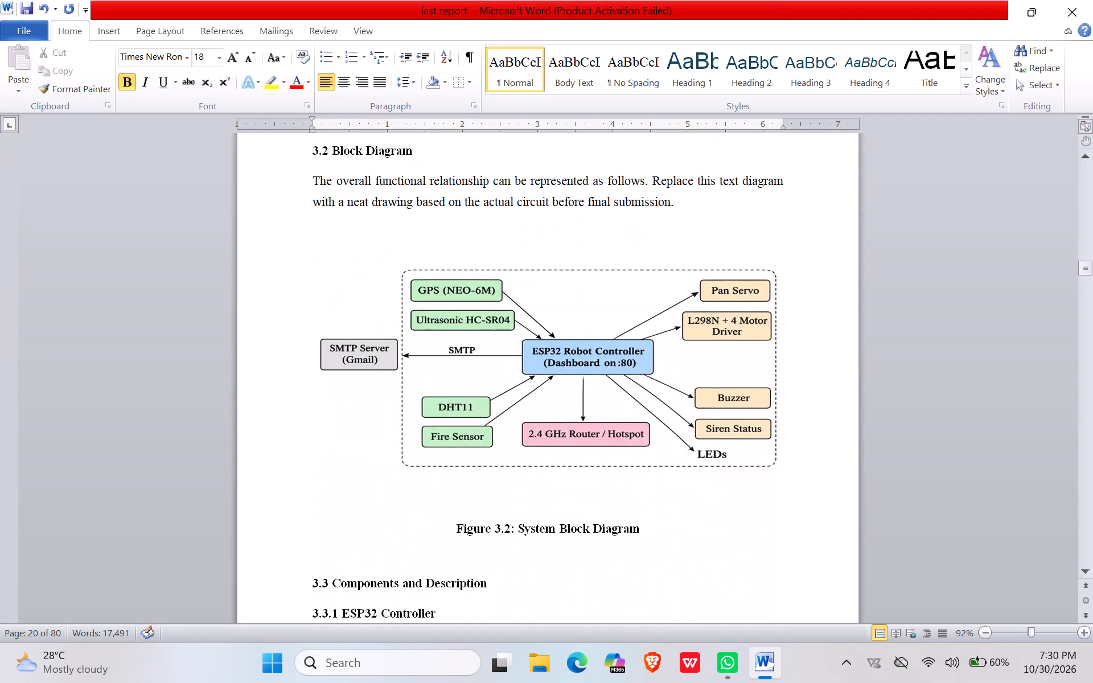
scroll(382, 464, down, 20)
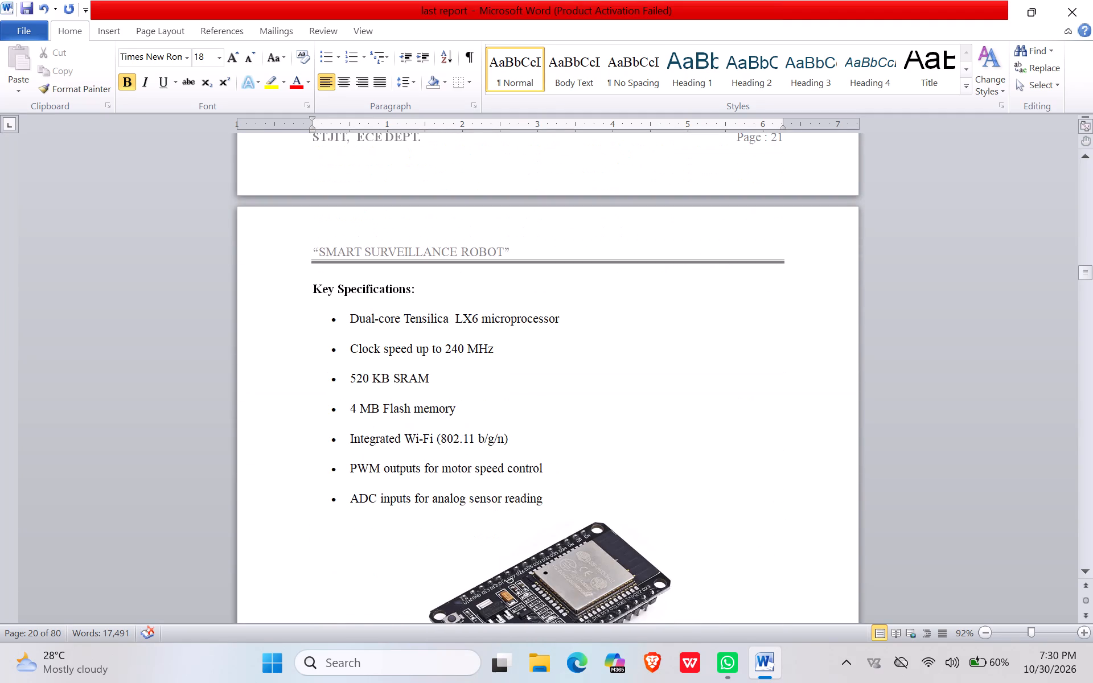
scroll(381, 461, up, 16)
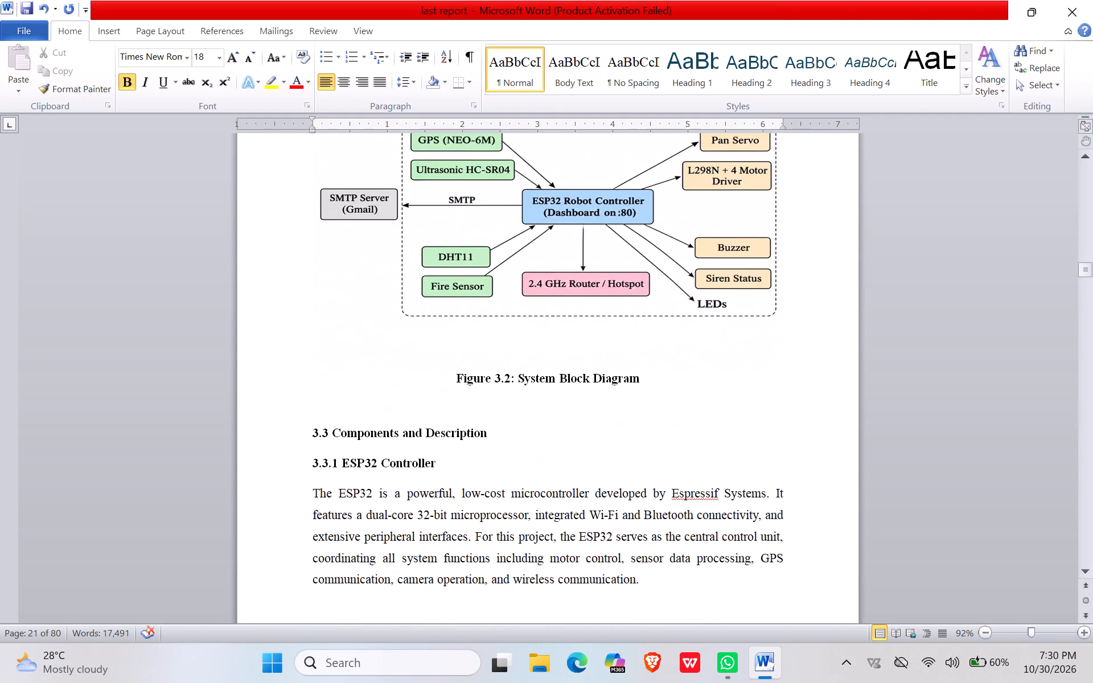
scroll(379, 451, up, 18)
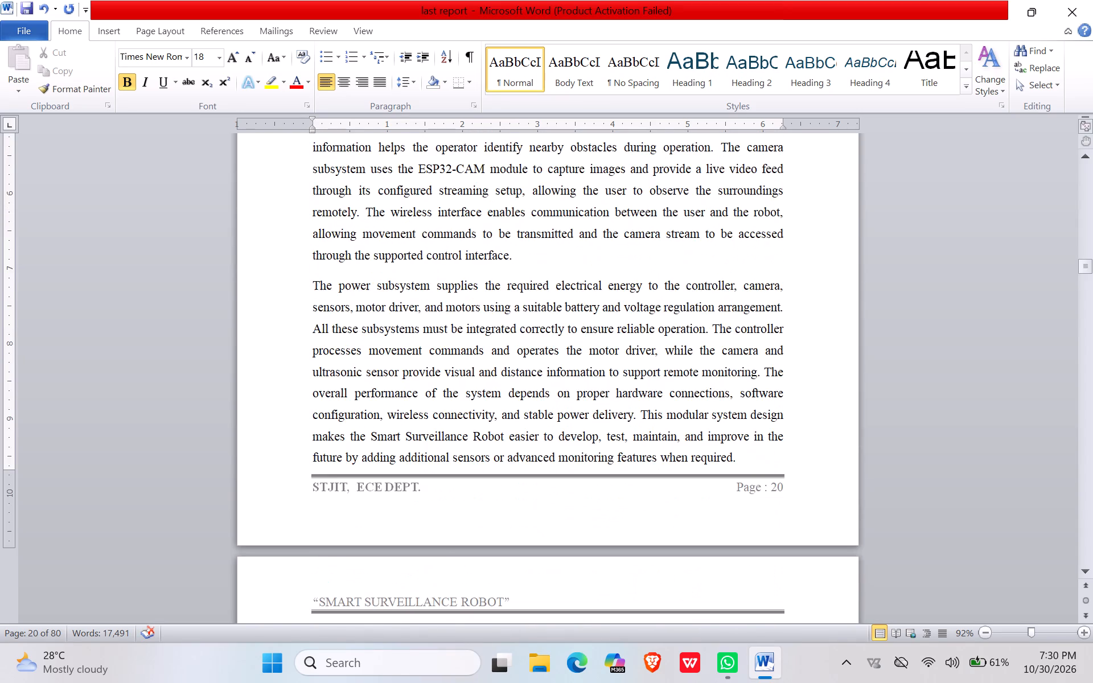
scroll(375, 444, up, 14)
scroll(375, 440, down, 5)
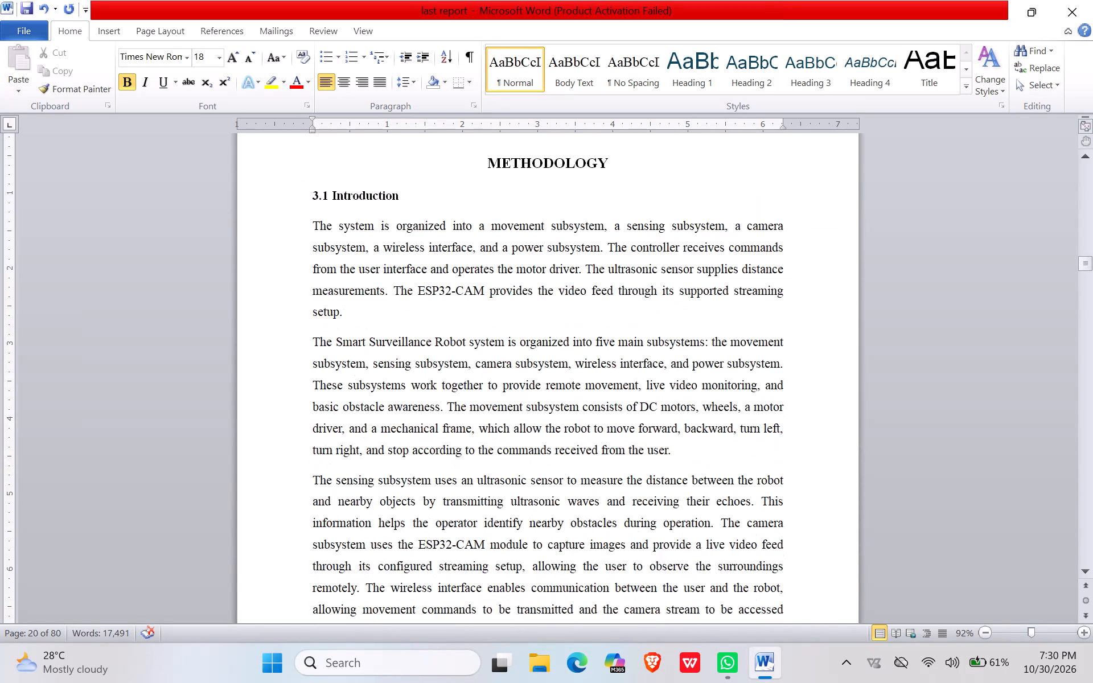
Delete the end of section 3.1's last paragraph, from "The controller processes movement commands" to "features when required.".
scroll(374, 438, down, 10)
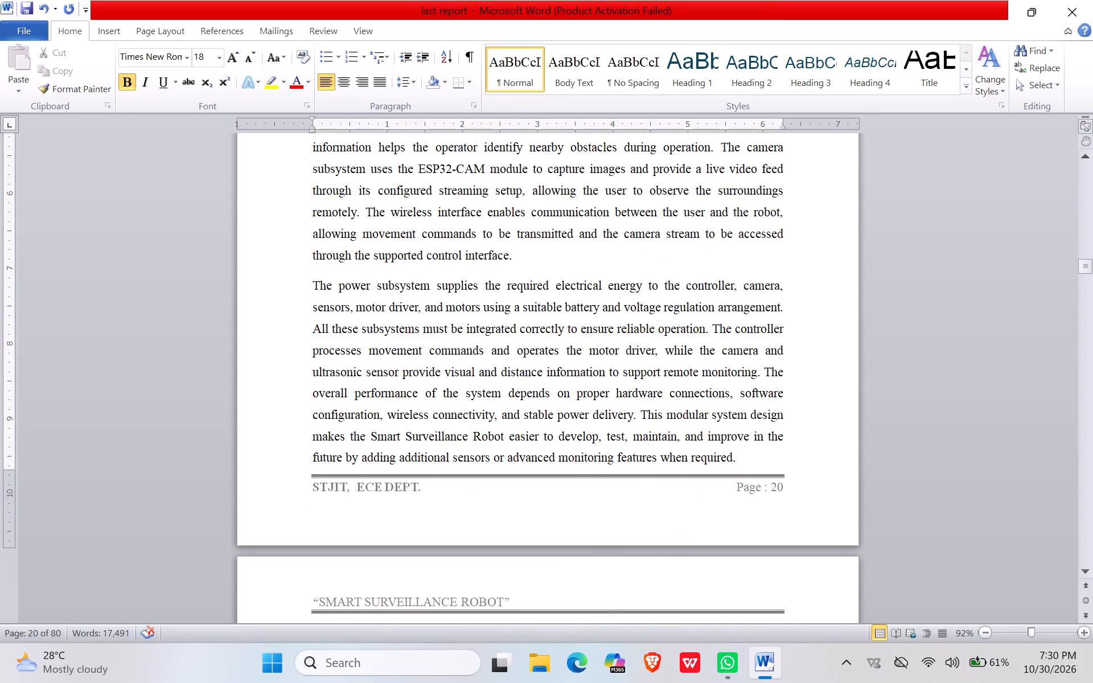
drag(749, 459, 323, 295)
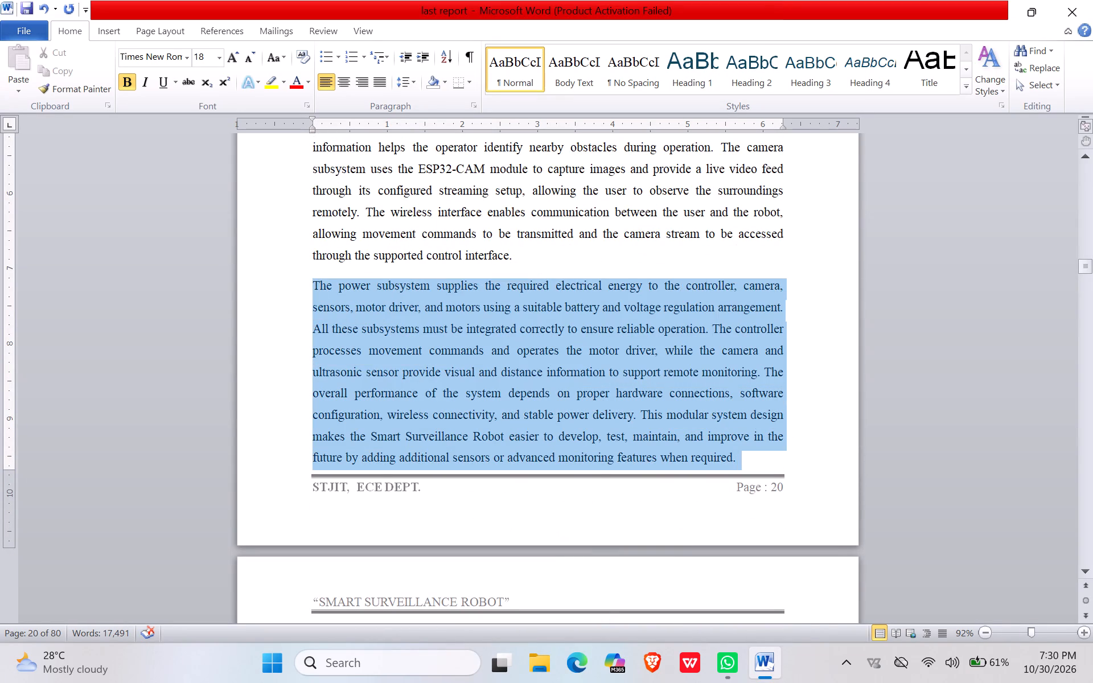
drag(323, 295, 368, 313)
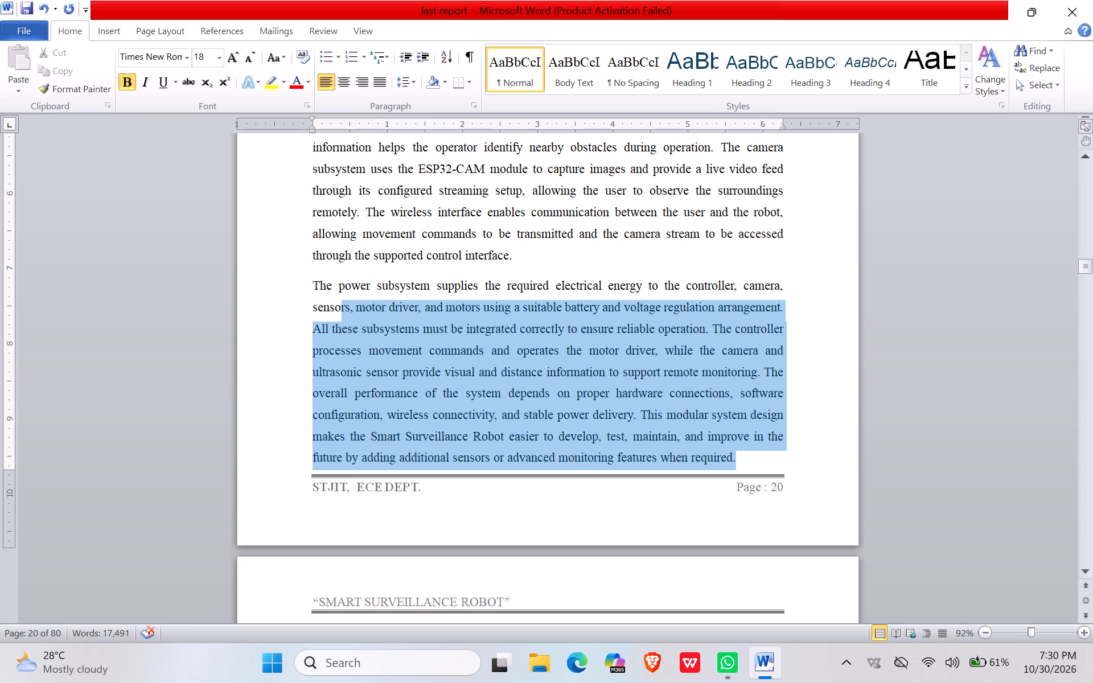
drag(368, 313, 713, 330)
key(BackSpace)
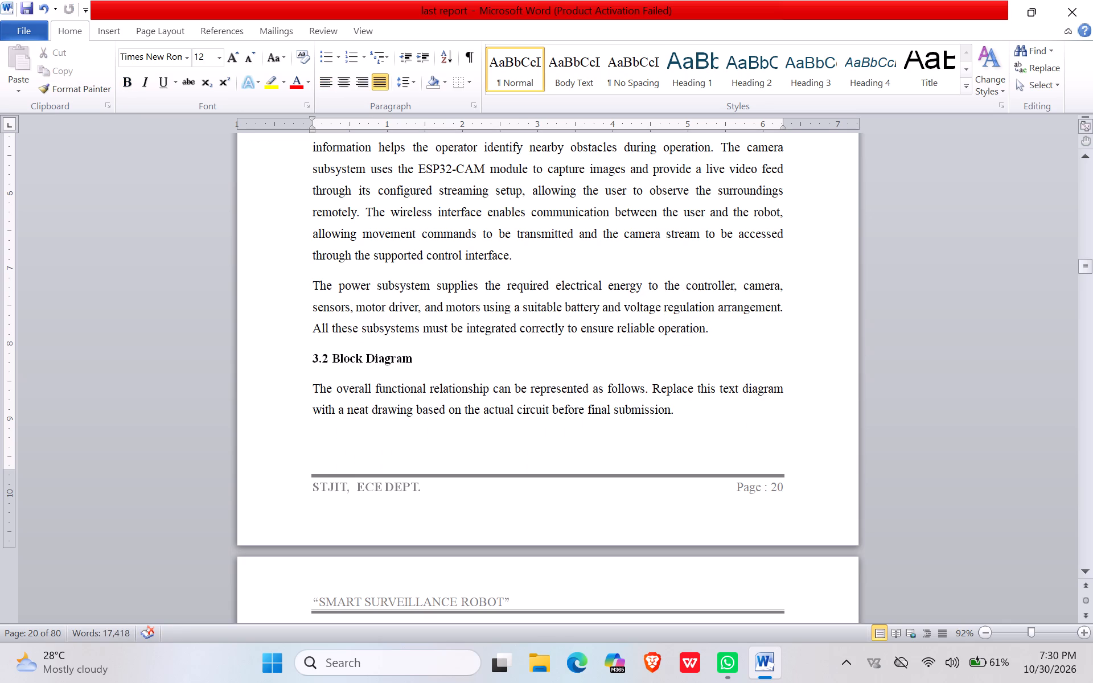
Push the "3.2 Block Diagram" heading towards the next page by inserting blank lines above it.
click(307, 359)
key(Return)
key(Return)
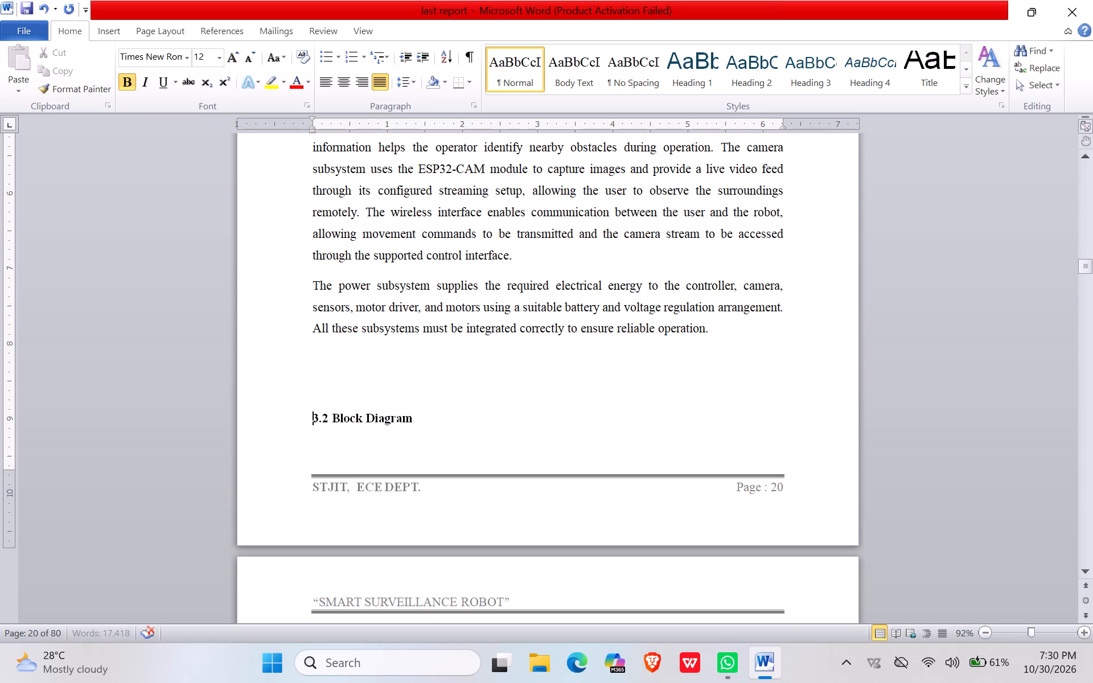
Push the "3.2 Block Diagram" heading onto the following page by adding two blank lines before it.
key(Return)
key(Return)
scroll(313, 358, down, 4)
scroll(359, 346, down, 5)
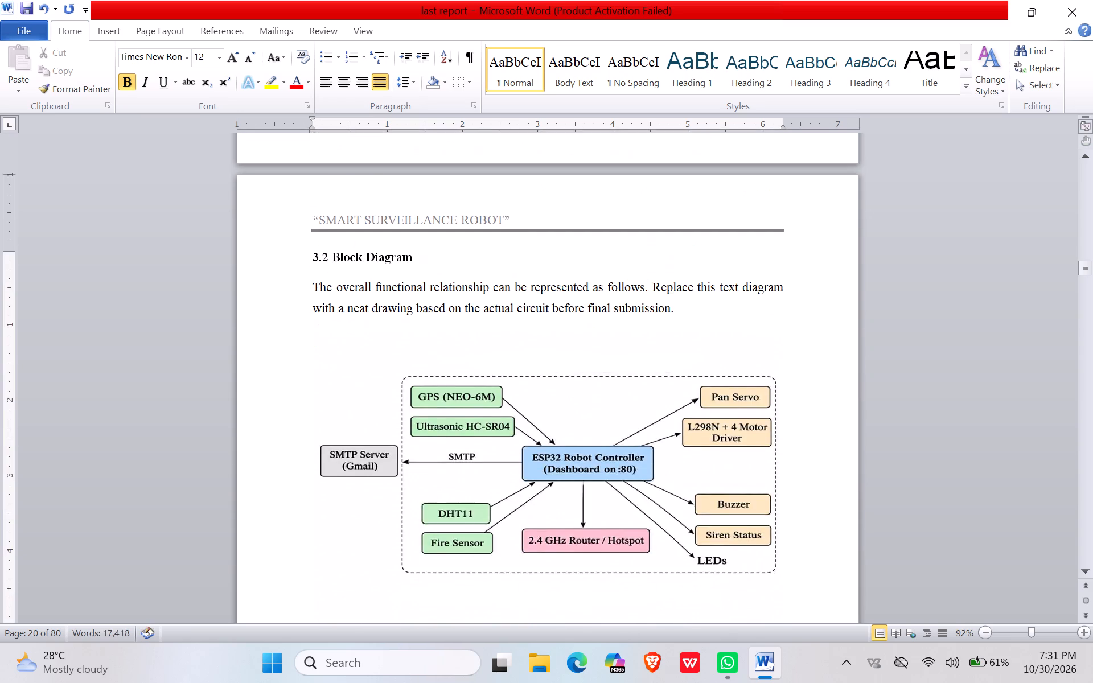
Remove the blank lines before "Key Specifications:" in section 3.3.1 so the heading directly follows the ESP32 Controller paragraph.
scroll(368, 351, down, 14)
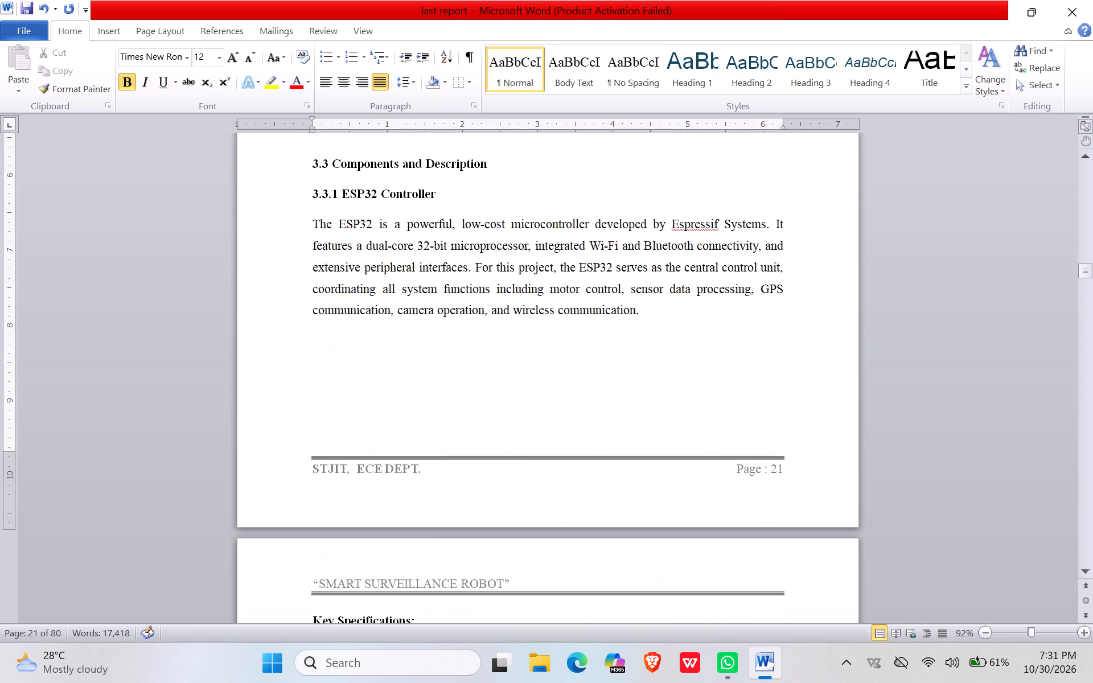
scroll(457, 391, down, 5)
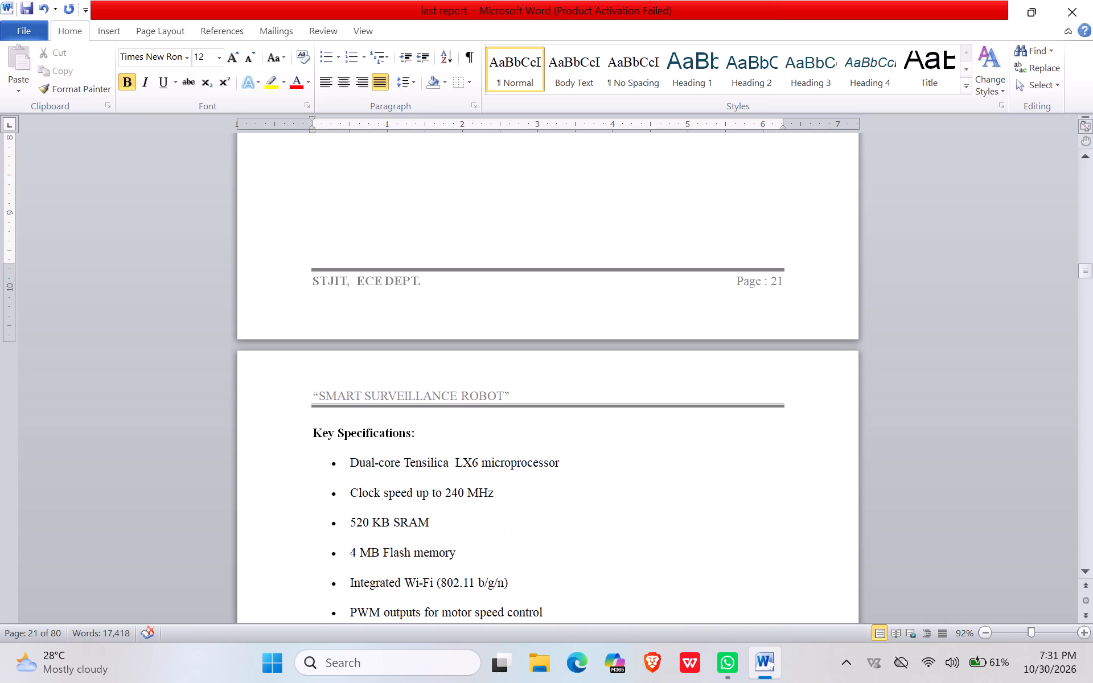
click(311, 430)
key(BackSpace)
key(BackSpace)
key(BackSpace)
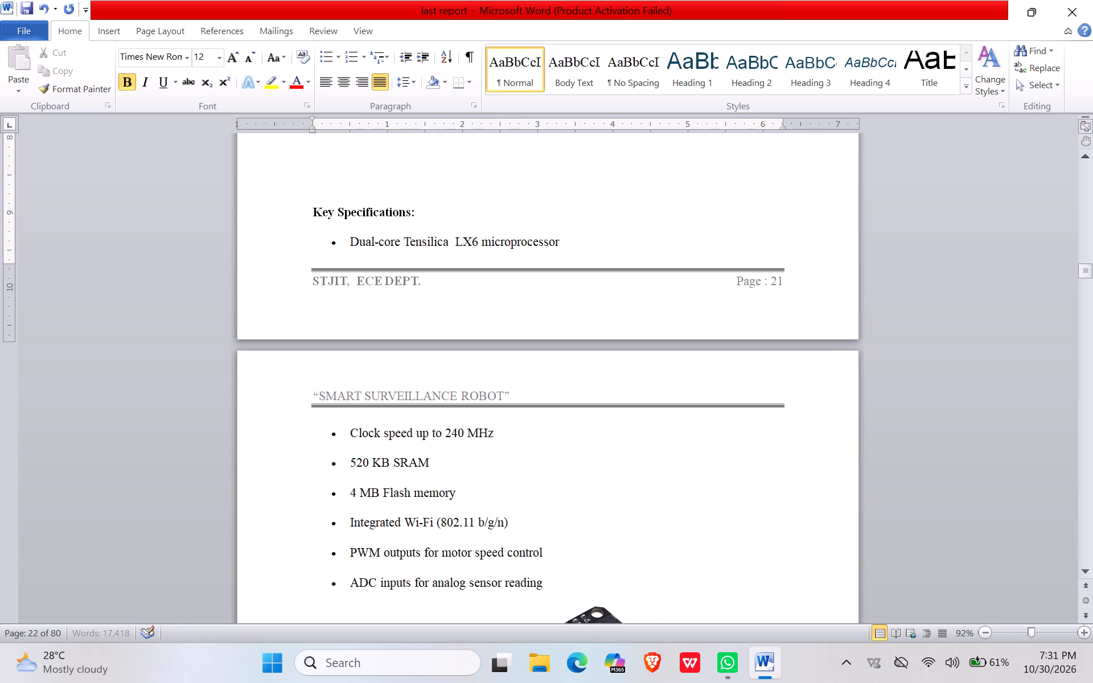
scroll(320, 431, down, 1)
scroll(320, 431, up, 5)
key(BackSpace)
scroll(329, 457, up, 1)
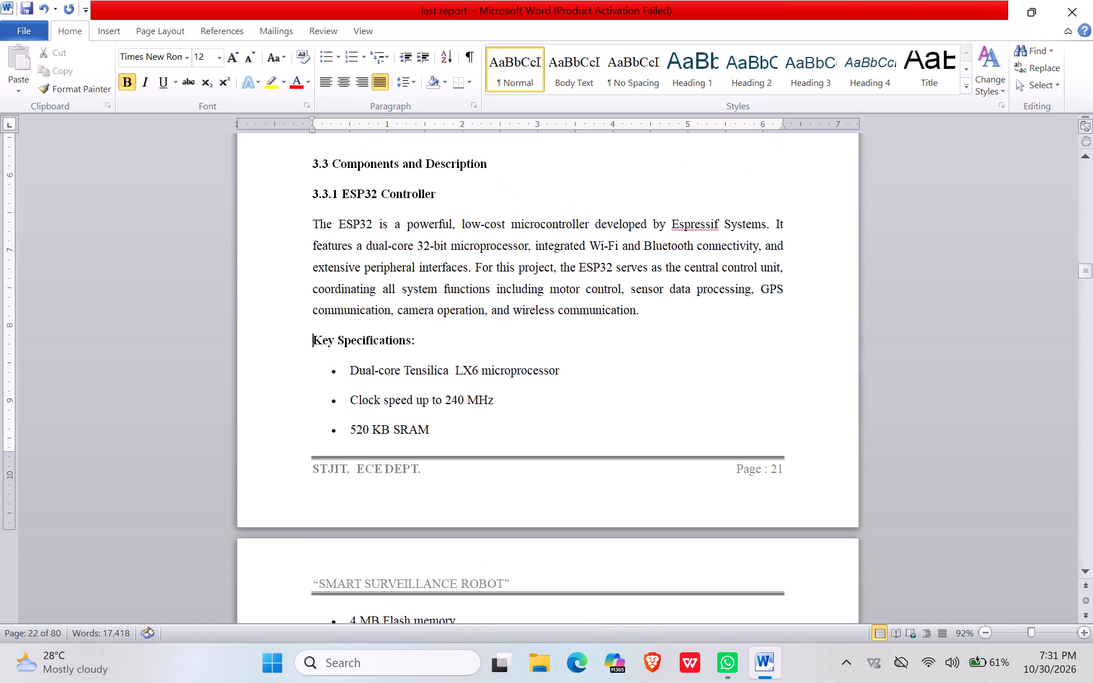
Delete the last sentence of the paragraph under Figure 3.3.1, from "This capability is essential" to "landmine detection application.".
scroll(330, 456, down, 18)
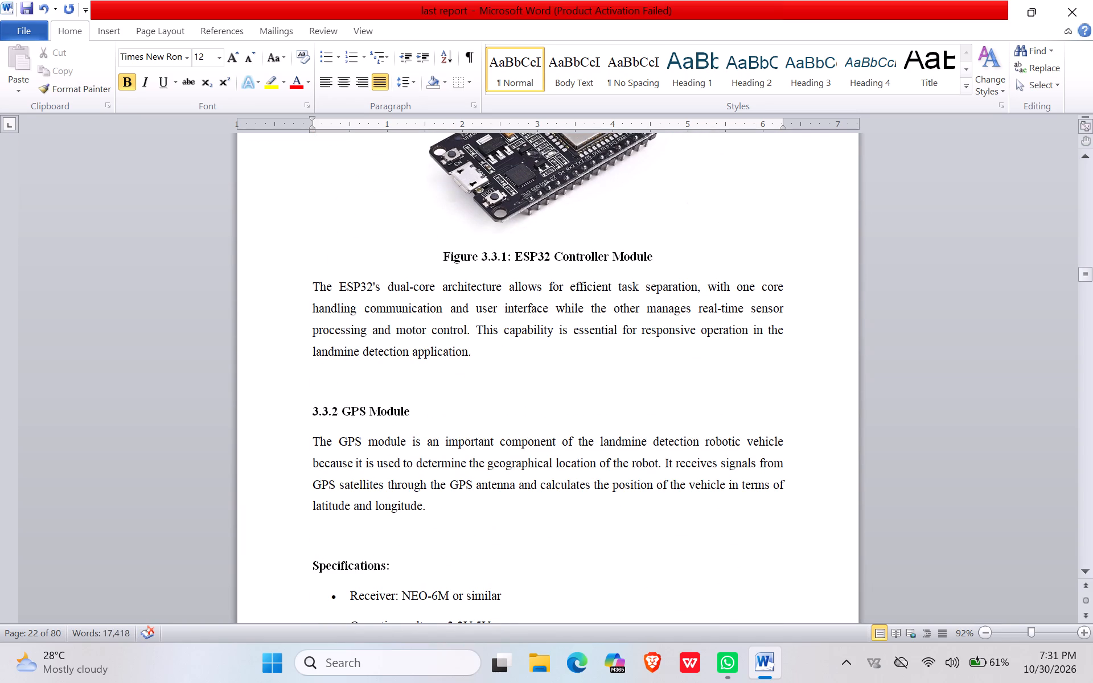
drag(475, 327, 481, 352)
key(BackSpace)
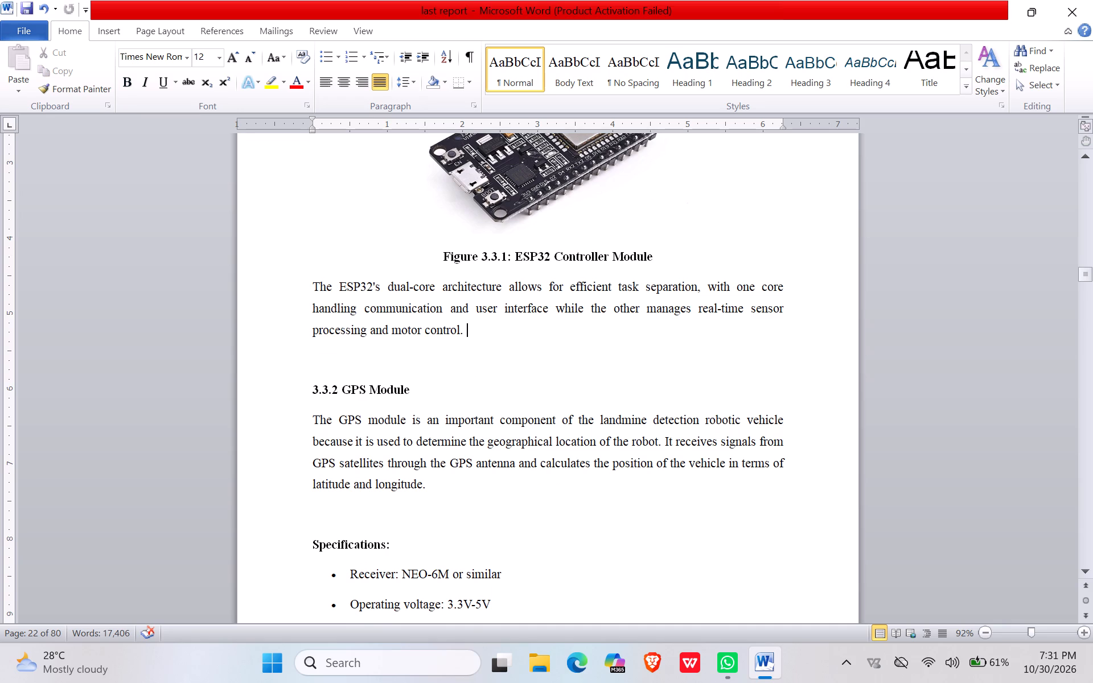
Delete the end of section 3.3.2's opening paragraph after "location of the robot", through "latitude and longitude.".
drag(661, 441, 665, 479)
key(BackSpace)
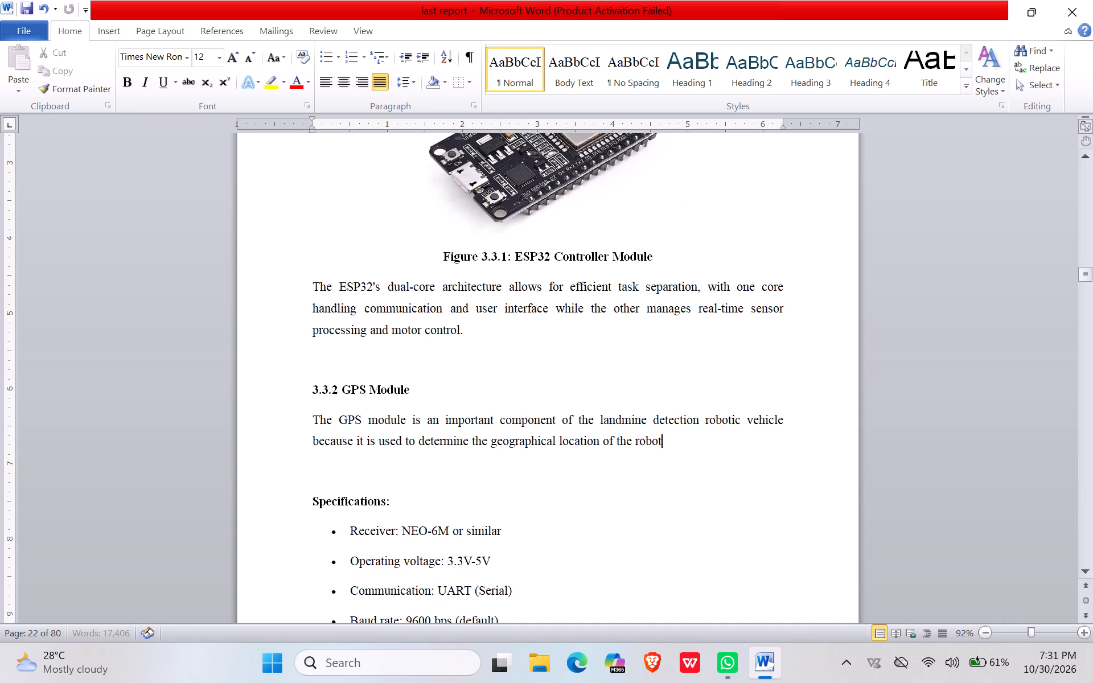
Remove a blank line before the "Specifications:" heading in section 3.3.2.
scroll(521, 478, down, 4)
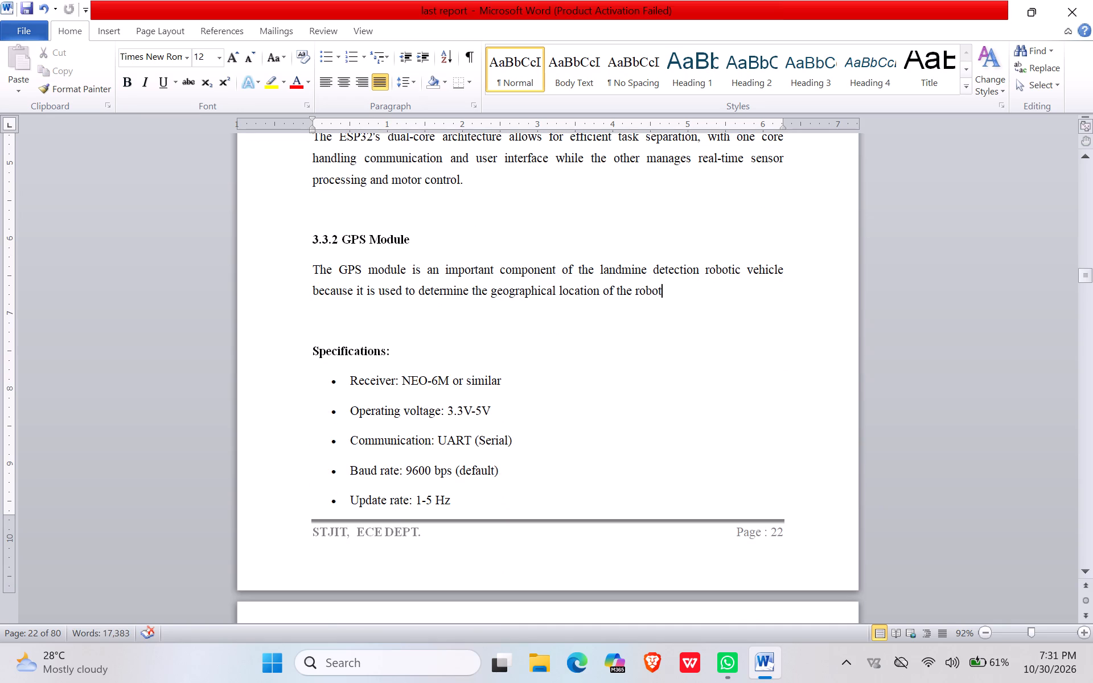
click(311, 353)
key(BackSpace)
Delete the last sentence of the paragraph under Figure 3.3.2, from "These coordinates can be stored" to "detected object.".
scroll(339, 373, down, 4)
scroll(367, 410, down, 10)
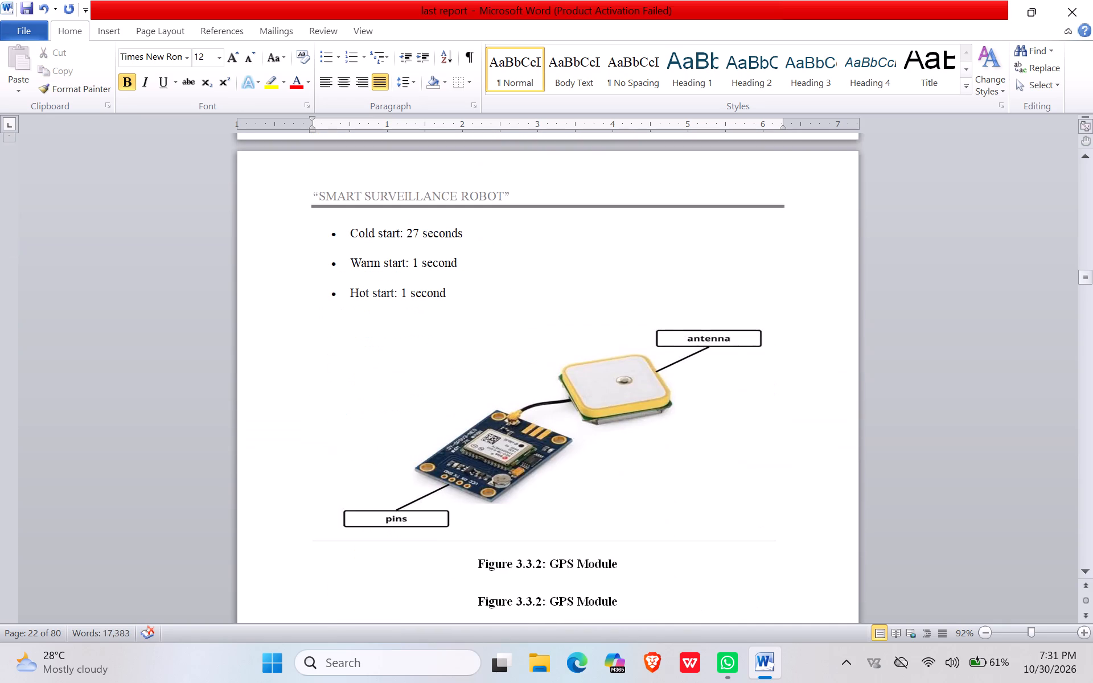
scroll(396, 455, down, 4)
drag(449, 395, 359, 379)
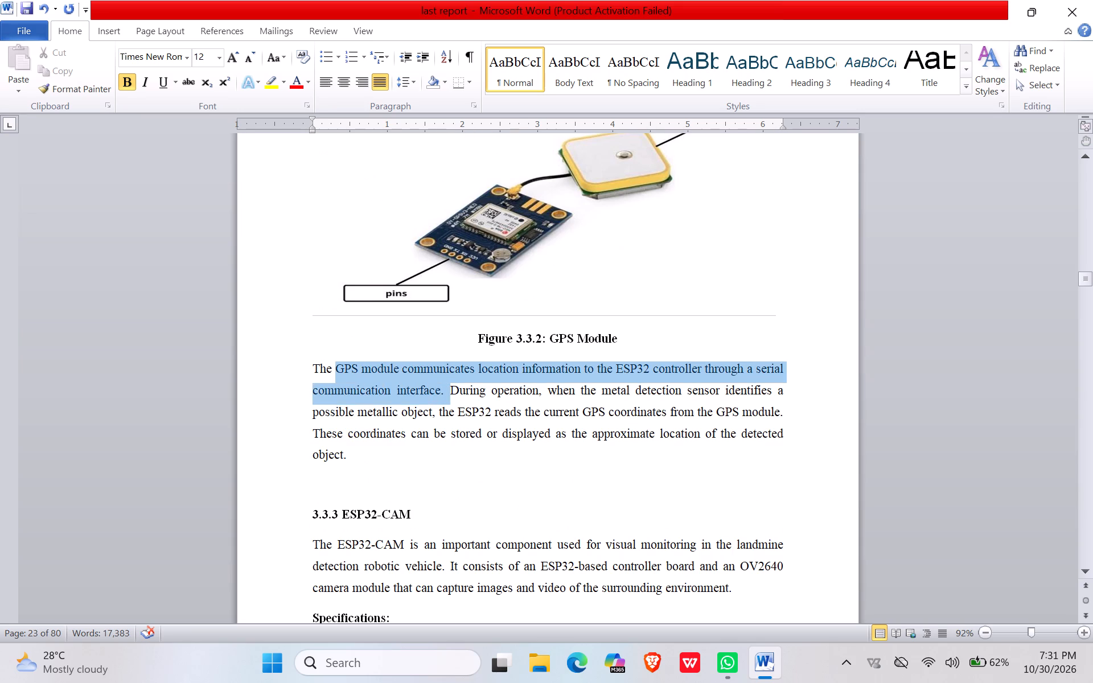
drag(359, 379, 451, 390)
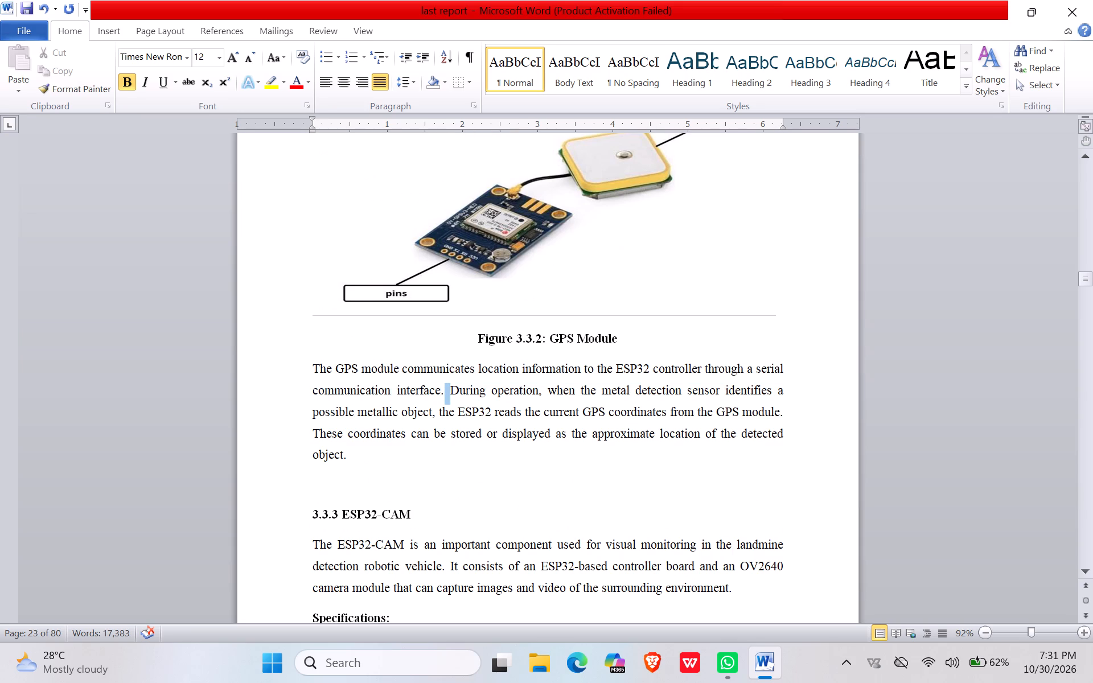
drag(451, 390, 704, 408)
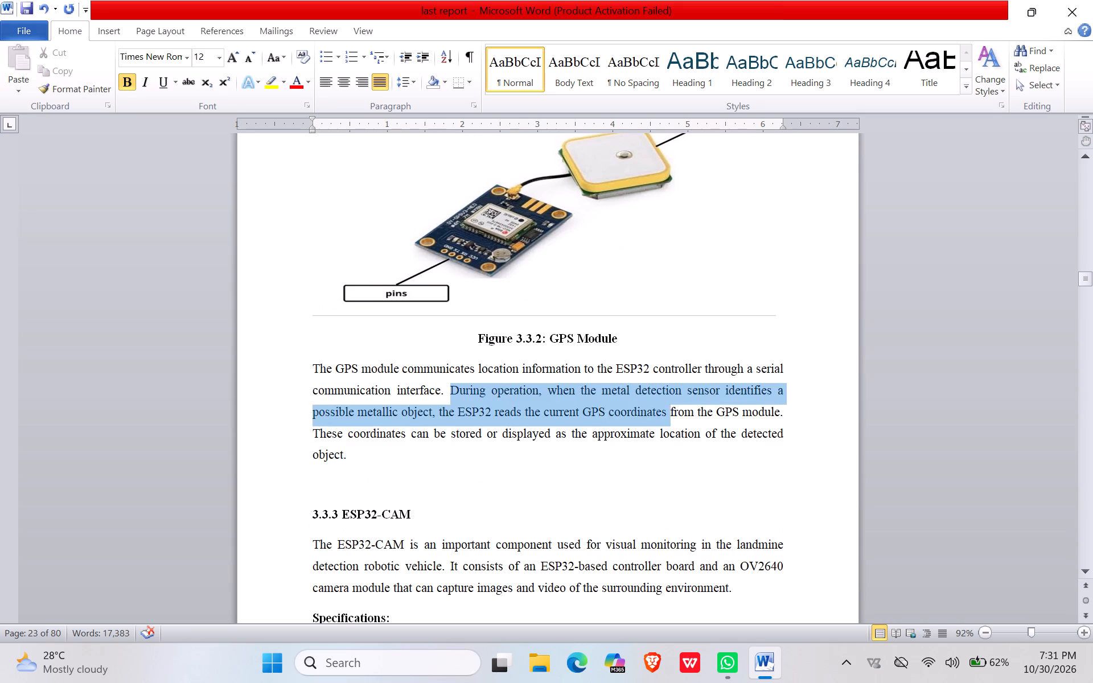
drag(704, 408, 796, 408)
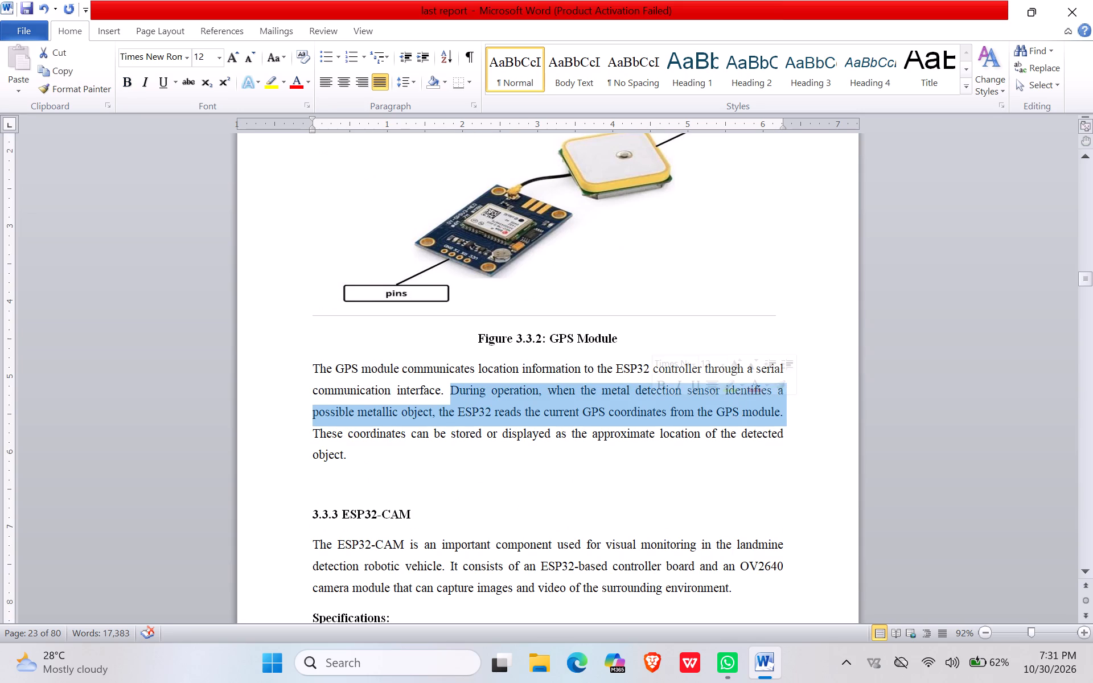
click(795, 452)
drag(728, 489, 342, 439)
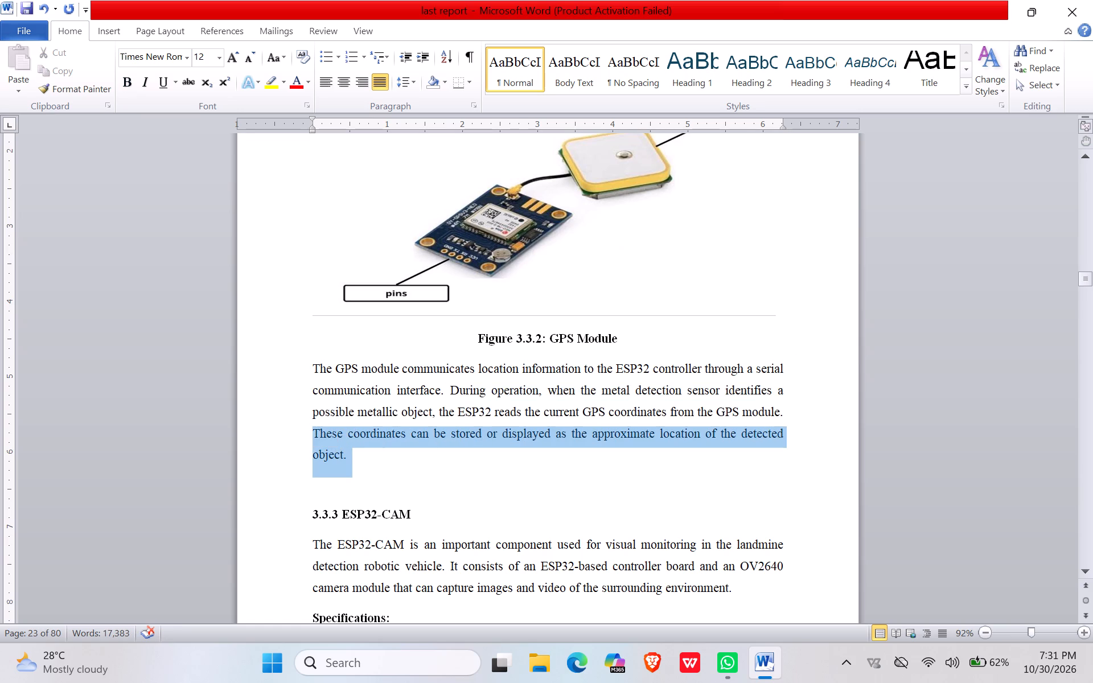
drag(342, 439, 315, 436)
key(BackSpace)
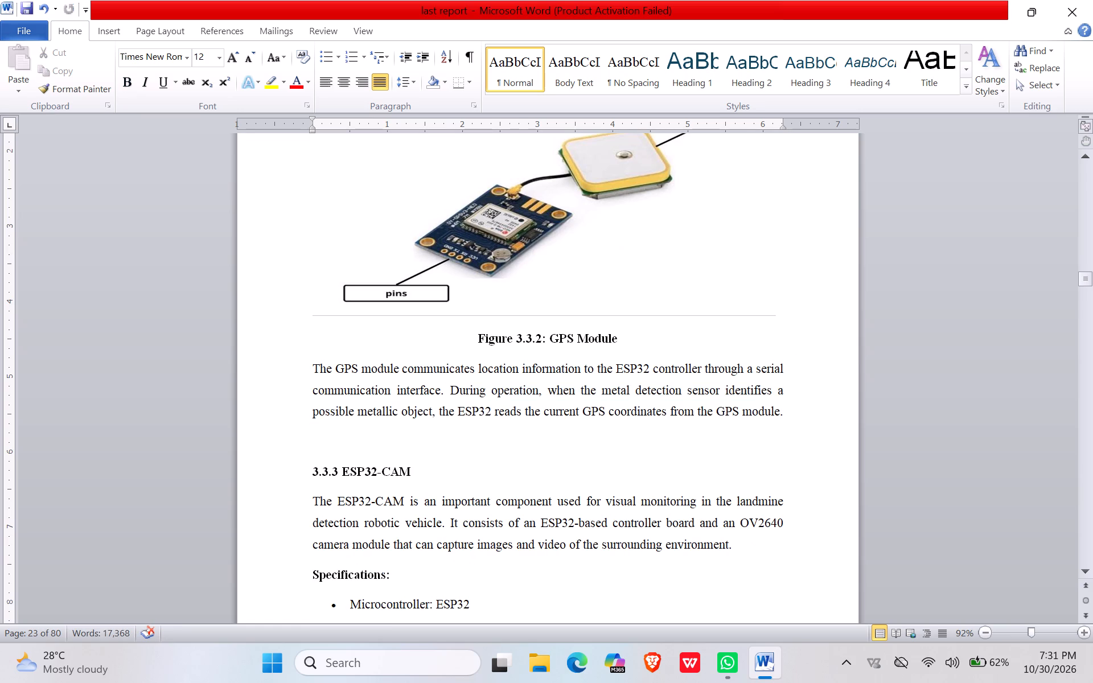
Remove the blank line before the "3.3.3 ESP32-CAM" heading.
scroll(434, 446, down, 5)
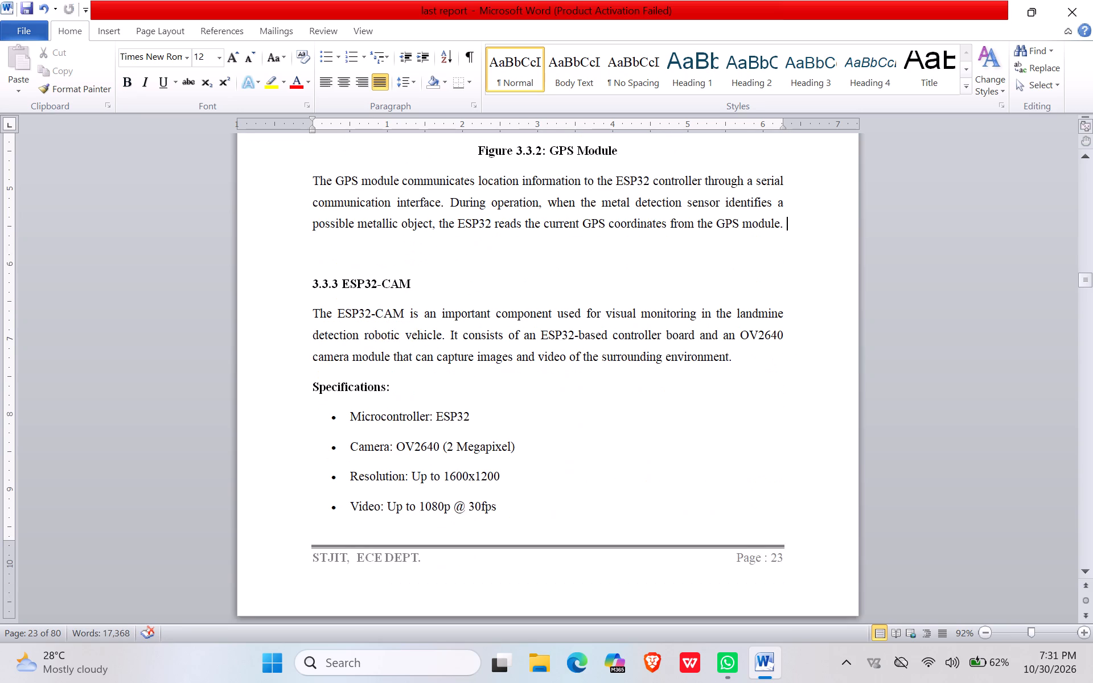
click(306, 297)
key(BackSpace)
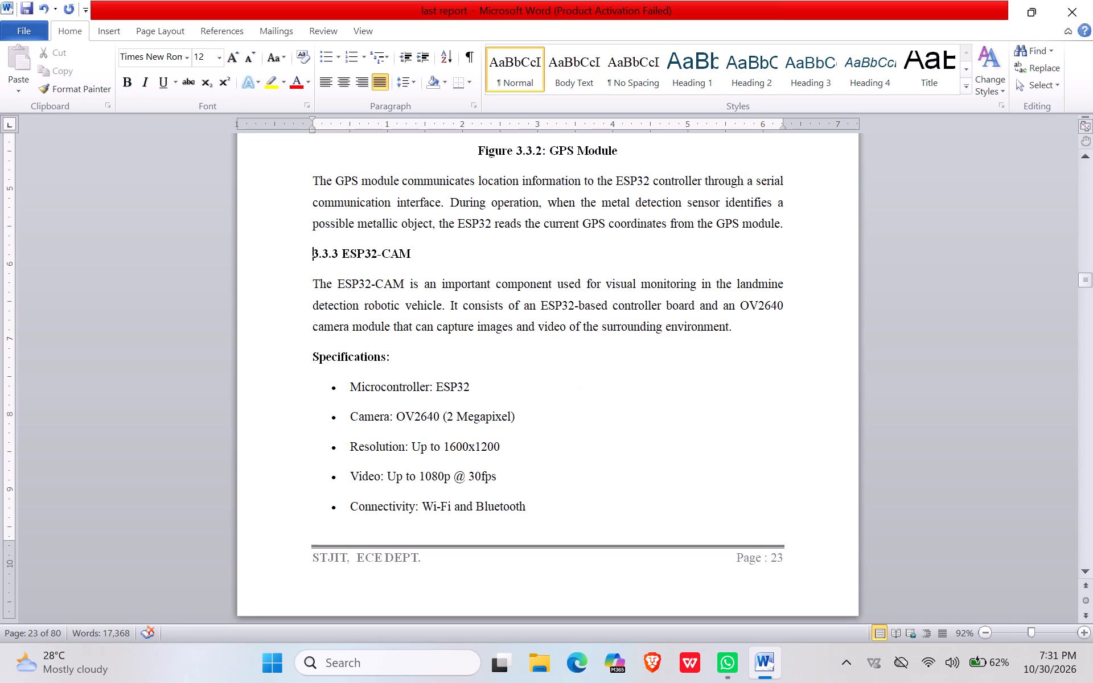
Select the second sentence of section 3.3.3's opening paragraph, from "It consists of" to "surrounding environment.".
drag(443, 307, 464, 309)
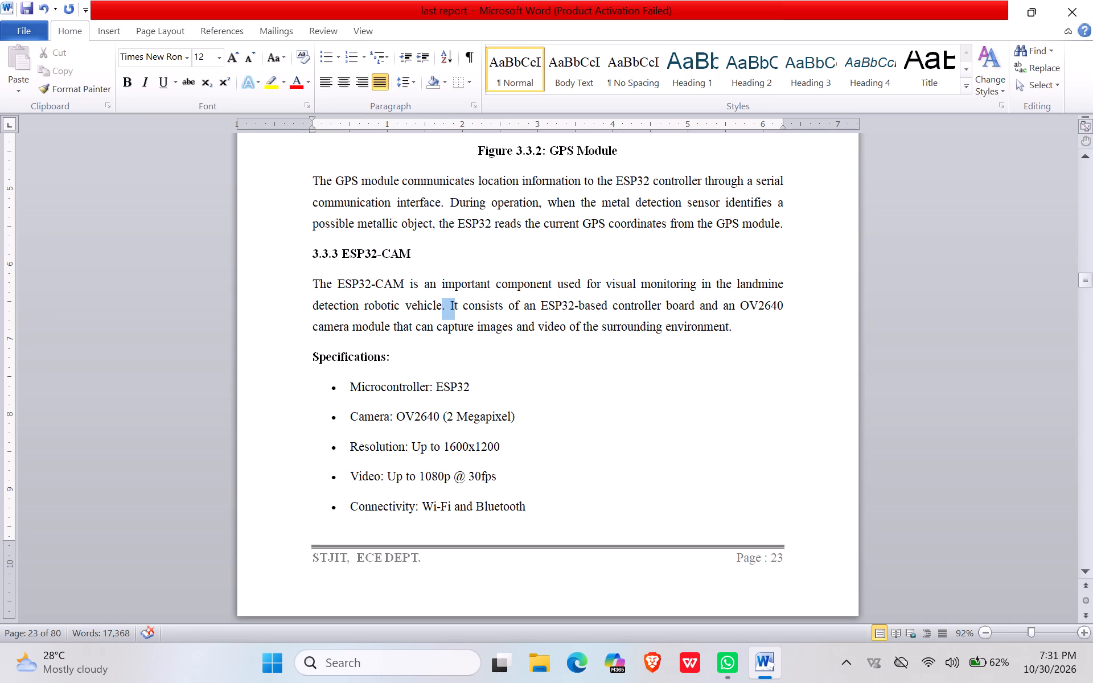
drag(464, 309, 739, 335)
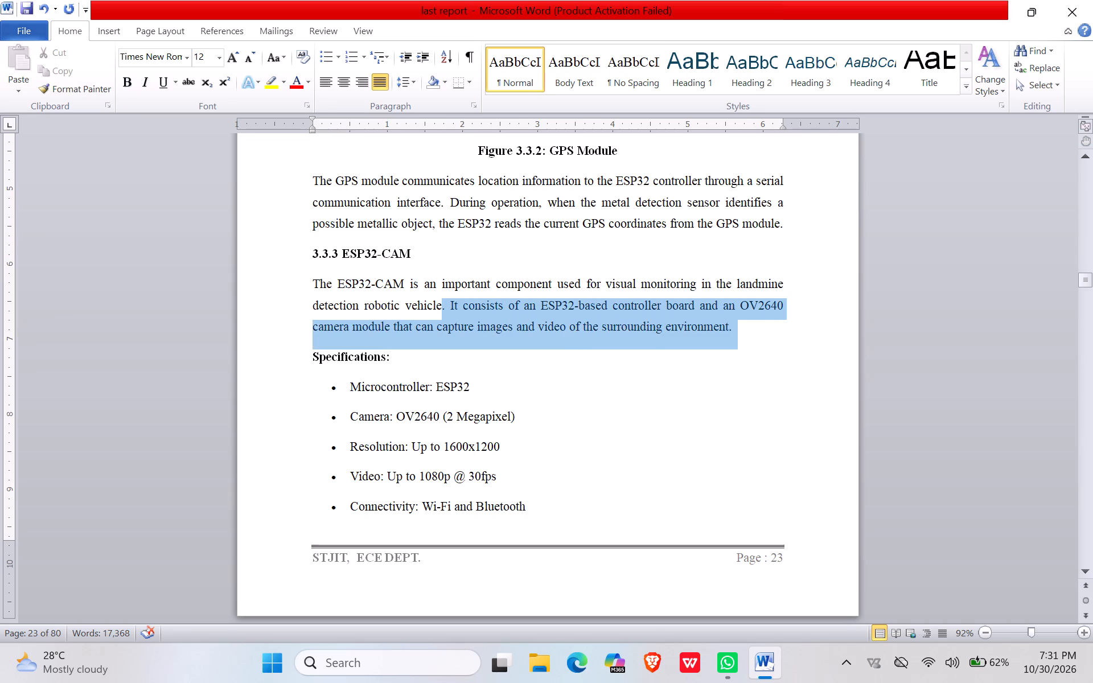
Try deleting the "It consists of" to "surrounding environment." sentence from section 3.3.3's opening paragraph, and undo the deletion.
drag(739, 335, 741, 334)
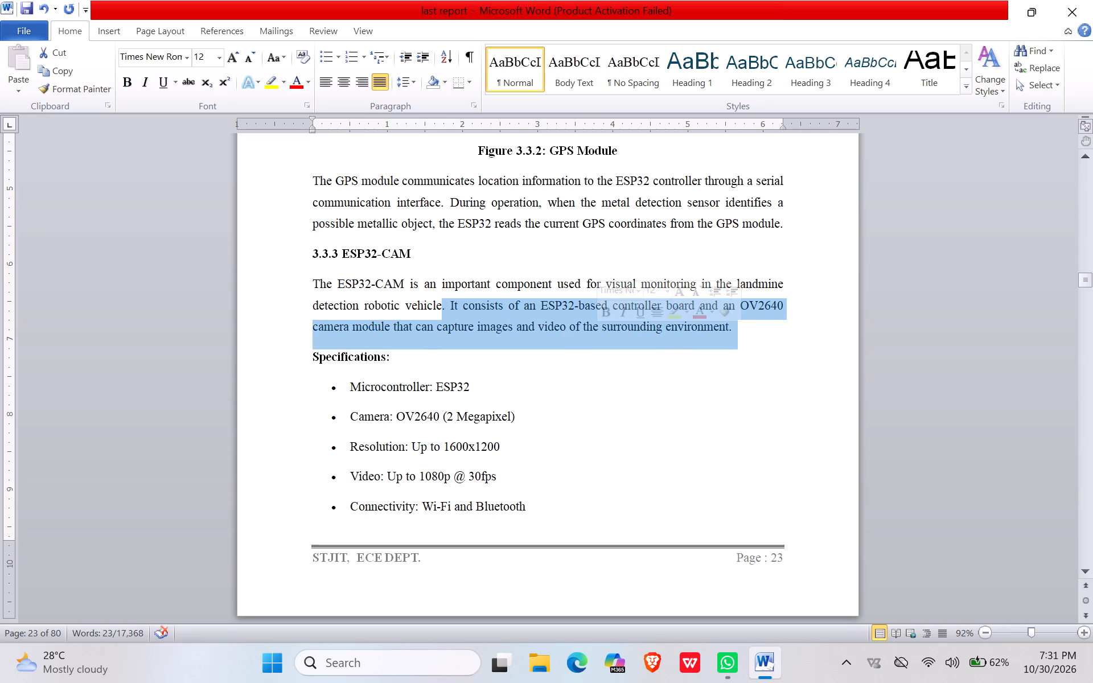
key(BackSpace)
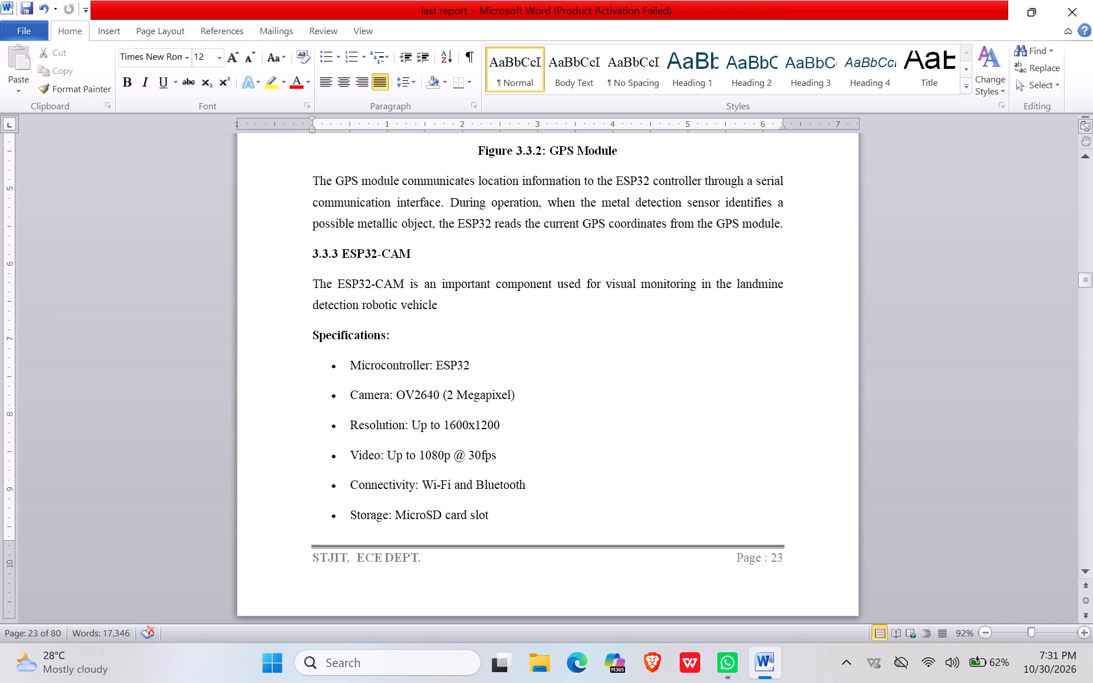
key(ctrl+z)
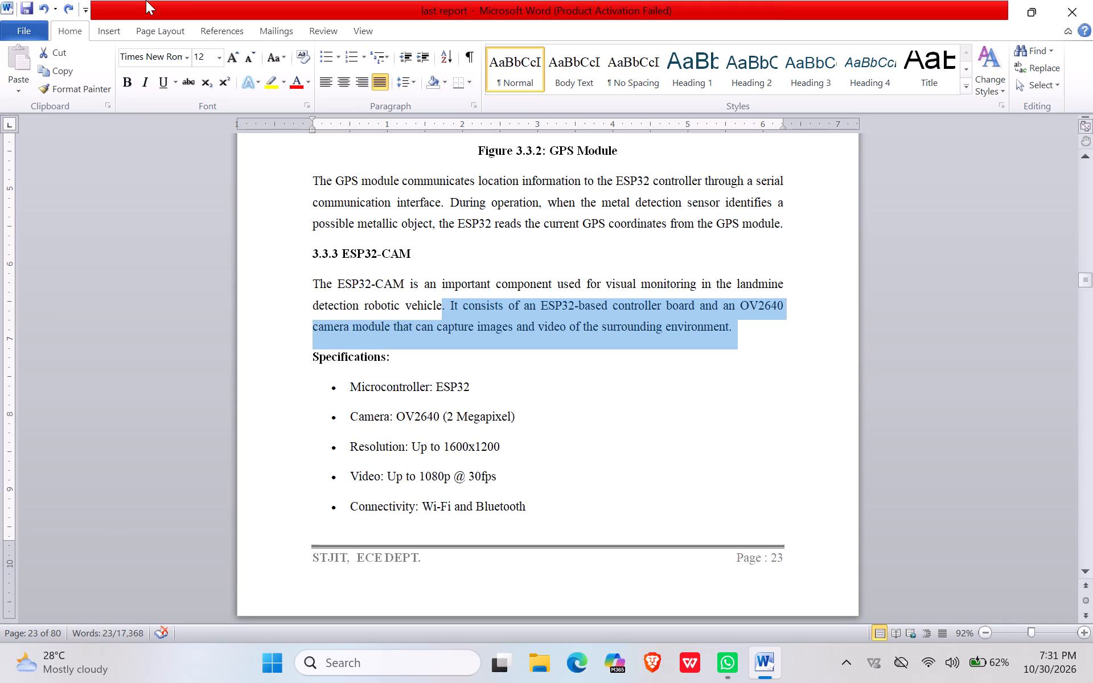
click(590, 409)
Delete the sentence "Through its wireless connectivity" to "compatible device." under Figure 3.3.3, leaving a single full stop after "nearby objects".
scroll(590, 407, down, 11)
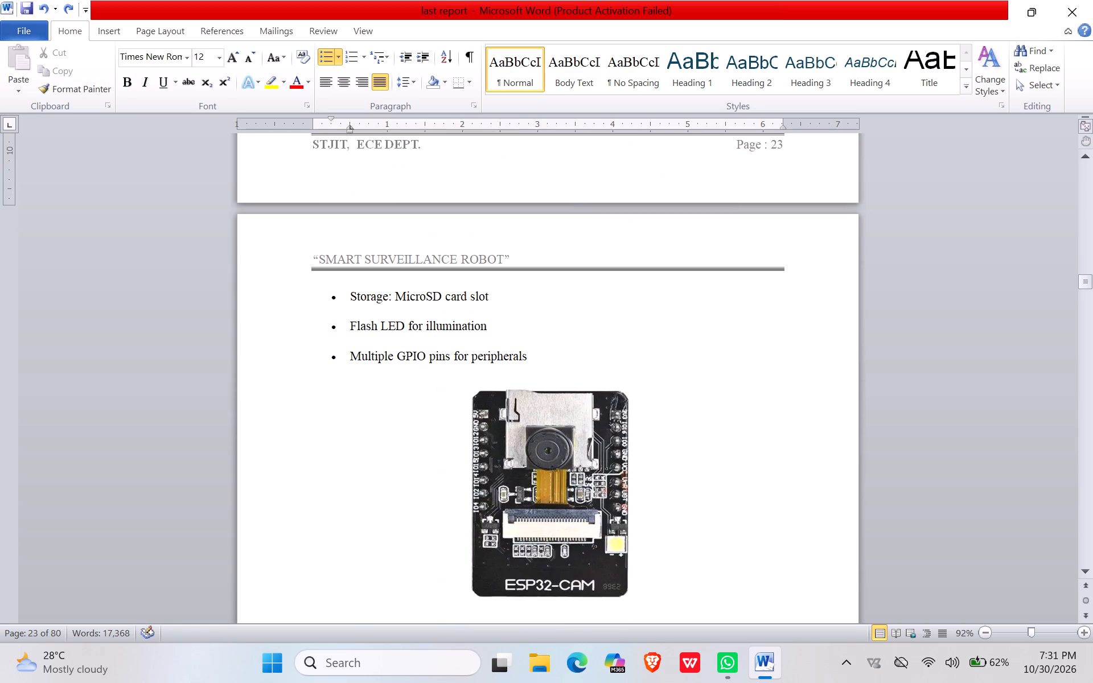
scroll(593, 407, down, 11)
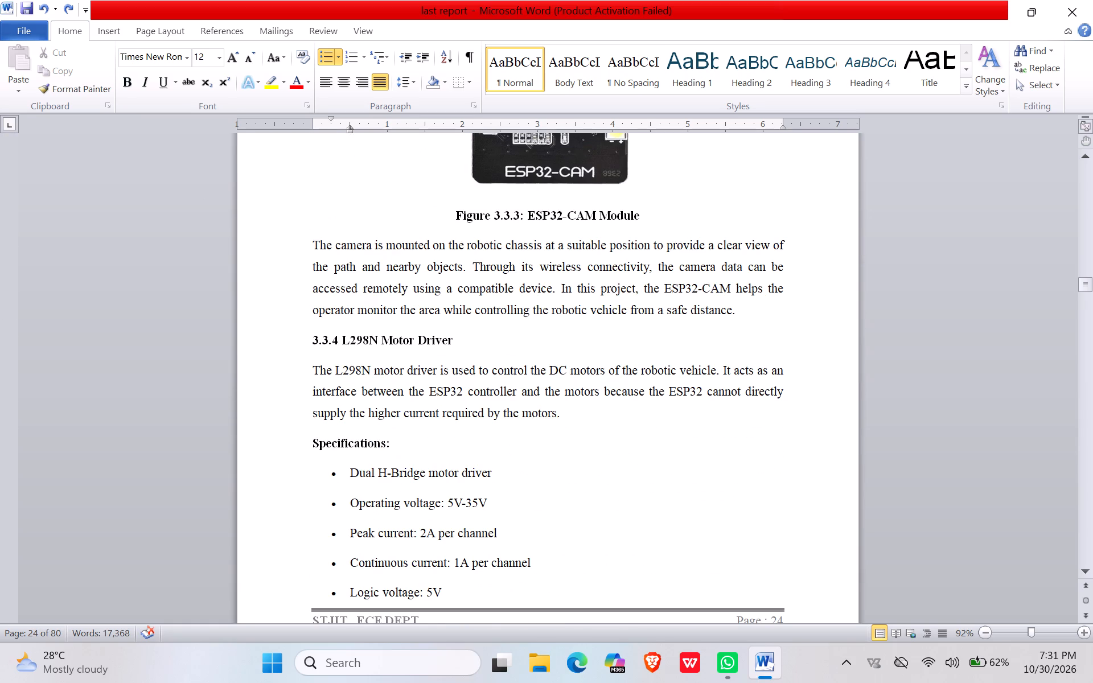
drag(561, 289, 469, 270)
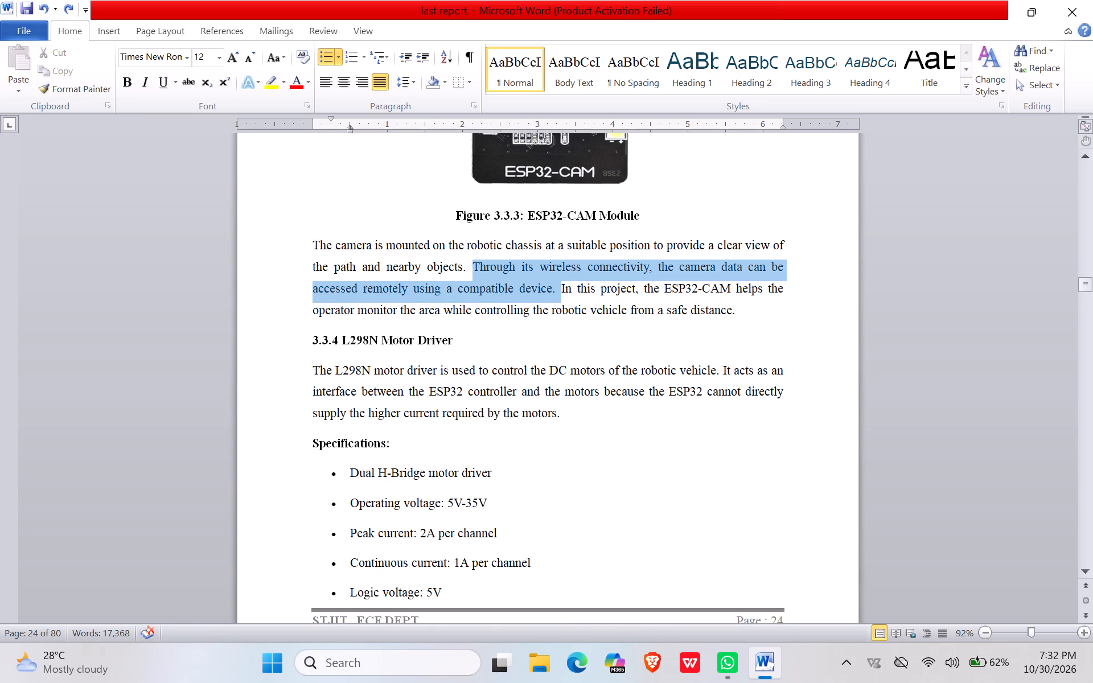
drag(469, 270, 469, 269)
click(472, 269)
drag(474, 269, 550, 288)
key(BackSpace)
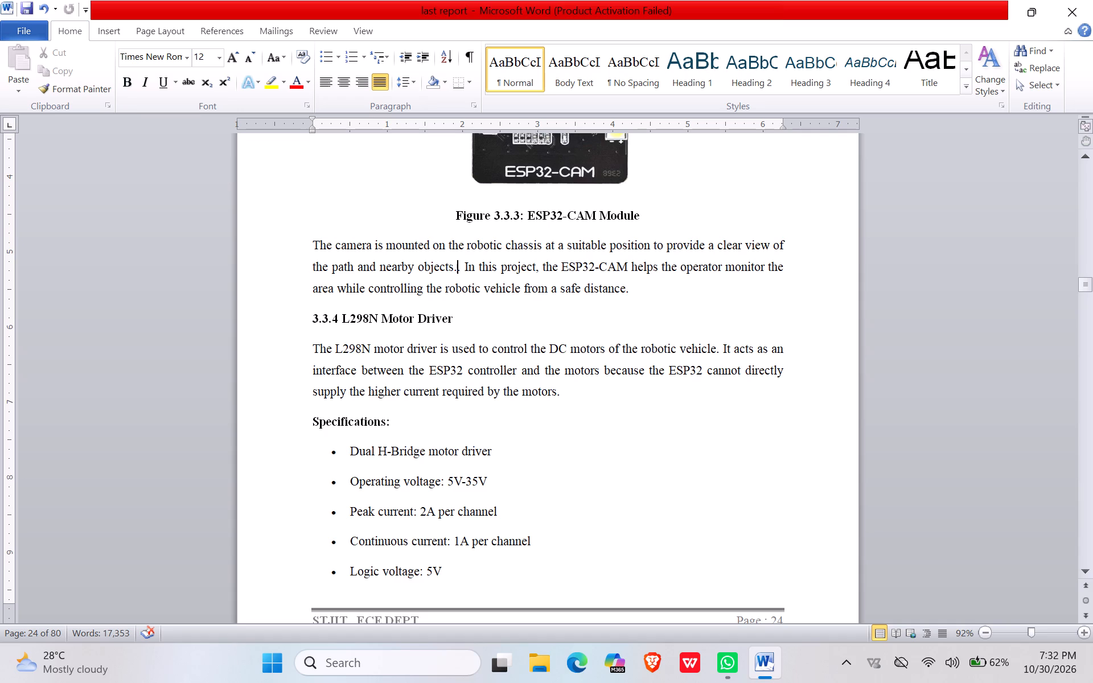
key(BackSpace)
Save the report.
scroll(541, 285, down, 3)
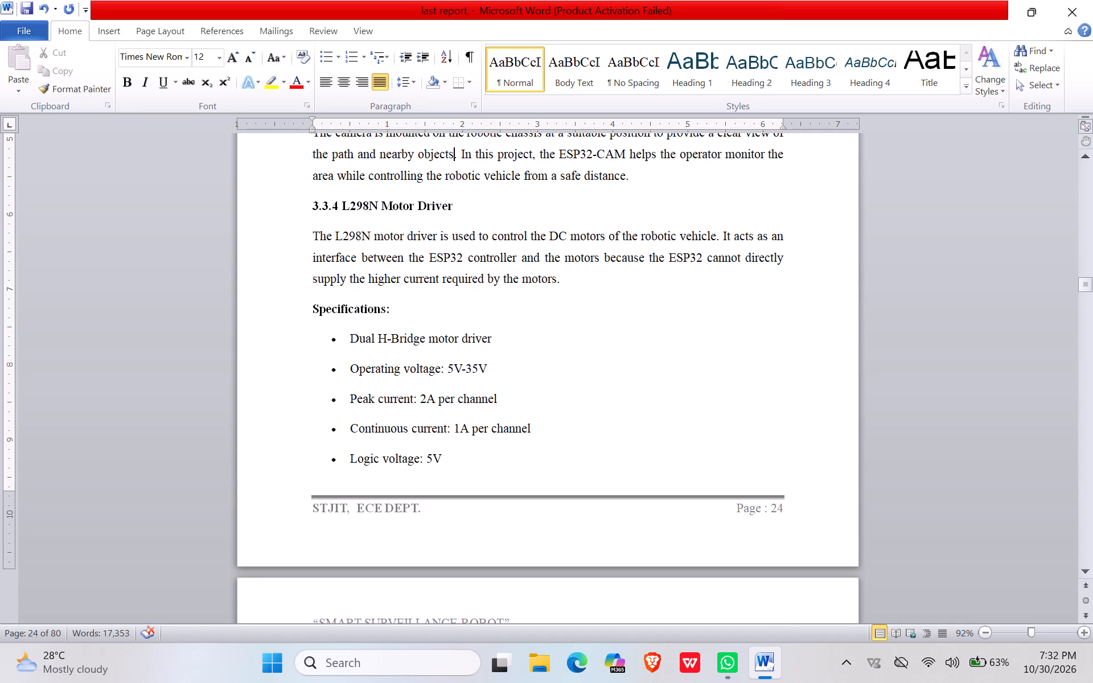
key(ctrl+s)
key(ctrl+s)
key(ctrl+s)
key(ctrl+s)
key(ctrl+s)
key(ctrl+s)
key(ctrl+s)
Save the report, leaving no stray letter after "nearby objects" in the ESP32-CAM text.
key(ctrl+s)
key(s)
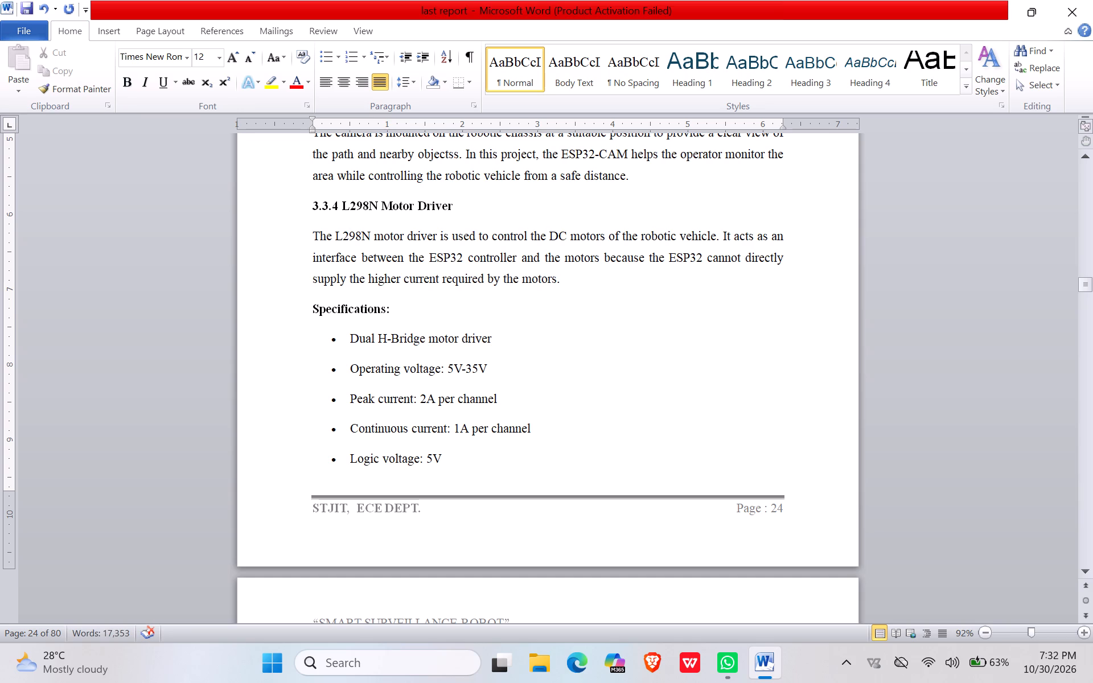
key(BackSpace)
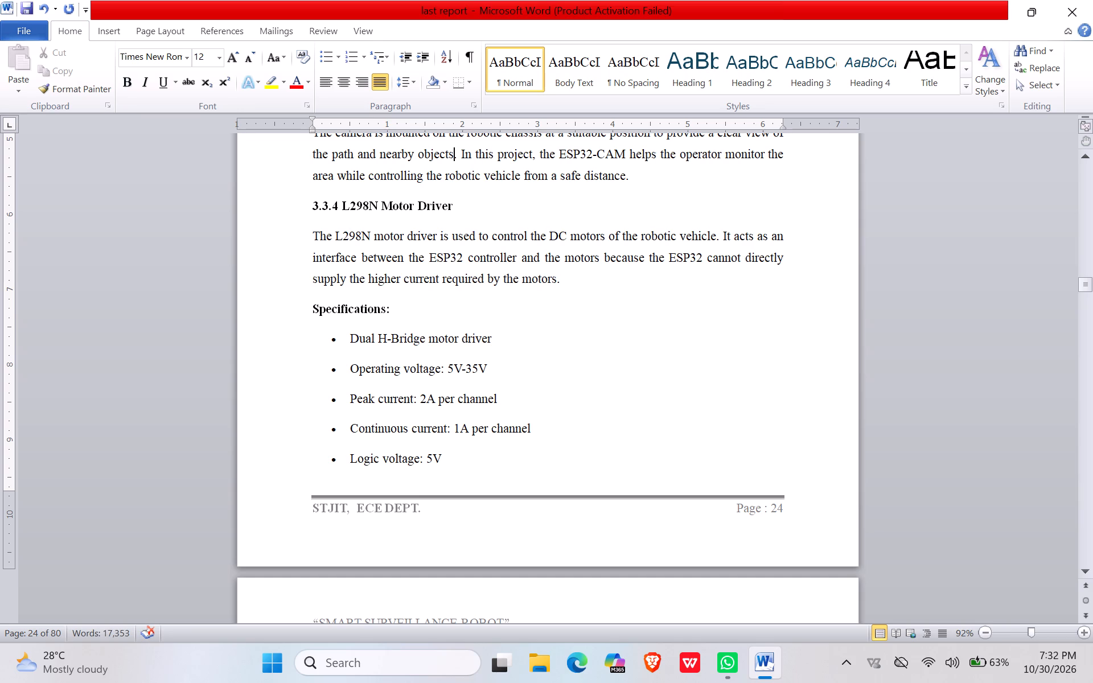
key(ctrl+s)
key(ctrl+s)
Remove the two blank lines before the "Specifications:" heading in section 3.3.6 Bluetooth Module.
scroll(502, 225, down, 1)
scroll(460, 257, down, 9)
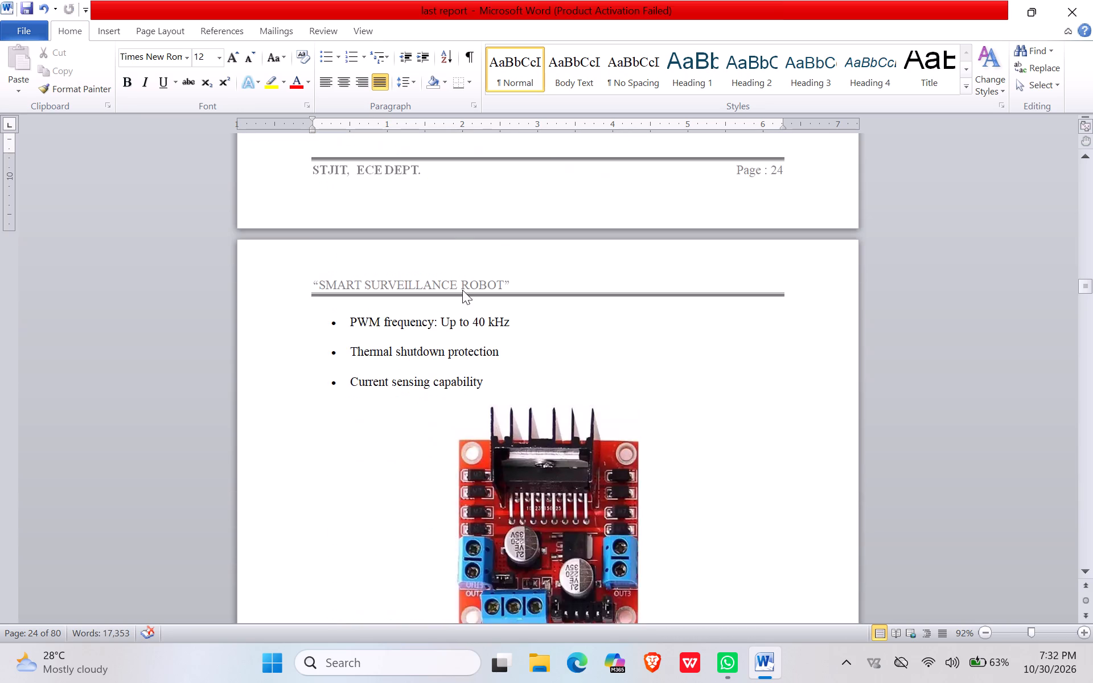
scroll(462, 290, down, 10)
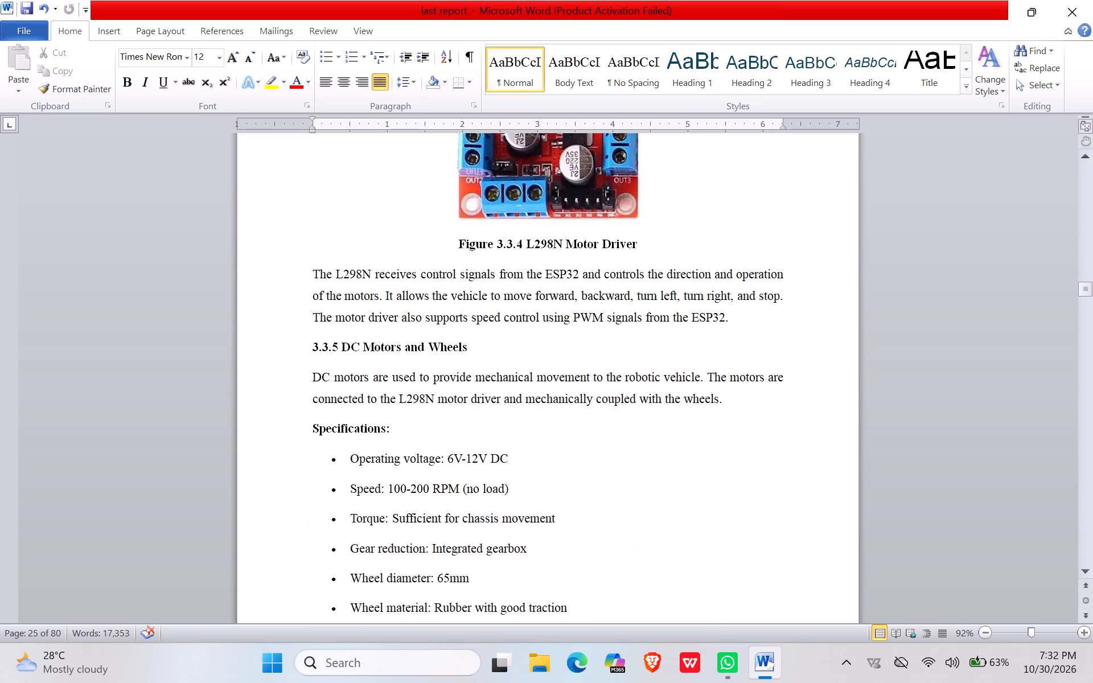
scroll(383, 355, down, 5)
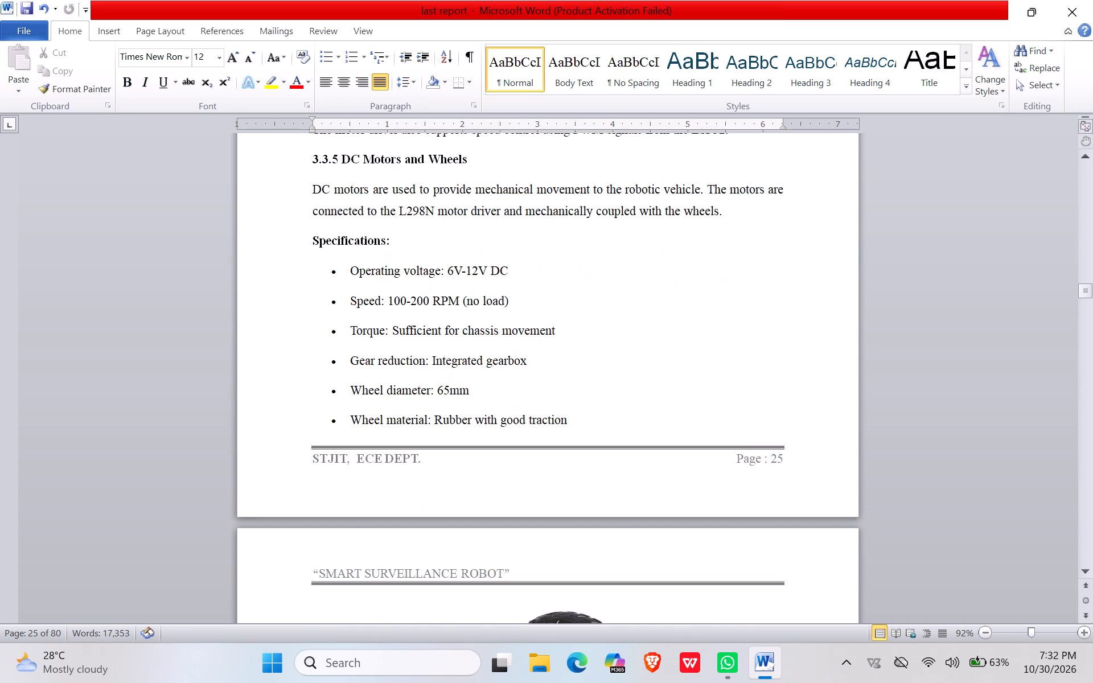
scroll(383, 359, down, 18)
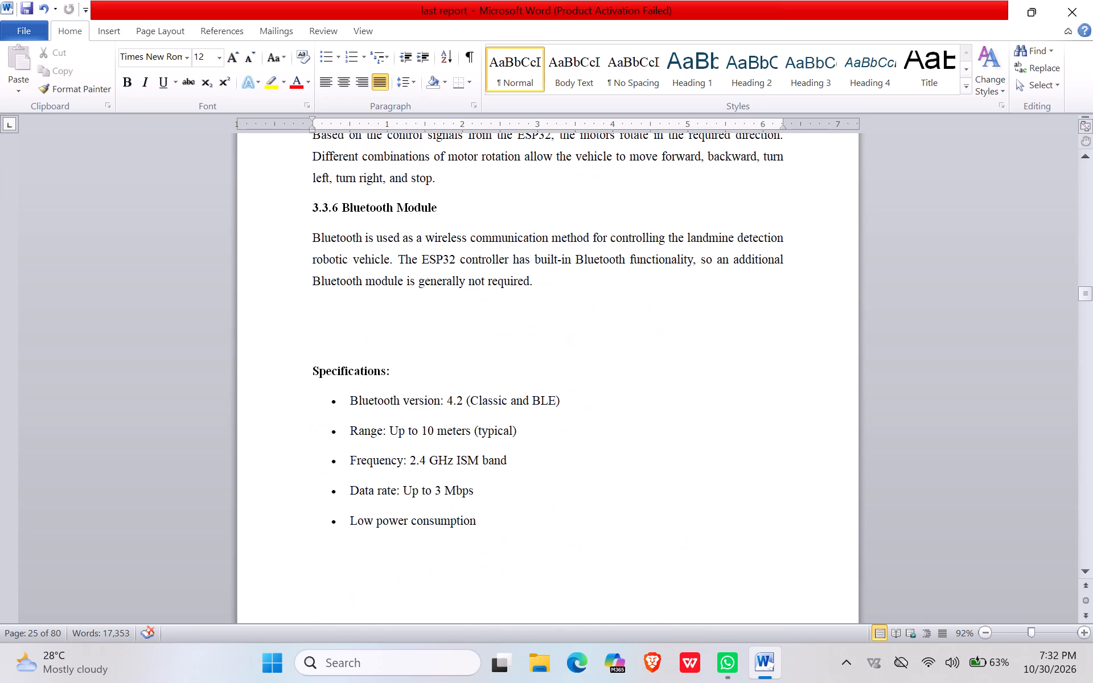
click(311, 372)
key(BackSpace)
key(BackSpace)
Reduce the height of the Bluetooth module picture so that it and its Figure 3.3.6 caption fit at the end of page 26.
scroll(326, 382, down, 8)
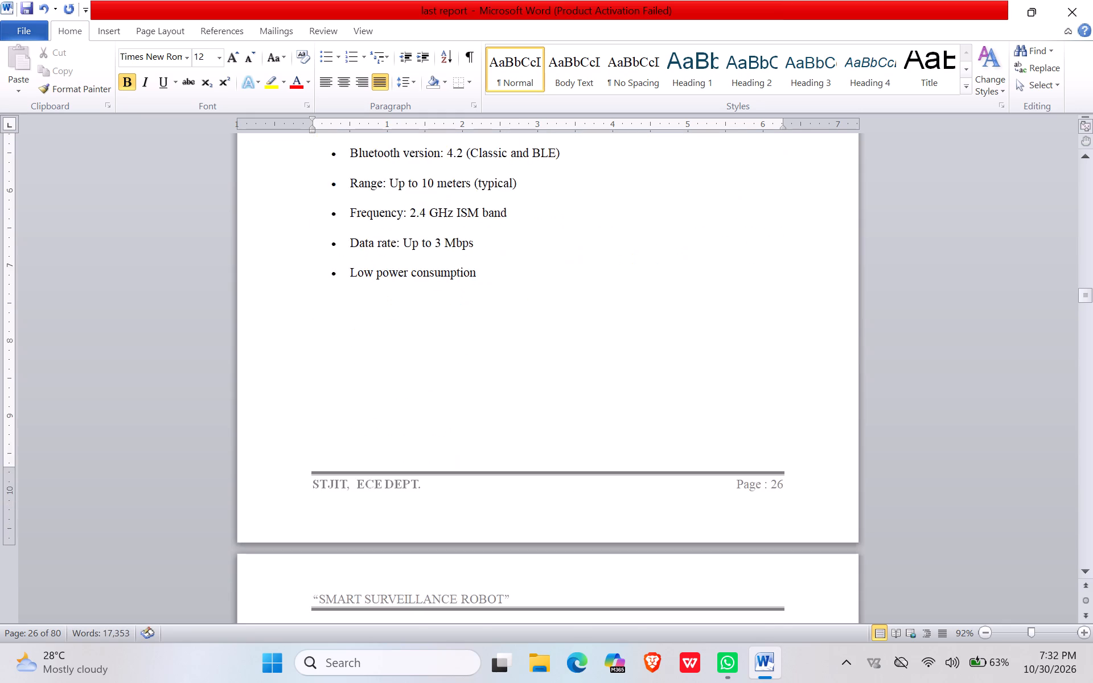
scroll(388, 420, down, 3)
scroll(552, 507, down, 4)
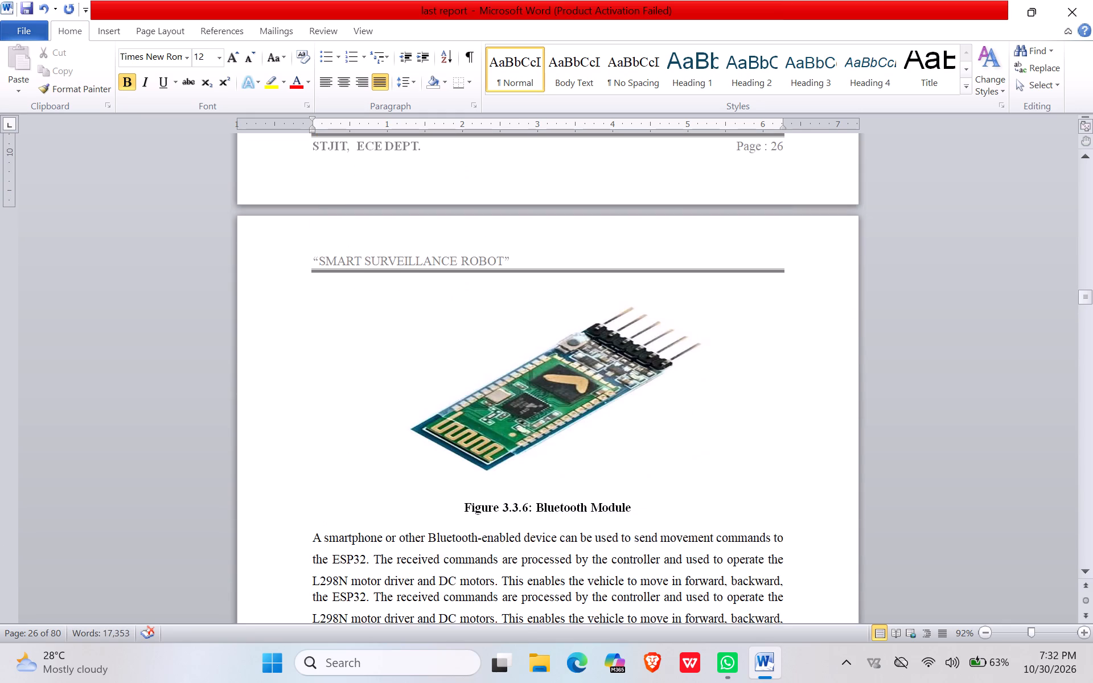
scroll(540, 466, up, 5)
drag(570, 522, 582, 312)
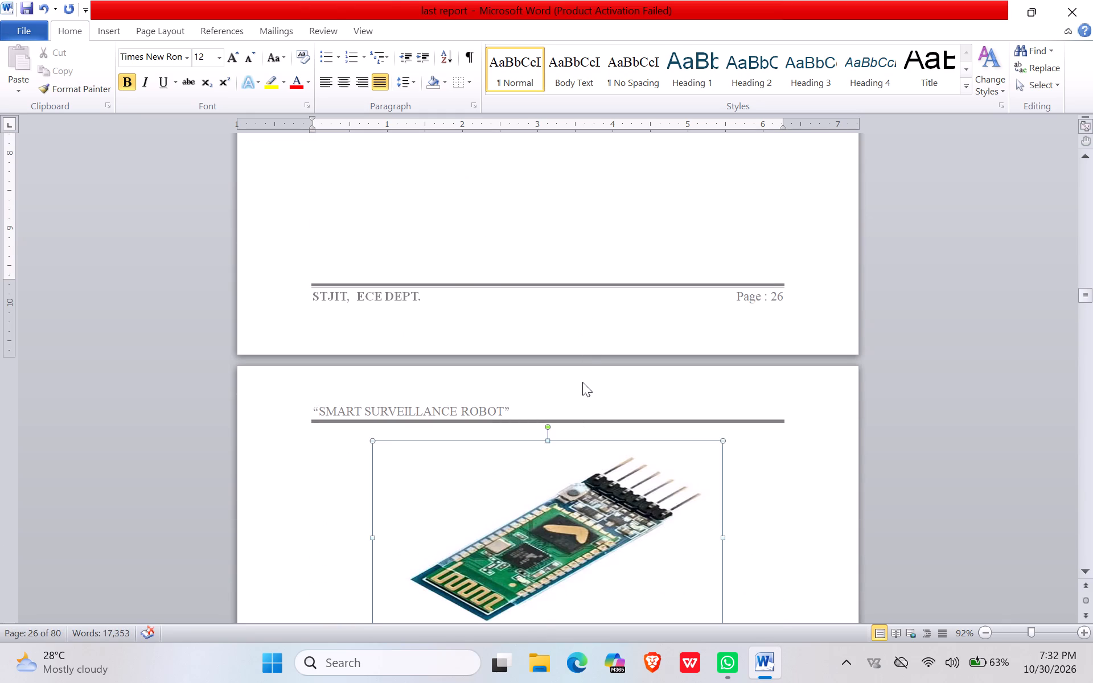
scroll(545, 479, down, 5)
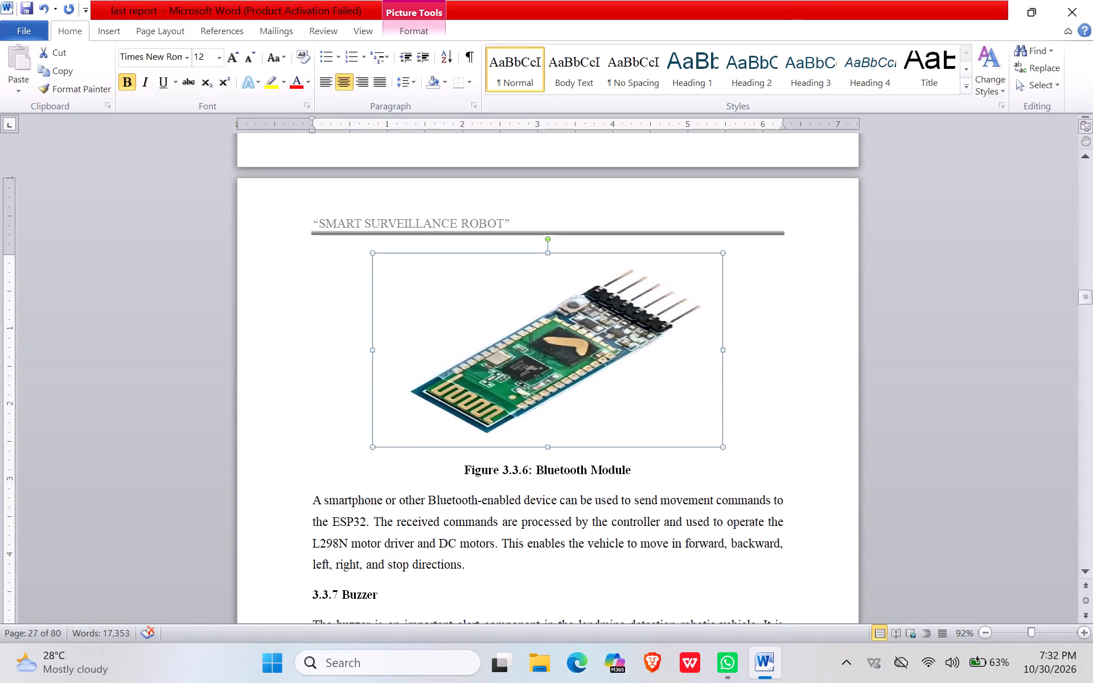
drag(548, 446, 549, 376)
scroll(549, 374, up, 5)
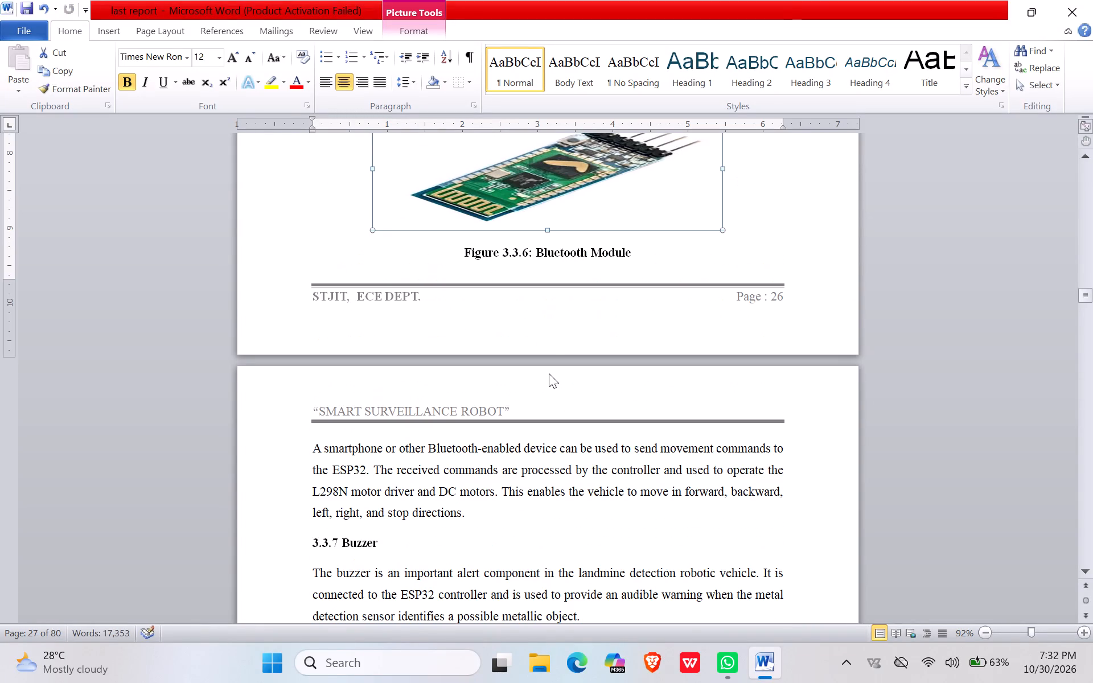
drag(546, 229, 548, 234)
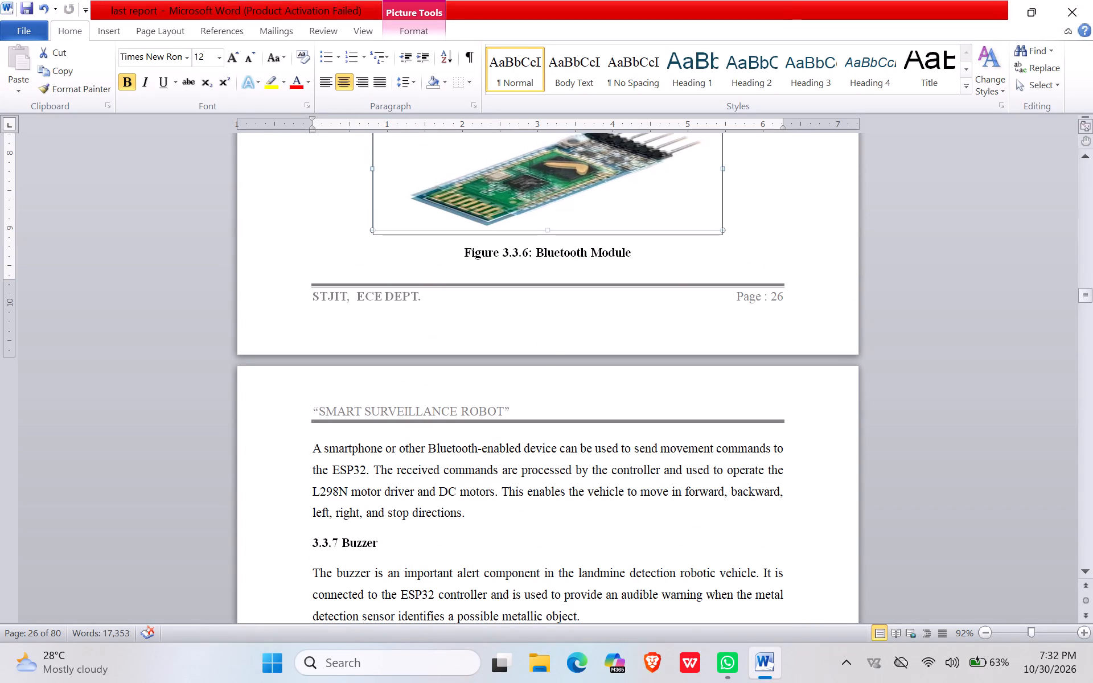
drag(548, 234, 548, 241)
drag(548, 241, 549, 250)
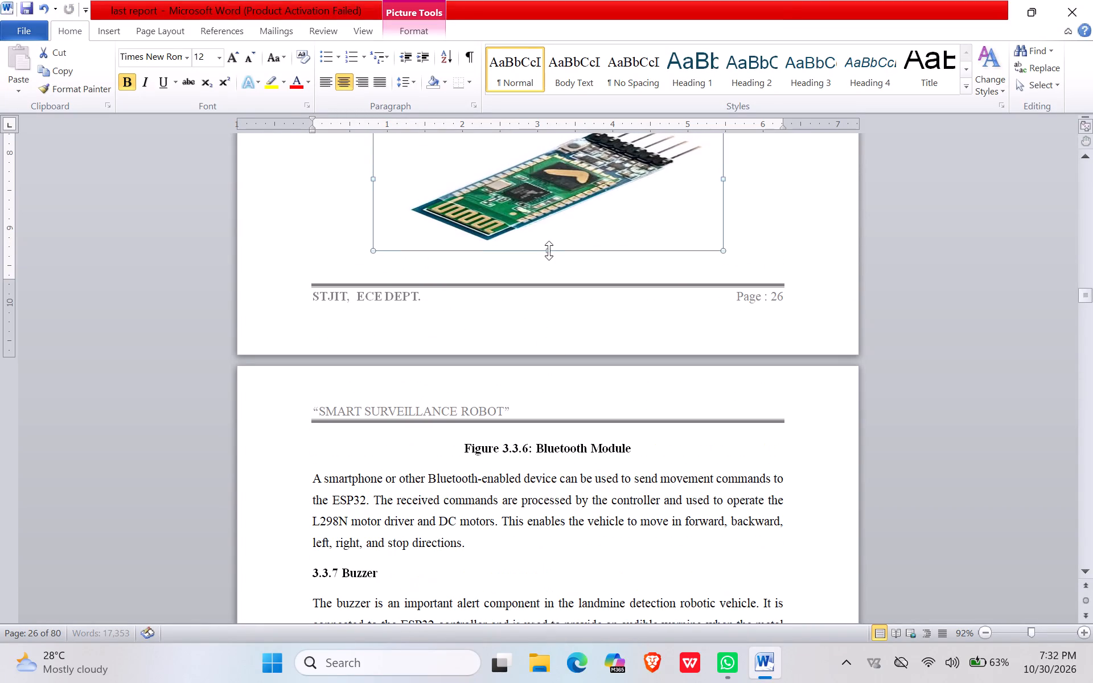
click(549, 250)
click(549, 249)
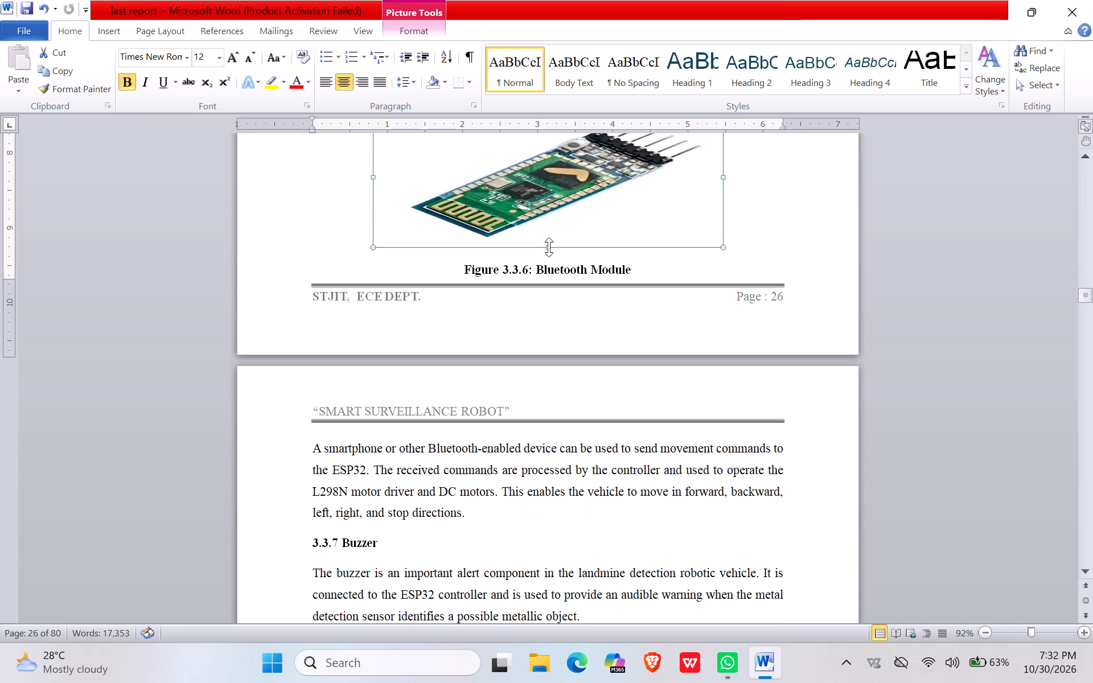
Delete the sentence "This enables the vehicle to move in forward, backward, left, right, and stop directions." before section 3.3.7.
scroll(549, 247, up, 7)
scroll(551, 247, down, 11)
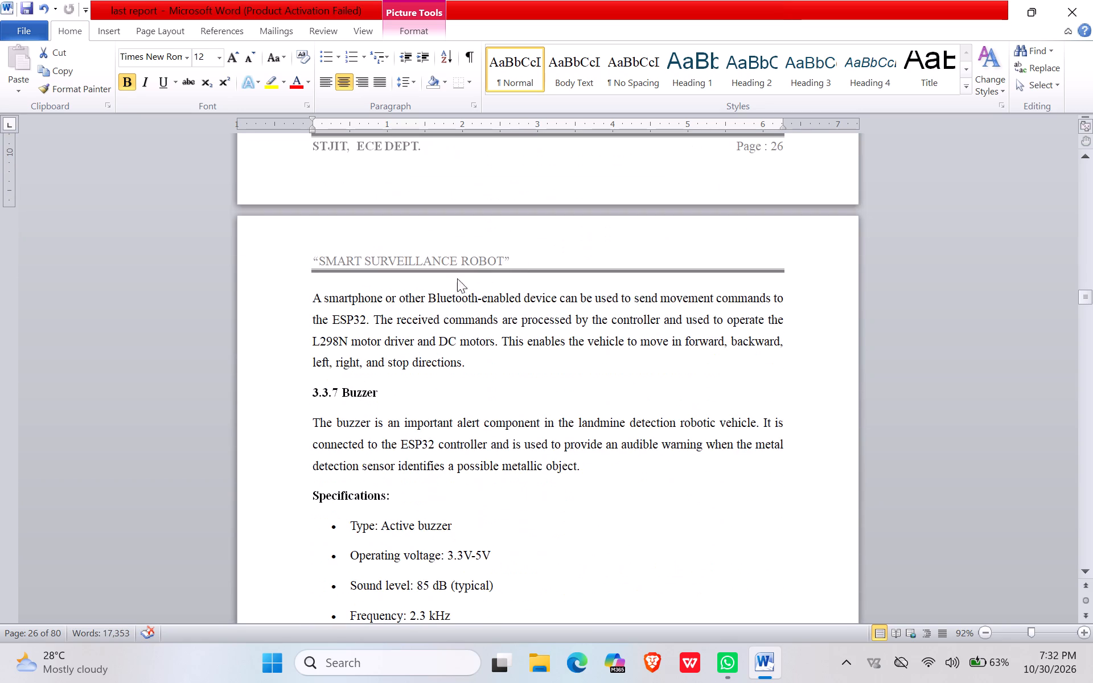
drag(477, 361, 485, 335)
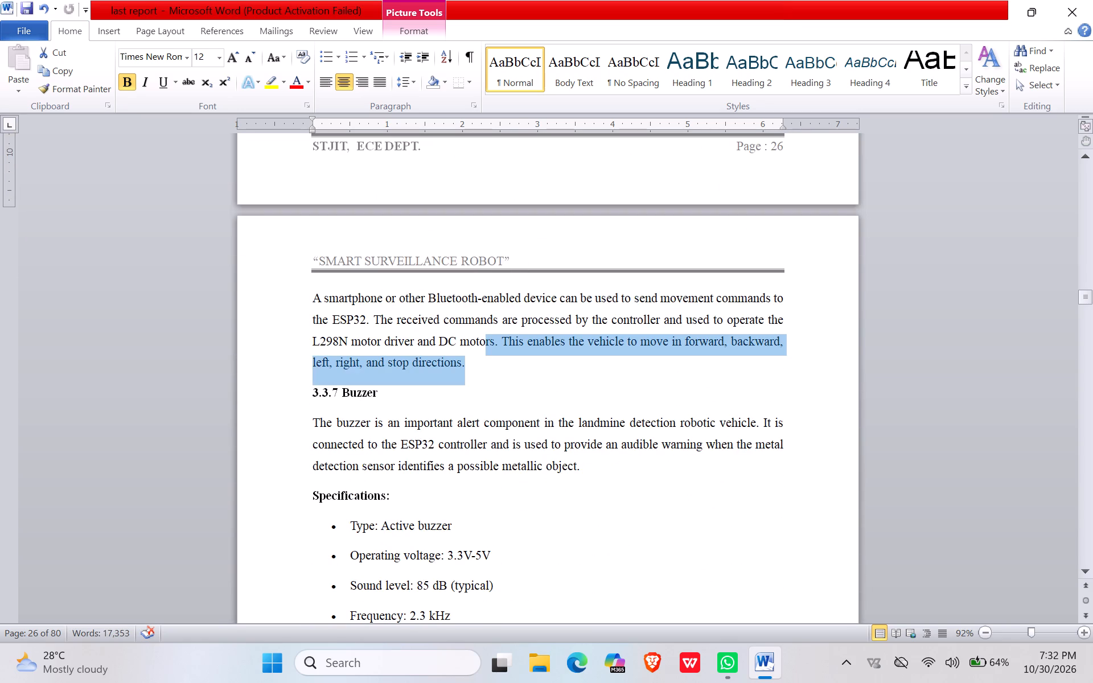
drag(485, 335, 497, 339)
key(BackSpace)
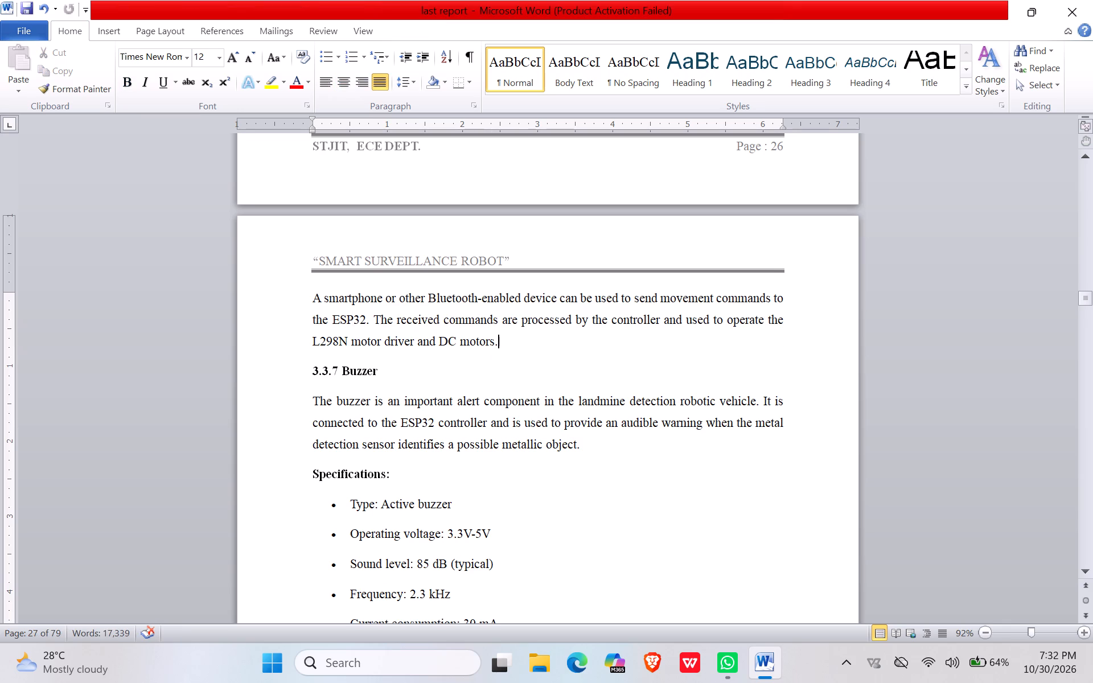
drag(376, 319, 504, 340)
click(532, 360)
Look through sections 3.3.7 Buzzer to 3.4 Analog Design and Implementation for text and pictures to shorten.
scroll(445, 381, down, 12)
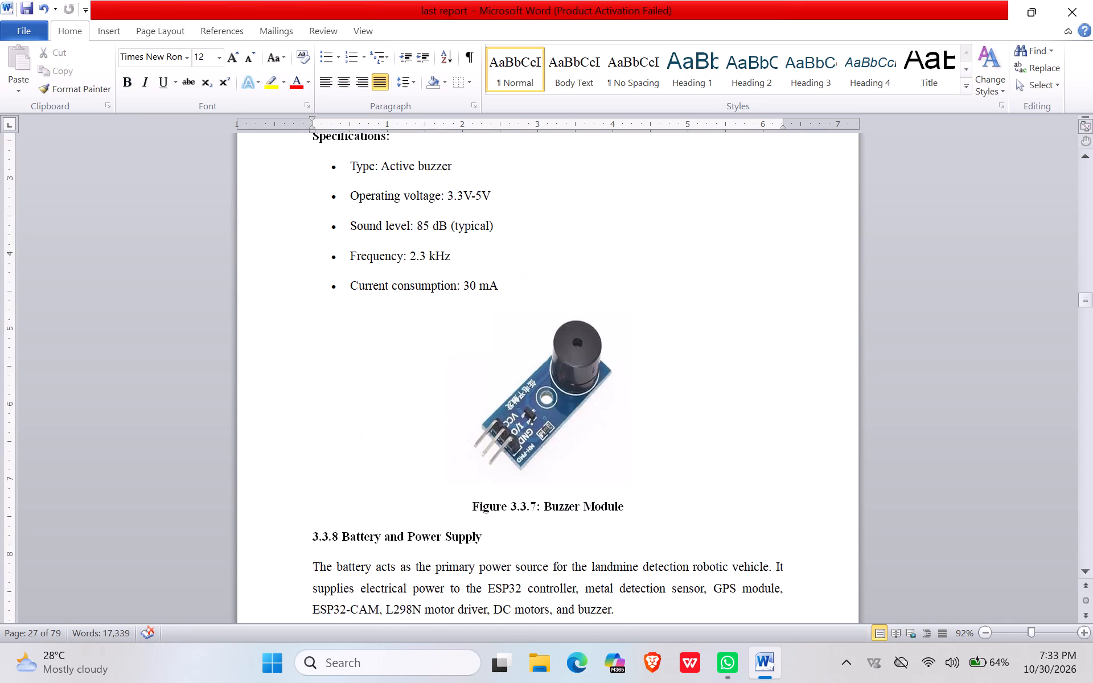
scroll(449, 376, down, 8)
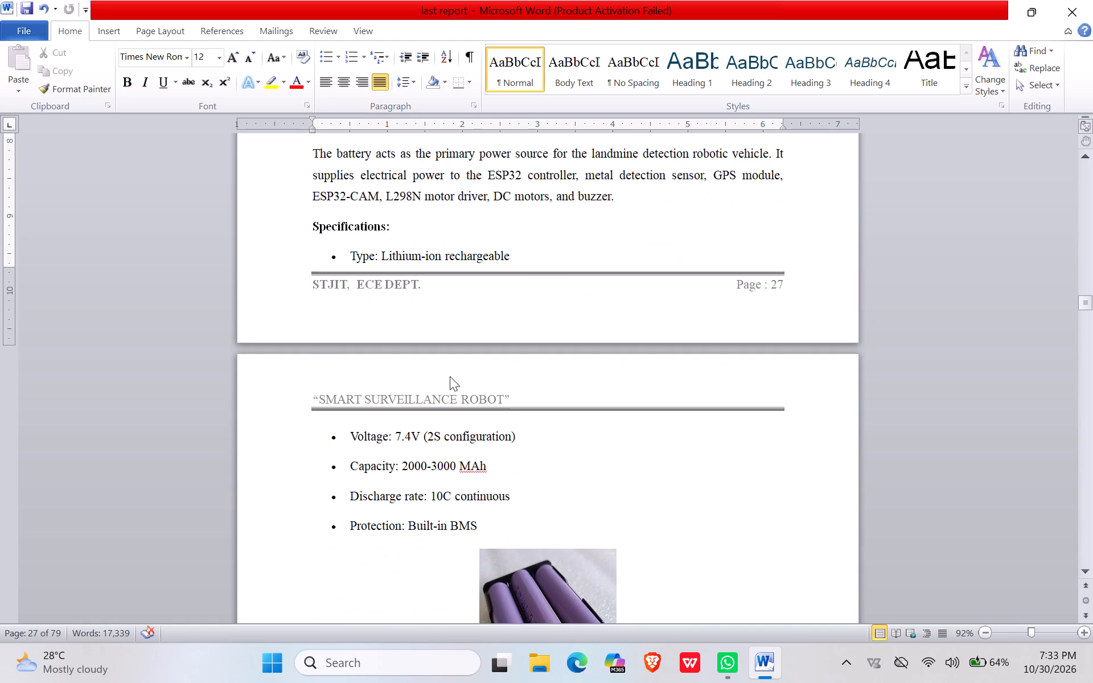
scroll(450, 376, up, 4)
scroll(453, 377, down, 10)
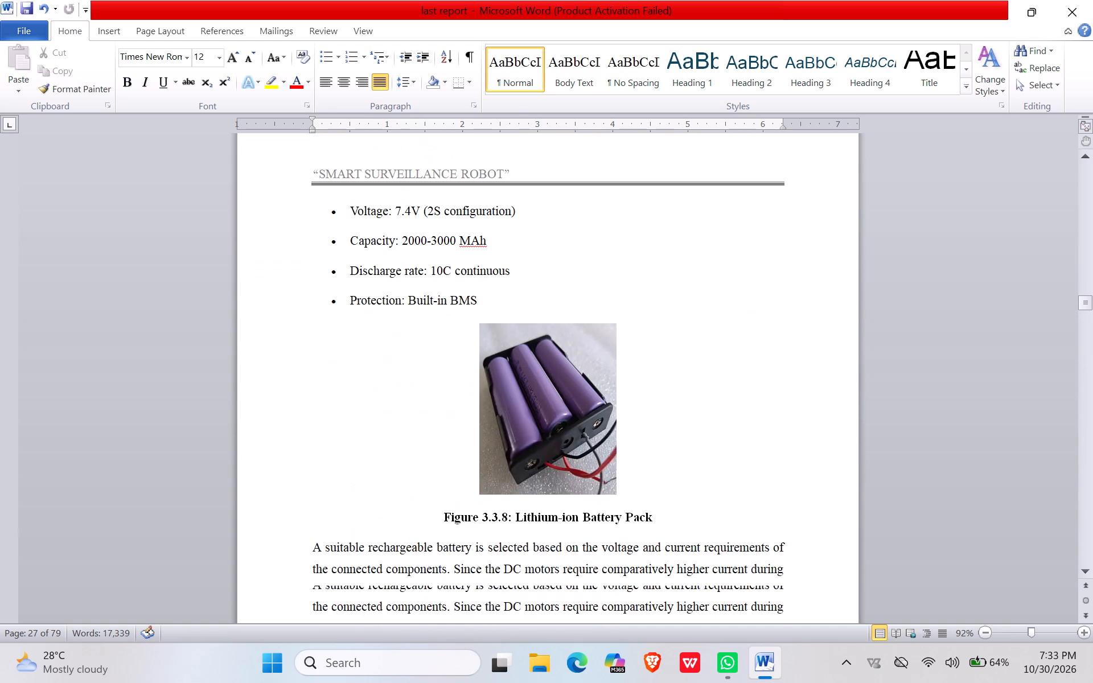
scroll(453, 381, down, 6)
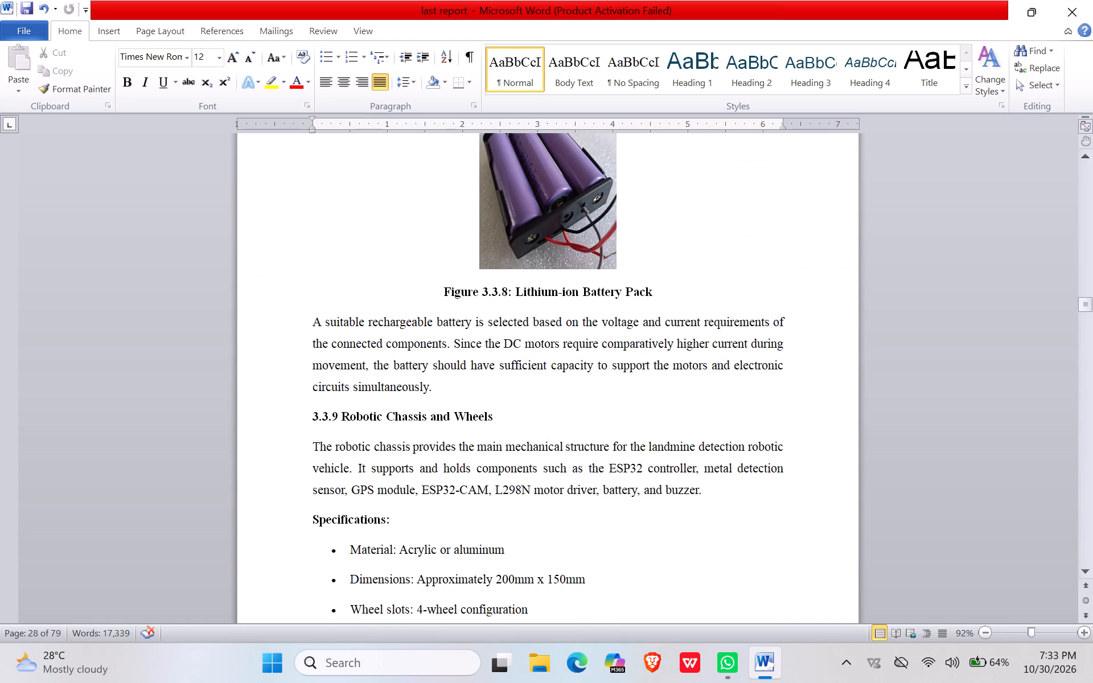
scroll(529, 387, down, 16)
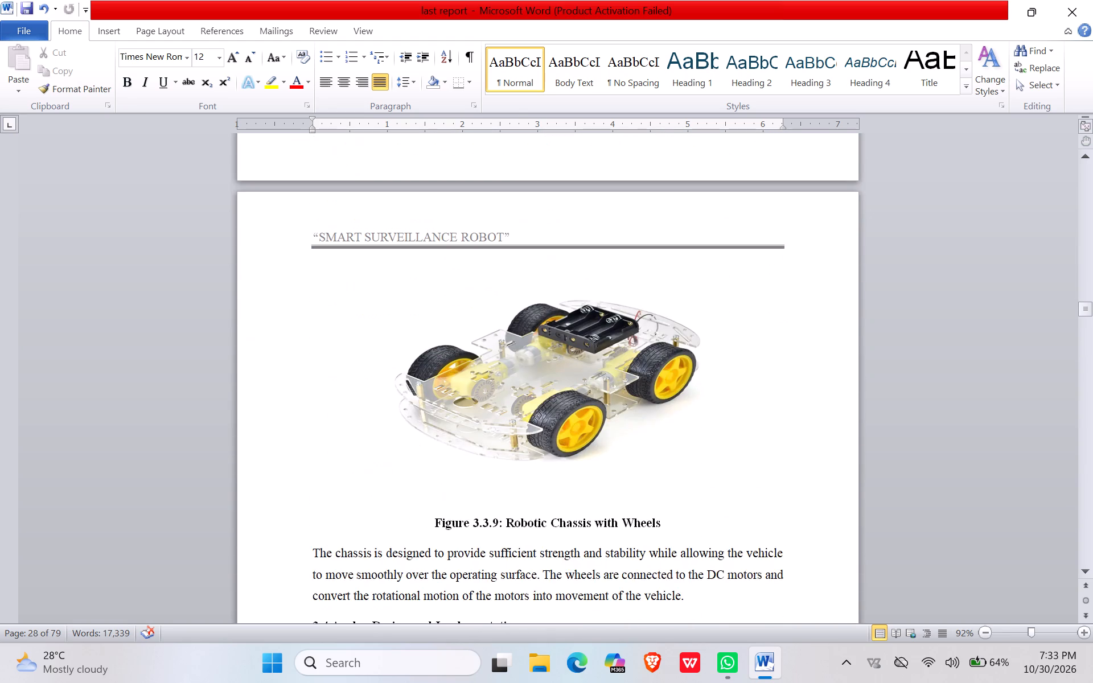
scroll(512, 403, down, 13)
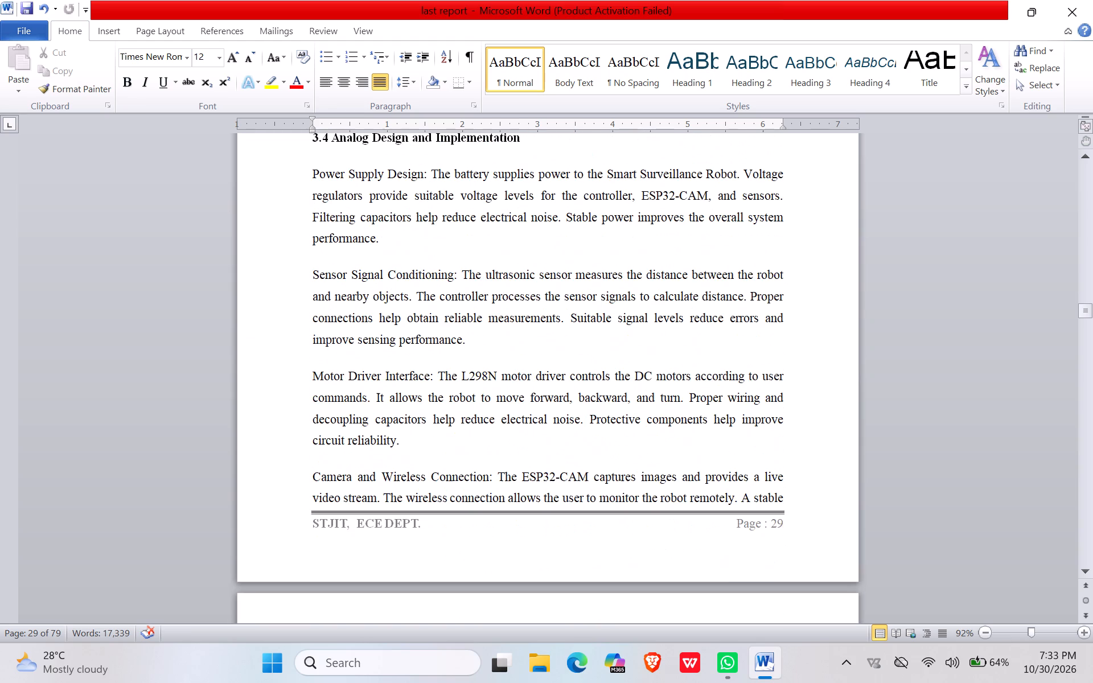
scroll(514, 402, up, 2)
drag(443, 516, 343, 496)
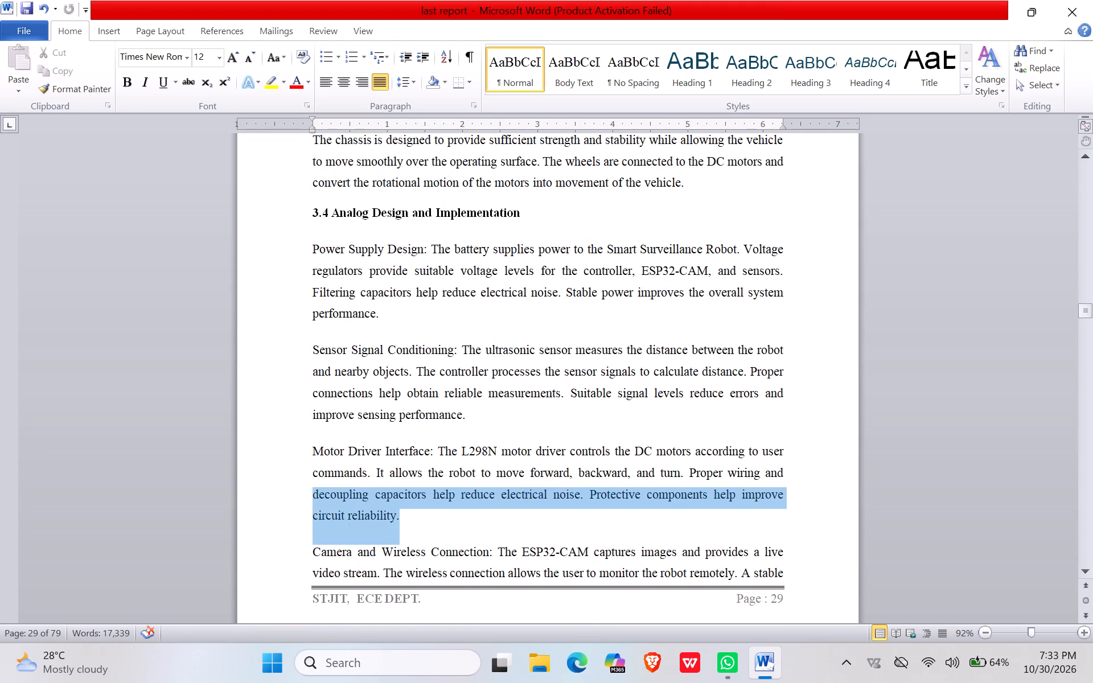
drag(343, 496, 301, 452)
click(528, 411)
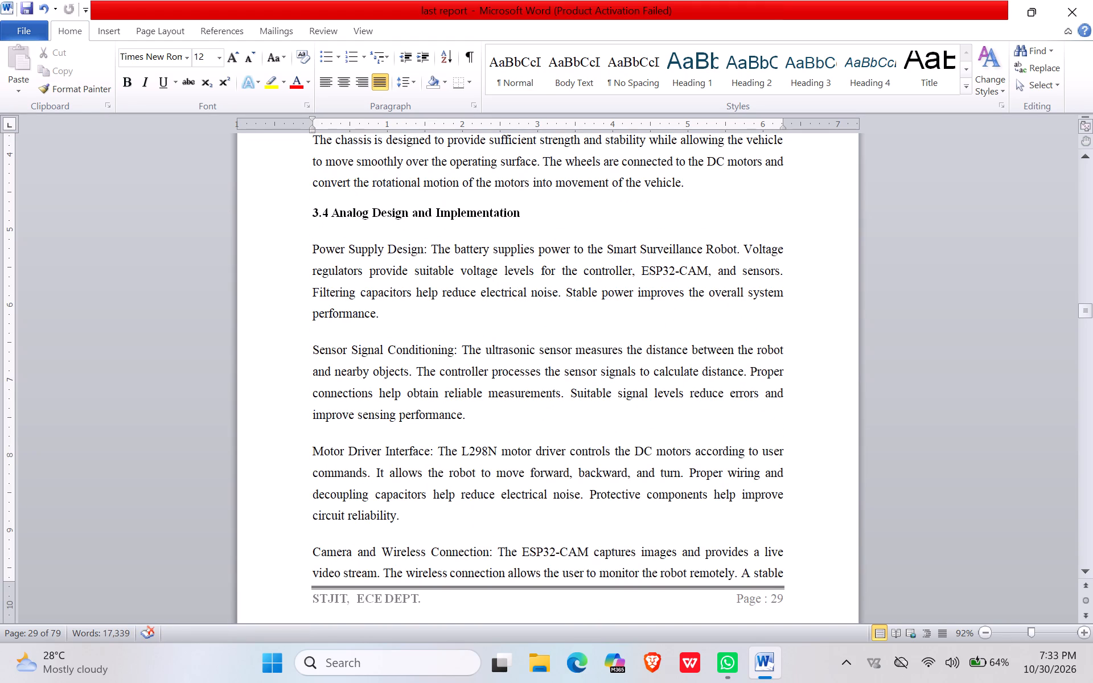
In section 3.4, delete the closing sentences of Power Supply Design ("Stable power improves…") and Sensor Signal Conditioning ("Suitable signal levels reduce errors…").
drag(565, 295, 572, 314)
key(BackSpace)
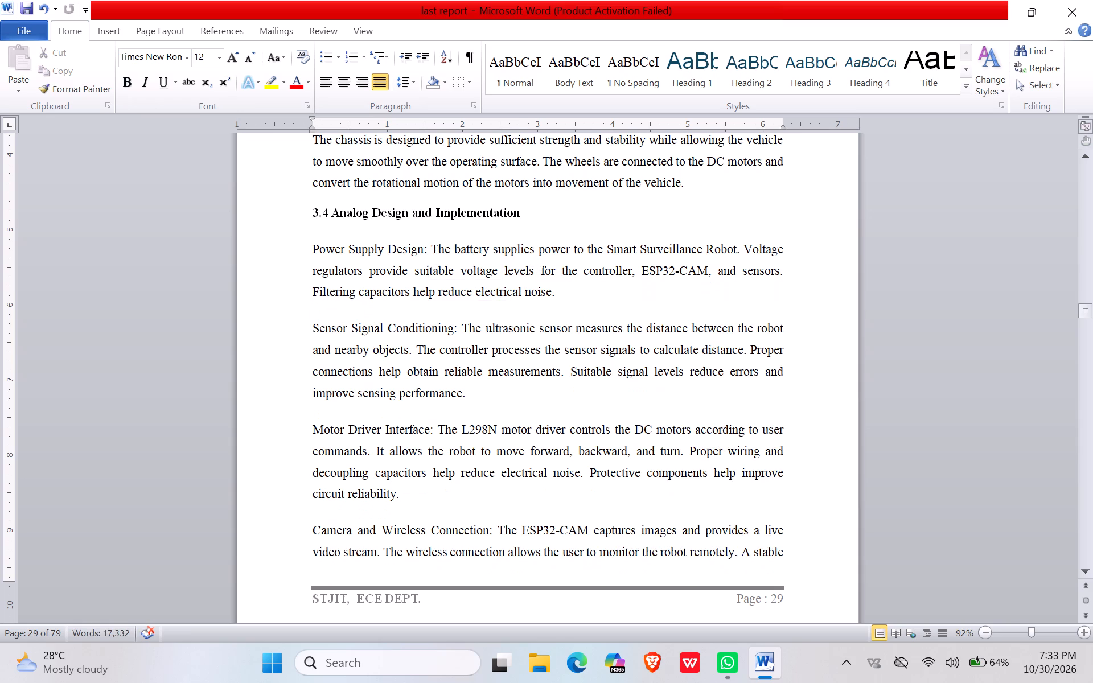
drag(566, 372, 571, 389)
key(BackSpace)
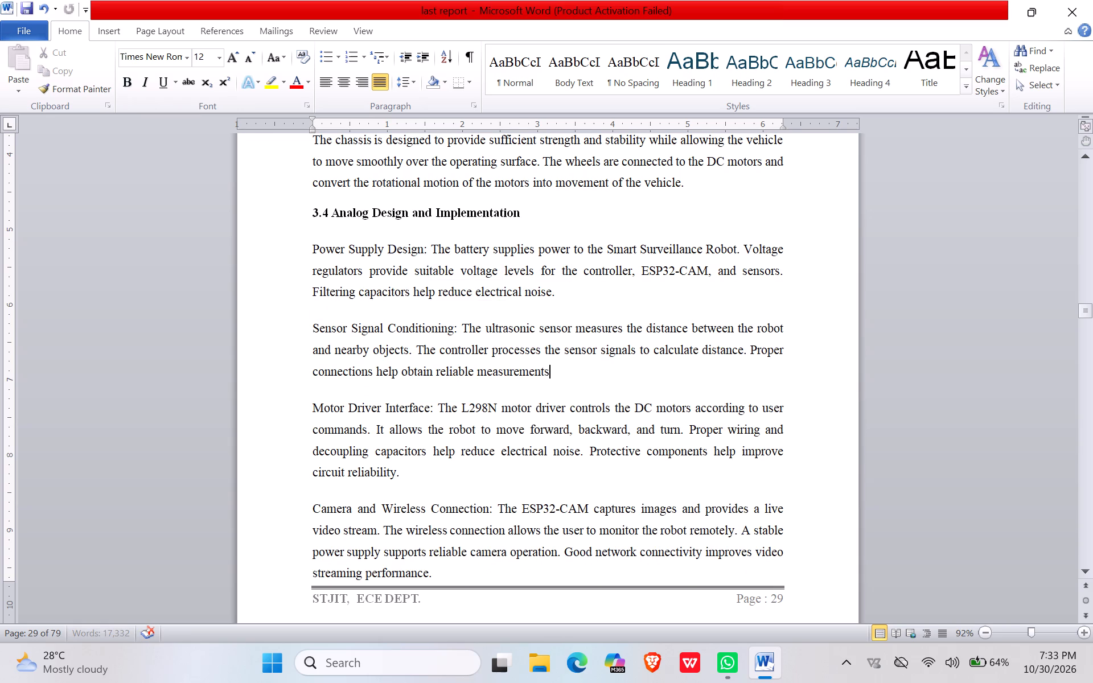
Delete the closing sentences of Motor Driver Interface ("Protective components help…") and Camera and Wireless Connection ("Good network connectivity improves…").
drag(584, 452, 589, 467)
key(BackSpace)
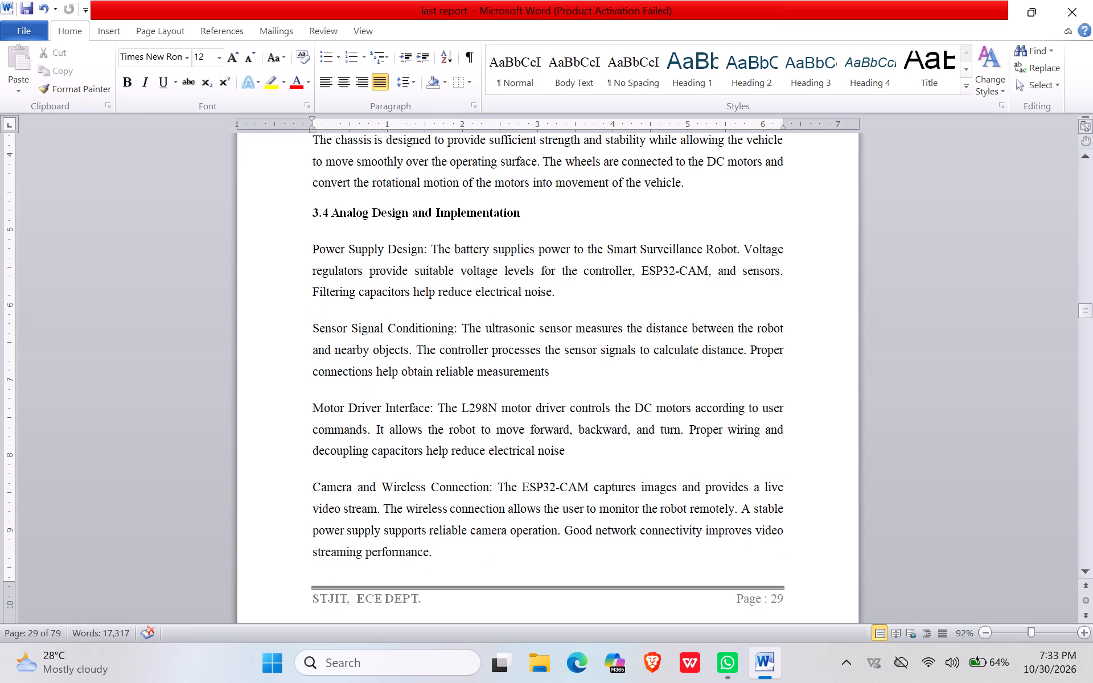
drag(561, 529, 569, 546)
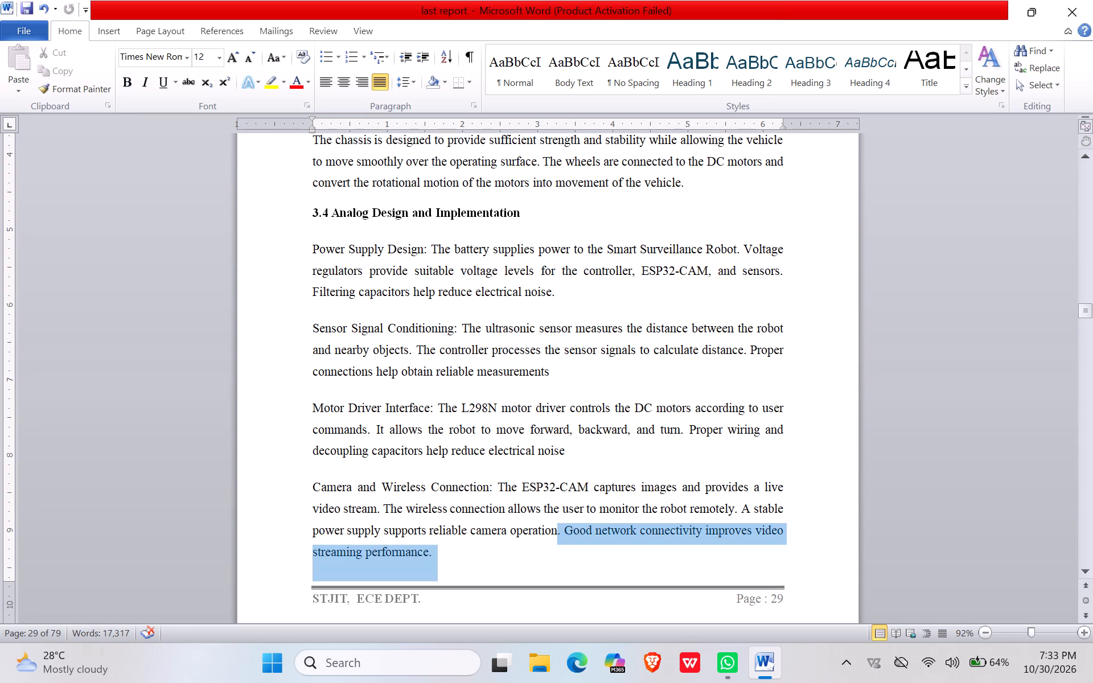
drag(569, 546, 569, 550)
key(BackSpace)
Delete the last two sentences of the Circuit Protection and Stability paragraph, from "Suitable power regulation" through "safe operation of the robot.".
scroll(561, 503, down, 1)
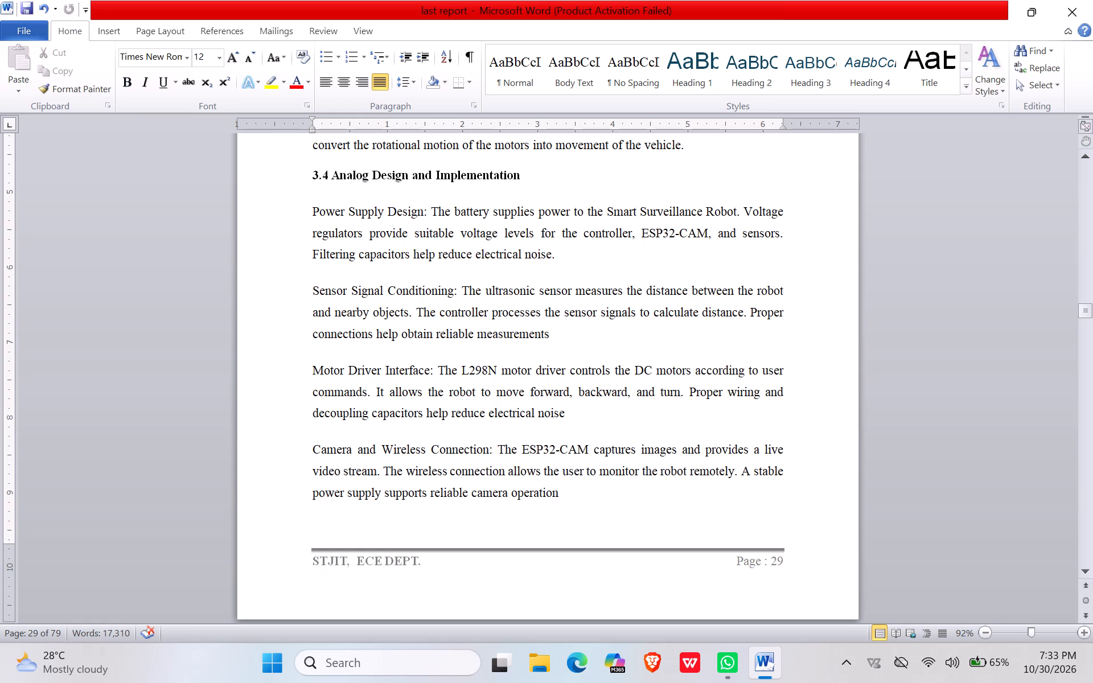
scroll(596, 382, down, 8)
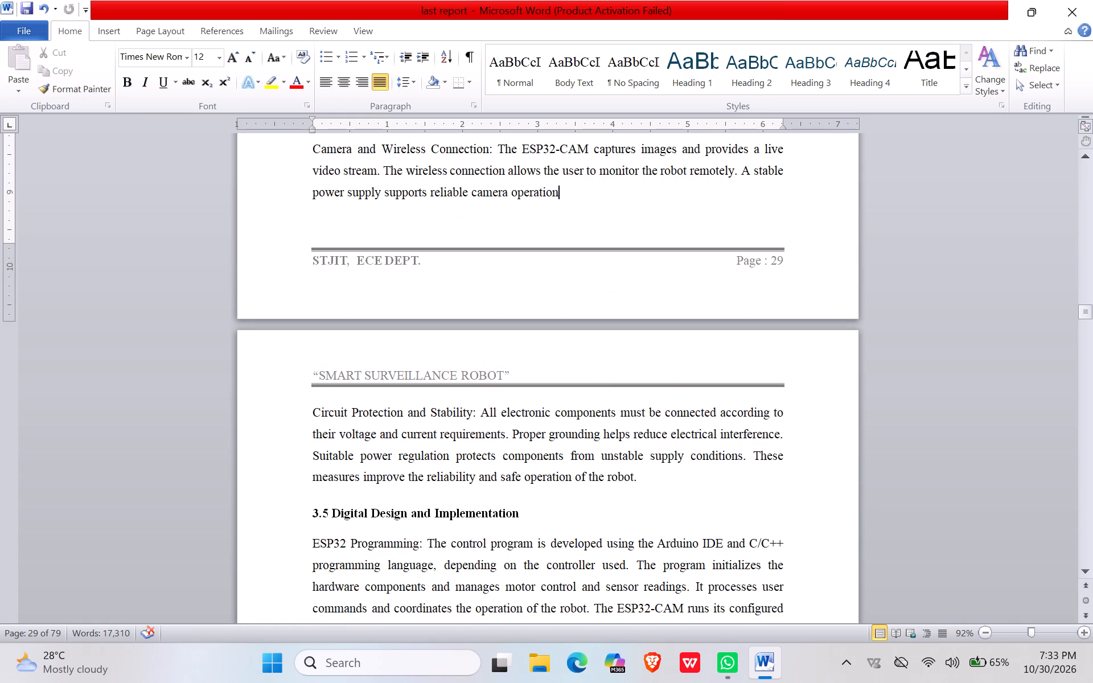
drag(311, 455, 651, 469)
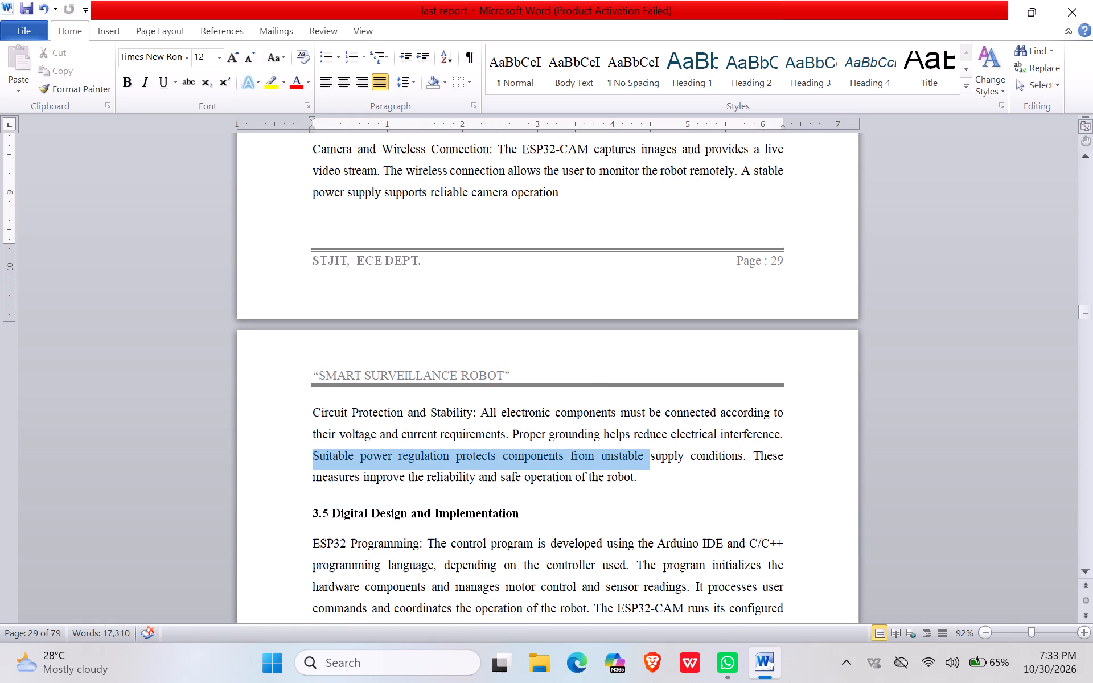
drag(651, 469, 650, 475)
key(BackSpace)
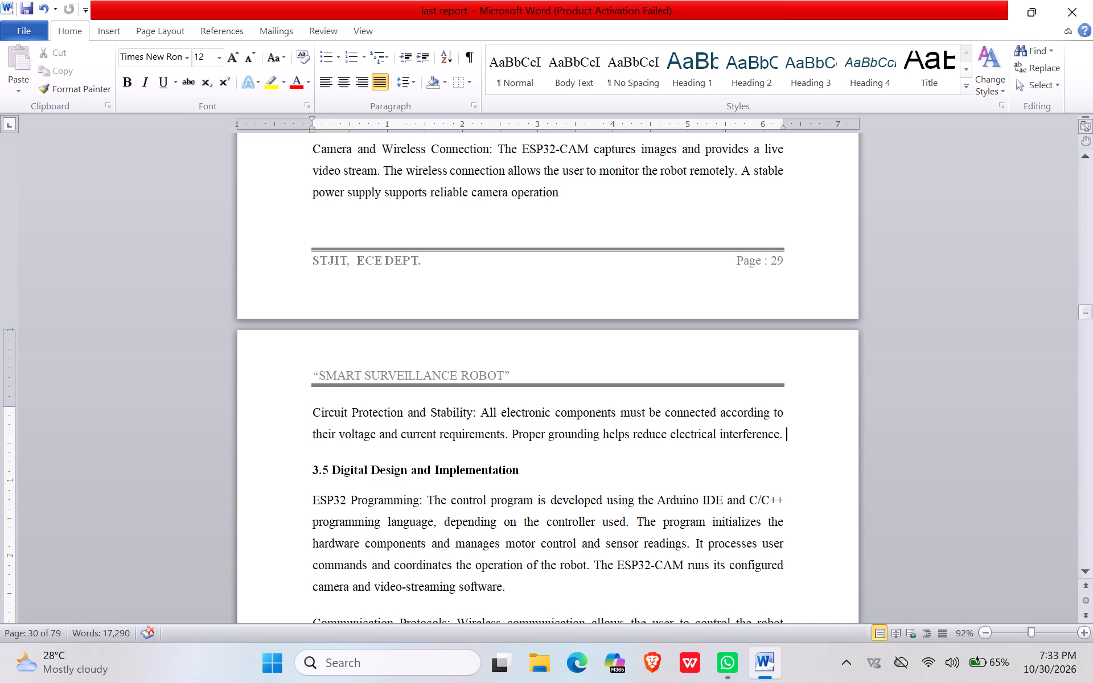
Delete the last two sentences of section 3.5's ESP32 Programming paragraph, from "It processes user commands" to "video-streaming software.".
scroll(639, 471, down, 4)
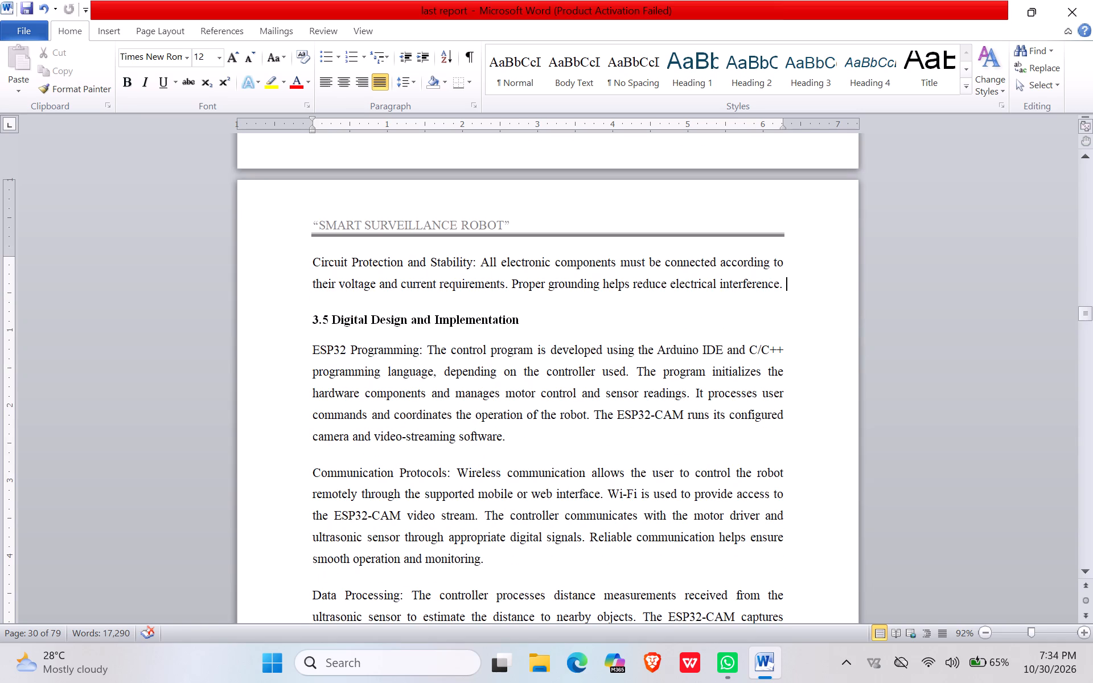
drag(457, 377, 458, 415)
click(573, 431)
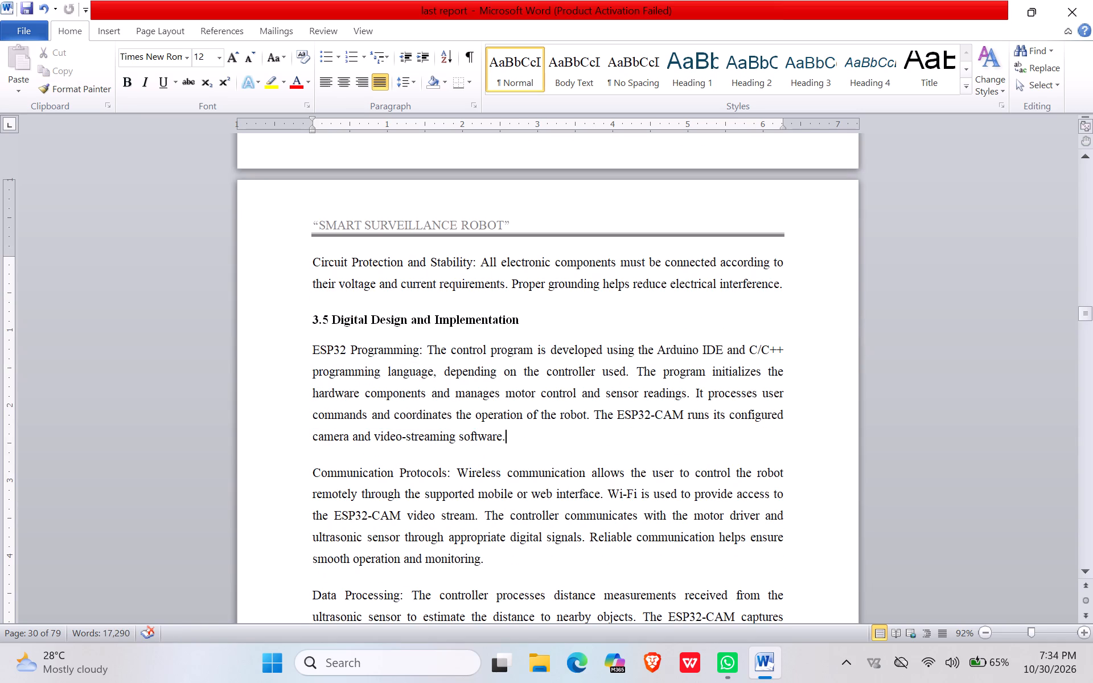
drag(693, 393, 700, 439)
key(BackSpace)
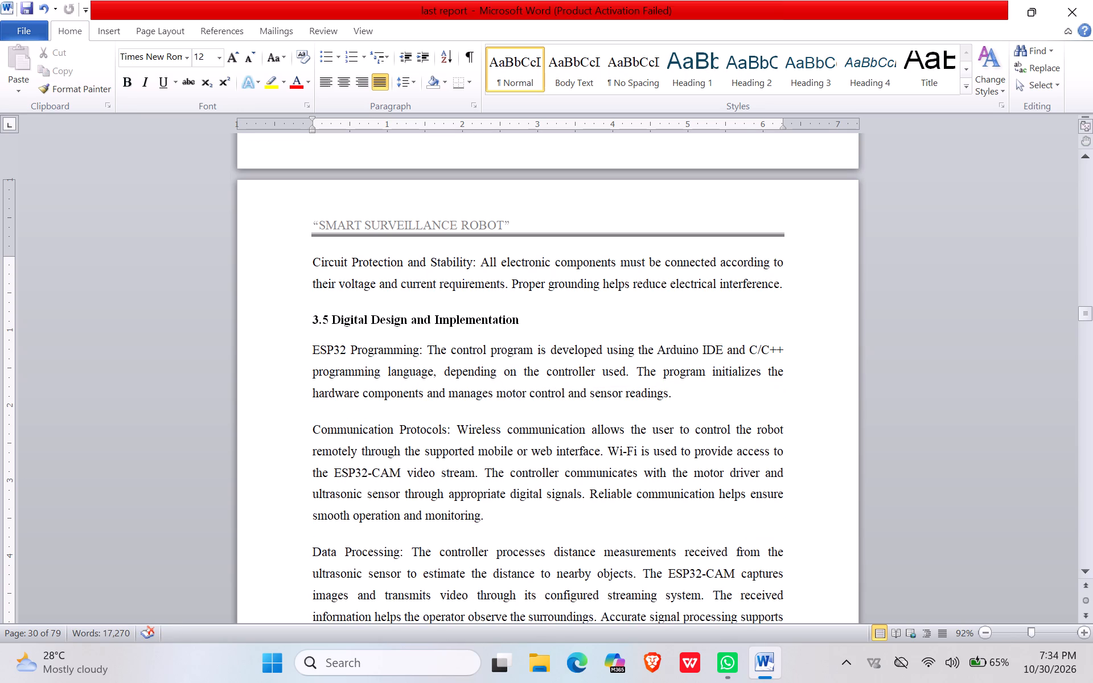
Delete the last two sentences of the Communication Protocols paragraph, from "The controller communicates" to "smooth operation and monitoring.".
drag(486, 474, 486, 473)
drag(486, 473, 490, 513)
key(BackSpace)
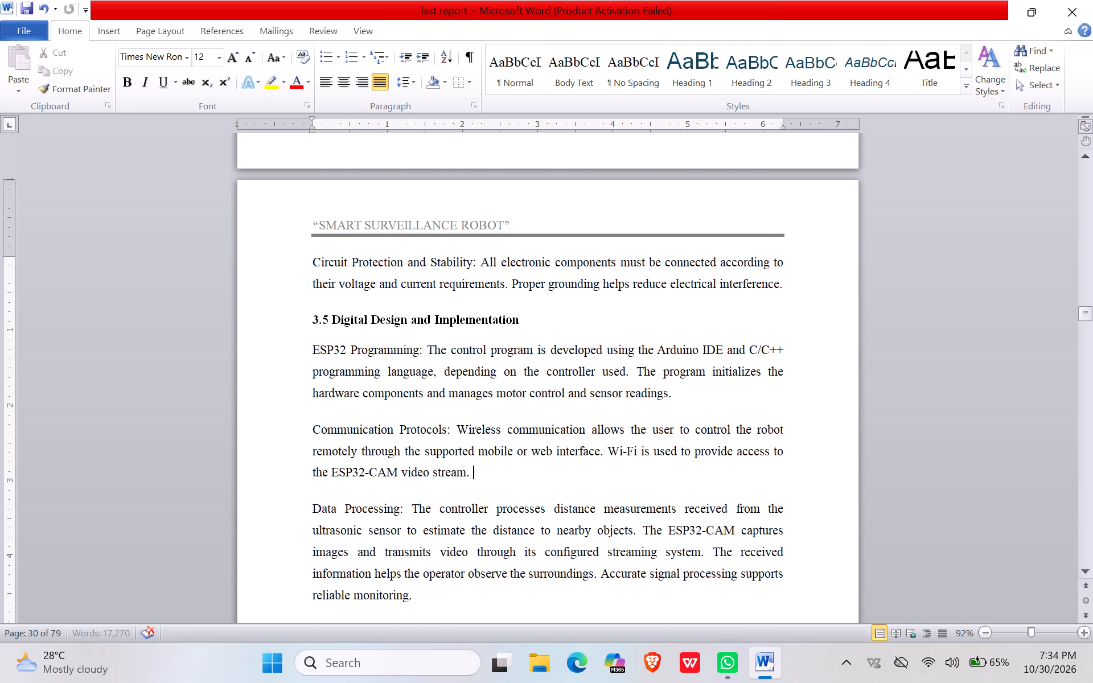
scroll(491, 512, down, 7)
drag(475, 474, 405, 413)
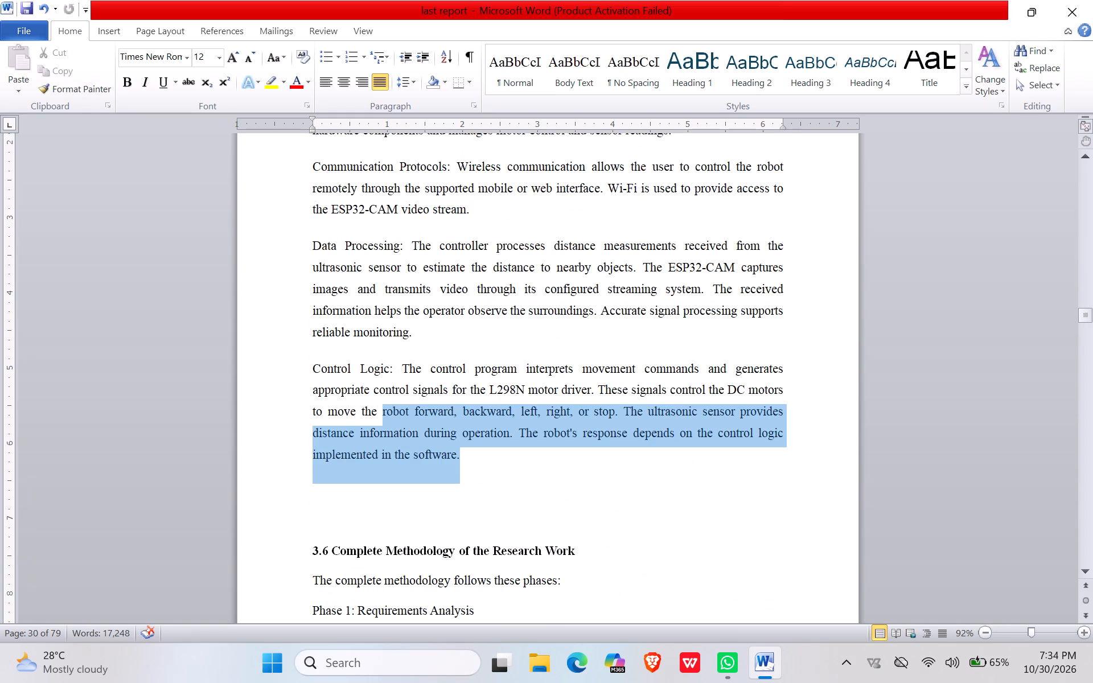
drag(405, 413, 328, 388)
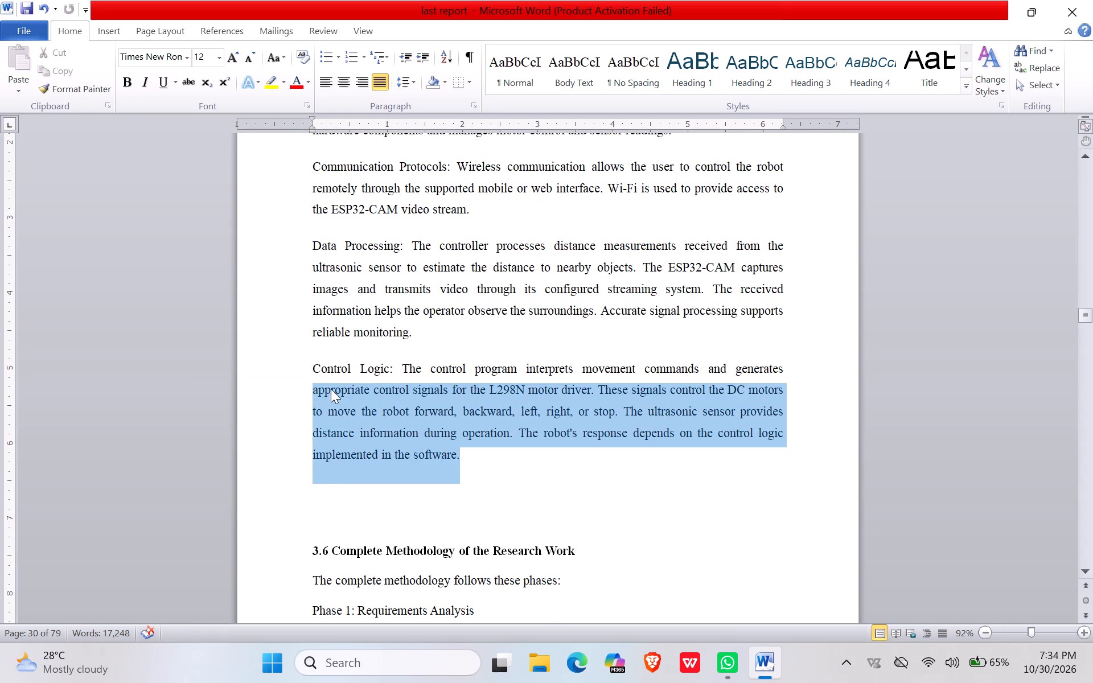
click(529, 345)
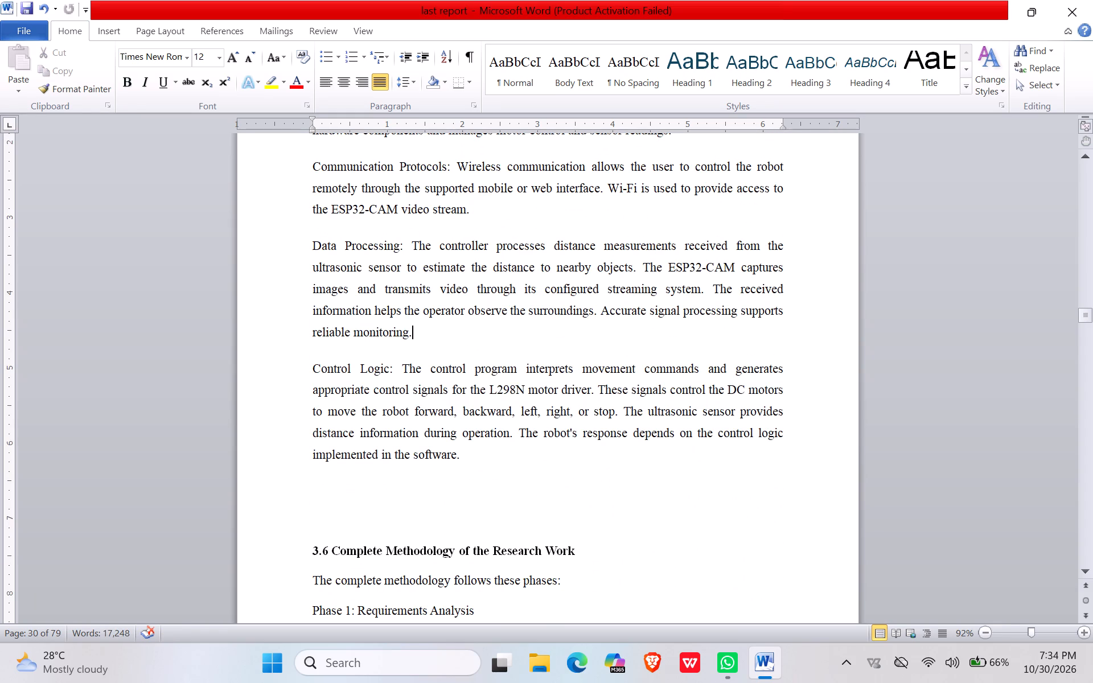
Delete the last two sentences of the Data Processing paragraph, from "The received information" to "reliable monitoring.".
drag(600, 307, 614, 340)
key(BackSpace)
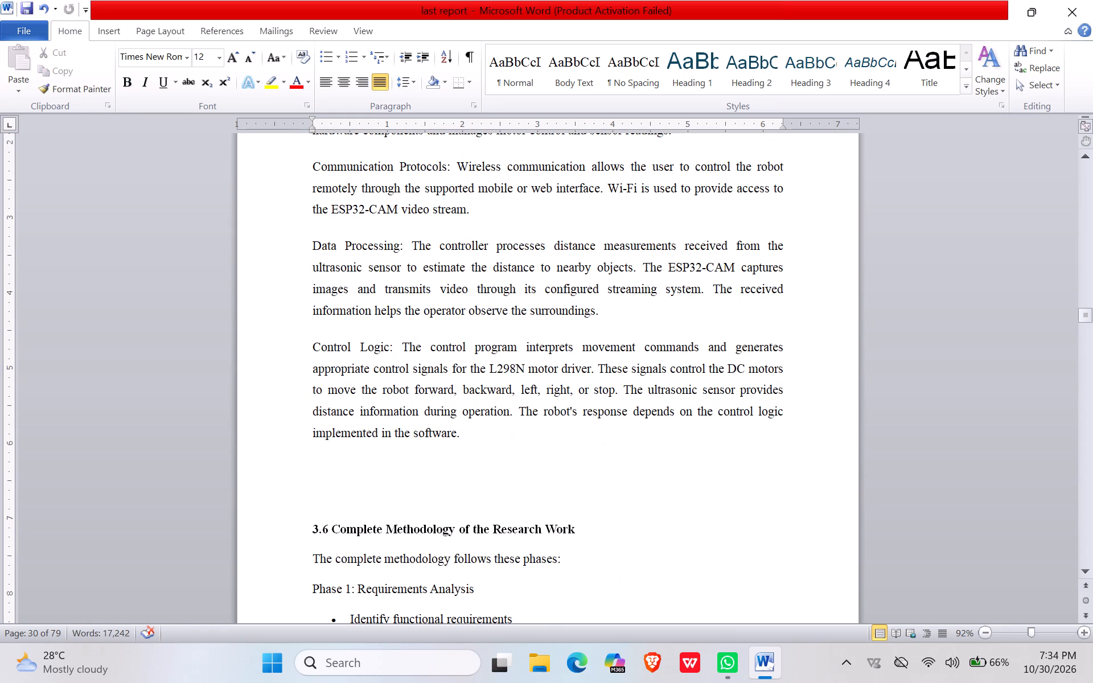
drag(713, 288, 716, 305)
key(BackSpace)
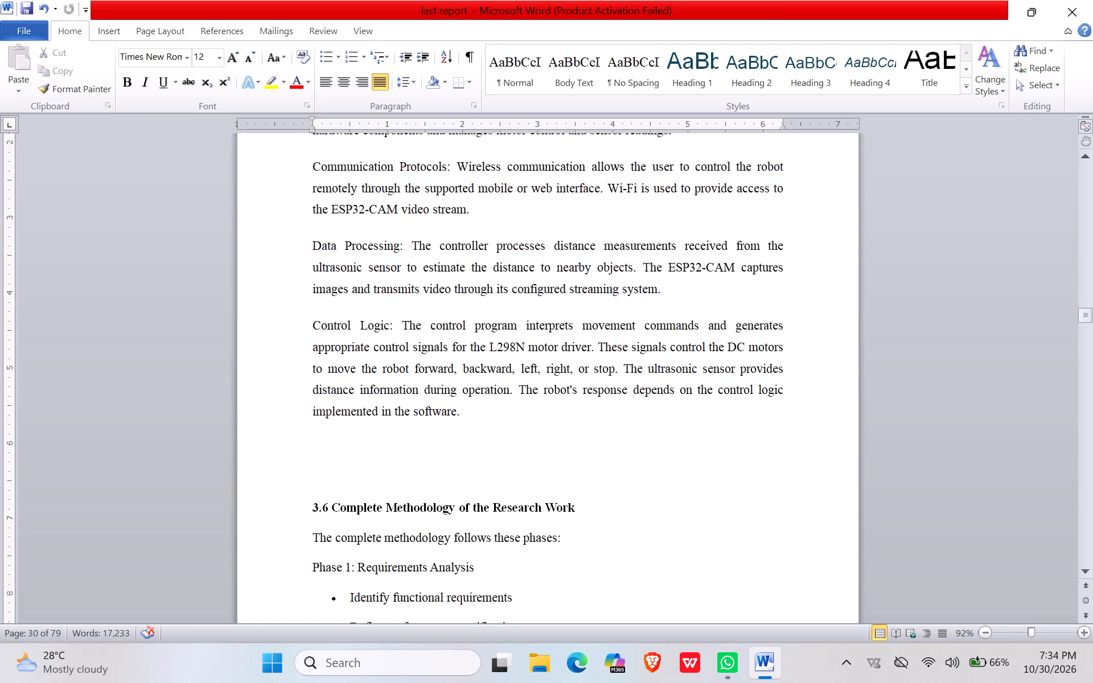
Delete the rest of the Control Logic paragraph after "left, right, or stop", including the full stop.
drag(617, 365, 635, 408)
key(BackSpace)
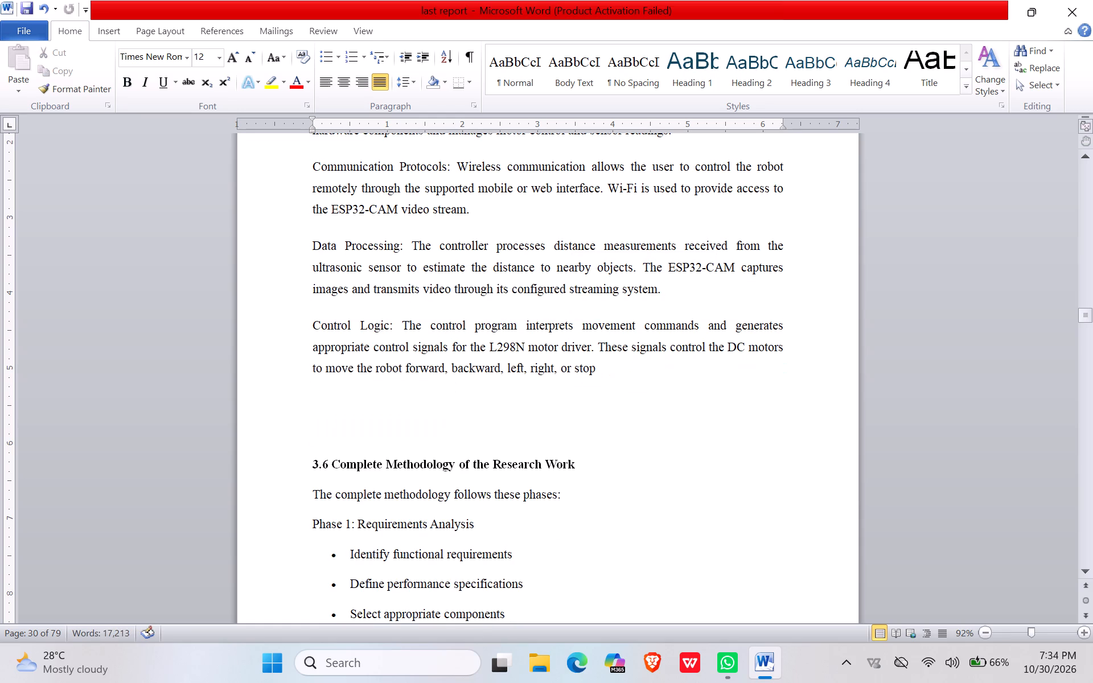
Remove the two blank lines before the heading "3.6 Complete Methodology of the Research Work".
click(314, 460)
key(BackSpace)
key(BackSpace)
Remove the blank lines above the "CHAPTER 4" heading so that it starts directly under the header of page 32.
scroll(319, 459, down, 4)
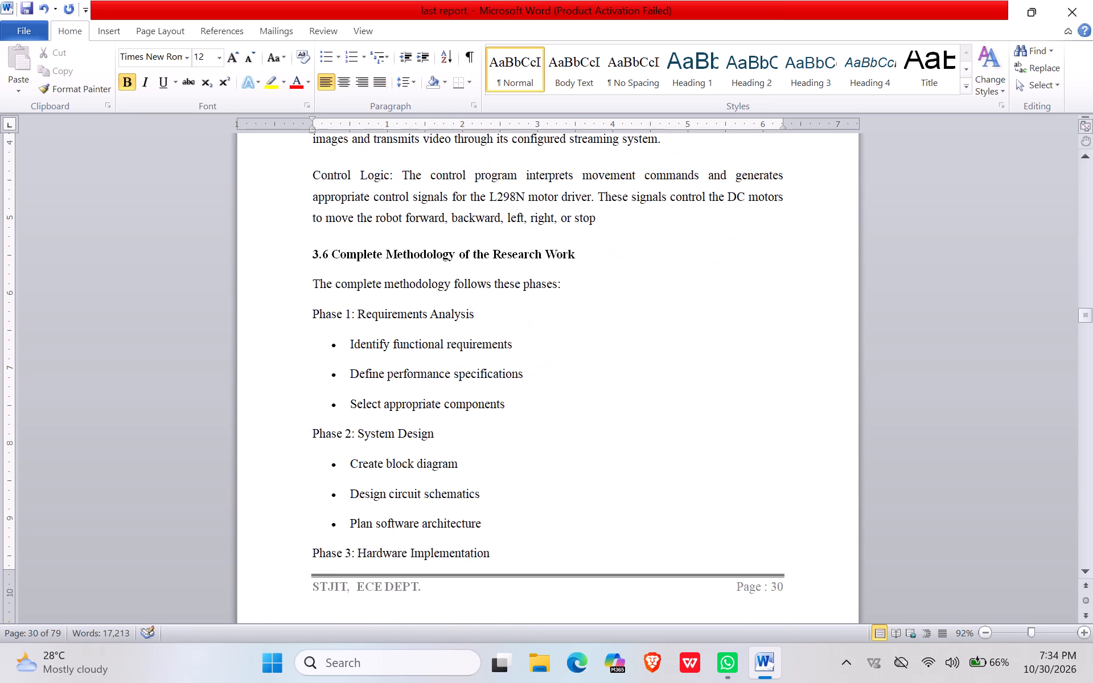
scroll(344, 458, down, 20)
scroll(581, 488, down, 1)
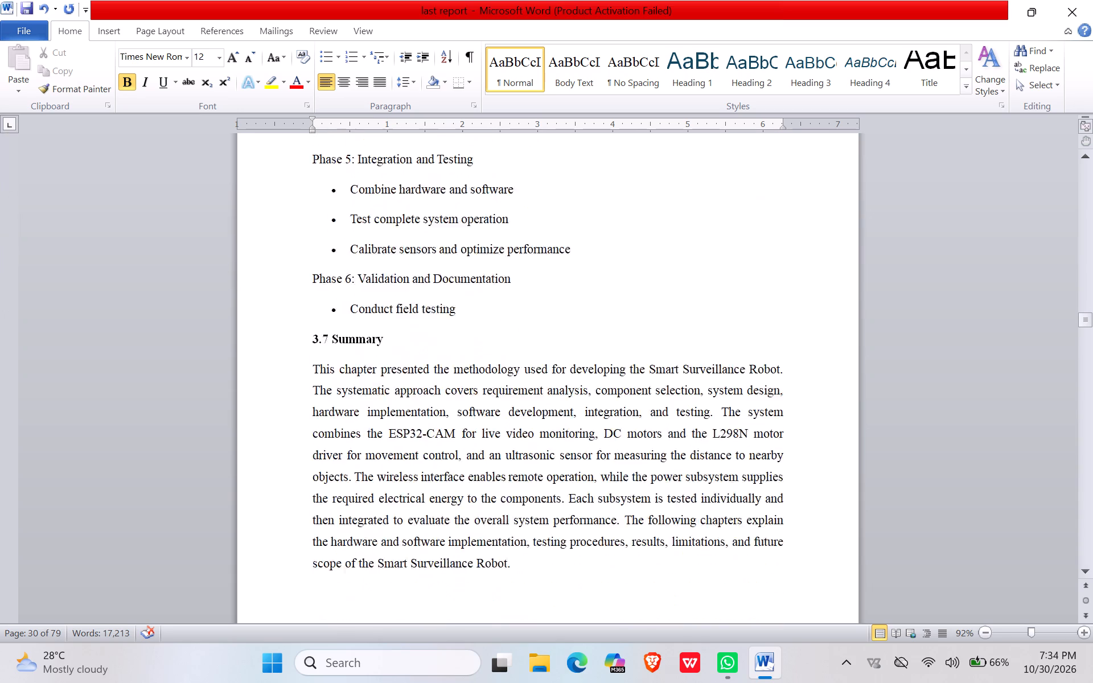
scroll(581, 488, down, 2)
scroll(583, 483, down, 19)
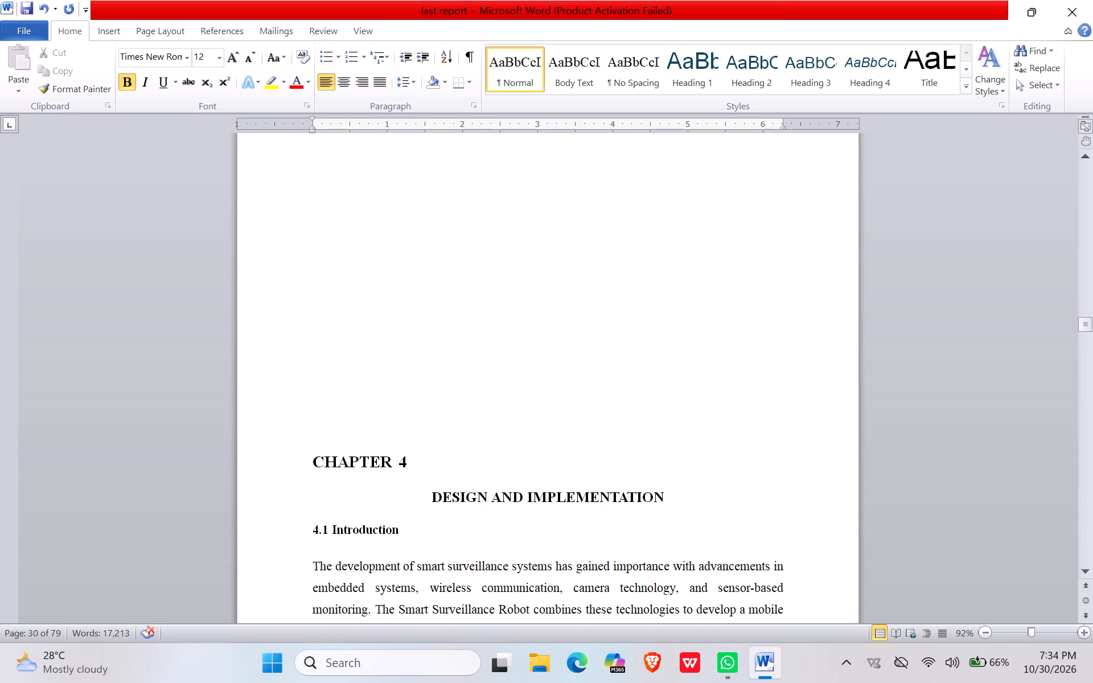
click(313, 456)
key(BackSpace)
key(BackSpace)
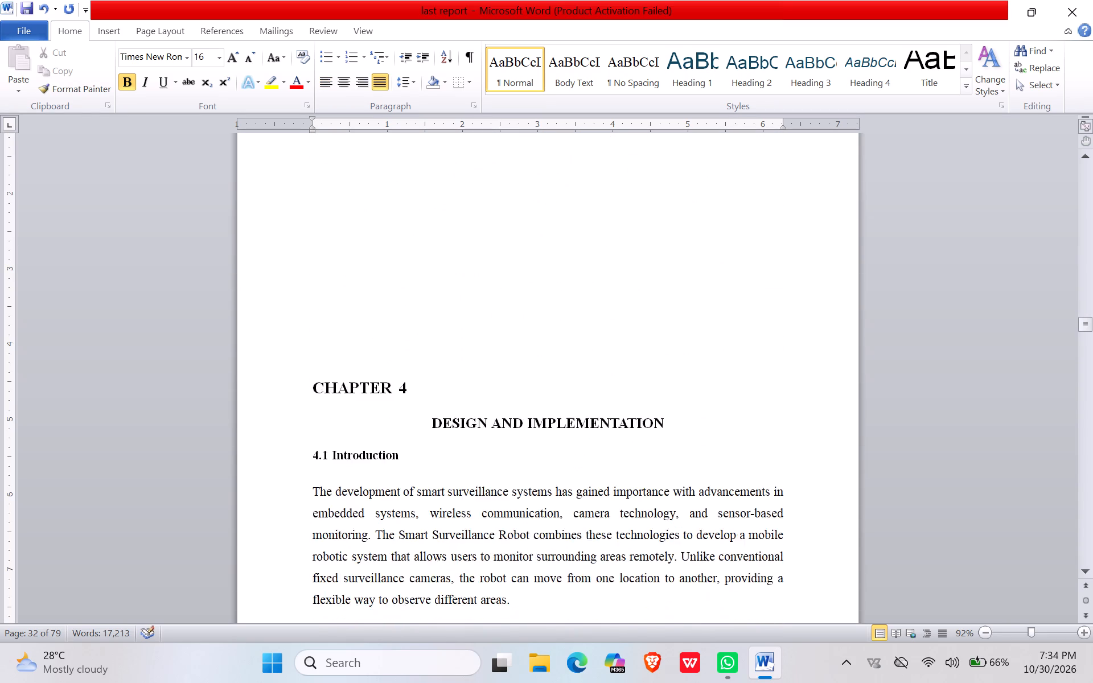
key(BackSpace)
key(BackSpace)
key(BackSpace)
key(BackSpace)
key(BackSpace)
key(BackSpace)
scroll(319, 454, up, 1)
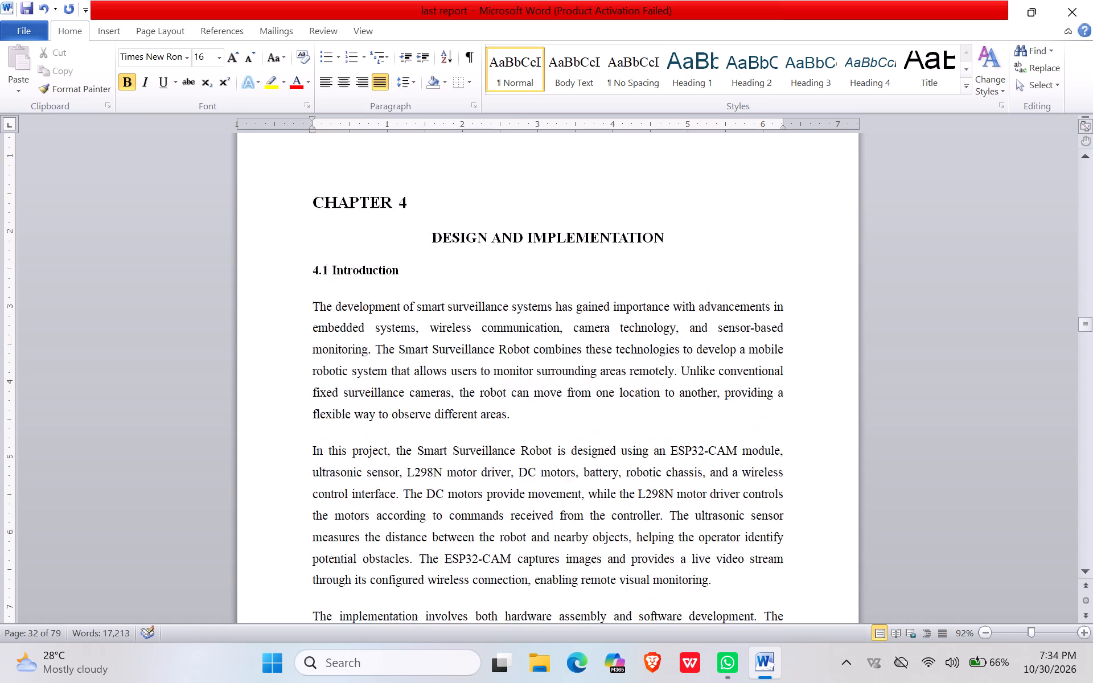
scroll(319, 454, up, 5)
key(BackSpace)
key(BackSpace)
key(BackSpace)
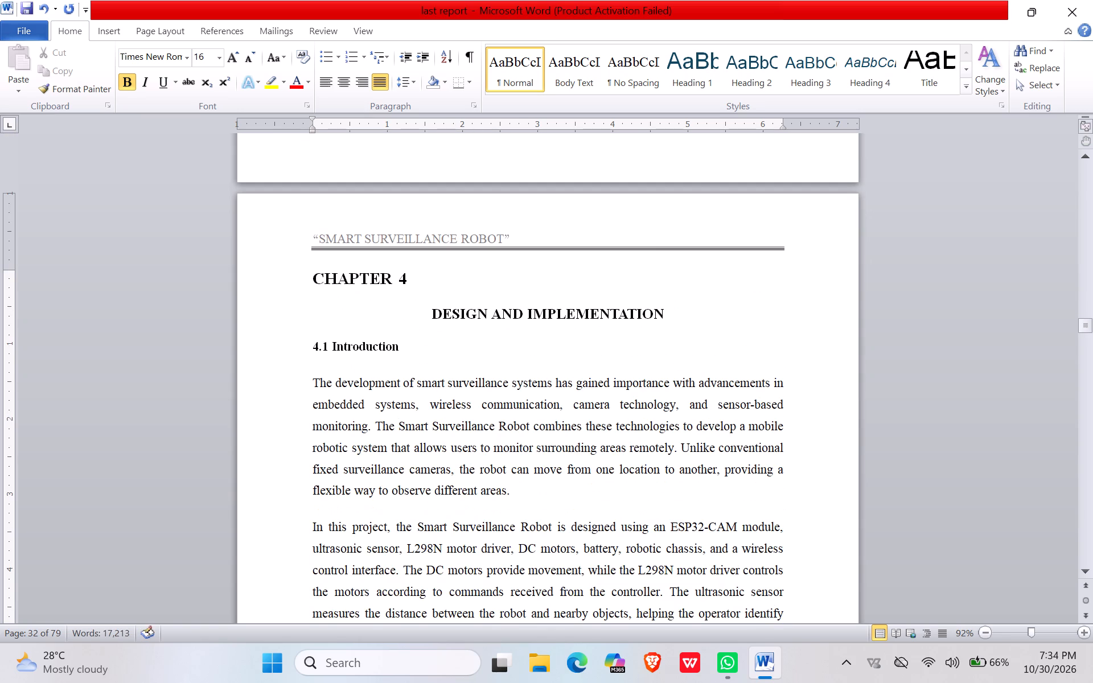
scroll(380, 422, up, 1)
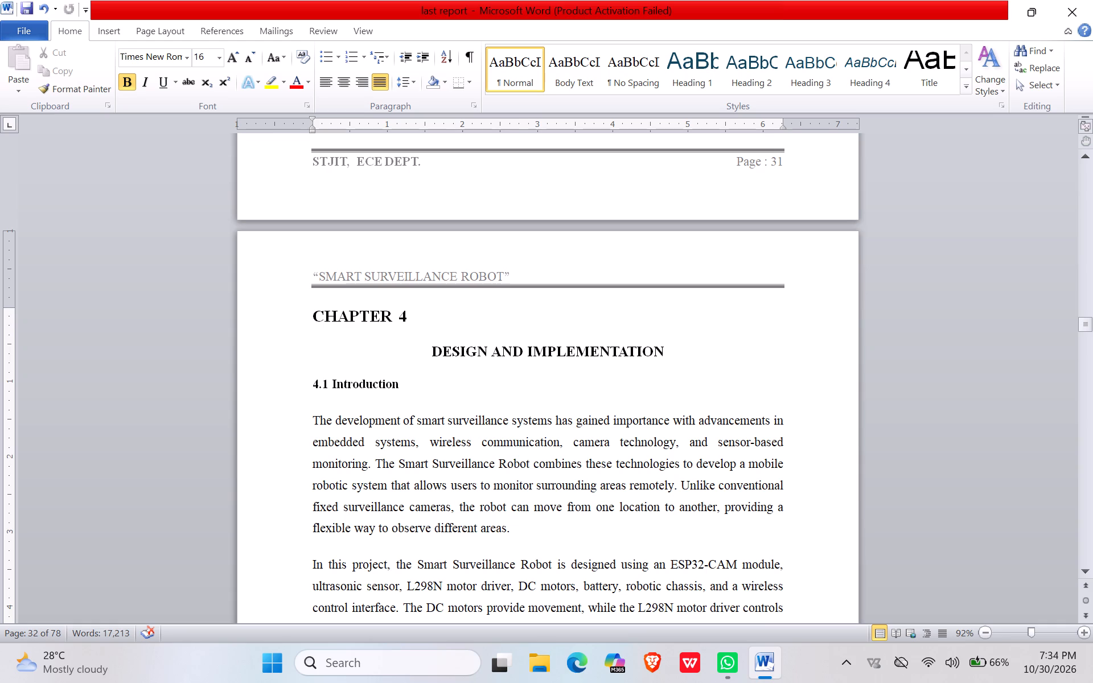
key(BackSpace)
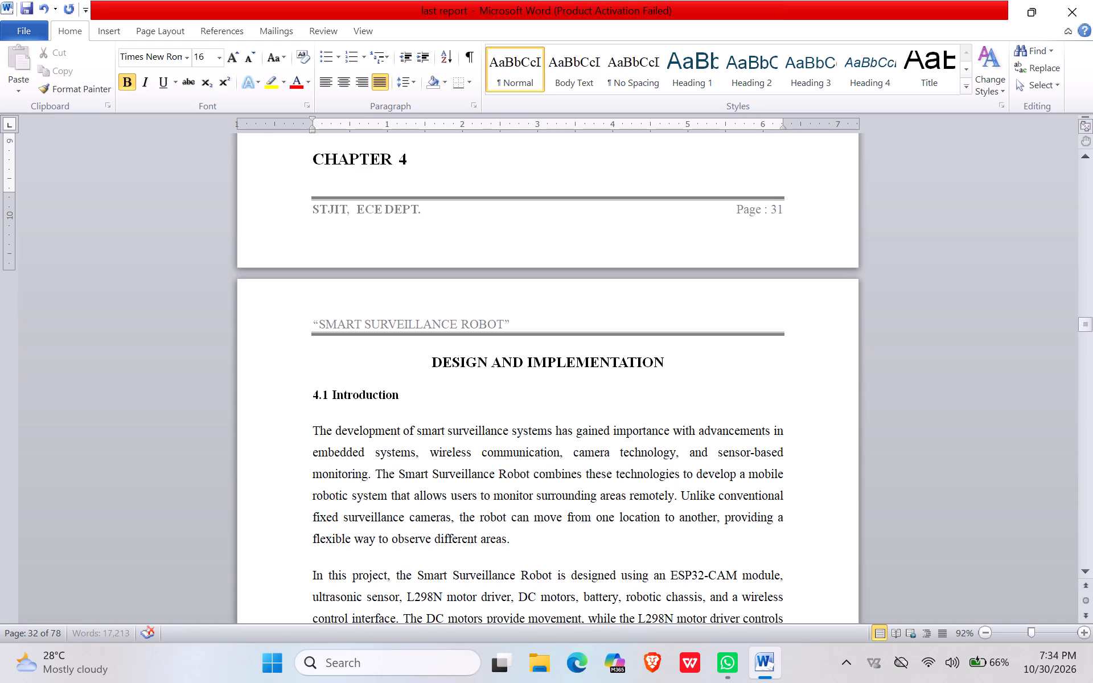
key(Return)
Delete the first sentence of section 4.1's last paragraph, from "The complete system is integrated" to "as a whole.".
scroll(389, 373, down, 4)
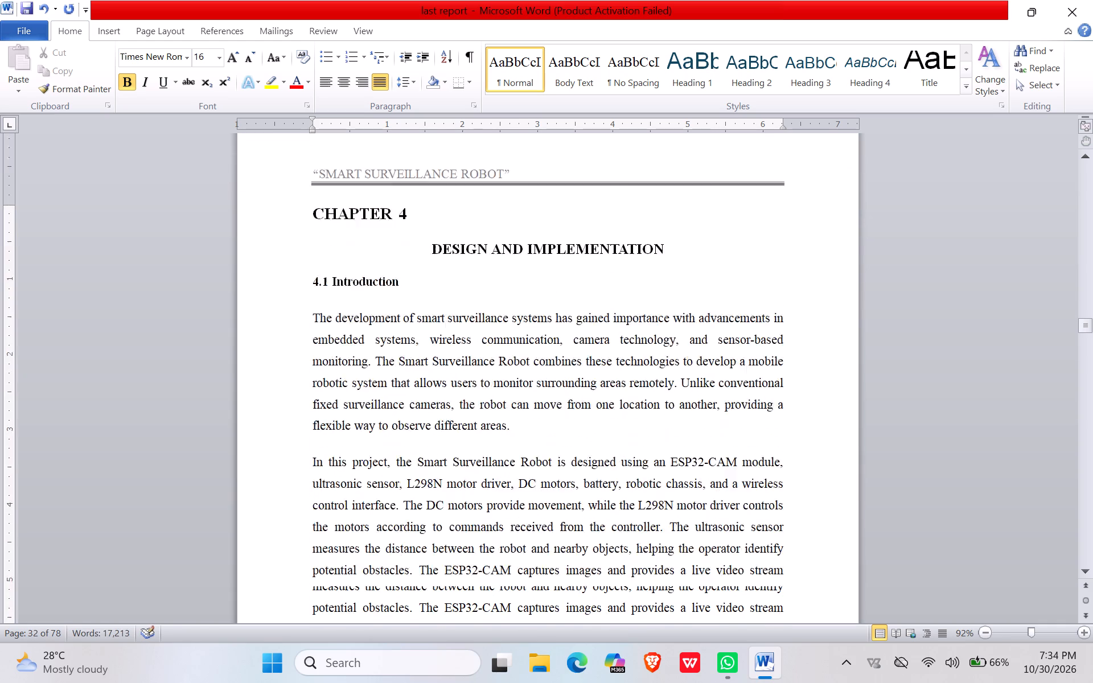
scroll(397, 367, down, 3)
scroll(551, 412, down, 10)
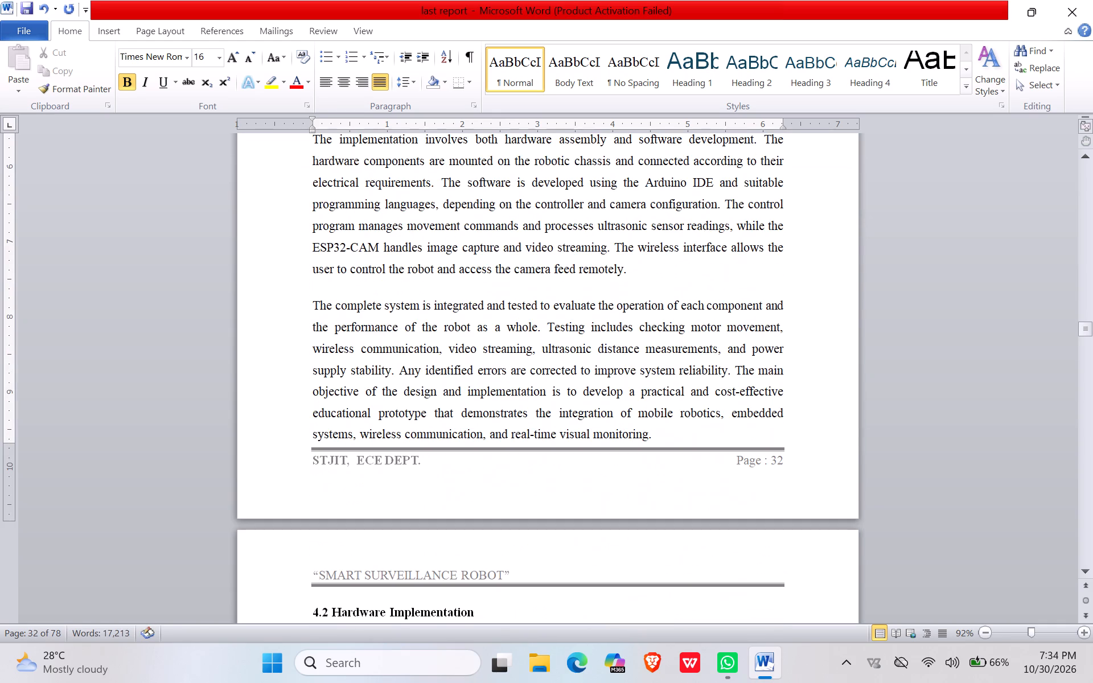
scroll(656, 437, down, 2)
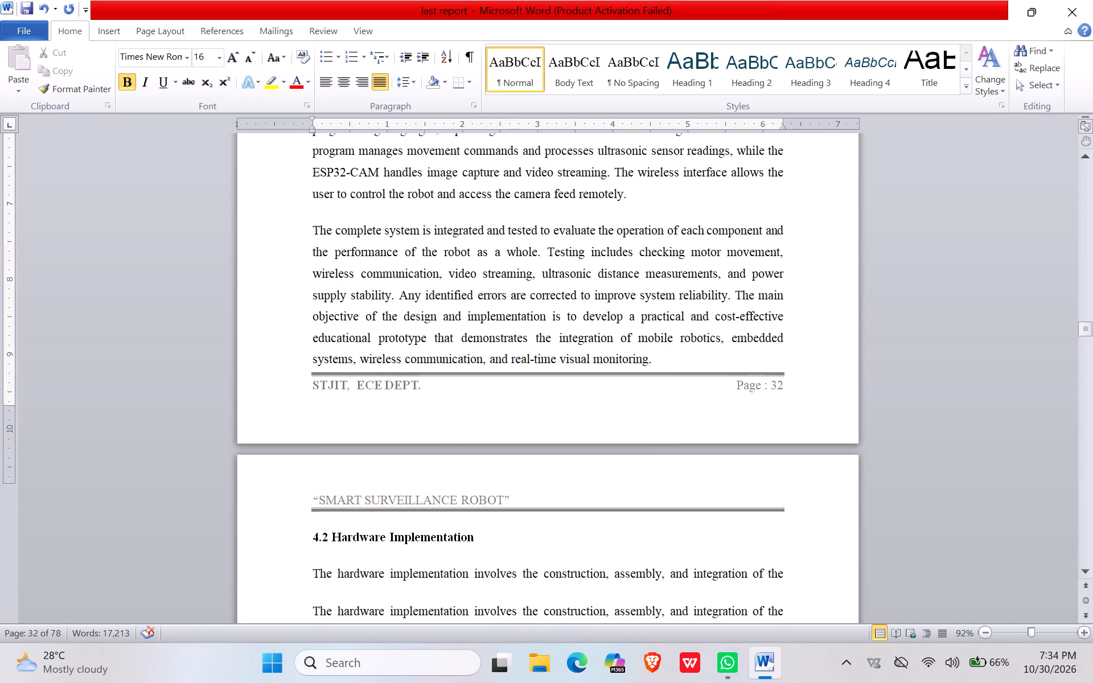
drag(541, 257, 273, 225)
key(BackSpace)
Delete the sentence from "The software is developed using the Arduino IDE" to "camera configuration" in section 4.1's implementation paragraph.
scroll(439, 209, up, 5)
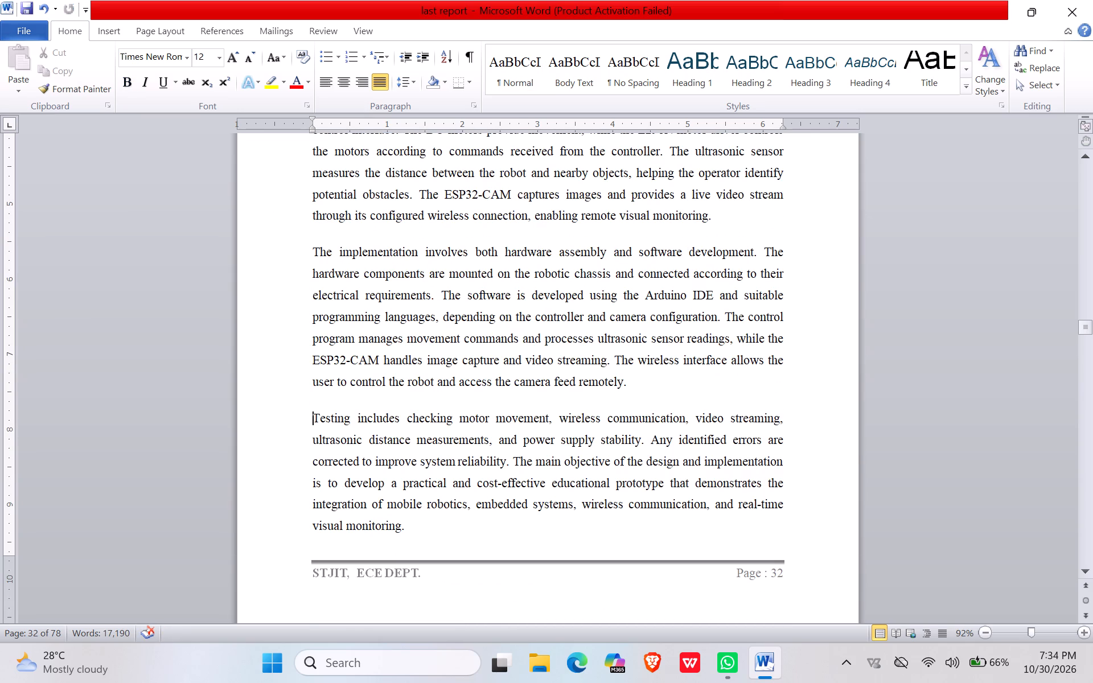
drag(437, 294, 718, 314)
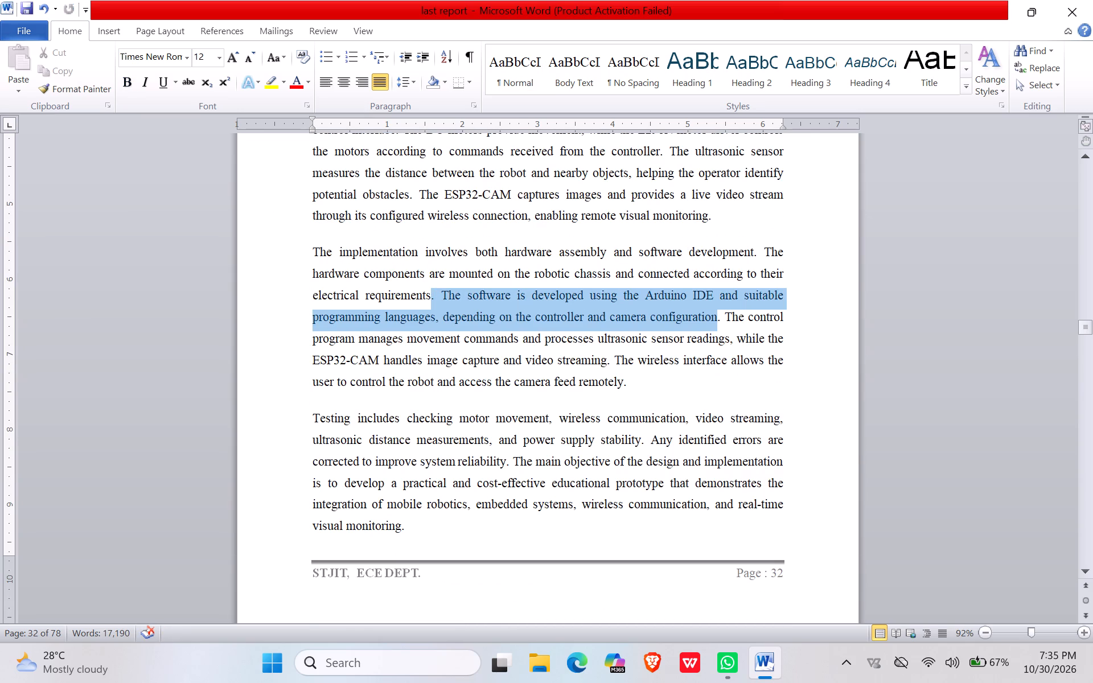
drag(718, 314, 718, 314)
key(BackSpace)
Insert a line break before the heading "4.2 Hardware Implementation" so that it starts on page 33.
scroll(631, 329, down, 3)
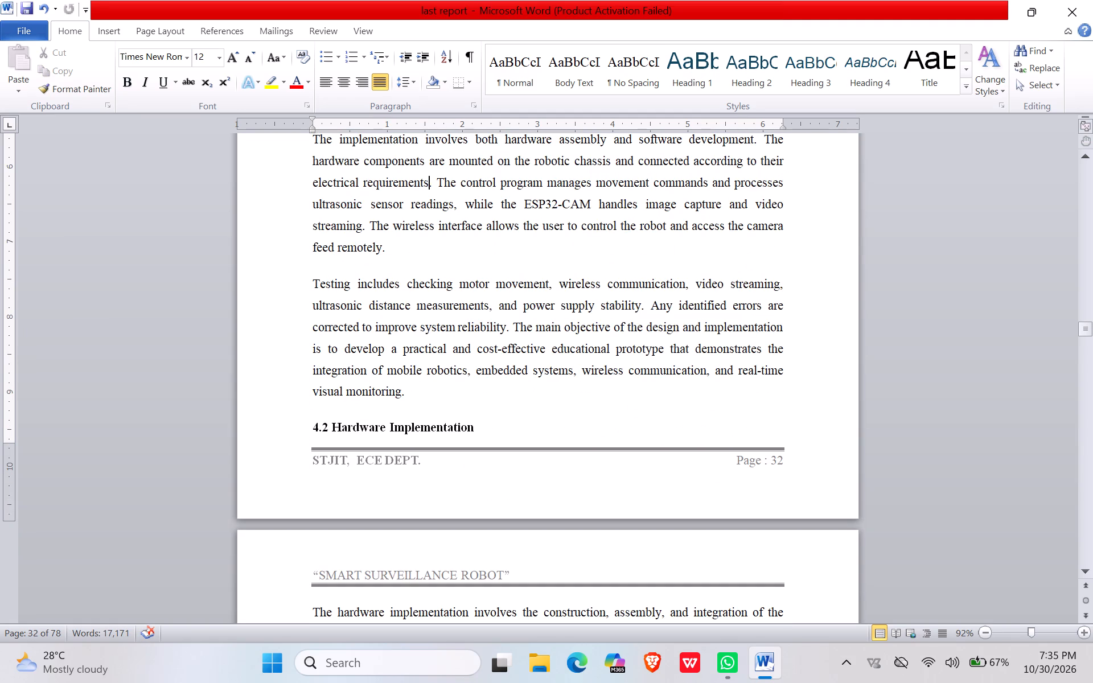
click(314, 425)
key(Return)
Delete section 4.2's entire second paragraph, starting with "The hardware assembly begins with the preparation of the robotic chassis".
scroll(325, 426, down, 9)
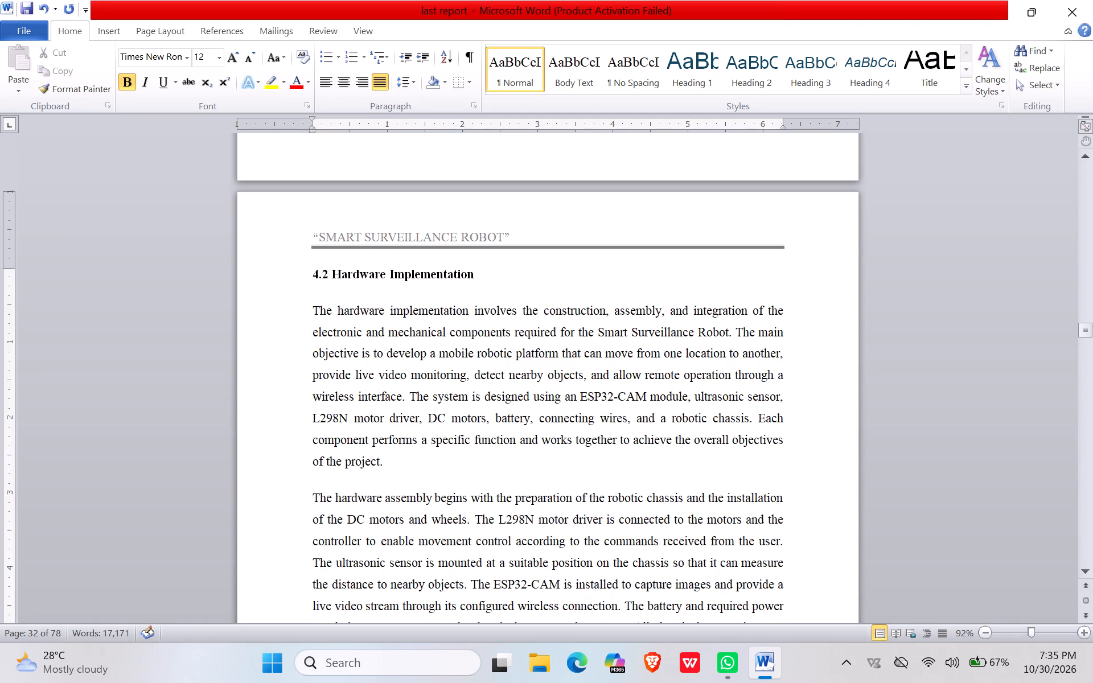
scroll(339, 426, down, 5)
scroll(402, 426, down, 2)
drag(402, 414, 286, 245)
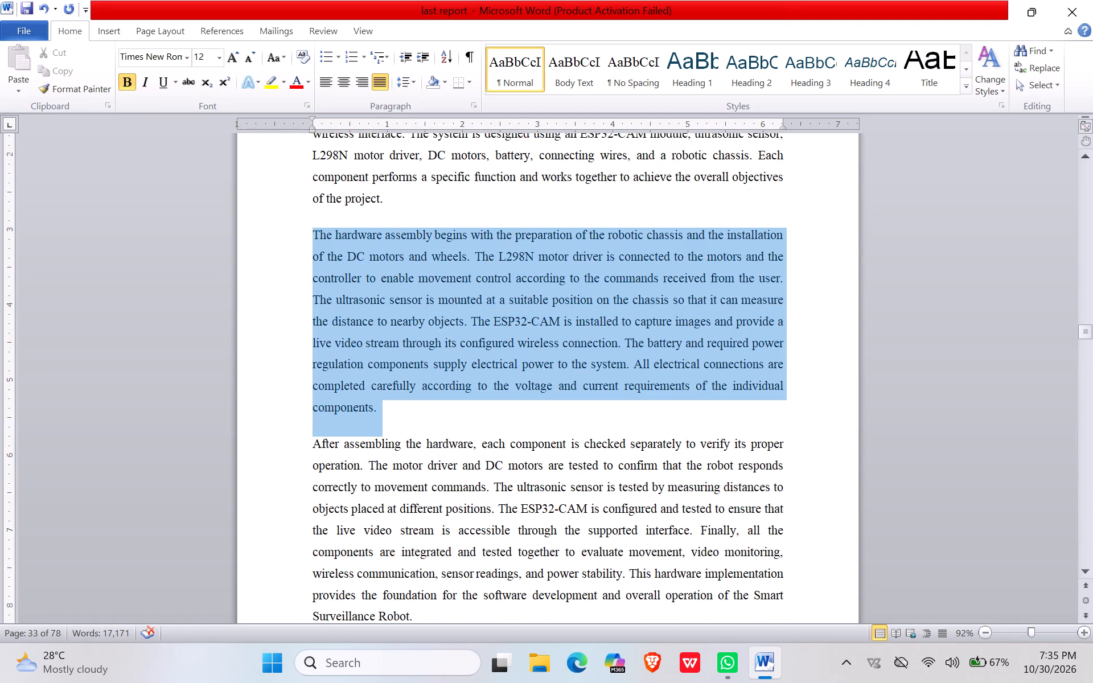
drag(286, 245, 293, 231)
key(BackSpace)
Delete the sentence from "Finally, all the components are integrated" to "power stability" in section 4.2's last paragraph.
scroll(318, 261, down, 3)
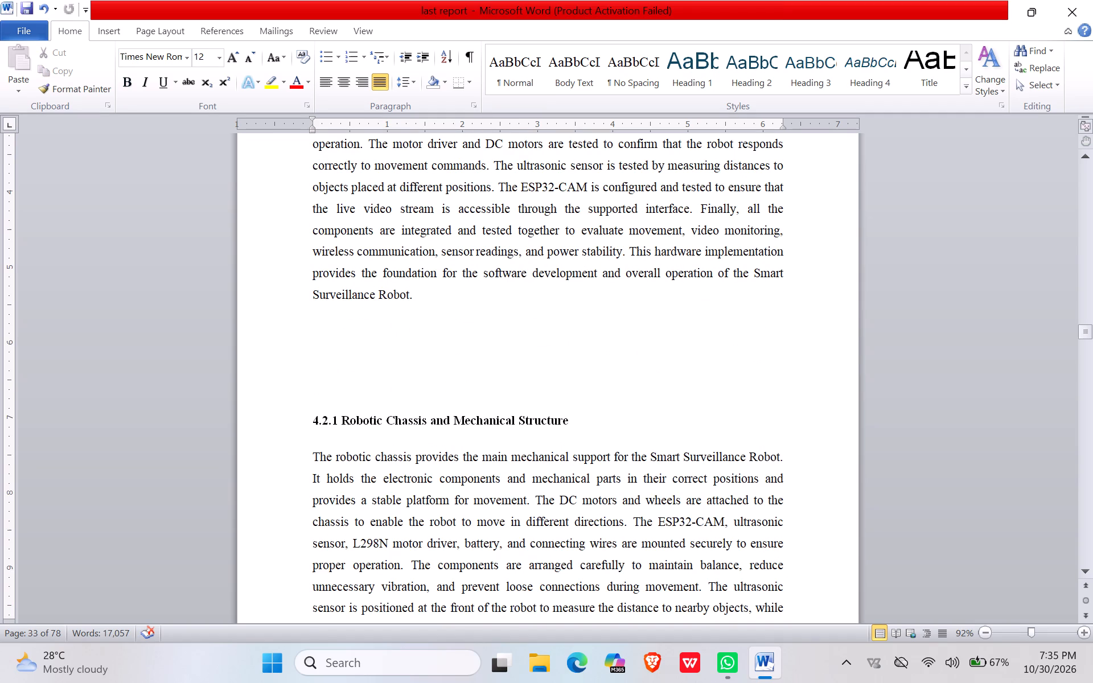
drag(696, 207, 680, 228)
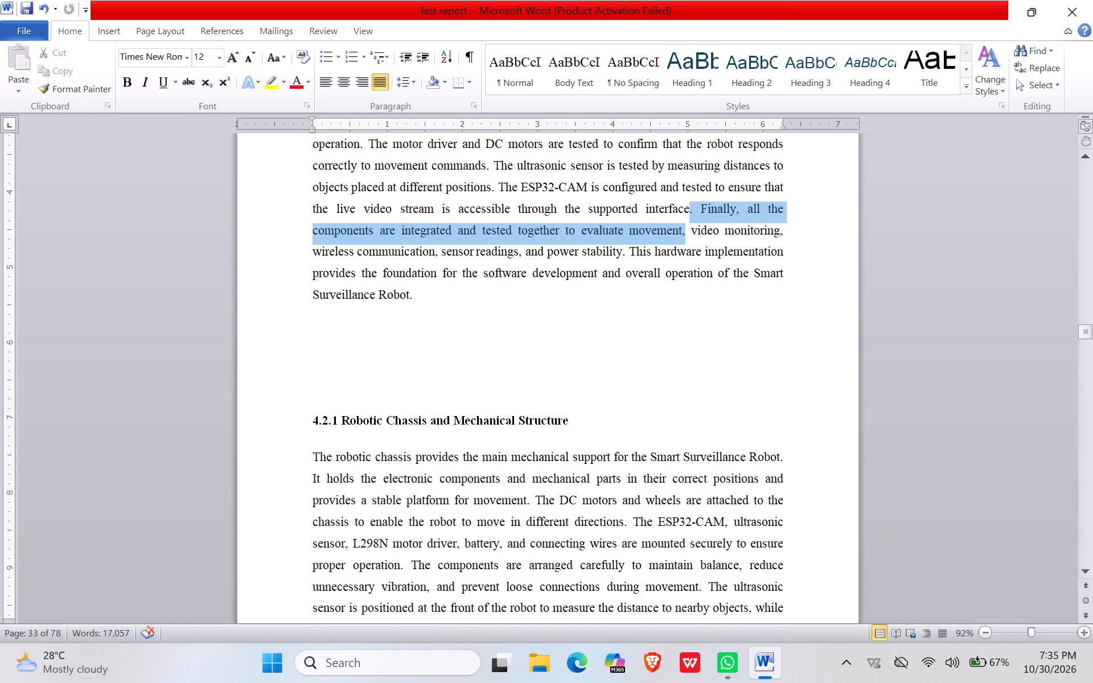
drag(680, 228, 623, 249)
key(BackSpace)
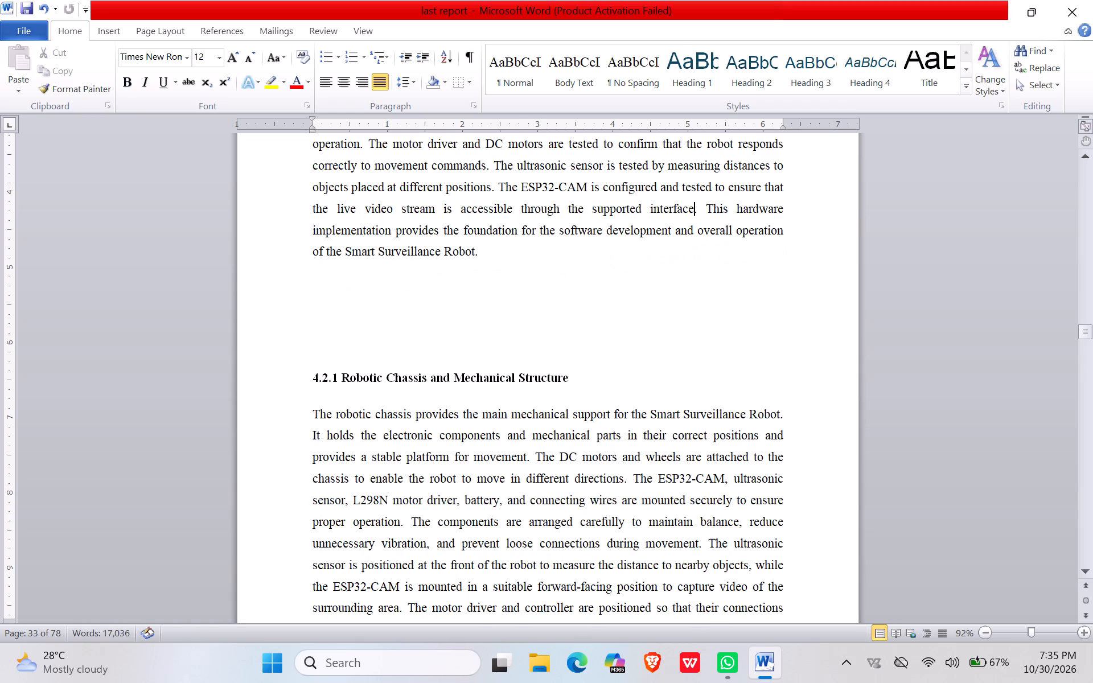
Remove the three blank lines before the heading "4.2.1 Robotic Chassis and Mechanical Structure".
click(309, 378)
key(BackSpace)
key(BackSpace)
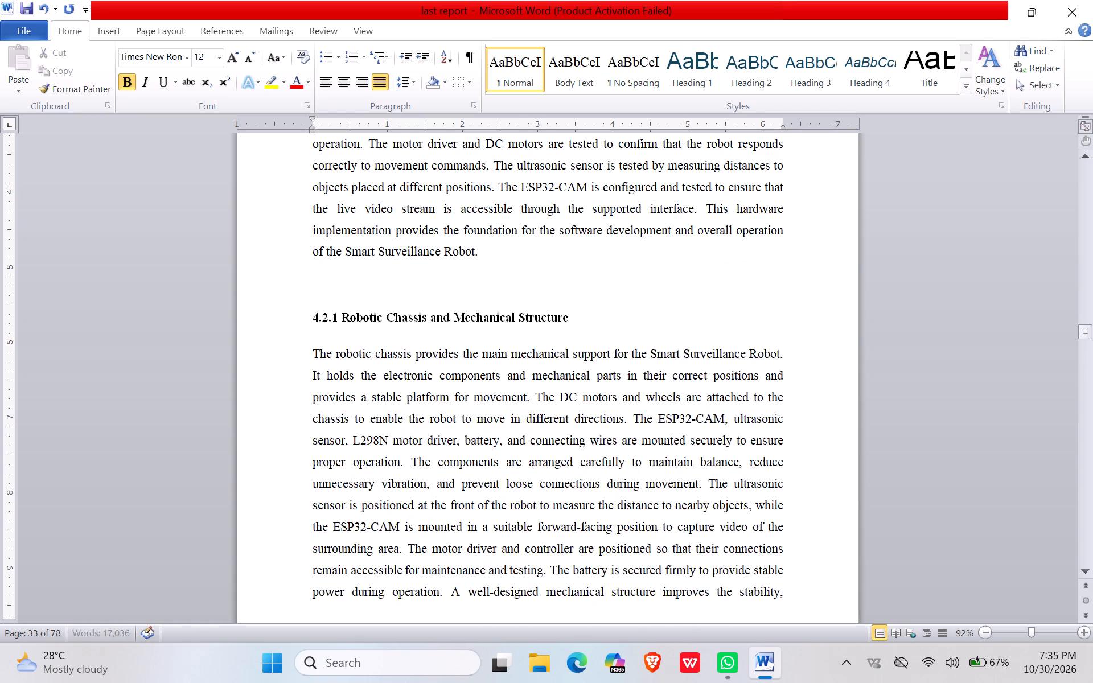
key(BackSpace)
Split the section 4.2.1 text into three paragraphs, breaking before "The components are arranged" and before "The motor driver and controller".
scroll(343, 386, down, 1)
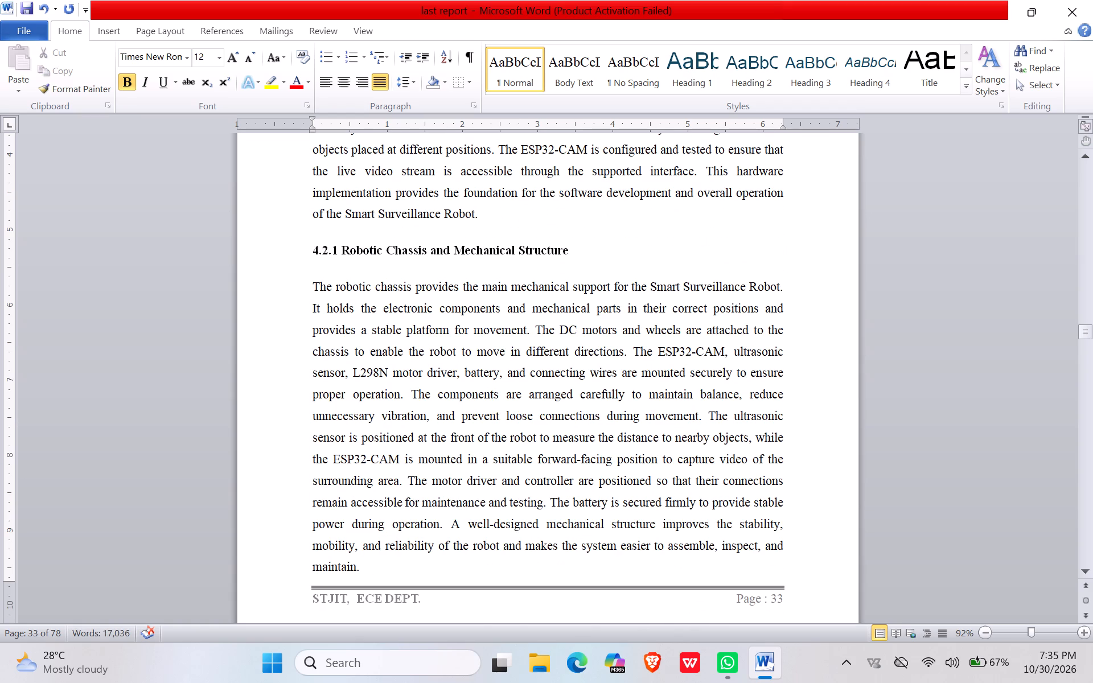
scroll(434, 384, down, 9)
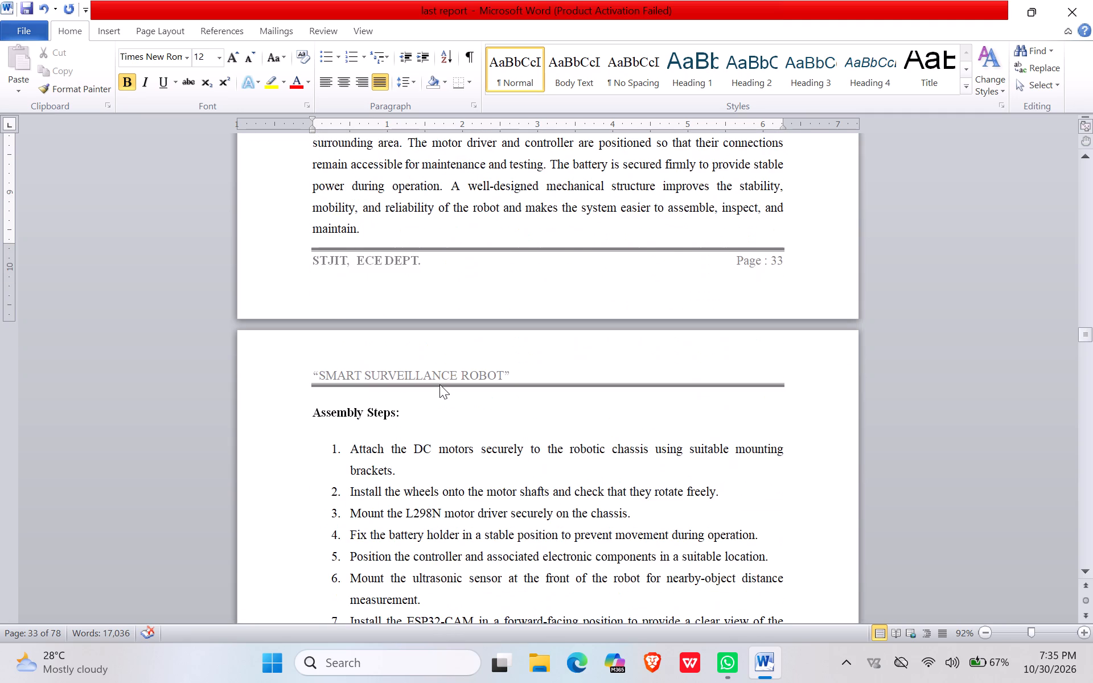
scroll(439, 384, up, 4)
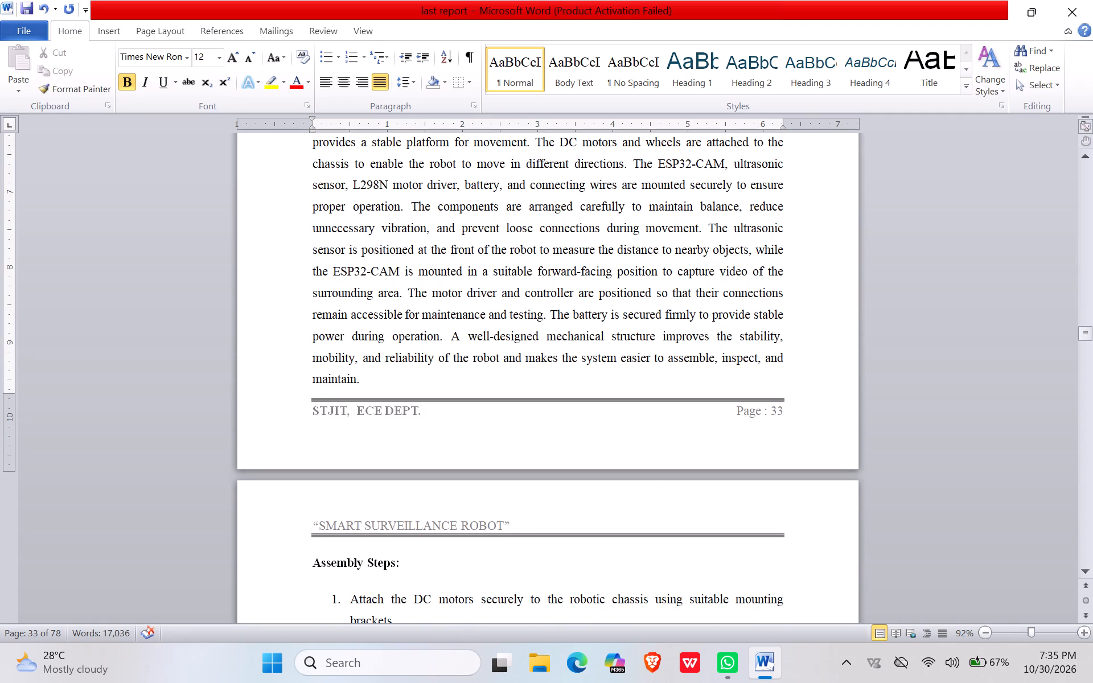
click(406, 291)
key(Return)
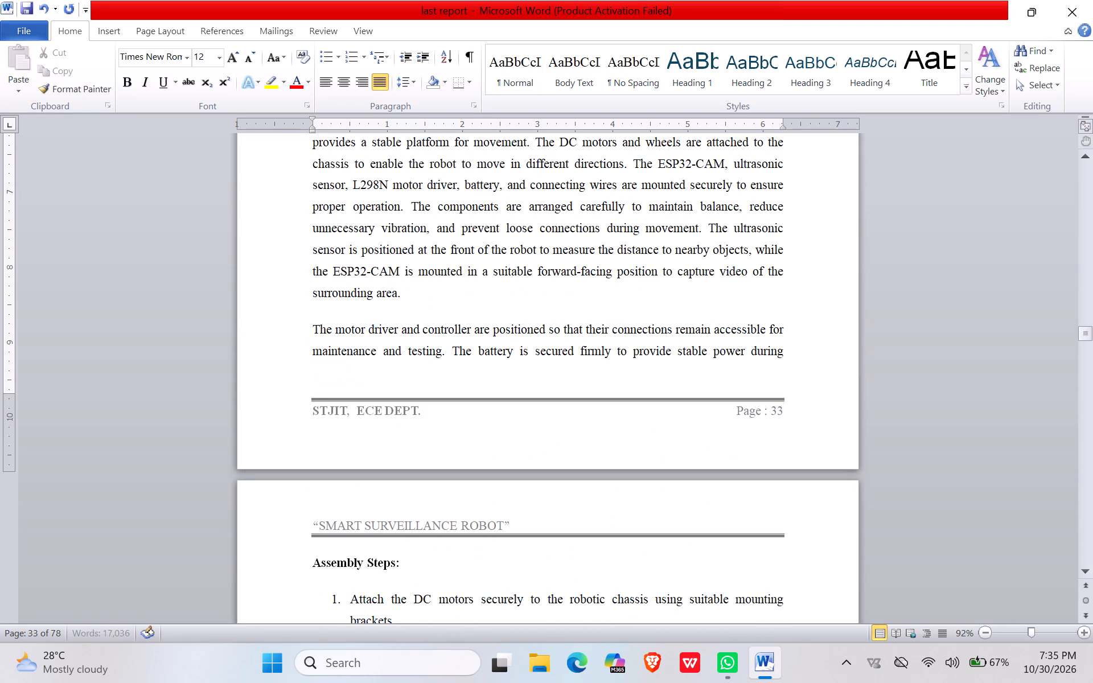
scroll(407, 291, up, 3)
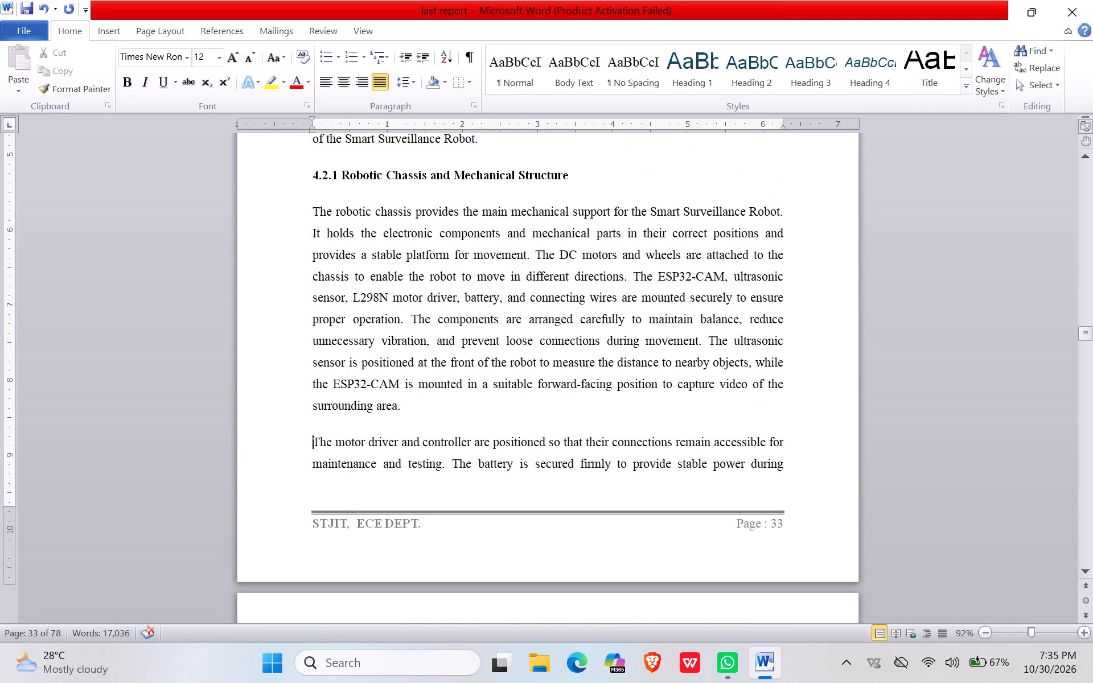
click(410, 316)
key(Return)
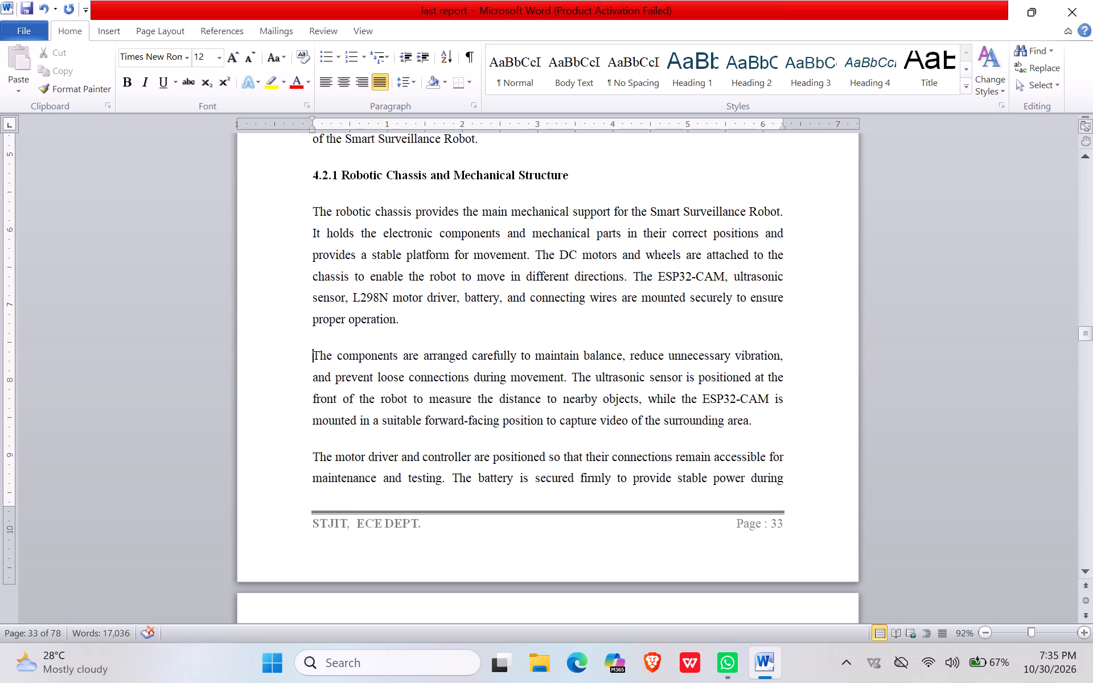
Delete the end of section 4.2.1's first paragraph, from "The DC motors and wheels are attached" to "proper operation.".
drag(406, 319, 535, 260)
key(BackSpace)
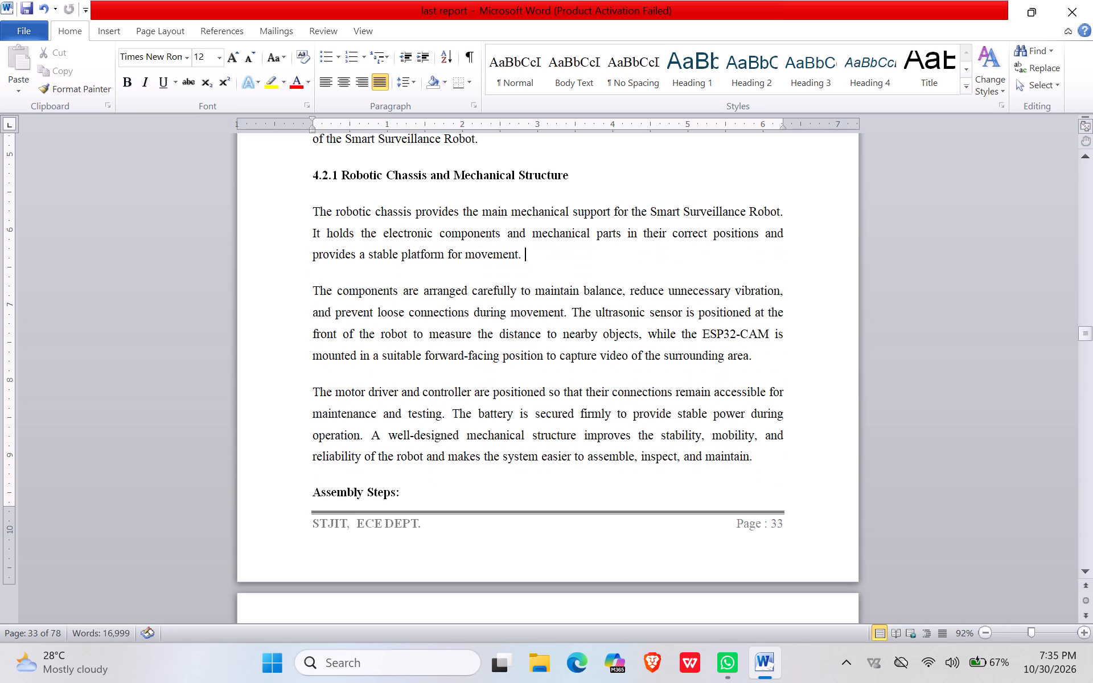
Insert a line break before the "Assembly Steps:" heading so that it starts on page 34 with its list.
scroll(527, 278, down, 6)
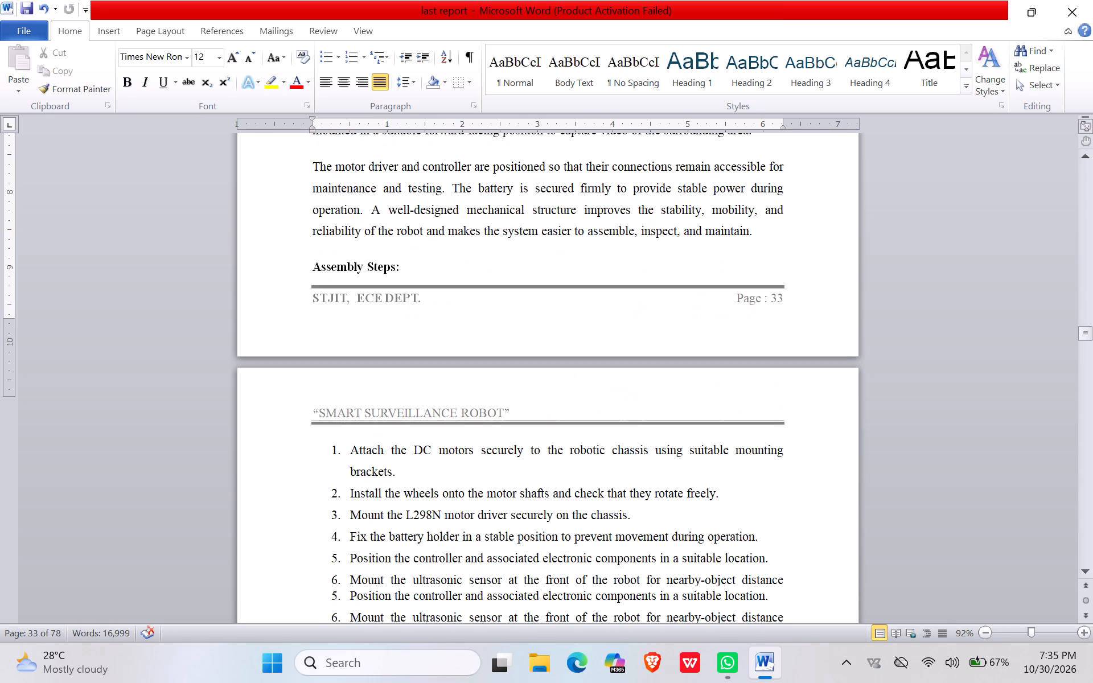
click(312, 271)
key(Return)
Reduce the height of the robotic chassis picture so that it fits below the assembly steps on page 34.
scroll(339, 307, down, 6)
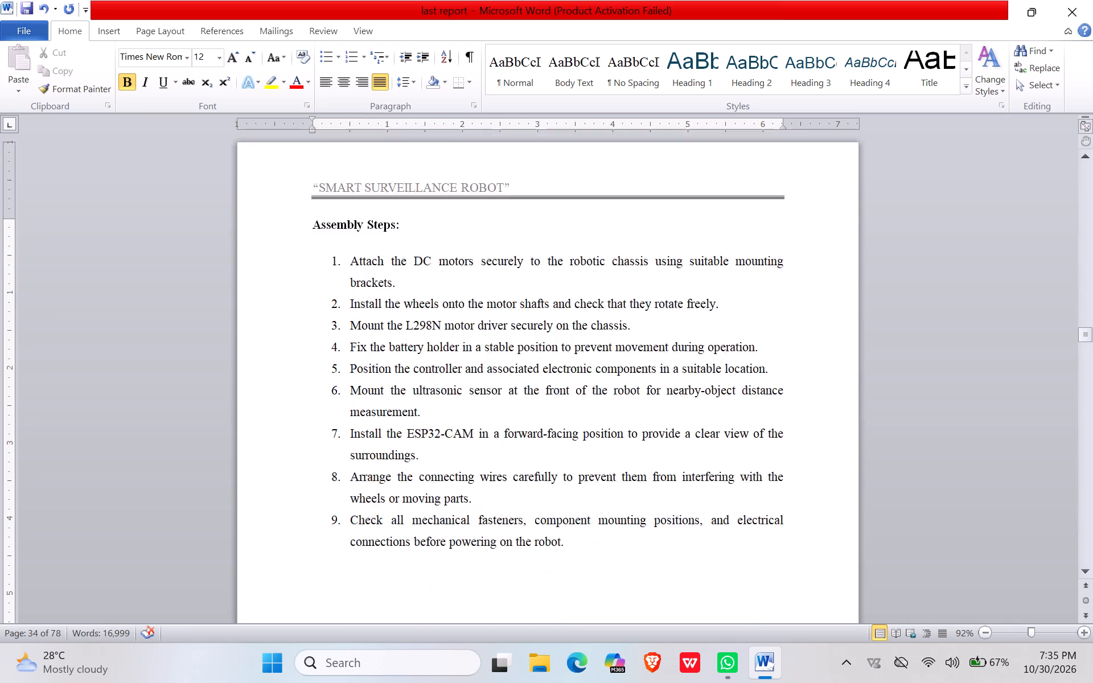
scroll(348, 327, down, 15)
scroll(410, 348, down, 1)
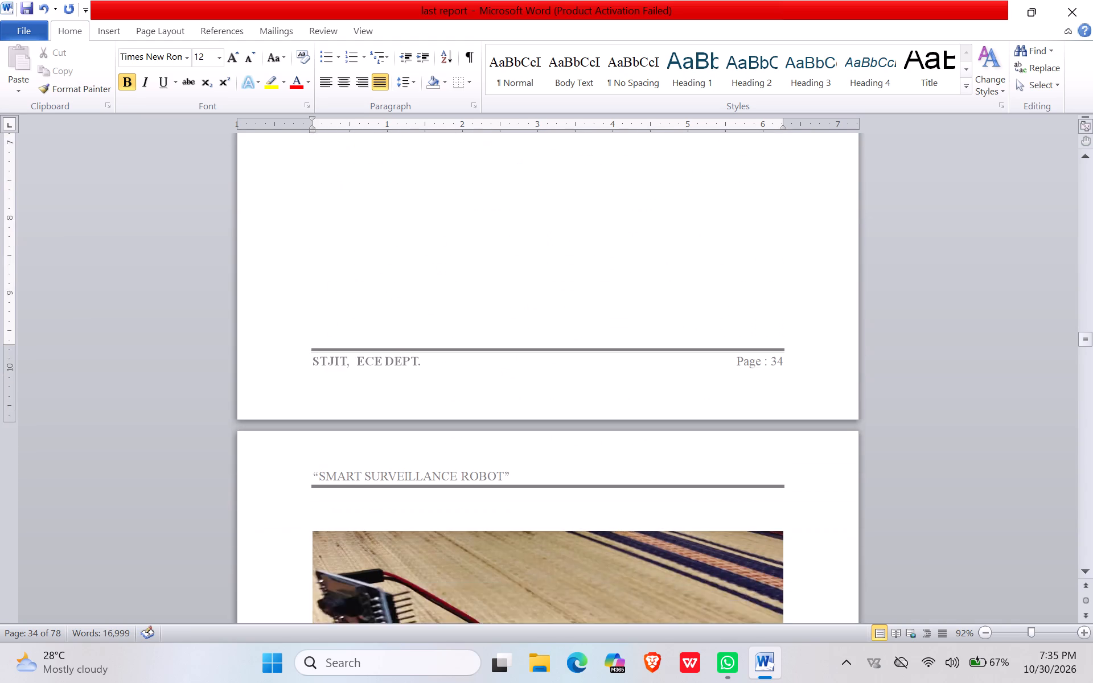
scroll(410, 348, down, 3)
scroll(492, 500, down, 7)
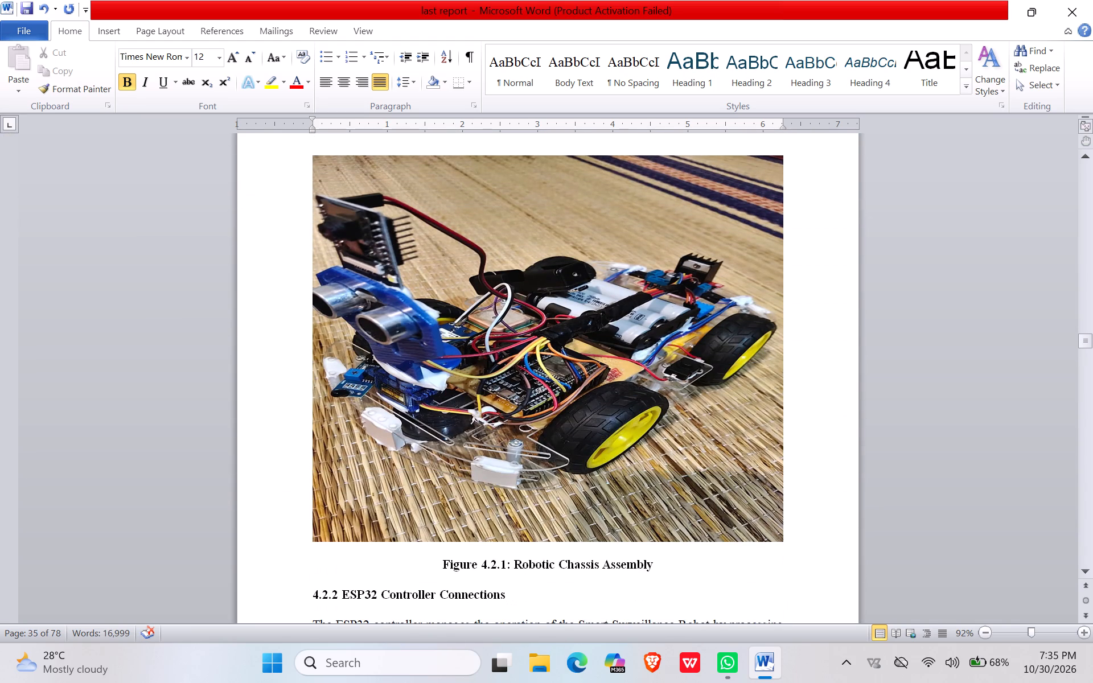
drag(549, 543, 549, 534)
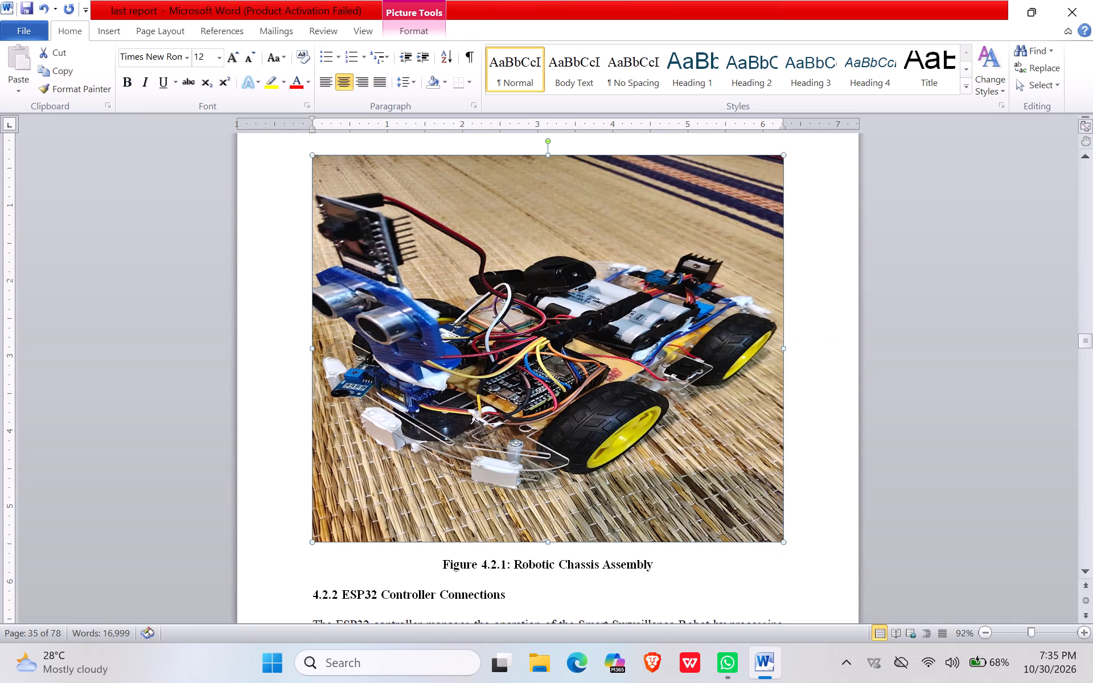
drag(550, 541, 541, 500)
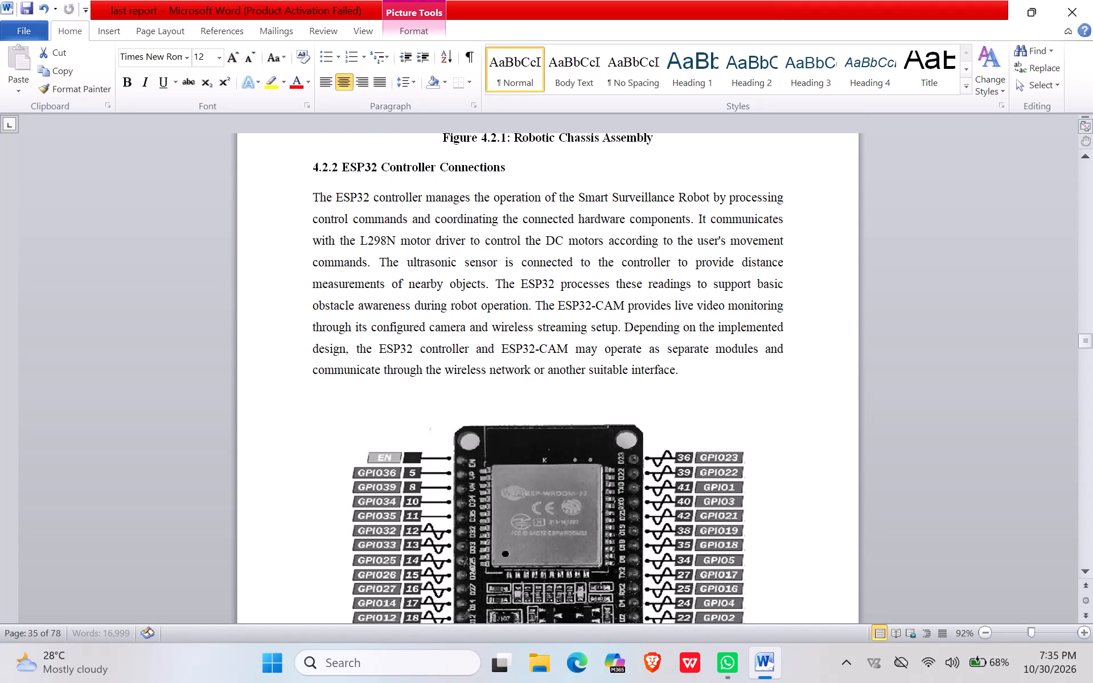
scroll(537, 496, down, 1)
scroll(537, 496, up, 15)
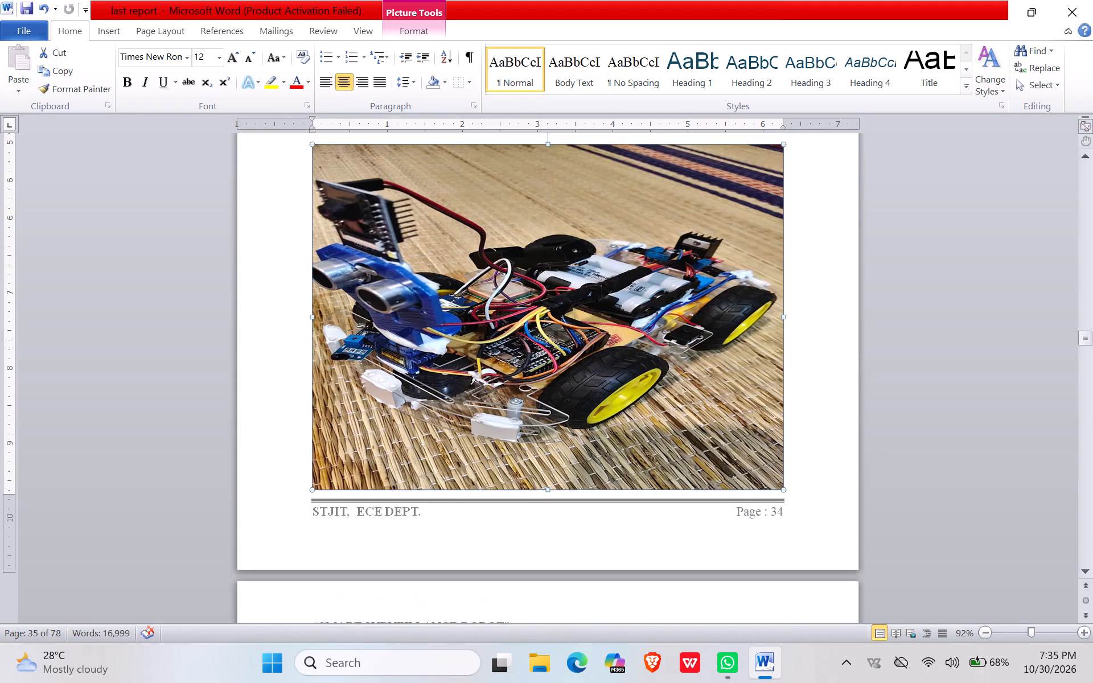
drag(547, 487, 548, 476)
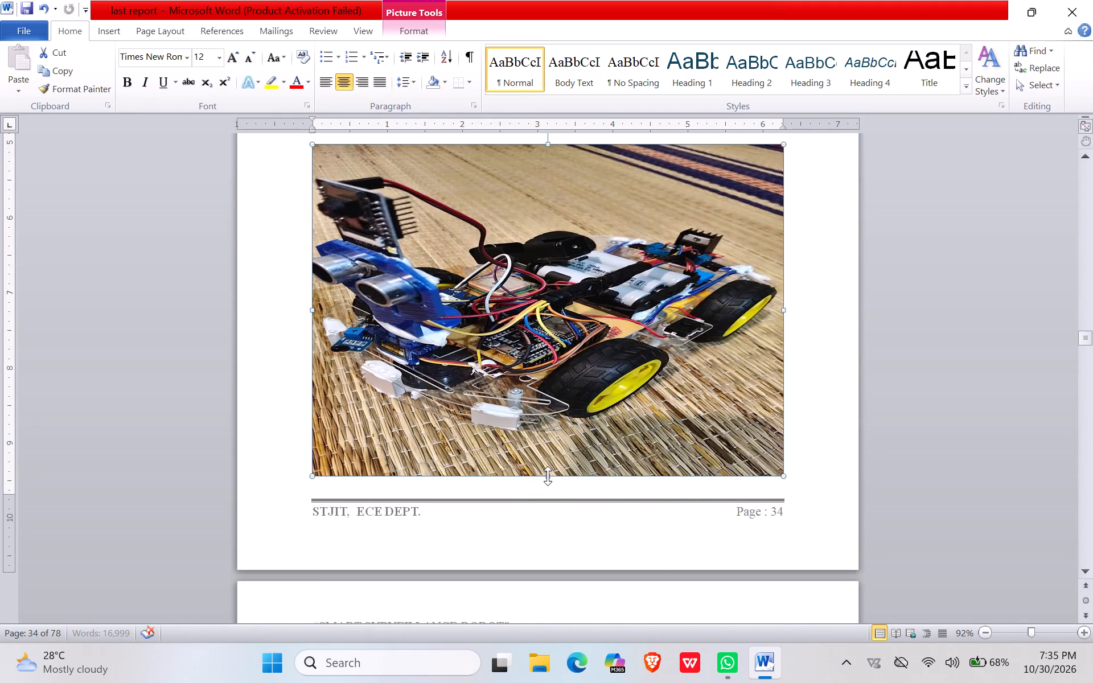
scroll(552, 496, up, 6)
scroll(553, 489, down, 11)
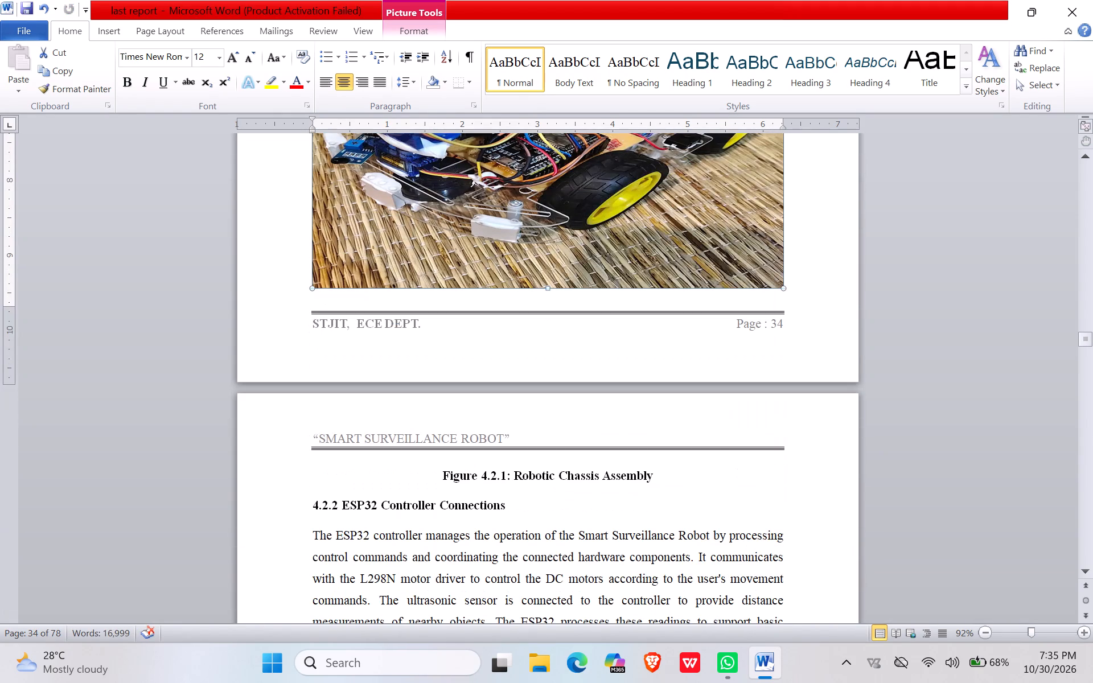
Remove the breaks before the caption "Figure 4.2.1: Robotic Chassis Assembly" to bring it up under the picture on page 34.
click(447, 479)
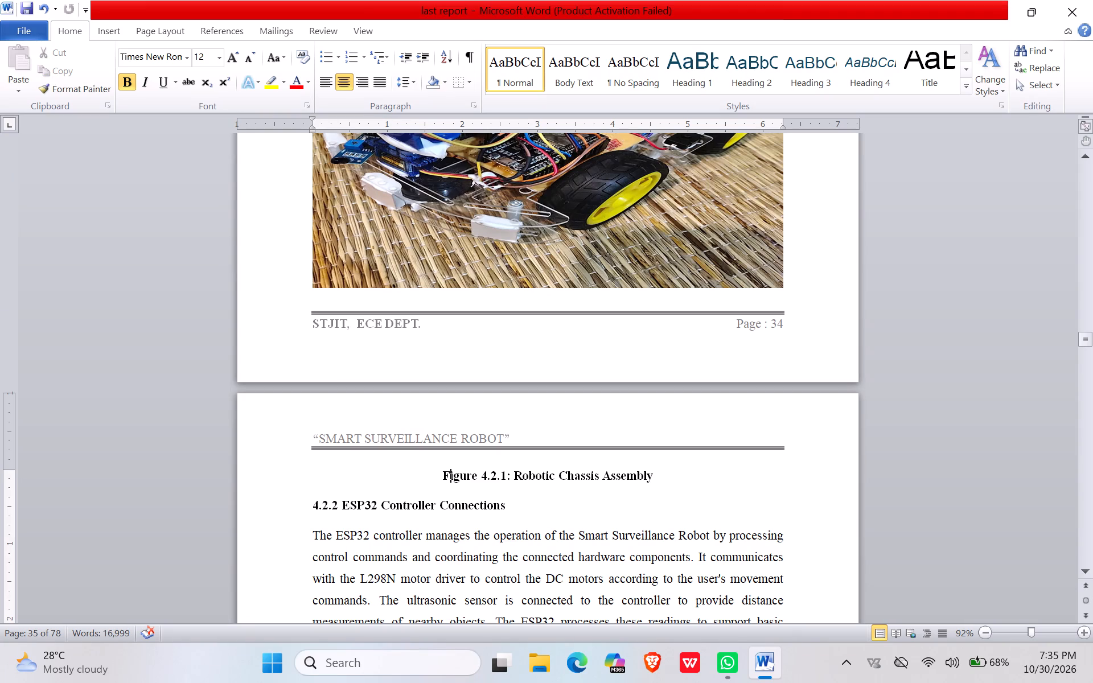
click(437, 475)
key(BackSpace)
key(BackSpace)
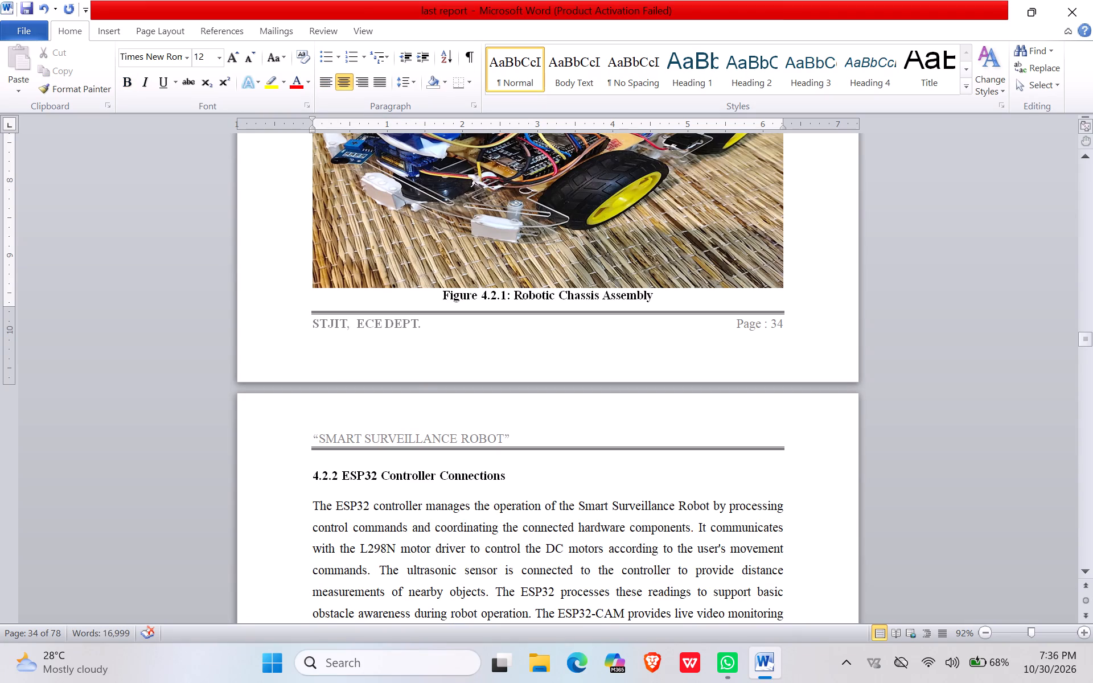
Move the robotic chassis picture up into the blank line below assembly step 9.
scroll(473, 470, up, 4)
scroll(536, 353, up, 6)
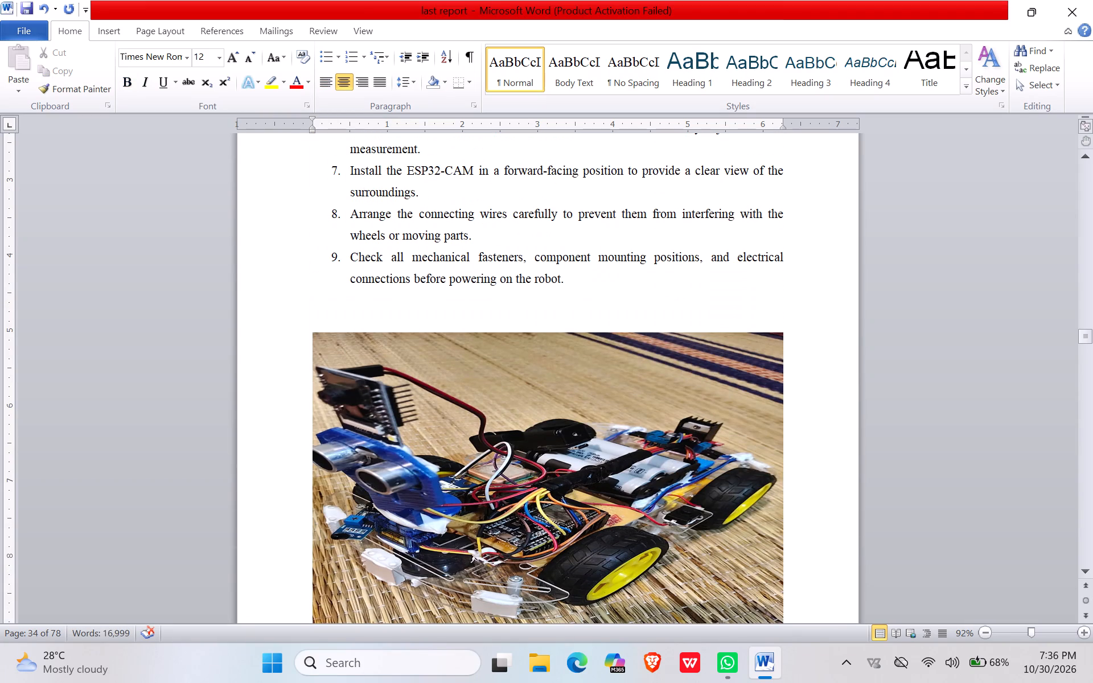
click(550, 349)
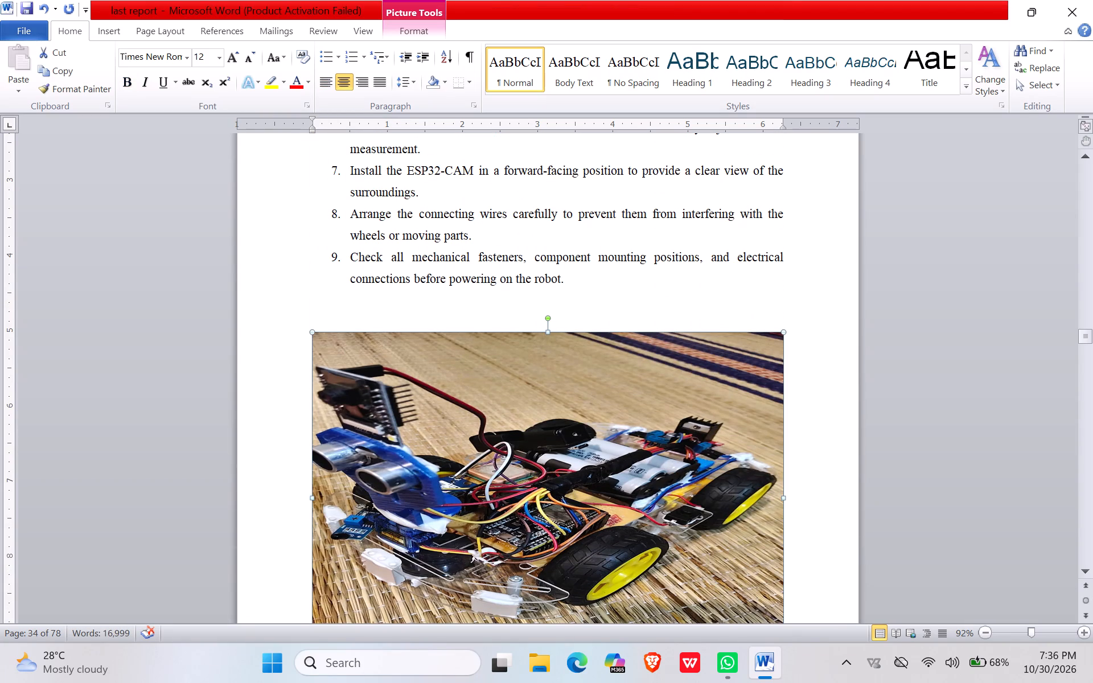
drag(528, 332, 528, 322)
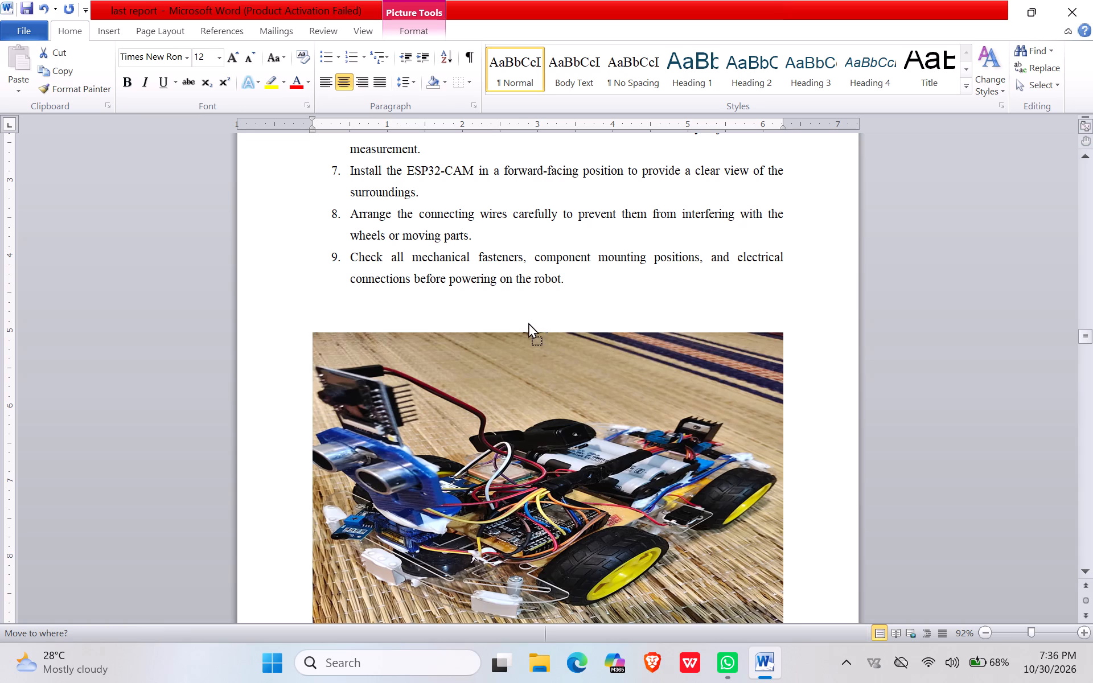
drag(528, 322, 521, 308)
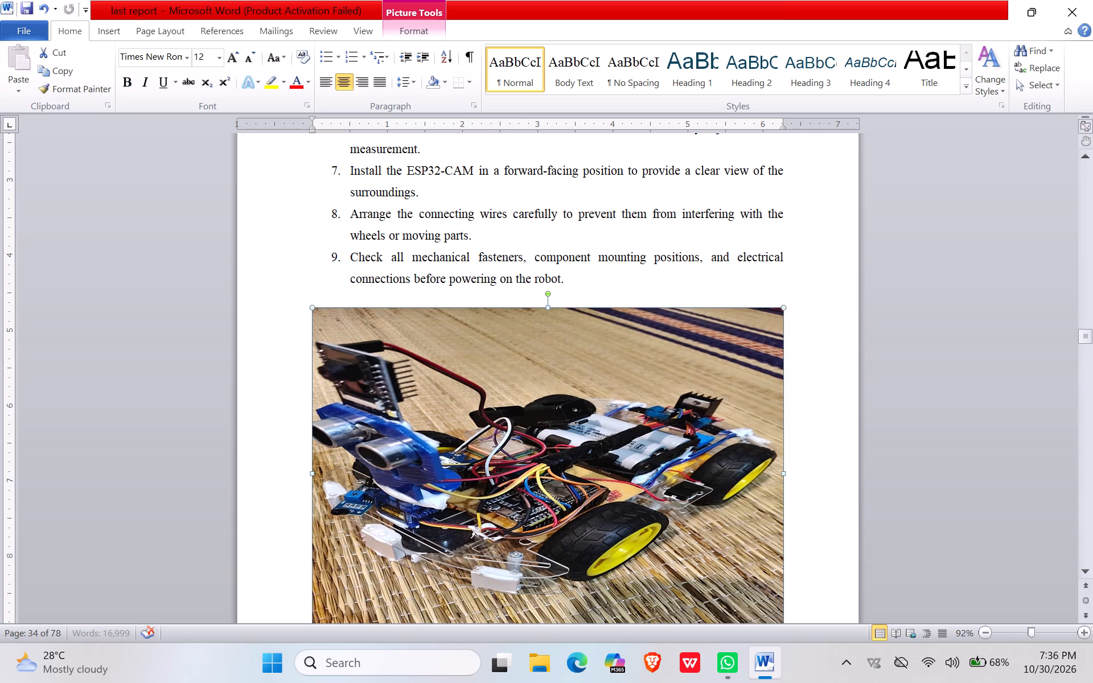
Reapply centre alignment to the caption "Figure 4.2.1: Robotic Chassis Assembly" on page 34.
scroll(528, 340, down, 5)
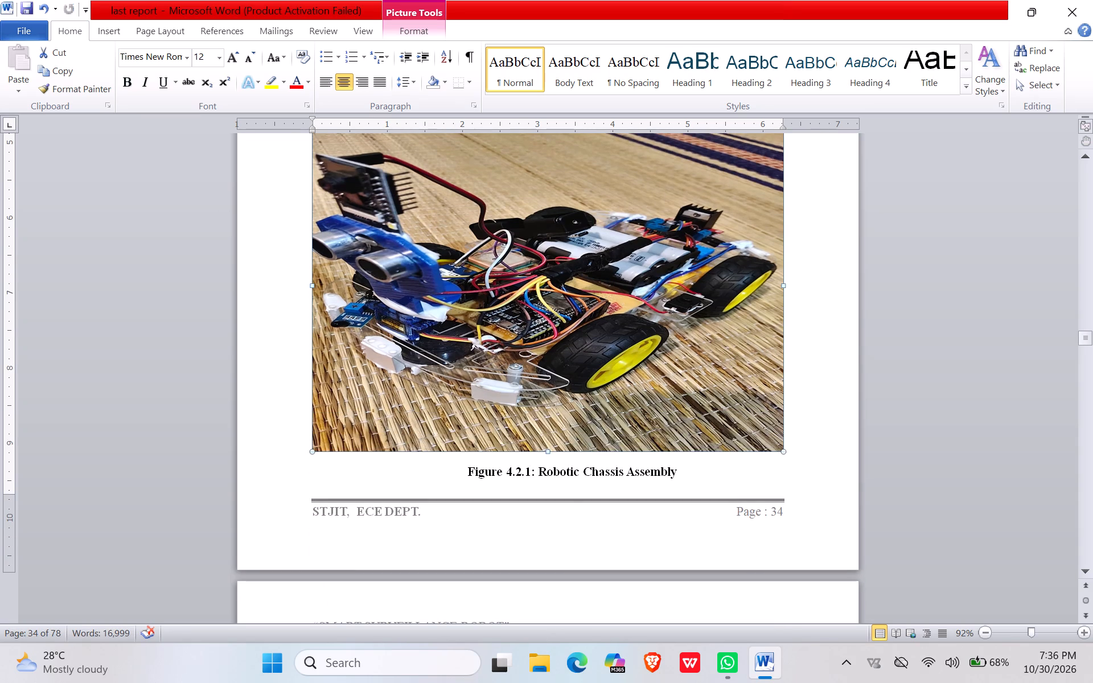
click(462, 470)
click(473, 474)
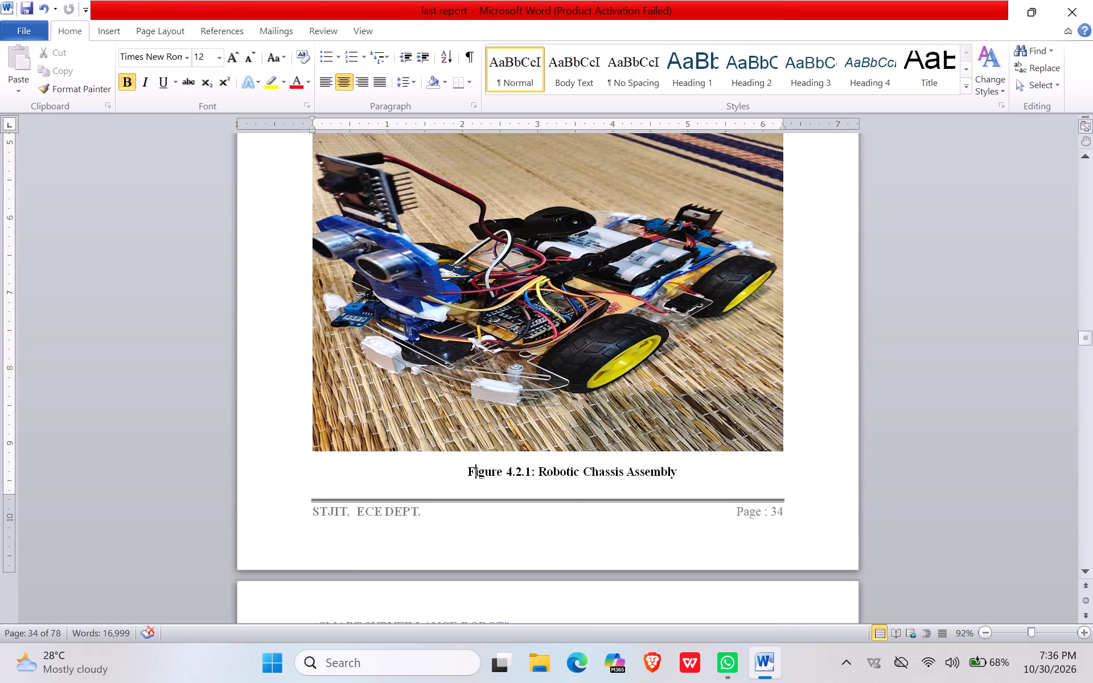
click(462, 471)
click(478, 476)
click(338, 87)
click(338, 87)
Delete the two sentences from "The ultrasonic sensor is connected" to "during robot operation" in section 4.2.2.
scroll(502, 493, down, 8)
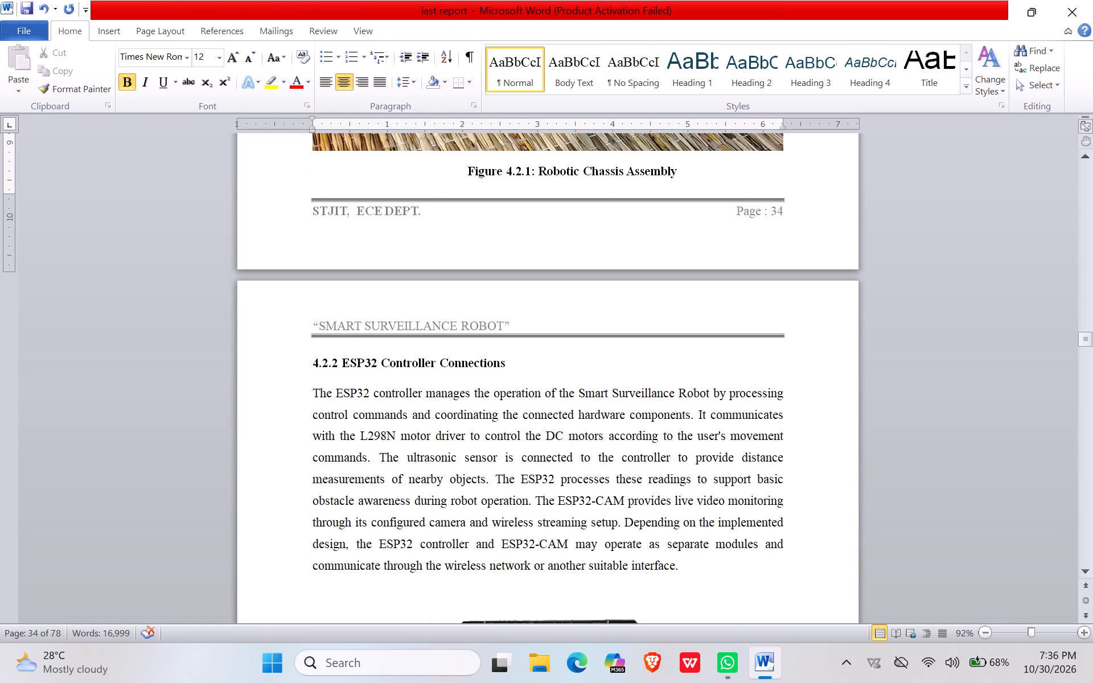
drag(379, 459, 526, 497)
key(BackSpace)
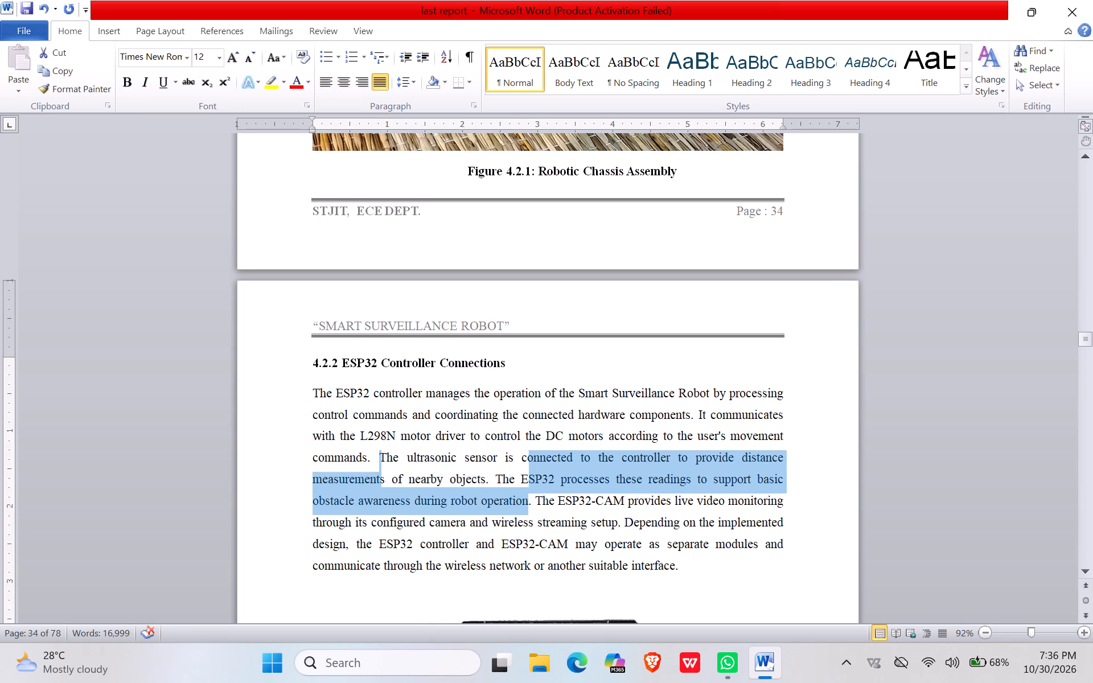
key(BackSpace)
Delete the end of the 4.2.3 GPS paragraph, from "The GPS receiver obtains signals" through "other sources of signal obstruction.".
scroll(478, 488, down, 3)
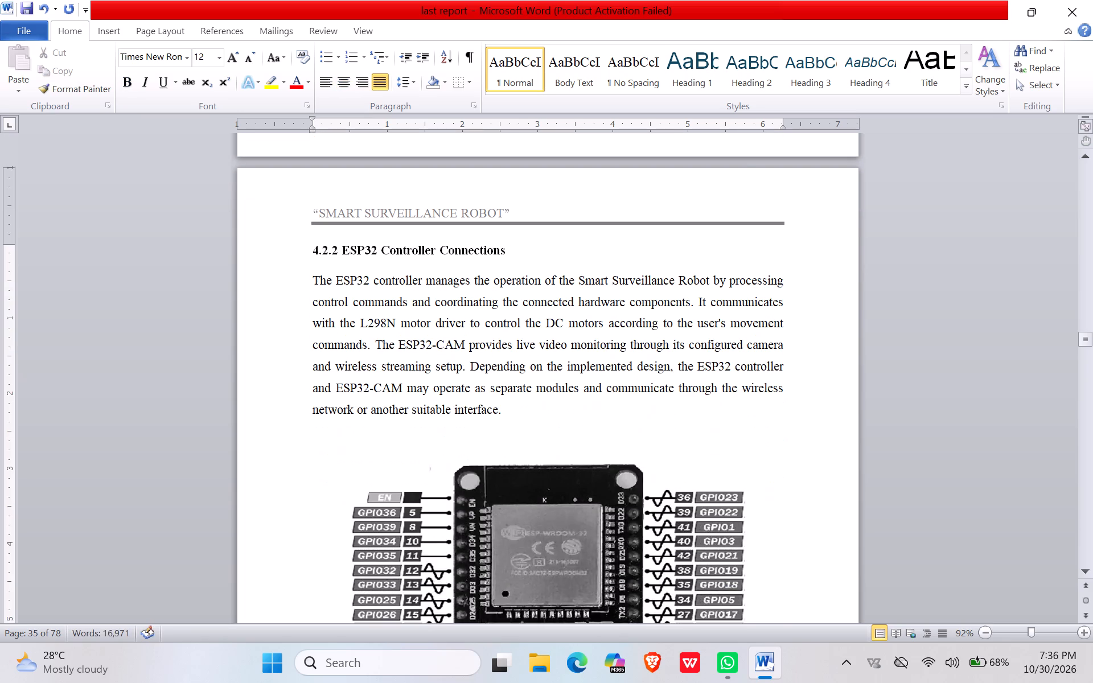
scroll(477, 485, down, 12)
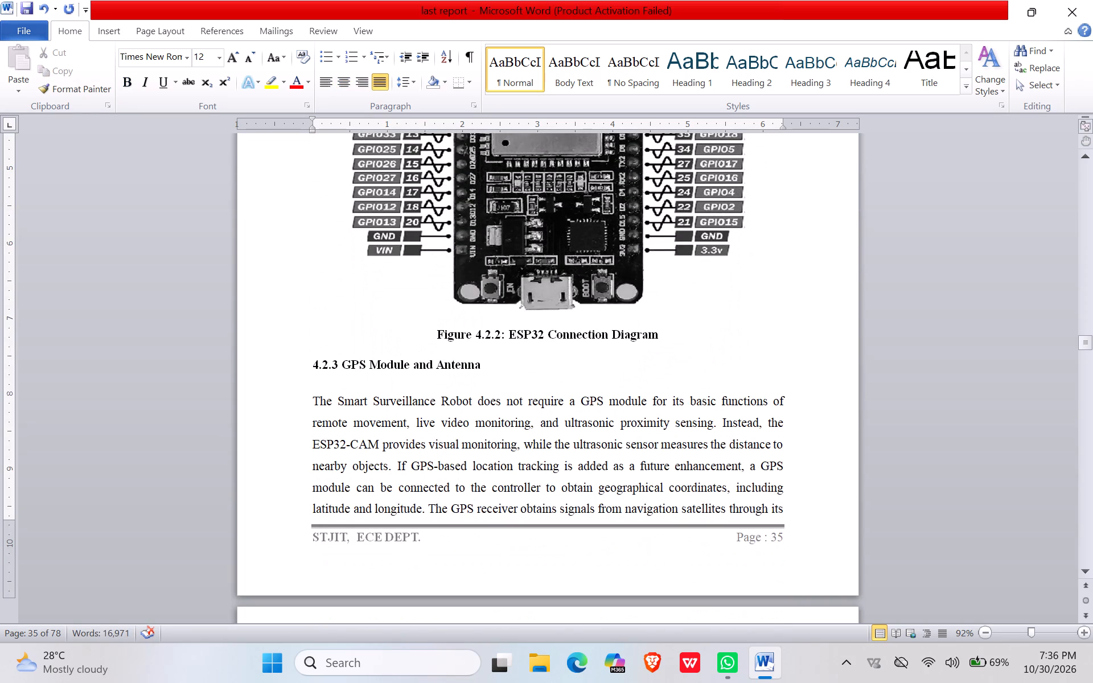
scroll(424, 433, down, 5)
scroll(451, 512, down, 1)
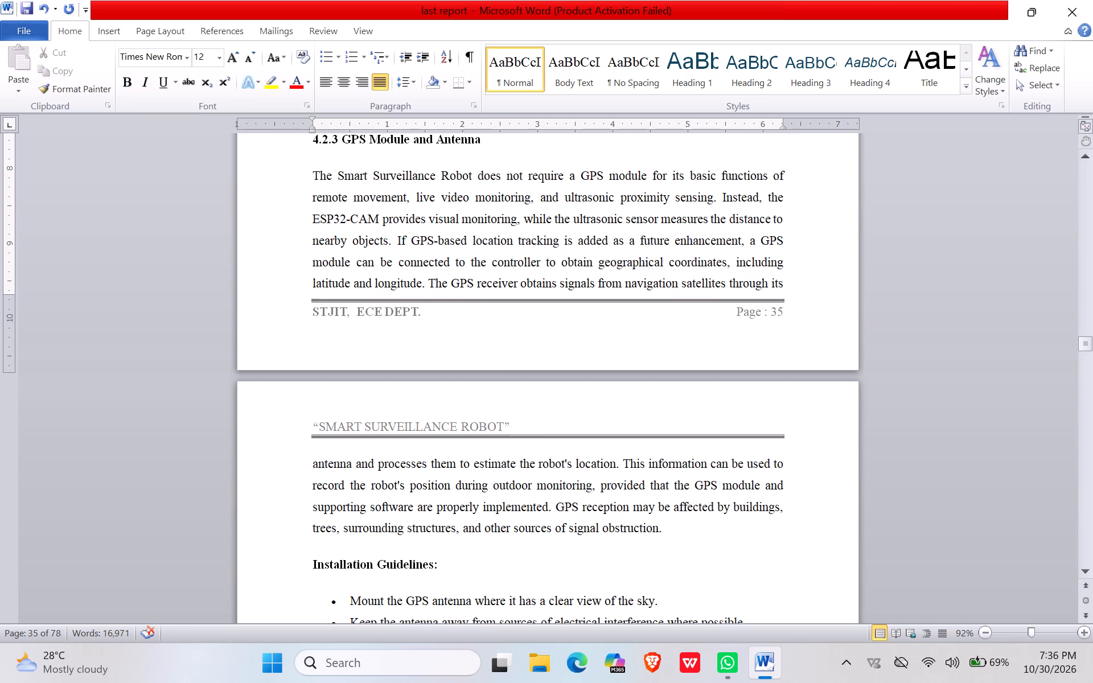
drag(429, 283, 546, 508)
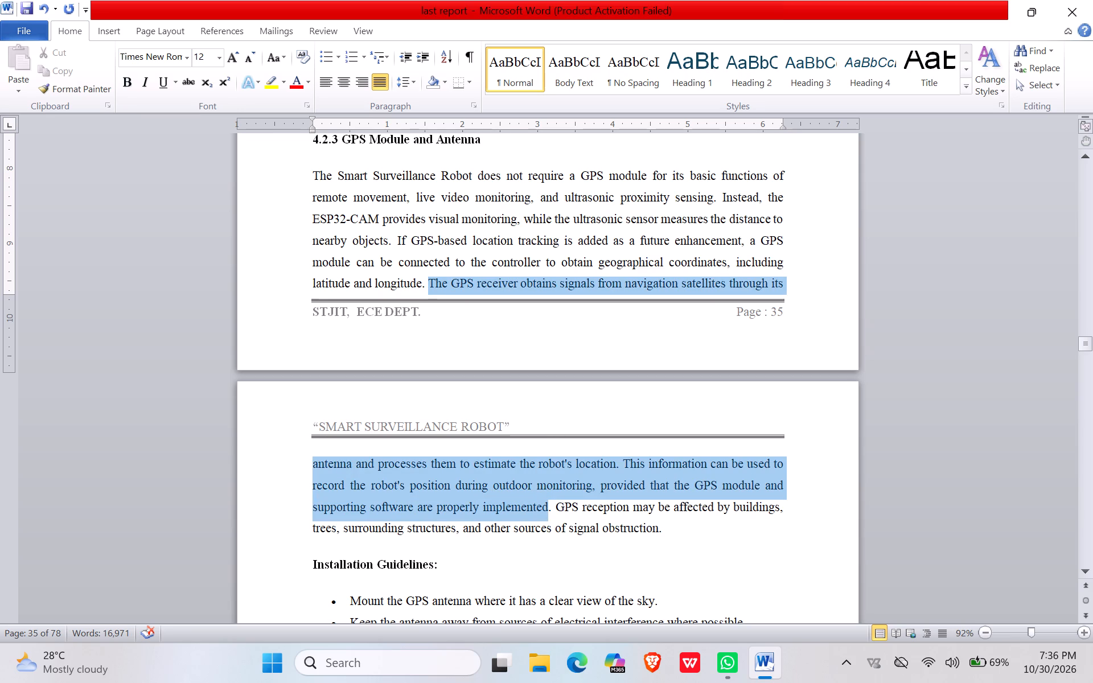
drag(546, 508, 552, 505)
key(BackSpace)
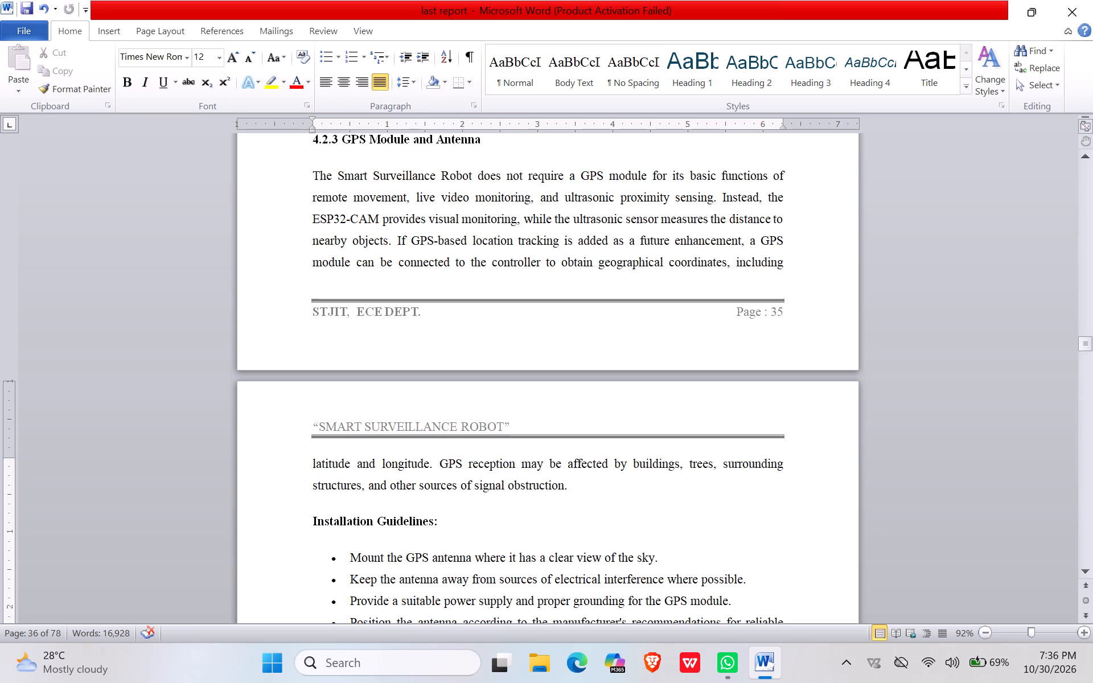
drag(572, 491, 330, 468)
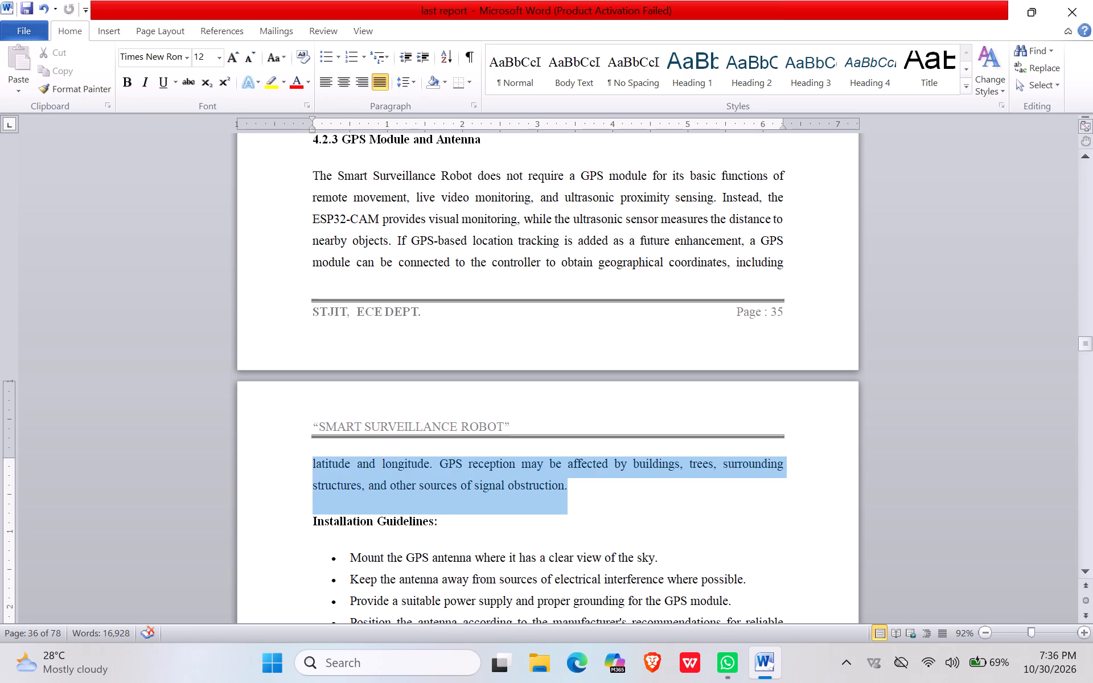
drag(330, 468, 439, 459)
key(BackSpace)
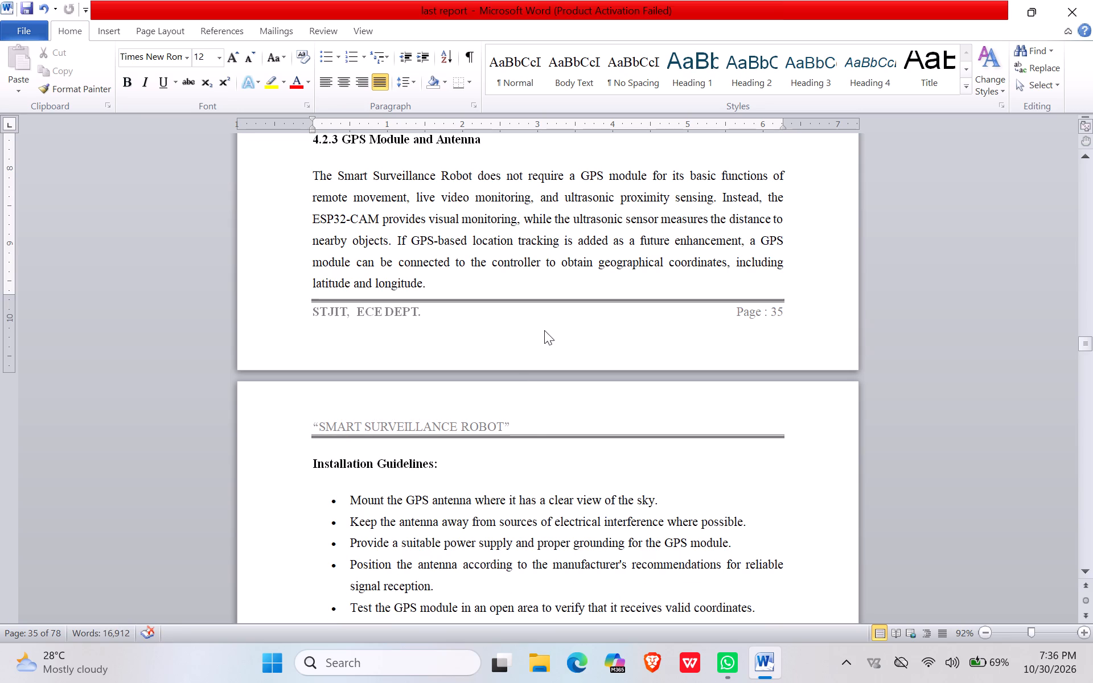
Split the 4.2.4 ESP32-CAM paragraph into three, breaking before "The camera helps the user" and "The ESP32-CAM includes".
scroll(535, 371, down, 5)
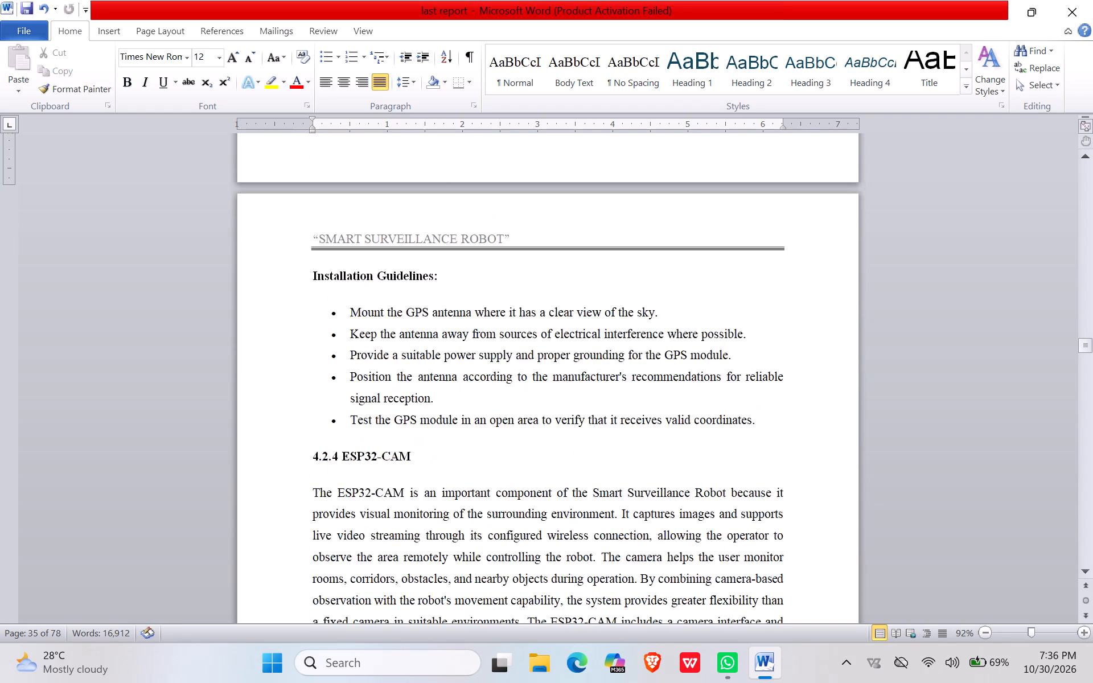
scroll(521, 385, down, 5)
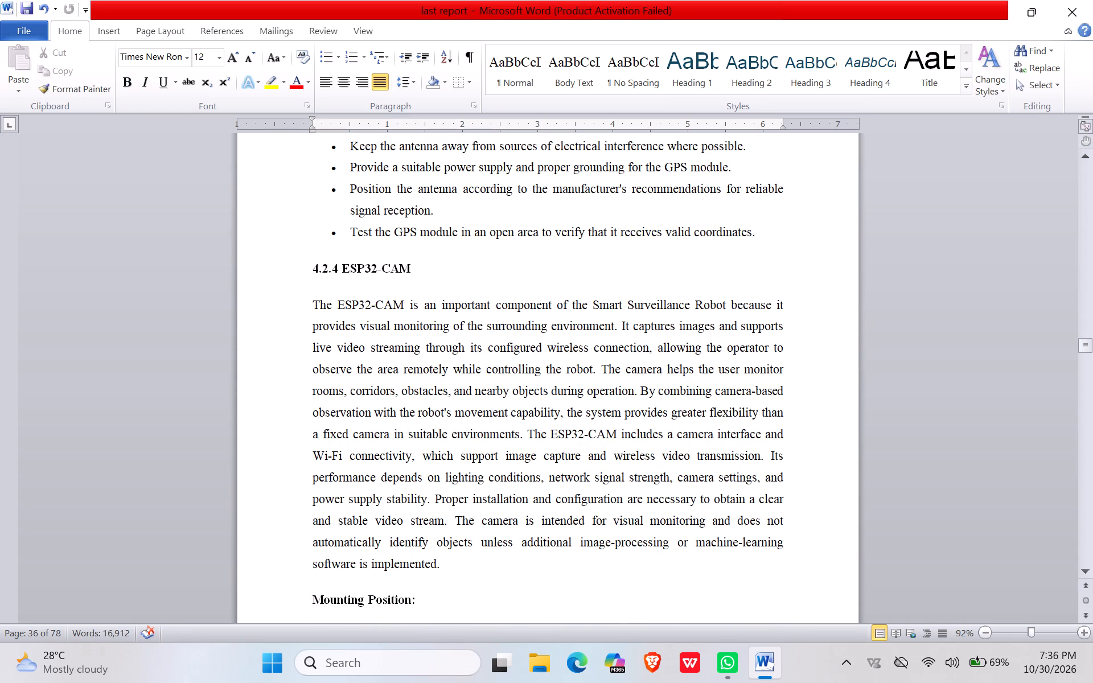
click(601, 367)
key(Return)
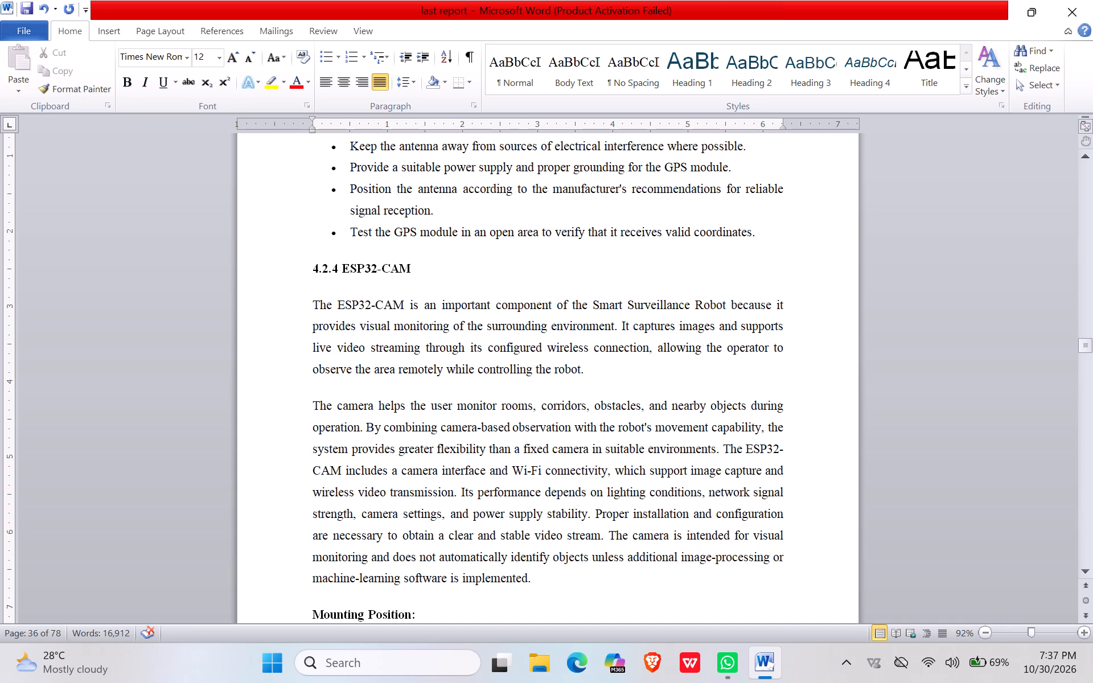
click(719, 445)
key(Return)
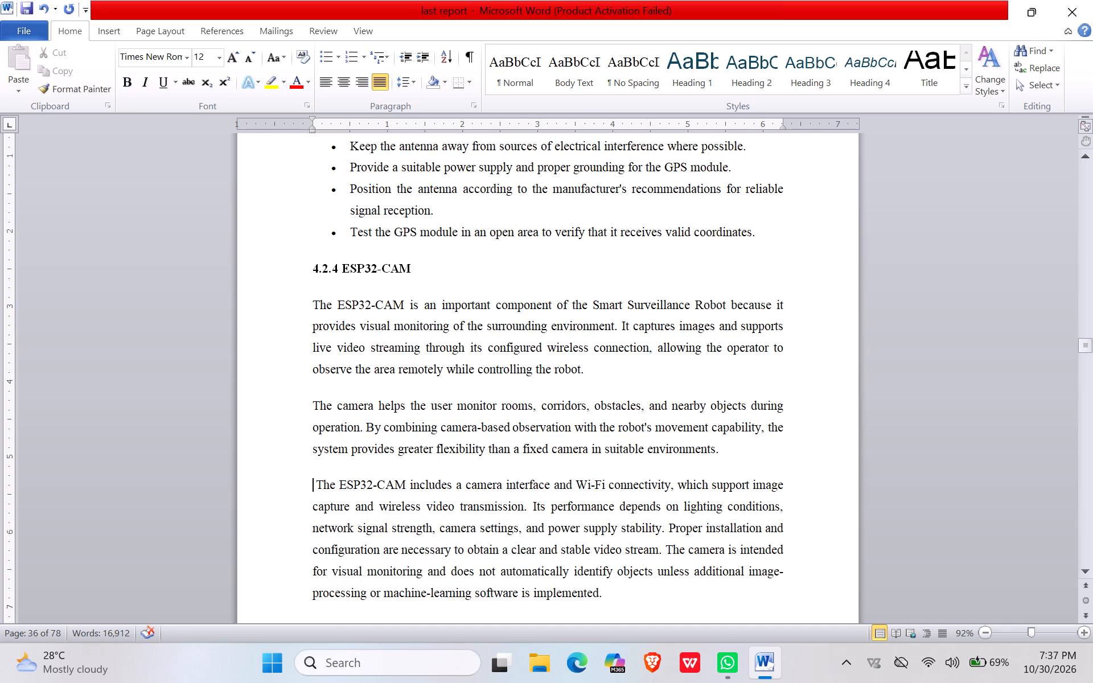
Delete the sentence "The camera is intended for visual monitoring..." ending section 4.2.4's text, leaving no blank line above "Mounting Position:".
drag(605, 594, 669, 548)
key(Return)
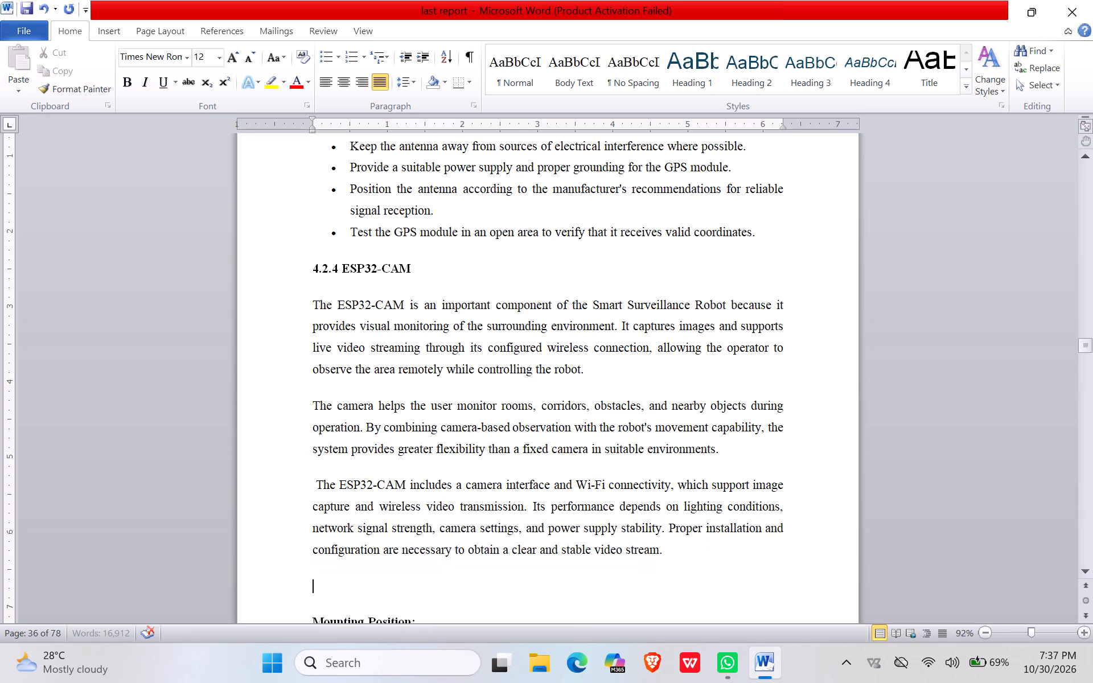
scroll(628, 546, down, 5)
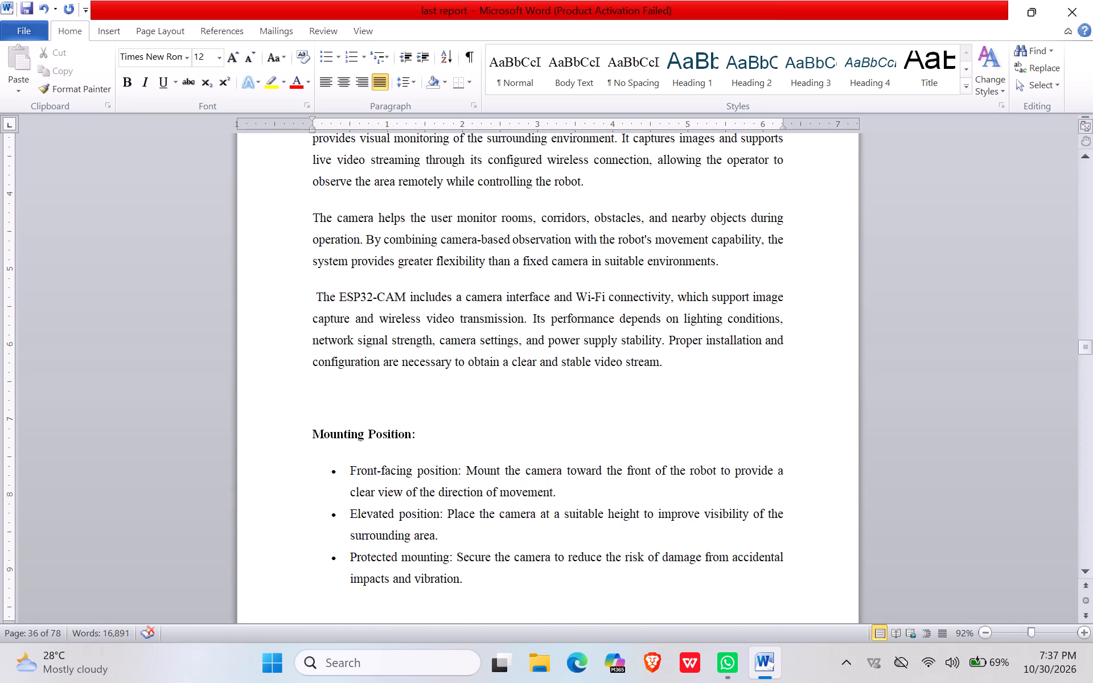
click(305, 445)
key(Return)
key(BackSpace)
key(BackSpace)
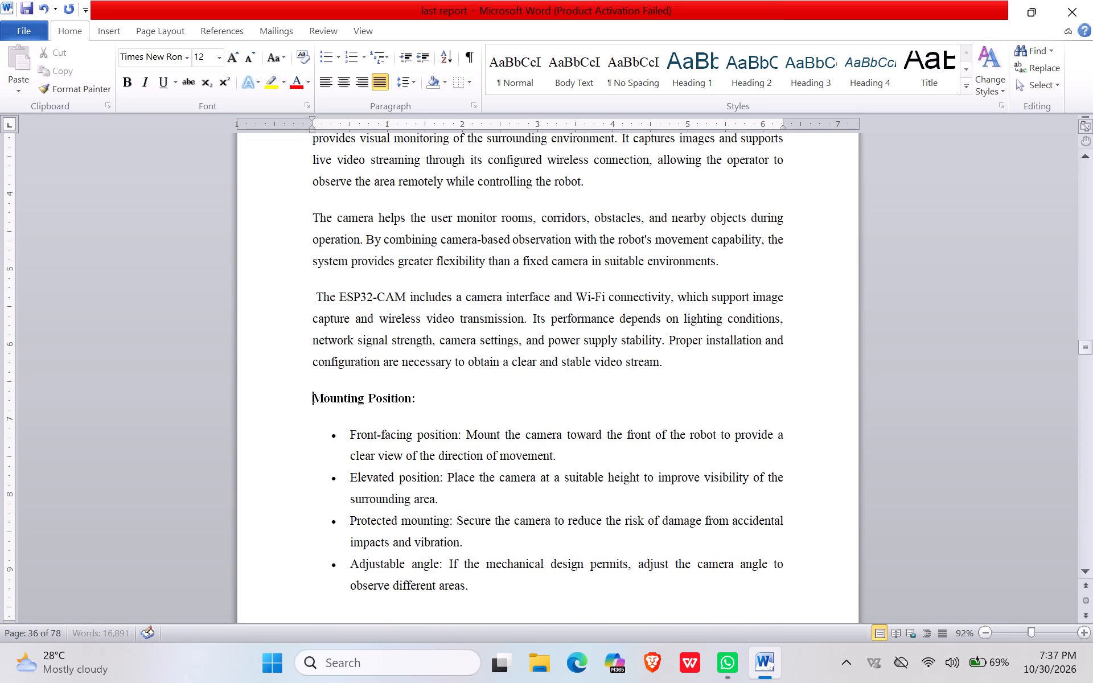
Delete the "Stable connection" bullet and the blank lines below it so that heading 4.2.5 starts at the top of page 37.
scroll(318, 442, down, 3)
scroll(376, 457, down, 5)
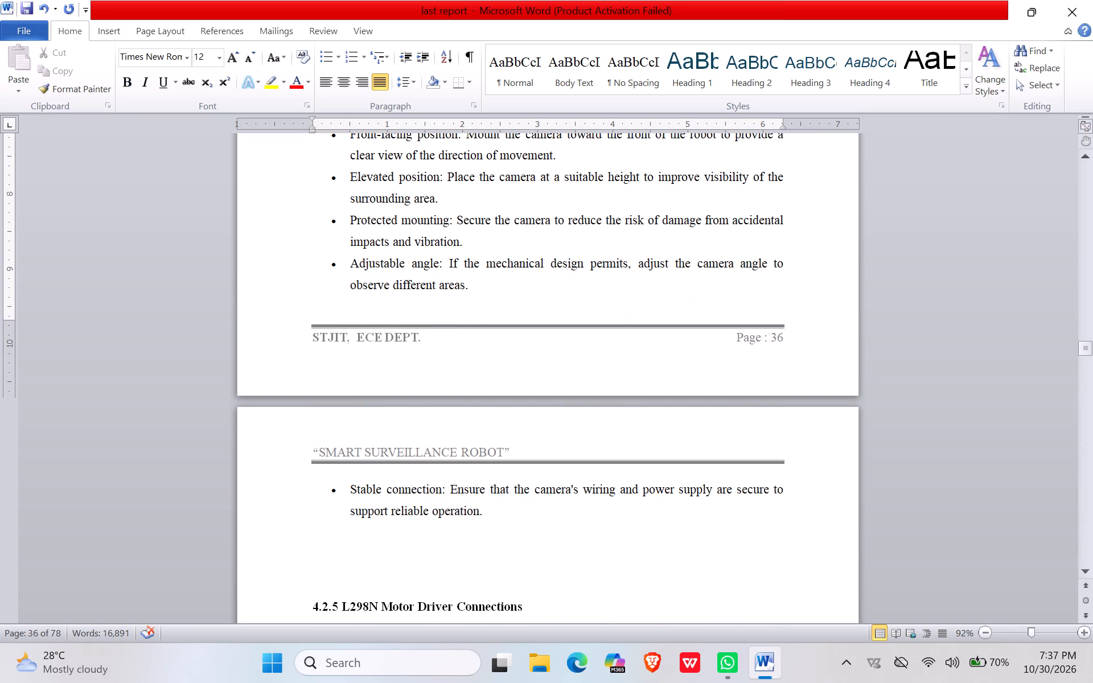
scroll(391, 529, down, 1)
drag(549, 495, 314, 429)
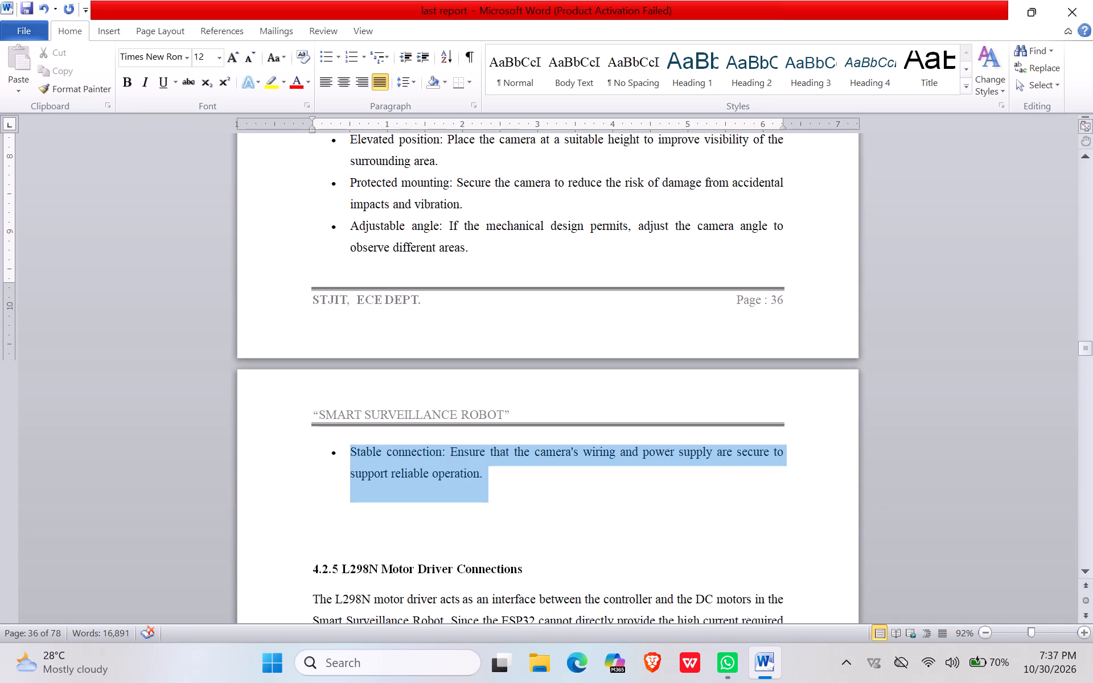
drag(314, 429, 311, 427)
key(BackSpace)
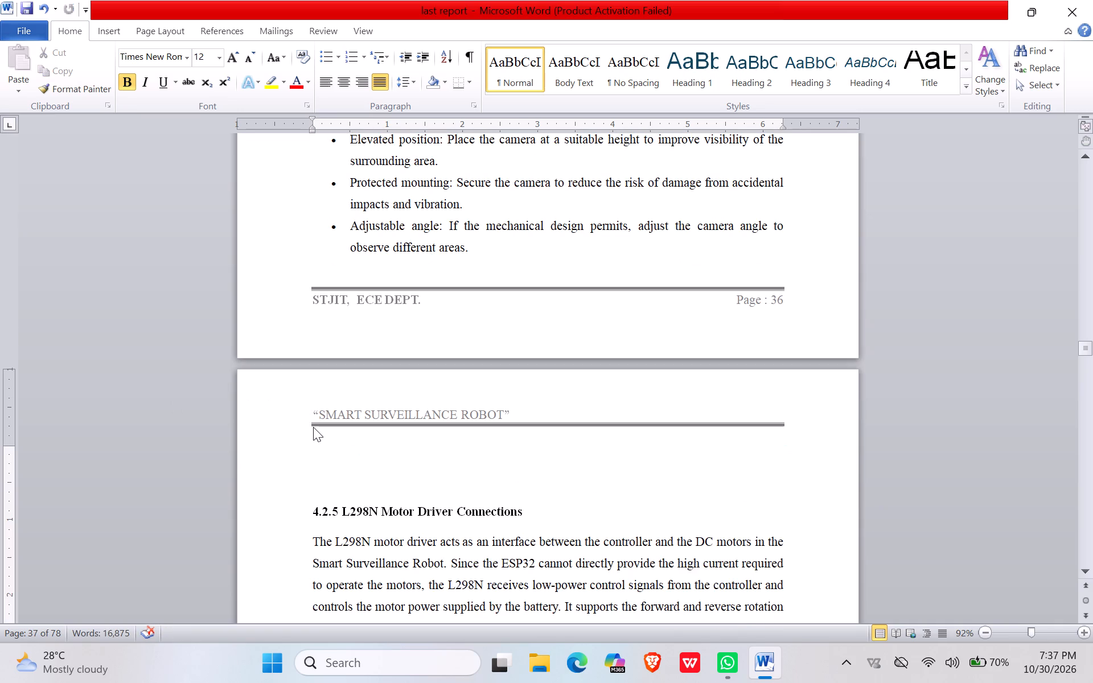
key(BackSpace)
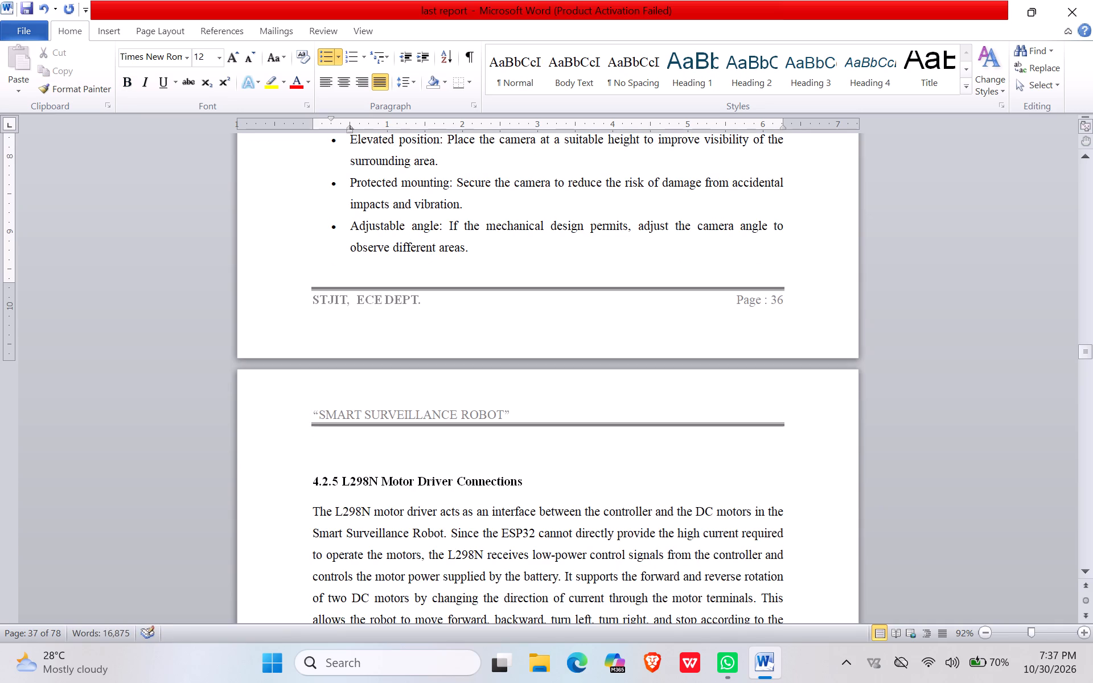
click(313, 478)
key(BackSpace)
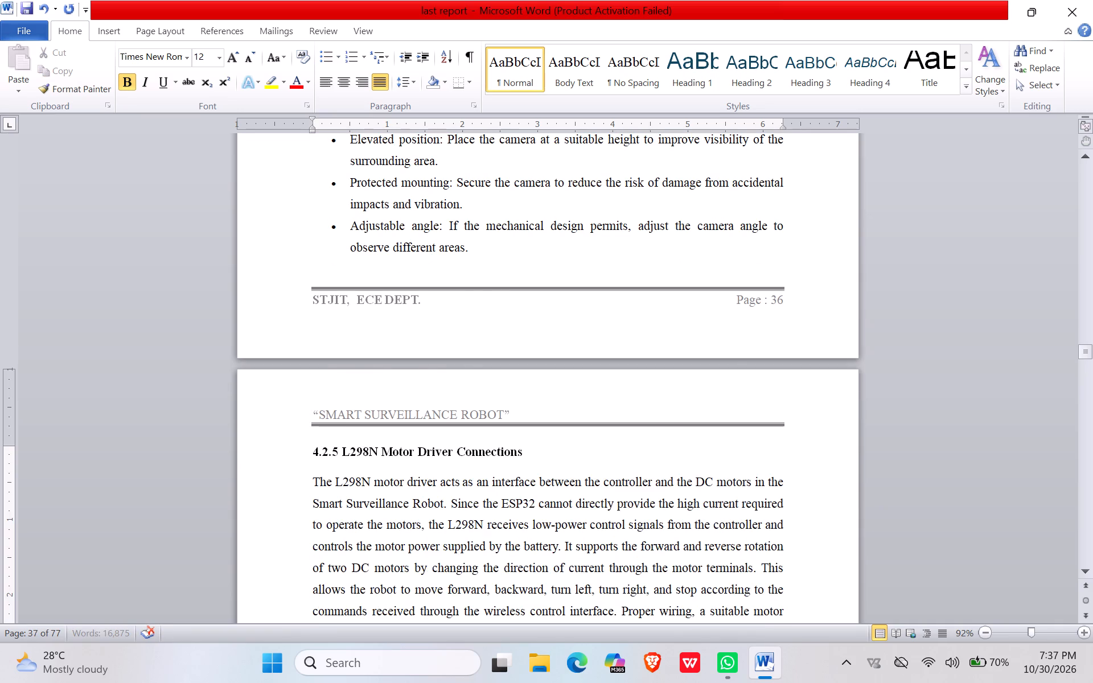
Split the 4.2.5 L298N motor driver paragraph before "It supports the forward and reverse rotation".
scroll(410, 533, down, 4)
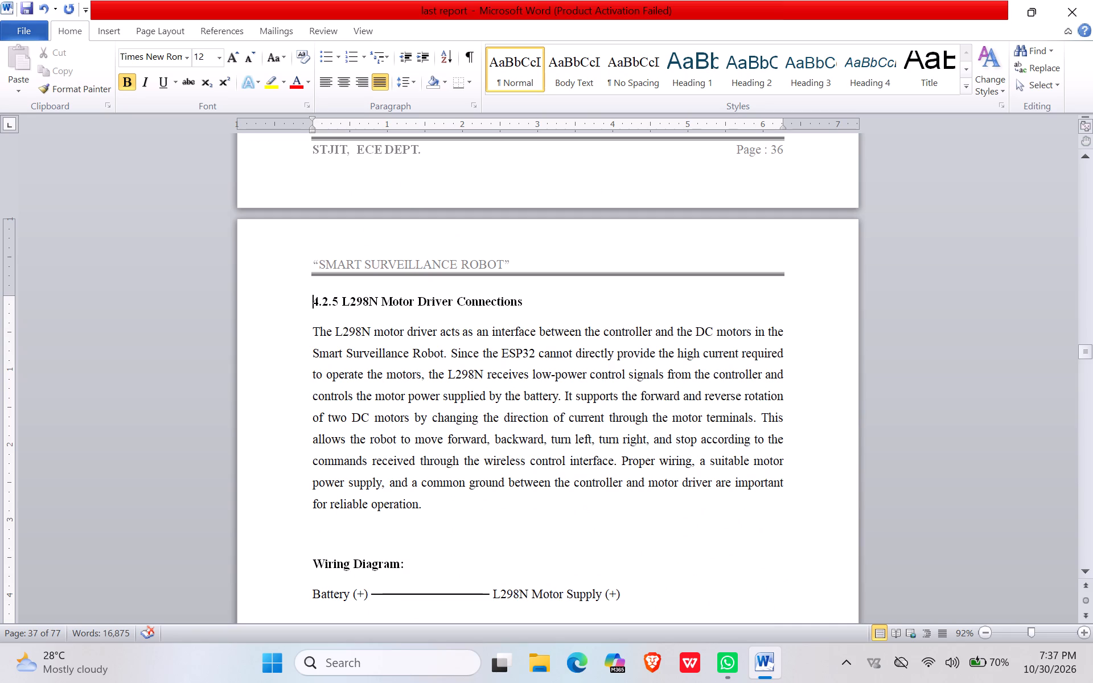
click(564, 398)
key(Return)
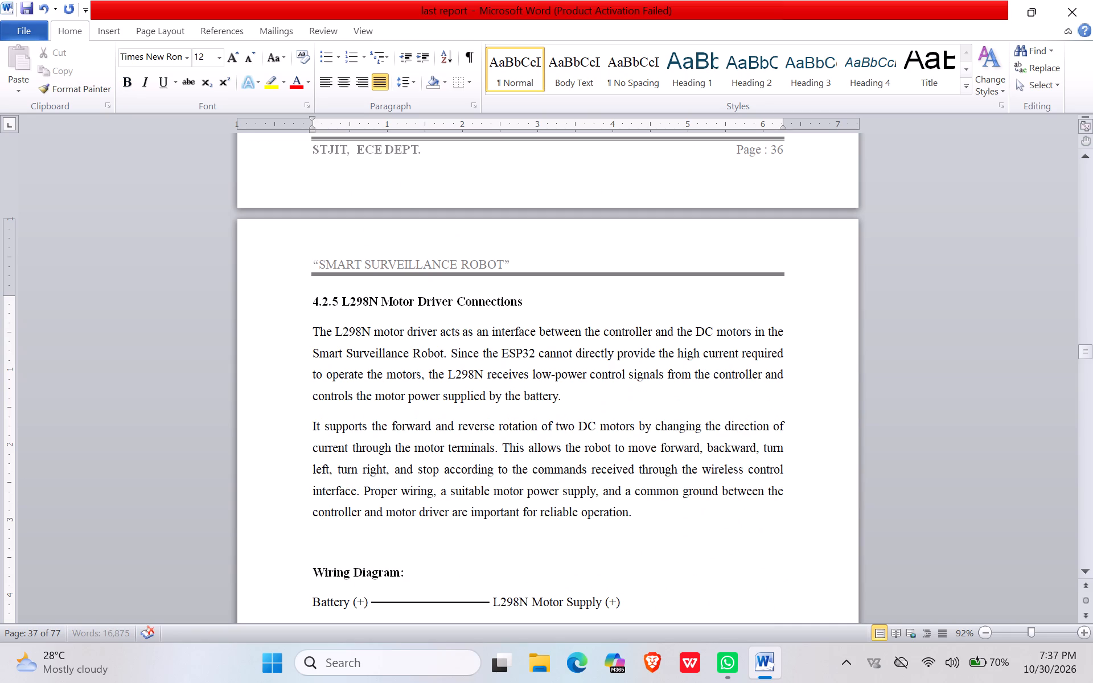
Delete the sentence starting "Proper wiring, a suitable motor power supply" in section 4.2.5 and the blank line above "Wiring Diagram:".
drag(631, 520, 322, 503)
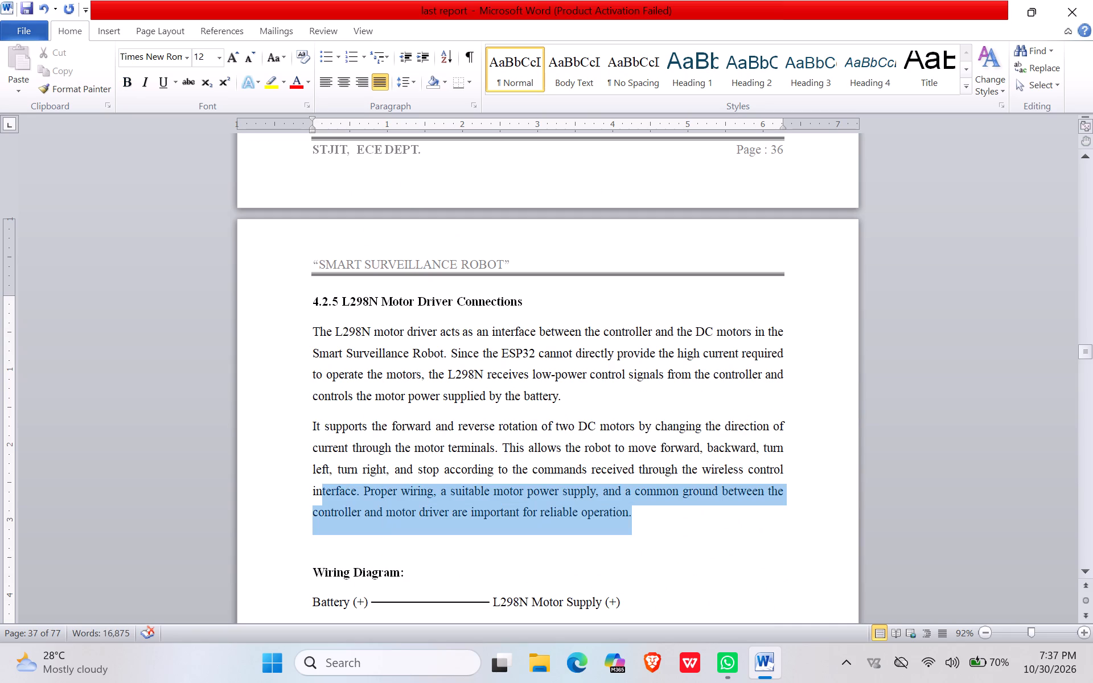
drag(322, 503, 365, 497)
key(BackSpace)
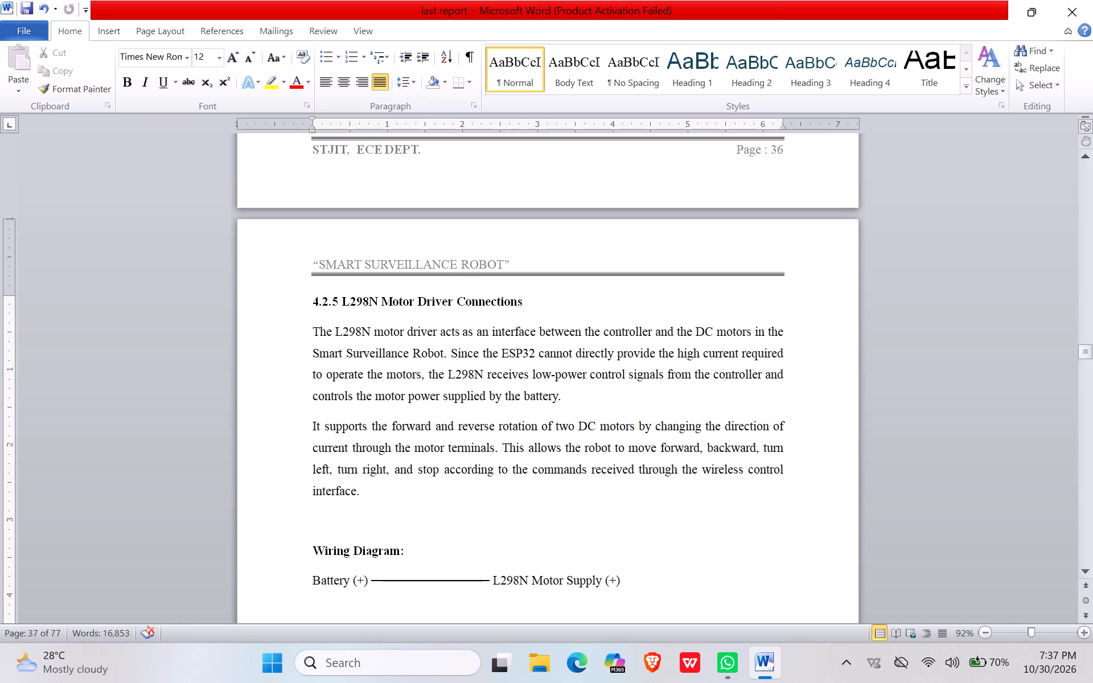
scroll(560, 404, down, 5)
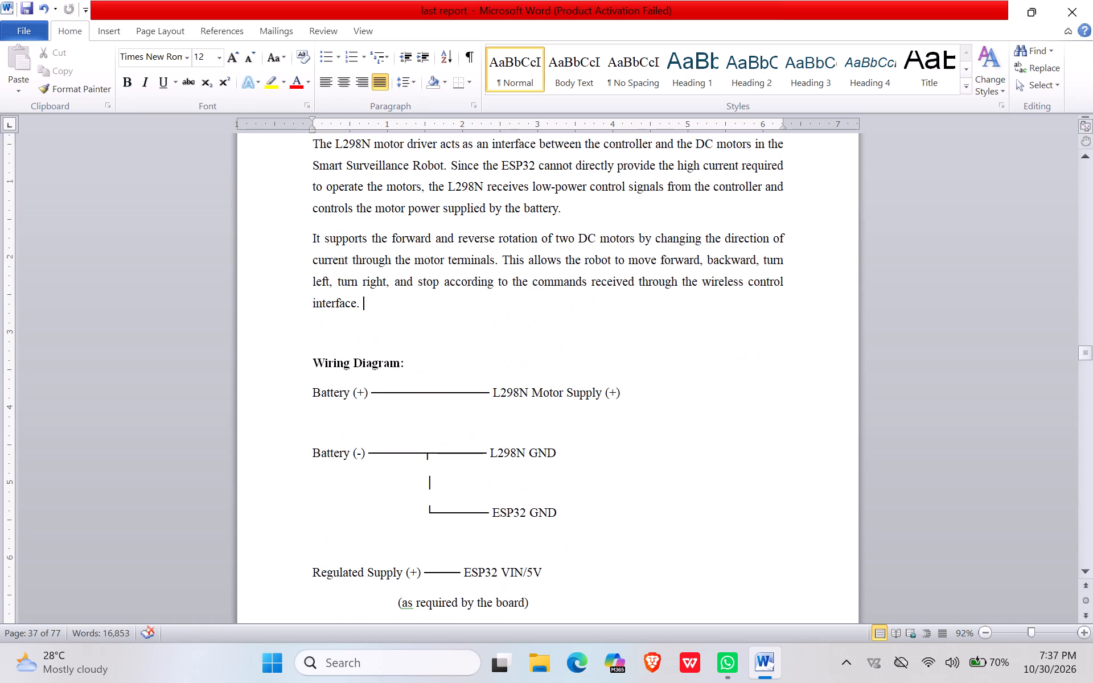
click(312, 365)
key(BackSpace)
Split the 4.2.6 DC motors paragraph before "The wheels are mechanically attached" and again before "This motor-control mechanism".
scroll(384, 372, down, 6)
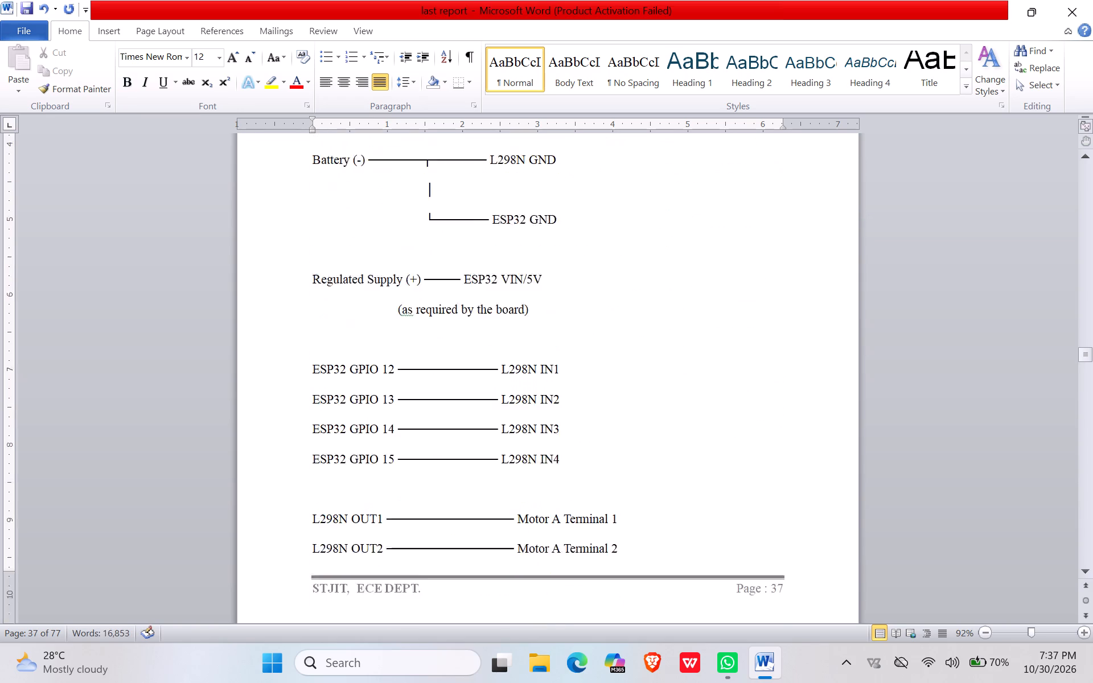
scroll(392, 370, down, 17)
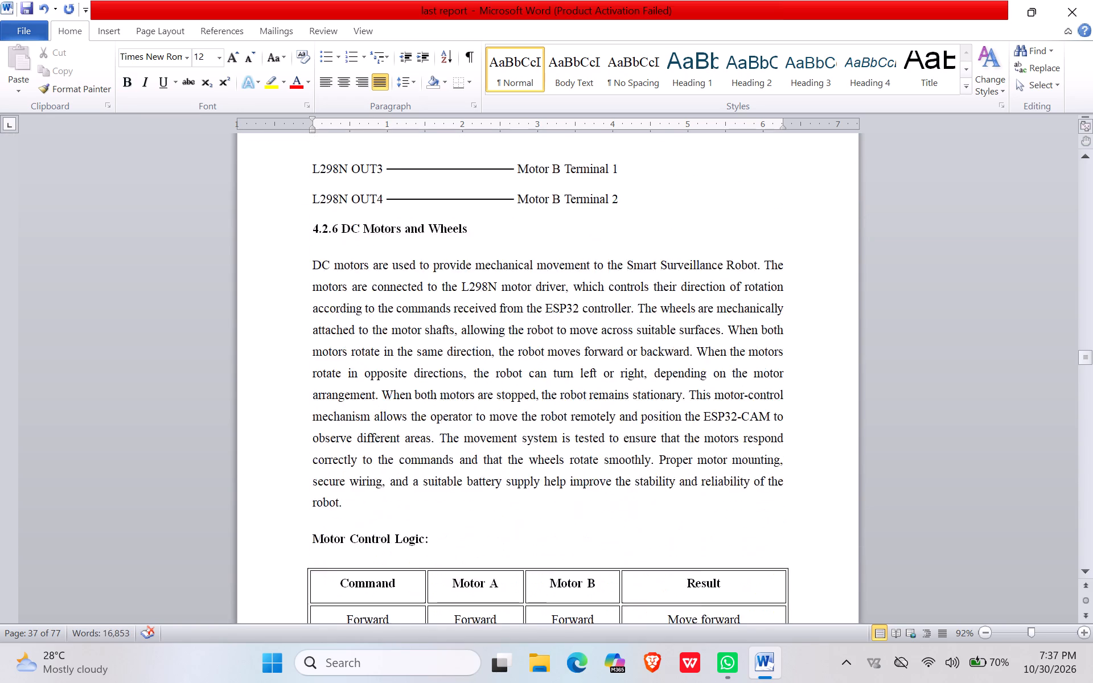
scroll(409, 376, down, 3)
scroll(437, 283, up, 2)
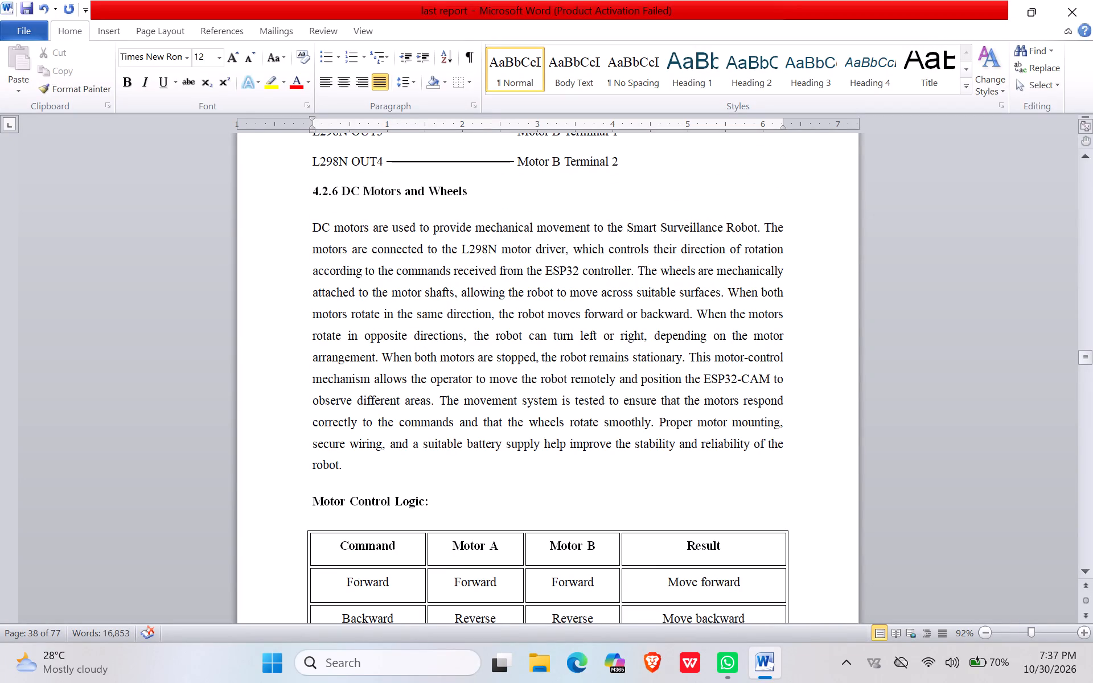
click(632, 270)
key(Return)
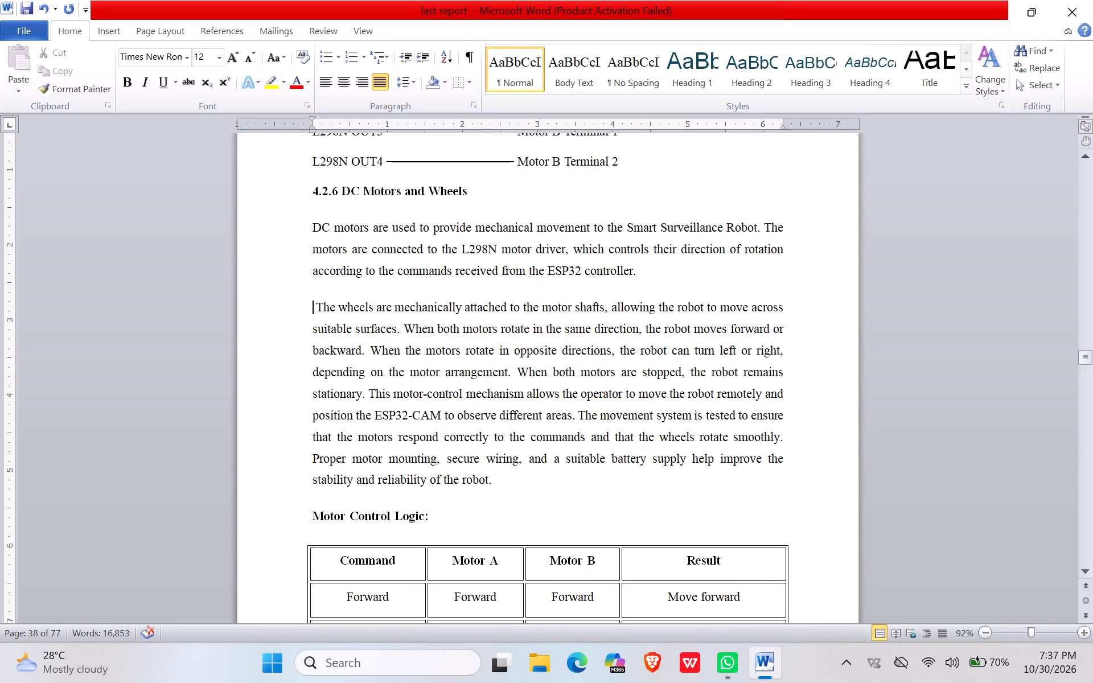
click(367, 389)
key(Return)
Delete the sentence starting "Proper motor mounting, secure wiring" at the end of section 4.2.6's text.
drag(433, 530, 427, 523)
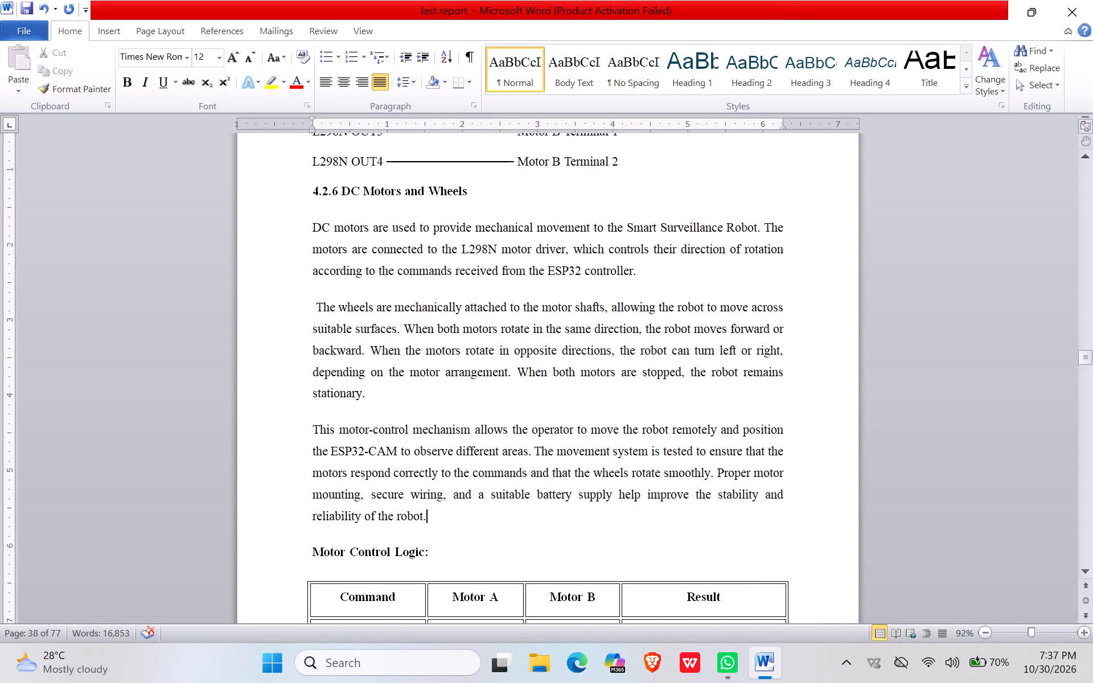
drag(427, 523, 717, 469)
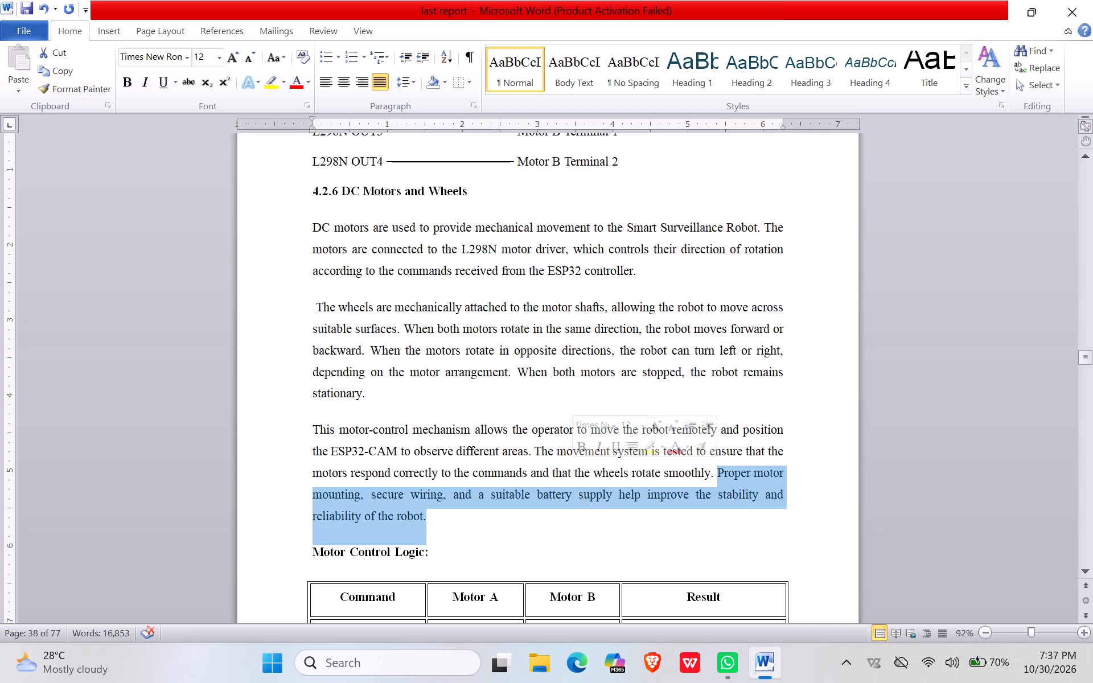
key(BackSpace)
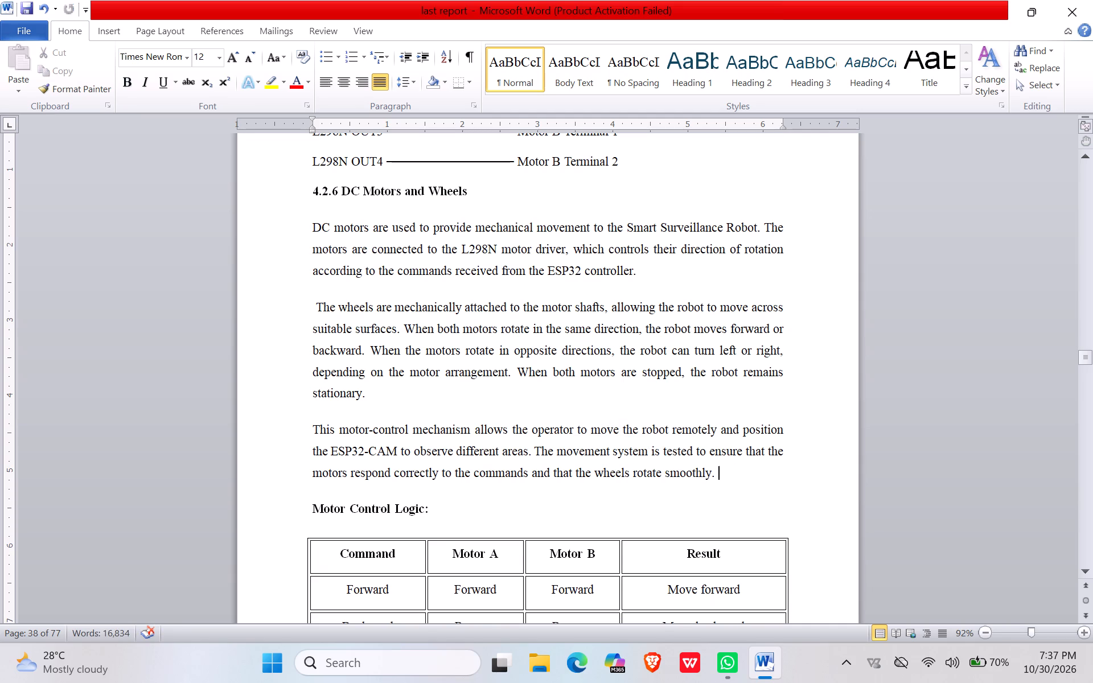
Insert a line break before heading 4.2.7 Buzzer so that it starts at the top of page 39.
scroll(548, 375, down, 9)
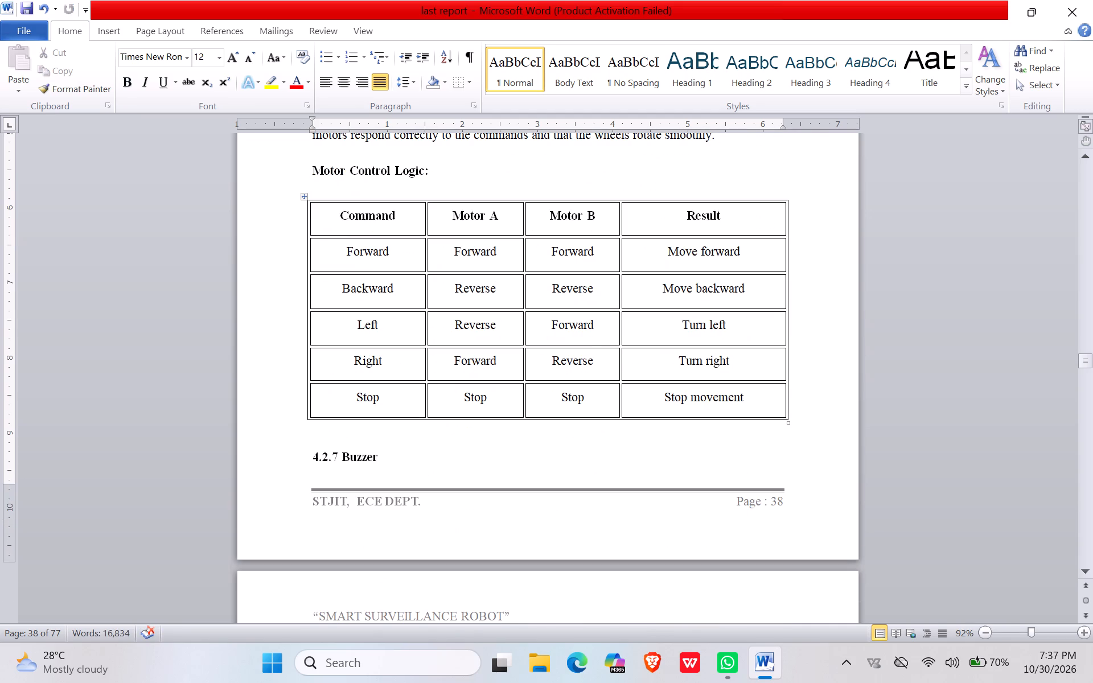
click(310, 451)
key(Return)
Split the 4.2.7 Buzzer paragraph before "This feature can help the user" and again before "The alert system can be tested".
scroll(316, 451, down, 9)
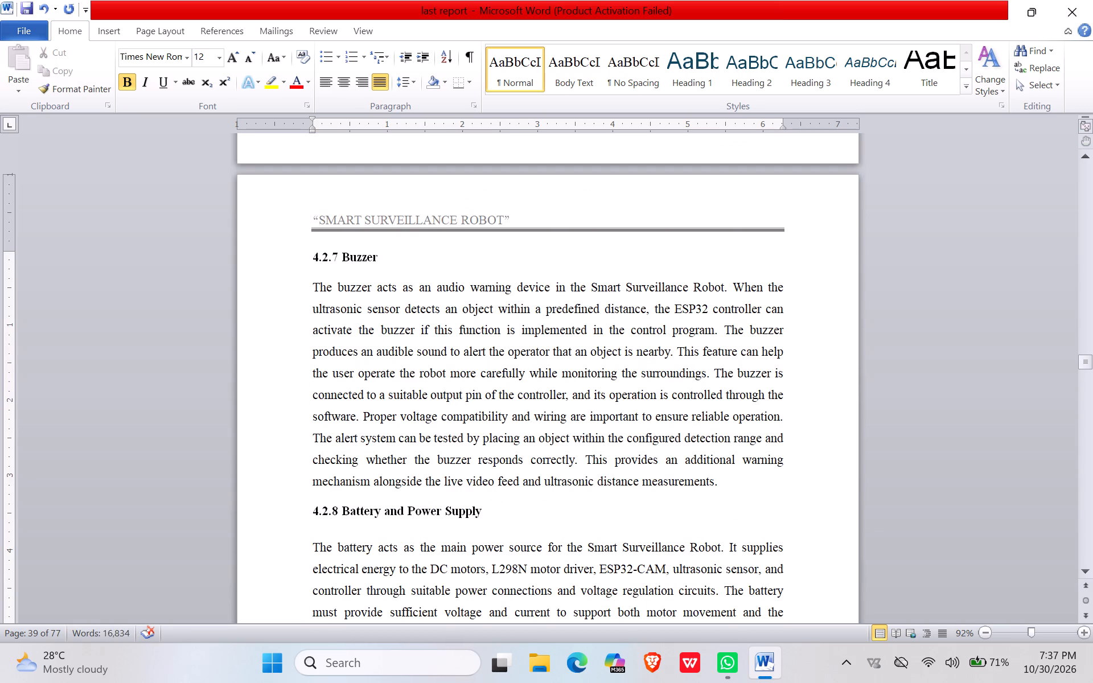
click(675, 352)
key(Return)
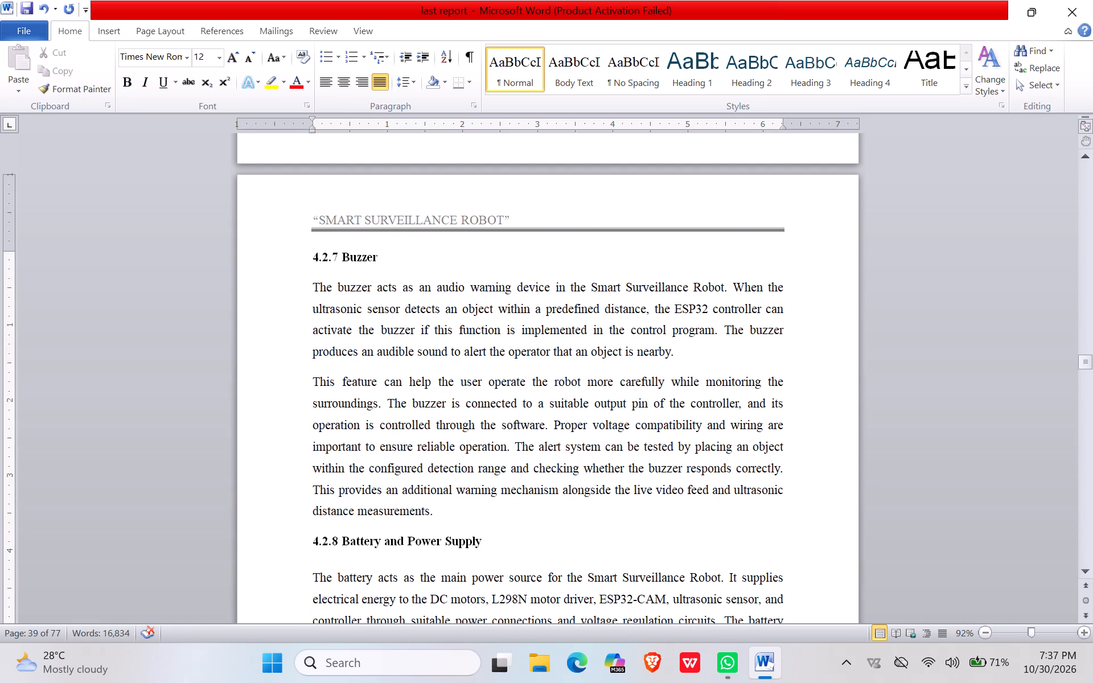
click(511, 447)
key(Return)
Split the 4.2.8 Battery and Power Supply paragraph before "A regulated power supply helps maintain".
scroll(565, 467, down, 4)
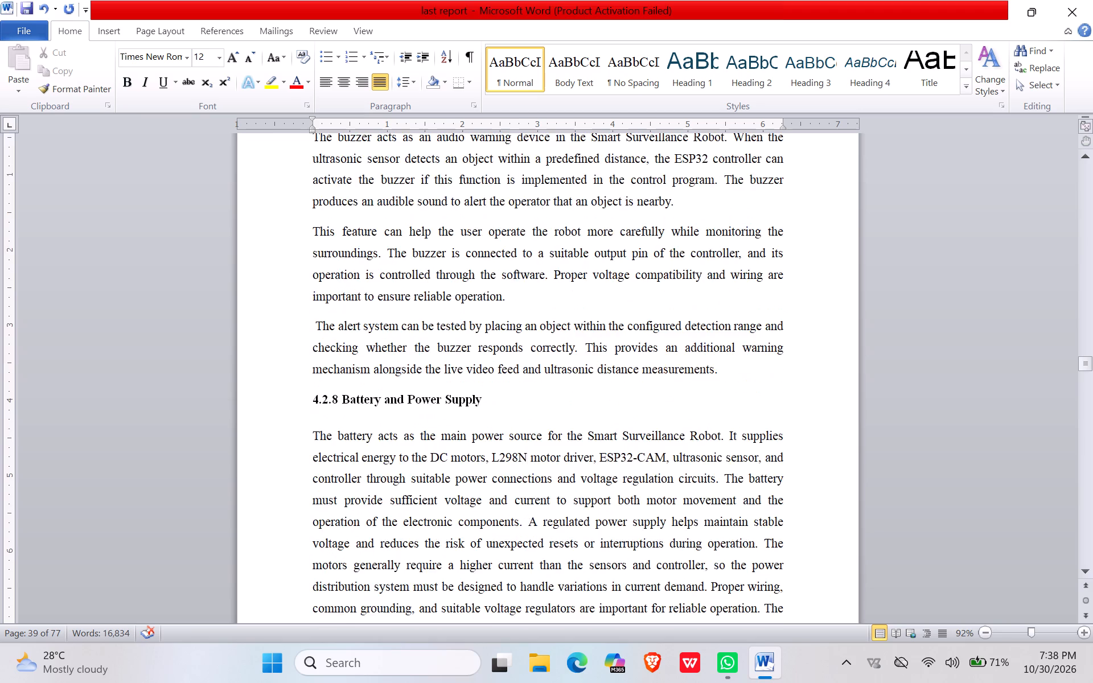
scroll(567, 468, down, 4)
click(526, 375)
key(Return)
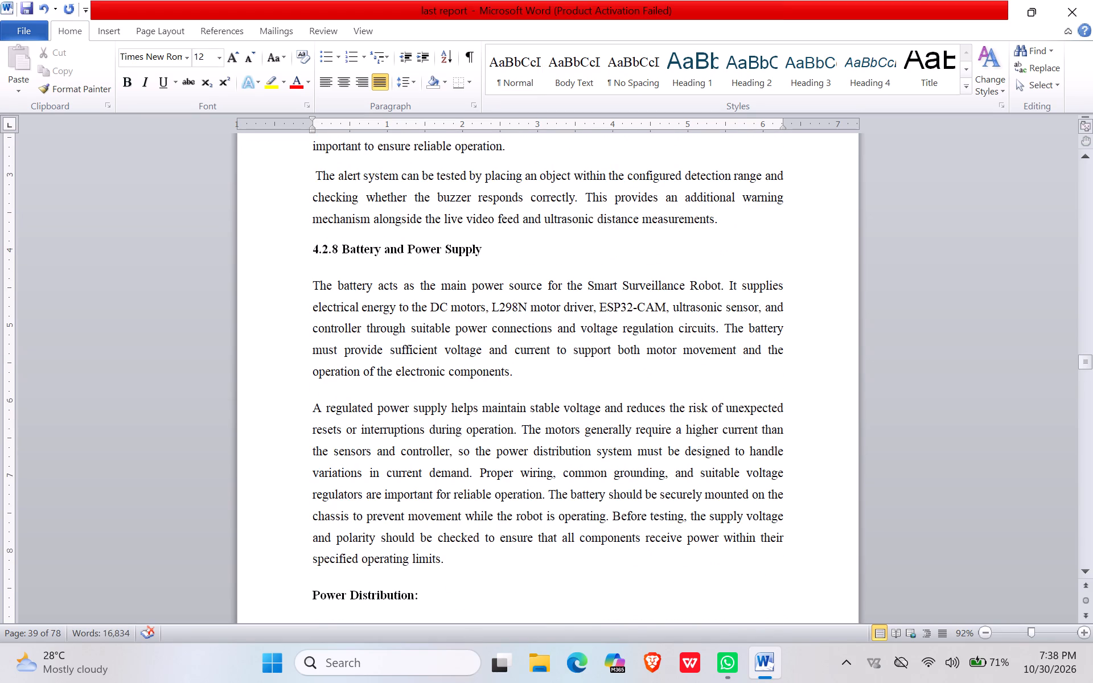
Delete the last two sentences of section 4.2.8's text, from "The battery should be securely mounted", leaving no blank line above "Power Distribution:".
drag(549, 493, 560, 548)
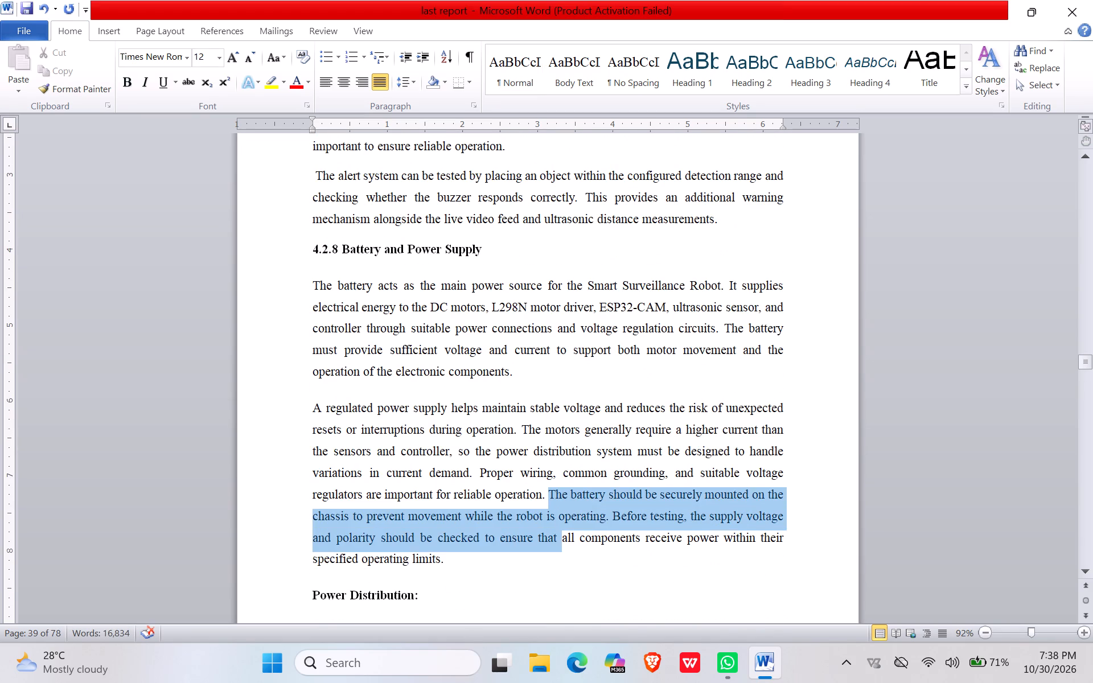
drag(560, 548, 561, 552)
key(Return)
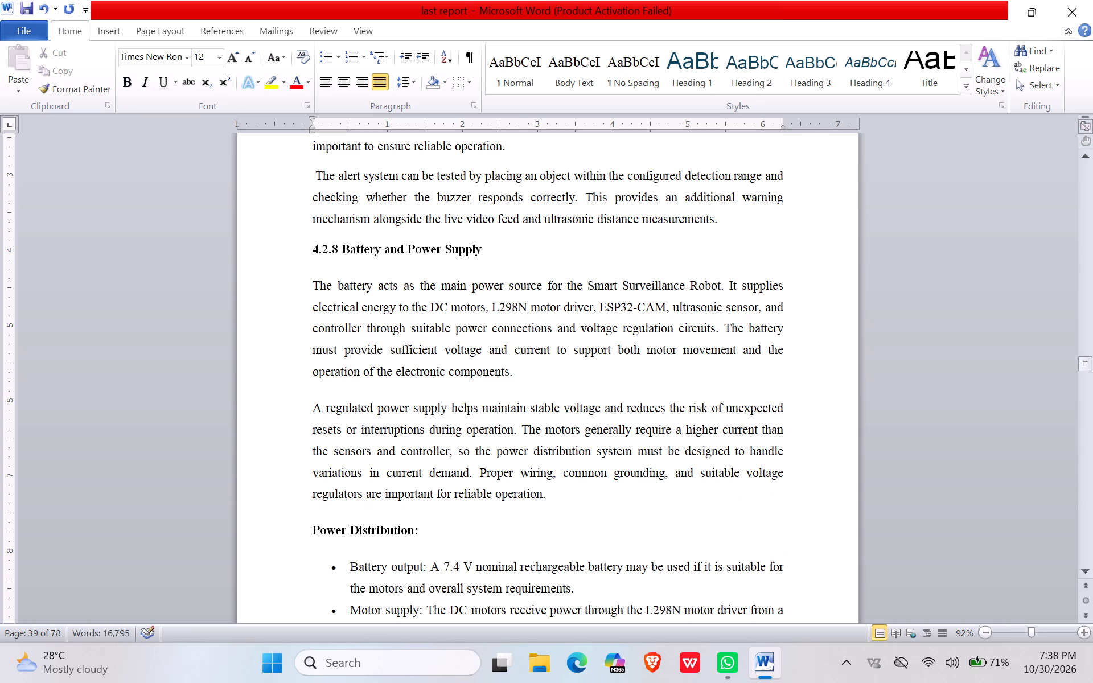
Delete the blank line above "Required Libraries:" in section 4.3.1.
scroll(558, 538, down, 1)
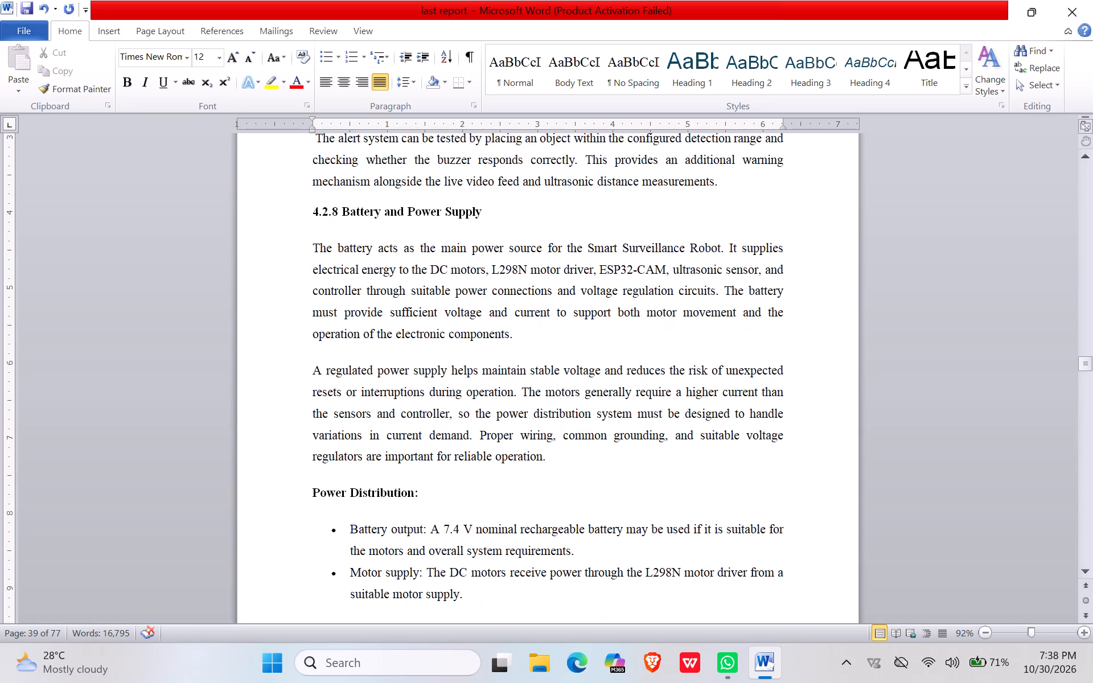
scroll(558, 531, down, 15)
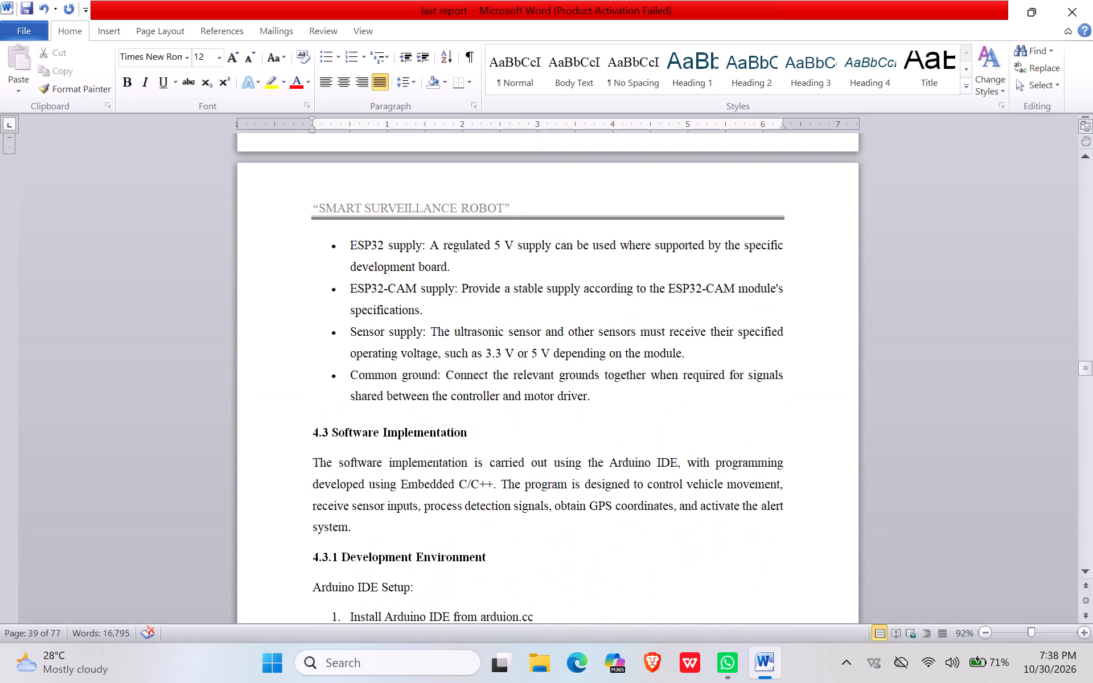
scroll(561, 515, down, 9)
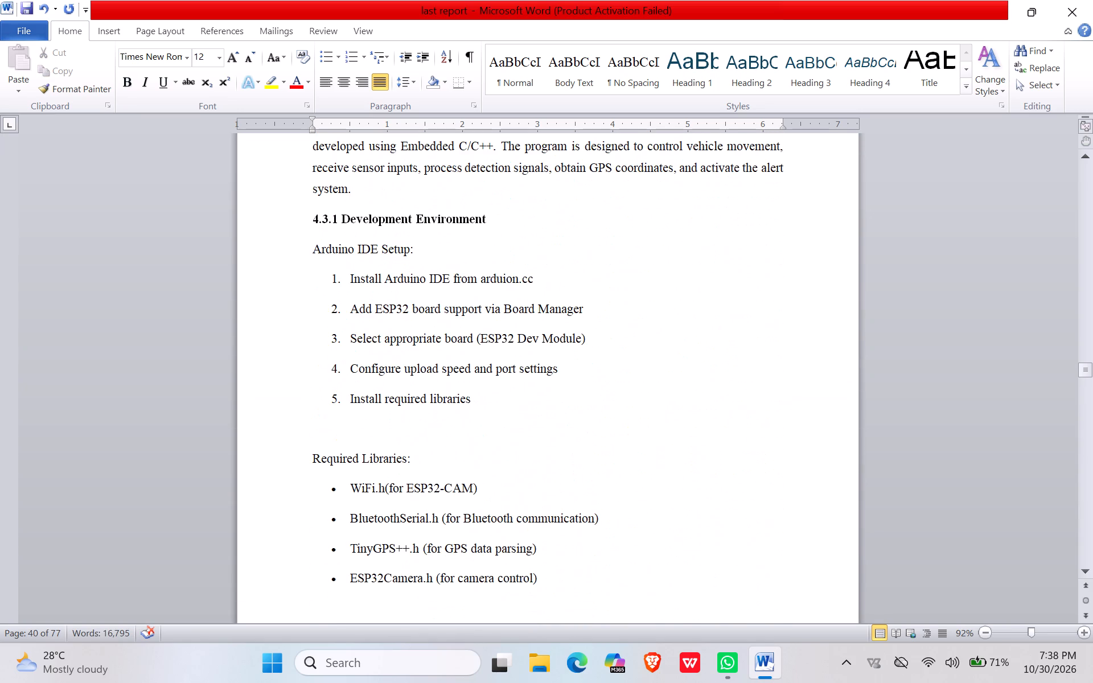
click(313, 462)
key(BackSpace)
Save the report.
scroll(324, 462, down, 10)
scroll(324, 455, up, 4)
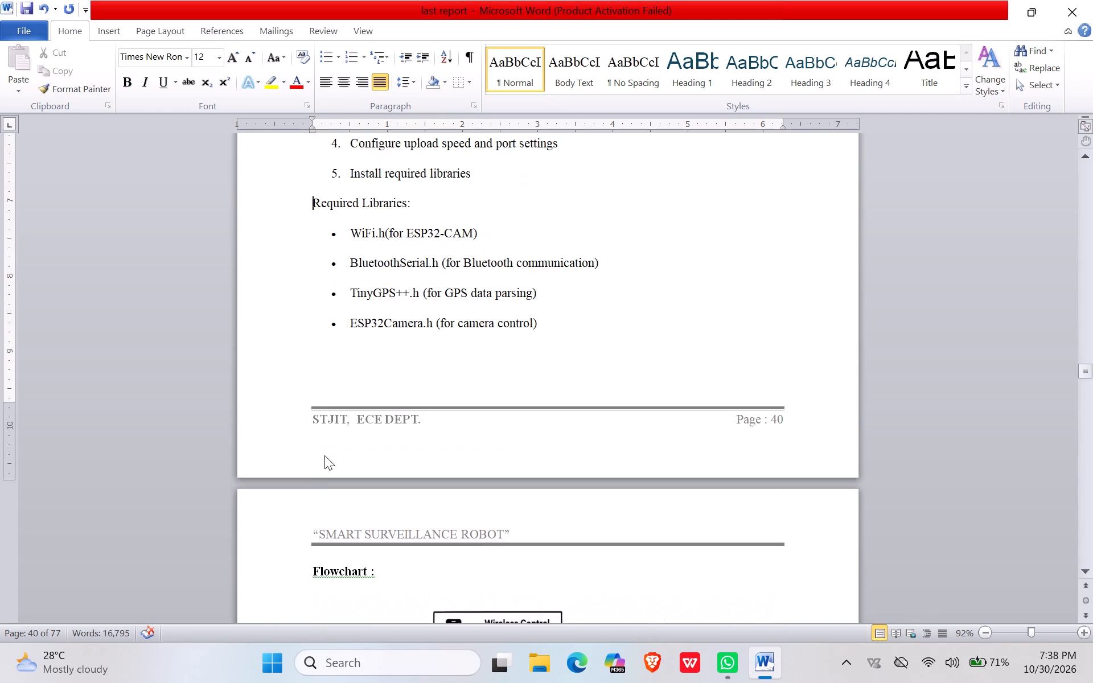
scroll(325, 454, up, 10)
scroll(326, 451, down, 9)
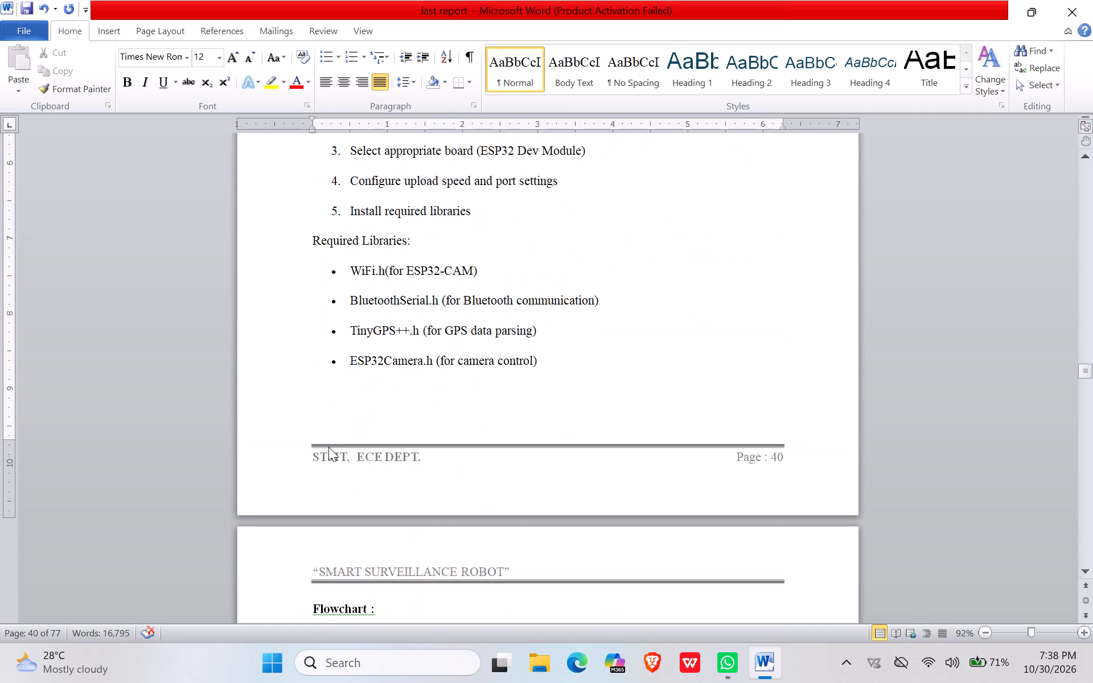
key(ctrl+s)
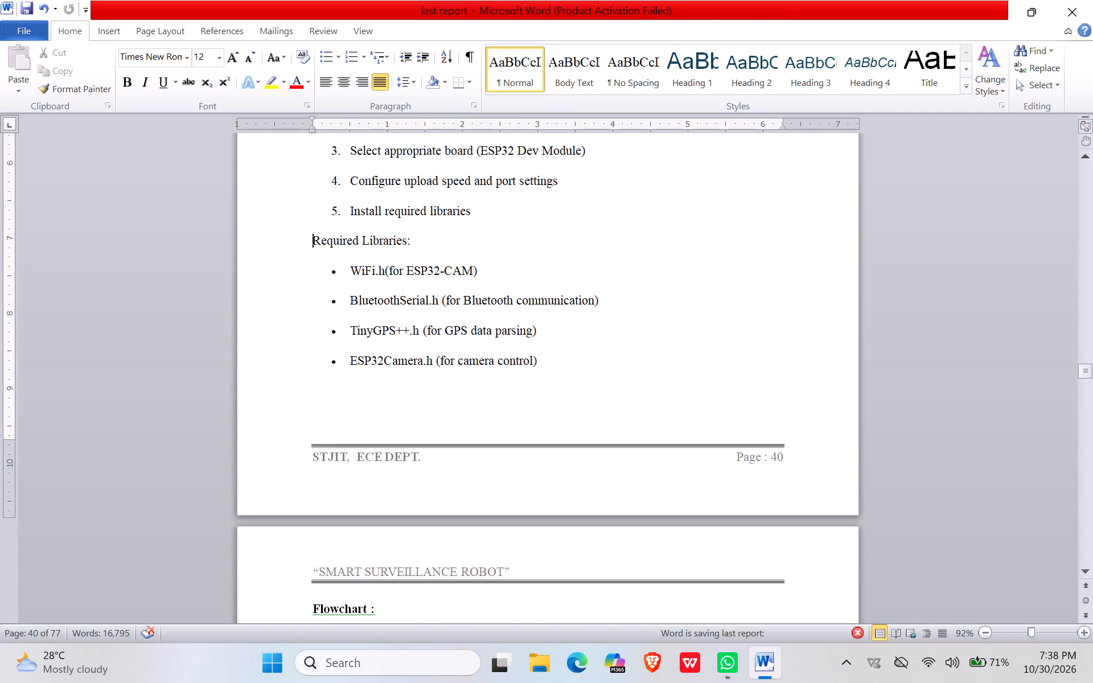
key(ctrl+s)
Stretch the Figure 4.3 flowchart picture taller so that section 4.3.2's text ends just above the page 41 footer.
scroll(413, 350, down, 12)
scroll(416, 347, up, 9)
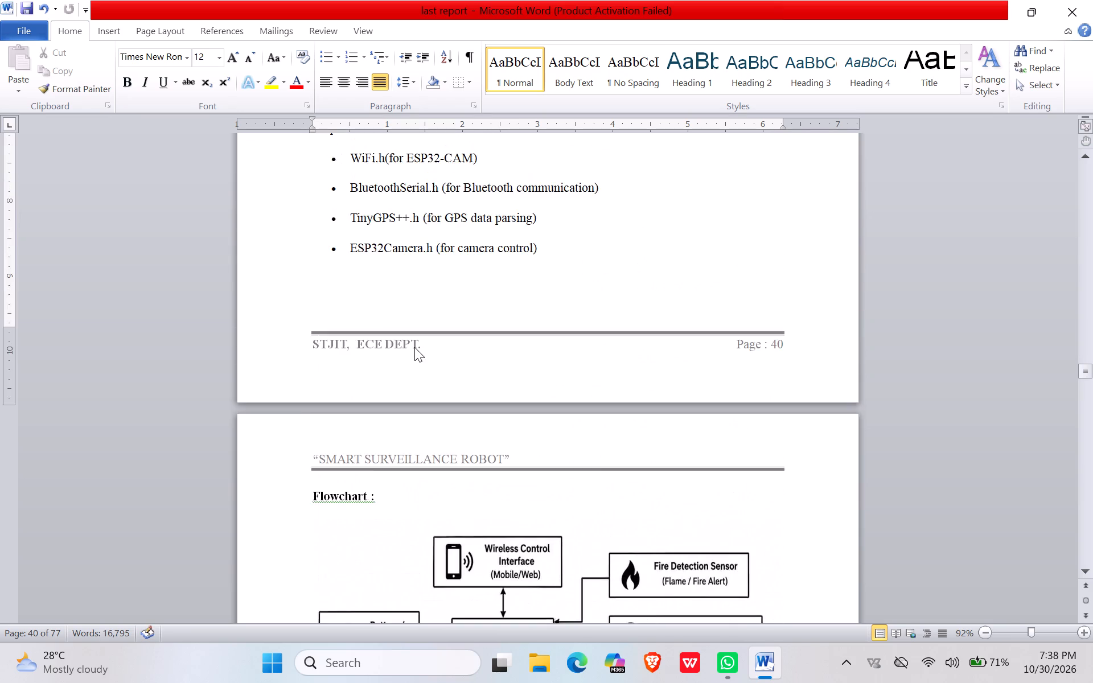
scroll(414, 347, down, 19)
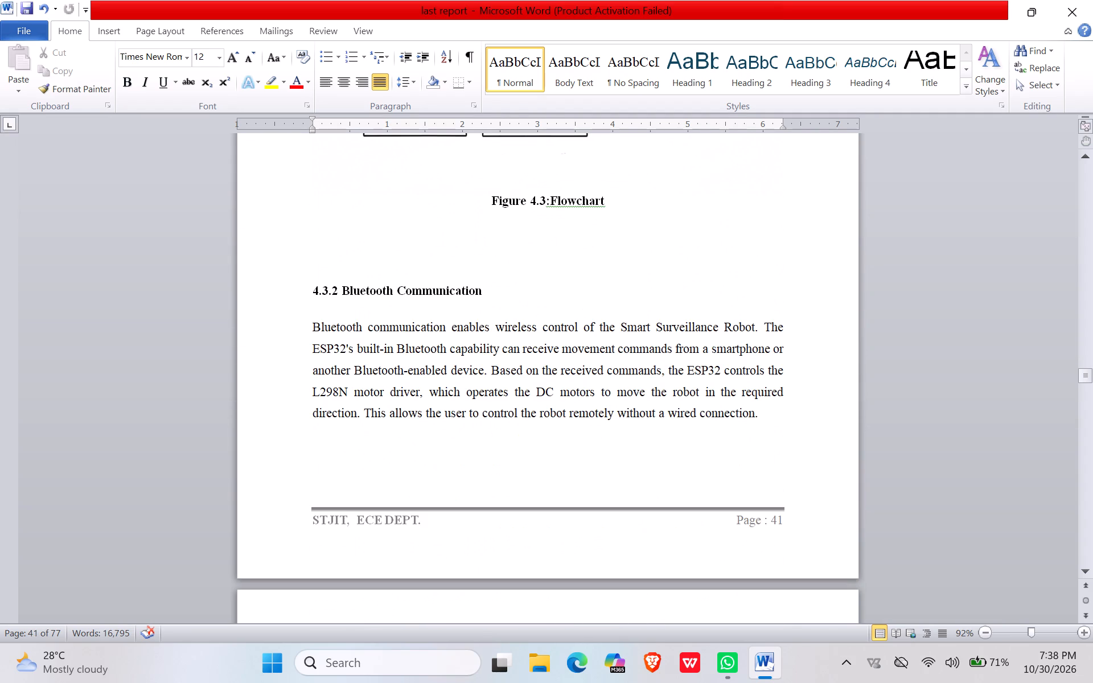
scroll(507, 384, down, 6)
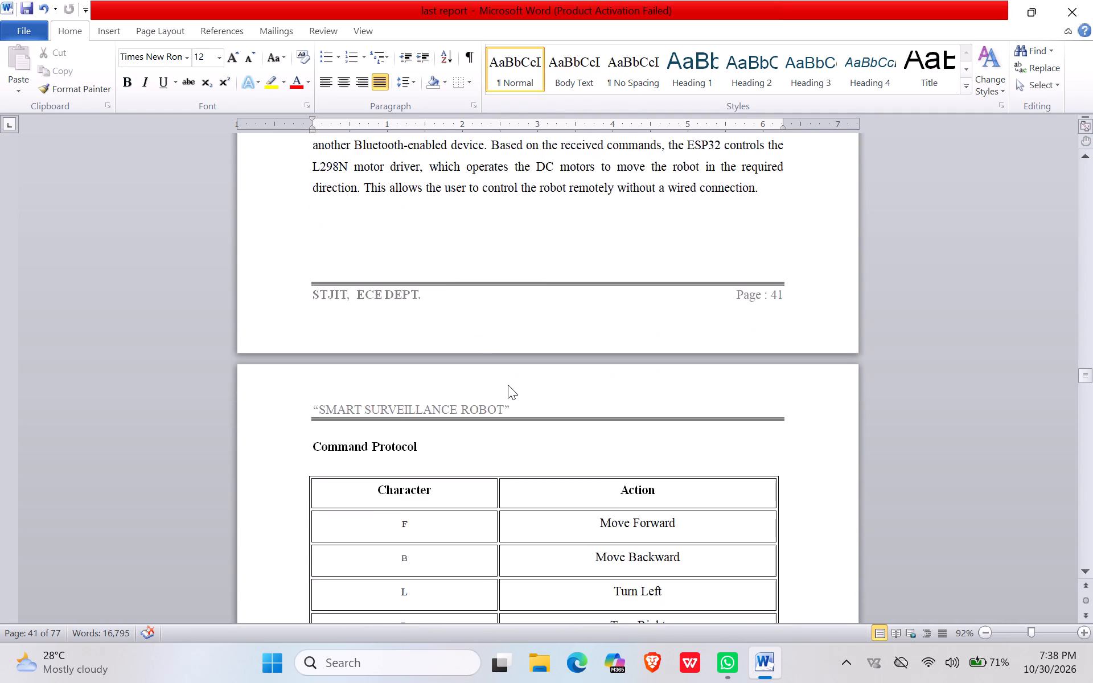
scroll(508, 385, down, 4)
scroll(508, 385, up, 9)
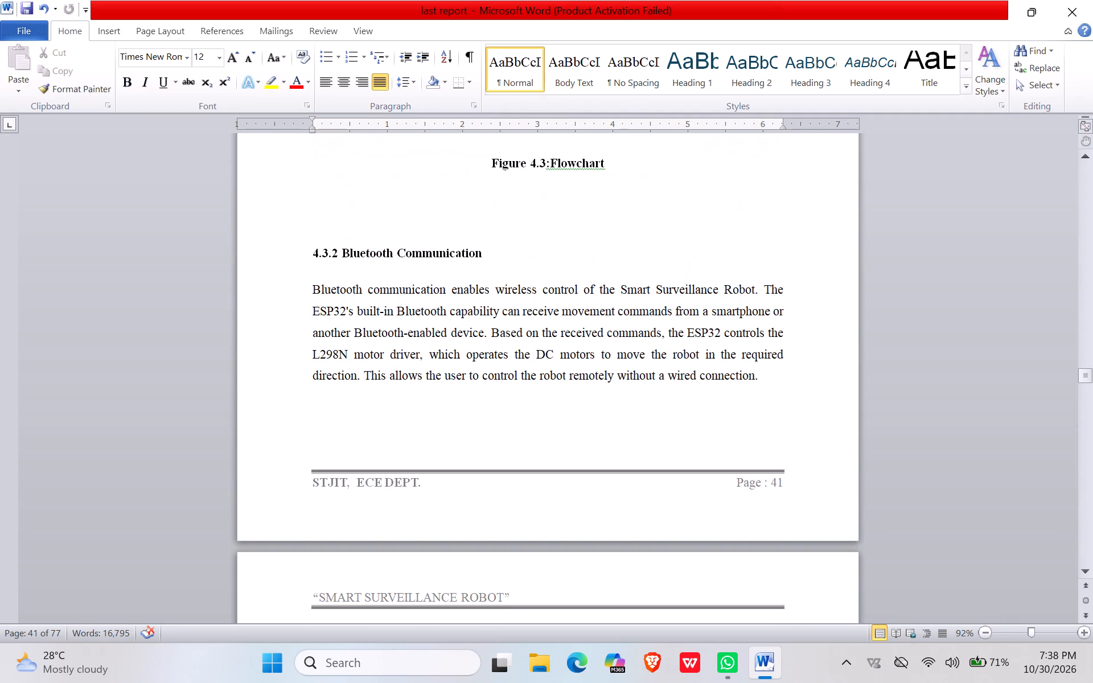
scroll(519, 385, down, 5)
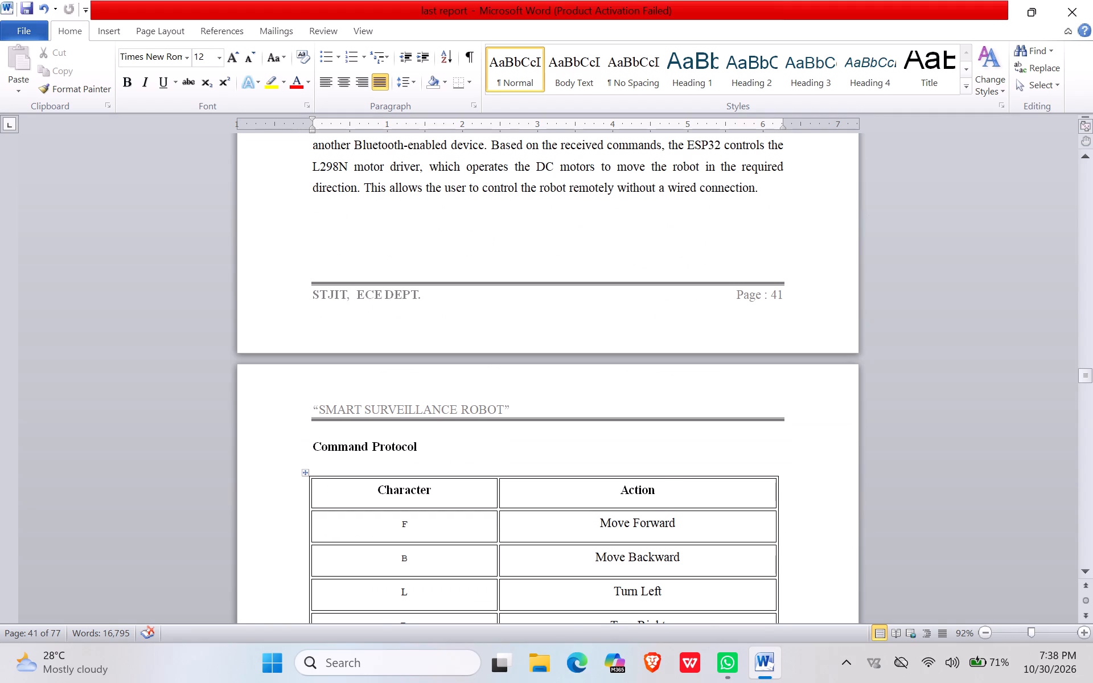
scroll(330, 453, down, 2)
scroll(330, 452, up, 9)
scroll(488, 378, up, 6)
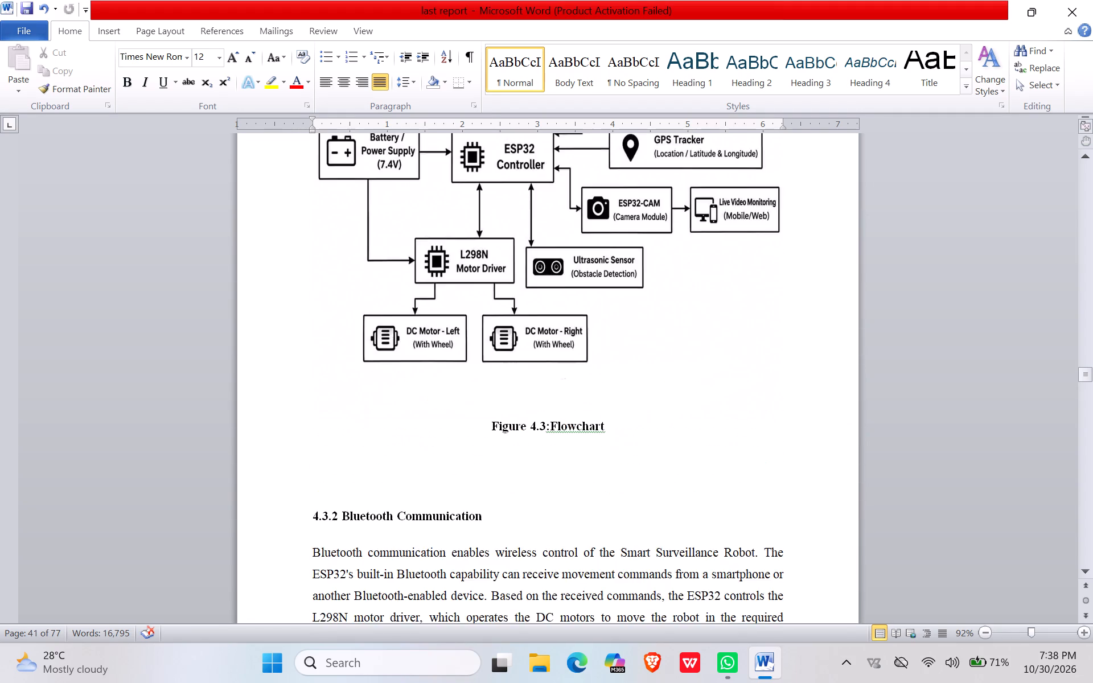
scroll(492, 376, up, 4)
click(527, 369)
scroll(567, 504, down, 2)
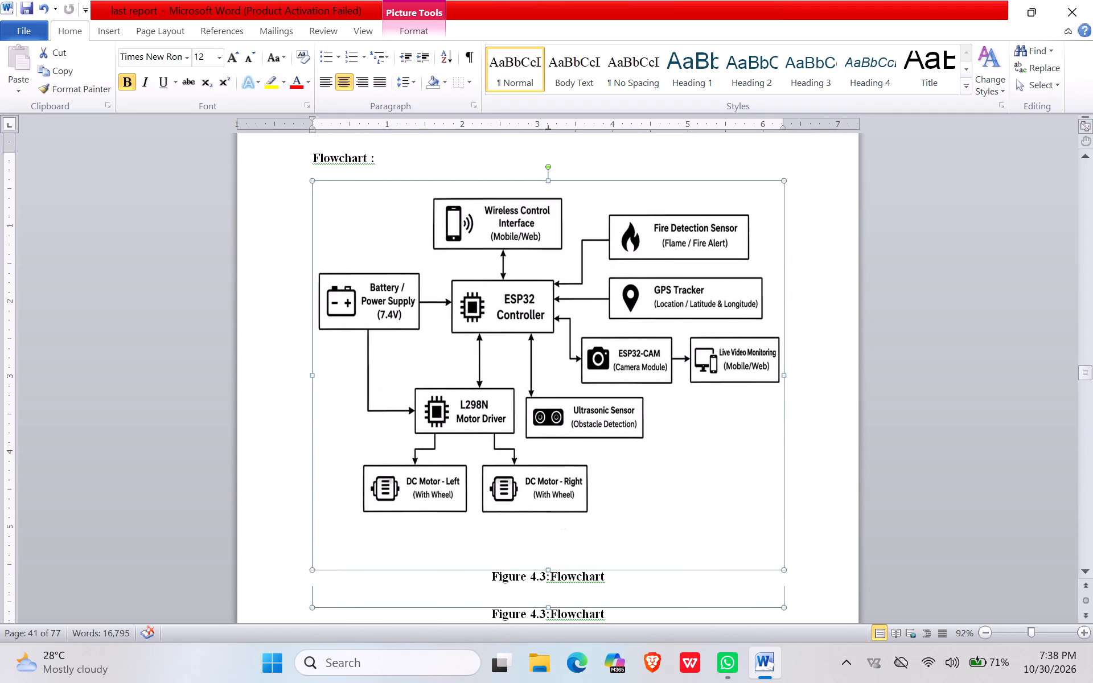
scroll(567, 504, down, 2)
drag(548, 458, 549, 477)
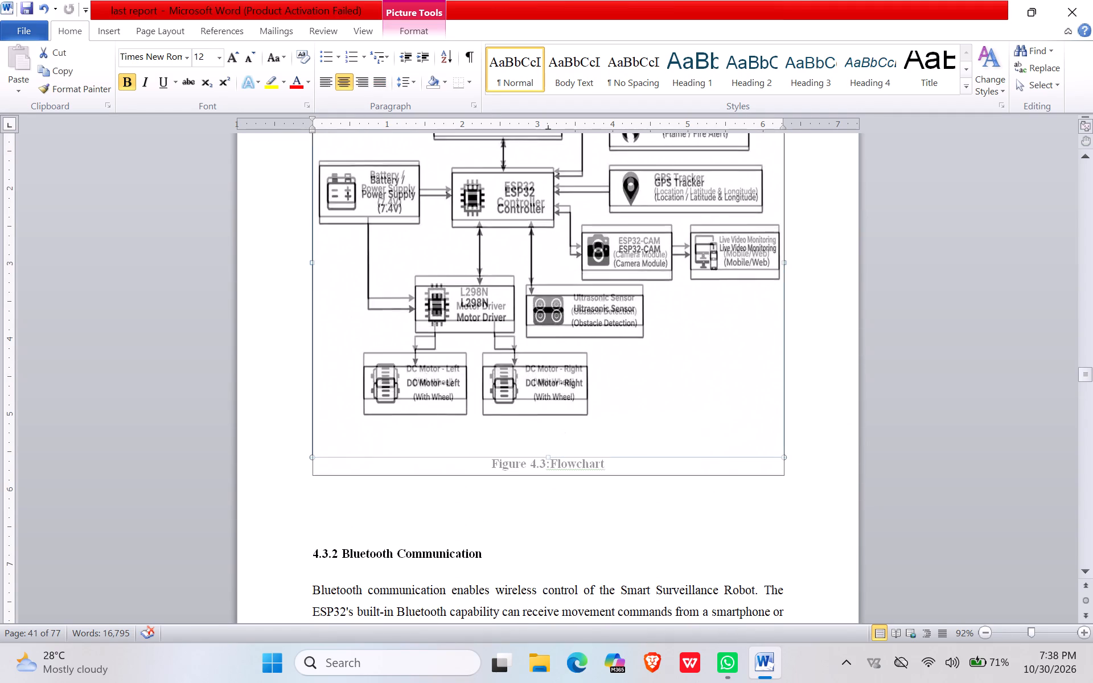
drag(549, 477, 555, 512)
scroll(556, 481, down, 5)
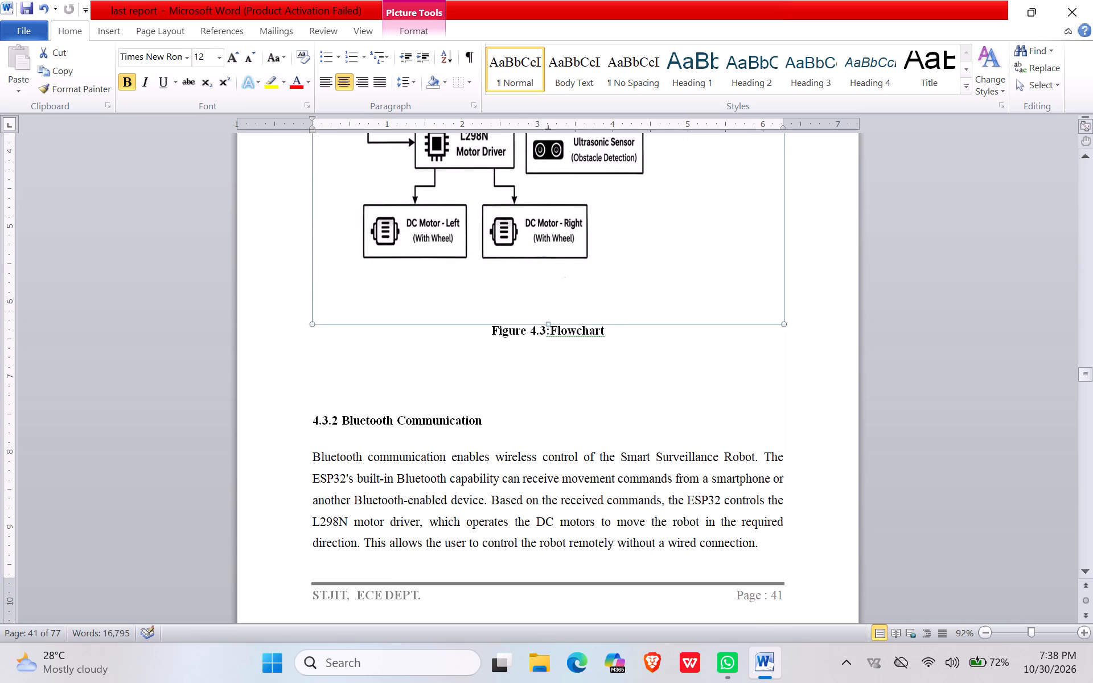
drag(549, 324, 550, 351)
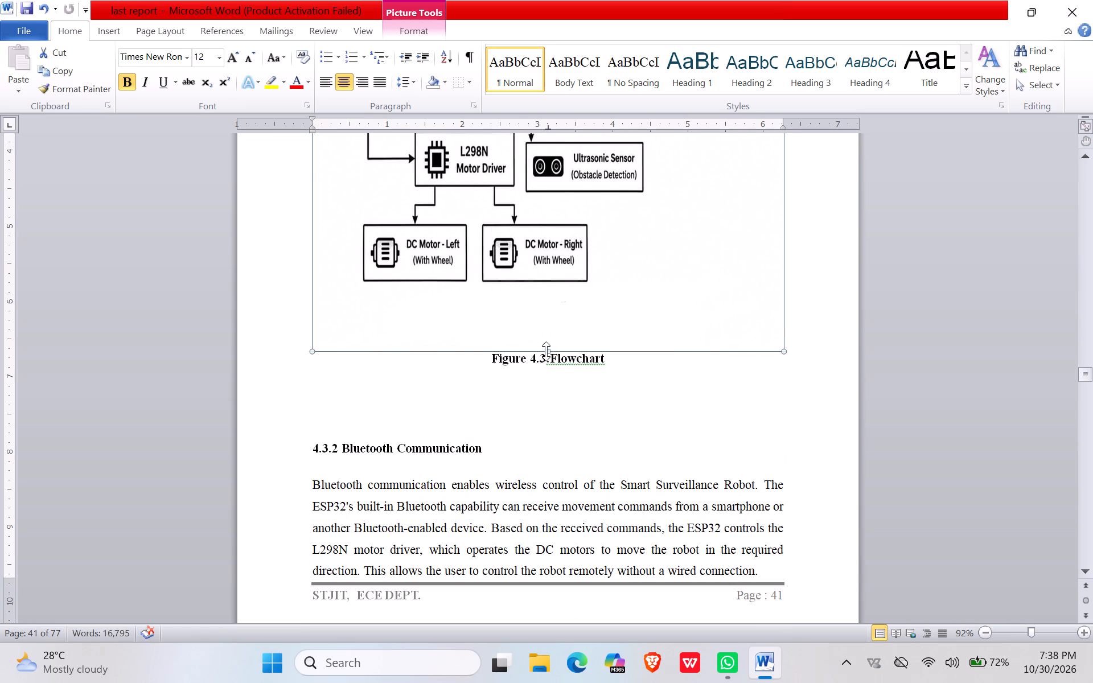
drag(546, 351, 545, 338)
Delete the blank lines above "Command Protocol" so that the heading starts at the top of page 42.
scroll(545, 344, down, 2)
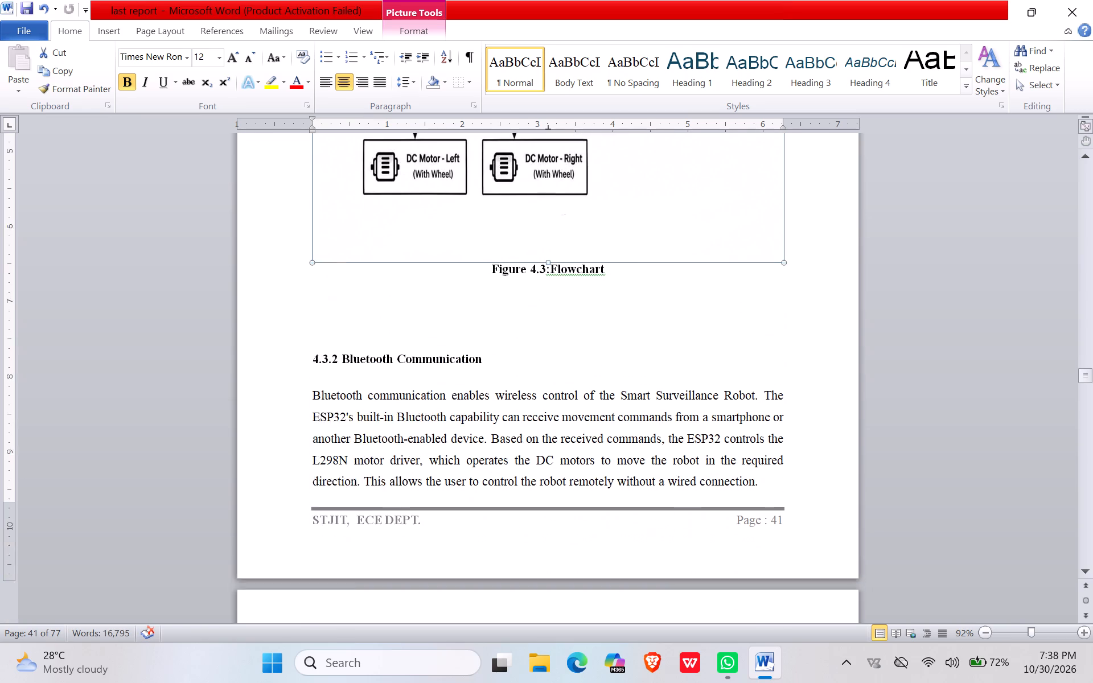
scroll(545, 350, down, 1)
scroll(549, 416, down, 7)
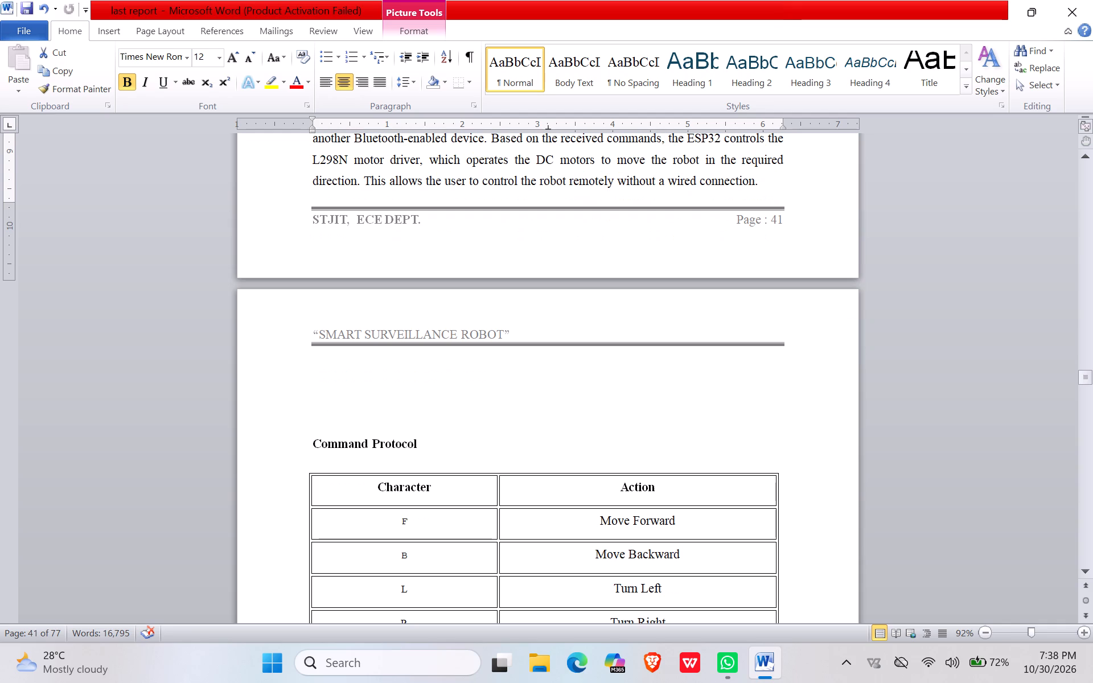
click(308, 443)
key(BackSpace)
key(BackSpace)
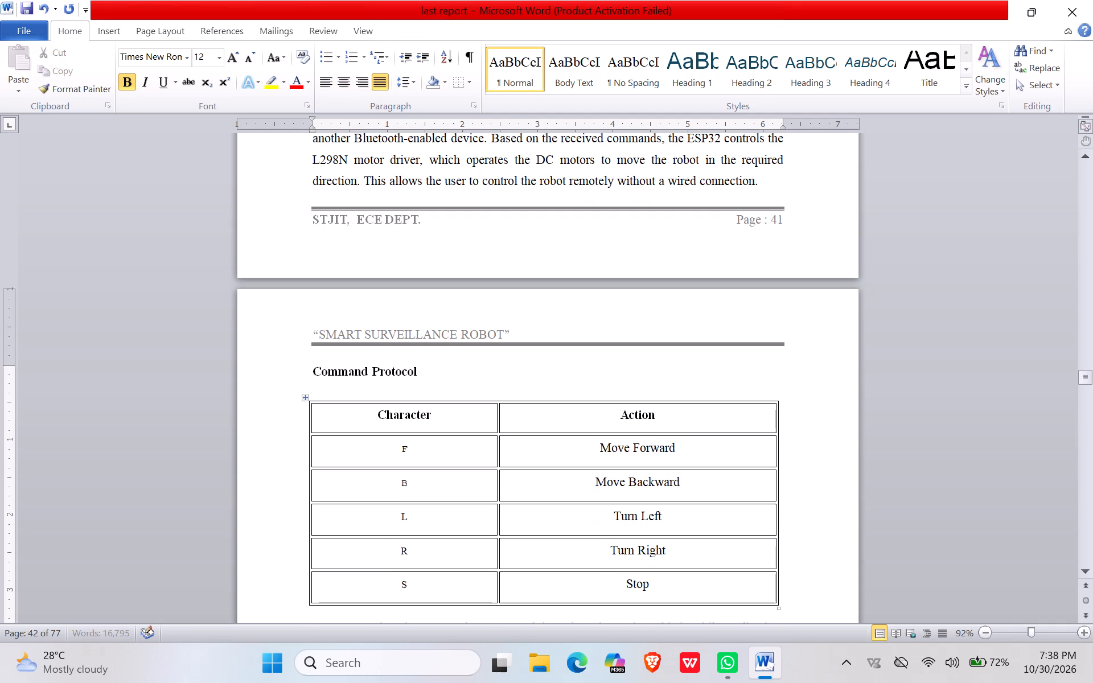
key(BackSpace)
key(Return)
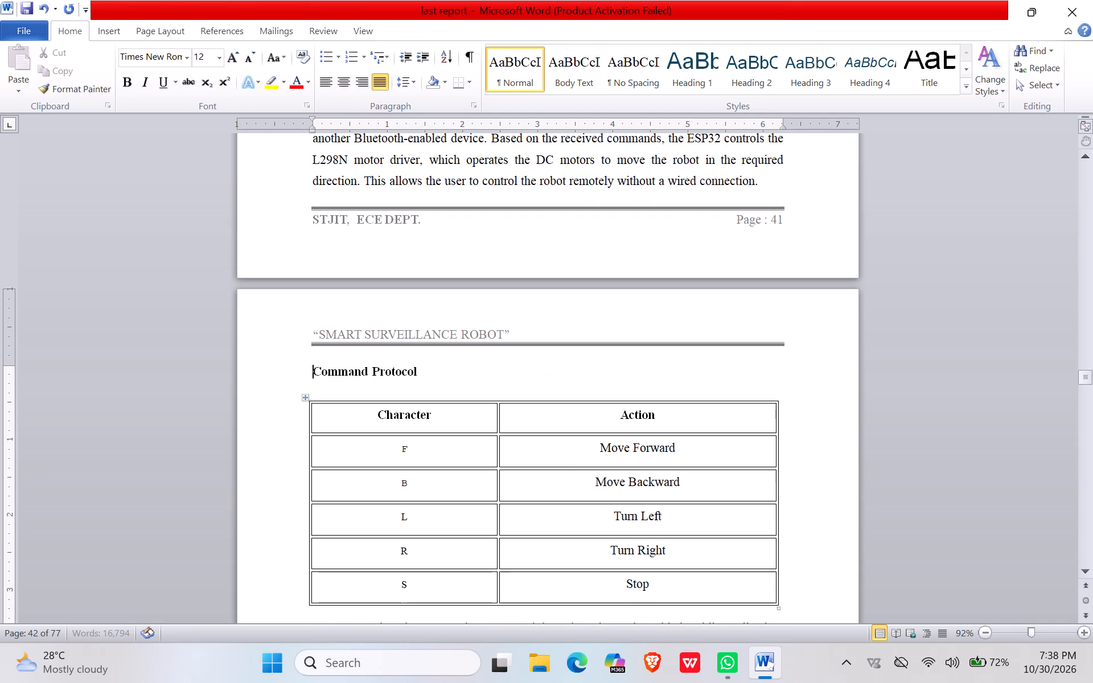
Delete the sentence about the controller sending signals to the L298N motor driver from the end of the "Working:" paragraph.
scroll(344, 429, down, 6)
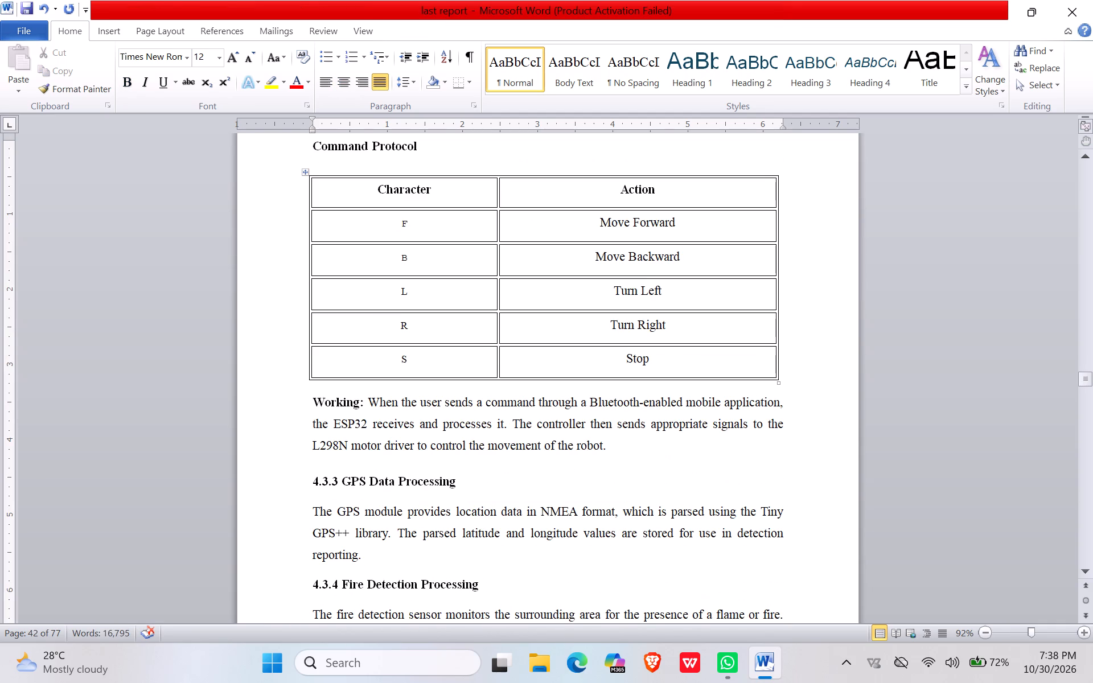
drag(591, 444, 601, 450)
click(607, 450)
drag(607, 447, 511, 426)
key(BackSpace)
Delete the end of section 4.3.4's paragraph, starting from "The GPS tracker can provide".
scroll(515, 430, down, 3)
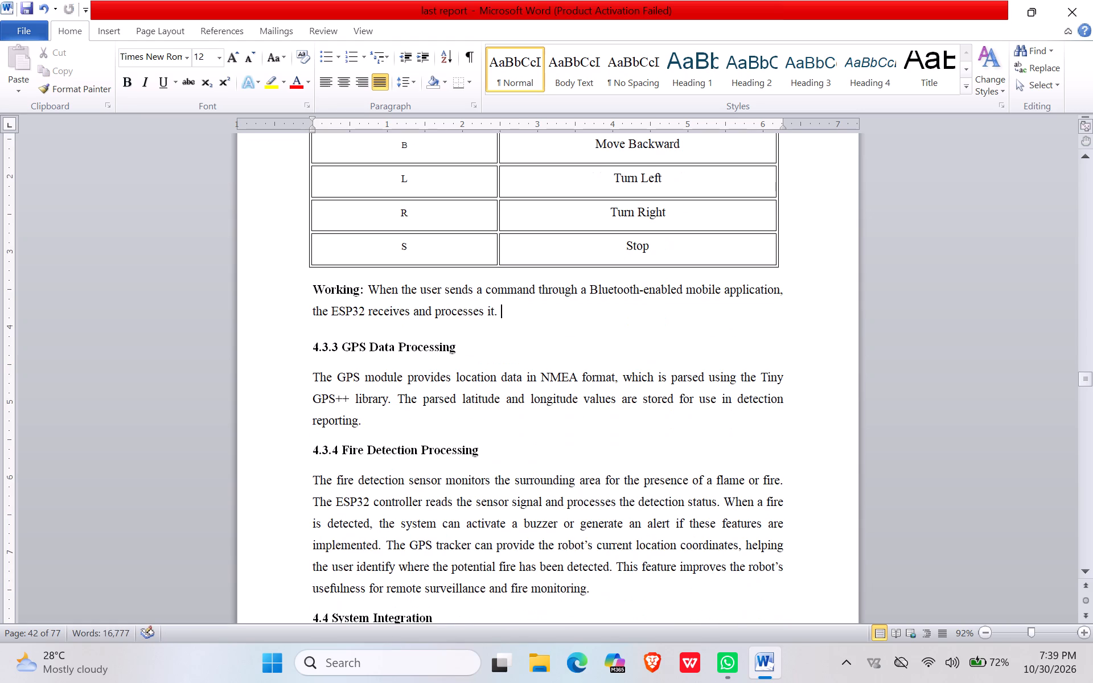
scroll(400, 423, down, 2)
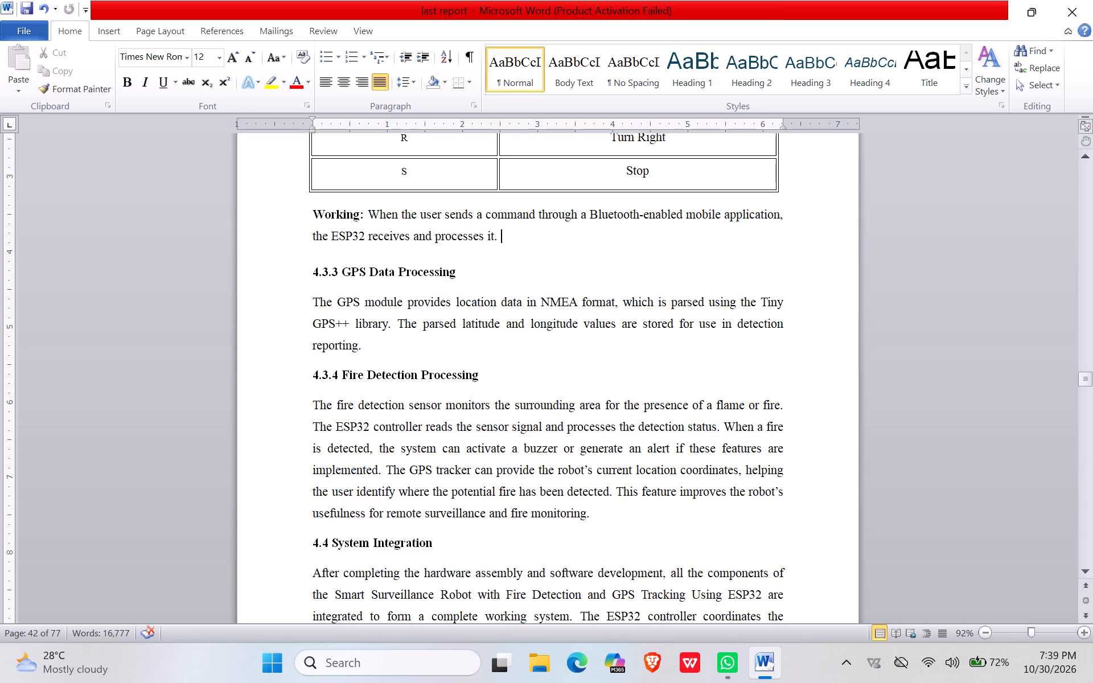
click(384, 464)
click(394, 468)
drag(383, 466, 560, 497)
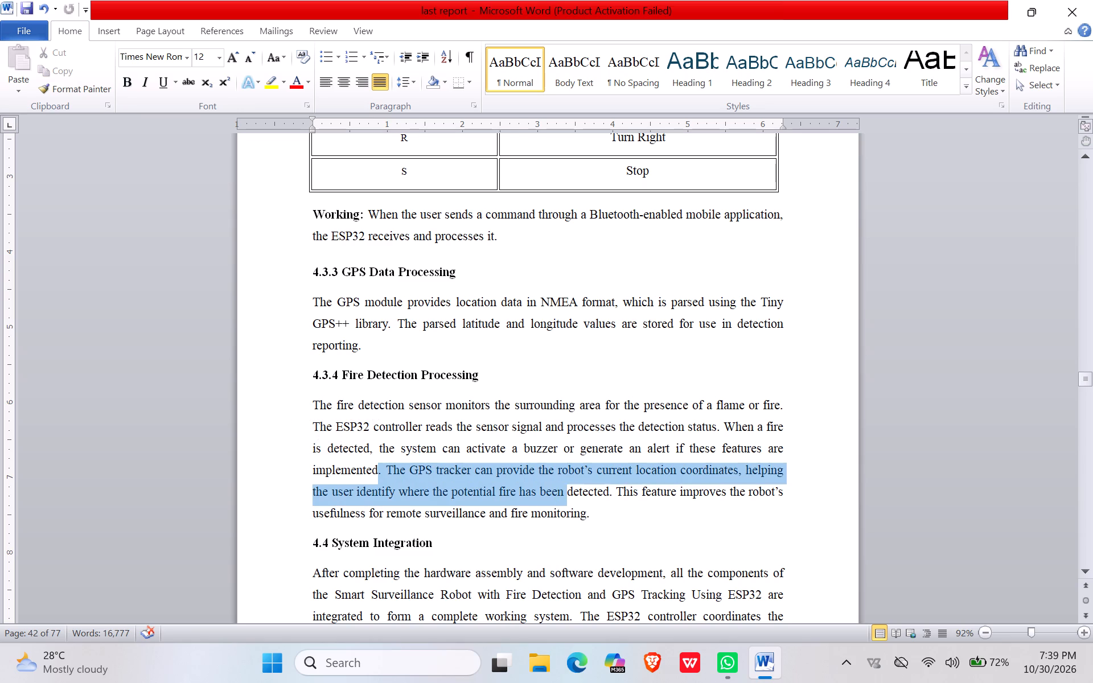
drag(560, 497, 589, 507)
key(BackSpace)
Delete the sentence beginning "The ESP32 controller coordinates" from section 4.4's paragraph.
scroll(589, 505, down, 5)
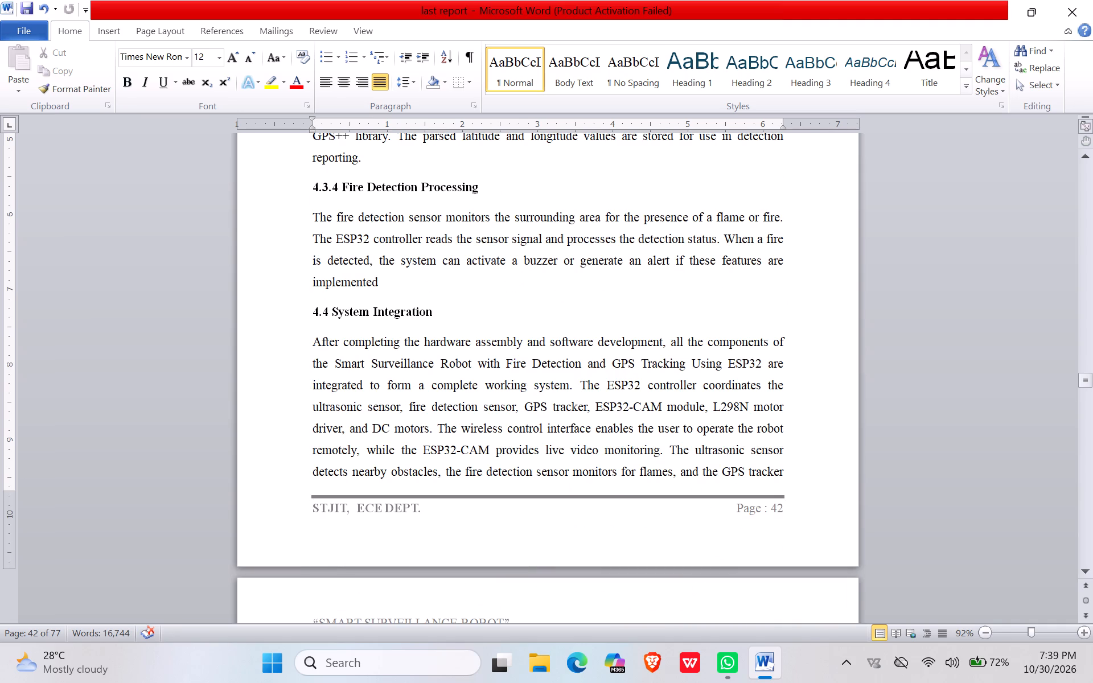
drag(436, 428, 576, 380)
key(BackSpace)
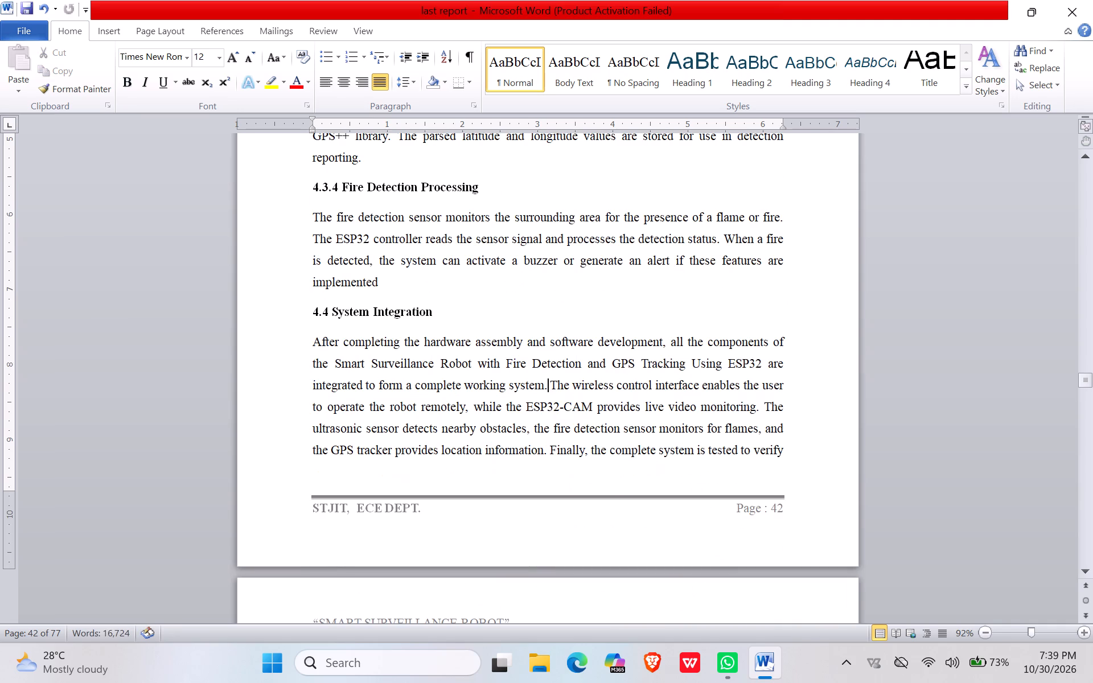
Delete the closing words of section 4.4 that run onto page 43, from "component communication" to "functionality".
scroll(578, 401, down, 4)
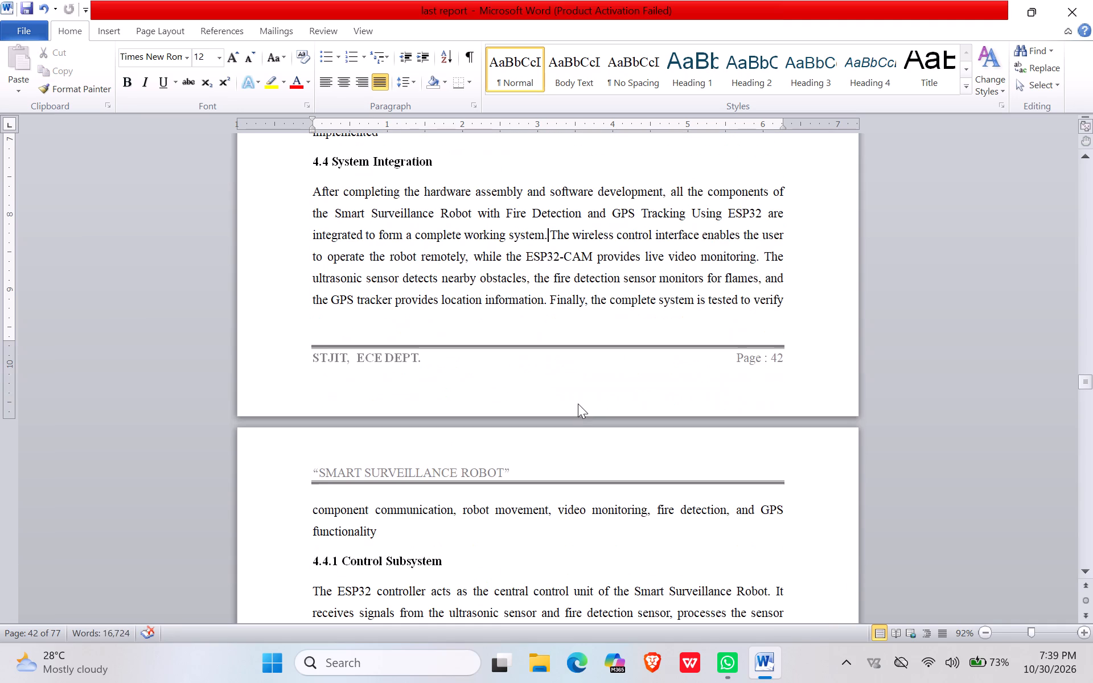
drag(384, 540, 384, 484)
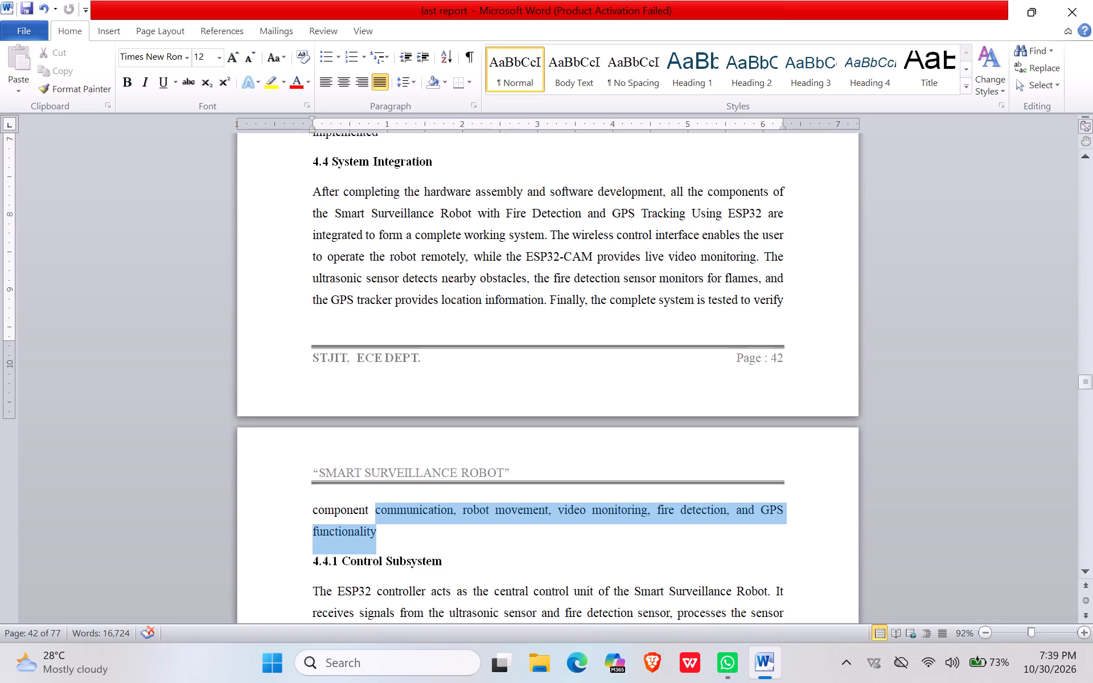
drag(384, 484, 340, 491)
key(BackSpace)
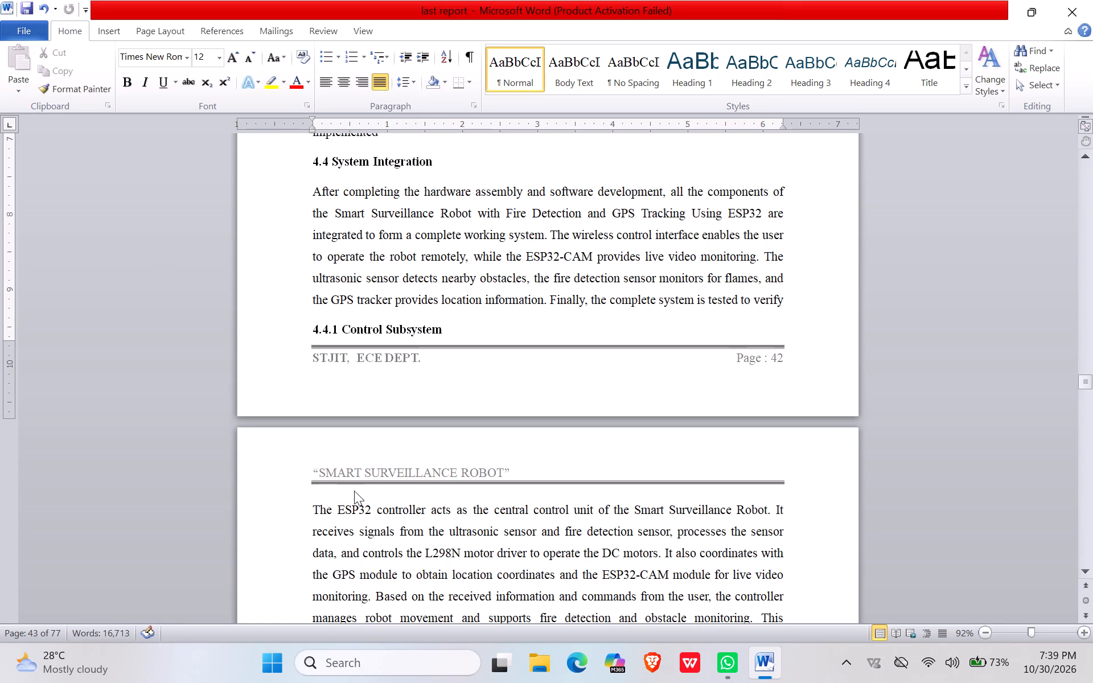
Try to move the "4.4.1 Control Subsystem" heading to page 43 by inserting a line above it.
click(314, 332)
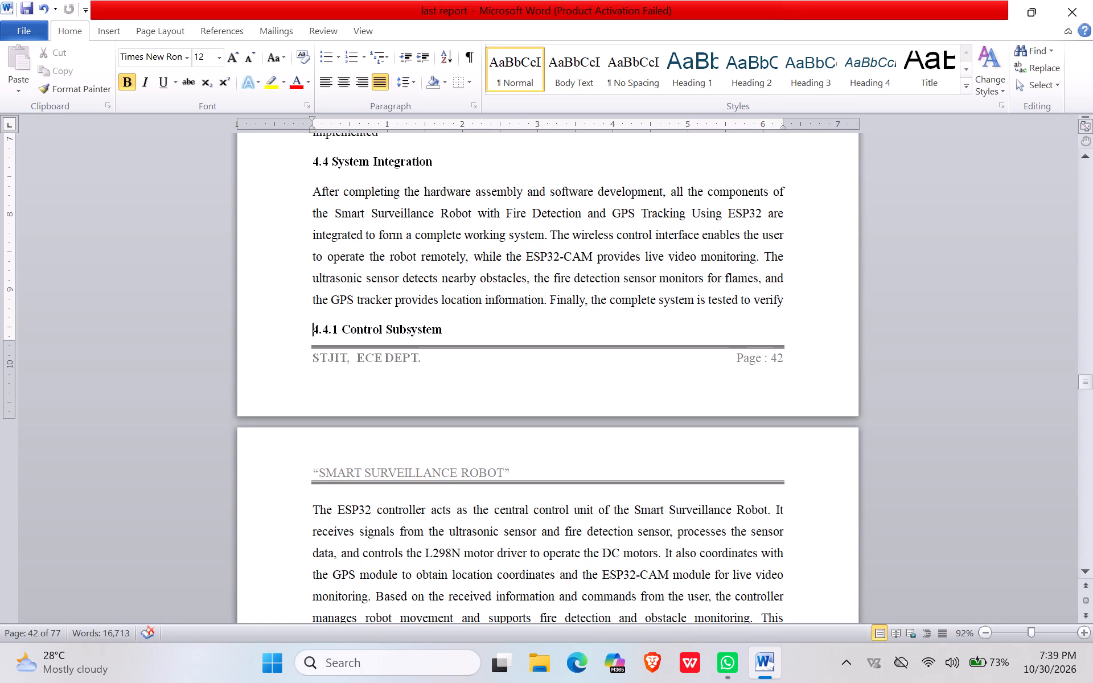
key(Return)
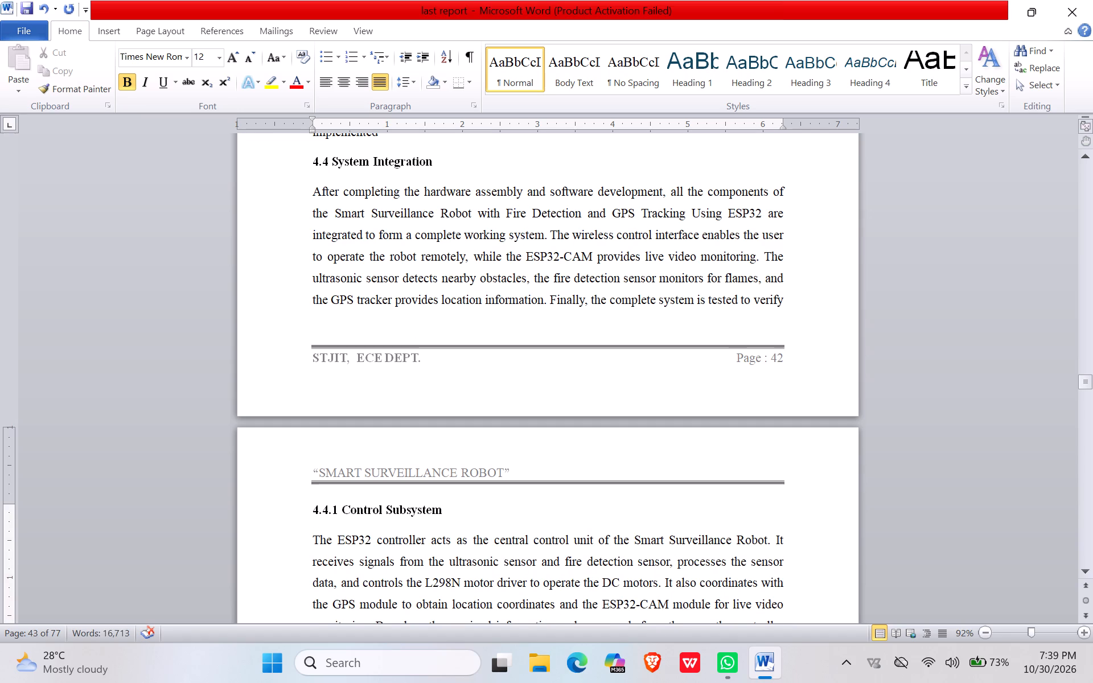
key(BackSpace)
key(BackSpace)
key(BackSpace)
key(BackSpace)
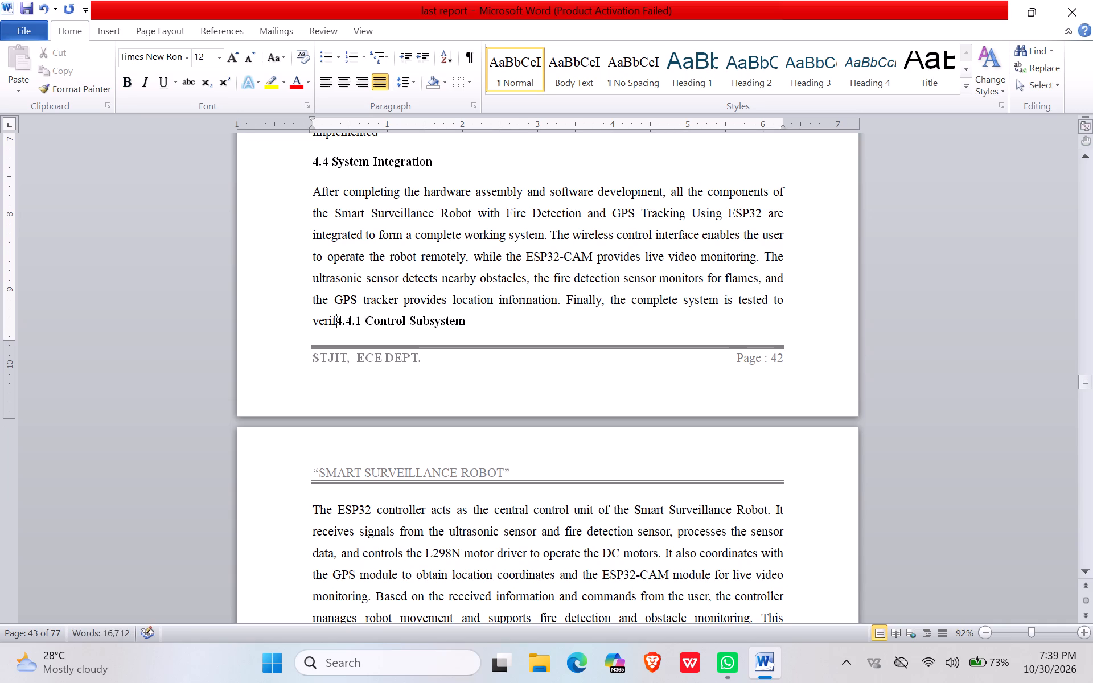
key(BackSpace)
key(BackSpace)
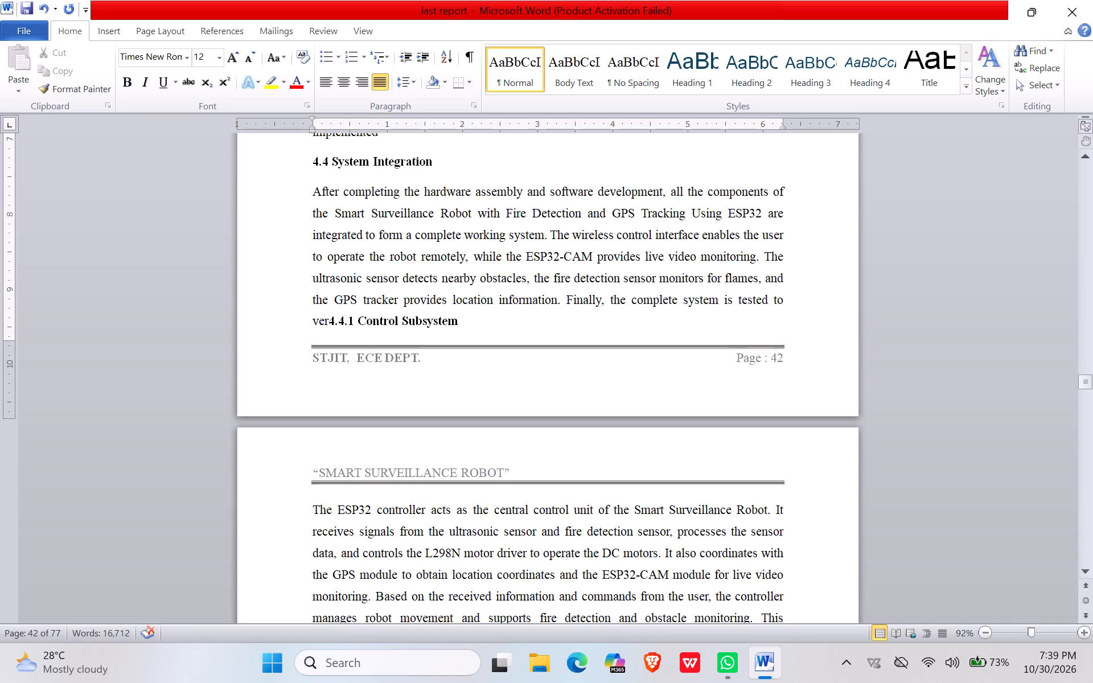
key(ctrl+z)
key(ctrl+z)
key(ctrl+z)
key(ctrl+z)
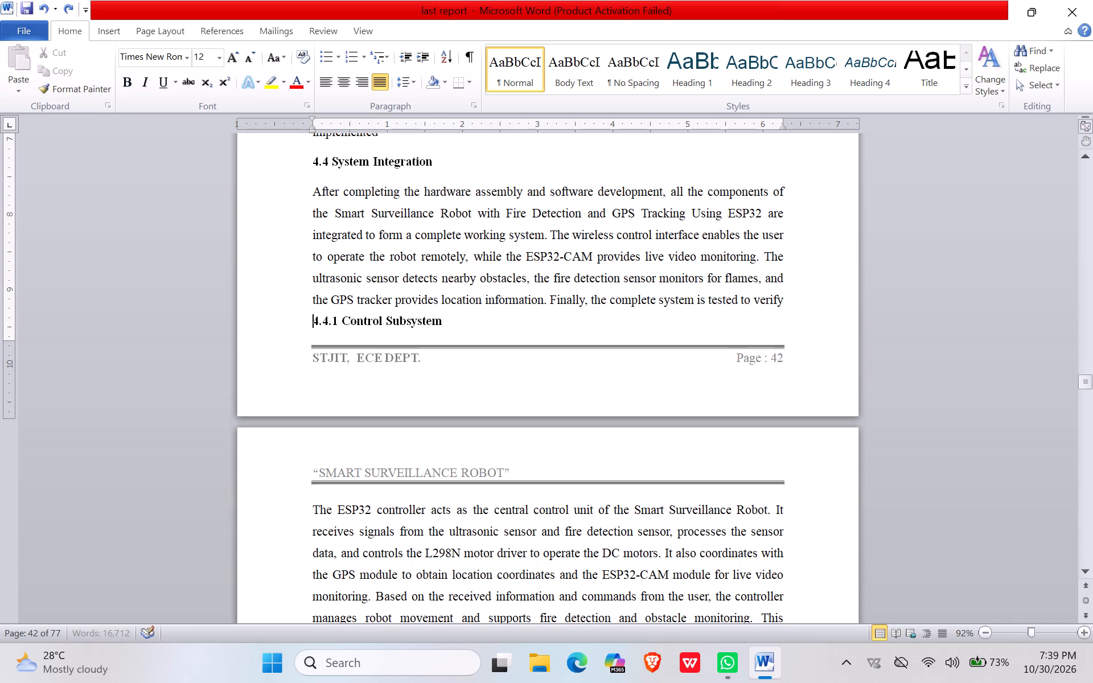
Delete "to verify" from the end of section 4.4's text and put the 4.4.1 heading in its own paragraph.
drag(782, 305, 741, 309)
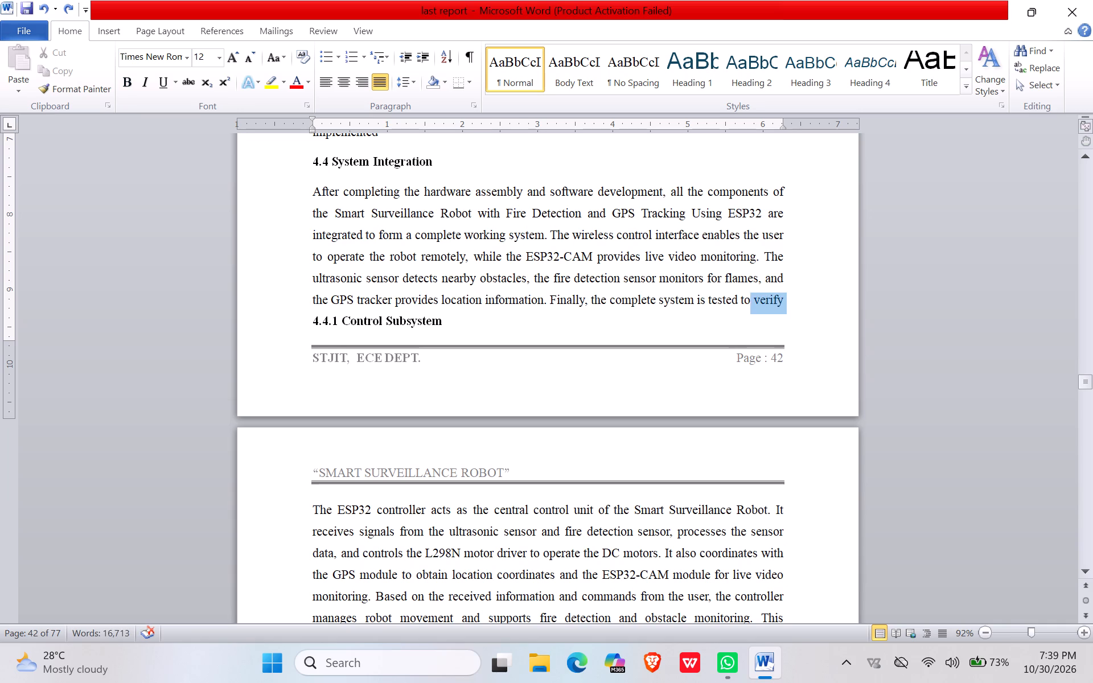
drag(741, 309, 738, 301)
key(BackSpace)
key(Return)
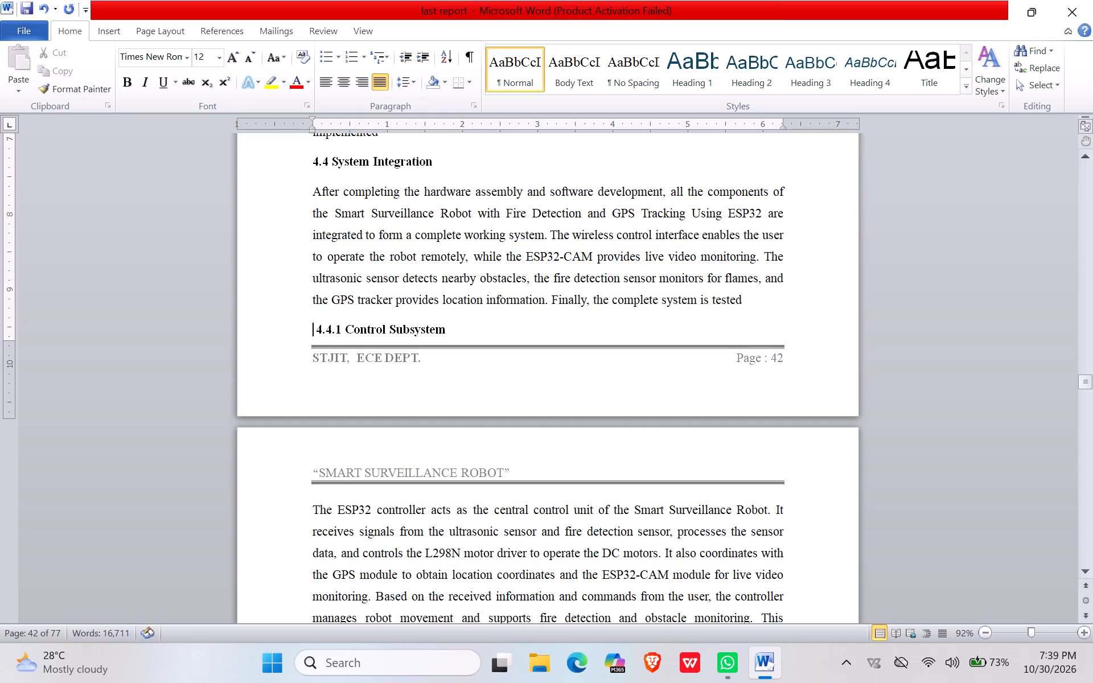
Add a period after "Finally, the complete system is tested" at the end of section 4.4's paragraph.
click(758, 311)
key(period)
Push the "4.4.1 Control Subsystem" heading onto page 43 with a paragraph break and remove the space in front of it.
click(309, 329)
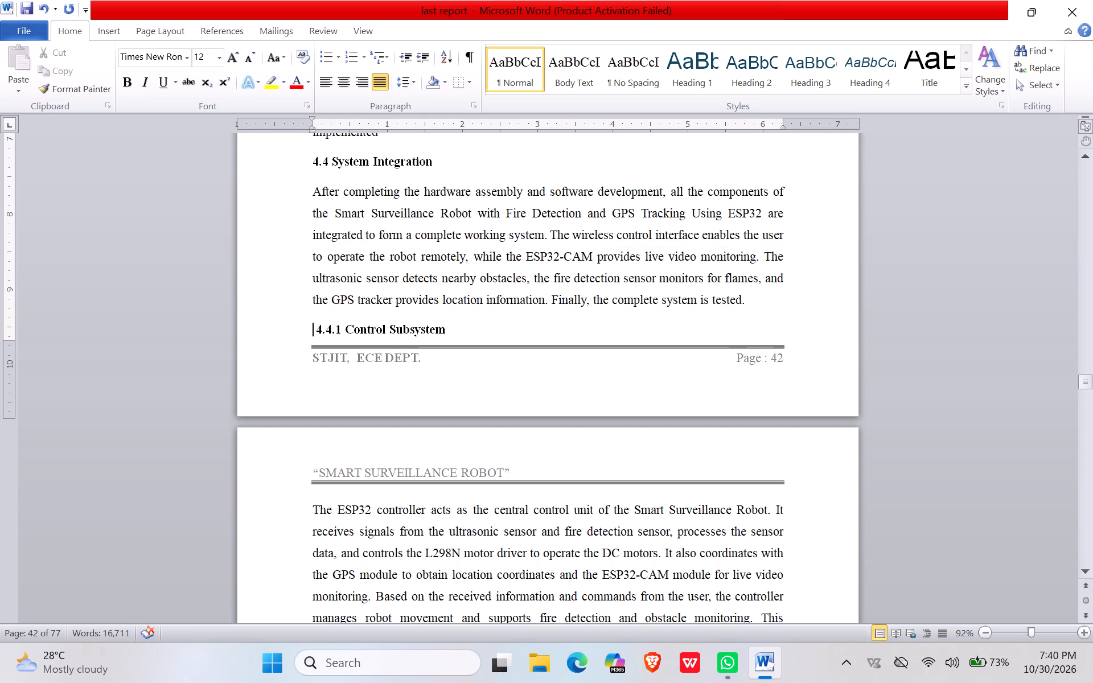
key(Return)
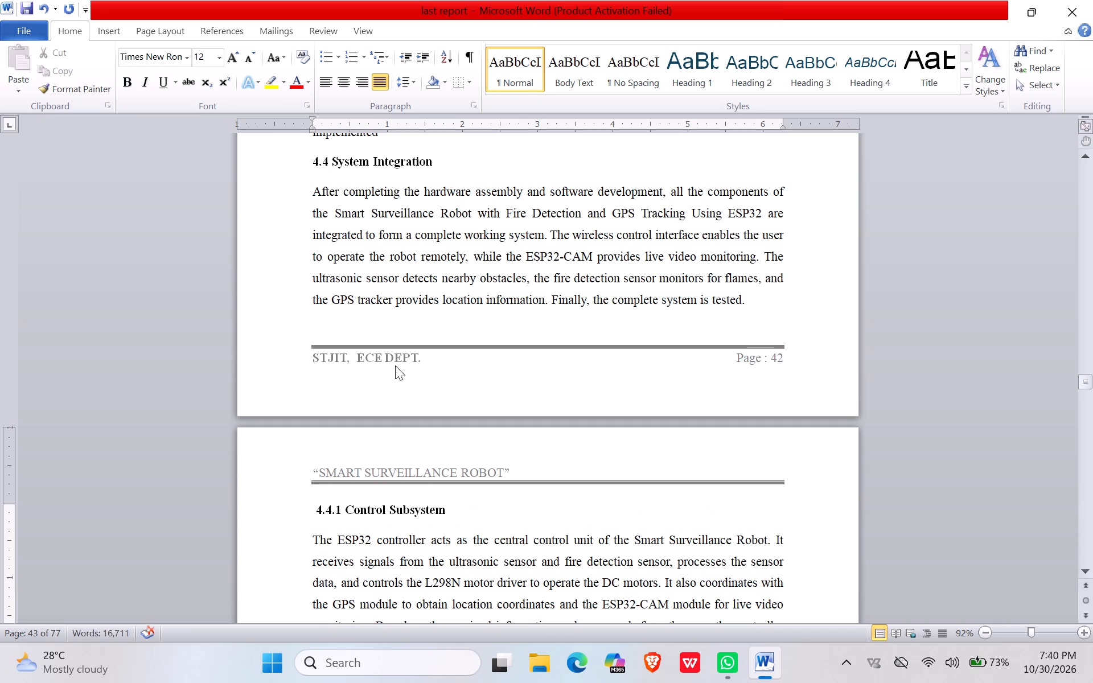
key(Right)
key(BackSpace)
Delete section 4.4.1's last sentence, beginning "This subsystem ensures", keeping the 4.4.2 heading in its own paragraph.
scroll(395, 368, down, 4)
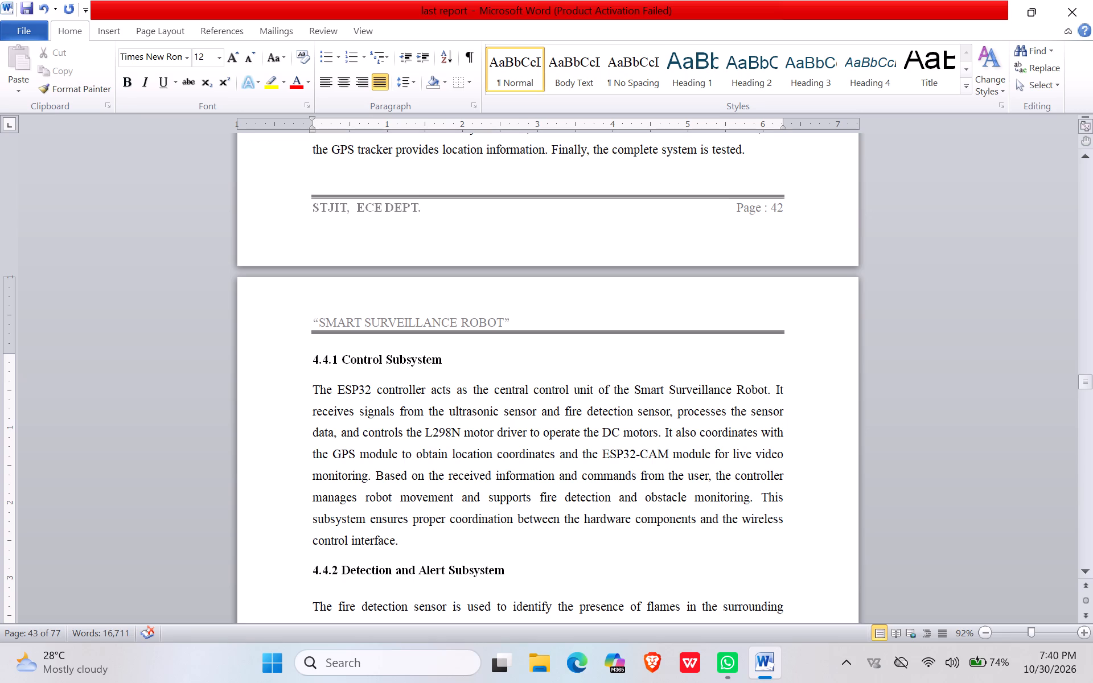
drag(758, 499, 763, 529)
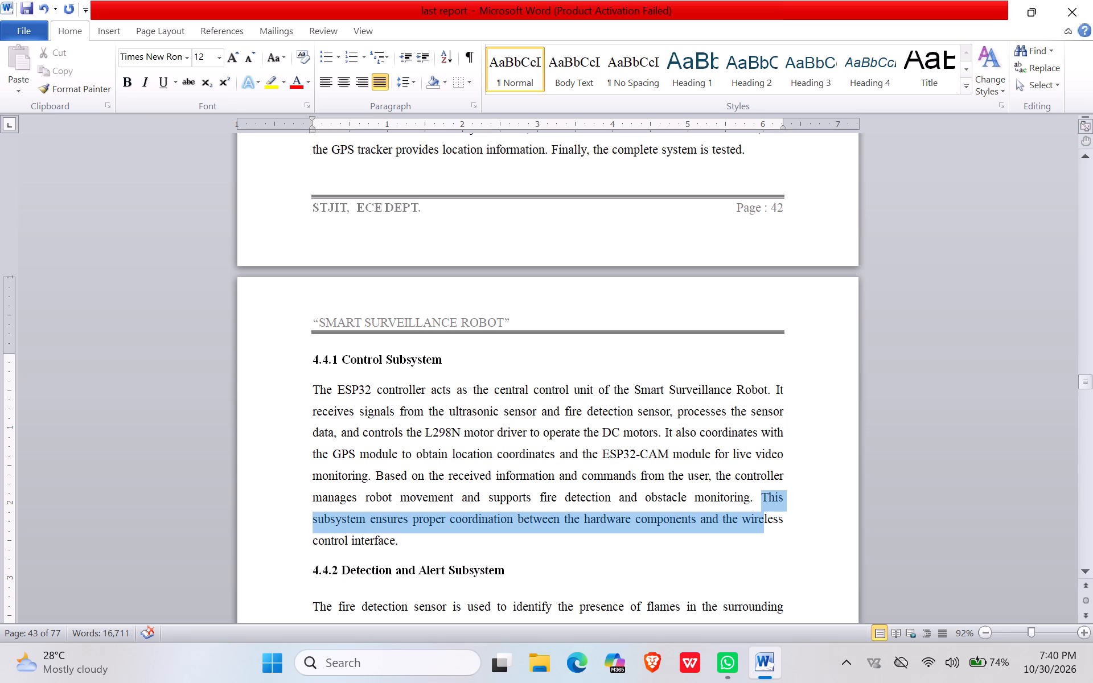
drag(763, 529, 765, 540)
key(Return)
key(BackSpace)
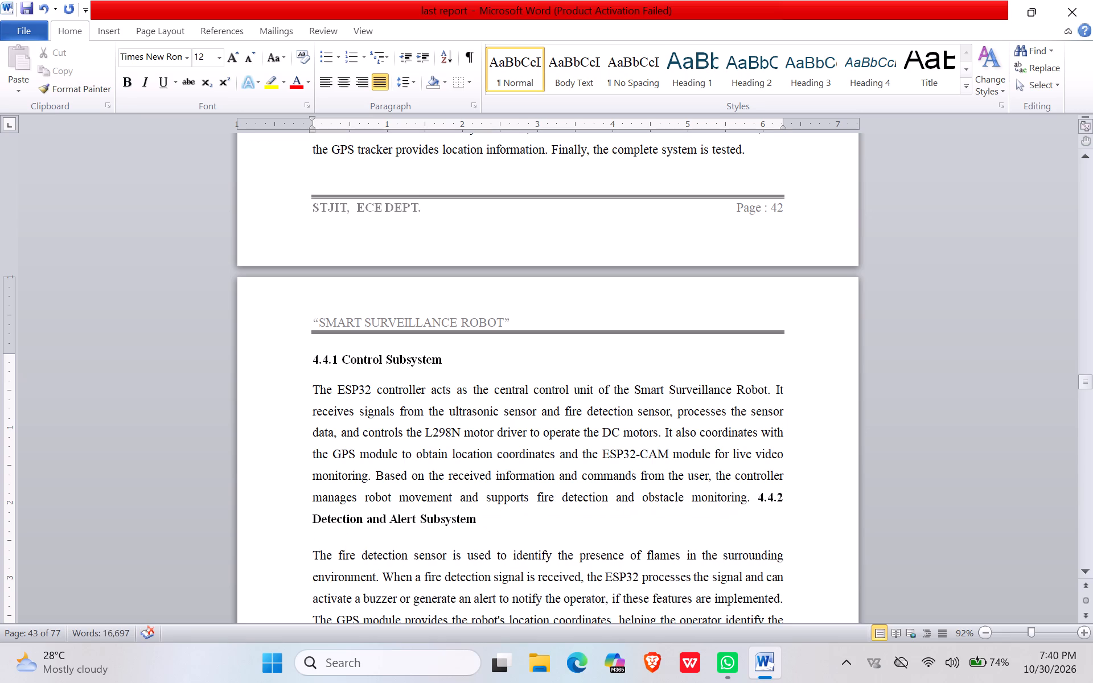
key(Return)
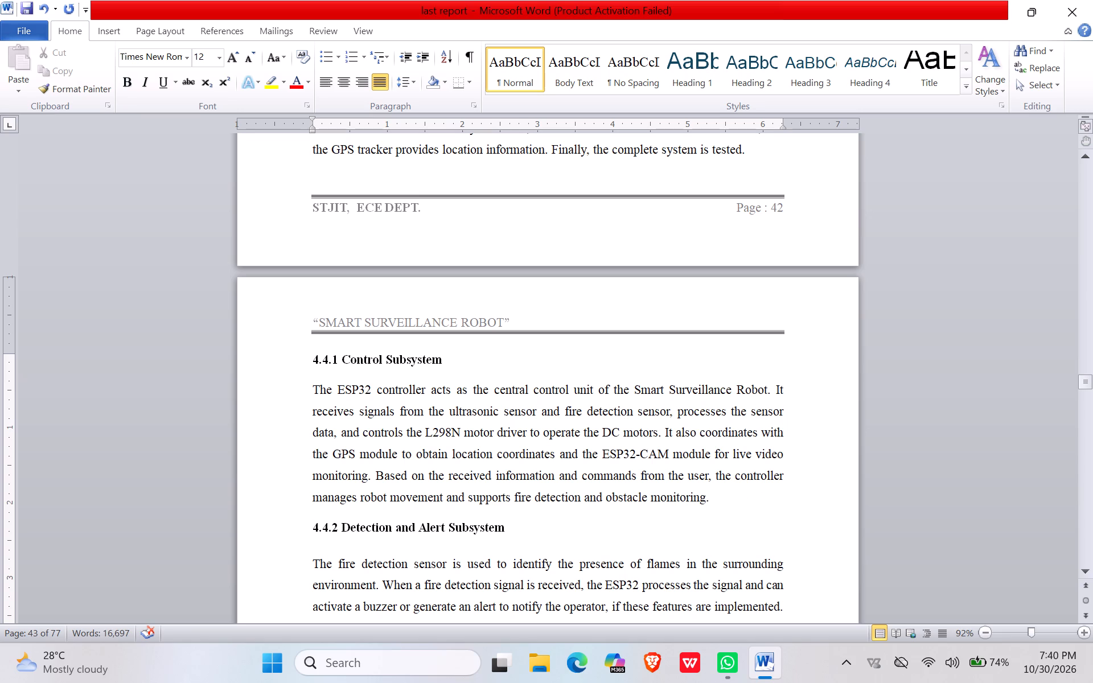
Split section 4.4.1's text into two paragraphs after "operate the DC motors.".
click(661, 431)
key(Return)
scroll(661, 433, down, 3)
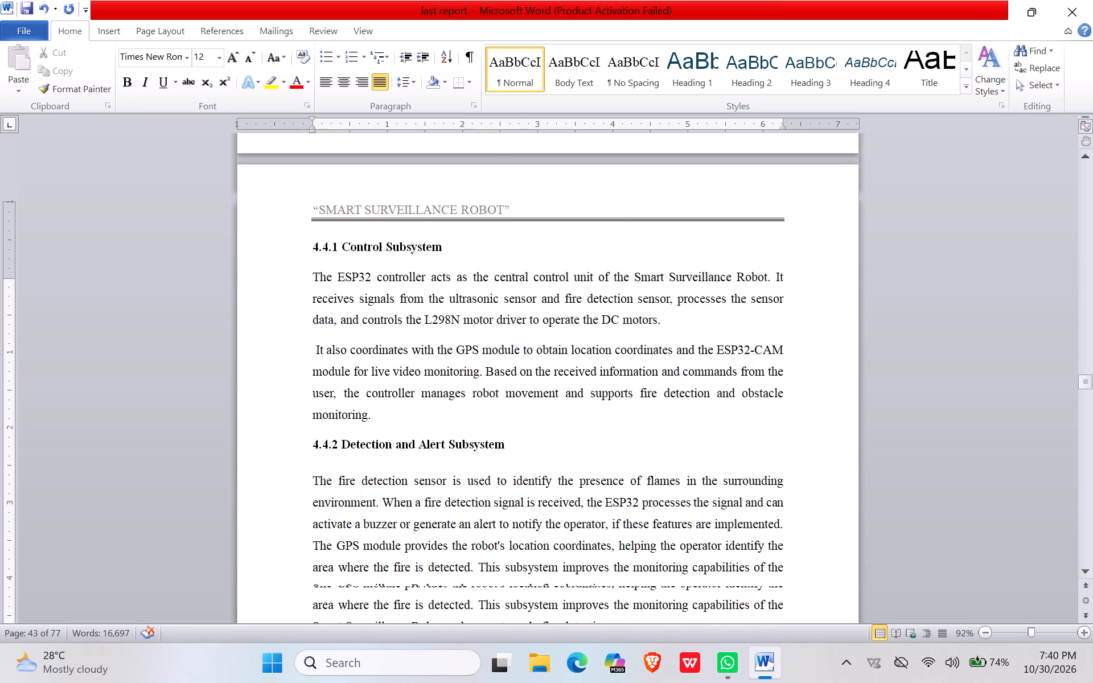
scroll(637, 456, down, 3)
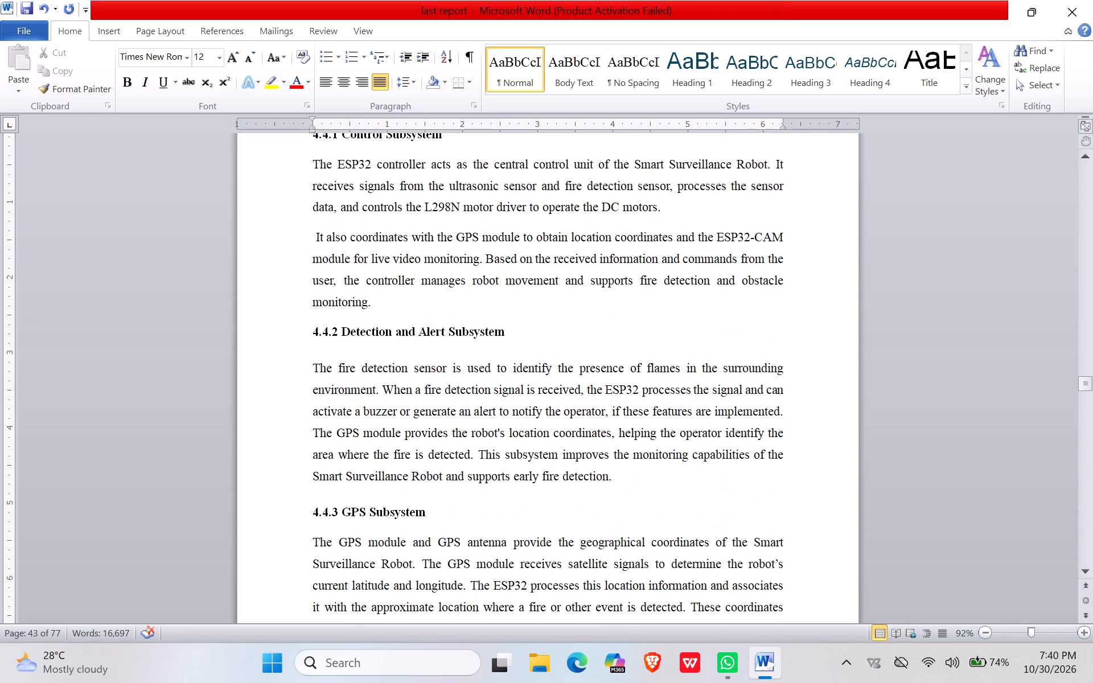
Split section 4.4.2's paragraph so that "The GPS module provides" starts a new paragraph.
click(314, 431)
key(Return)
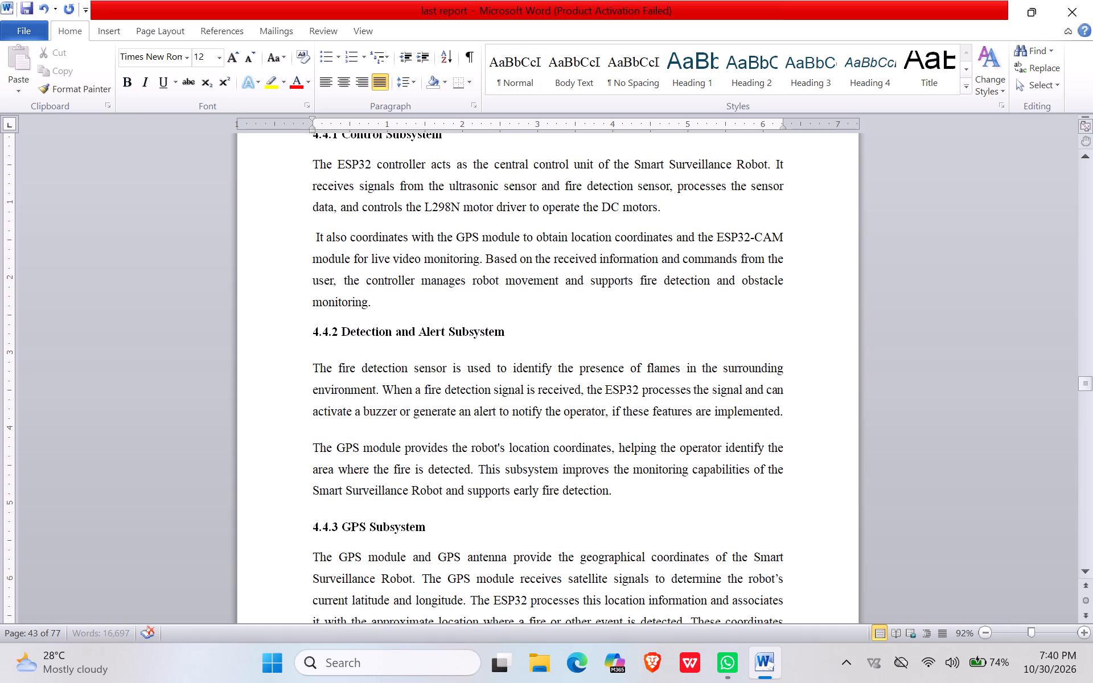
Delete the two sentences of section 4.4.3 from "The ESP32 processes this location information" to "during remote monitoring.".
scroll(608, 498, down, 4)
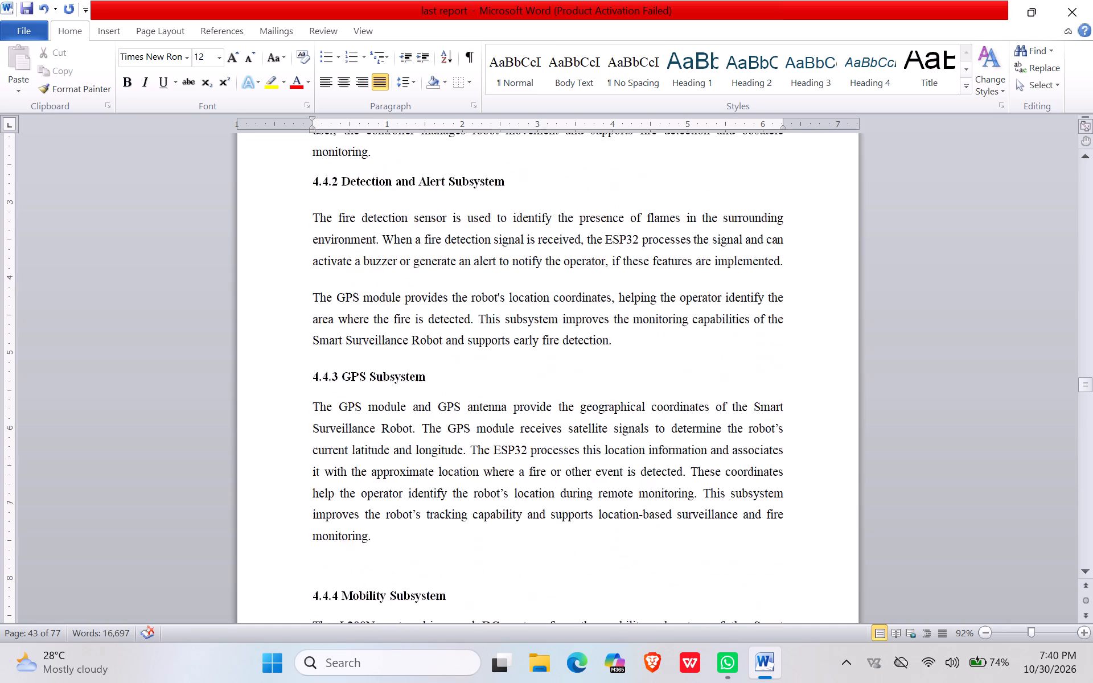
scroll(607, 498, down, 1)
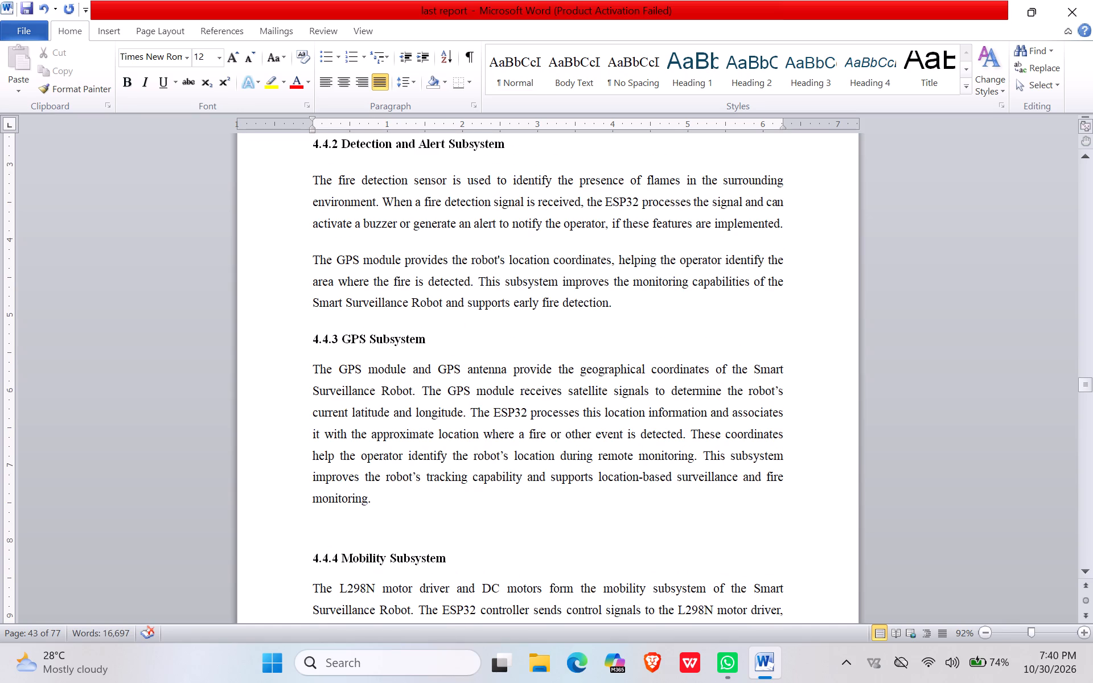
drag(470, 410, 696, 457)
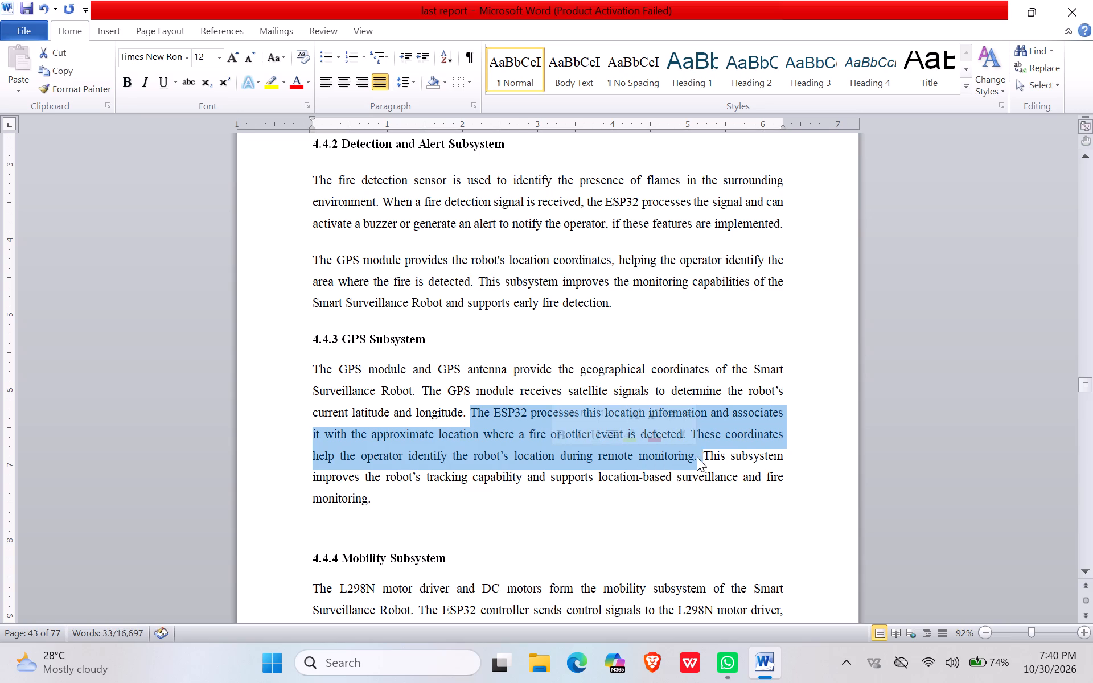
key(BackSpace)
Delete the blank line above the "4.4.4 Mobility Subsystem" heading.
scroll(539, 455, down, 5)
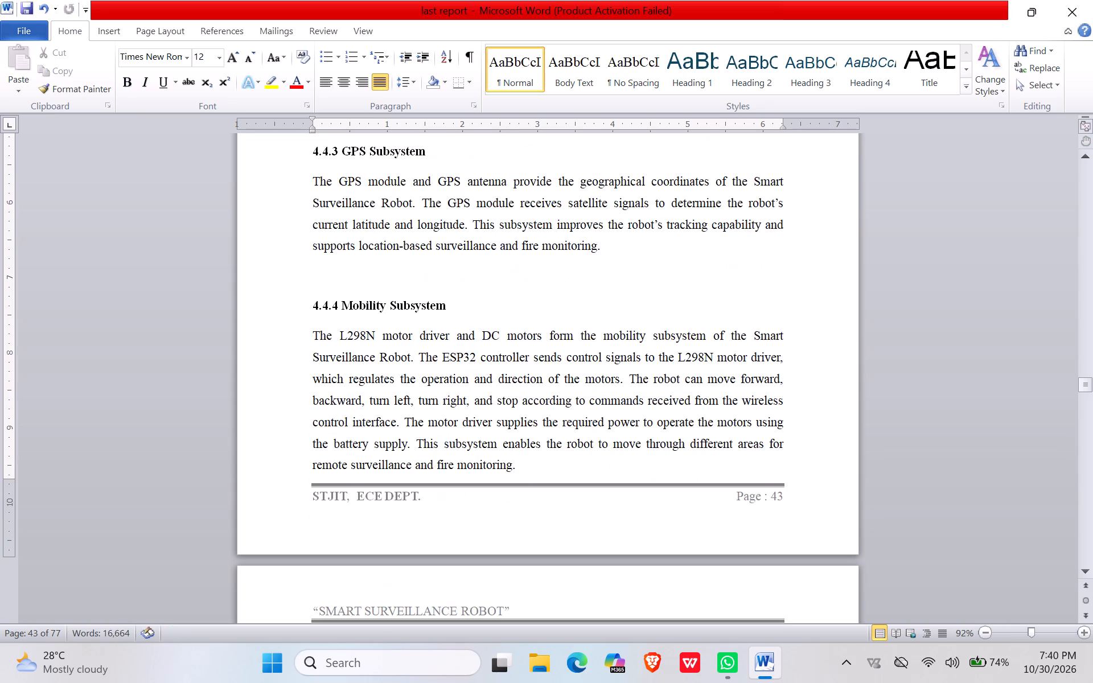
click(313, 306)
key(BackSpace)
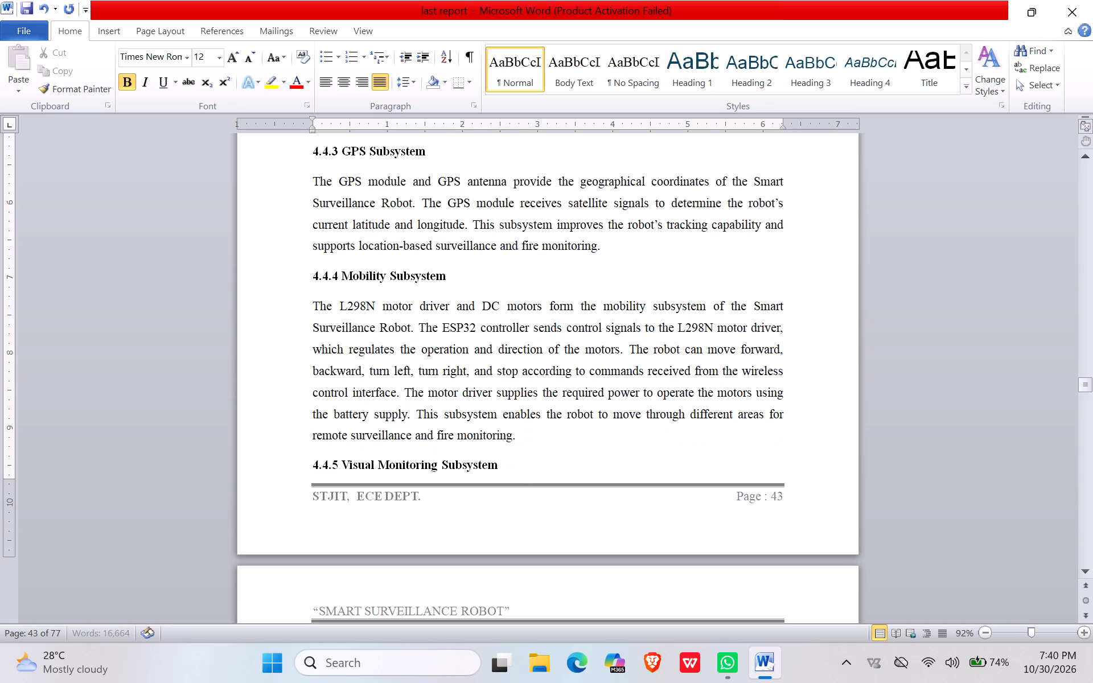
Delete the sentence beginning "The robot can move forward" from section 4.4.4's paragraph.
scroll(321, 306, up, 4)
scroll(325, 315, down, 4)
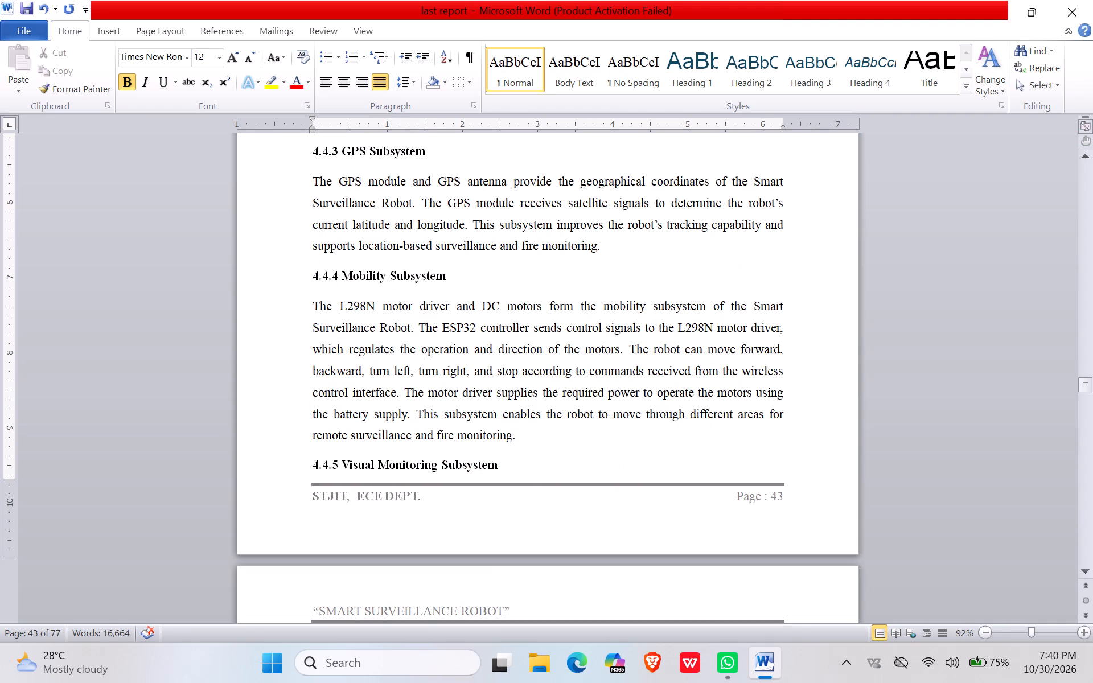
drag(400, 395, 522, 376)
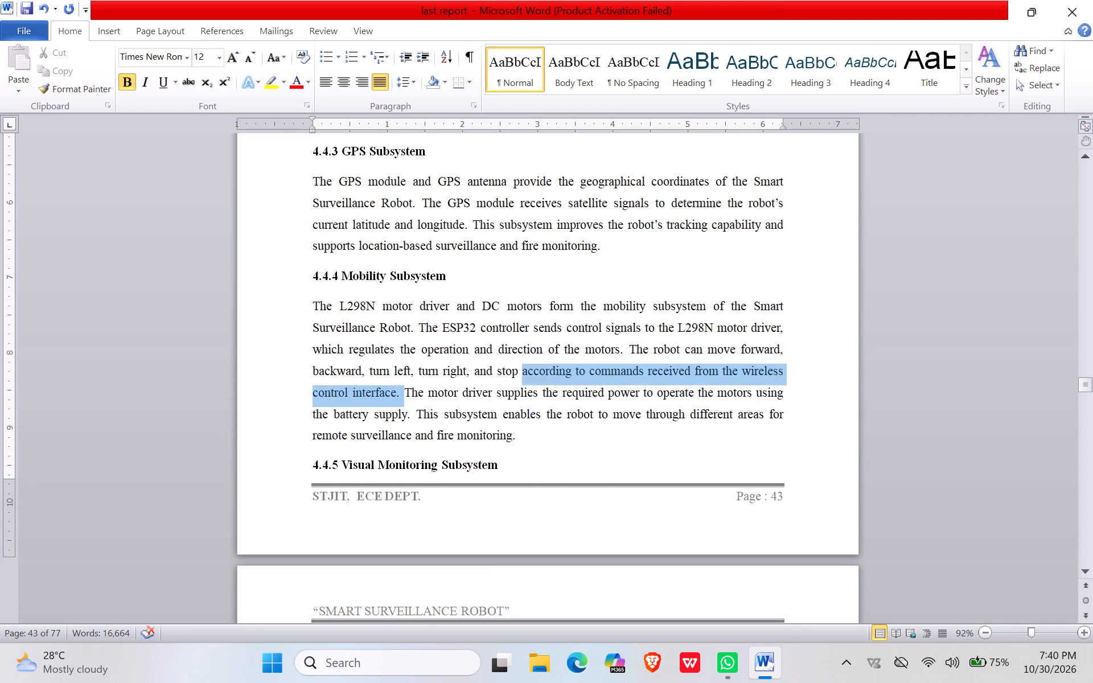
drag(522, 376, 626, 347)
key(BackSpace)
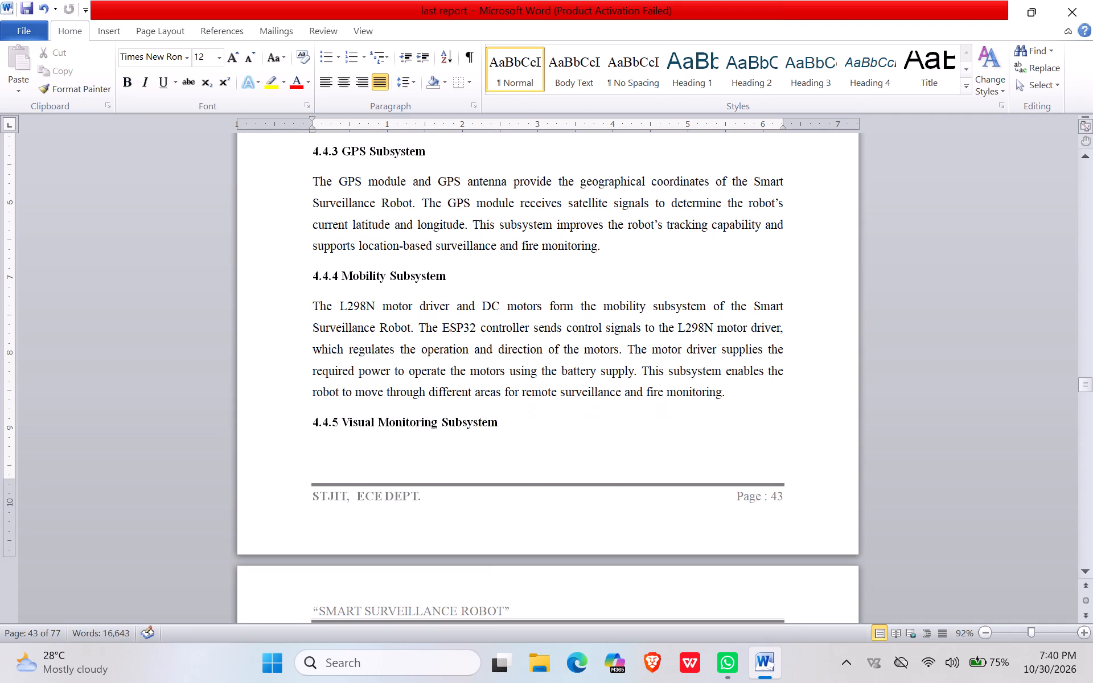
Insert two blank lines above "4.4.5 Visual Monitoring Subsystem" so that the heading starts at the top of page 44.
scroll(632, 406, down, 3)
click(299, 308)
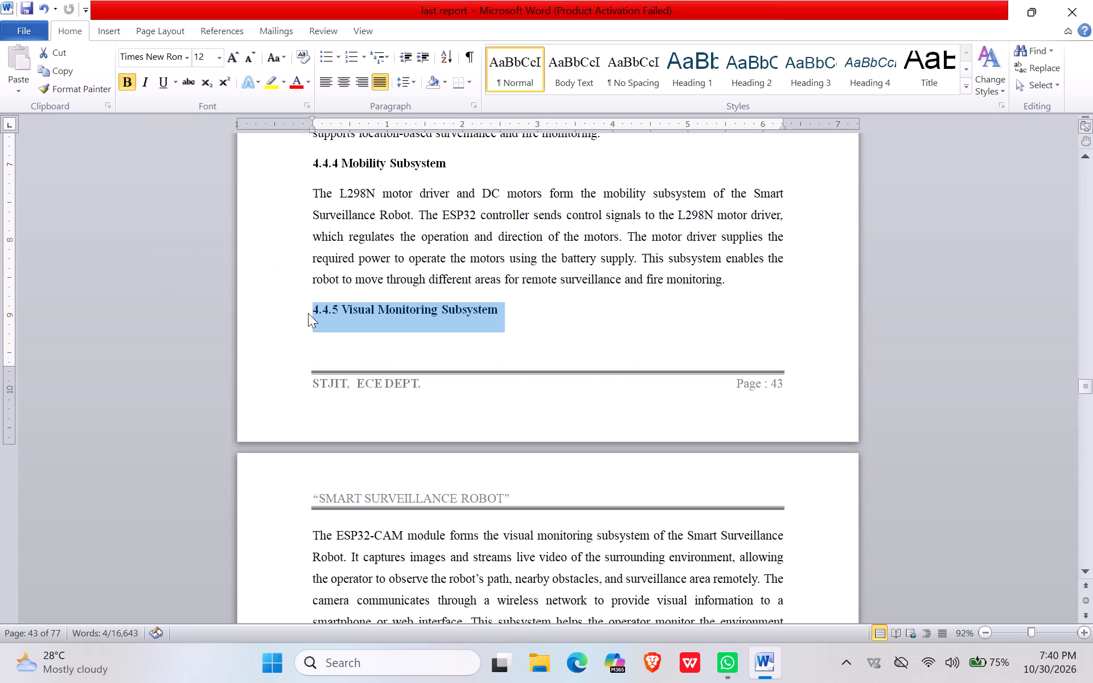
click(309, 314)
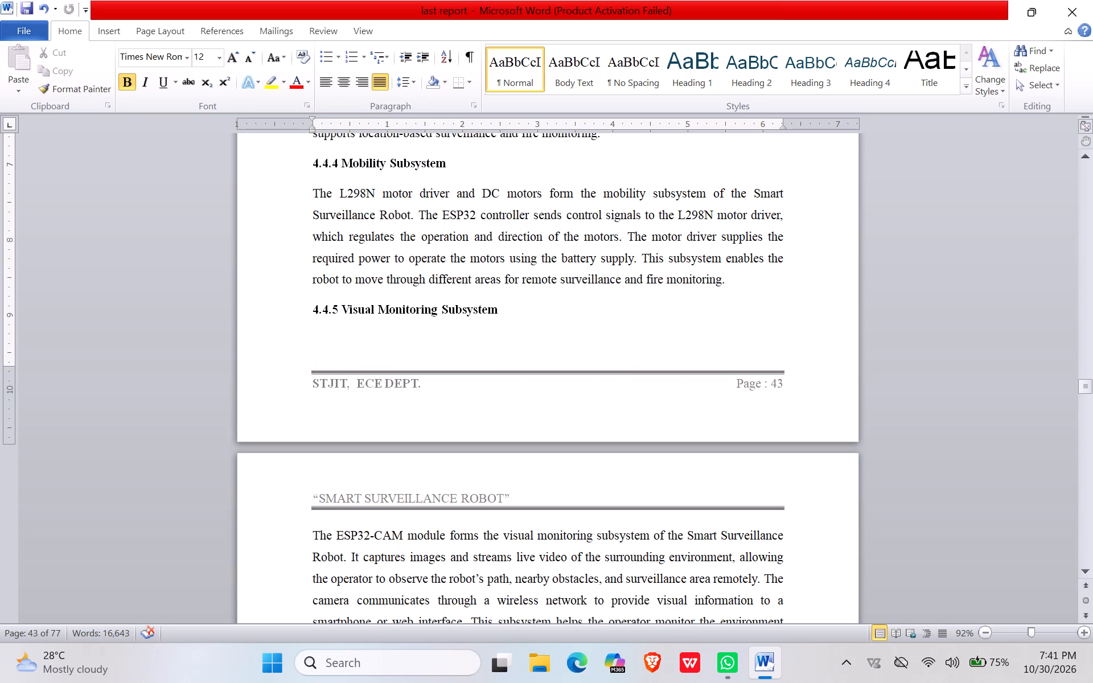
key(Return)
key(Return)
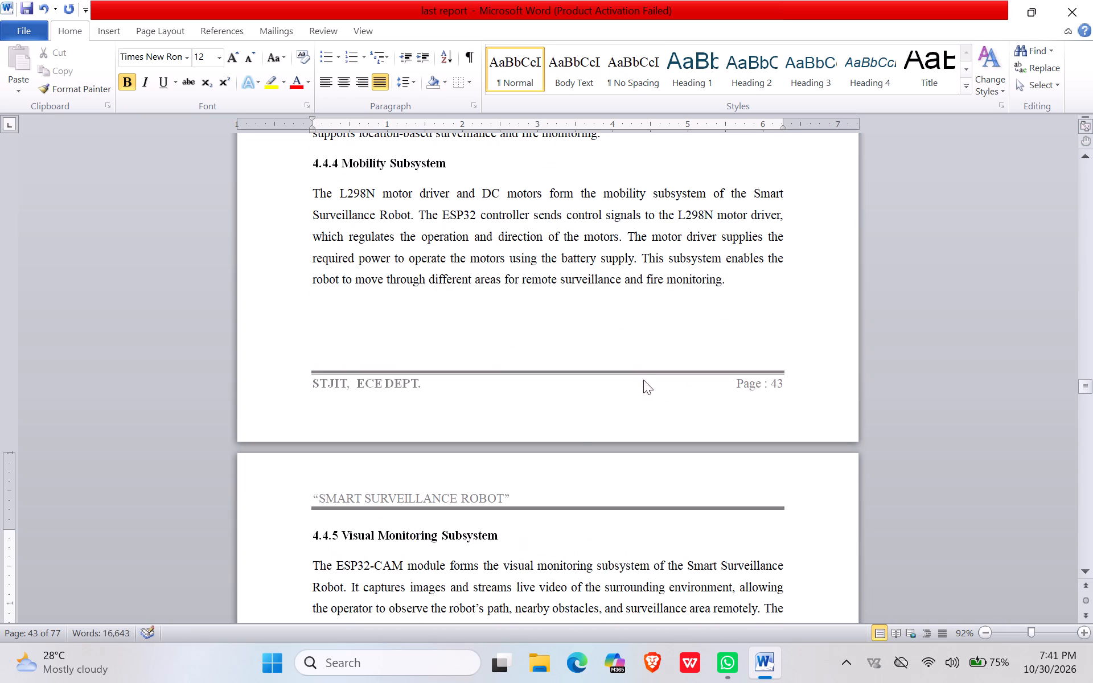
Look through the report from section 4.4.5 to its end and back to section 4.3.3 to check the remaining text and page layout.
scroll(539, 461, down, 10)
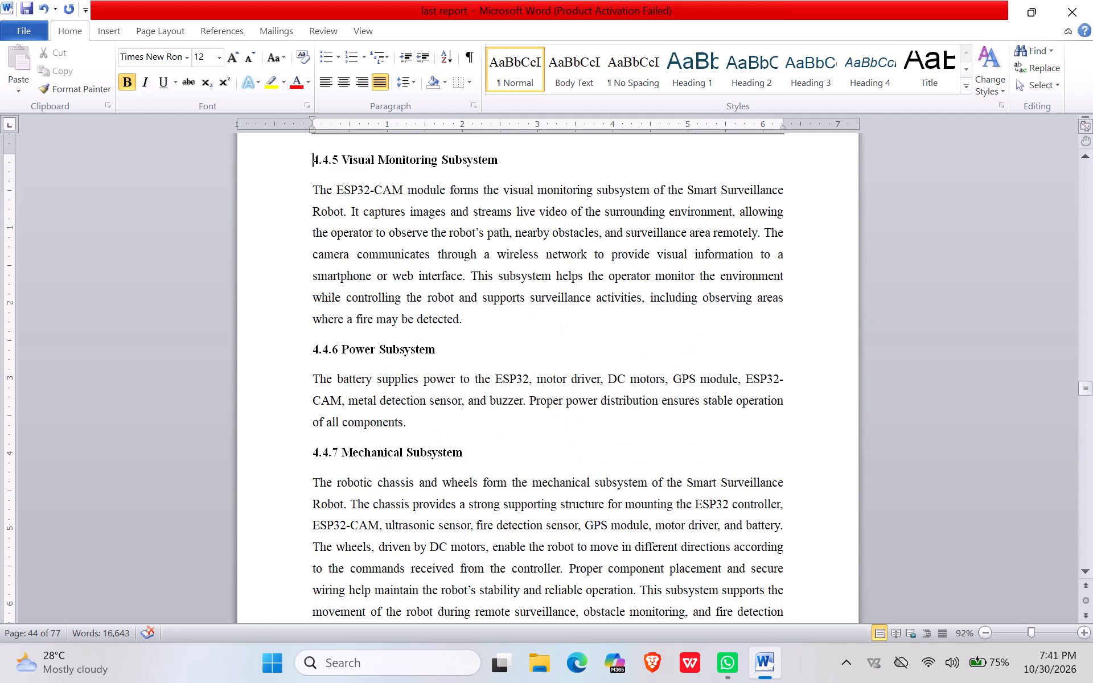
drag(1081, 388, 1083, 404)
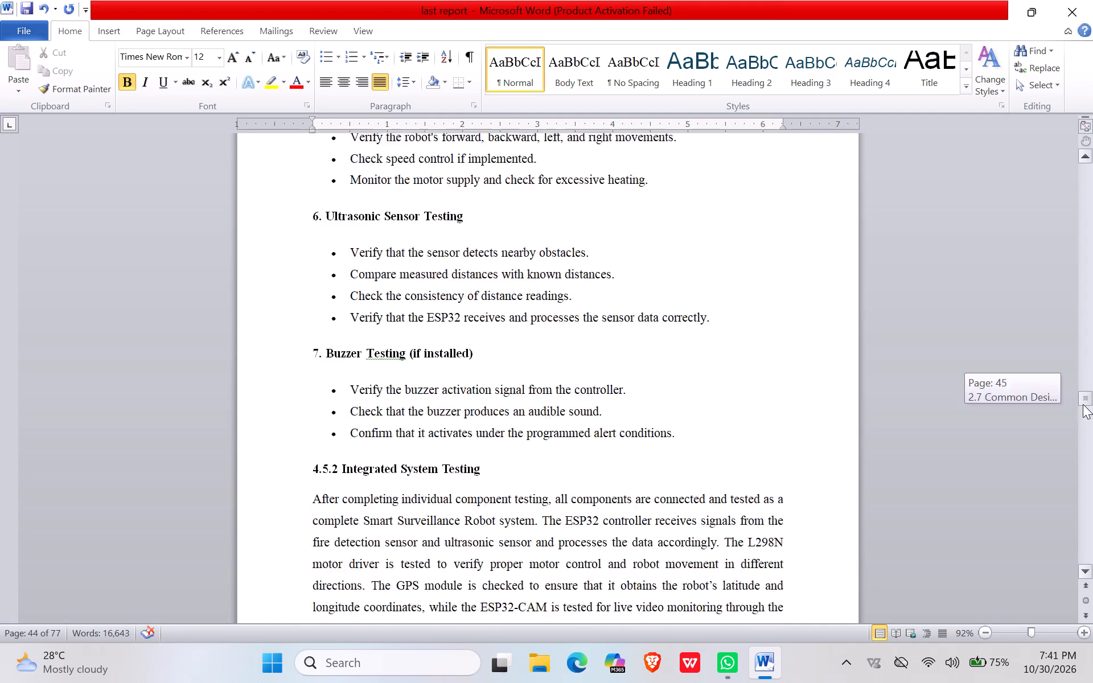
drag(1083, 404, 1073, 574)
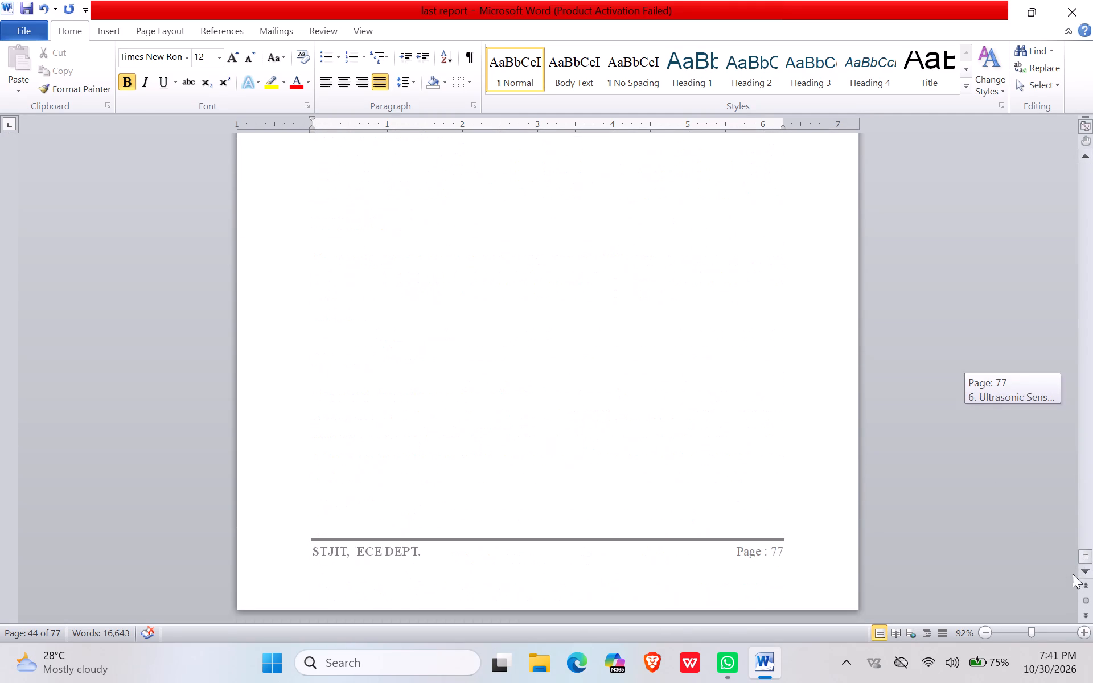
drag(1073, 574, 1070, 546)
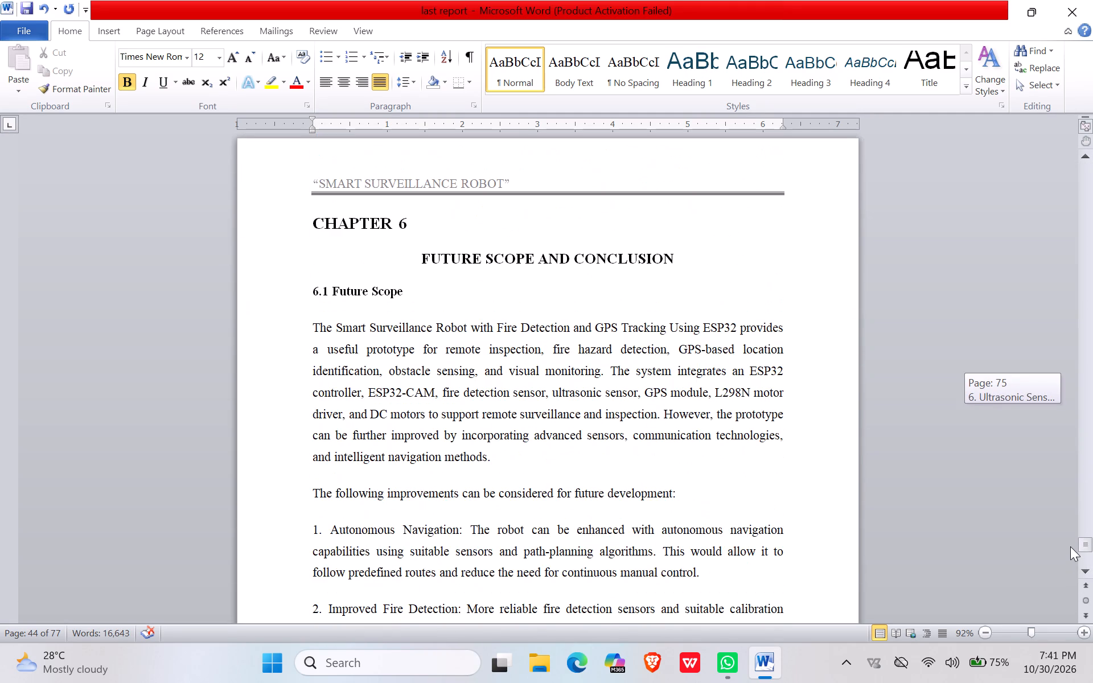
drag(1070, 546, 1076, 419)
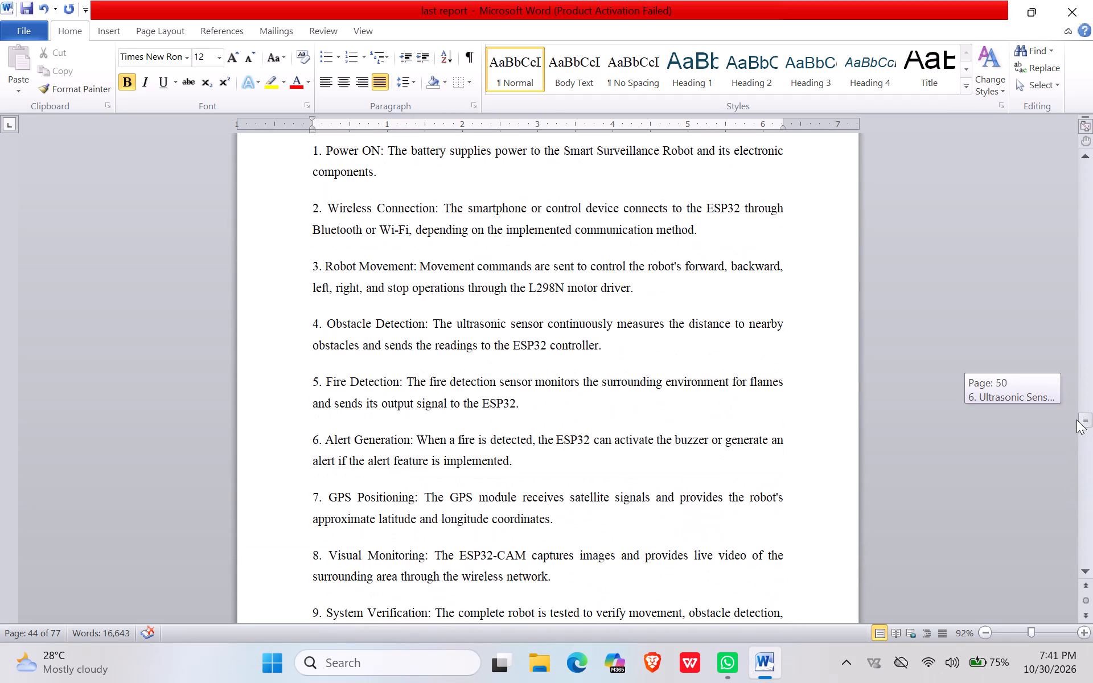
drag(1076, 419, 1076, 414)
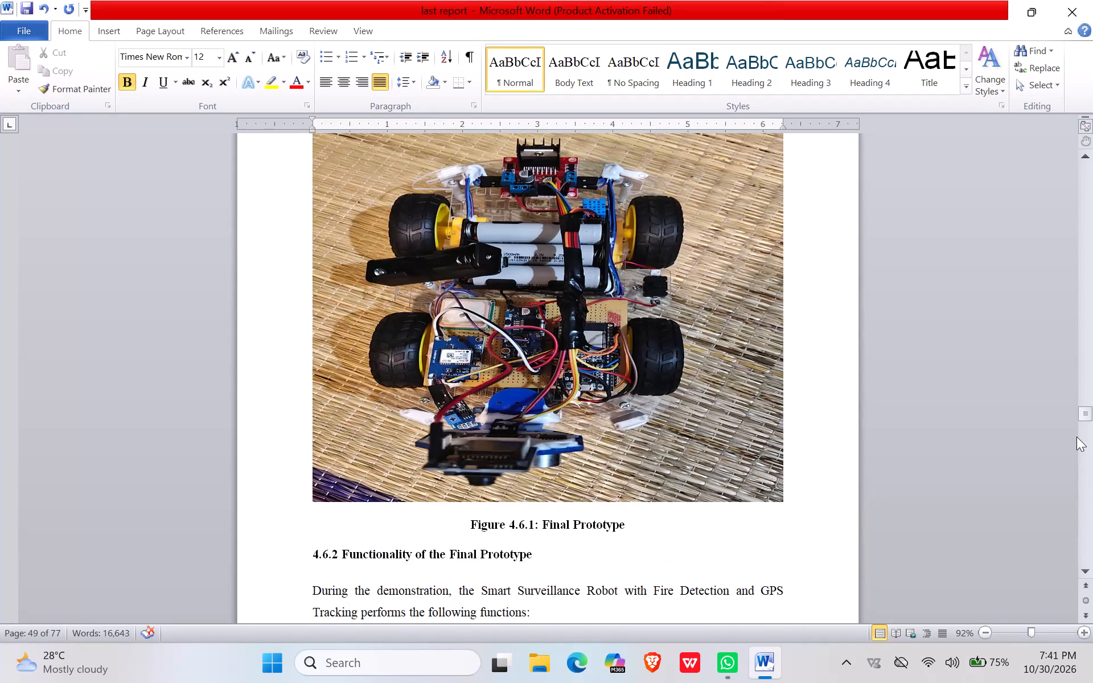
scroll(1013, 452, down, 2)
scroll(748, 364, down, 1)
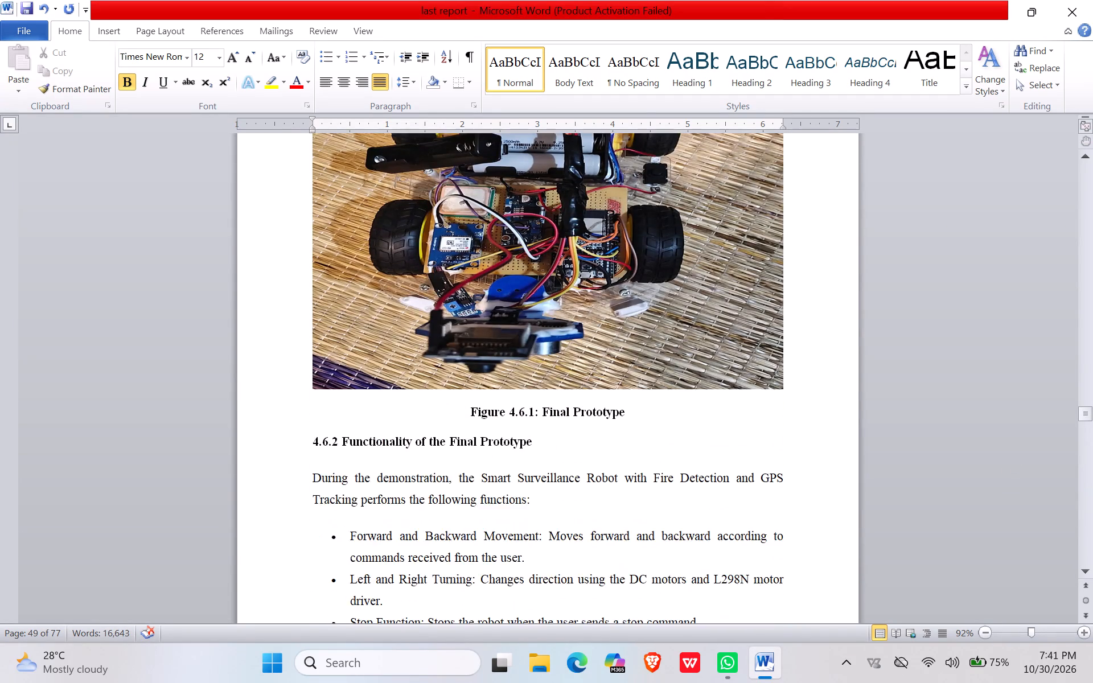
scroll(748, 361, up, 20)
scroll(748, 361, up, 12)
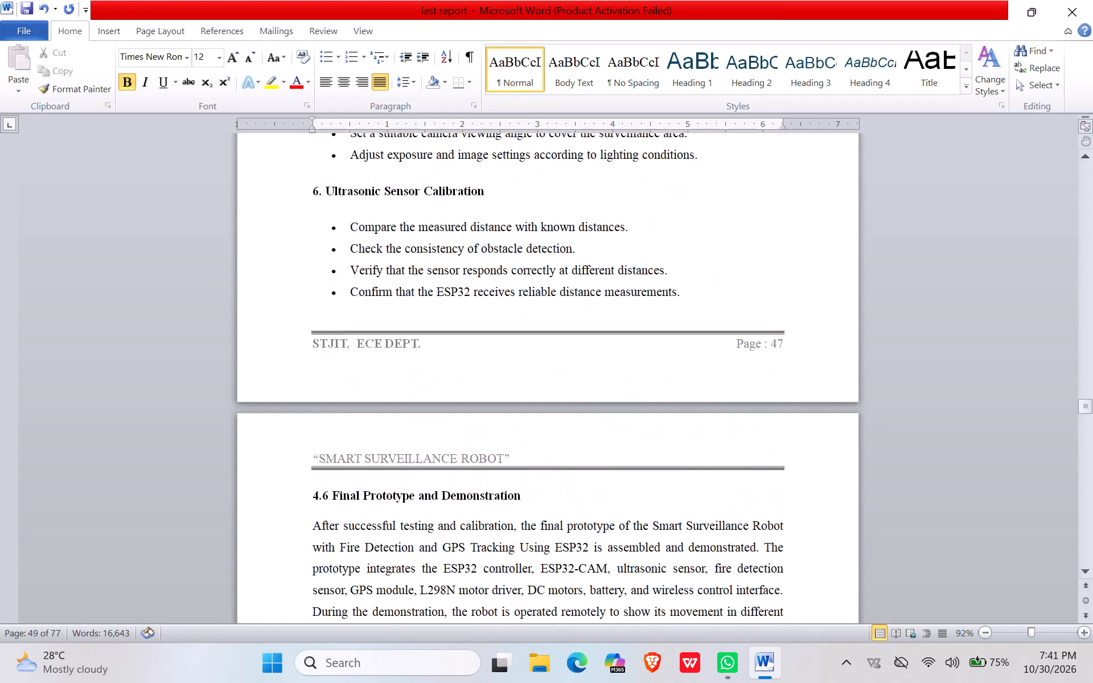
scroll(779, 372, up, 20)
scroll(779, 372, up, 11)
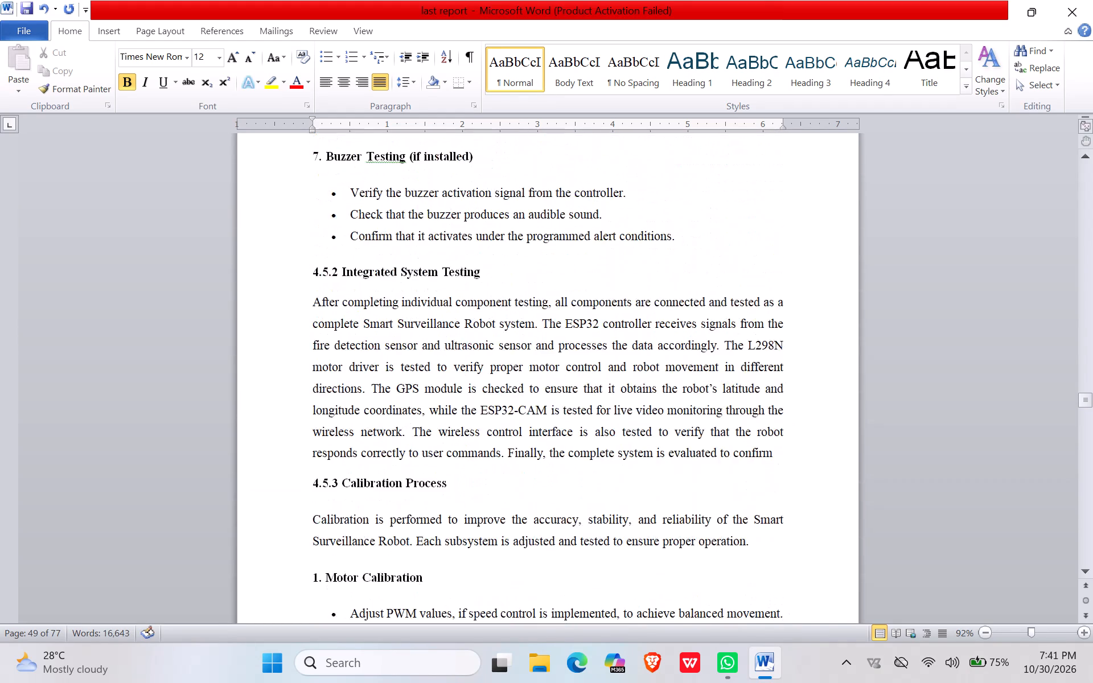
scroll(780, 372, up, 20)
scroll(780, 372, up, 11)
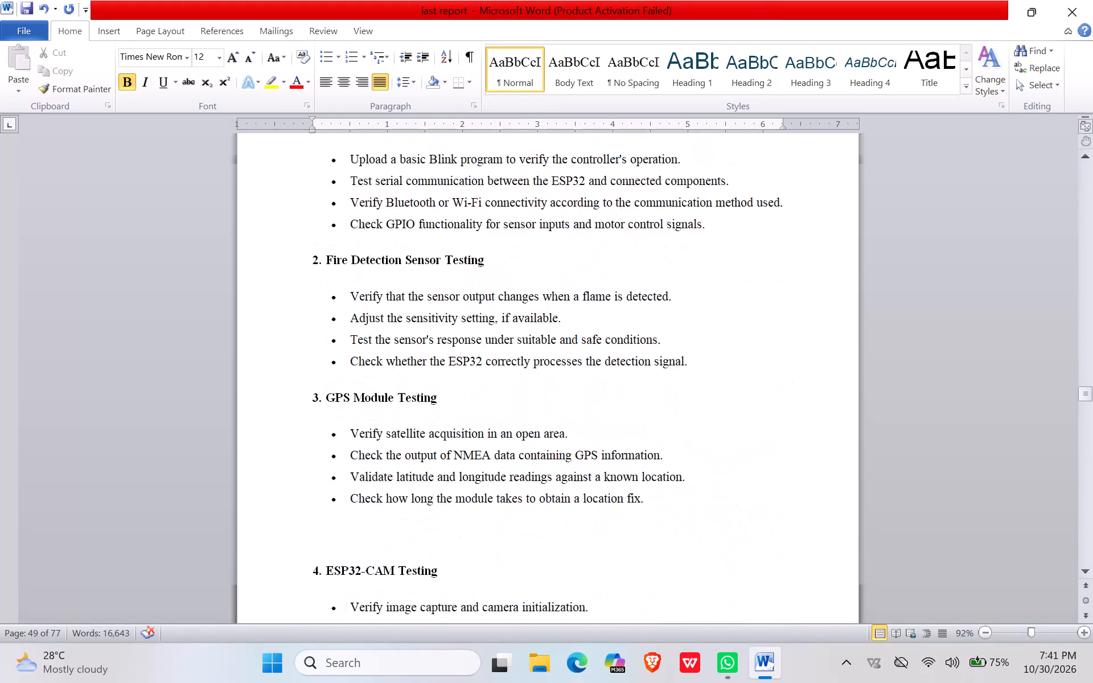
scroll(783, 372, up, 8)
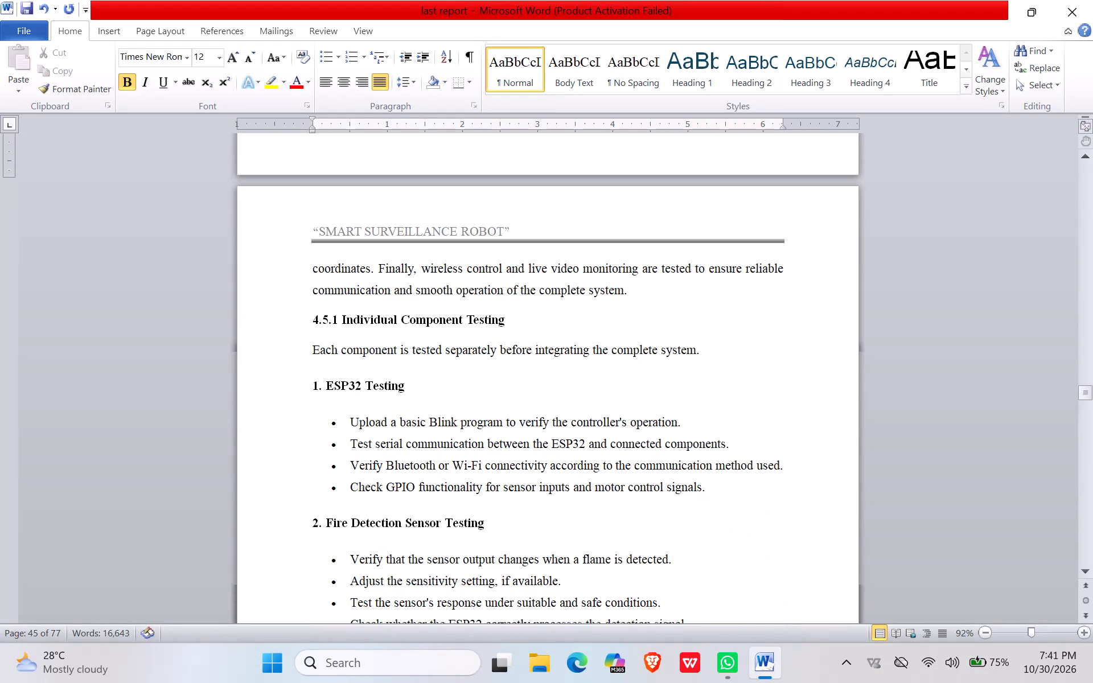
scroll(730, 378, down, 1)
scroll(727, 378, up, 13)
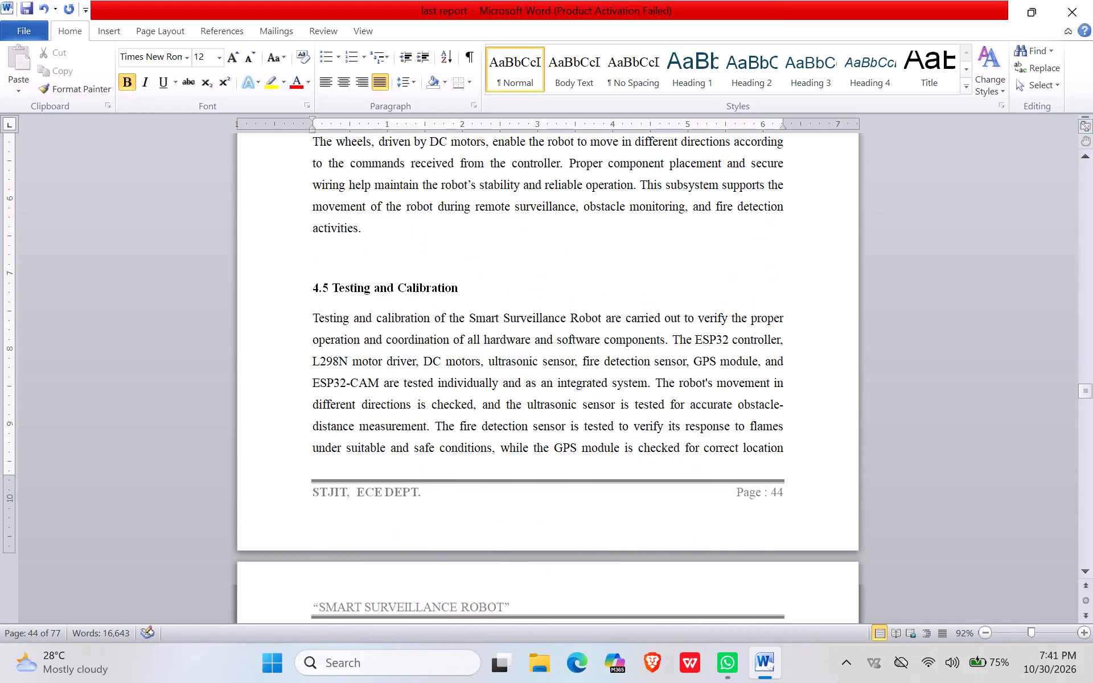
scroll(731, 385, up, 3)
scroll(626, 389, up, 5)
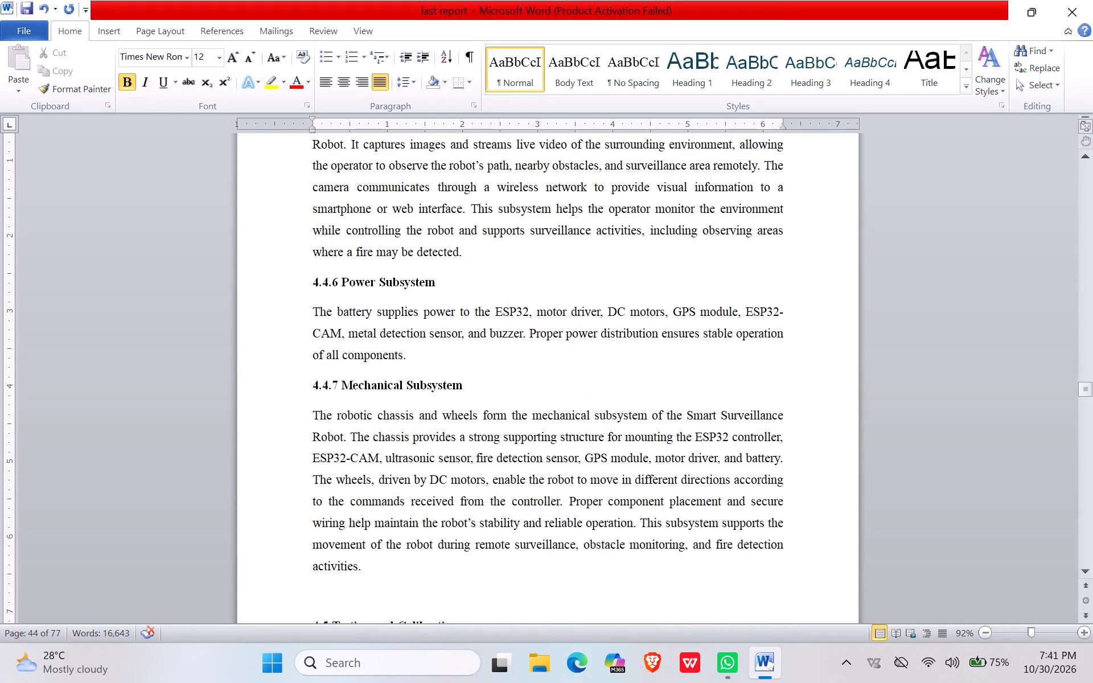
scroll(624, 380, up, 20)
scroll(624, 380, up, 20)
scroll(624, 380, up, 3)
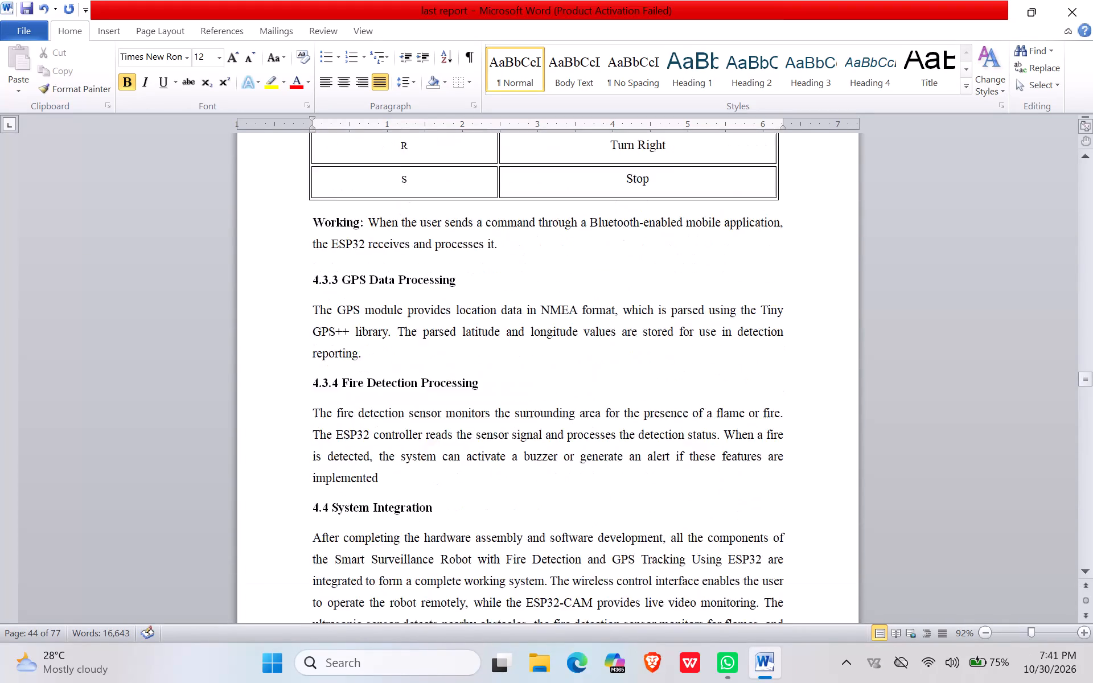
scroll(635, 389, up, 7)
scroll(633, 375, down, 8)
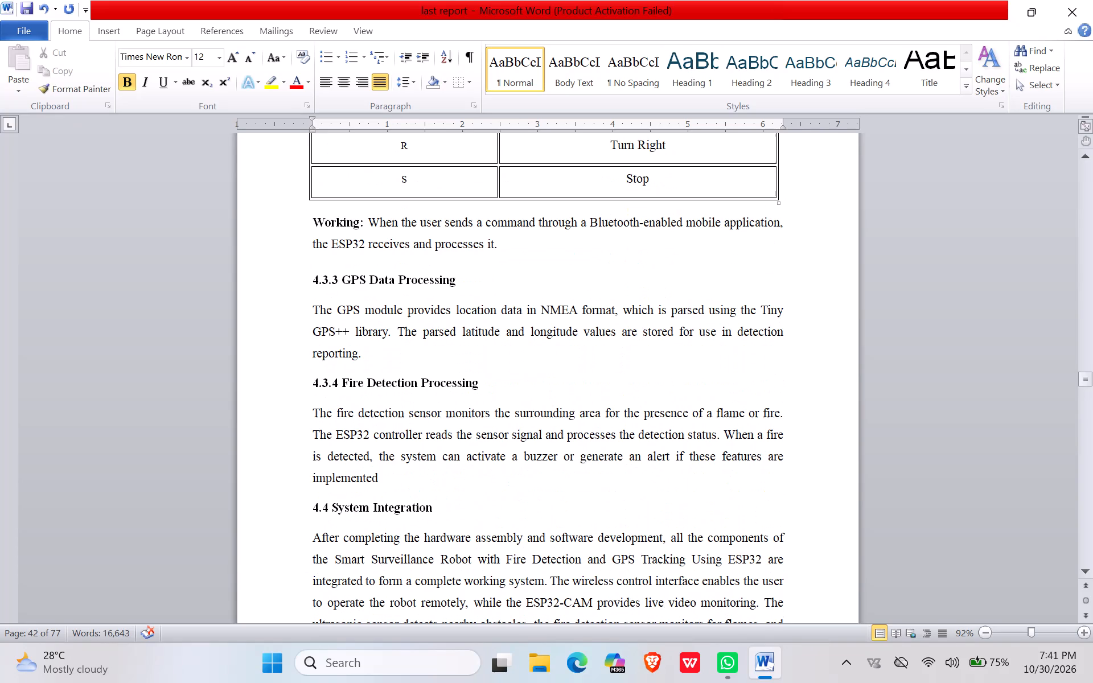
Delete the end of section 4.4's paragraph, from "The wireless control interface" to "the complete system is tested.".
scroll(634, 367, down, 4)
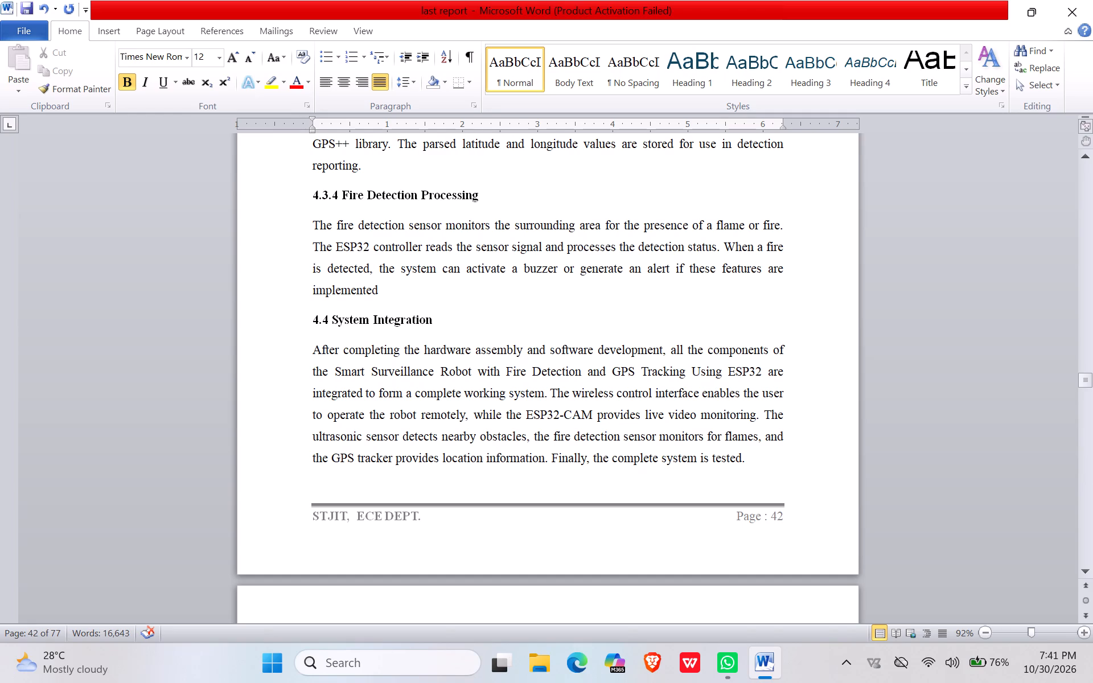
drag(548, 396, 553, 396)
drag(553, 396, 759, 459)
key(BackSpace)
Delete the sentence beginning "When a fire is detected" from section 4.3.4's paragraph.
scroll(635, 415, down, 1)
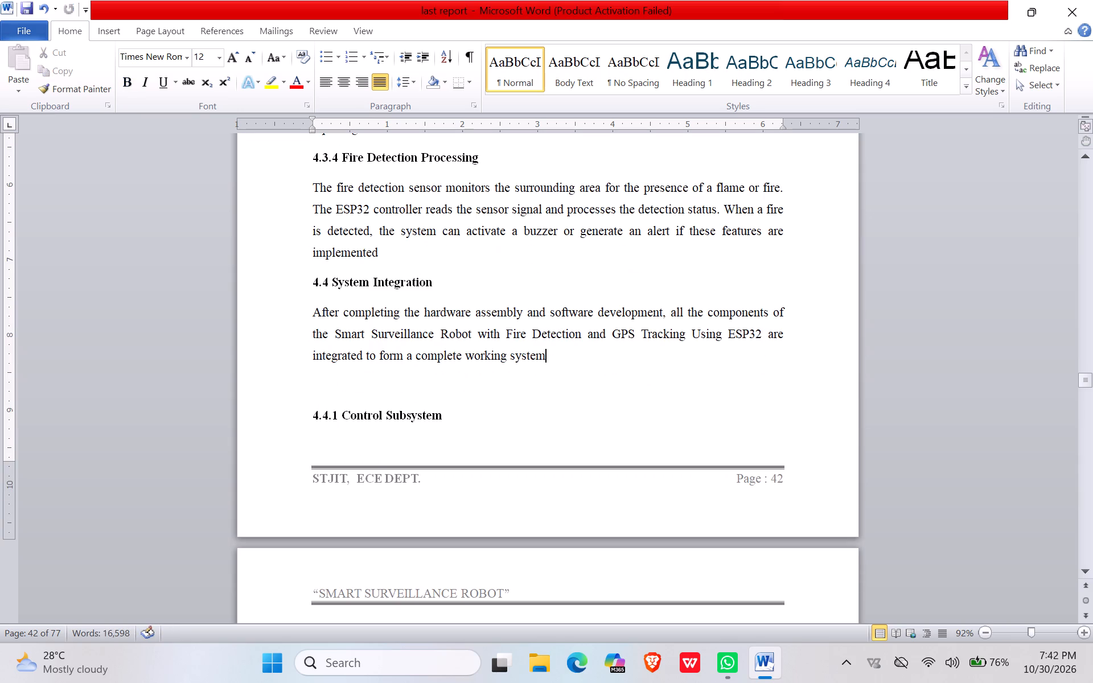
drag(725, 205, 724, 205)
drag(724, 205, 733, 247)
key(BackSpace)
Delete the blank line above the "4.4.1 Control Subsystem" heading.
scroll(517, 341, down, 1)
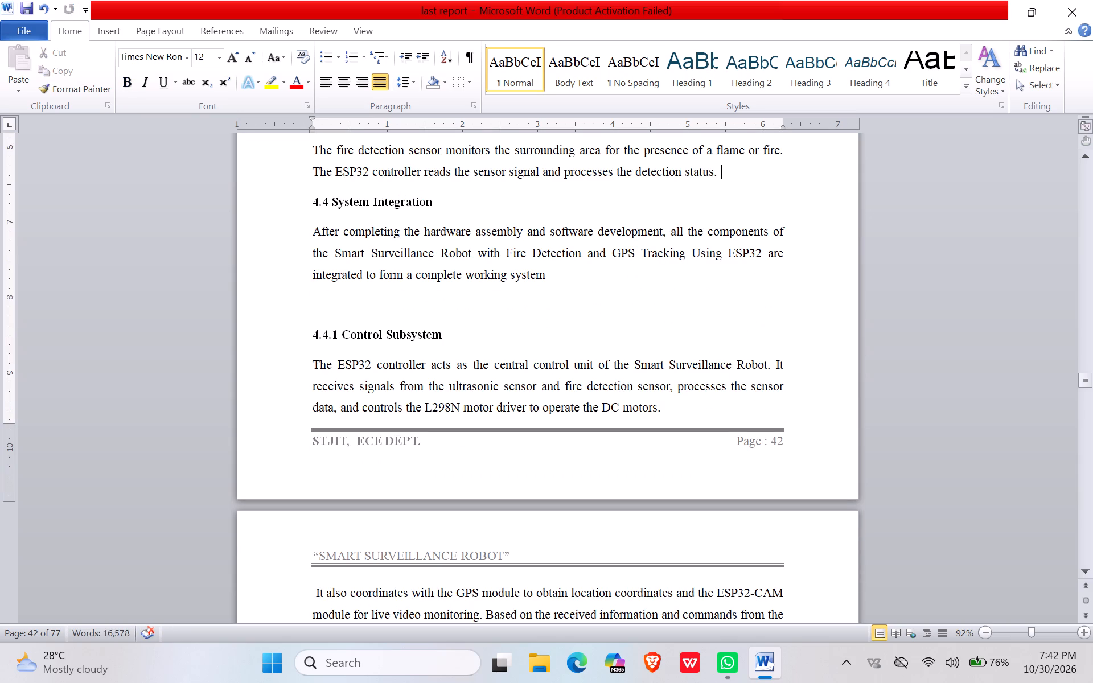
click(313, 333)
key(BackSpace)
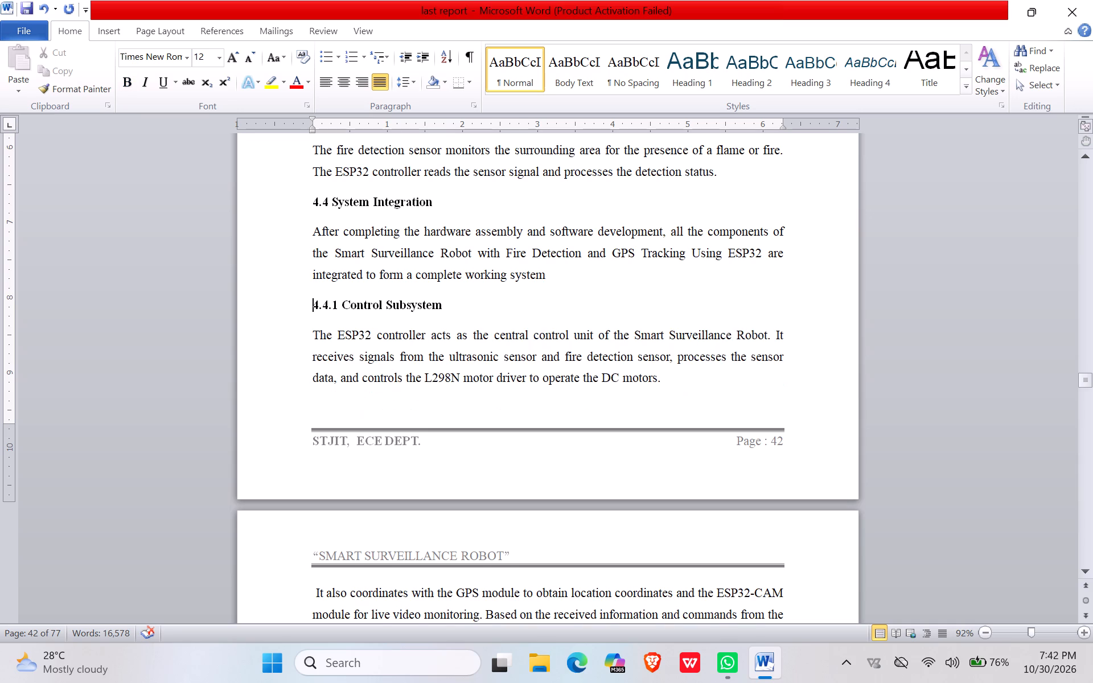
Delete section 4.4.1's second paragraph, beginning "It also coordinates with the GPS module", and add a line break so "4.4.2 Detection and Alert Subsystem" starts page 43.
scroll(450, 407, down, 5)
drag(389, 474, 307, 407)
key(BackSpace)
key(Return)
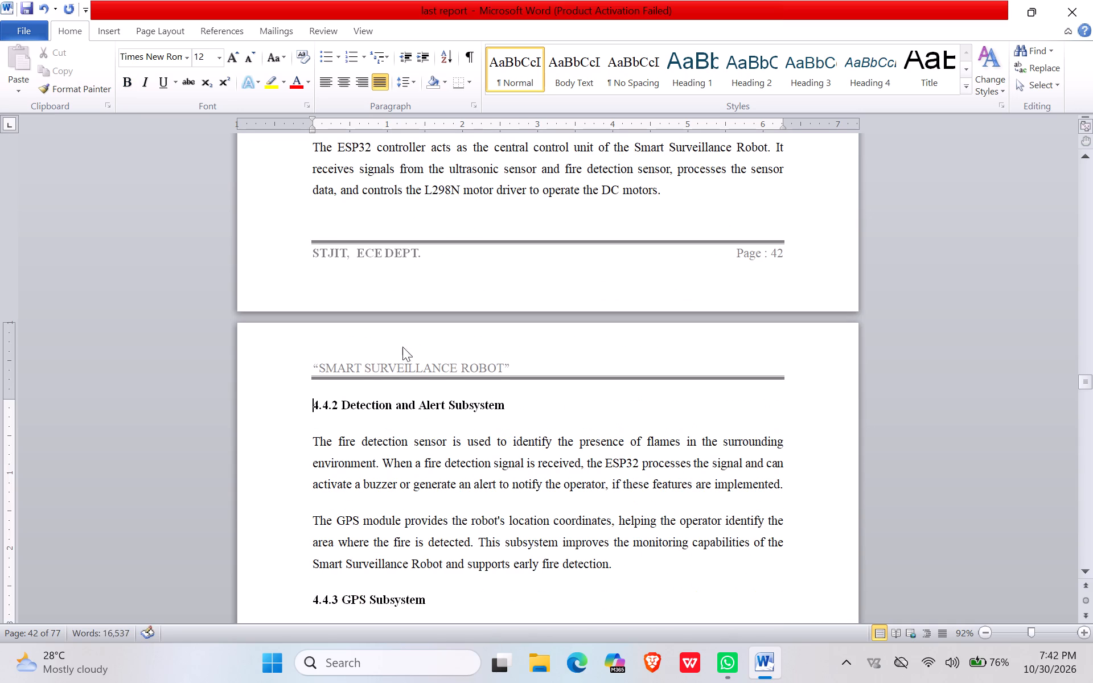
Delete the sentence beginning "This subsystem improves the monitoring capabilities" from section 4.4.2 and end the paragraph with a period after "detected".
scroll(516, 416, down, 3)
drag(624, 459, 471, 428)
key(BackSpace)
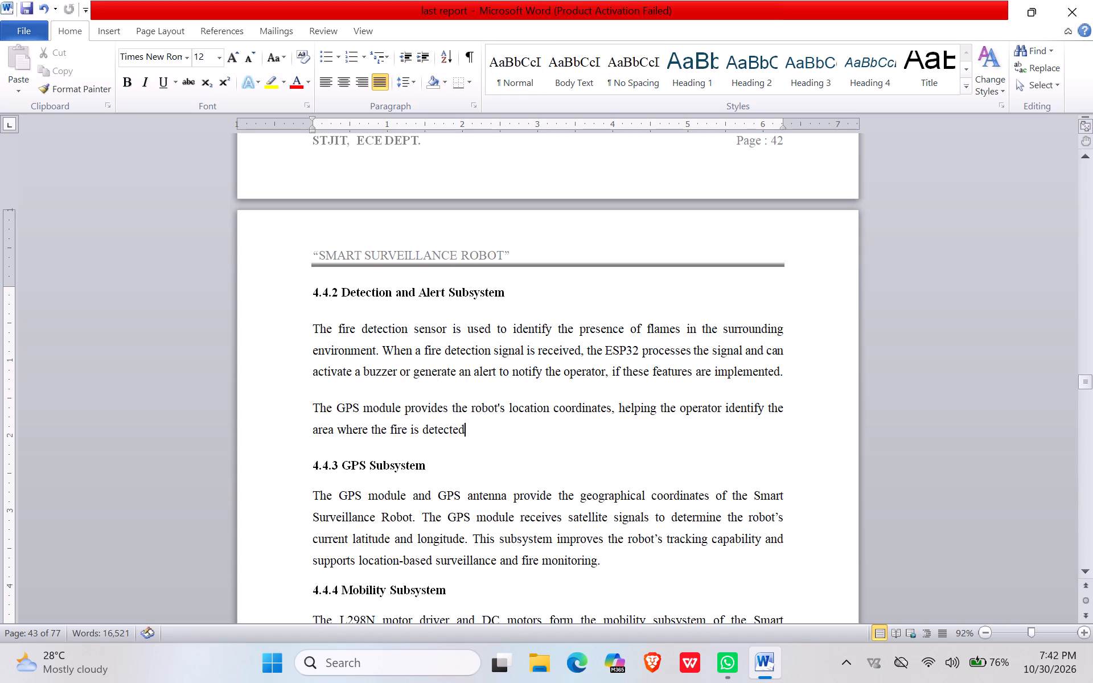
key(period)
Delete the sentence beginning "This subsystem improves the robot's tracking capability" from section 4.4.3's paragraph.
scroll(590, 396, down, 4)
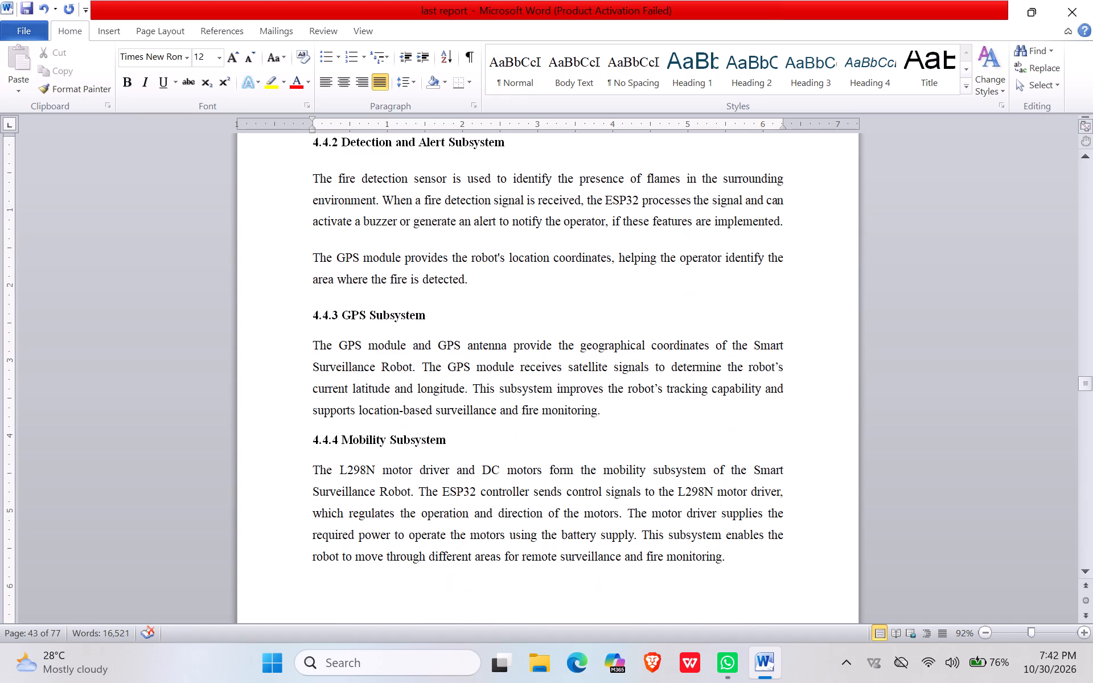
drag(472, 381, 565, 405)
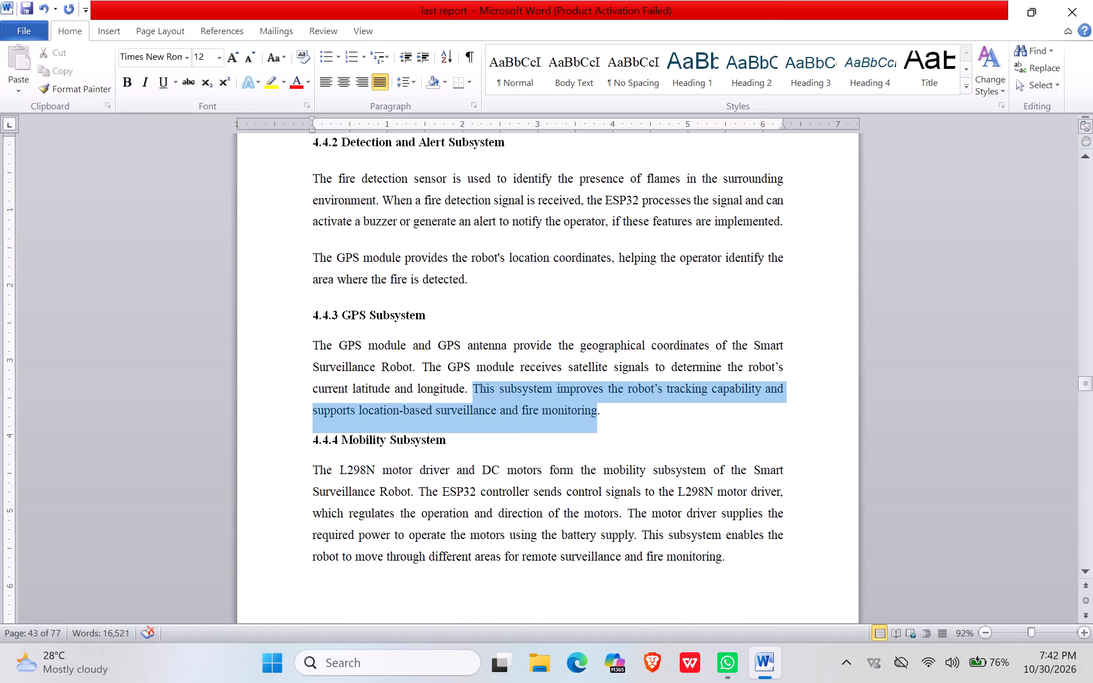
drag(565, 405, 596, 406)
key(BackSpace)
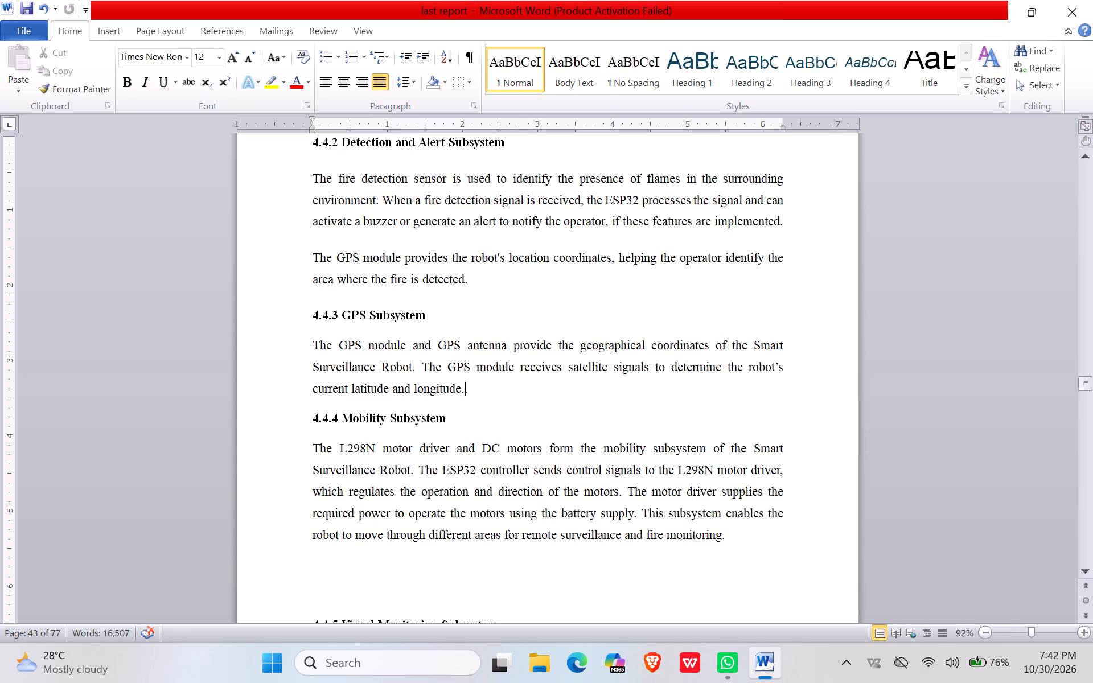
Remove the trailing space after "longitude." at the end of section 4.4.3's paragraph.
key(BackSpace)
Delete the last two sentences of section 4.4.4's paragraph, from "The motor driver supplies" through "fire monitoring.".
scroll(592, 403, down, 3)
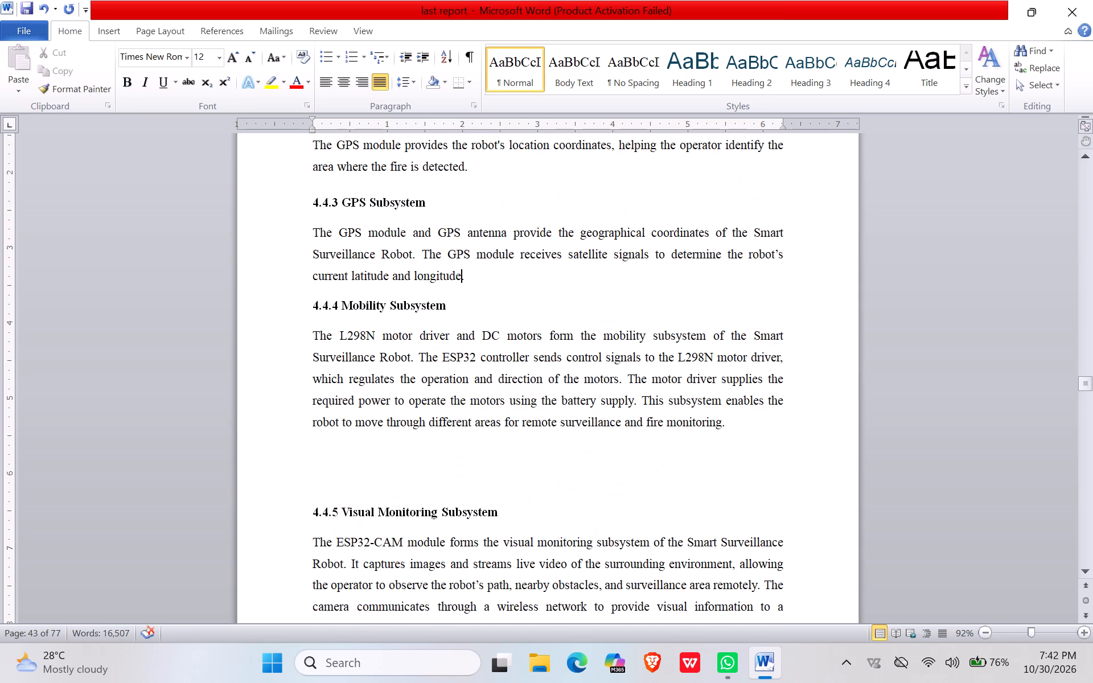
drag(627, 380, 642, 384)
drag(642, 384, 738, 426)
key(BackSpace)
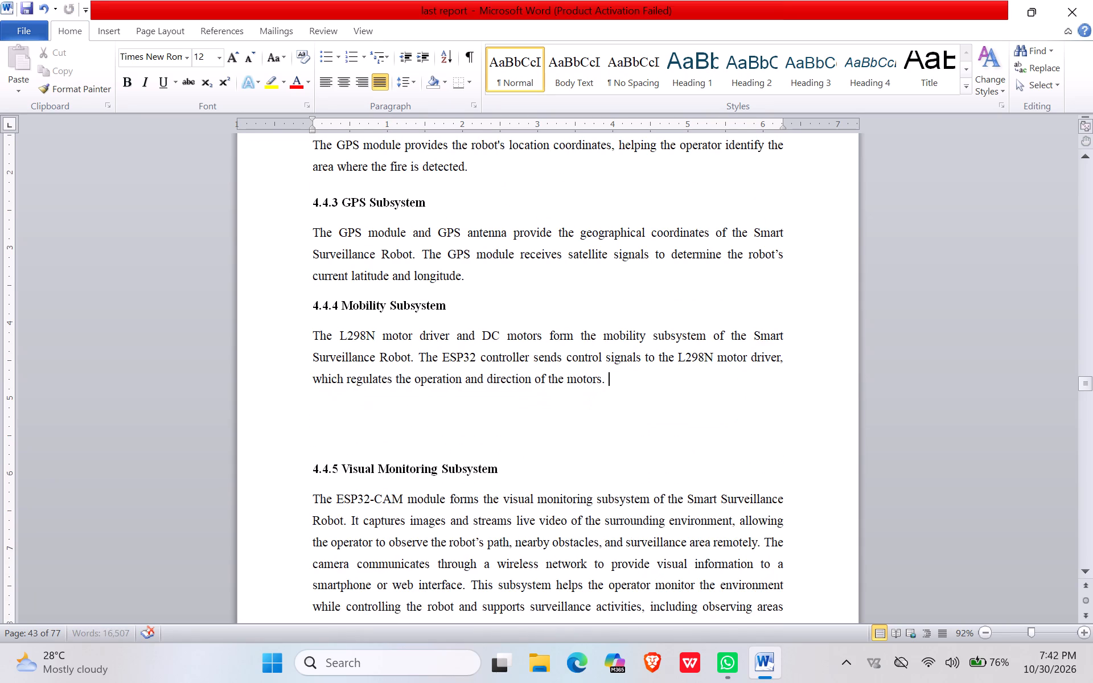
Delete the two blank lines above the "4.4.5 Visual Monitoring Subsystem" heading.
scroll(628, 408, down, 3)
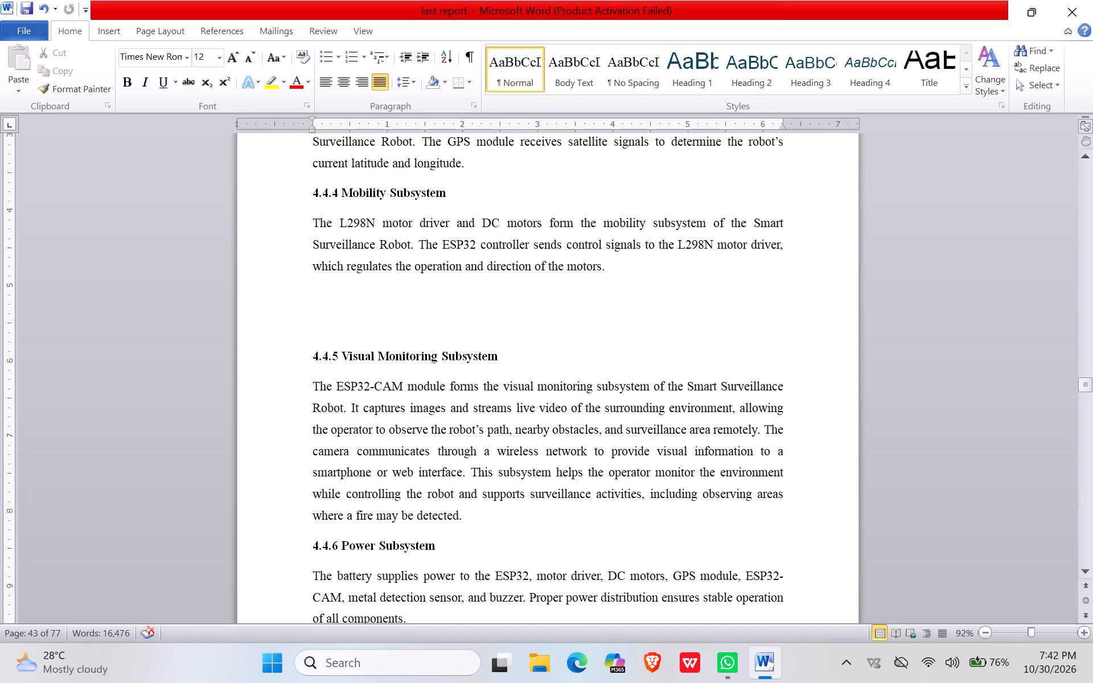
click(313, 359)
key(BackSpace)
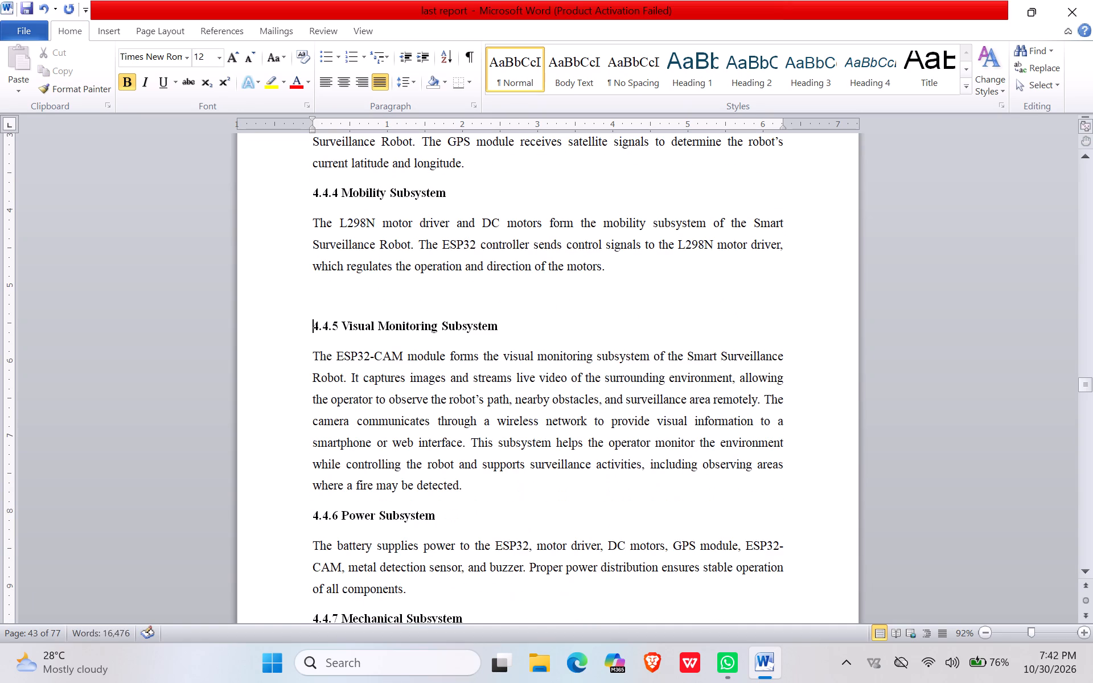
key(BackSpace)
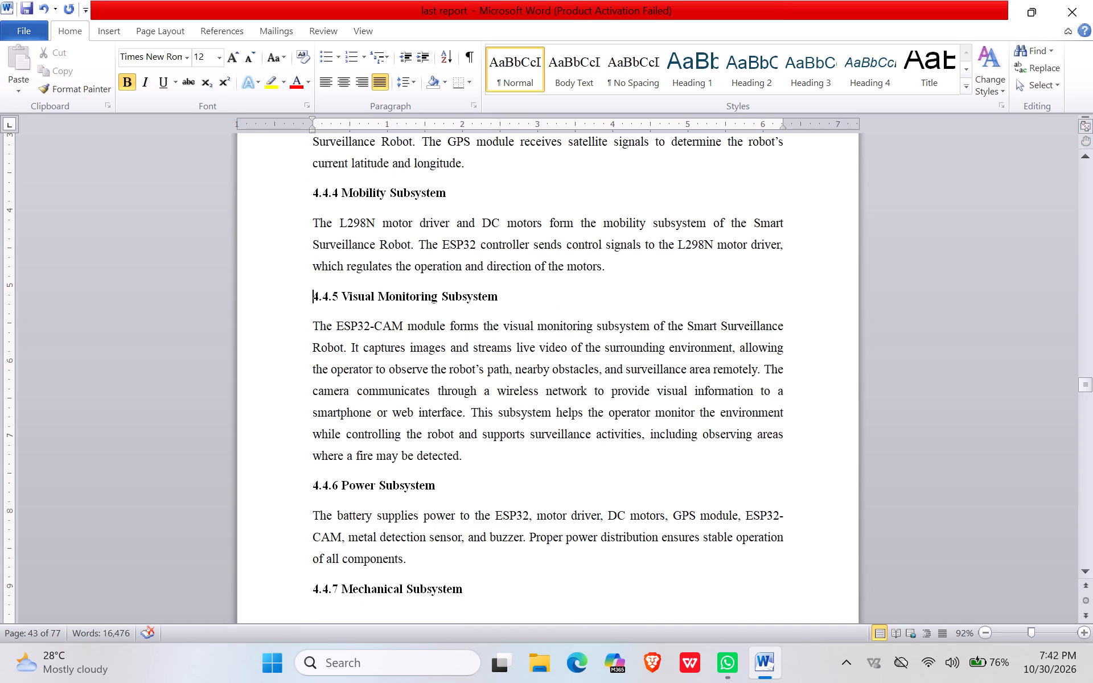
Split section 4.4.5's paragraph after "surveillance area remotely." so "The camera communicates" starts a new paragraph.
click(764, 367)
key(Return)
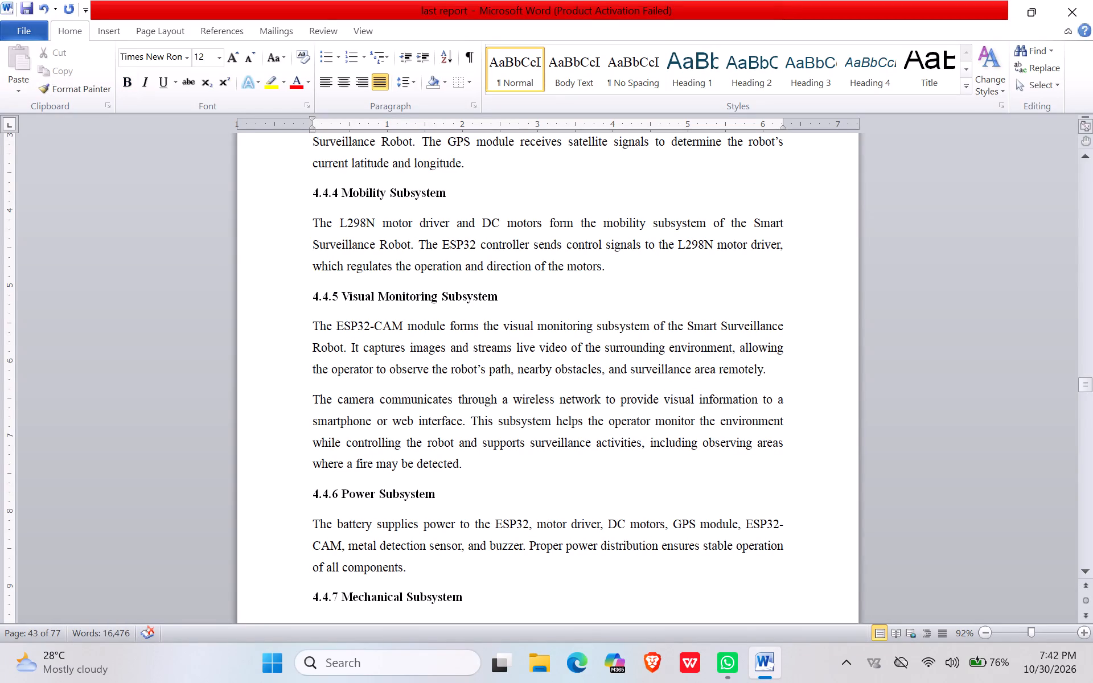
Delete the sentence beginning "The camera communicates through a wireless network" so section 4.4.5's second paragraph starts with "This subsystem helps".
drag(470, 422, 313, 392)
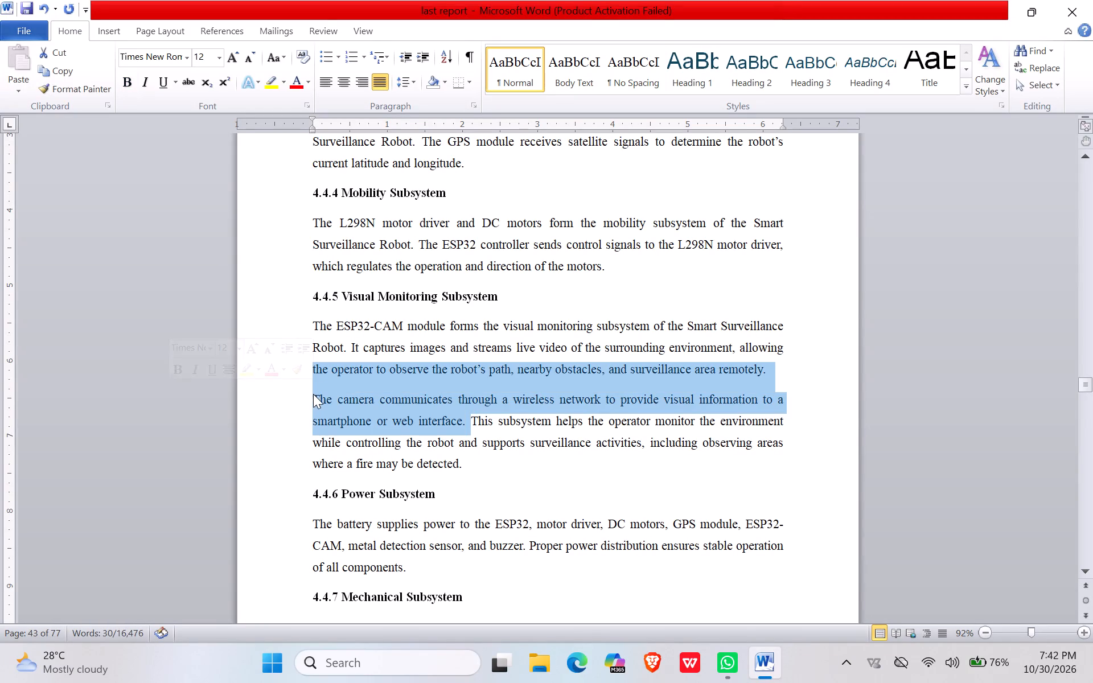
click(313, 394)
drag(313, 394, 452, 423)
key(BackSpace)
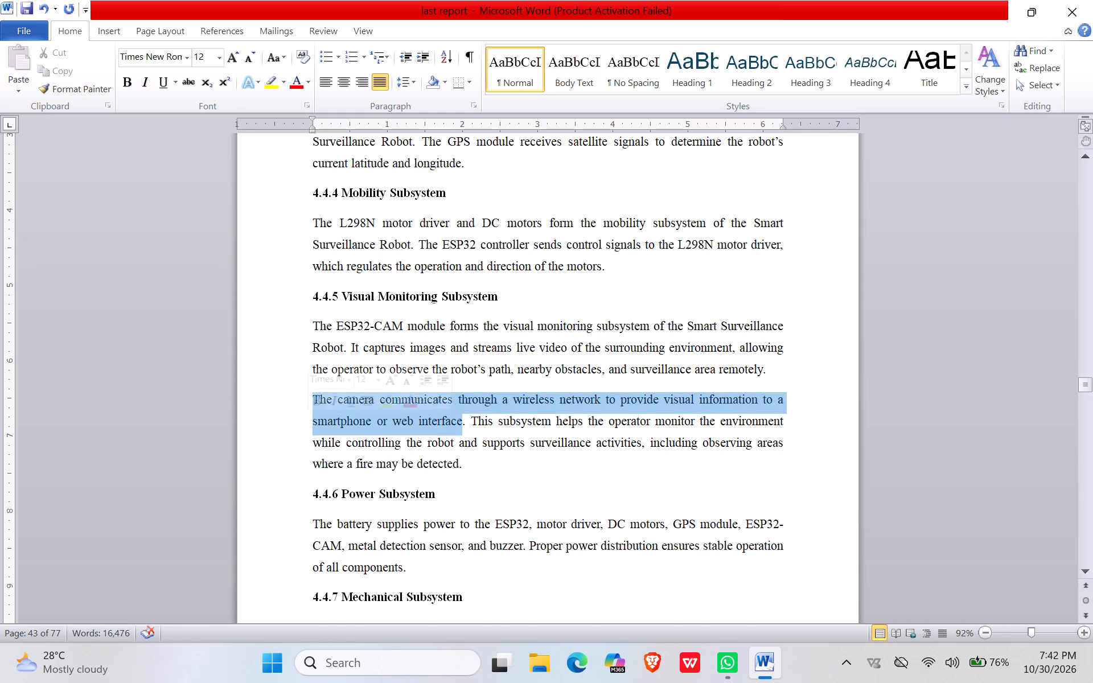
key(Right)
key(Right)
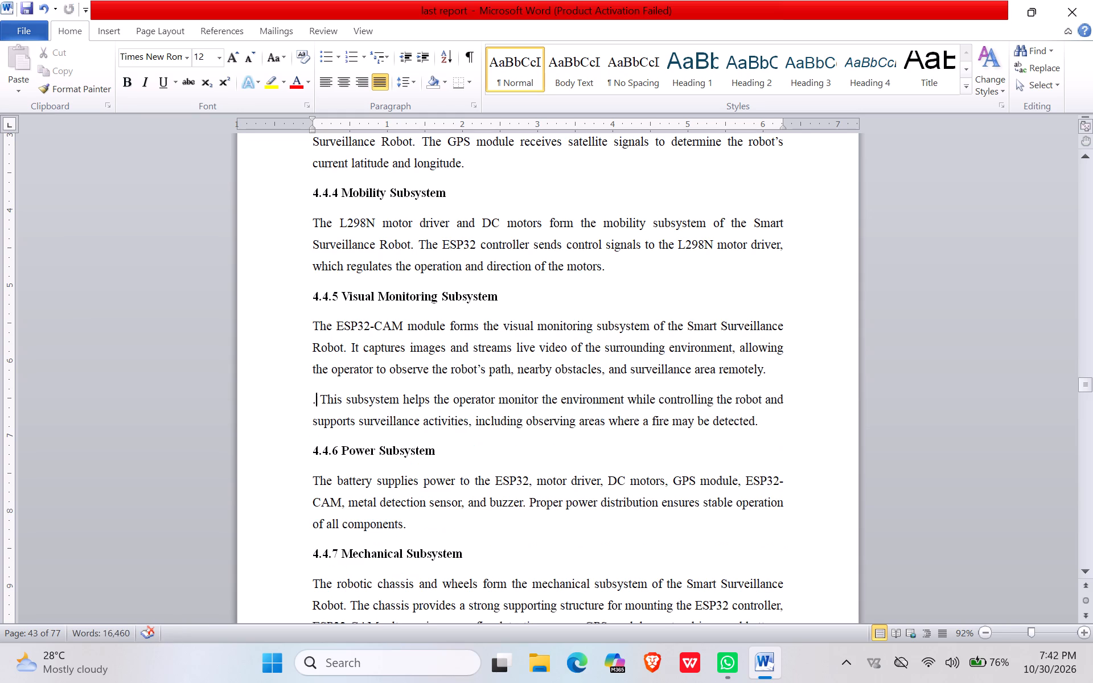
key(BackSpace)
key(BackSpace)
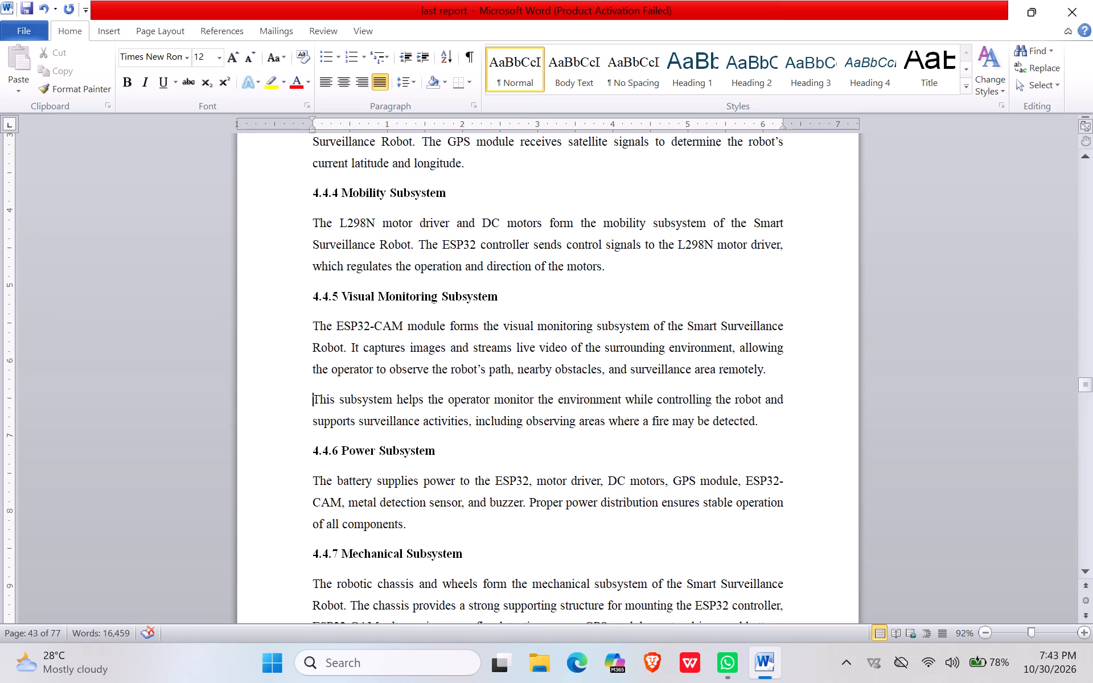
Delete the sentence beginning "It captures images and streams live video" from section 4.4.5's first paragraph.
drag(764, 378, 353, 353)
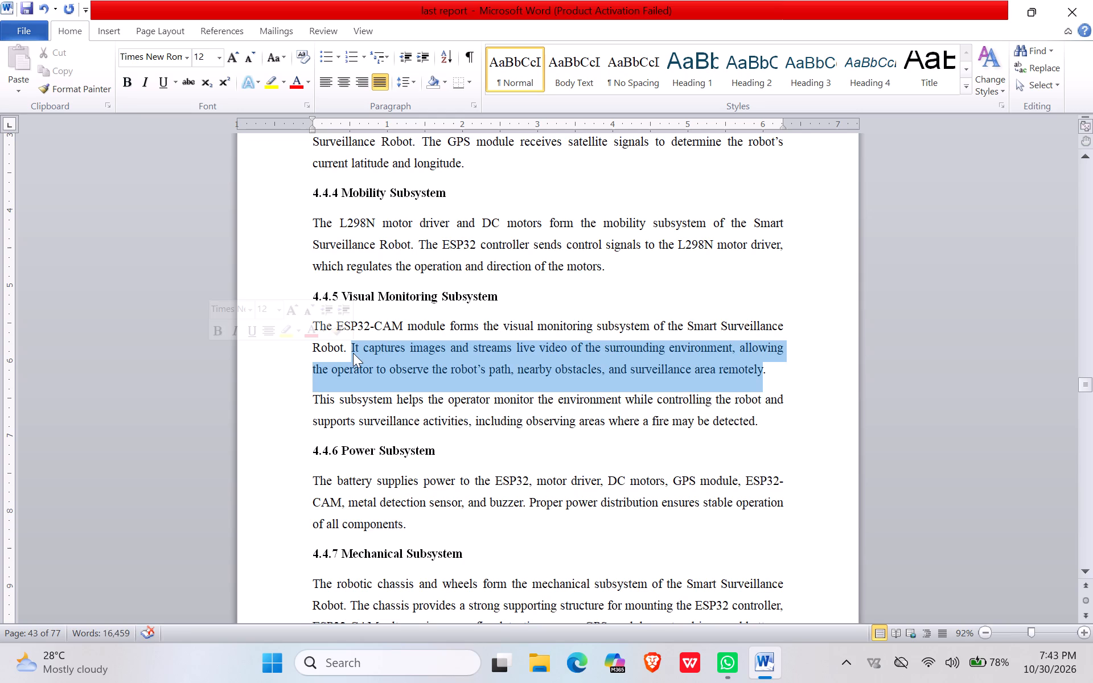
key(BackSpace)
Delete the end of section 4.4.7's paragraph, from "The wheels, driven by DC motors" to "fire detection activities.".
scroll(354, 353, down, 2)
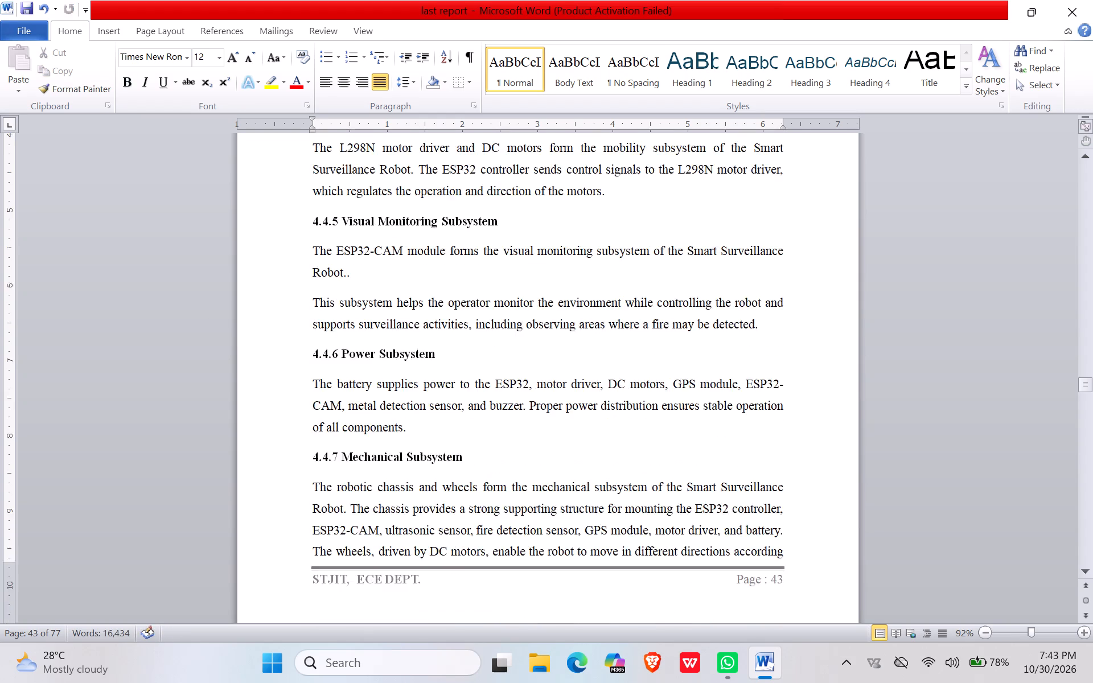
scroll(359, 359, down, 1)
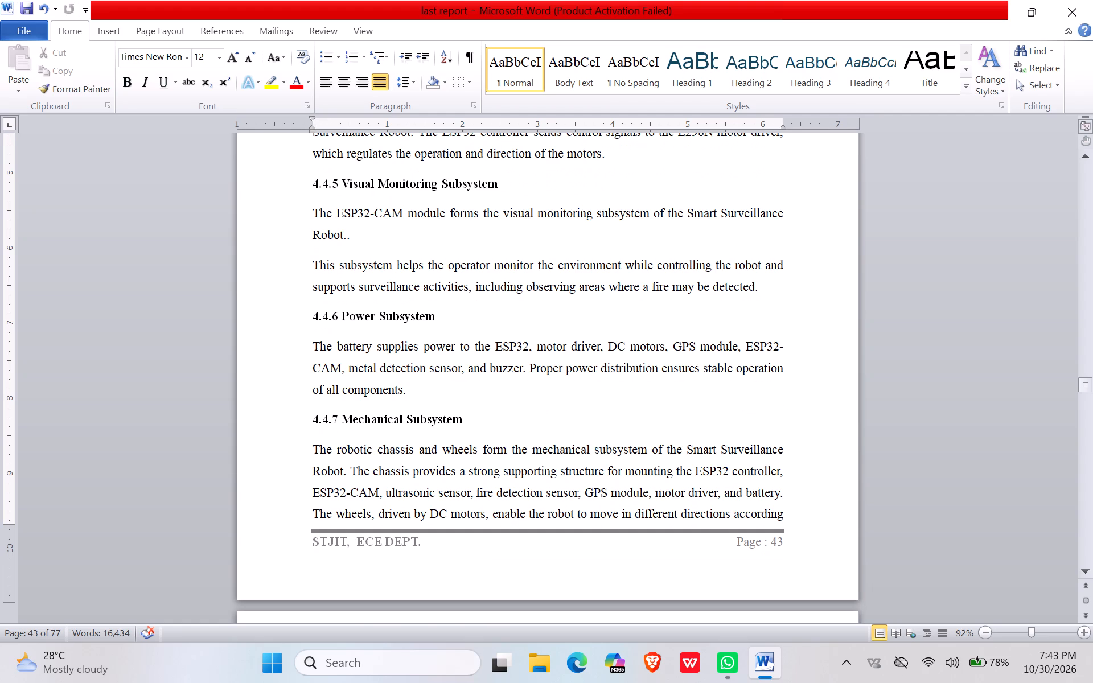
scroll(415, 408, down, 2)
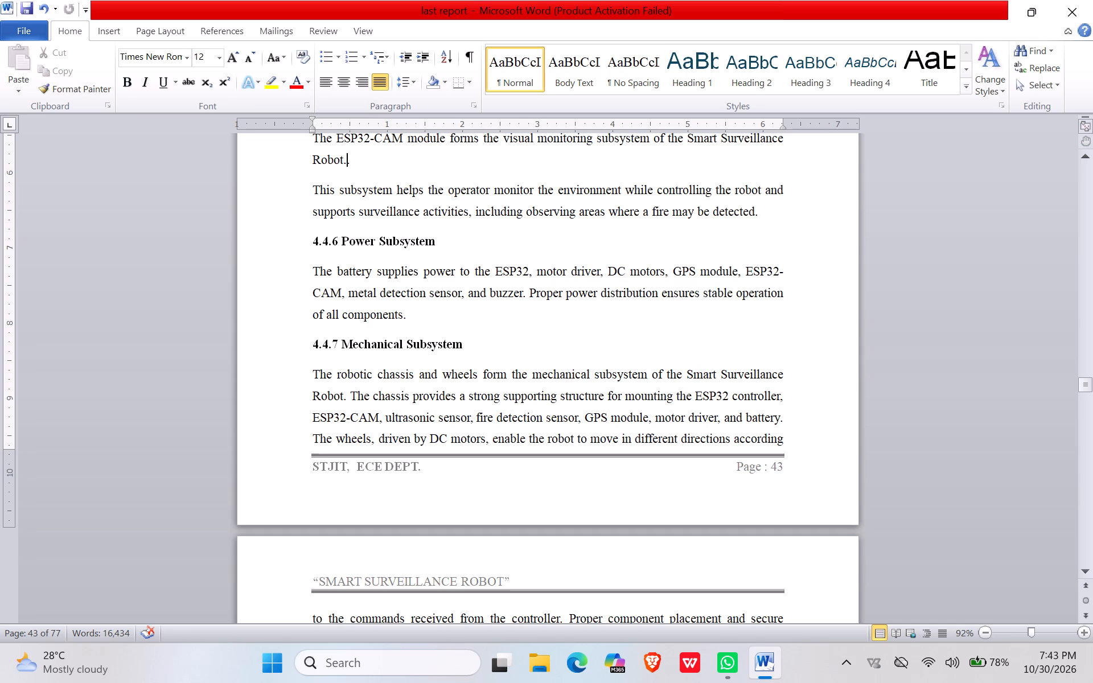
drag(311, 438, 554, 582)
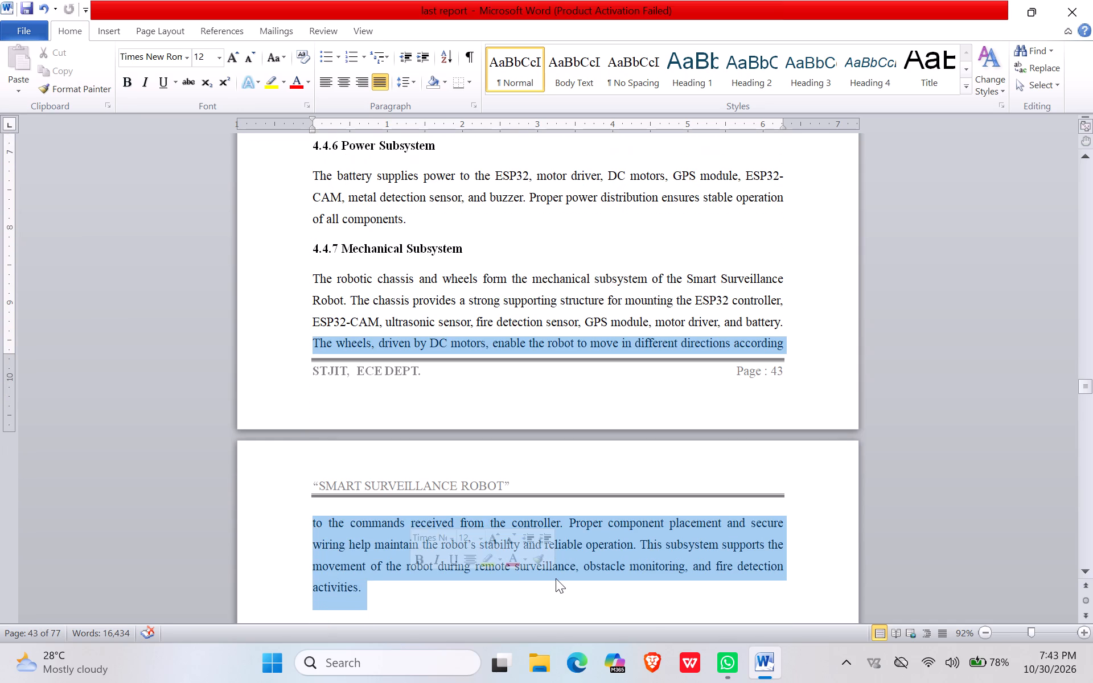
key(BackSpace)
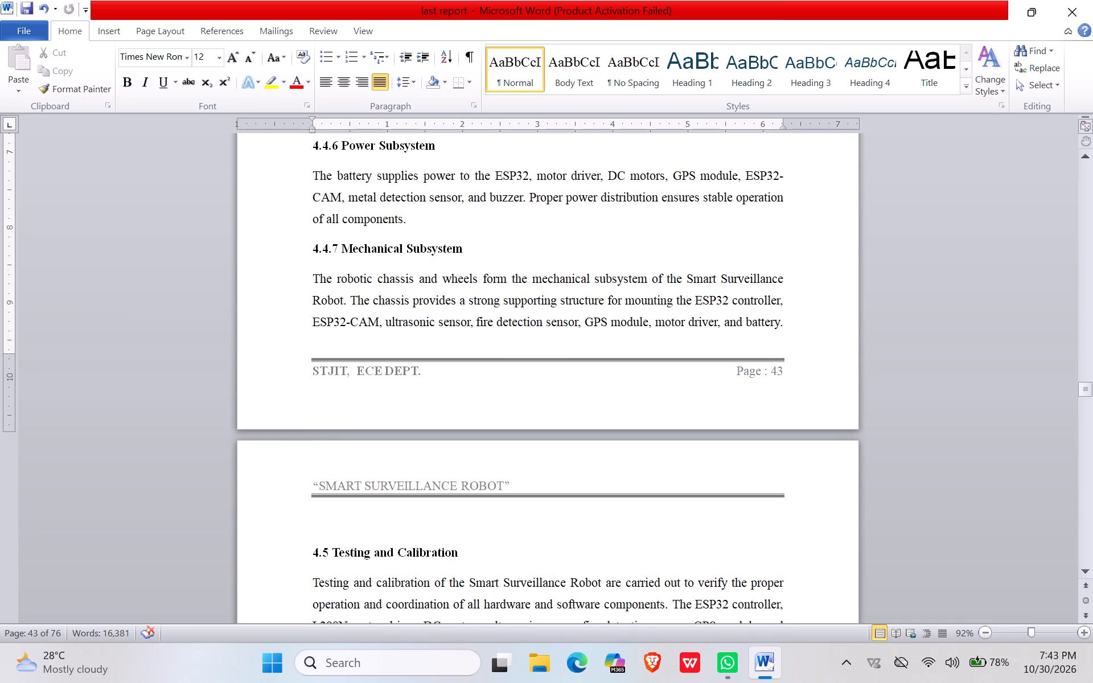
Delete the blank line above "4.5 Testing and Calibration" so that the heading starts at the top of page 44.
click(319, 555)
click(308, 551)
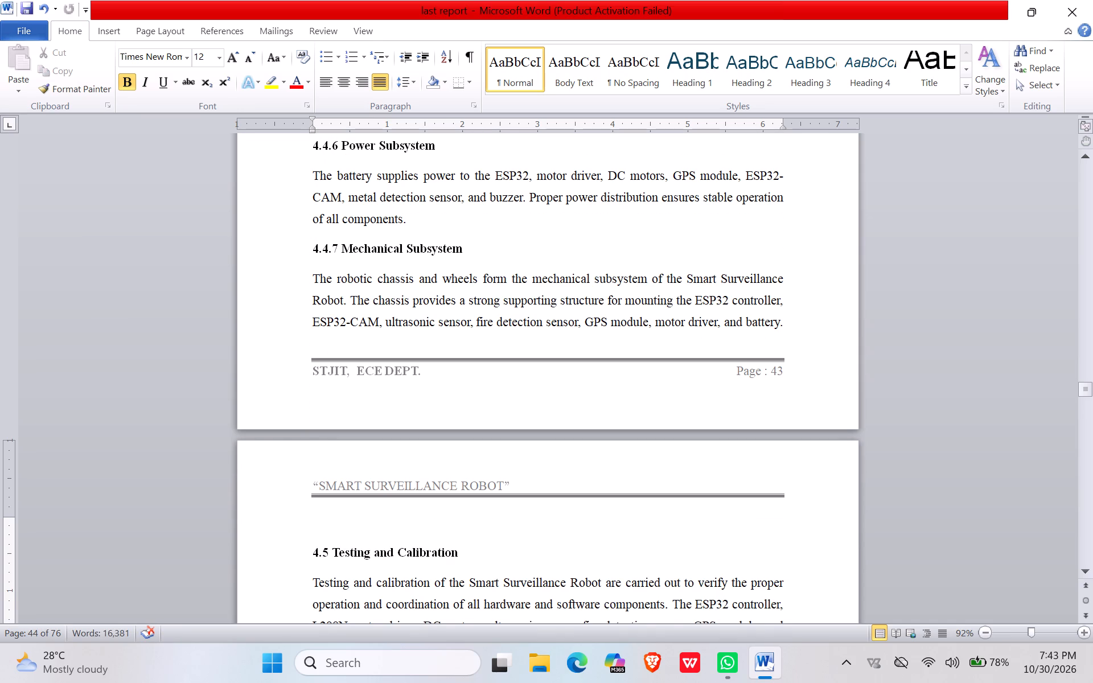
key(BackSpace)
scroll(336, 557, down, 6)
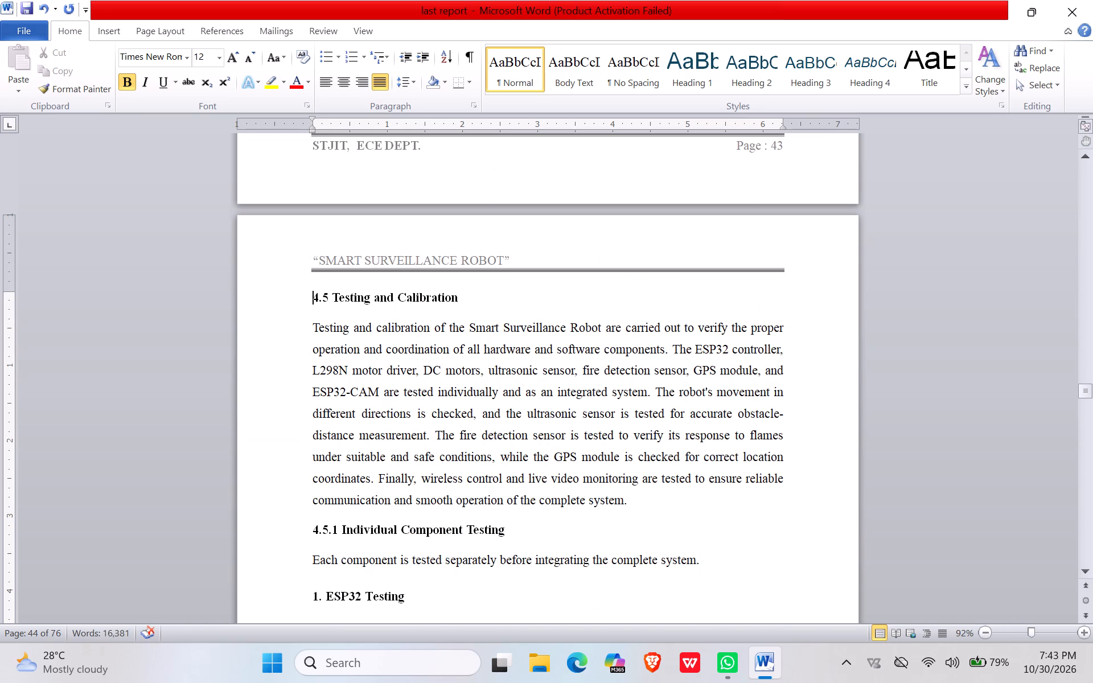
Delete the text from "The robot's movement in different directions" to "correct location coordinates." in section 4.5's first paragraph.
drag(658, 384, 663, 491)
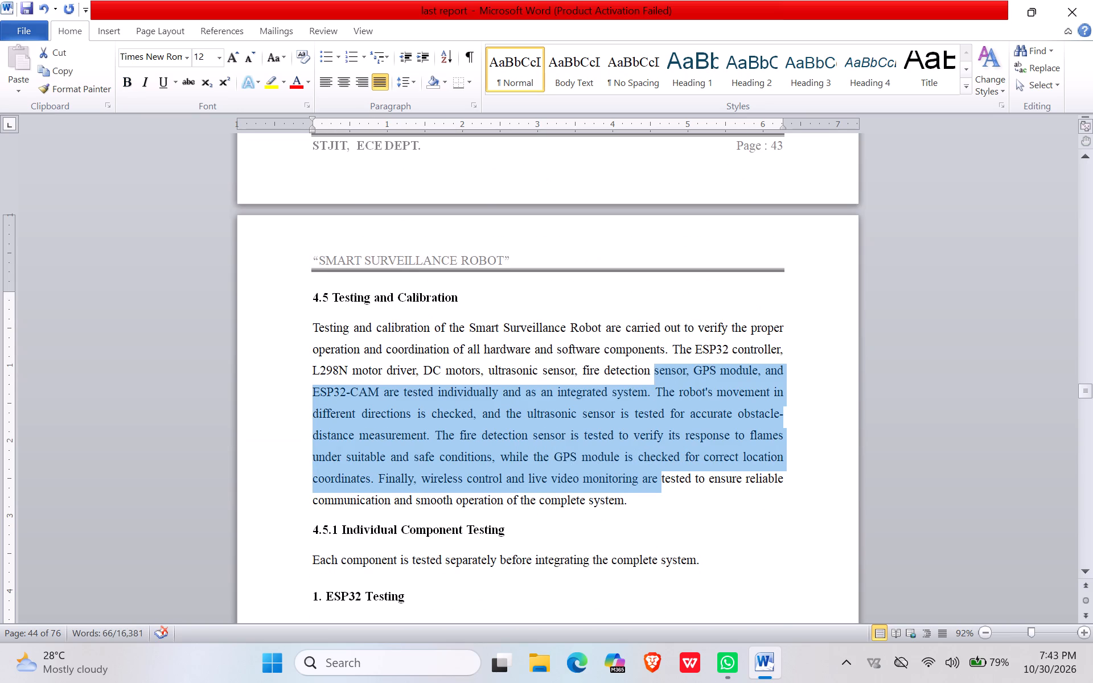
click(373, 474)
drag(373, 479, 365, 459)
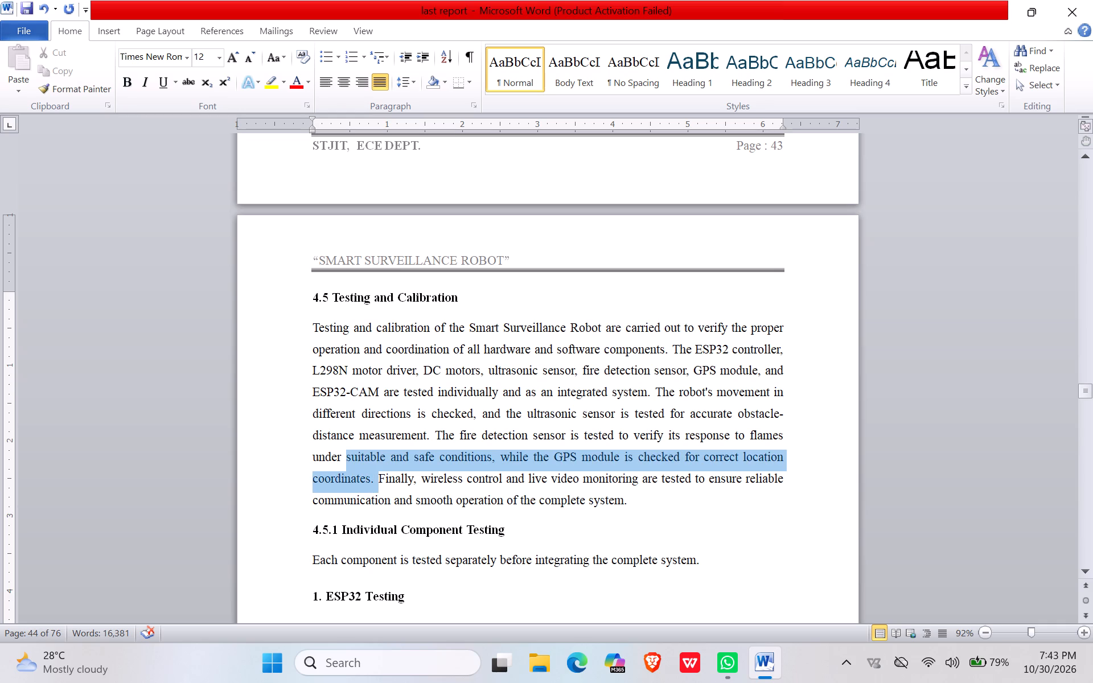
drag(365, 459, 657, 405)
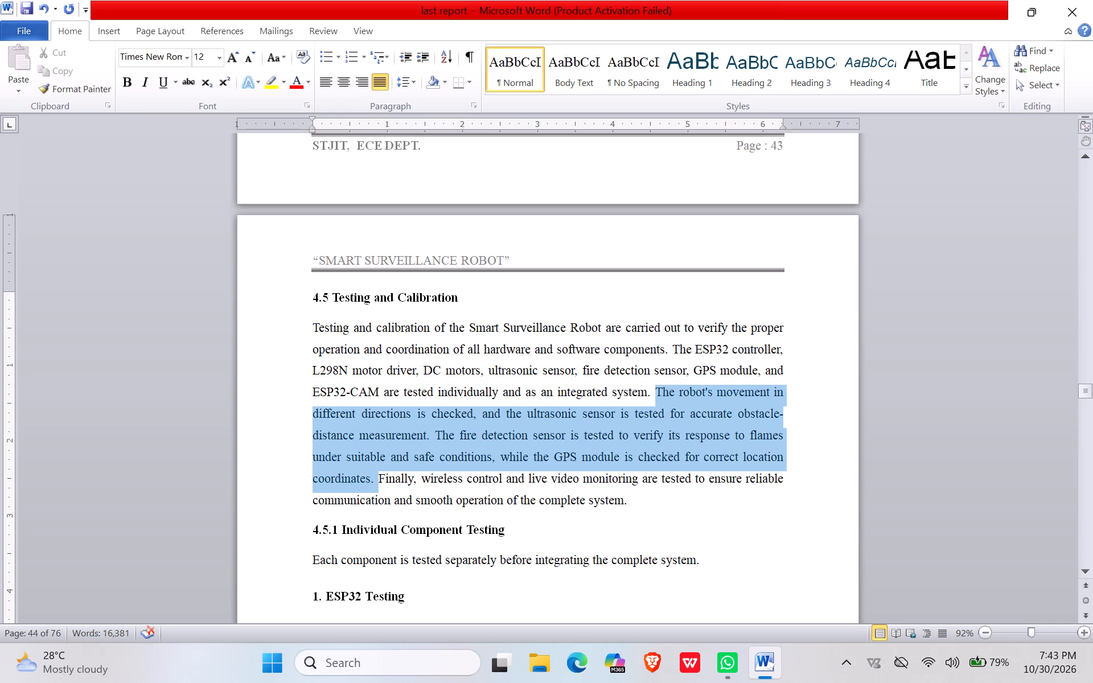
drag(657, 405, 656, 393)
key(BackSpace)
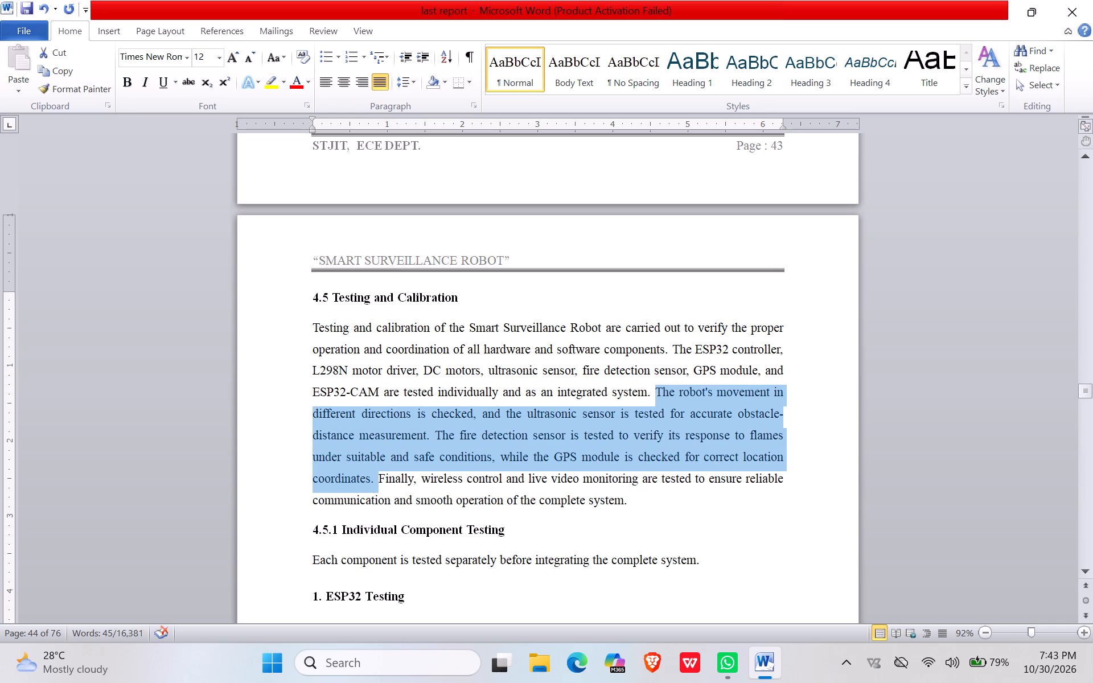
Delete the blank line above "4. ESP32-CAM Testing" at the bottom of page 44.
scroll(658, 392, down, 4)
scroll(453, 401, down, 3)
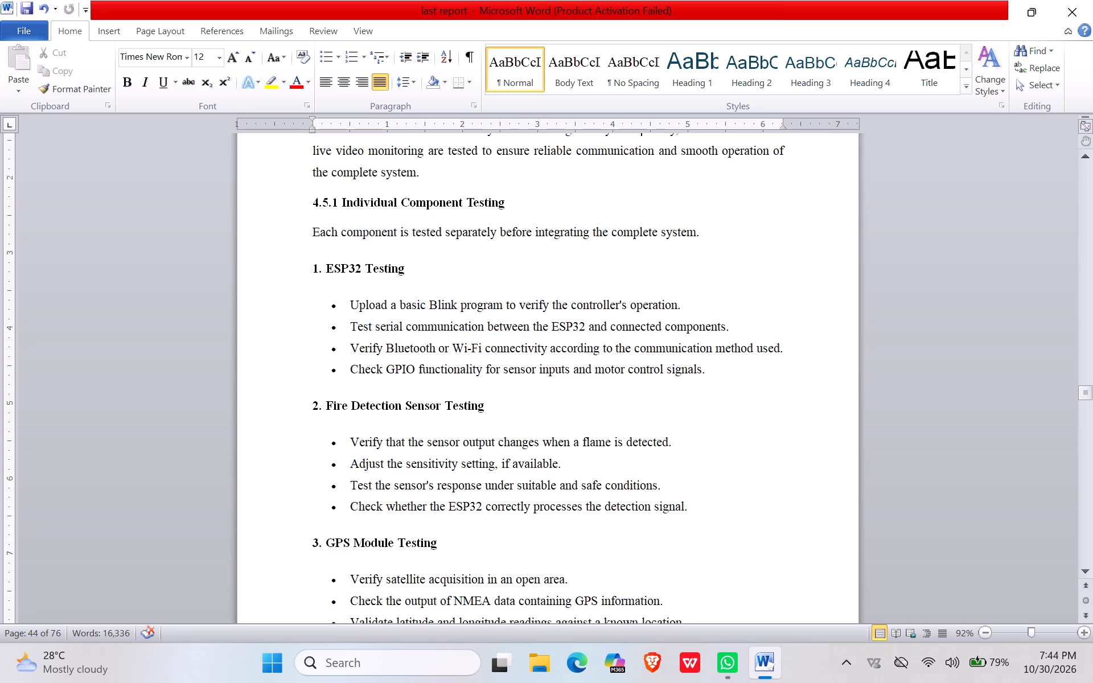
scroll(465, 398, down, 2)
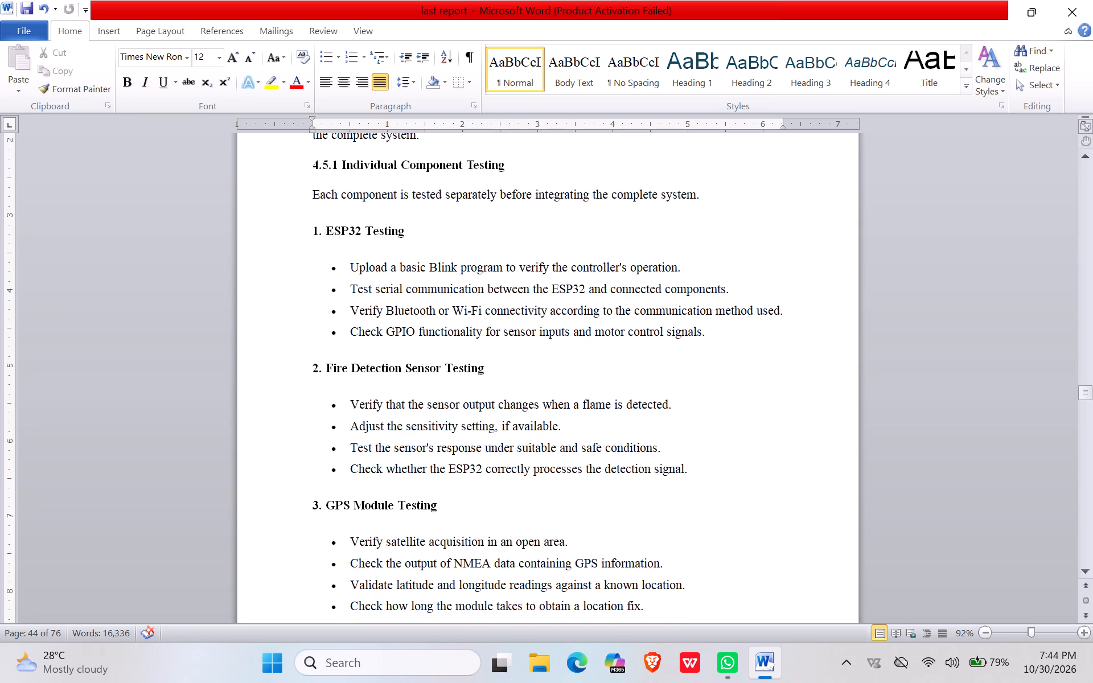
scroll(354, 356, down, 6)
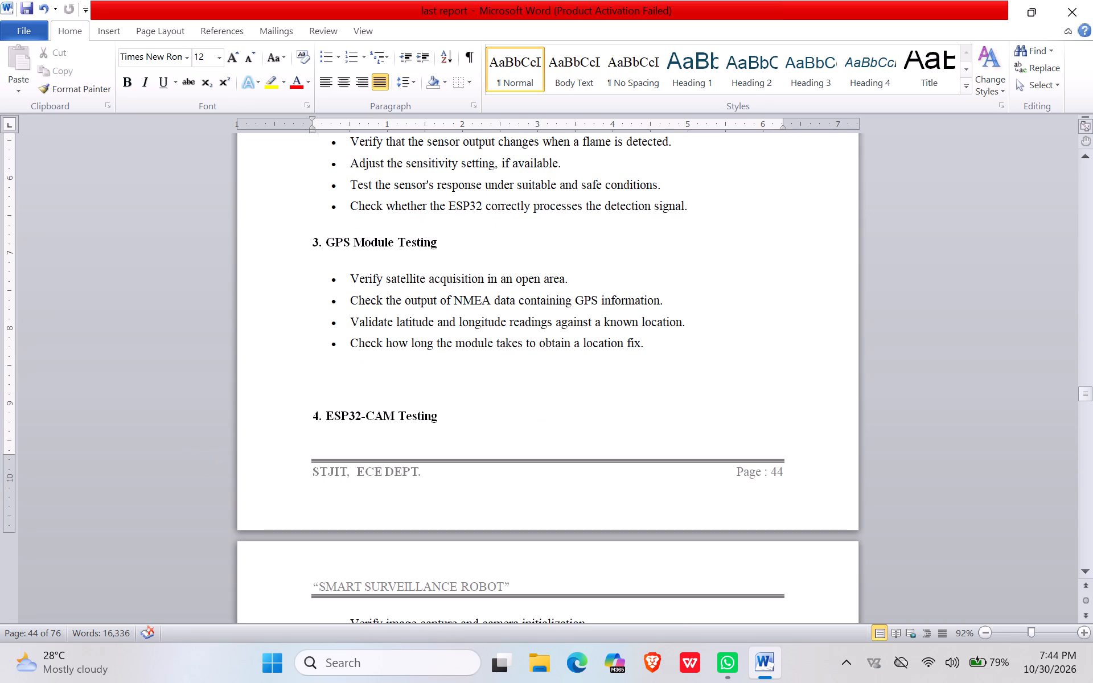
click(309, 414)
key(BackSpace)
Delete the end of section 4.5.2's paragraph, from "The GPS module is checked" to "evaluated to confirm".
scroll(303, 414, down, 4)
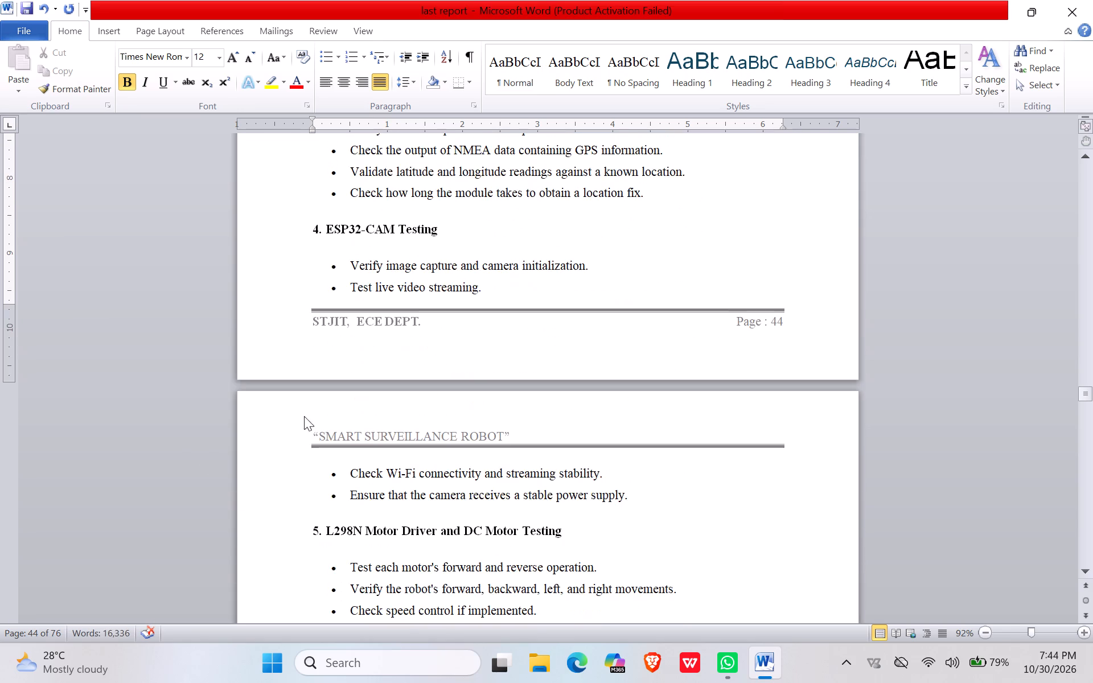
scroll(305, 434, down, 12)
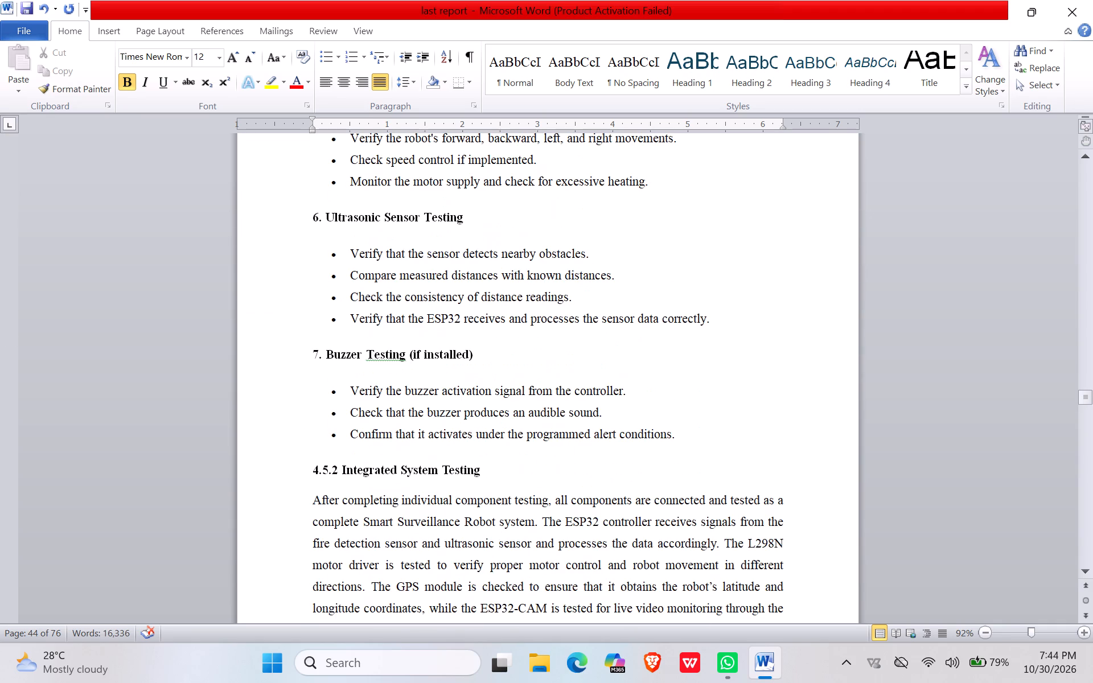
scroll(343, 411, down, 4)
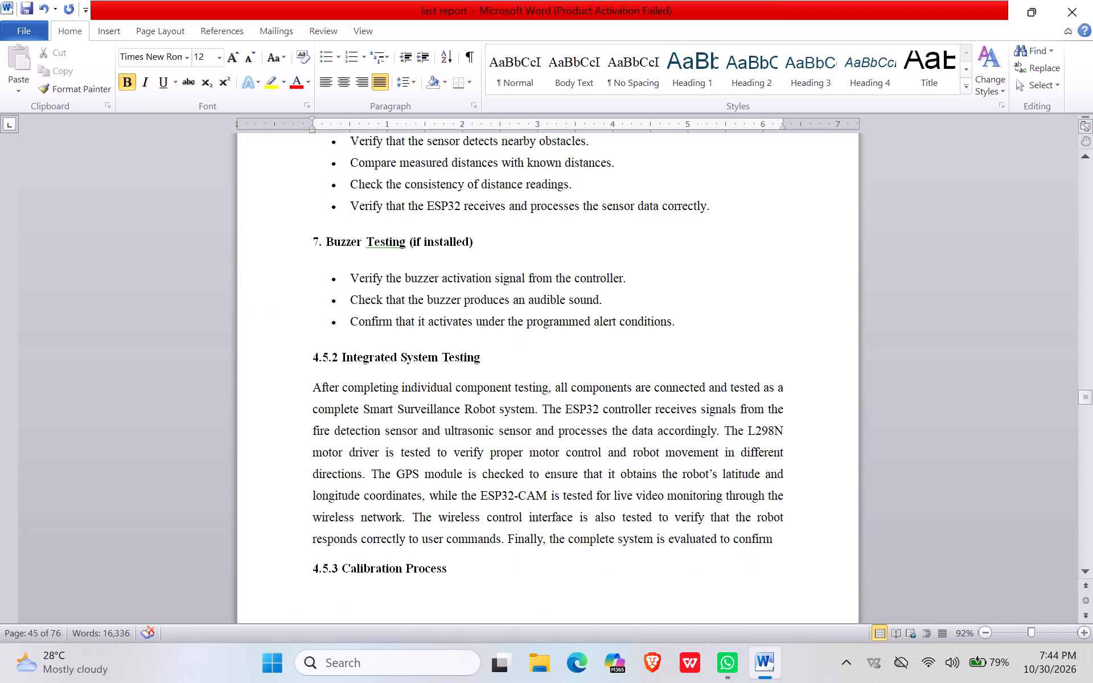
drag(780, 494, 737, 466)
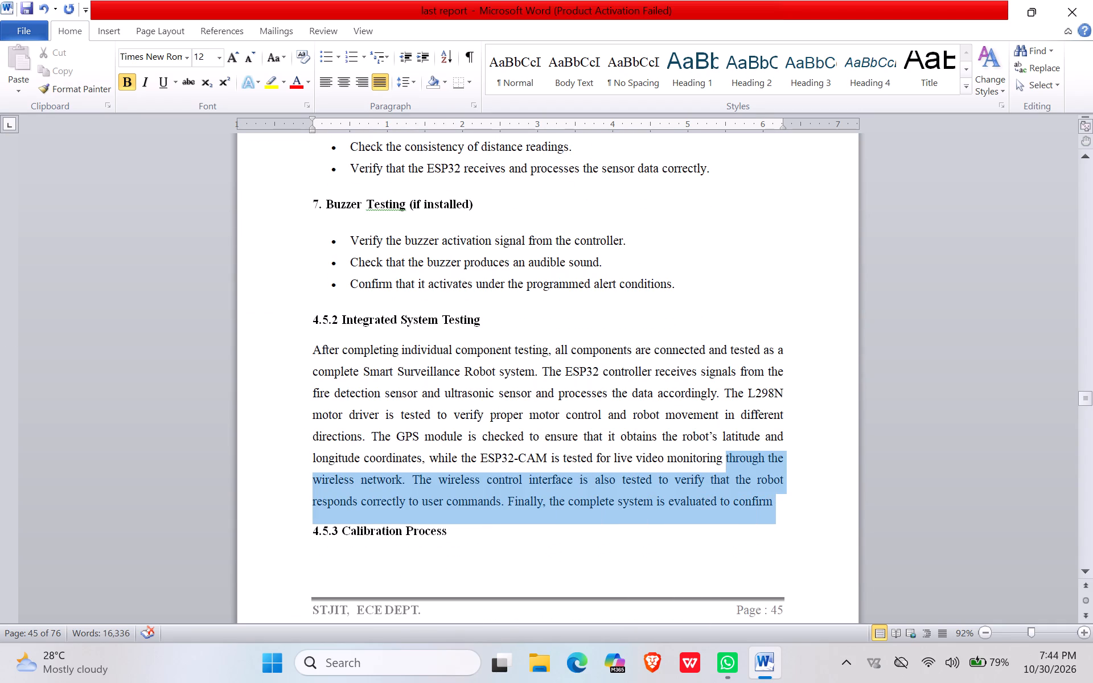
drag(737, 466, 371, 431)
key(BackSpace)
Delete the sentence beginning "The prototype integrates the ESP32 controller" from section 4.6's paragraph on page 47.
scroll(371, 431, down, 7)
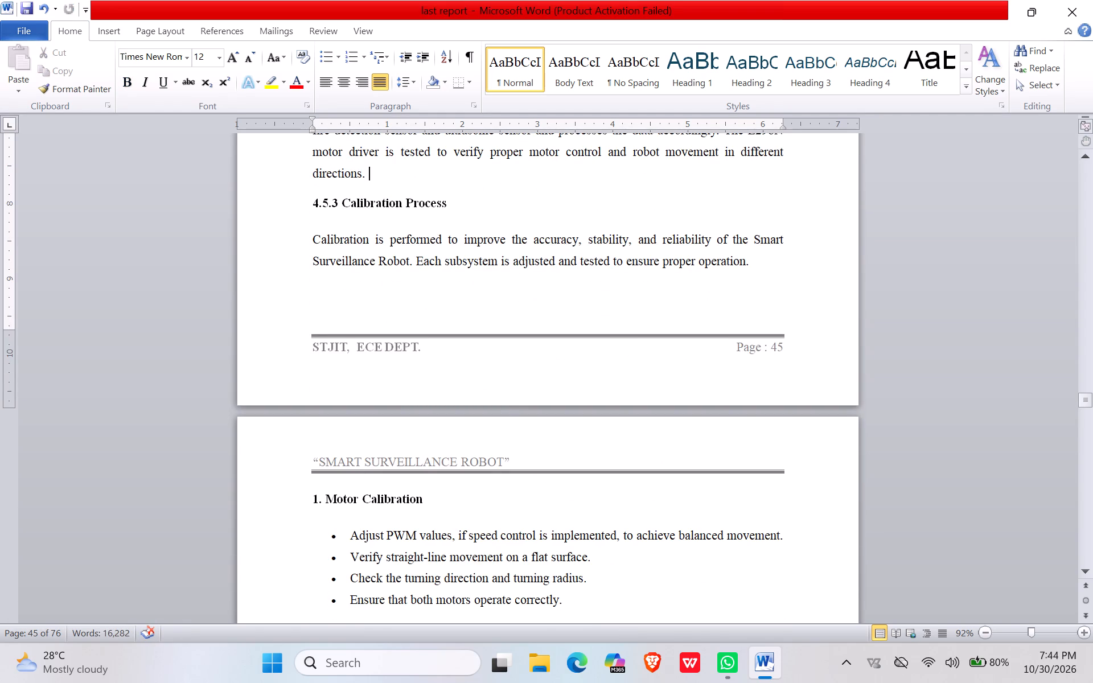
scroll(627, 315, up, 5)
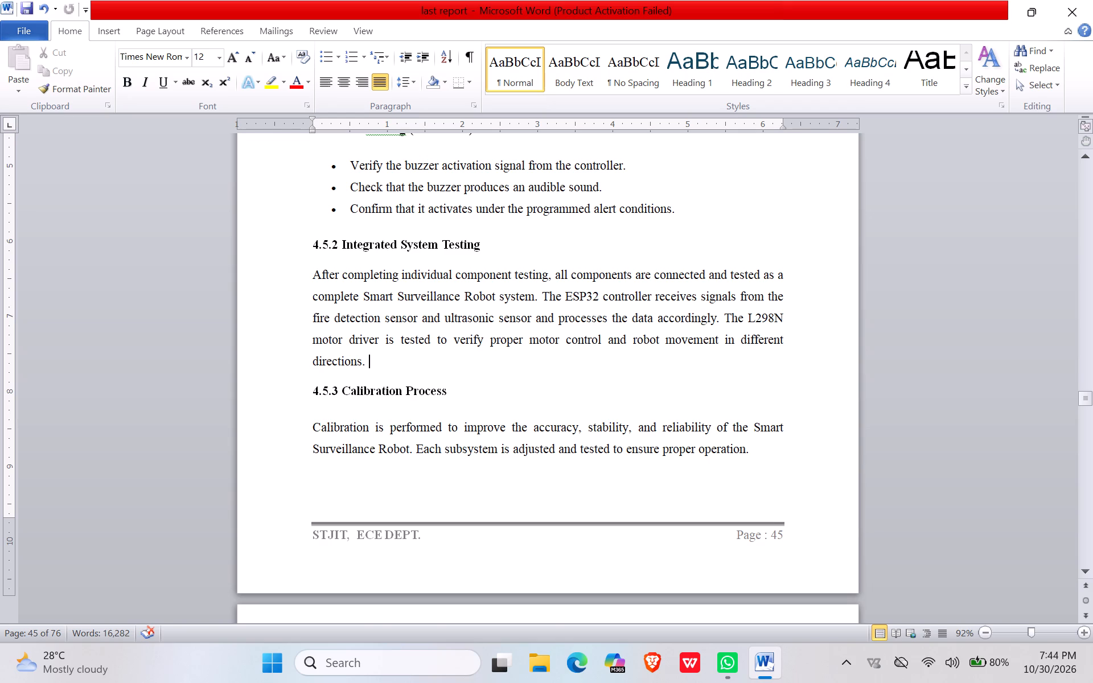
scroll(410, 415, down, 4)
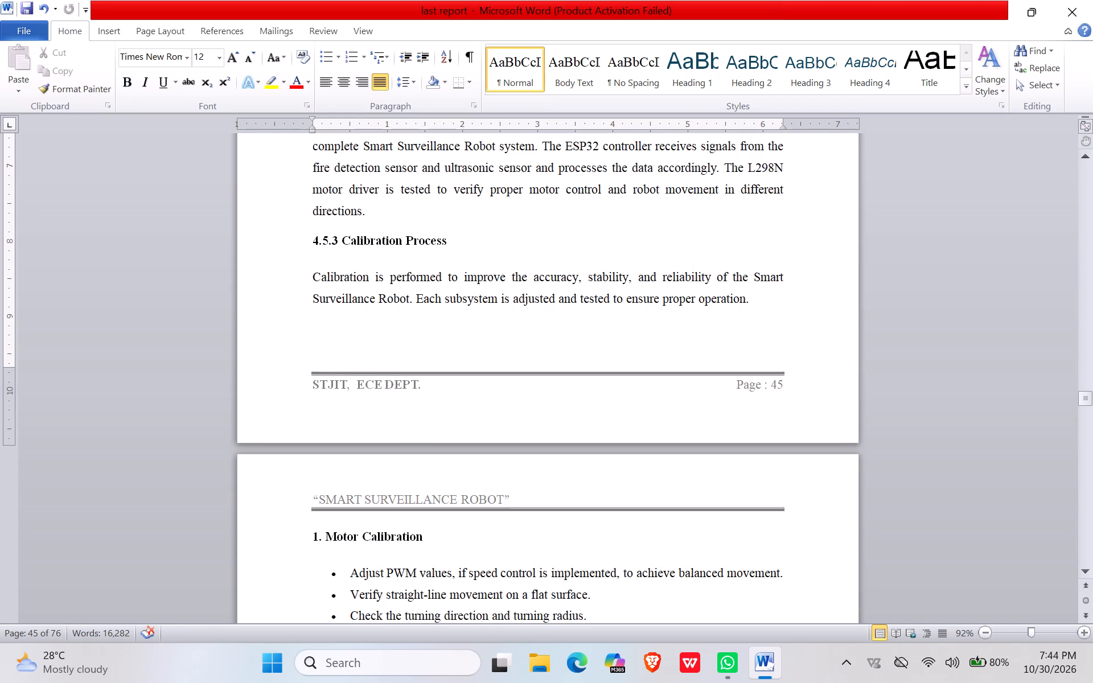
click(308, 537)
scroll(306, 537, down, 4)
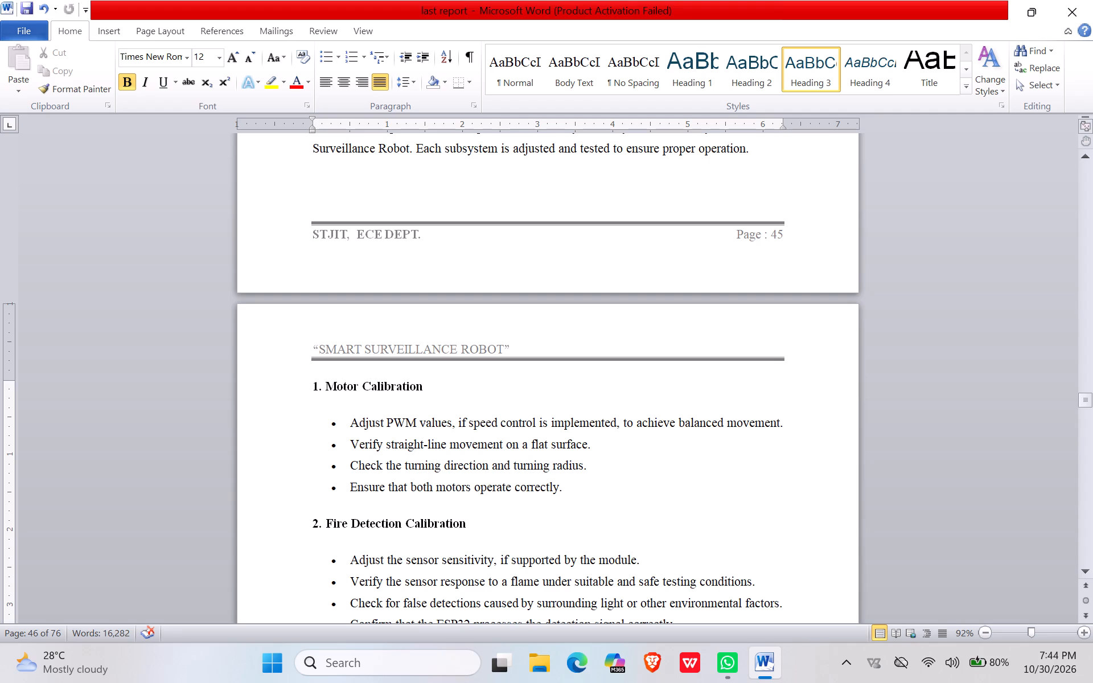
scroll(303, 533, down, 15)
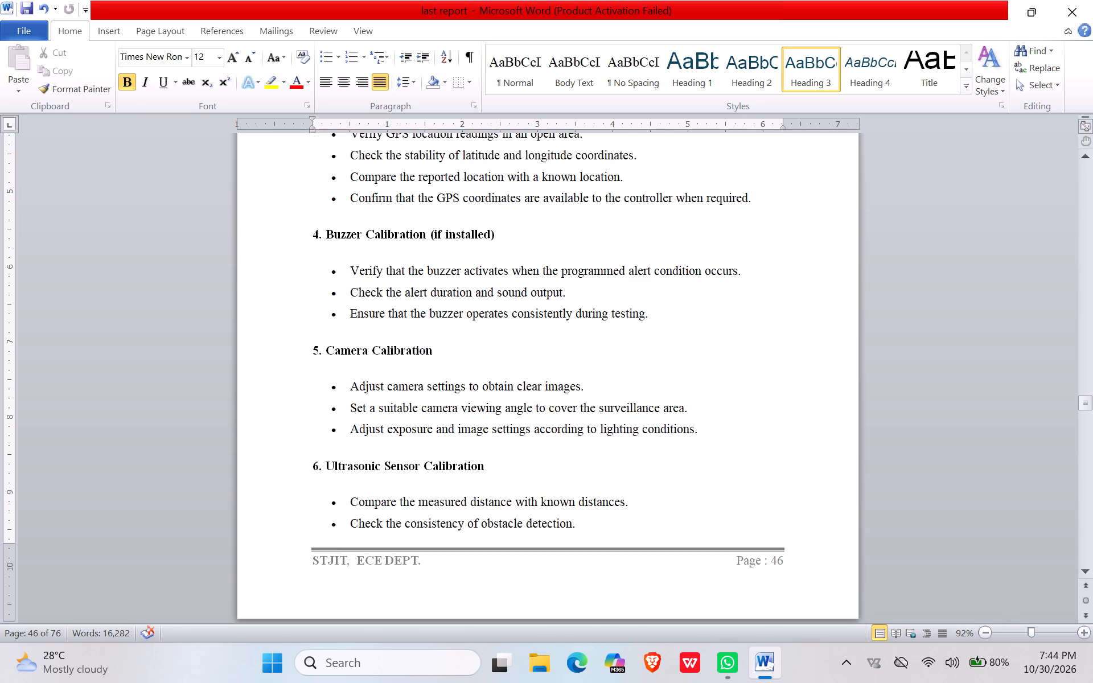
scroll(334, 495, down, 11)
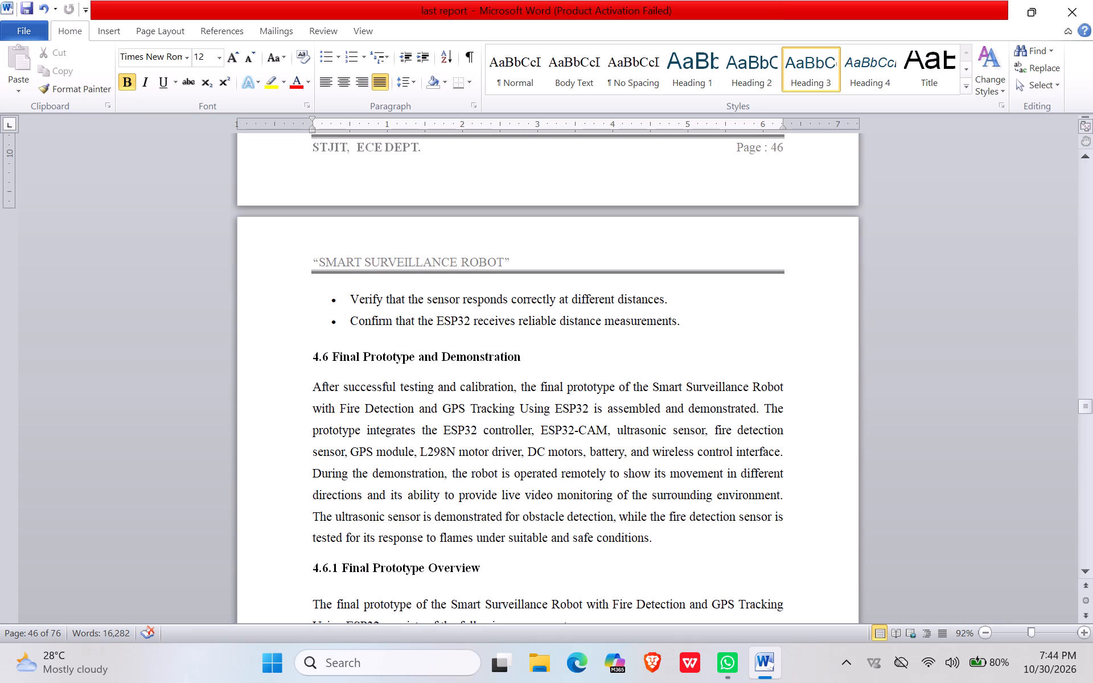
drag(763, 410, 783, 450)
key(BackSpace)
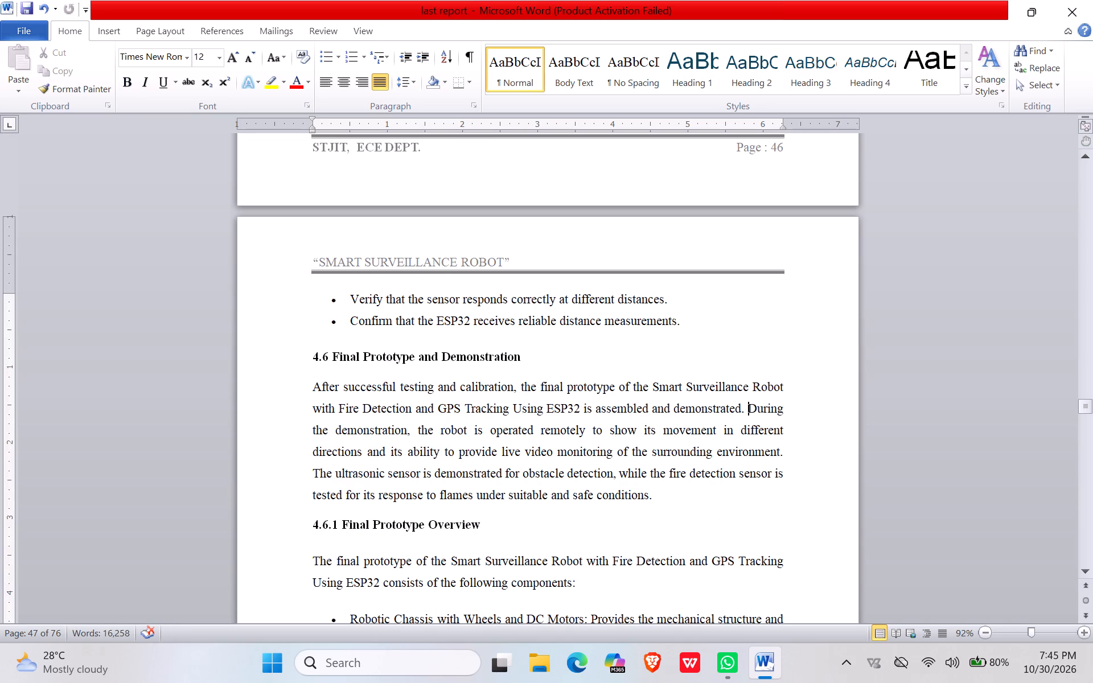
Delete the last sentence of section 4.6's paragraph, beginning "The ultrasonic sensor is demonstrated for obstacle detection".
drag(687, 501, 553, 495)
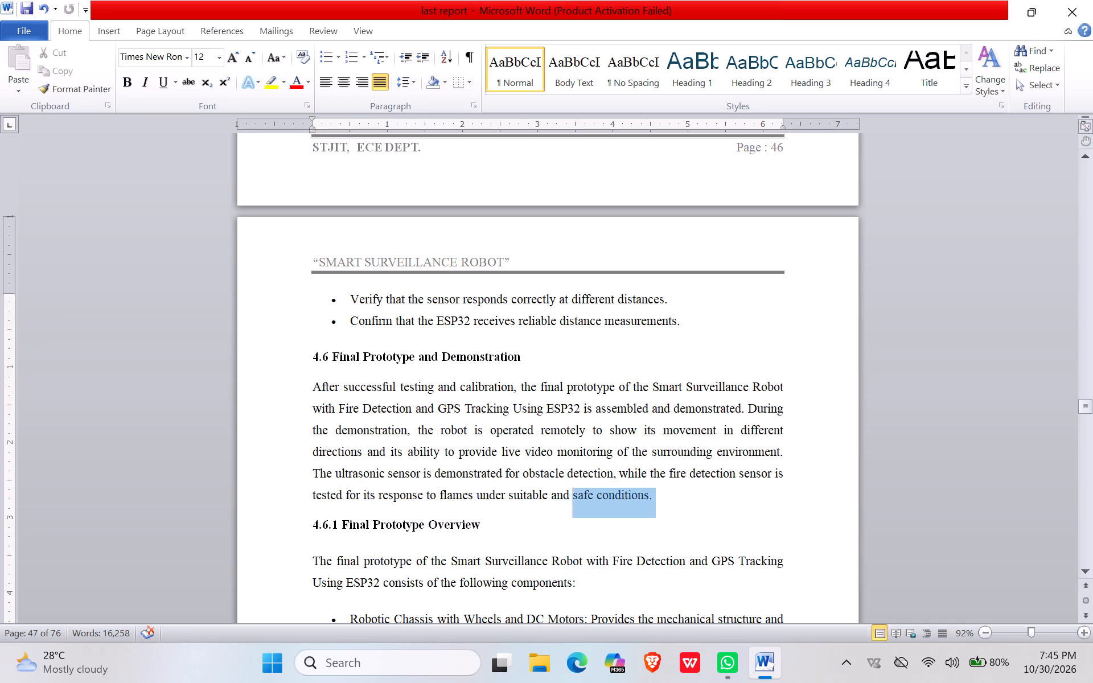
drag(553, 495, 273, 471)
key(BackSpace)
Review the text and page layout of sections 4.6.1 to 4.6.3 on pages 47 to 49.
scroll(277, 478, down, 2)
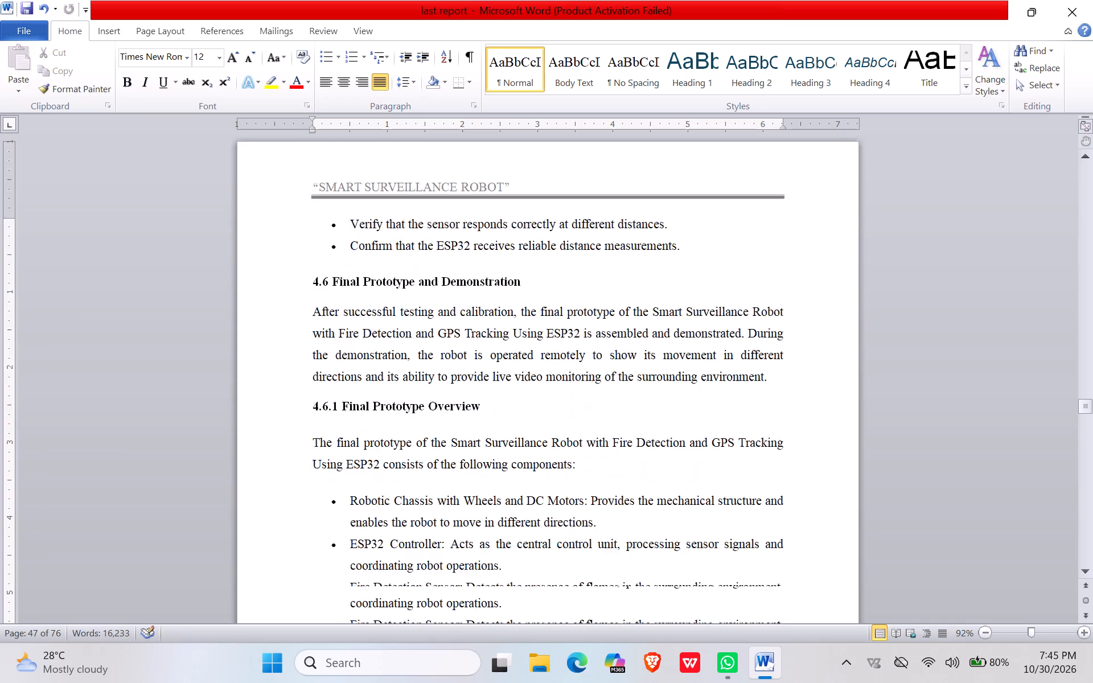
scroll(282, 478, down, 2)
scroll(370, 450, down, 18)
scroll(376, 450, down, 5)
scroll(377, 450, up, 8)
scroll(381, 449, down, 4)
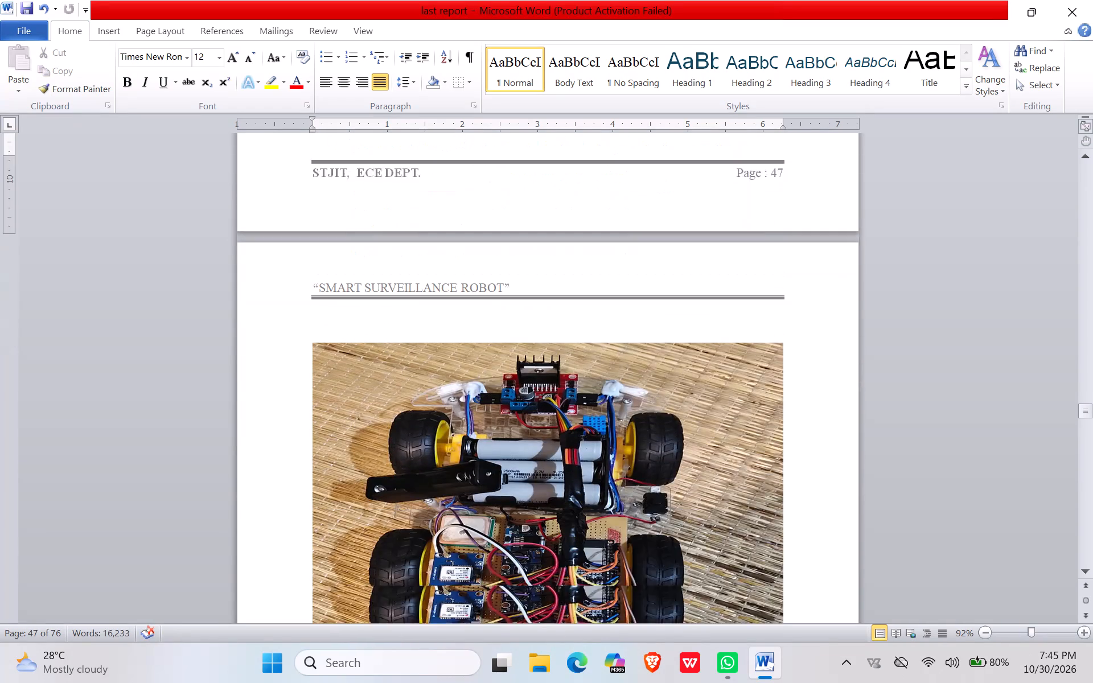
scroll(383, 449, down, 17)
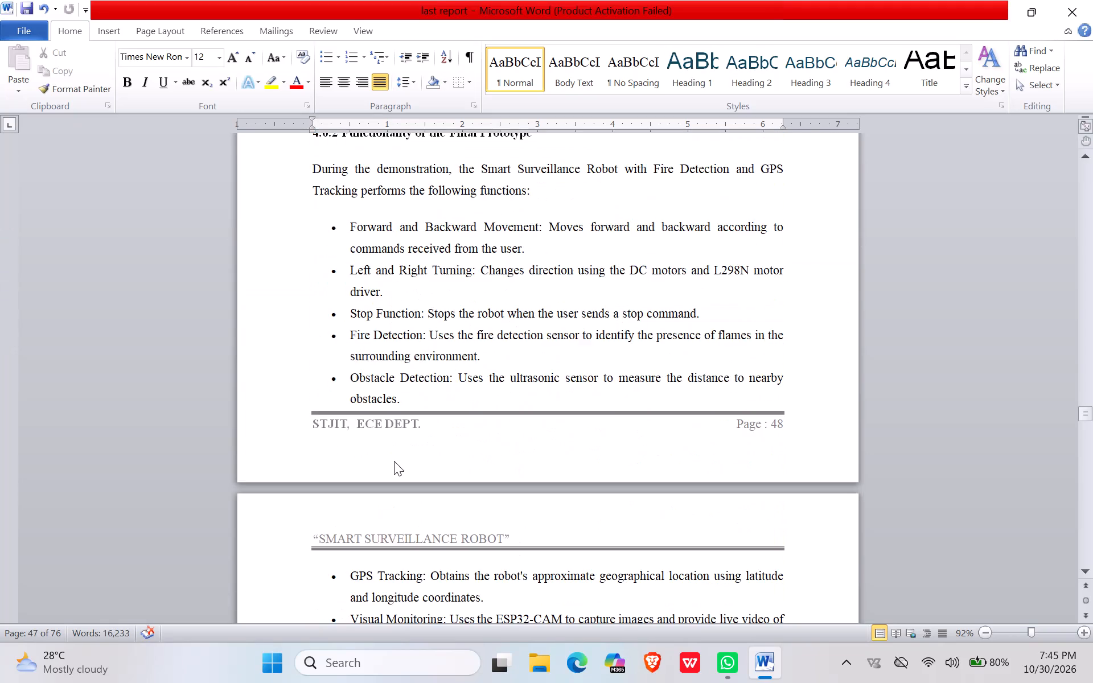
scroll(393, 463, down, 12)
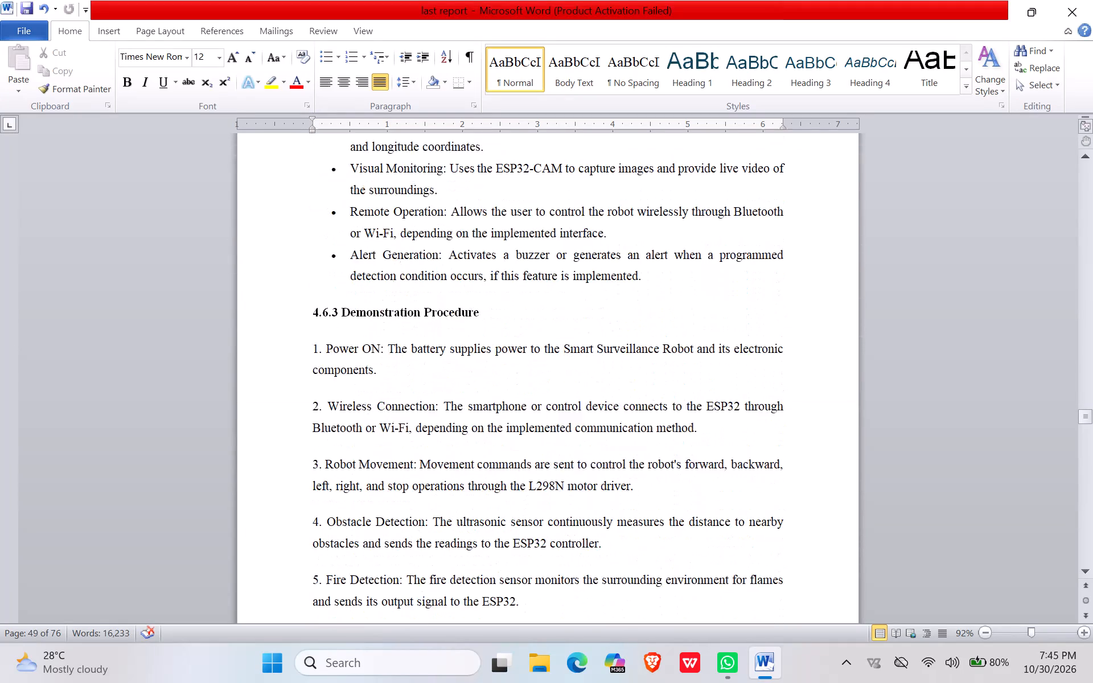
scroll(392, 463, down, 9)
scroll(393, 463, up, 2)
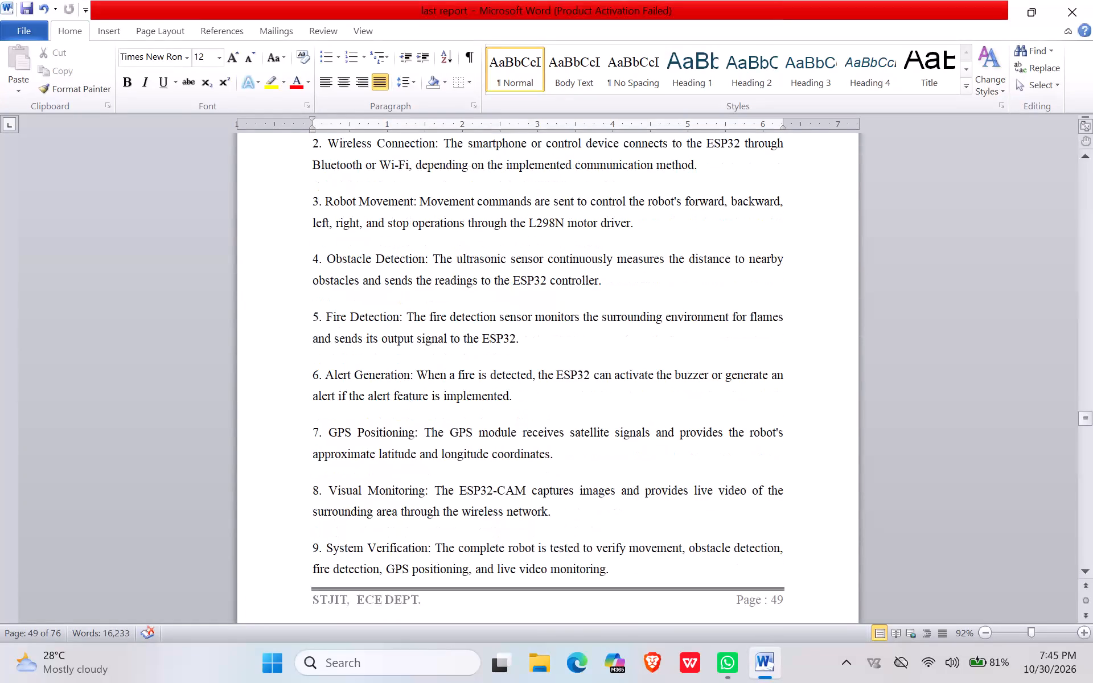
scroll(393, 463, down, 4)
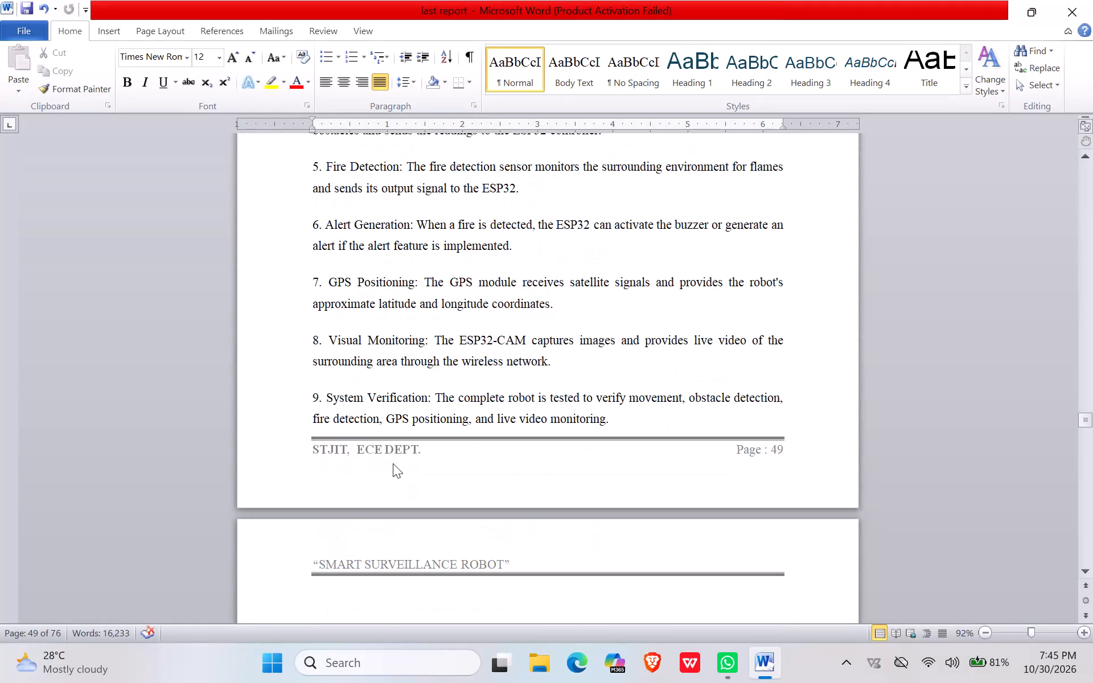
Delete all the blank lines above "CHAPTER 5" so that the heading starts at the top of page 50.
scroll(393, 463, down, 18)
click(313, 494)
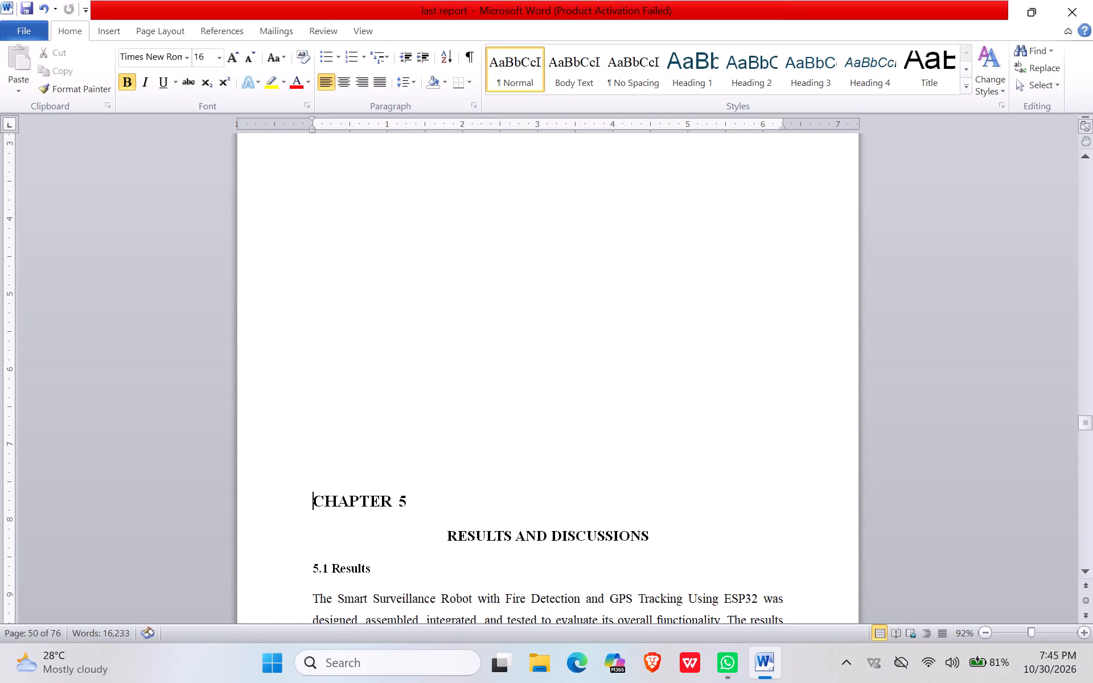
key(BackSpace)
key(BackSpace)
key(BackSpace)
key(BackSpace)
key(BackSpace)
key(BackSpace)
key(BackSpace)
key(BackSpace)
key(BackSpace)
key(BackSpace)
key(BackSpace)
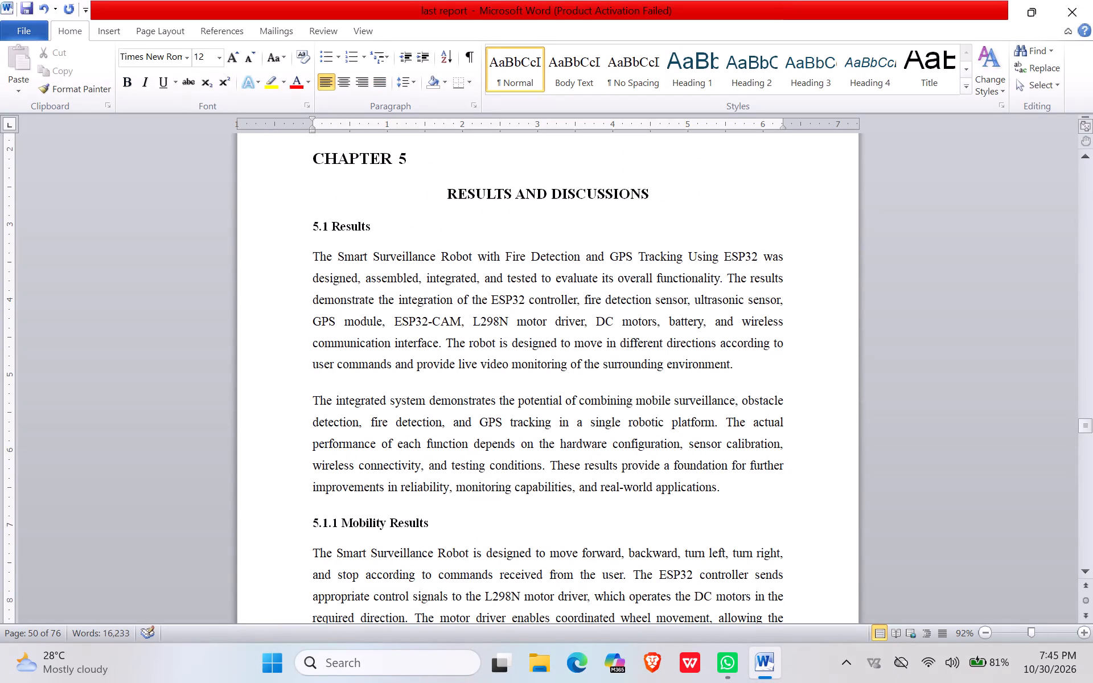
scroll(307, 521, down, 4)
scroll(336, 567, up, 6)
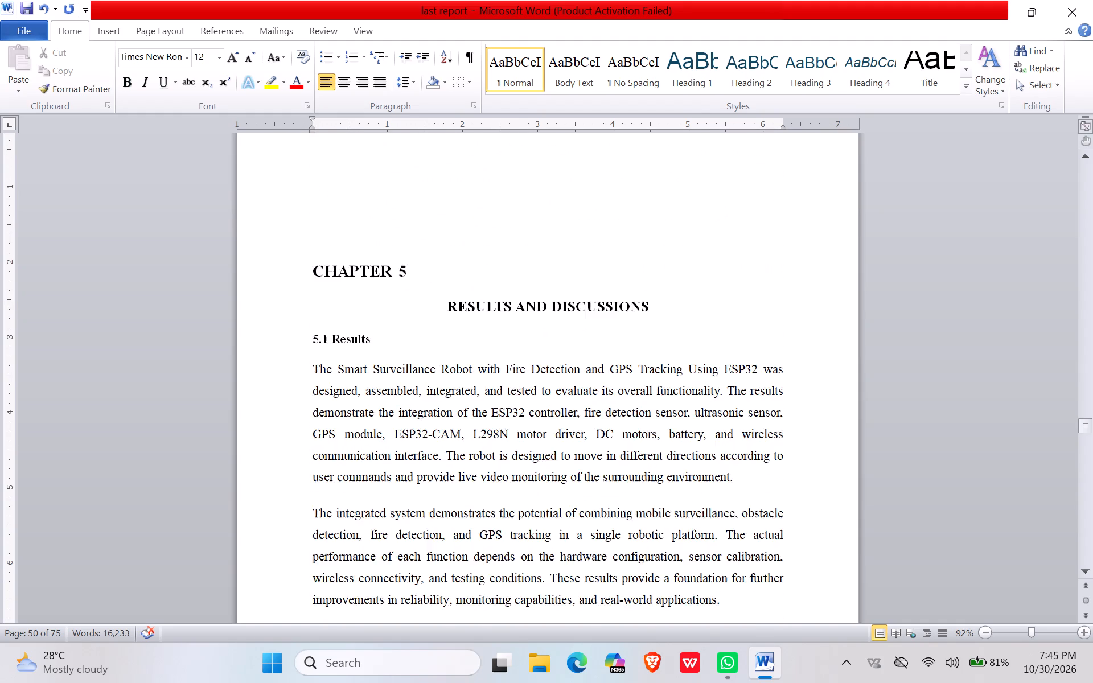
scroll(339, 566, up, 6)
key(BackSpace)
key(BackSpace)
key(BackSpace)
key(BackSpace)
key(BackSpace)
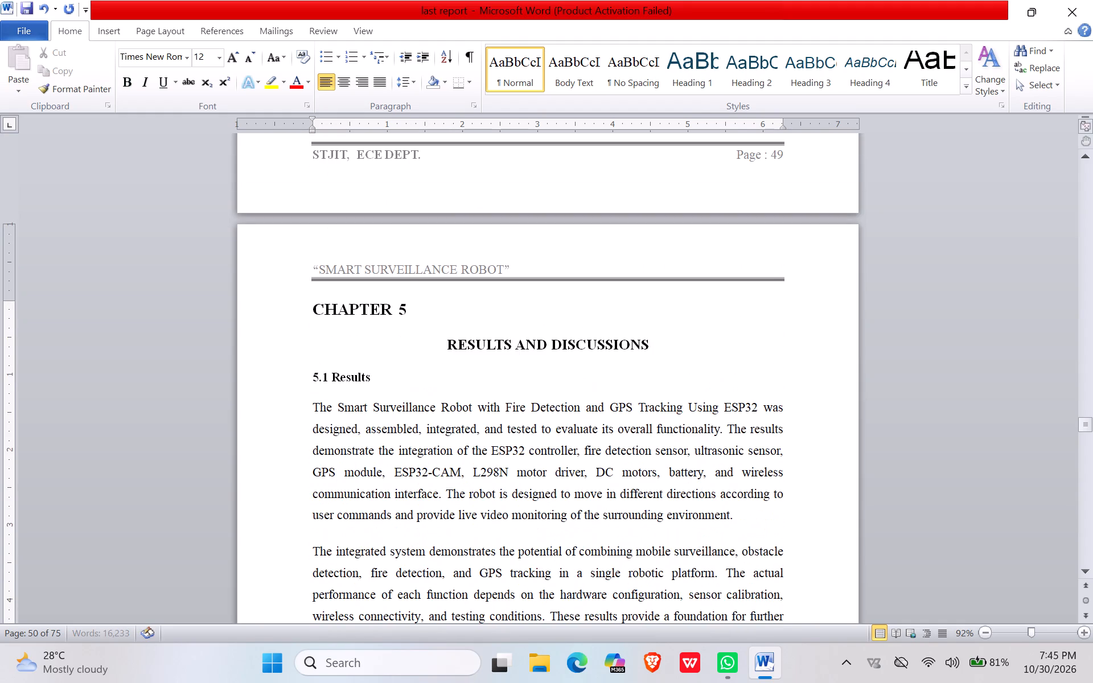
Delete the sentence beginning "The integrated system demonstrates the potential" from section 5.1's second paragraph.
scroll(340, 565, down, 7)
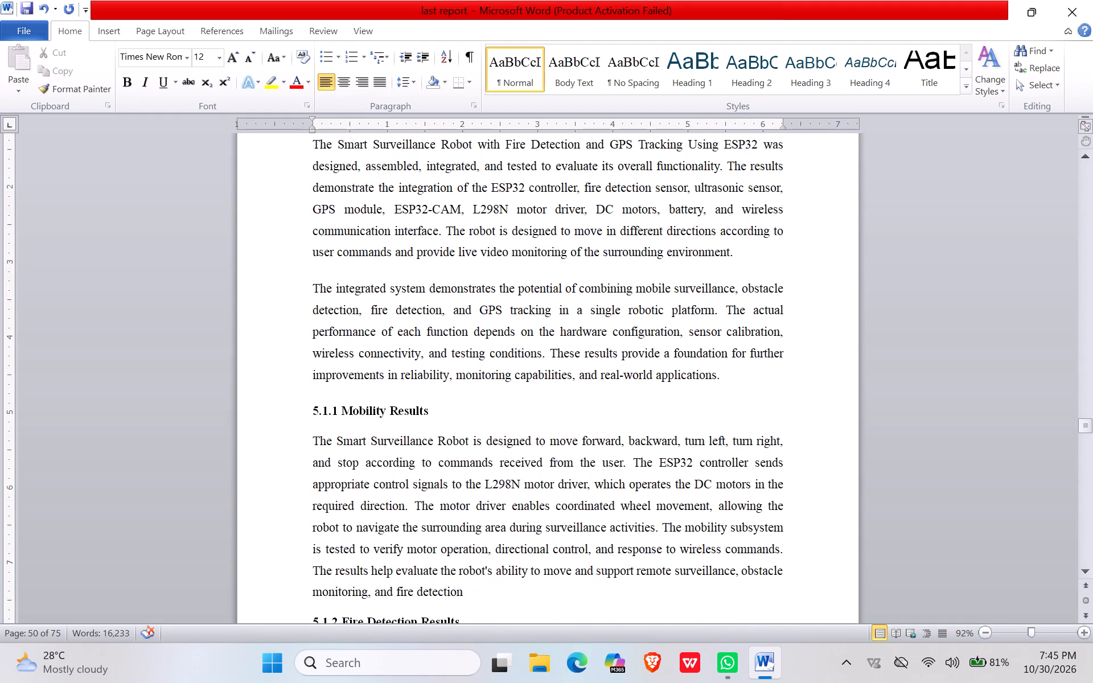
drag(773, 403, 726, 339)
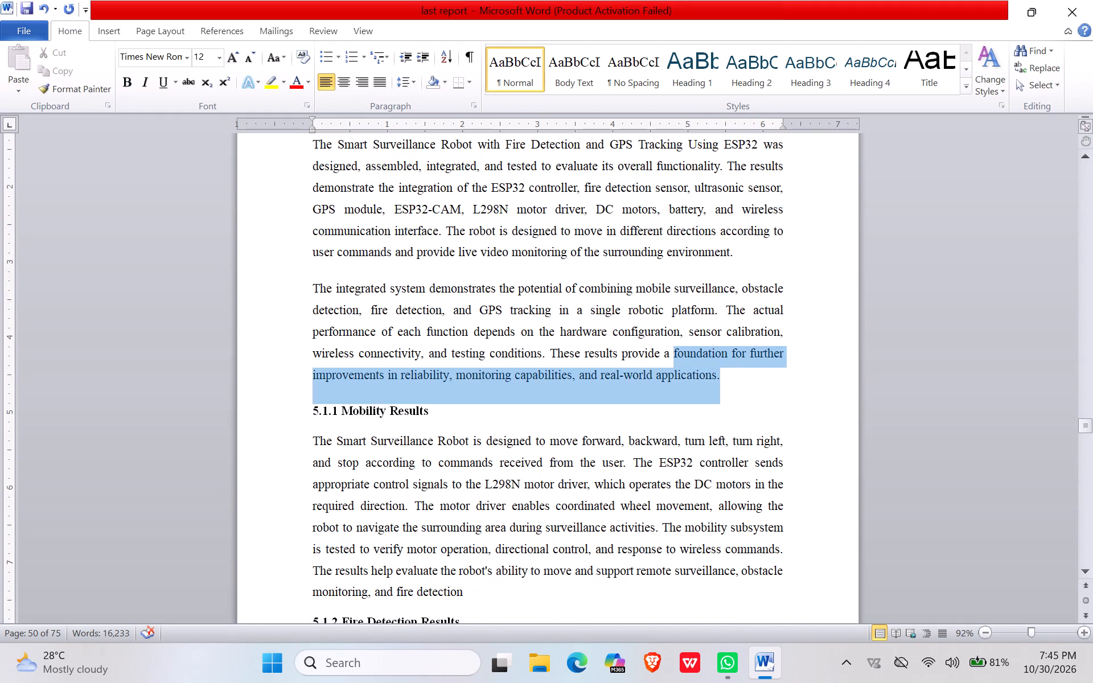
drag(726, 339, 724, 325)
click(717, 314)
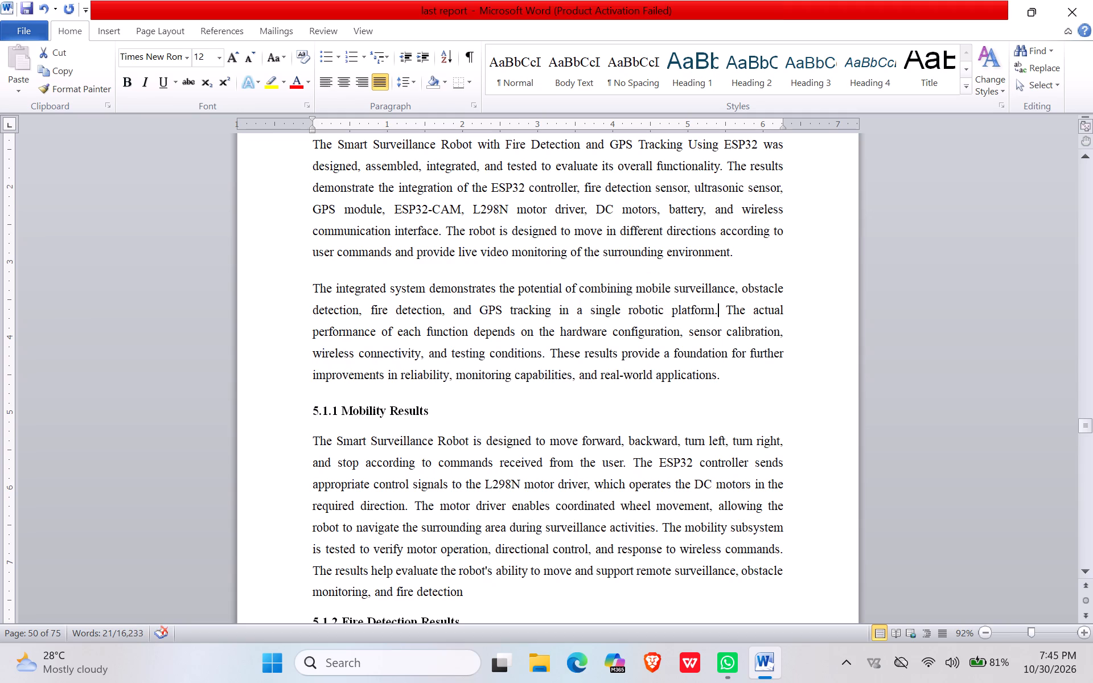
drag(717, 312, 303, 283)
key(BackSpace)
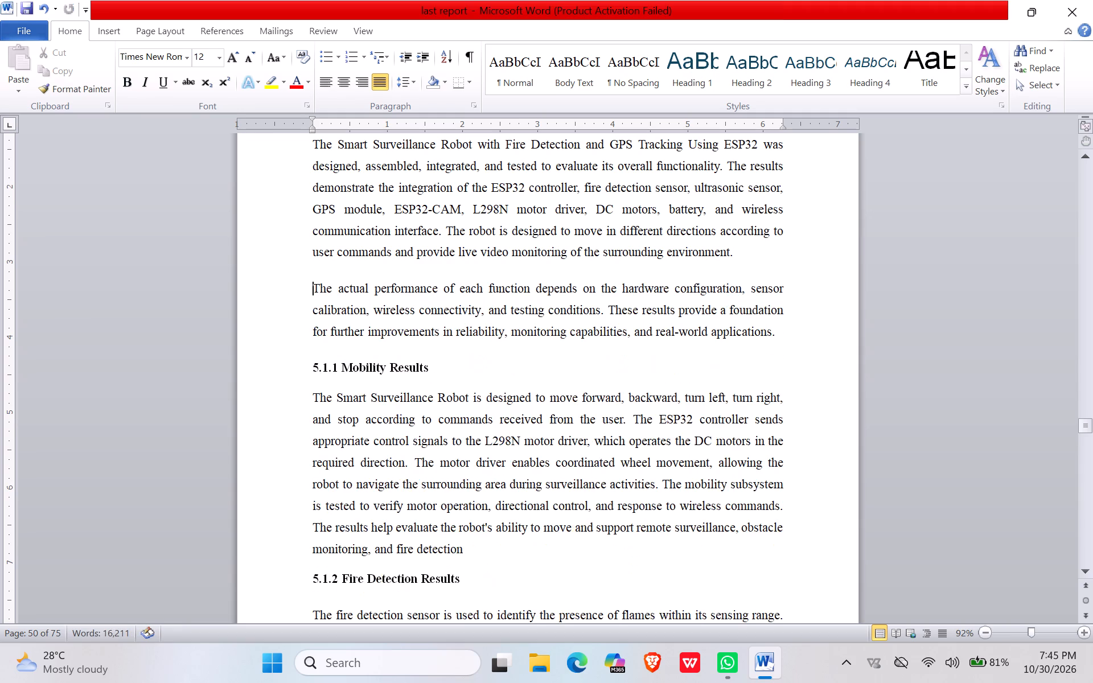
scroll(344, 301, up, 6)
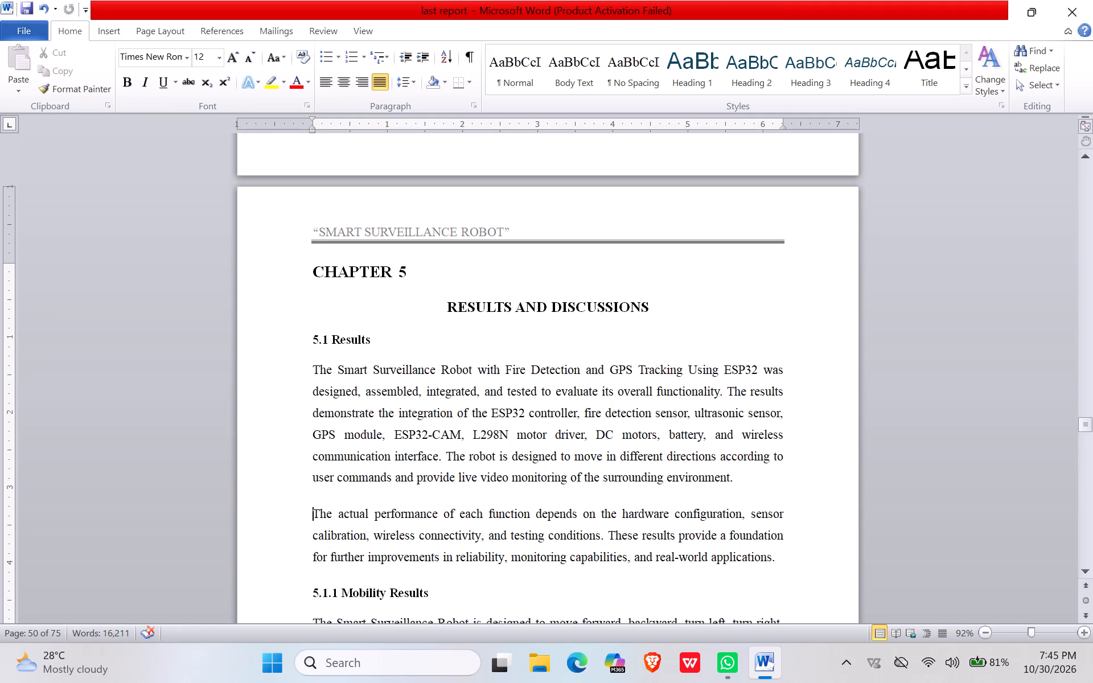
scroll(598, 521, down, 5)
scroll(499, 489, down, 3)
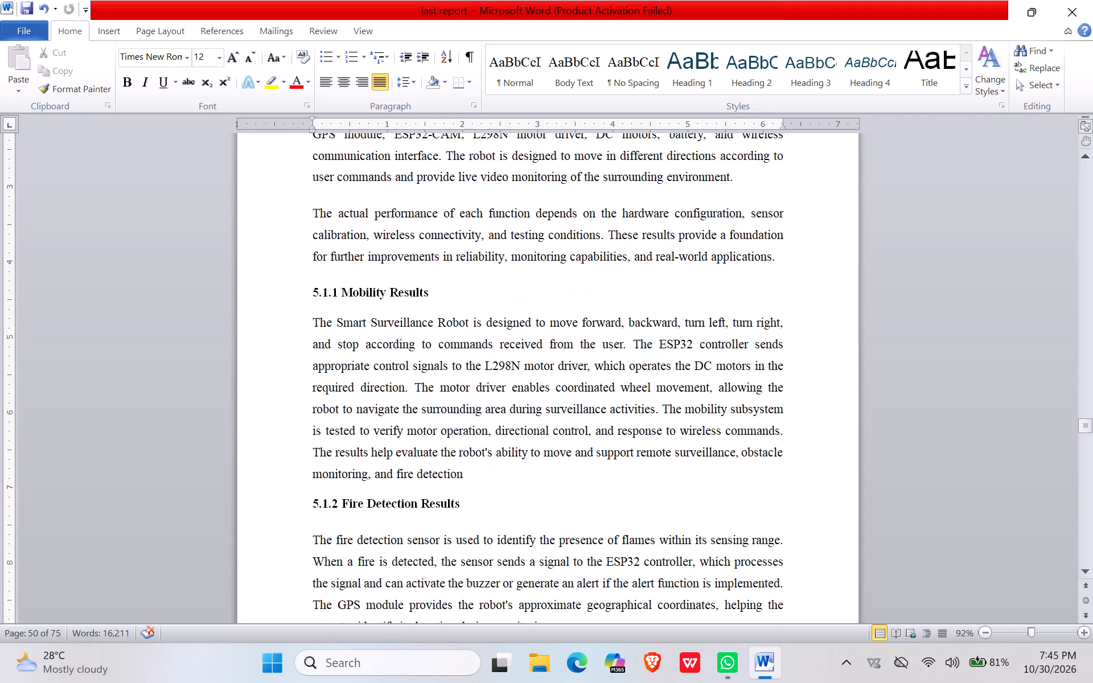
Delete the last two sentences of section 5.1.1's paragraph, starting from "The mobility subsystem is tested".
drag(503, 485, 663, 406)
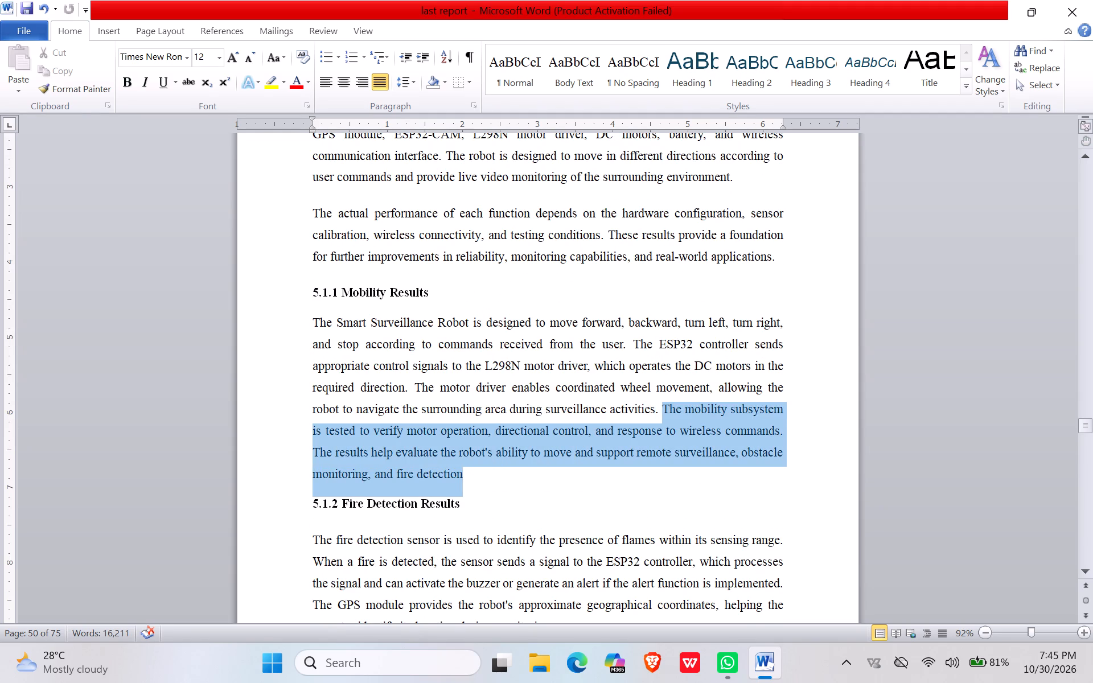
drag(663, 406, 664, 406)
key(BackSpace)
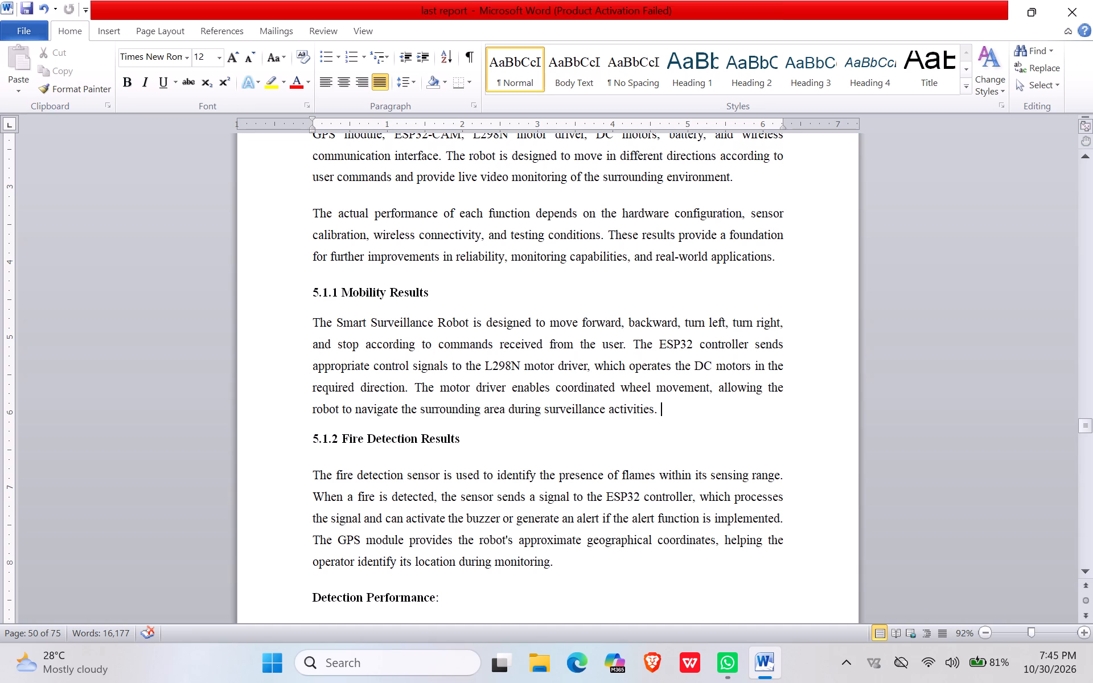
Delete the last sentence of section 5.1.2's paragraph, beginning "The GPS module provides the robot's approximate geographical coordinates".
scroll(539, 462, down, 2)
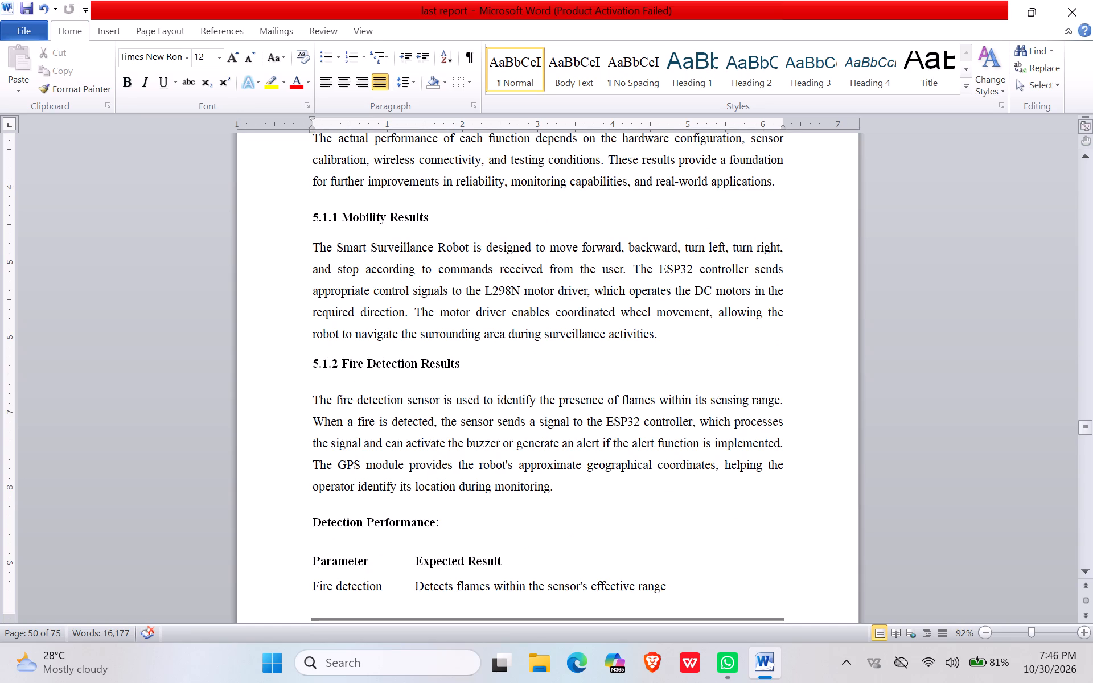
drag(303, 460, 582, 491)
key(BackSpace)
Delete "if implemented" from the end of the "Alert activation" row in the Detection Performance table.
scroll(581, 490, down, 5)
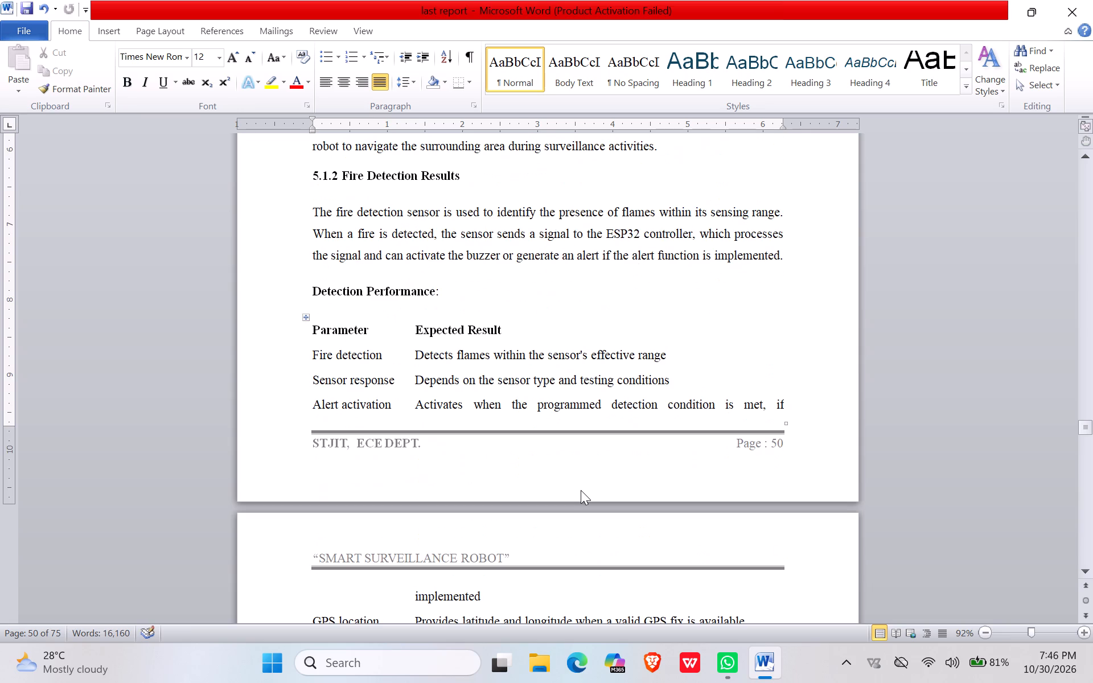
scroll(580, 489, down, 1)
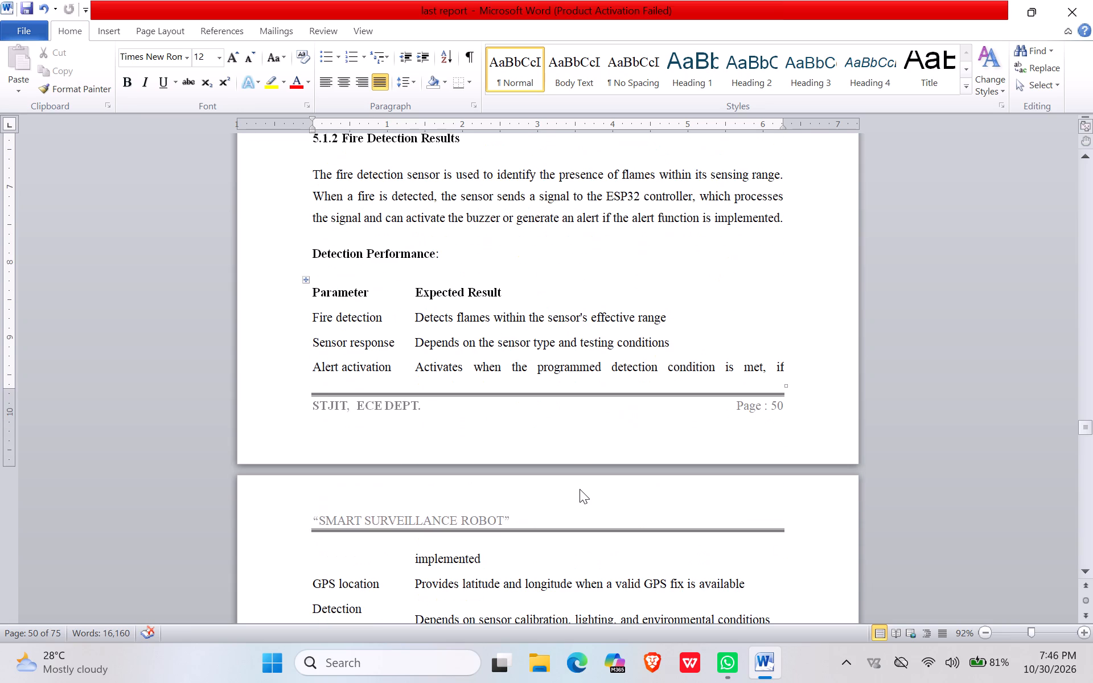
drag(506, 556, 406, 571)
key(BackSpace)
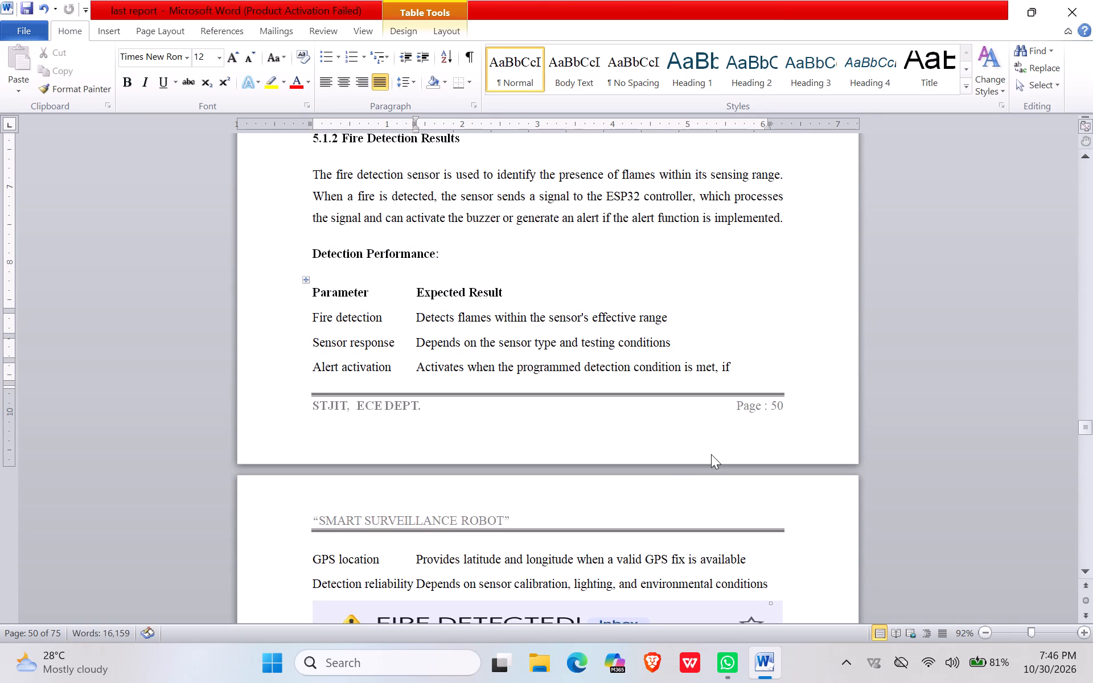
key(BackSpace)
key(BackSpace)
key(BackSpace)
key(BackSpace)
Delete the sentence beginning "The motor driver enables coordinated wheel movement" from the end of section 5.1.1's paragraph.
scroll(712, 454, down, 3)
scroll(688, 478, up, 4)
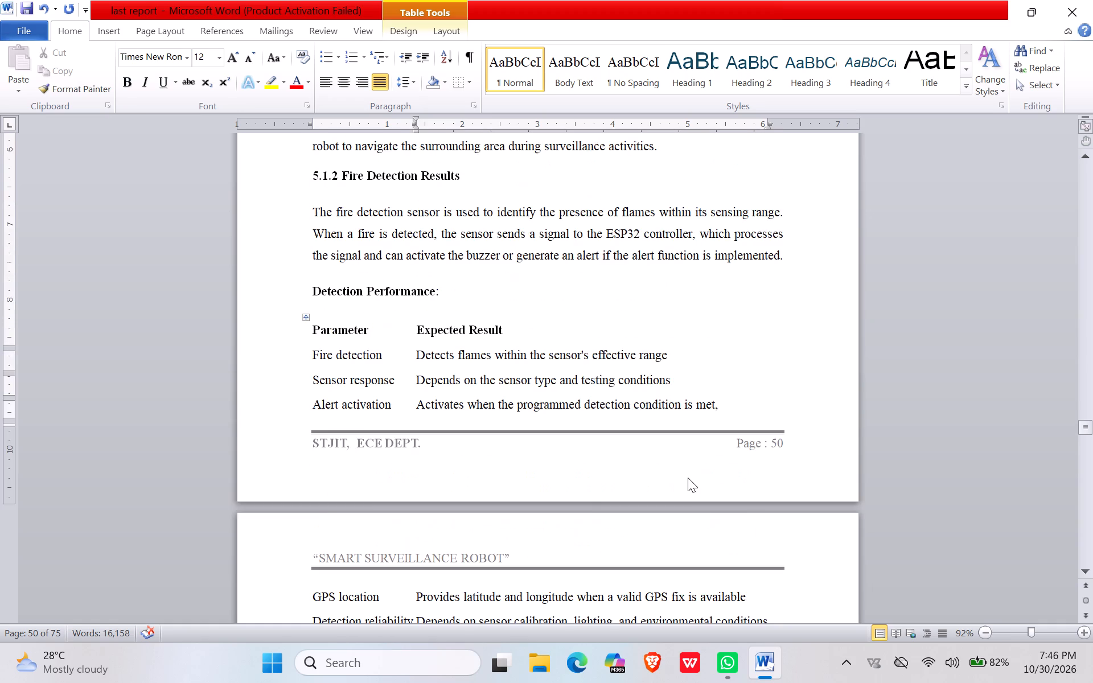
scroll(688, 478, down, 6)
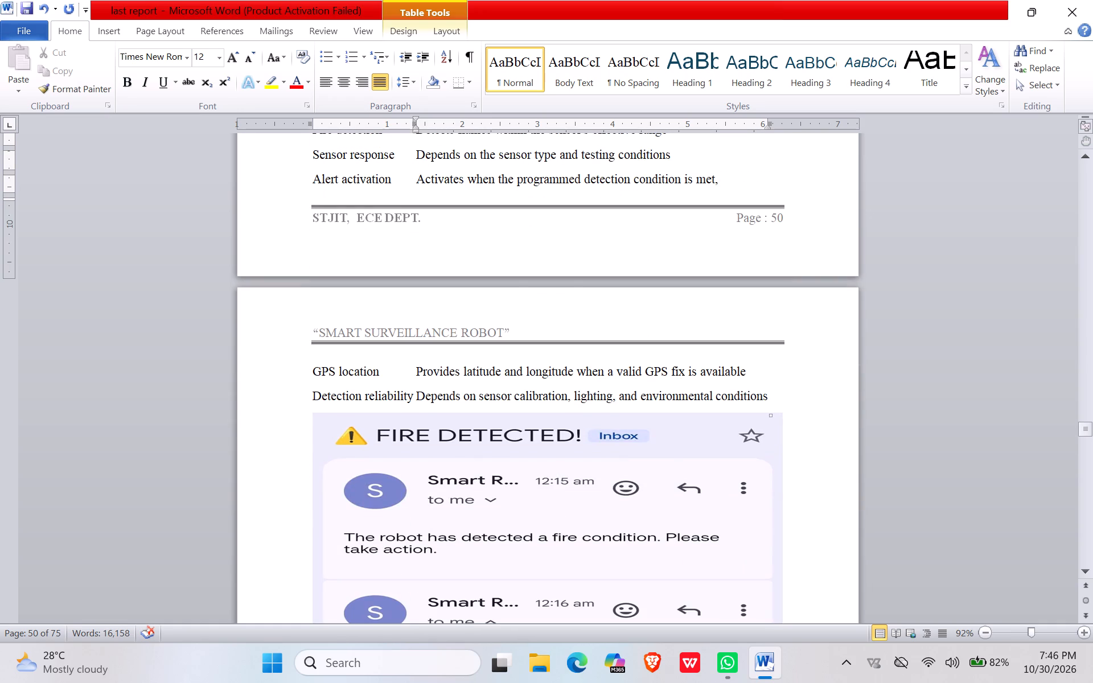
scroll(651, 431, up, 10)
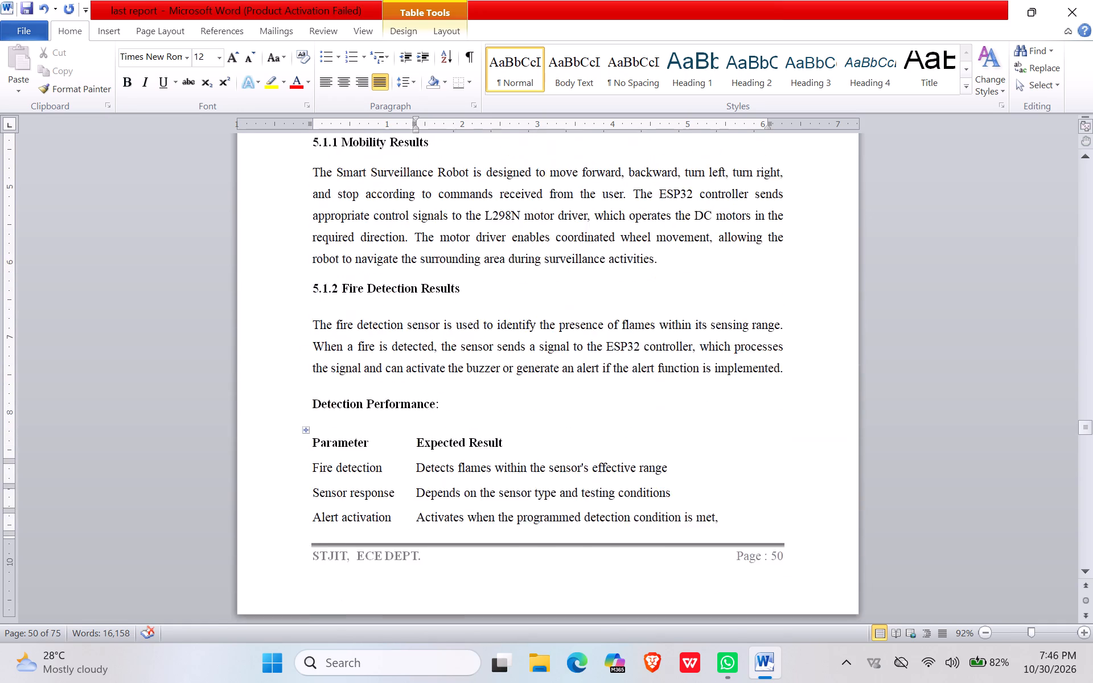
scroll(647, 435, up, 2)
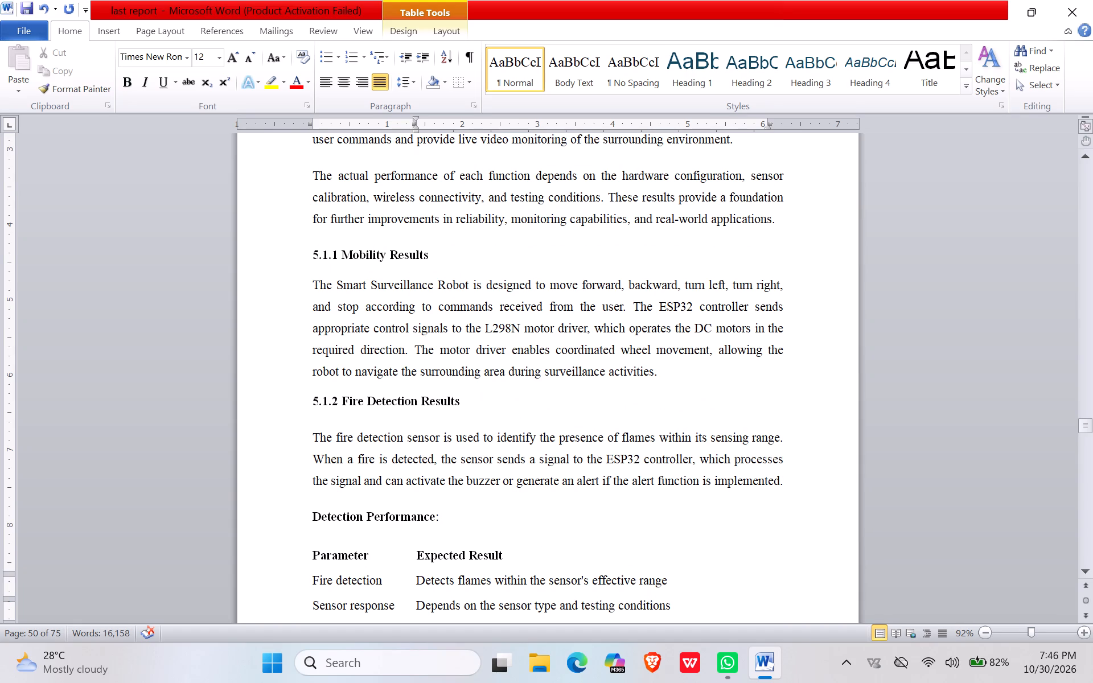
drag(414, 354, 661, 372)
key(BackSpace)
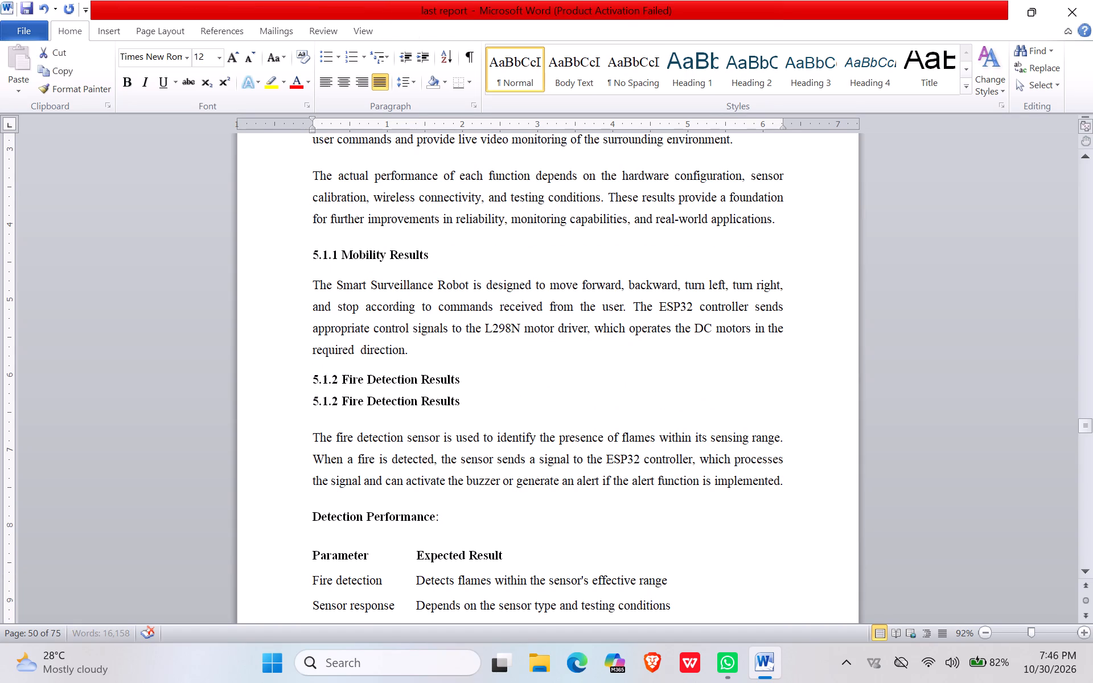
Delete the last sentence of section 5.1's first paragraph, beginning "The robot is designed to move in different directions".
scroll(658, 291, up, 4)
scroll(611, 290, up, 2)
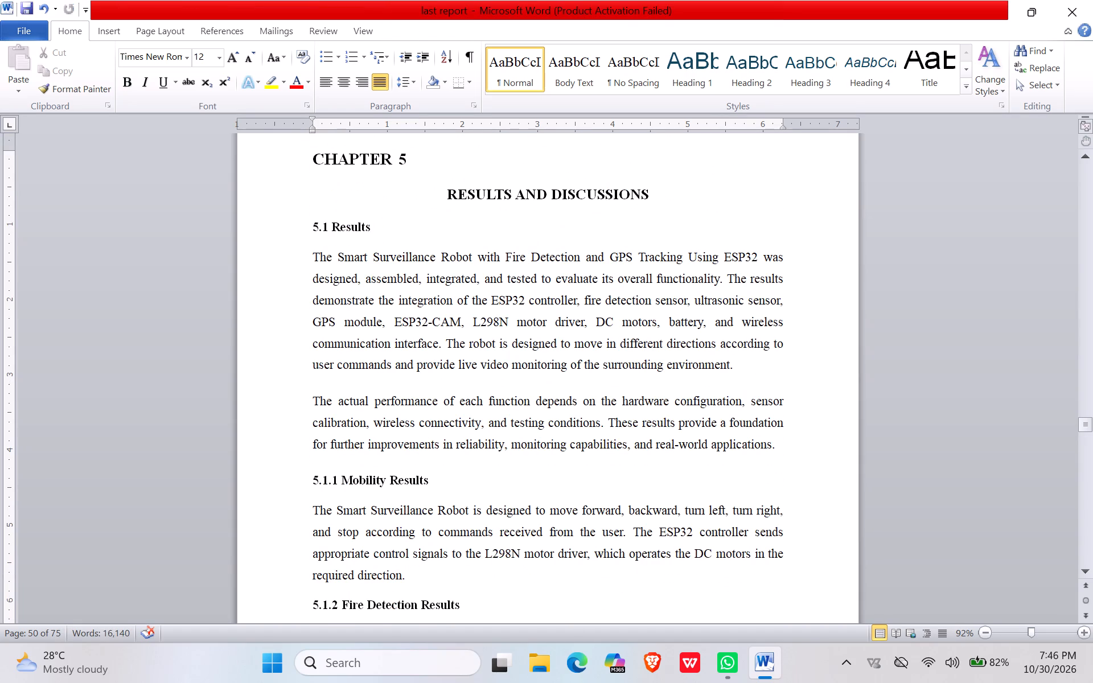
drag(446, 345, 556, 349)
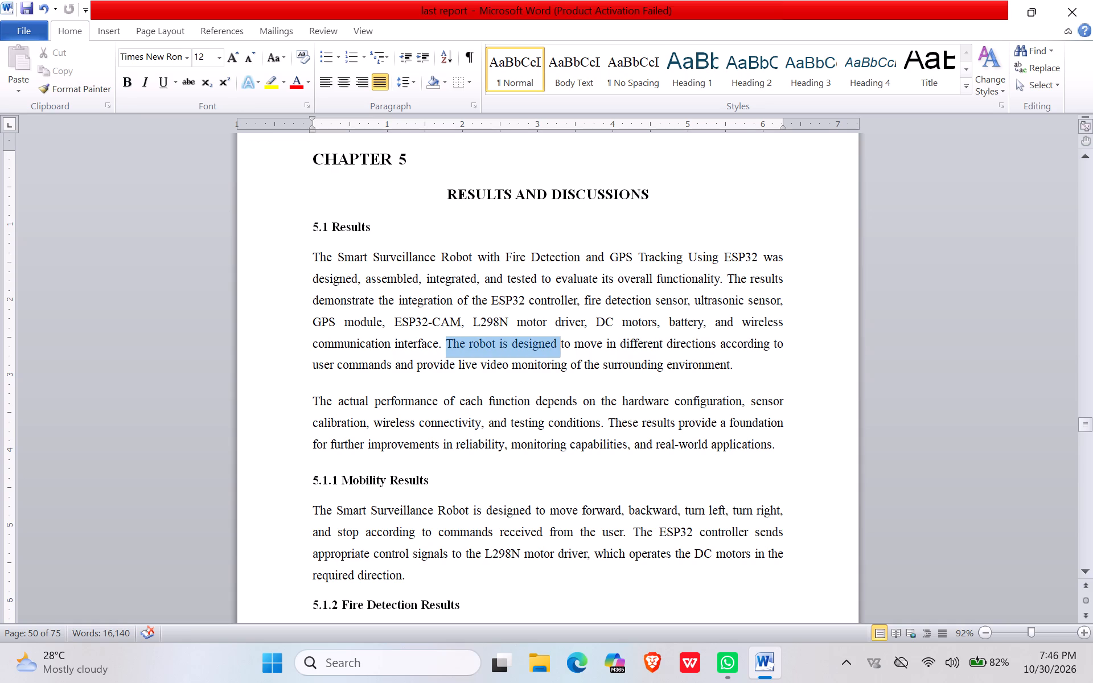
drag(556, 349, 741, 365)
key(BackSpace)
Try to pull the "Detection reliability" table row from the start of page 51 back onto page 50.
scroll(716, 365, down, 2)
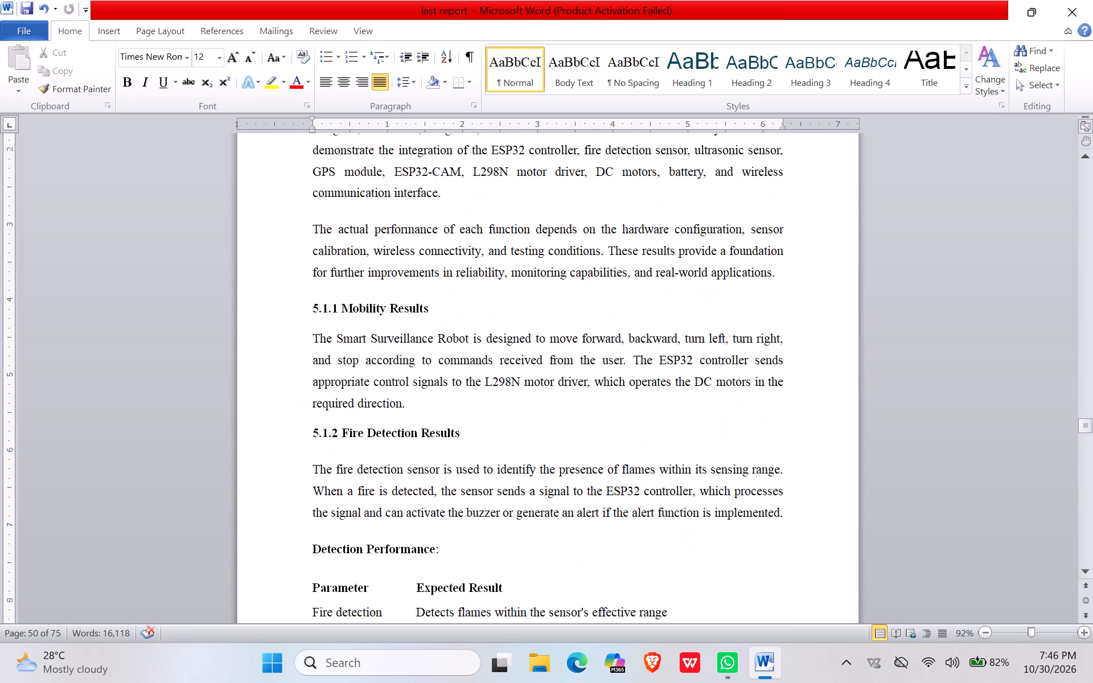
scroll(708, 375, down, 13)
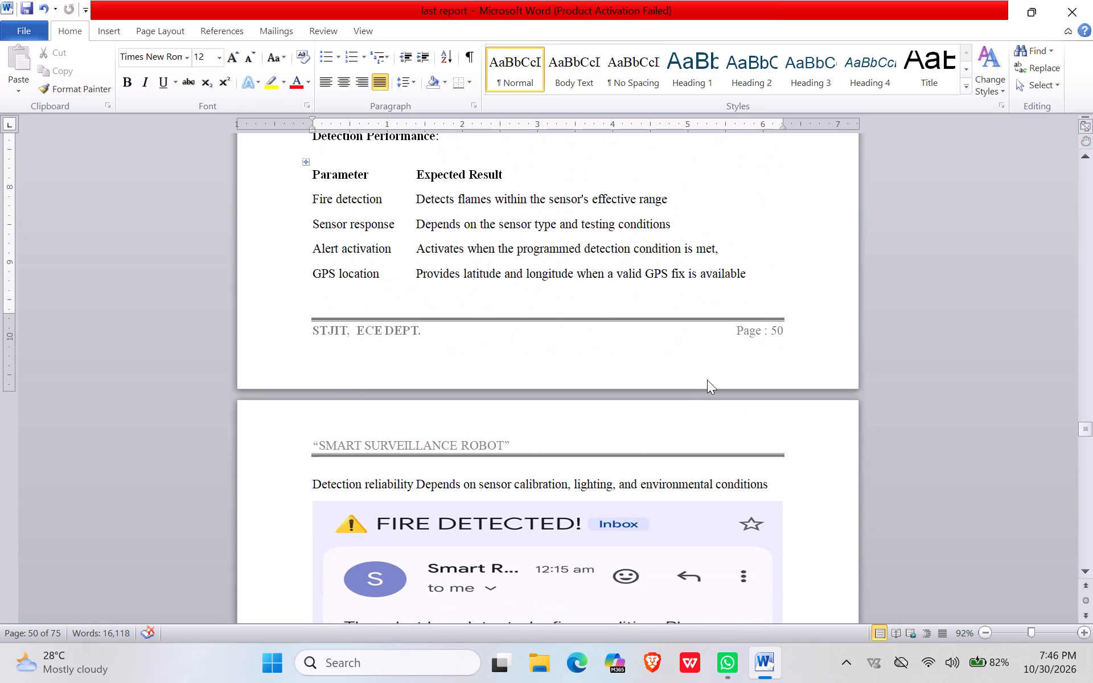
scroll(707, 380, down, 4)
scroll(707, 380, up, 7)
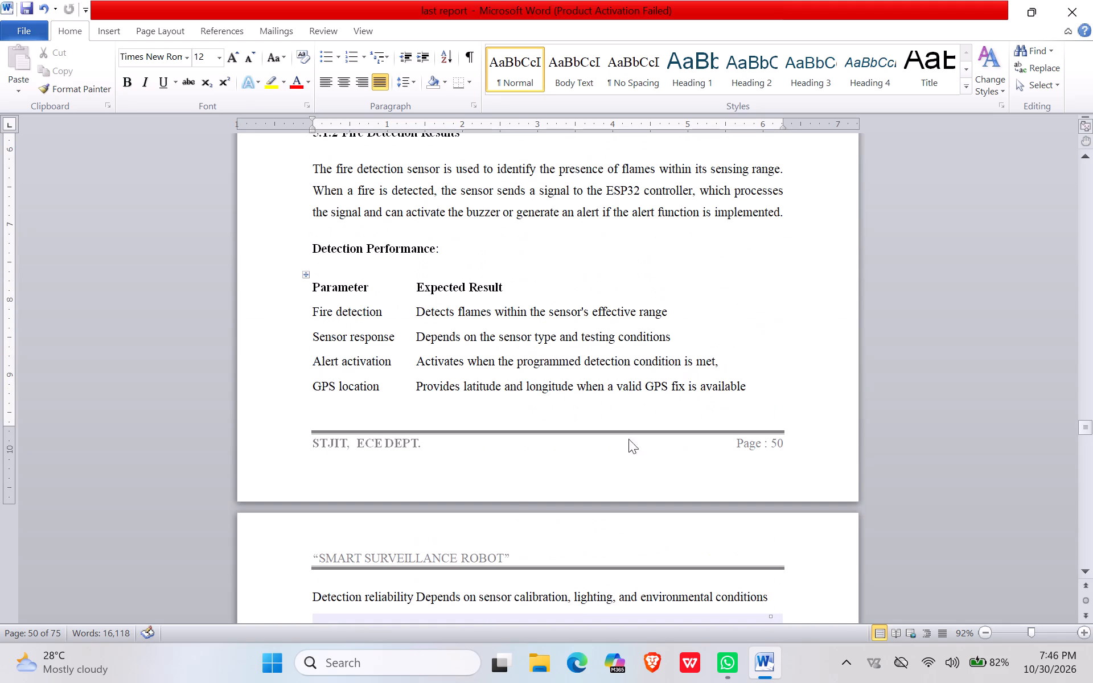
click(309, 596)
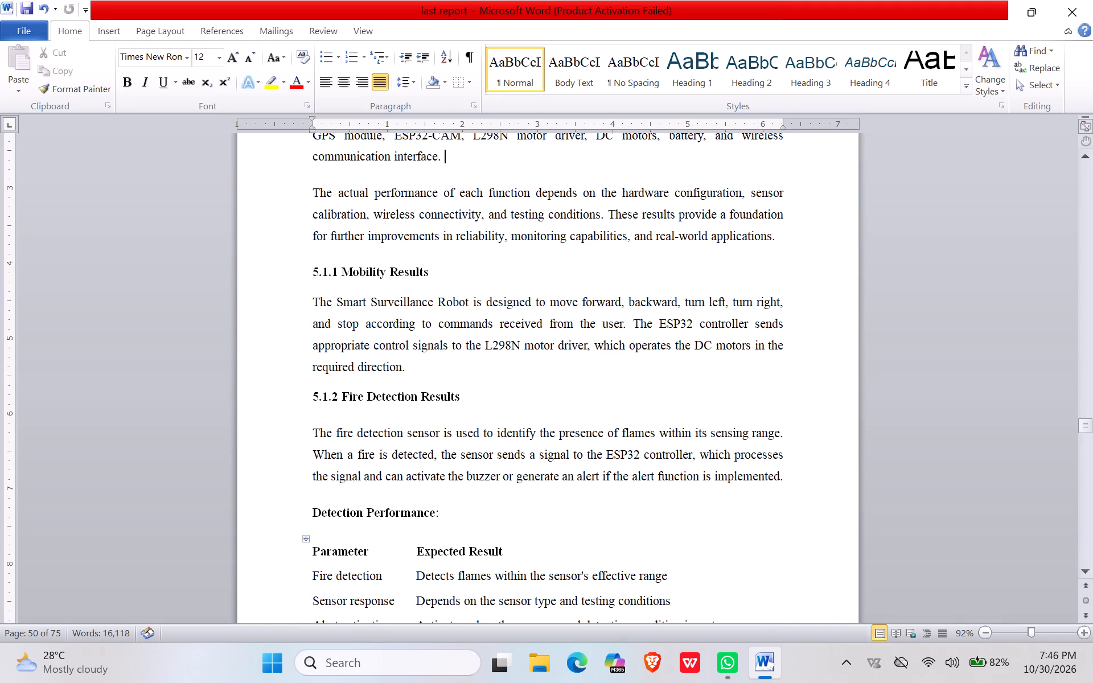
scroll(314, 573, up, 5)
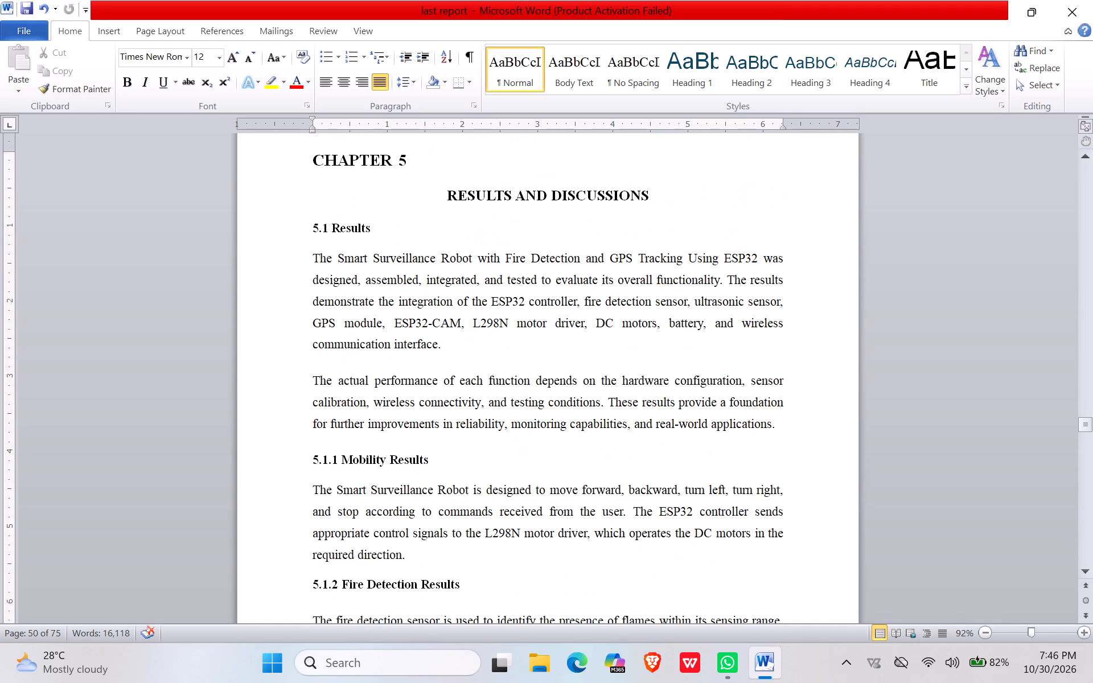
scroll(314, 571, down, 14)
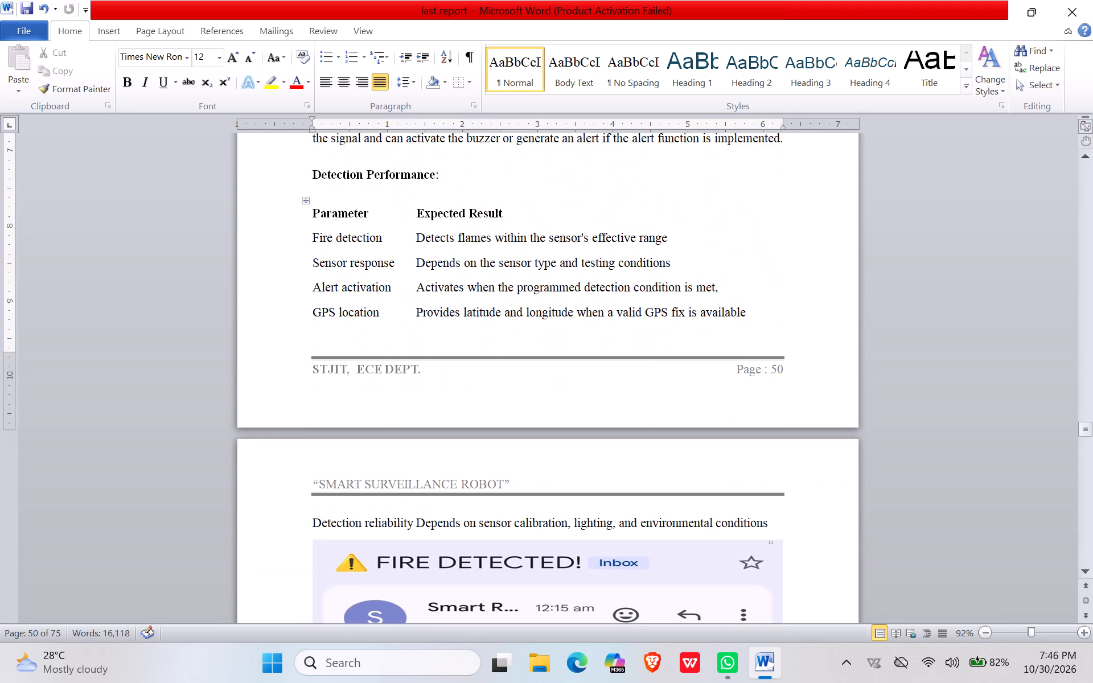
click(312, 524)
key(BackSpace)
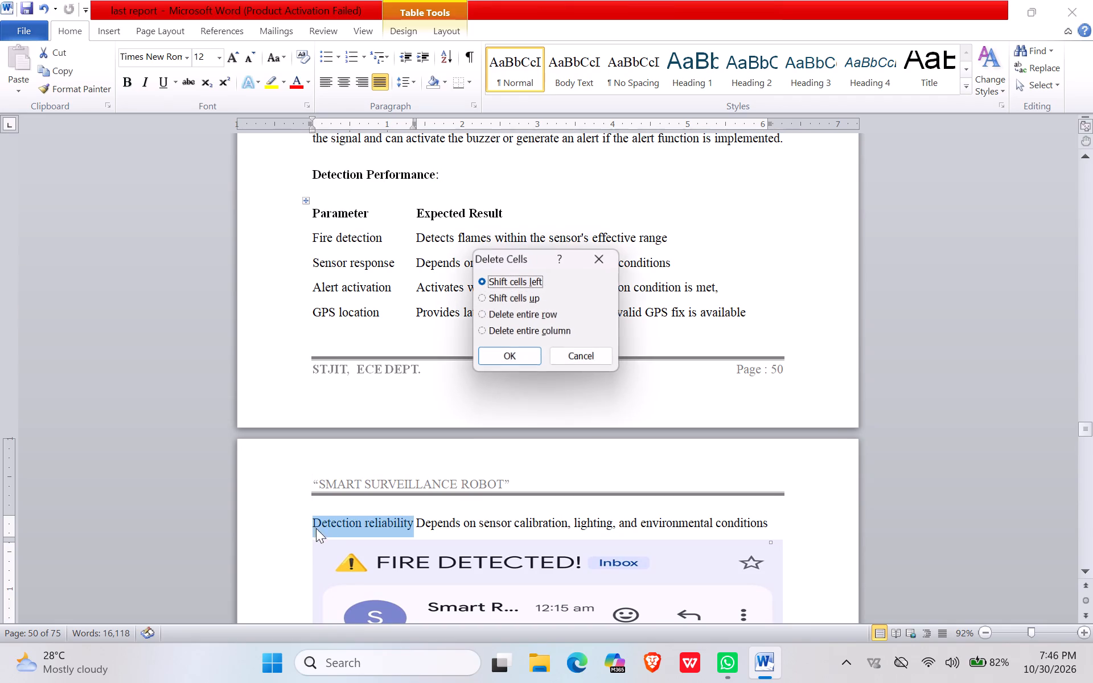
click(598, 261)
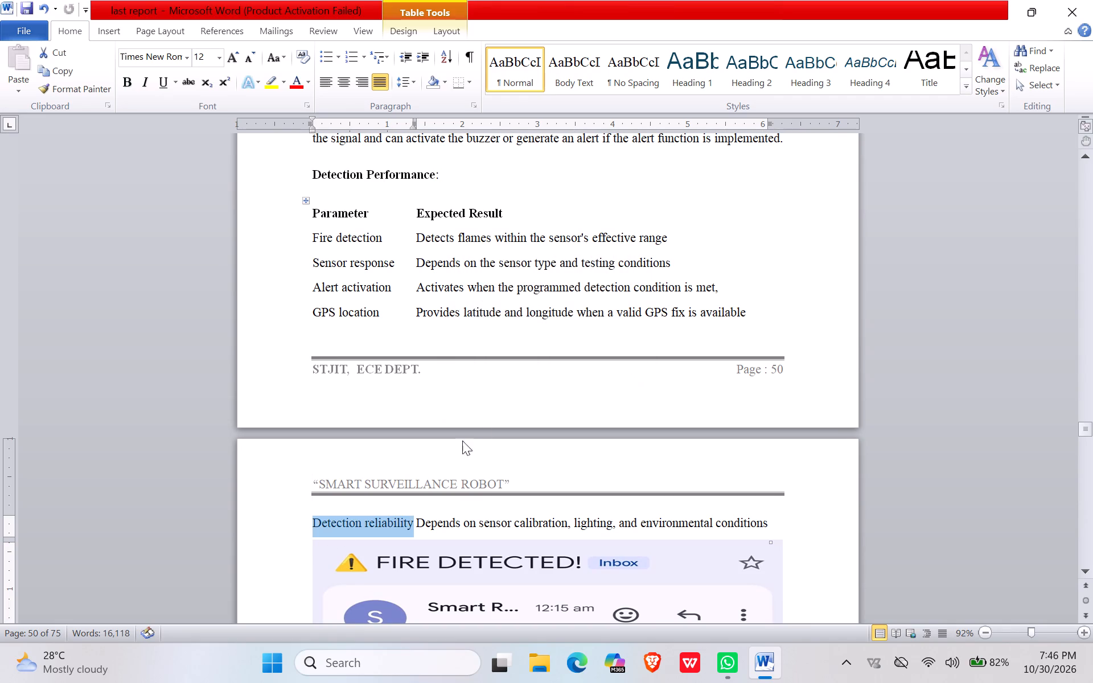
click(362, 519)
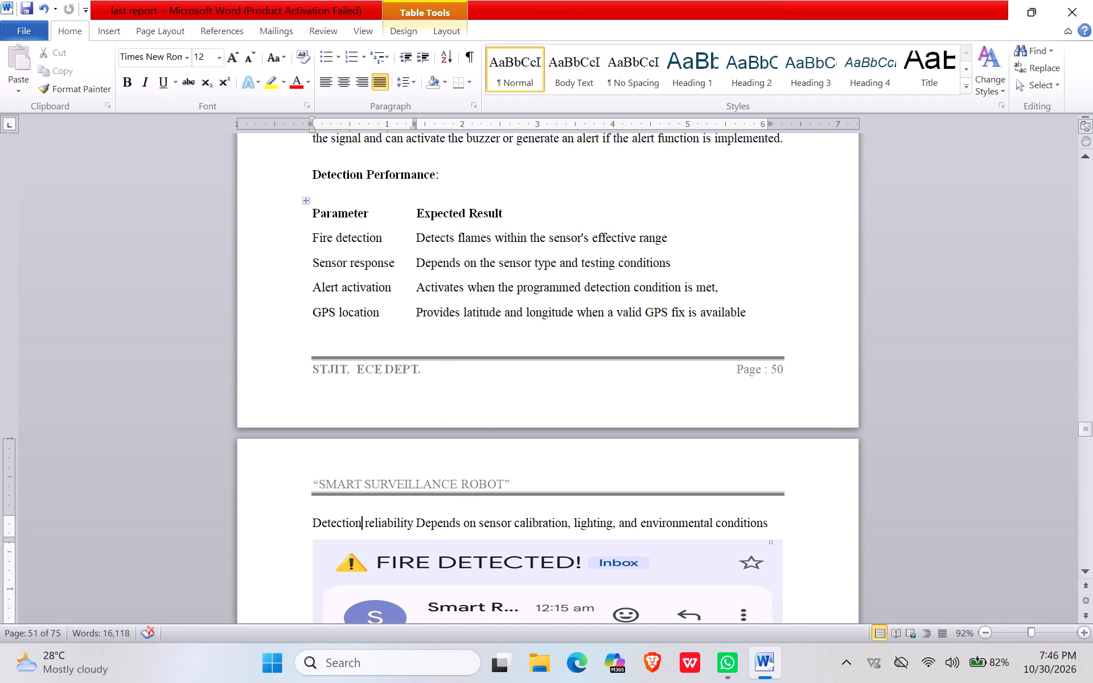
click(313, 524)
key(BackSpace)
Delete "The results demonstrate the integration of the" from section 5.1's first paragraph and put a full stop before "ESP32 controller".
scroll(496, 485, up, 9)
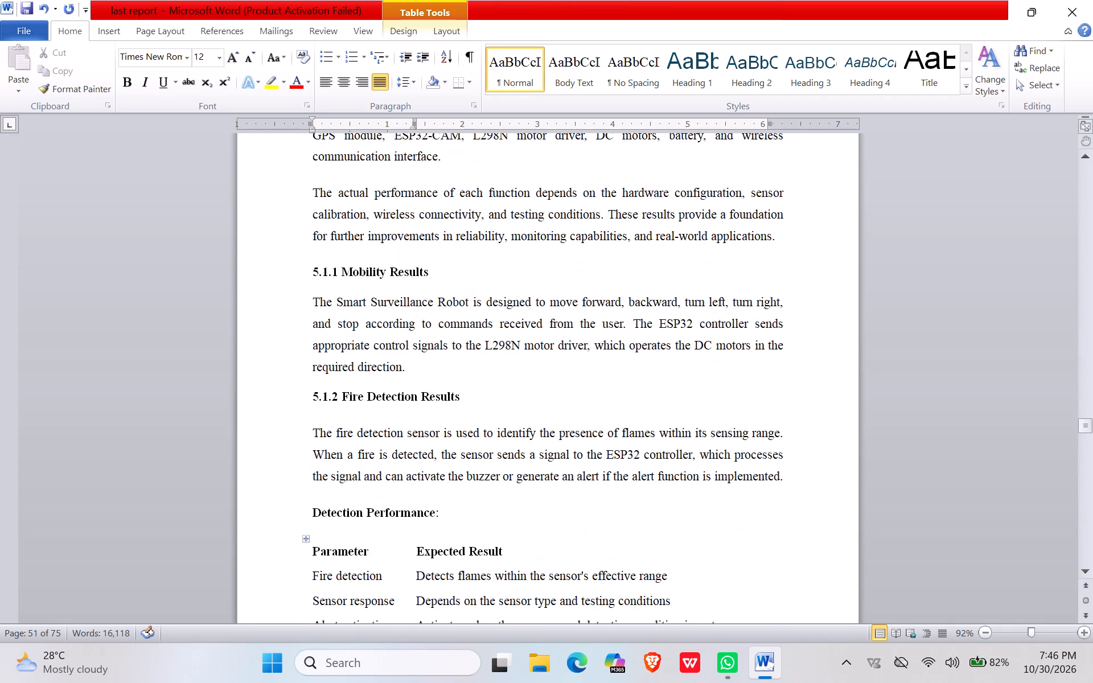
scroll(497, 485, up, 5)
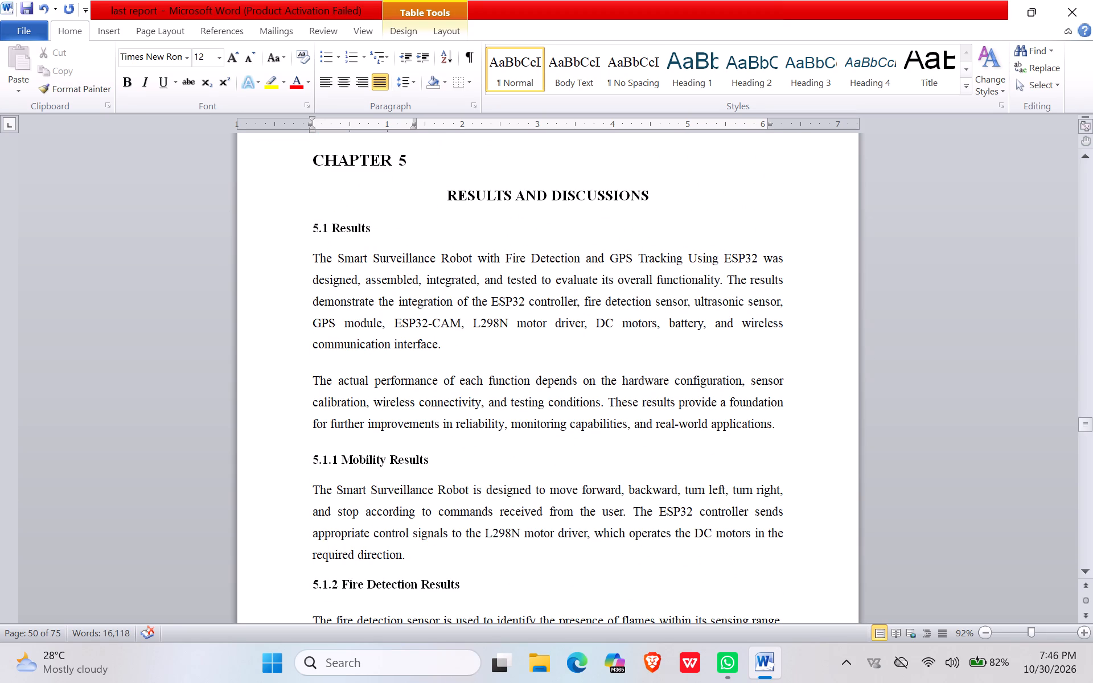
drag(724, 282, 681, 290)
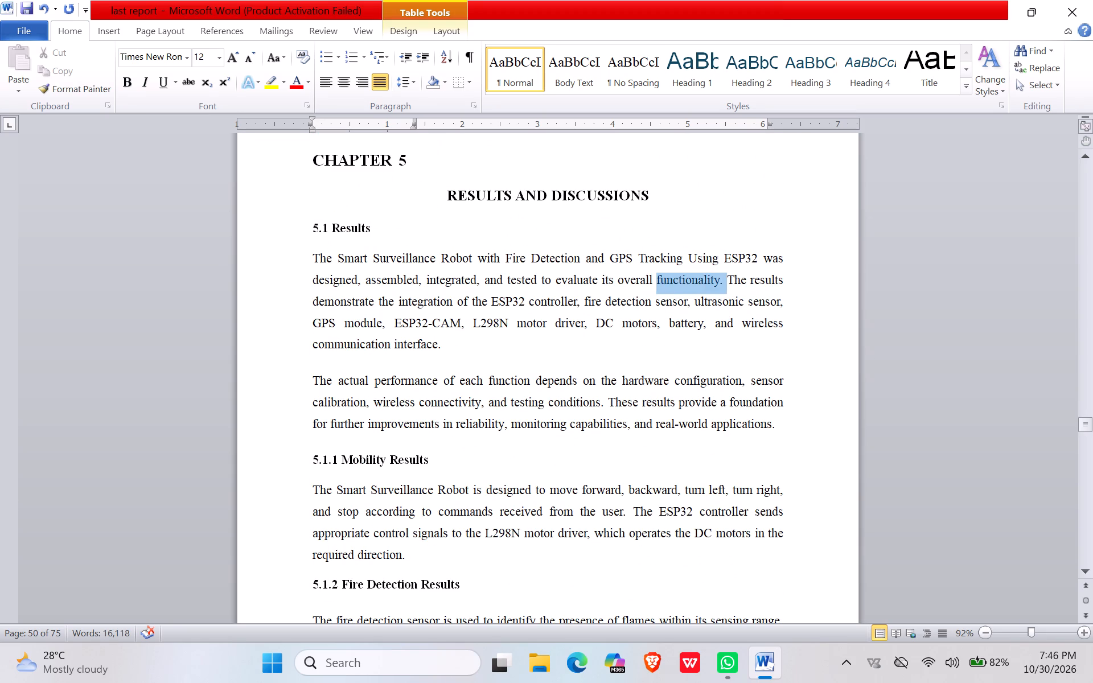
drag(681, 290, 482, 306)
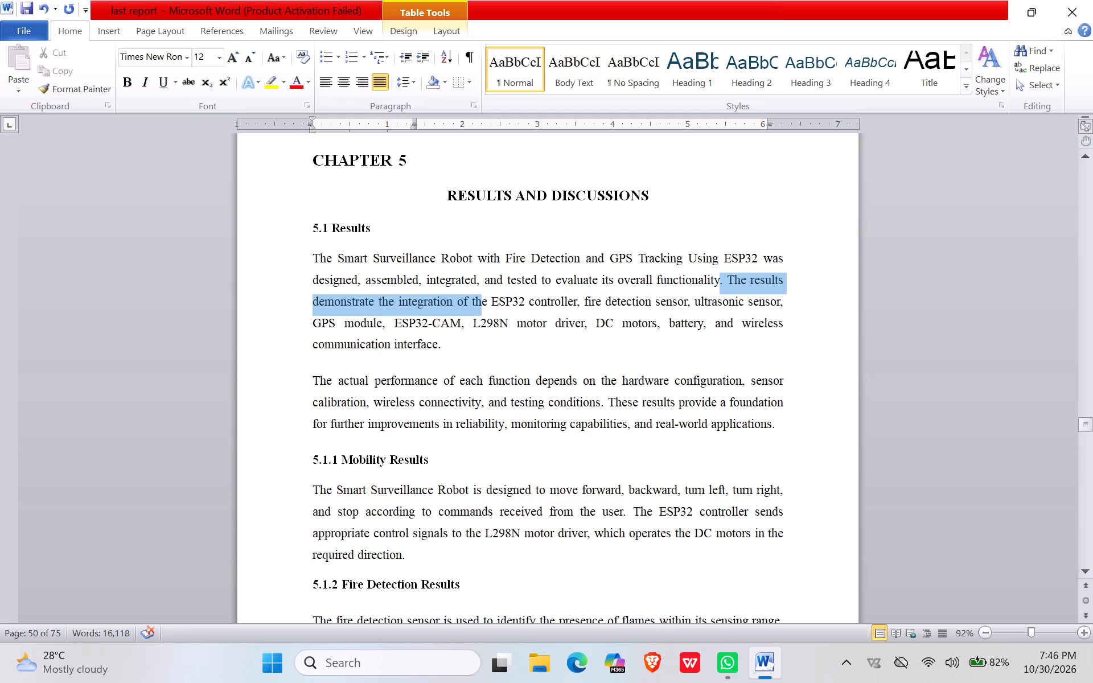
drag(482, 306, 472, 301)
drag(472, 301, 485, 301)
key(BackSpace)
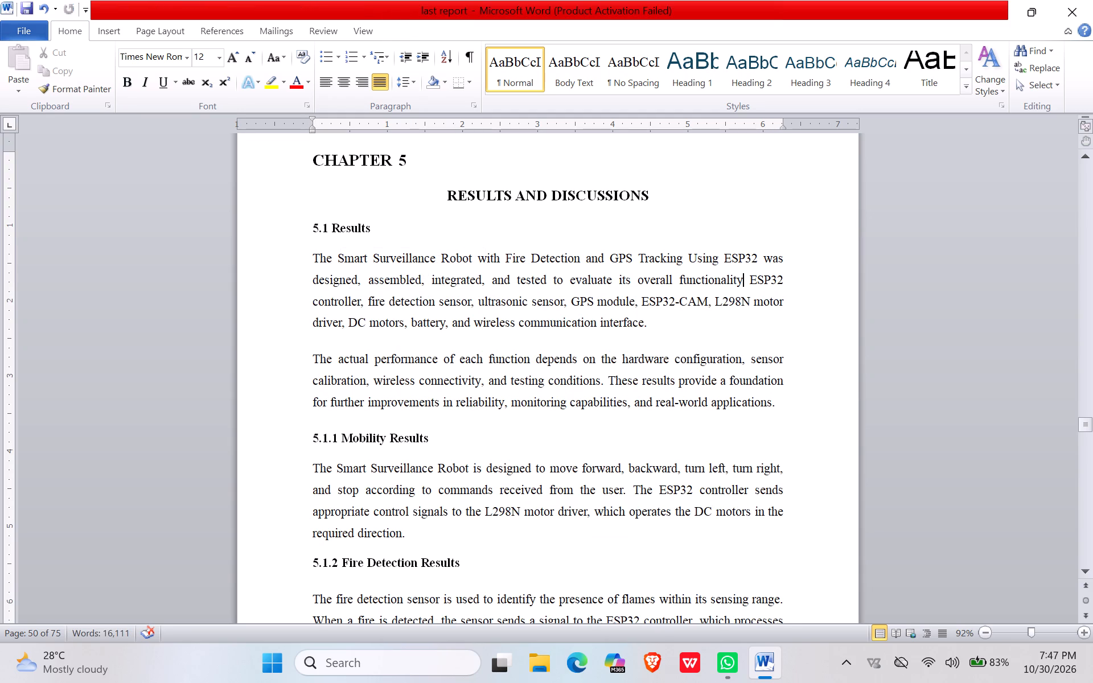
key(BackSpace)
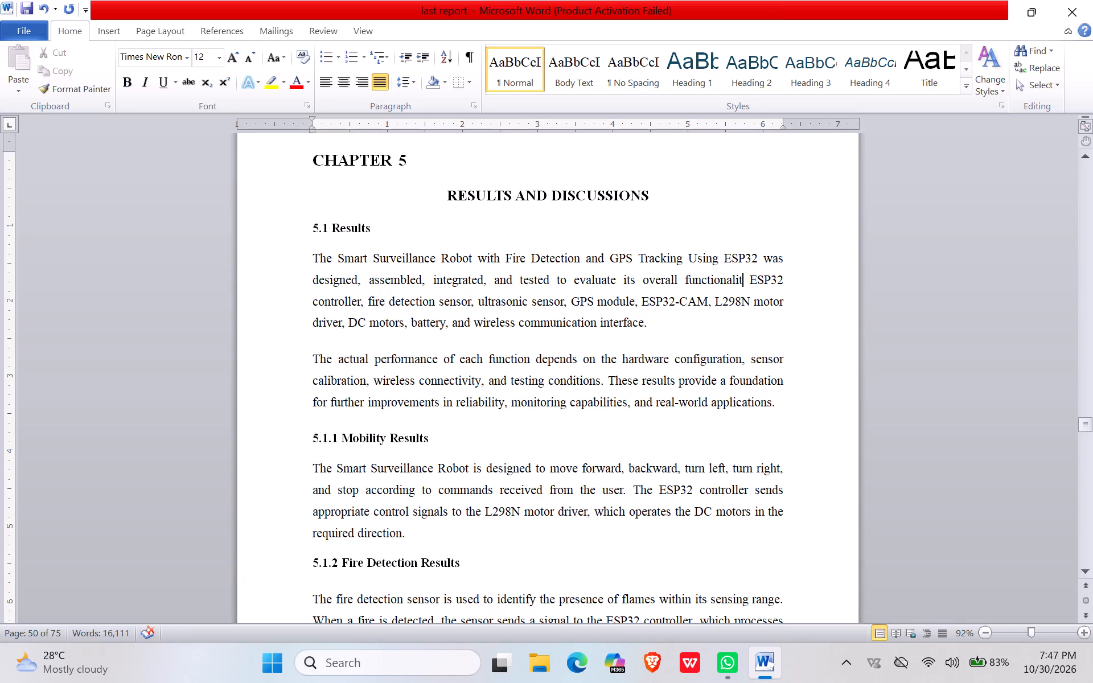
key(period)
Review the page break after the Detection Performance table and the layout of the pages following it in Chapter 5.
scroll(619, 375, down, 3)
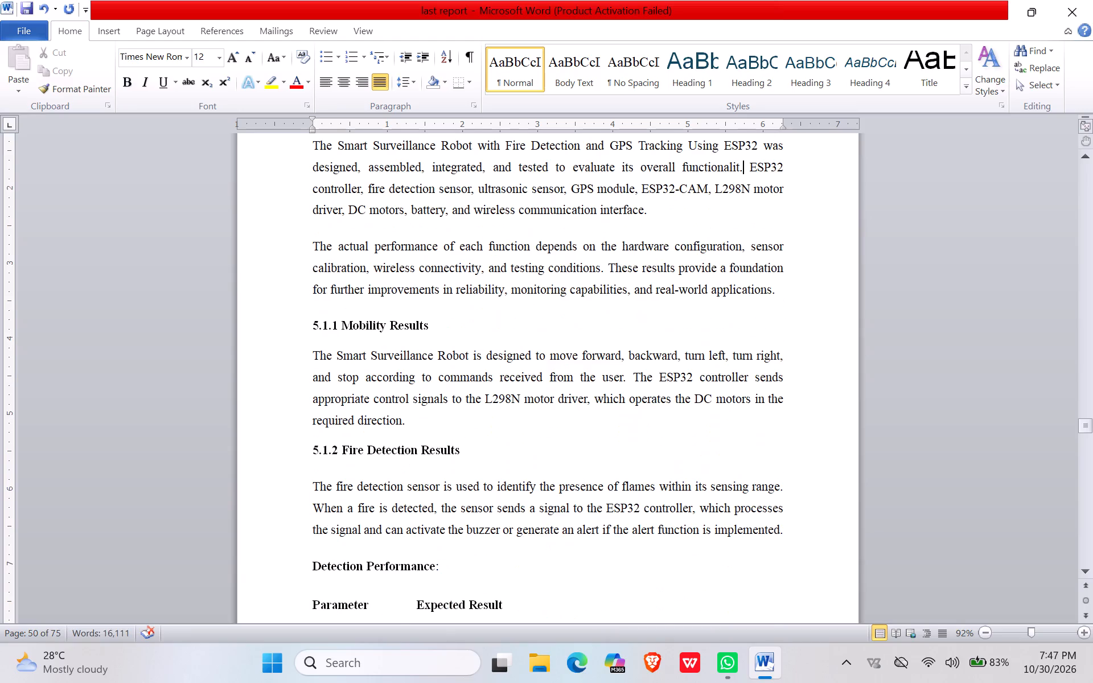
scroll(619, 375, down, 14)
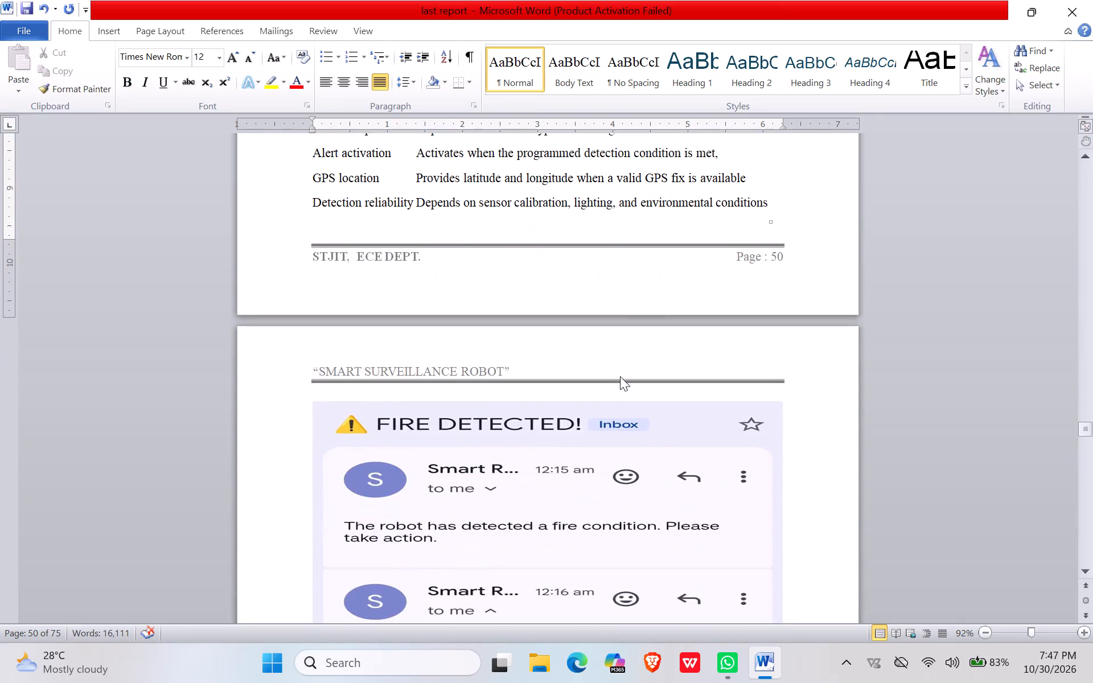
scroll(617, 379, down, 14)
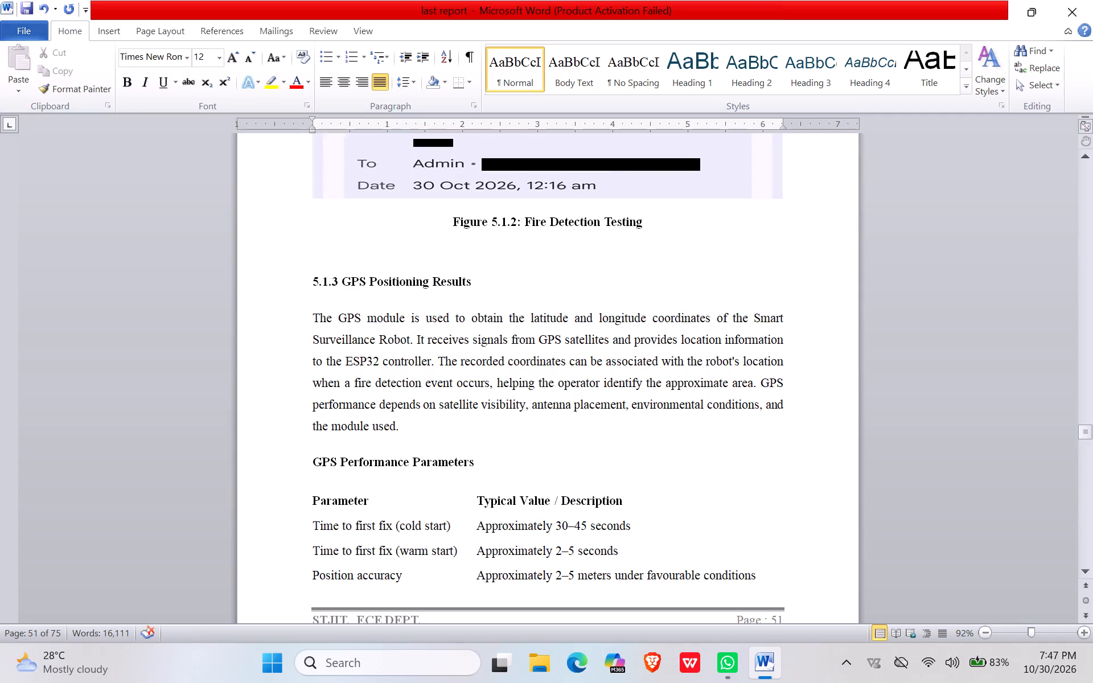
Delete the sentence beginning "It receives signals from GPS satellites" from section 5.1.3's paragraph.
drag(438, 360, 422, 343)
key(BackSpace)
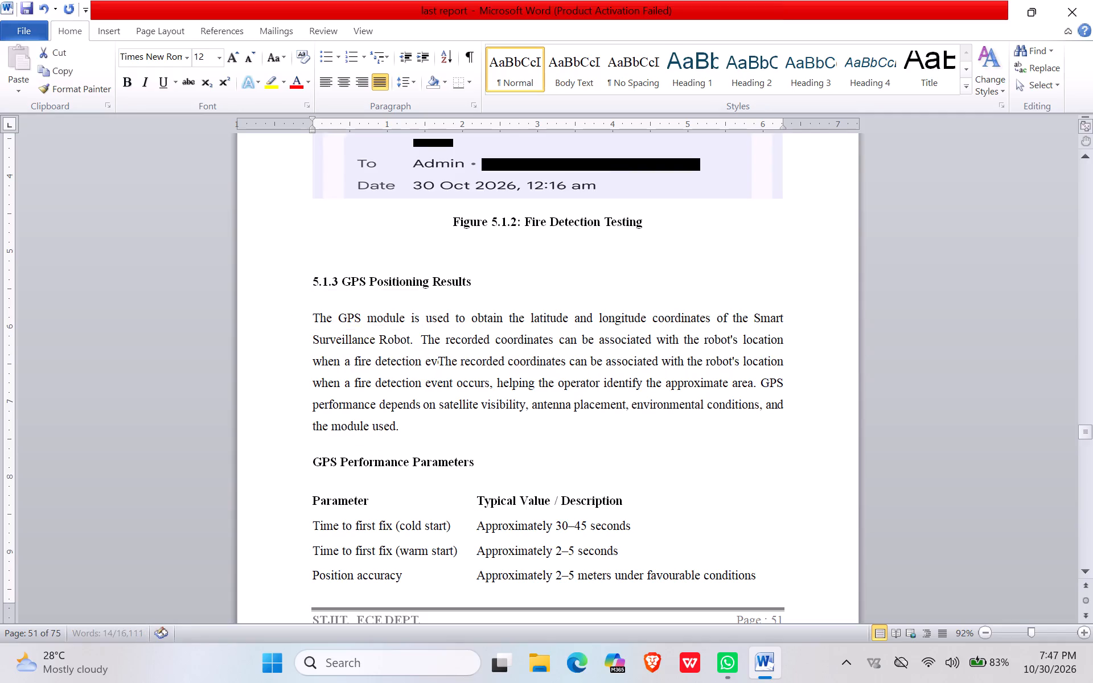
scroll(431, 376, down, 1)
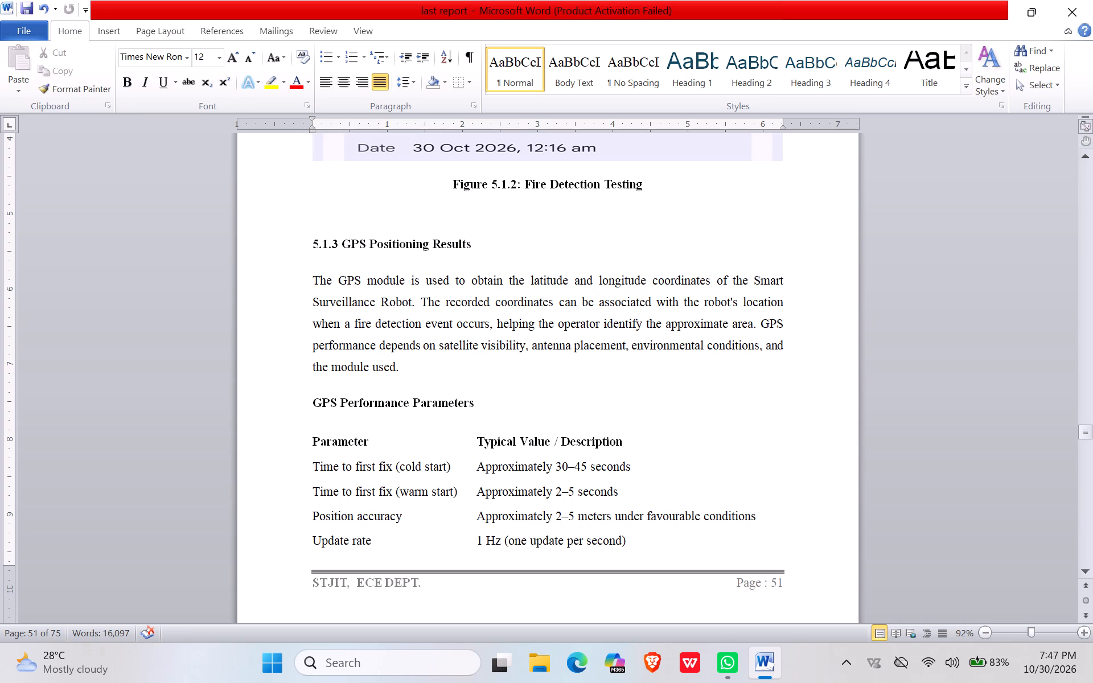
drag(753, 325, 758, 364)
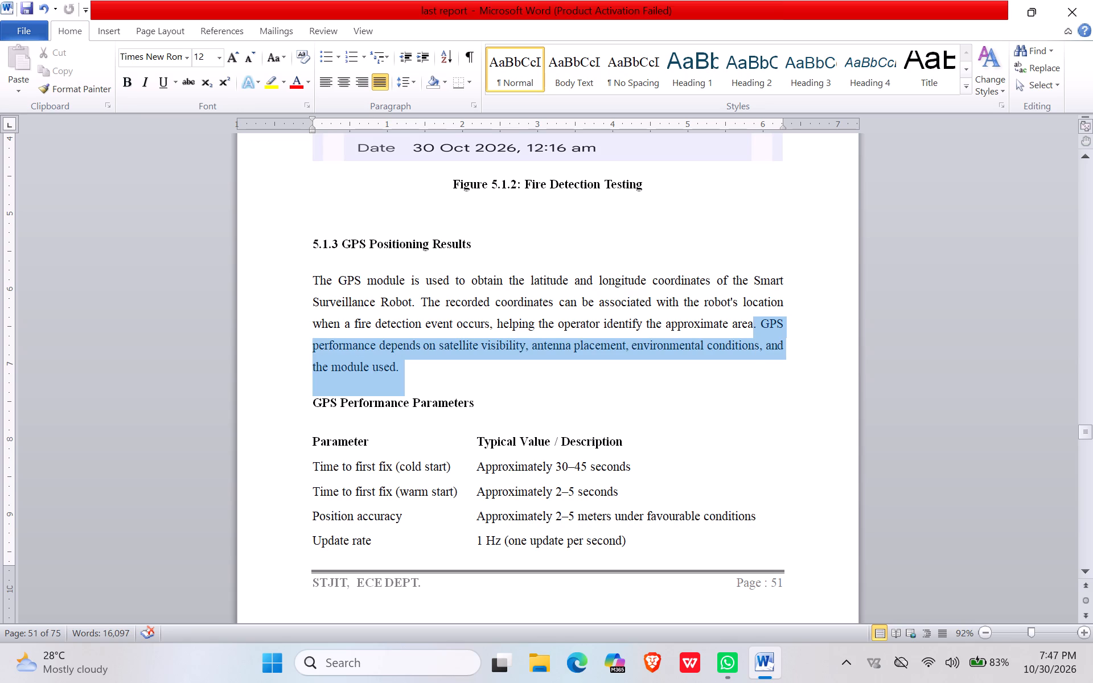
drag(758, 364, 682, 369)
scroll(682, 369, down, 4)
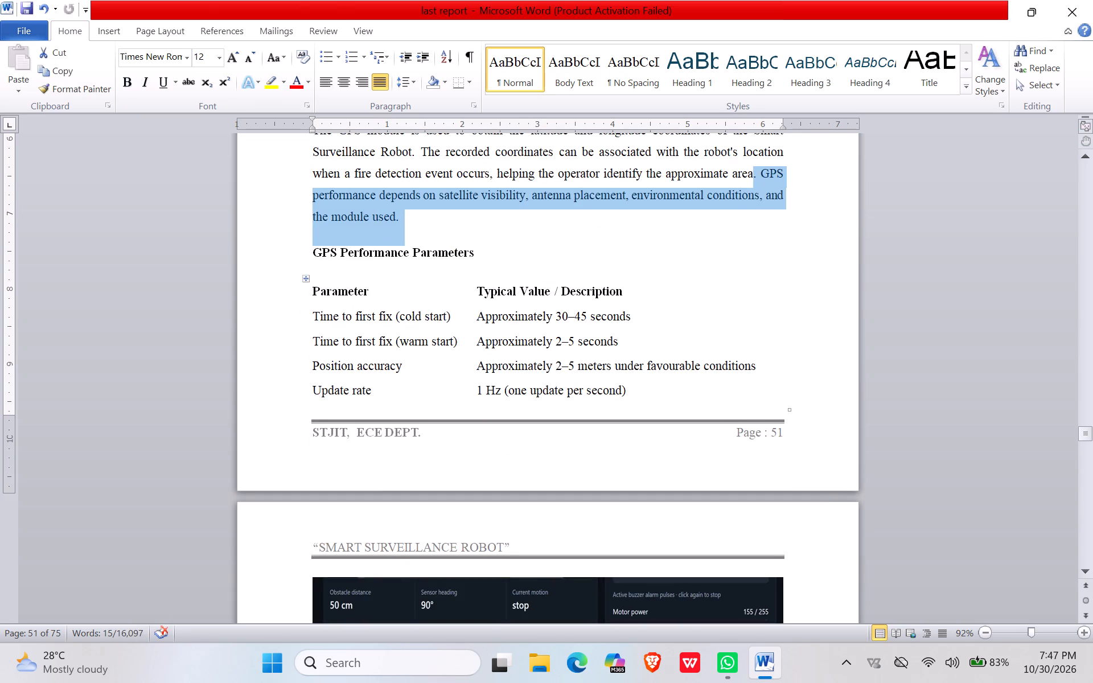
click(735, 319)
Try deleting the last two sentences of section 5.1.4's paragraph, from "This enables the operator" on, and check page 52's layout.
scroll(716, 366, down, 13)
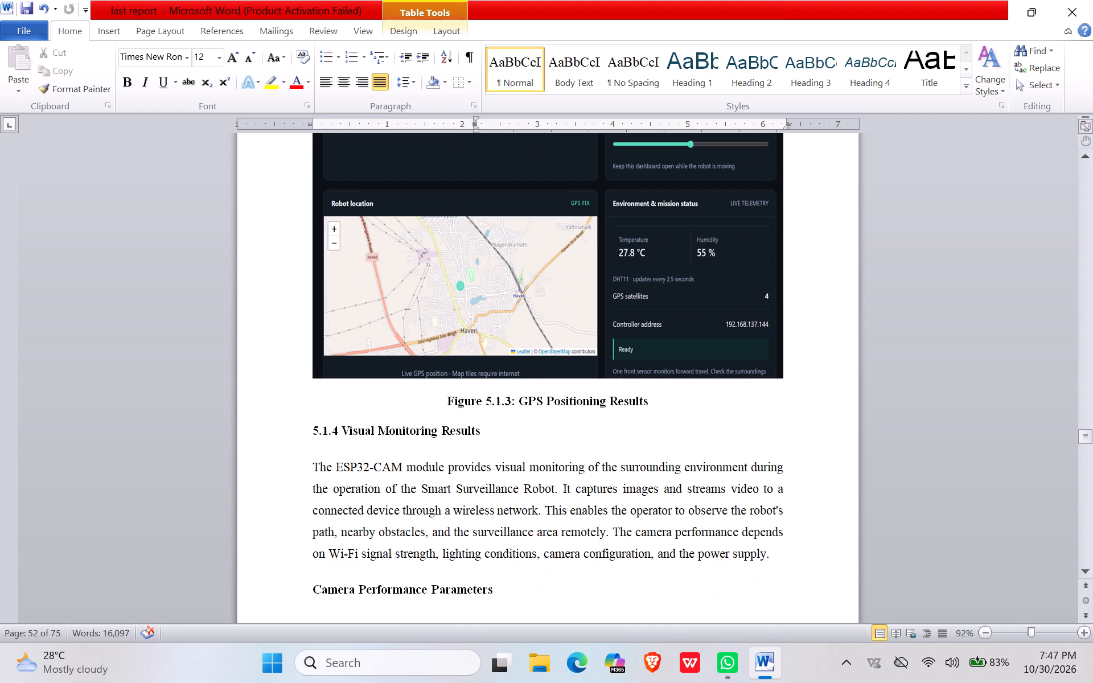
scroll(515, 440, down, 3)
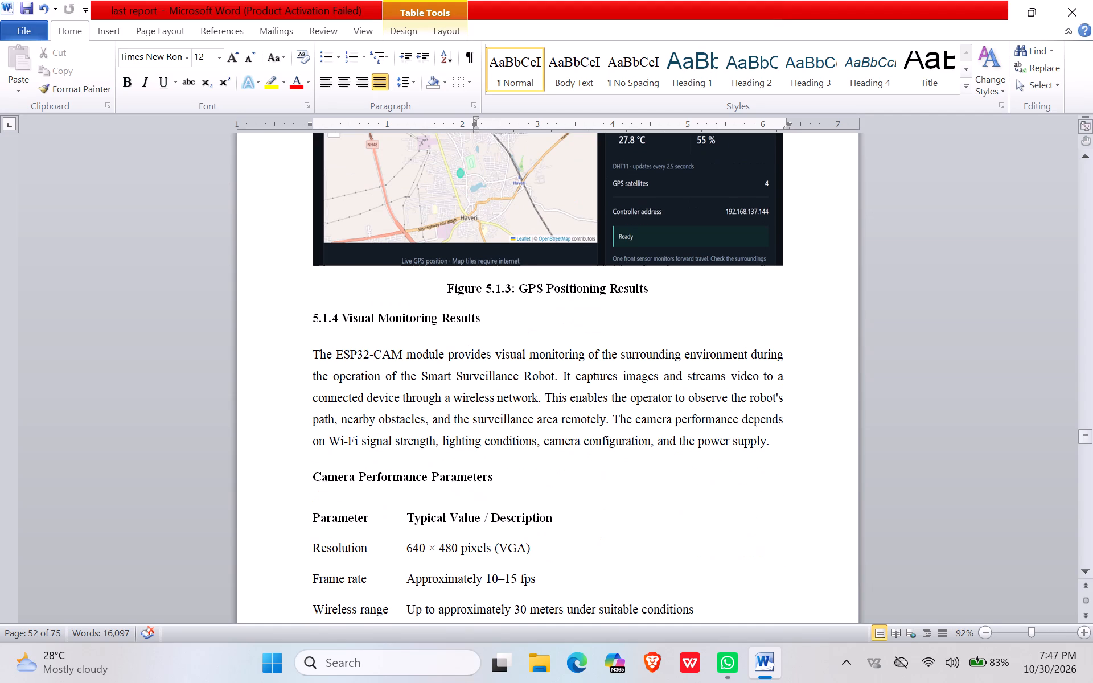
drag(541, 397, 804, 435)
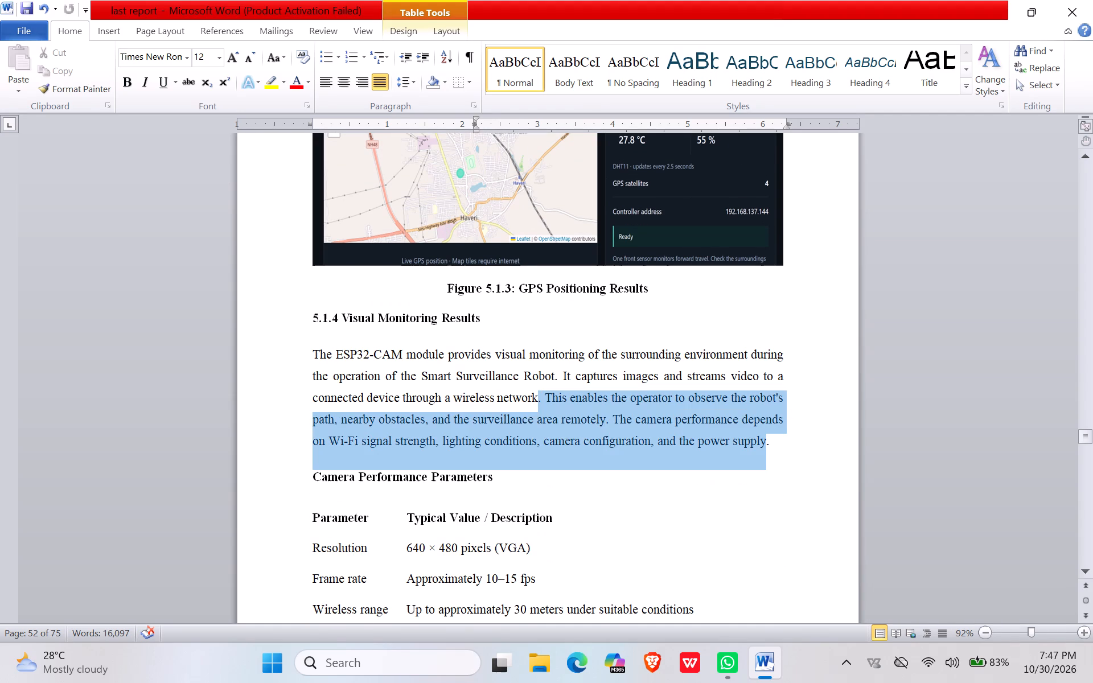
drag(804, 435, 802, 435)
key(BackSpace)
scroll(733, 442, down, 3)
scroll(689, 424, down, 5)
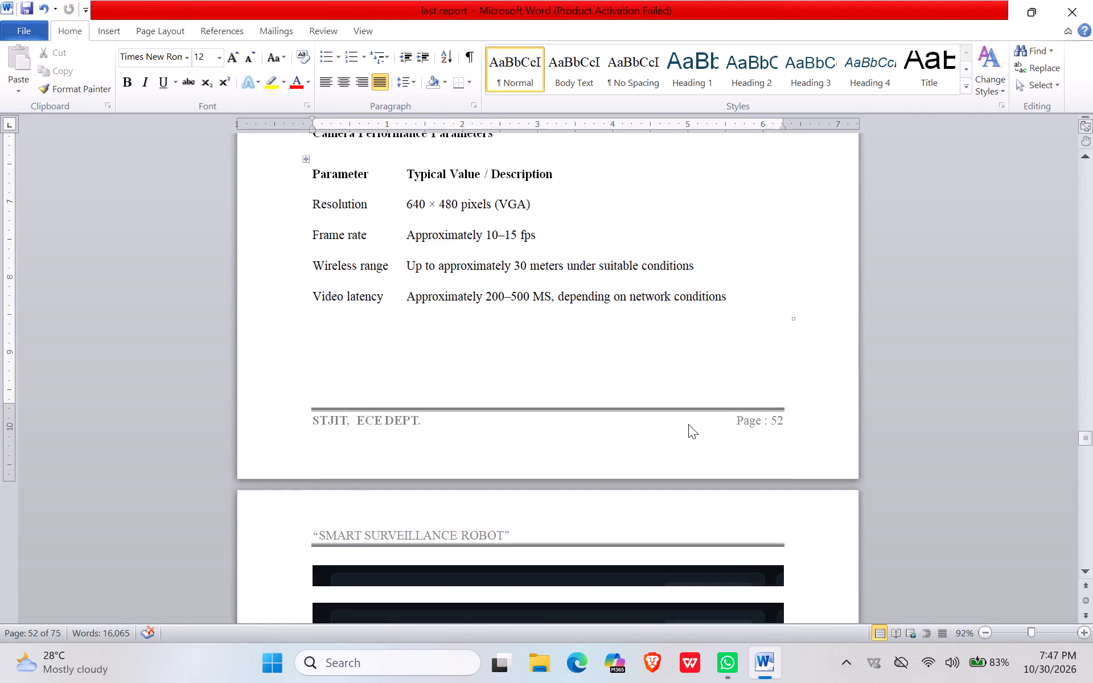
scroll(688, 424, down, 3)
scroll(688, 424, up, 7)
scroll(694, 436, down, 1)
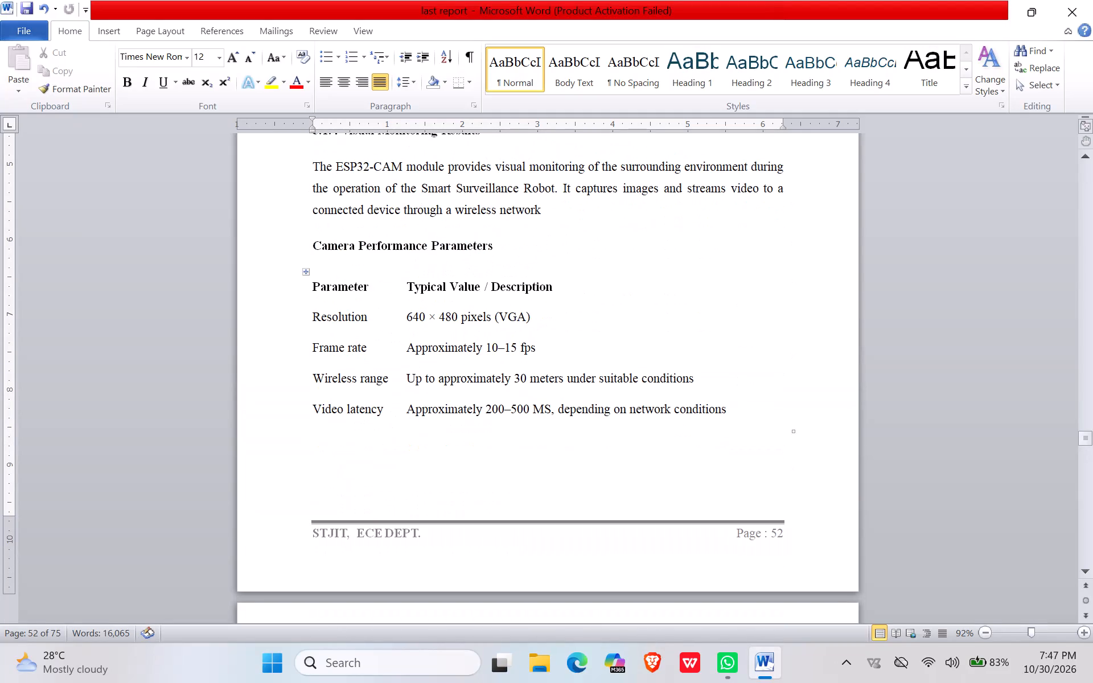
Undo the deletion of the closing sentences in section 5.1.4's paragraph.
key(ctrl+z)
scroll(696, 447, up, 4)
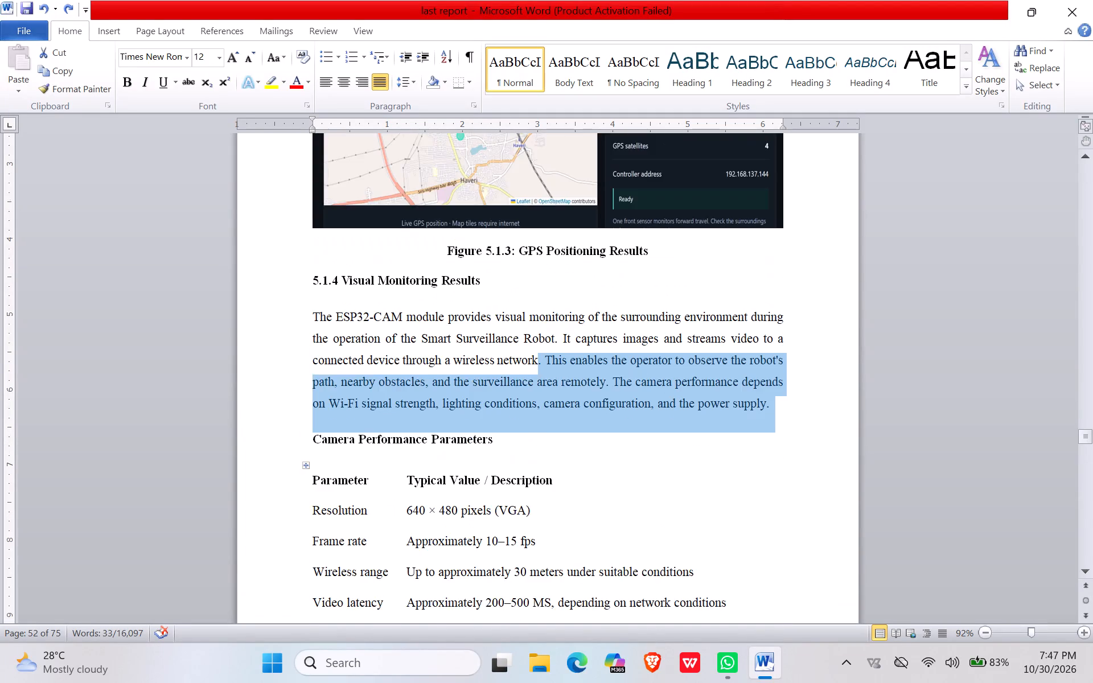
Delete the last two sentences of section 5.1.5's paragraph, starting at "This allows the operator to move the robot".
scroll(697, 447, down, 5)
scroll(697, 447, down, 18)
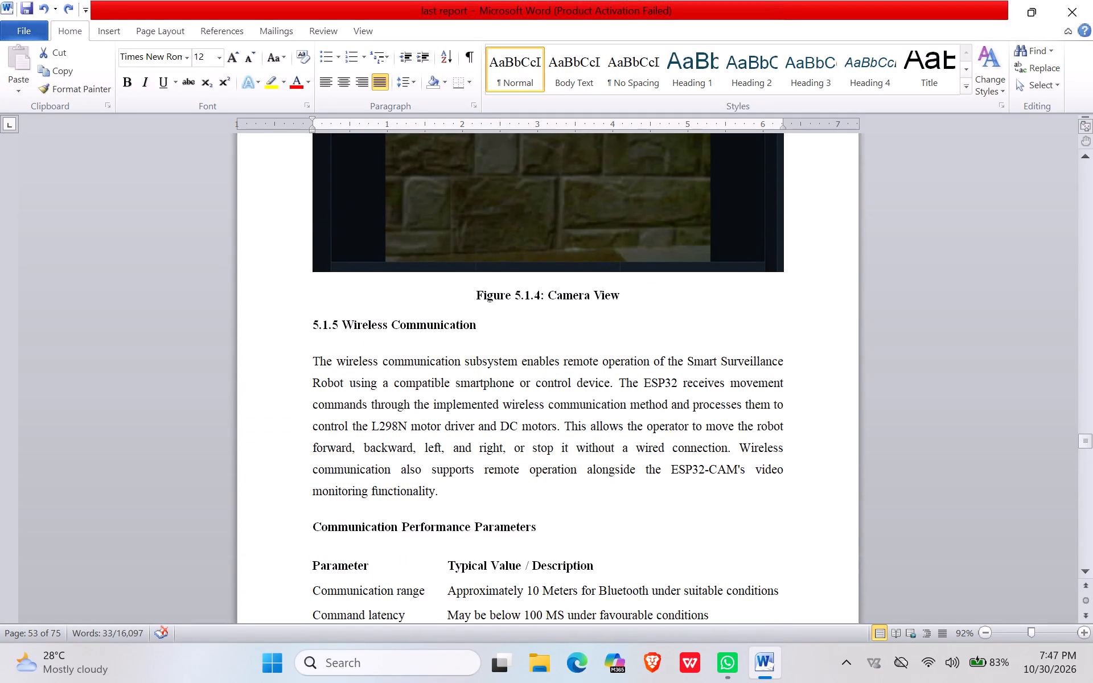
drag(567, 424, 576, 491)
key(BackSpace)
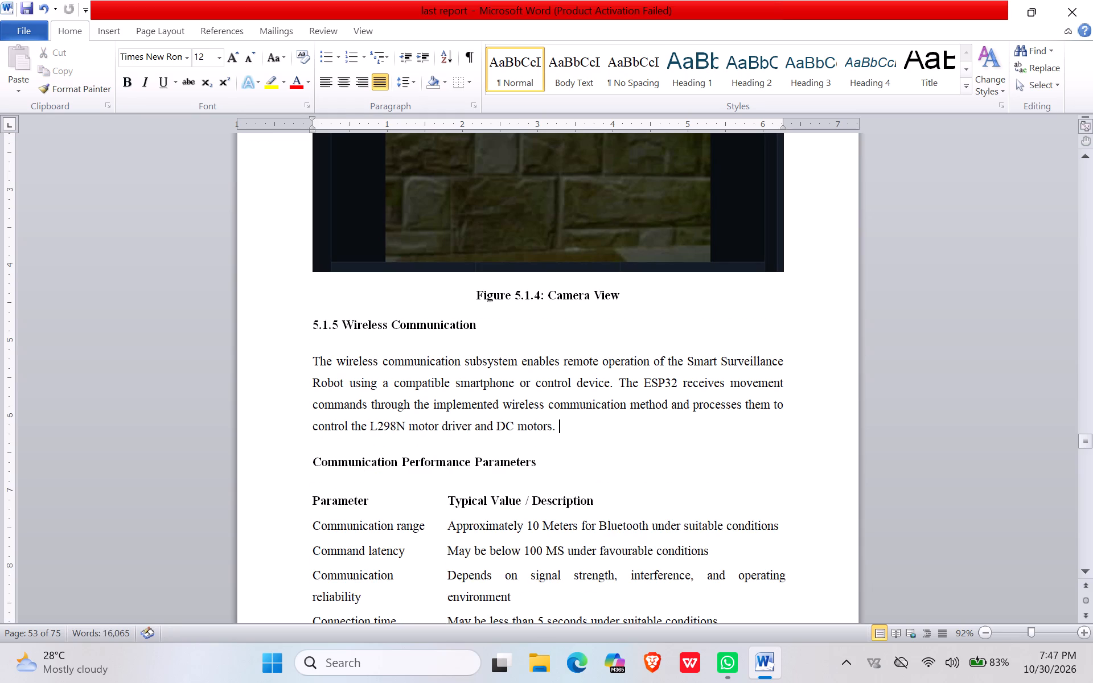
Delete the sentence beginning "The fire detection sensor sends a signal to the ESP32 controller" from section 5.1.6, up to "implemented".
scroll(571, 482, down, 13)
scroll(572, 480, down, 10)
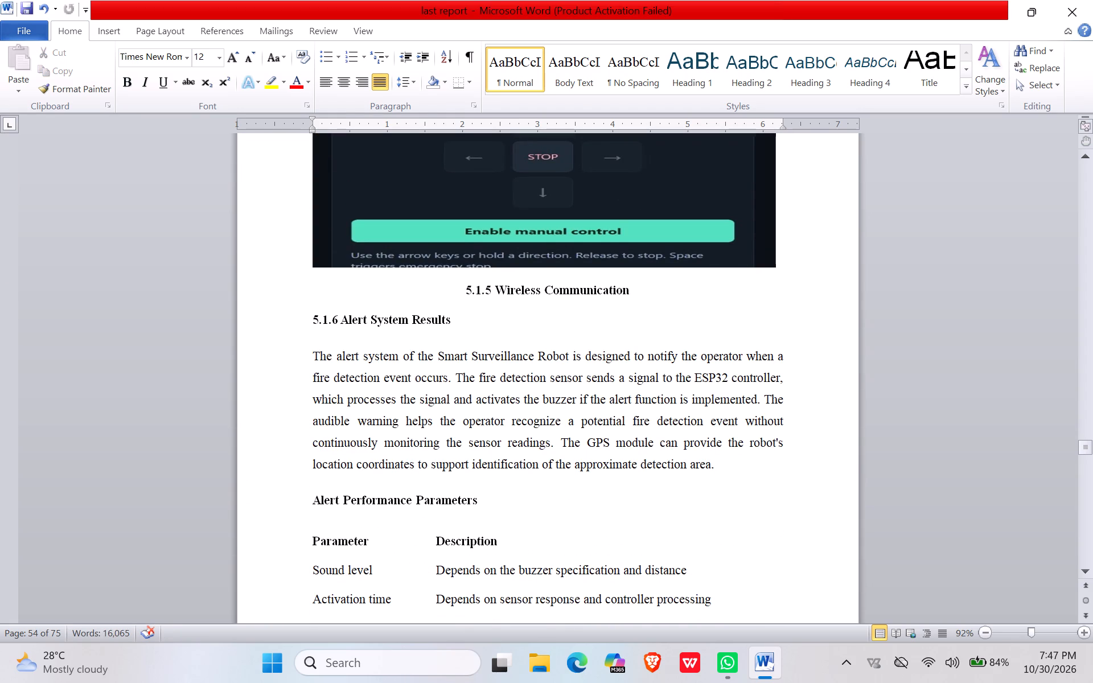
drag(454, 376, 689, 405)
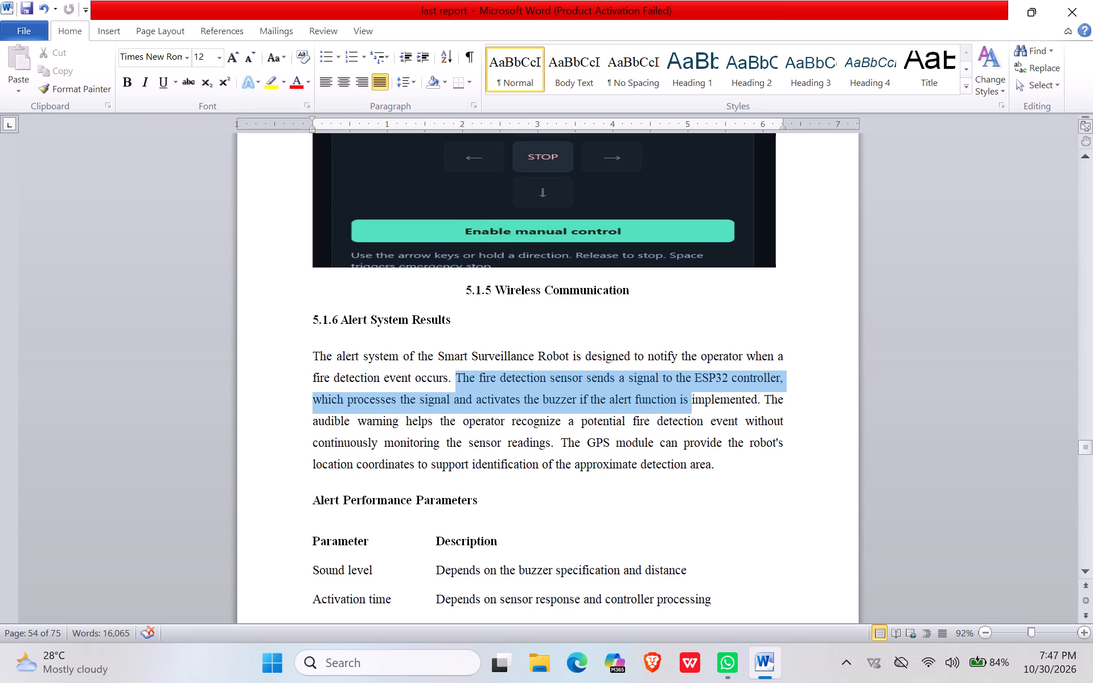
drag(689, 405, 745, 397)
key(BackSpace)
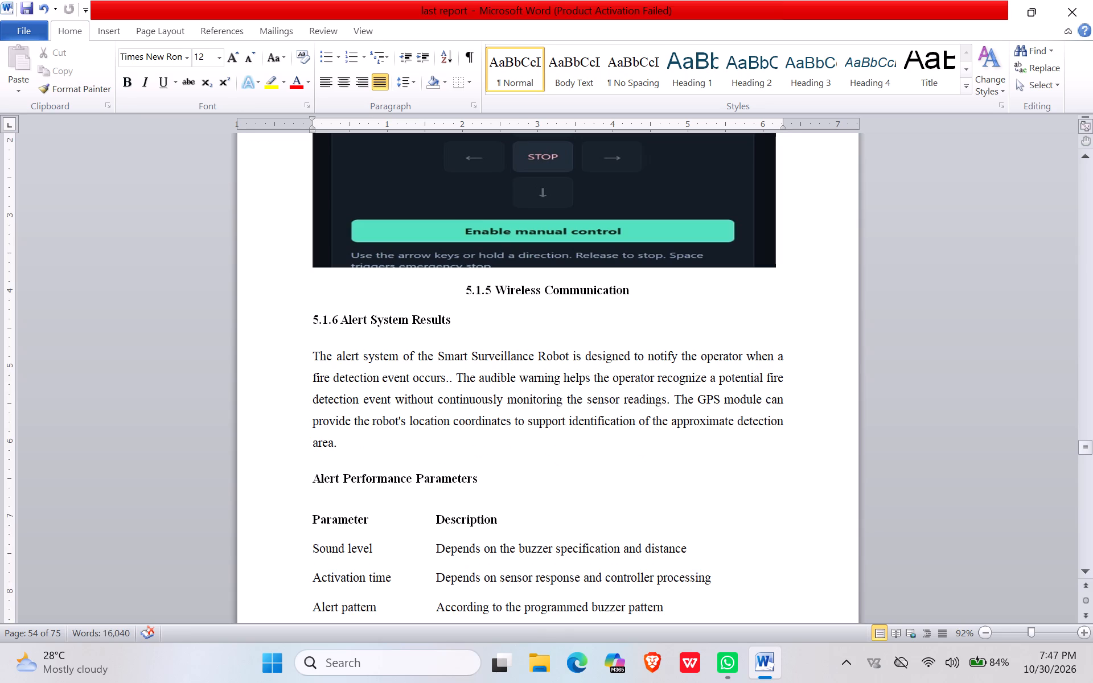
Review the page layout from section 5.1.6's alert table through Figure 5.1.6 to section 5.1.7.
scroll(697, 450, down, 1)
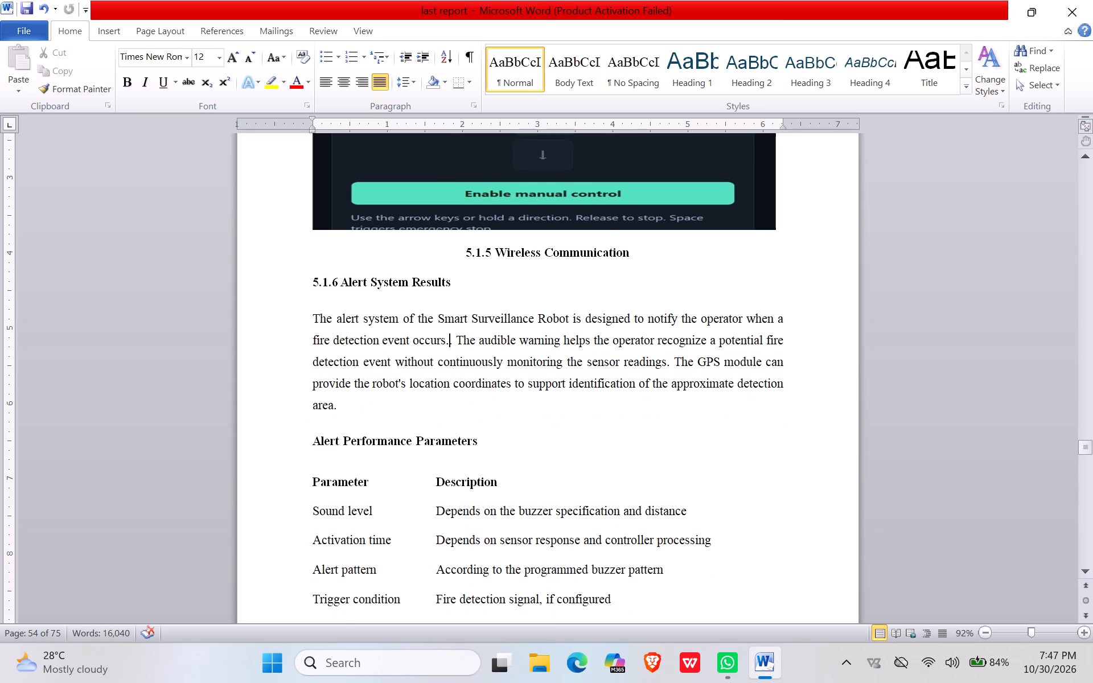
scroll(696, 451, down, 12)
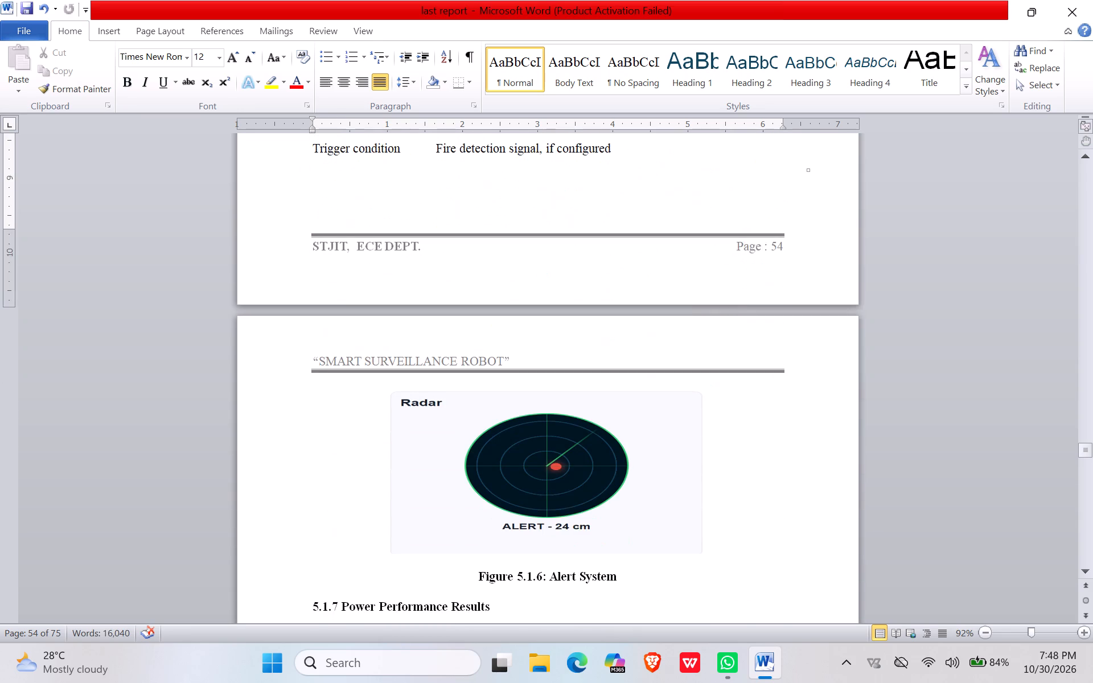
scroll(696, 446, down, 4)
scroll(696, 445, up, 8)
scroll(696, 444, down, 3)
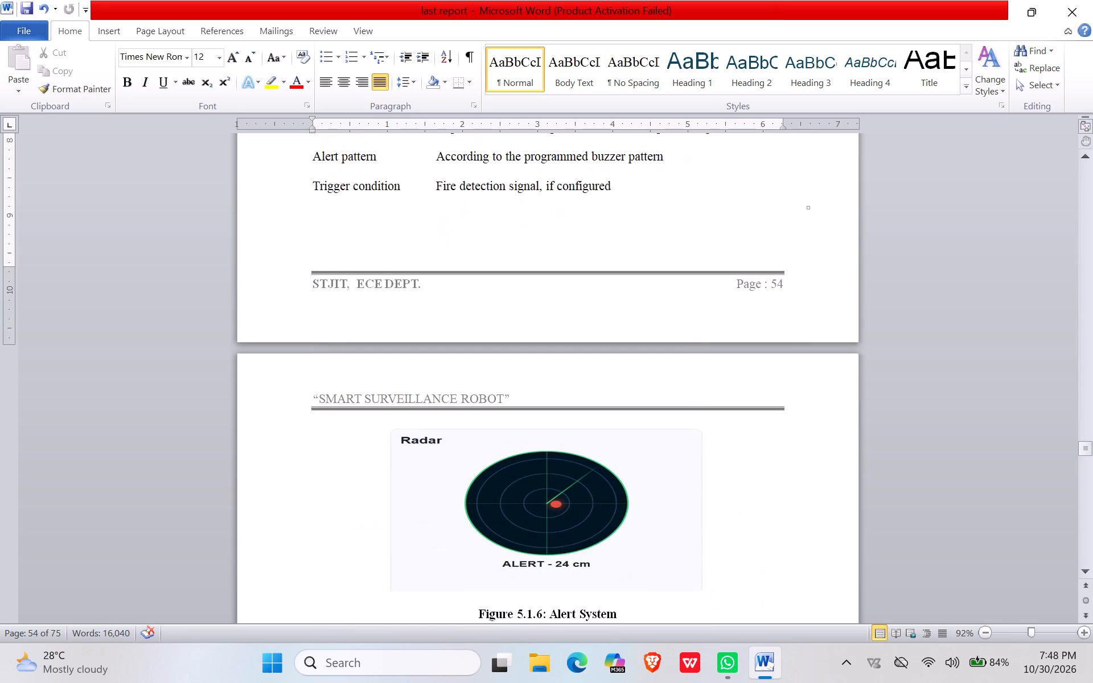
scroll(696, 443, down, 9)
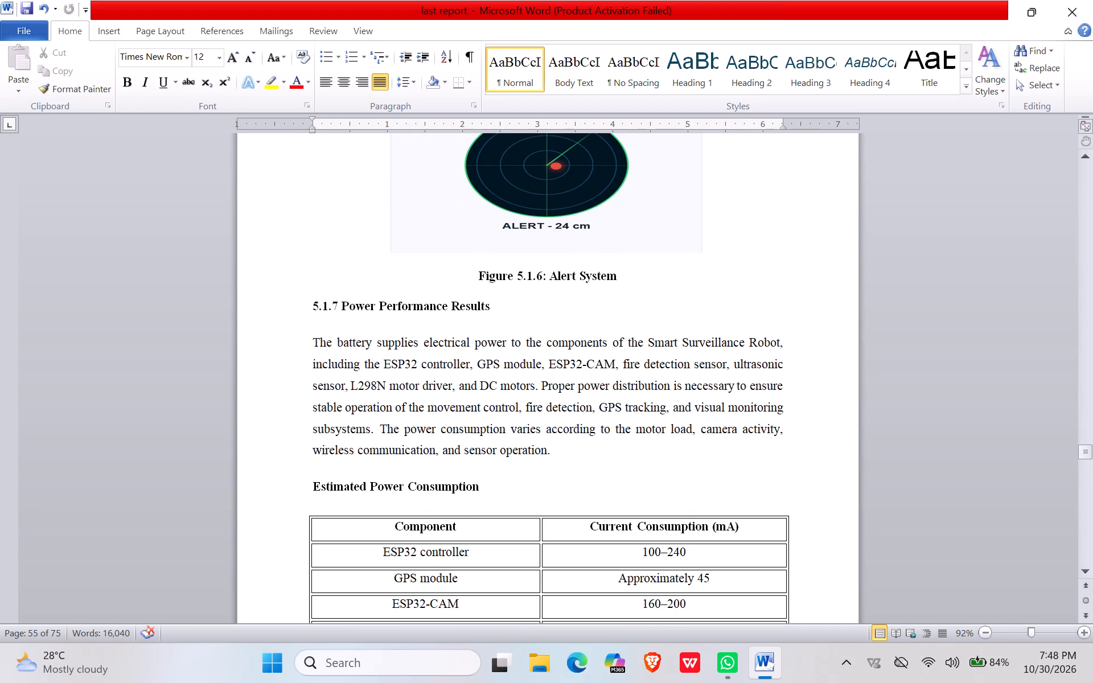
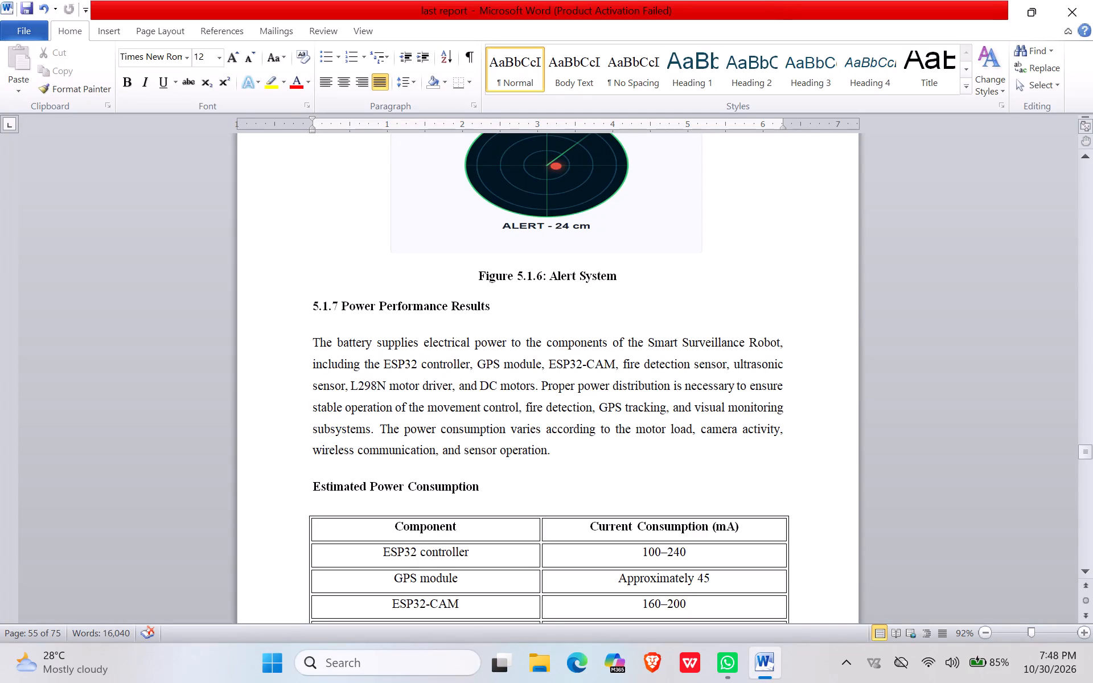
Delete the last sentence of section 5.1.7's paragraph, beginning "The power consumption varies according to the motor load".
drag(569, 463, 378, 425)
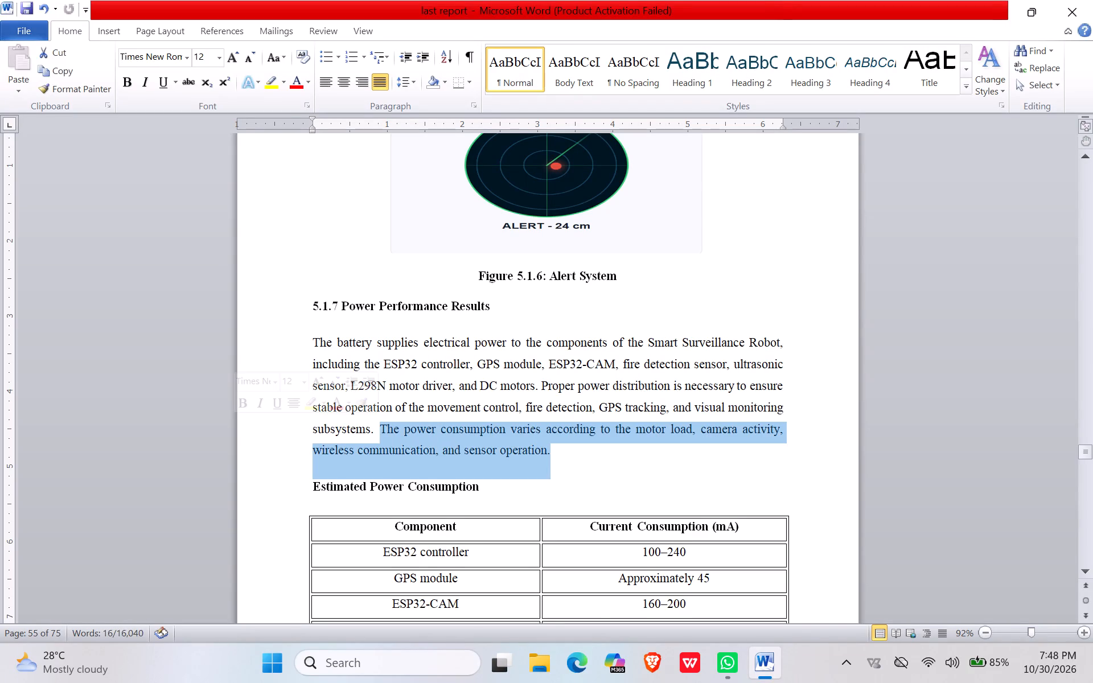
key(BackSpace)
Insert two blank lines before "Battery Life:" under the power consumption table so the heading moves to page 56 with its bullets.
scroll(369, 633, down, 5)
scroll(369, 372, down, 5)
scroll(420, 415, down, 5)
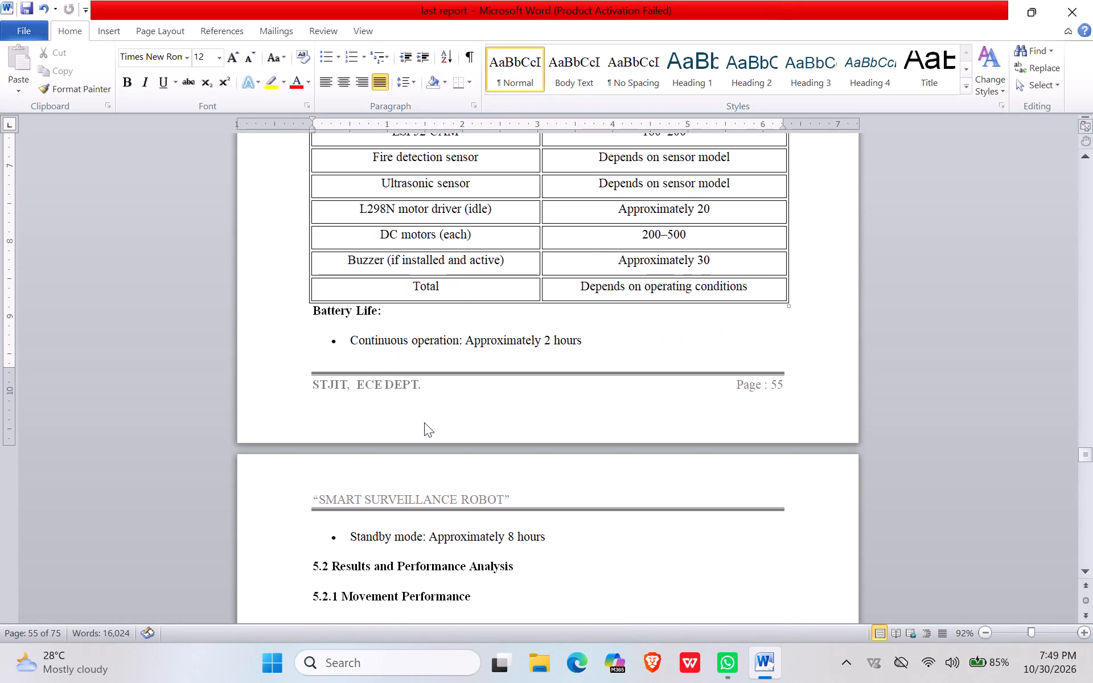
click(311, 311)
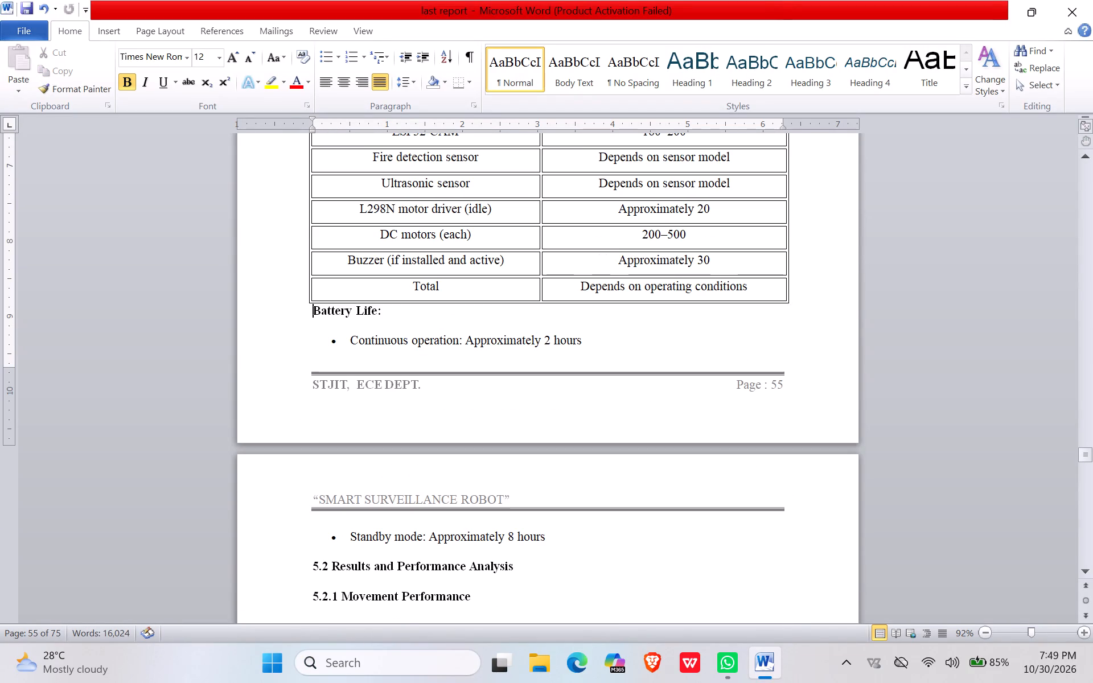
key(Return)
key(Return)
Delete the "Coordinated motor operation" and "The robot's response to start and stop commands" bullets from section 5.2.1 Movement Performance.
scroll(310, 315, down, 10)
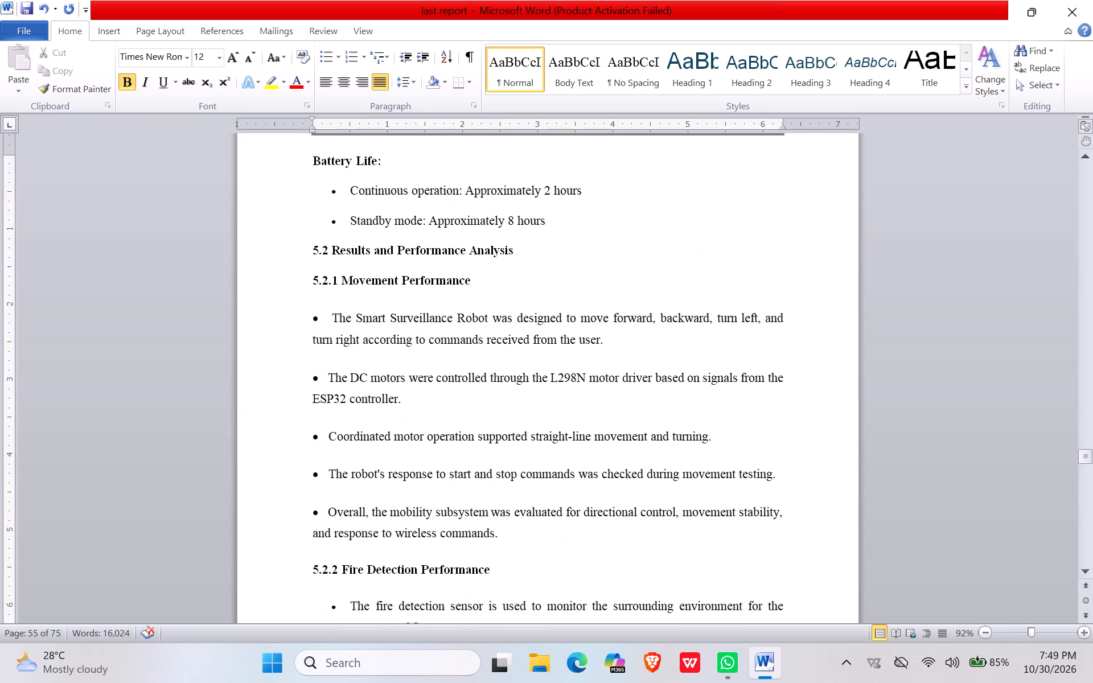
scroll(317, 322, down, 2)
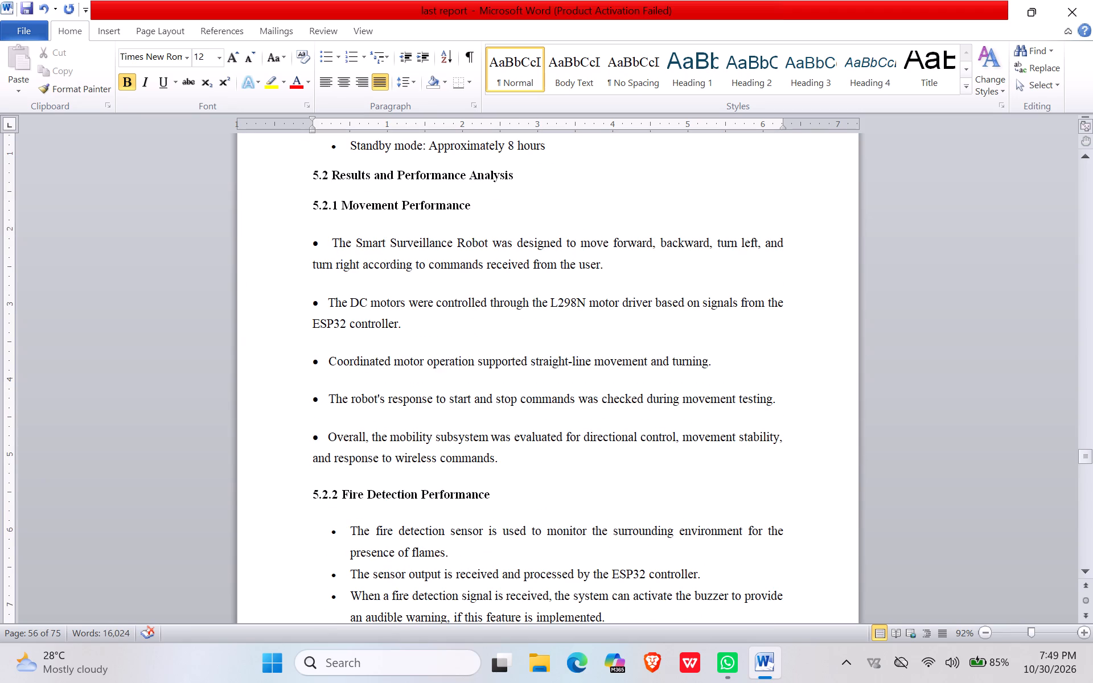
drag(782, 406, 285, 354)
key(BackSpace)
Delete the bullet beginning "When a fire detection signal is received" from section 5.2.2 Fire Detection Performance.
scroll(283, 357, down, 3)
scroll(286, 357, up, 4)
scroll(316, 381, down, 4)
drag(650, 423, 629, 425)
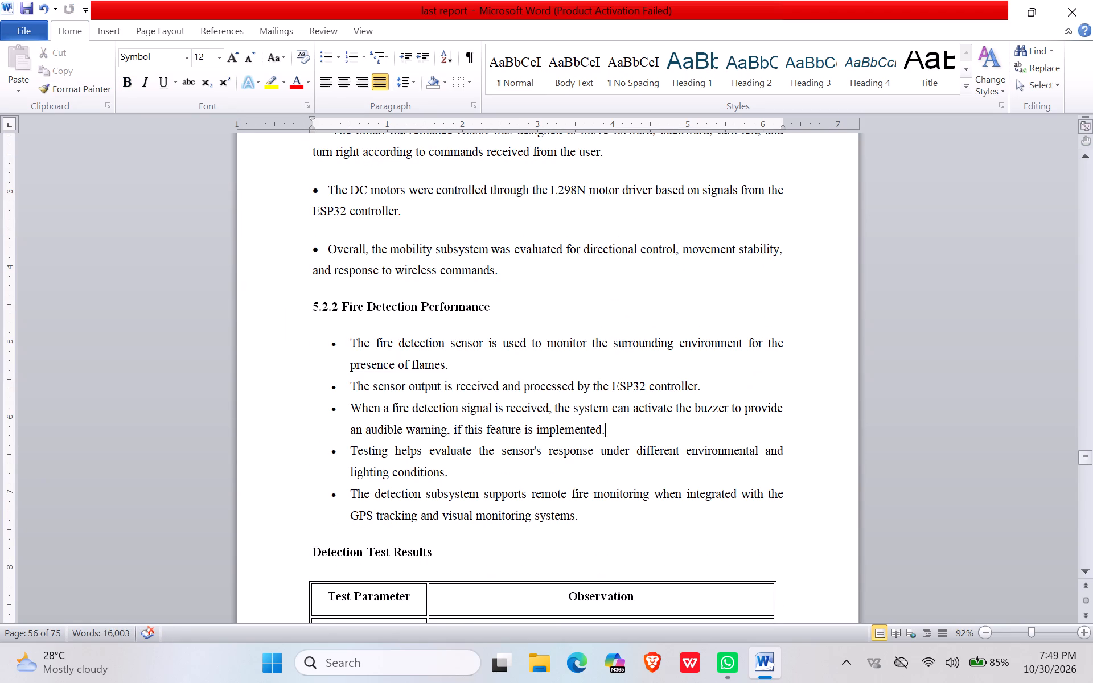
drag(629, 425, 316, 410)
key(BackSpace)
Delete the bullet beginning "During a fire detection event" from section 5.2.3 GPS Positioning Performance.
scroll(346, 441, down, 7)
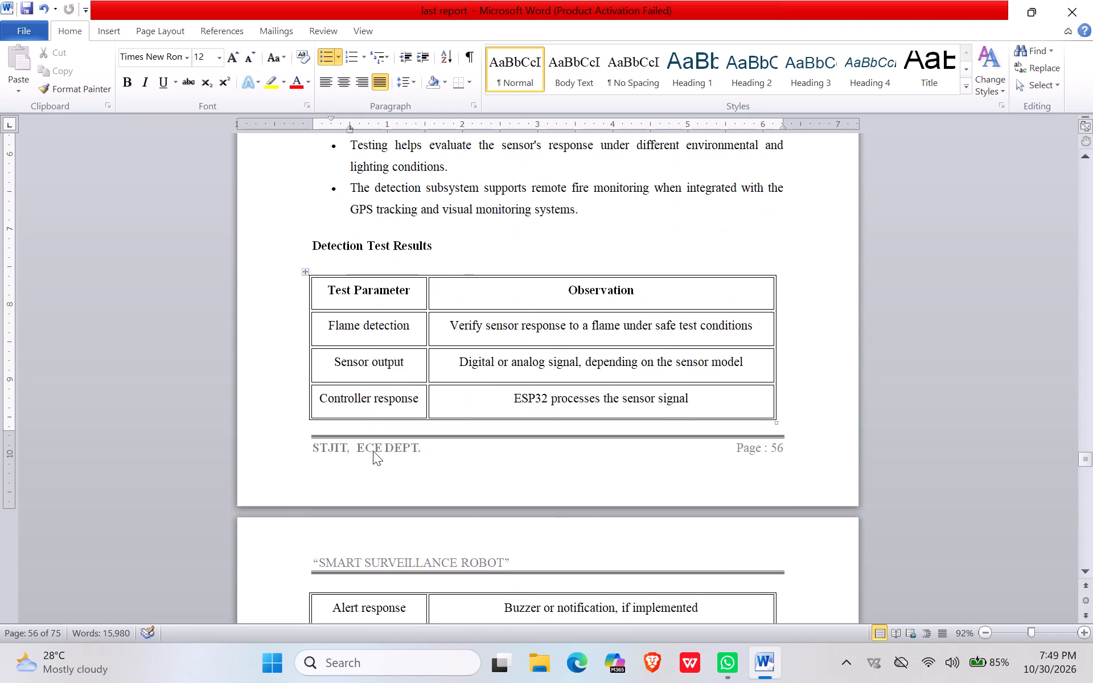
scroll(373, 451, down, 7)
scroll(416, 468, down, 3)
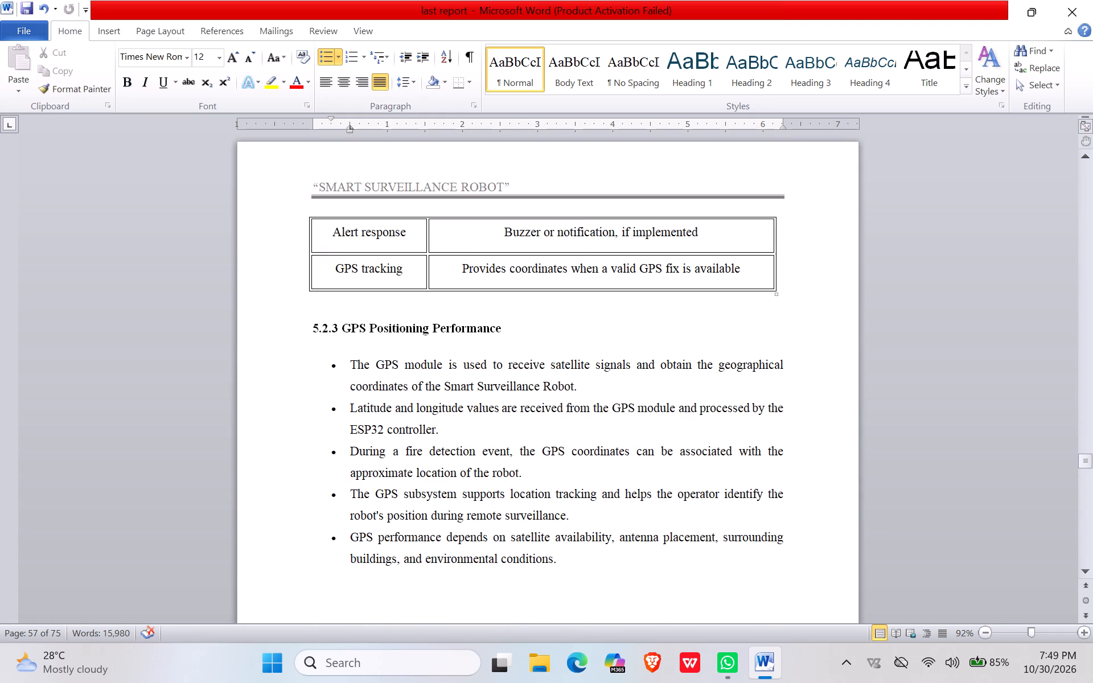
drag(555, 475, 339, 460)
key(BackSpace)
Remove the blank lines between the last section 5.2.3 bullet and the "GPS Accuracy Test" heading.
scroll(343, 480, down, 6)
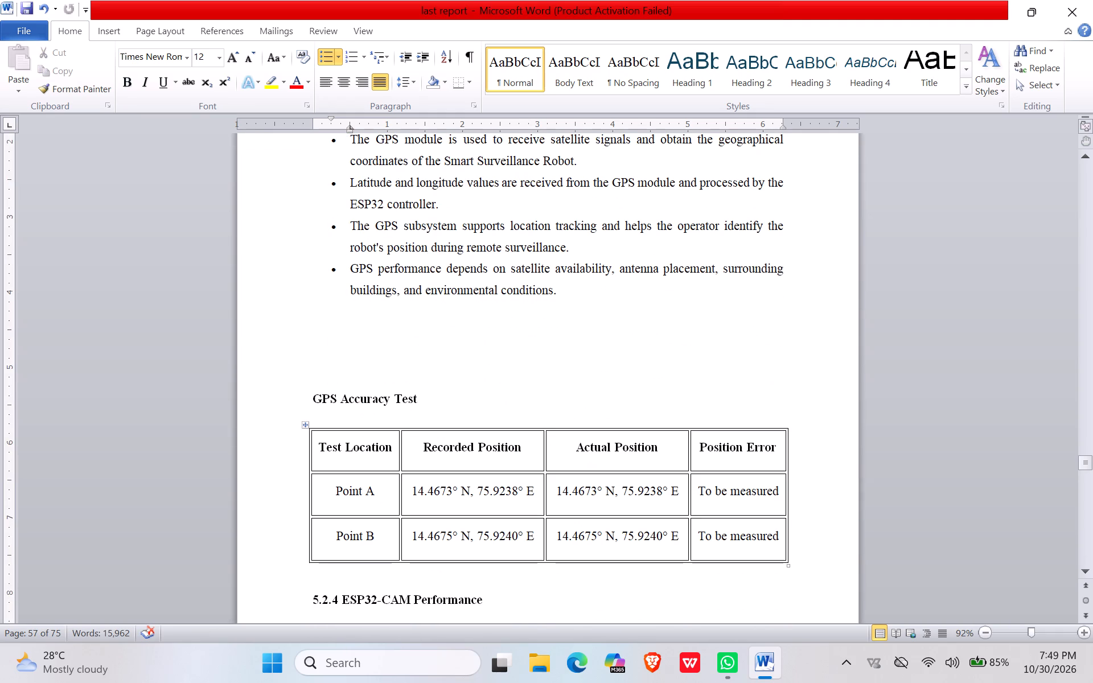
click(309, 398)
key(BackSpace)
key(BackSpace)
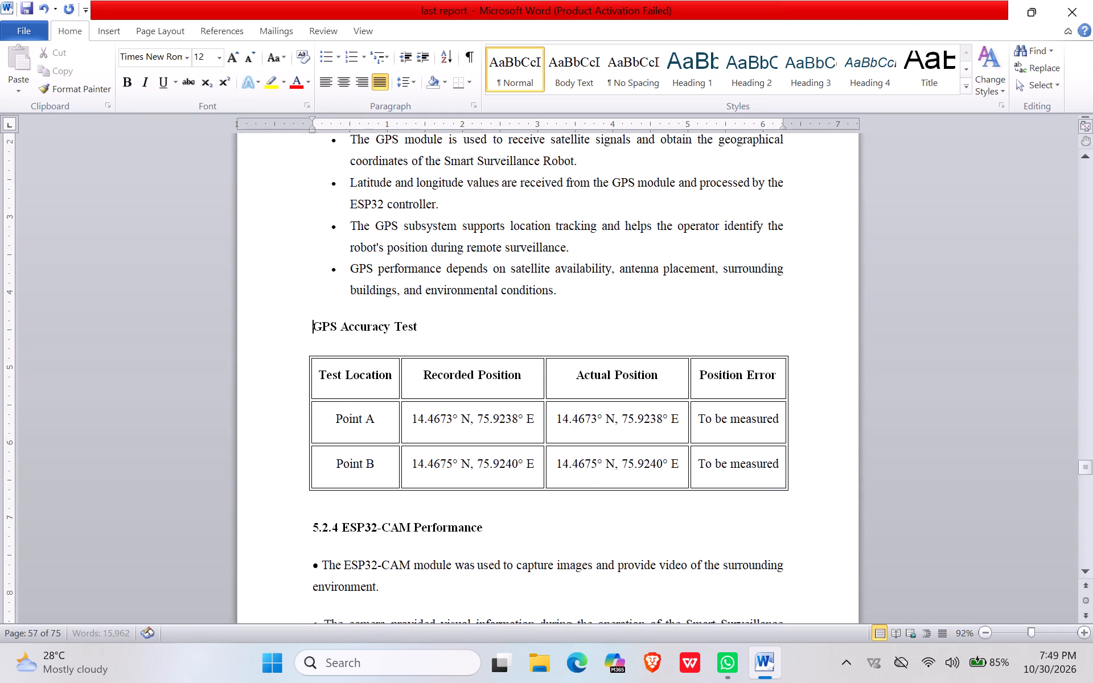
Delete the "Camera performance depended" and "Visual monitoring improved" bullets from section 5.2.4 ESP32-CAM Performance.
scroll(309, 398, down, 5)
scroll(349, 494, down, 8)
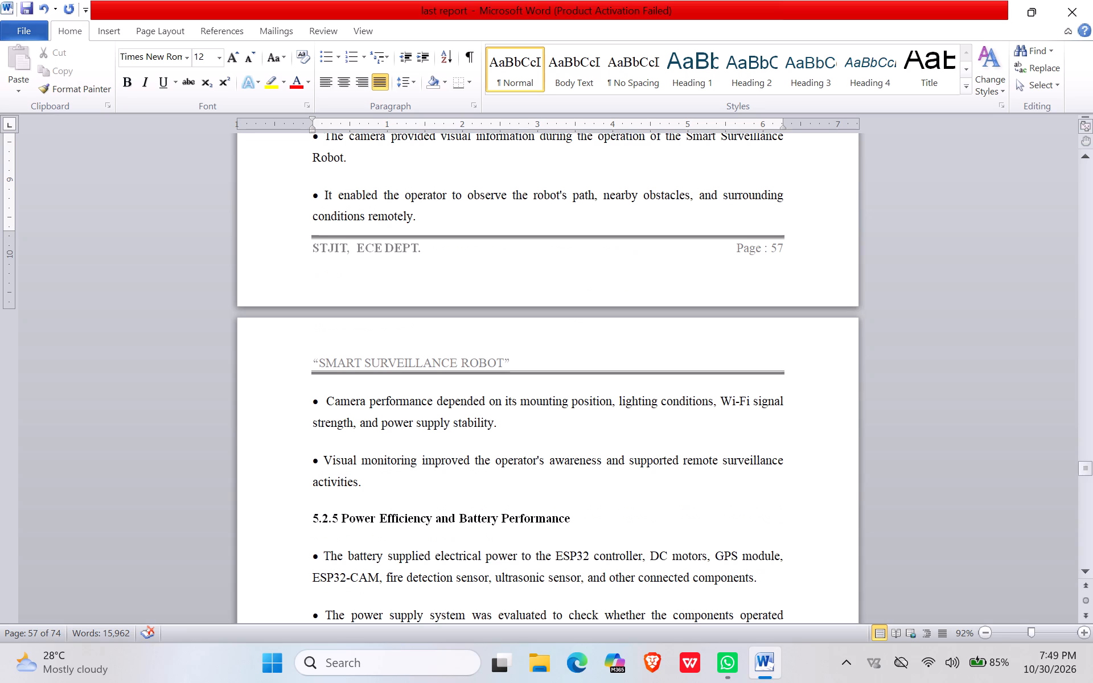
drag(402, 498, 296, 409)
key(BackSpace)
Delete the "Proper power distribution" and "Motor movement, live video streaming" bullets from section 5.2.5 Power Efficiency and Battery Performance.
scroll(307, 435, up, 2)
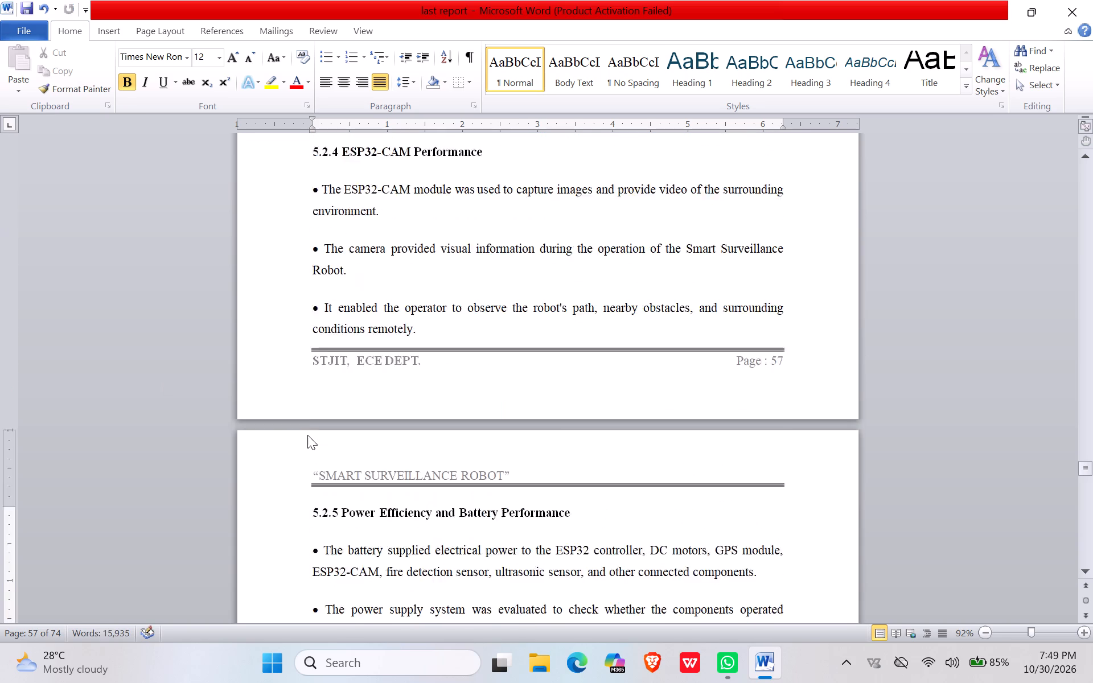
scroll(307, 435, up, 3)
scroll(307, 435, down, 9)
scroll(374, 460, down, 1)
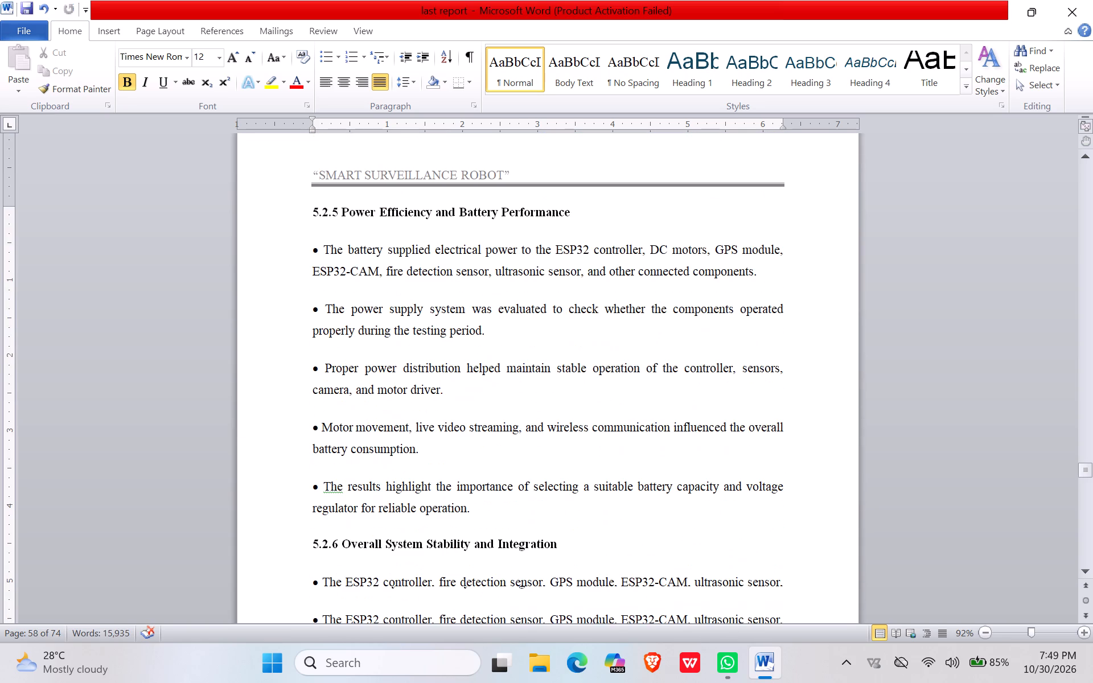
drag(458, 434, 313, 365)
key(BackSpace)
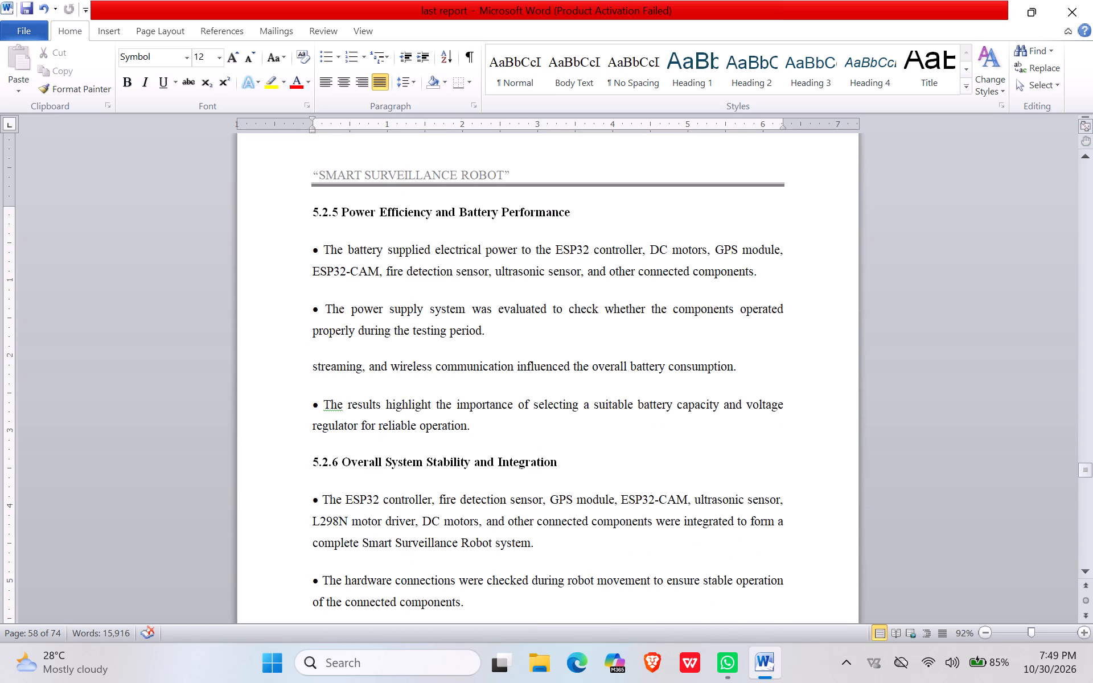
drag(811, 363, 0, 390)
key(BackSpace)
Delete the "The hardware connections were checked" and "The software coordinated" bullets from section 5.2.6 Overall System Stability and Integration.
scroll(249, 484, down, 4)
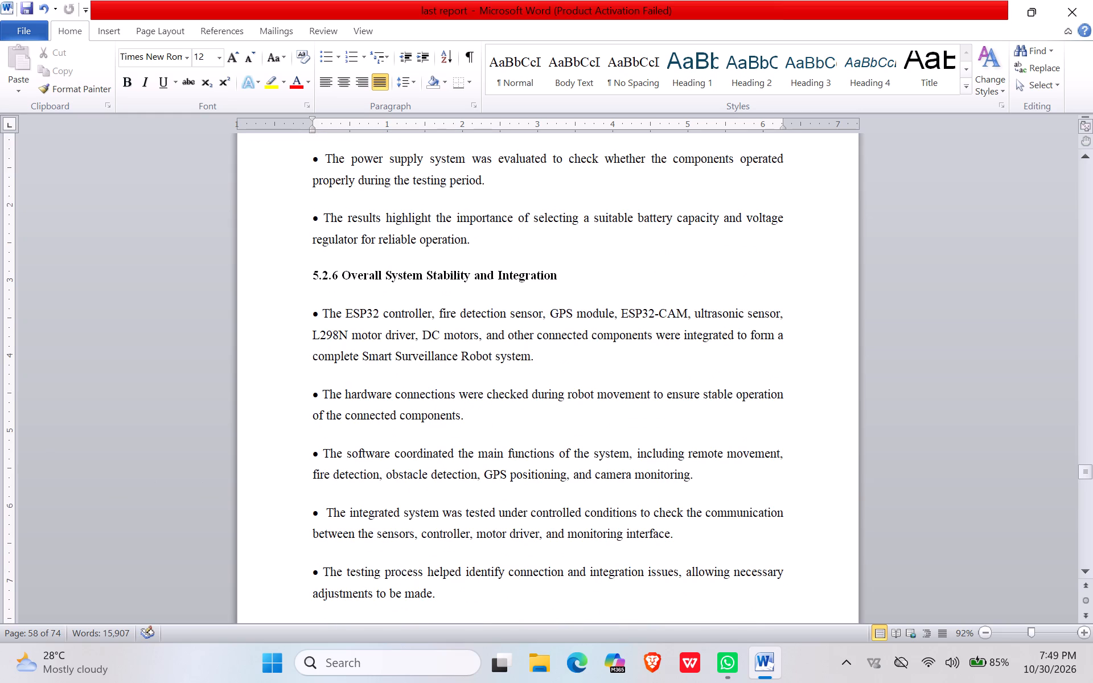
drag(694, 487, 243, 410)
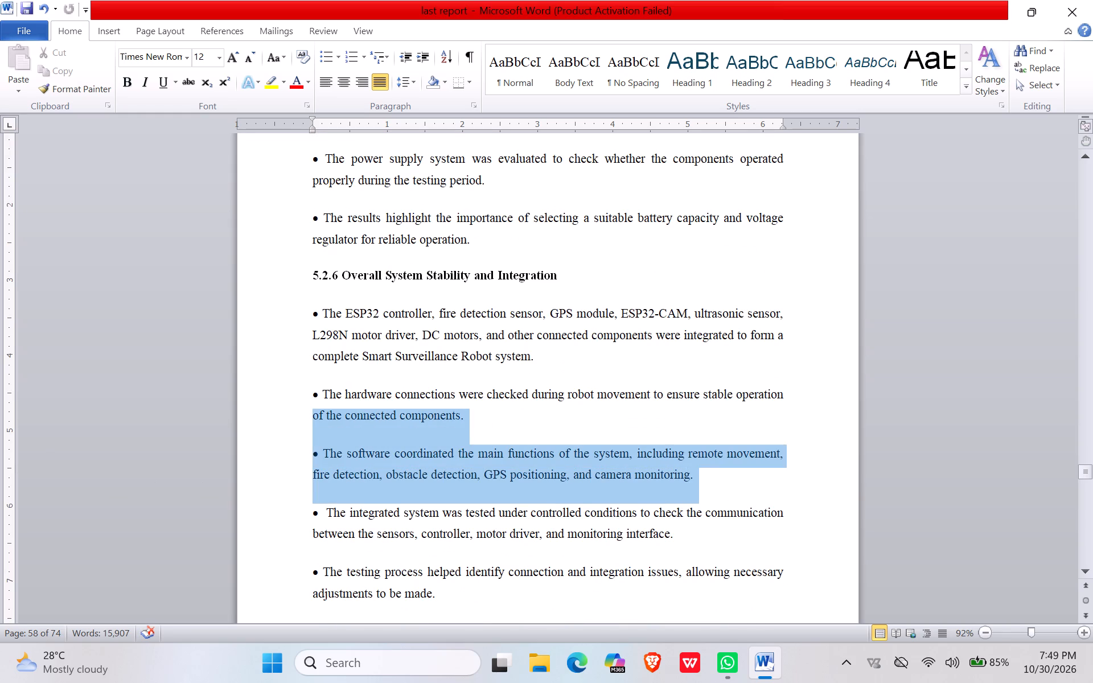
drag(243, 410, 258, 396)
key(BackSpace)
Delete the last three bullets of section 5.2.7, from "Wireless communication reduced" through "The combination of wireless control".
scroll(261, 401, down, 6)
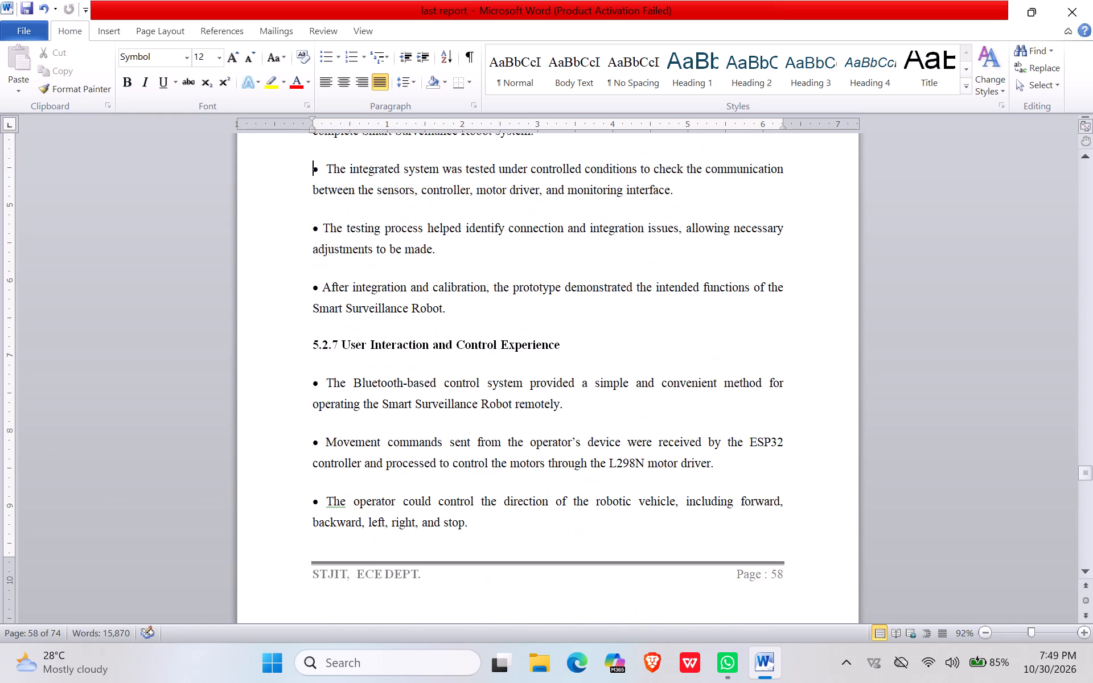
scroll(478, 503, down, 8)
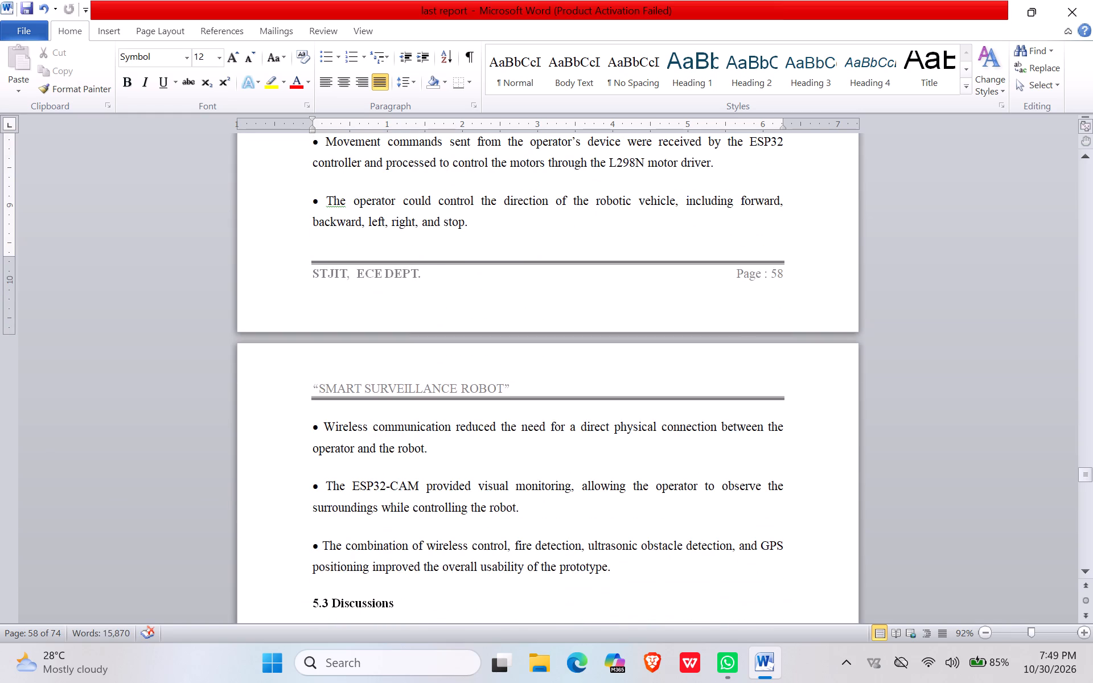
click(532, 496)
drag(647, 579, 537, 549)
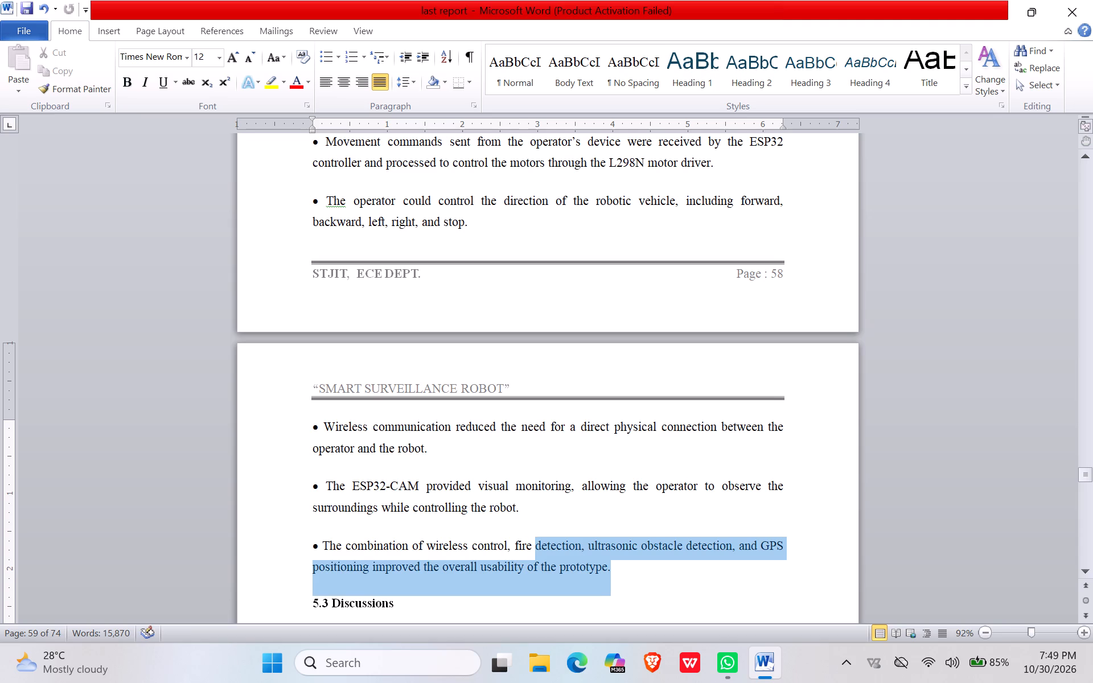
drag(537, 549, 281, 427)
key(BackSpace)
Delete the paragraphs beginning "The integration of these components" and "However, the overall performance" from section 5.3 Discussions.
scroll(298, 455, down, 4)
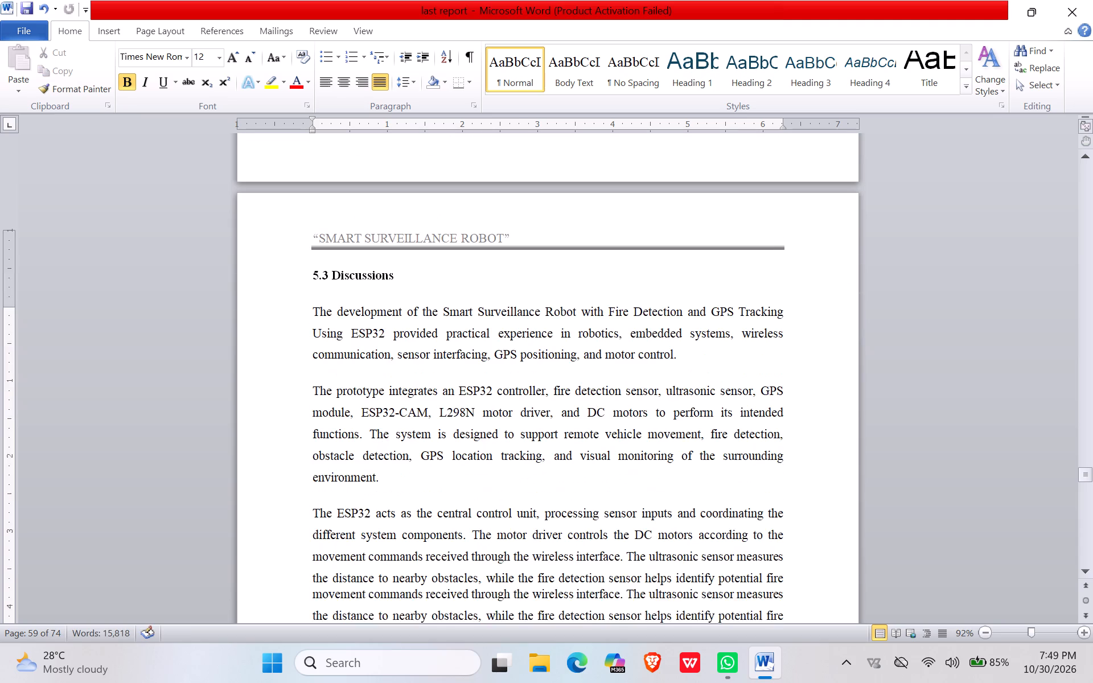
scroll(306, 456, down, 1)
scroll(396, 482, down, 4)
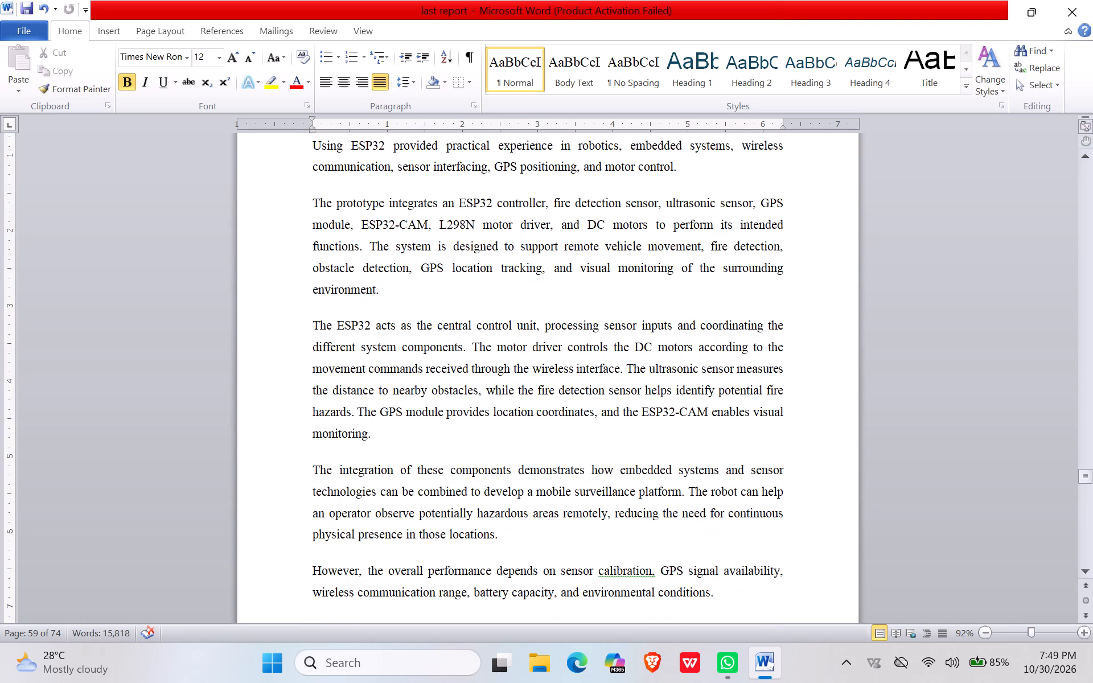
drag(498, 536, 333, 476)
key(BackSpace)
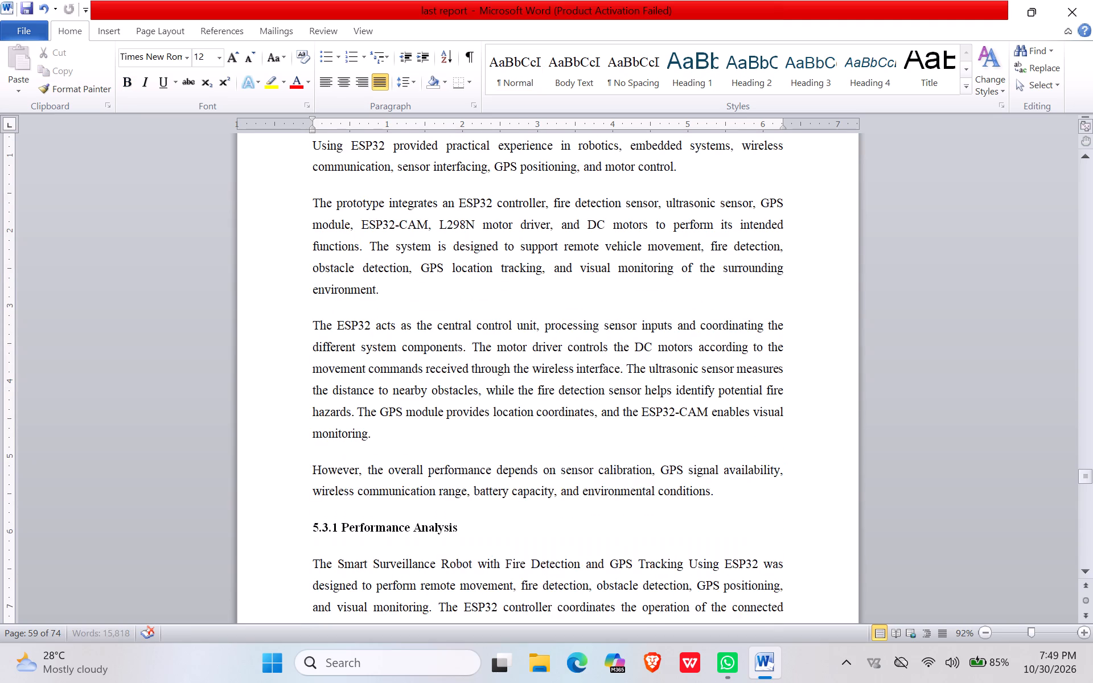
scroll(348, 492, down, 2)
drag(734, 435, 297, 391)
key(BackSpace)
Delete the closing sentence of both paragraphs in section 5.3.1, on the ultrasonic sensor and on the ESP32 controller coordinating hardware.
scroll(303, 393, up, 9)
scroll(343, 408, down, 10)
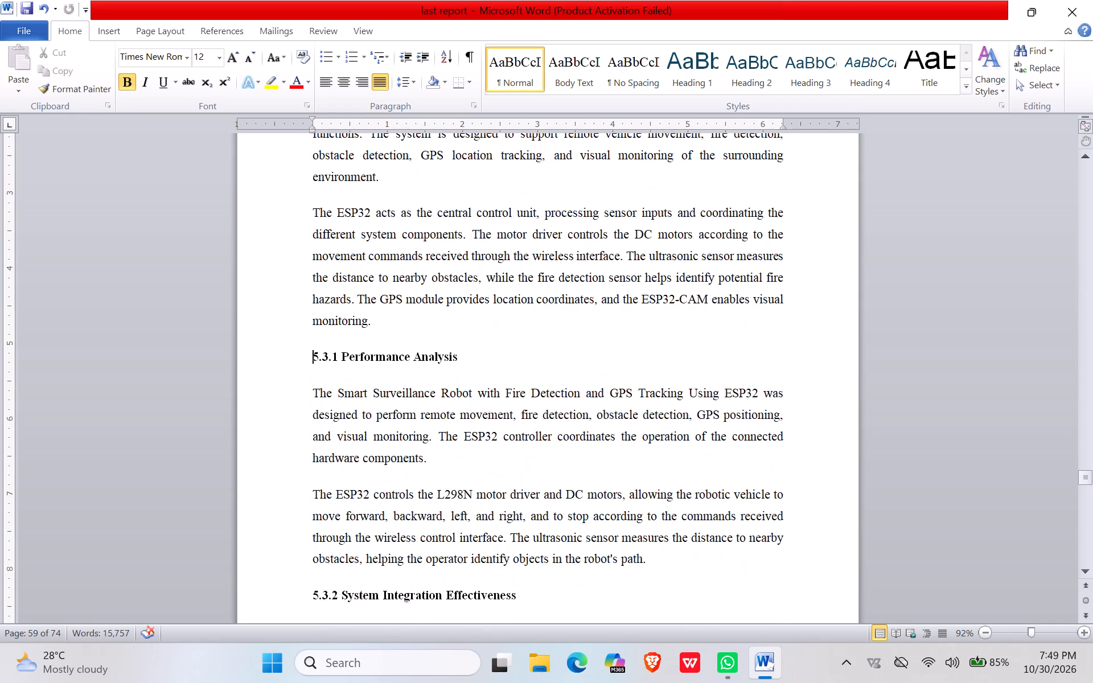
scroll(353, 408, down, 3)
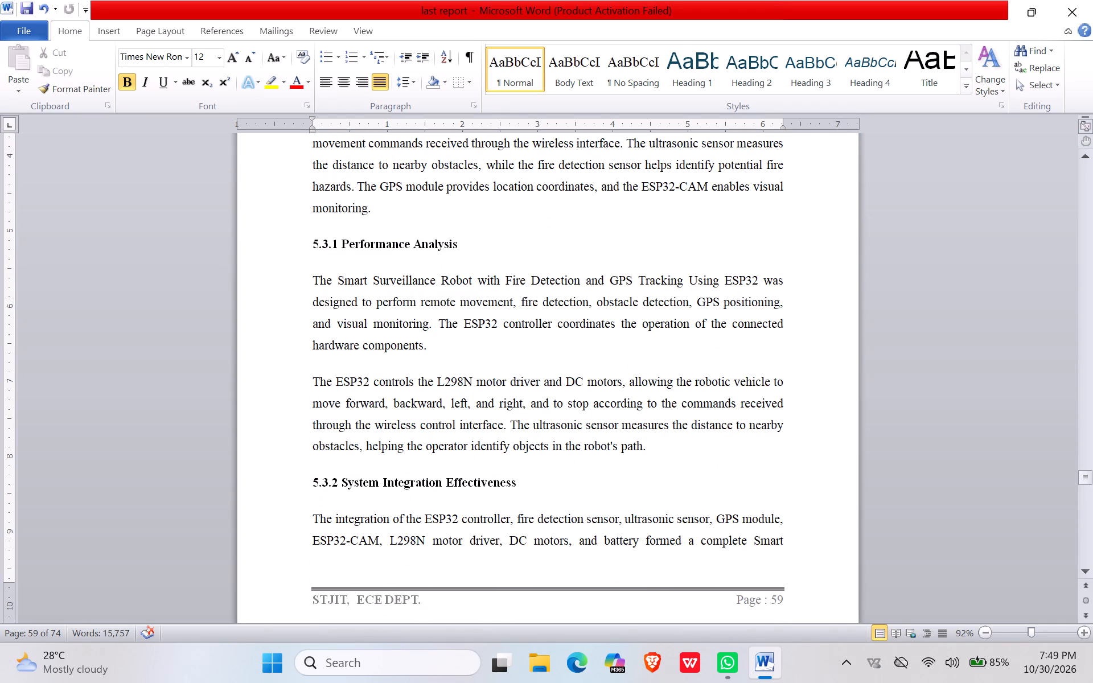
drag(656, 446, 631, 439)
drag(631, 439, 513, 430)
key(BackSpace)
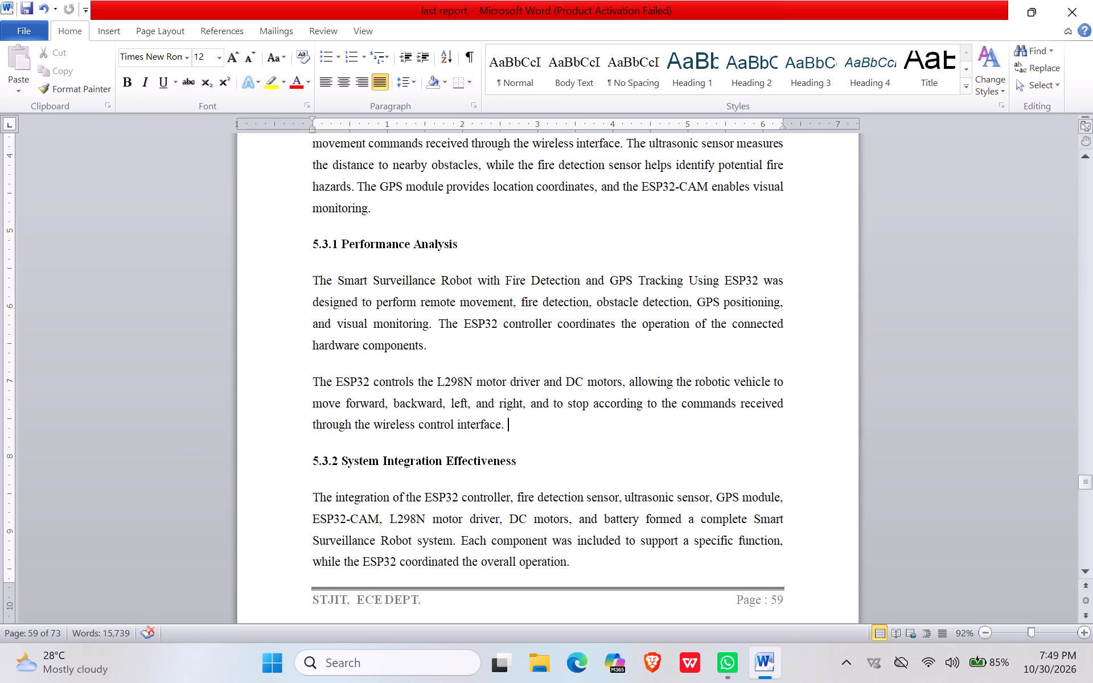
drag(438, 324, 440, 342)
key(BackSpace)
Delete the sentence "Each component was included to support a specific function" from section 5.3.2, leaving a single full stop.
scroll(442, 344, down, 5)
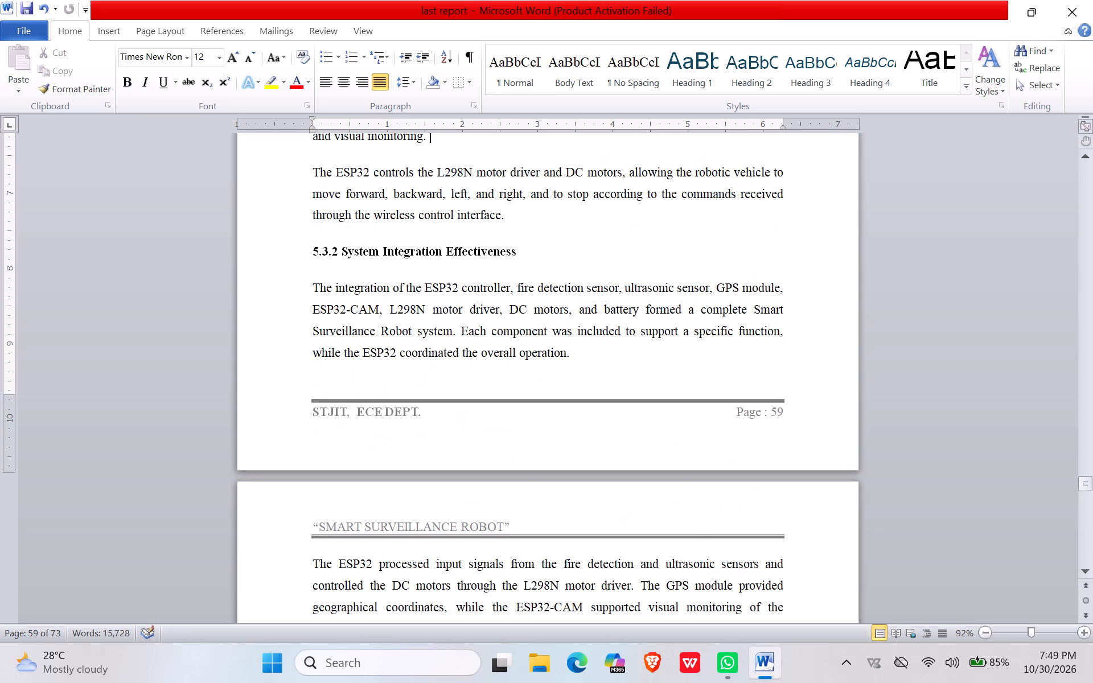
scroll(453, 353, down, 2)
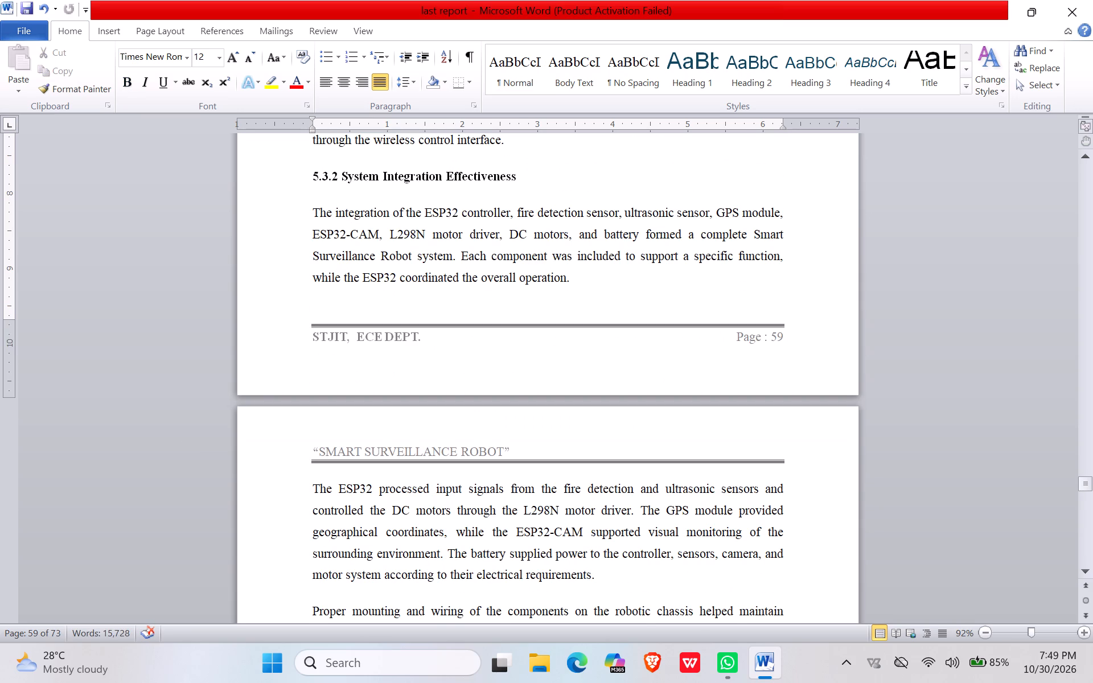
drag(459, 253, 548, 288)
key(BackSpace)
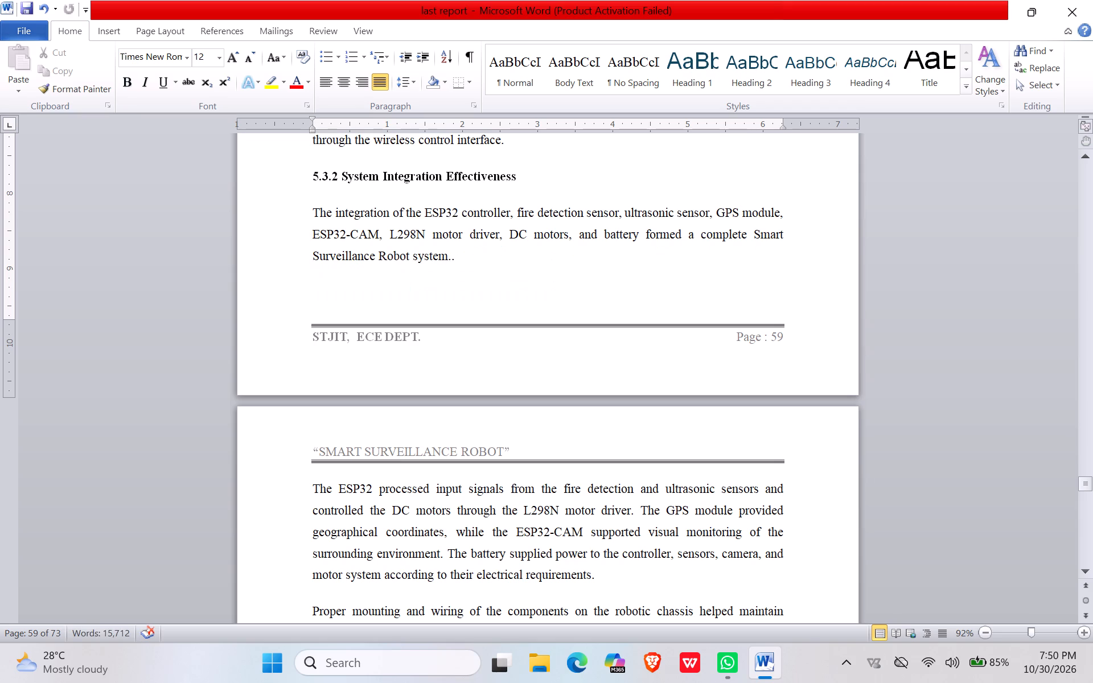
key(BackSpace)
Cut the second paragraph of section 5.3.2 after "L298N motor driver" and delete the "Proper mounting and wiring" paragraph.
scroll(505, 285, down, 4)
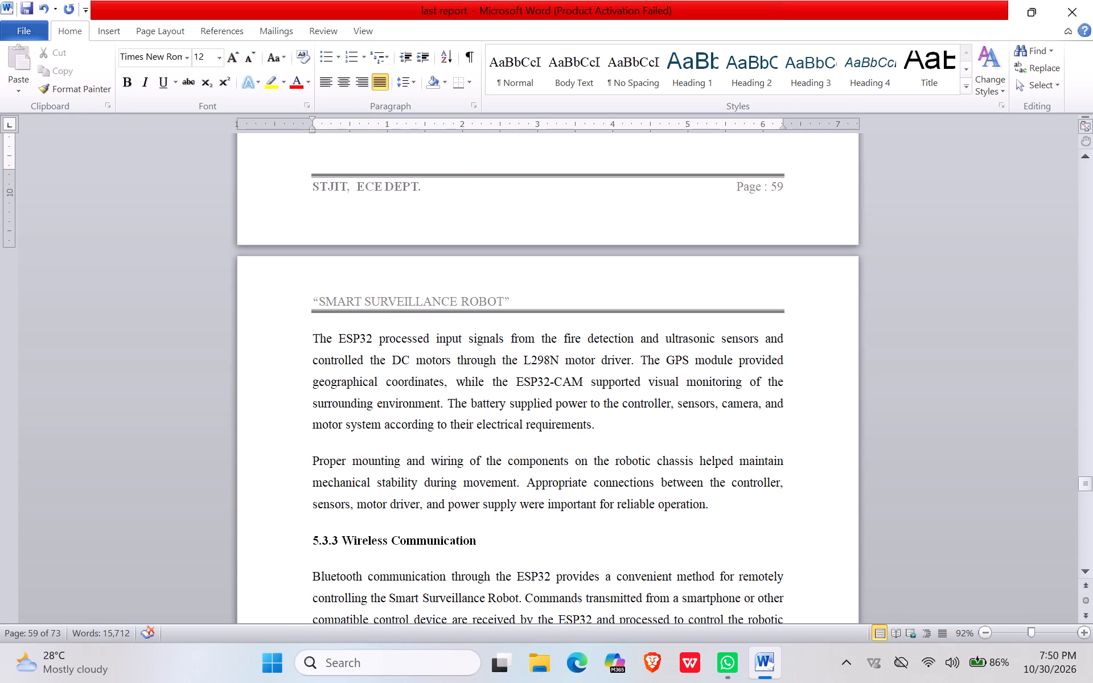
drag(606, 433, 631, 369)
key(BackSpace)
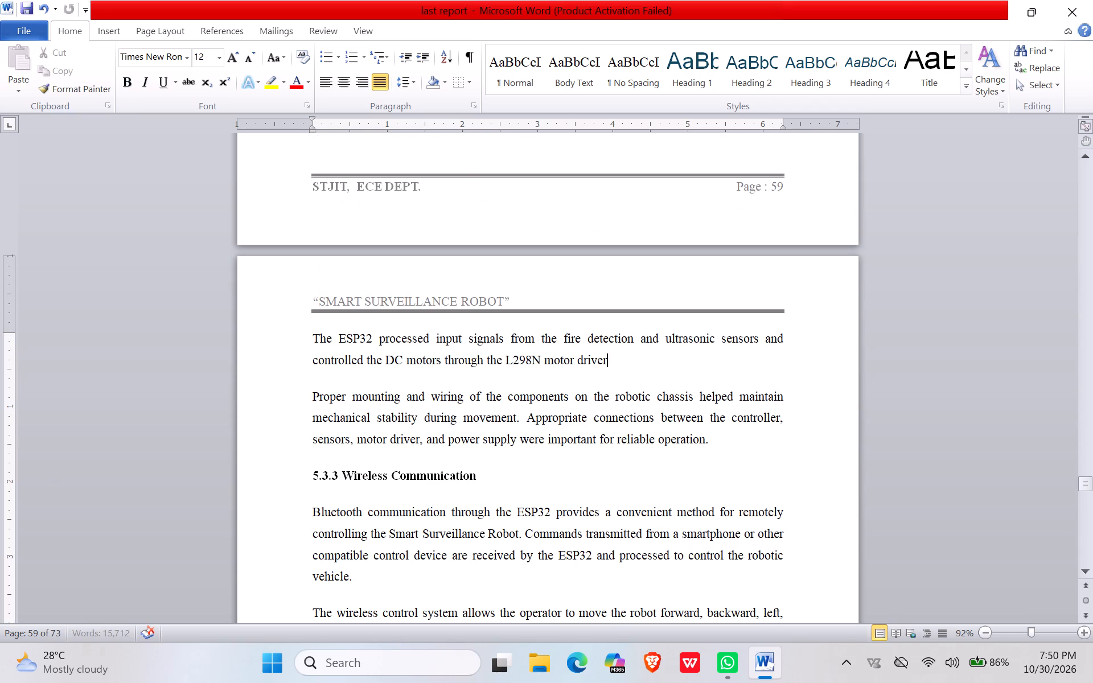
drag(746, 439, 116, 407)
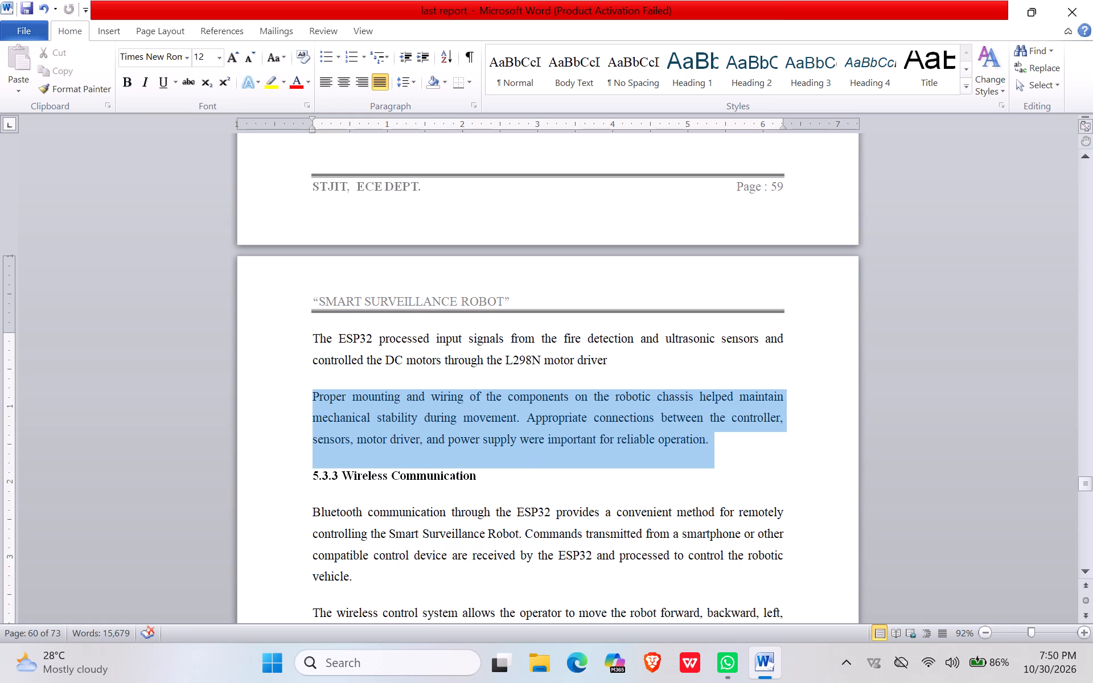
drag(116, 407, 267, 390)
key(BackSpace)
Merge the paragraph "The ESP32 processed input signals" into the first paragraph of section 5.3.2 on page 59.
scroll(374, 378, up, 5)
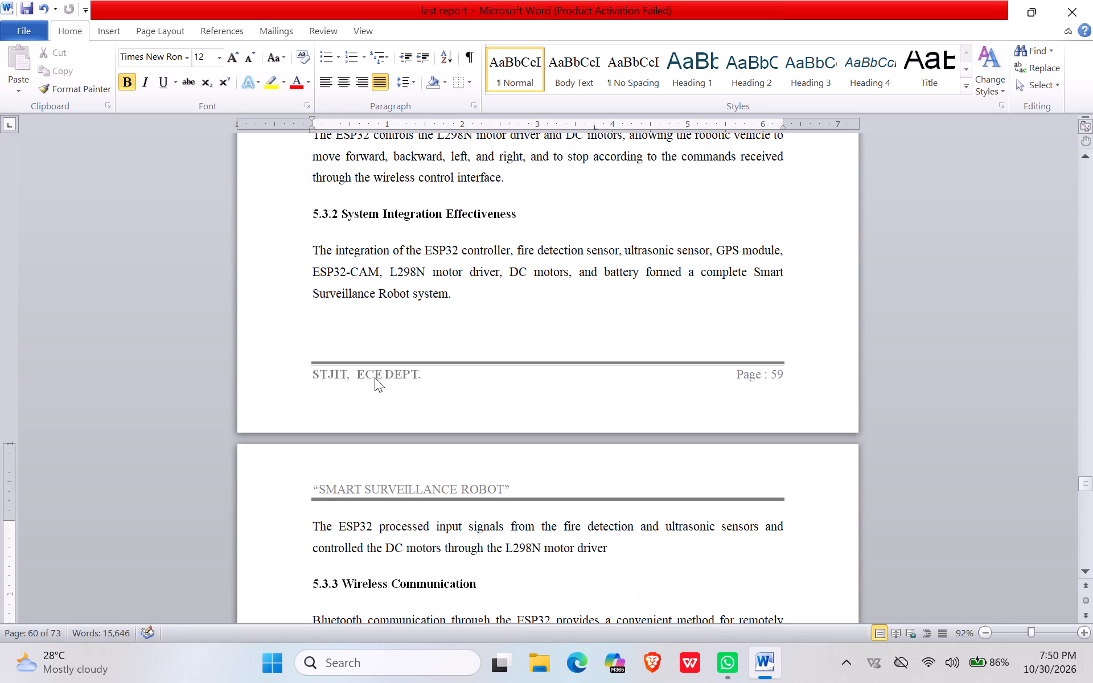
click(307, 528)
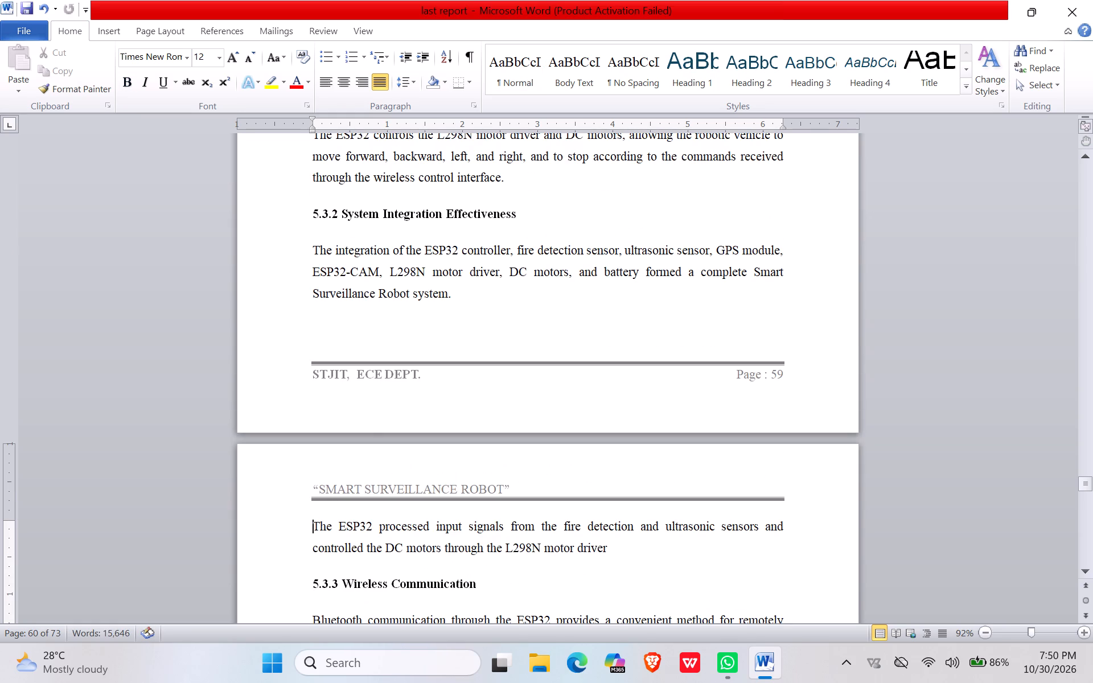
key(BackSpace)
key(Return)
key(BackSpace)
Delete the sentence "The motor driver controls the DC motors" from section 5.3 Discussions and remove the extra full stop.
scroll(448, 457, up, 2)
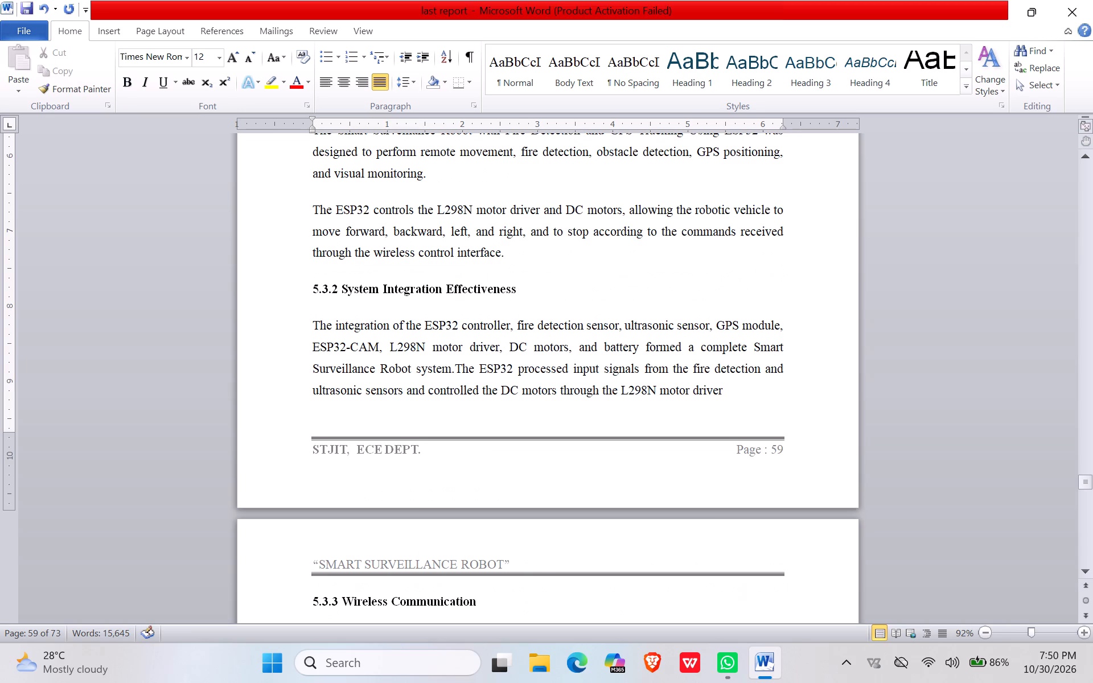
scroll(537, 305, up, 7)
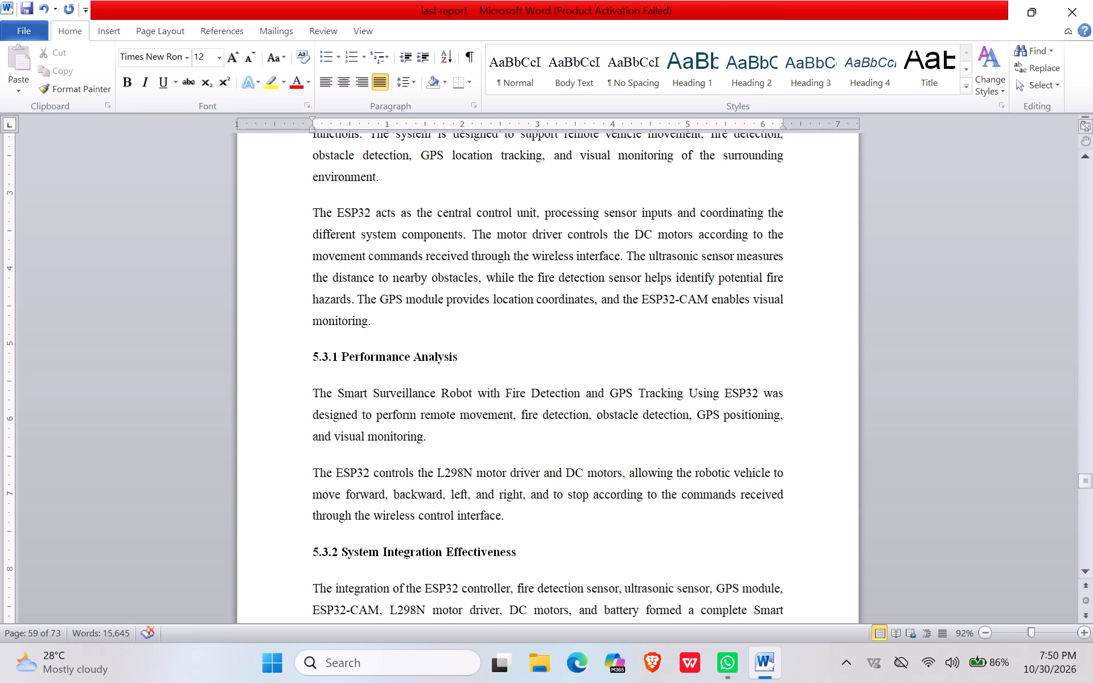
drag(623, 257, 463, 236)
drag(463, 236, 472, 236)
drag(471, 237, 520, 244)
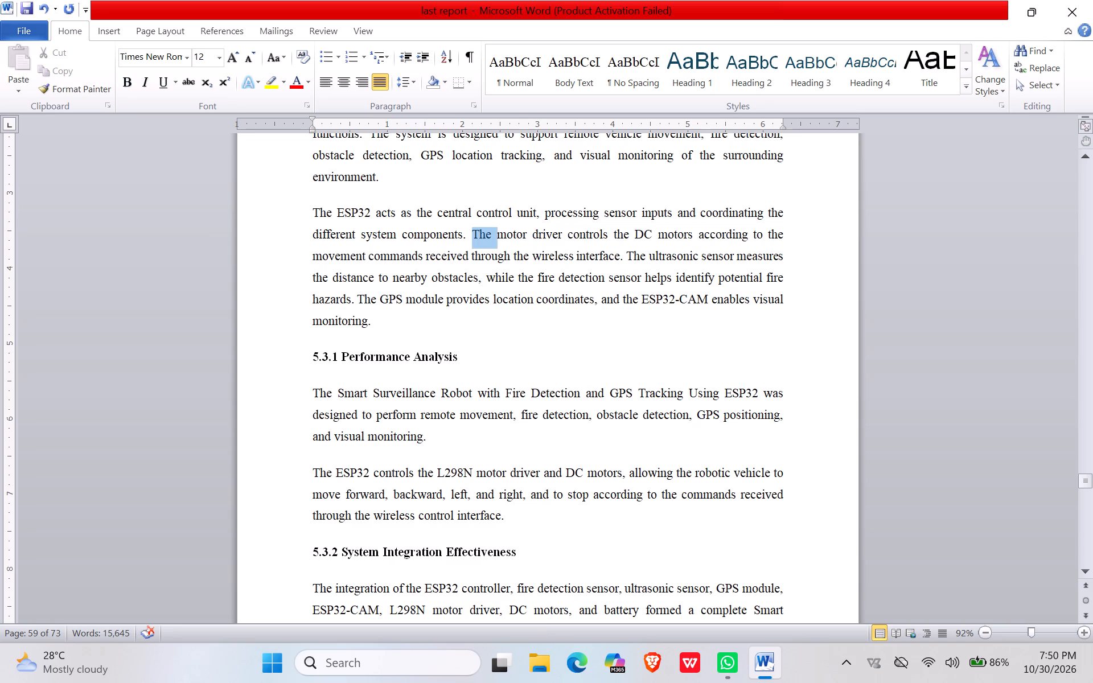
drag(520, 244, 619, 254)
key(BackSpace)
key(BackSpace)
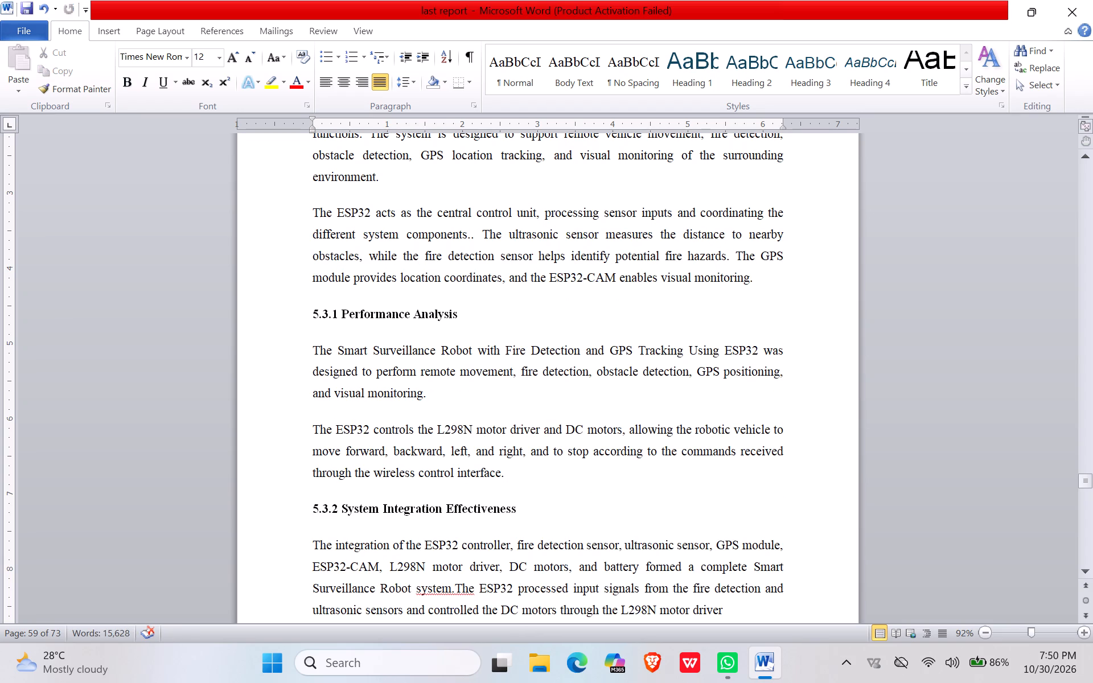
key(BackSpace)
Insert two blank lines before the "5.3.3 Wireless Communication" heading so it starts on page 60 with its text.
scroll(517, 278, down, 5)
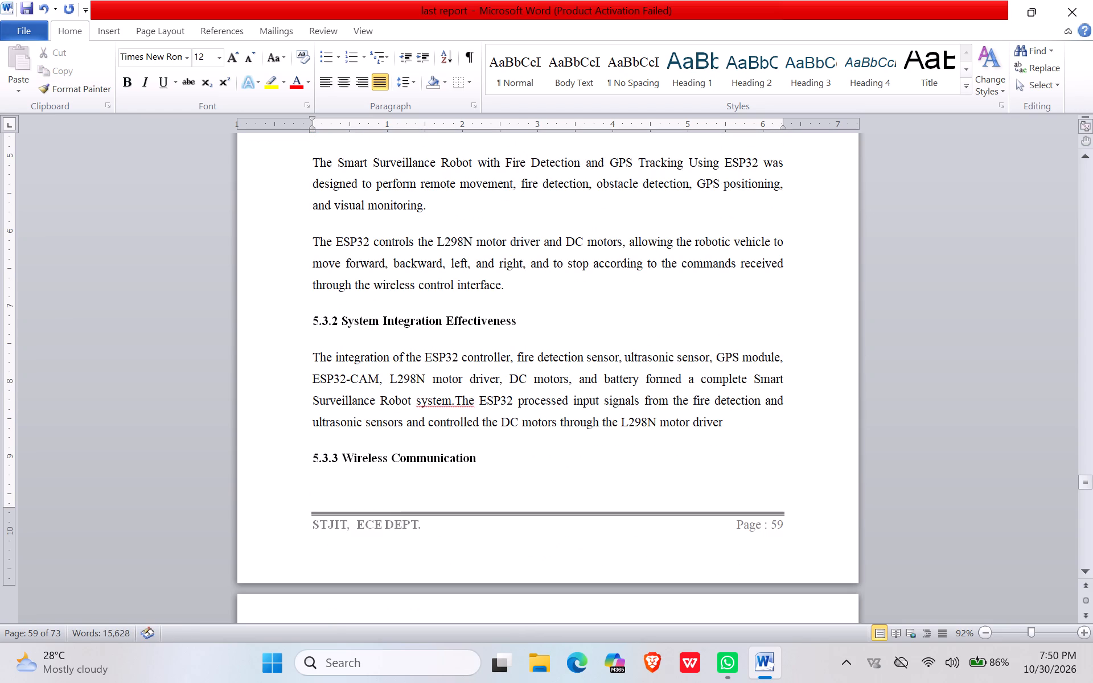
click(314, 453)
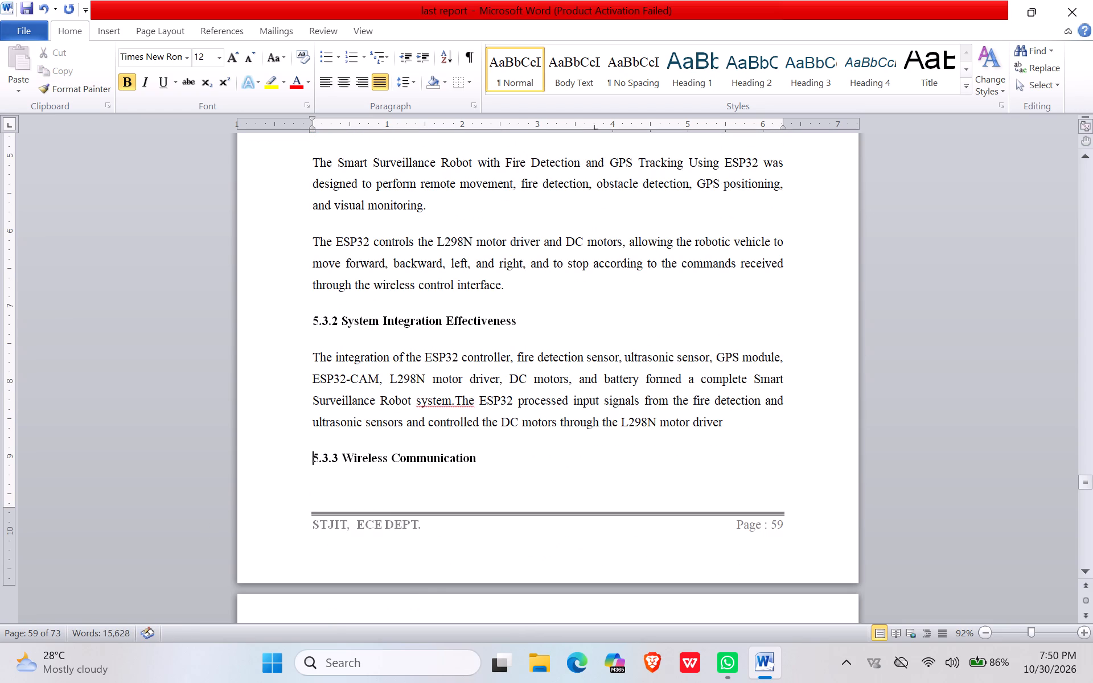
key(Return)
key(Return)
Delete the paragraph beginning "Bluetooth communication is suitable for short-range control" from section 5.3.3 Wireless Communication.
scroll(314, 453, down, 2)
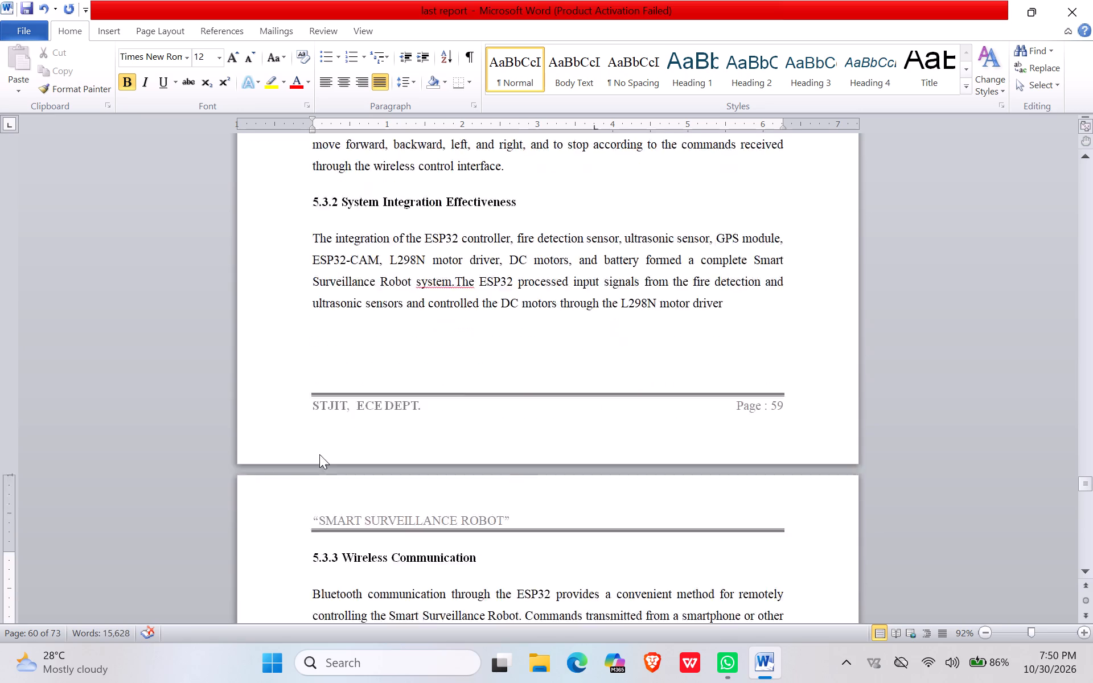
scroll(319, 454, down, 1)
scroll(606, 436, down, 7)
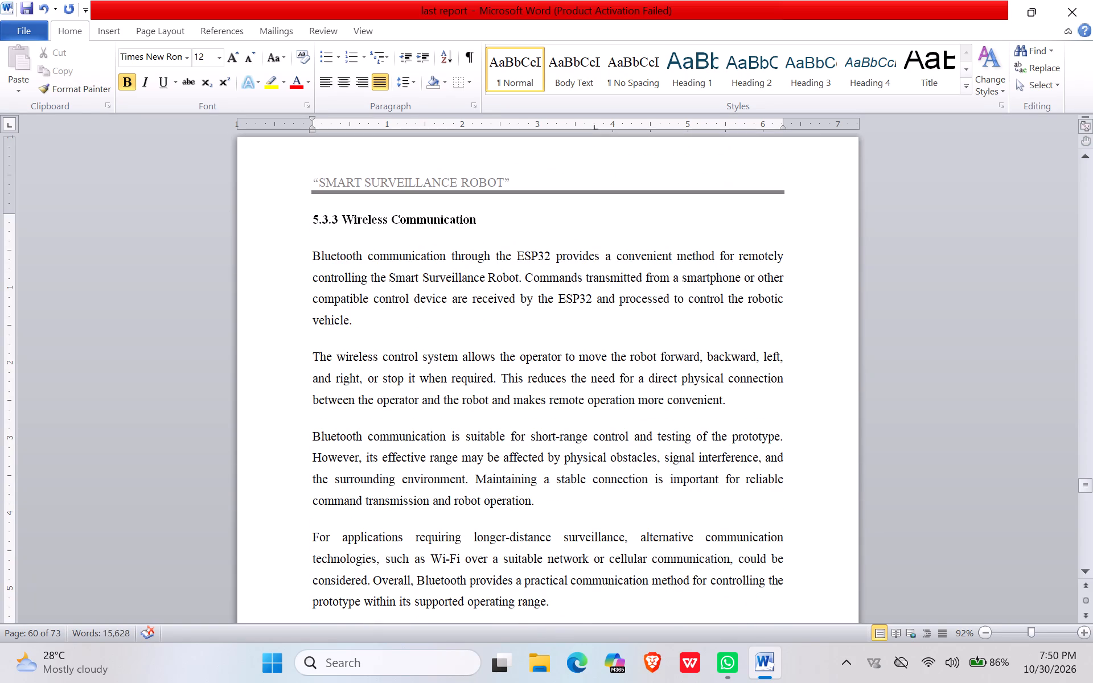
scroll(526, 466, down, 1)
drag(540, 464, 506, 456)
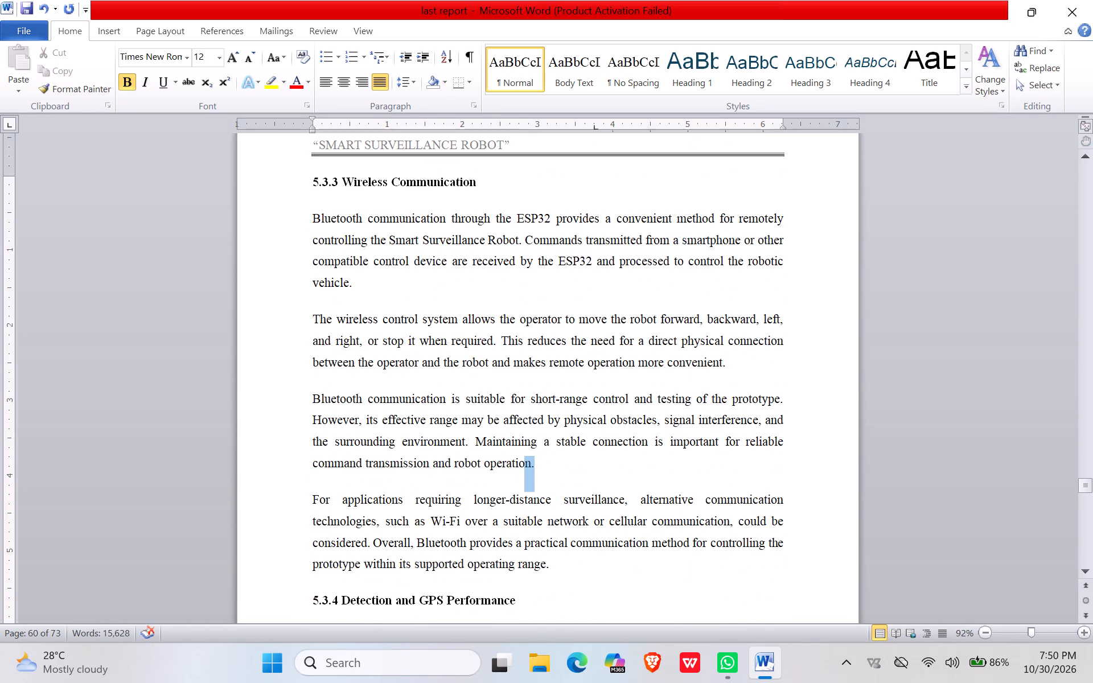
drag(506, 456, 322, 399)
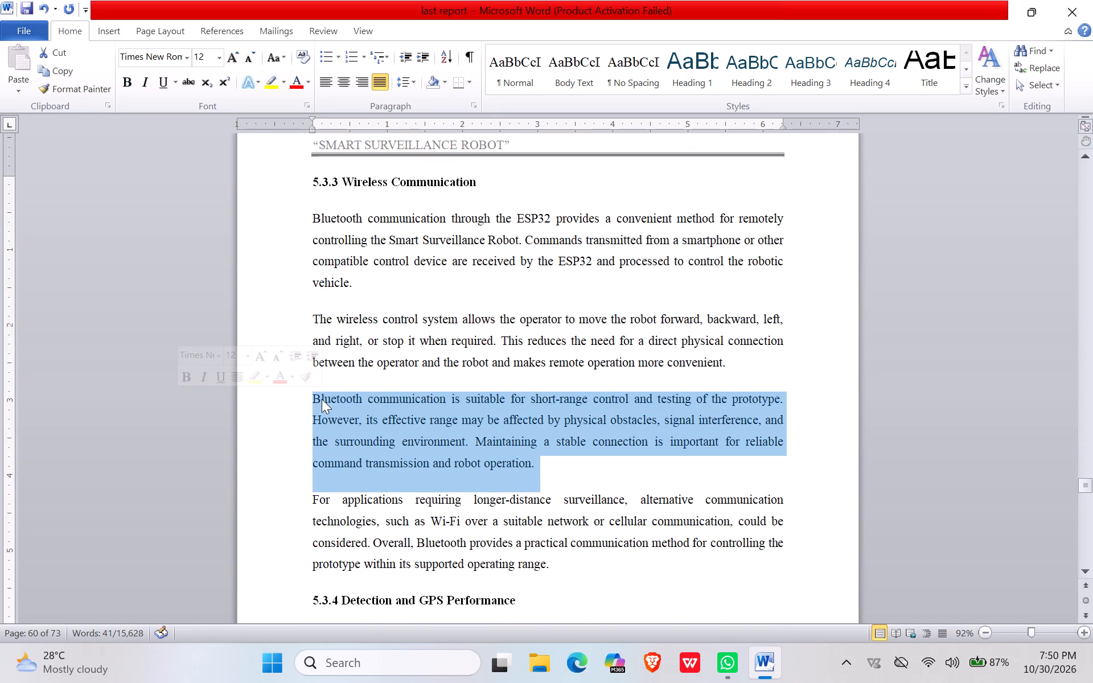
key(BackSpace)
Delete the paragraph beginning "For applications requiring longer-distance surveillance" from the end of section 5.3.3.
scroll(322, 399, down, 1)
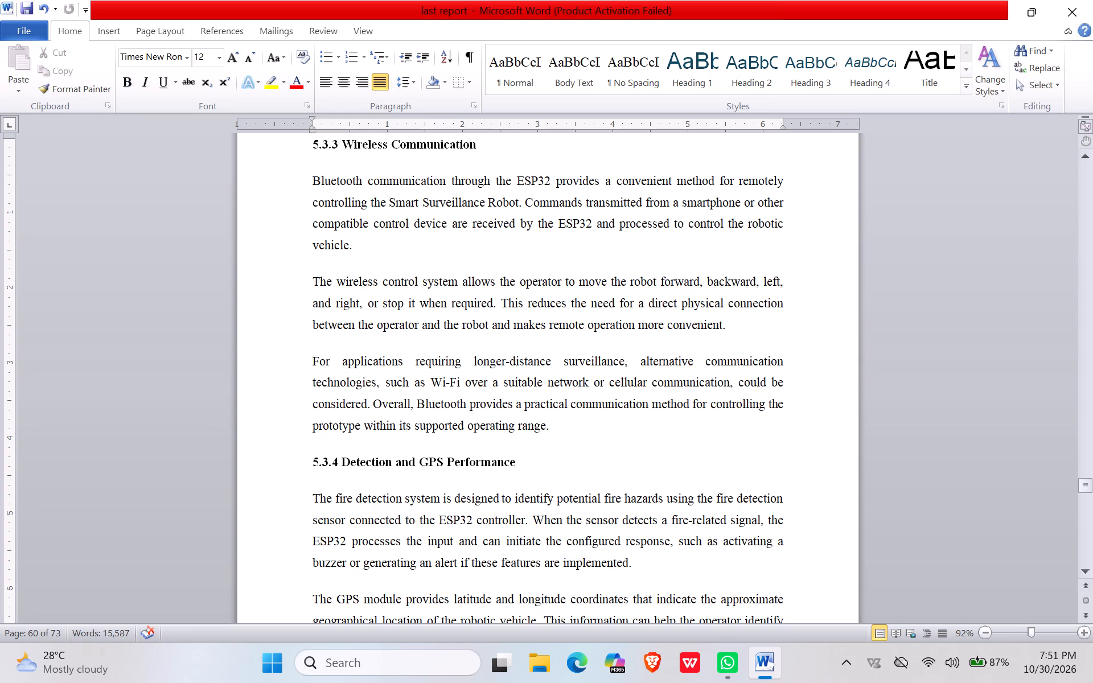
scroll(247, 375, down, 2)
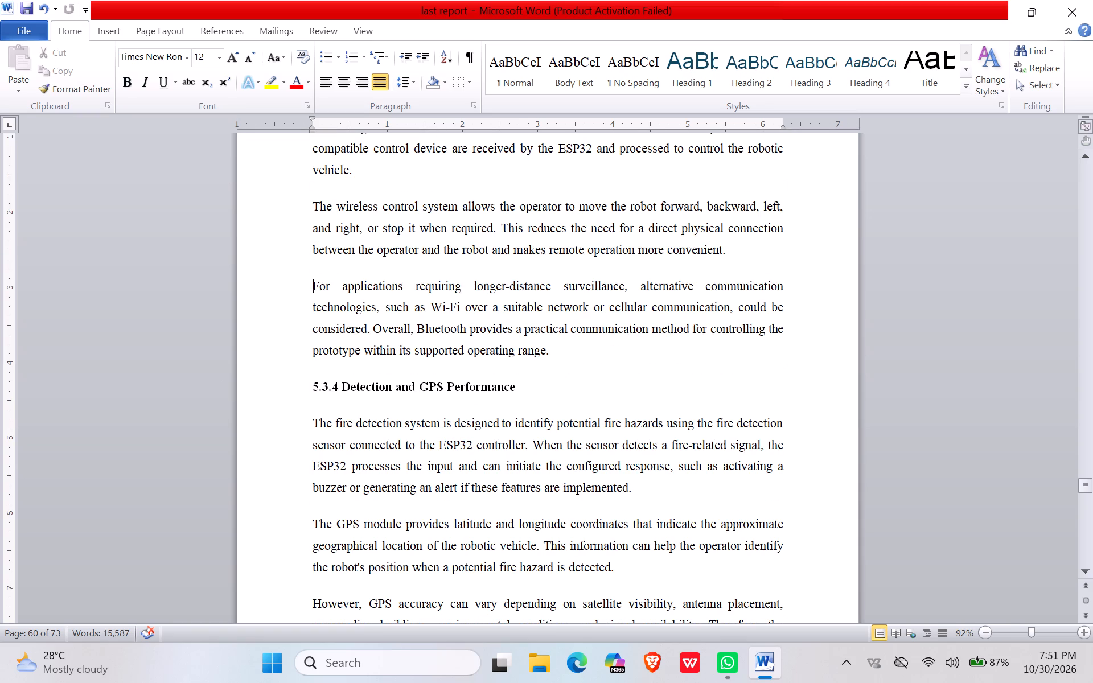
drag(562, 359, 381, 331)
key(BackSpace)
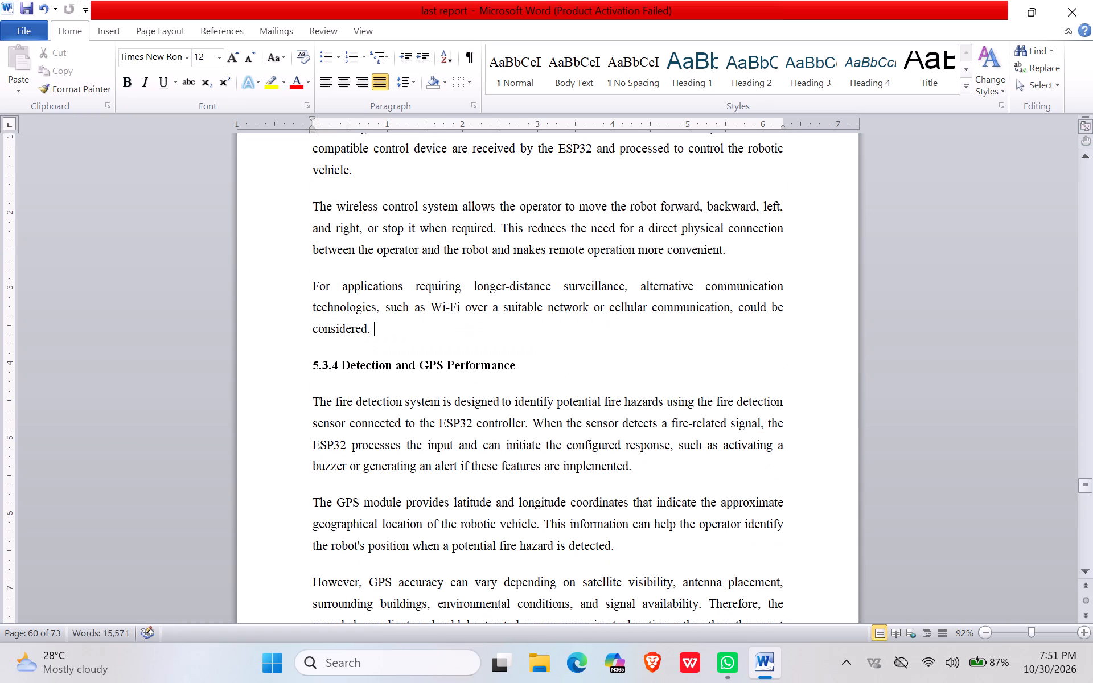
drag(492, 317, 316, 291)
key(BackSpace)
drag(709, 298, 213, 290)
key(BackSpace)
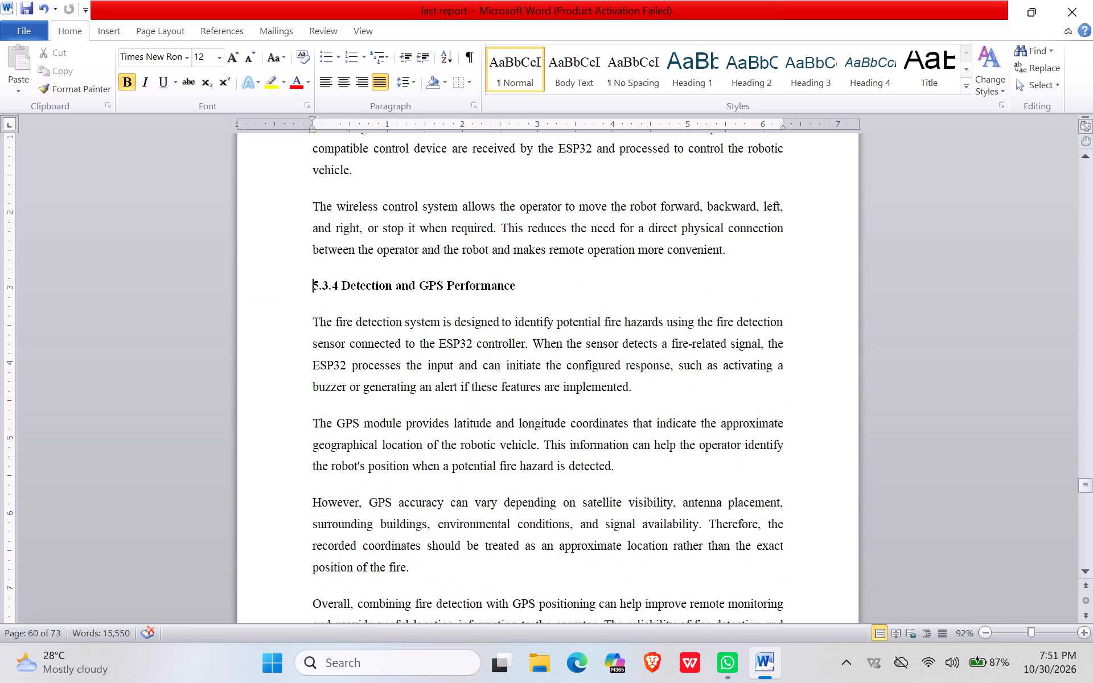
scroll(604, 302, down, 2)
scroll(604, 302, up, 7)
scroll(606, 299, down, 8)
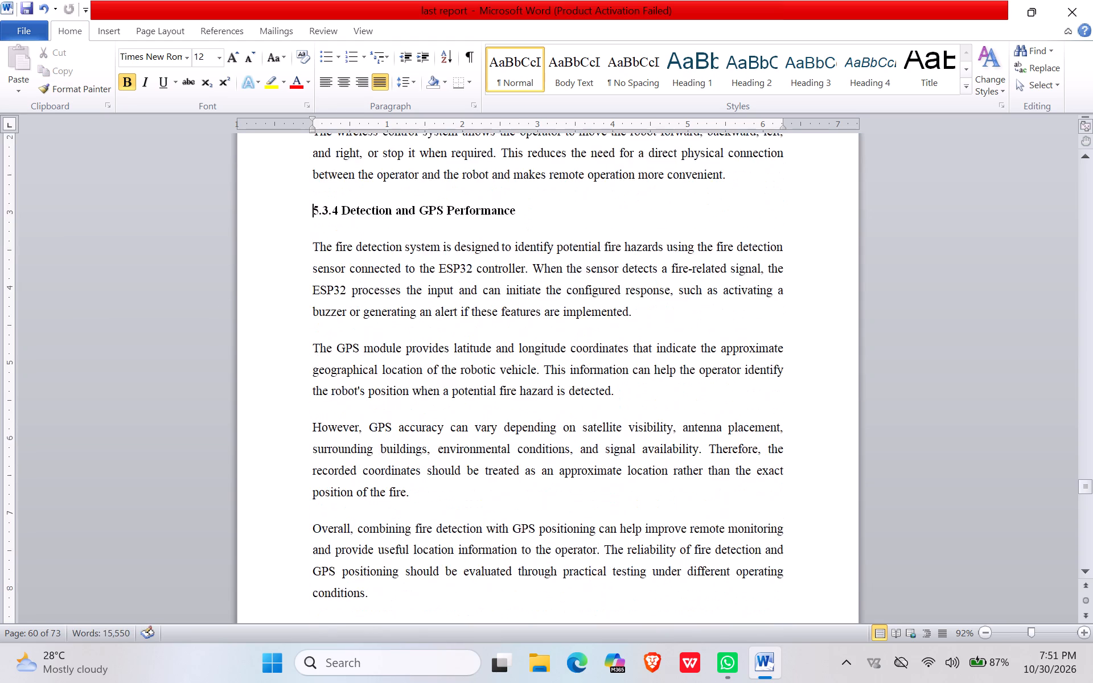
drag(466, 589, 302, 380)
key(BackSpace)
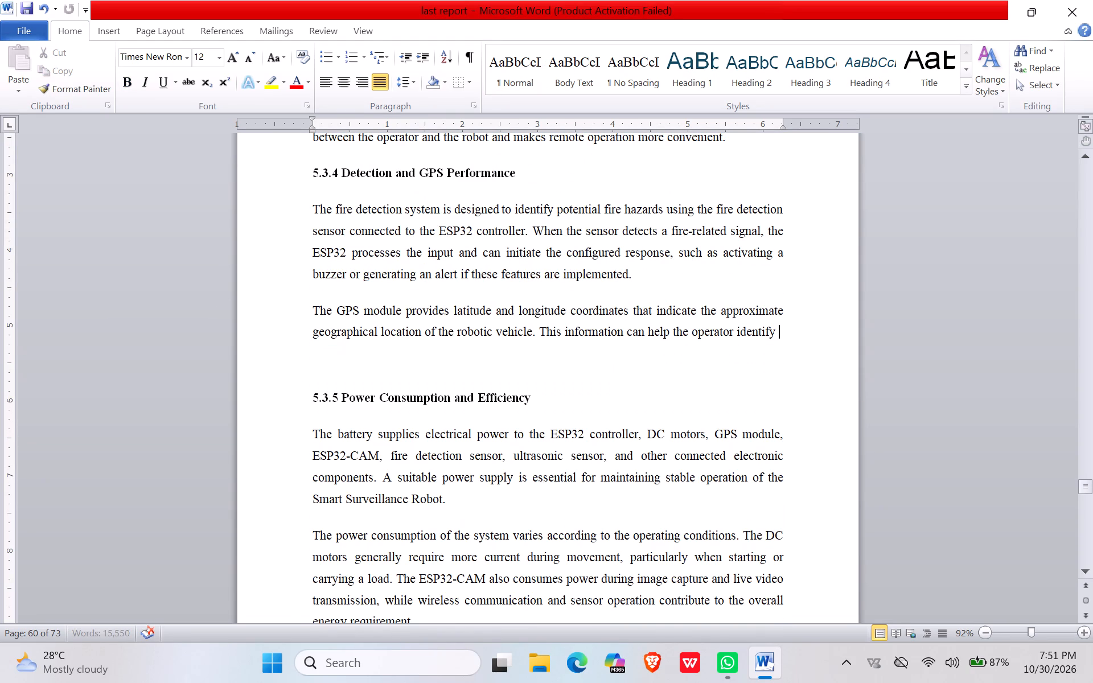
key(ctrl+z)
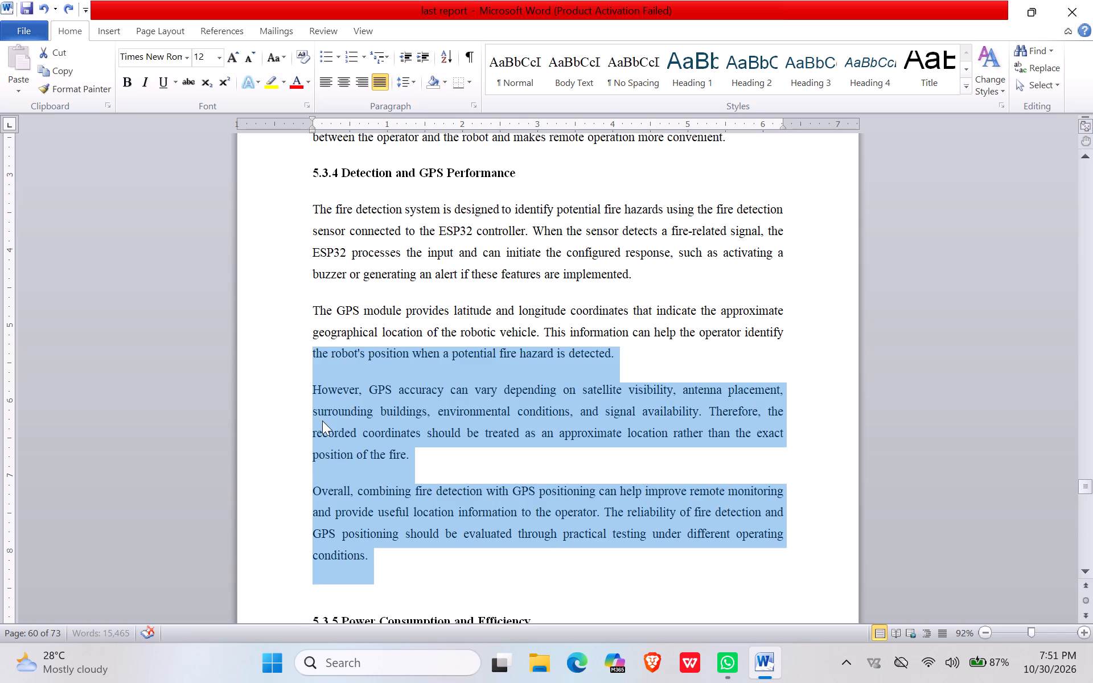
Delete section 5.3.4's last two paragraphs, beginning "However, GPS accuracy" and "Overall, combining fire detection", plus the blank lines before section 5.3.5.
drag(408, 563, 356, 489)
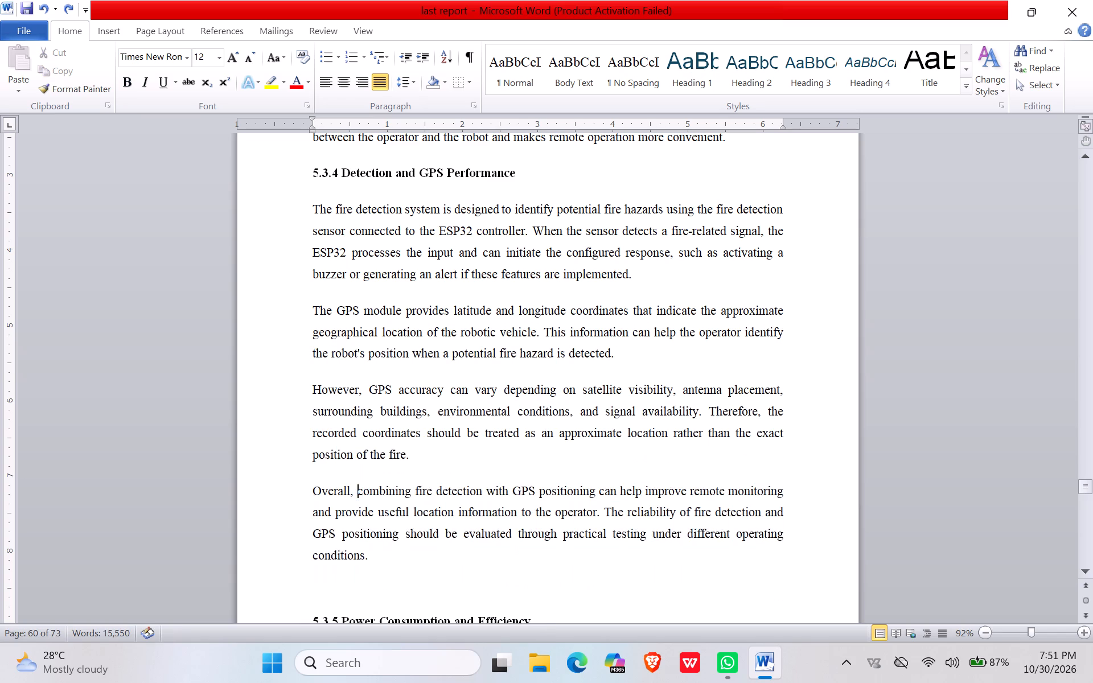
drag(378, 547, 292, 392)
key(BackSpace)
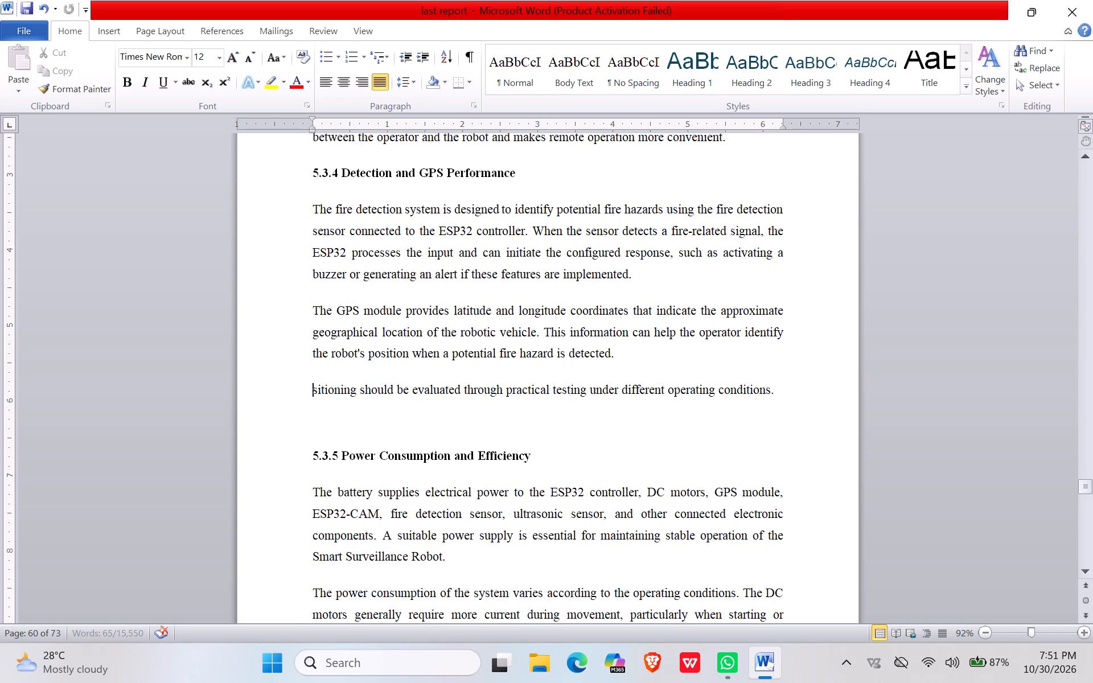
drag(837, 392, 305, 400)
key(BackSpace)
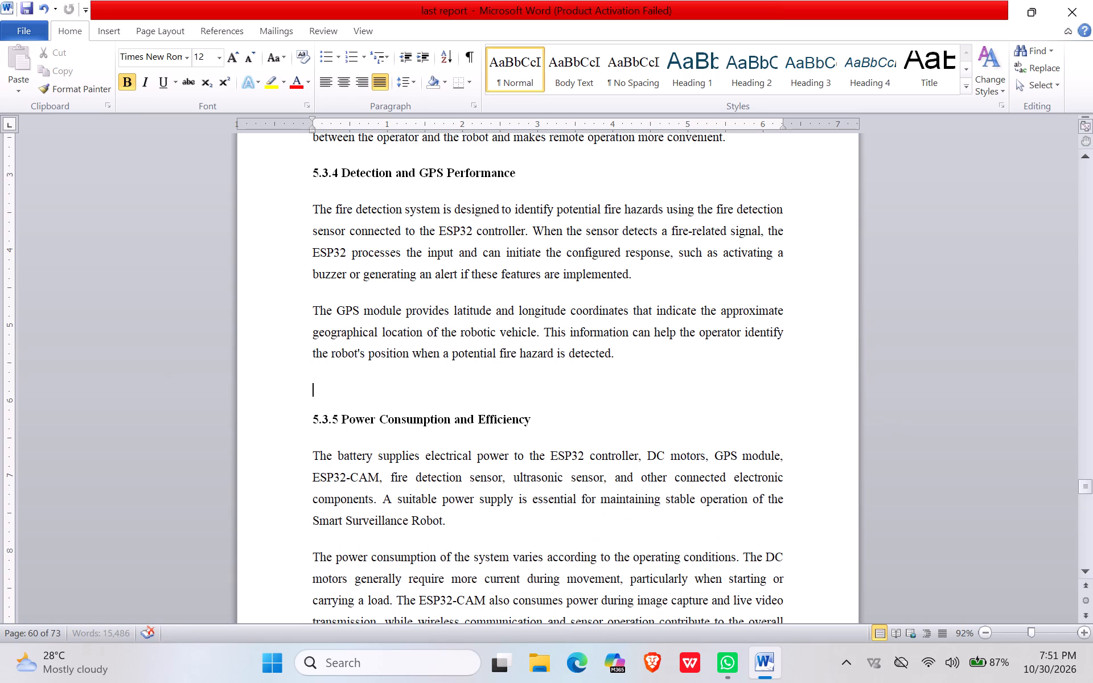
click(311, 412)
key(BackSpace)
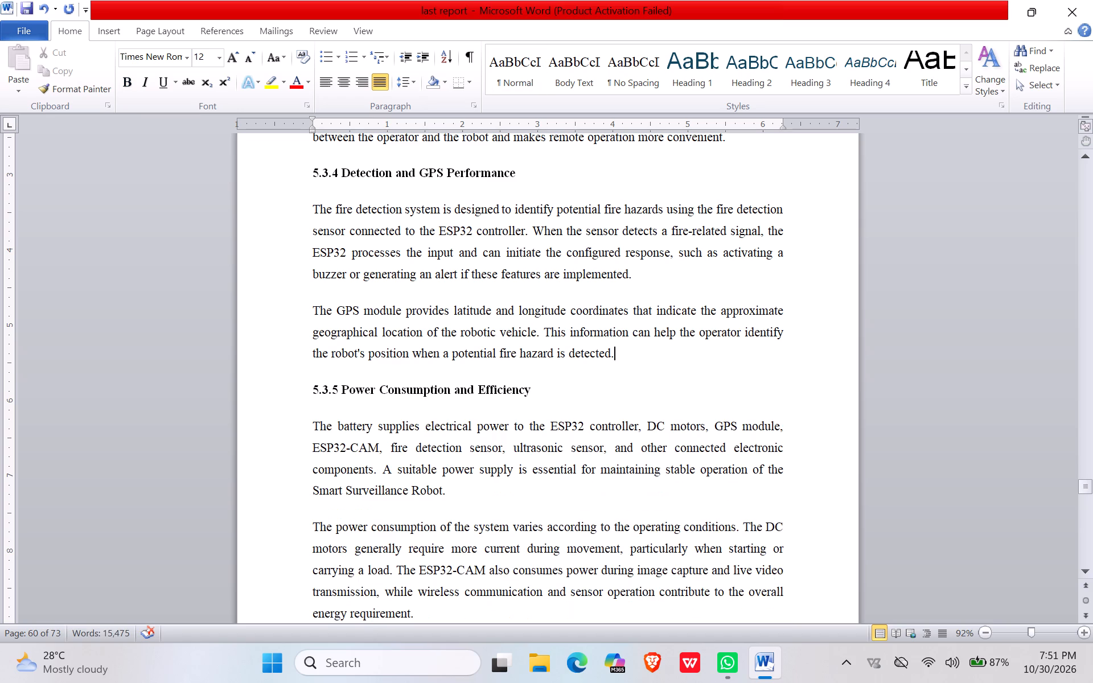
Delete the remaining section 5.3.5 text at the start of page 61, keeping the 5.3.6 heading first on that page.
scroll(313, 414, down, 1)
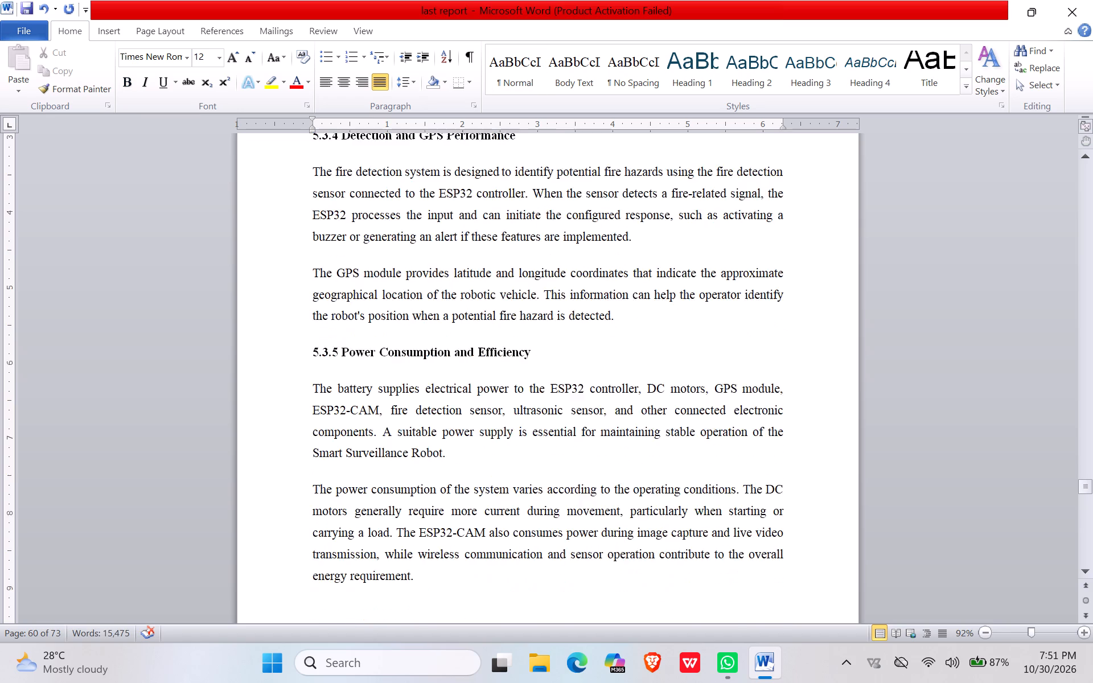
scroll(314, 414, down, 8)
scroll(363, 447, down, 3)
drag(461, 475, 322, 393)
key(BackSpace)
key(Return)
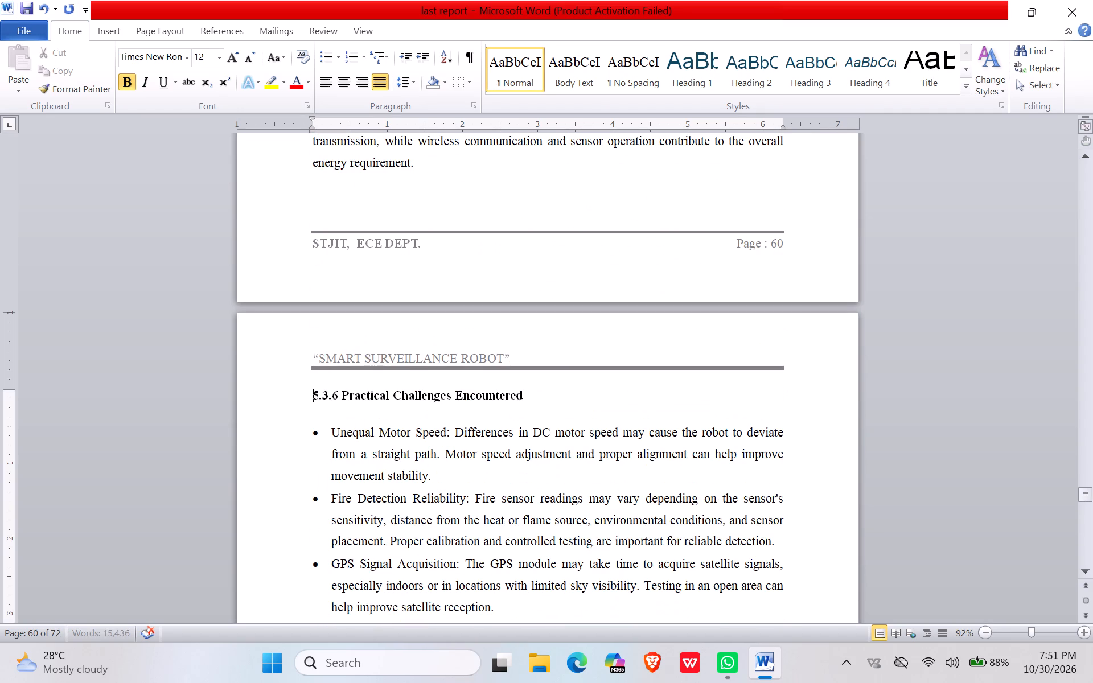
Delete "Testing in an open area can help improve satellite reception." from the GPS Signal Acquisition bullet in section 5.3.6.
scroll(330, 393, down, 4)
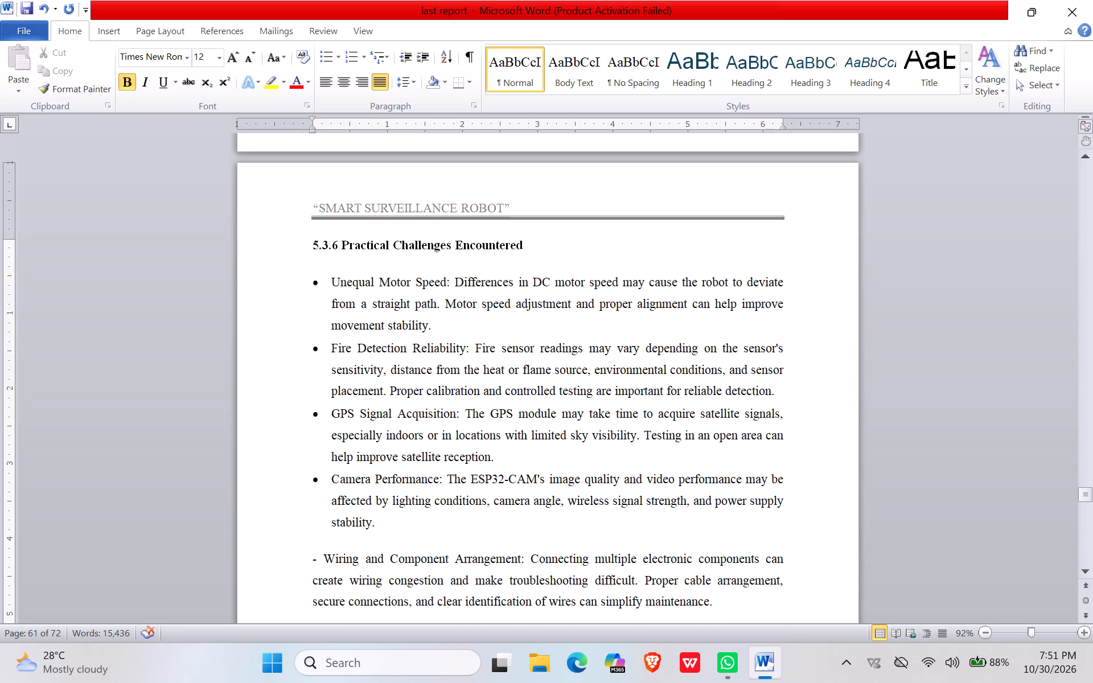
drag(498, 454, 437, 437)
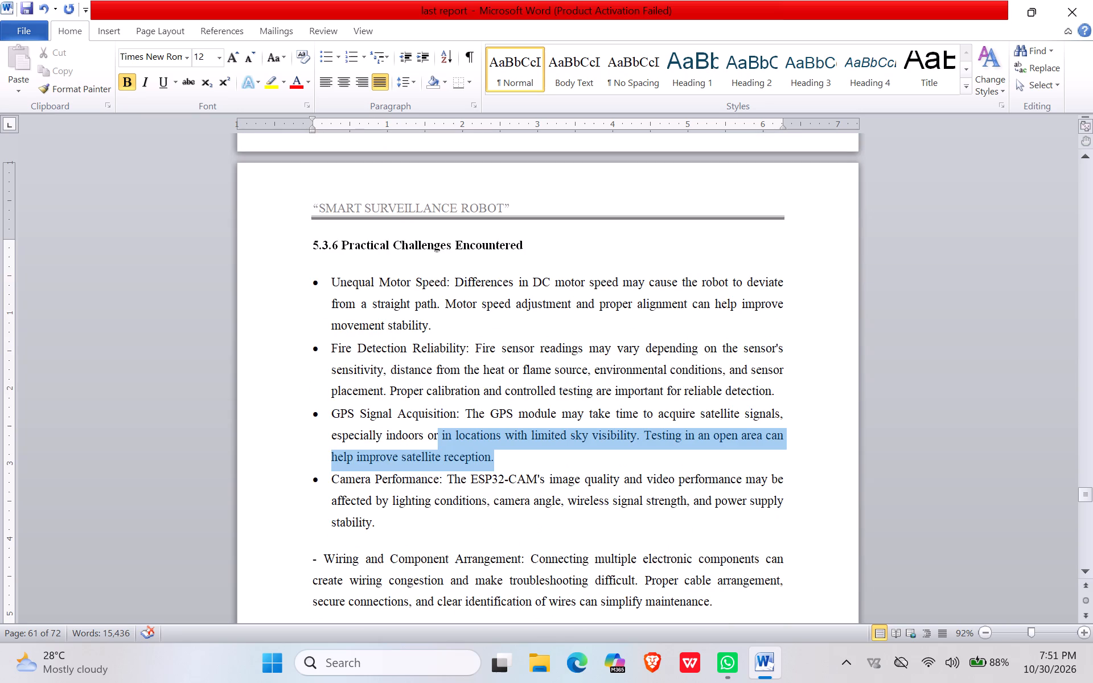
drag(437, 437, 440, 437)
click(639, 436)
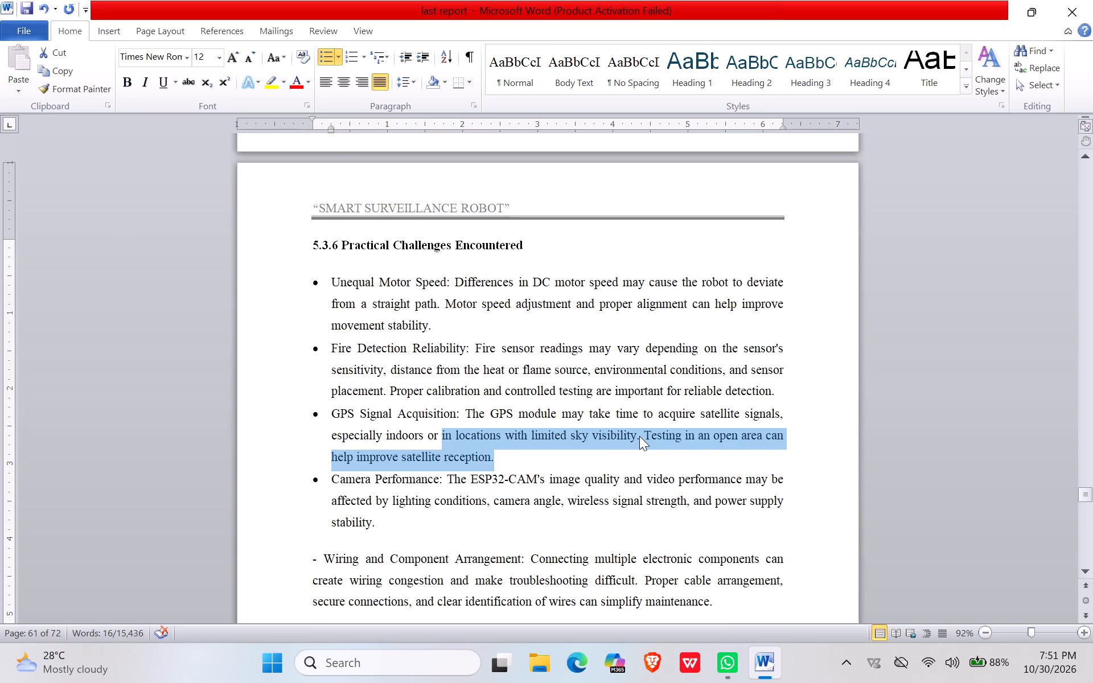
drag(640, 435, 656, 461)
key(BackSpace)
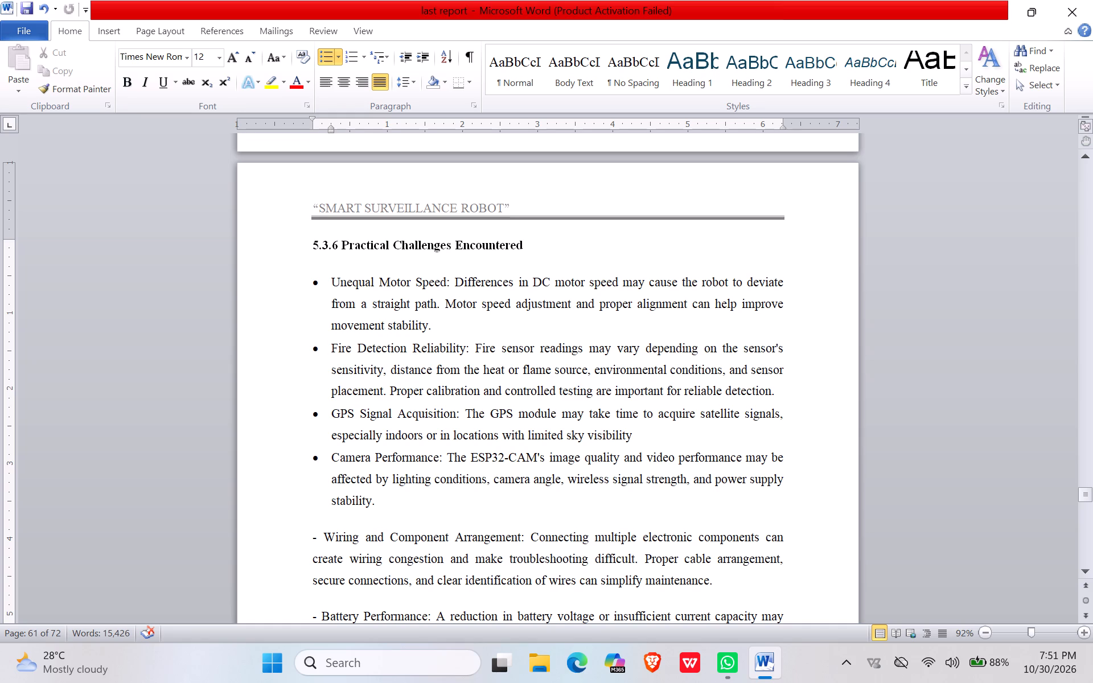
Delete the last sentence of both the Fire Detection Reliability and Unequal Motor Speed bullets in section 5.3.6.
drag(785, 390, 388, 391)
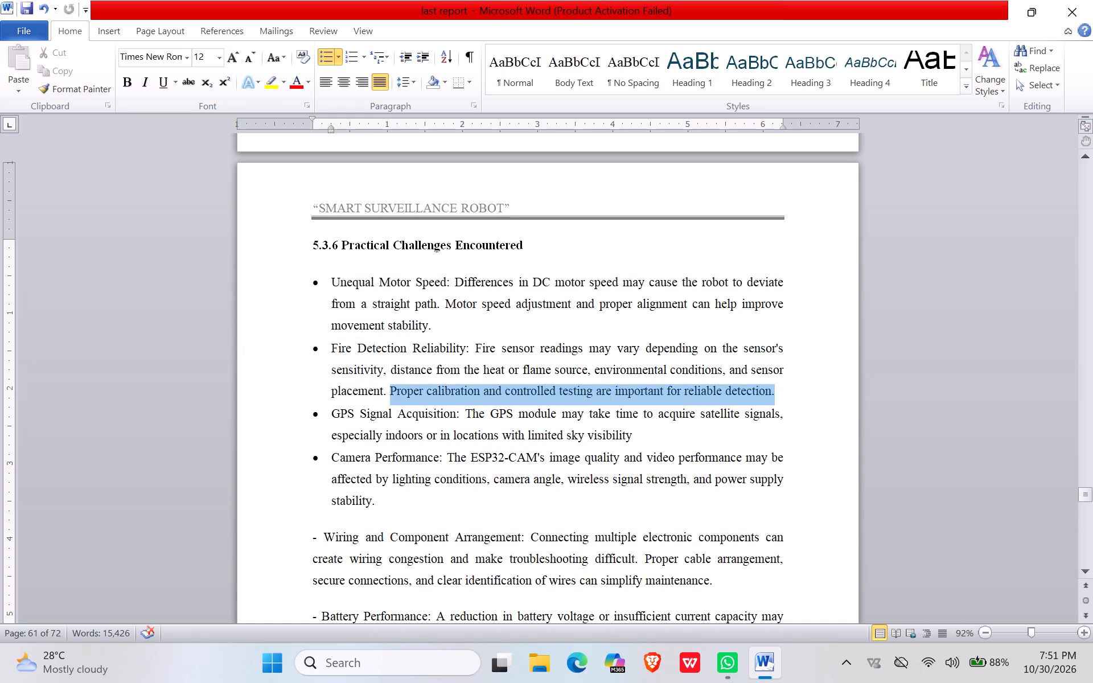
key(BackSpace)
drag(445, 301, 447, 308)
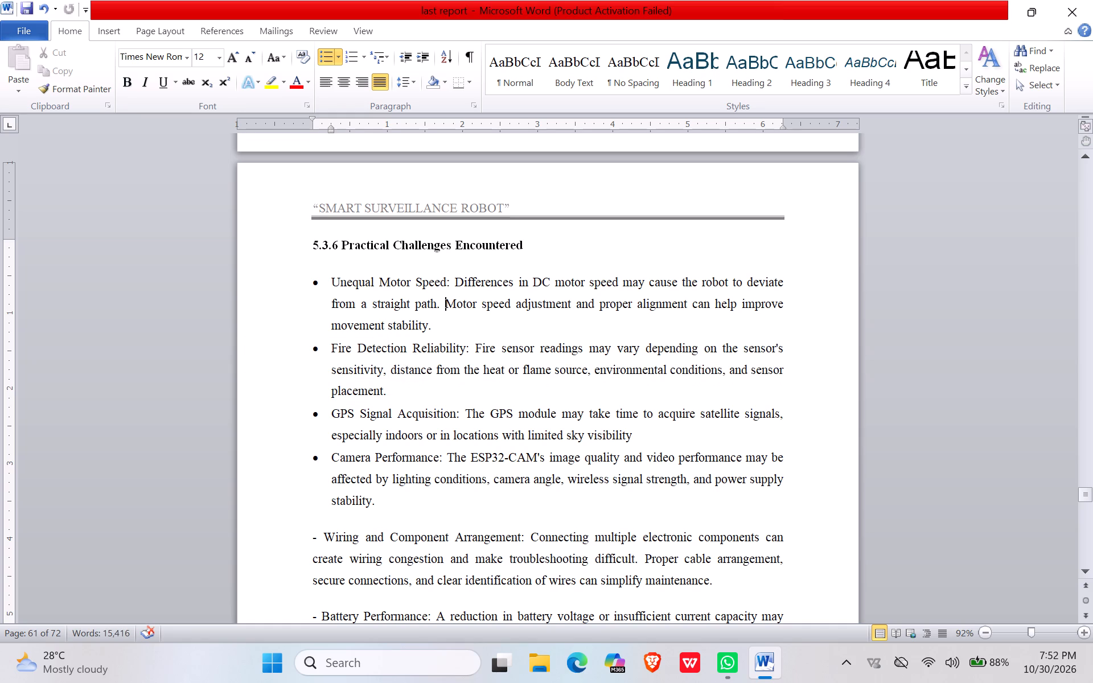
drag(447, 308, 451, 323)
key(BackSpace)
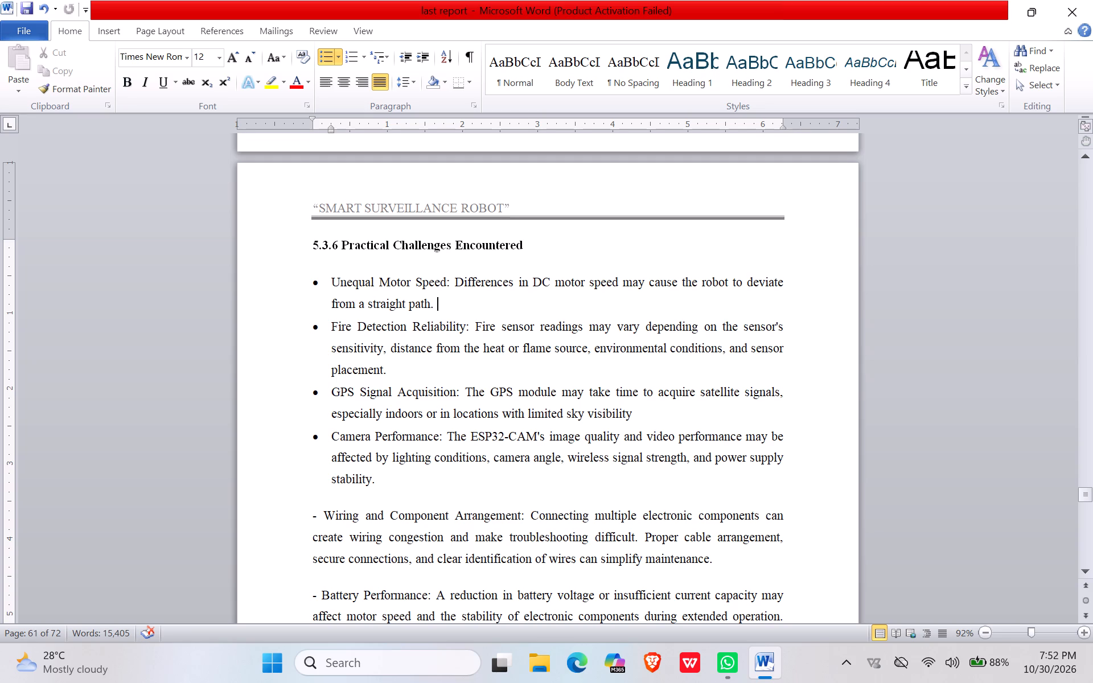
Delete the dashed paragraphs from "Wiring and Component Arrangement" through "Battery Performance" at the end of section 5.3.6.
scroll(373, 471, down, 1)
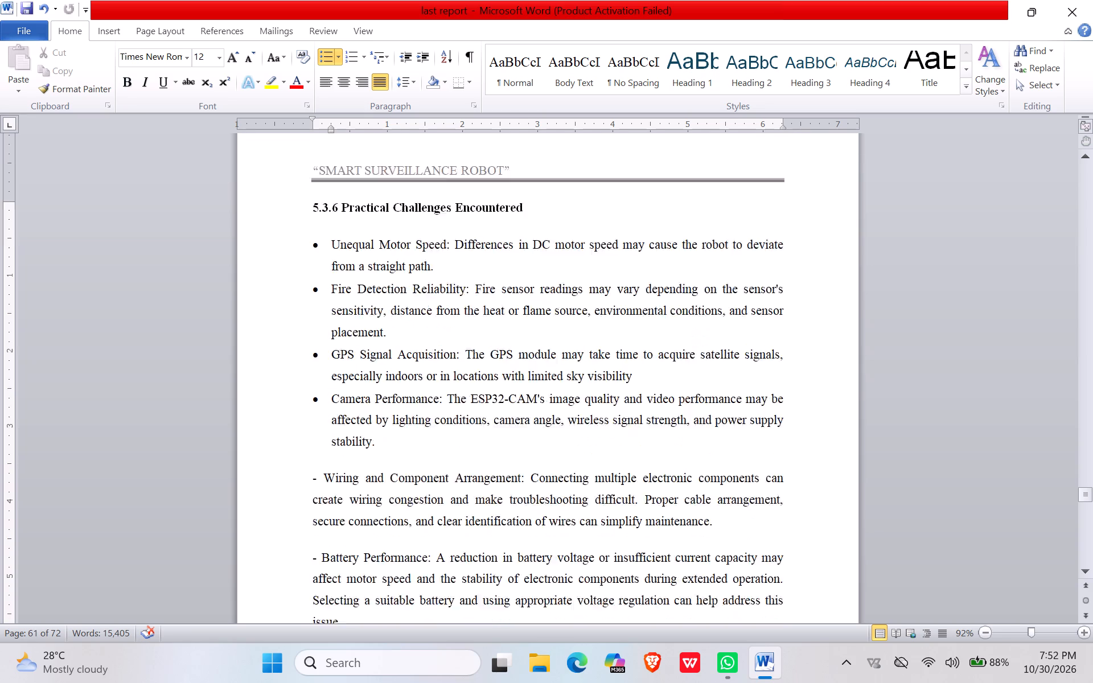
scroll(373, 471, down, 3)
drag(391, 511, 313, 372)
key(BackSpace)
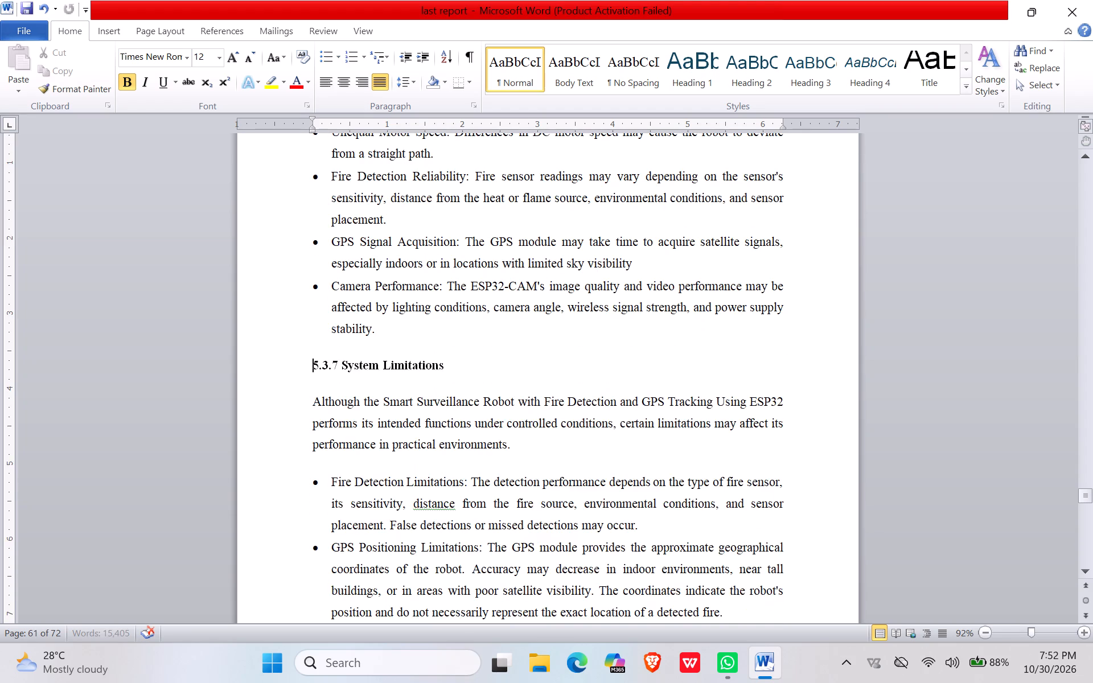
Delete the Battery Capacity and Camera Limitations bullets from section 5.3.7 System Limitations.
scroll(331, 381, down, 2)
scroll(500, 397, down, 1)
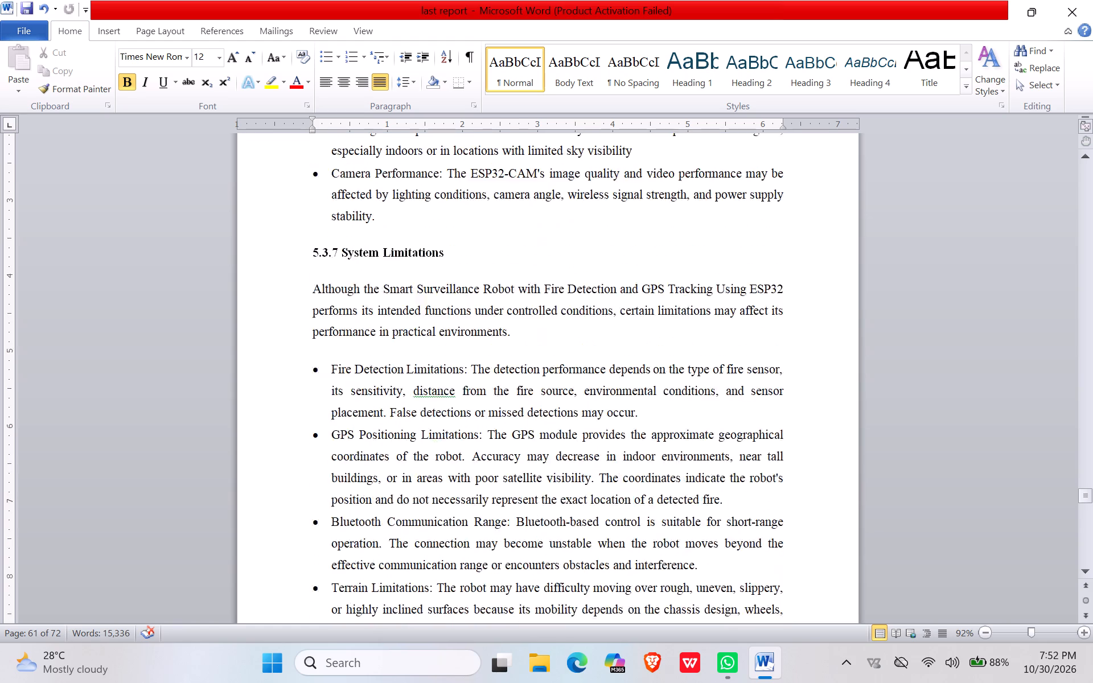
scroll(499, 397, down, 5)
scroll(688, 475, down, 3)
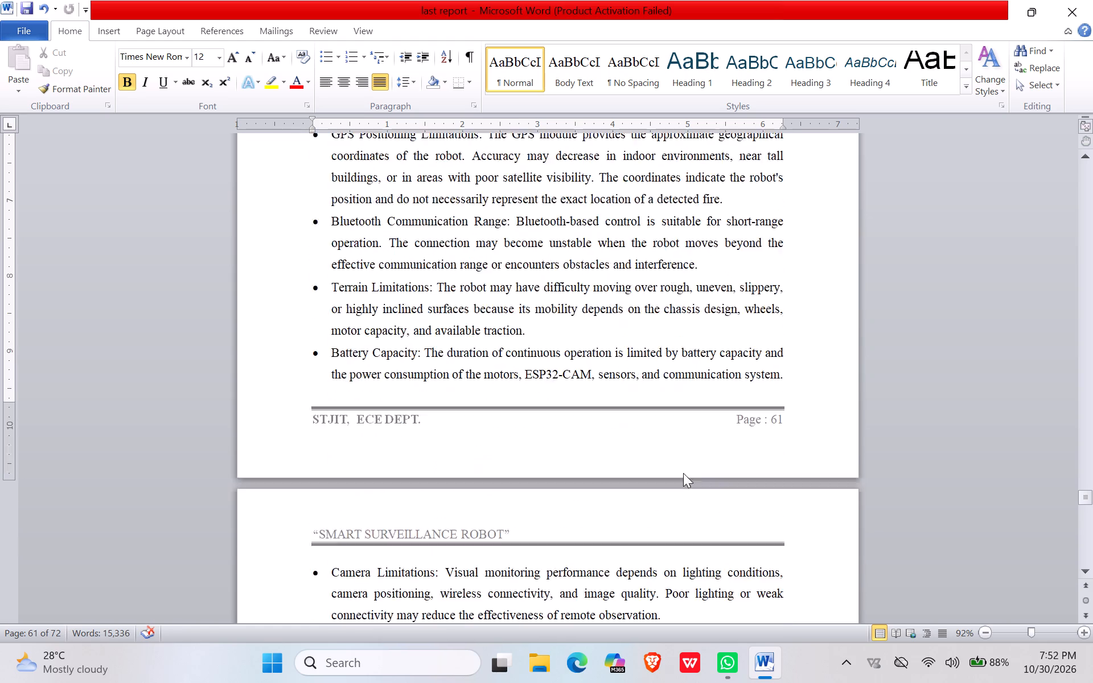
scroll(683, 473, down, 3)
drag(668, 520, 307, 180)
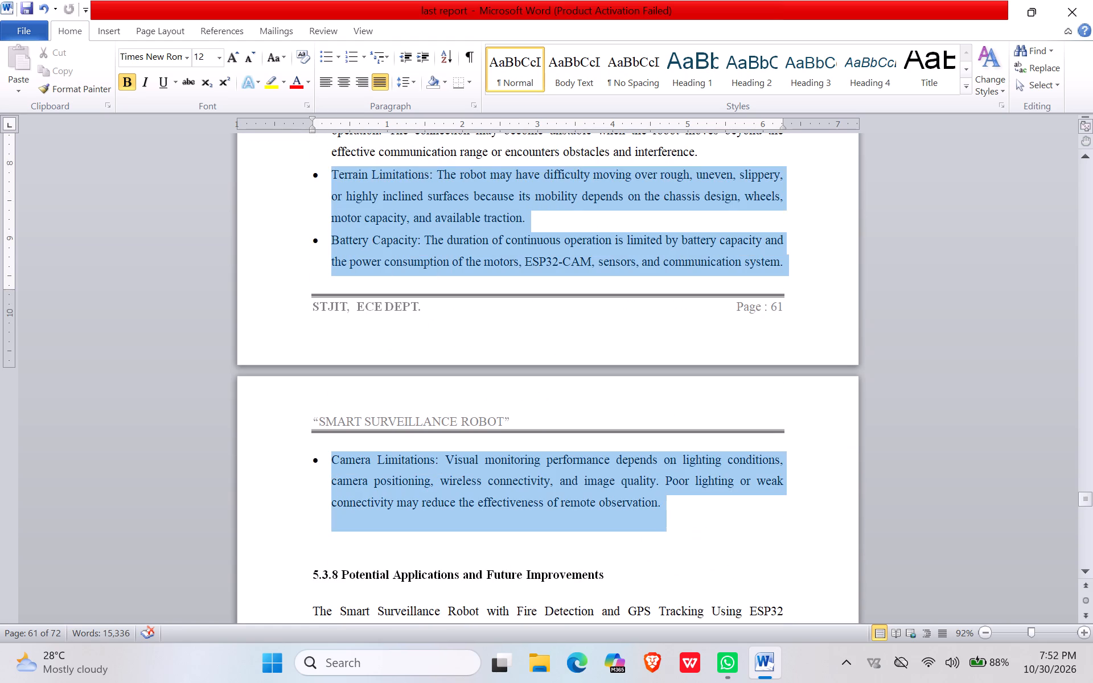
drag(307, 180, 323, 241)
key(BackSpace)
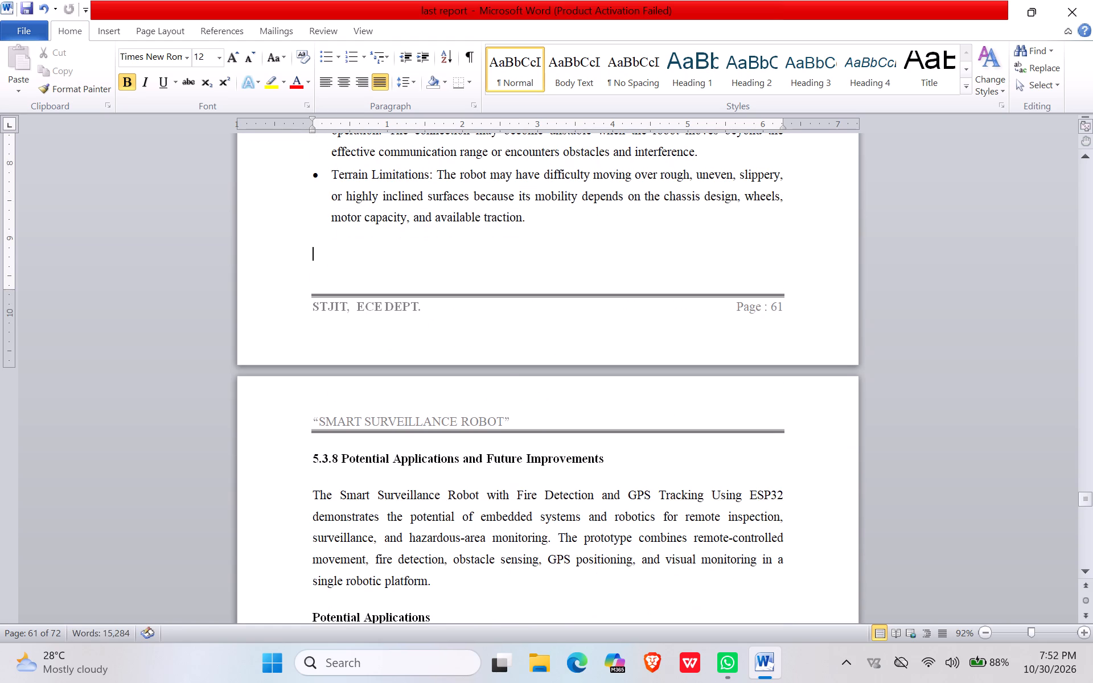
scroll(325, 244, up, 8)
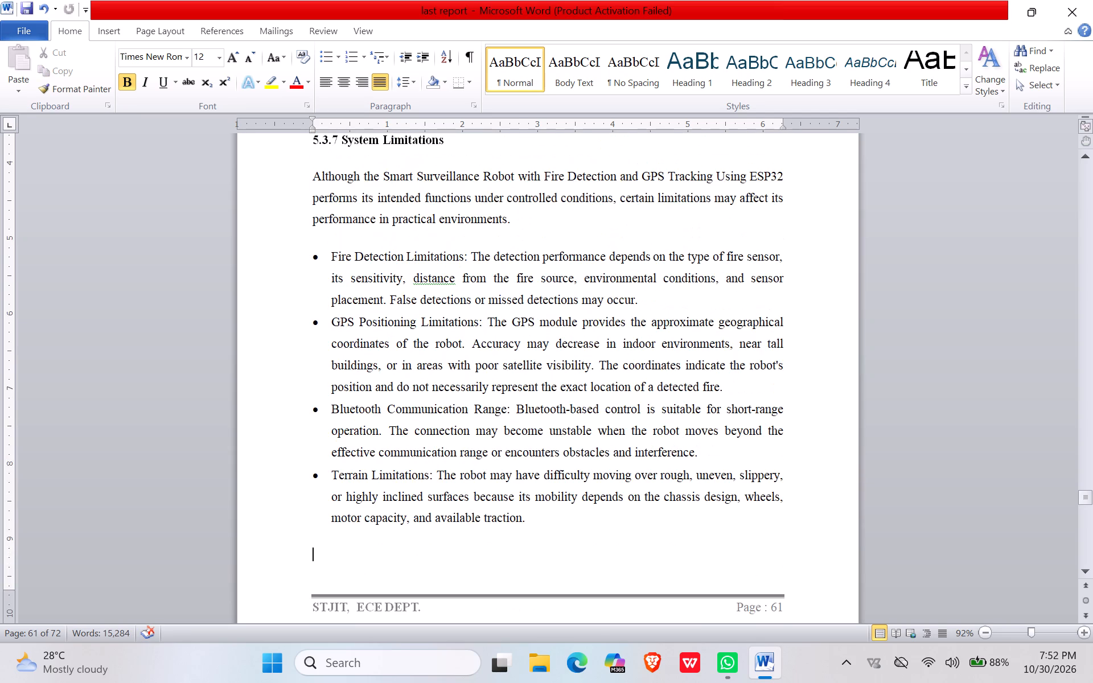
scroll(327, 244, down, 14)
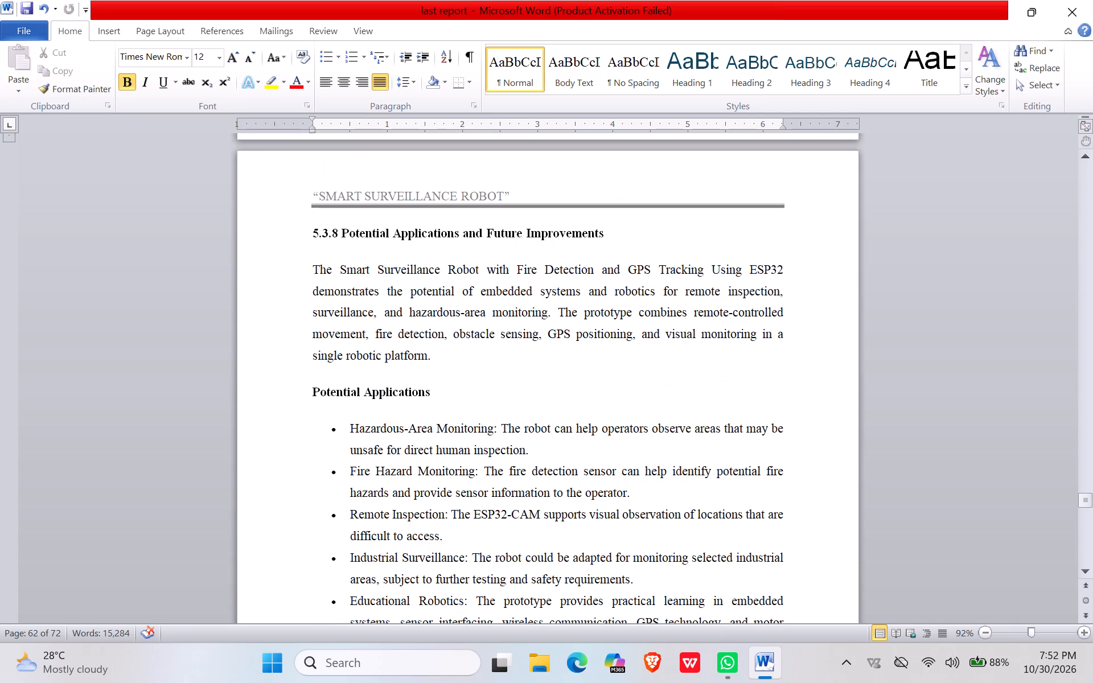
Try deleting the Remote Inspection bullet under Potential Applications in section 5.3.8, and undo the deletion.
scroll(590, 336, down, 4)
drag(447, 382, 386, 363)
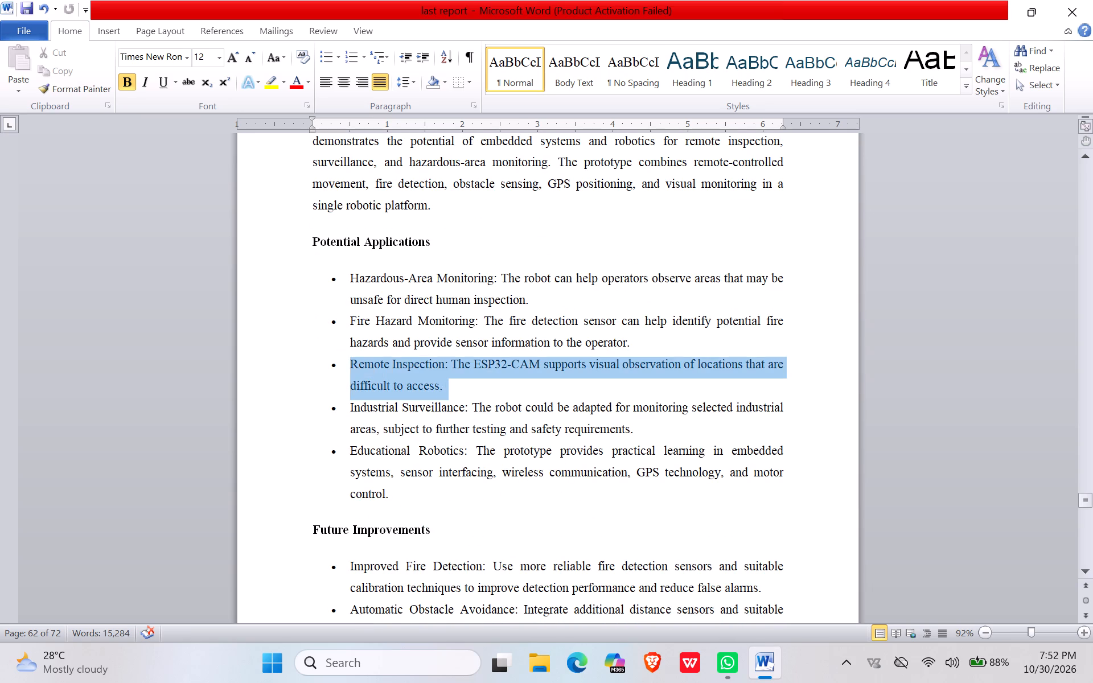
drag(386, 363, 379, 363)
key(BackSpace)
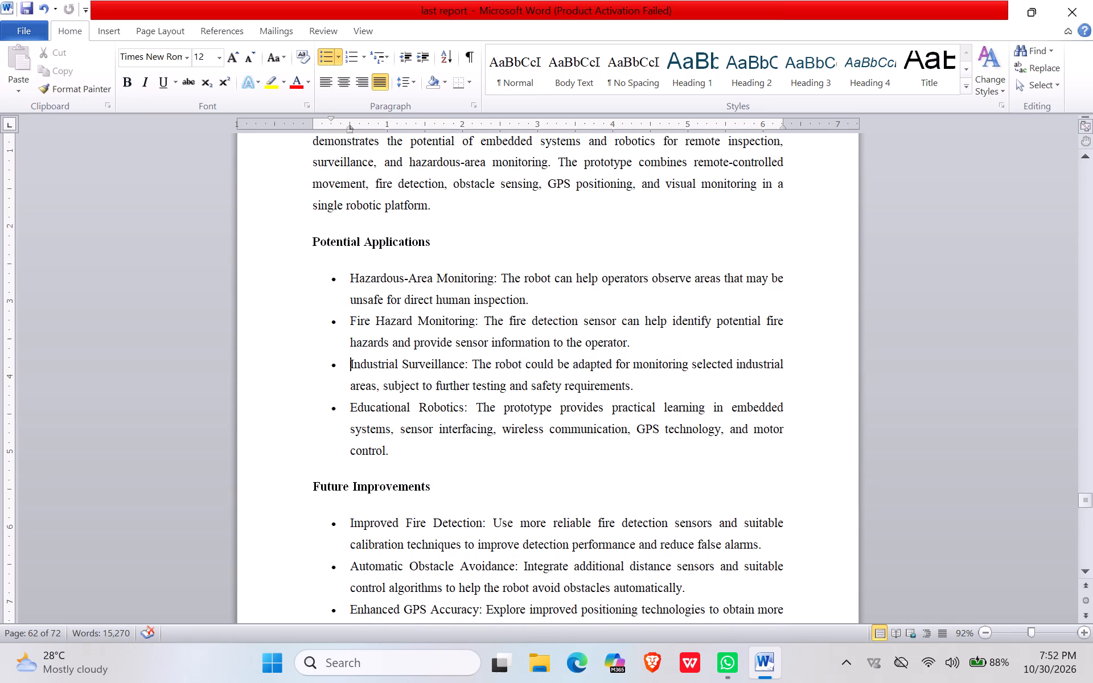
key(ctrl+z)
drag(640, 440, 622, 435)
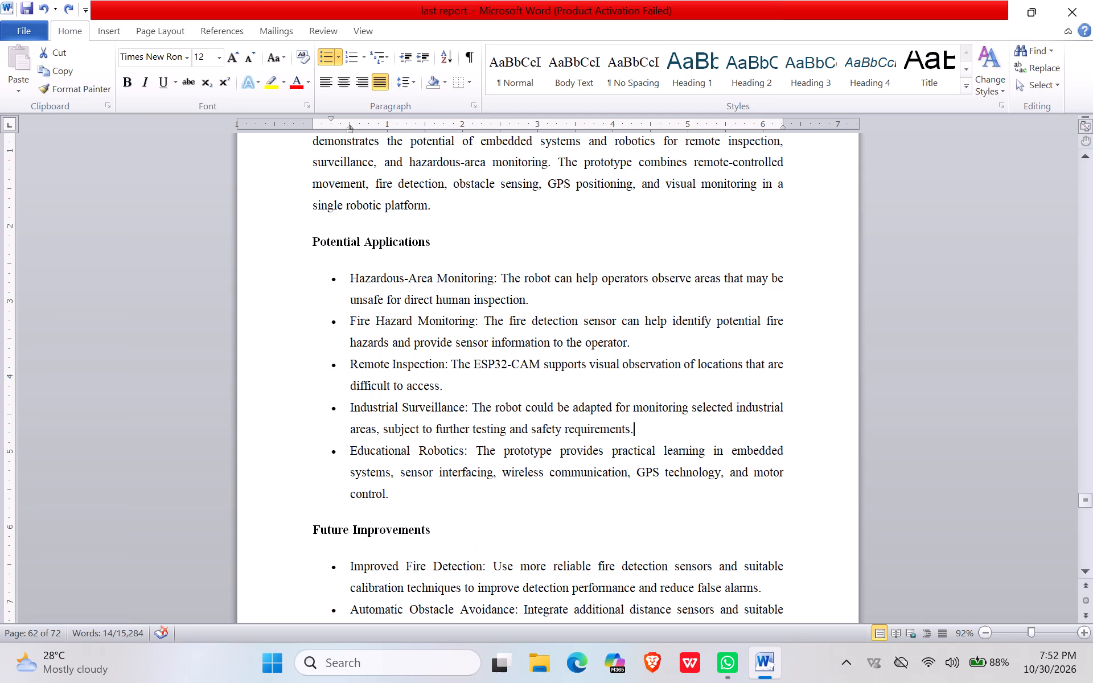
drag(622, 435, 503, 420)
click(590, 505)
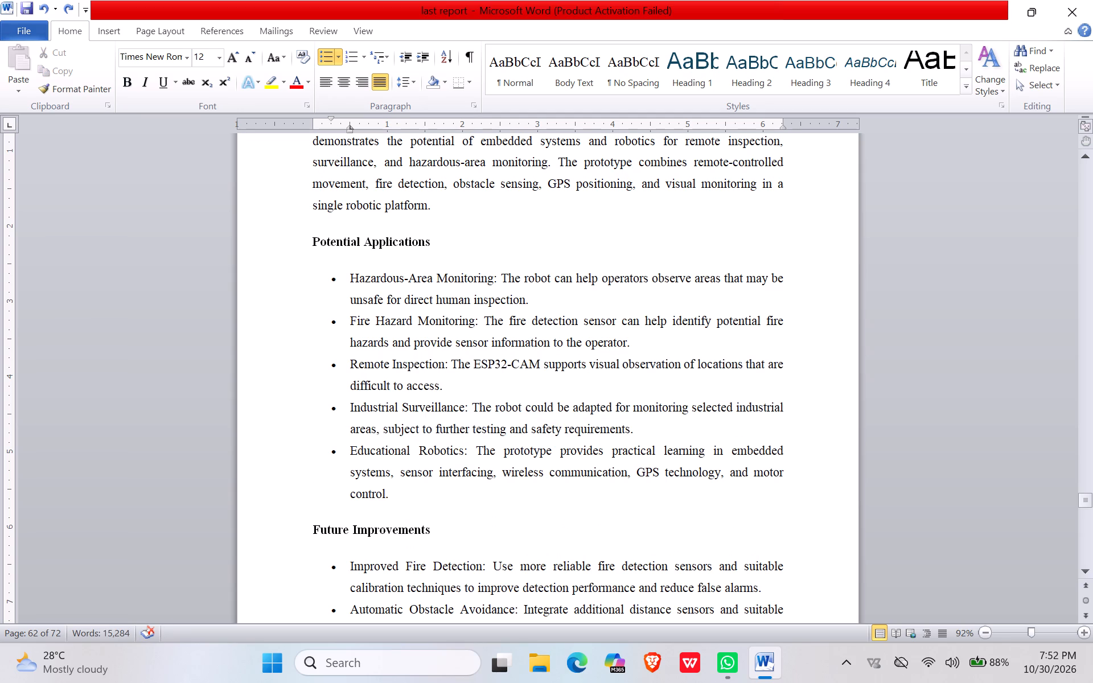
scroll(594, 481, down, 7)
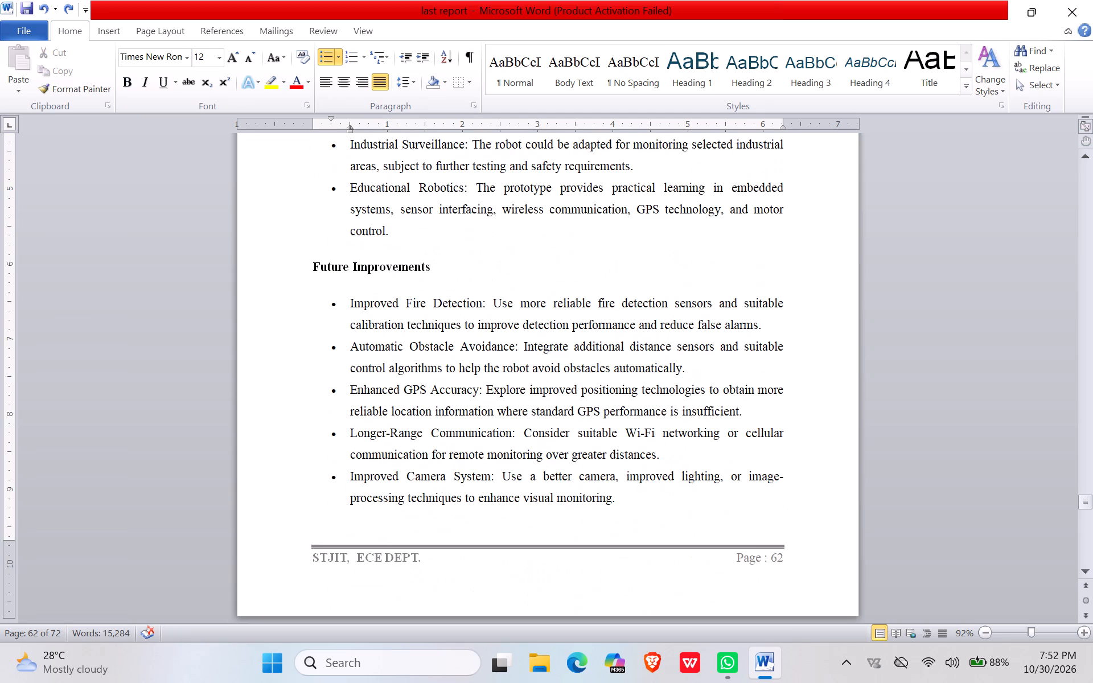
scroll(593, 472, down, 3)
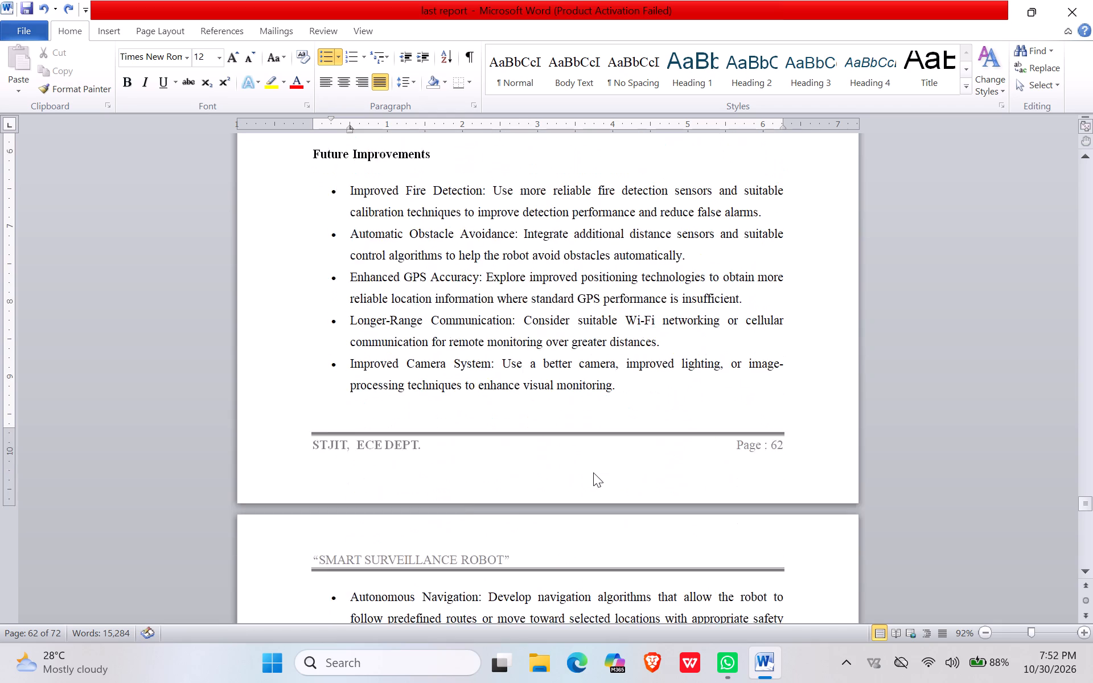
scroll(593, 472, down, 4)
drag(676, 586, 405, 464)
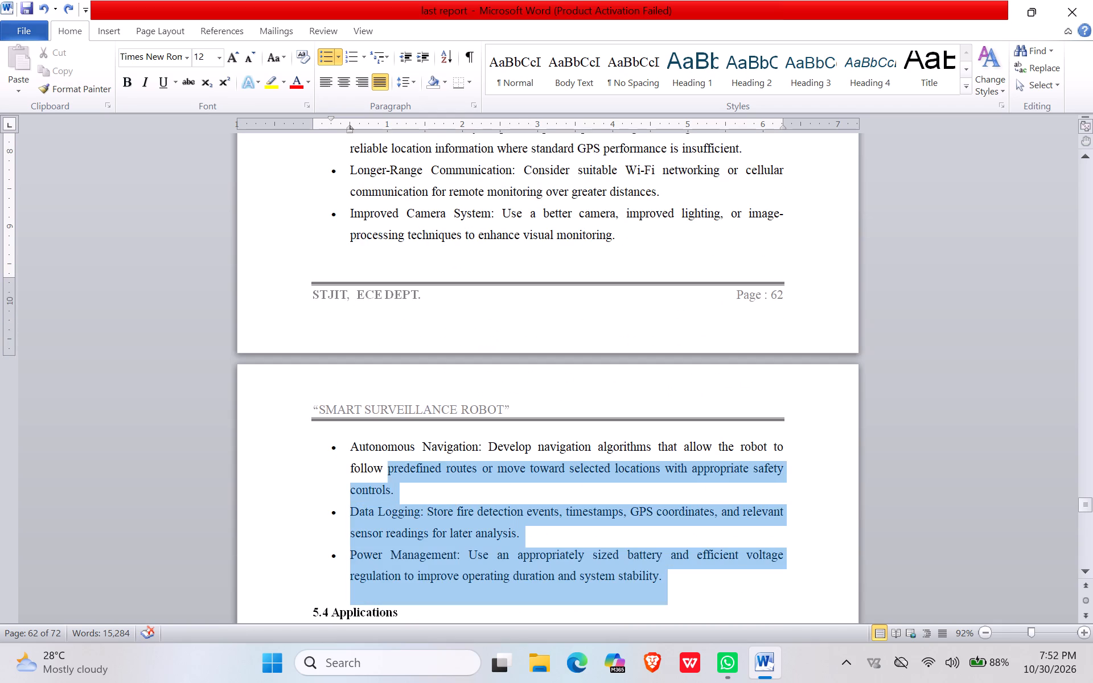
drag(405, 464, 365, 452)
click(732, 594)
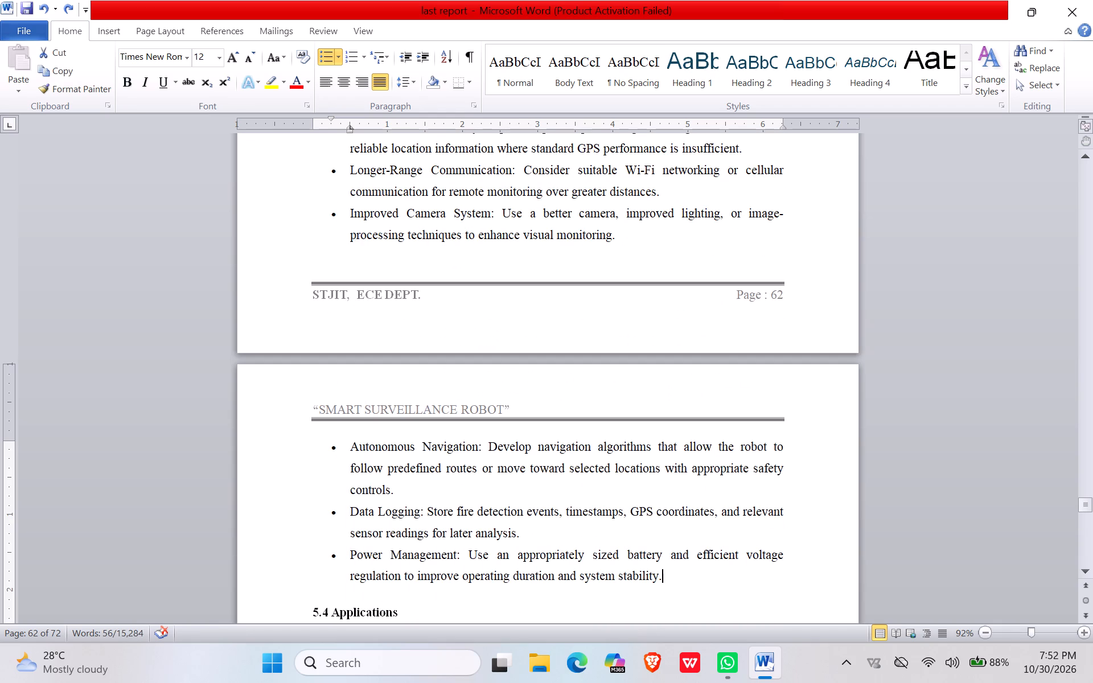
Delete the last sentence of the 5.4 Applications introduction, starting "By integrating wireless control".
scroll(694, 577, down, 5)
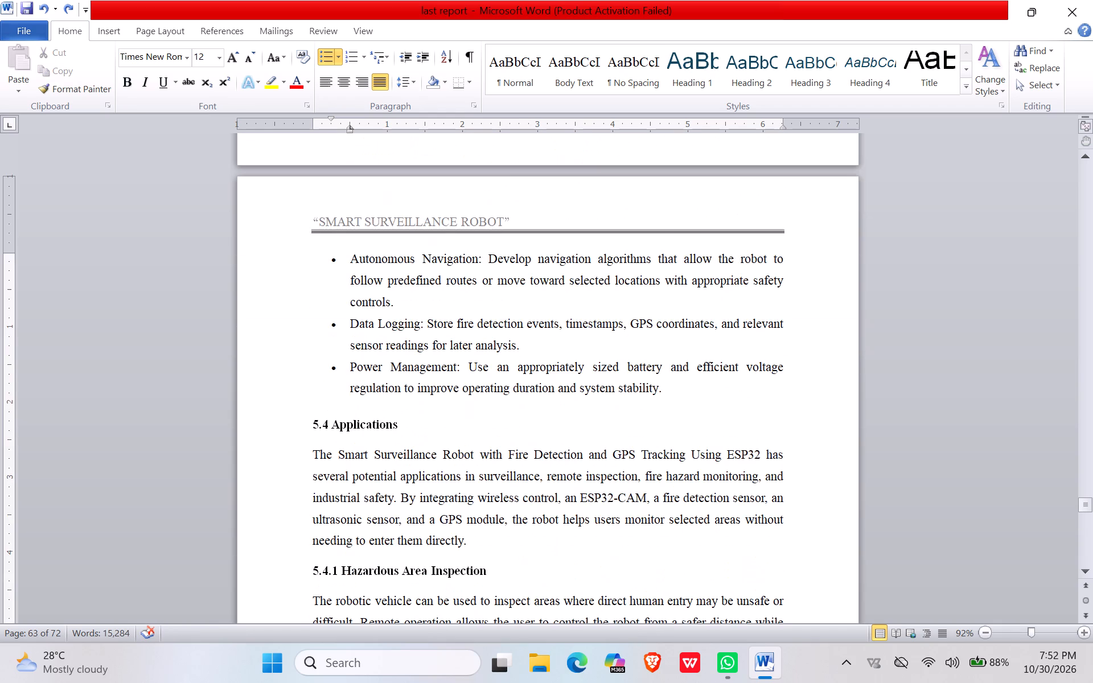
scroll(690, 575, down, 1)
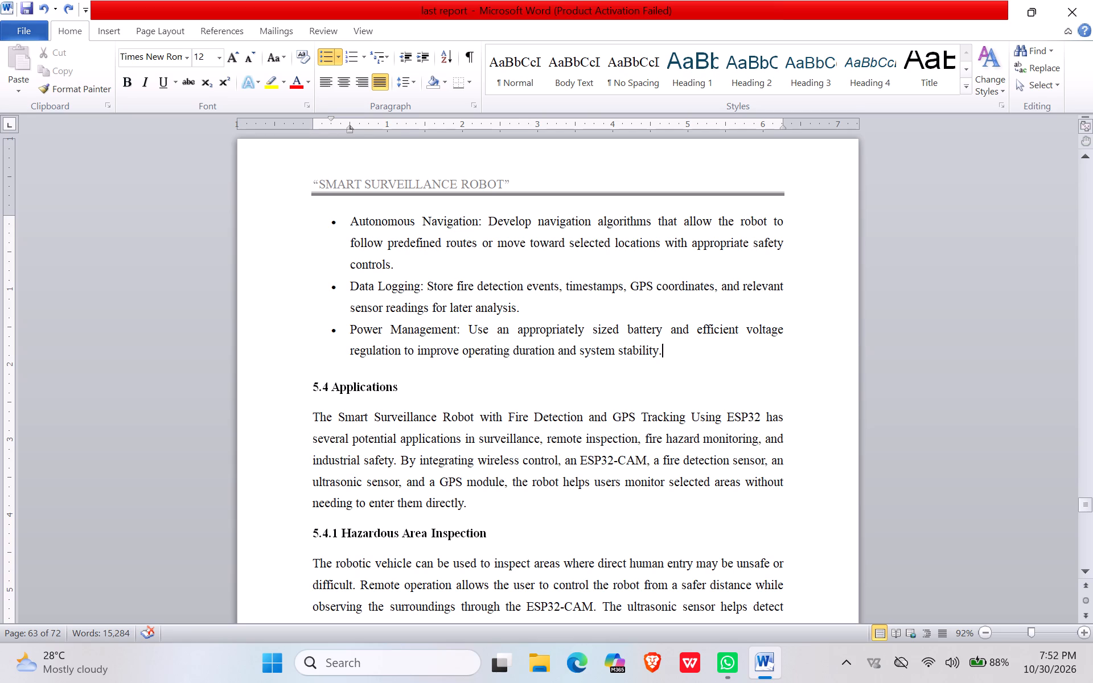
drag(401, 458, 435, 488)
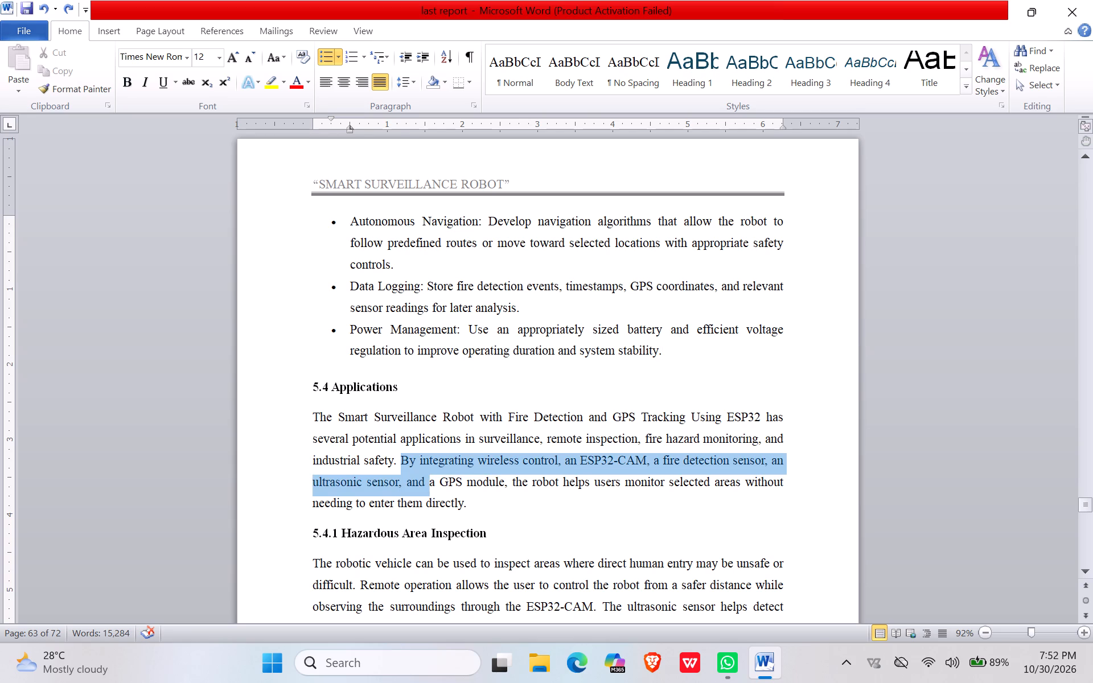
drag(435, 488, 467, 498)
key(BackSpace)
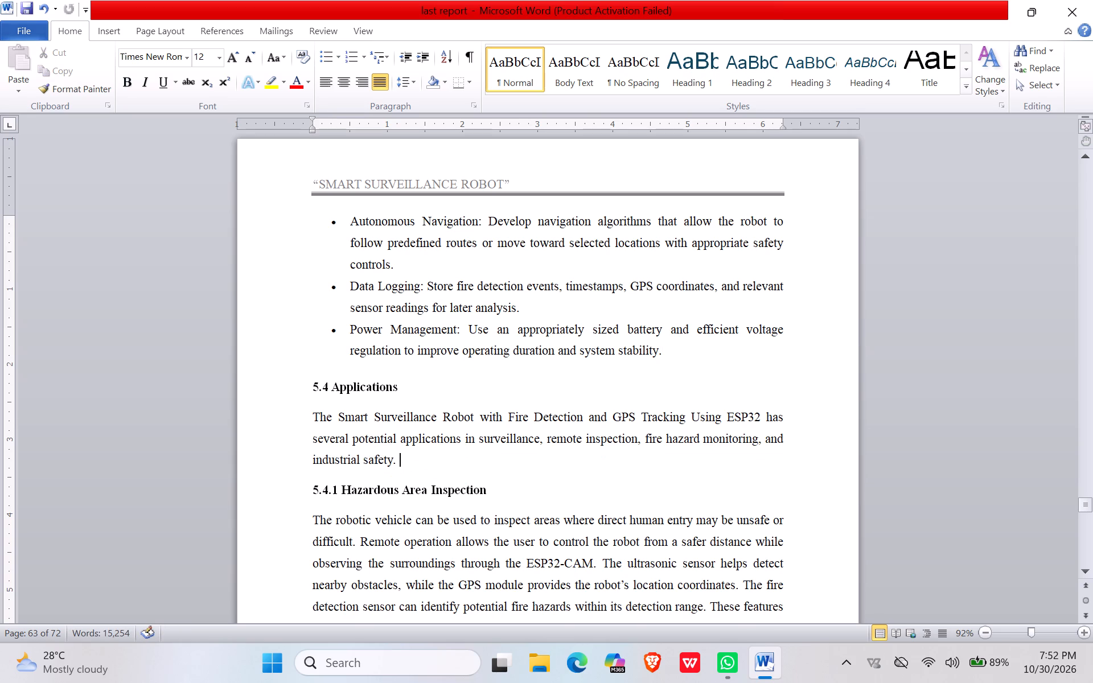
Delete the text from "The fire detection sensor can identify" to the end of the 5.4.1 Hazardous Area Inspection paragraph.
scroll(499, 485, down, 3)
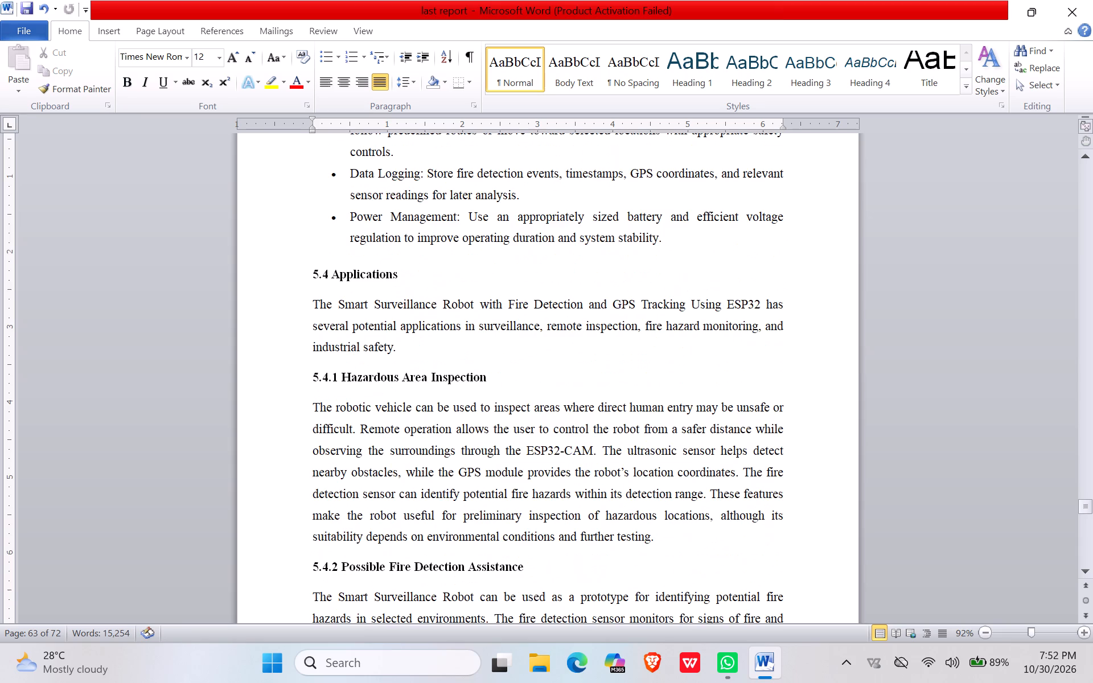
scroll(499, 485, down, 1)
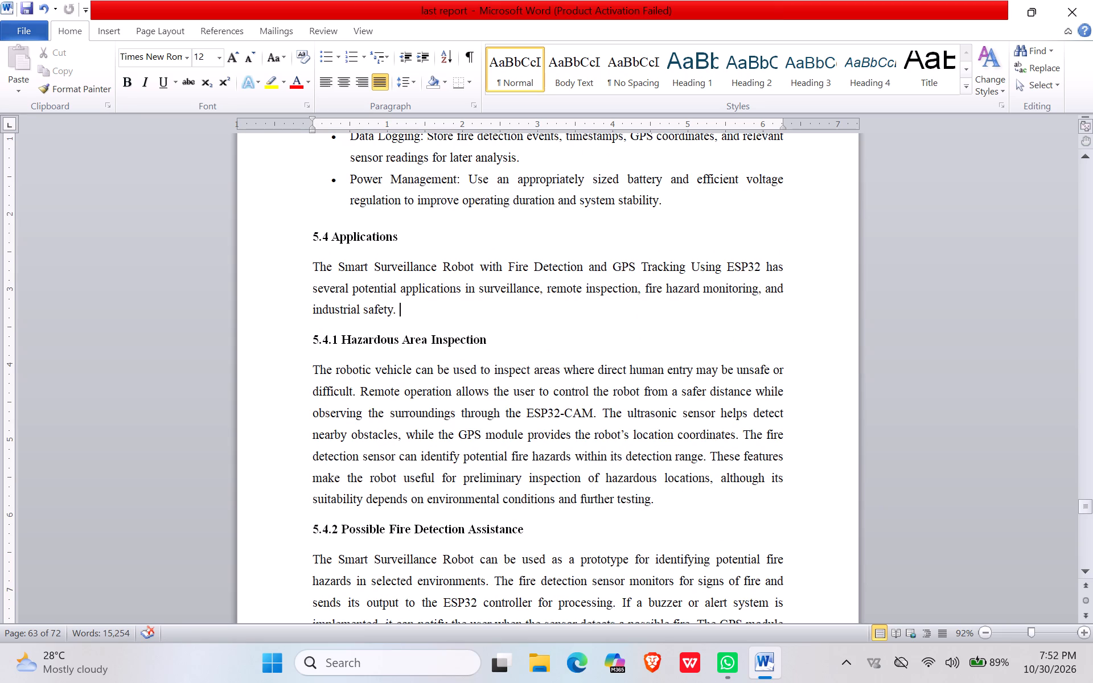
drag(741, 435, 755, 484)
drag(750, 514, 687, 480)
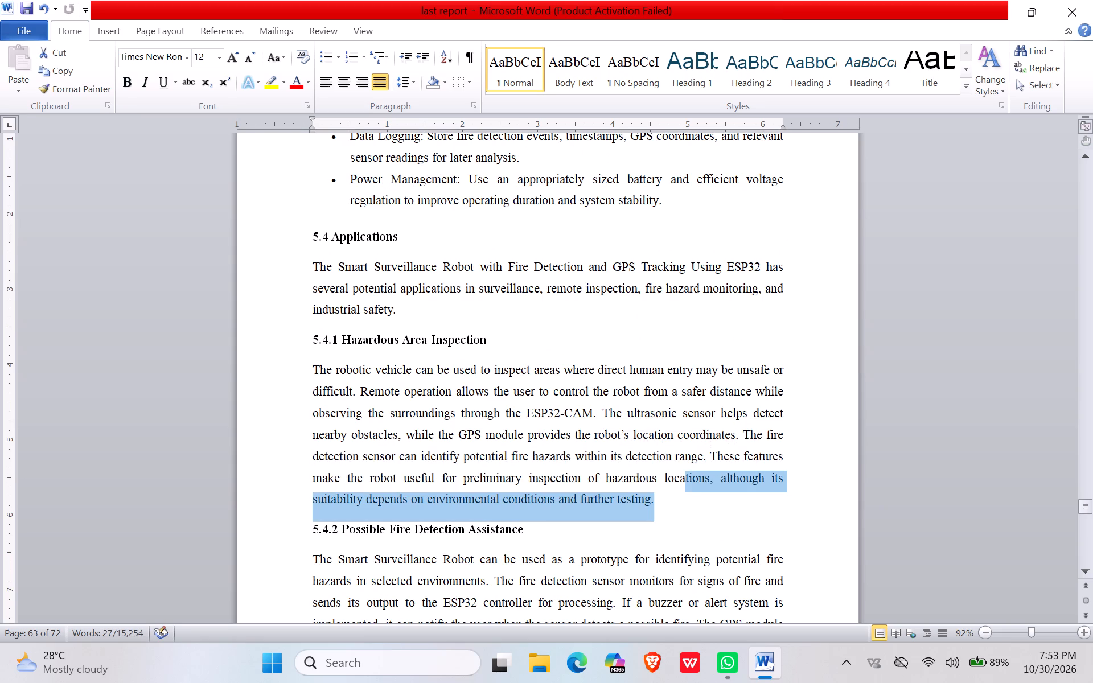
drag(687, 480, 742, 431)
key(BackSpace)
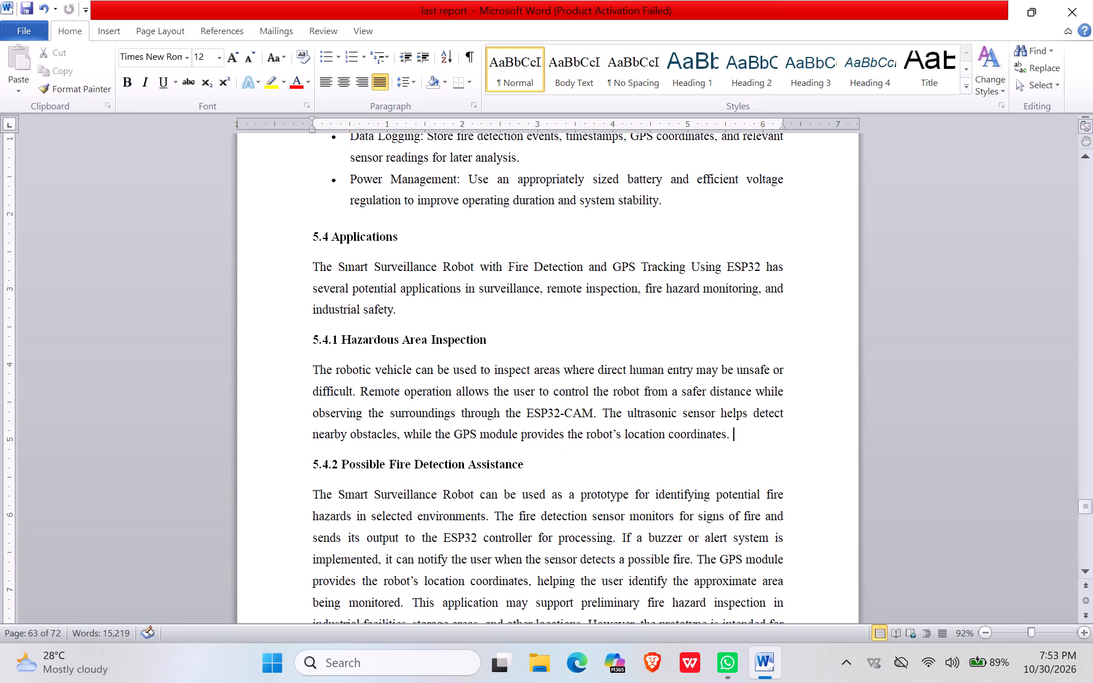
Delete the GPS module sentence in 5.4.2 and start a new paragraph at "This application may support".
scroll(735, 437, down, 4)
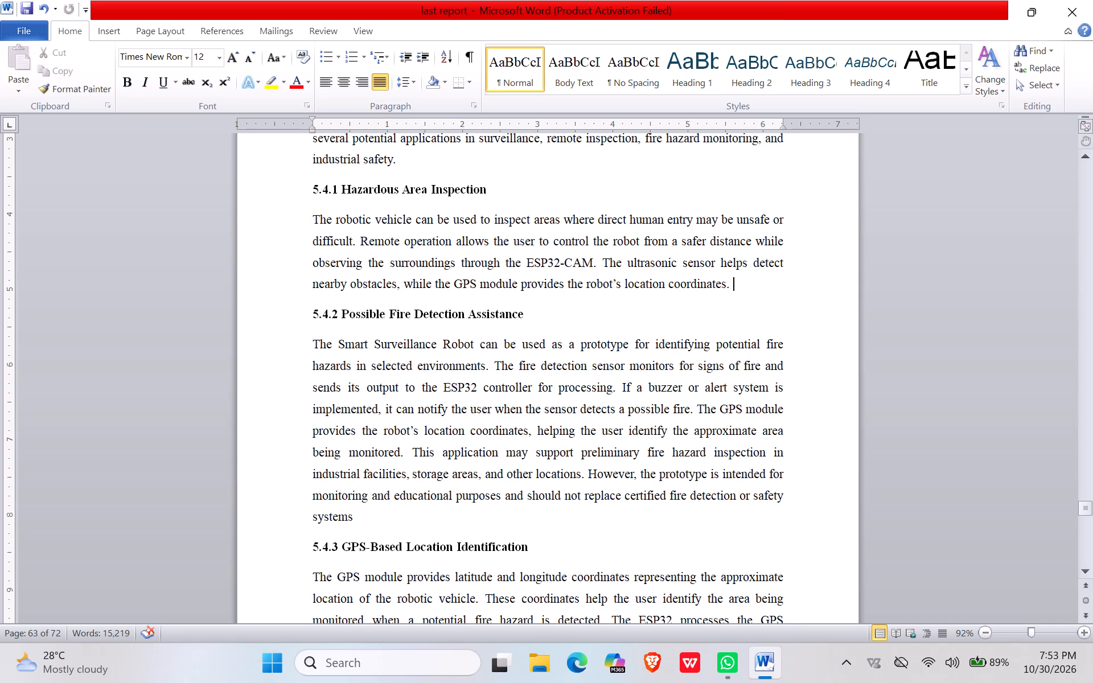
drag(691, 406, 413, 454)
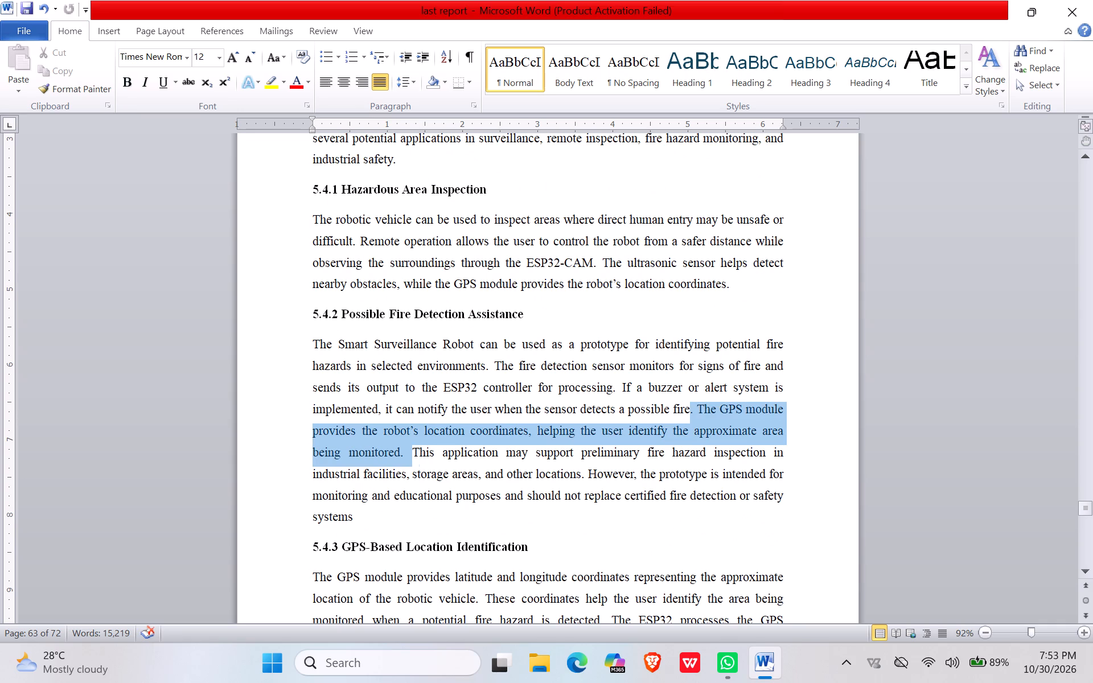
drag(413, 454, 402, 453)
key(BackSpace)
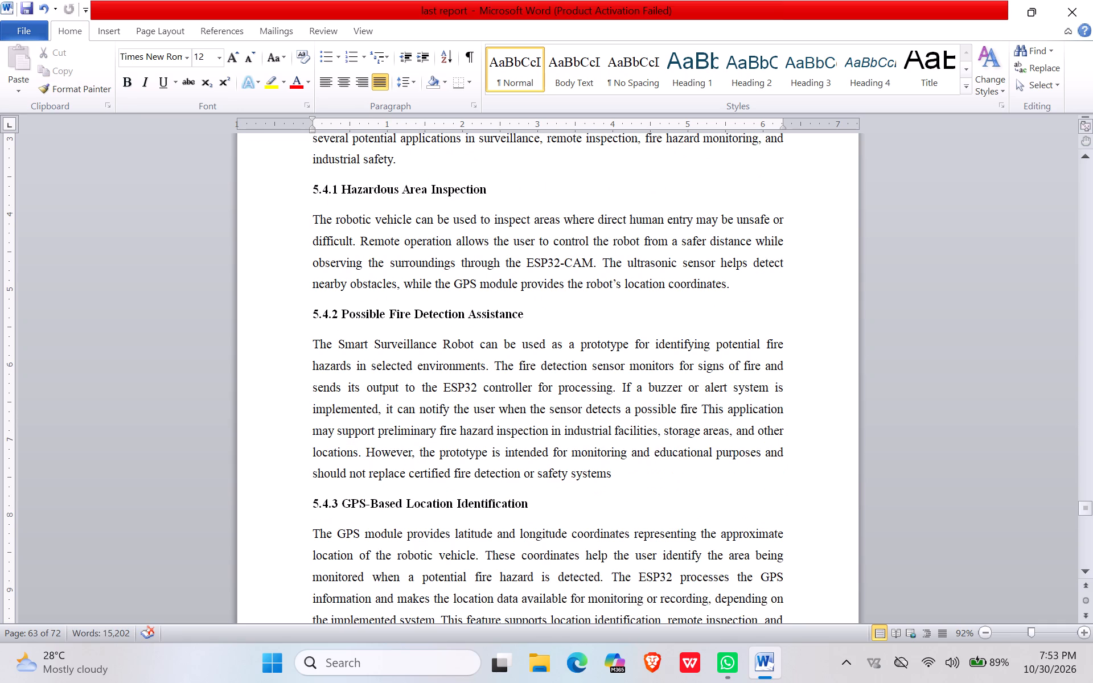
key(Return)
Delete the text from "These coordinates help the user" through "depending on the implemented system" in section 5.4.3.
scroll(416, 448, down, 4)
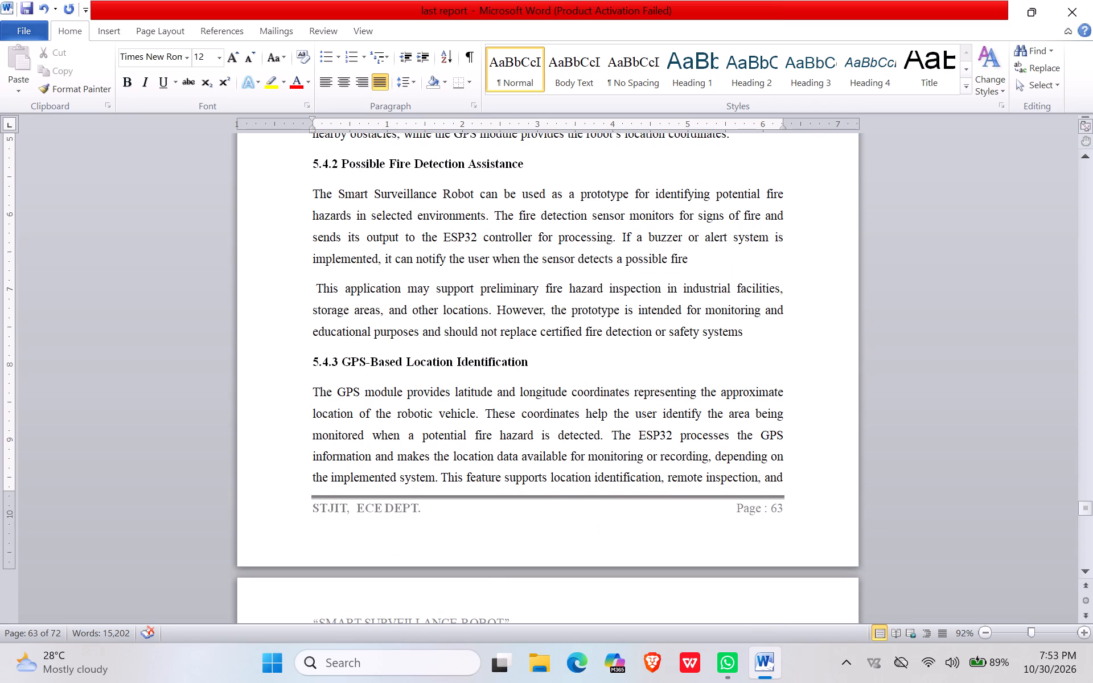
drag(485, 412, 424, 478)
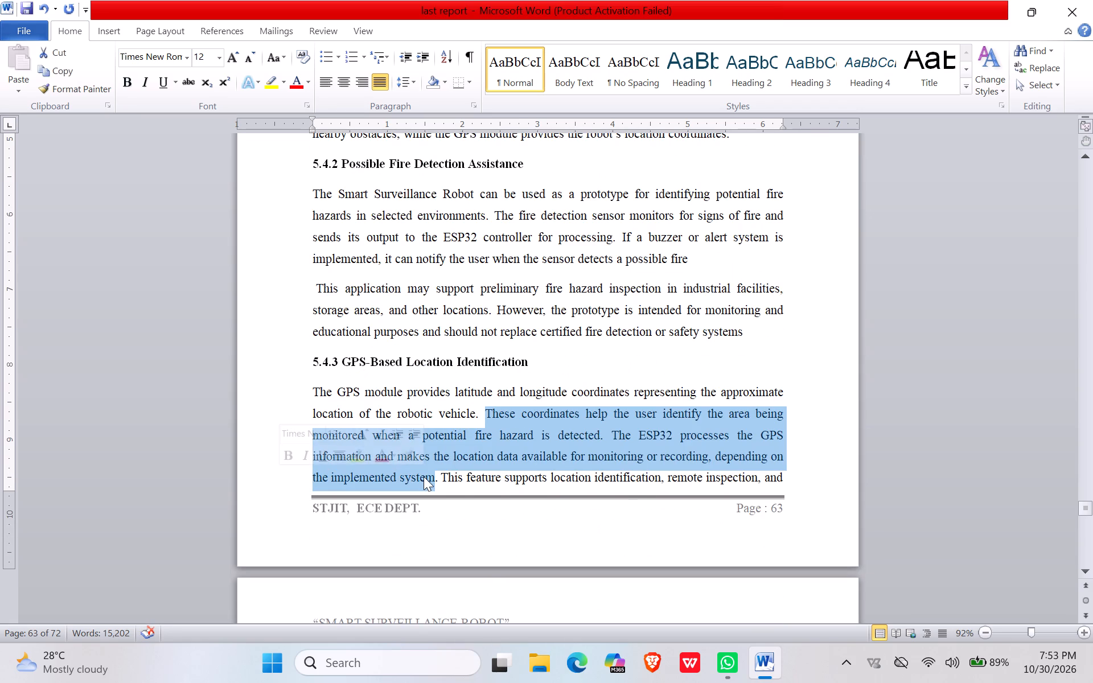
key(BackSpace)
key(BackSpace)
Delete the sentences starting "The quality and range of video monitoring" and "It allows the operator to observe" from 5.4.4 Remote Surveillance.
scroll(483, 445, down, 2)
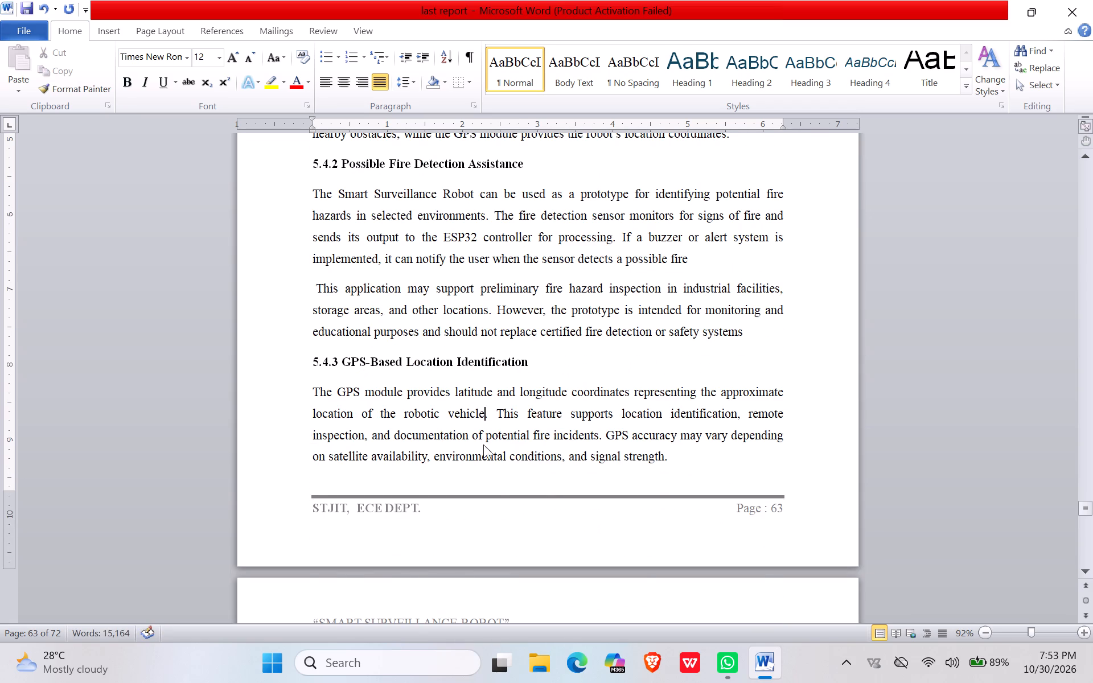
scroll(483, 445, down, 5)
scroll(427, 423, down, 2)
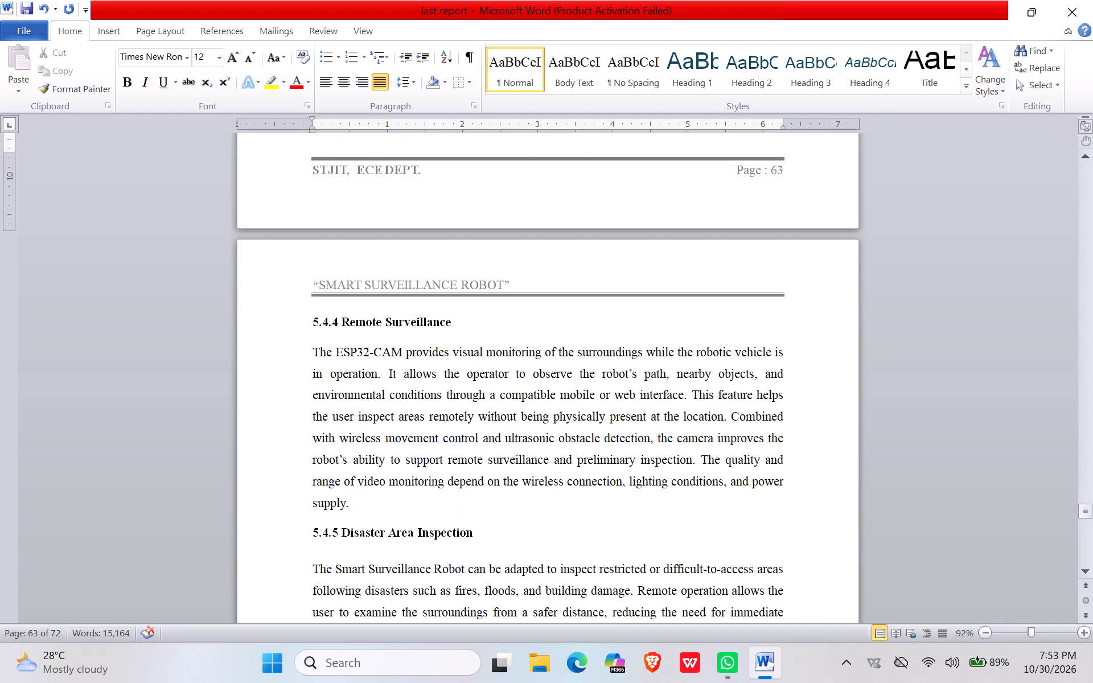
drag(700, 457, 704, 480)
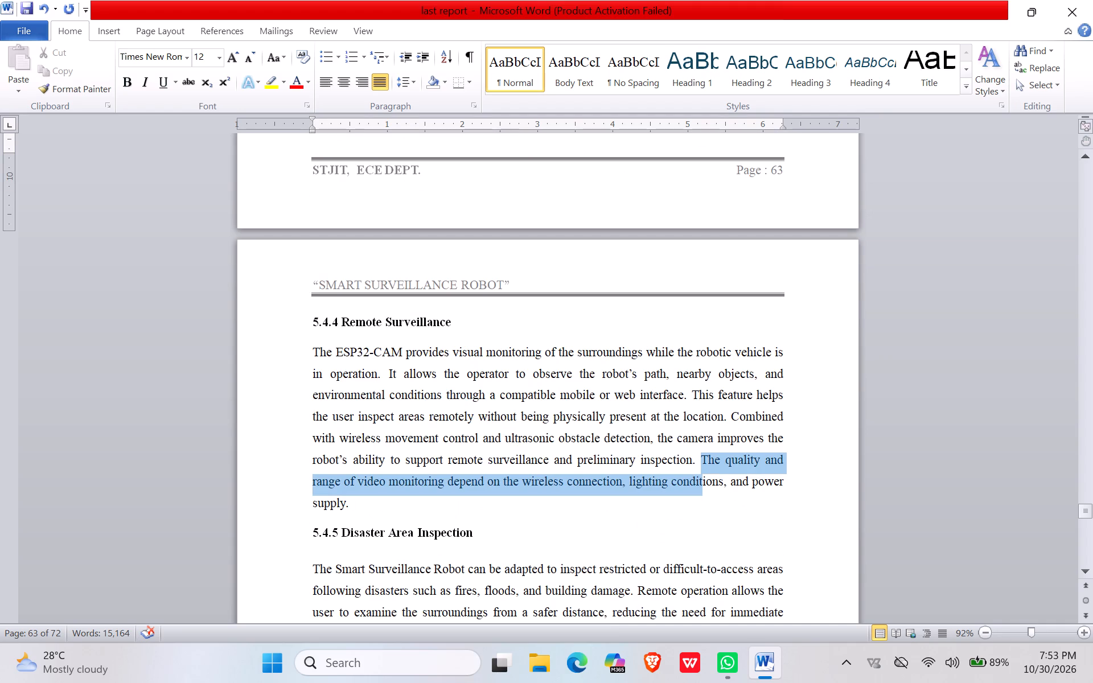
drag(704, 480, 706, 496)
key(BackSpace)
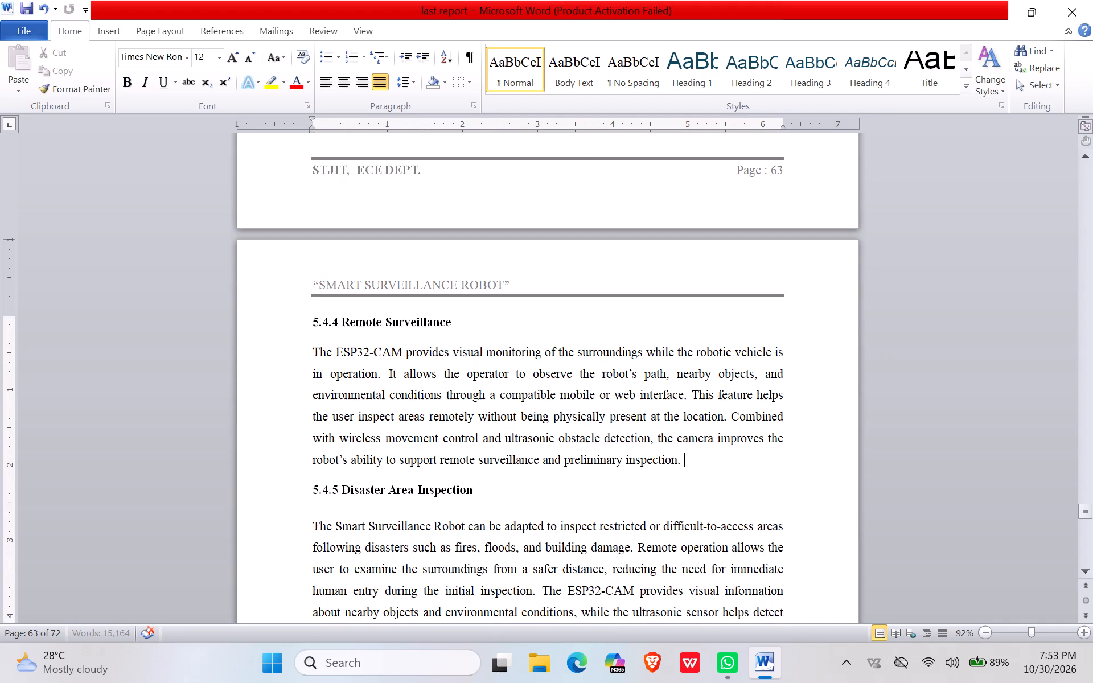
scroll(706, 496, down, 9)
scroll(703, 489, up, 9)
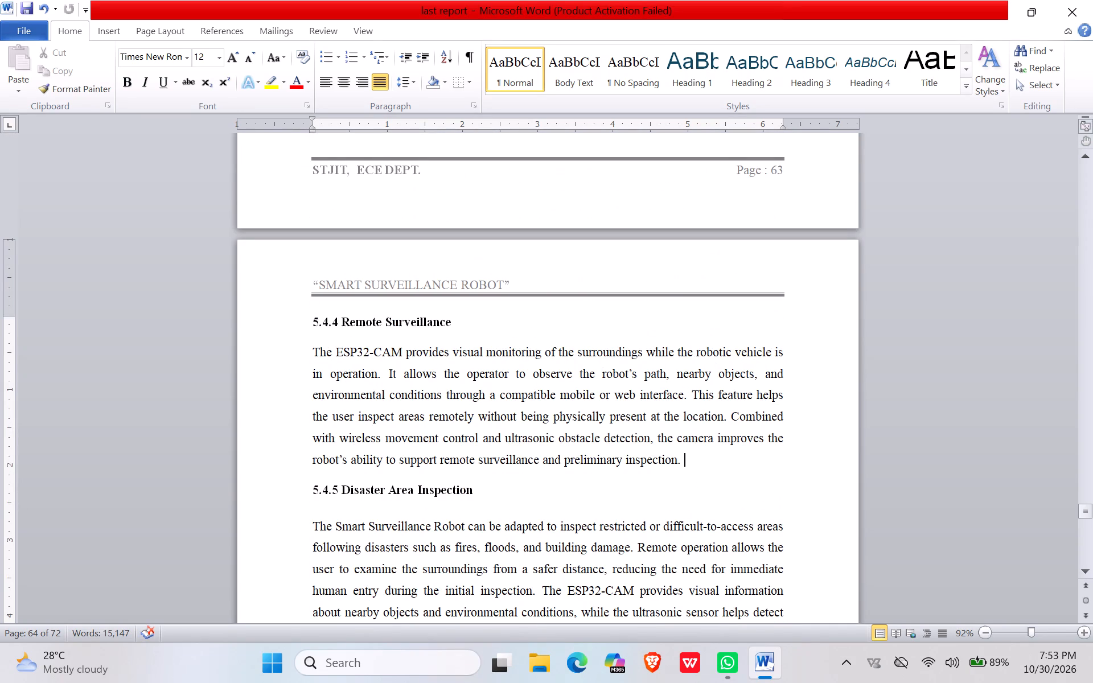
drag(689, 395, 396, 374)
key(BackSpace)
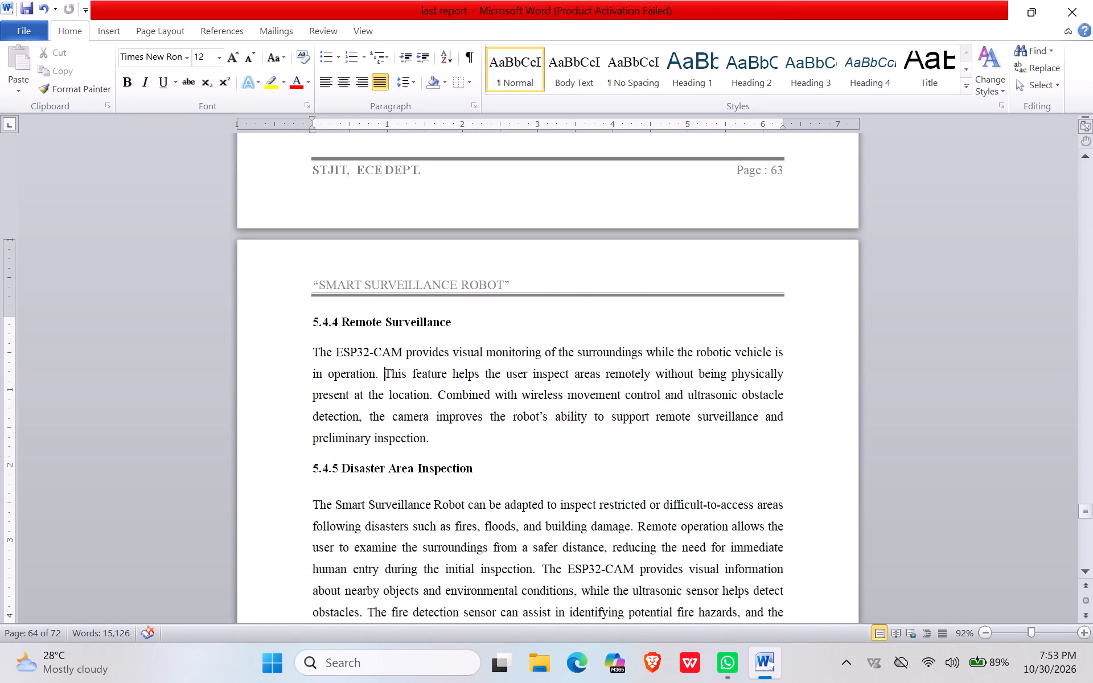
Delete the ESP32-CAM sentence and the last two sentences, from "This application may support" onward, in 5.4.5 Disaster Area Inspection.
scroll(397, 374, down, 5)
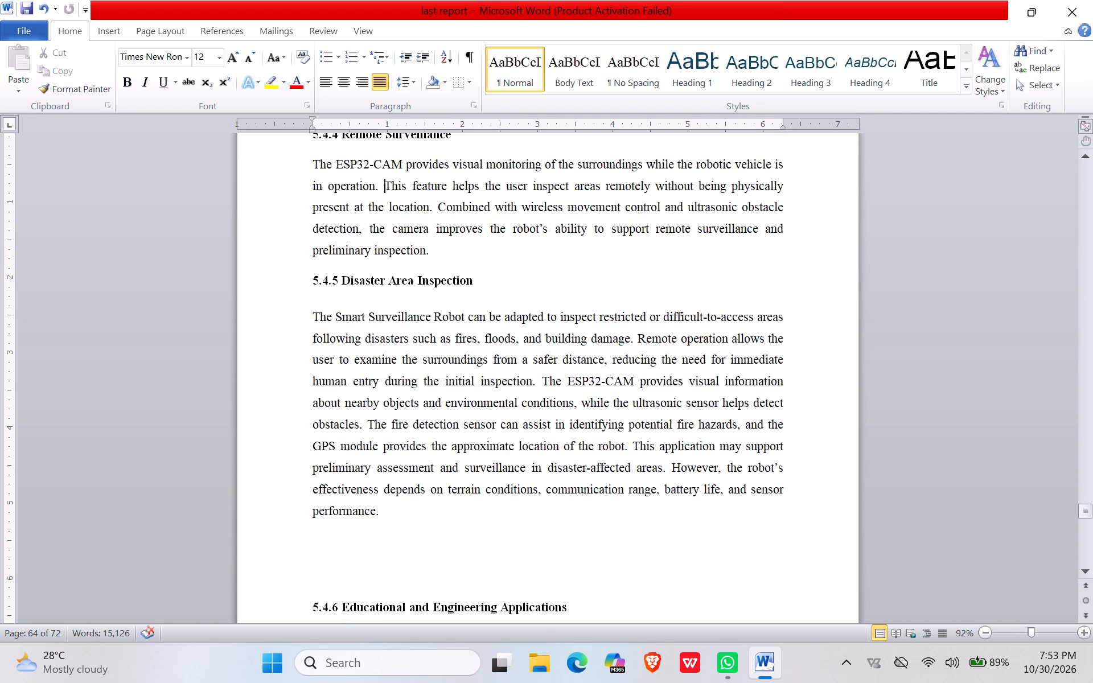
drag(544, 391, 542, 389)
drag(542, 389, 360, 422)
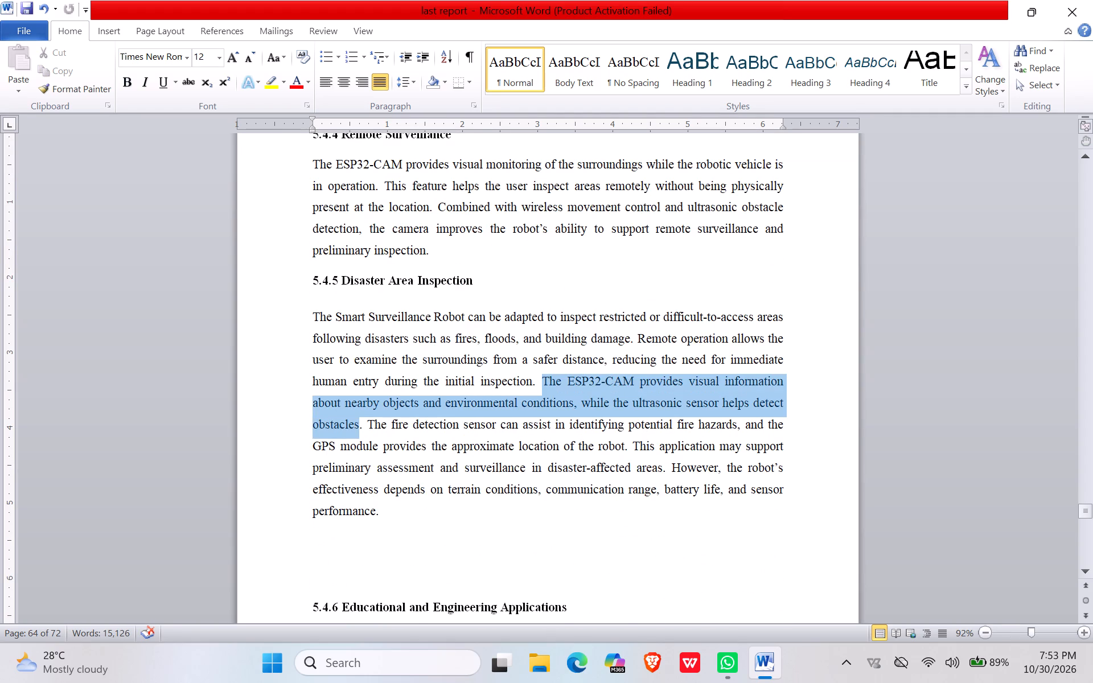
drag(360, 422, 361, 422)
key(BackSpace)
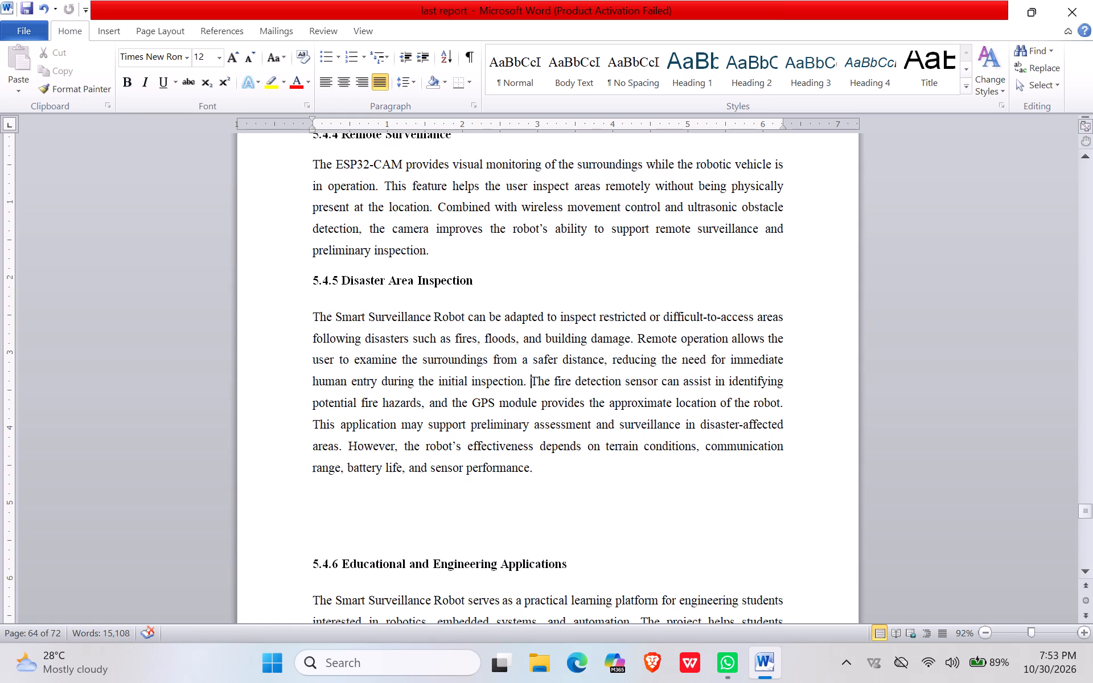
drag(567, 476, 365, 447)
key(BackSpace)
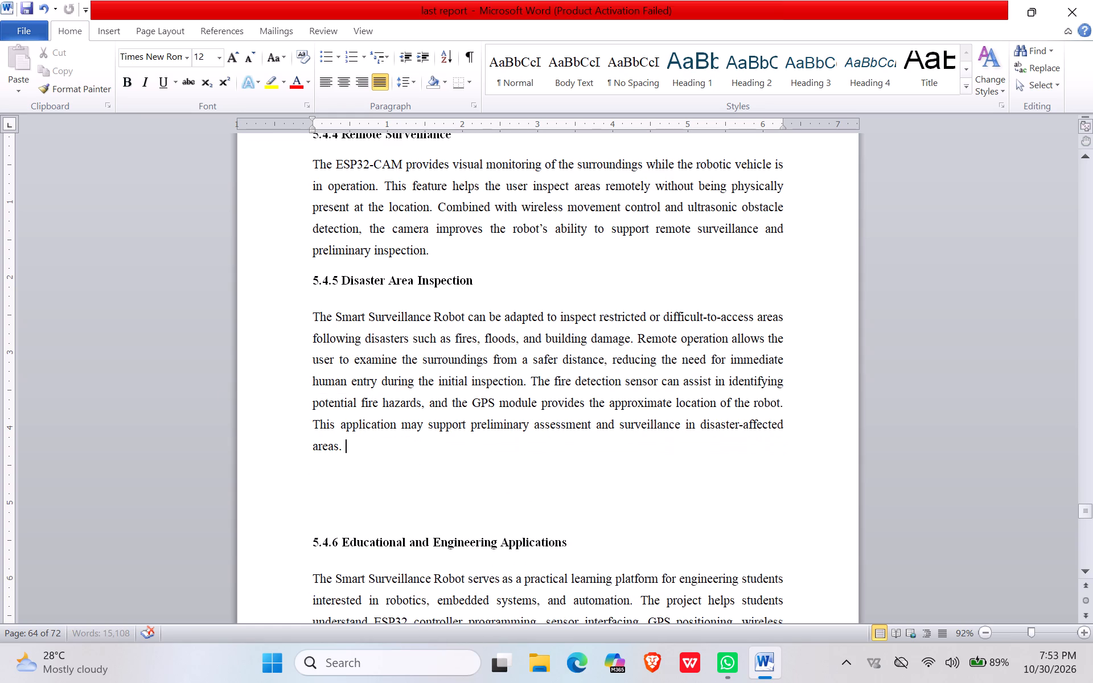
drag(556, 471, 325, 463)
drag(325, 463, 298, 427)
key(BackSpace)
Remove the blank lines above the 5.4.6 Educational and Engineering Applications heading.
scroll(327, 437, down, 3)
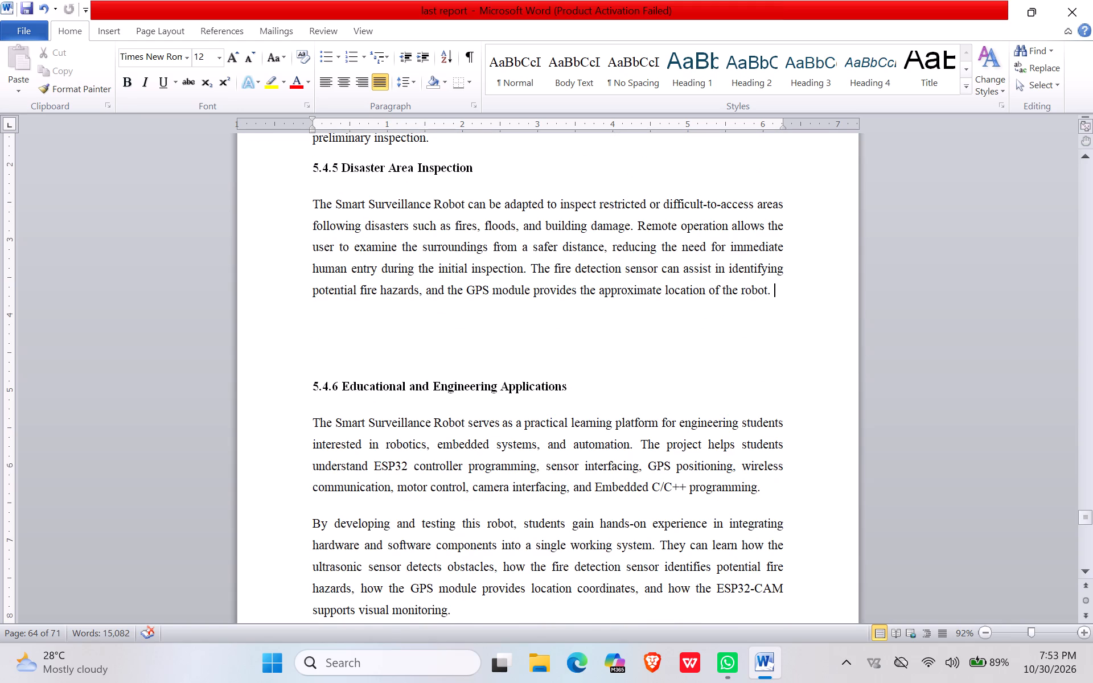
click(306, 382)
key(BackSpace)
key(BackSpace)
scroll(319, 367, up, 4)
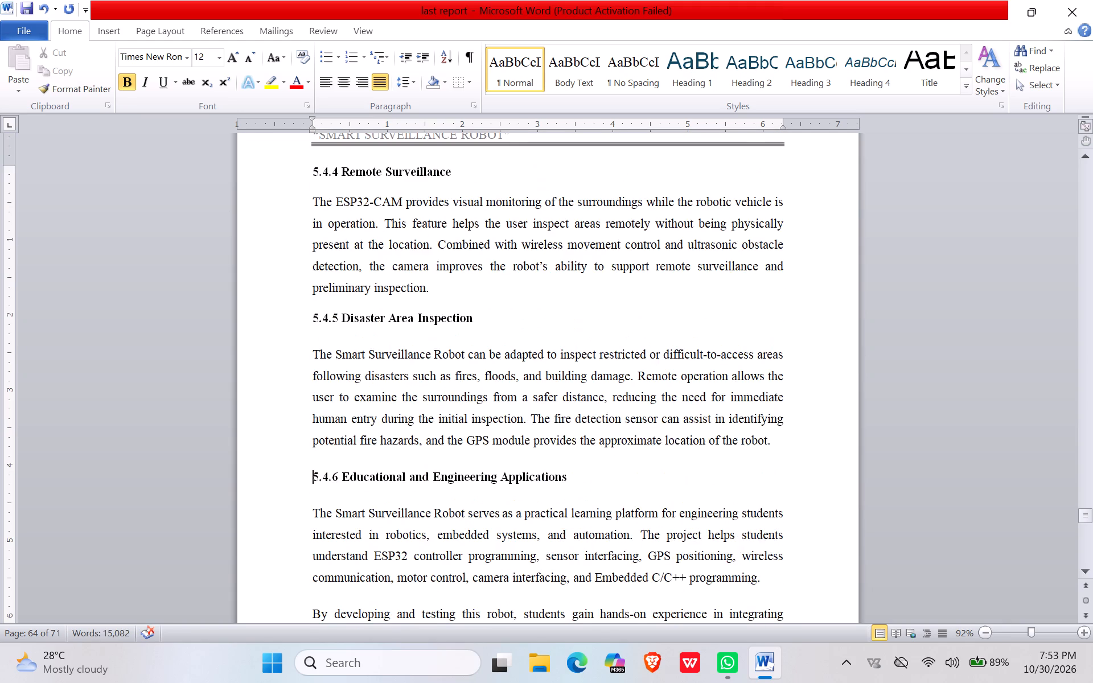
Delete everything after "present at the location" in 5.4.4 Remote Surveillance, including the sentence starting "Combined with wireless movement control".
scroll(319, 365, up, 3)
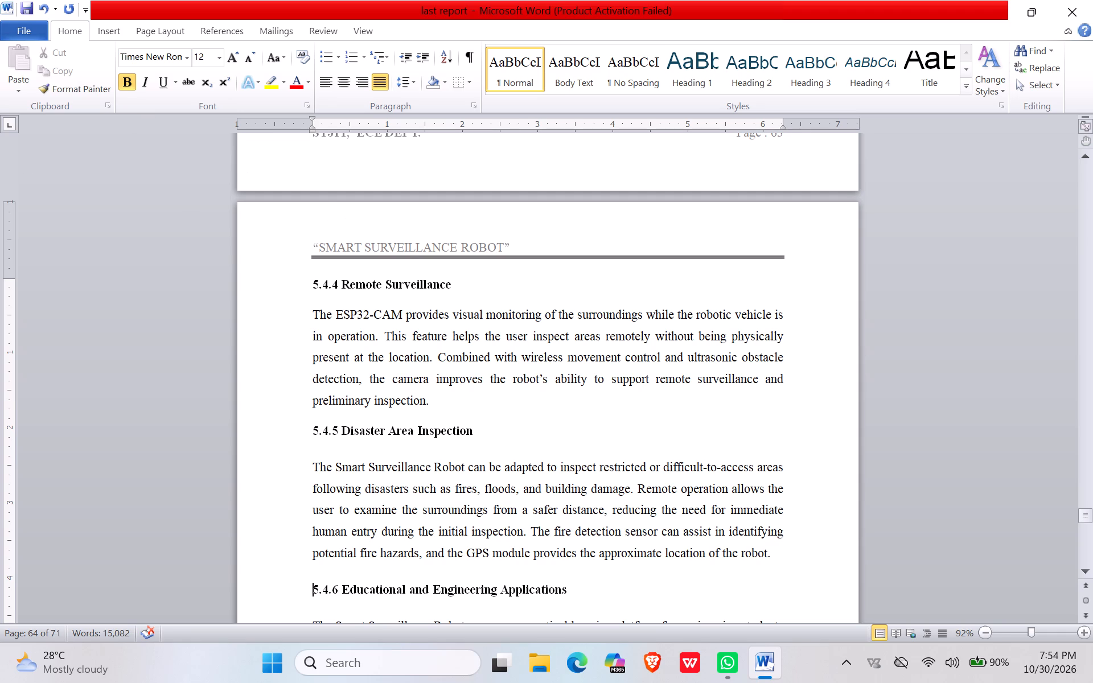
drag(434, 356, 463, 421)
key(BackSpace)
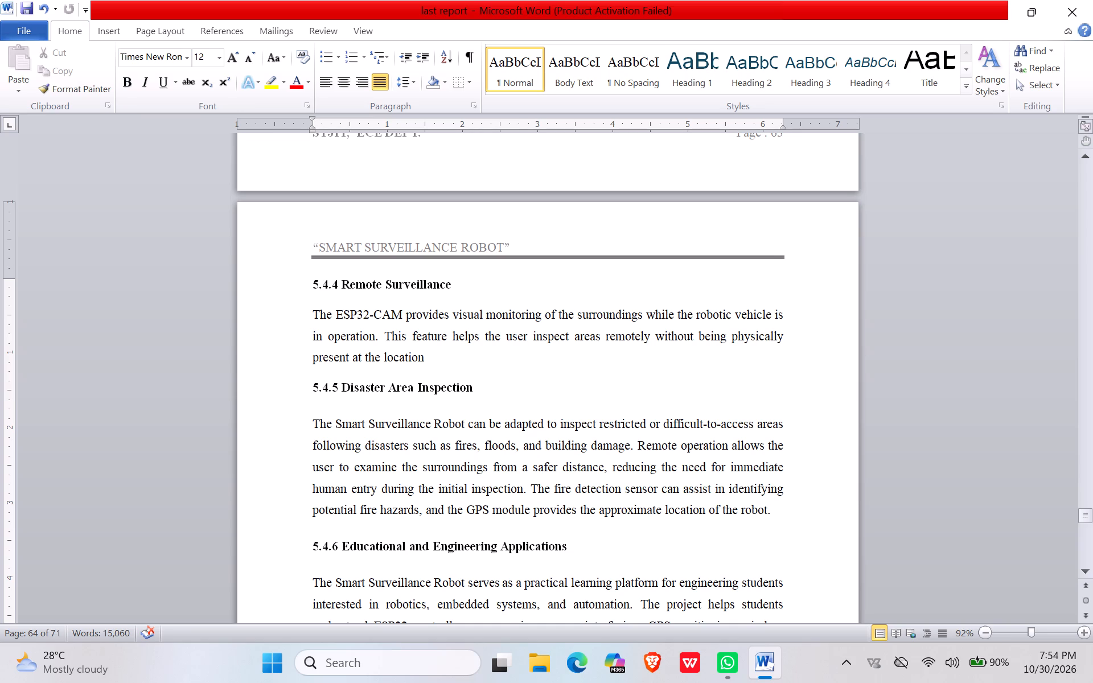
Delete the last sentence of 5.4.5 Disaster Area Inspection, starting "The fire detection sensor can assist".
drag(530, 491, 796, 528)
key(BackSpace)
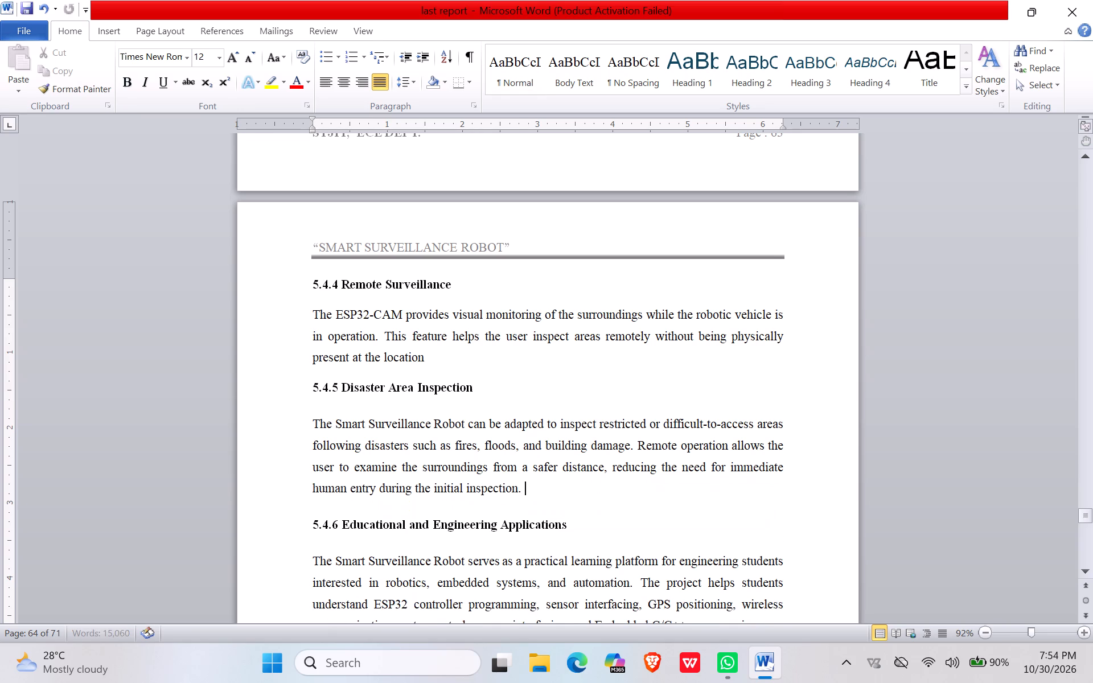
Delete the paragraph starting "By developing and testing this robot" and the closing sentence starting "Therefore, it can be used" from 5.4.6 Educational and Engineering Applications.
scroll(648, 495, down, 4)
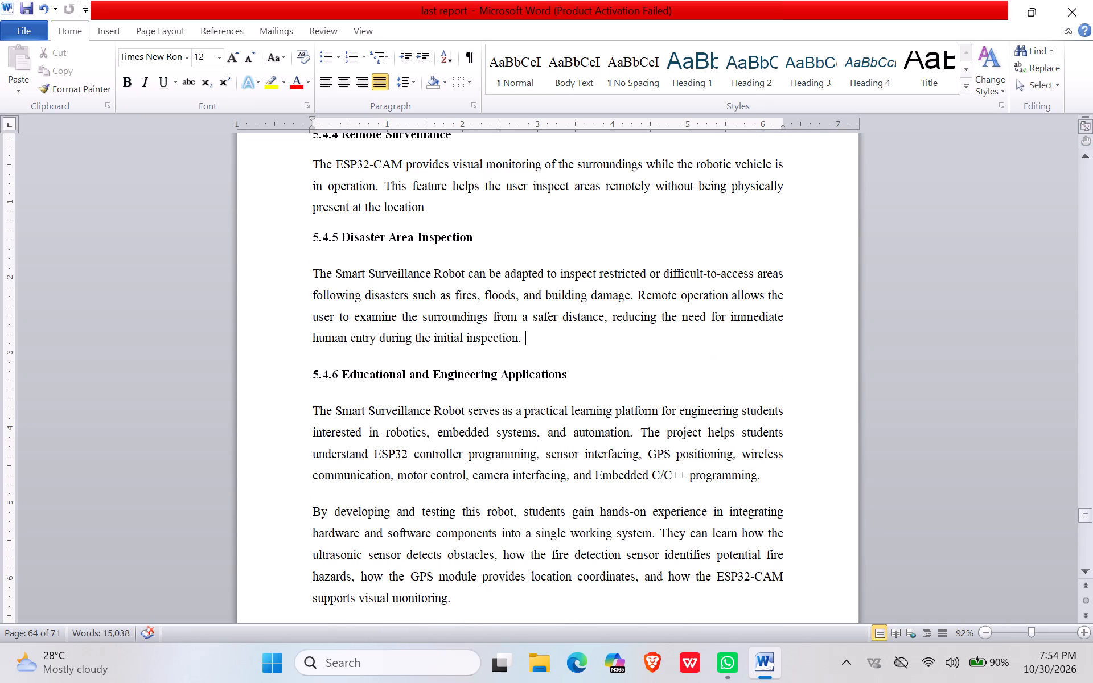
drag(507, 595, 298, 521)
key(BackSpace)
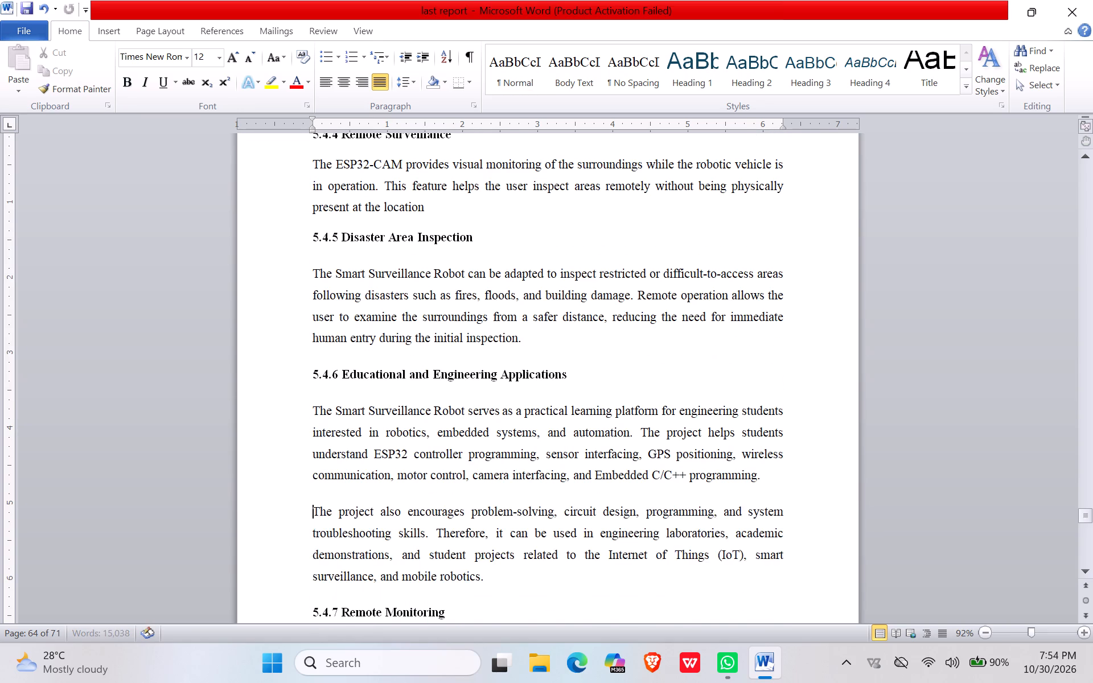
scroll(349, 517, down, 3)
drag(507, 466, 506, 431)
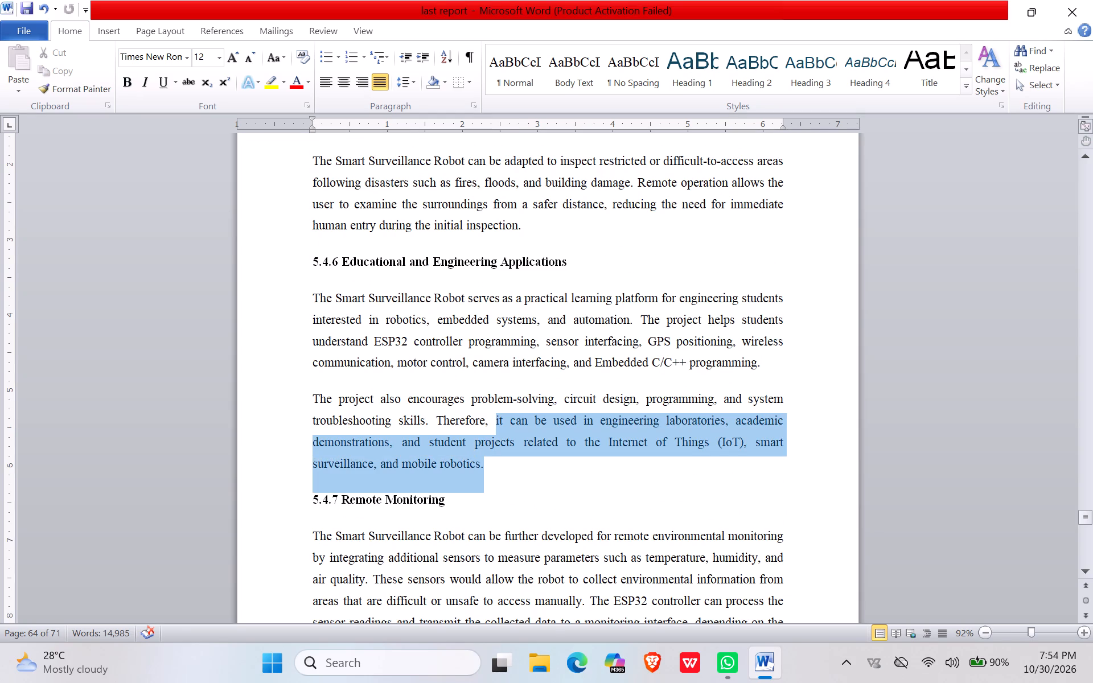
drag(506, 431, 444, 426)
key(BackSpace)
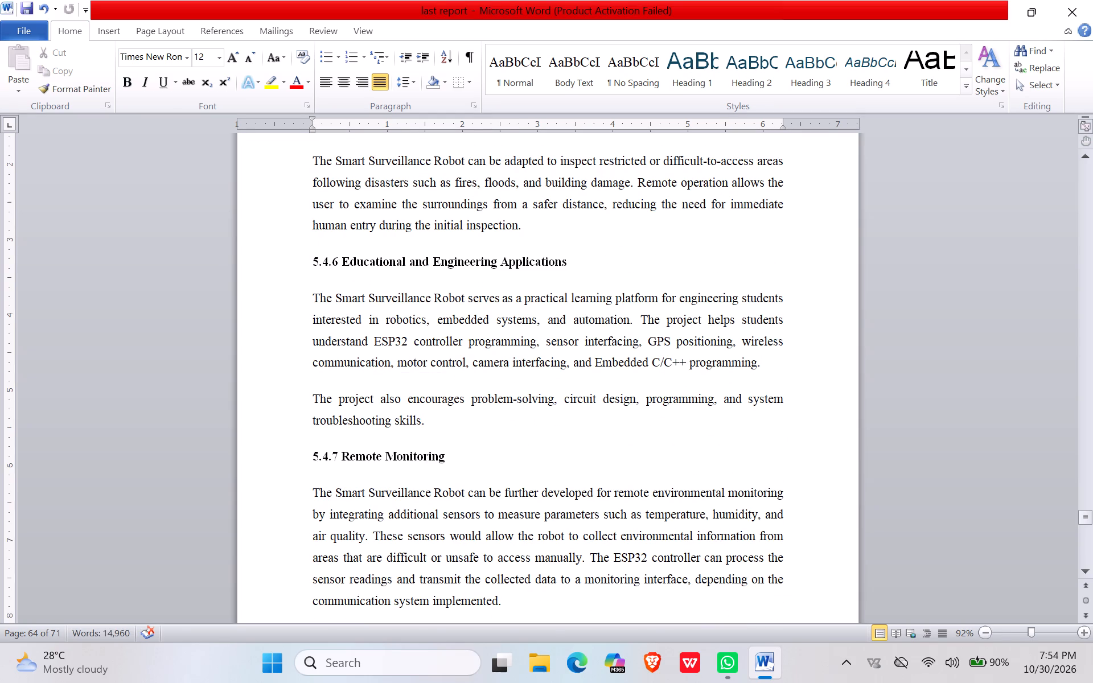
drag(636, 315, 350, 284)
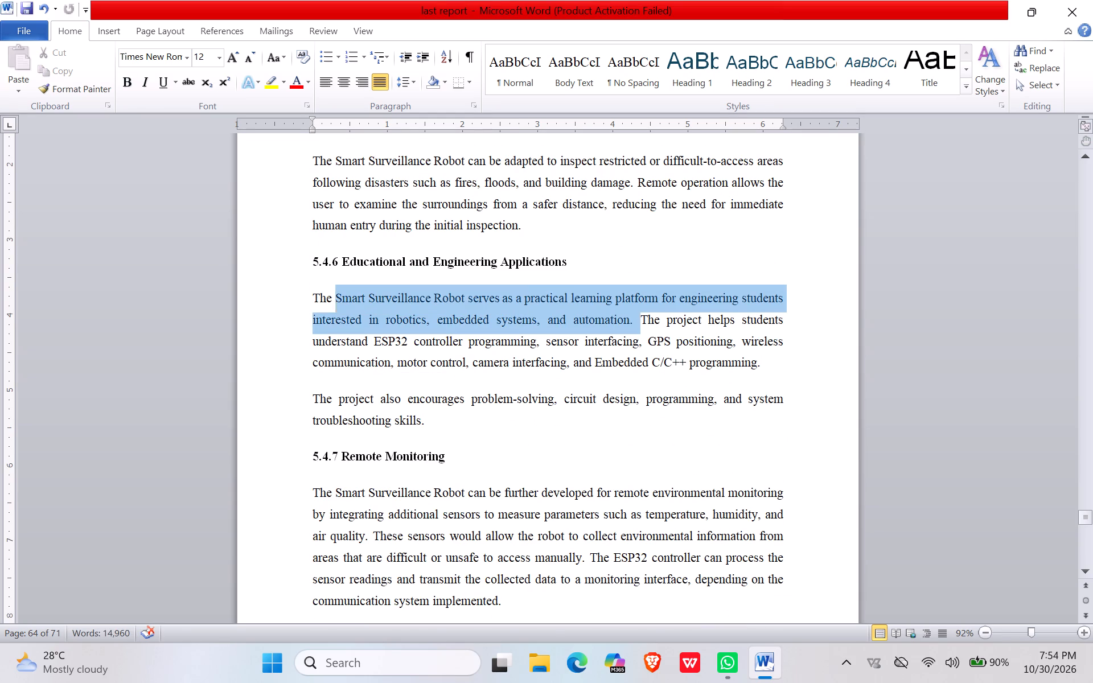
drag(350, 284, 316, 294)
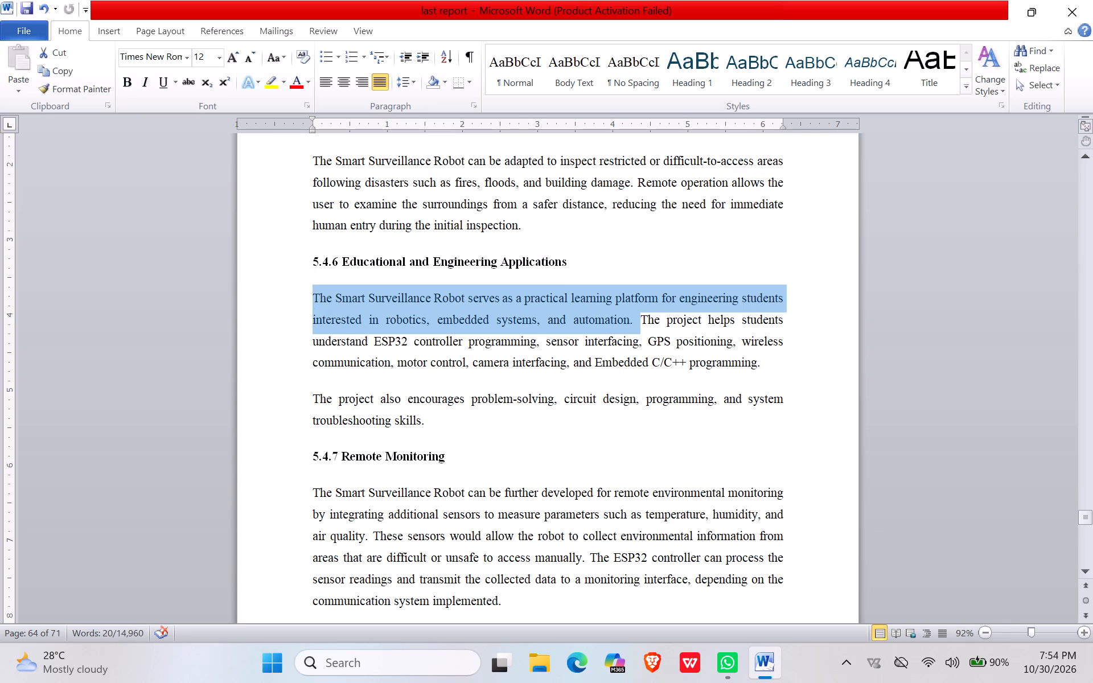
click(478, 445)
Delete the sentences starting "These sensors would allow the robot" and "This application could be useful" in 5.4.7 Remote Monitoring.
scroll(479, 446, down, 4)
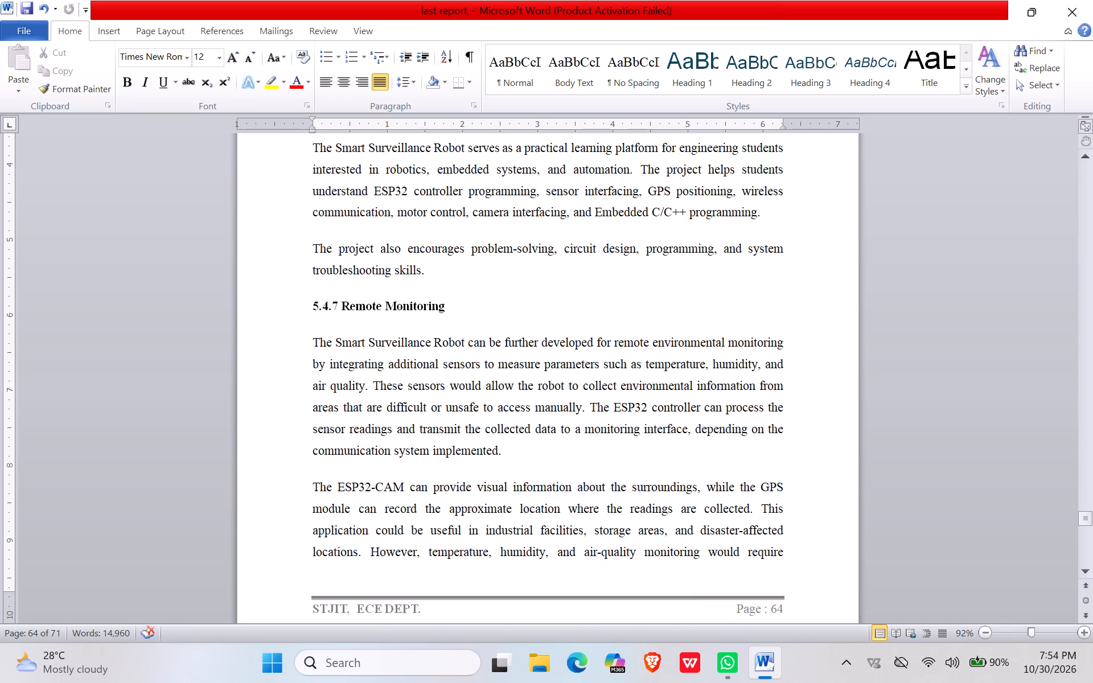
drag(585, 409, 368, 388)
key(BackSpace)
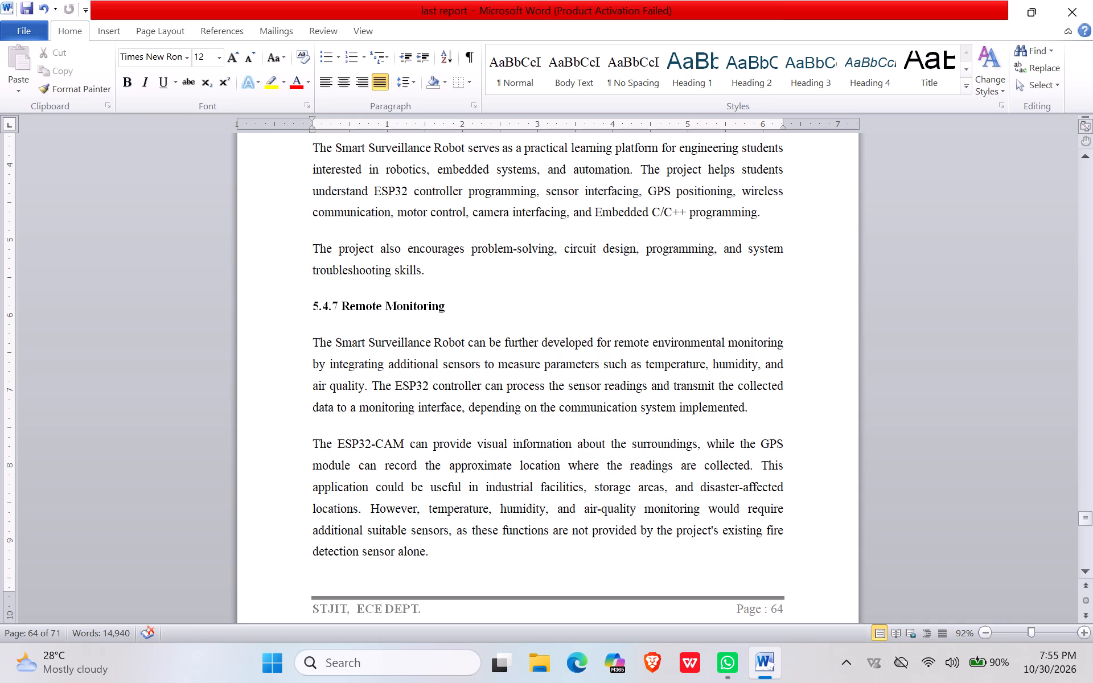
drag(364, 511, 770, 503)
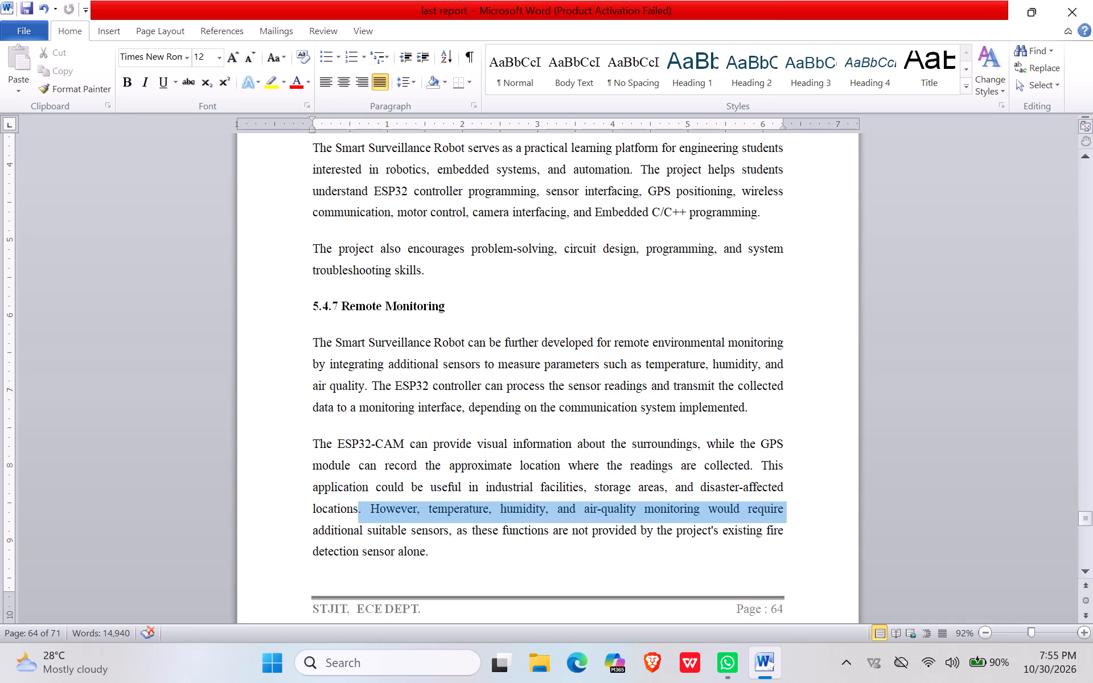
drag(770, 503, 770, 464)
key(BackSpace)
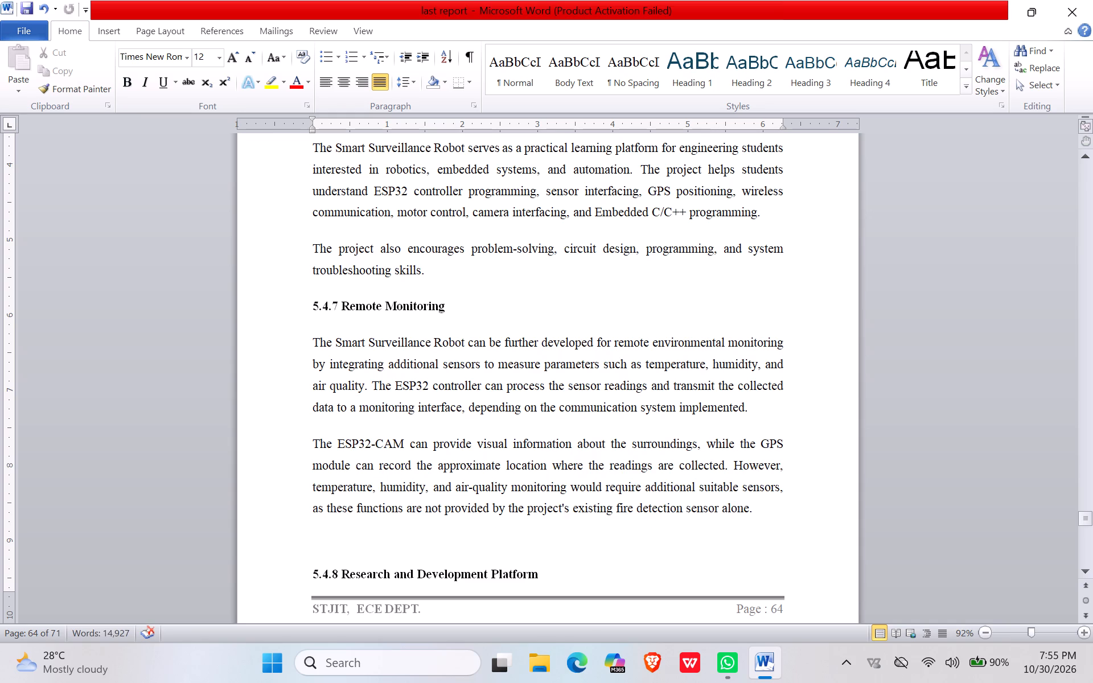
Remove the blank line above the 5.4.8 Research and Development Platform heading.
scroll(771, 482, down, 2)
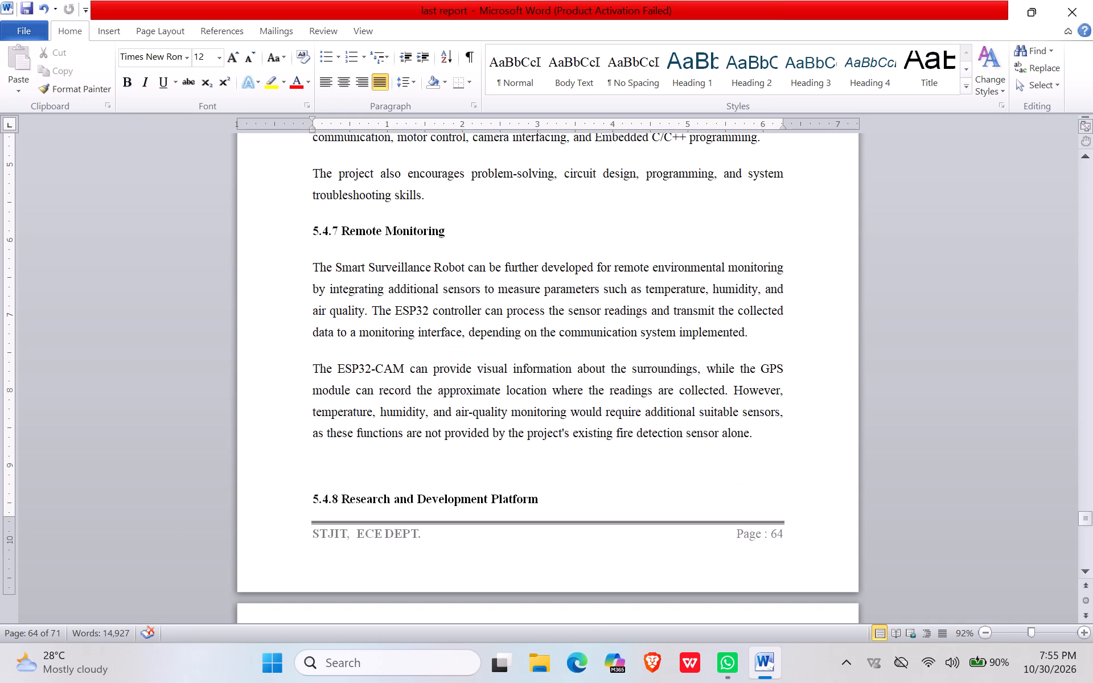
click(313, 497)
key(BackSpace)
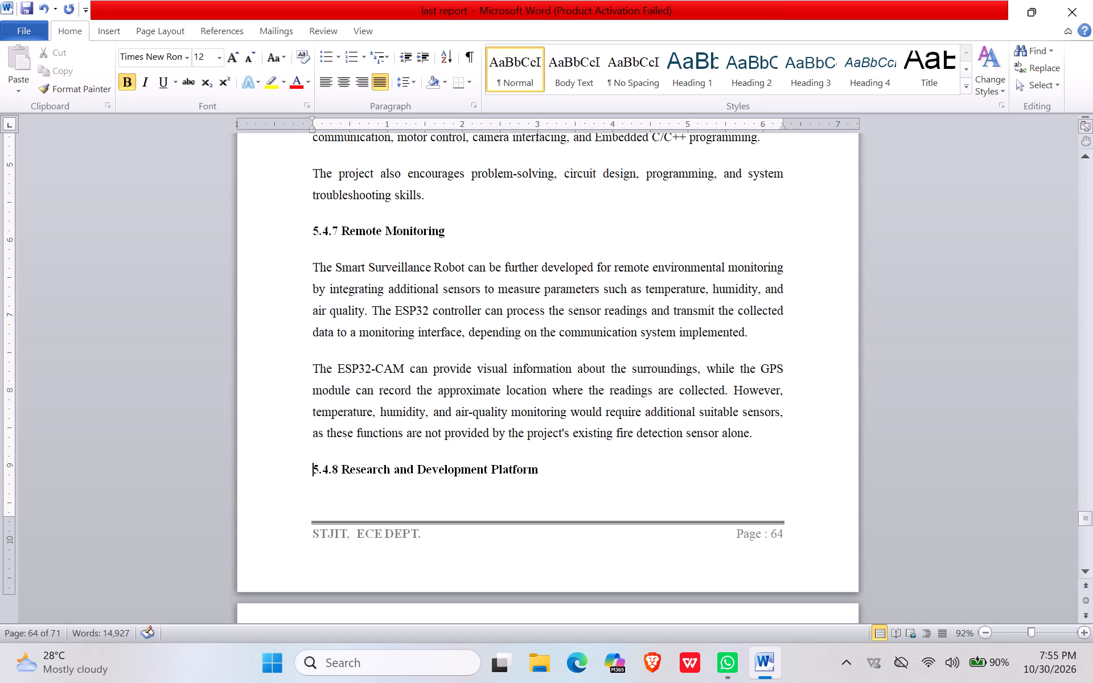
Delete the text from "However, temperature" through "monitoring would require", with the full stop before it, in the last paragraph of 5.4.7.
scroll(314, 467, up, 4)
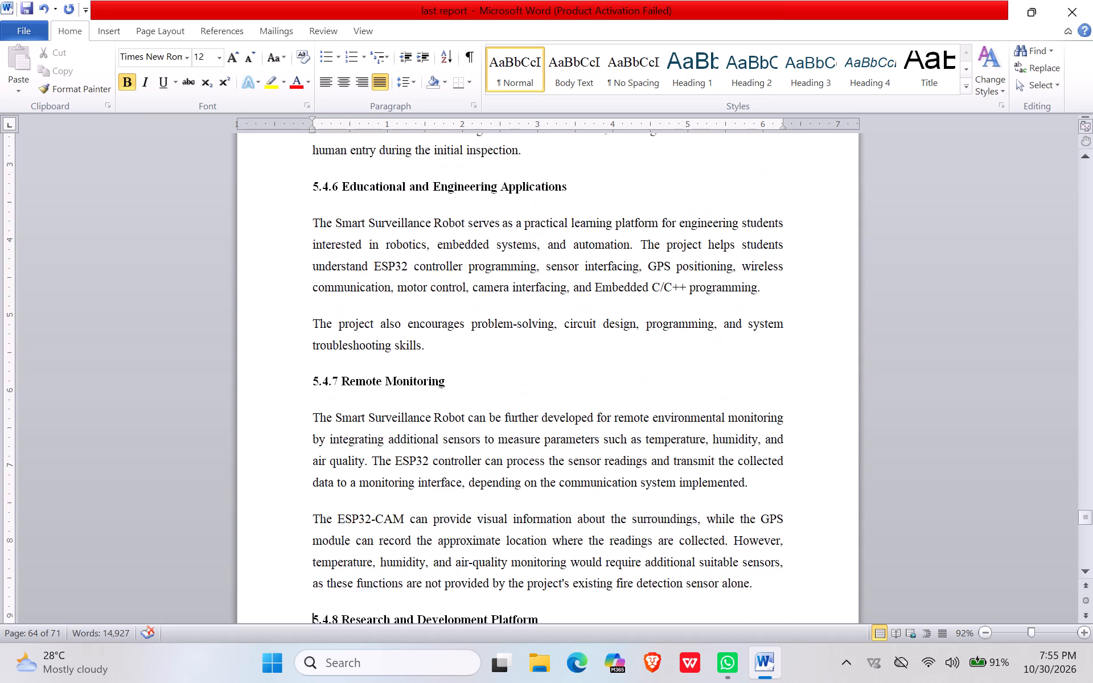
scroll(314, 467, up, 9)
scroll(314, 467, down, 9)
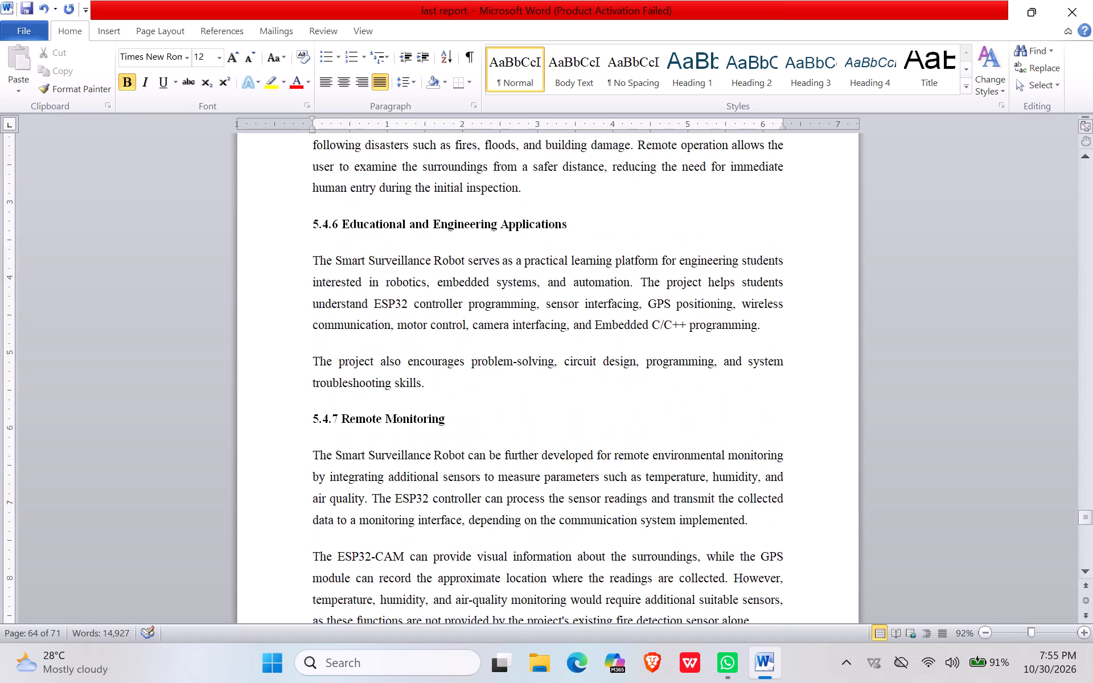
scroll(314, 465, down, 4)
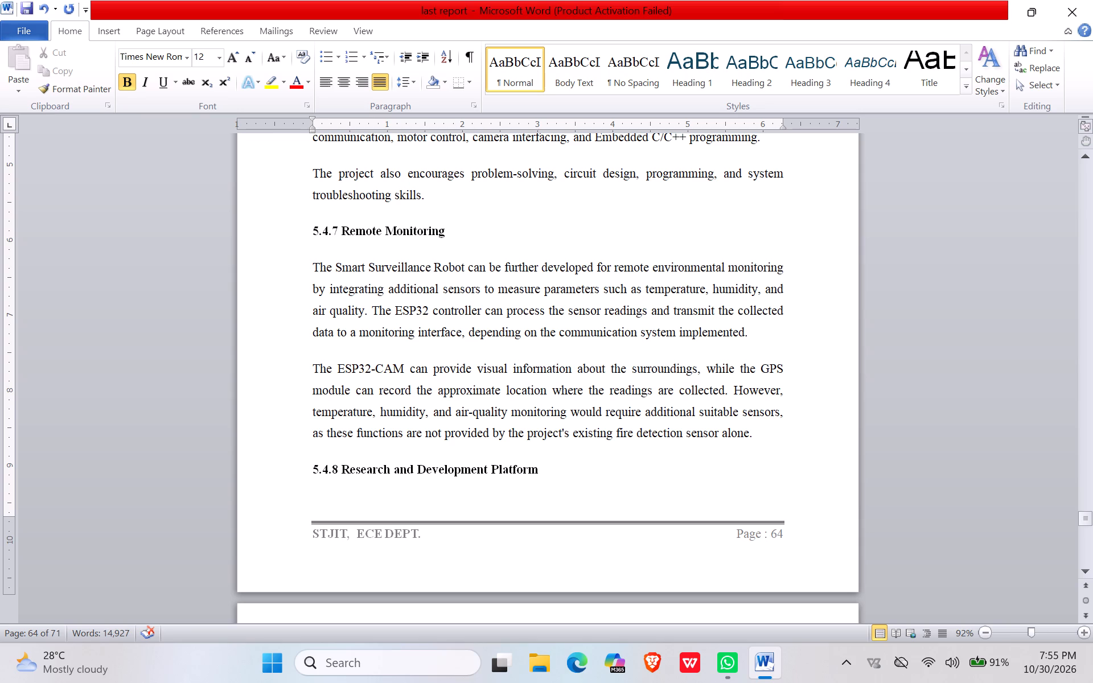
drag(730, 391, 731, 396)
drag(731, 396, 647, 410)
key(BackSpace)
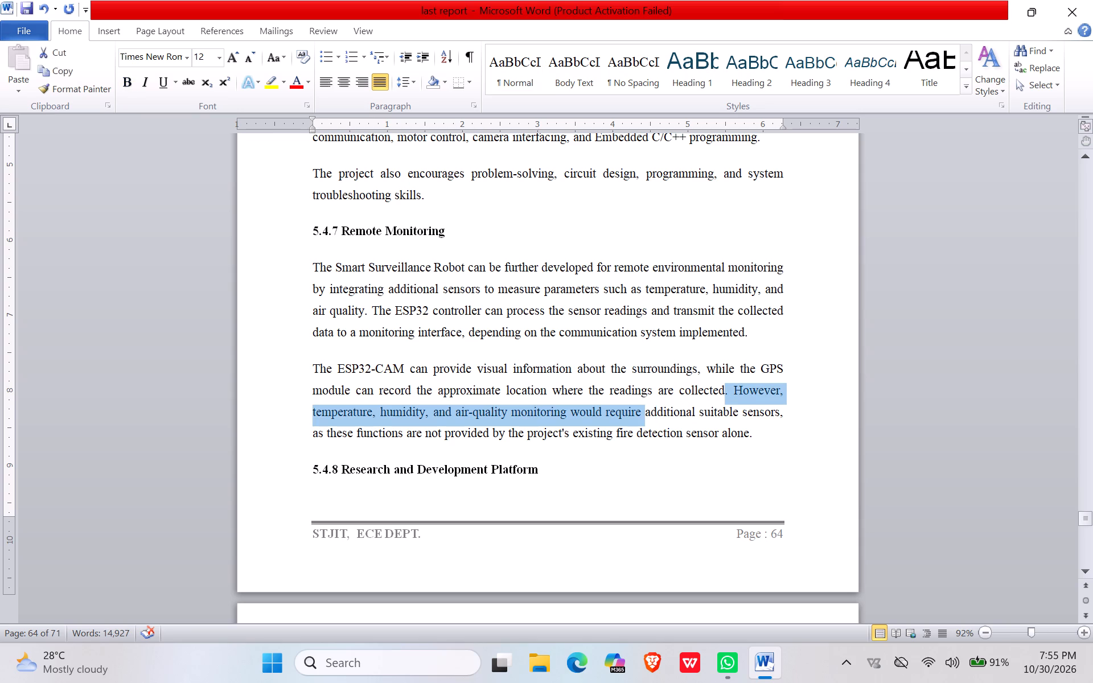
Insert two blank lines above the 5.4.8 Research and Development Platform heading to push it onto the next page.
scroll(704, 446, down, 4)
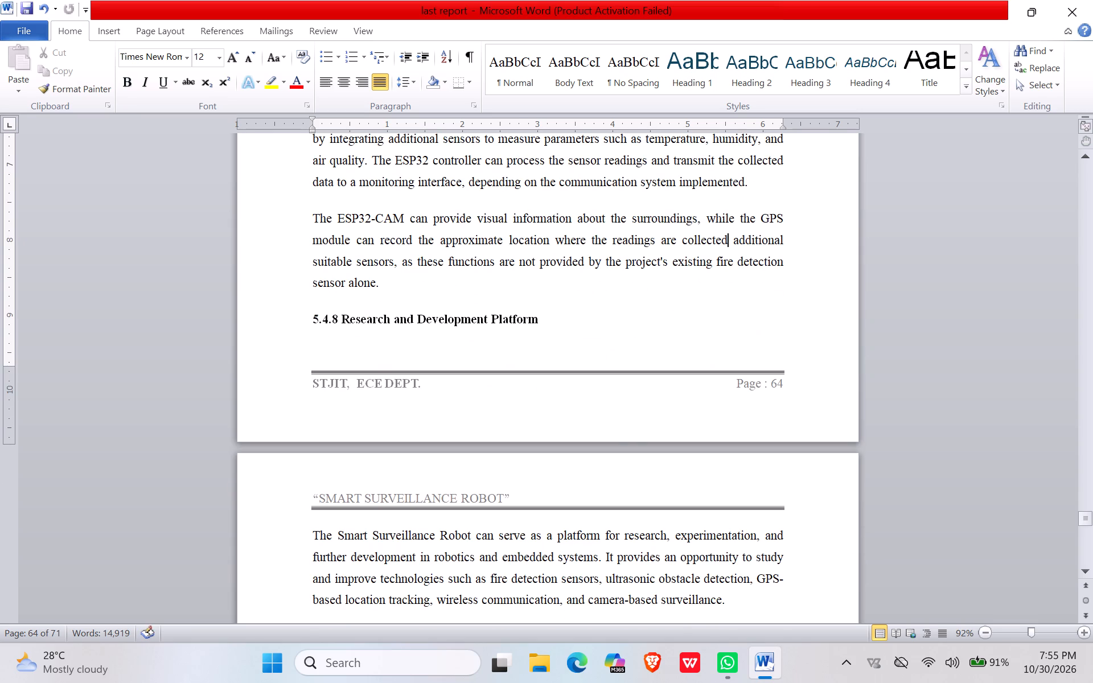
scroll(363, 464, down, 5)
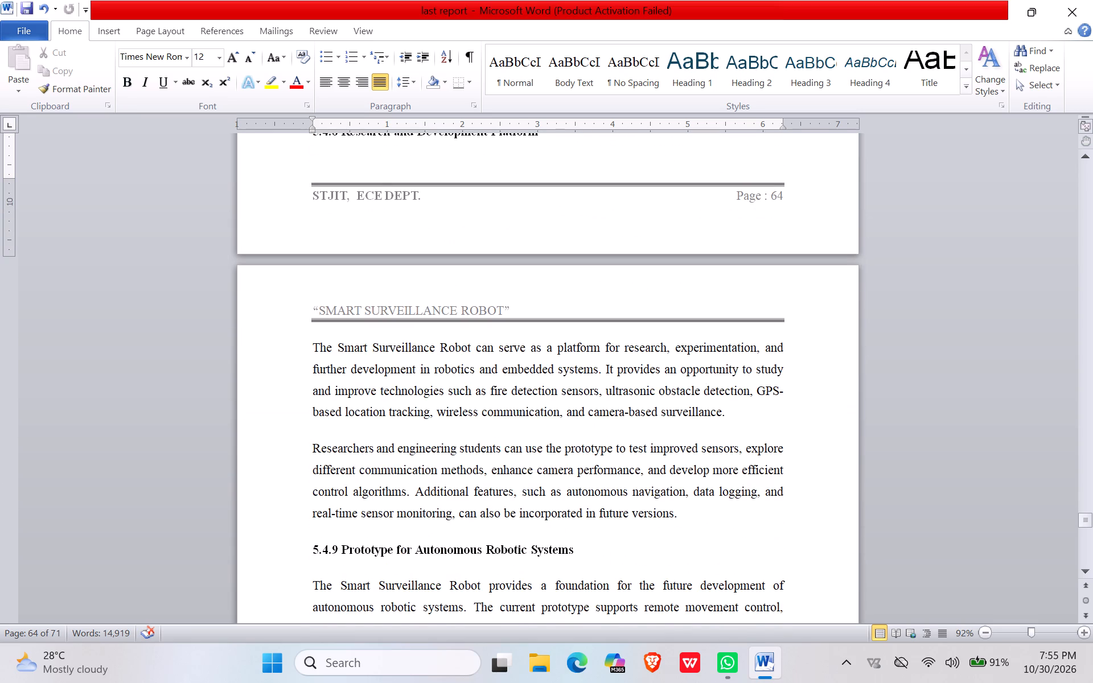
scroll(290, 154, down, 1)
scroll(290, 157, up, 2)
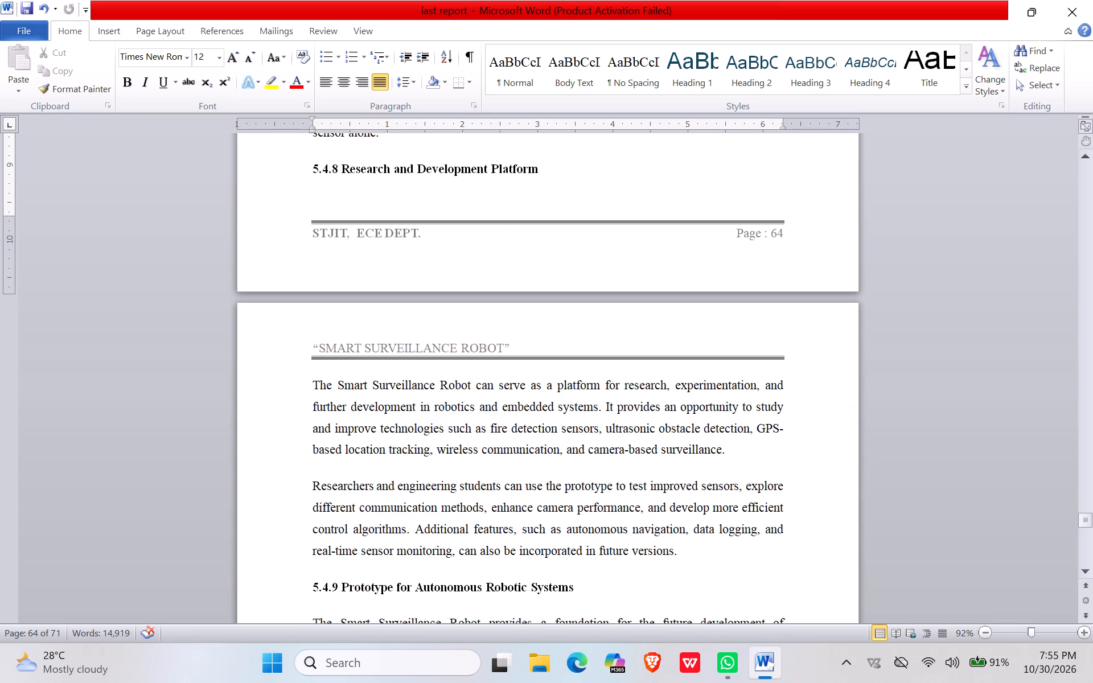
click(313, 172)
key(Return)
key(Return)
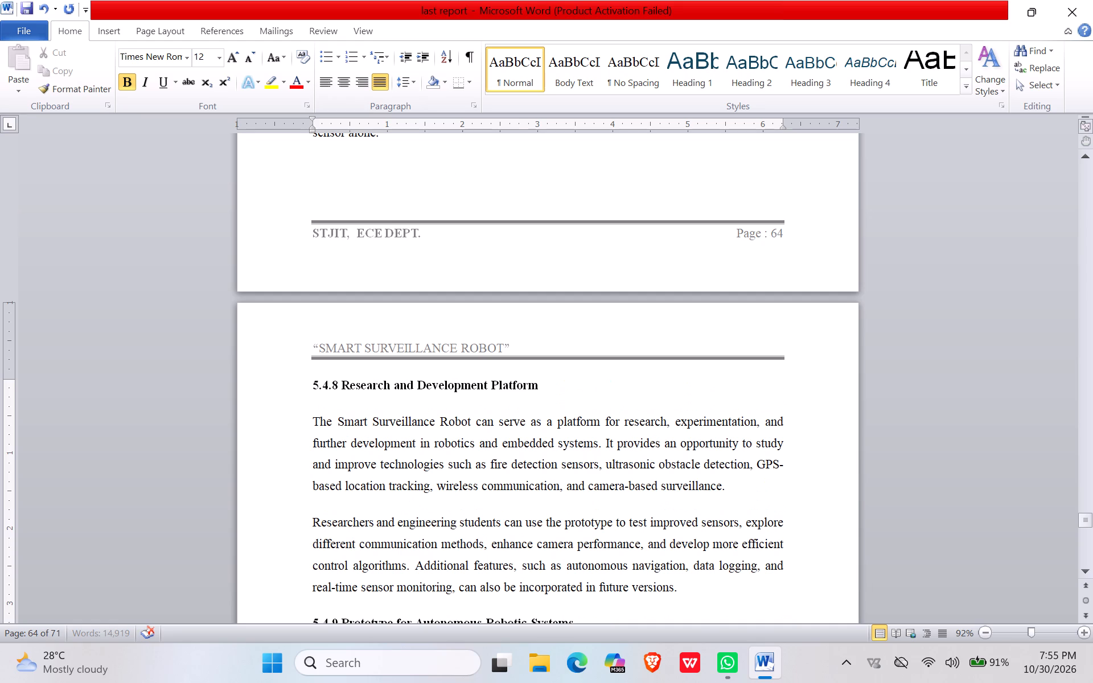
Delete the text from "where the readings are collected" through "sensor alone" in 5.4.7 and end the sentence with a full stop after "location".
scroll(313, 172, up, 4)
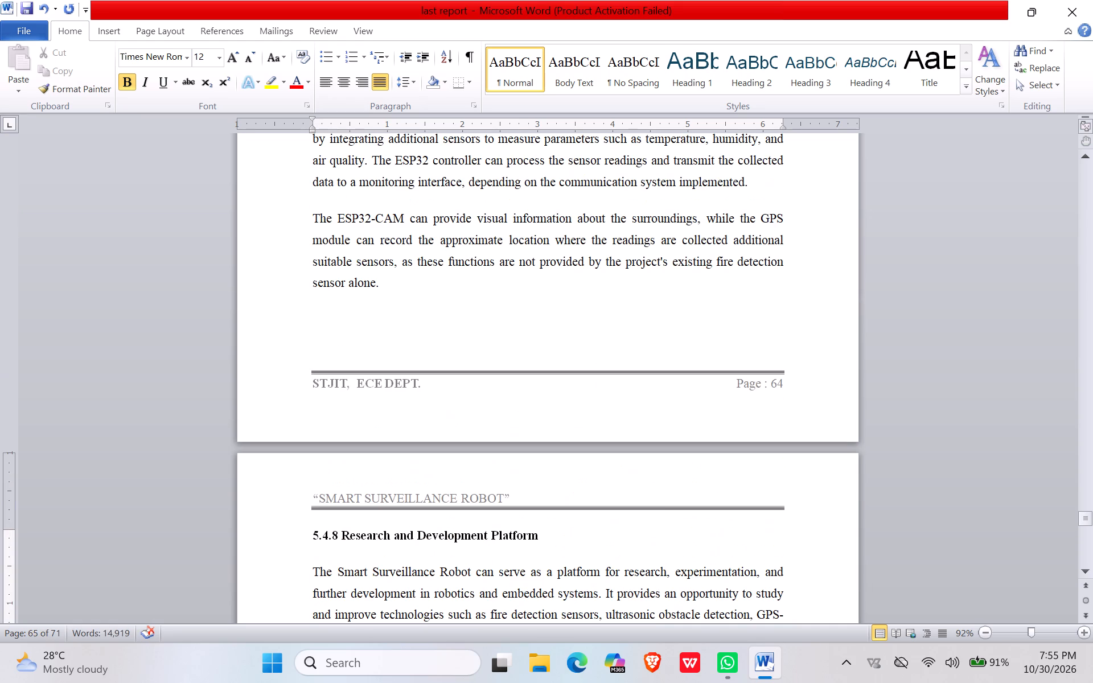
drag(383, 291, 332, 234)
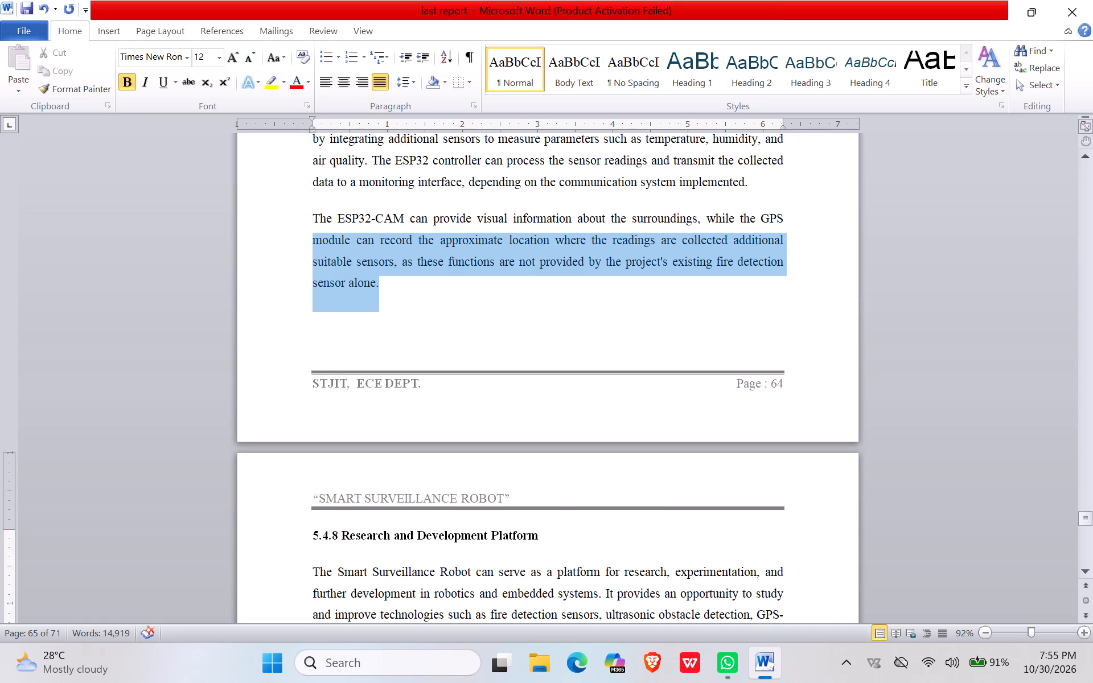
drag(332, 234, 349, 242)
drag(349, 242, 404, 252)
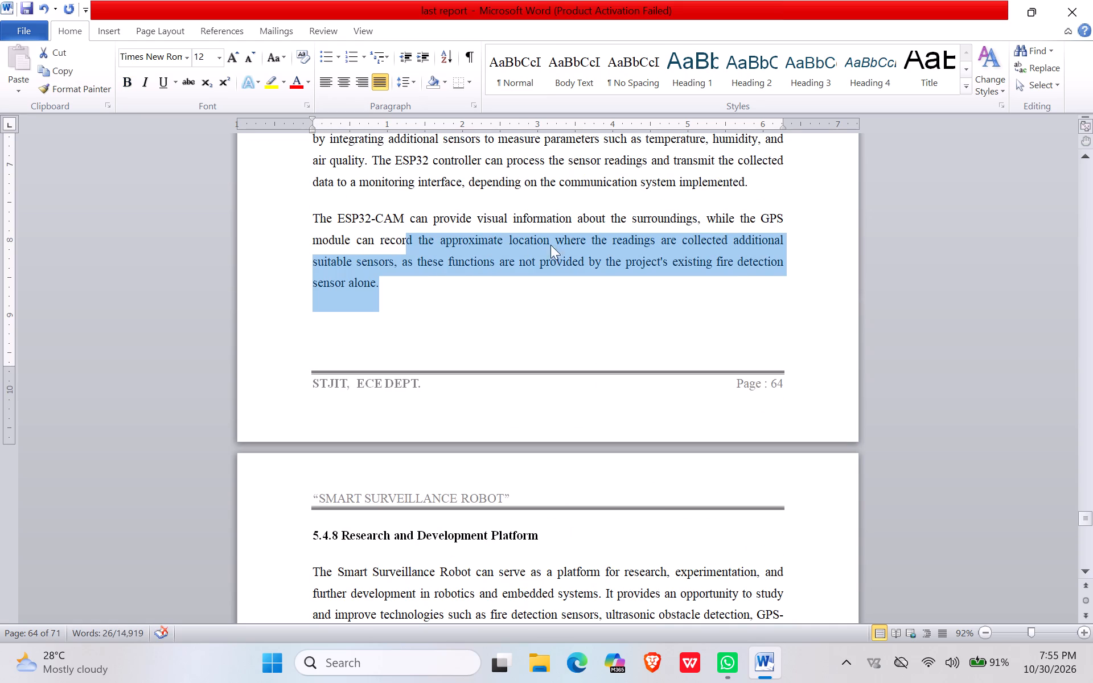
click(558, 242)
drag(556, 240, 553, 258)
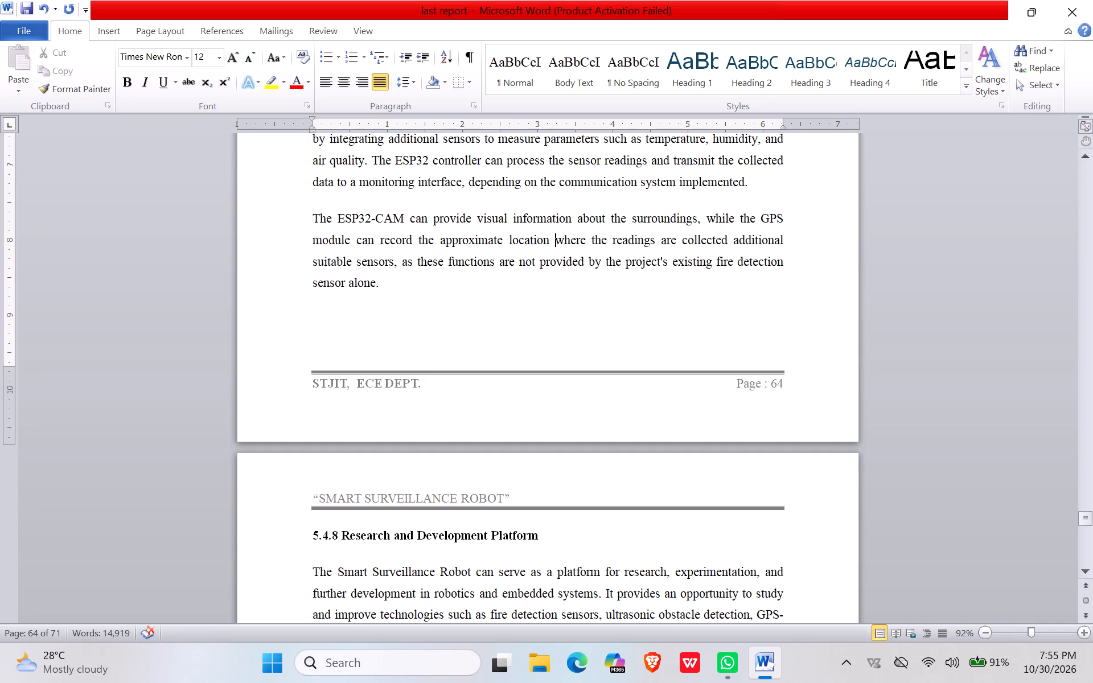
drag(553, 258, 551, 288)
key(BackSpace)
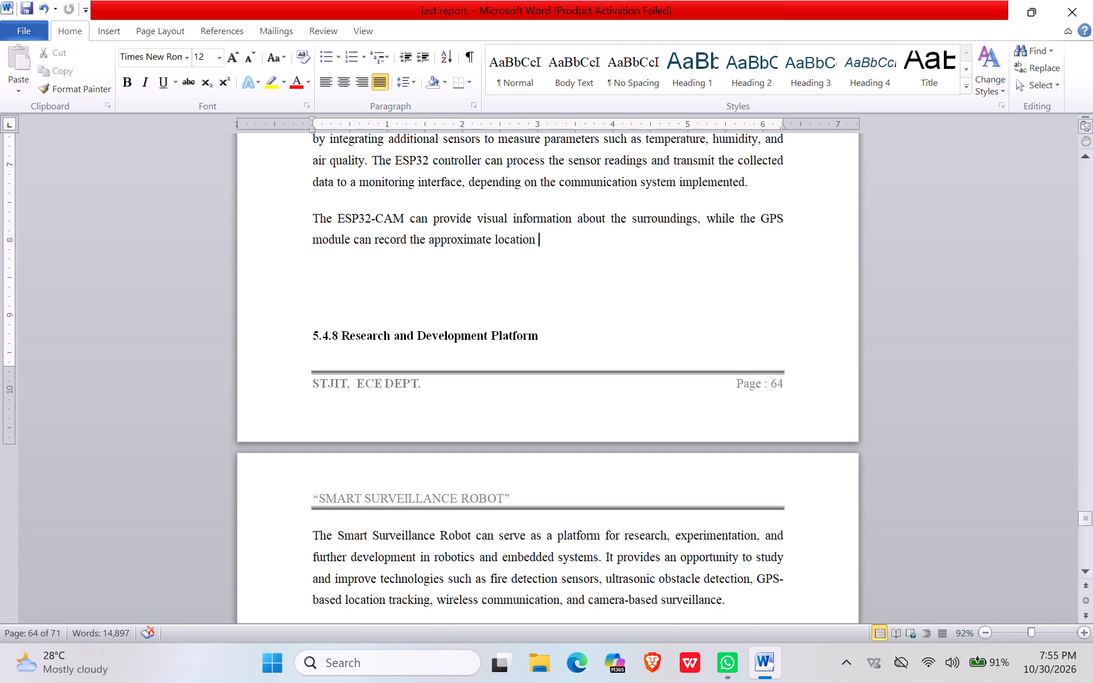
key(period)
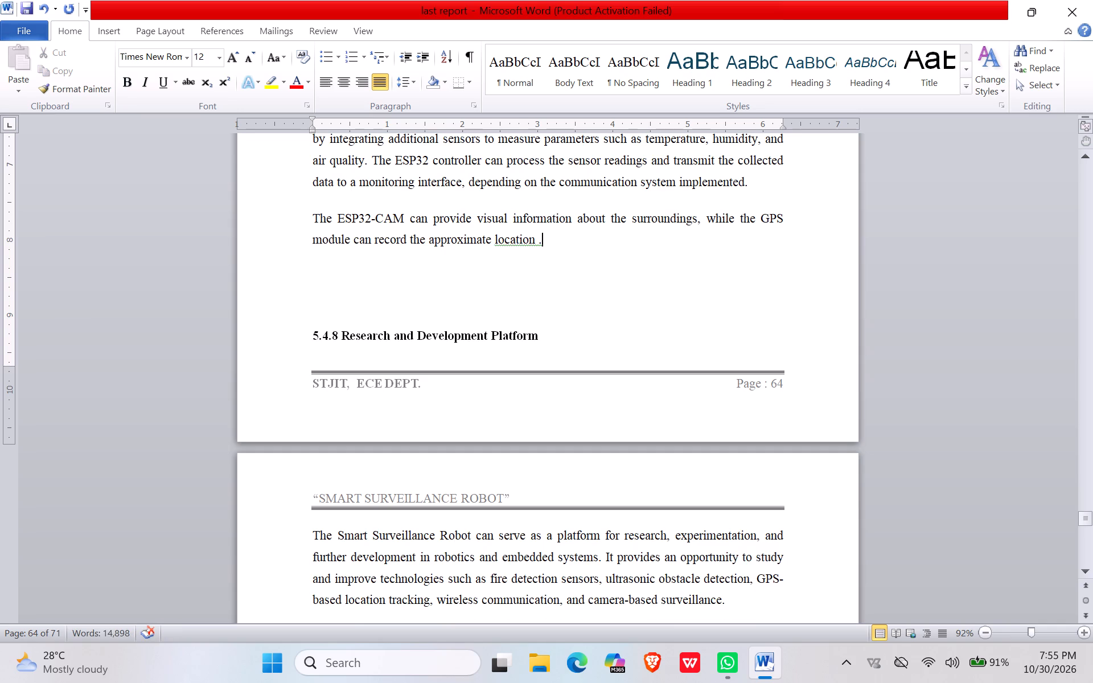
Remove the blank lines above the 5.4.8 Research and Development Platform heading, keeping the heading on its own line.
click(311, 340)
key(BackSpace)
key(BackSpace)
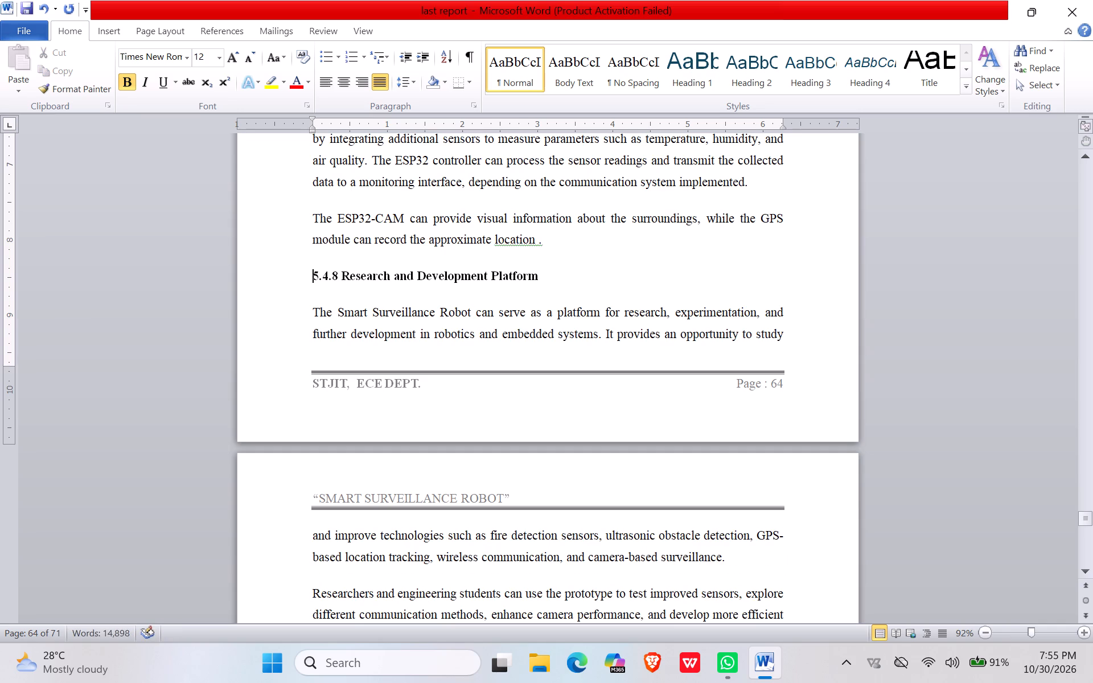
key(BackSpace)
key(Return)
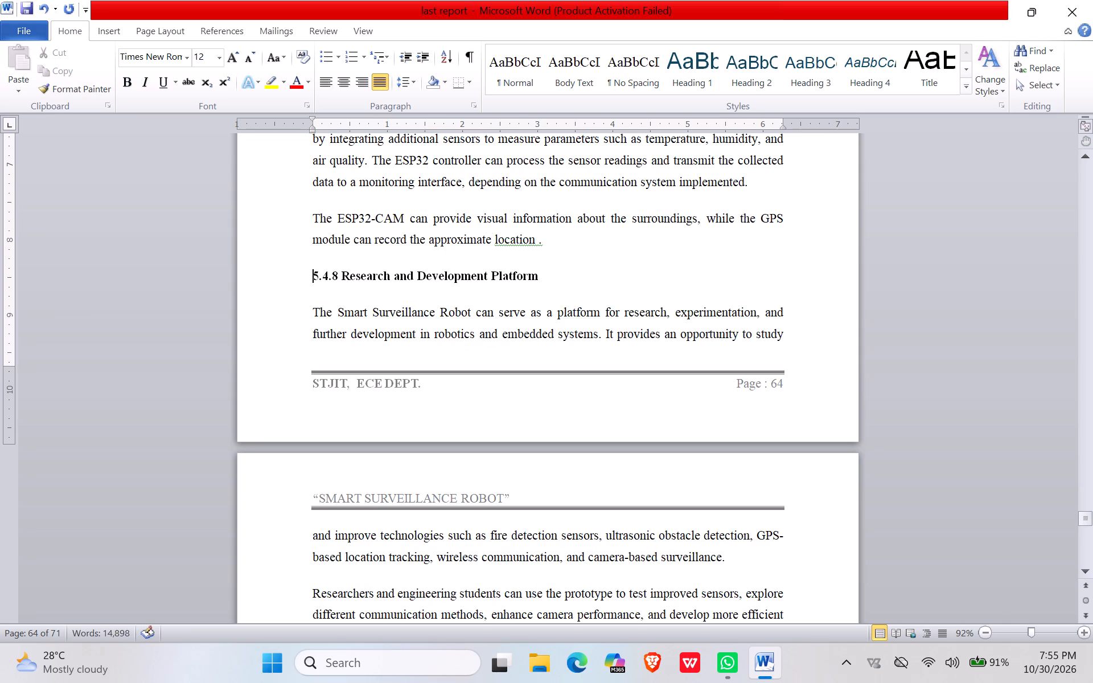
Delete the text from "and improve technologies" through "camera-based surveillance" and the sentence starting "Additional features" in section 5.4.8.
scroll(313, 347, down, 7)
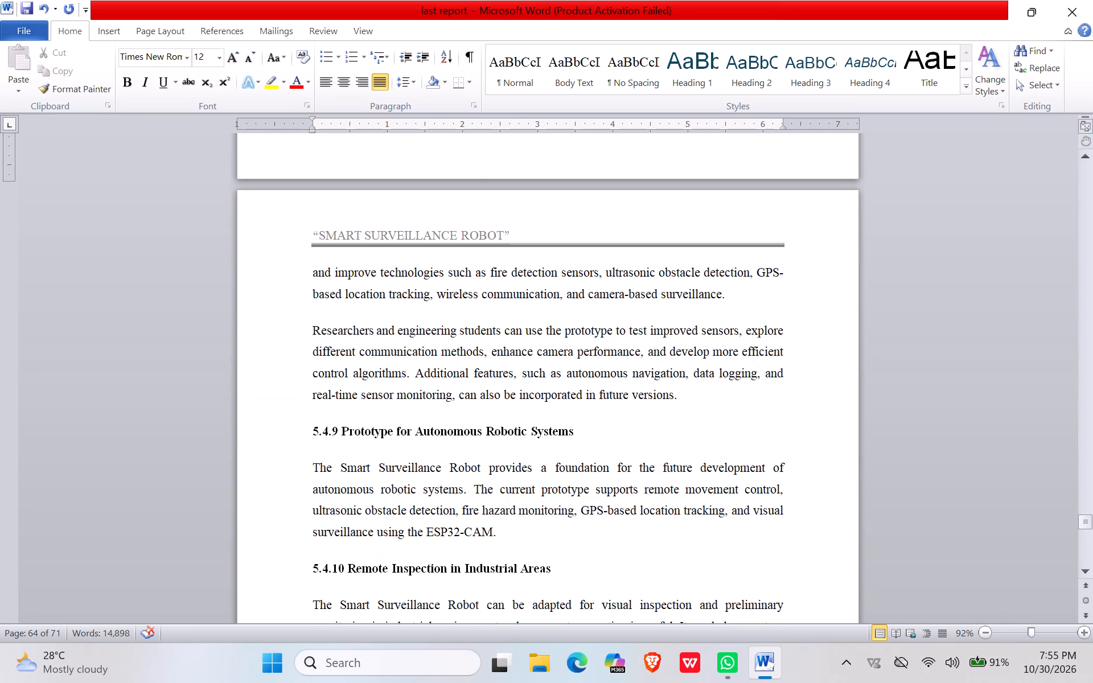
drag(779, 430, 303, 335)
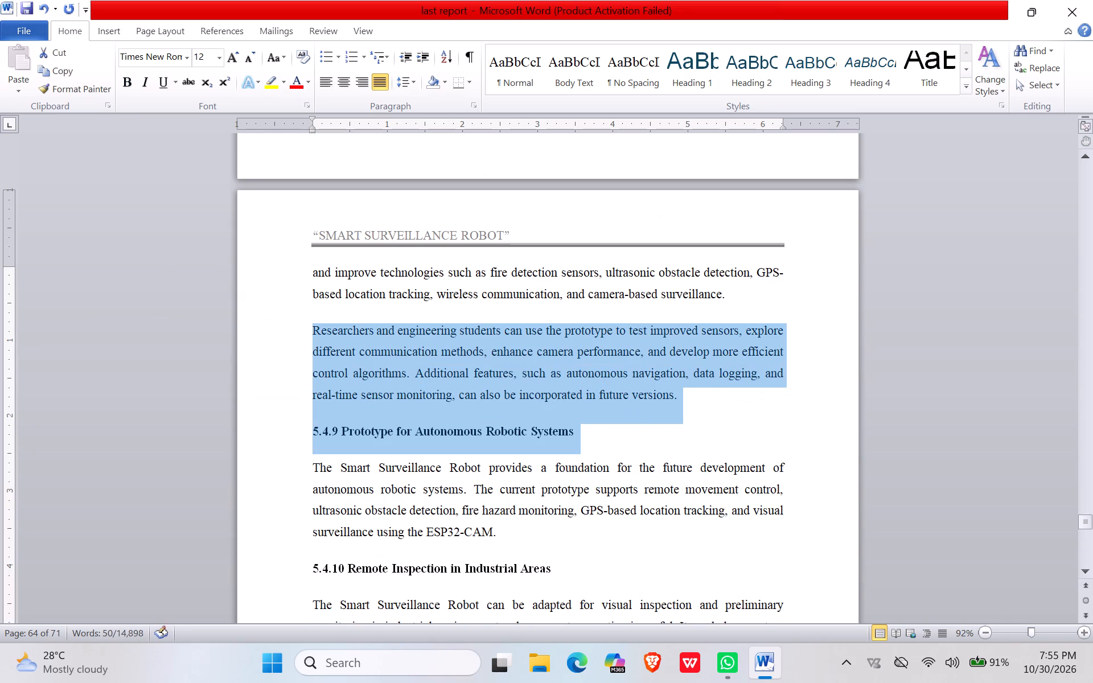
click(795, 315)
drag(783, 300, 323, 271)
key(BackSpace)
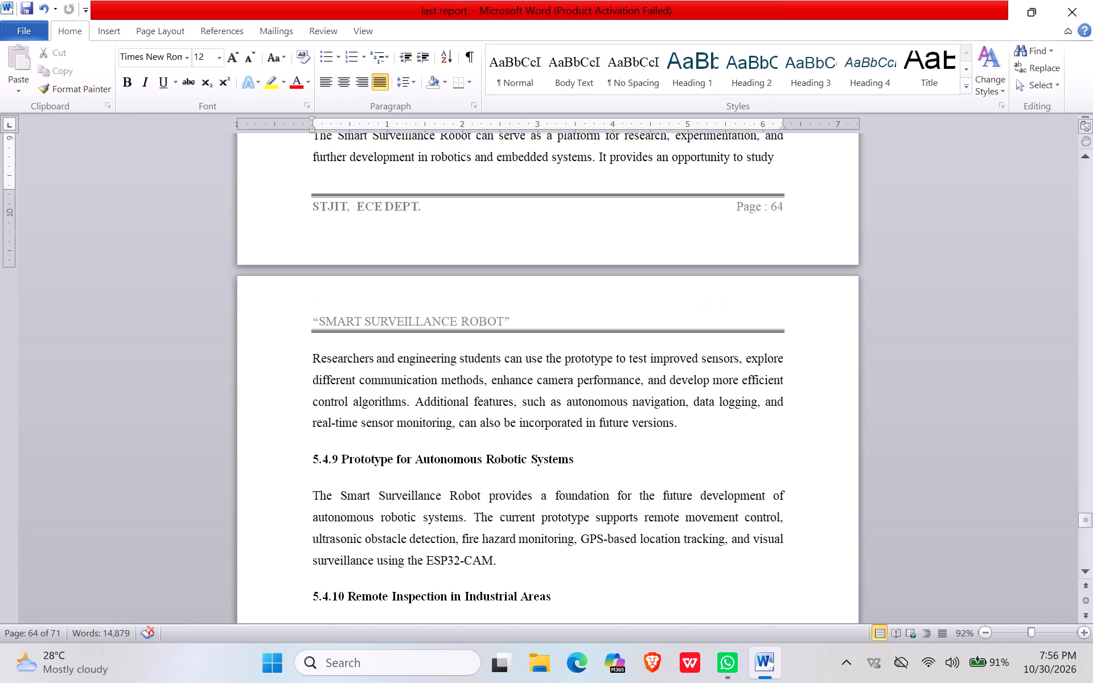
drag(414, 398, 678, 421)
key(BackSpace)
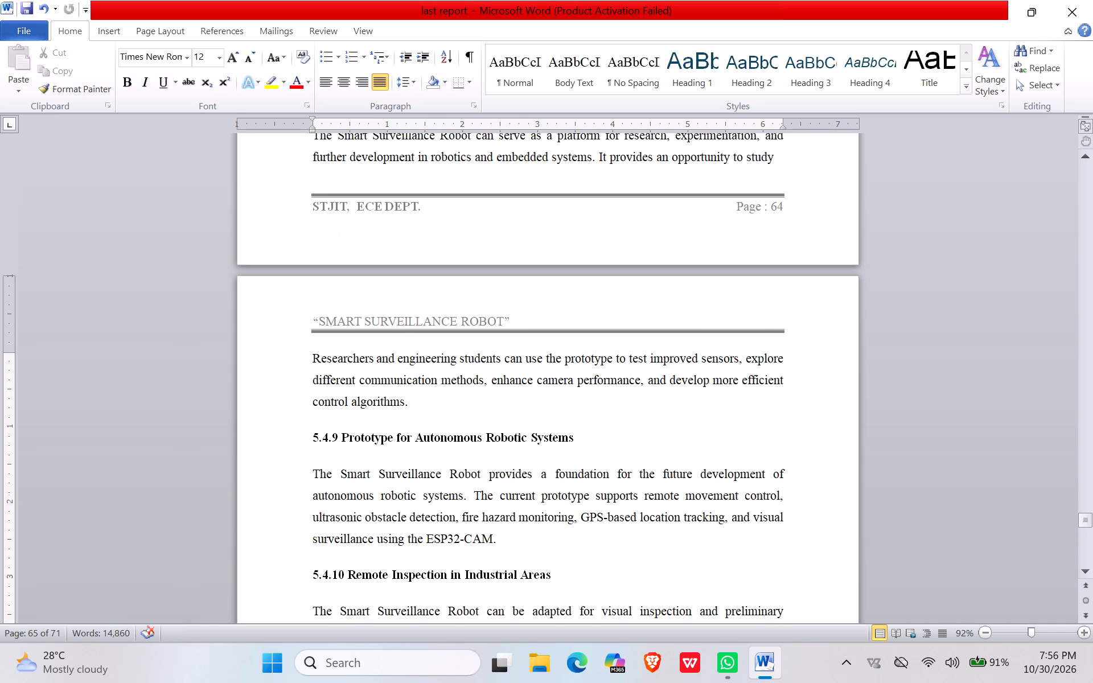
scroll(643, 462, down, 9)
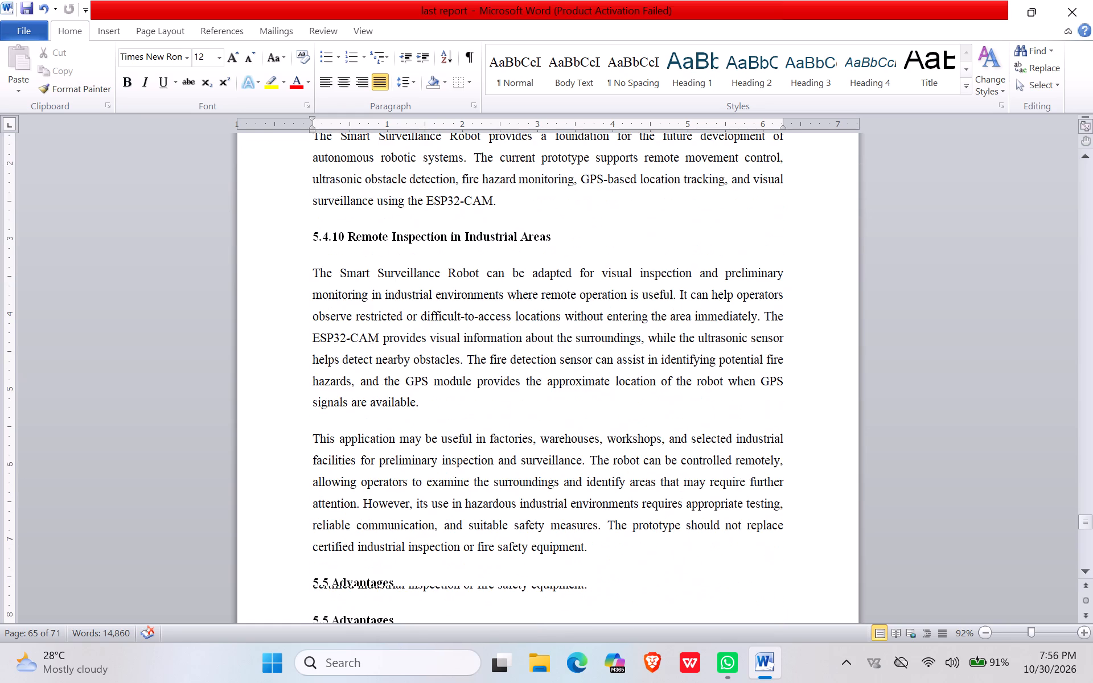
Delete the last two sentences of section 5.4.10, from "However, its use in hazardous" through "fire safety equipment".
scroll(635, 475, down, 2)
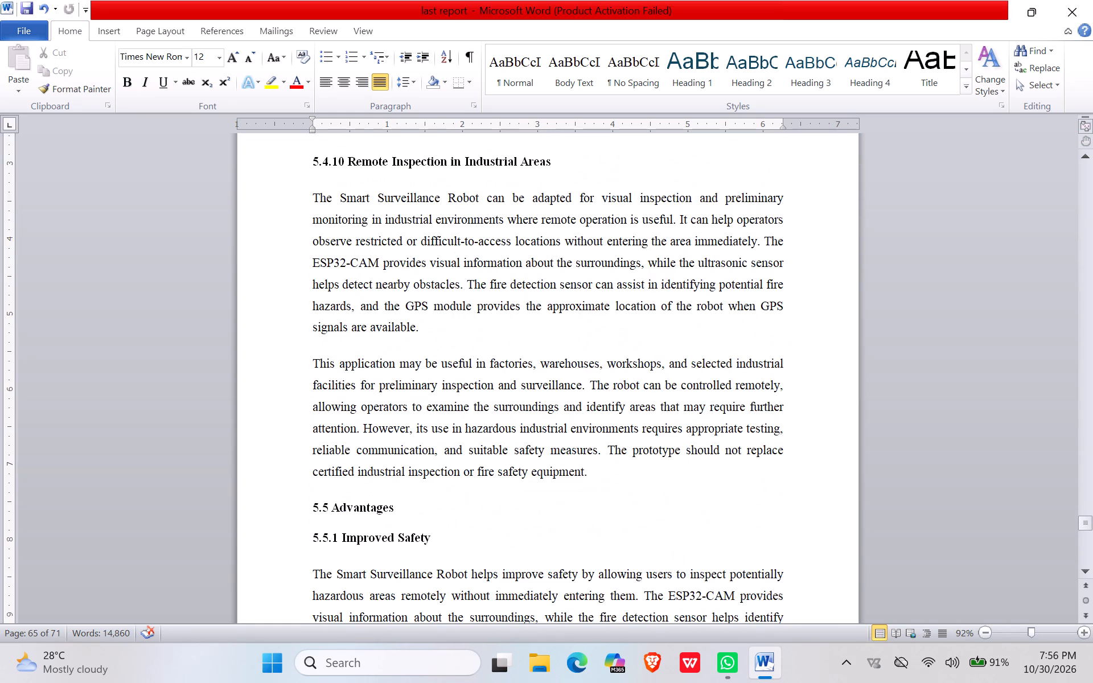
drag(590, 487, 589, 479)
drag(589, 479, 405, 430)
key(BackSpace)
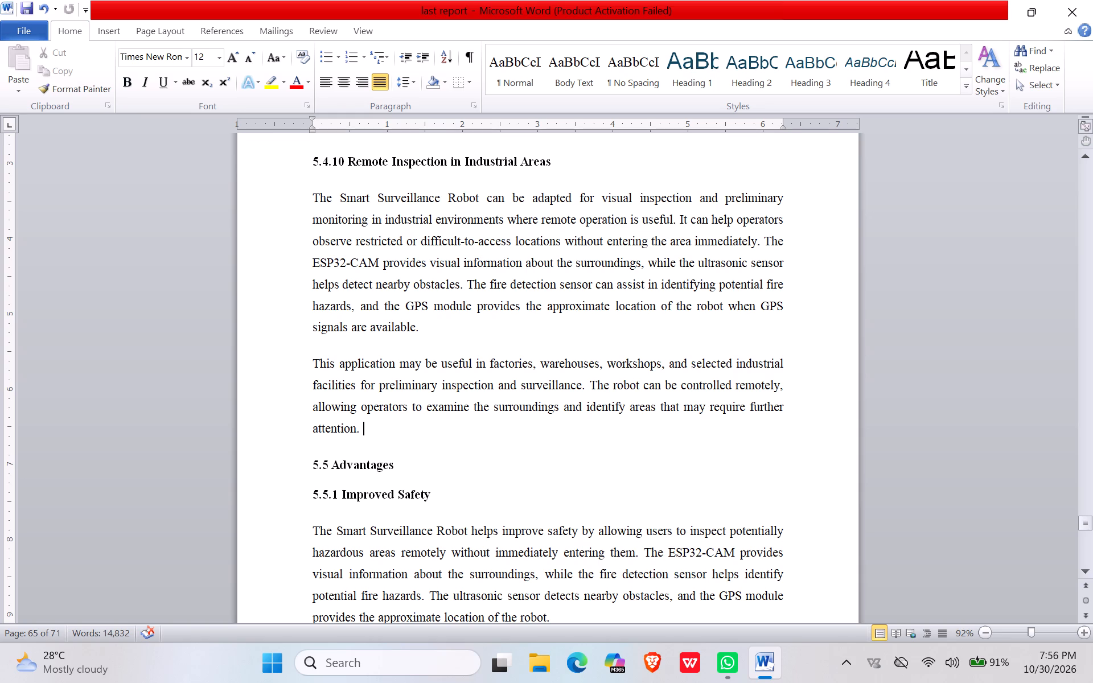
Delete the sentences starting "It can help operators" and "The fire detection sensor can assist" from the first paragraph of section 5.4.10.
drag(676, 215, 748, 250)
key(BackSpace)
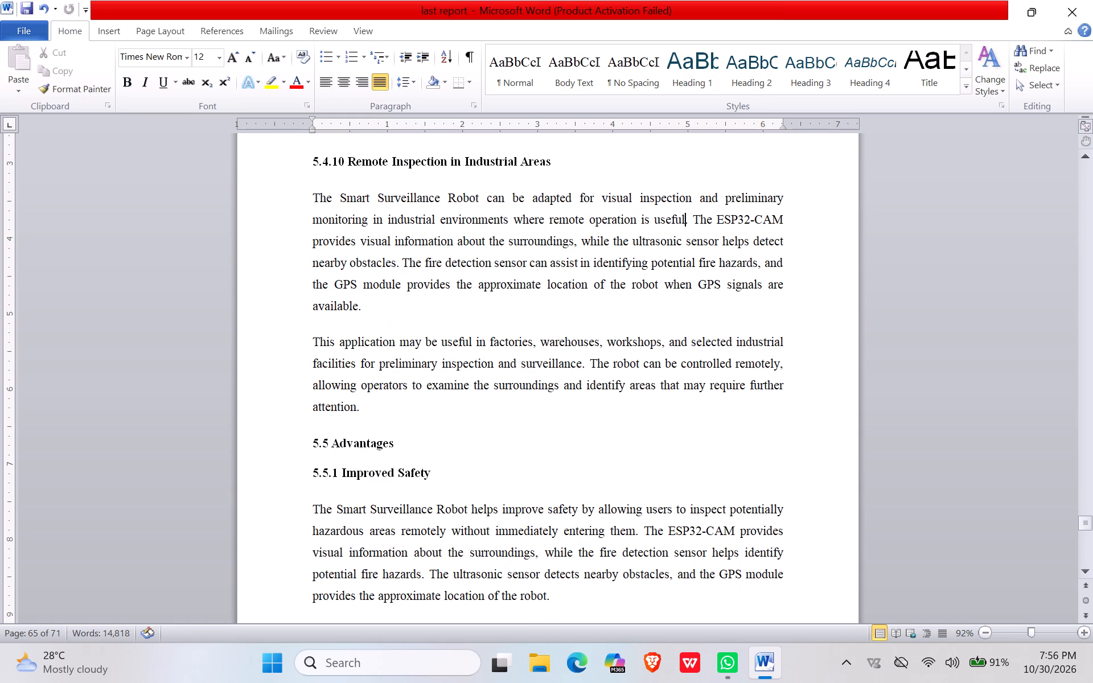
drag(406, 260, 405, 268)
click(405, 267)
drag(405, 266, 409, 298)
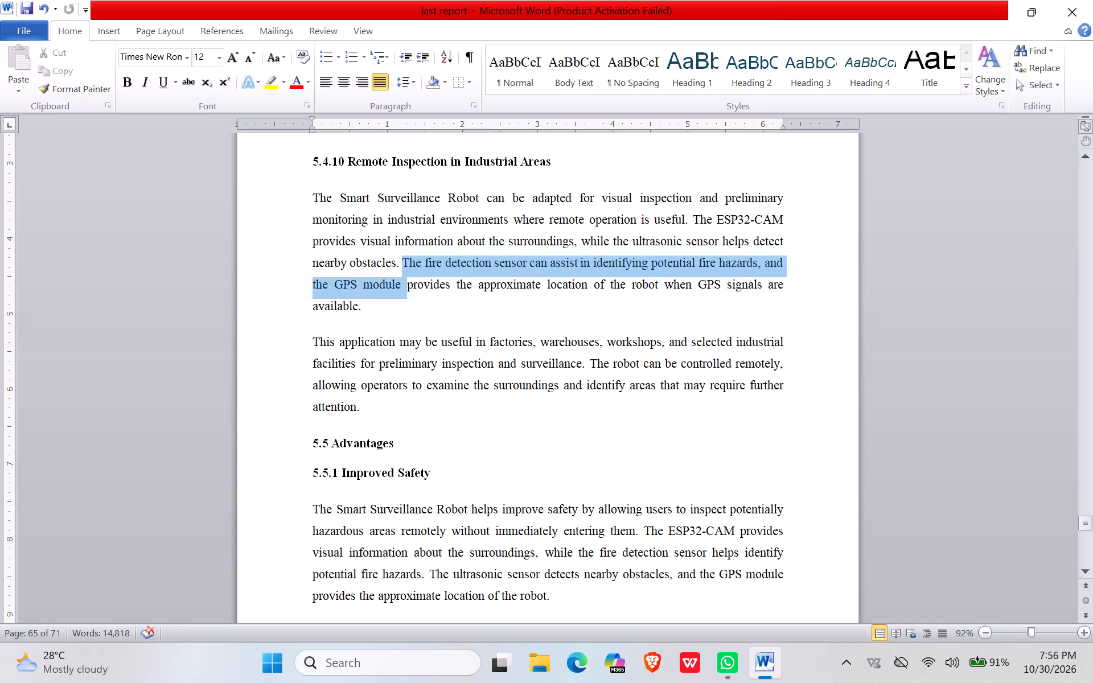
drag(409, 298, 412, 303)
key(BackSpace)
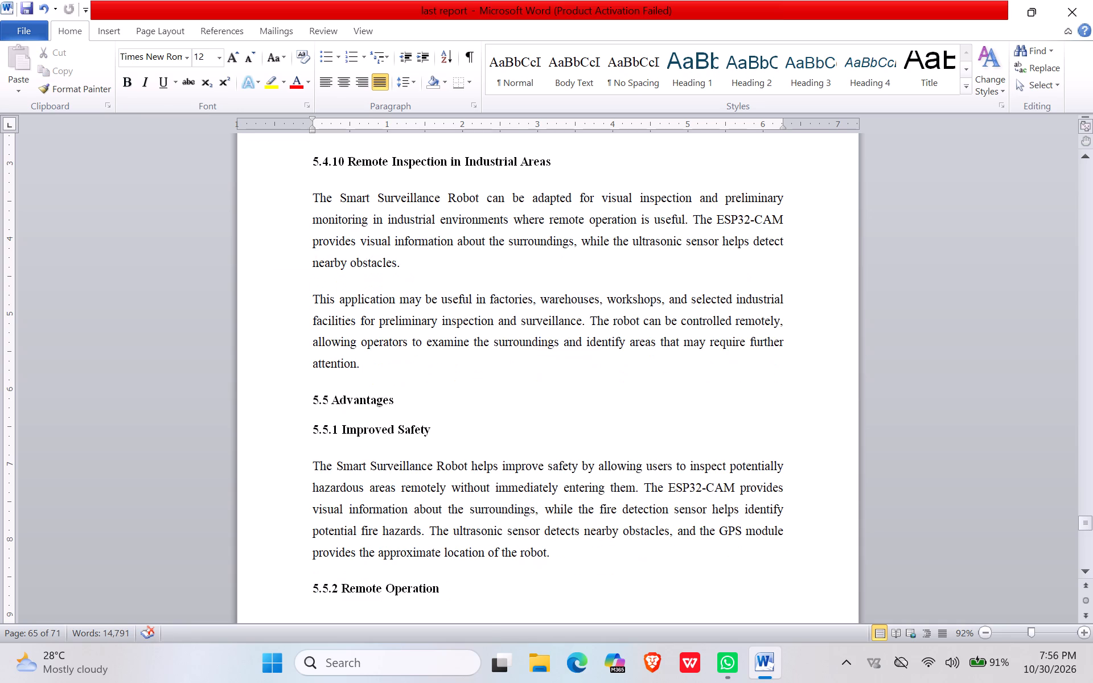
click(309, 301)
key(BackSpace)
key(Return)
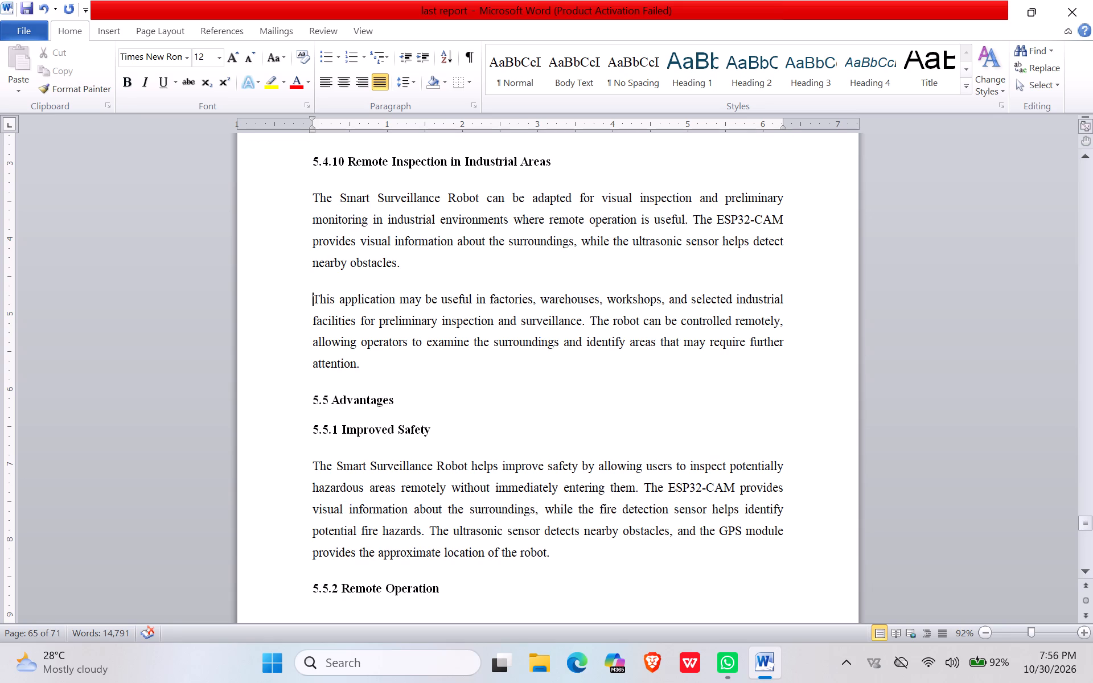
Delete the sentence from "The ESP32-CAM provides visual information" through "potential fire hazards" in section 5.5.1 Improved Safety.
scroll(334, 372, down, 3)
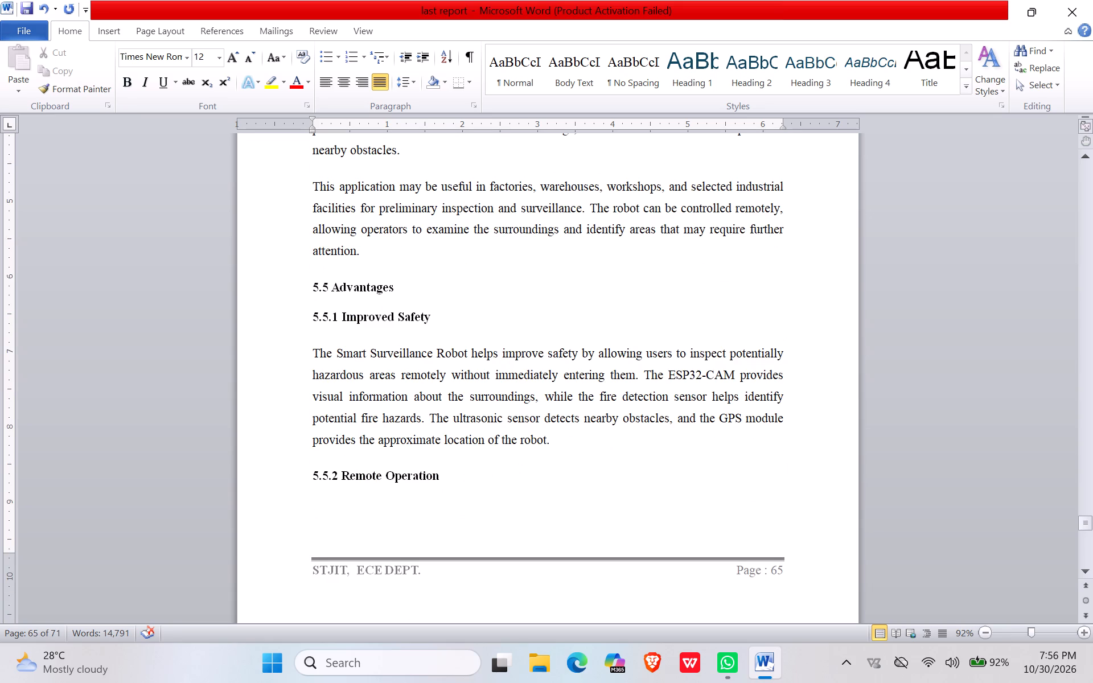
drag(642, 375, 443, 409)
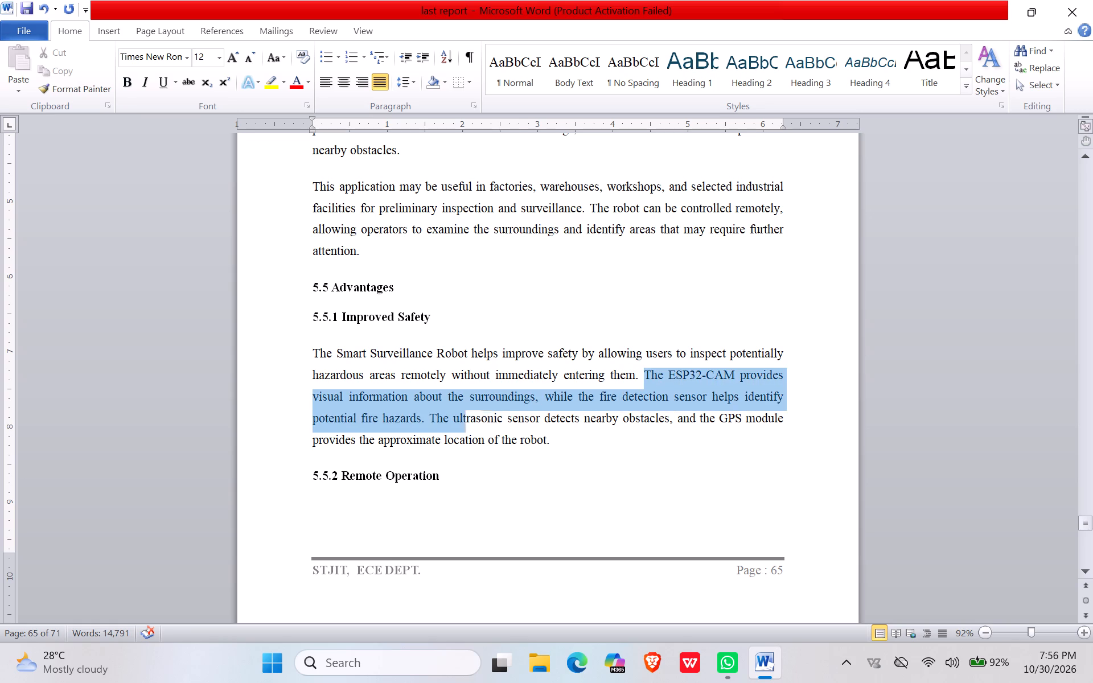
drag(443, 409, 424, 421)
key(BackSpace)
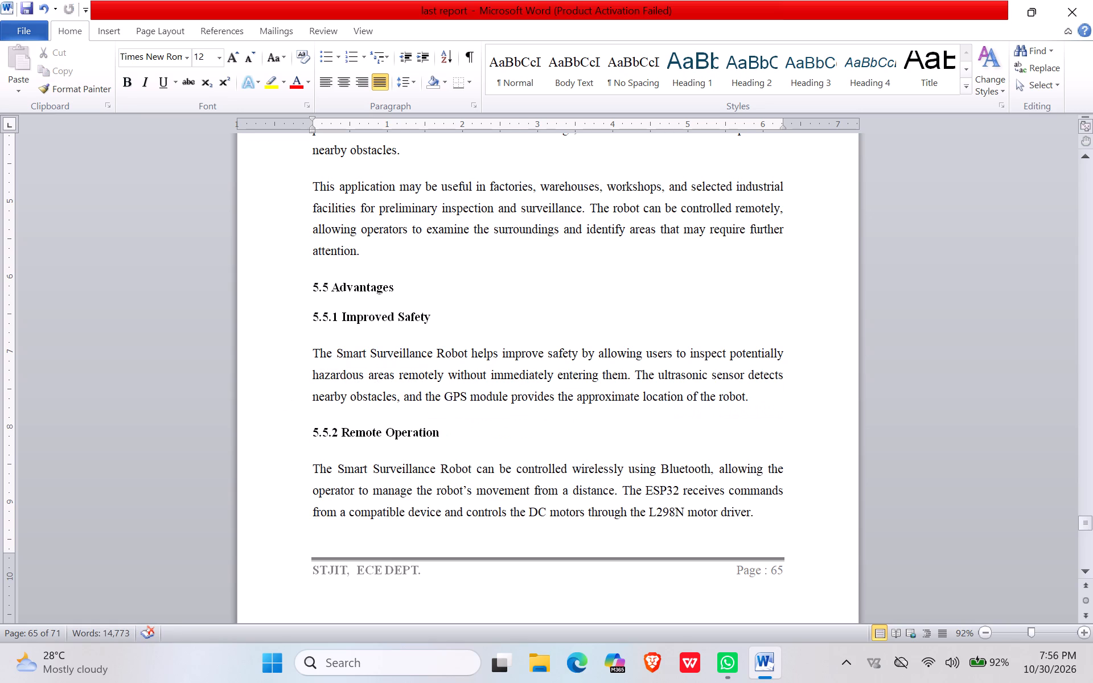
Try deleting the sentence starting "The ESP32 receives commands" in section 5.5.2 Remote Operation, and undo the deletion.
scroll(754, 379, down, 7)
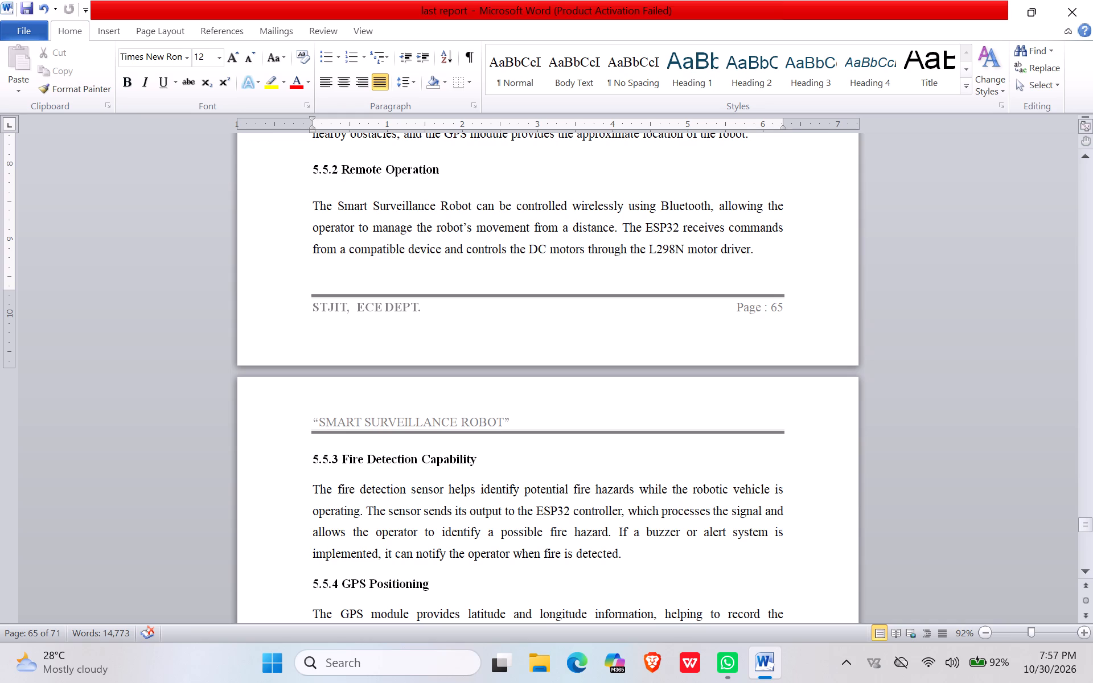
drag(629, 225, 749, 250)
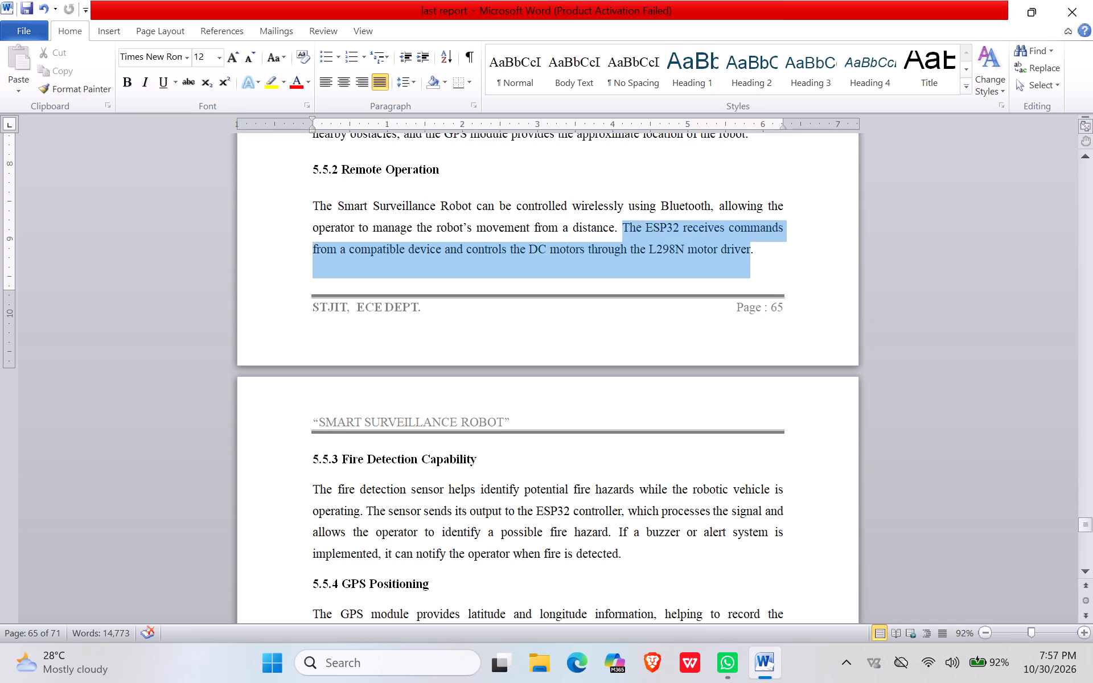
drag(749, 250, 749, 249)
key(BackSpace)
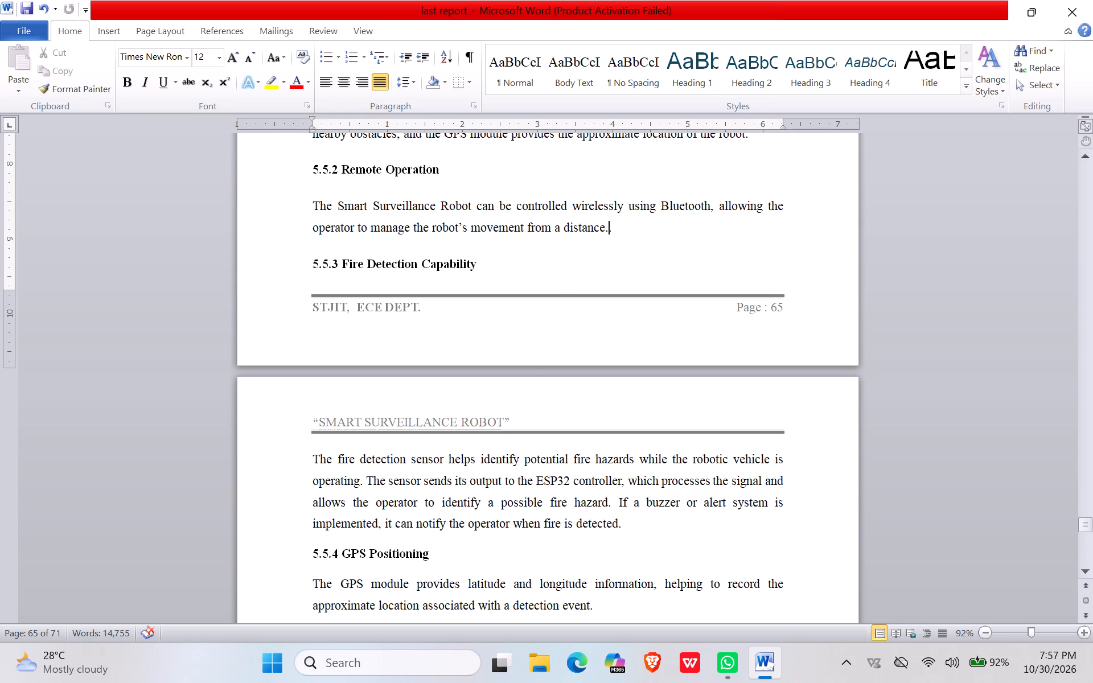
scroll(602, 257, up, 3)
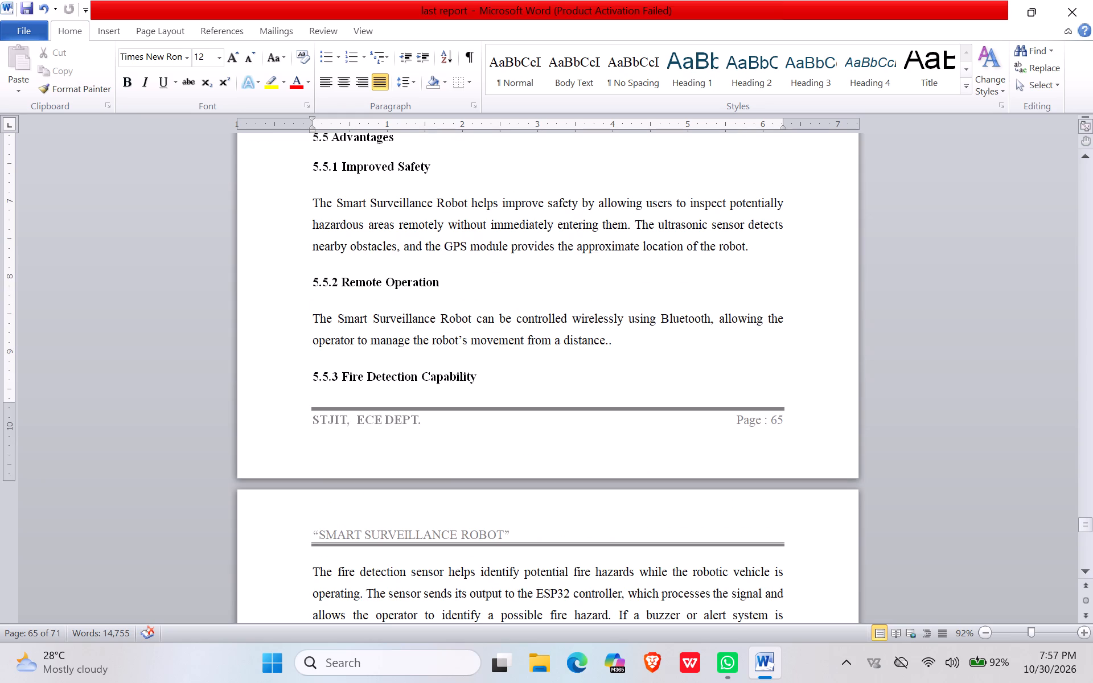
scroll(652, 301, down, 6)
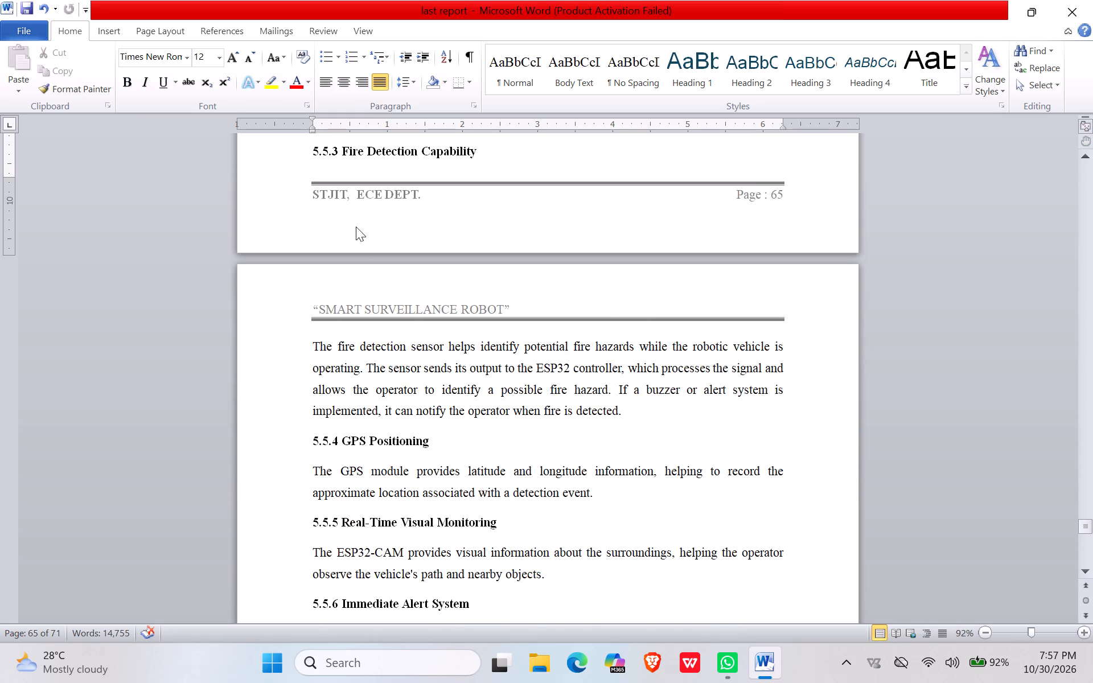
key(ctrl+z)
Delete everything after "possible fire hazard" in section 5.5.3, including the full stop and the sentence starting "If a buzzer or alert system".
scroll(388, 299, up, 1)
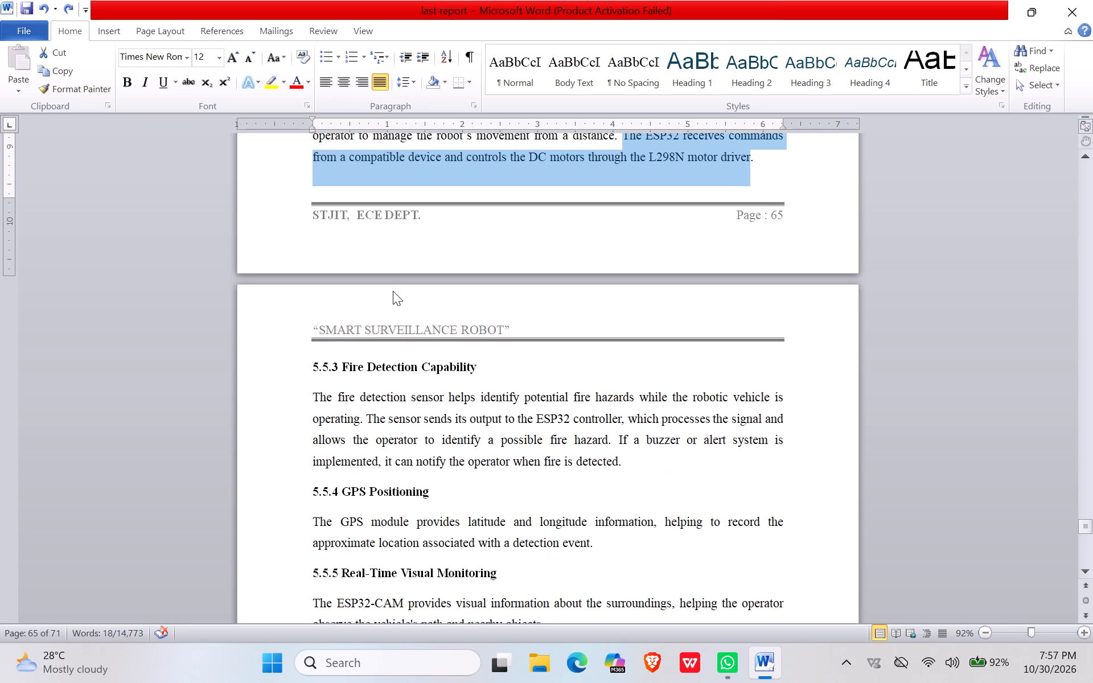
click(383, 445)
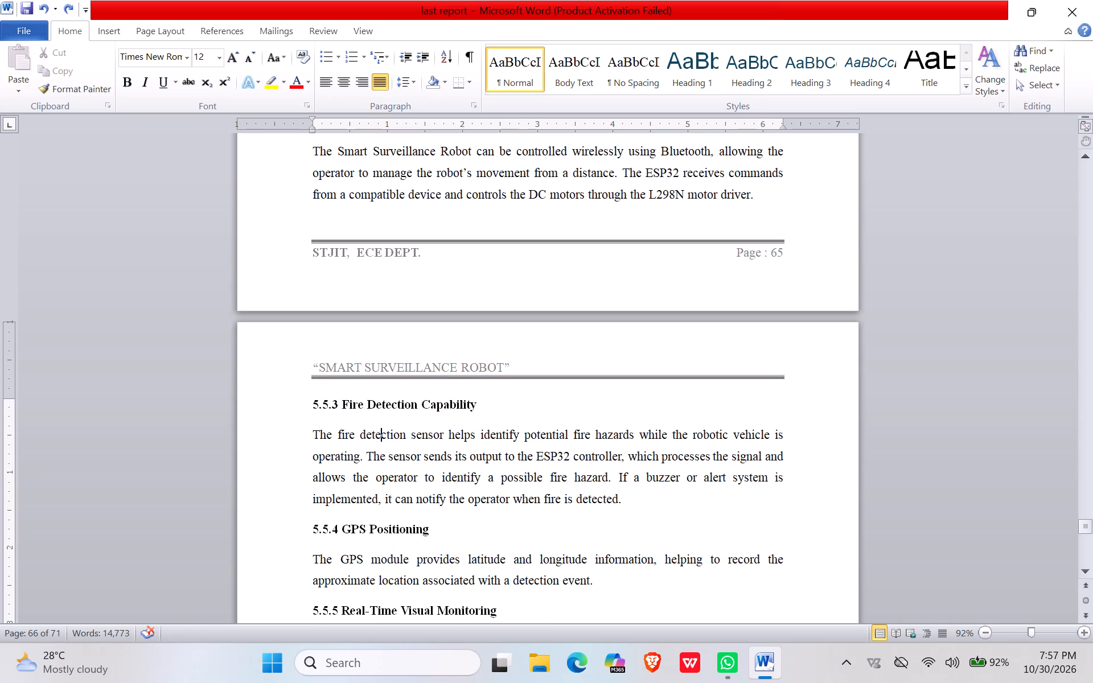
drag(631, 503, 365, 448)
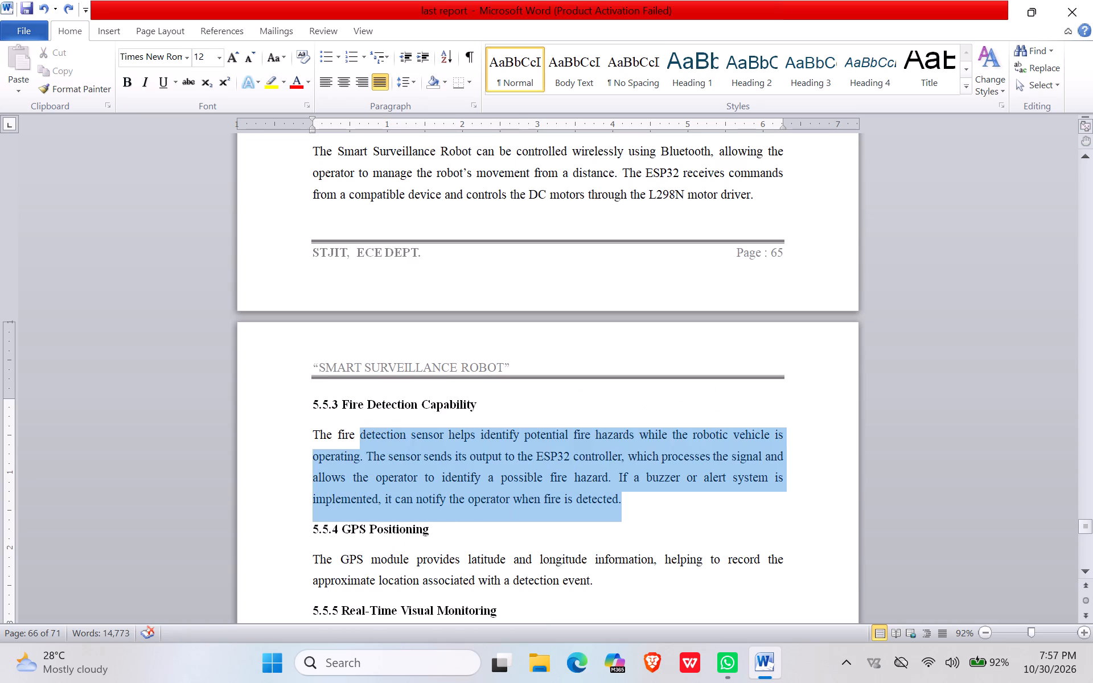
drag(365, 448, 373, 452)
click(373, 452)
click(360, 457)
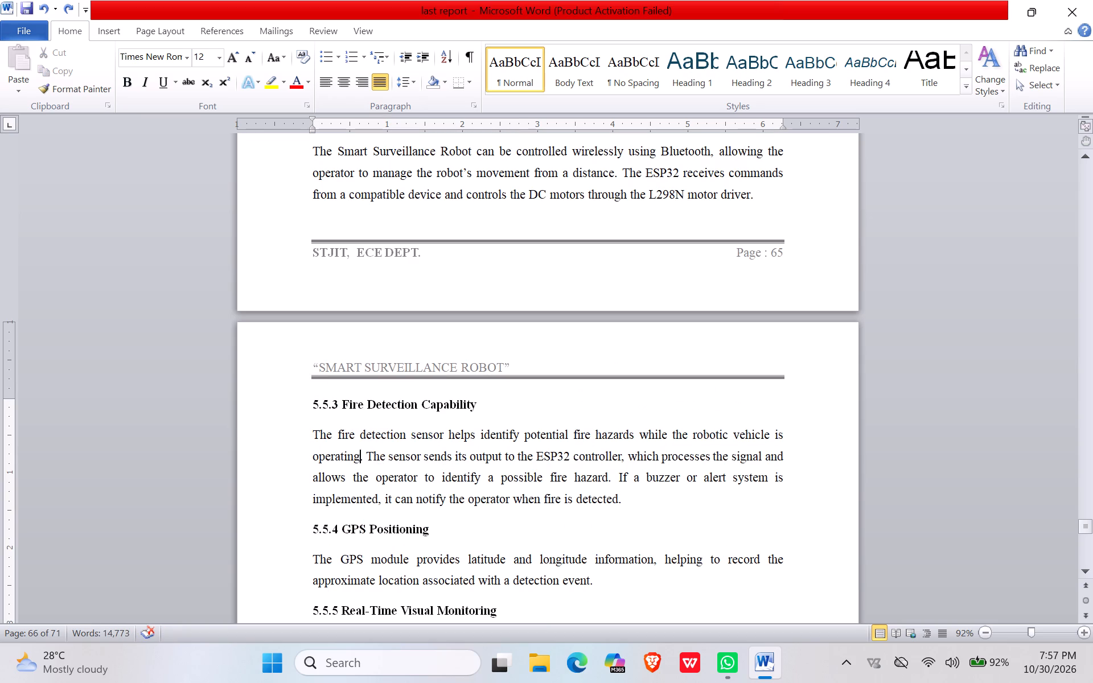
click(410, 478)
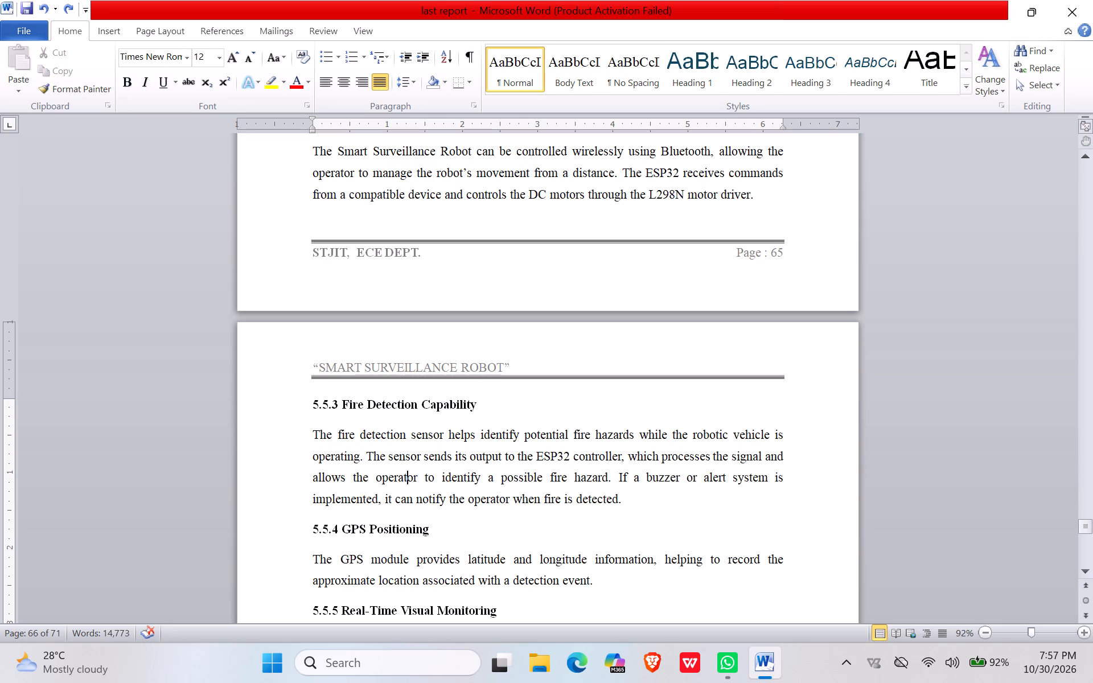
drag(614, 478, 628, 501)
key(BackSpace)
Remove the two blank lines between the section 5.5.6 paragraph and the heading 5.5.7 Reduced Human Exposure.
scroll(627, 509, down, 1)
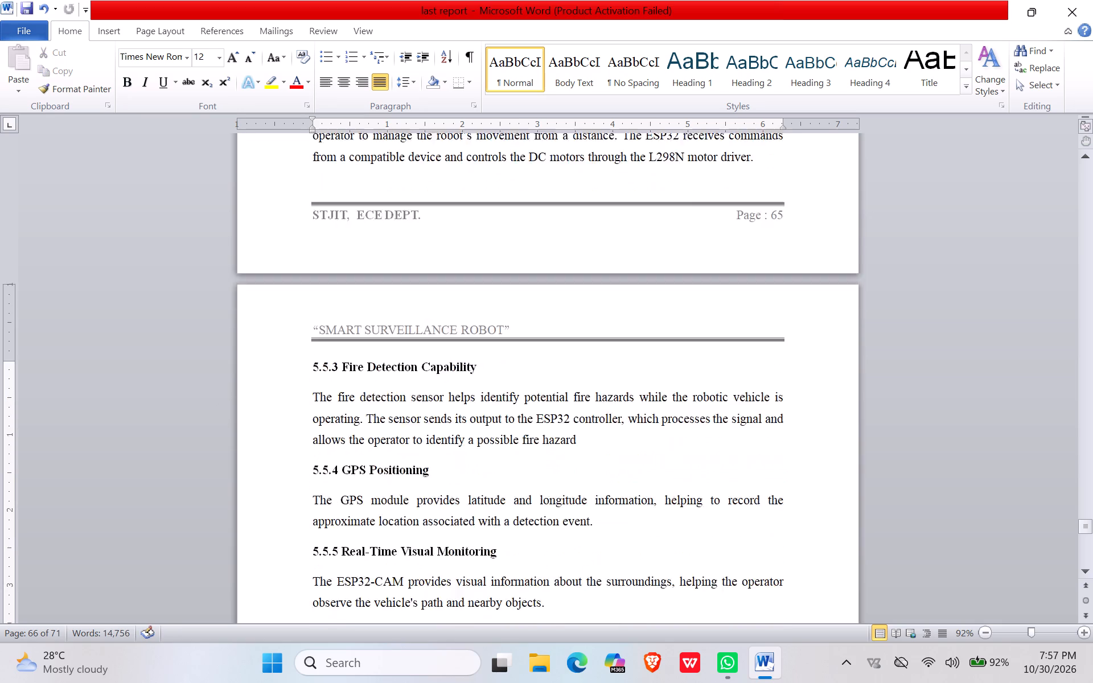
scroll(627, 509, down, 2)
scroll(588, 476, down, 1)
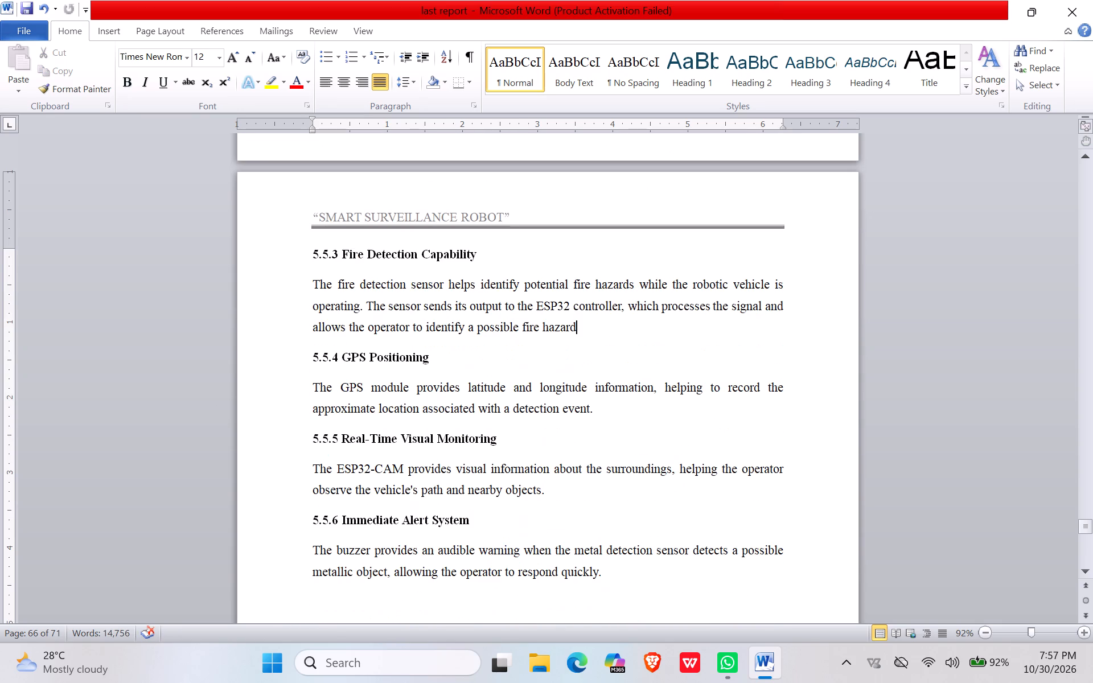
click(351, 310)
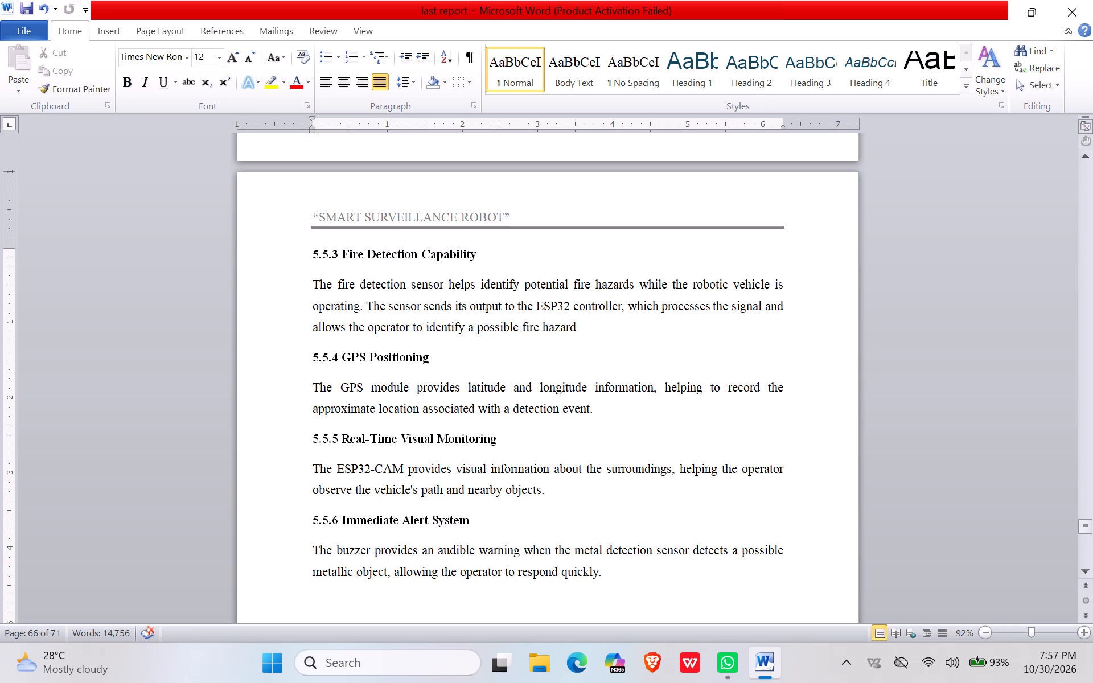
scroll(409, 309, down, 2)
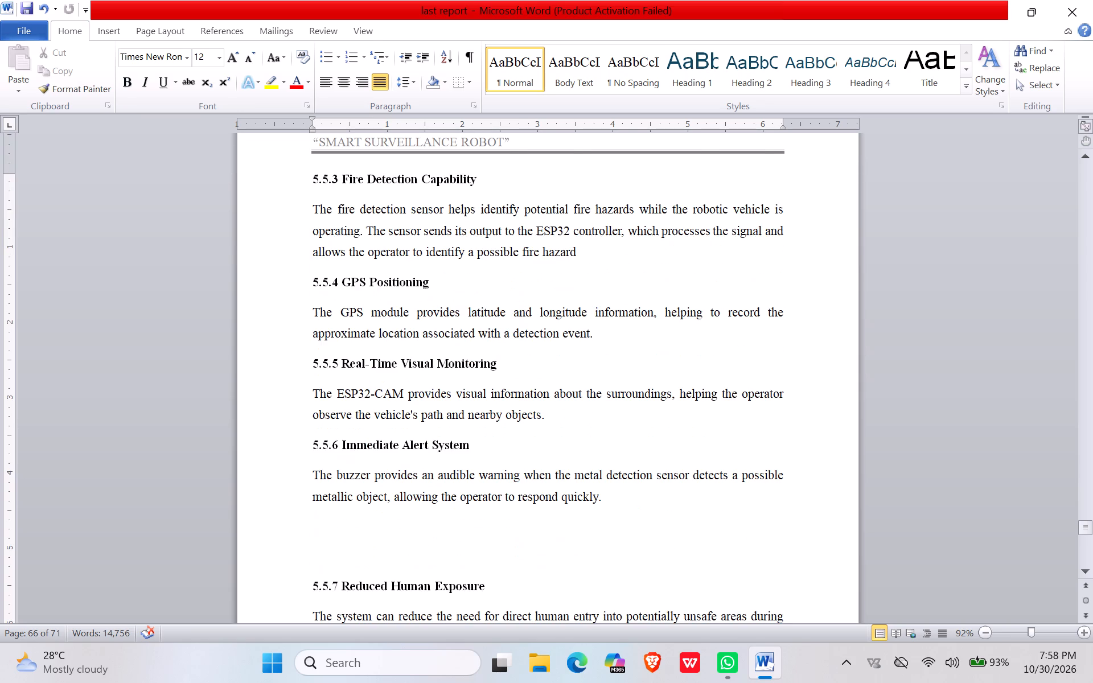
scroll(409, 307, down, 6)
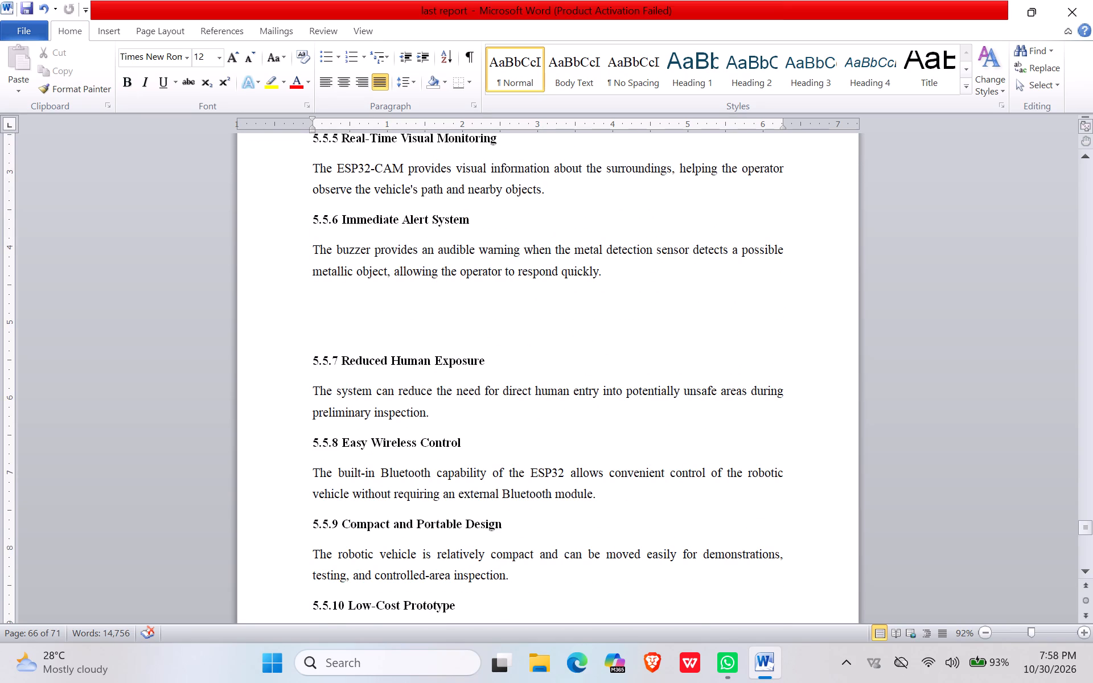
click(310, 357)
key(BackSpace)
key(BackSpace)
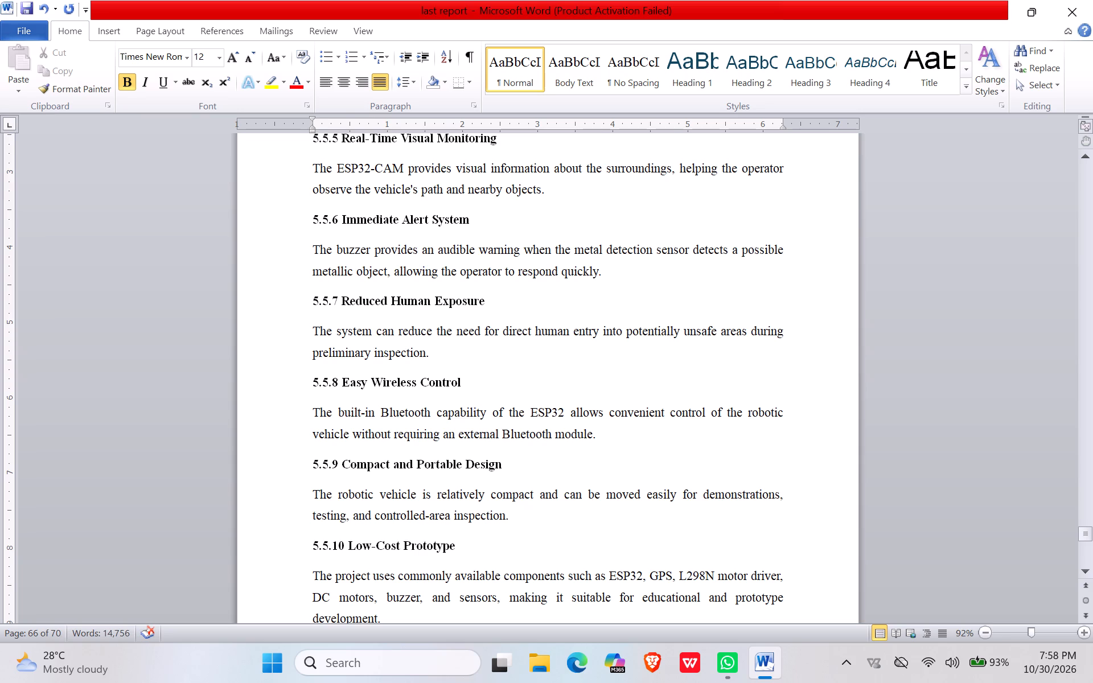
Delete section 5.5.11 Easy Integration, both heading and paragraph, leaving a blank line after the 5.5.10 text before 5.6 Disadvantages.
scroll(351, 361, down, 6)
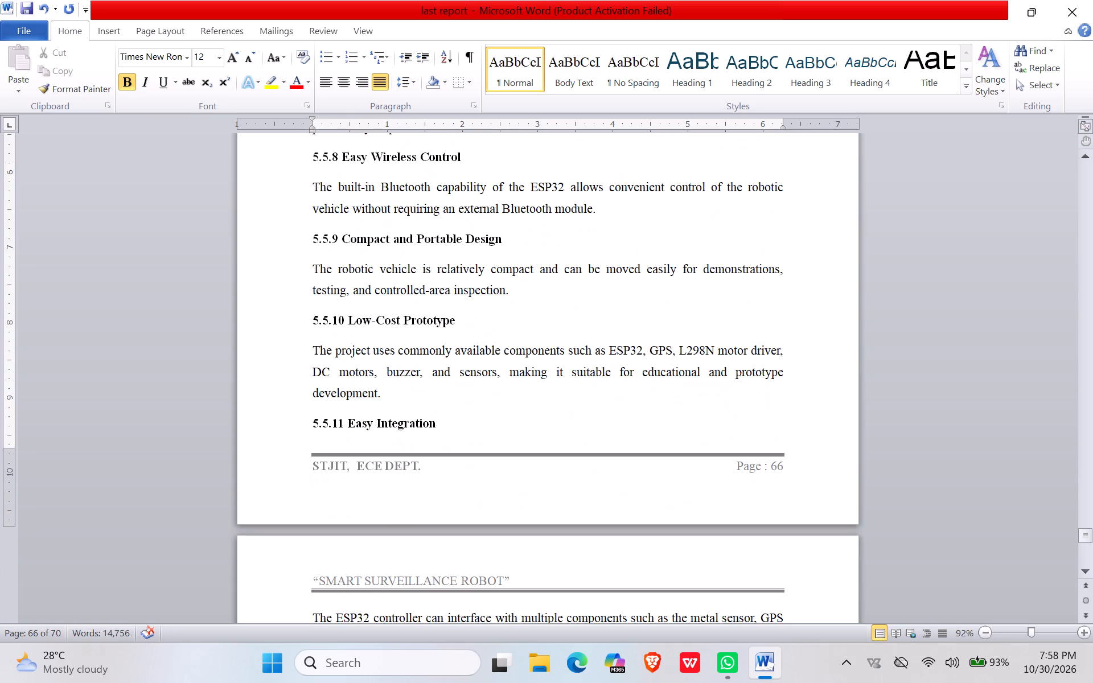
scroll(351, 426, down, 2)
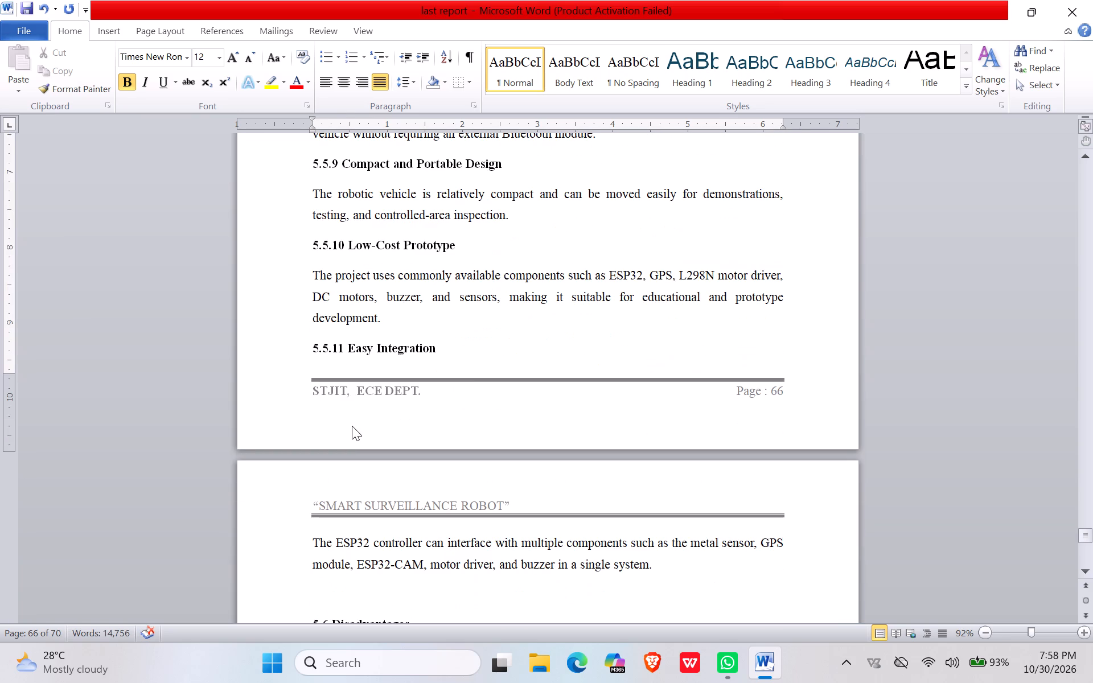
scroll(352, 426, down, 2)
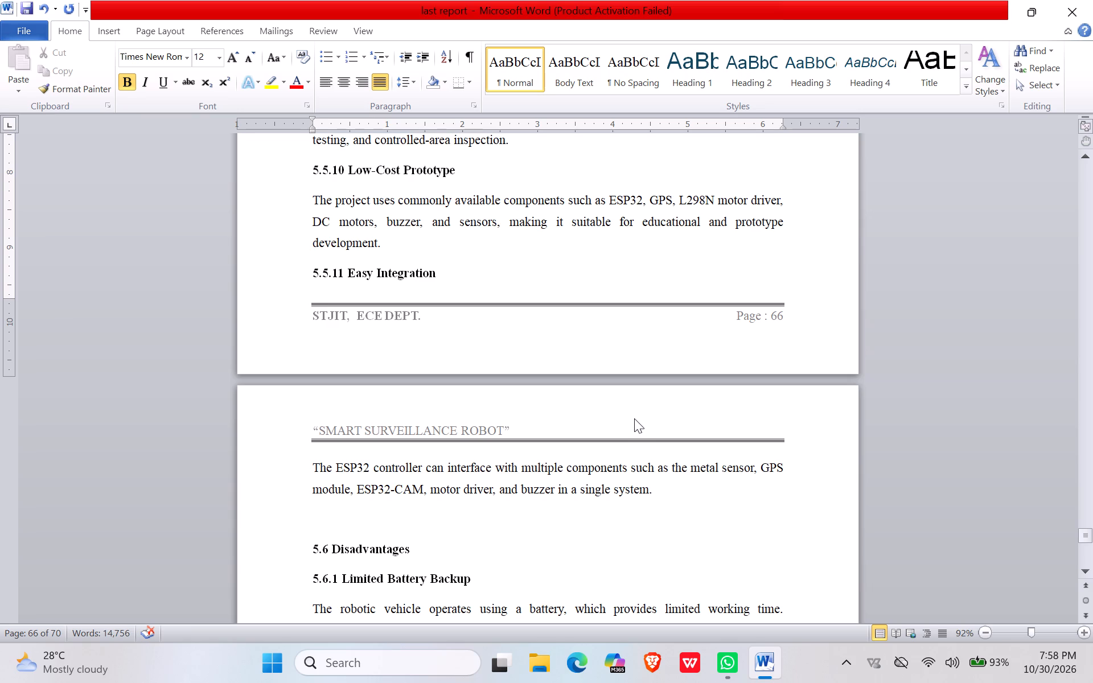
scroll(528, 354, up, 5)
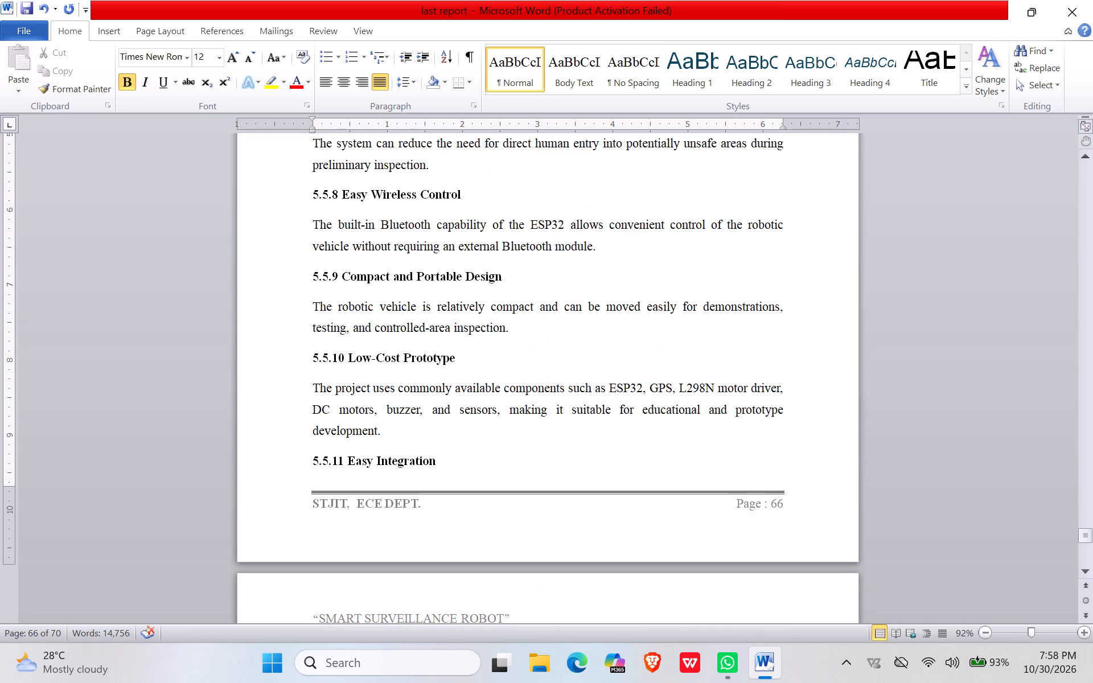
scroll(522, 356, up, 13)
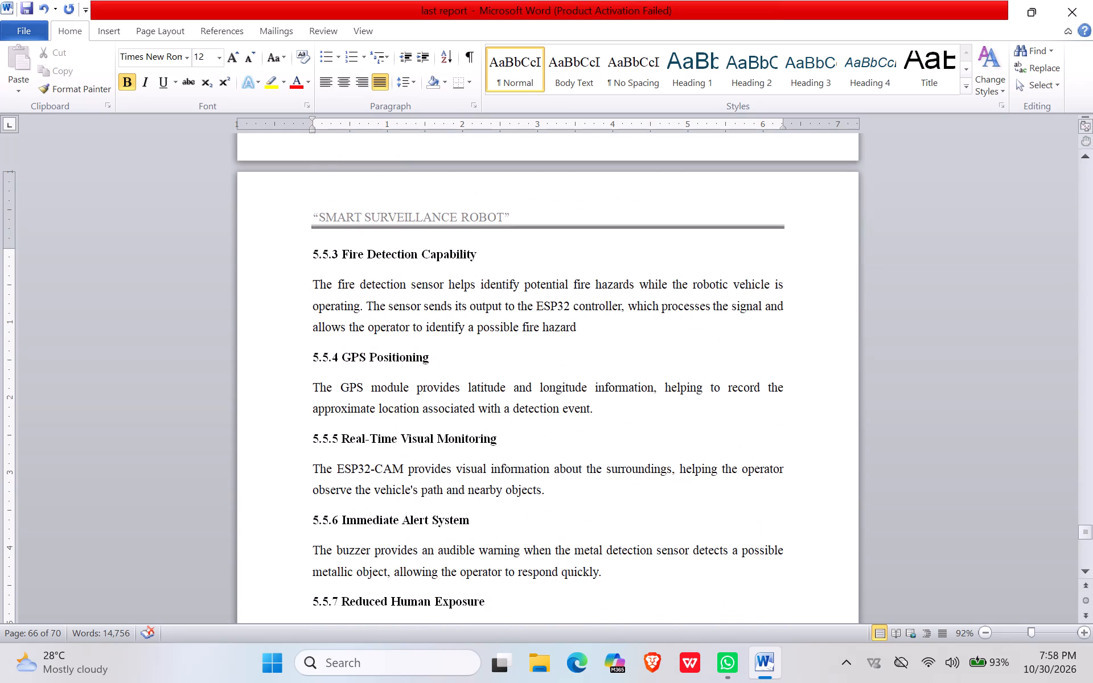
scroll(529, 356, up, 4)
scroll(529, 355, down, 19)
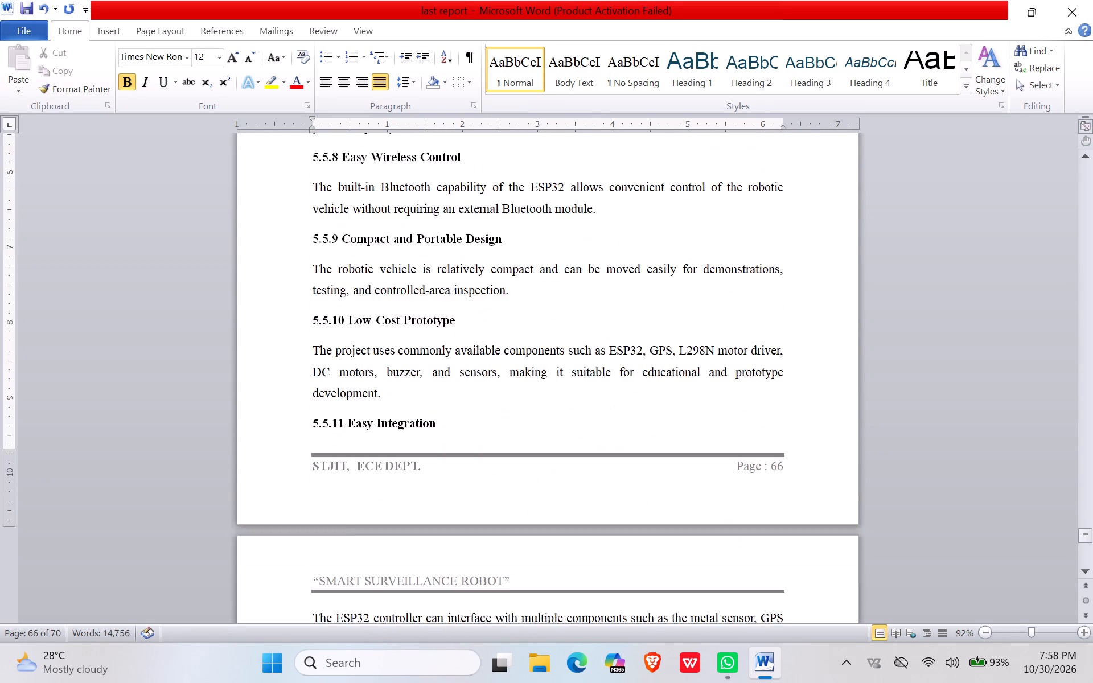
scroll(527, 363, down, 5)
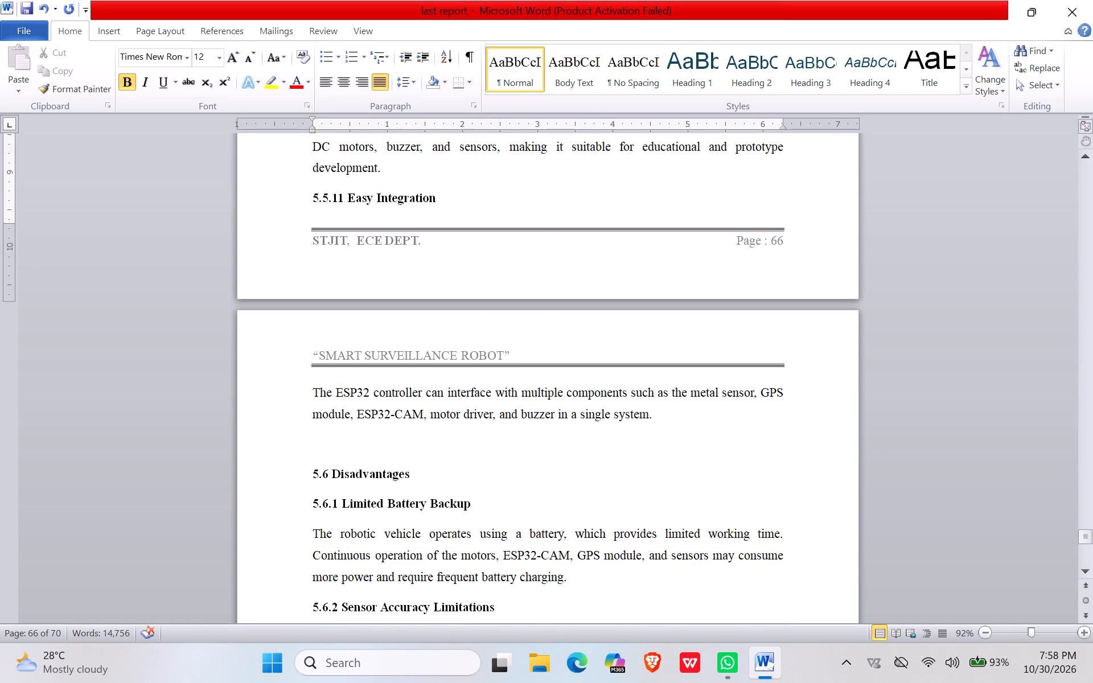
drag(665, 422, 312, 188)
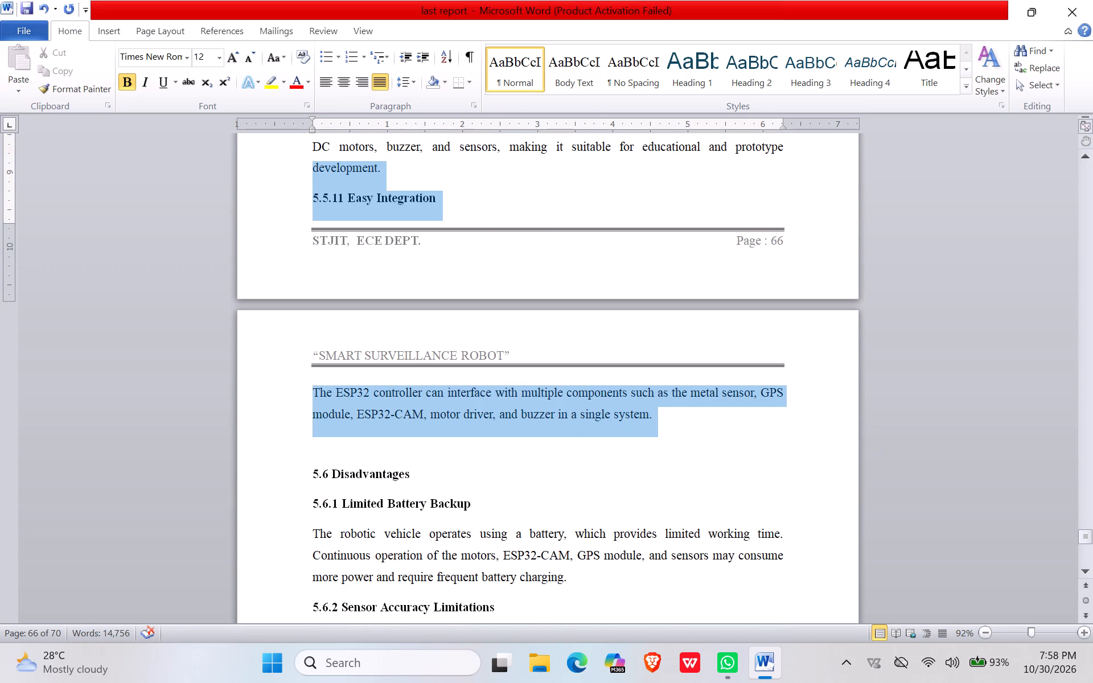
drag(312, 188, 314, 220)
key(BackSpace)
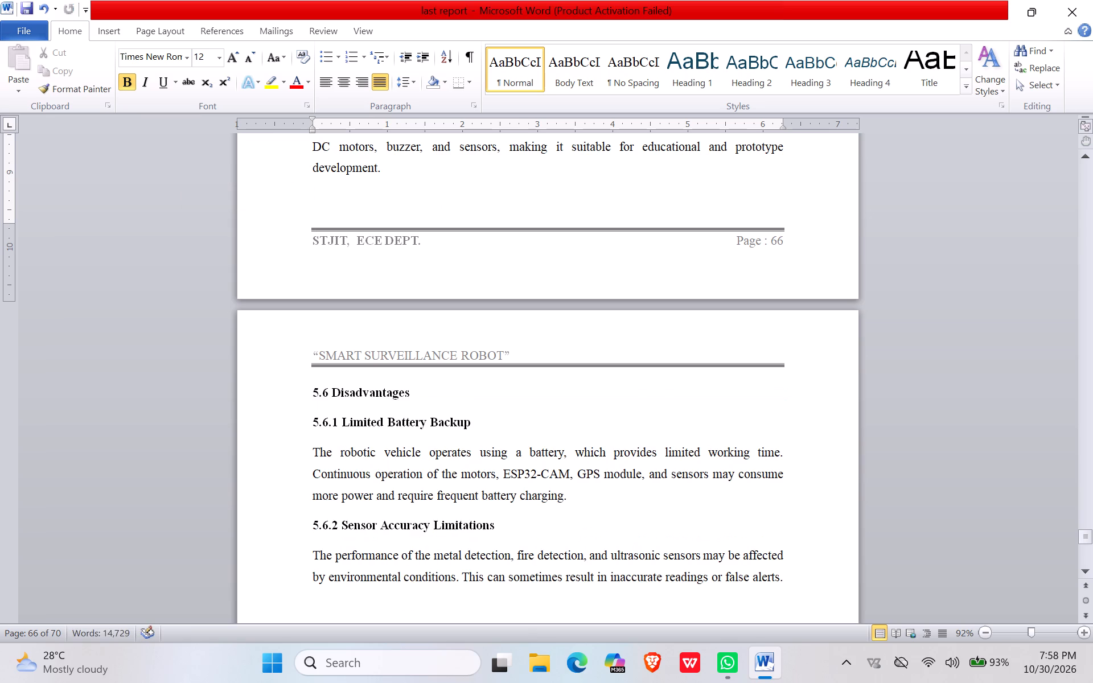
key(BackSpace)
key(Return)
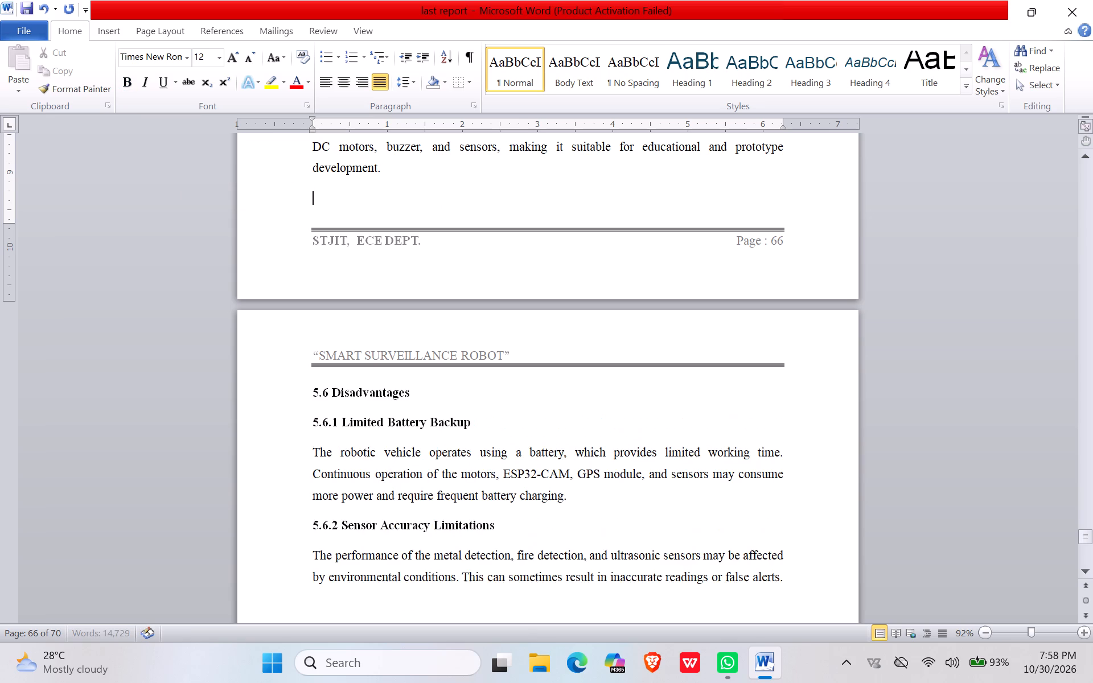
Remove the blank lines above the 5.6.3 Camera Performance heading.
scroll(319, 242, down, 3)
scroll(359, 371, down, 1)
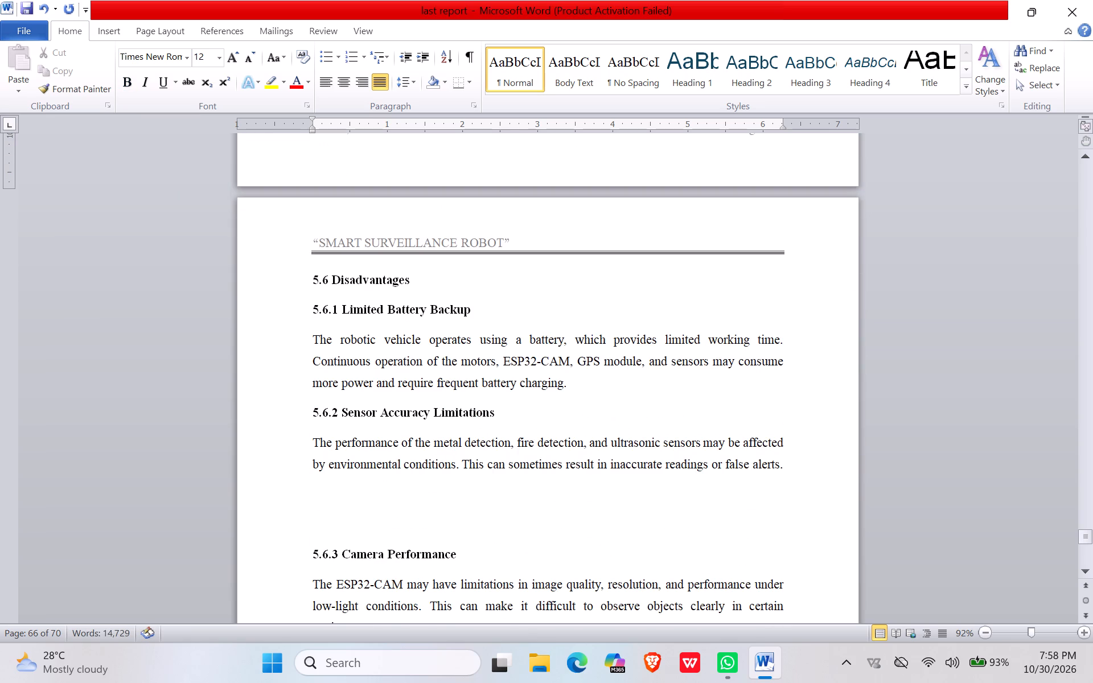
click(311, 520)
key(Return)
key(BackSpace)
key(BackSpace)
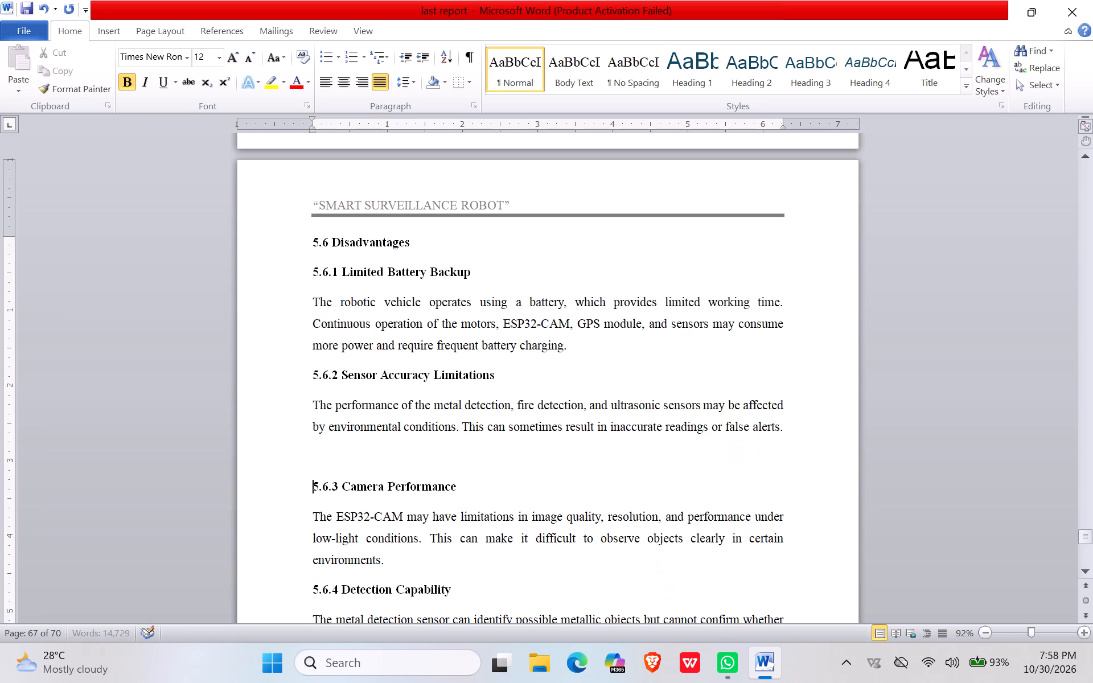
key(BackSpace)
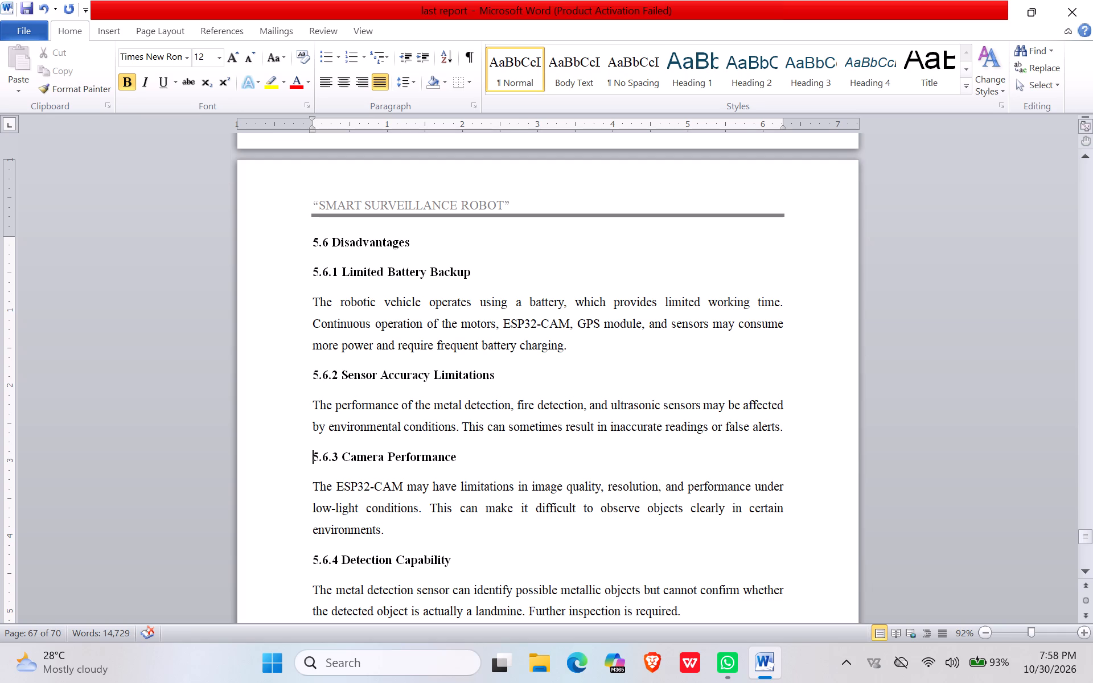
Delete the sentence starting "The robotic vehicle operates using a battery" from section 5.6.1 Limited Battery Backup.
drag(816, 302, 285, 305)
key(BackSpace)
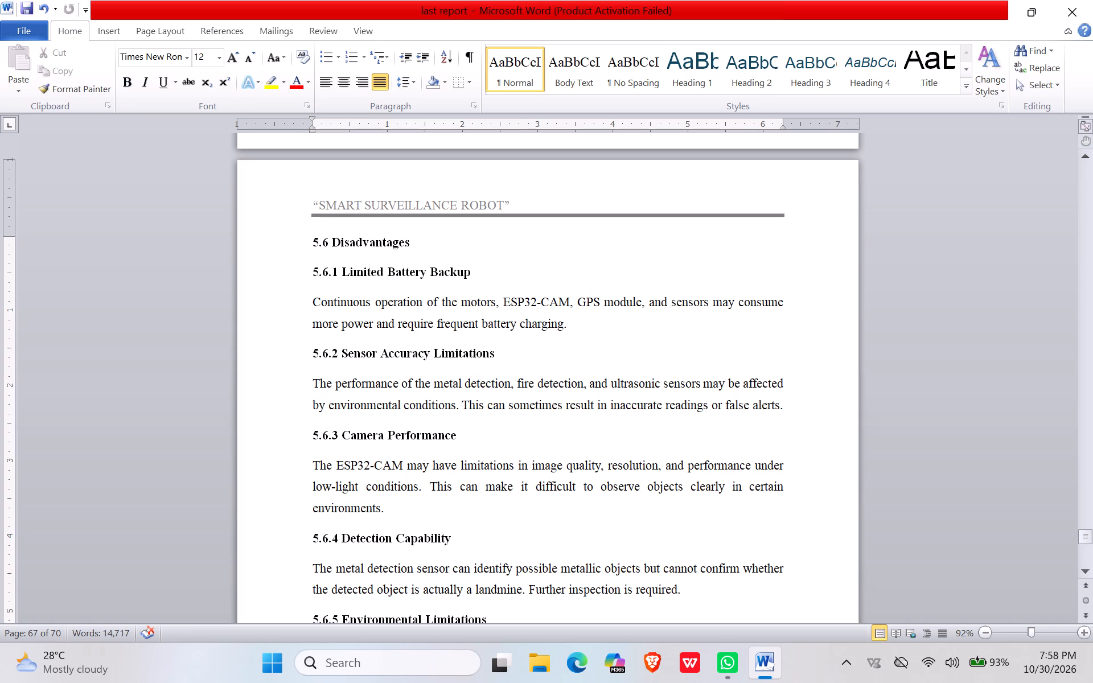
Remove the five blank lines above the CHAPTER 6 heading so it starts at the top of its page.
scroll(455, 487, down, 5)
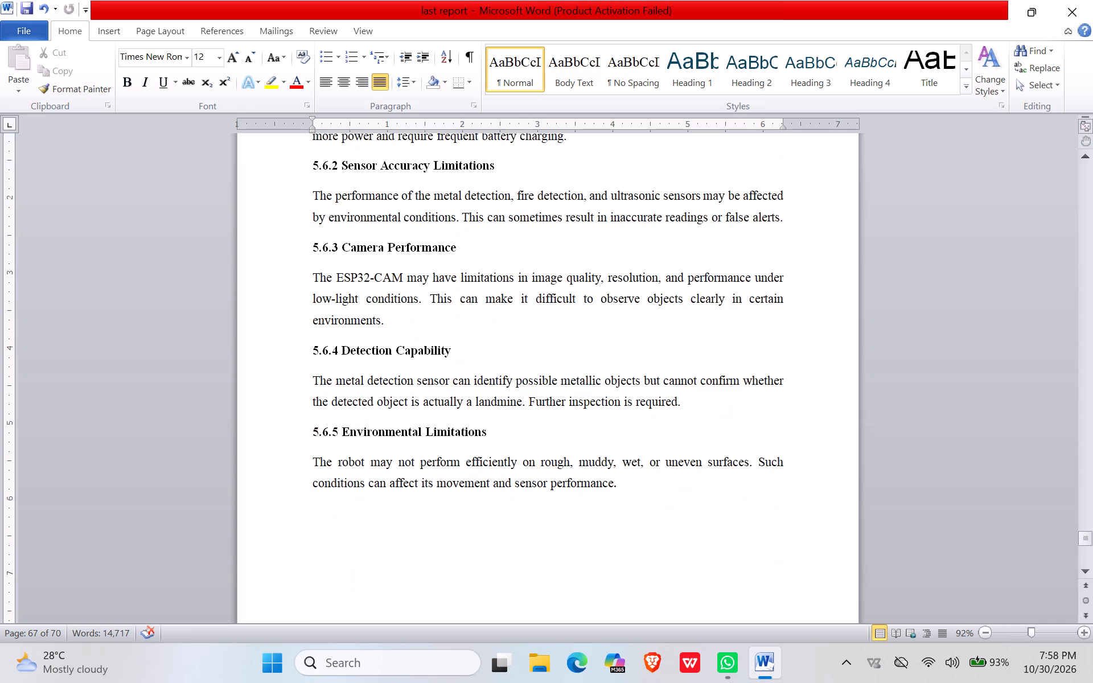
scroll(461, 489, down, 12)
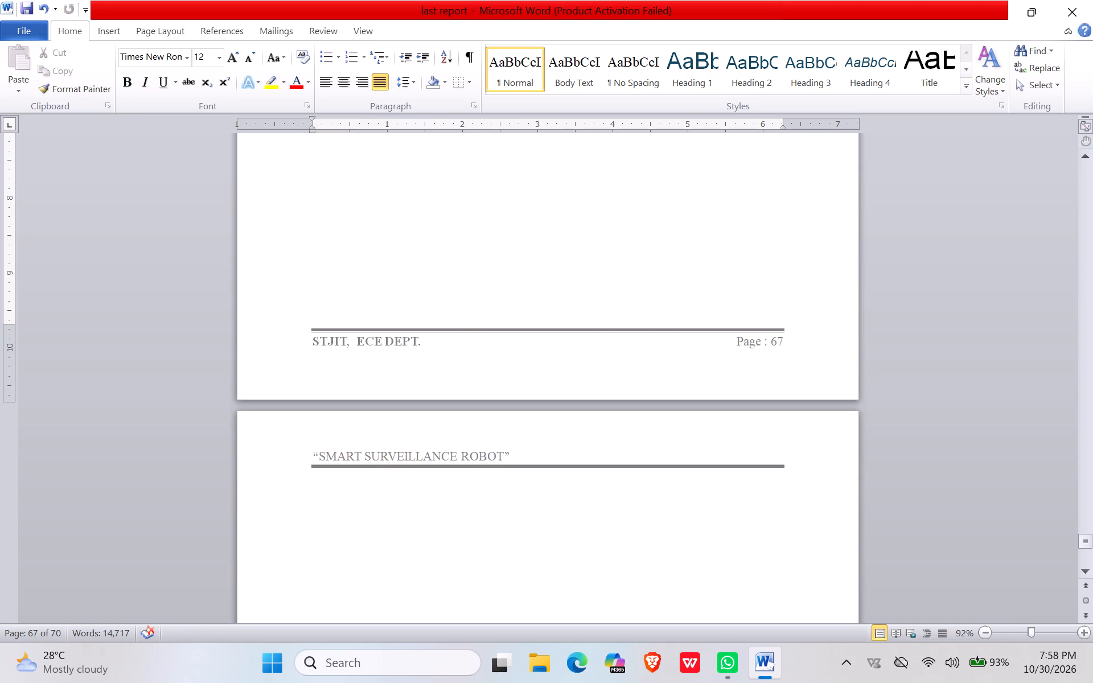
scroll(450, 509, up, 8)
scroll(445, 509, down, 14)
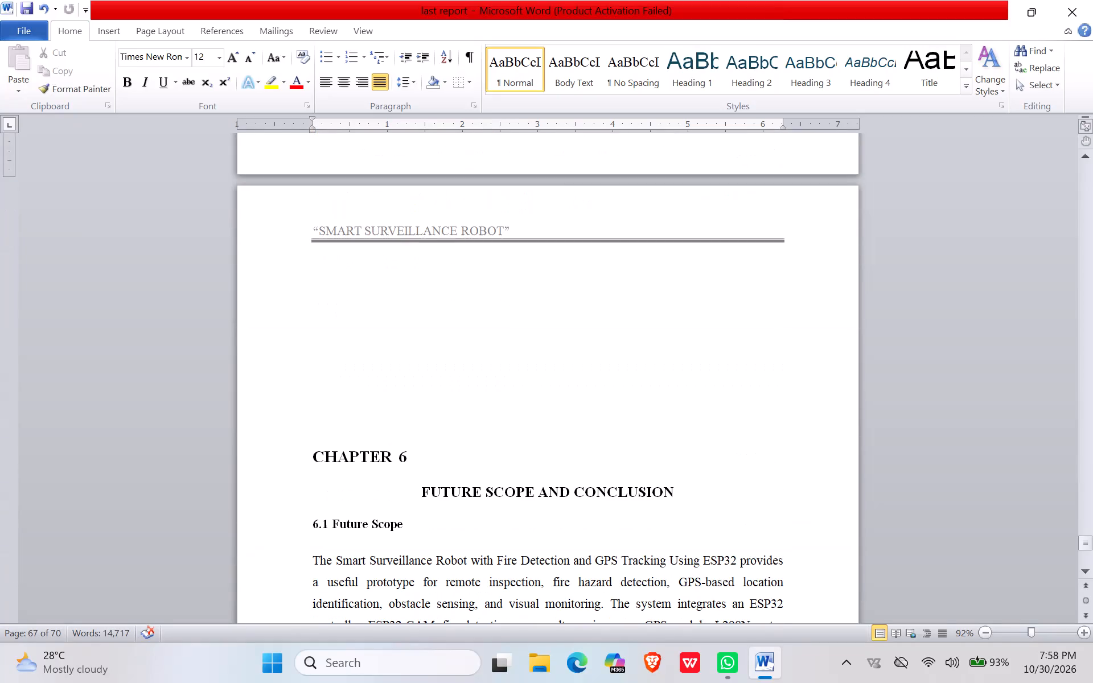
click(307, 452)
key(BackSpace)
key(BackSpace)
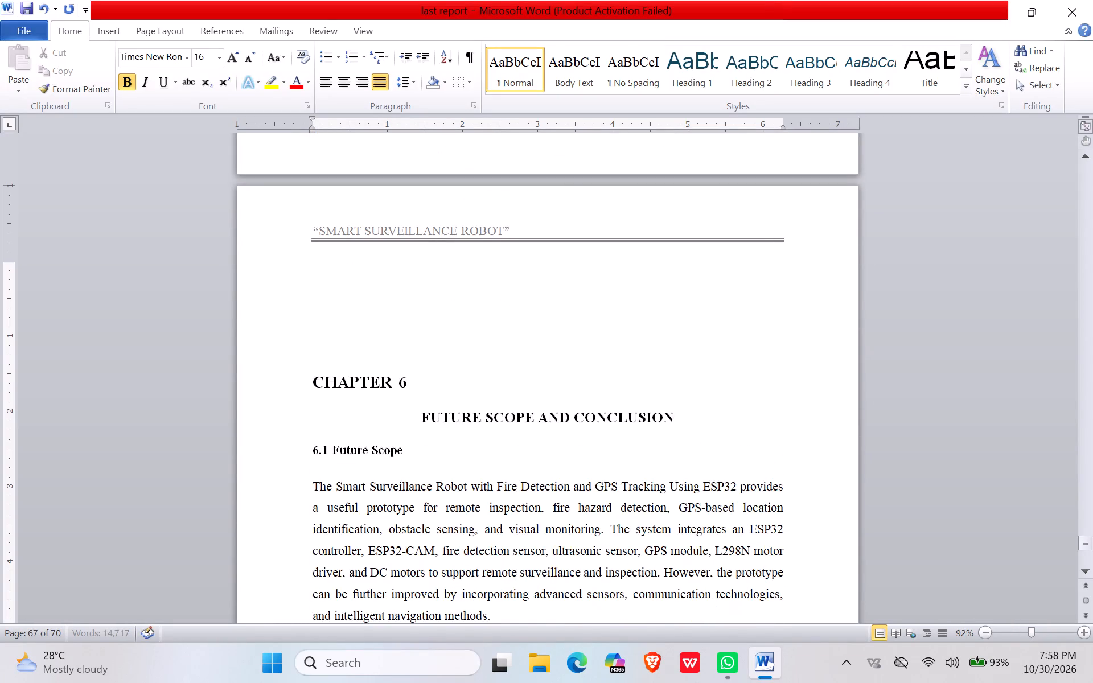
key(BackSpace)
key(BackSpace)
key(BackSpace)
scroll(311, 457, down, 3)
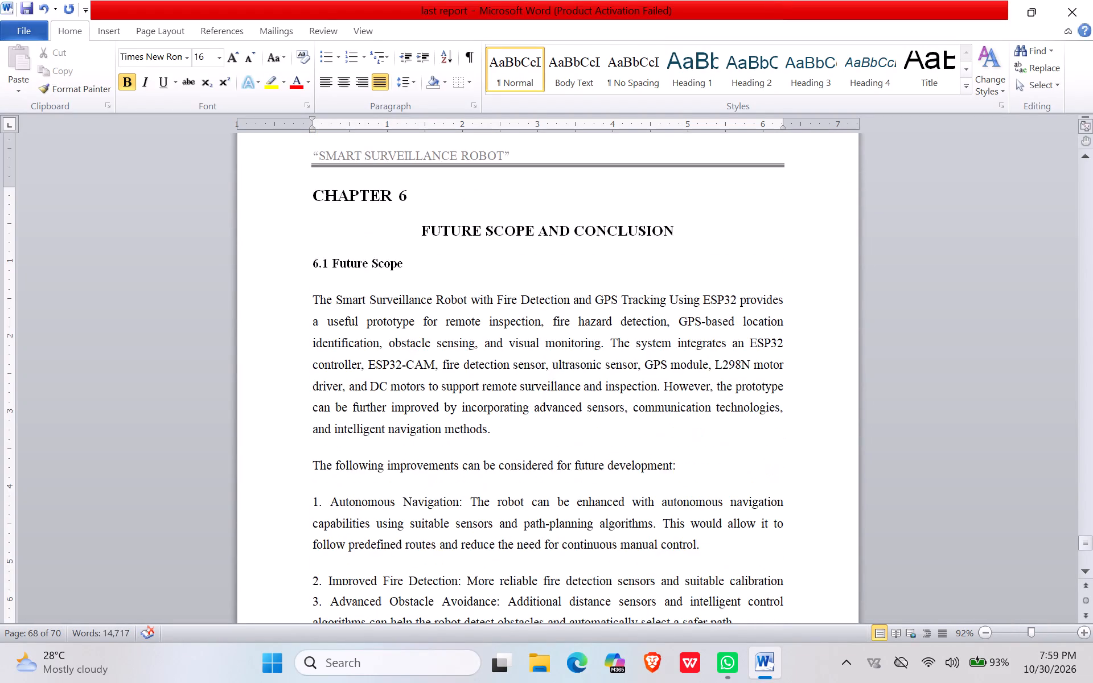
Delete items 9 Better Power Management and 10 Artificial Intelligence Integration from the 6.1 Future Scope list.
scroll(311, 464, down, 10)
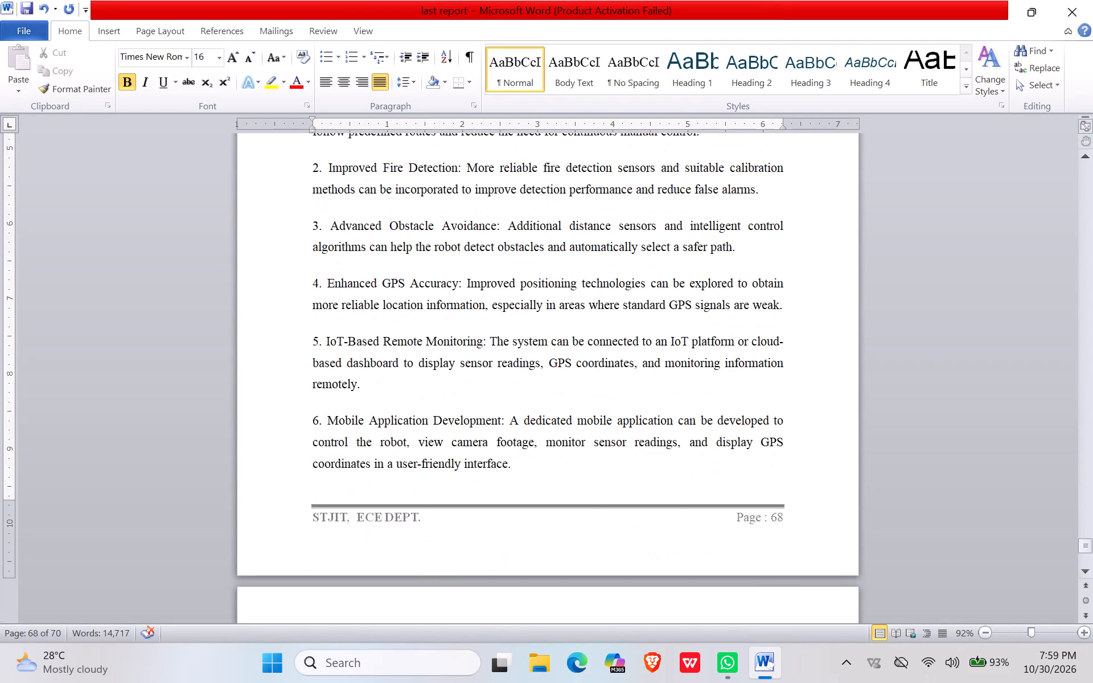
scroll(310, 465, down, 12)
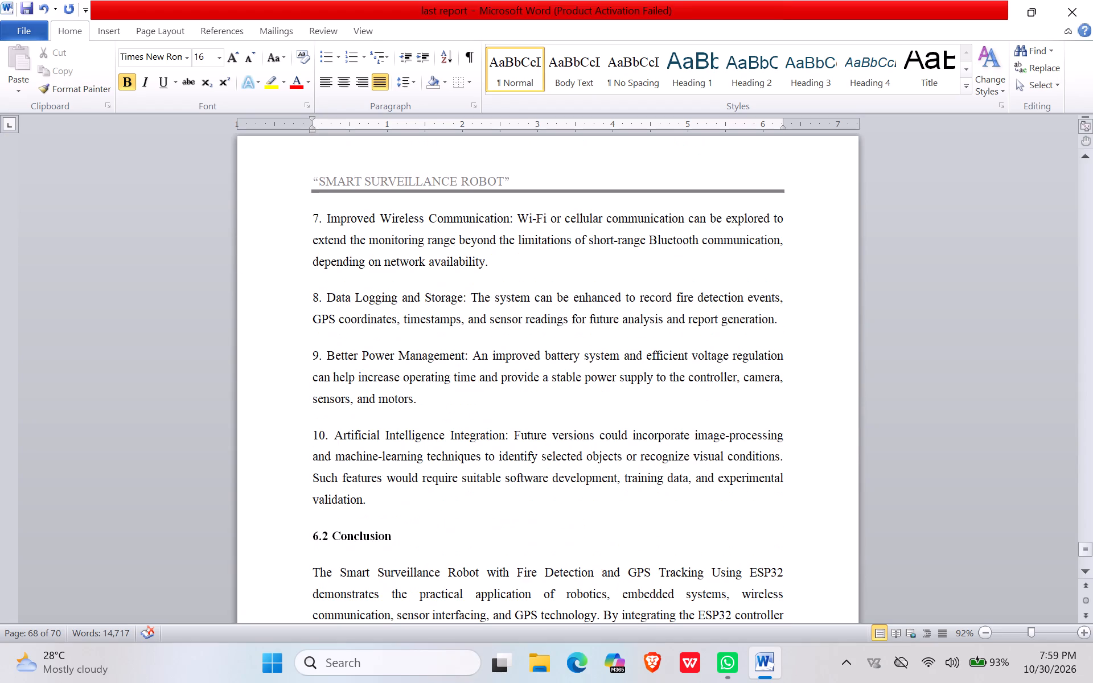
drag(381, 507, 317, 381)
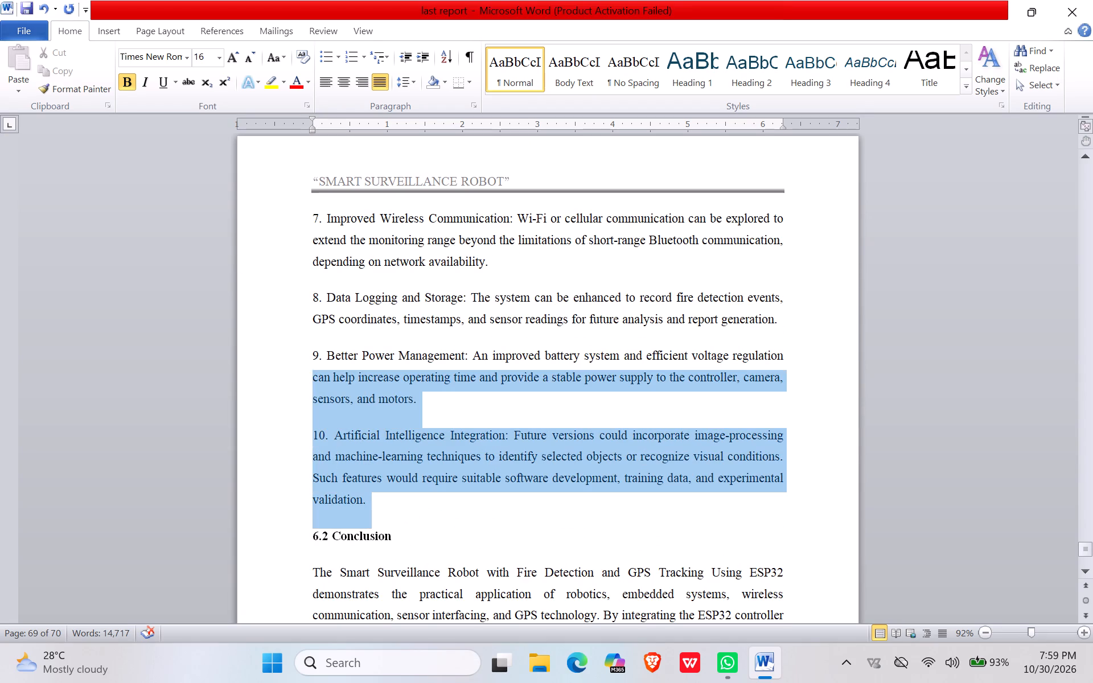
drag(317, 381, 309, 352)
key(BackSpace)
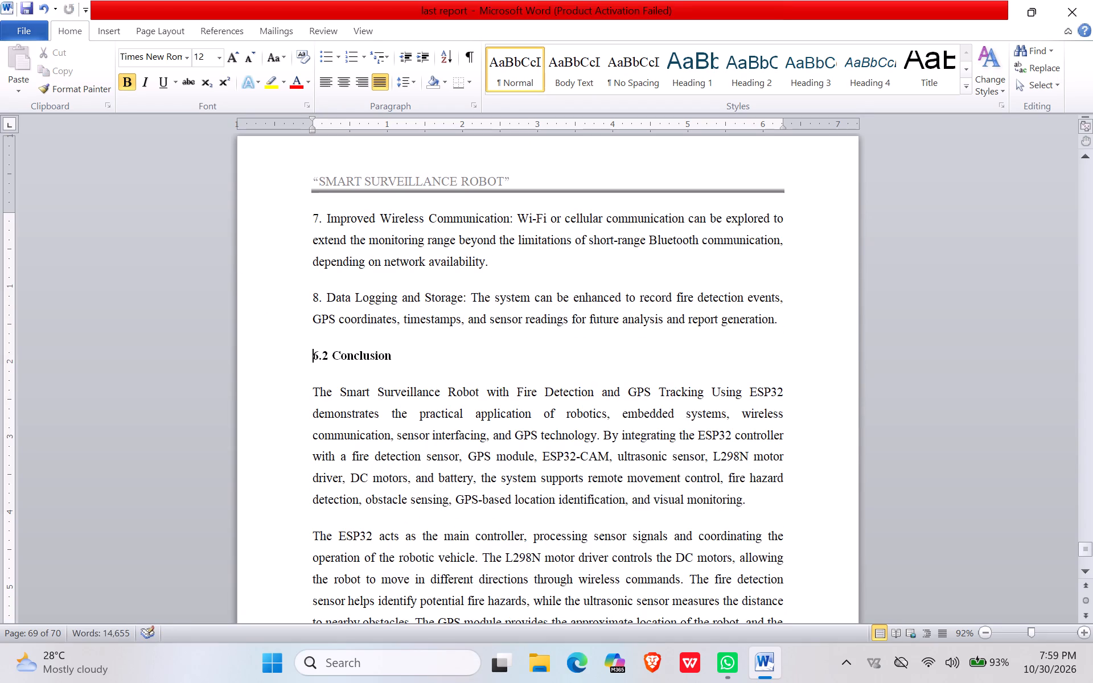
Delete item 8 Data Logging and Storage from the end of the 6.1 Future Scope list.
scroll(327, 369, down, 17)
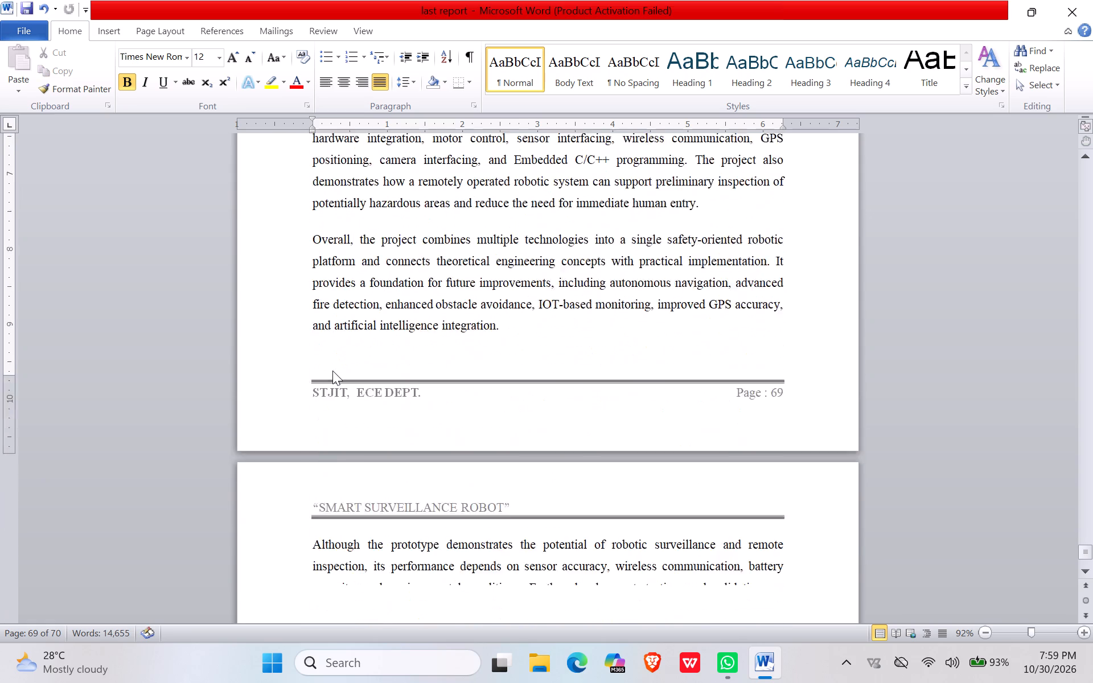
scroll(332, 371, up, 20)
scroll(332, 371, up, 4)
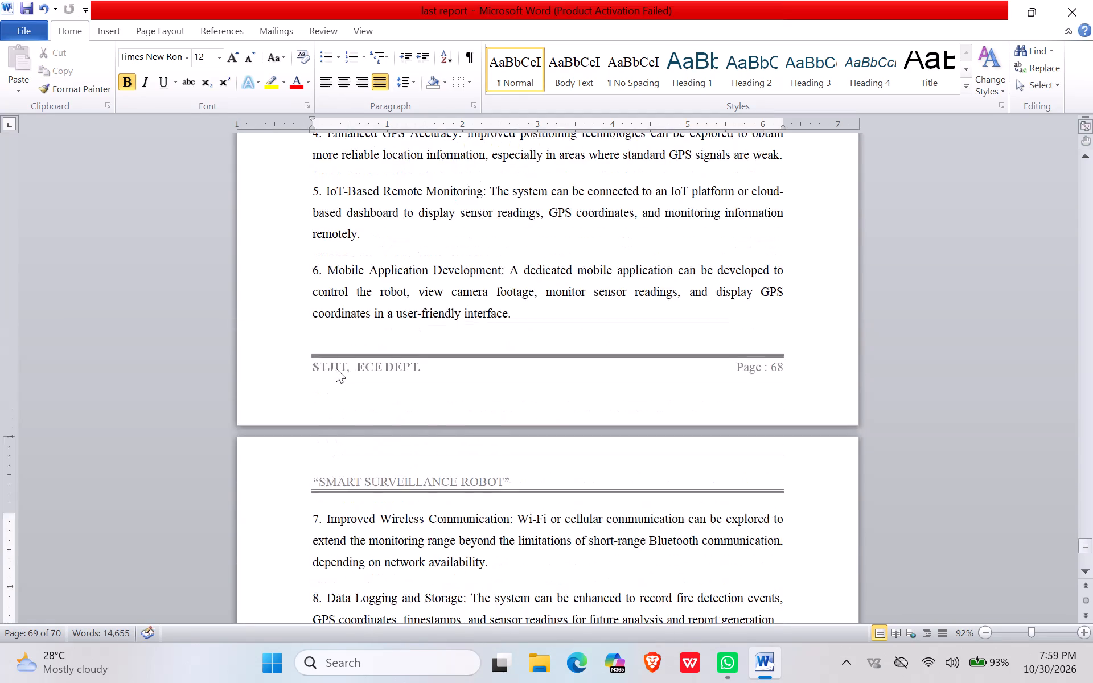
scroll(336, 368, up, 7)
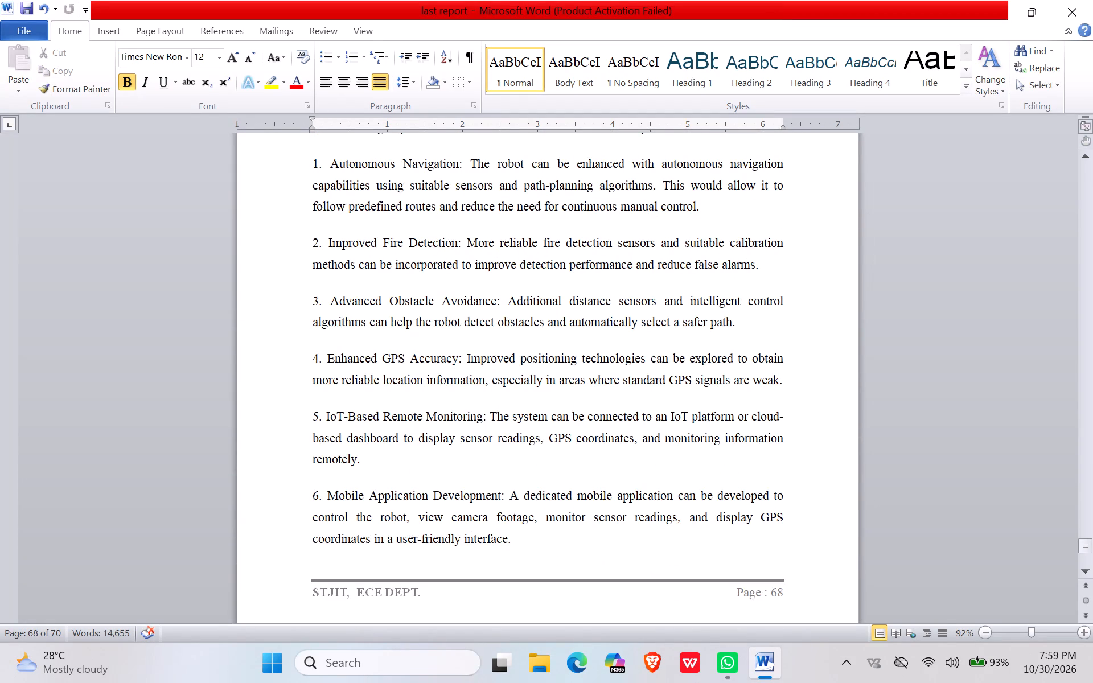
scroll(405, 488, down, 9)
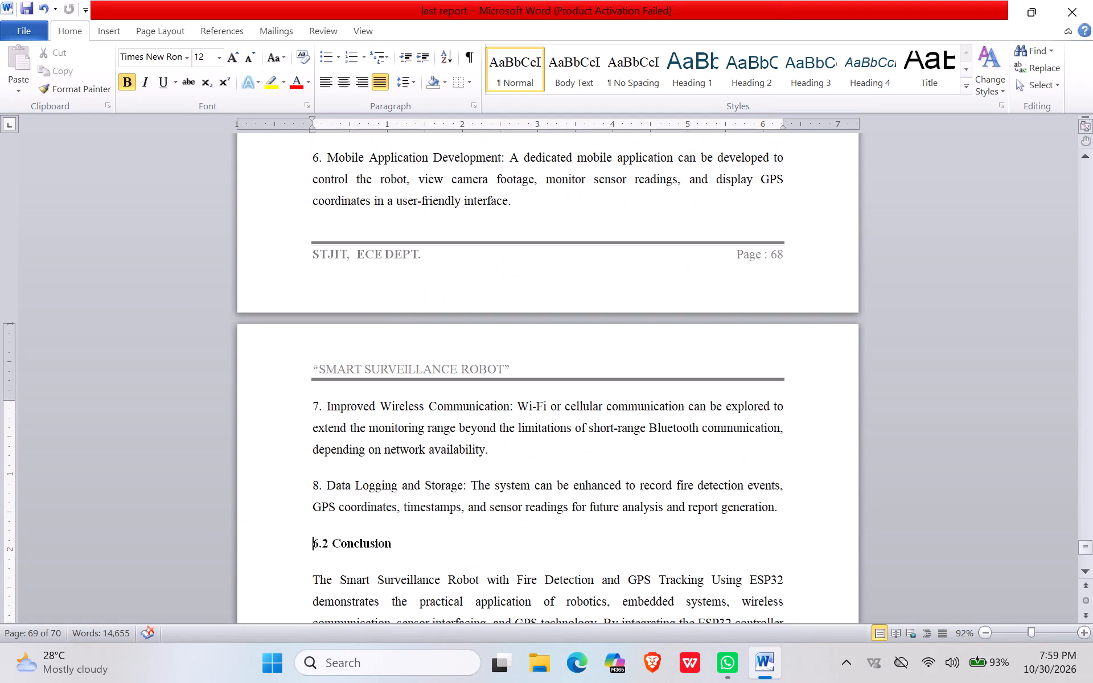
drag(805, 507, 324, 489)
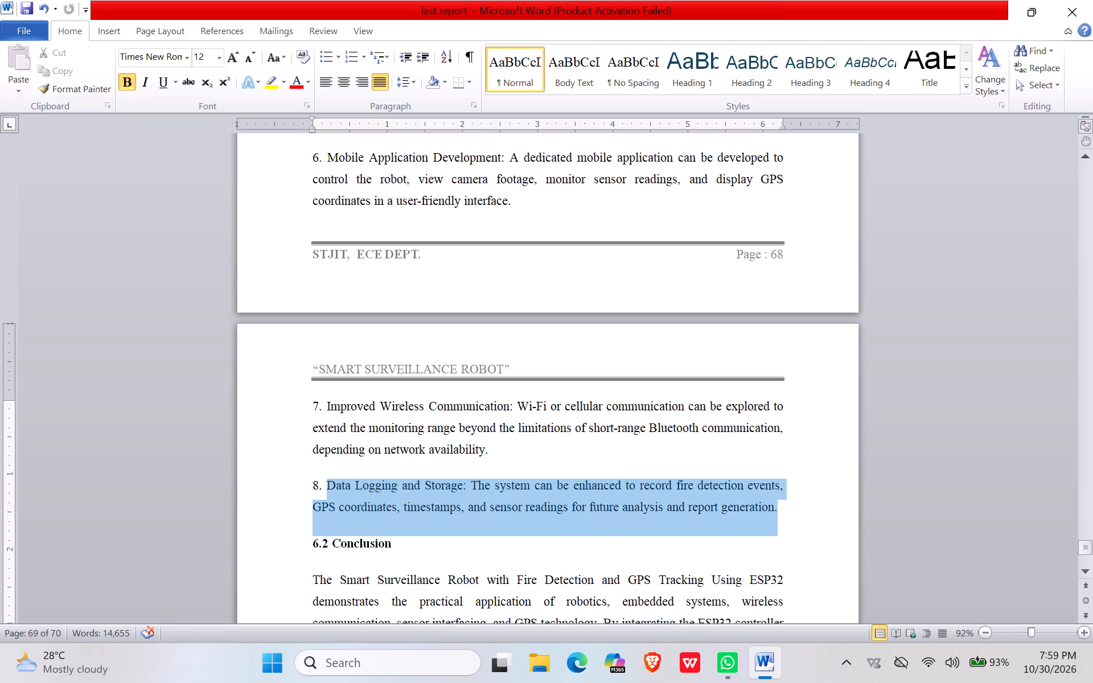
drag(324, 489, 315, 488)
key(BackSpace)
Delete the sentence starting "Overall, the project combines multiple technologies" from section 6.2 Conclusion.
scroll(318, 474, down, 9)
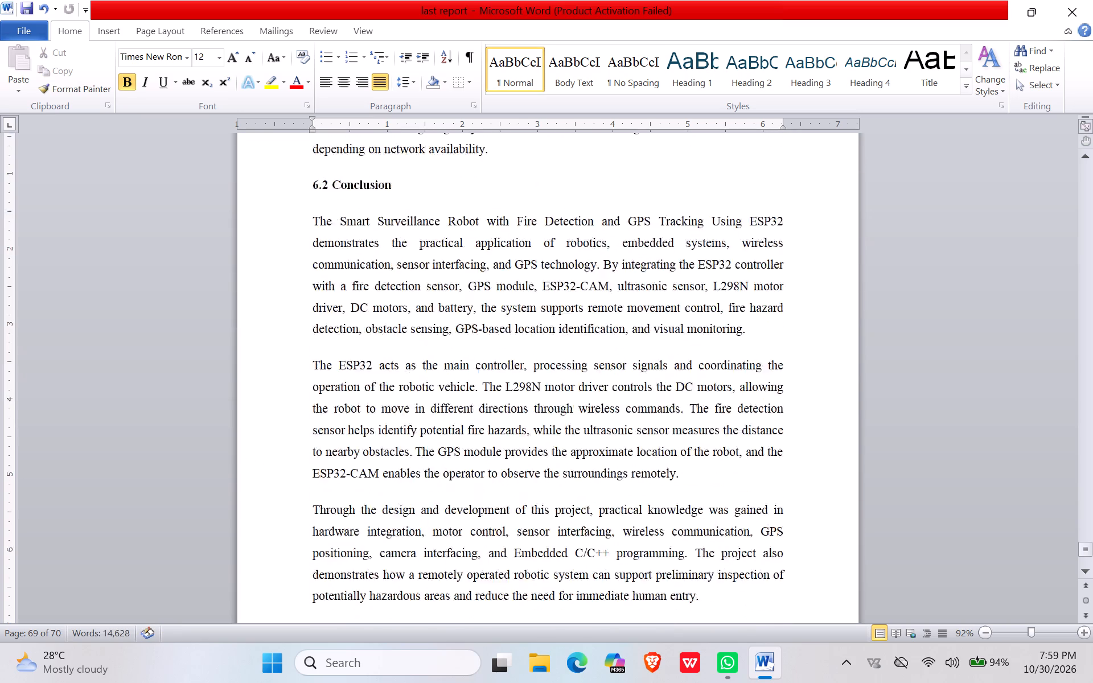
scroll(318, 490, down, 12)
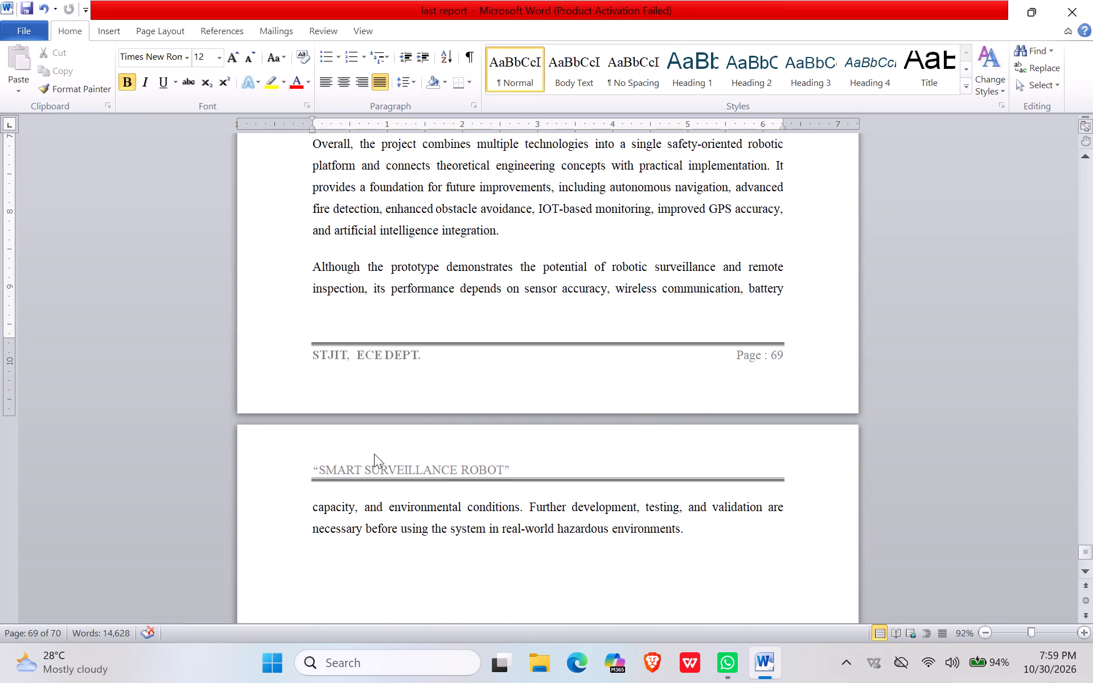
scroll(374, 453, up, 7)
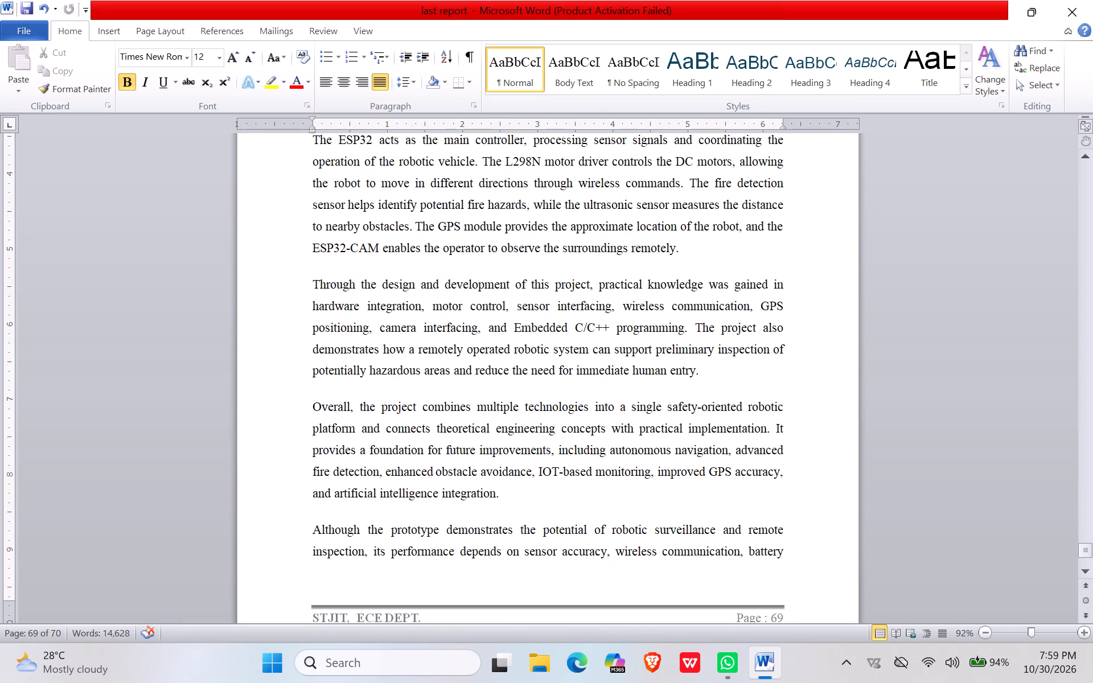
drag(769, 430, 320, 395)
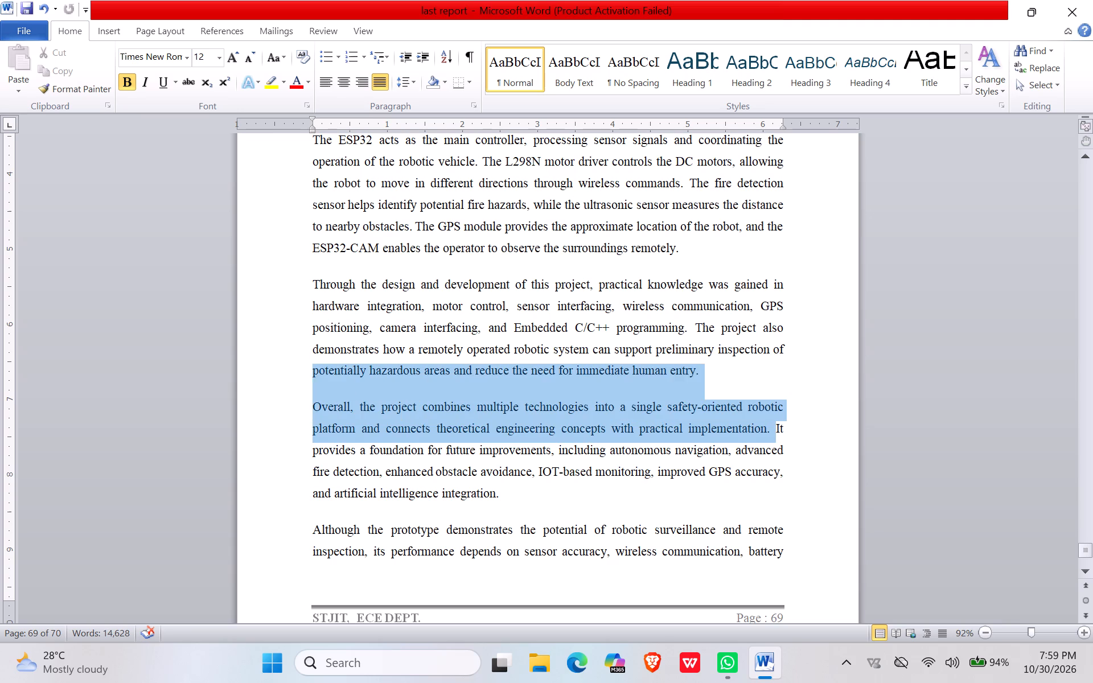
drag(320, 395, 297, 405)
key(BackSpace)
scroll(348, 439, down, 7)
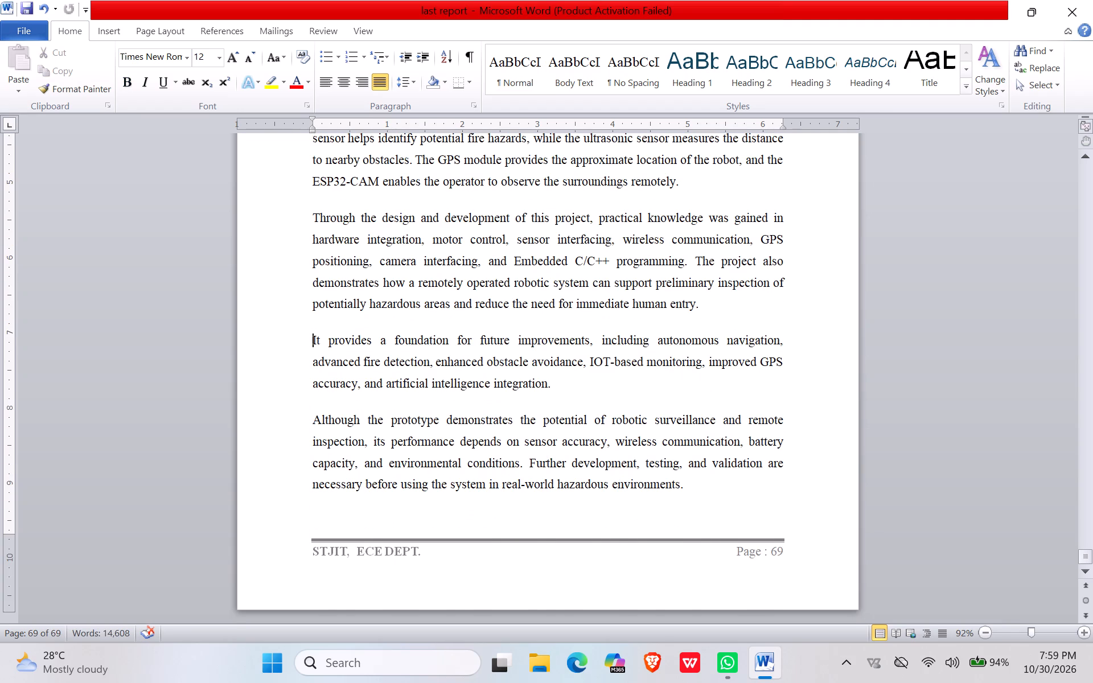
Save the shortened report document.
scroll(373, 448, up, 5)
scroll(543, 476, up, 20)
scroll(543, 476, up, 7)
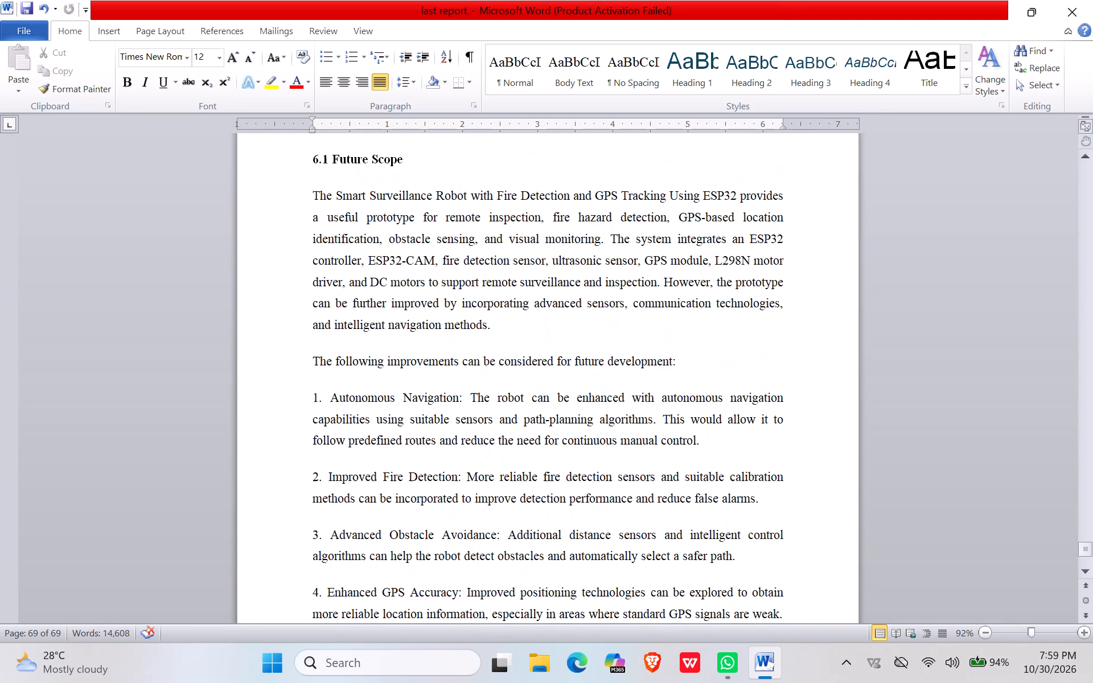
key(ctrl+s)
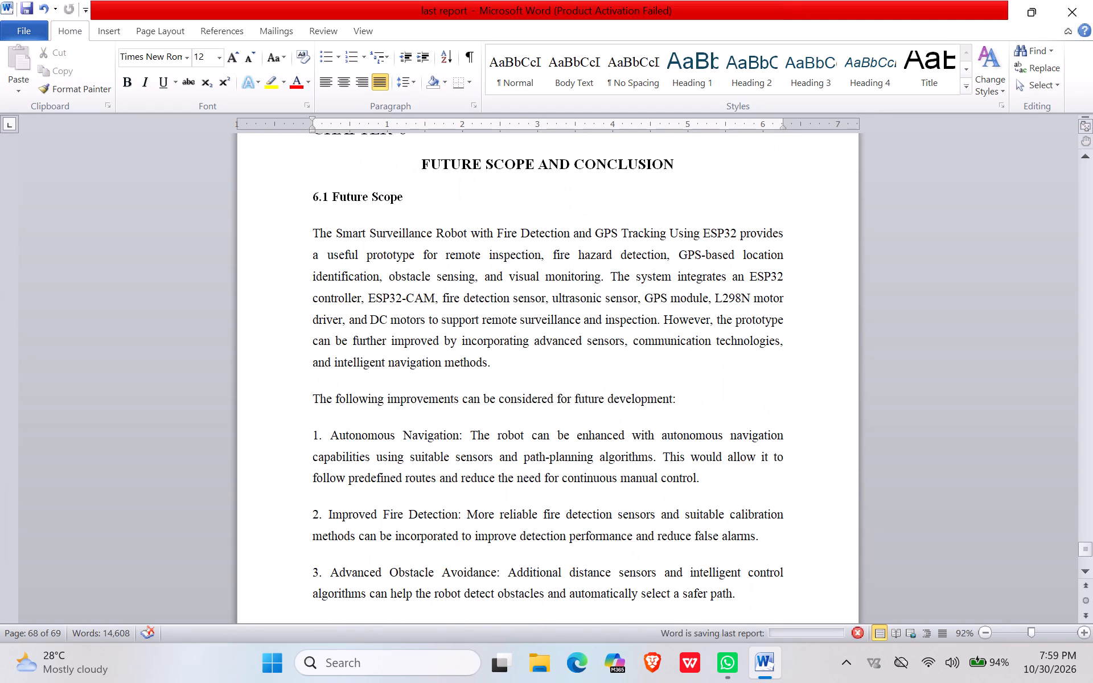
key(ctrl+s)
key(ctrl+s)
key(ctrl+s)
key(ctrl+s)
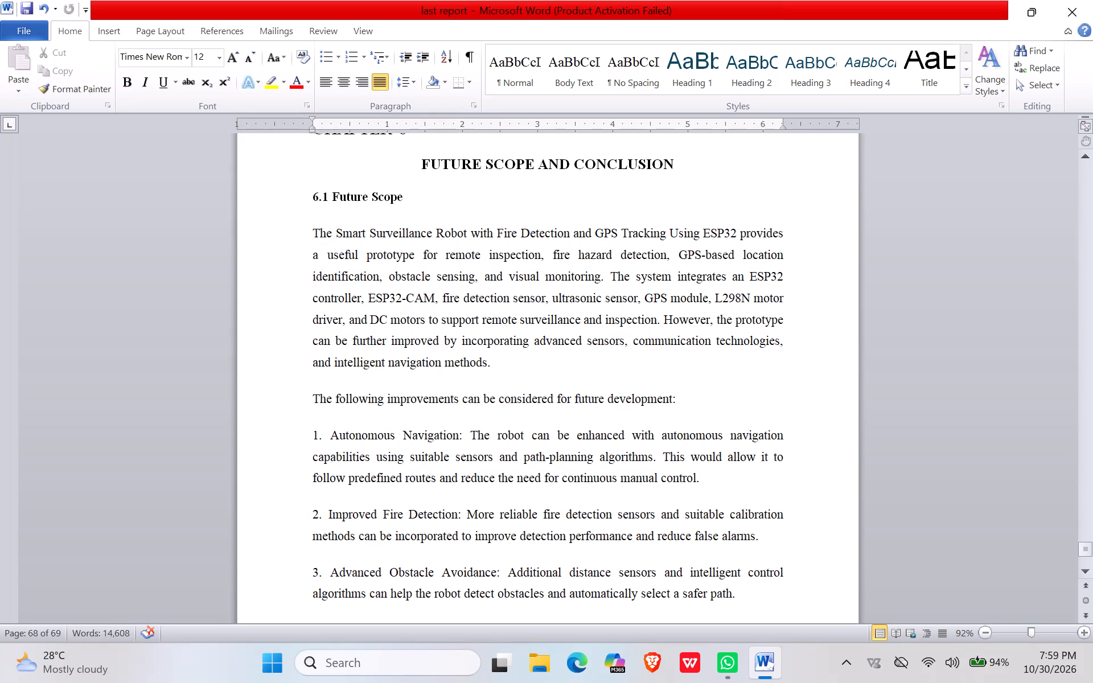
Save the report after the Chapter 6 deletions.
key(ctrl+s)
key(ctrl+s)
Look back through the report from Chapter 6 to the 1.1 General Introduction heading on page 1.
scroll(582, 398, up, 13)
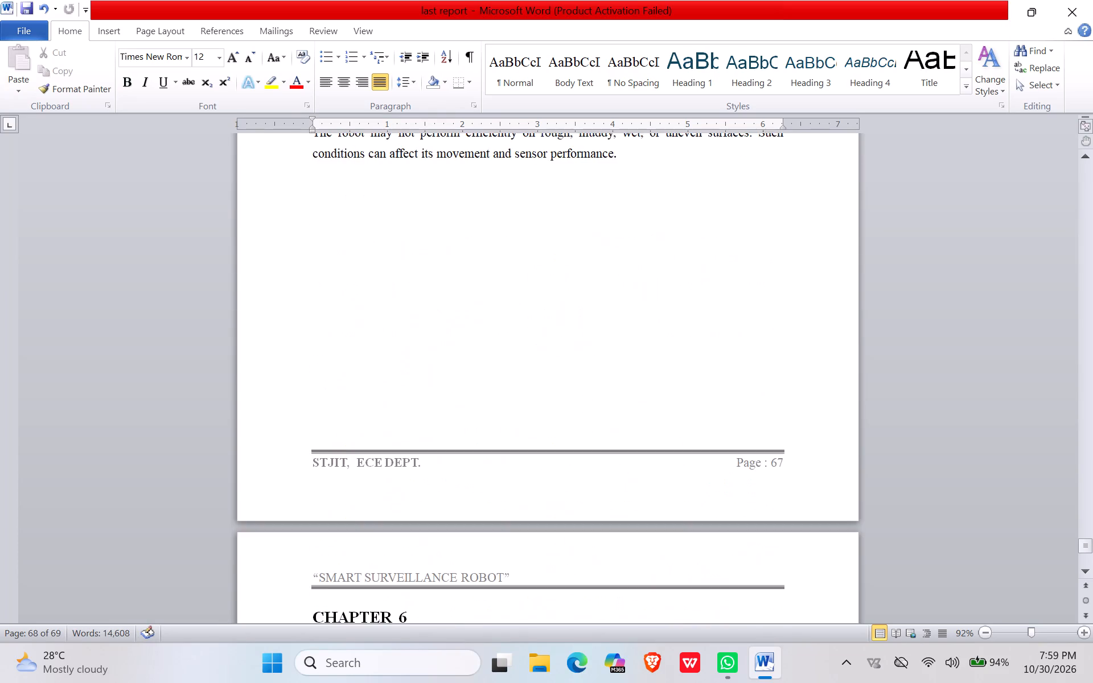
scroll(584, 396, up, 18)
scroll(586, 393, up, 16)
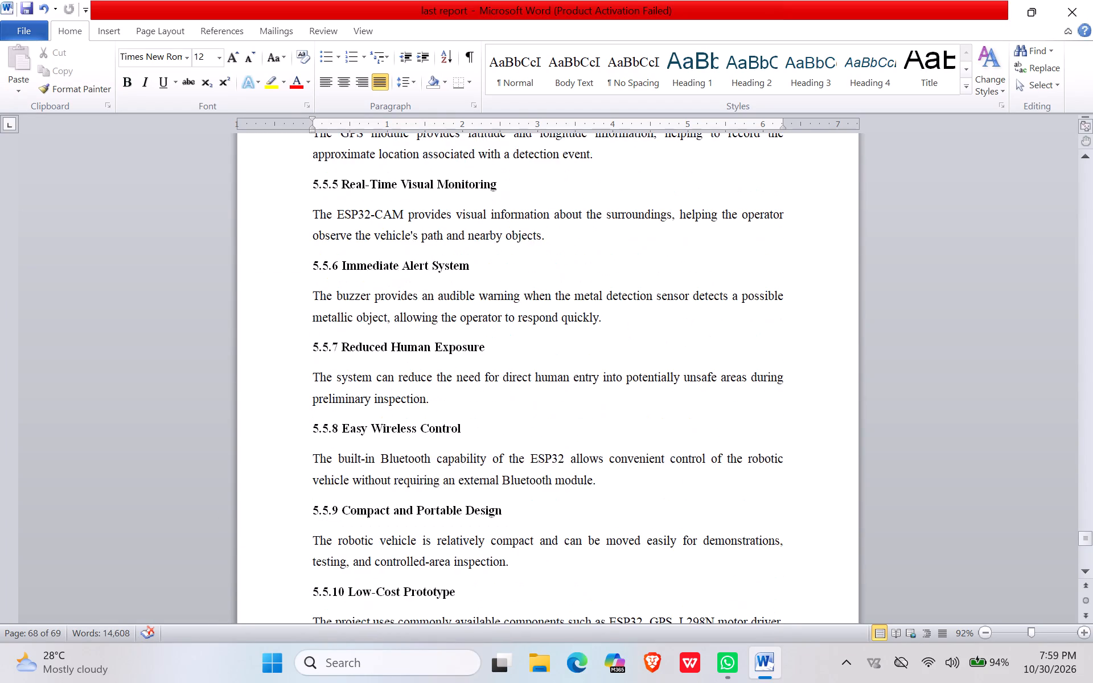
scroll(586, 388, up, 18)
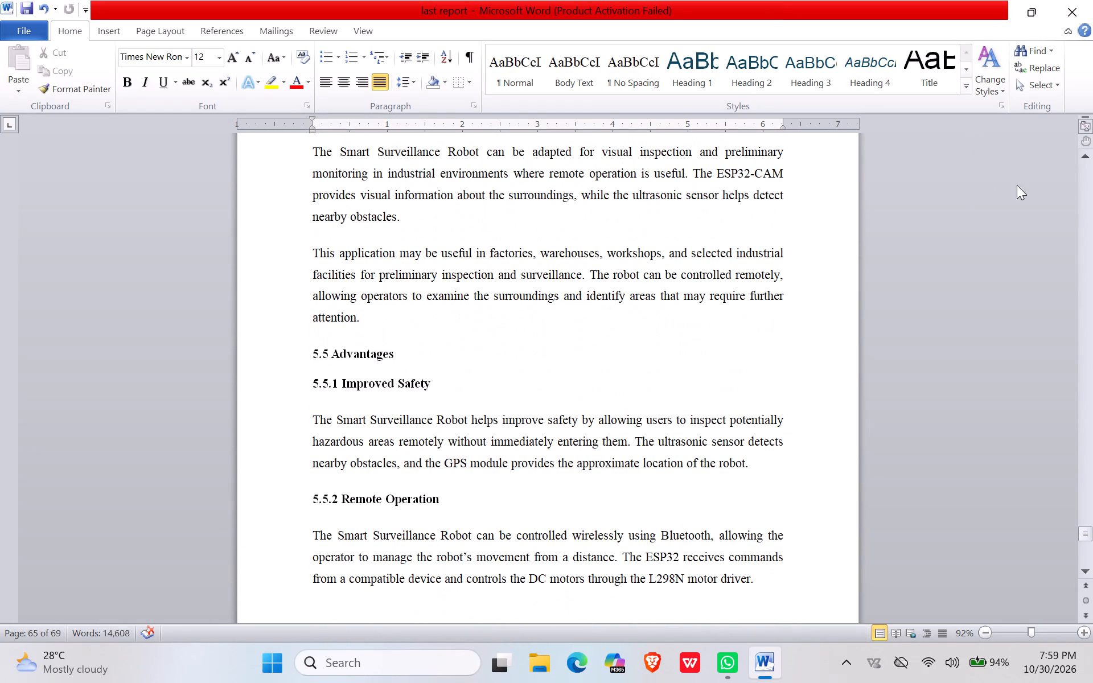
click(1081, 183)
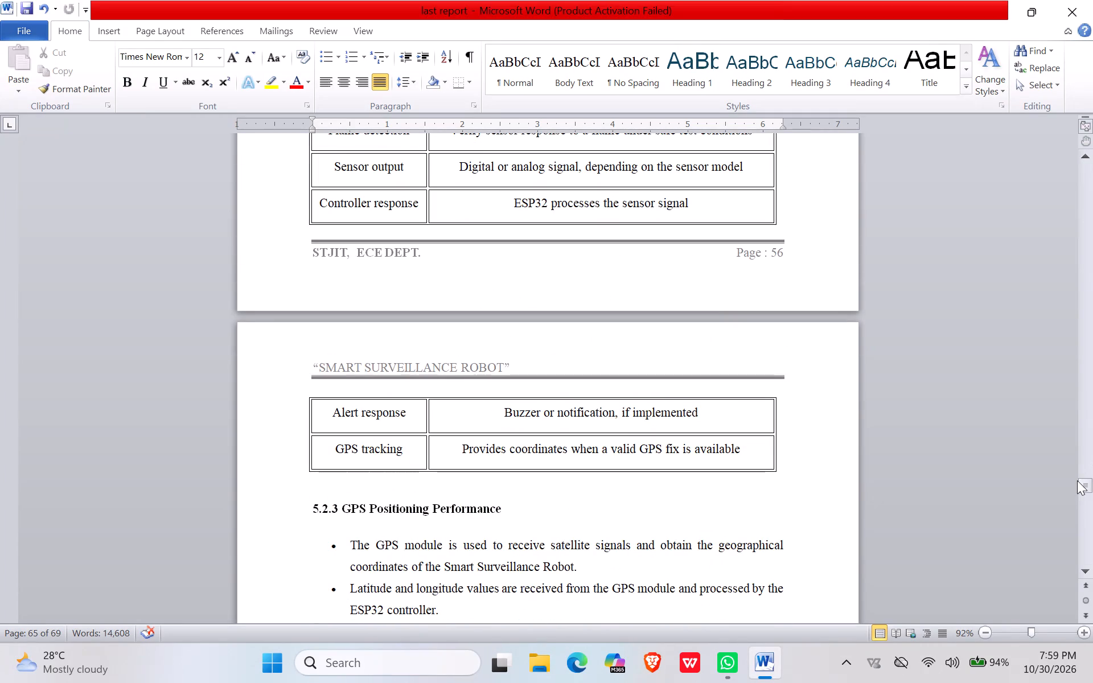
drag(1076, 481, 1045, 227)
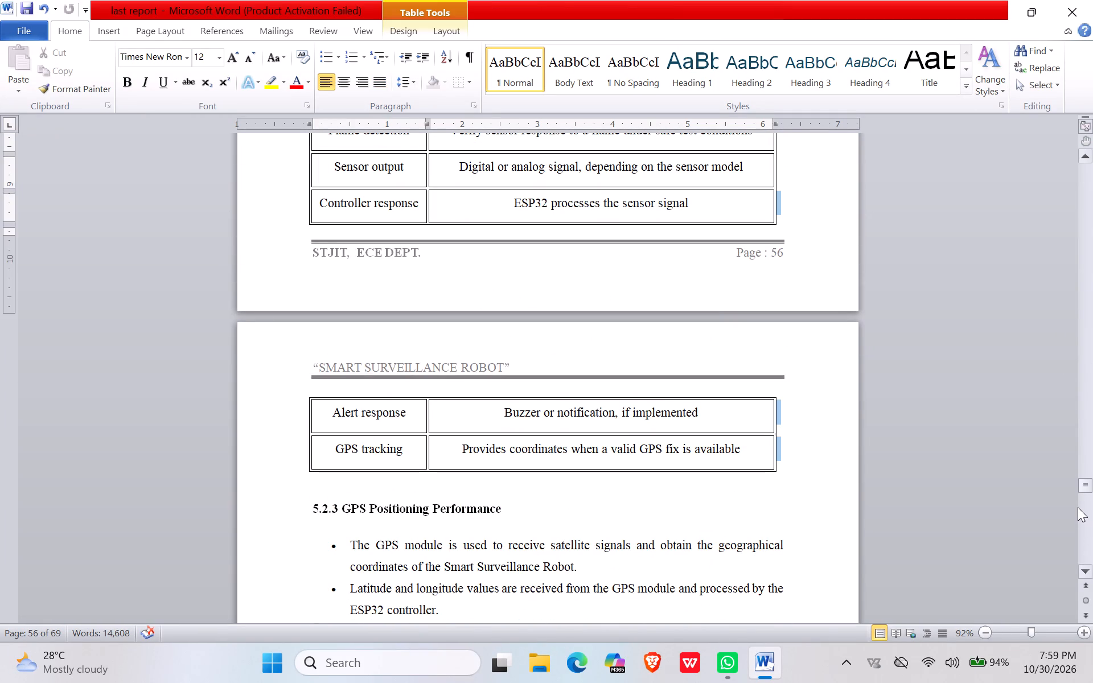
click(1081, 478)
drag(1083, 482, 1079, 133)
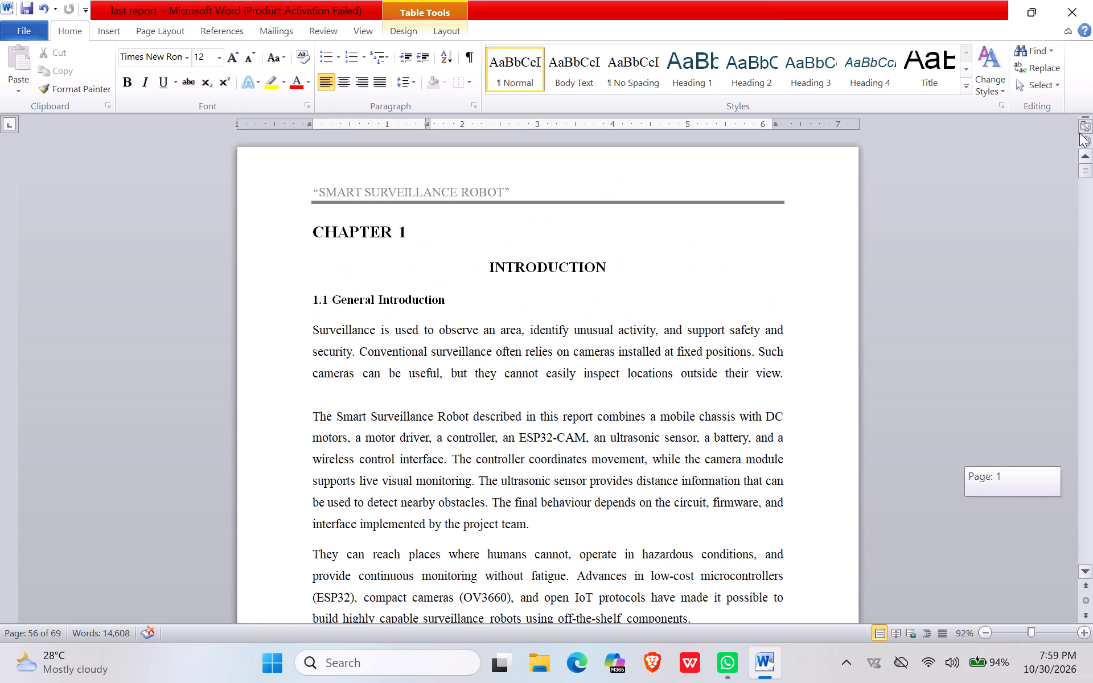
drag(1079, 133, 1079, 128)
click(977, 308)
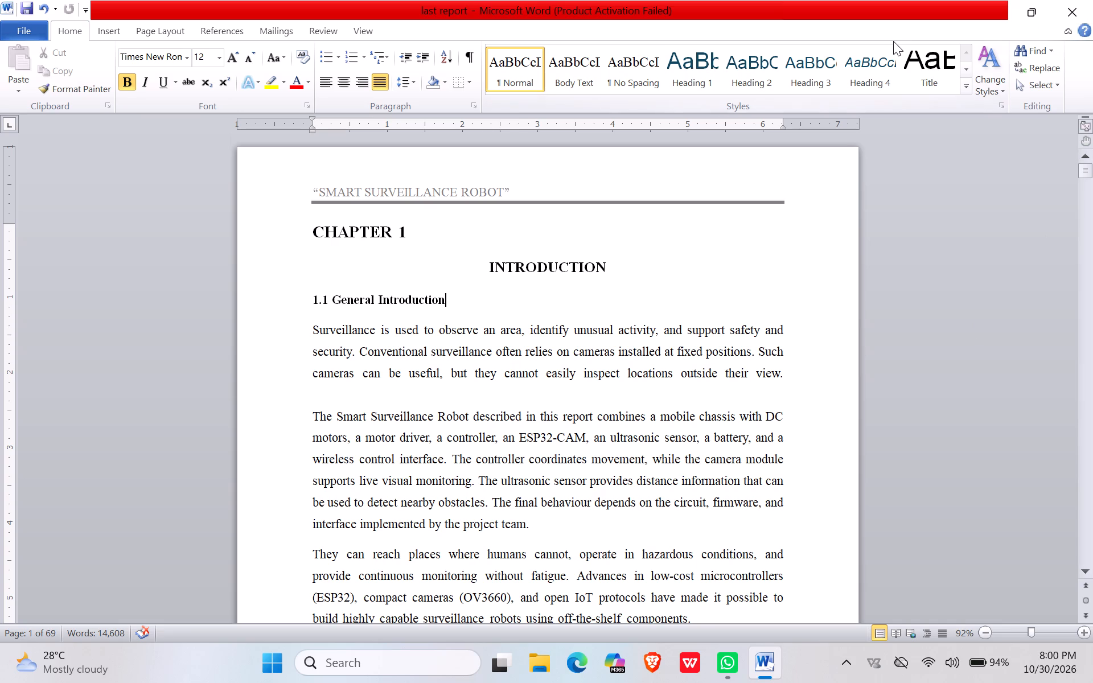
Save the report document again from its first page.
key(ctrl+s)
key(ctrl+s)
key(ctrl+s)
key(ctrl+s)
key(ctrl+s)
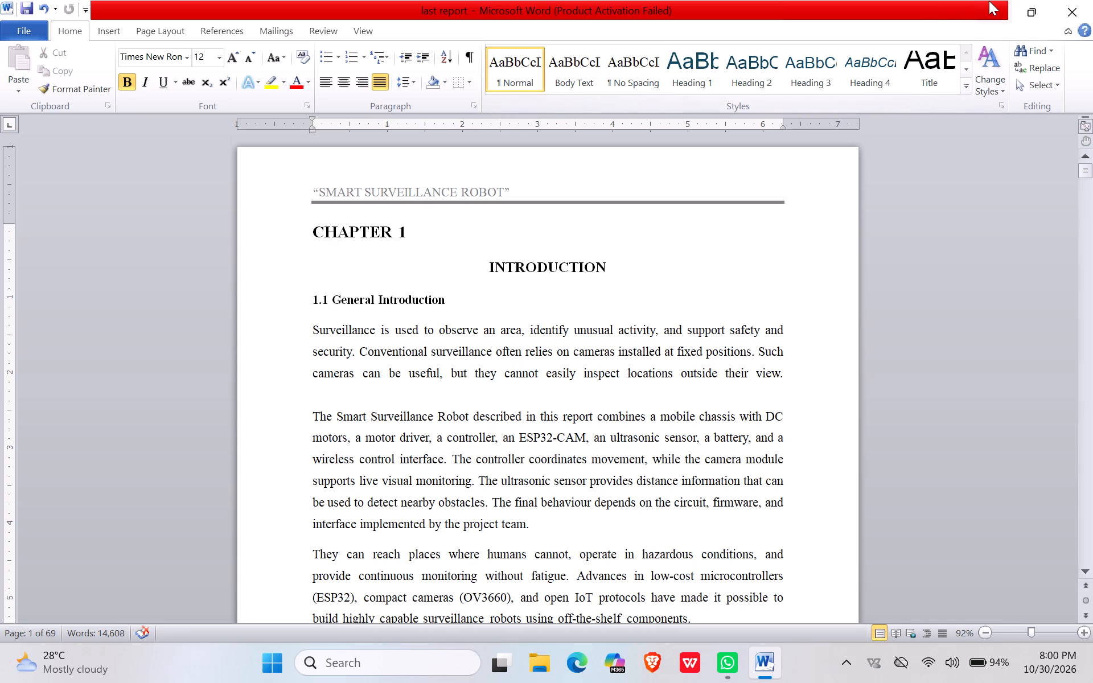
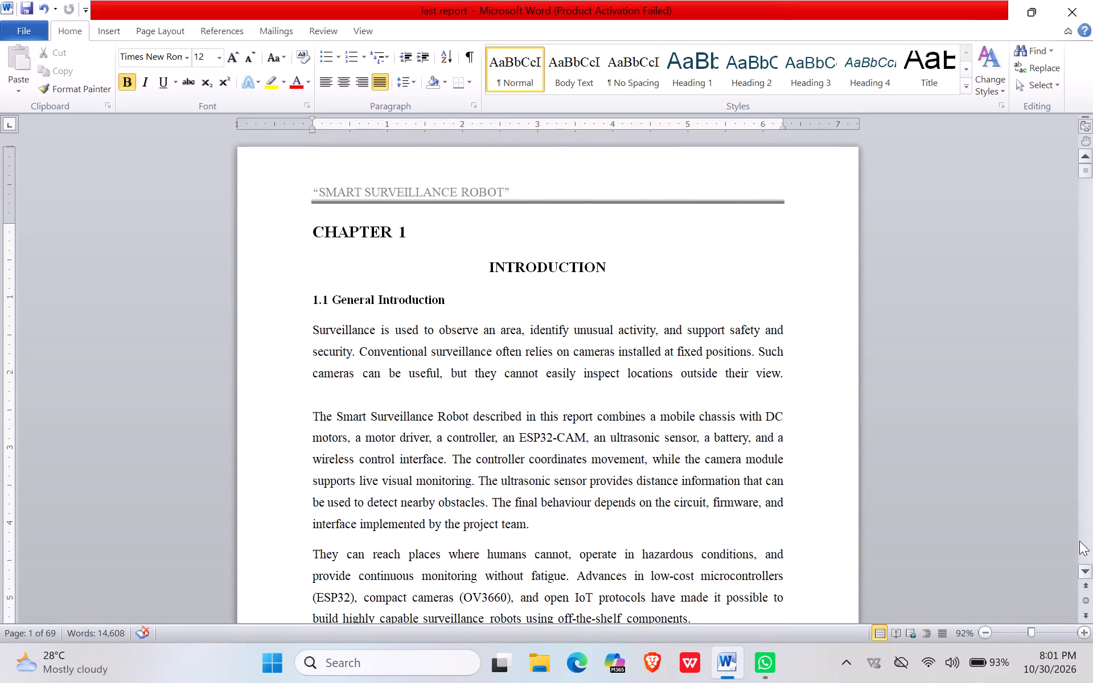
Review the shortened report from Chapter 1 through to the end of the conclusion on the last page.
click(1079, 541)
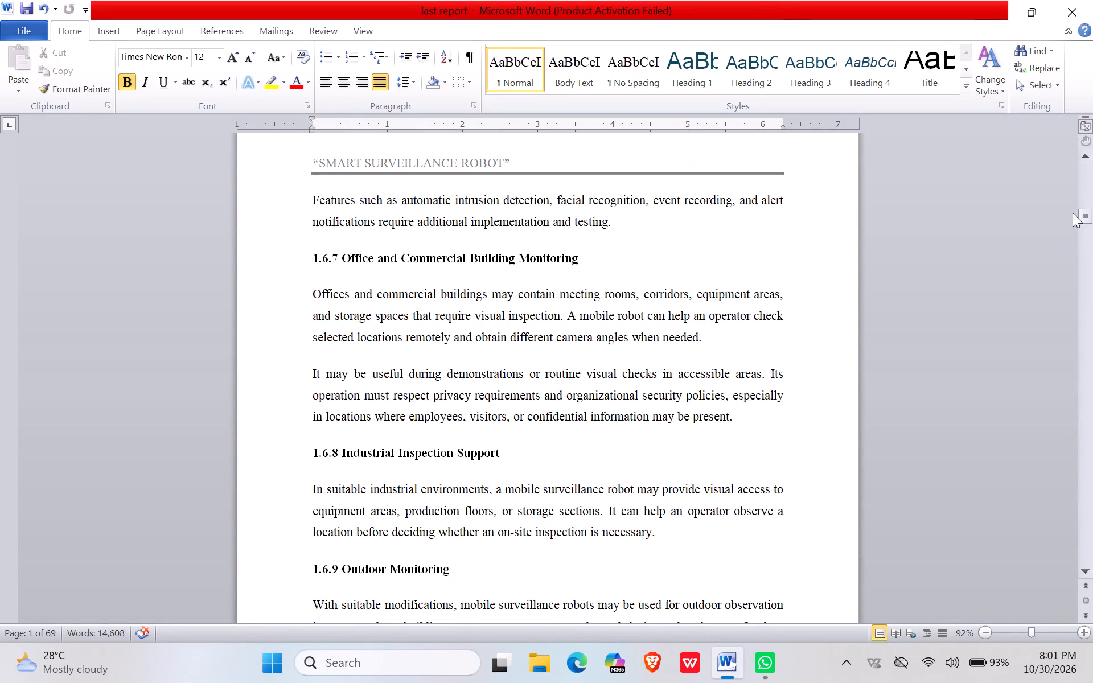
drag(1083, 212, 1092, 682)
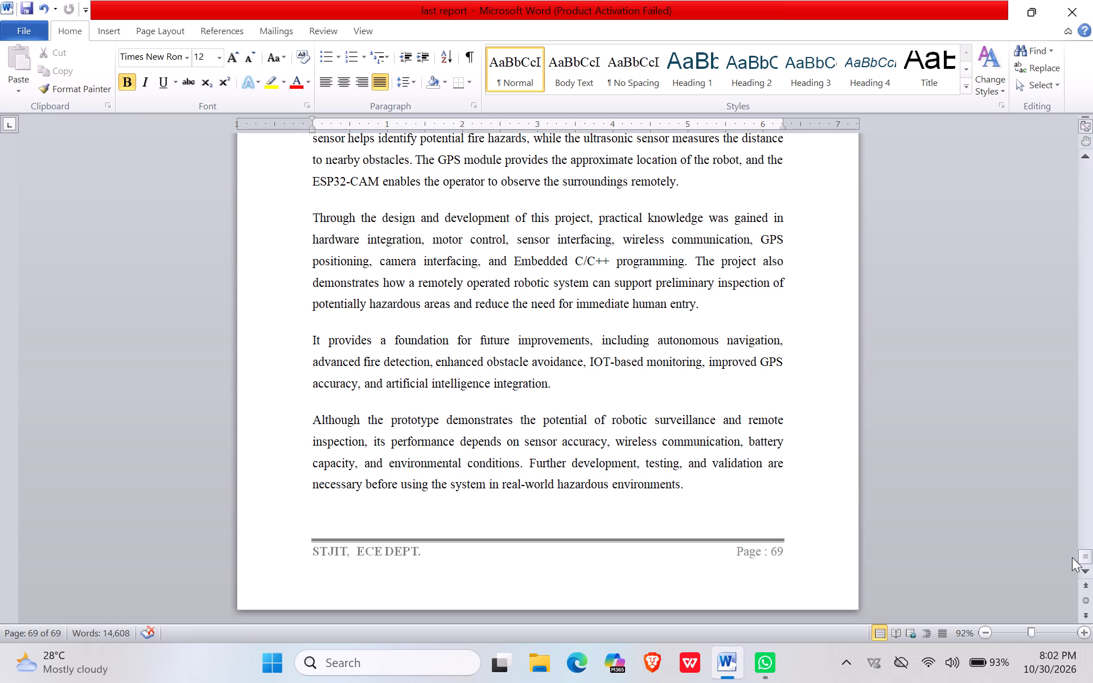
Open the footer on page 1 and delete the leading "STJIT," so the text starts with ECE.
drag(1083, 559, 1072, 109)
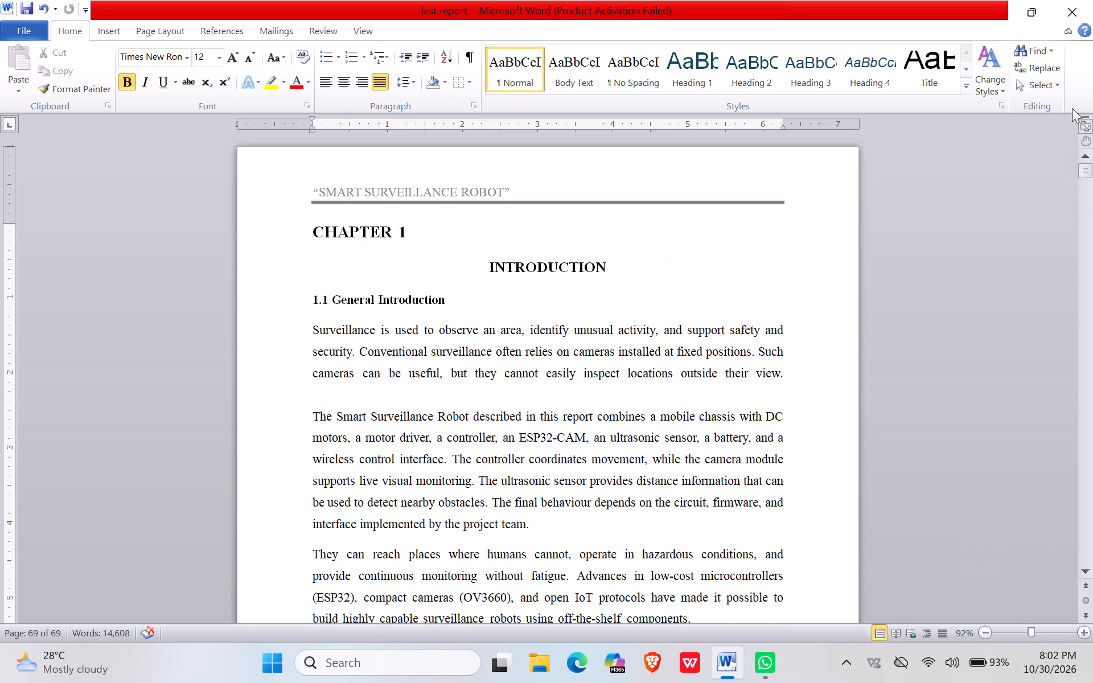
scroll(494, 209, down, 5)
scroll(525, 272, down, 4)
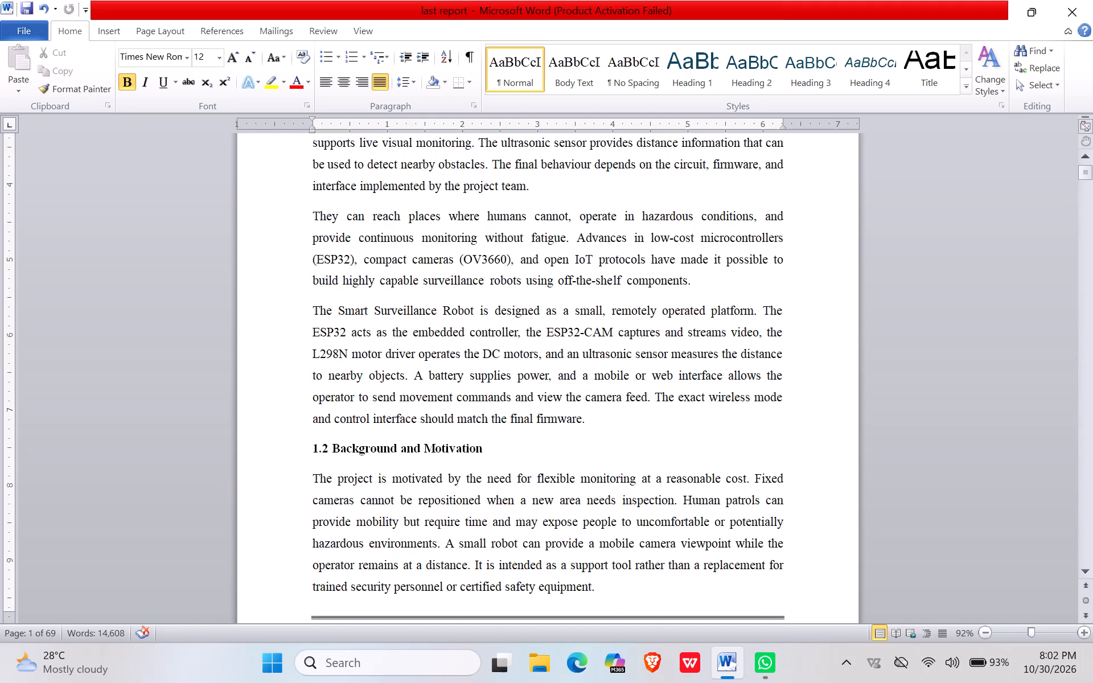
scroll(524, 363, down, 6)
triple_click(359, 402)
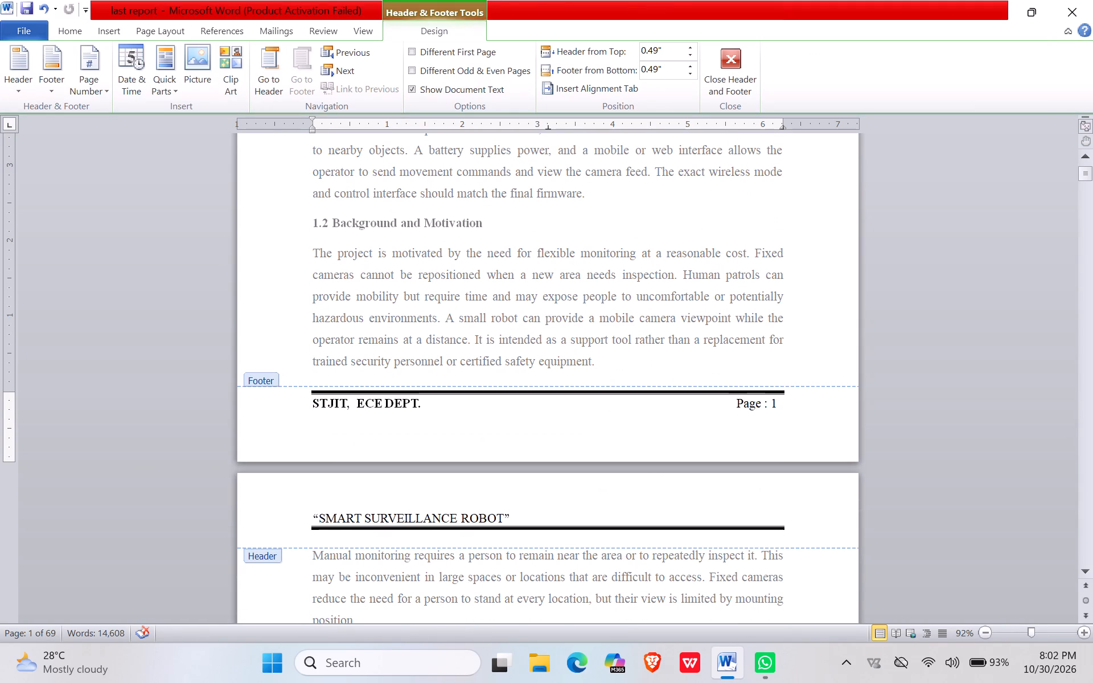
click(355, 404)
key(BackSpace)
key(BackSpace)
key(BackSpace)
key(BackSpace)
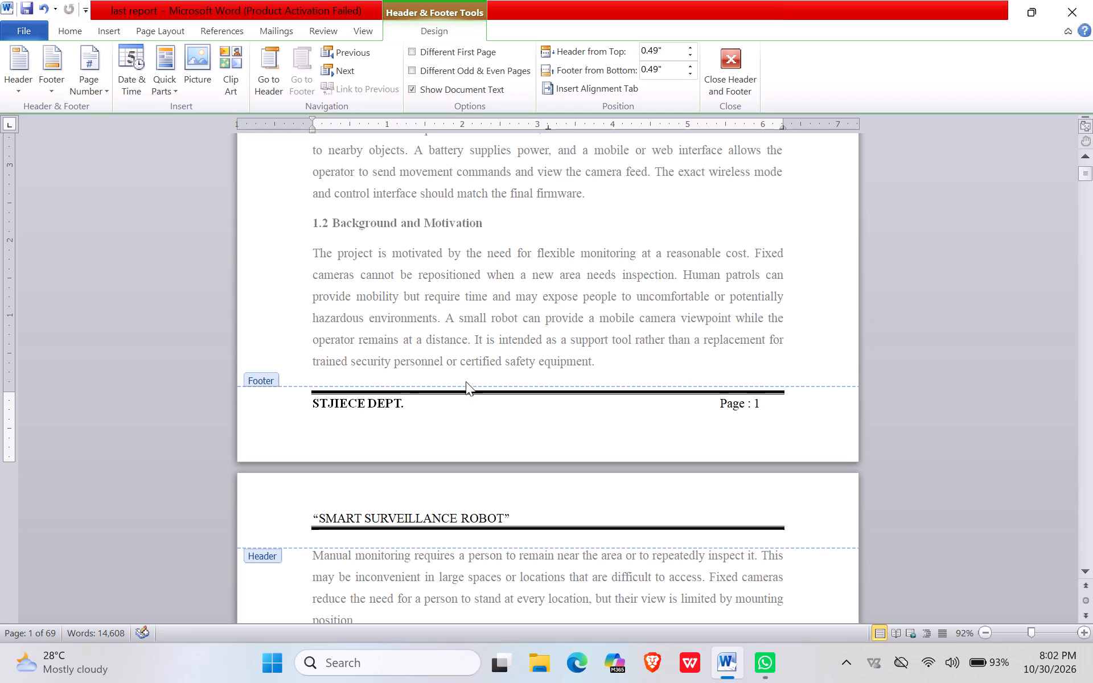
key(BackSpace)
key(BackSpace)
key(BackSpace)
key(BackSpace)
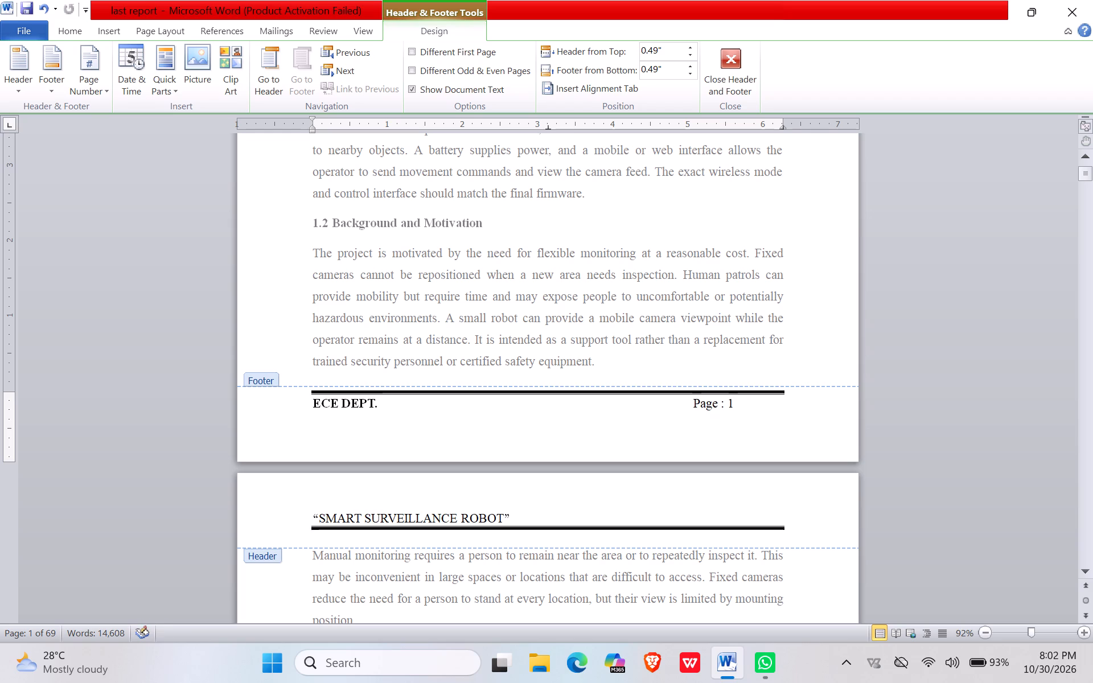
Change the abbreviation DEPT in the footer to "Department", keeping the full stop.
click(417, 411)
click(383, 400)
click(375, 404)
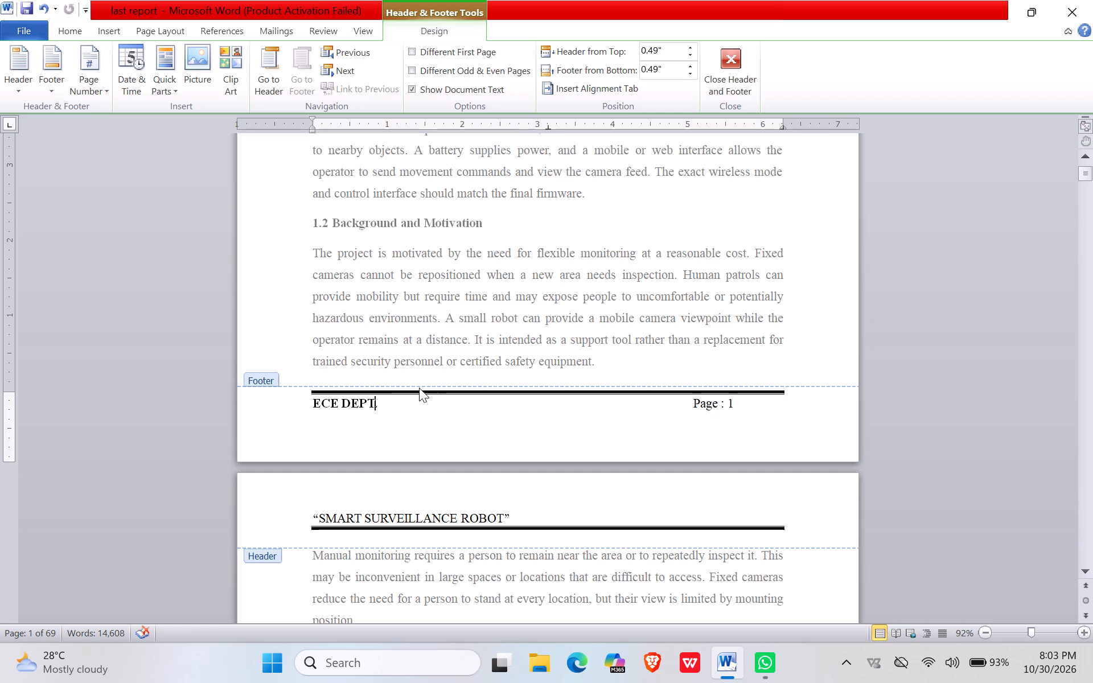
key(BackSpace)
key(BackSpace)
key(BackSpace)
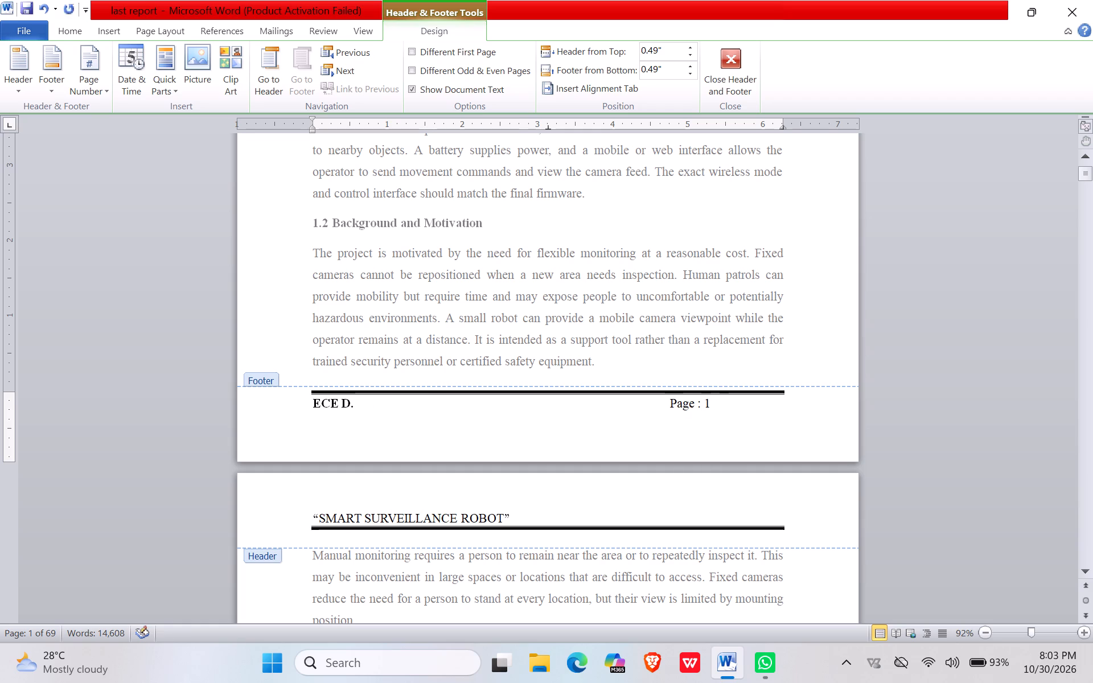
key(e)
text(par)
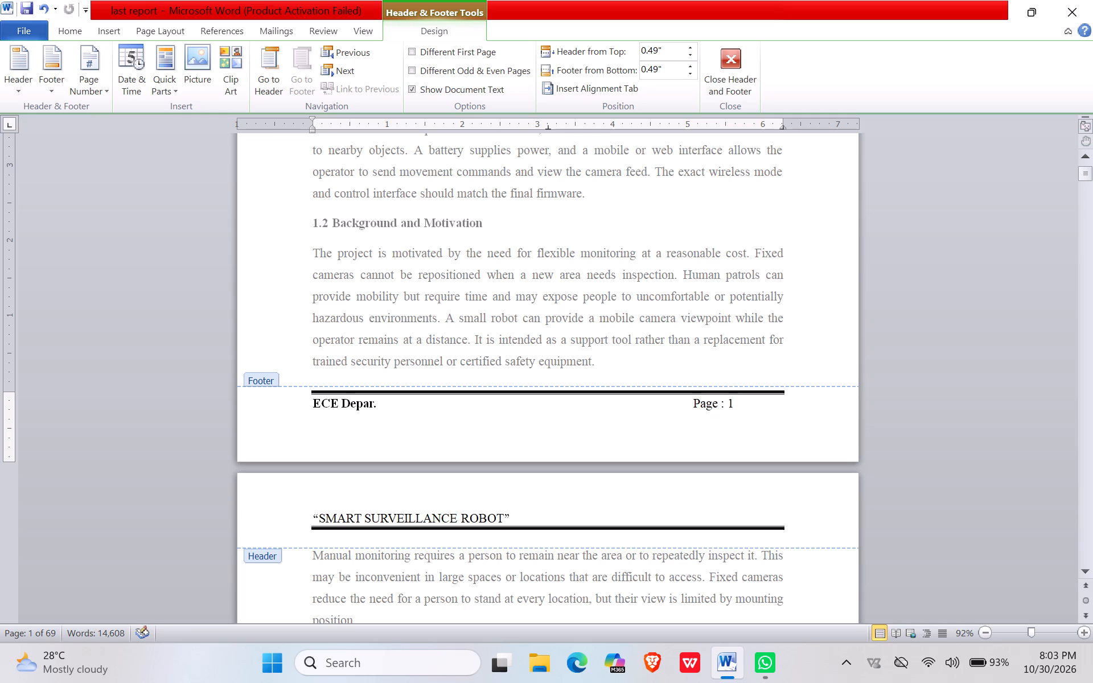
key(t)
key(m)
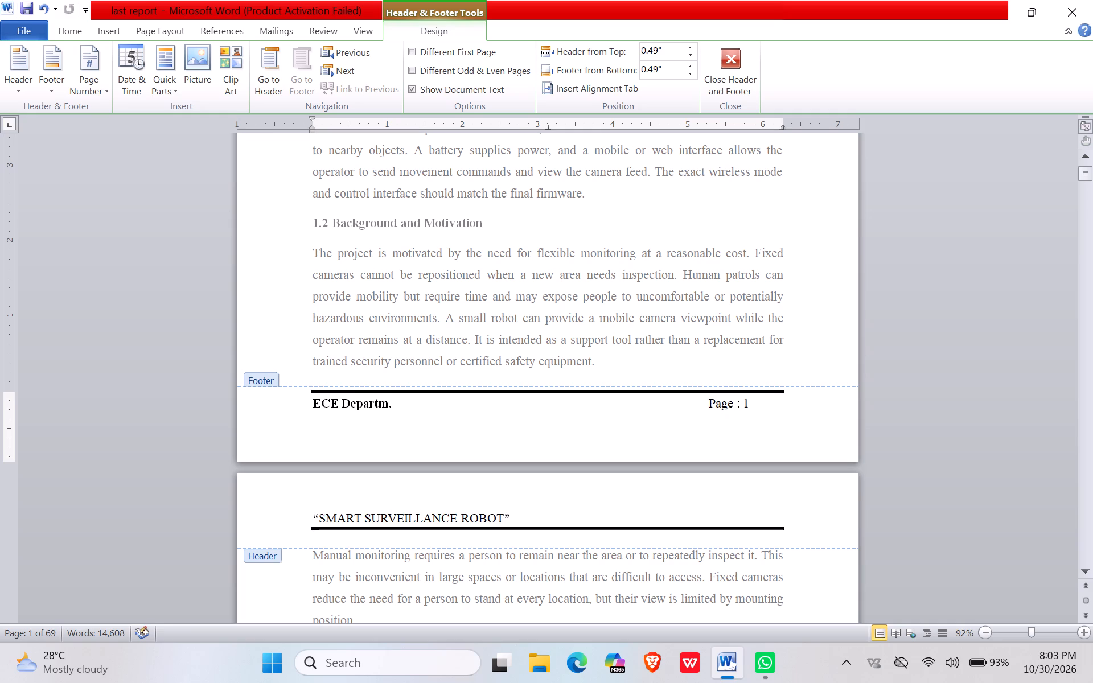
text(ent)
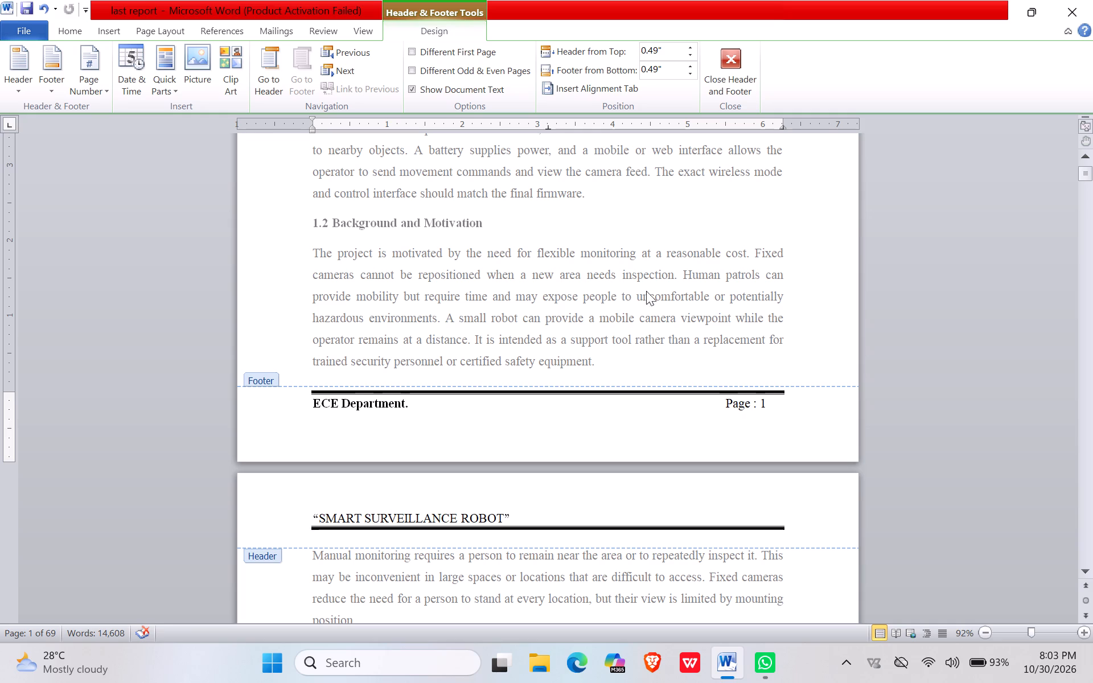
Replace the page number text at the end of the footer line with "STJIT Ranebennur".
drag(793, 407, 792, 406)
drag(792, 406, 690, 413)
click(716, 402)
drag(724, 405, 749, 405)
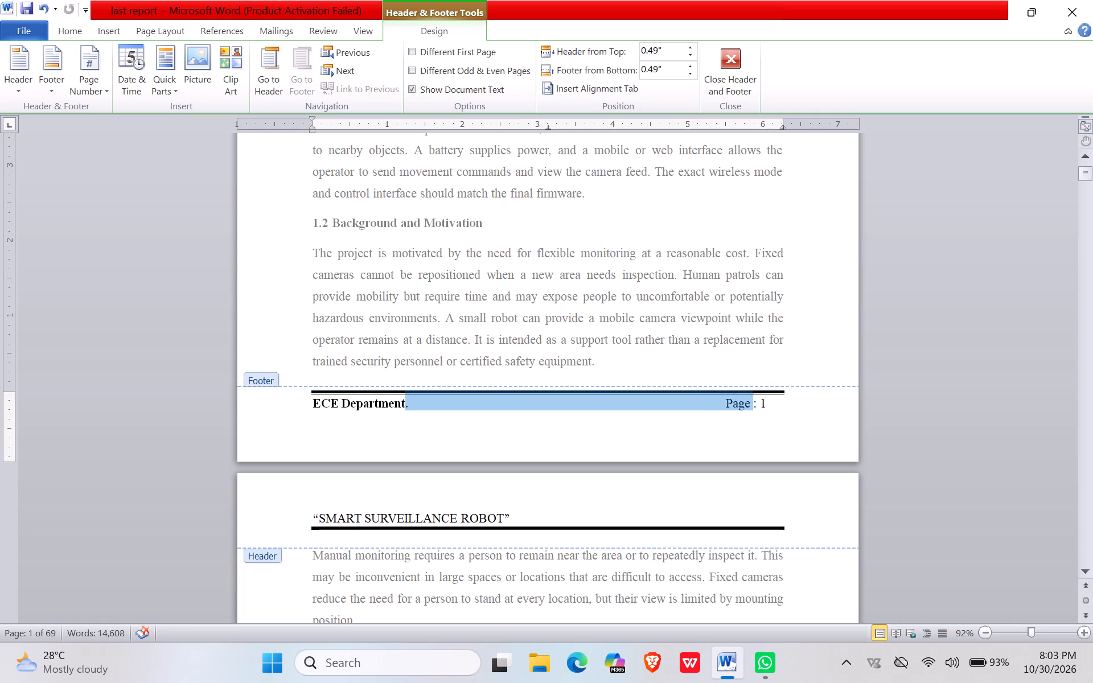
drag(749, 405, 771, 405)
click(771, 405)
drag(770, 405, 743, 405)
key(BackSpace)
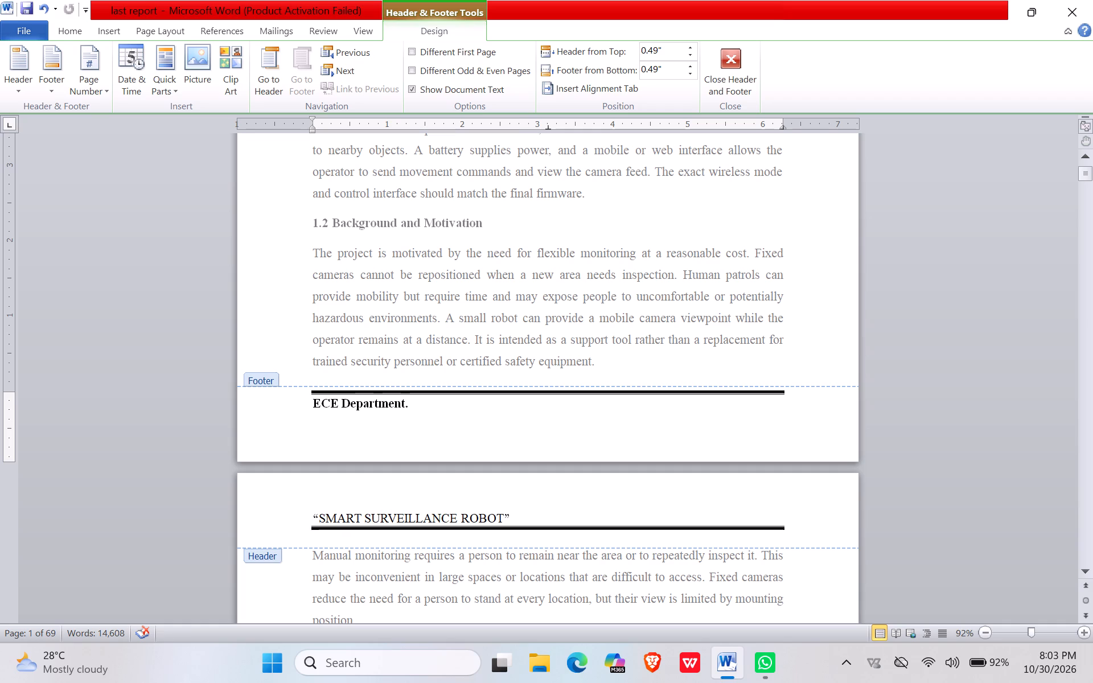
text(STJ)
text(IT)
key(space)
text(R)
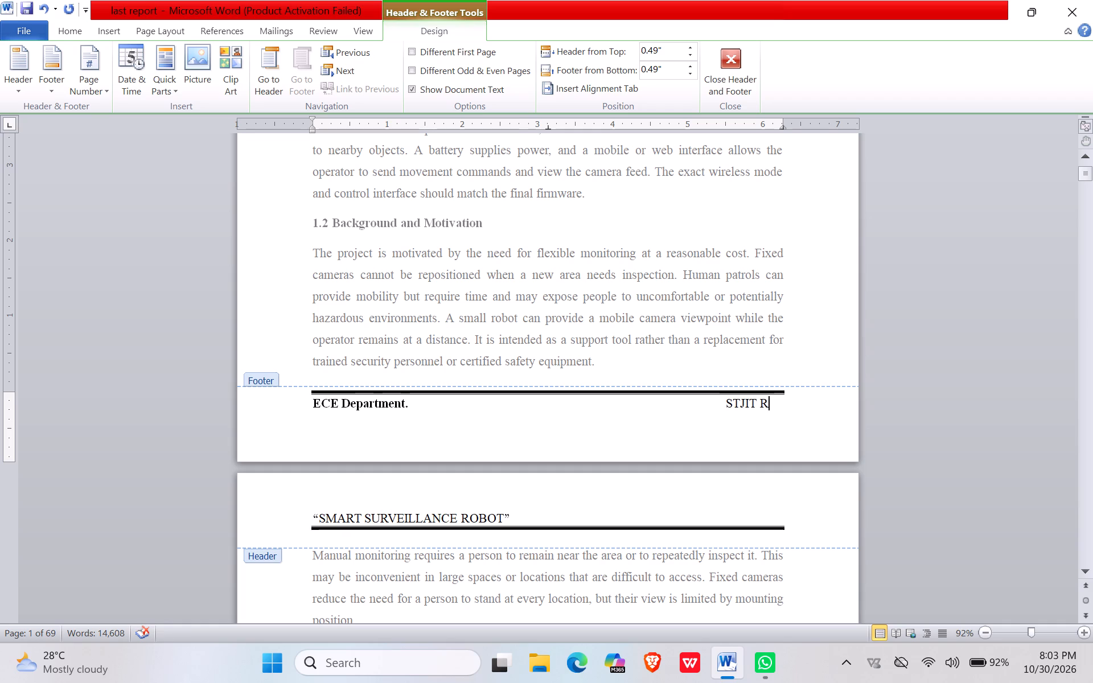
key(a)
text(nebe)
key(n)
key(n)
text(ur)
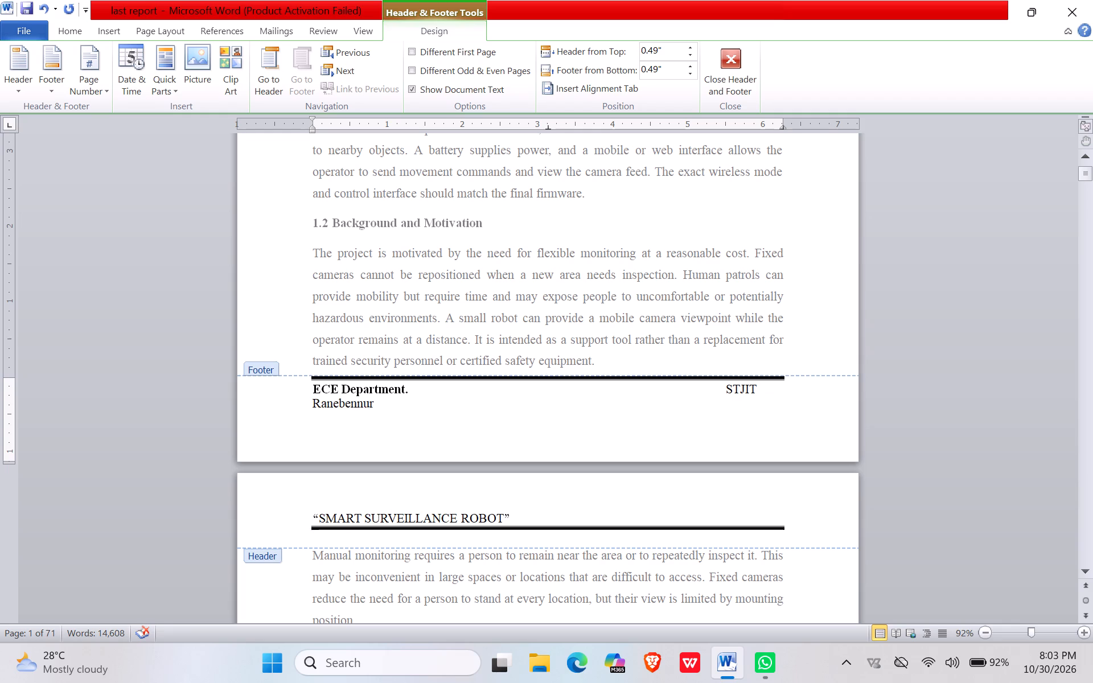
Remove surplus spaces before STJIT in the footer so "STJIT Ranebennur" fits on the same line as "ECE Department.".
click(728, 389)
key(BackSpace)
key(BackSpace)
key(BackSpace)
key(BackSpace)
key(BackSpace)
key(BackSpace)
key(BackSpace)
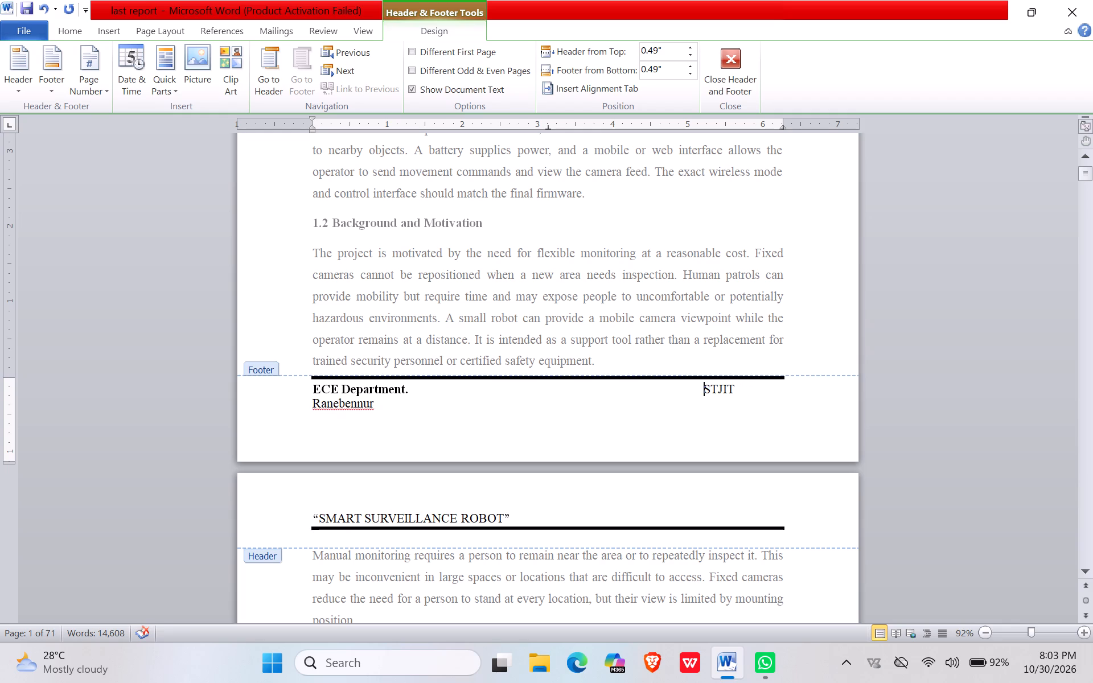
key(BackSpace)
key(BackSpace)
key(BackSpace)
key(BackSpace)
key(BackSpace)
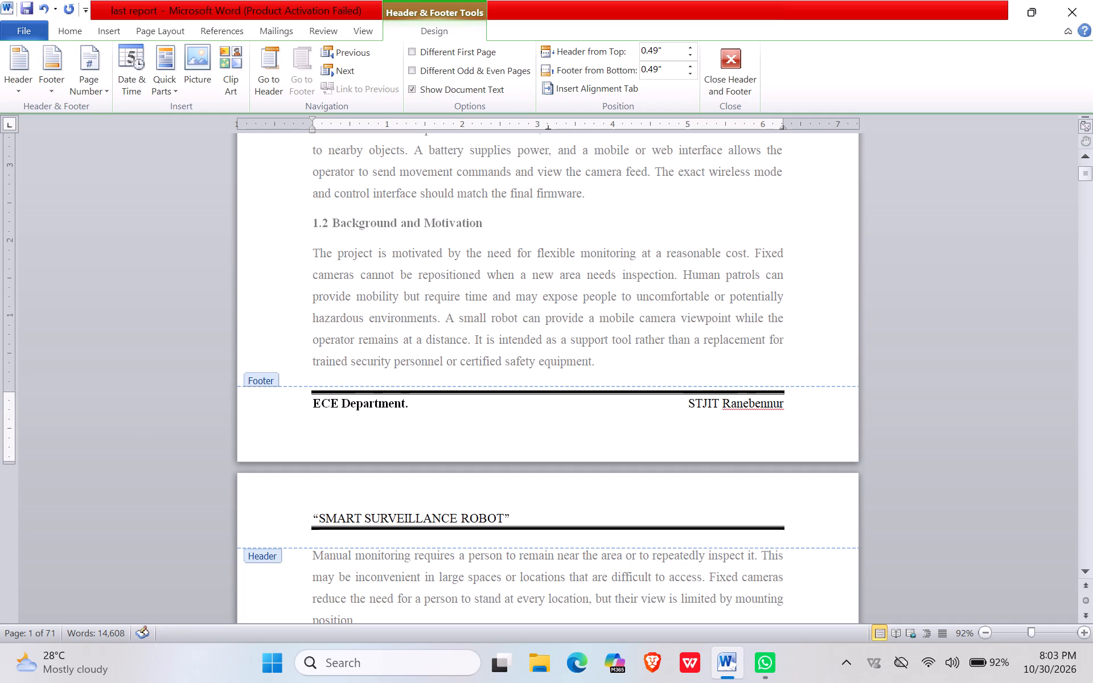
click(754, 410)
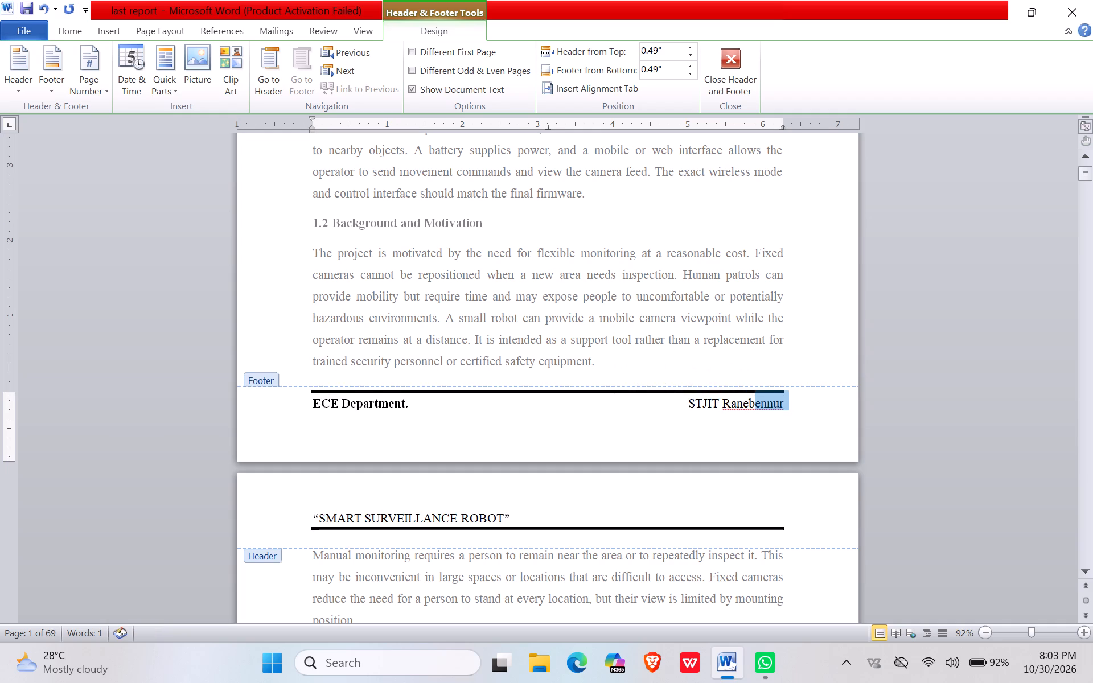
click(771, 410)
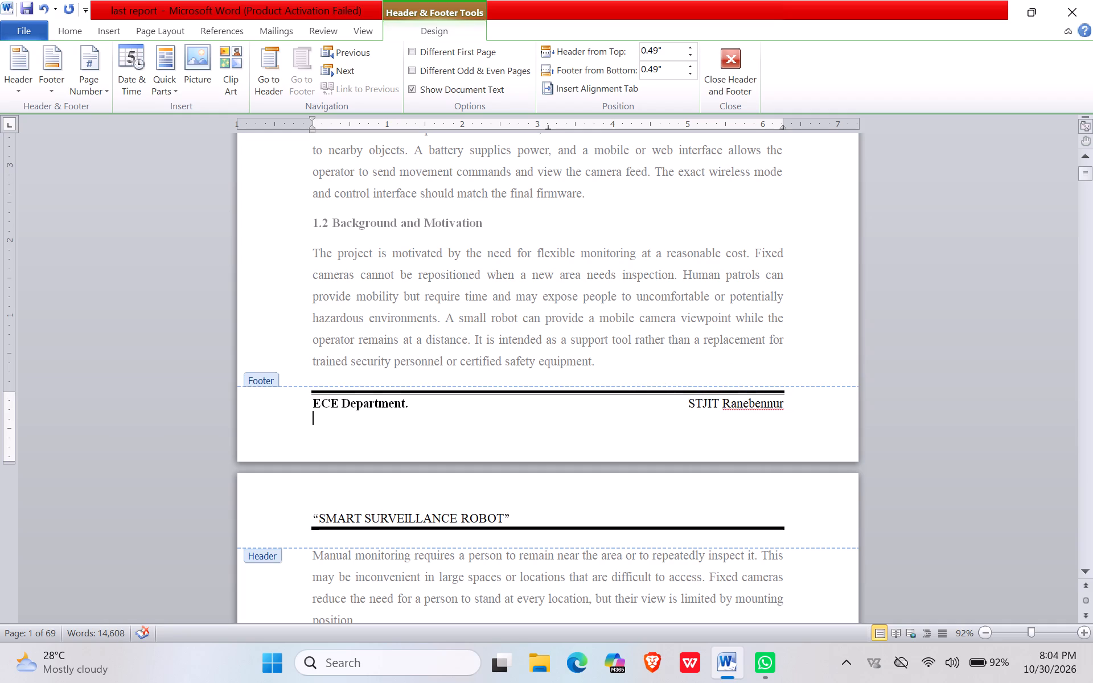
click(450, 405)
Review the revised footer and the header across the first two pages of the report.
scroll(683, 436, down, 3)
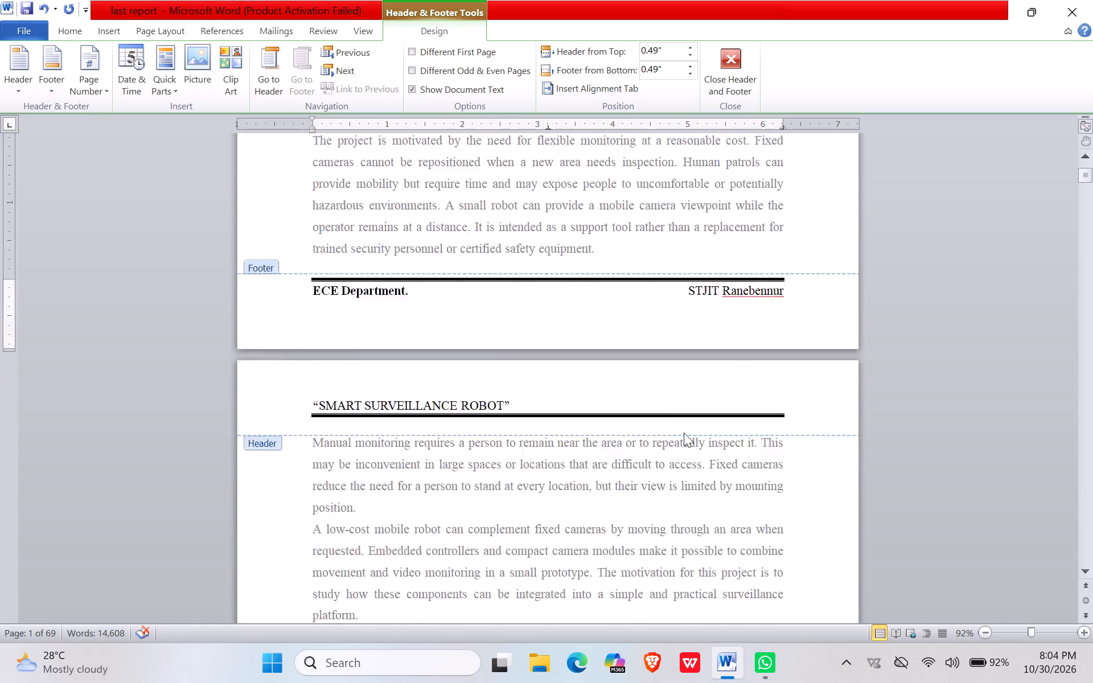
scroll(684, 433, down, 16)
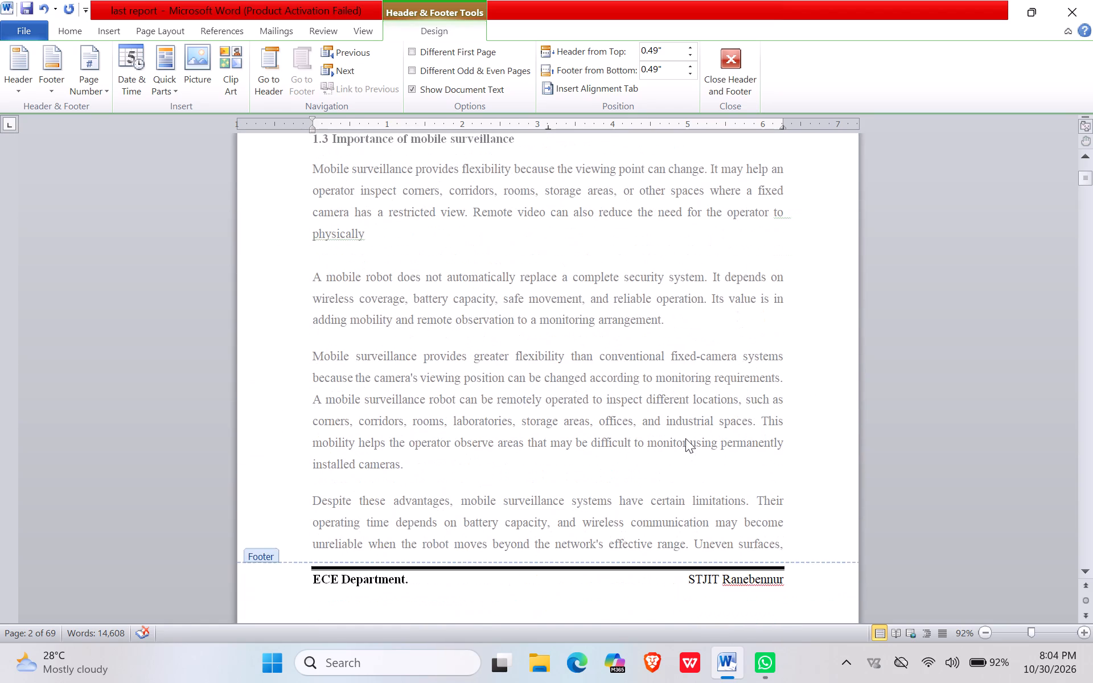
scroll(685, 438, up, 10)
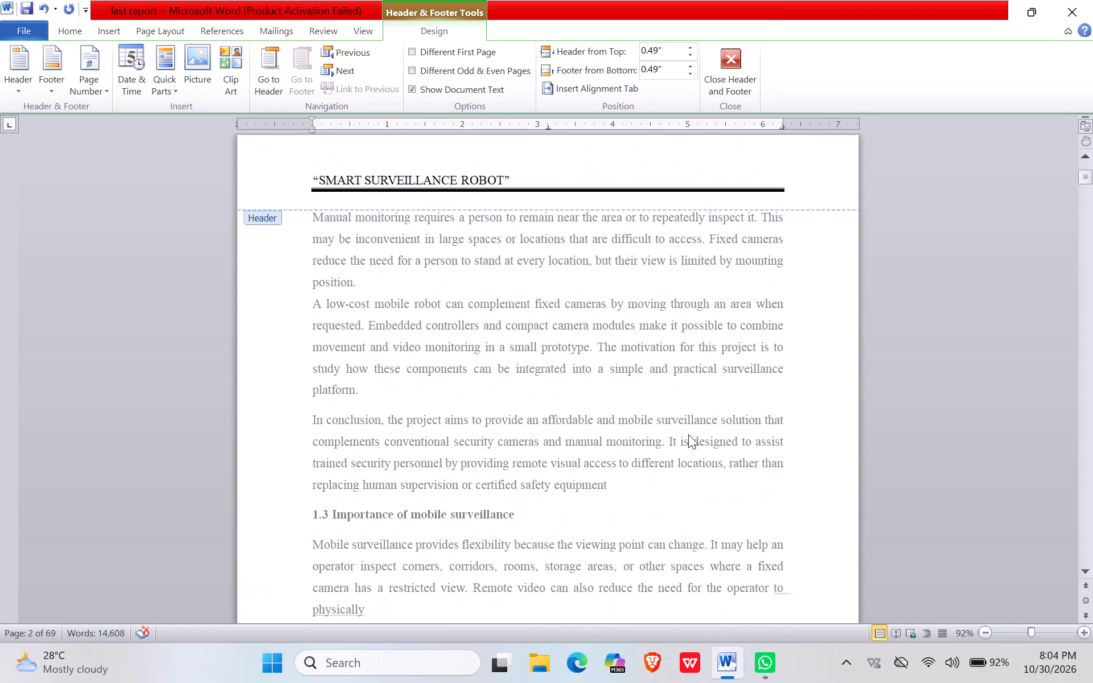
scroll(688, 433, up, 2)
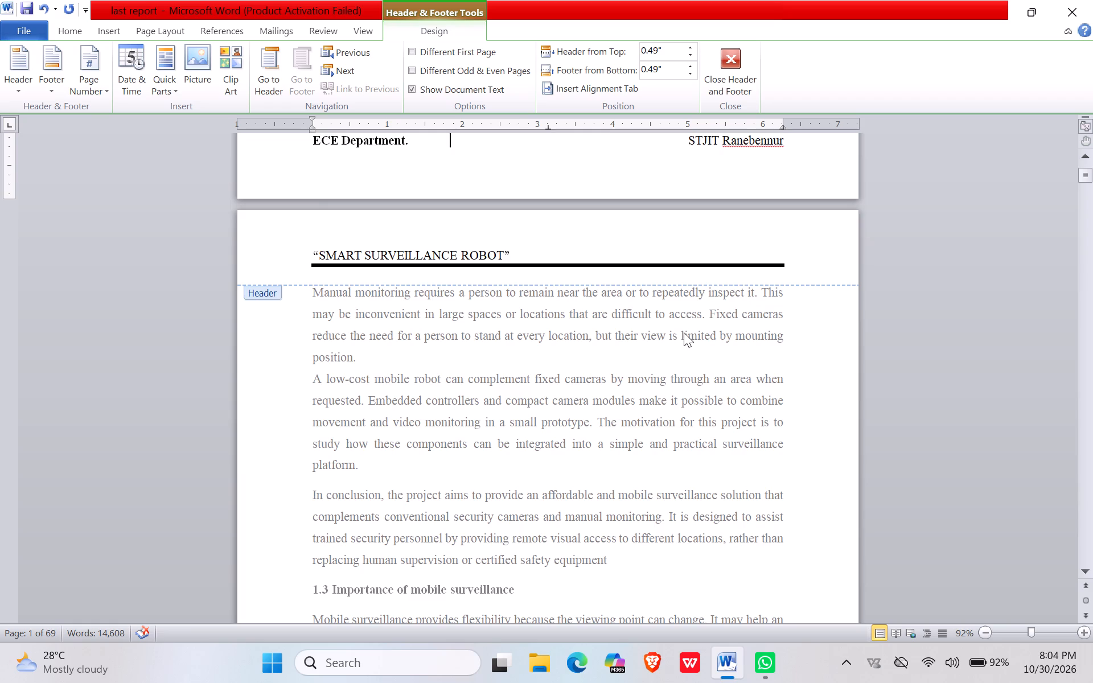
scroll(686, 323, up, 6)
scroll(687, 323, up, 17)
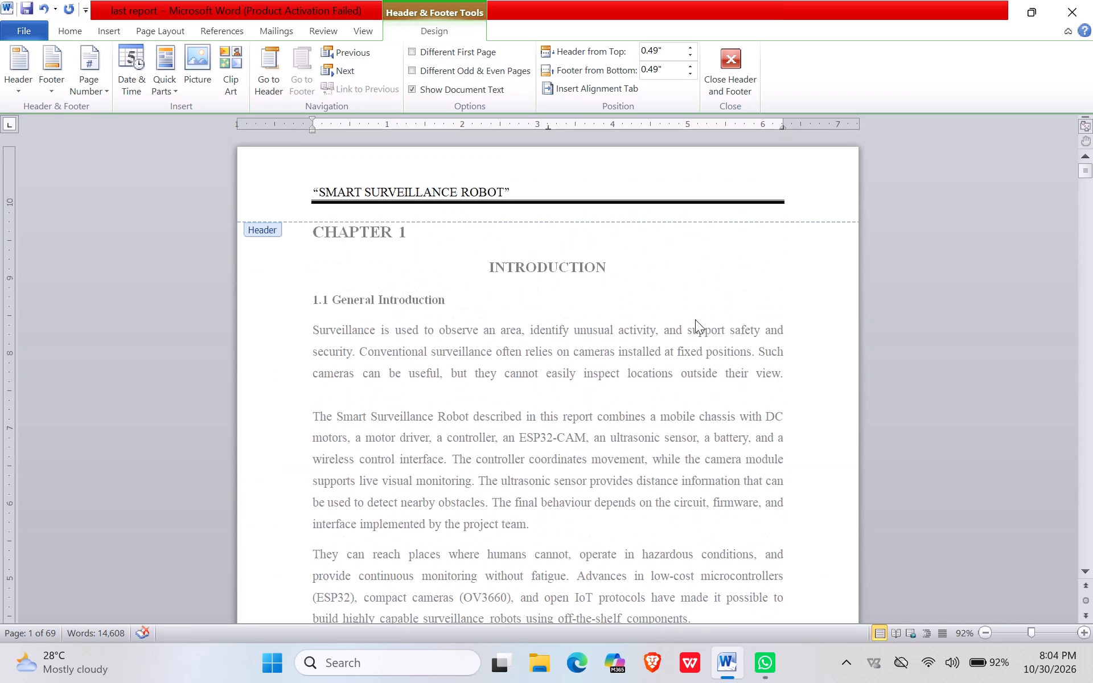
Increase the header's distance from the top of the page to 0.6" and check the header and footer placement.
click(701, 223)
click(695, 45)
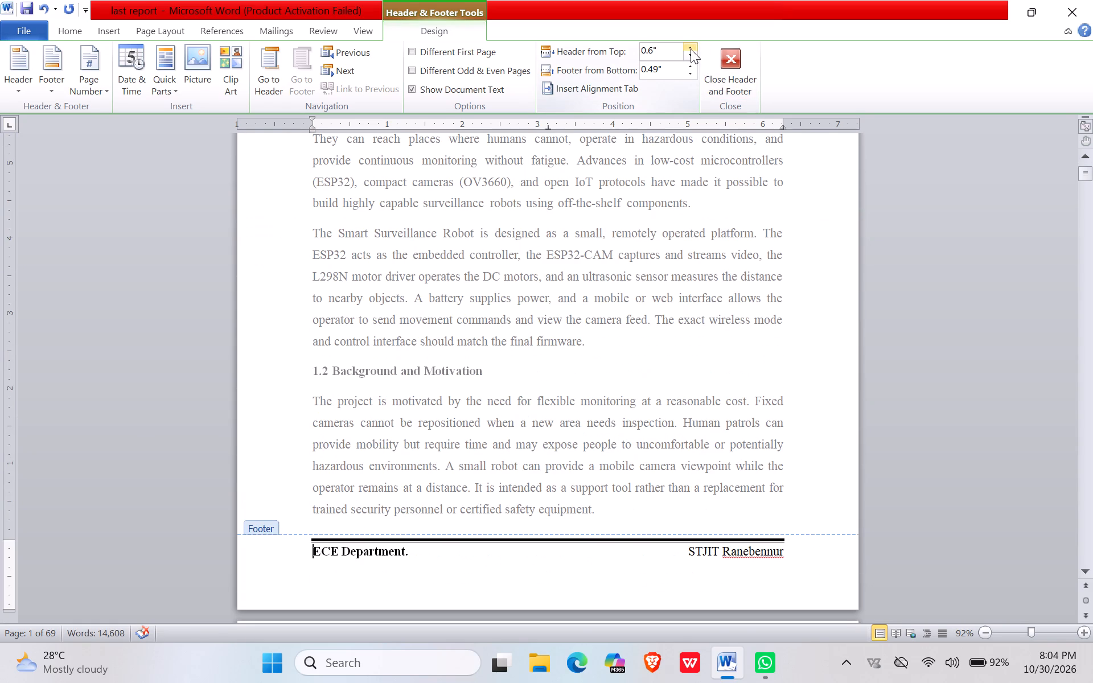
scroll(691, 49, up, 2)
scroll(659, 296, up, 9)
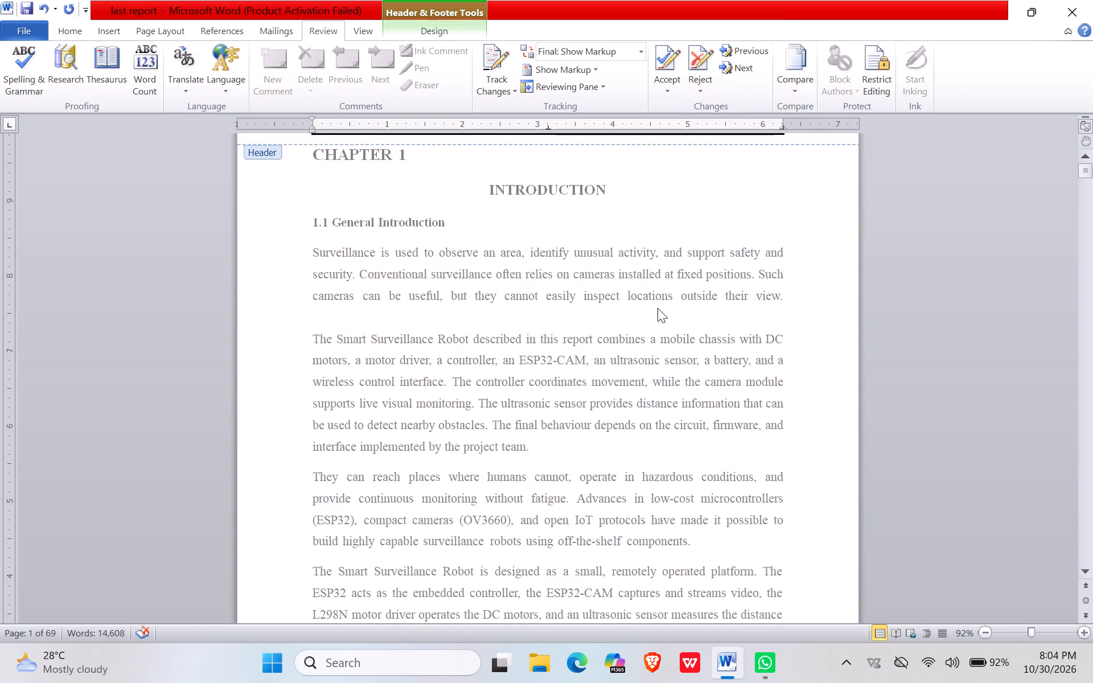
scroll(658, 308, up, 4)
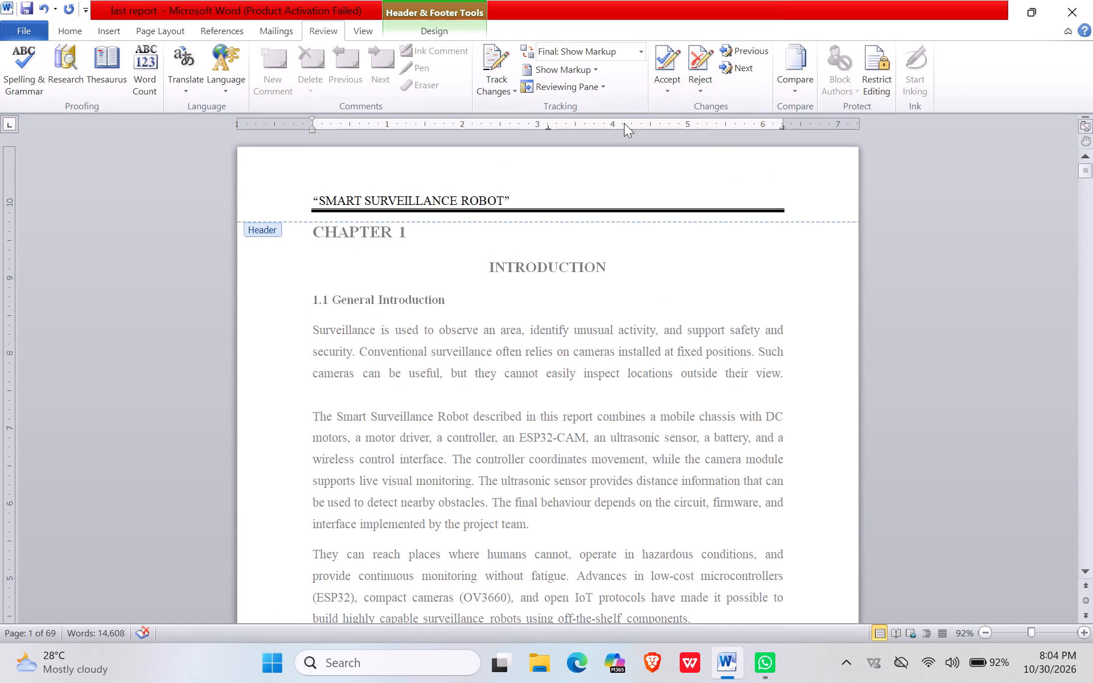
click(603, 221)
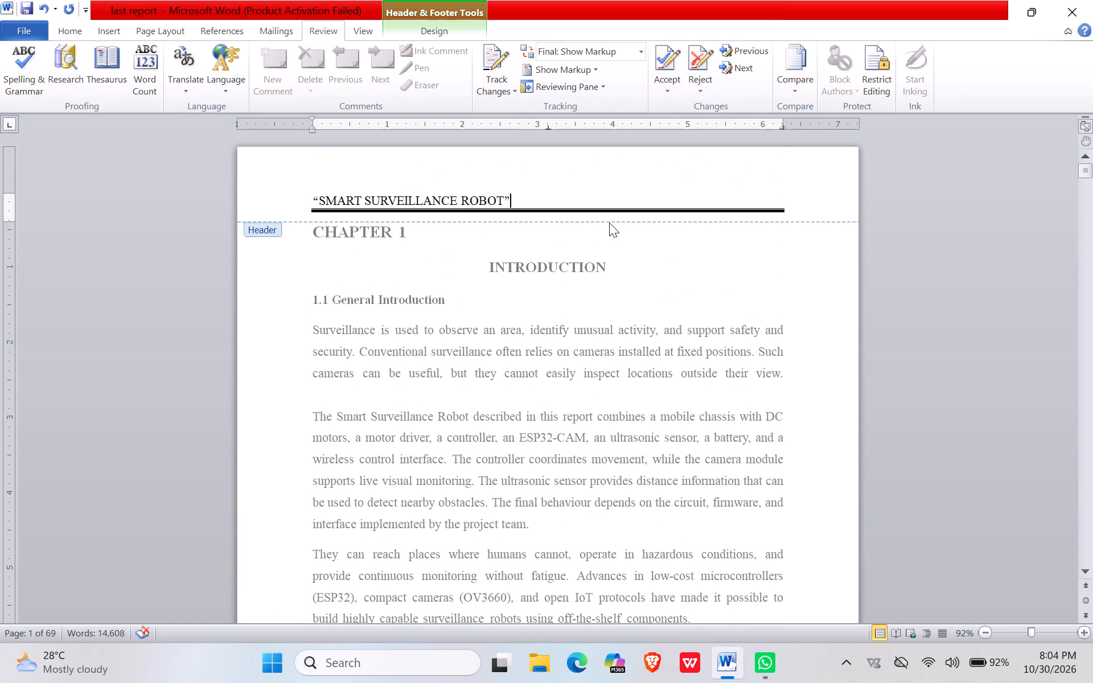
scroll(617, 245, down, 13)
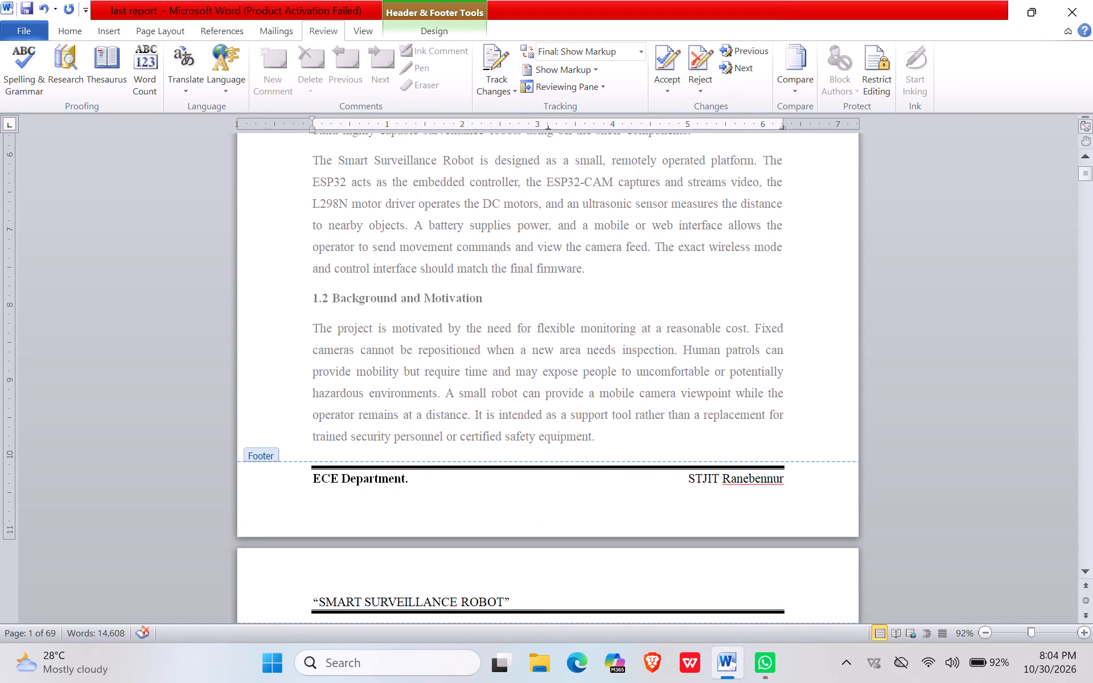
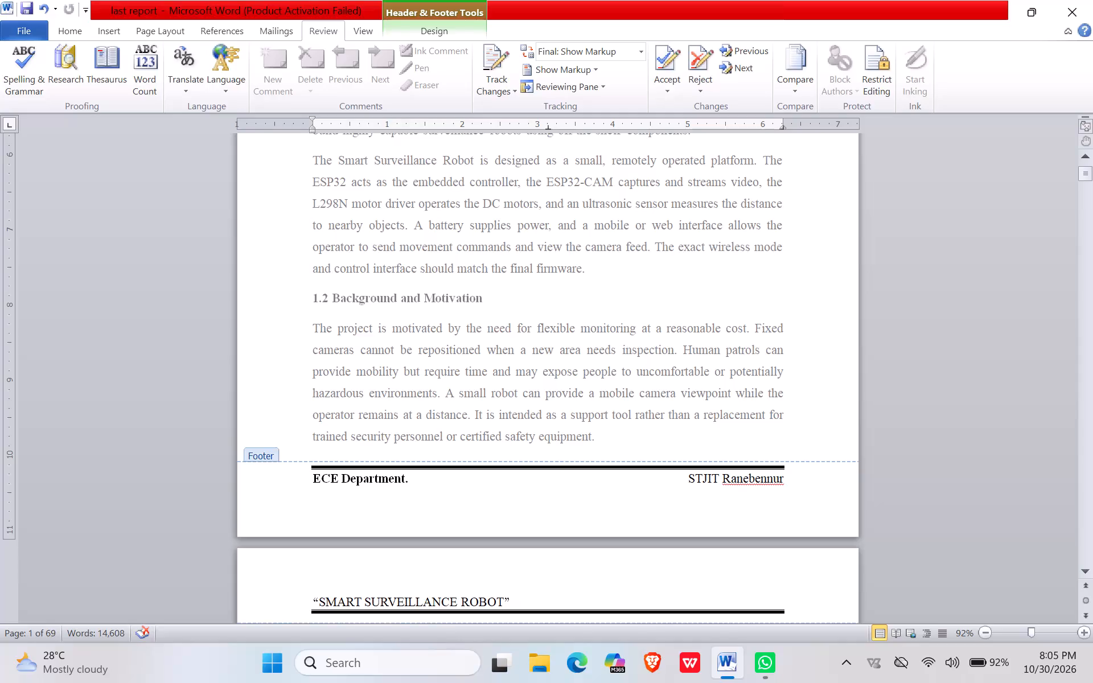
Clear the spelling error mark on "Ranebennur" in the footer, keeping the word as written.
right_click(760, 478)
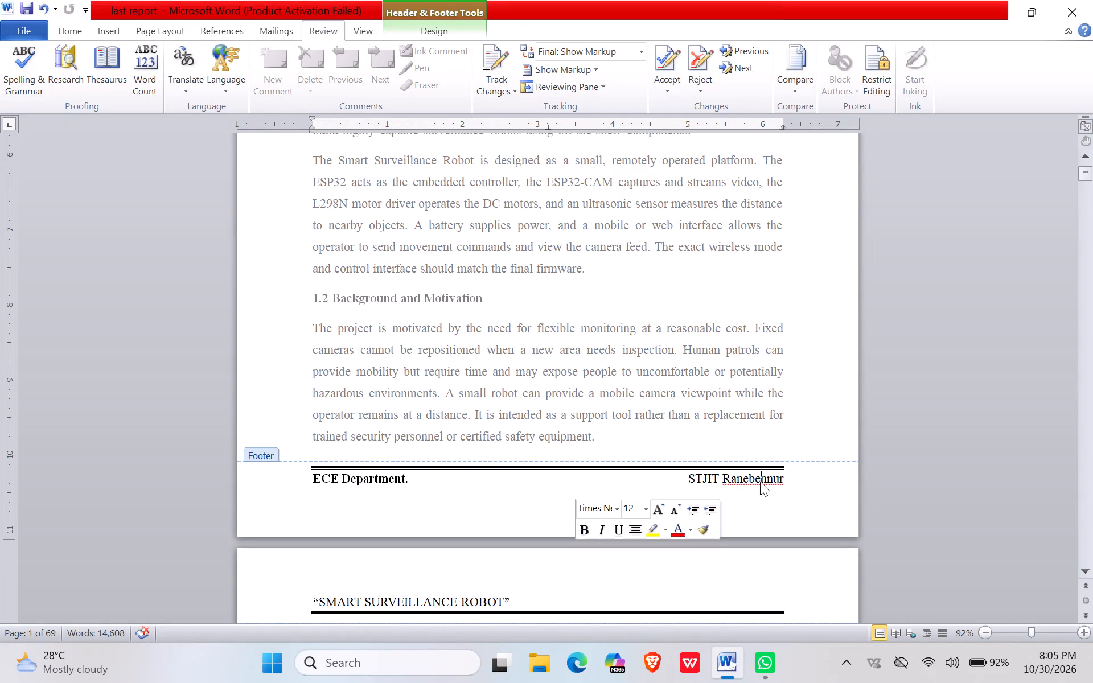
click(650, 289)
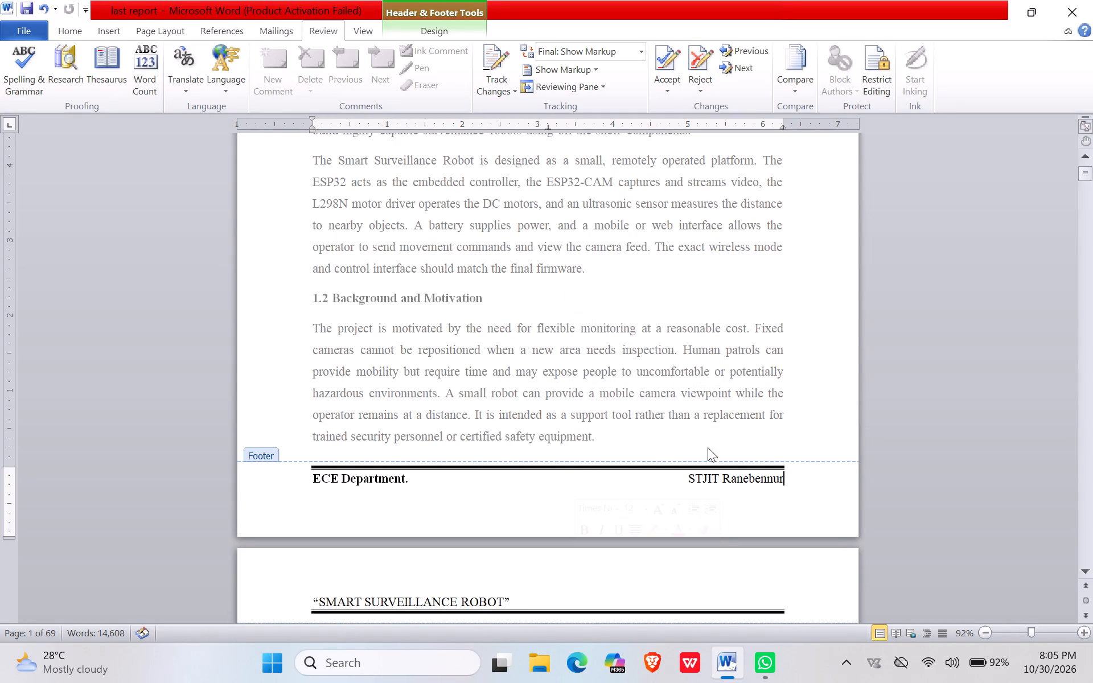
Review the footer and header layout across the first two pages of the report.
scroll(723, 486, down, 14)
scroll(734, 541, down, 6)
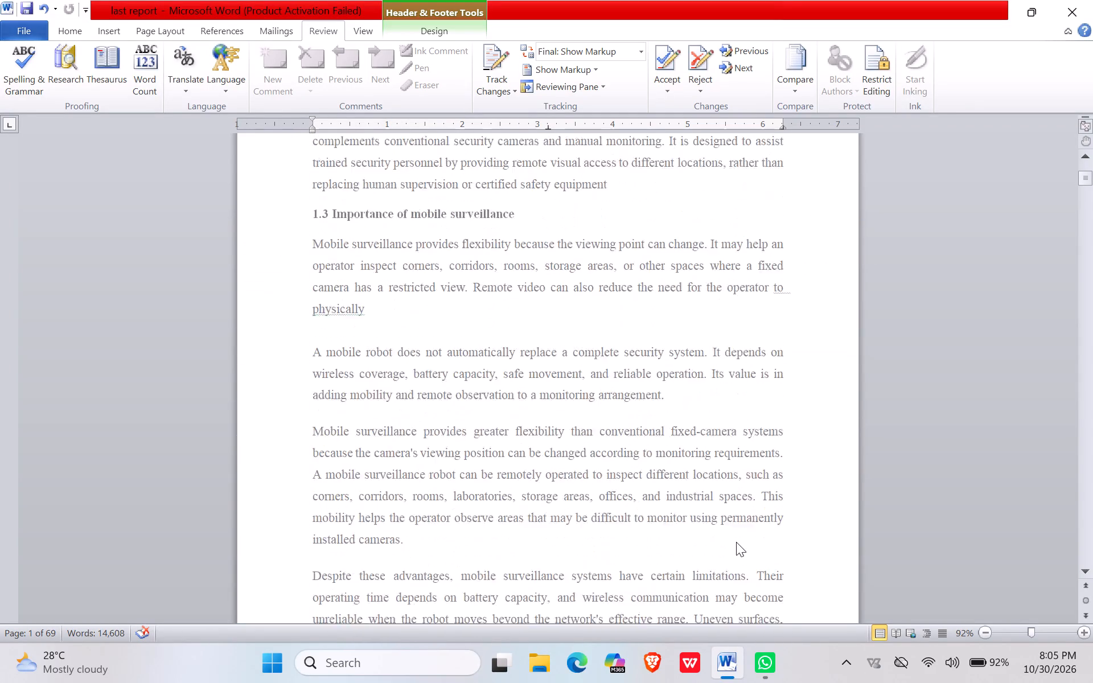
scroll(736, 542, down, 2)
scroll(644, 548, up, 12)
scroll(648, 499, up, 4)
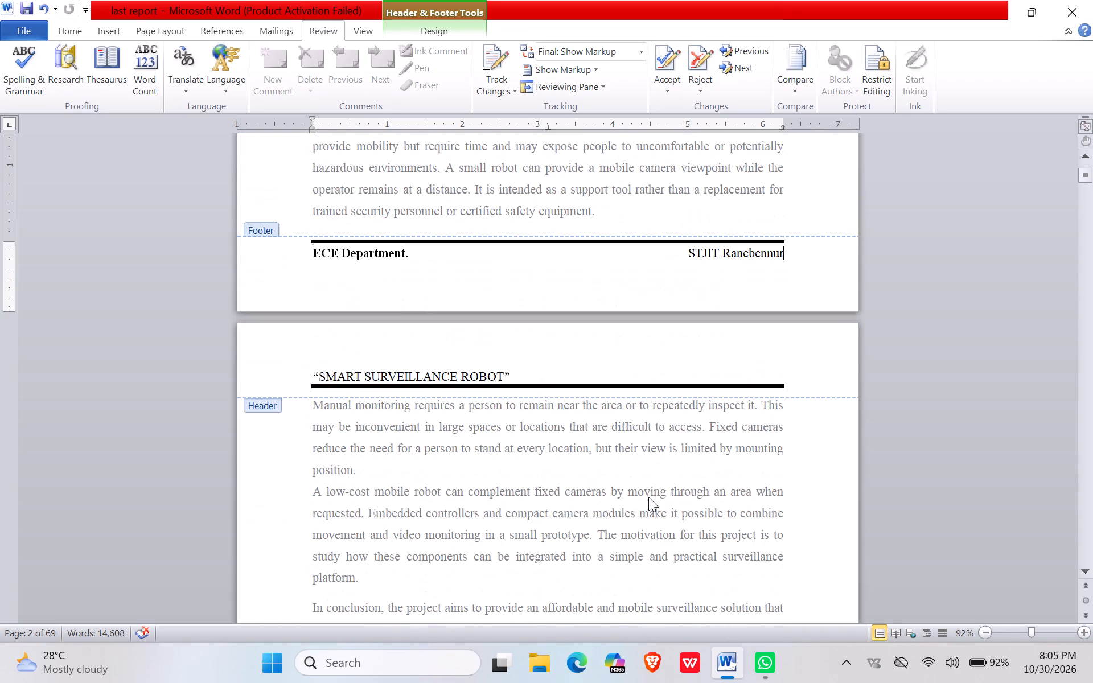
scroll(804, 298, up, 2)
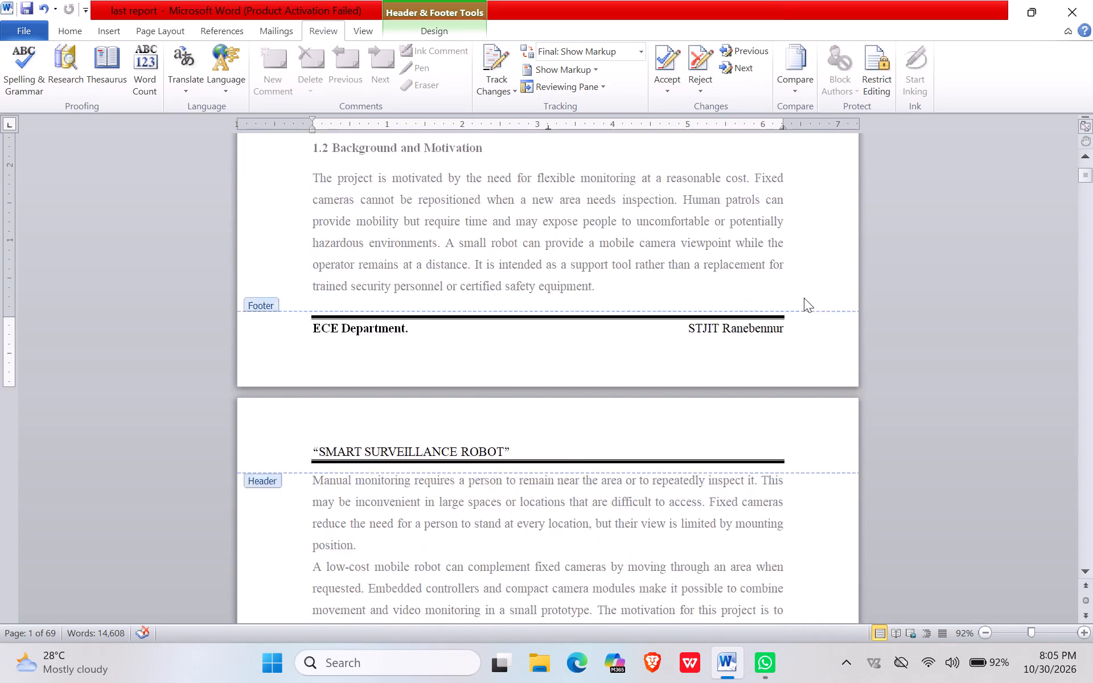
scroll(804, 298, up, 1)
scroll(741, 284, up, 2)
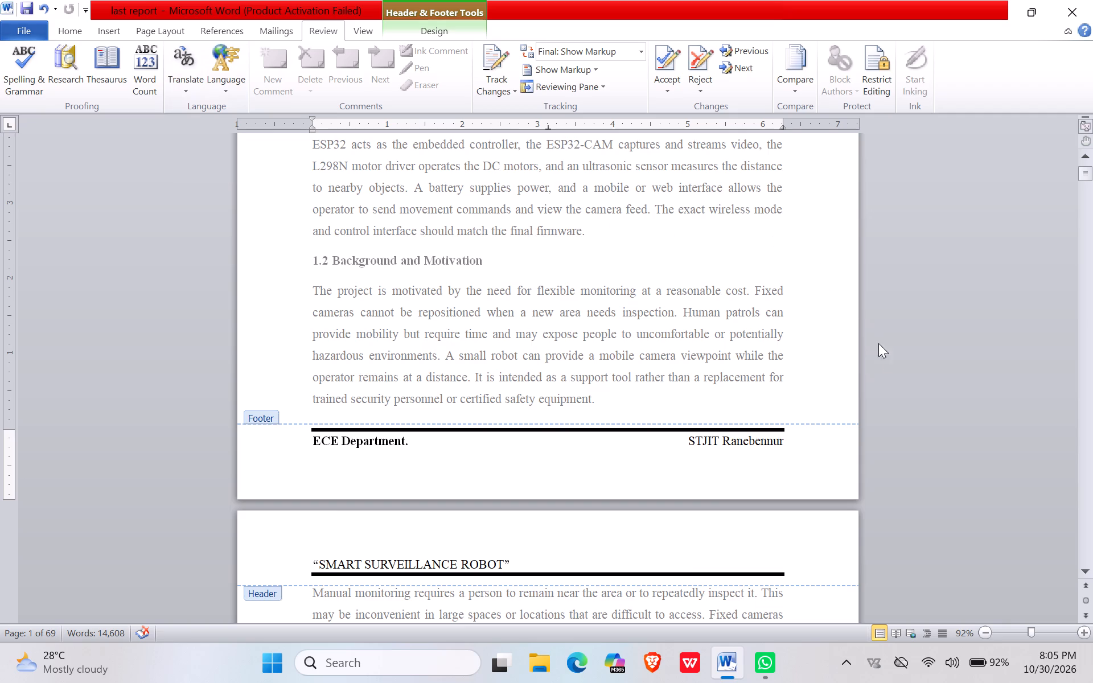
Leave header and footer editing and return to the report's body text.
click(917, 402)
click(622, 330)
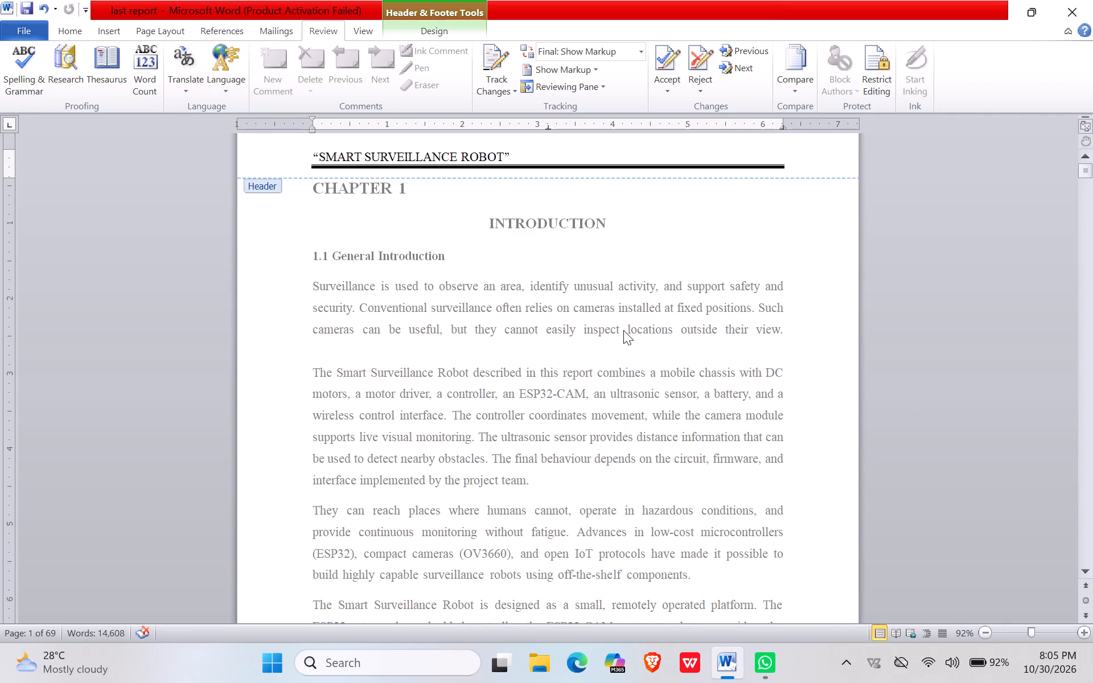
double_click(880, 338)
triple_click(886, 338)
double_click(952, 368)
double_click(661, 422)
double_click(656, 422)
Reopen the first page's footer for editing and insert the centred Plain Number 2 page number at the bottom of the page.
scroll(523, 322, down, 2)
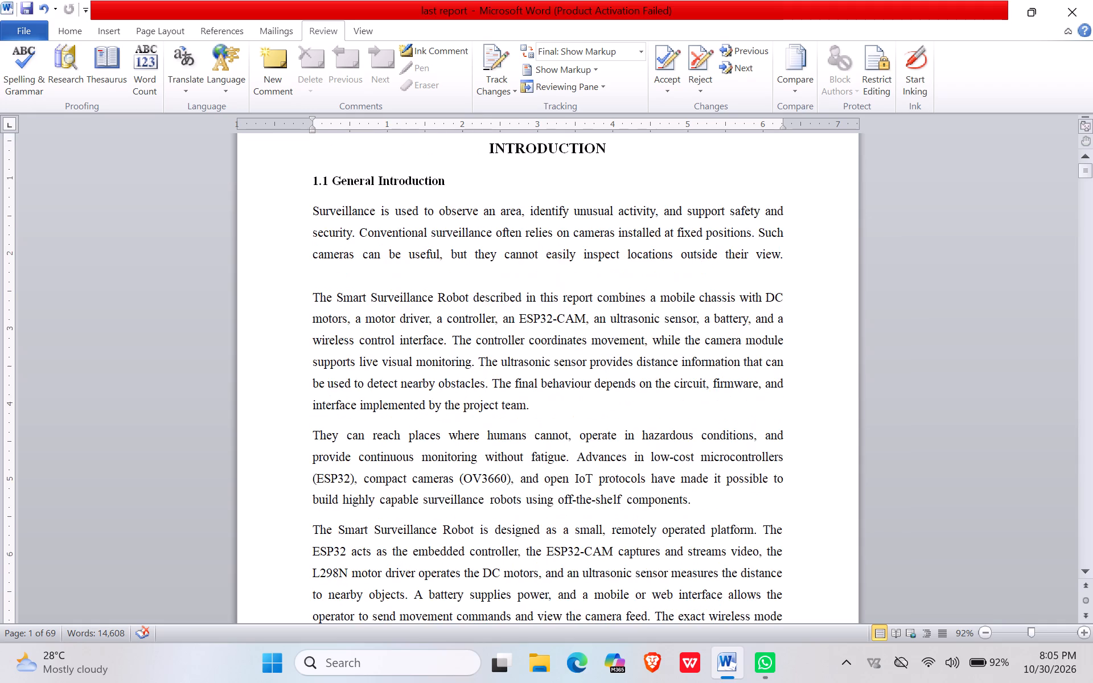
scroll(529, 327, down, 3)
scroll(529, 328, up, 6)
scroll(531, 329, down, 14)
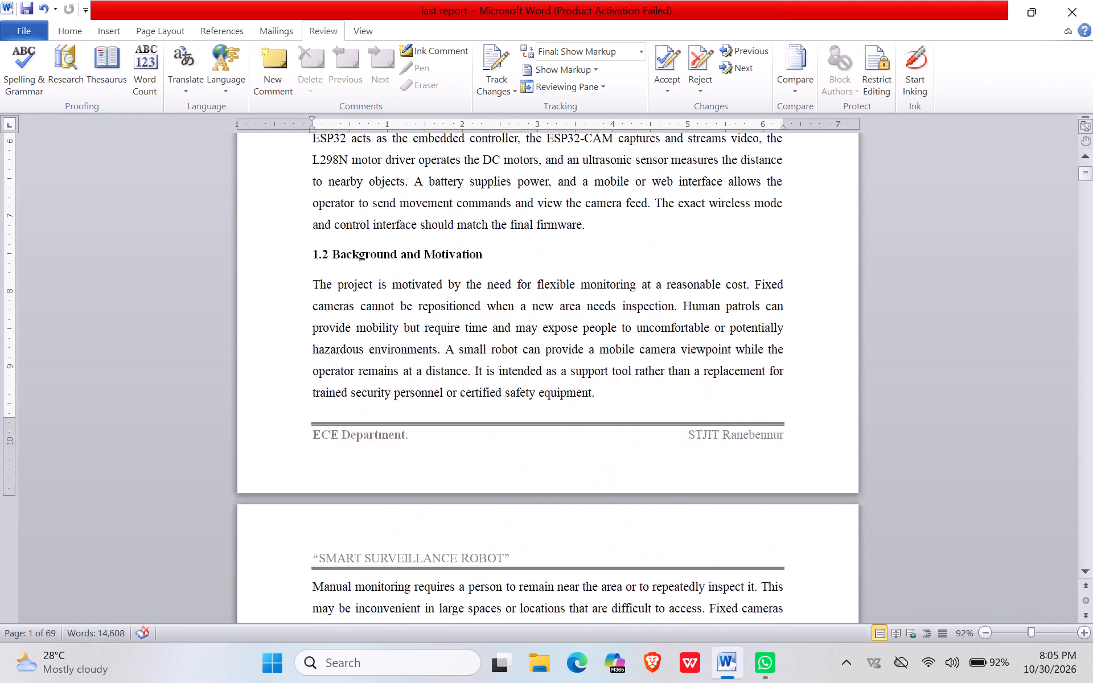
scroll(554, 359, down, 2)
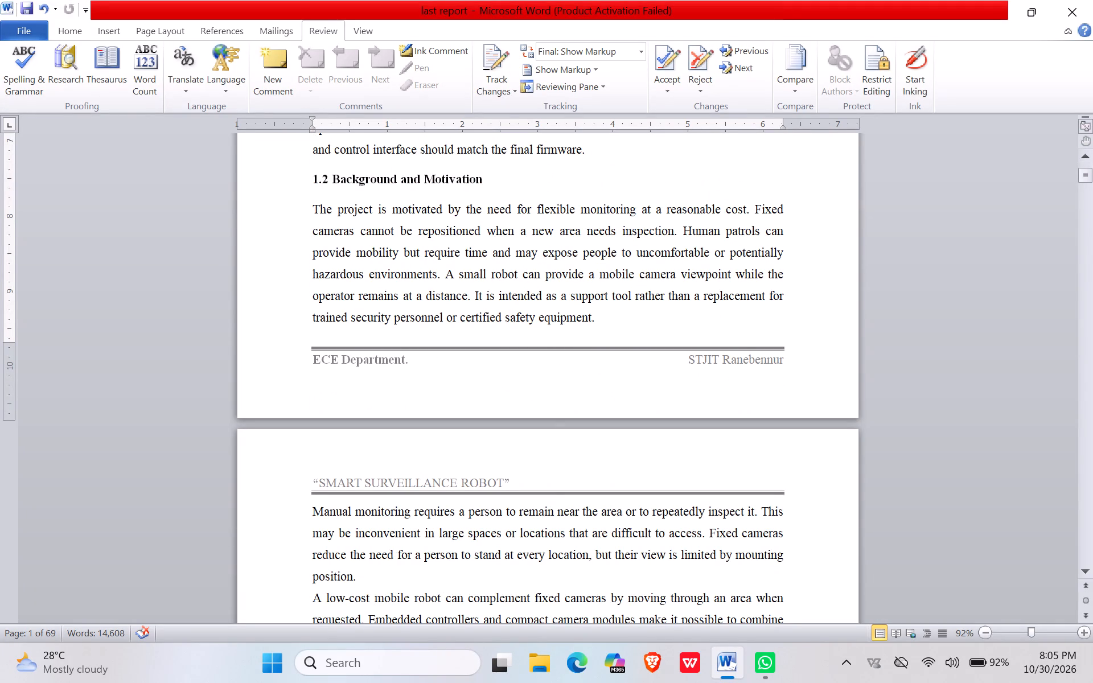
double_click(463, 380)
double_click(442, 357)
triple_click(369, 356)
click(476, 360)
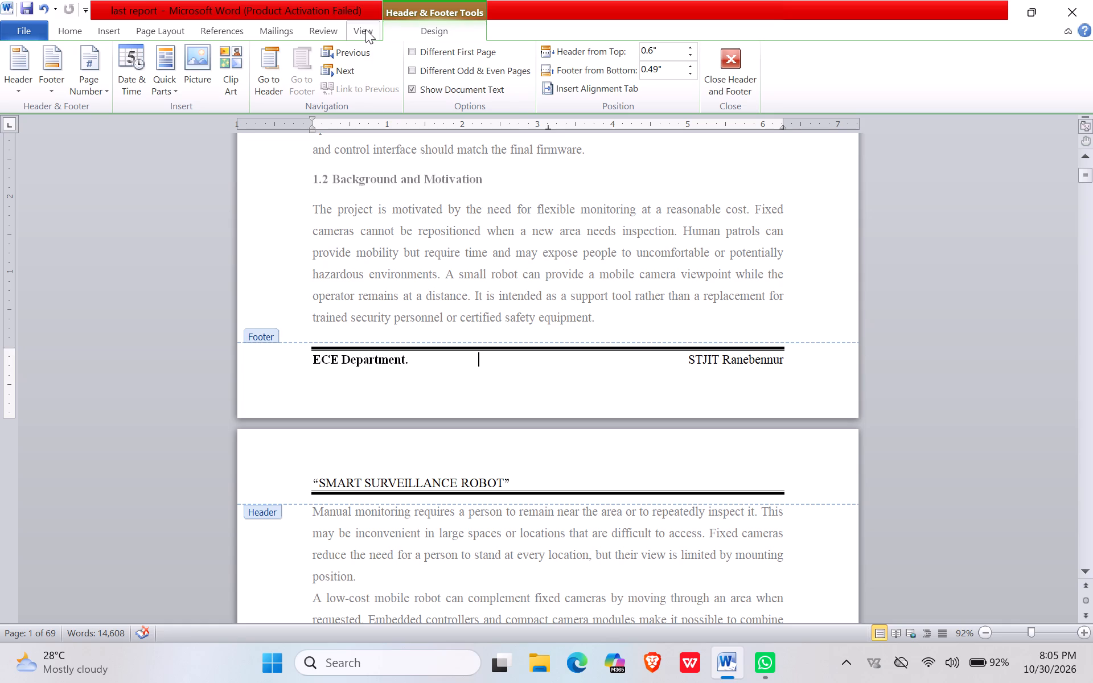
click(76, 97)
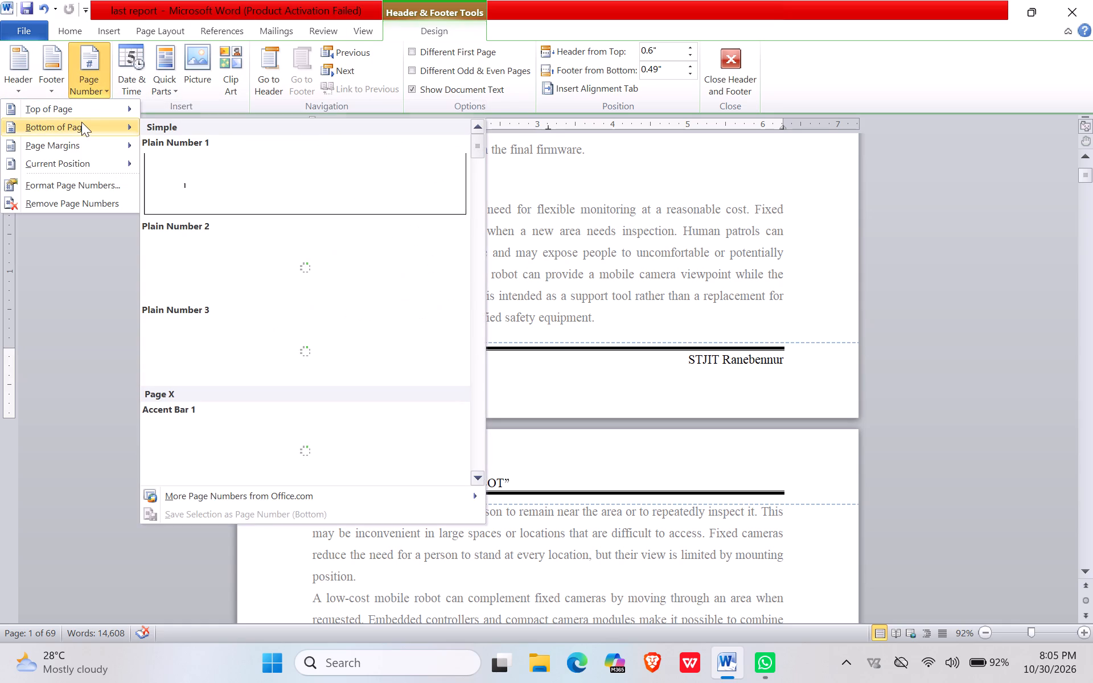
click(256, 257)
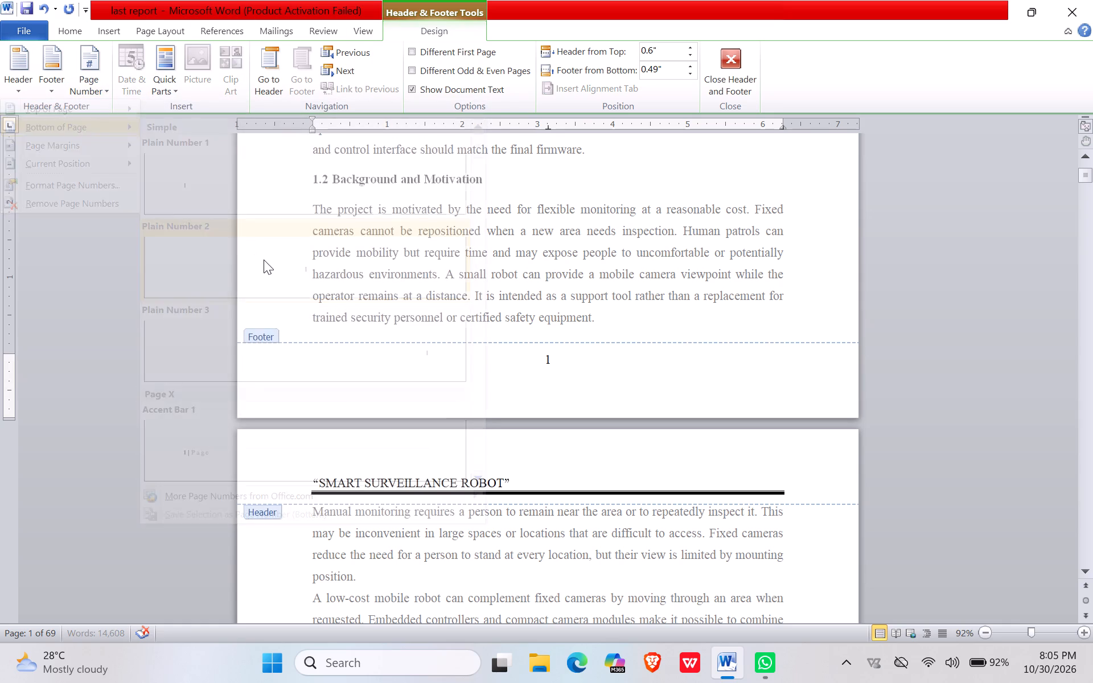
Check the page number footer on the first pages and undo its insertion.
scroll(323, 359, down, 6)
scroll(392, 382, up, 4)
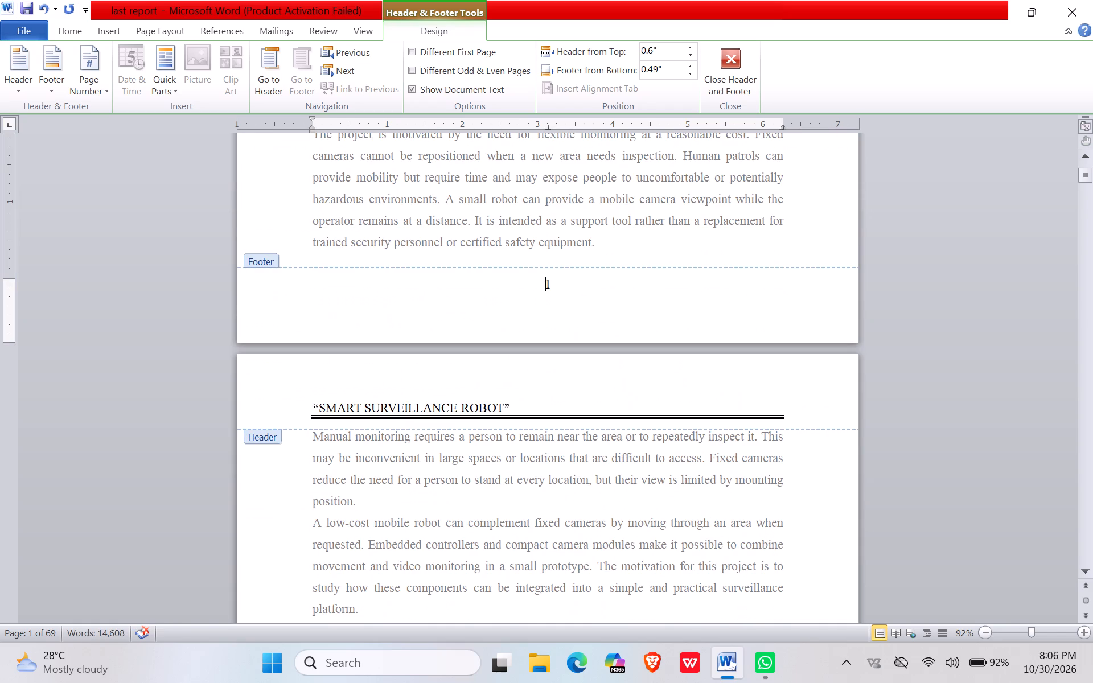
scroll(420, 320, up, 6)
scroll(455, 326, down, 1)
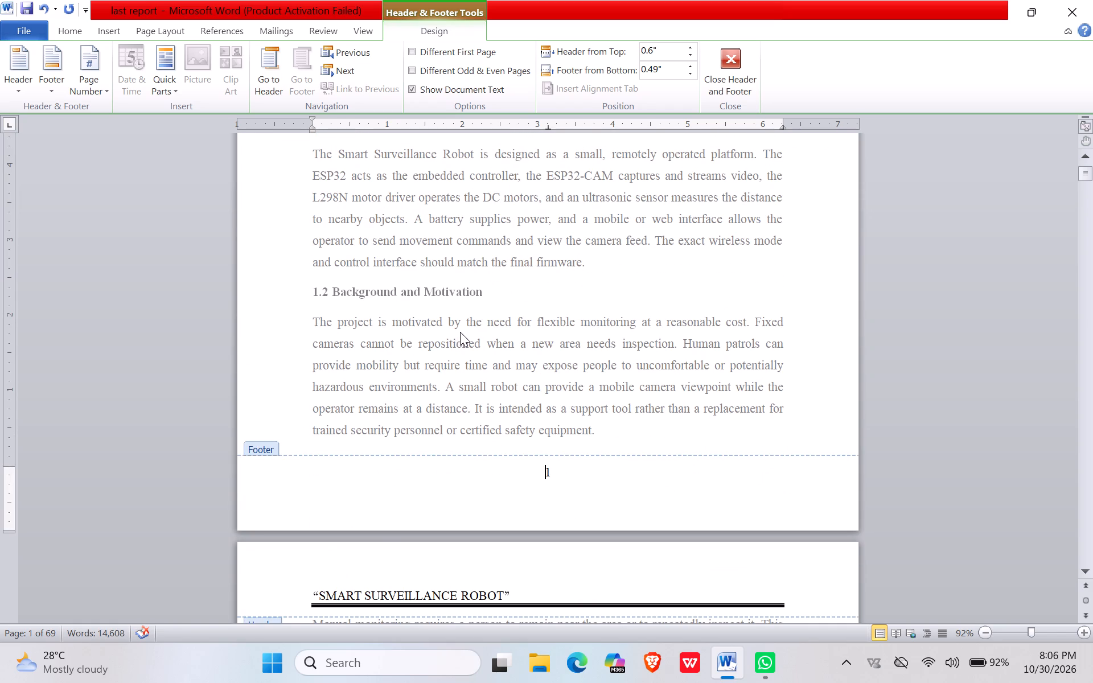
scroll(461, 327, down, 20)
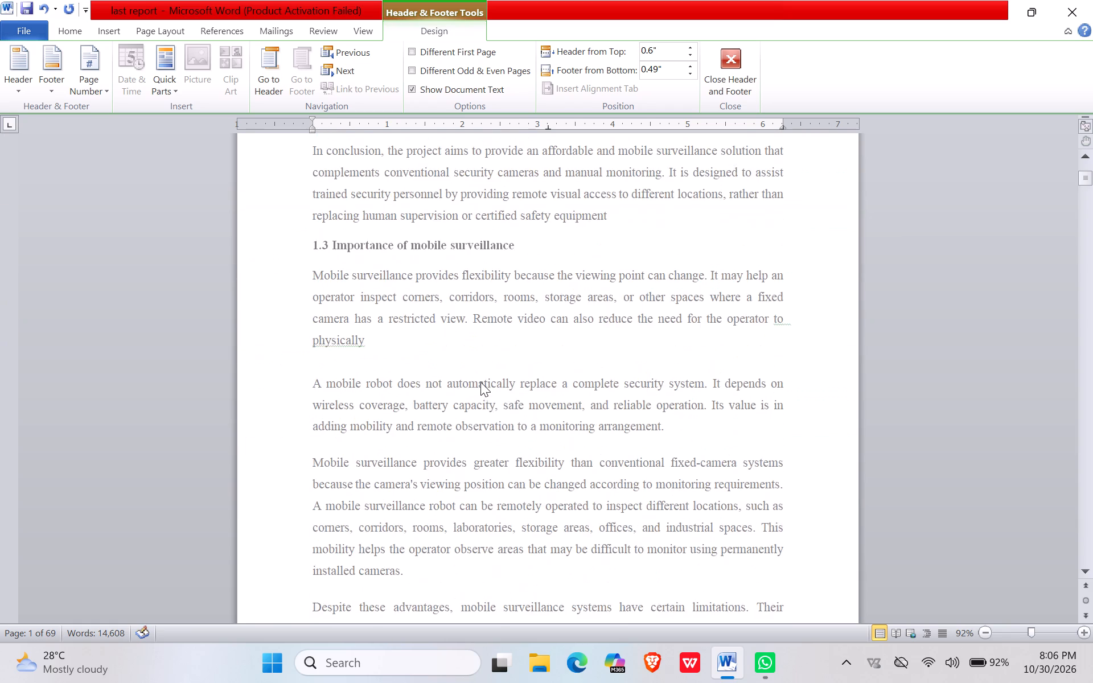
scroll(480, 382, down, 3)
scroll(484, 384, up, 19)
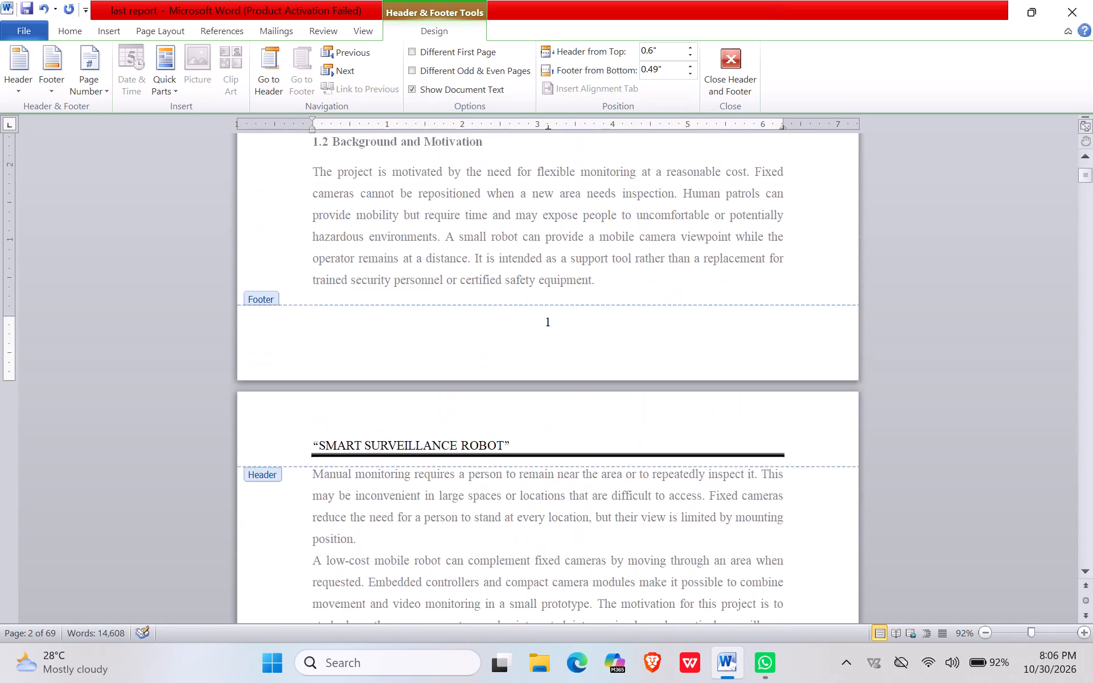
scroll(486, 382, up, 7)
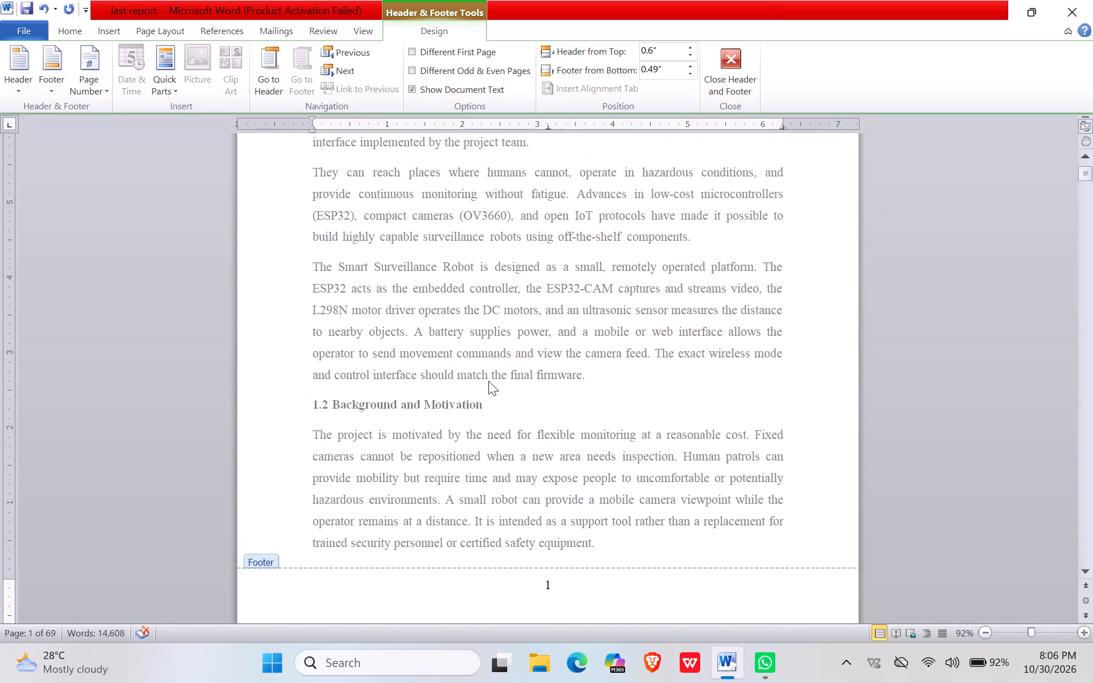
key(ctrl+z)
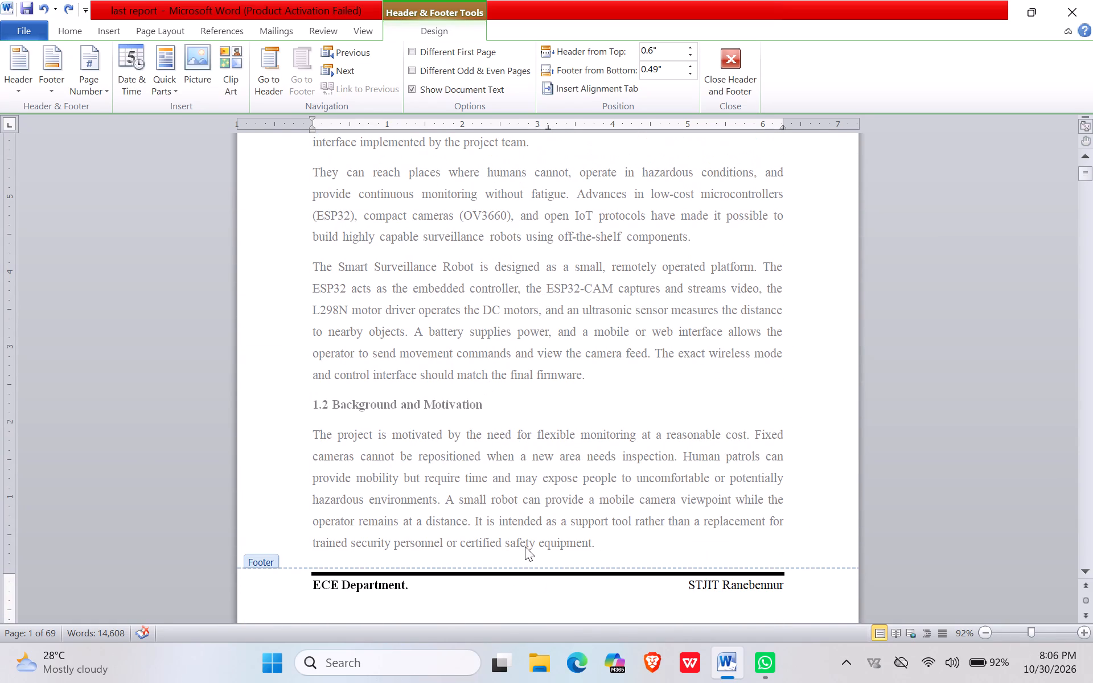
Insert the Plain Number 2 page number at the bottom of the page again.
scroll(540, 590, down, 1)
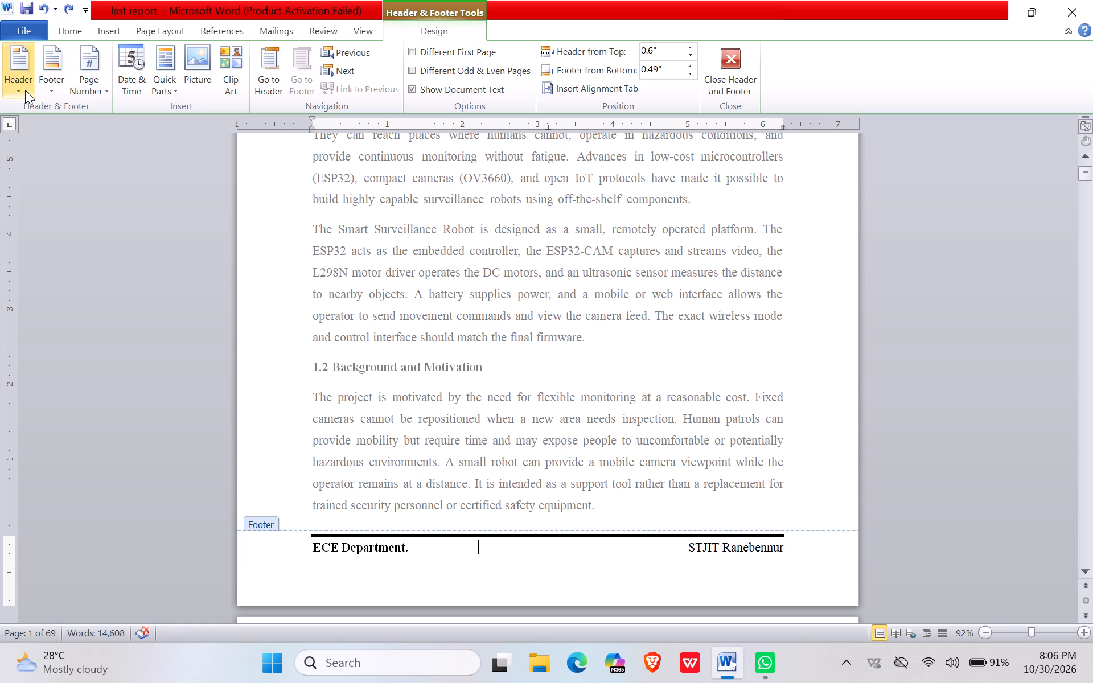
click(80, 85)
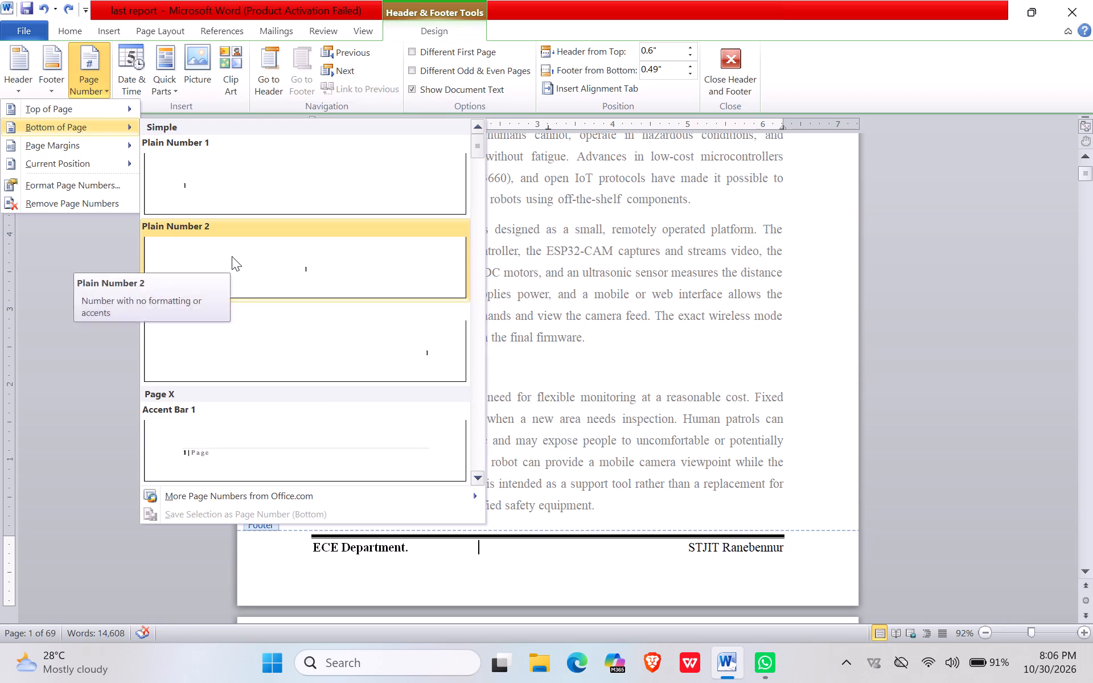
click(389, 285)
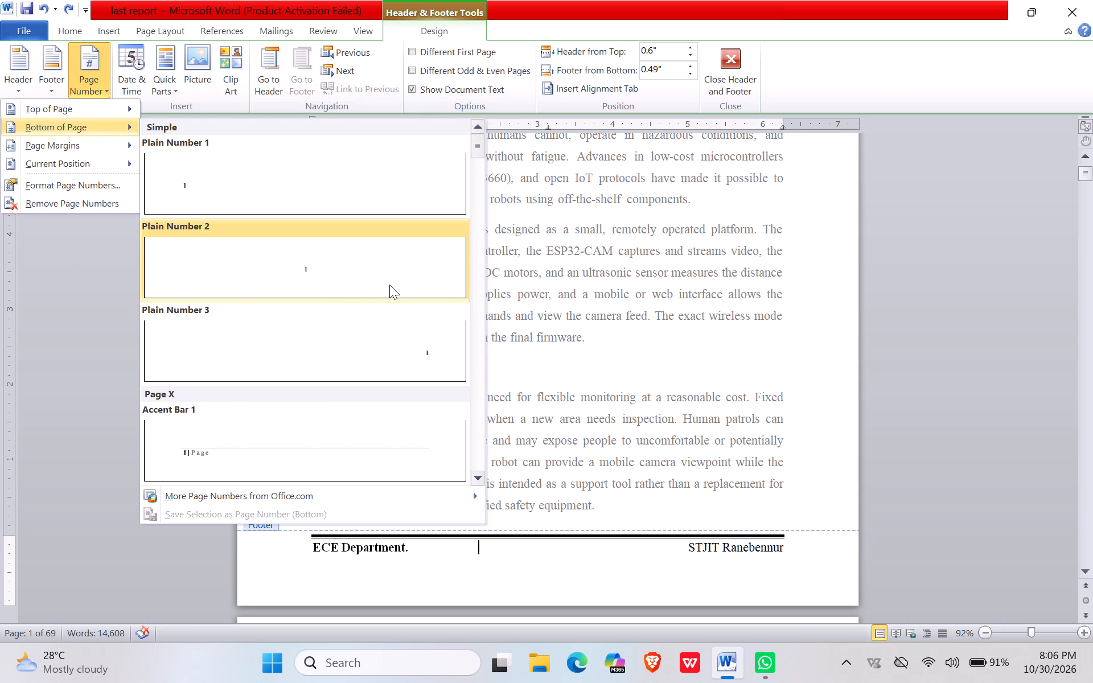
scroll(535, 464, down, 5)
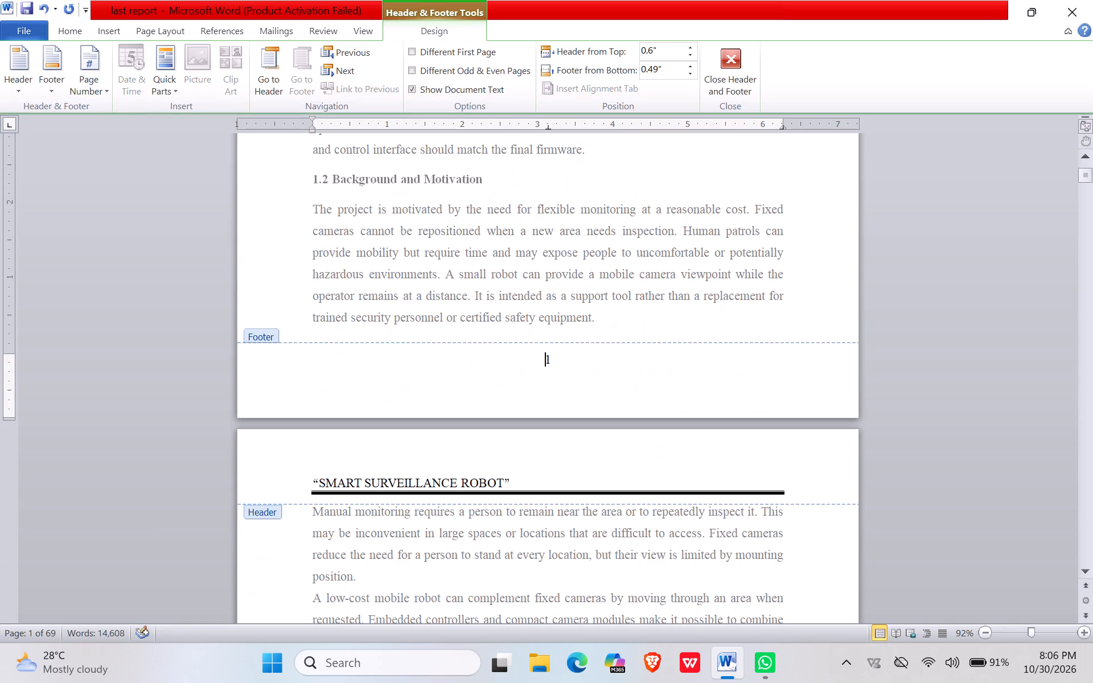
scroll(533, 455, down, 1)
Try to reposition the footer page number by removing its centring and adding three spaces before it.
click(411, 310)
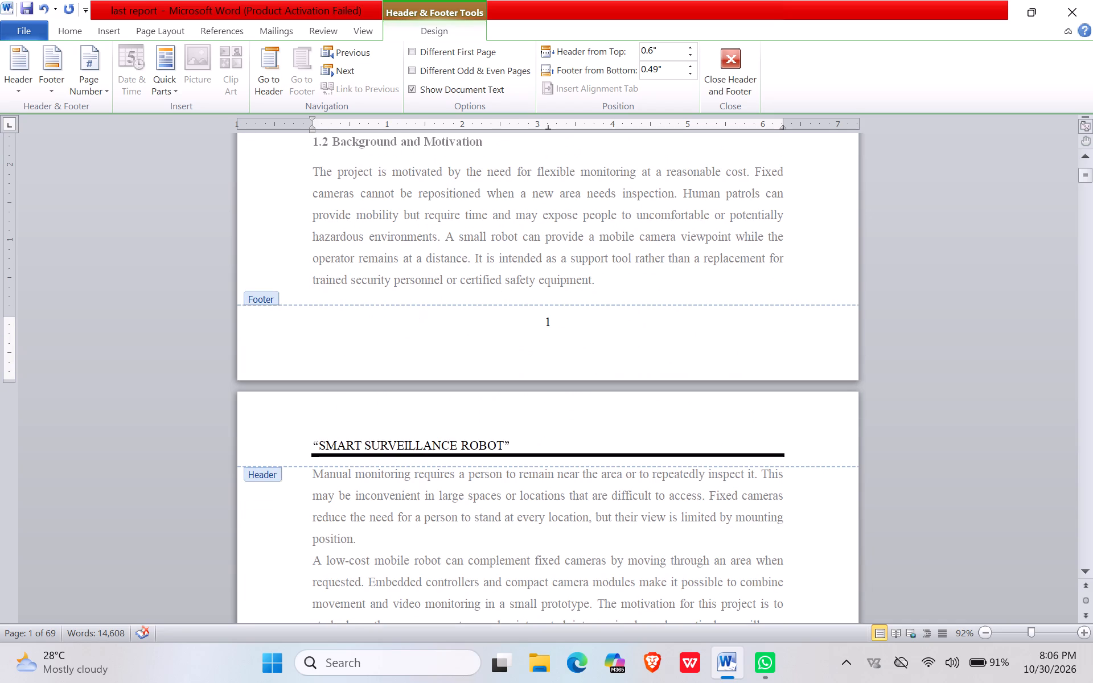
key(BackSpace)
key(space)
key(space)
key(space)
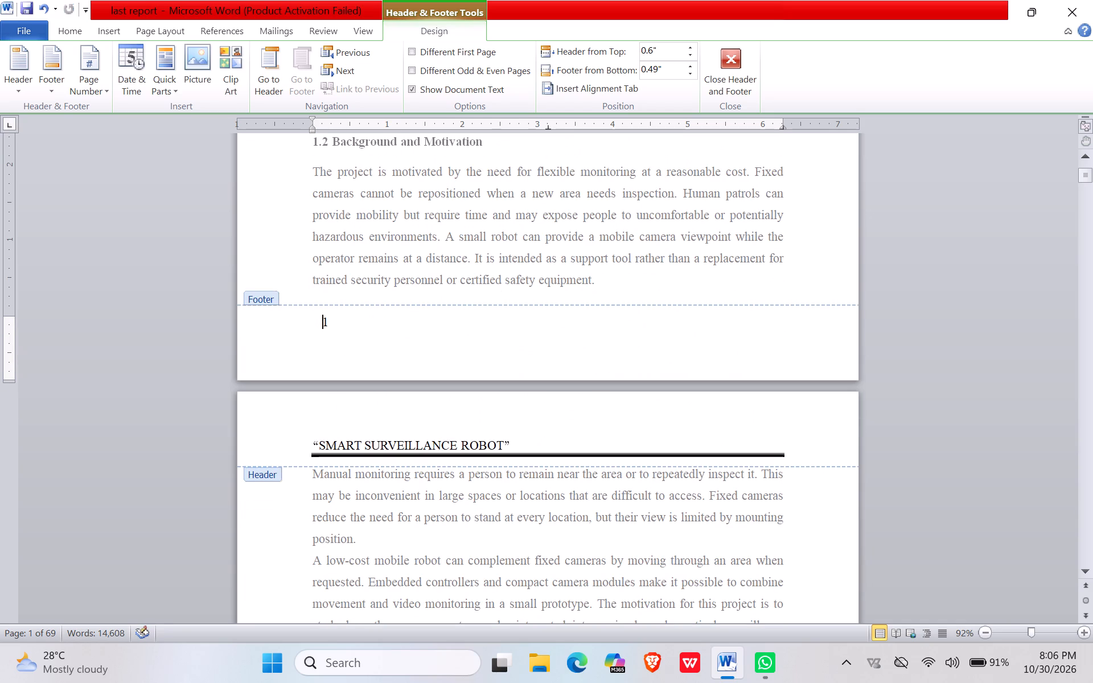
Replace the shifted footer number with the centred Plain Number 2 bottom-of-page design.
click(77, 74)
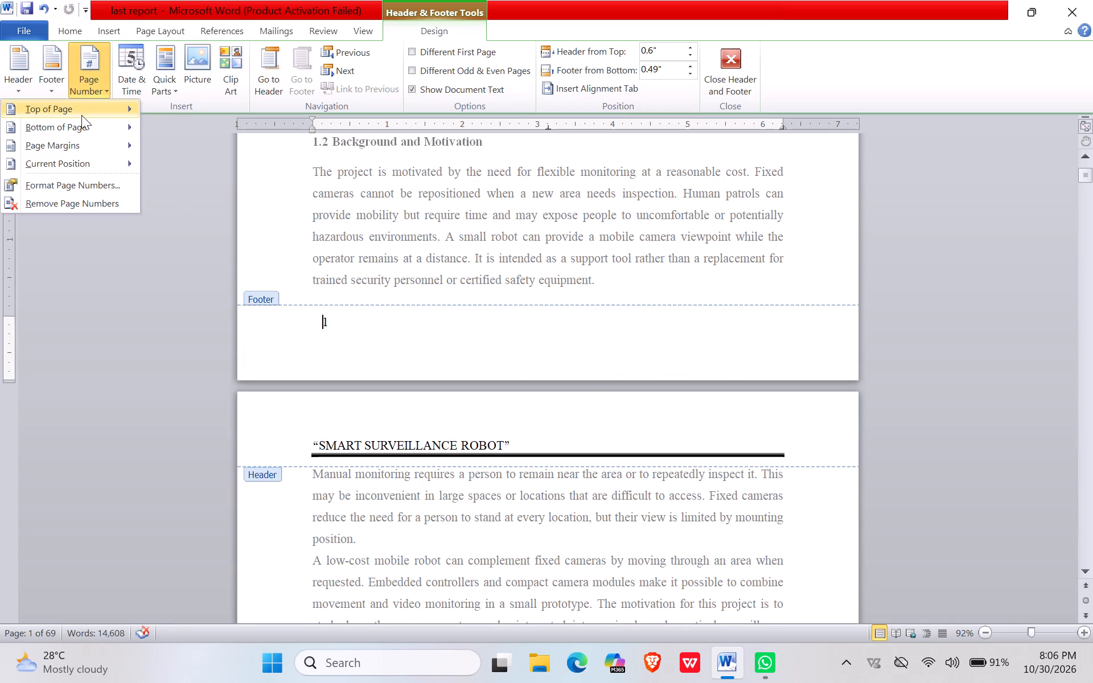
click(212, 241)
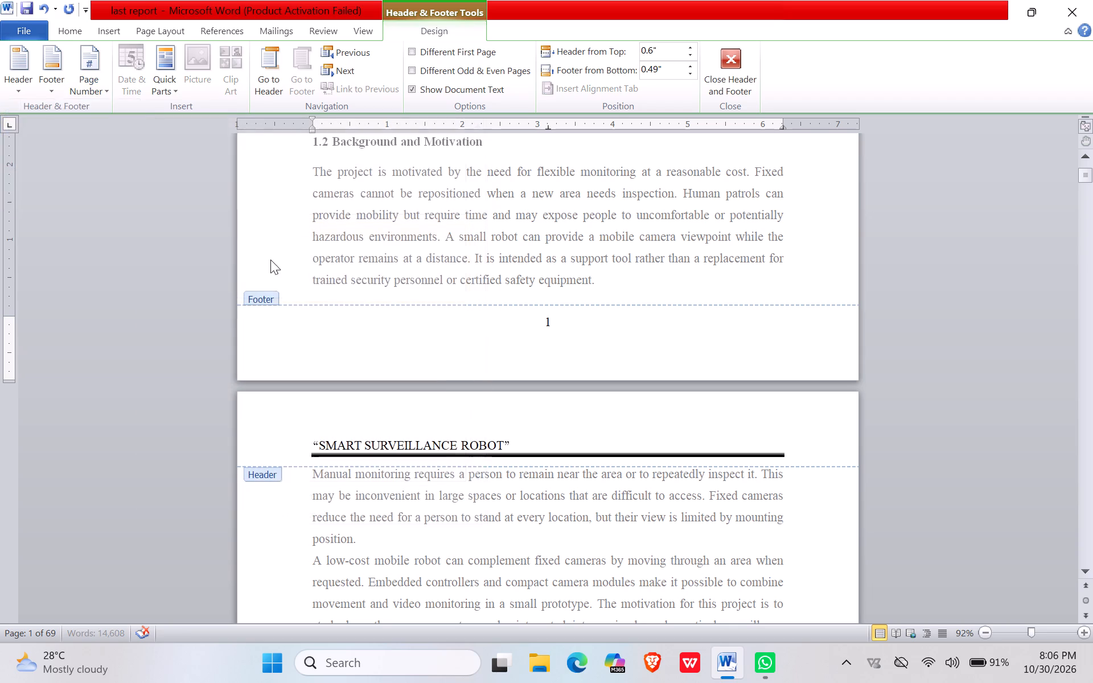
Place the cursor in the first page's footer and reapply the Plain Number 2 page number at the bottom of the page.
click(431, 396)
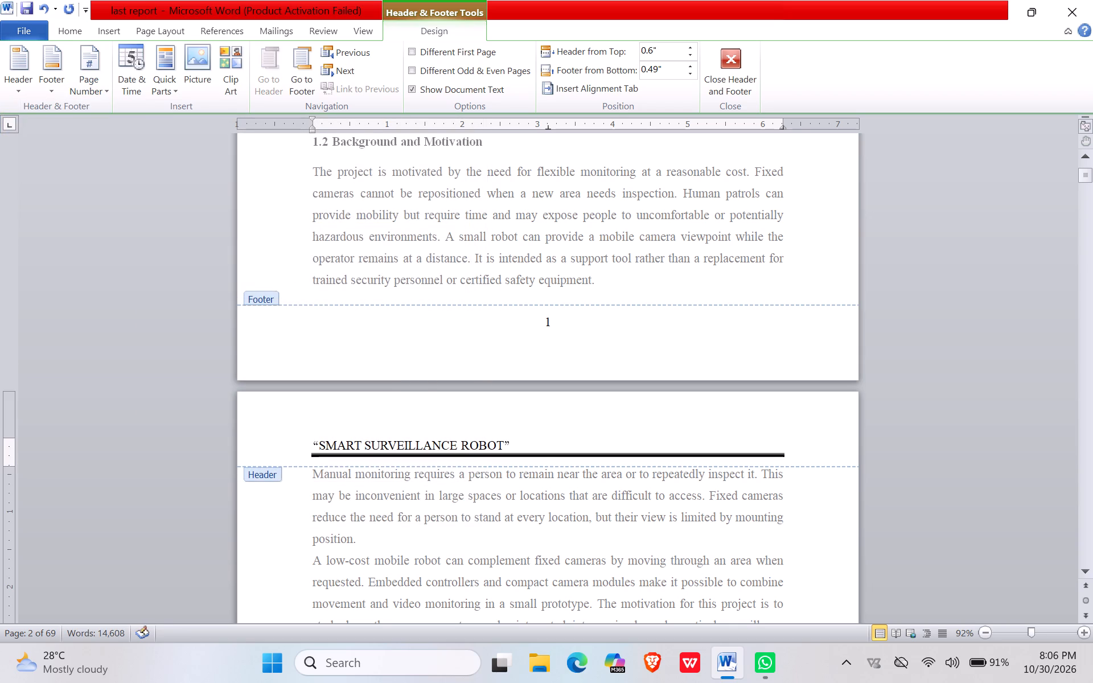
scroll(449, 356, down, 1)
click(997, 343)
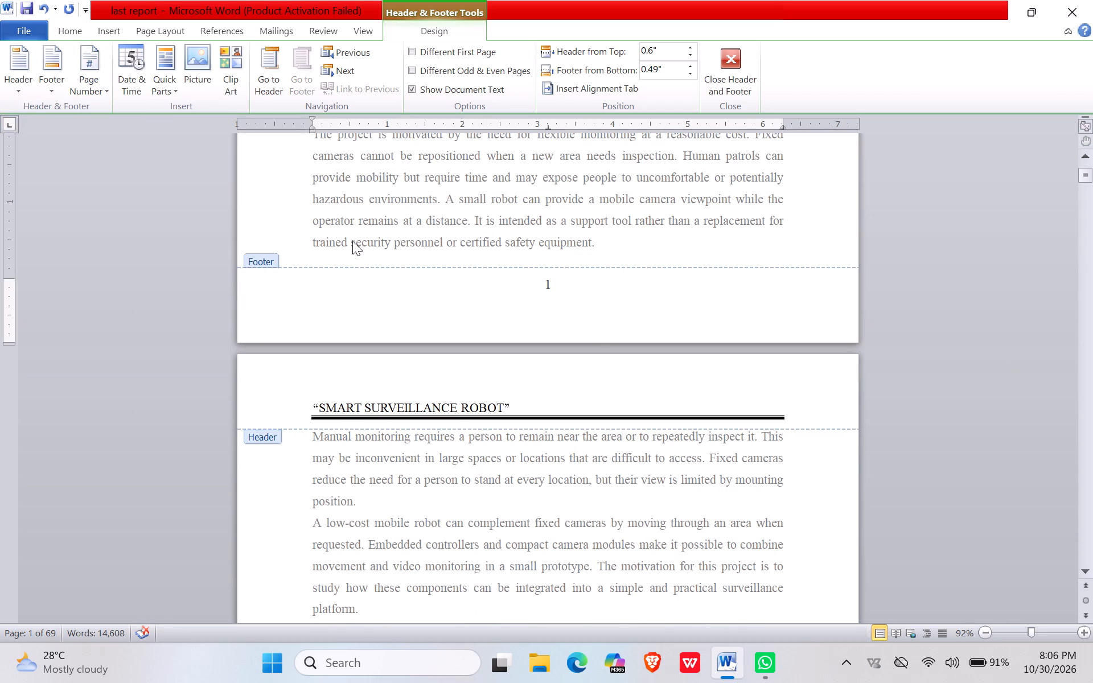
click(262, 266)
drag(259, 259, 264, 271)
scroll(555, 291, up, 3)
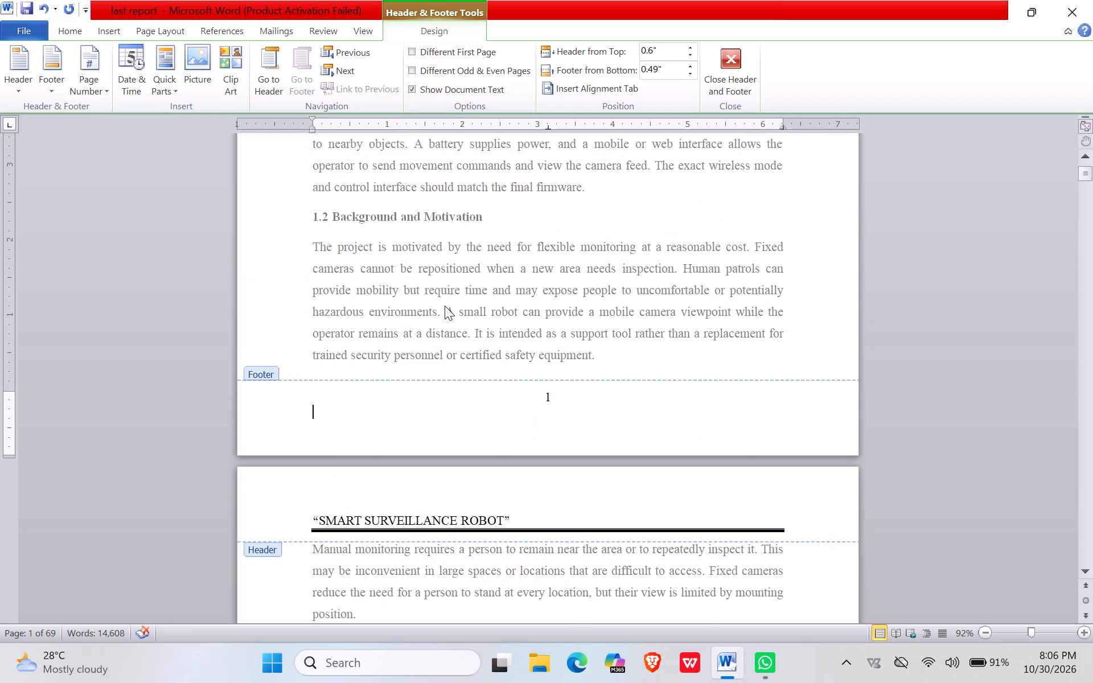
click(104, 87)
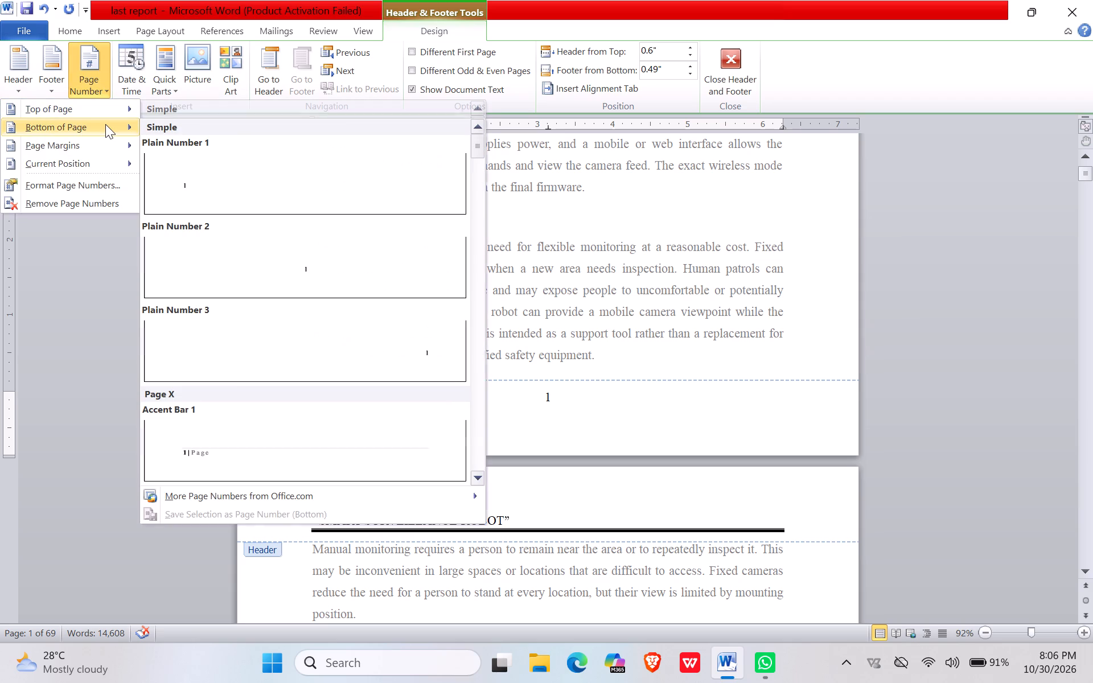
click(251, 266)
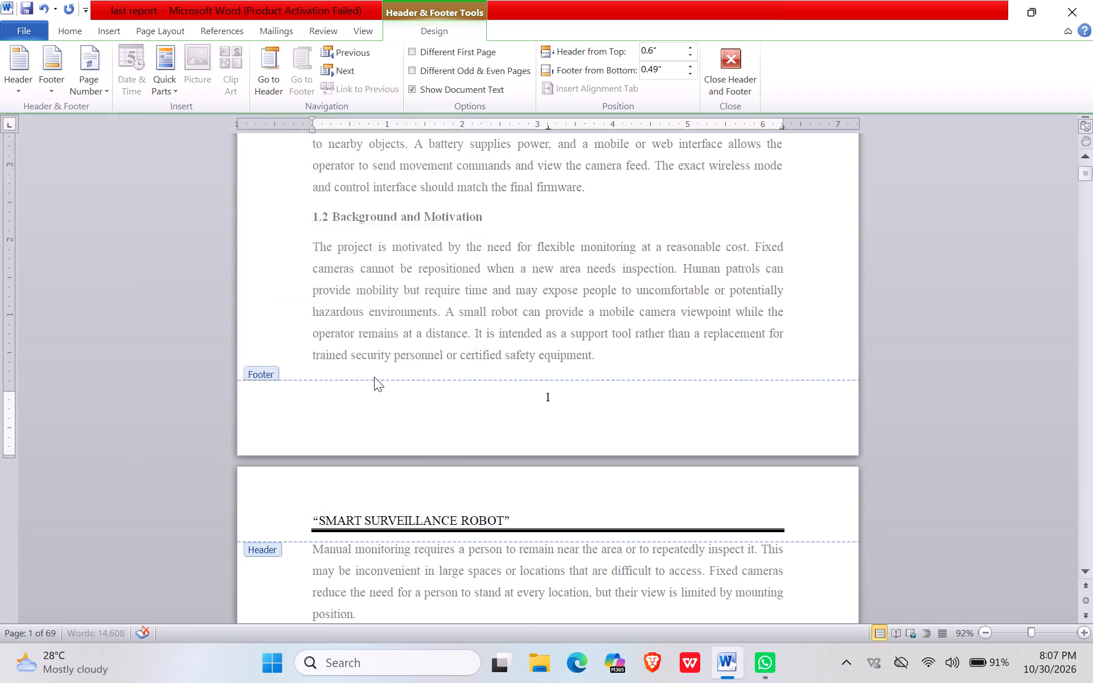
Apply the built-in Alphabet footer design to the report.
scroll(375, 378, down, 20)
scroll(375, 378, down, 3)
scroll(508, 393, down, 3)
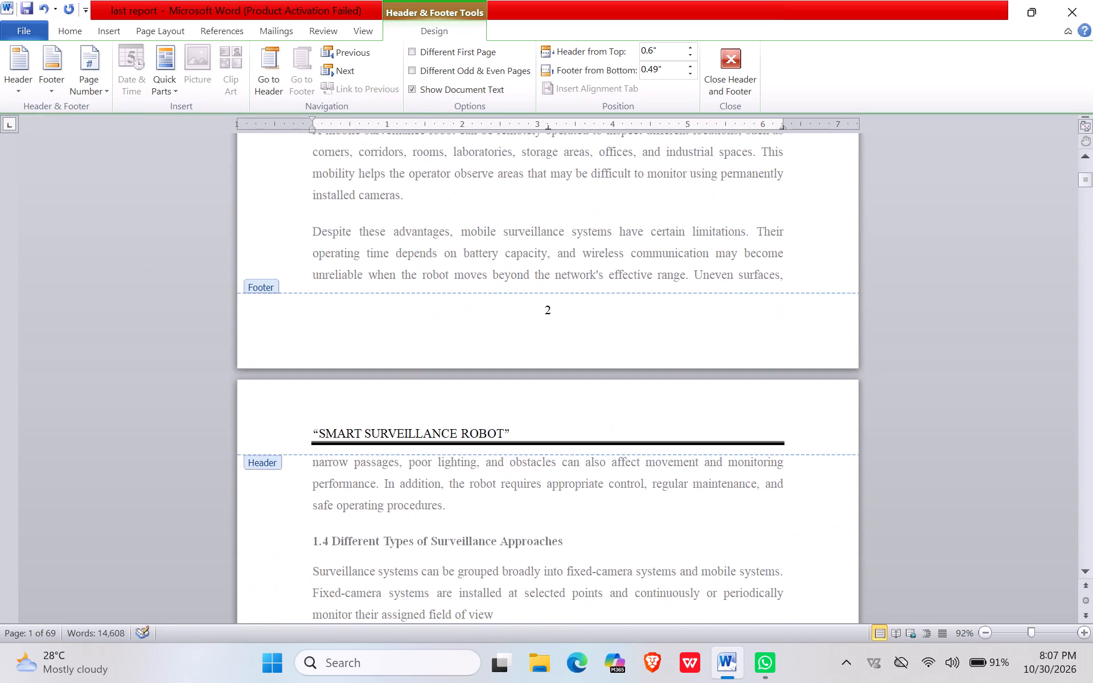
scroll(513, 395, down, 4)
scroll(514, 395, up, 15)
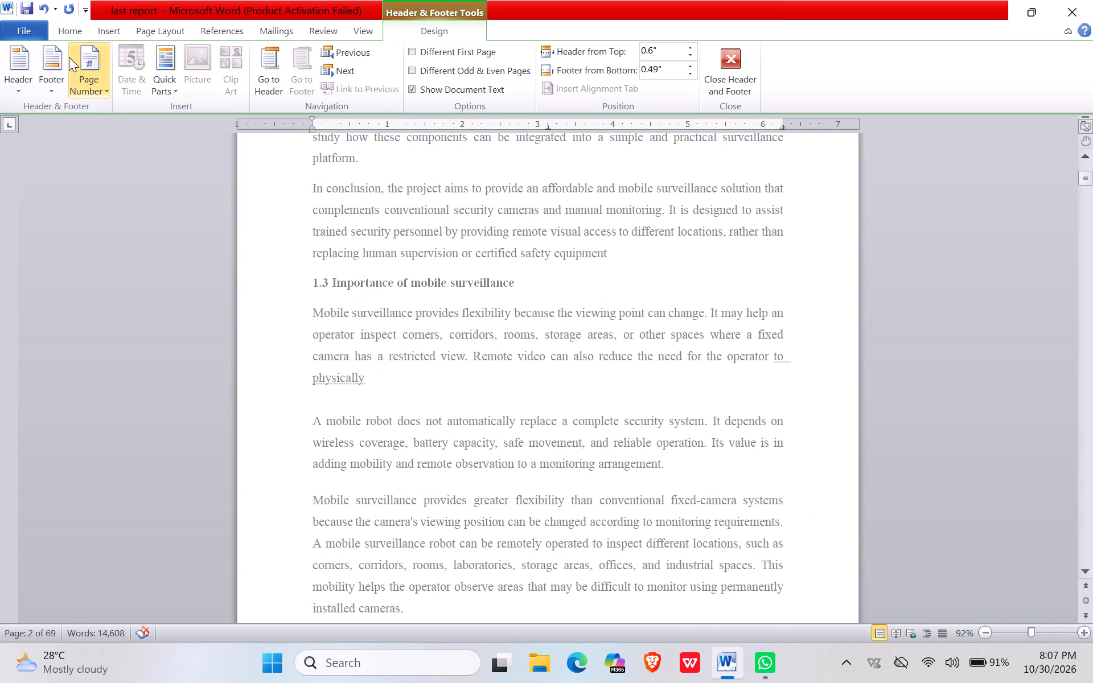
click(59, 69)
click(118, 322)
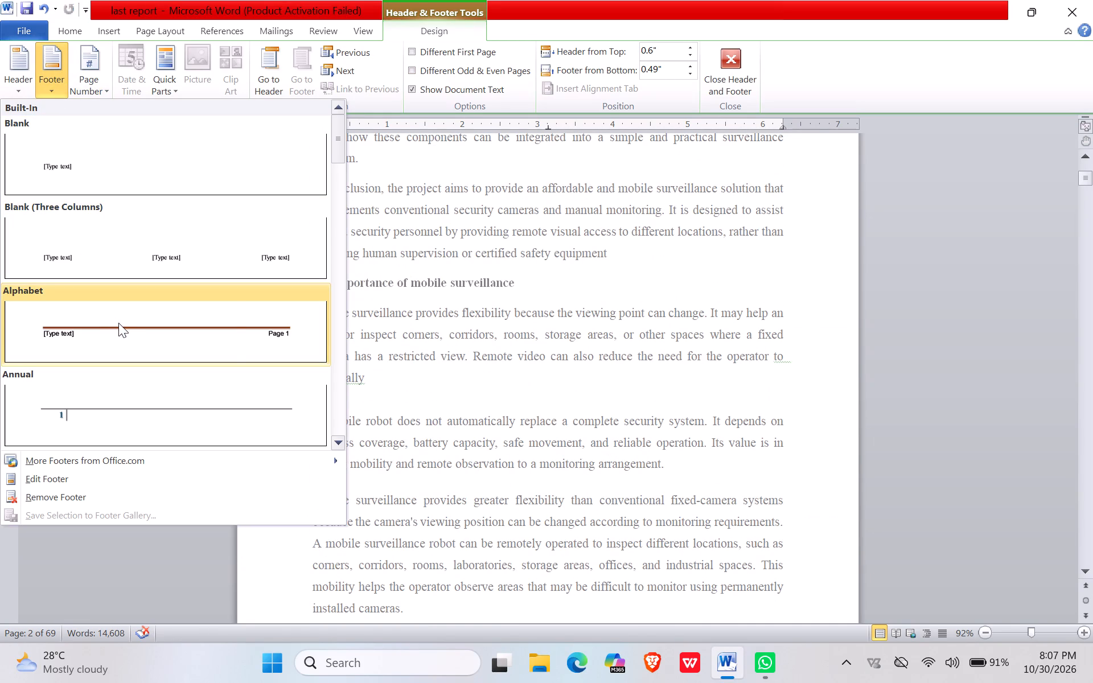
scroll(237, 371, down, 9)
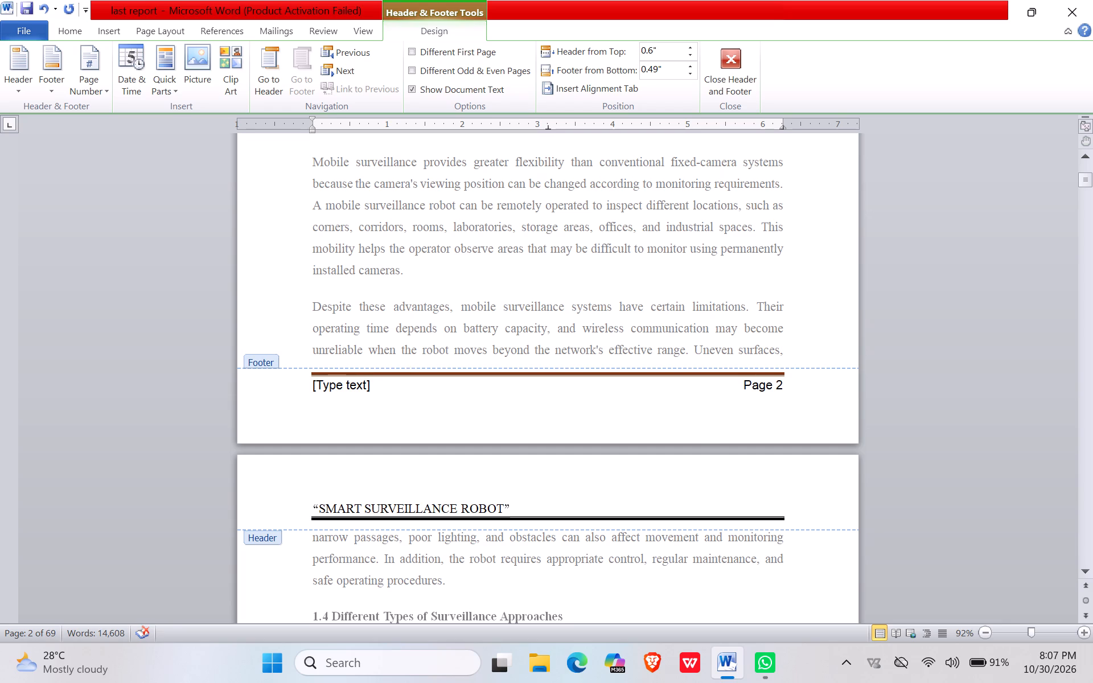
Undo the Alphabet footer and the earlier page number changes, back to the ECE Department and STJIT Ranebennur footer.
key(ctrl+z)
key(ctrl+z)
key(ctrl+z)
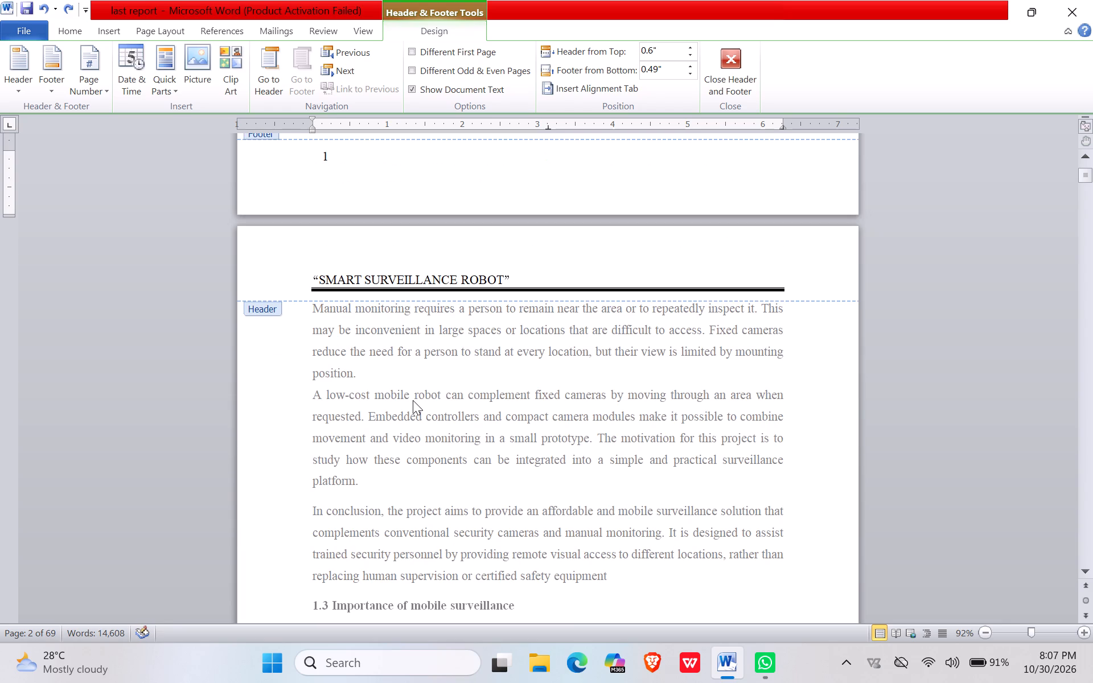
text(zz)
key(ctrl+z)
key(ctrl+z)
key(ctrl+z)
key(ctrl+z)
key(ctrl+z)
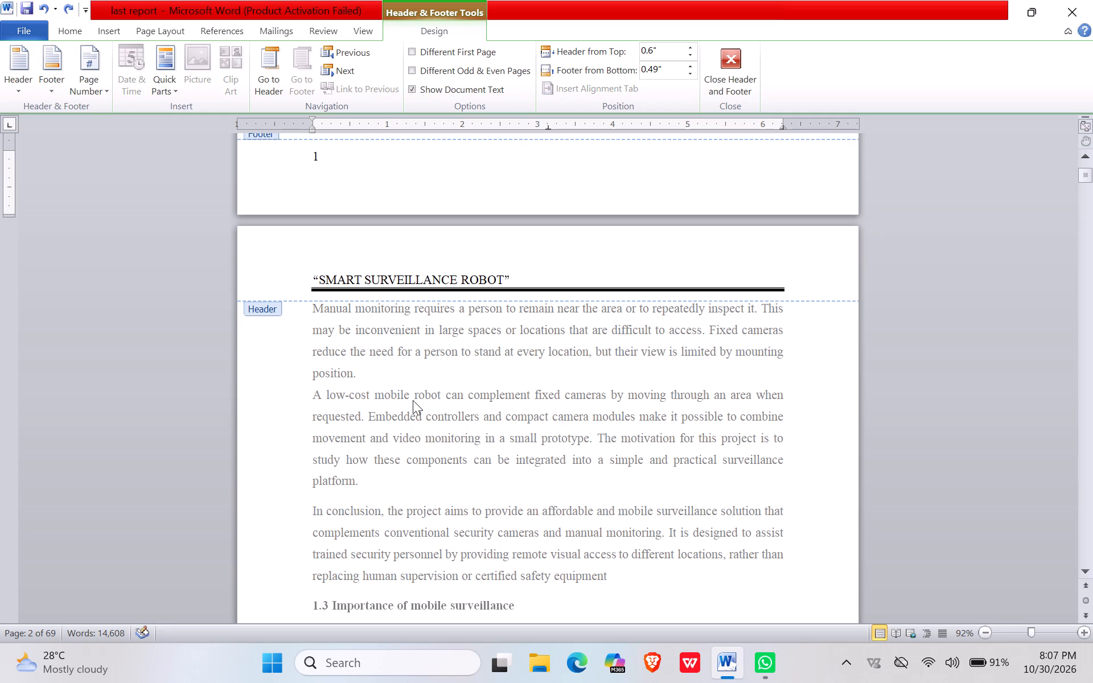
key(ctrl+z)
key(ctrl+z)
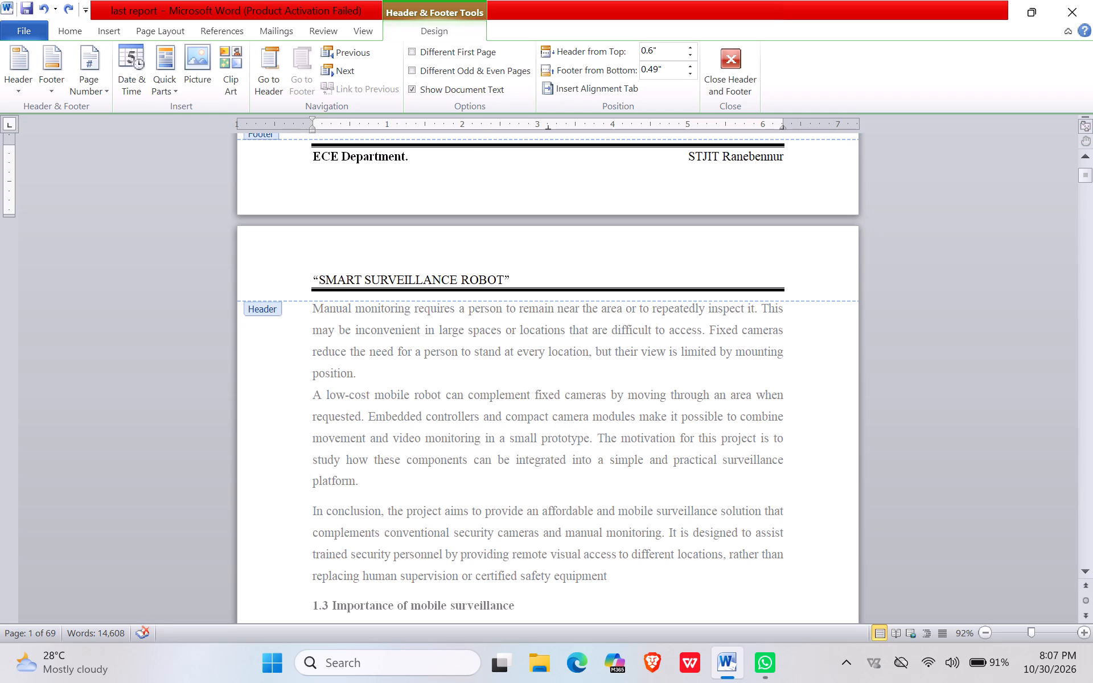
Delete the full stop after ECE Department in the first page's footer.
click(413, 160)
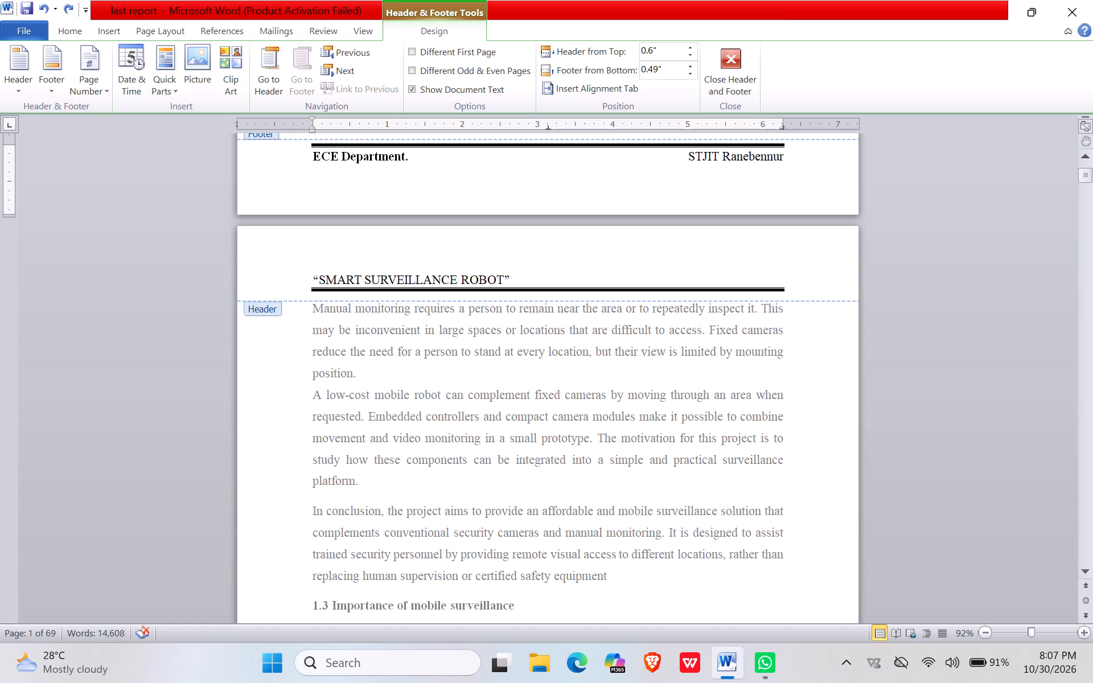
click(405, 159)
key(Right)
key(BackSpace)
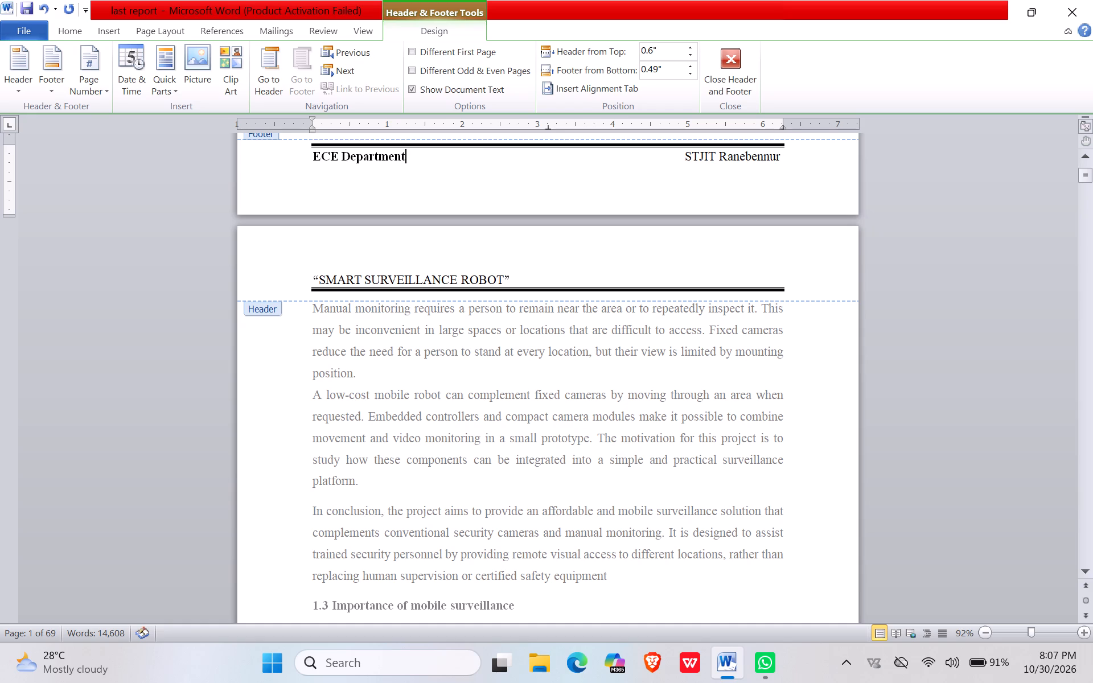
With the cursor in the middle of the footer line, accept the 1, 2, 3 page number format continuing from the previous section.
click(551, 170)
click(535, 147)
scroll(553, 192, up, 2)
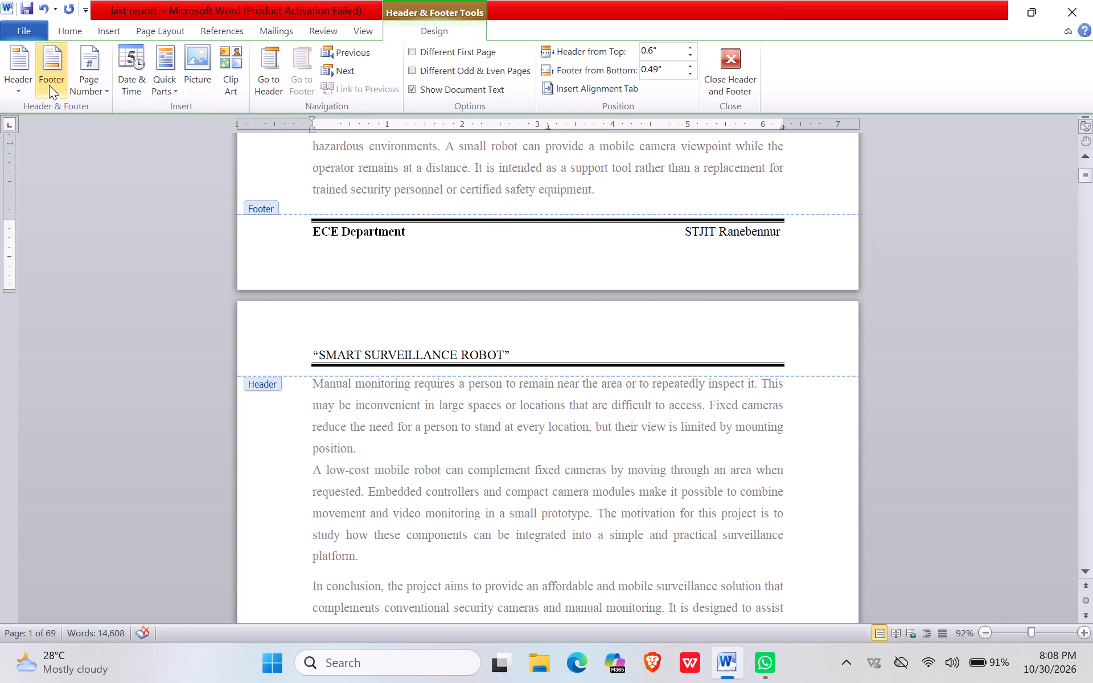
click(80, 89)
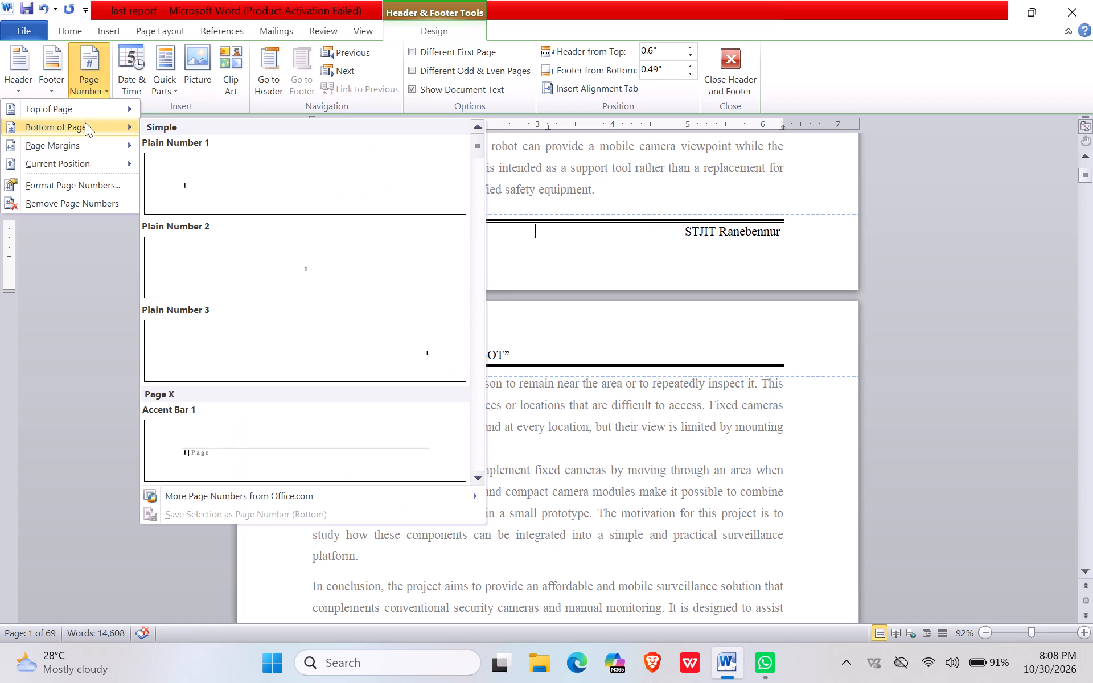
click(302, 493)
click(529, 494)
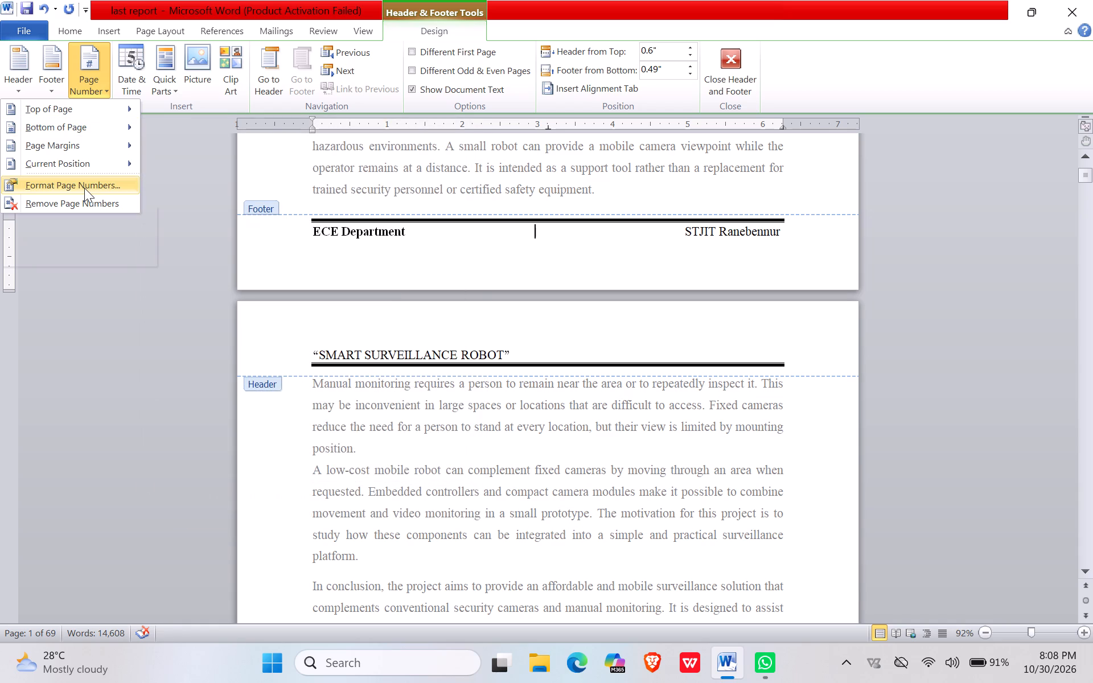
click(85, 188)
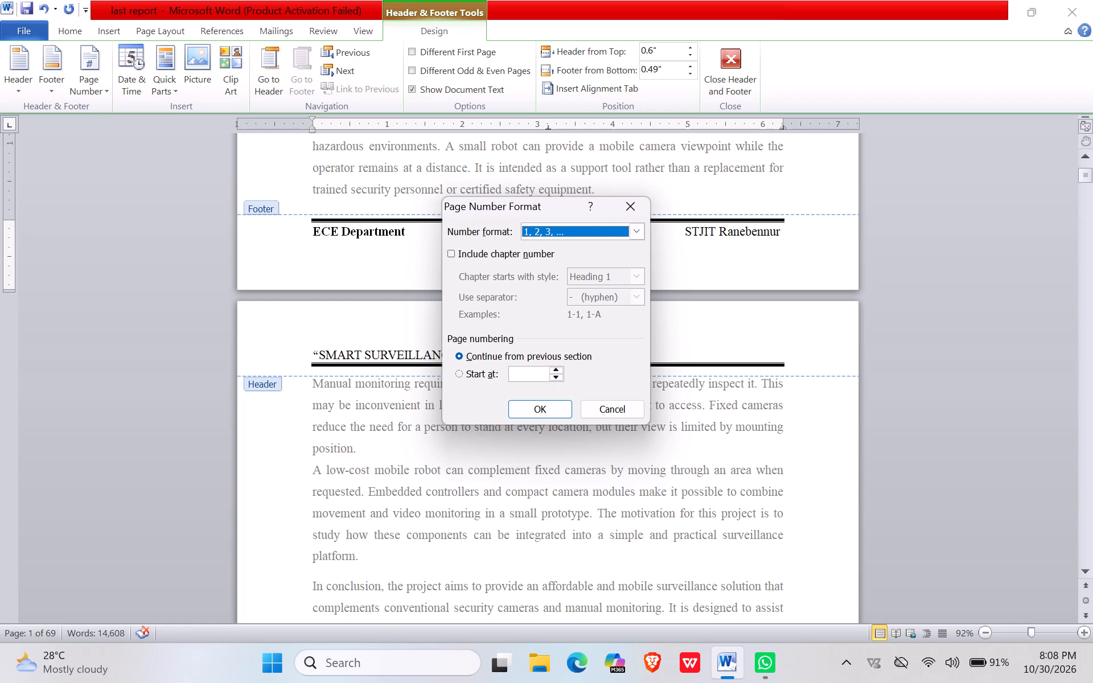
click(544, 418)
Examine the headers and footers across the first pages for the footer text and page numbering.
scroll(539, 476, down, 5)
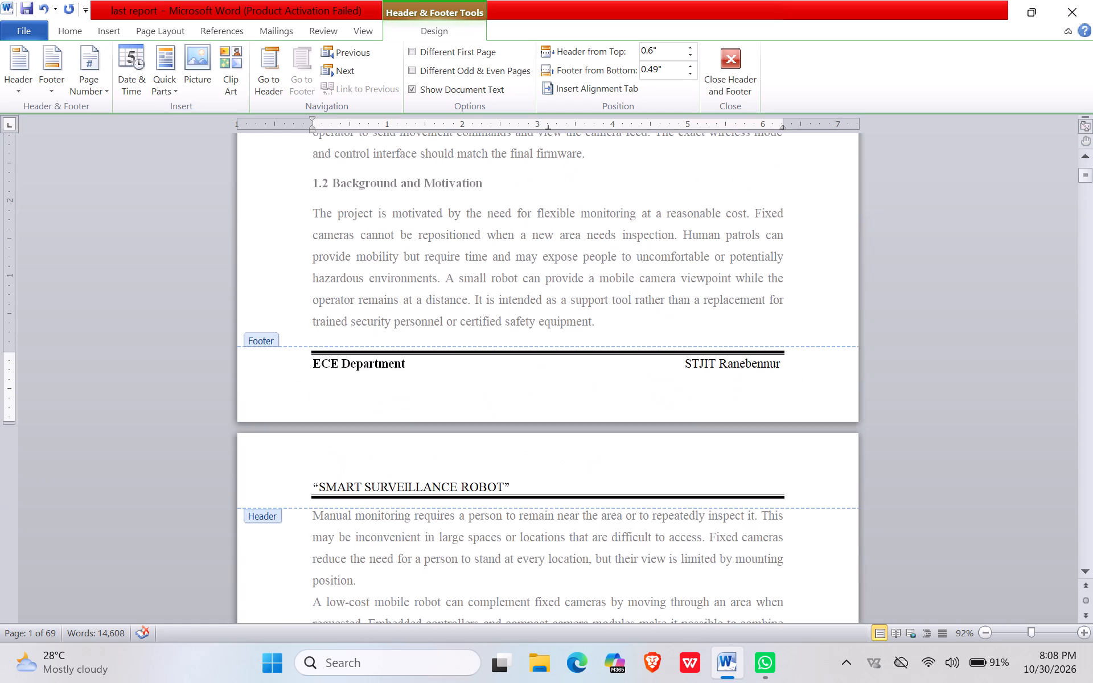
scroll(540, 480, up, 11)
scroll(540, 468, down, 8)
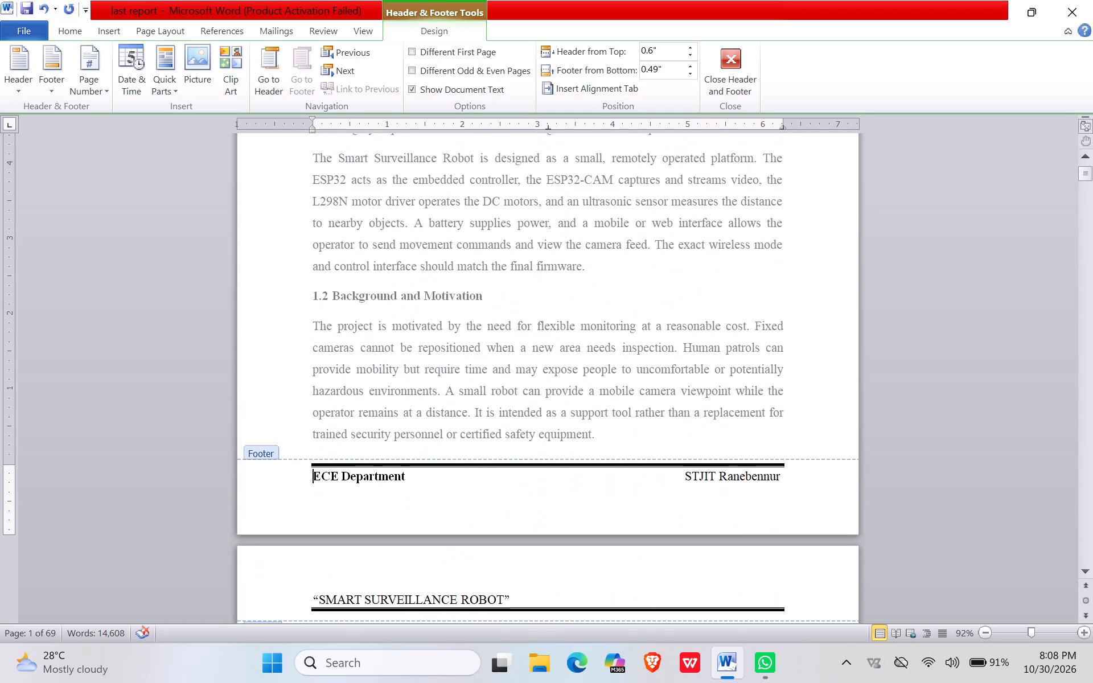
scroll(538, 464, down, 7)
scroll(538, 462, down, 15)
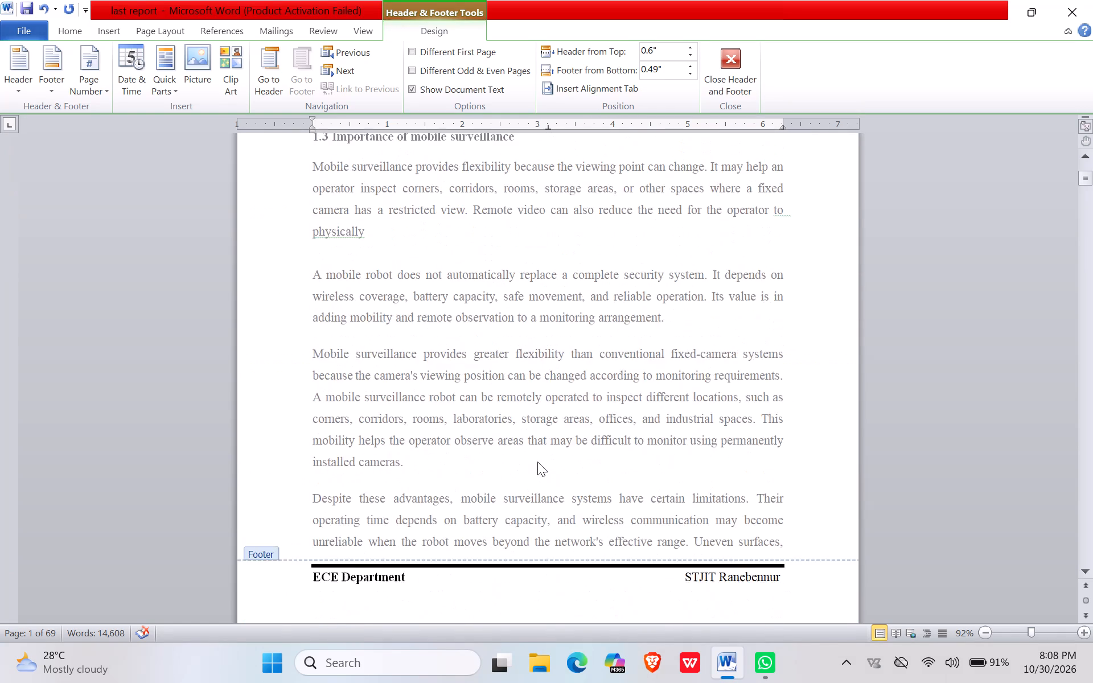
scroll(537, 462, down, 5)
scroll(539, 475, up, 7)
scroll(524, 232, up, 11)
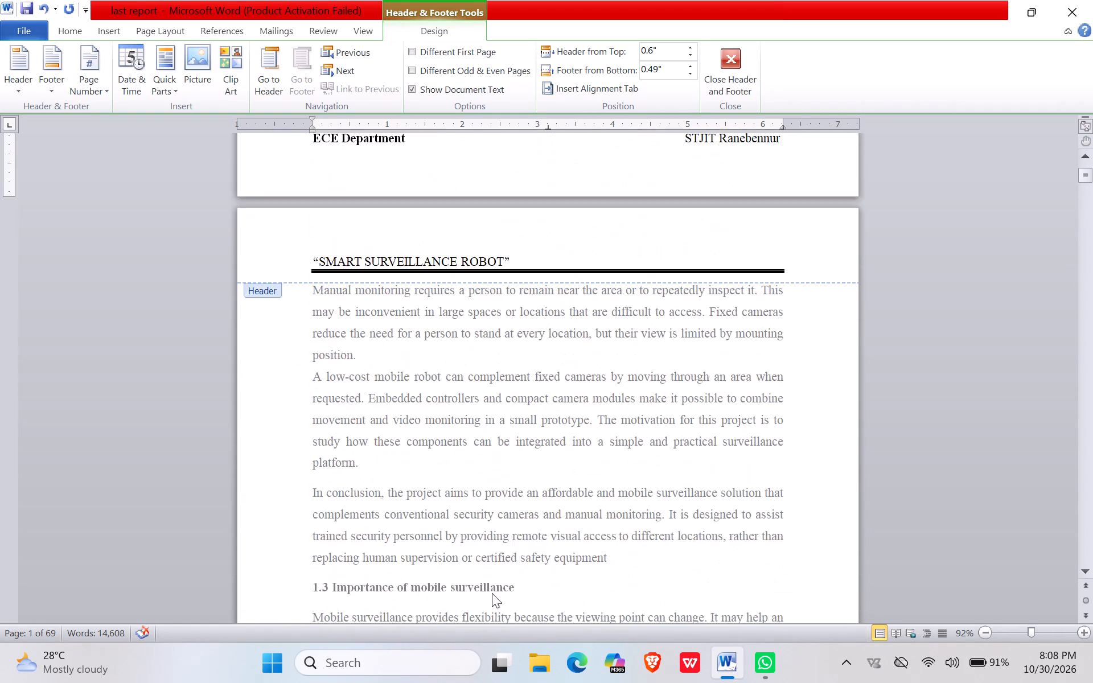
scroll(492, 593, up, 19)
scroll(528, 585, up, 5)
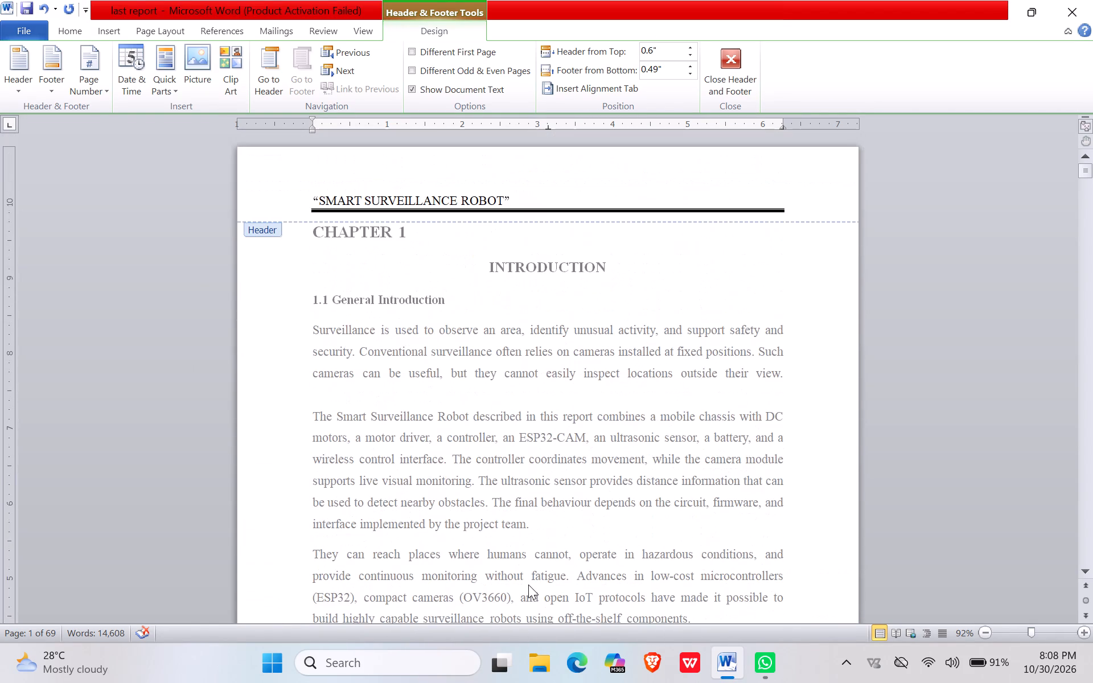
scroll(426, 234, down, 11)
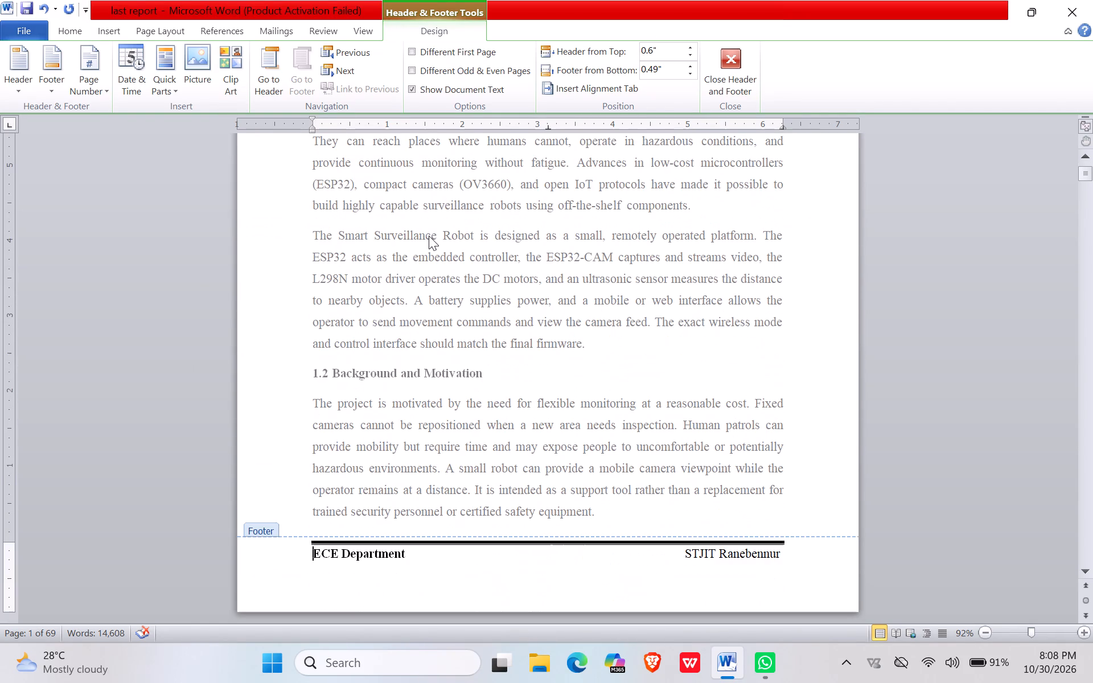
scroll(429, 236, down, 3)
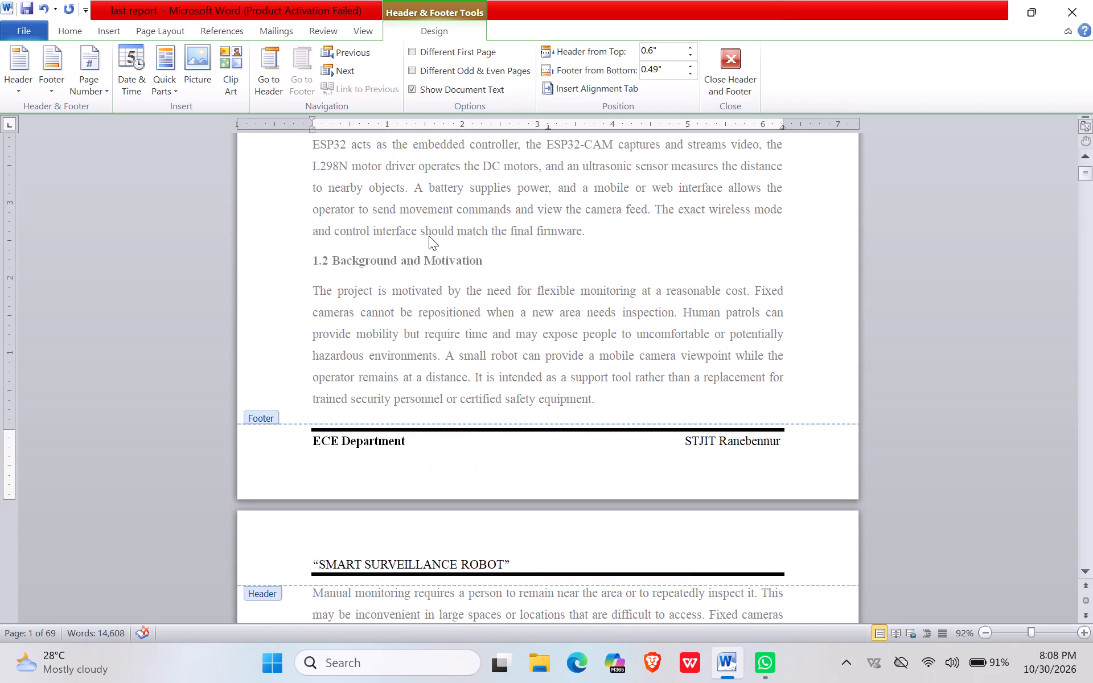
scroll(429, 237, down, 2)
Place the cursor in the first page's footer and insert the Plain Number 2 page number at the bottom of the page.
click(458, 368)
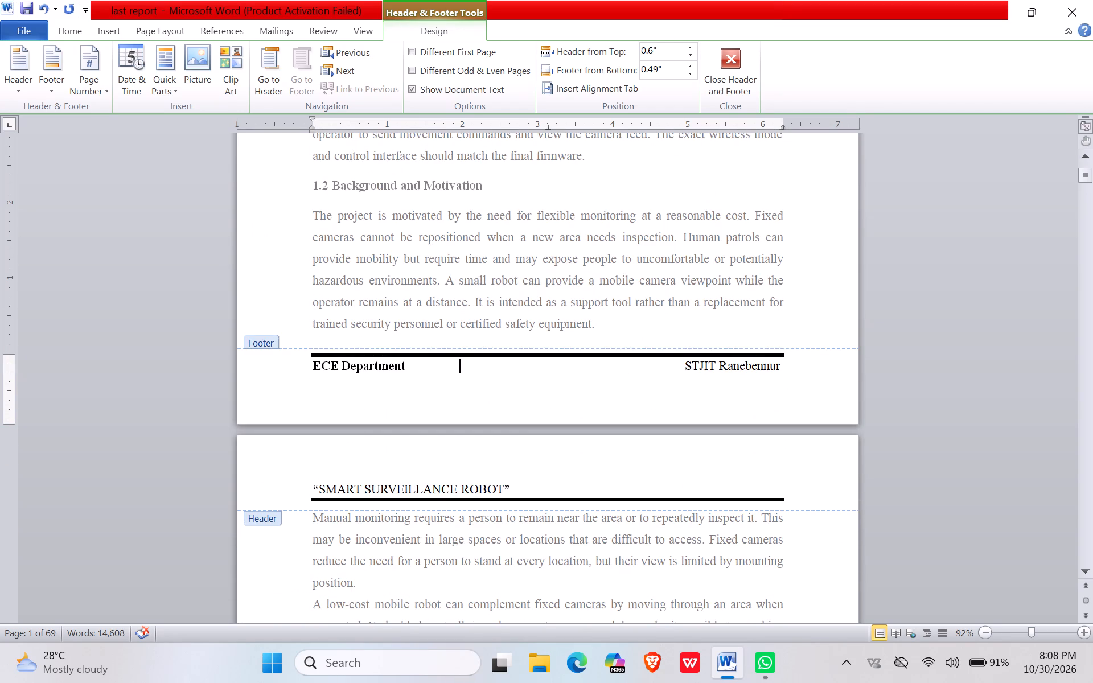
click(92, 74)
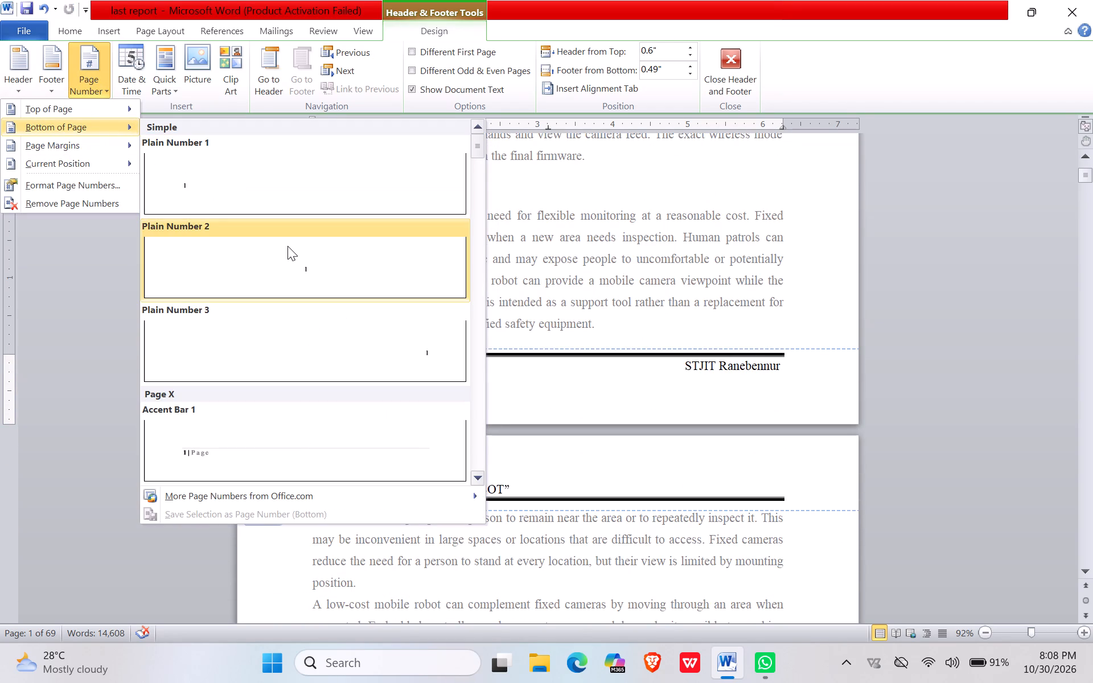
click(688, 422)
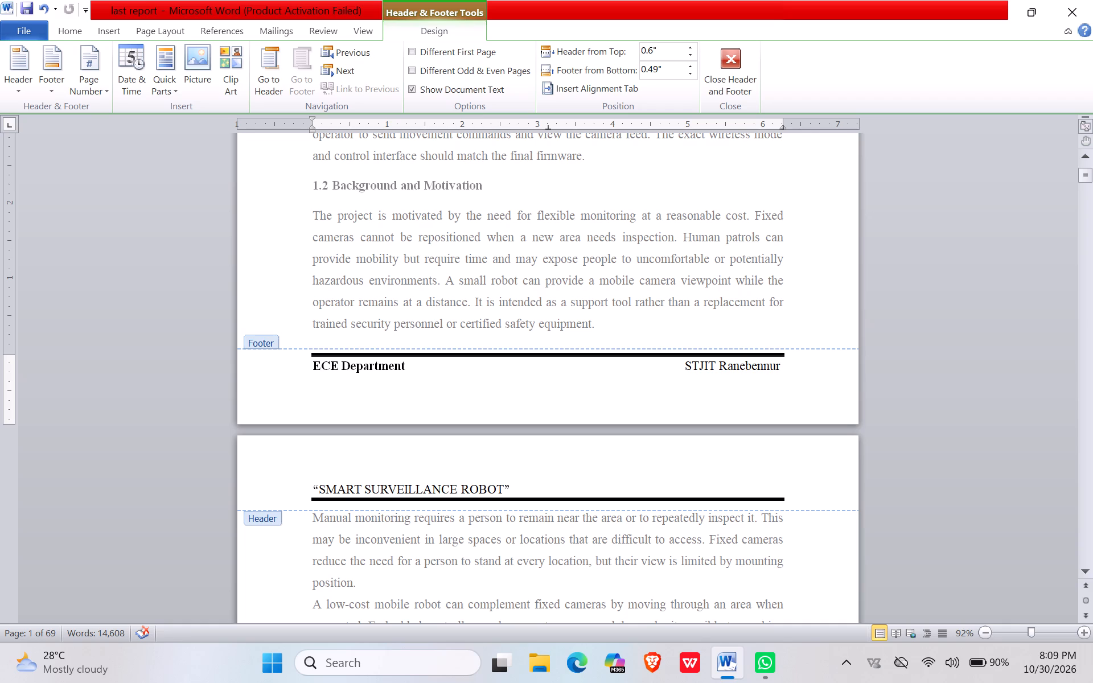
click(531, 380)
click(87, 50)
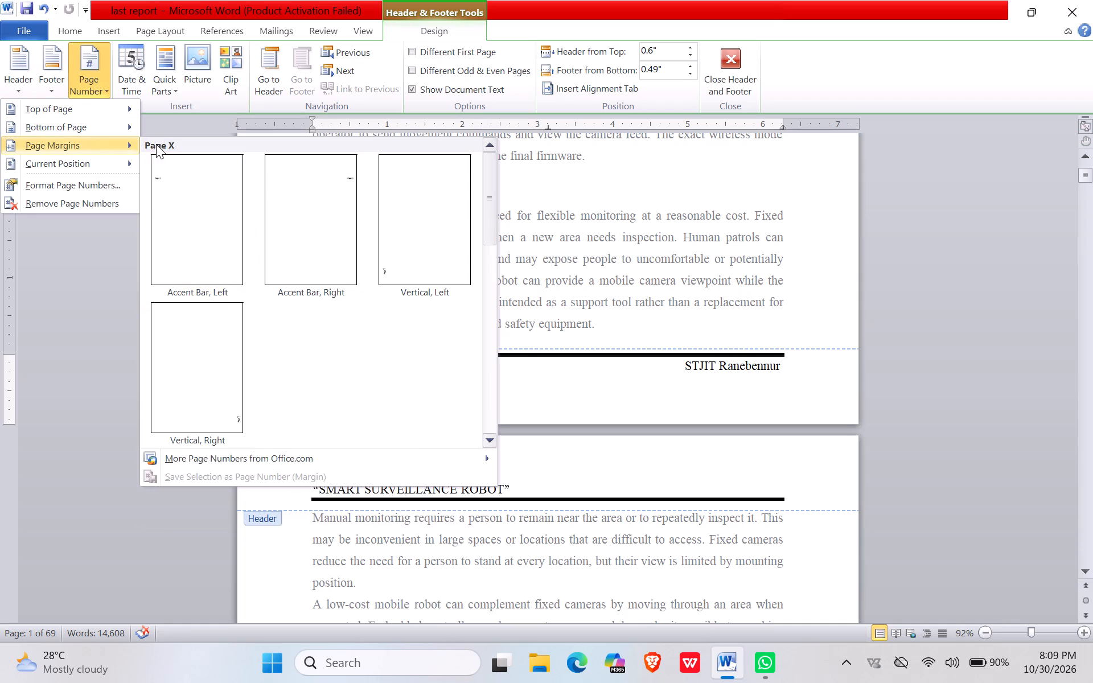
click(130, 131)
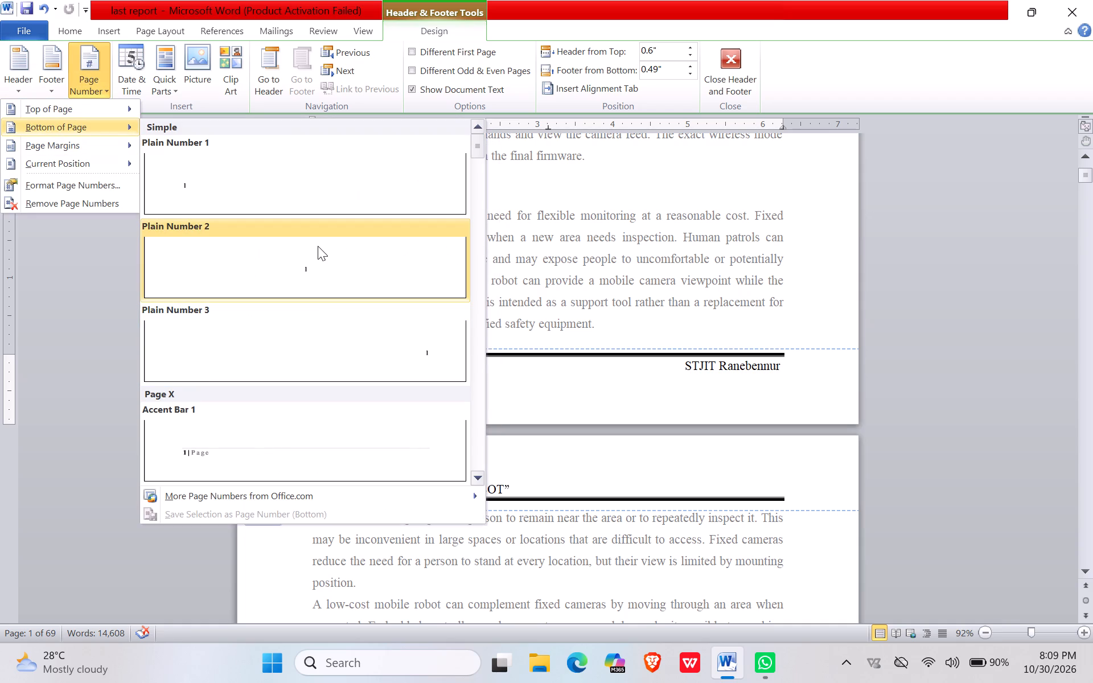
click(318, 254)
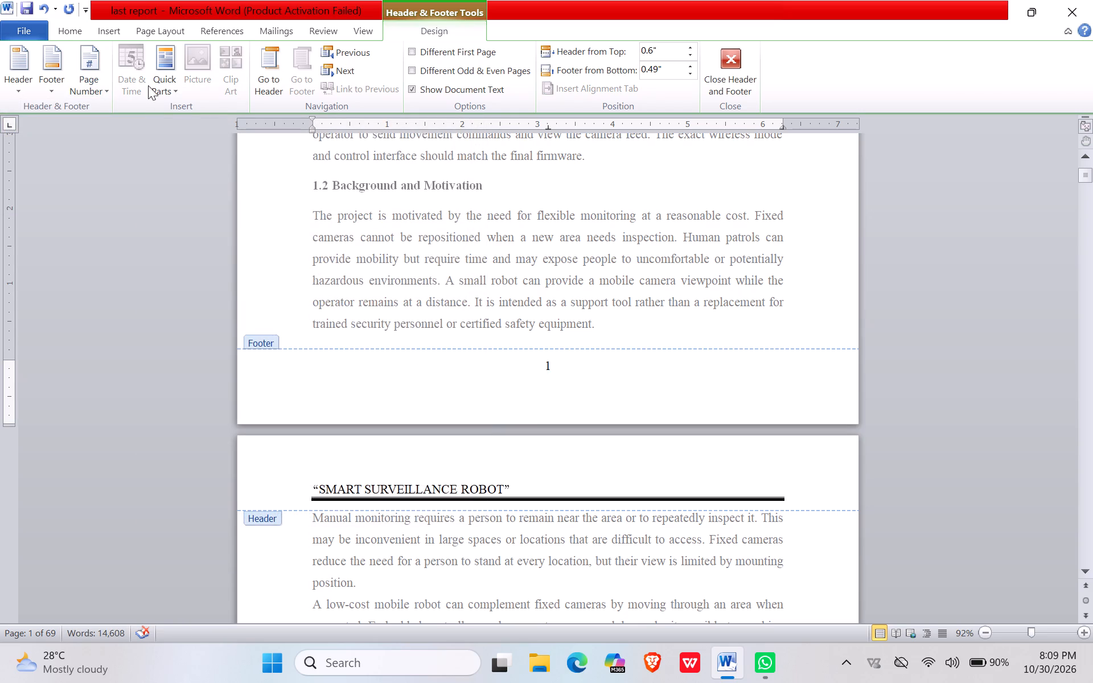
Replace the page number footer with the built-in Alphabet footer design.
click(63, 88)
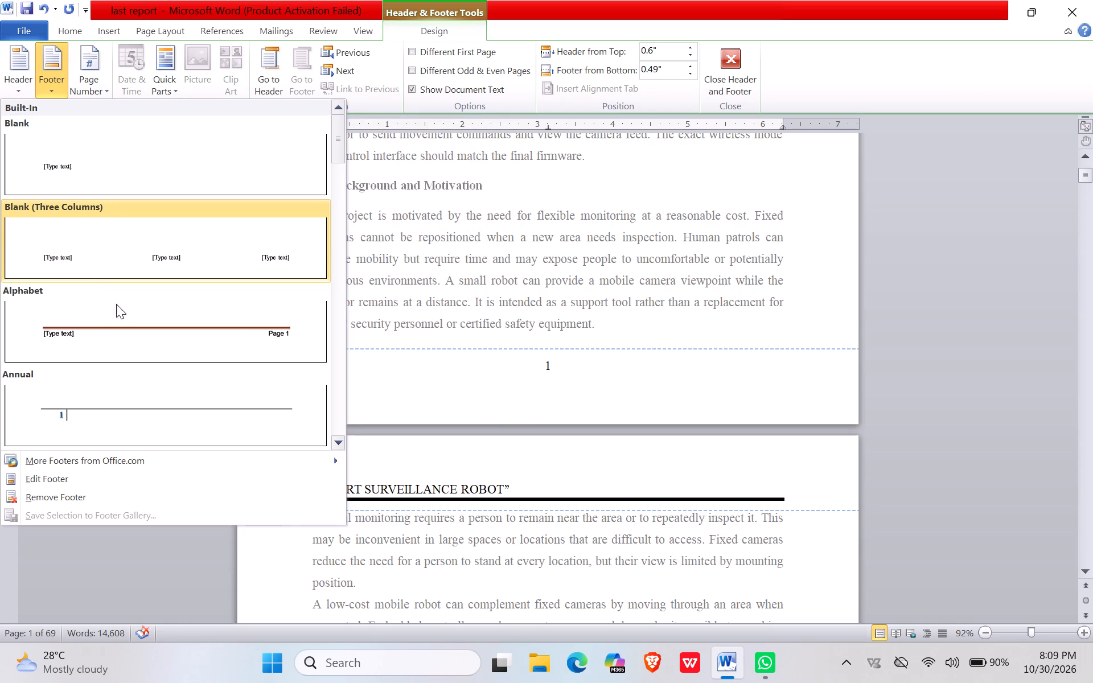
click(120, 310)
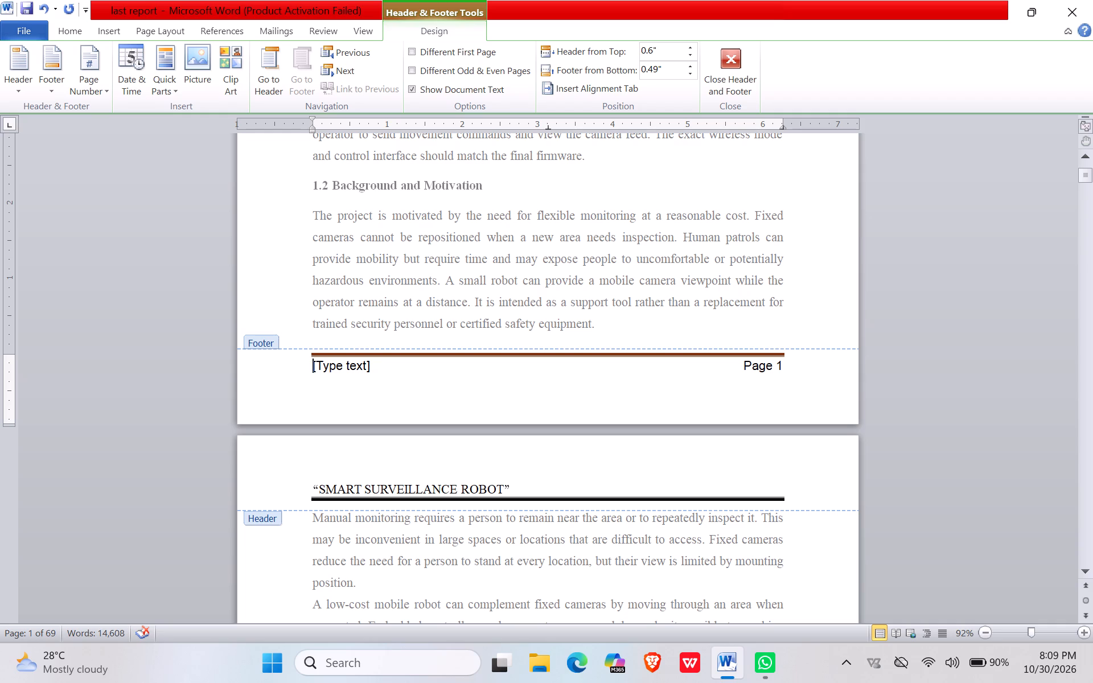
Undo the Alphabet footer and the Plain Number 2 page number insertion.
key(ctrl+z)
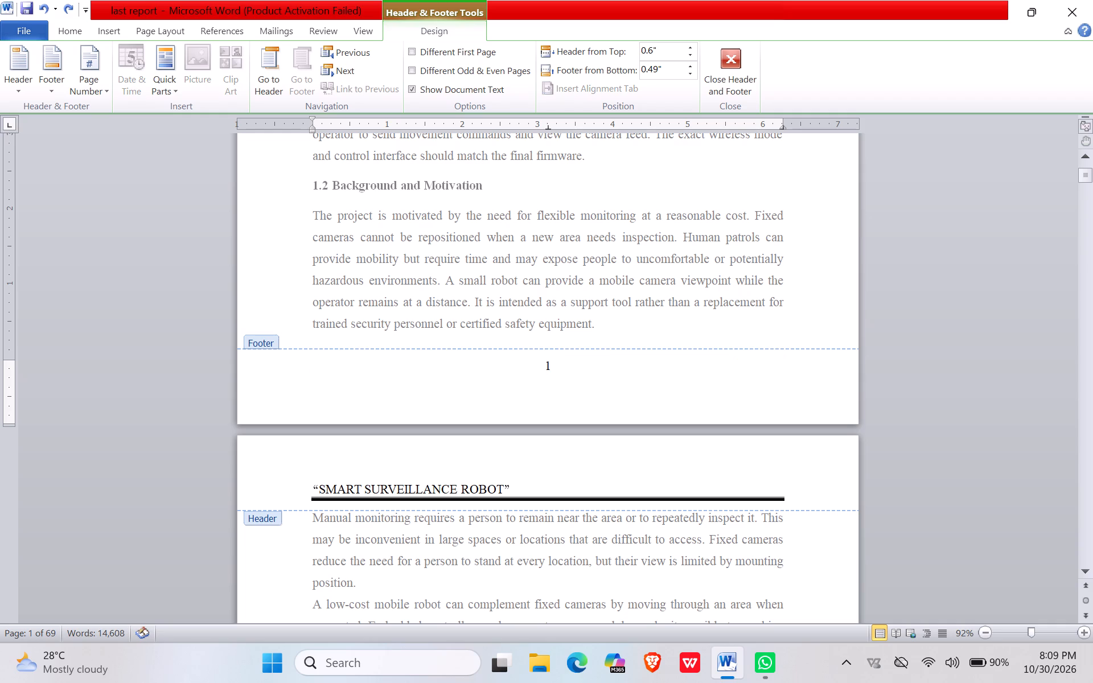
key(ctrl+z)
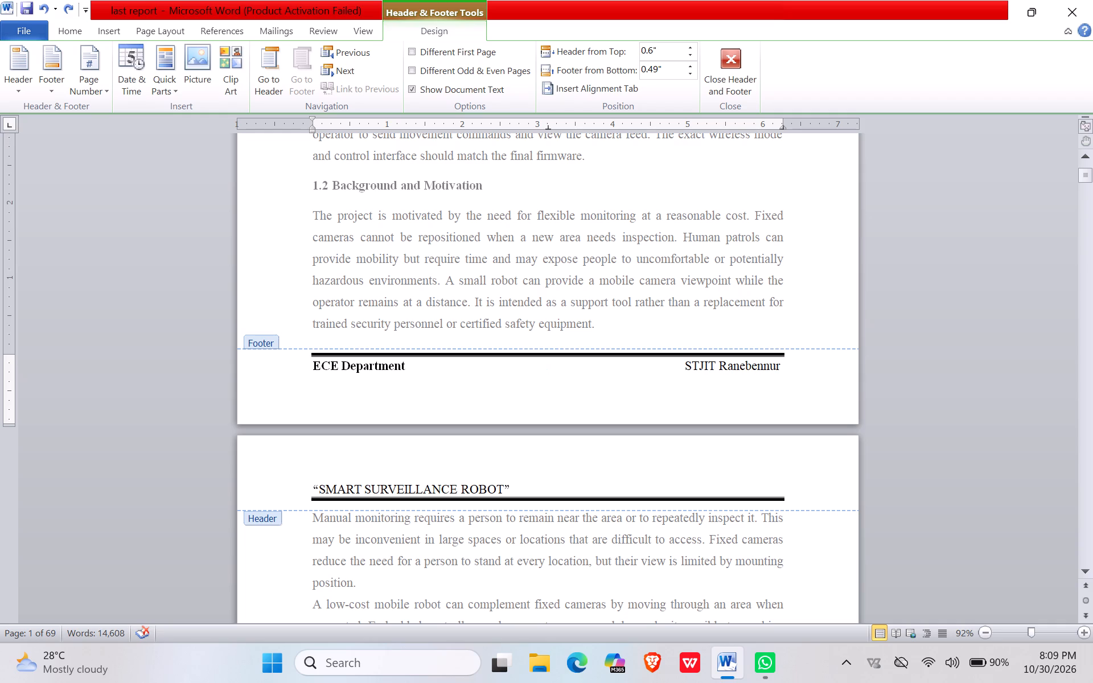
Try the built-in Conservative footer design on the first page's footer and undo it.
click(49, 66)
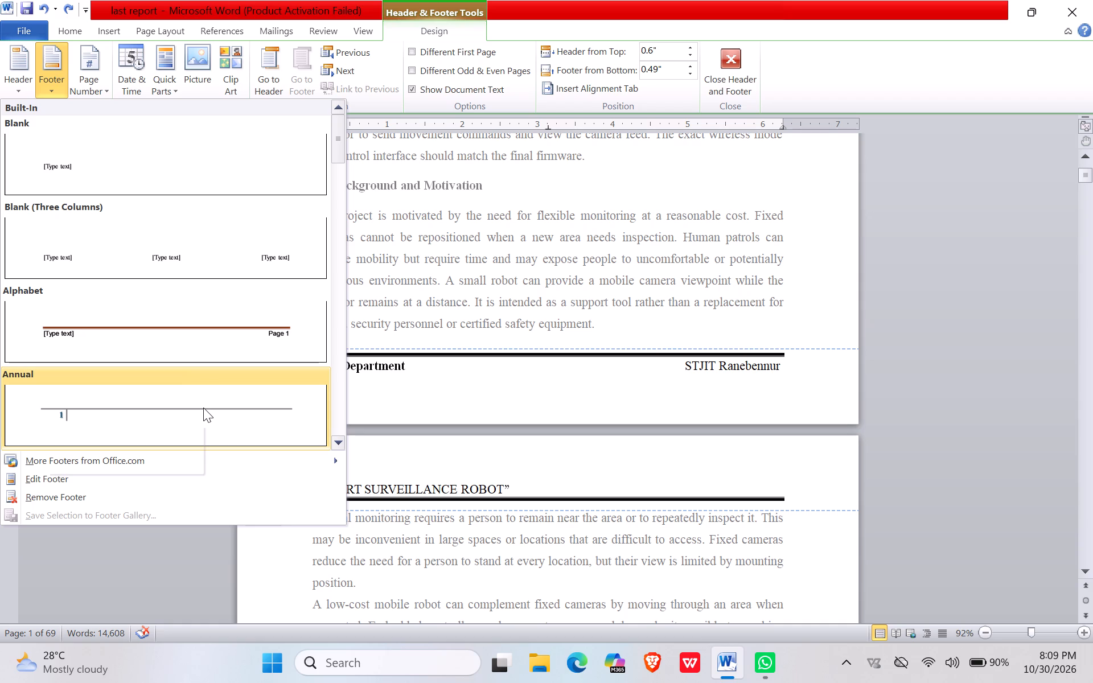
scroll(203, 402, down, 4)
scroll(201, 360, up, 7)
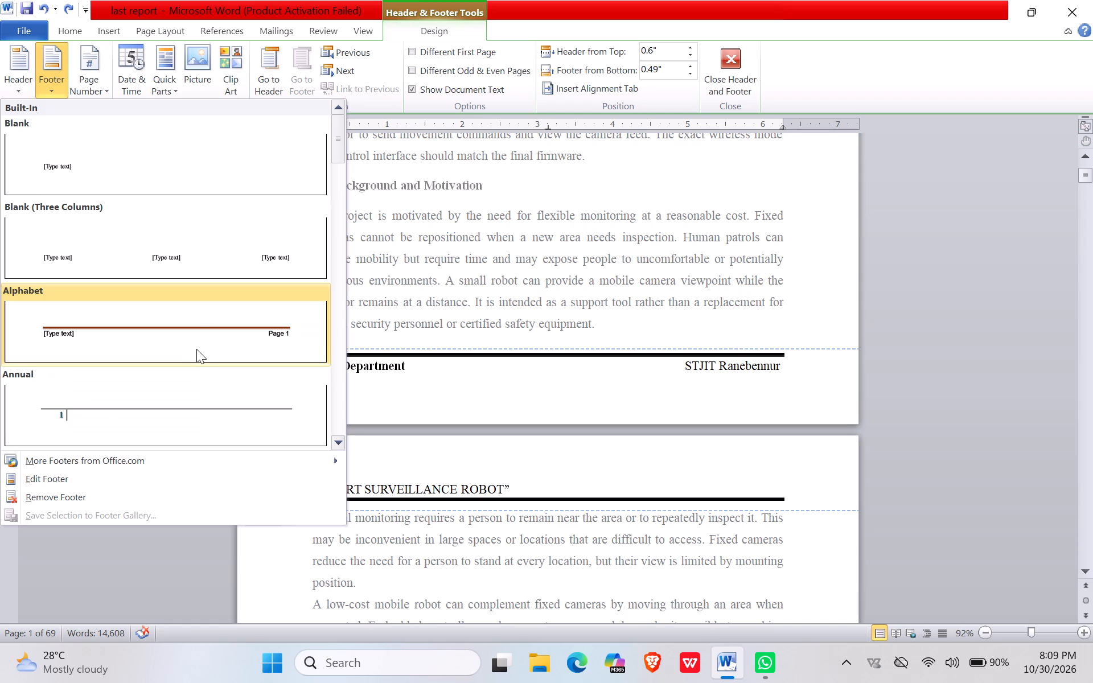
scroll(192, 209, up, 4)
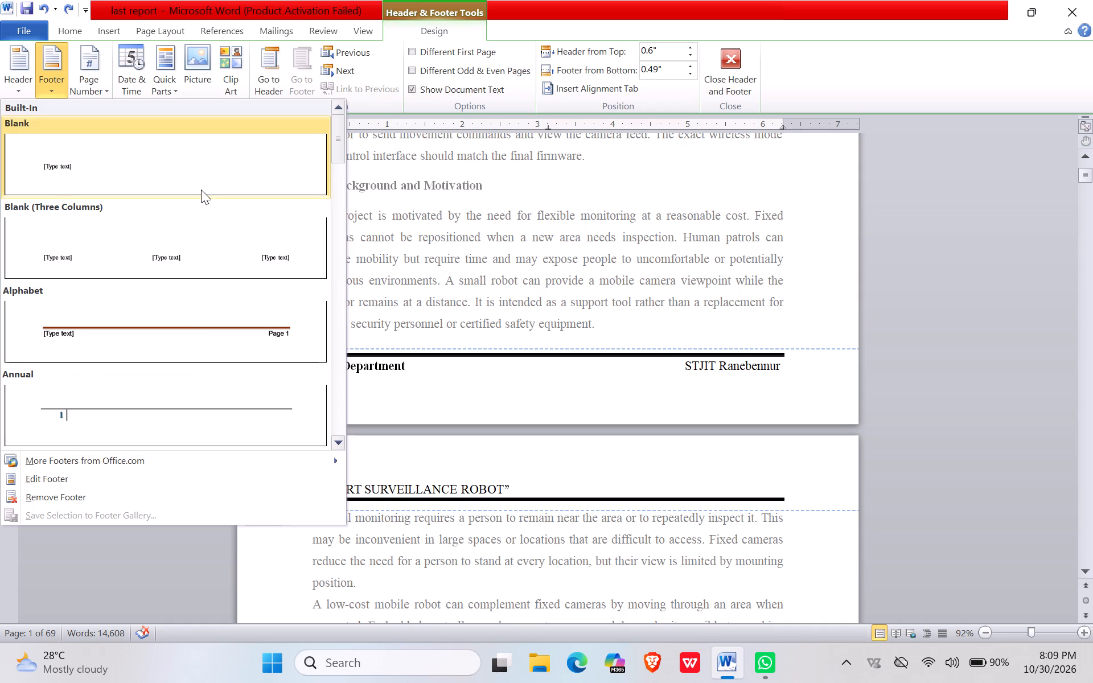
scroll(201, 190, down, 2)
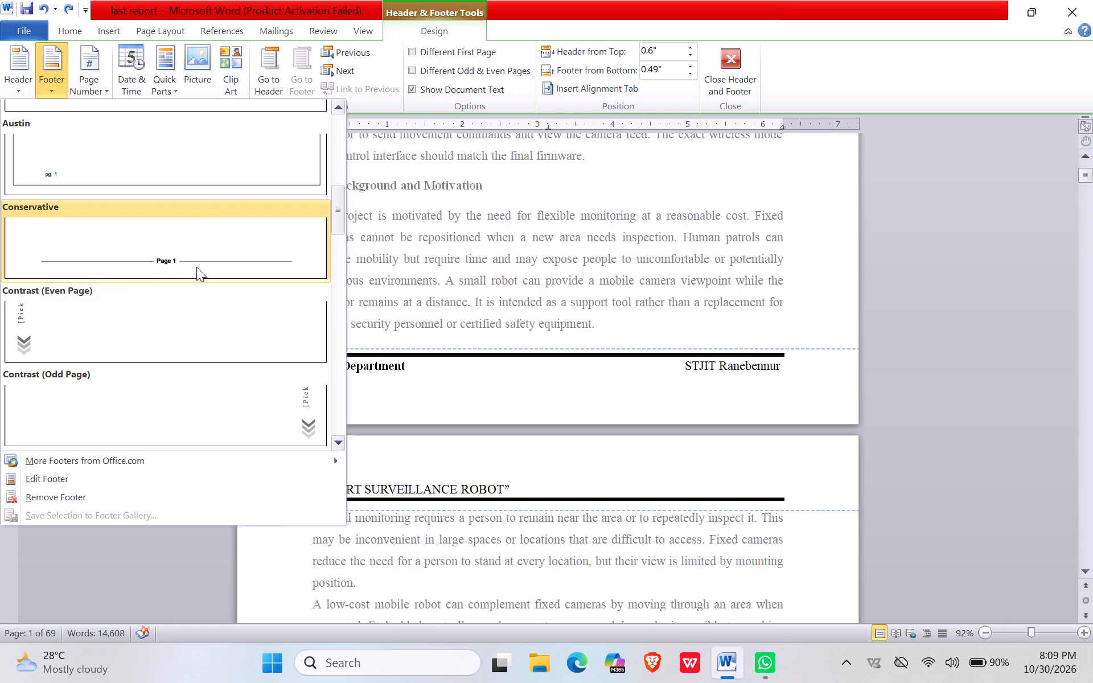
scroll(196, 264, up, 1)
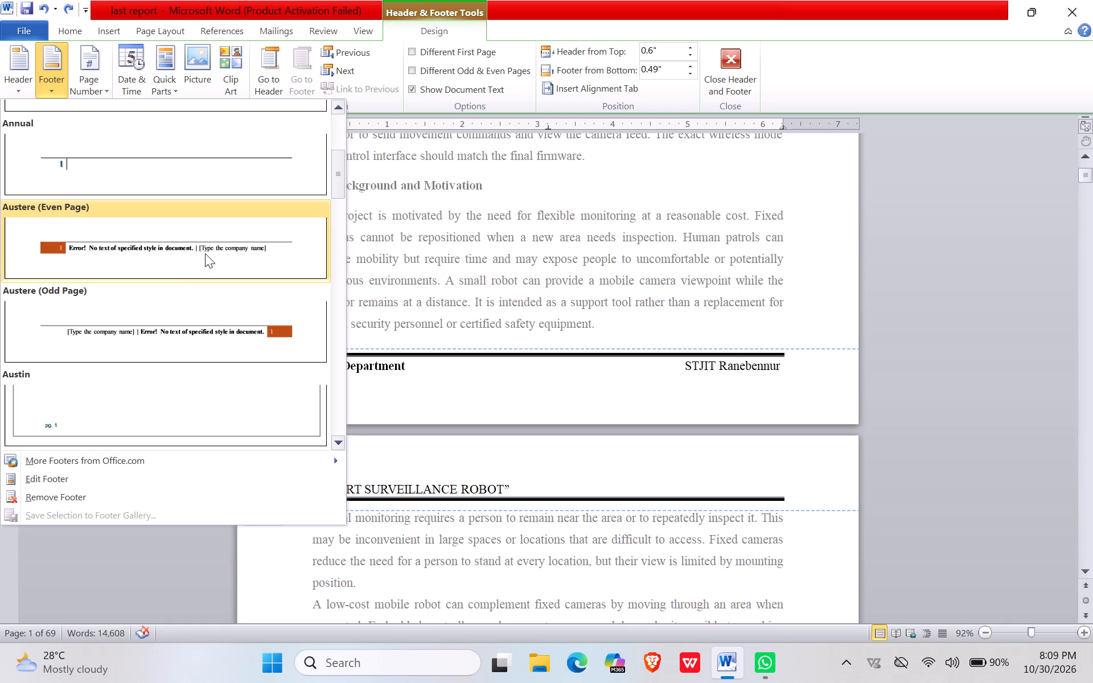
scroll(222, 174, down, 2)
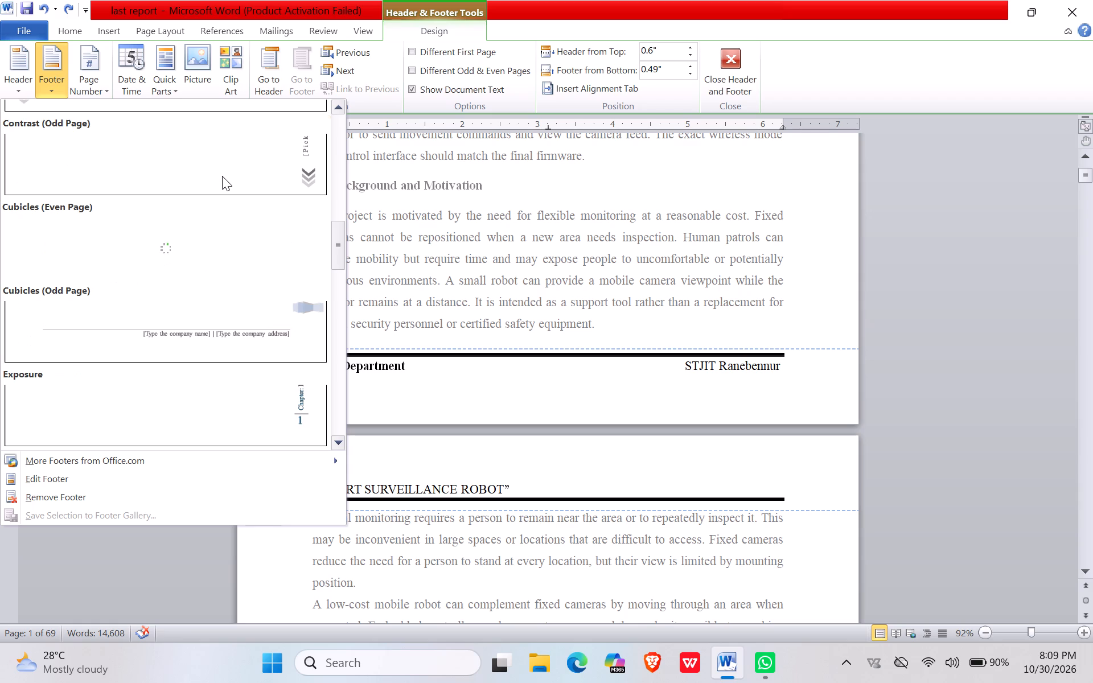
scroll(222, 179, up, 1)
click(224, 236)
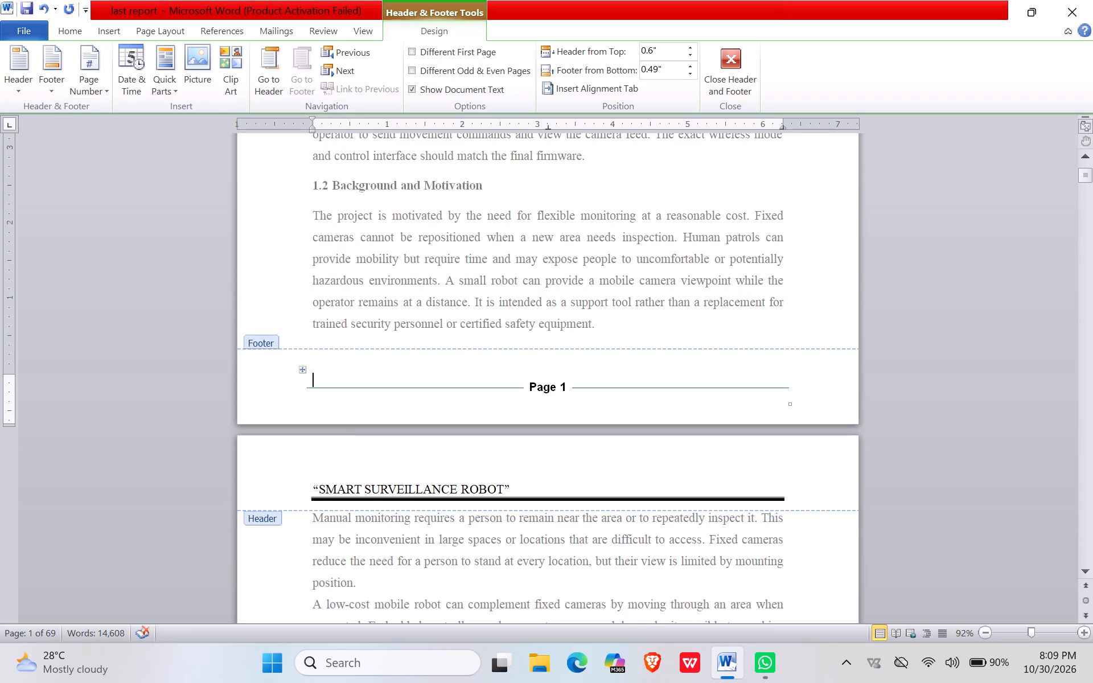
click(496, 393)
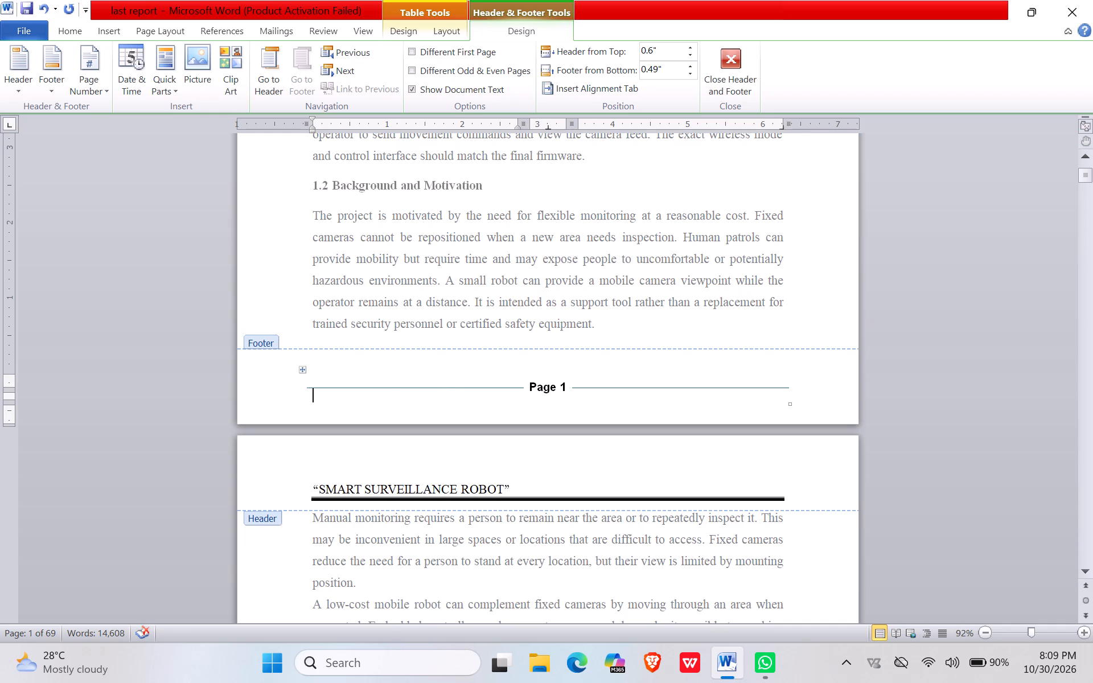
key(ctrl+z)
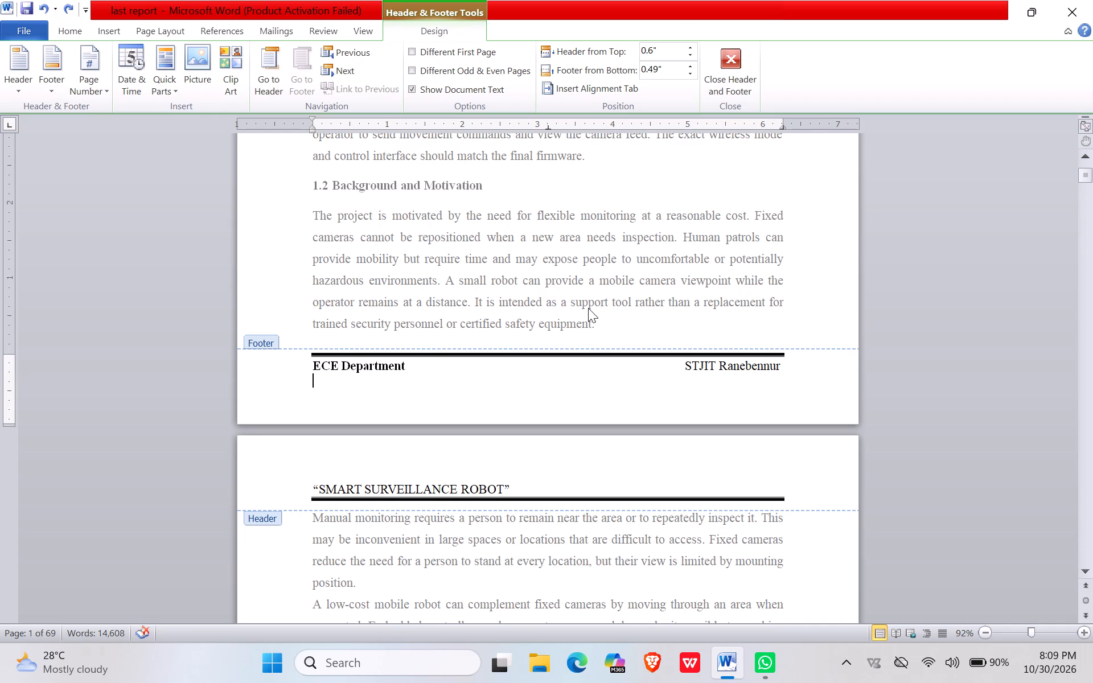
Enter the page number 1 between ECE Department and STJIT Ranebennur in the first page's footer and centre the footer line.
click(556, 369)
key(1)
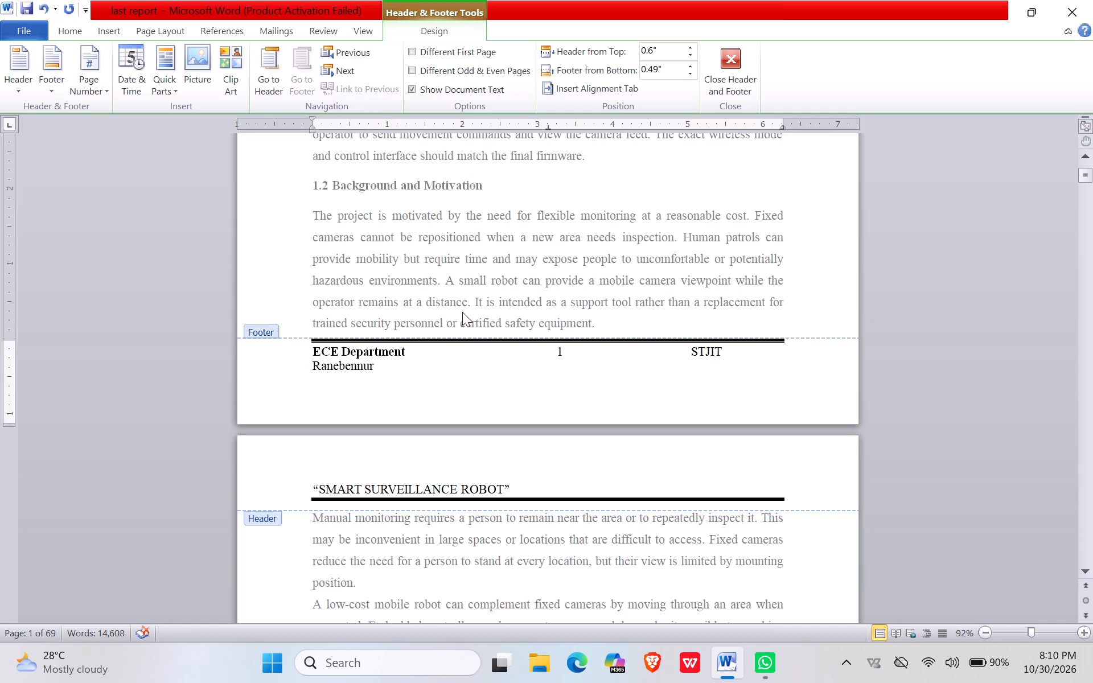
click(68, 33)
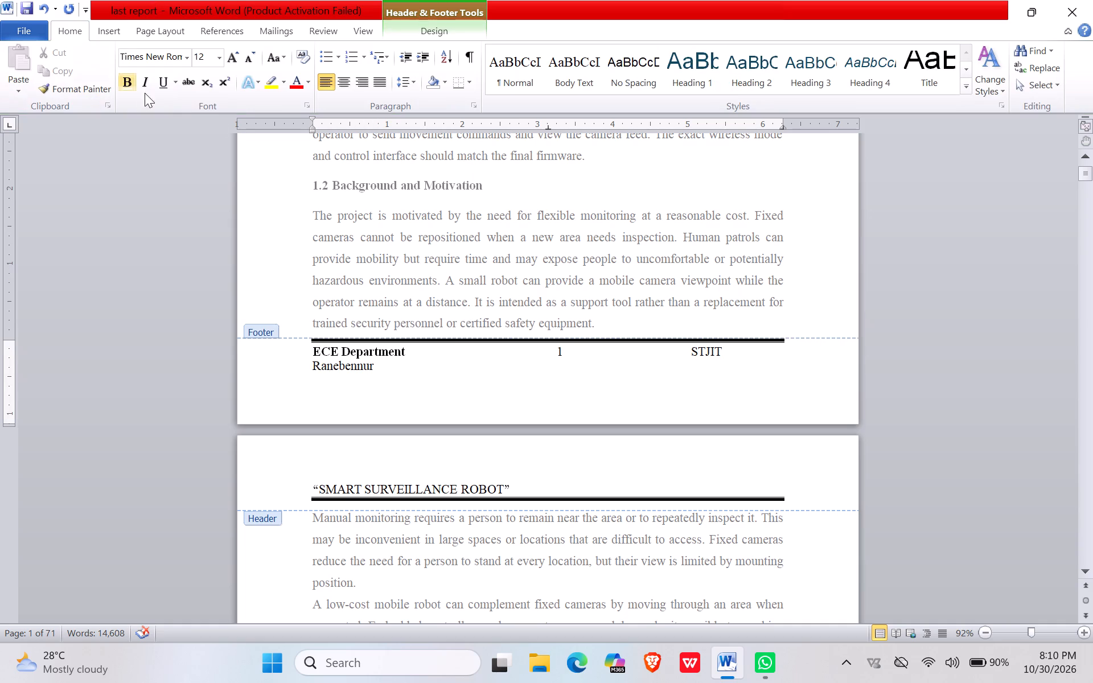
click(346, 83)
click(346, 83)
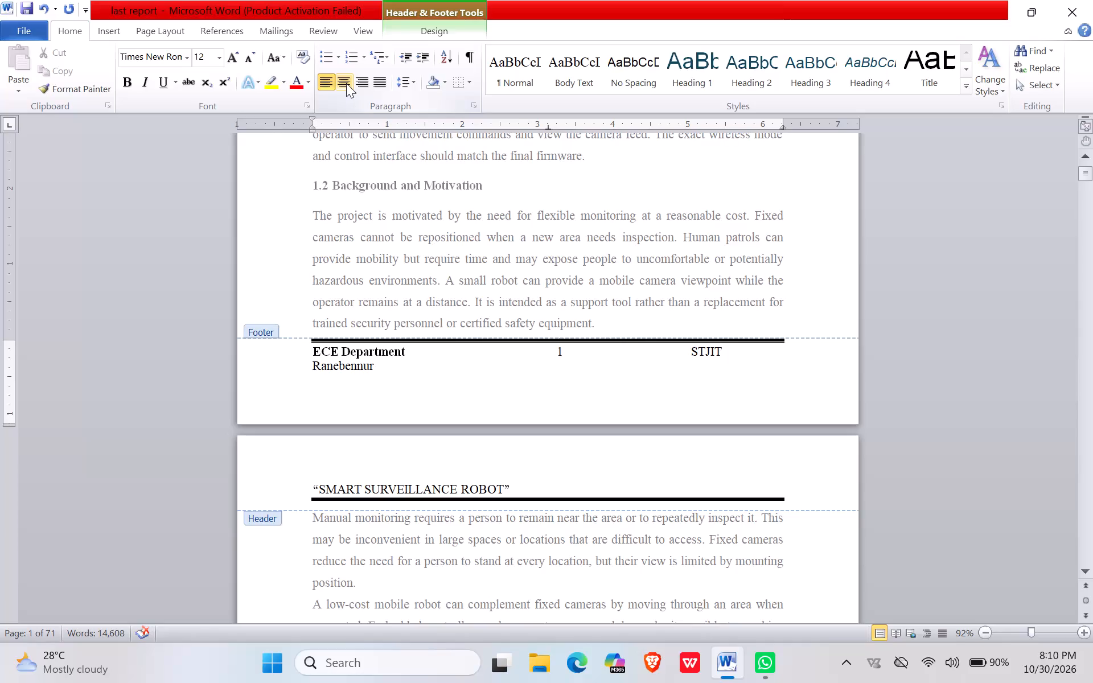
click(346, 83)
click(346, 83)
click(346, 83)
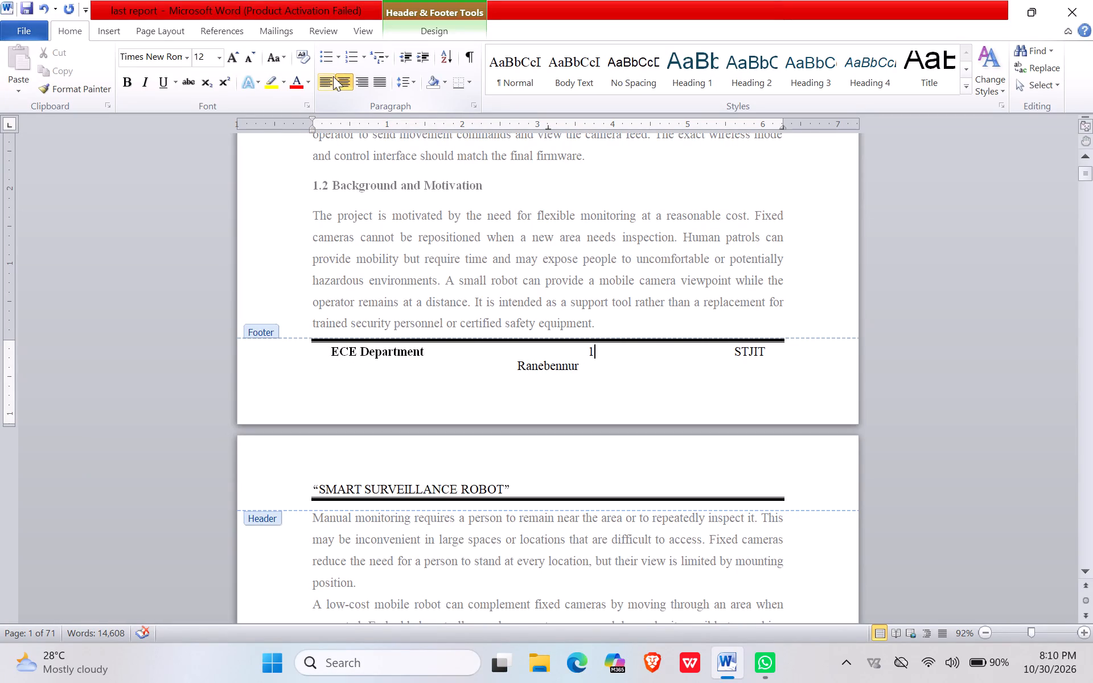
click(333, 76)
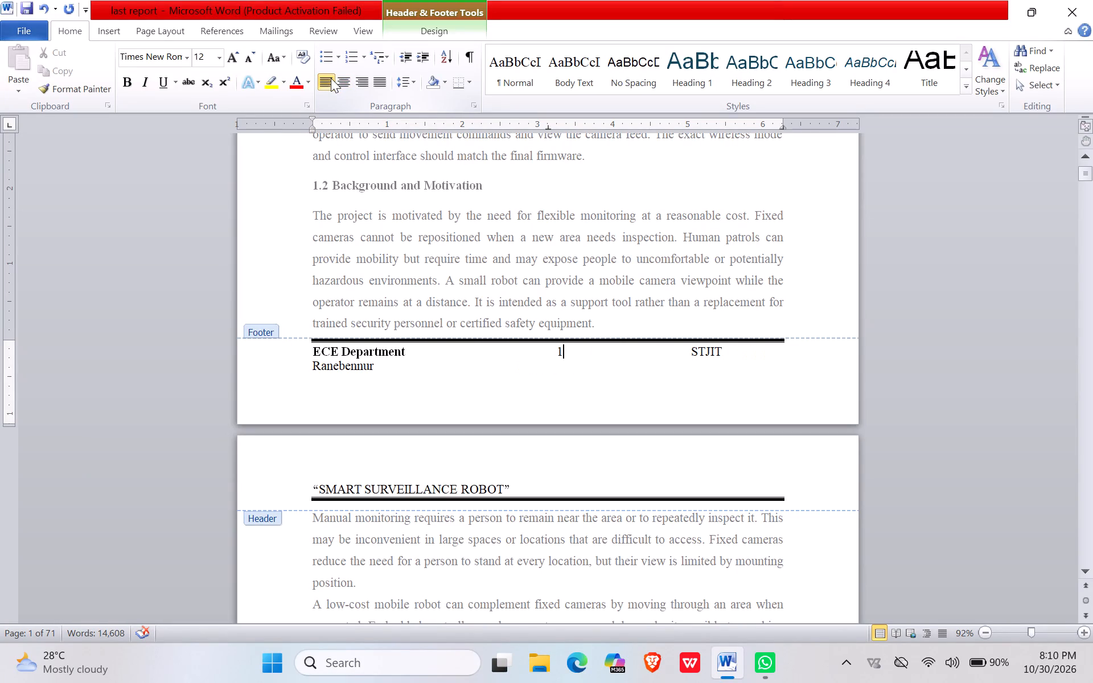
key(ctrl+z)
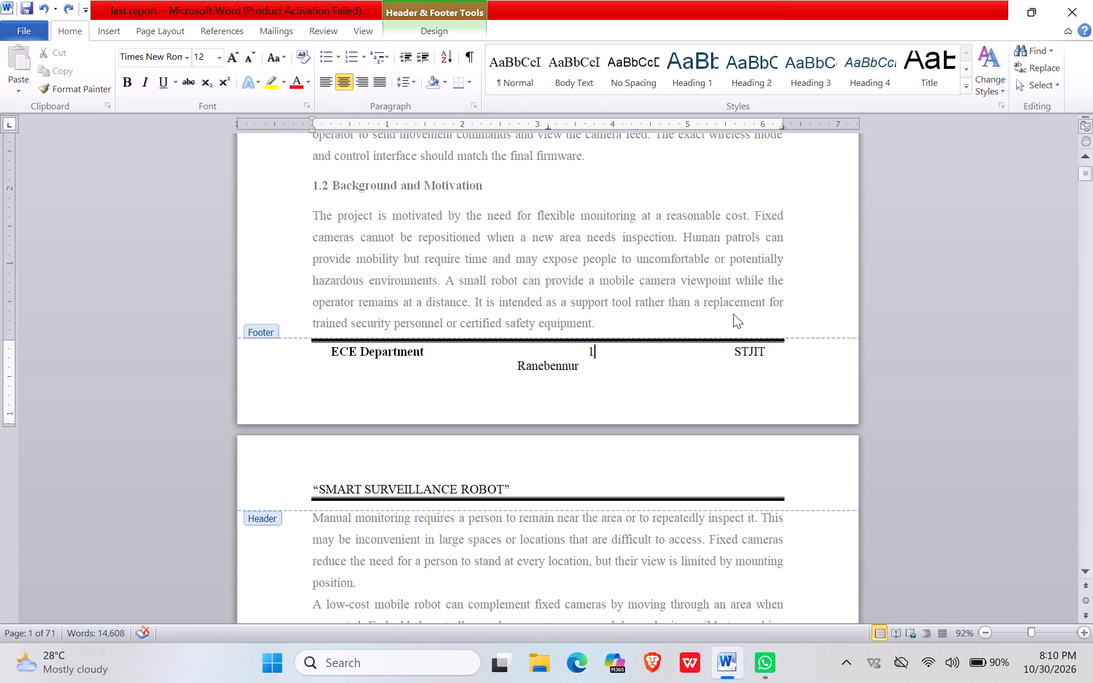
Delete the surplus spaces before STJIT Ranebennur and before the page number so the footer text fits on one line.
click(712, 358)
click(715, 359)
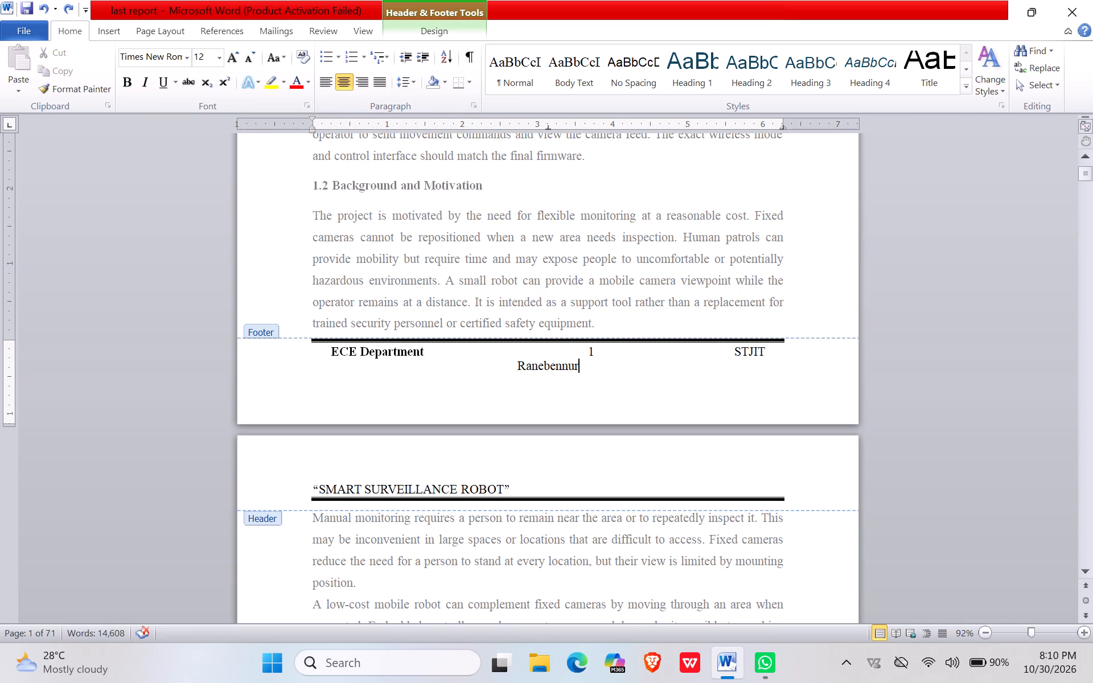
click(715, 359)
click(720, 352)
key(BackSpace)
key(BackSpace)
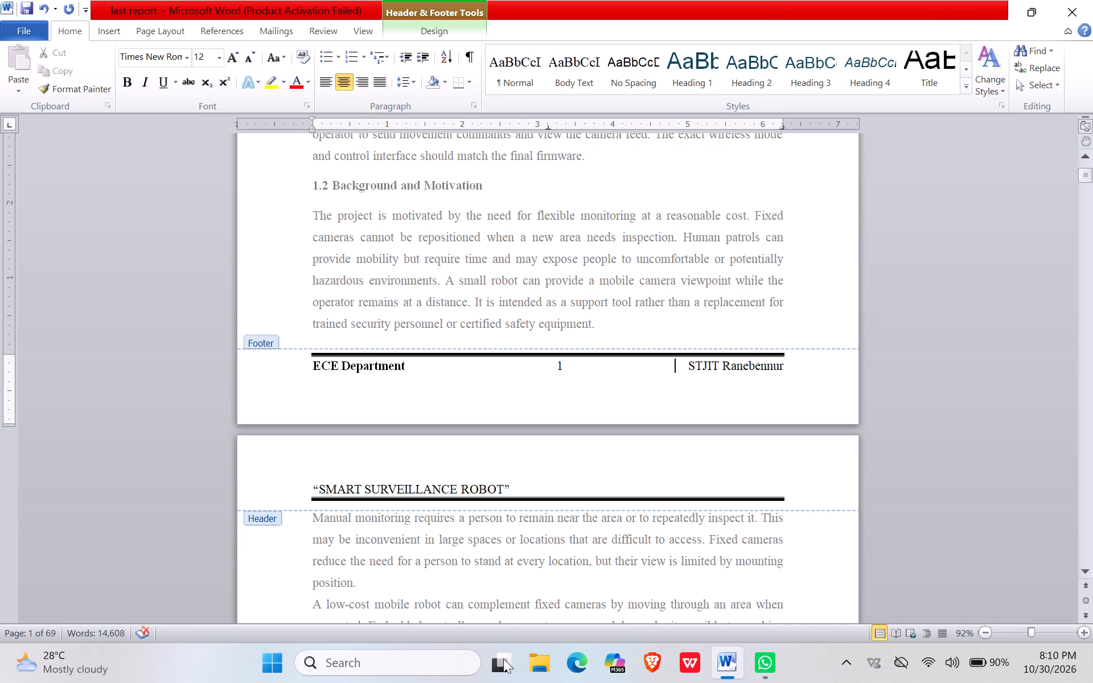
click(550, 371)
key(BackSpace)
key(BackSpace)
key(BackSpace)
key(BackSpace)
key(BackSpace)
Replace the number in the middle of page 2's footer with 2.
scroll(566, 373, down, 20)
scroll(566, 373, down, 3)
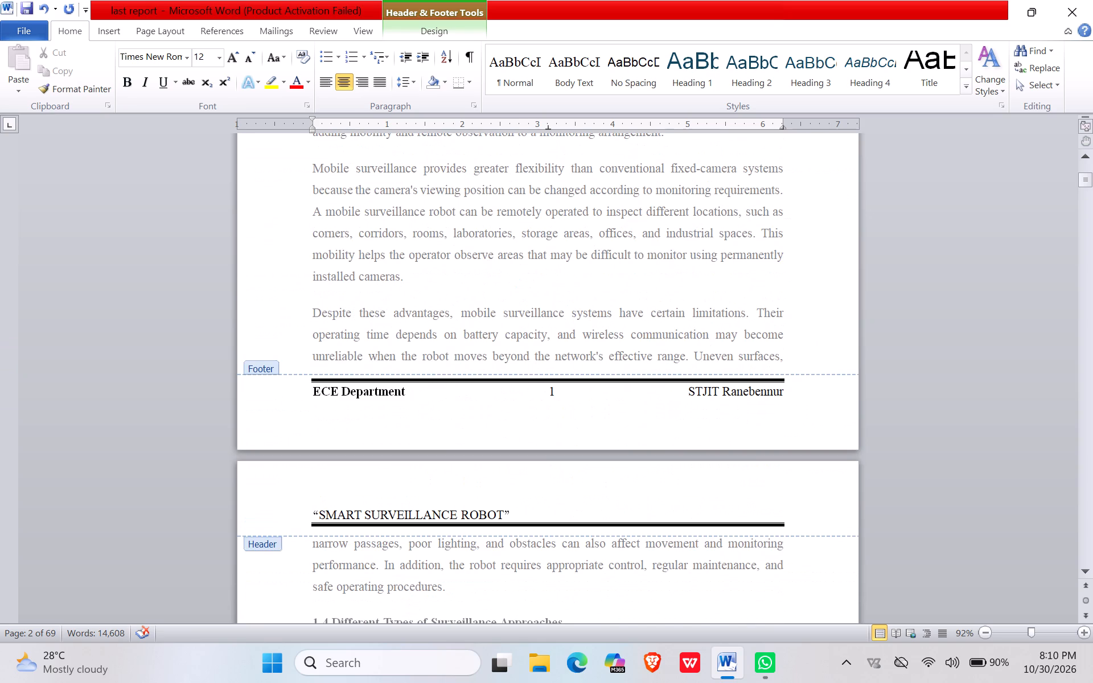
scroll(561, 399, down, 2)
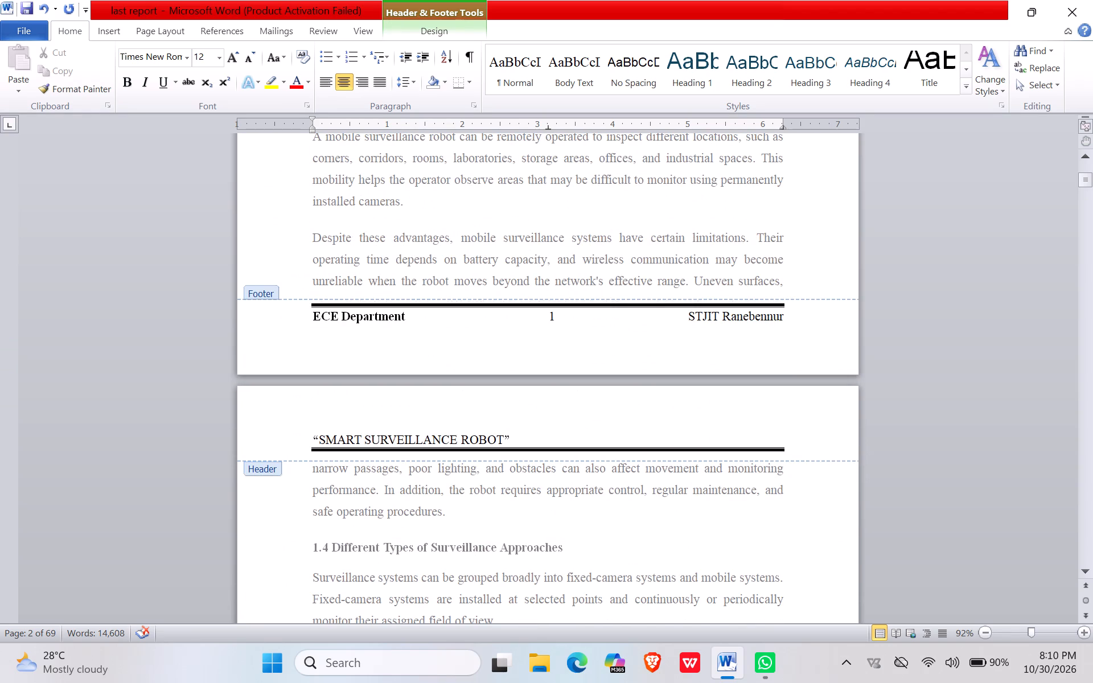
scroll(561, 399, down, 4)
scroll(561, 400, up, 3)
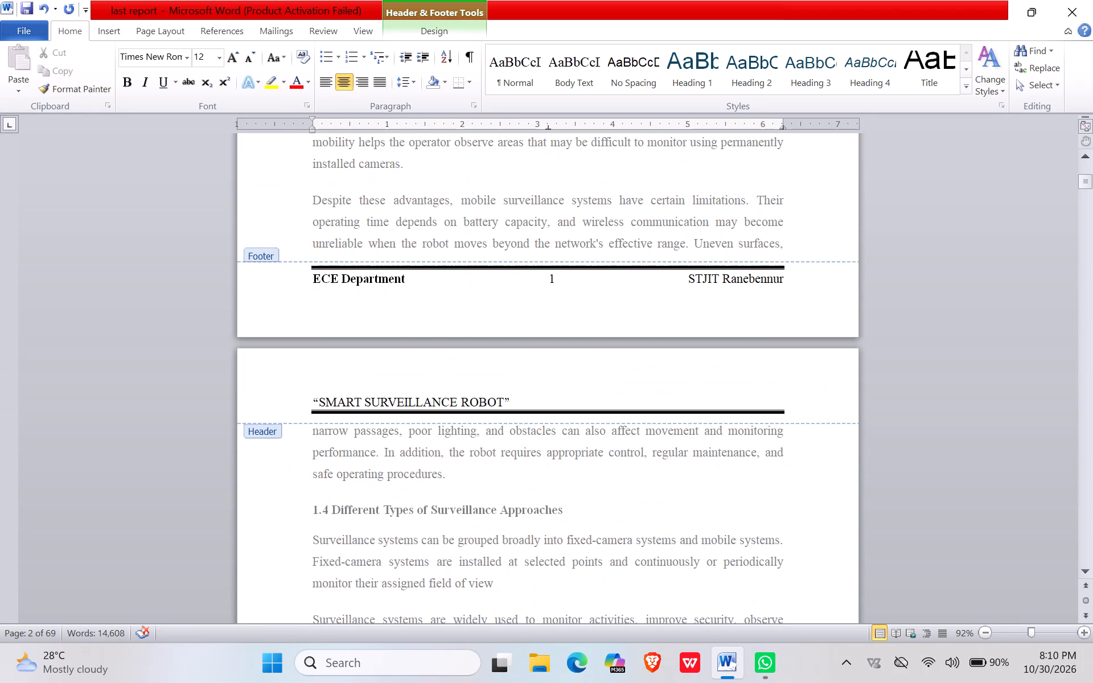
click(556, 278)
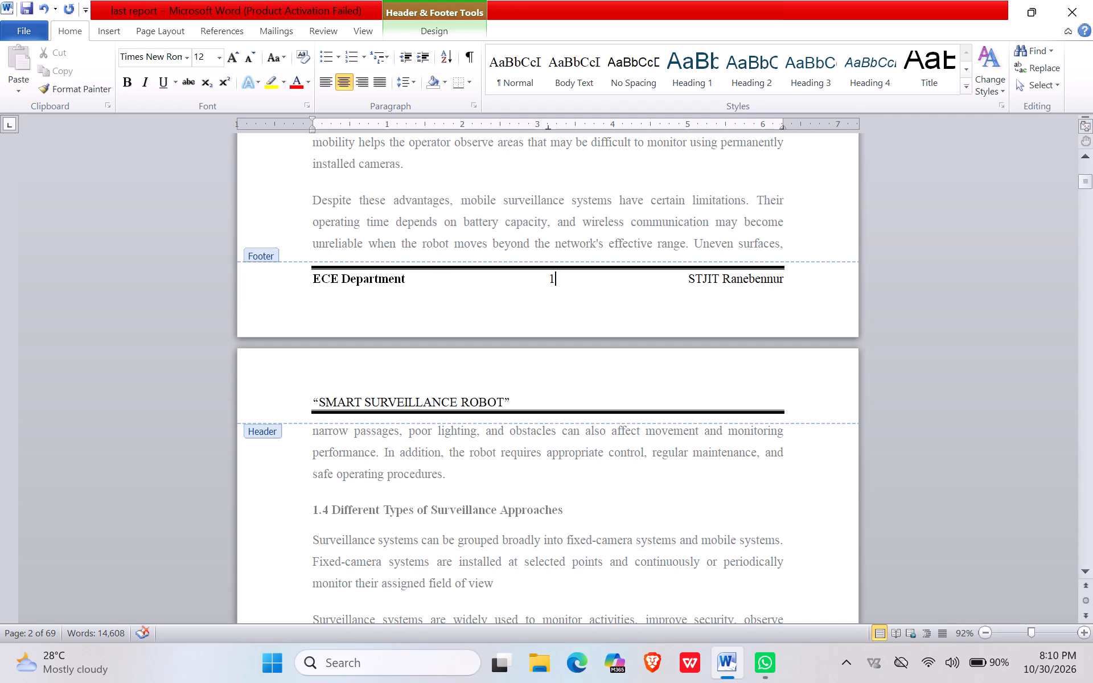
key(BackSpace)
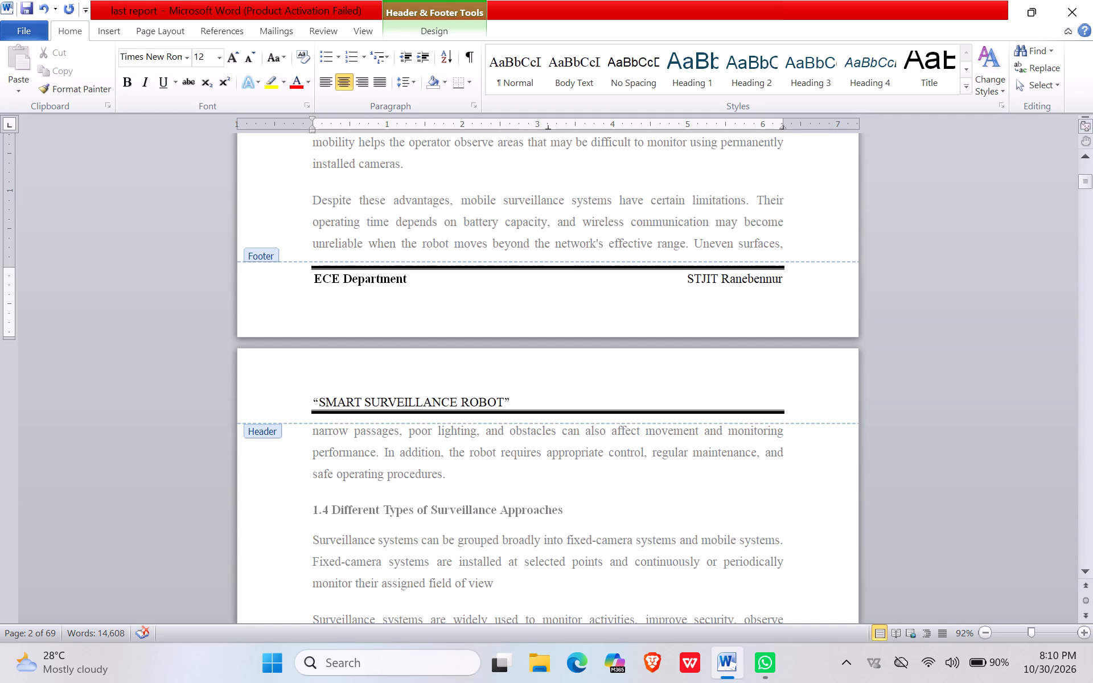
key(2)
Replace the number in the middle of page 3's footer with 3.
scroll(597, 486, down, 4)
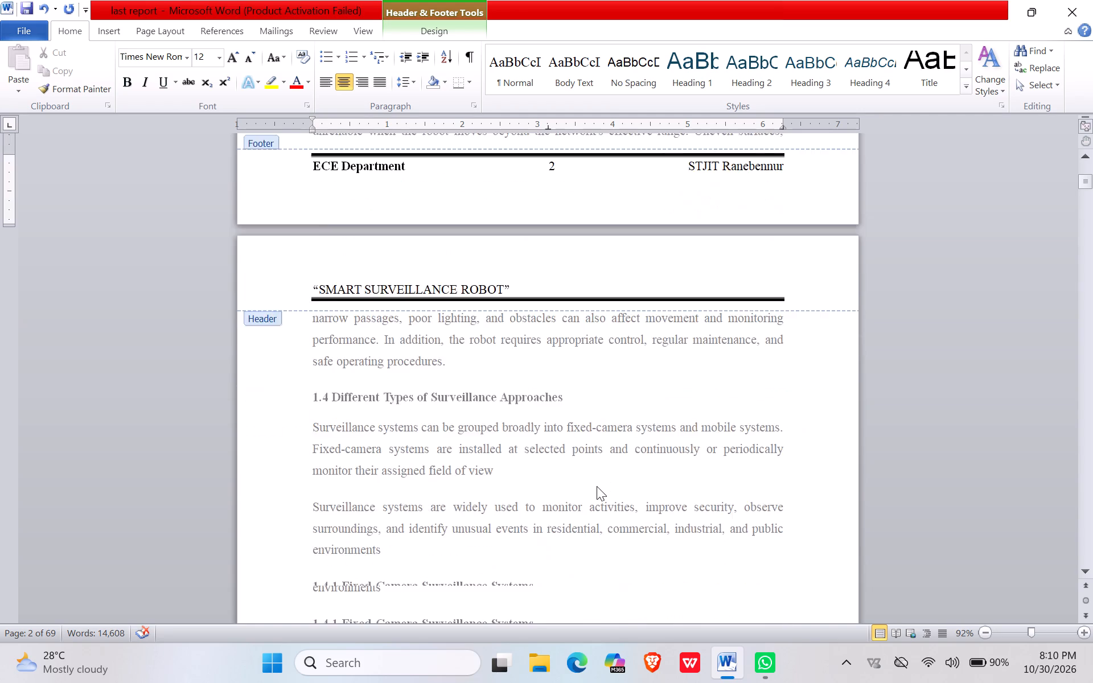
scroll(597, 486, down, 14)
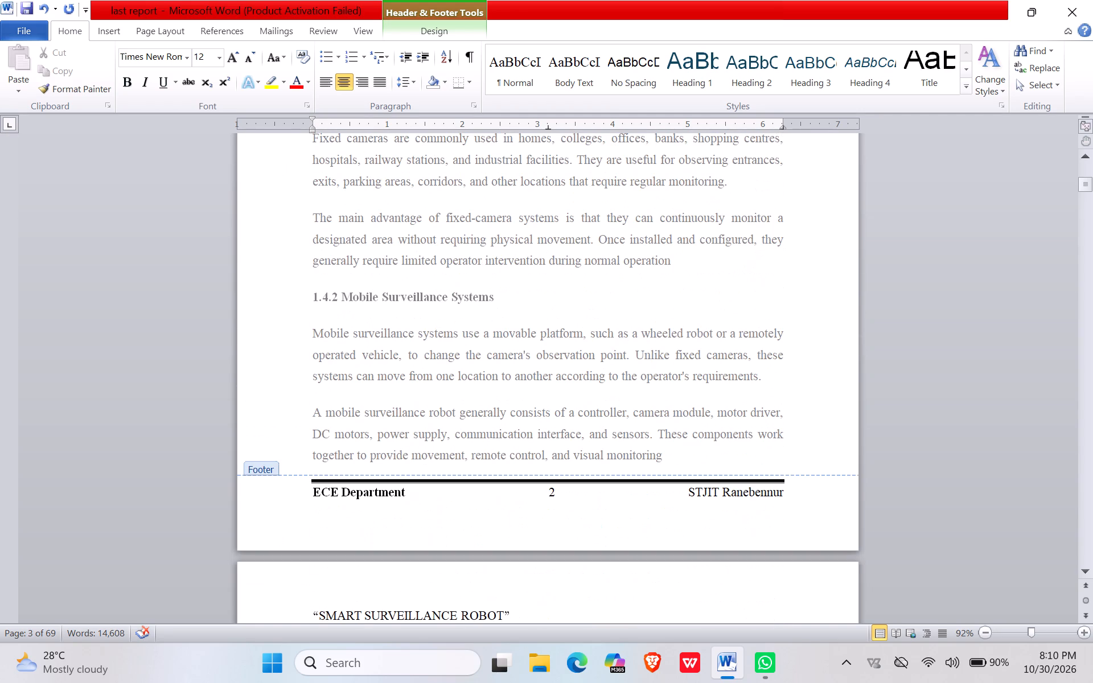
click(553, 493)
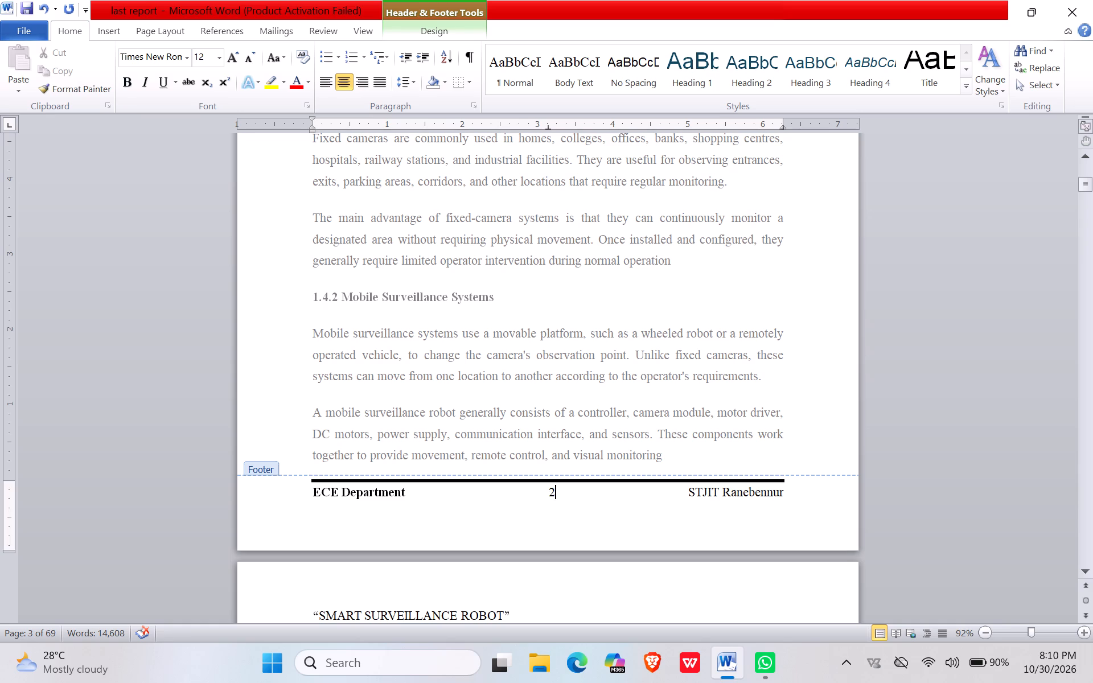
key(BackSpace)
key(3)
Replace the number in the middle of page 4's footer with 4.
scroll(616, 515, down, 8)
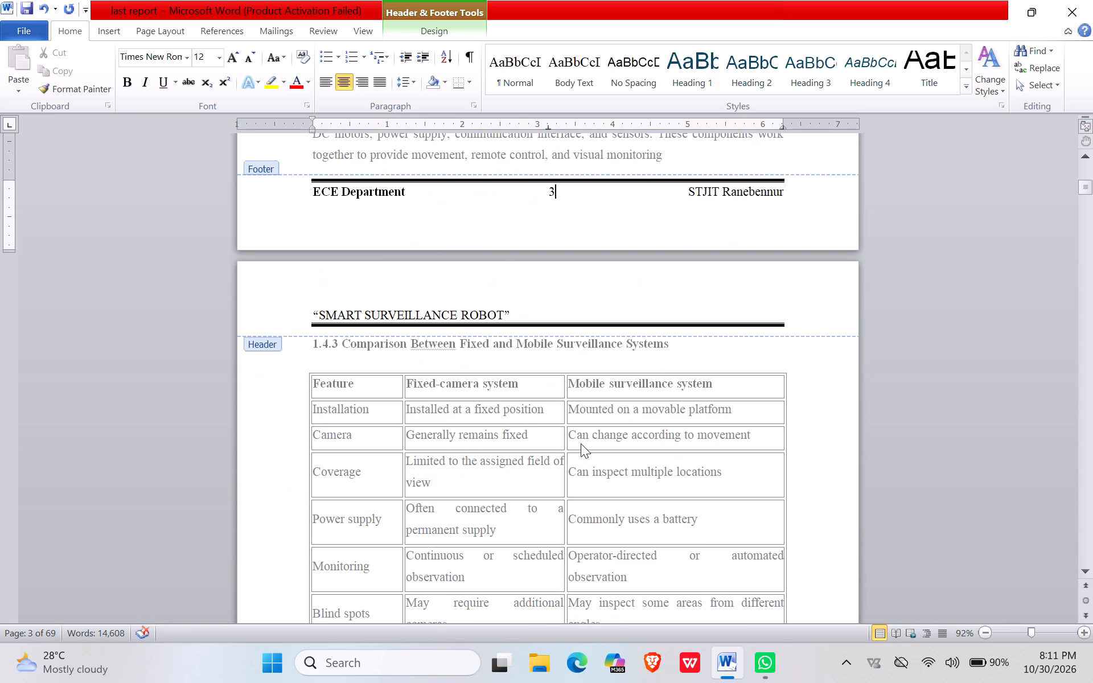
scroll(581, 443, down, 19)
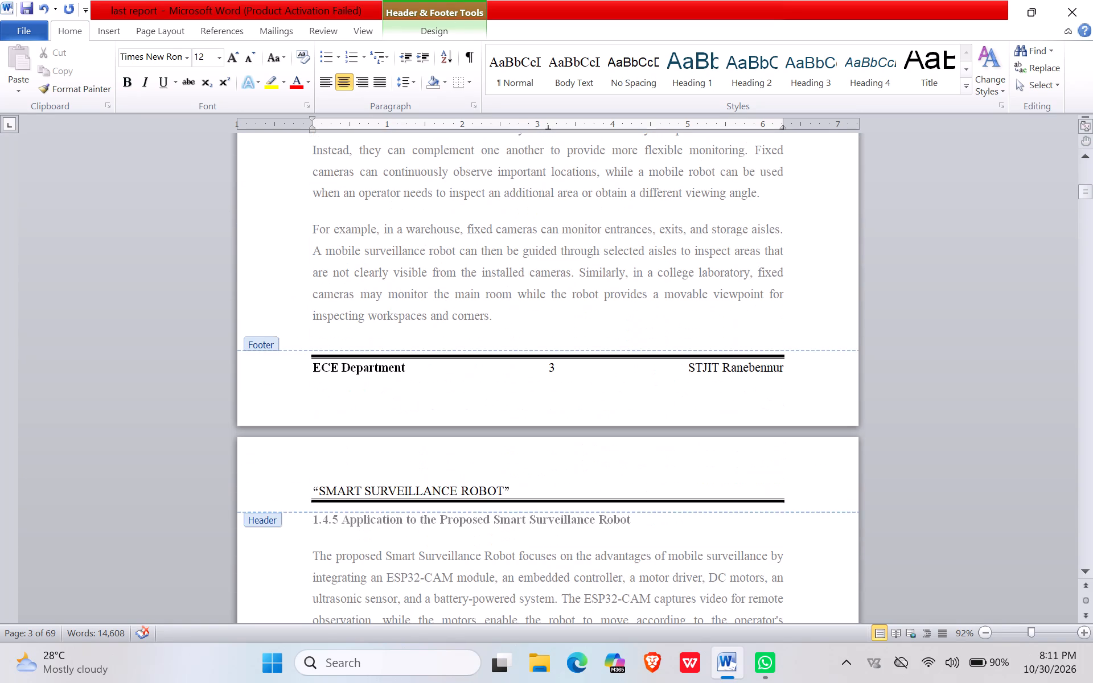
click(553, 361)
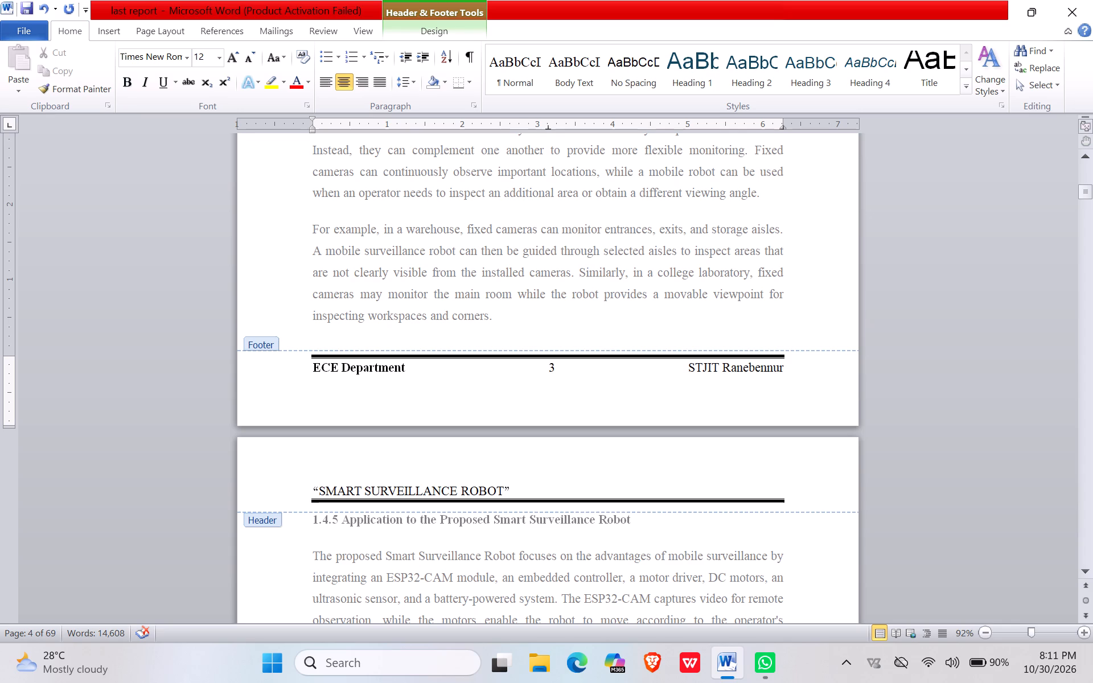
key(BackSpace)
key(4)
scroll(588, 406, down, 3)
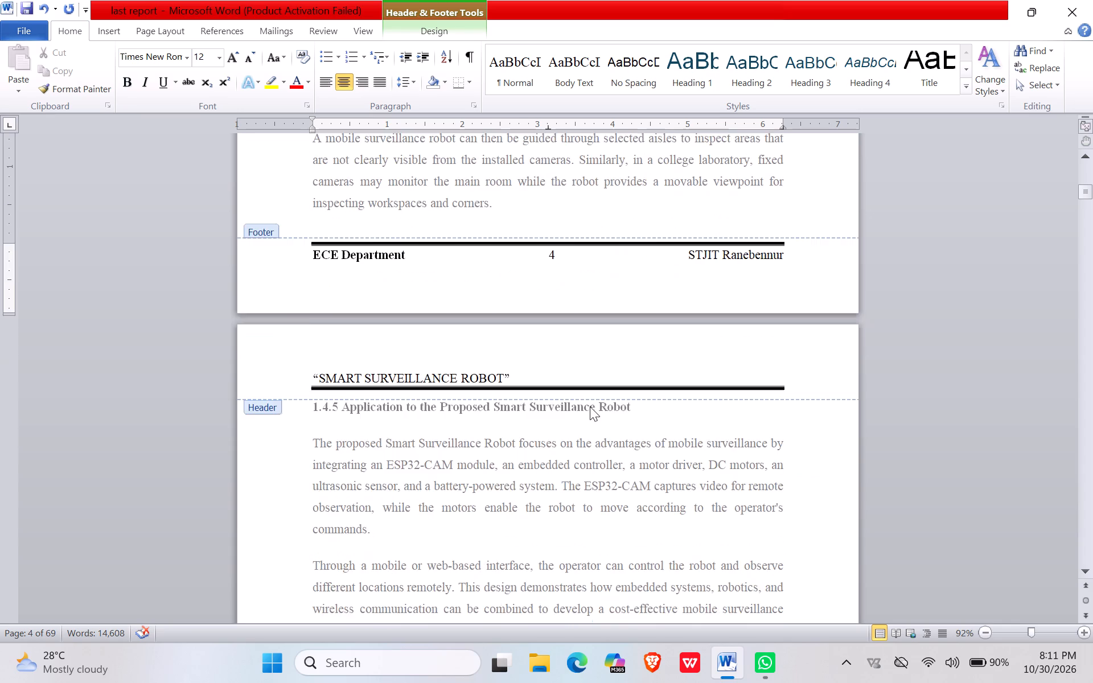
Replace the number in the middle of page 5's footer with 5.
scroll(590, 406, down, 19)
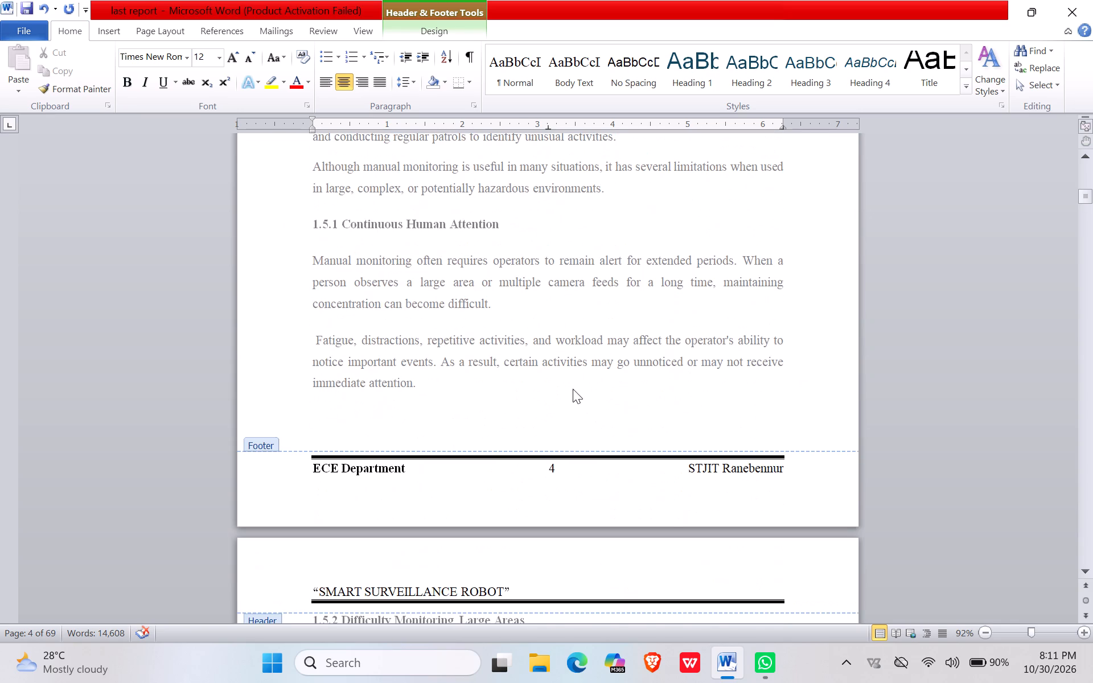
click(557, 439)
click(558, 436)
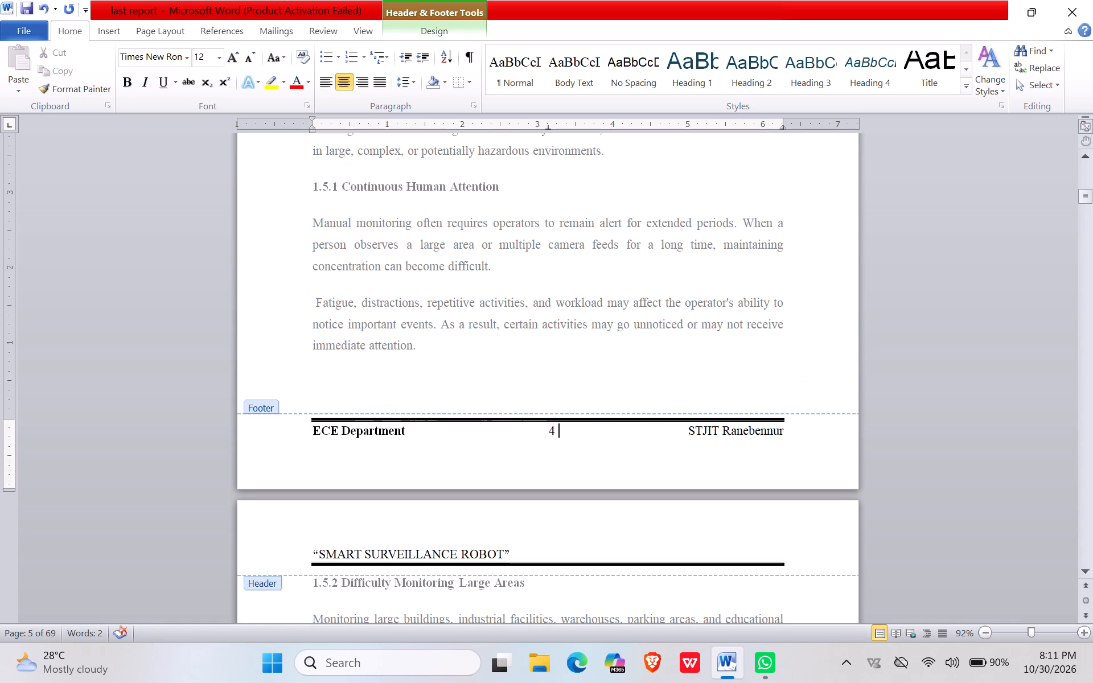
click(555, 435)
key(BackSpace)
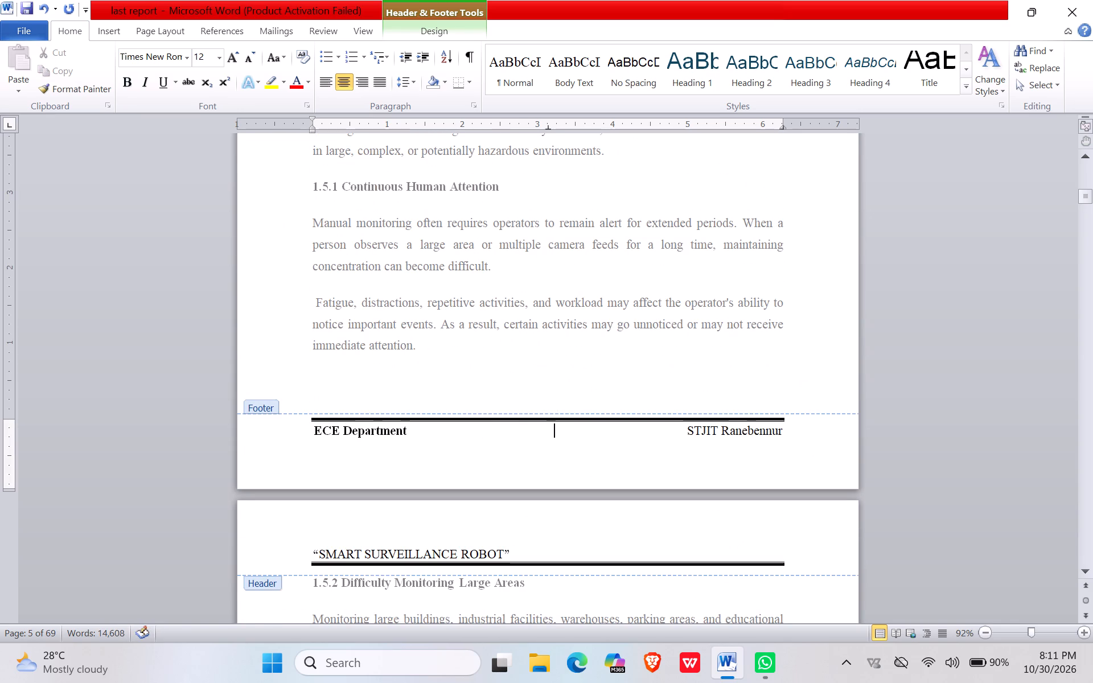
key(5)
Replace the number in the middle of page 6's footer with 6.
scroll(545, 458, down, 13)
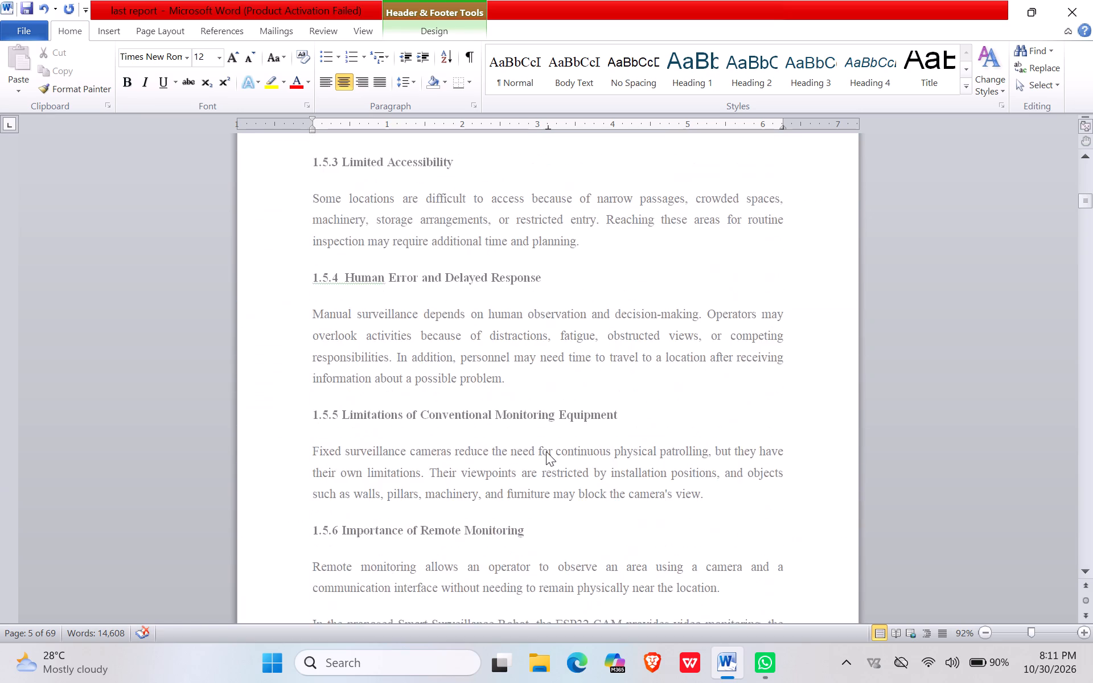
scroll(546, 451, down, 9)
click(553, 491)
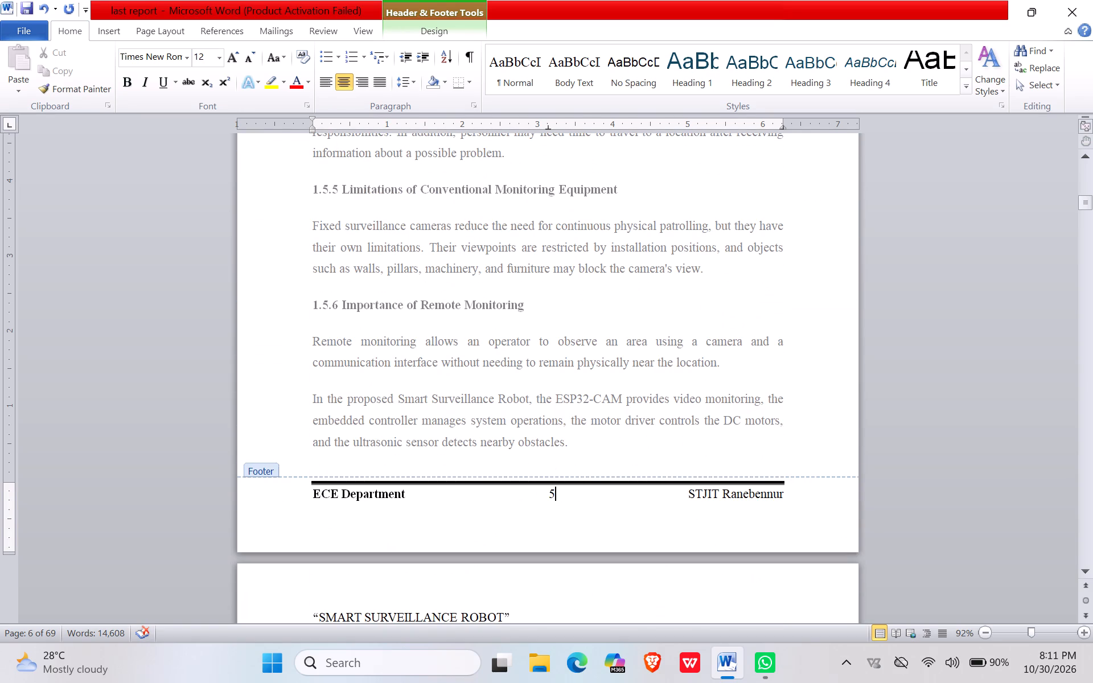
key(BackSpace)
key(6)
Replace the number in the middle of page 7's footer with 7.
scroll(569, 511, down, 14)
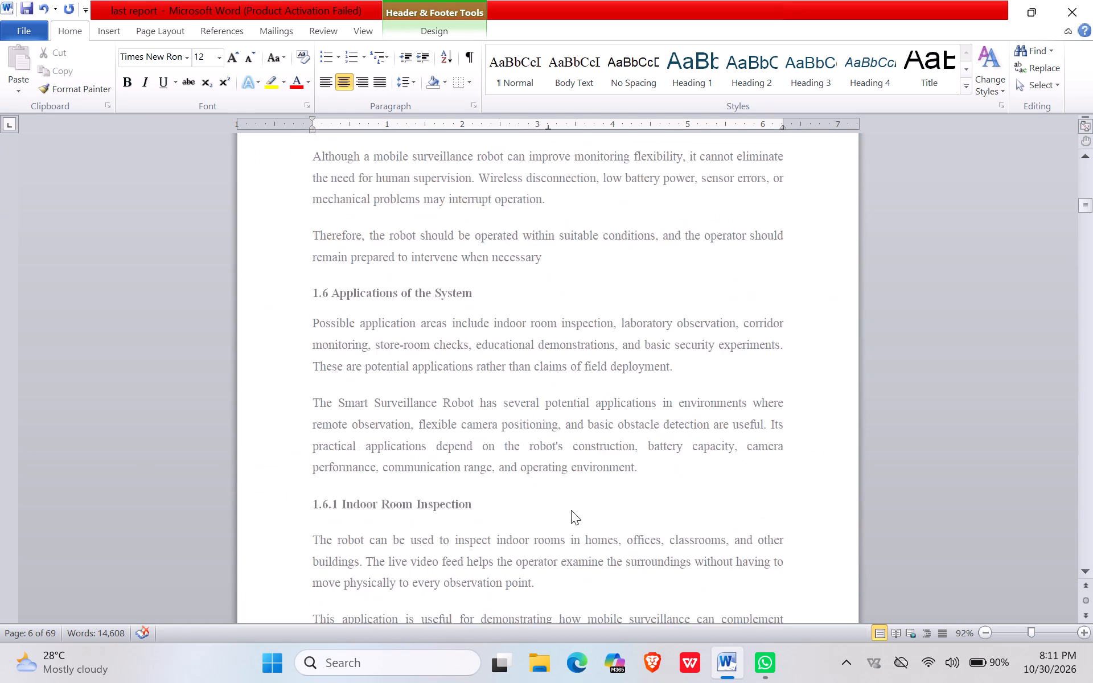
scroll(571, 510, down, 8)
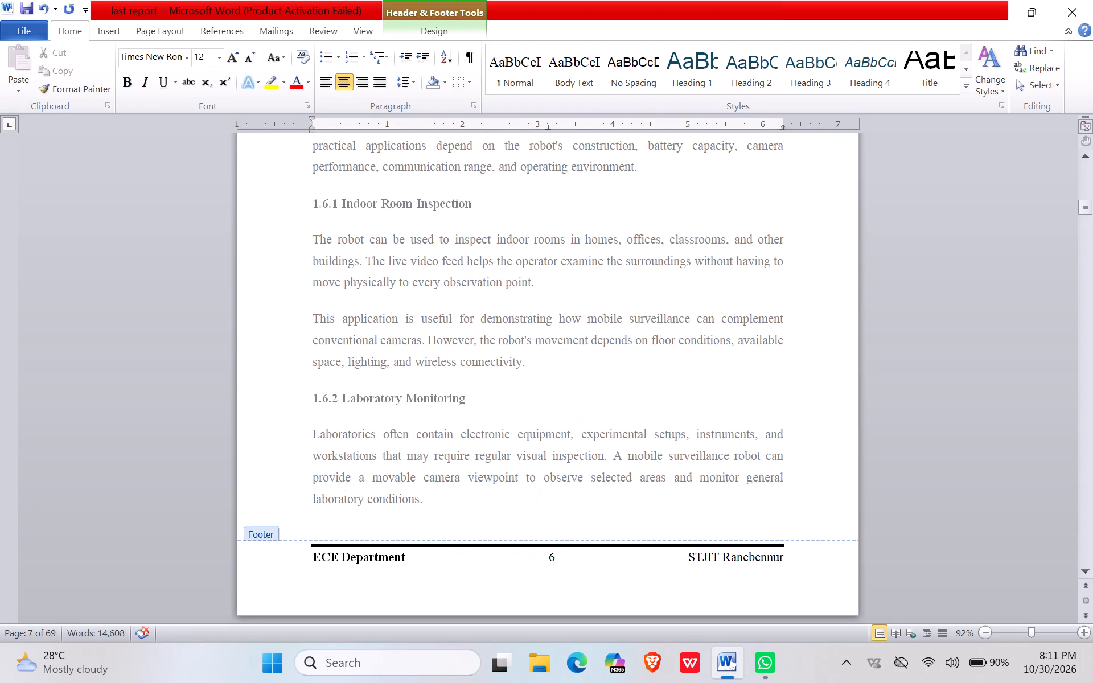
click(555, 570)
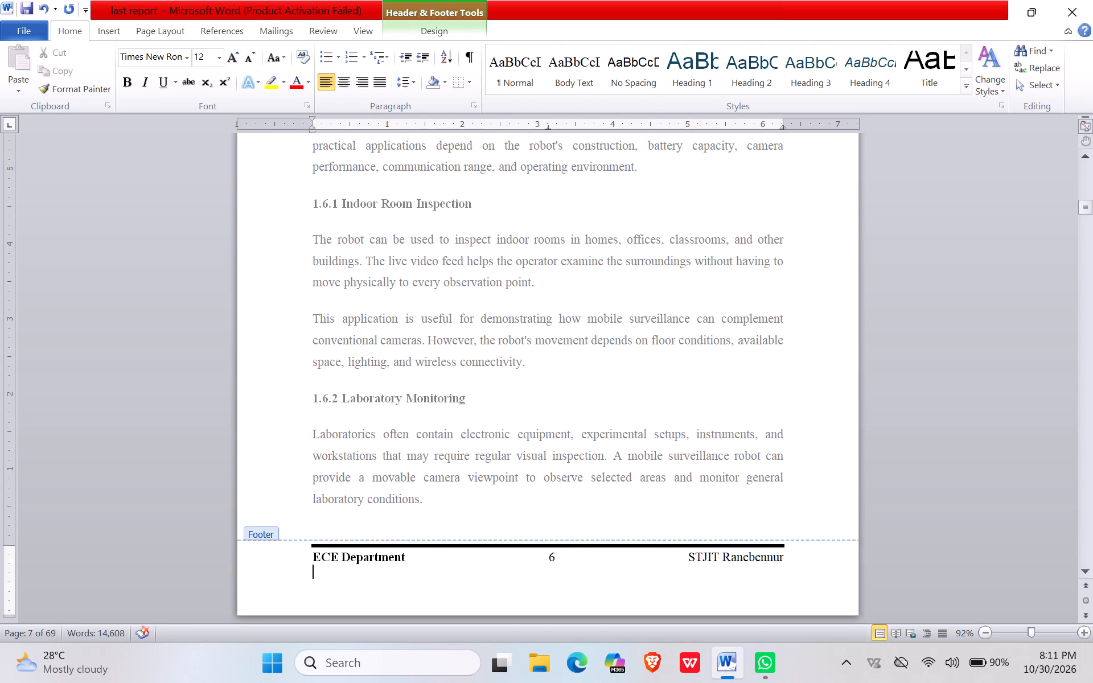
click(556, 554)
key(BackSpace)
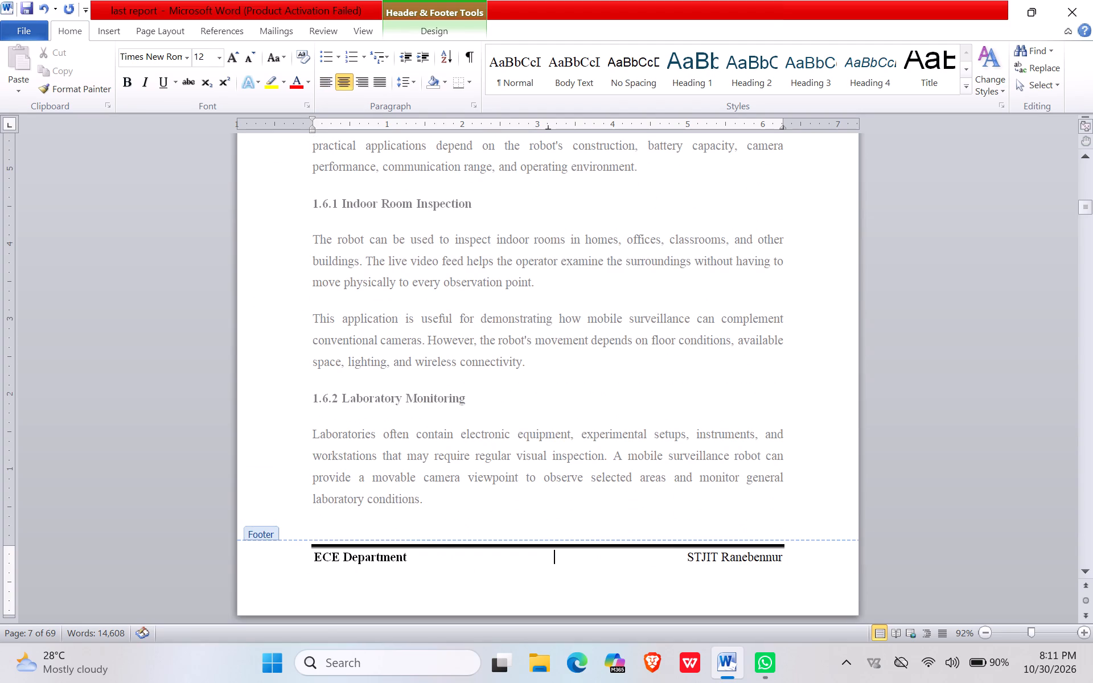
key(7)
Replace the number in the middle of page 8's footer with 8.
scroll(560, 558, down, 8)
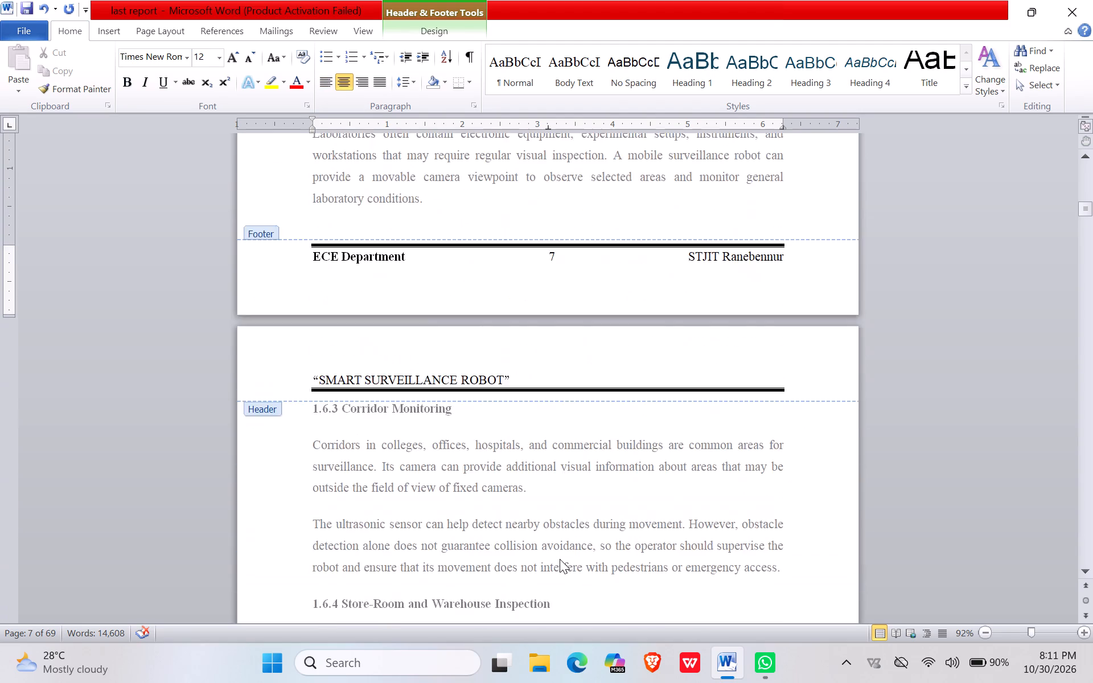
scroll(560, 558, down, 8)
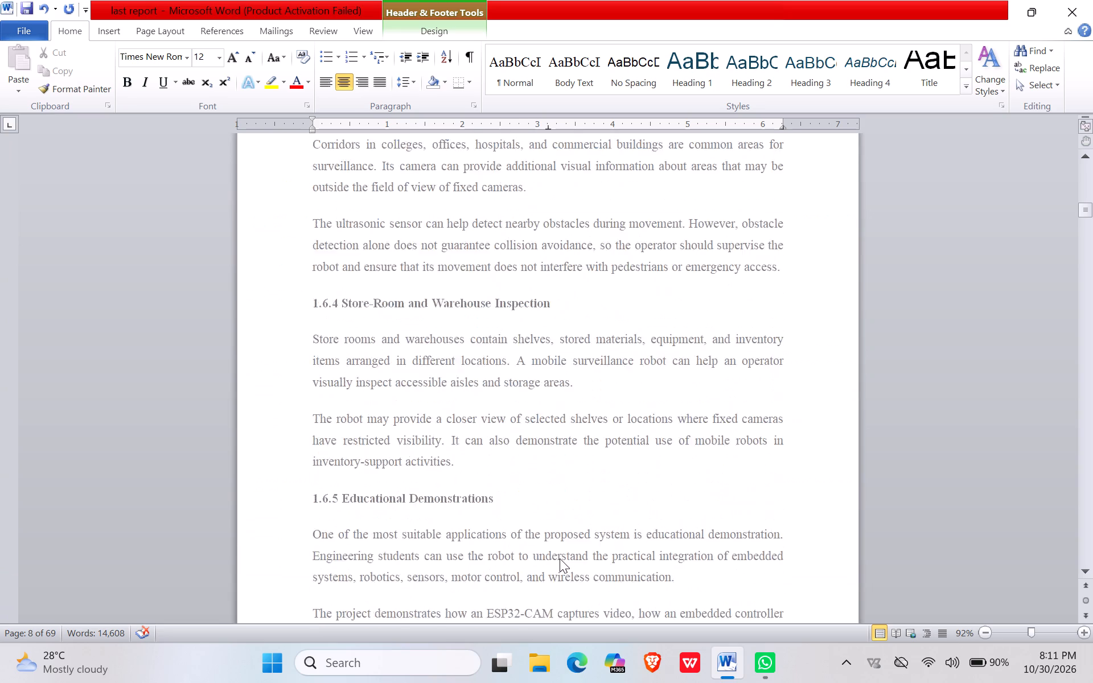
scroll(560, 558, down, 8)
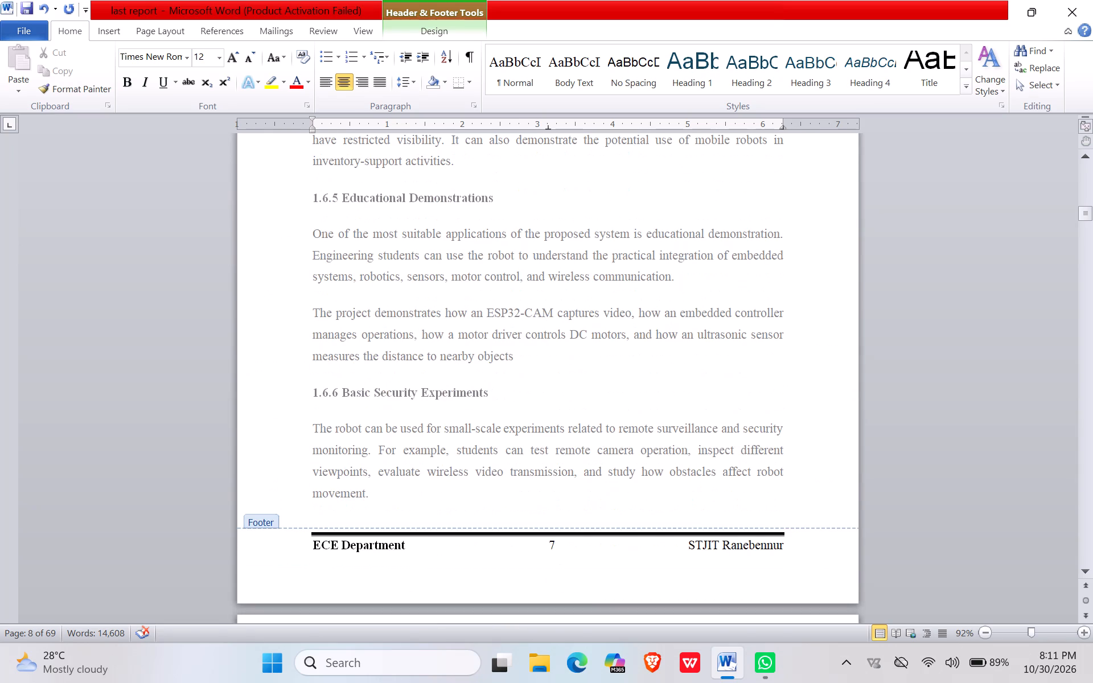
click(556, 542)
key(BackSpace)
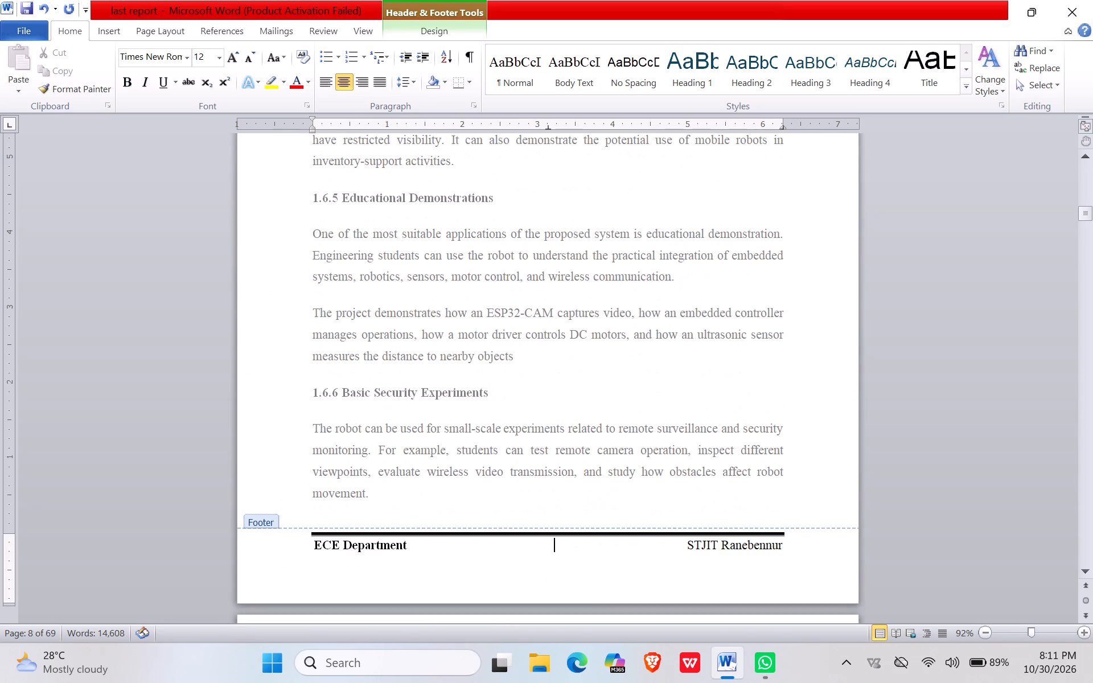
key(8)
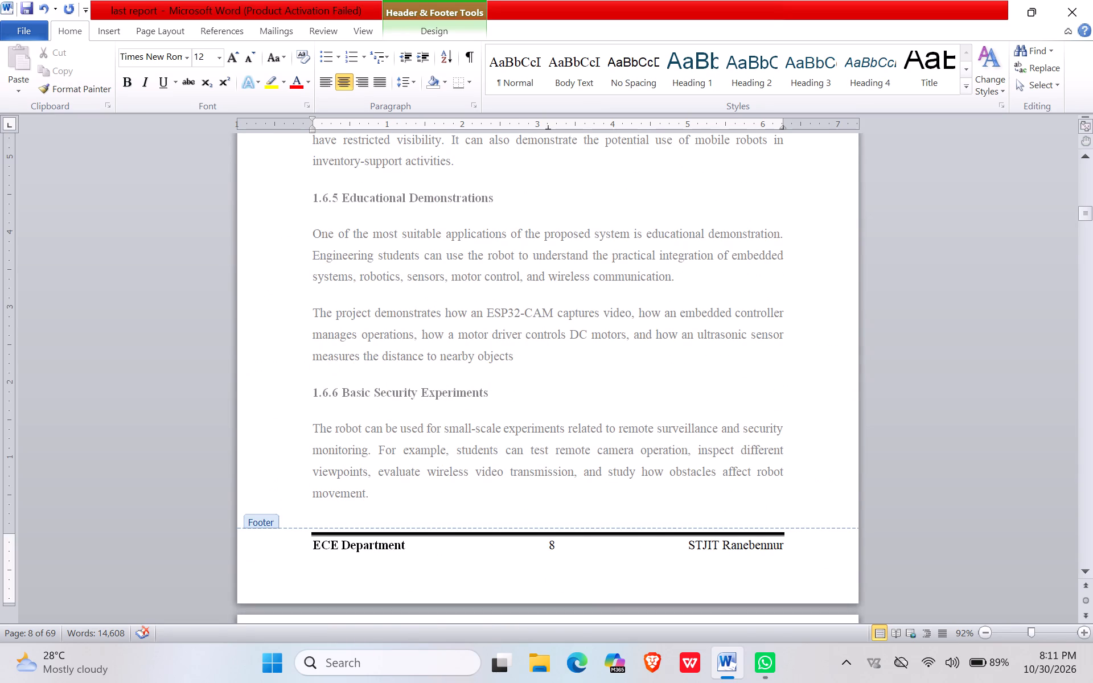
Check the page numbers in the footers of pages 1 to 8 of the report.
scroll(550, 544, up, 13)
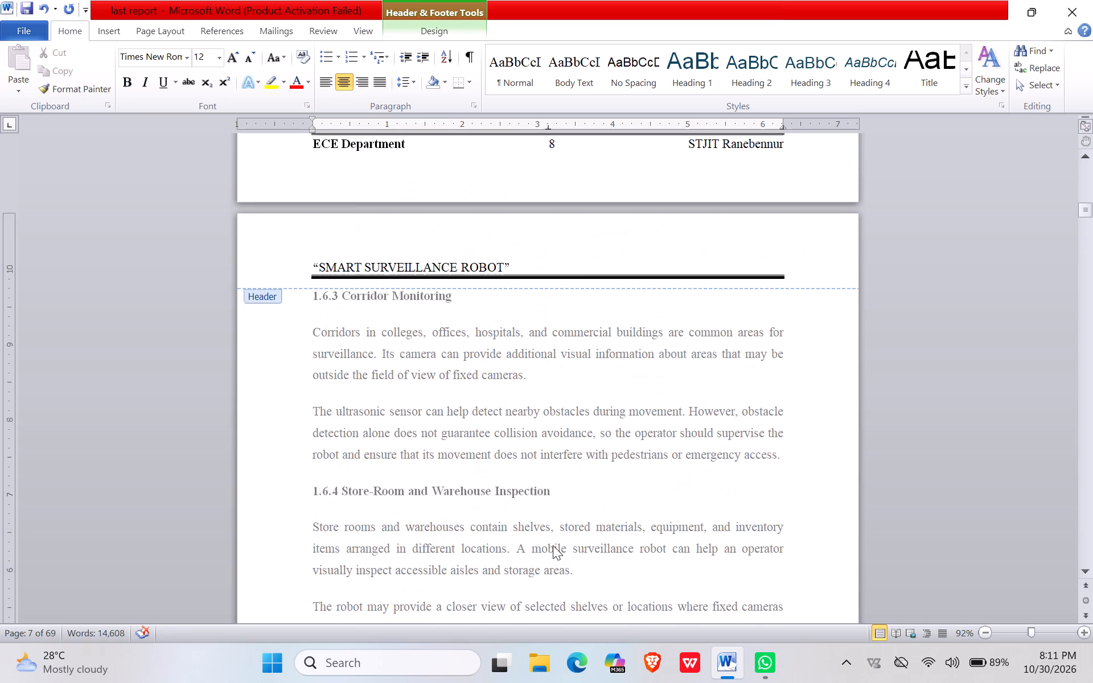
scroll(553, 545, down, 13)
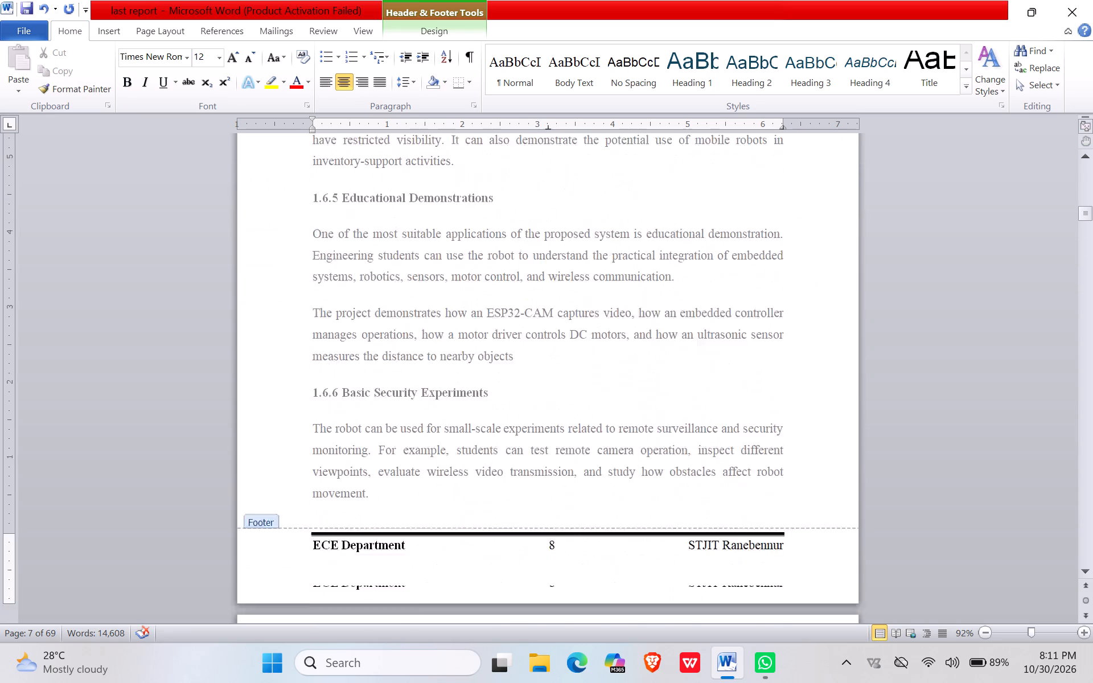
scroll(553, 545, down, 2)
scroll(553, 545, up, 3)
scroll(329, 536, up, 11)
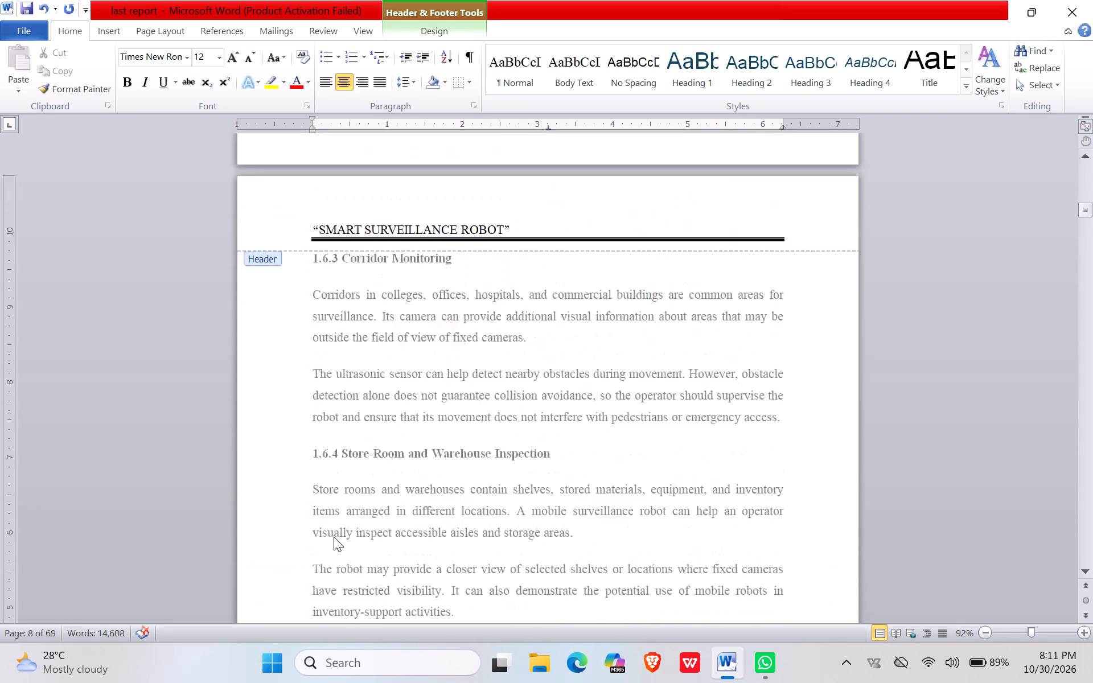
scroll(334, 537, up, 20)
scroll(334, 537, up, 6)
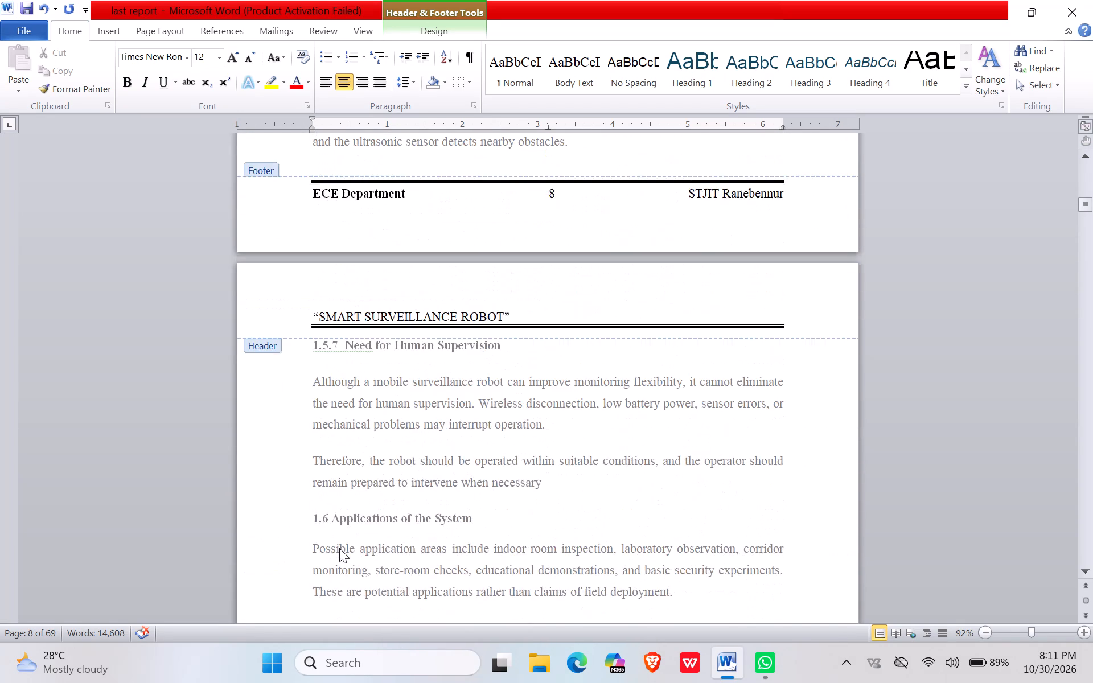
scroll(340, 548, up, 20)
scroll(340, 548, up, 16)
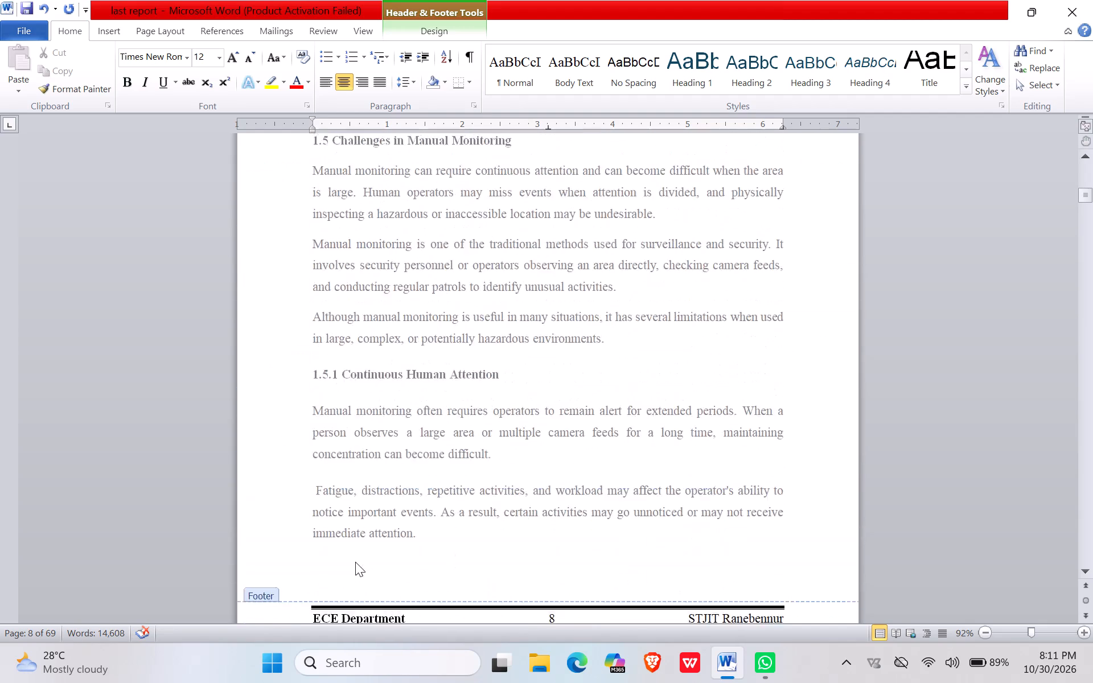
scroll(355, 562, up, 20)
scroll(355, 562, up, 18)
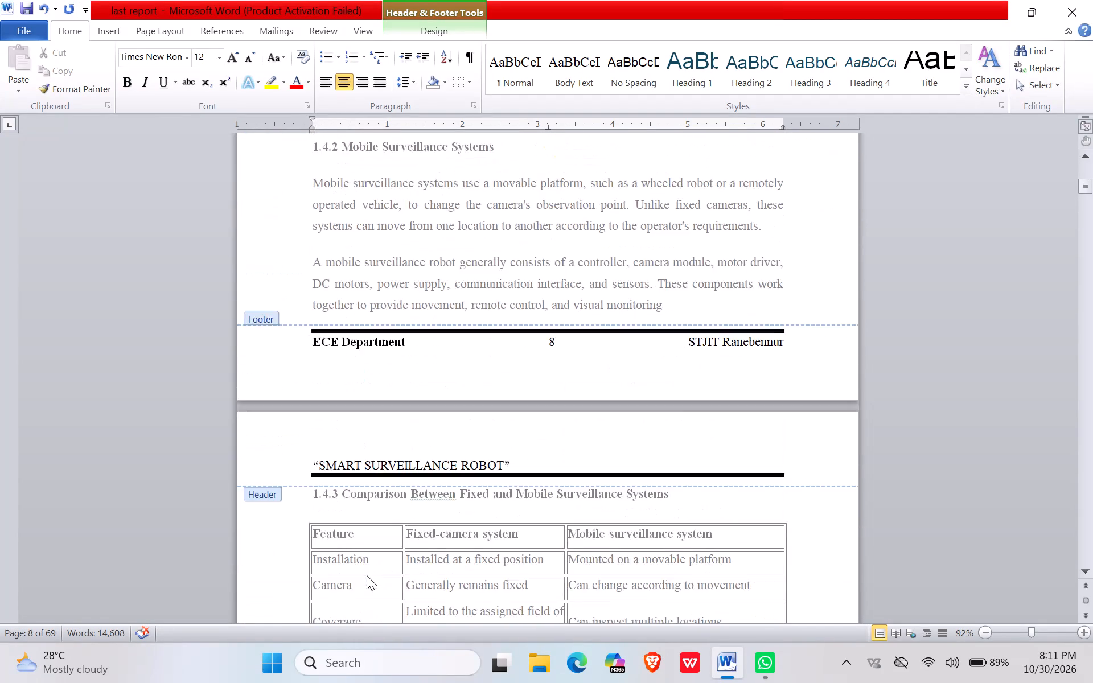
scroll(367, 575, up, 6)
scroll(368, 577, up, 15)
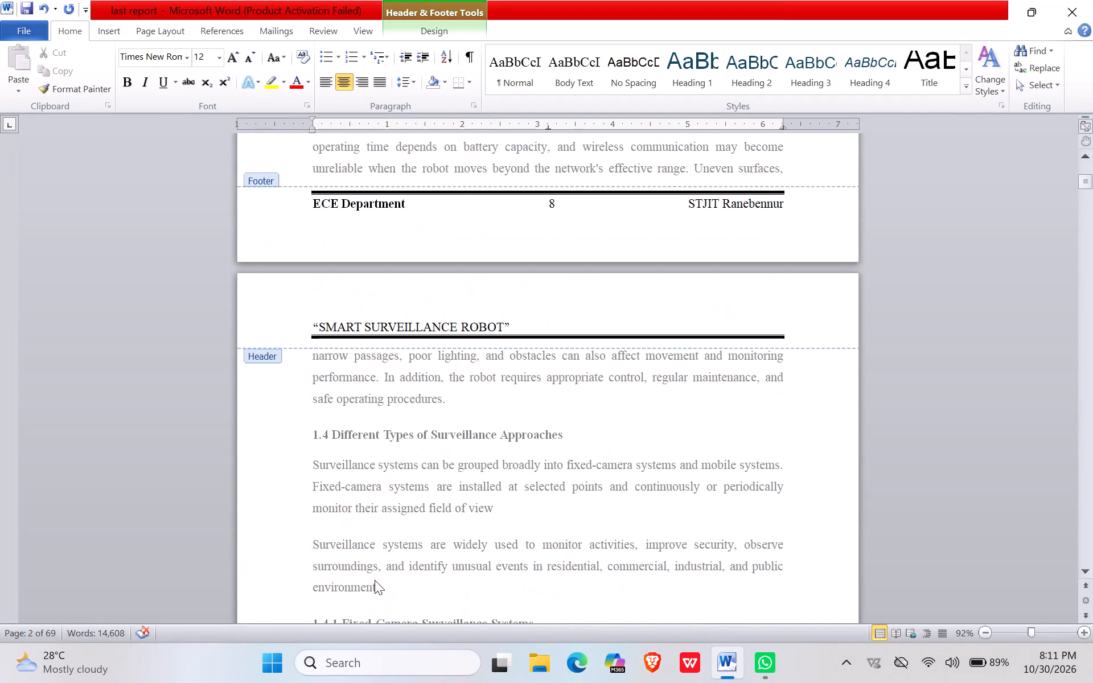
scroll(375, 580, up, 3)
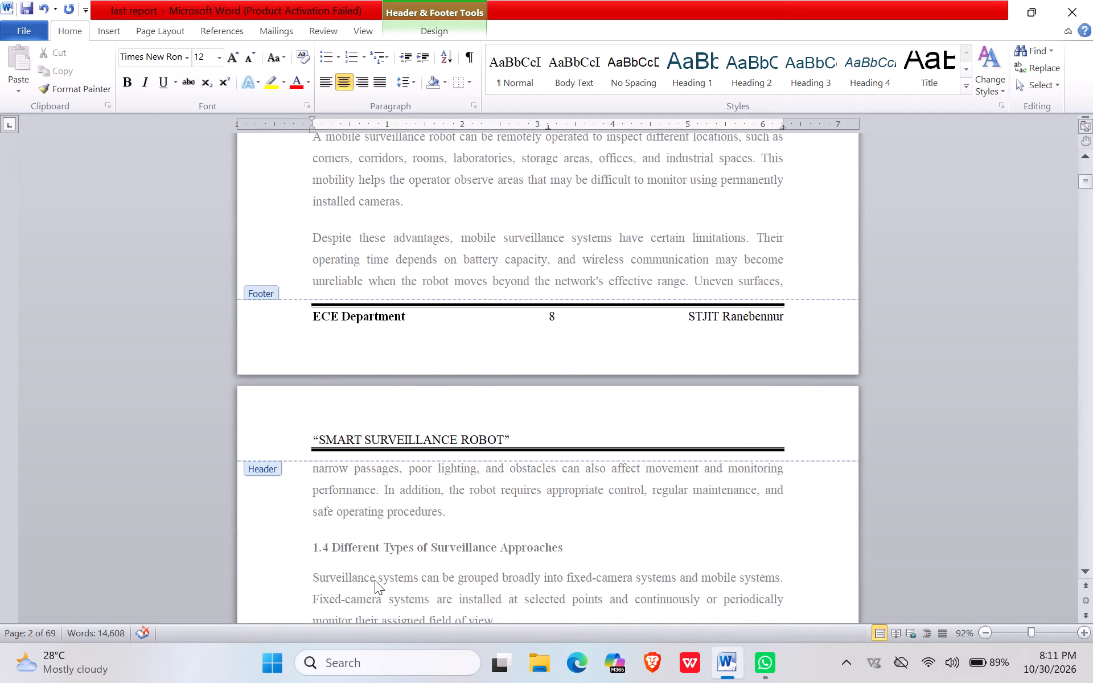
scroll(375, 580, up, 2)
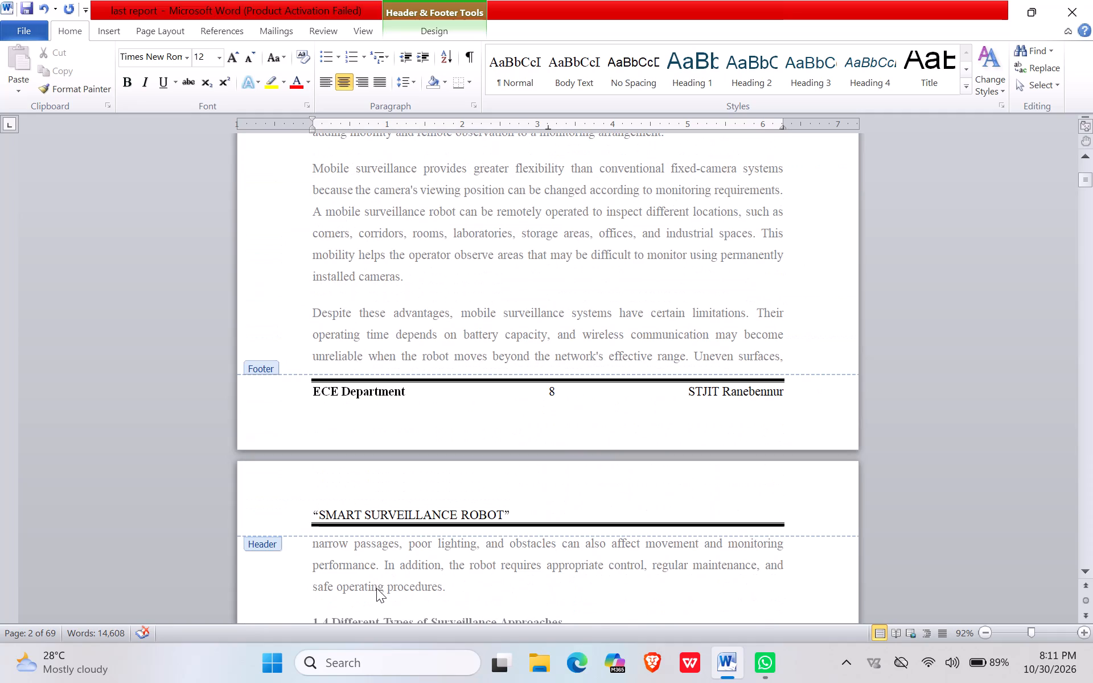
scroll(384, 682, down, 3)
scroll(387, 682, up, 5)
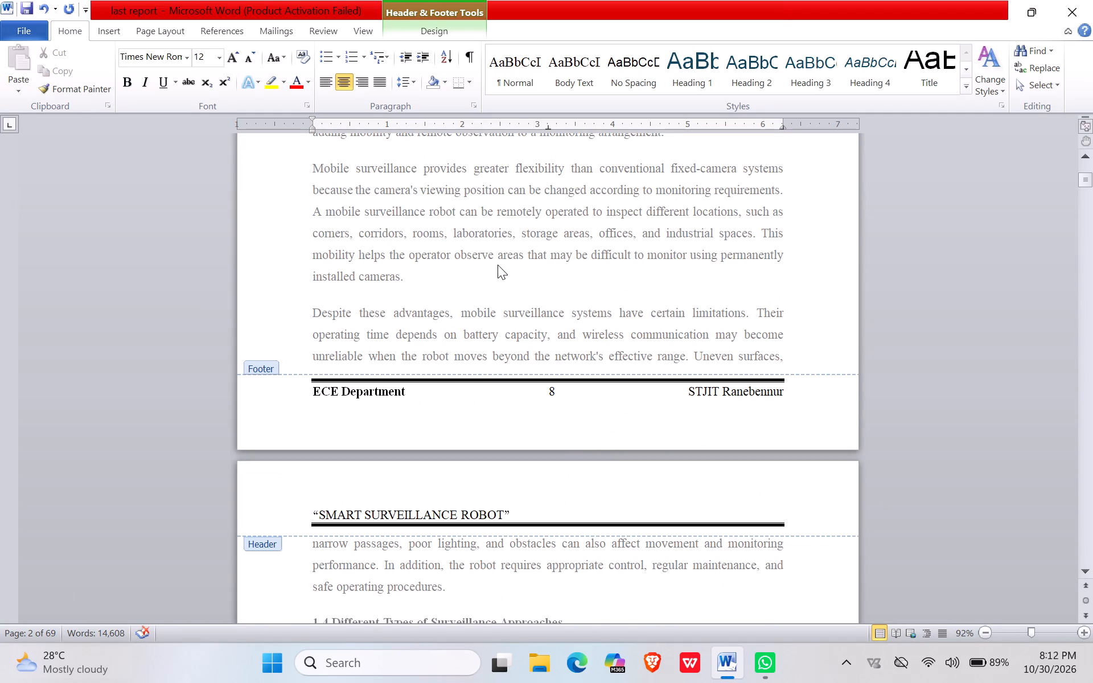
scroll(665, 354, up, 20)
scroll(665, 354, up, 15)
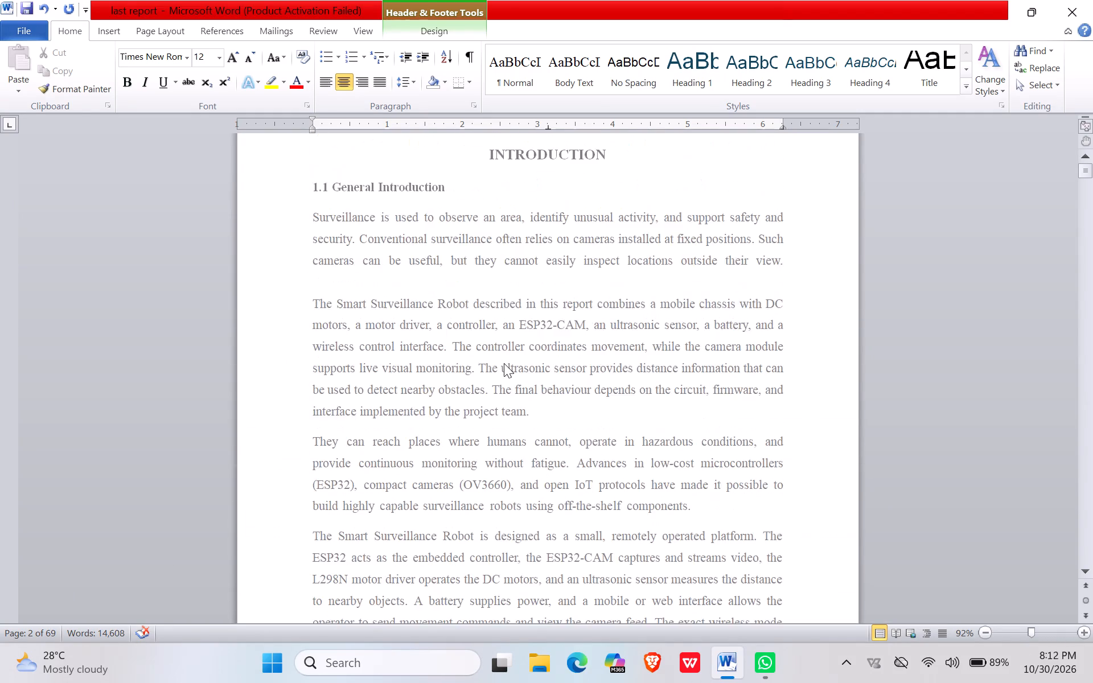
scroll(504, 363, up, 15)
scroll(506, 372, down, 10)
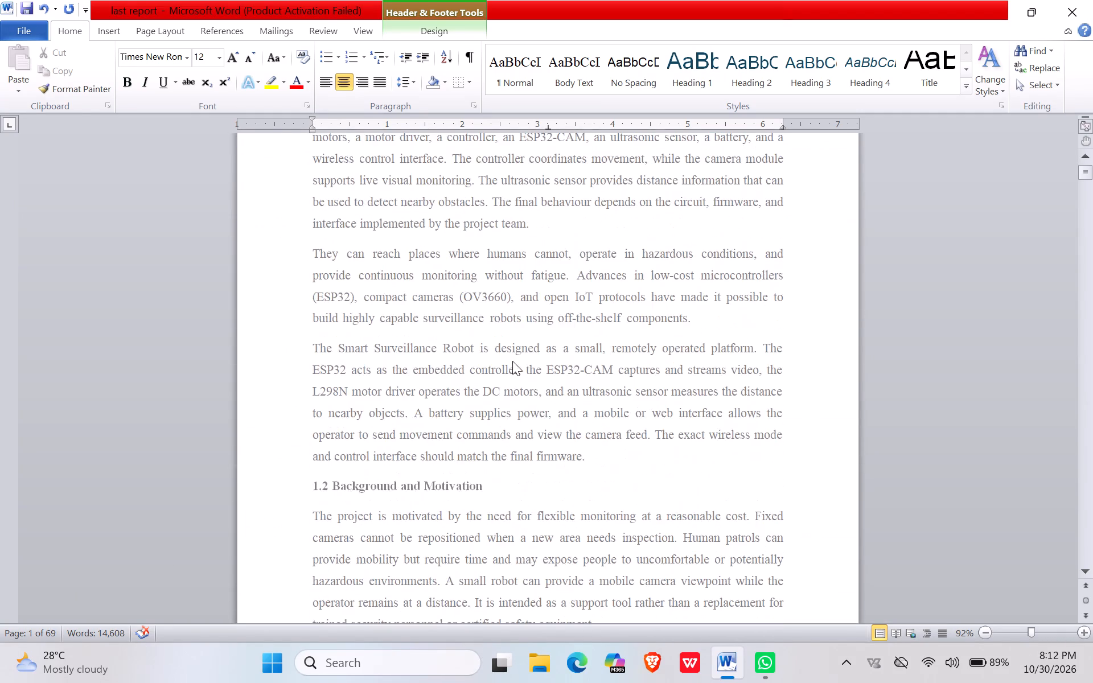
scroll(512, 361, down, 8)
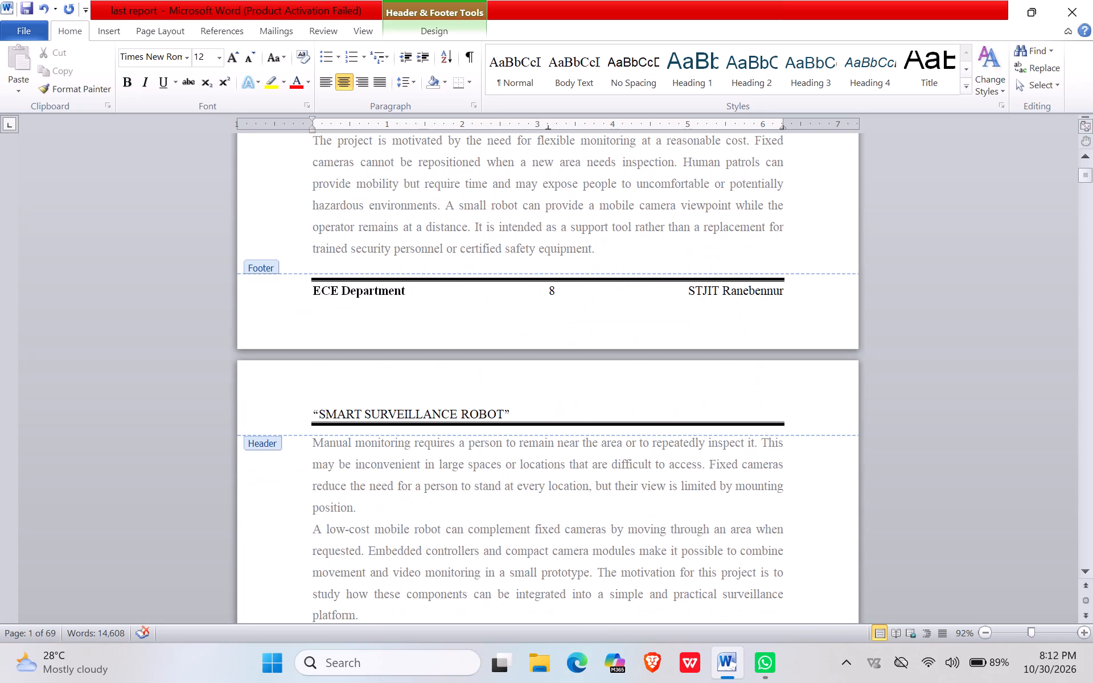
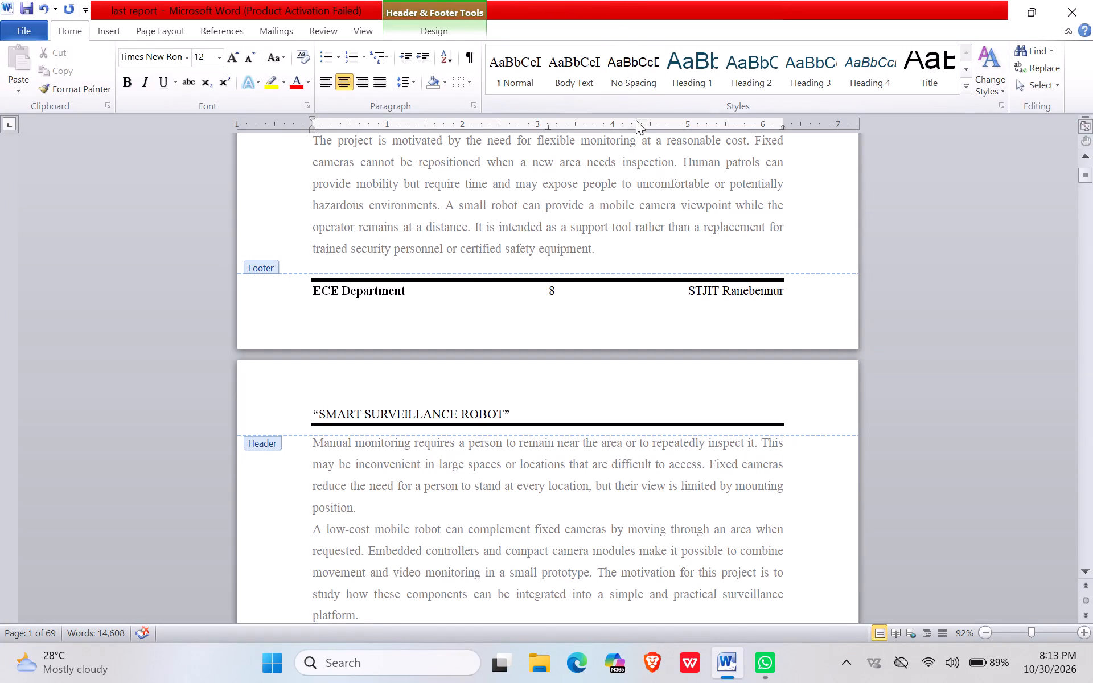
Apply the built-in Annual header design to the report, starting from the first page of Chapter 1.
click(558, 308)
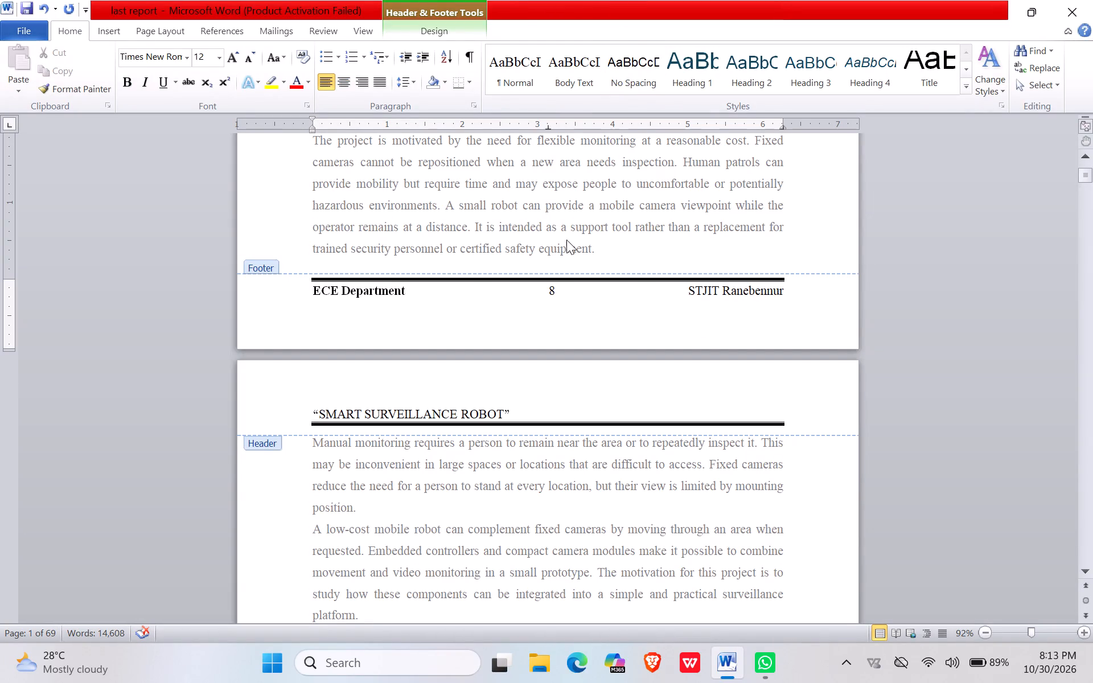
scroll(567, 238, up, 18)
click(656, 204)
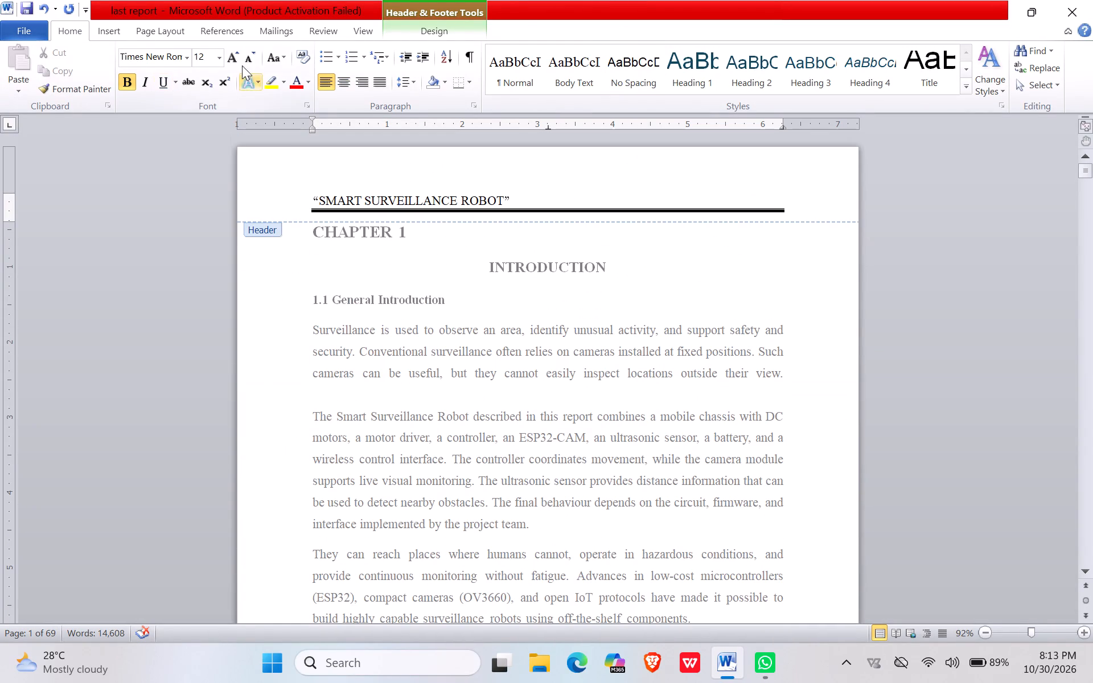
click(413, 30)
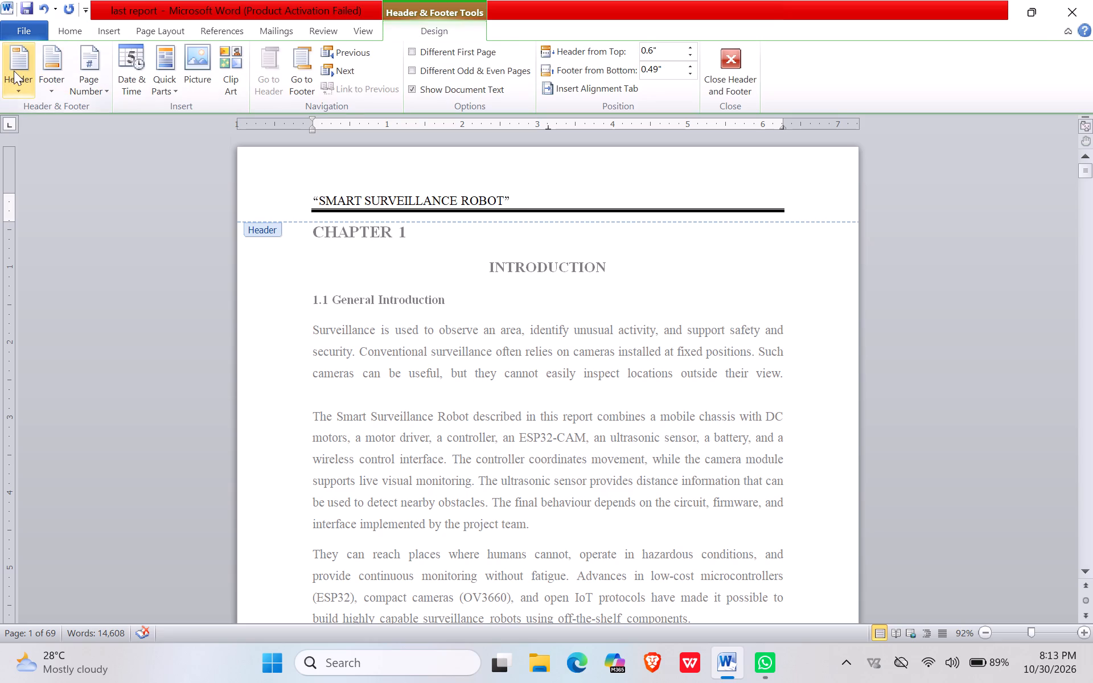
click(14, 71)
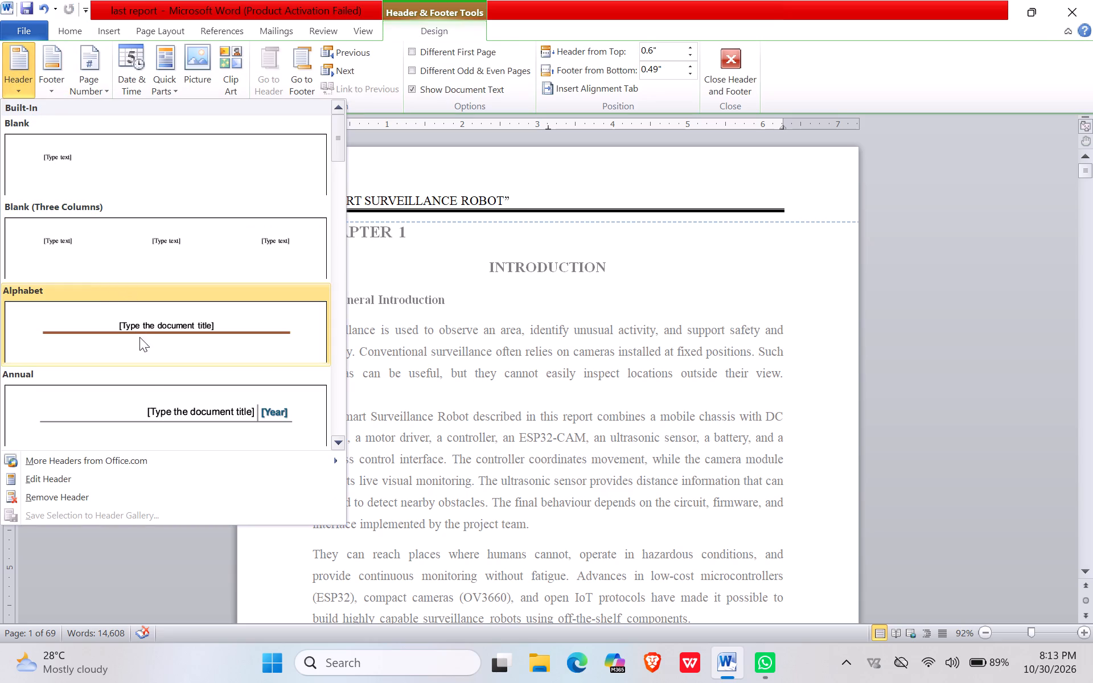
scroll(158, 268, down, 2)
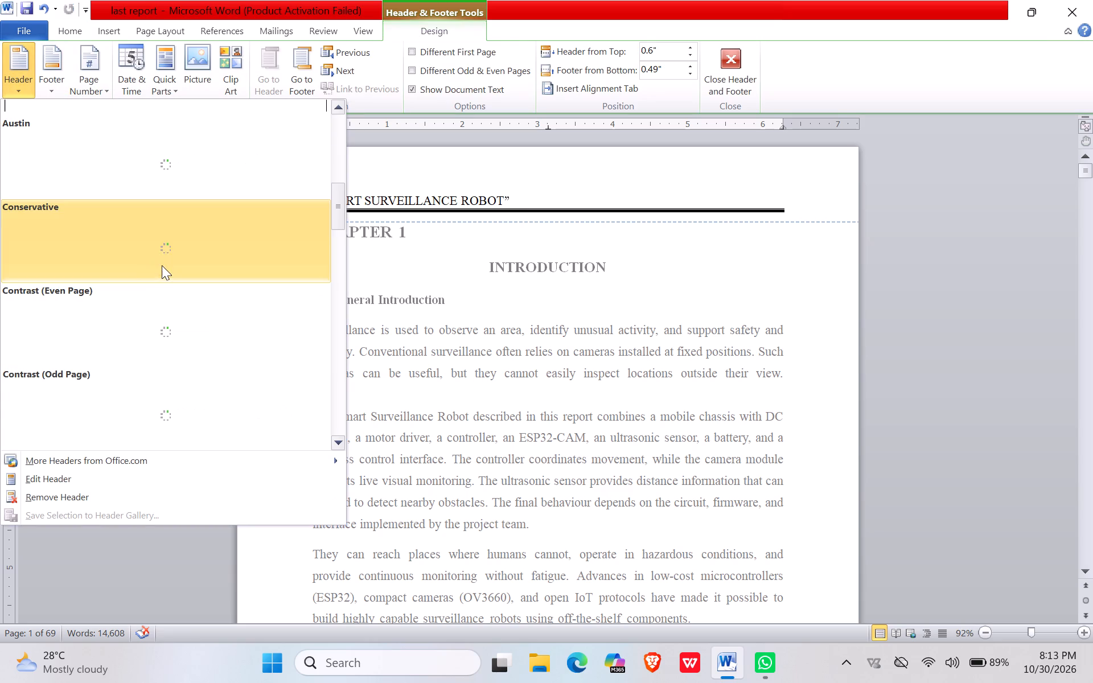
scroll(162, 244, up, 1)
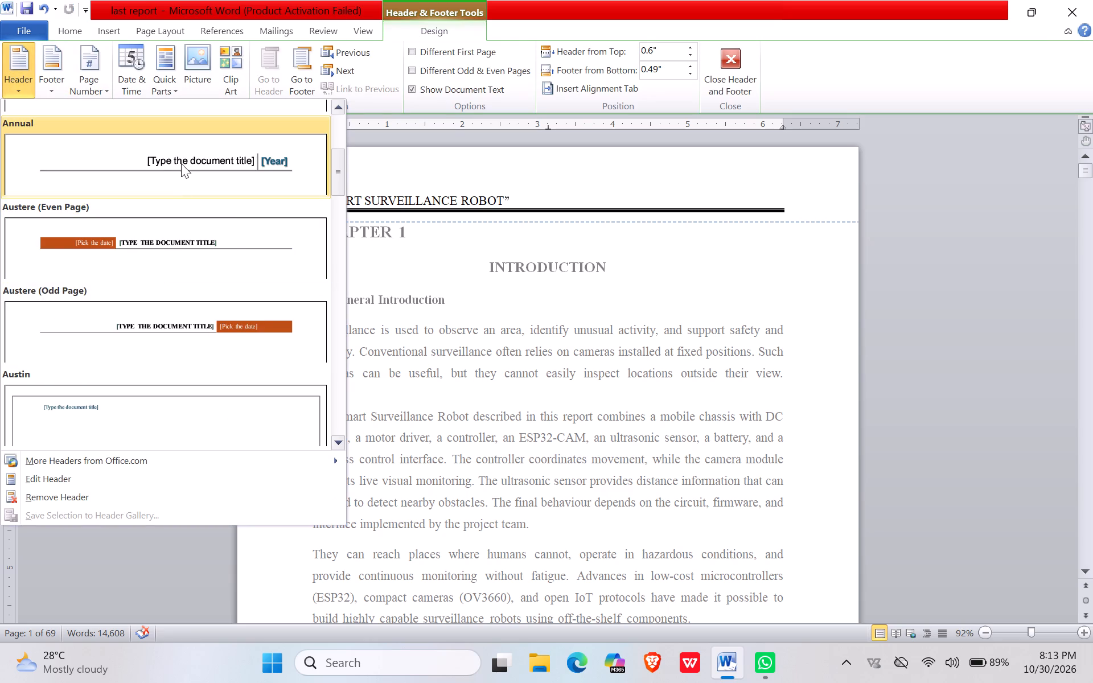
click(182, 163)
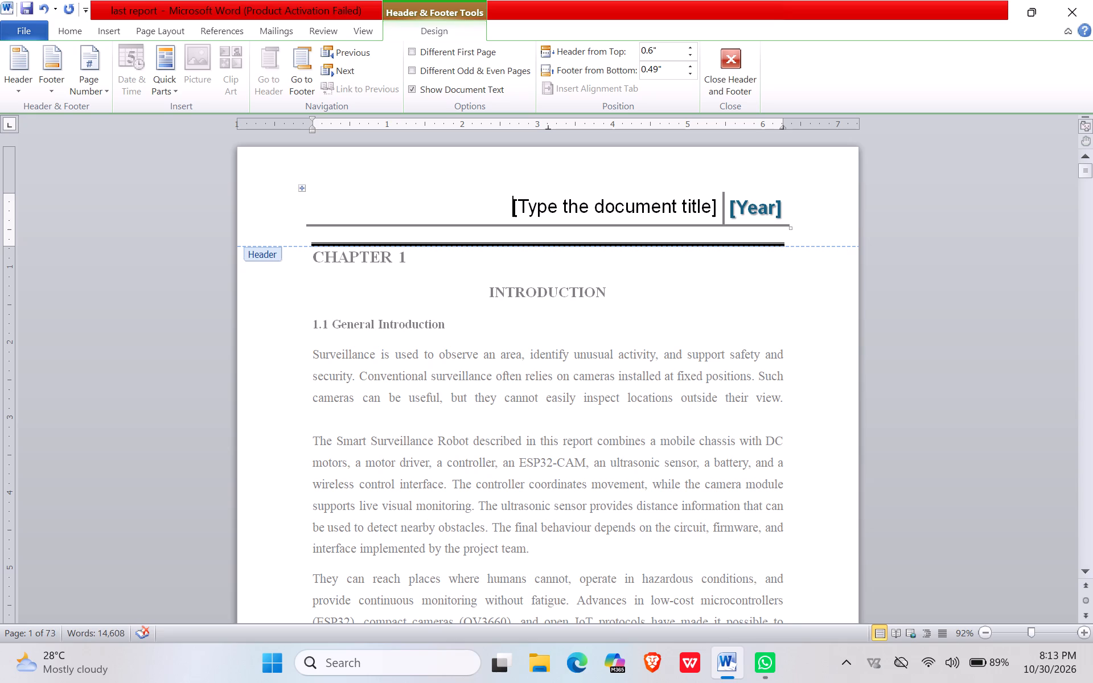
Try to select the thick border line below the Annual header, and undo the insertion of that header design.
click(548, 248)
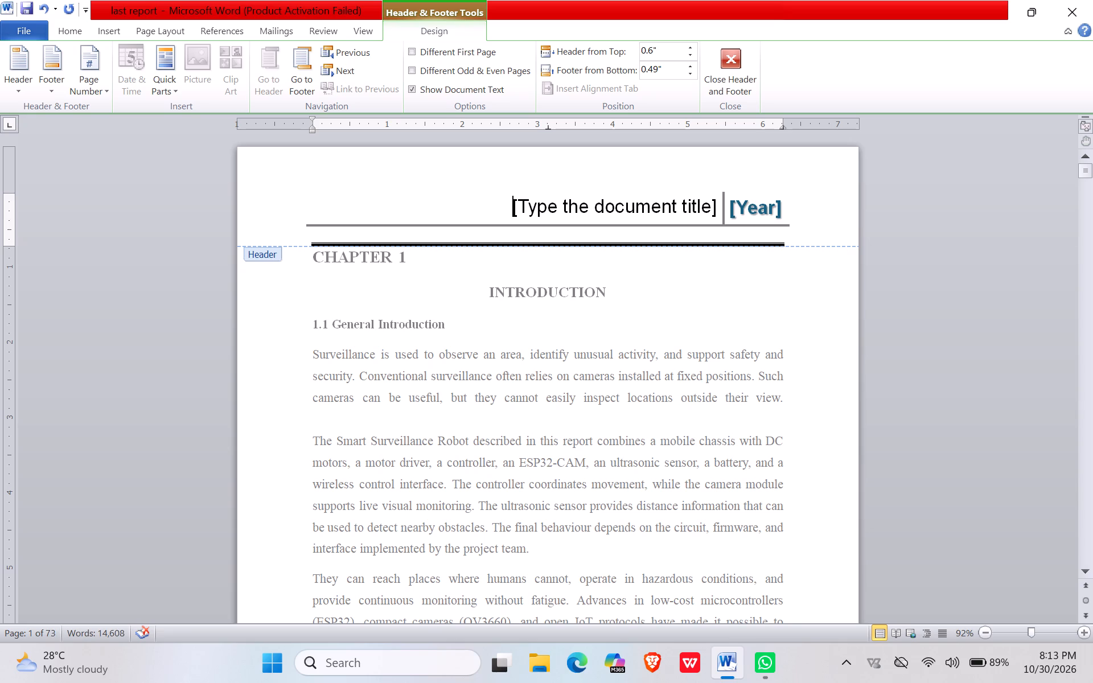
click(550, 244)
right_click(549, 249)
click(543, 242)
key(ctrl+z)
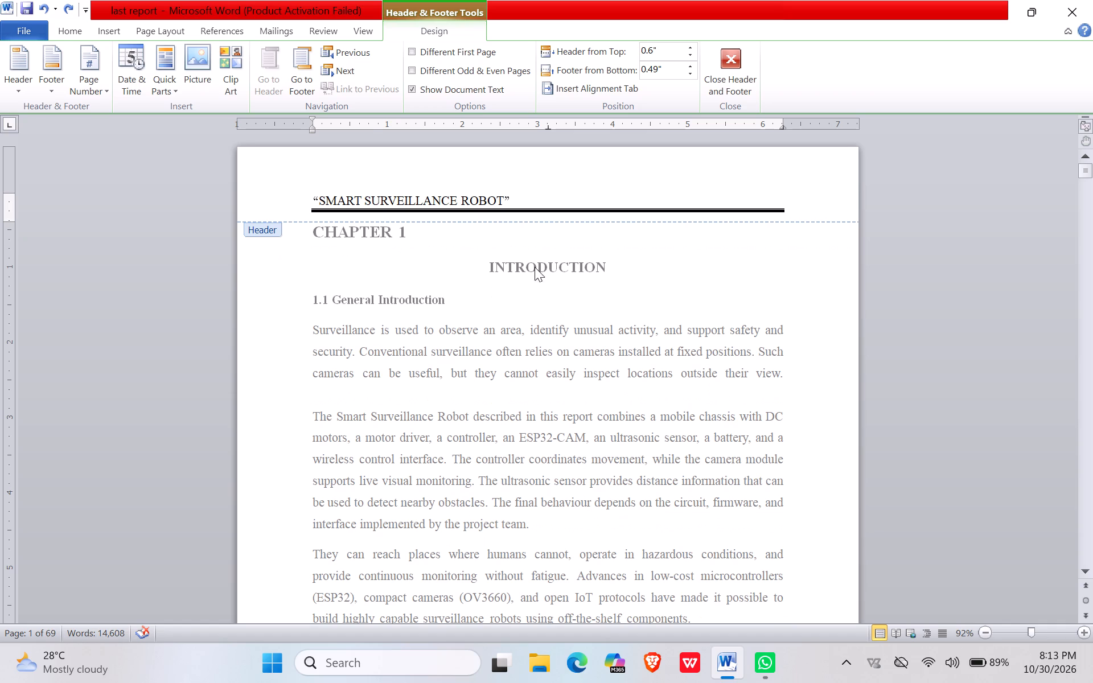
Move the thick border line under the “SMART SURVEILLANCE ROBOT” header slightly closer to the title text.
click(581, 211)
drag(624, 210, 624, 187)
drag(624, 187, 634, 180)
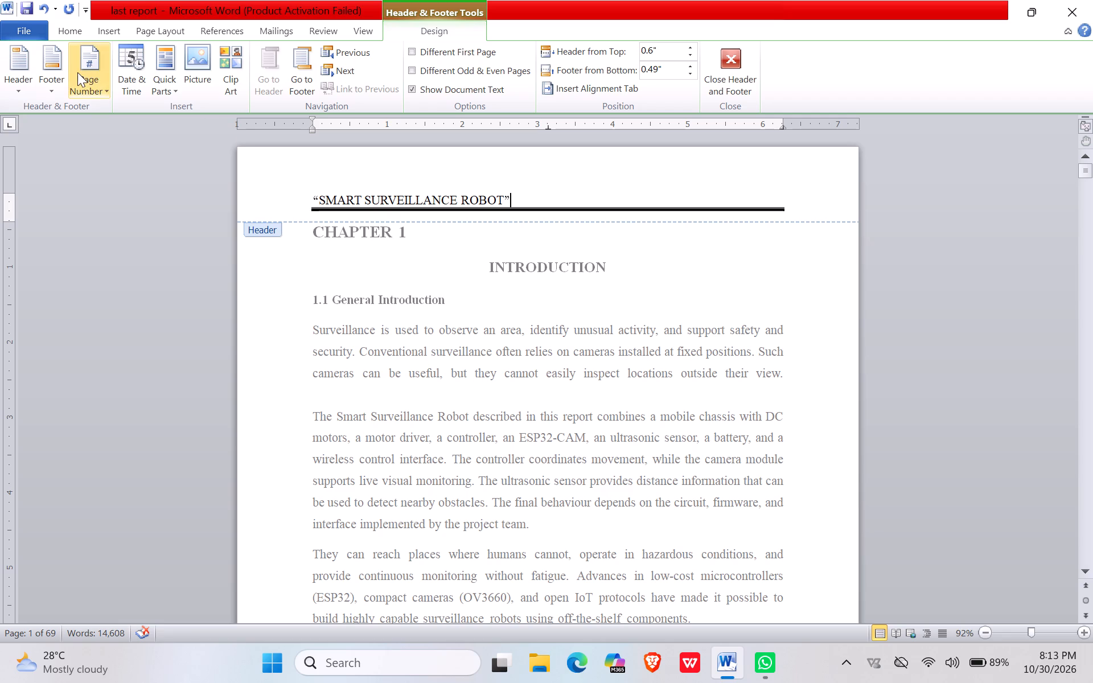
Look through the built-in header designs for an alternative, and return to editing the existing header.
click(11, 90)
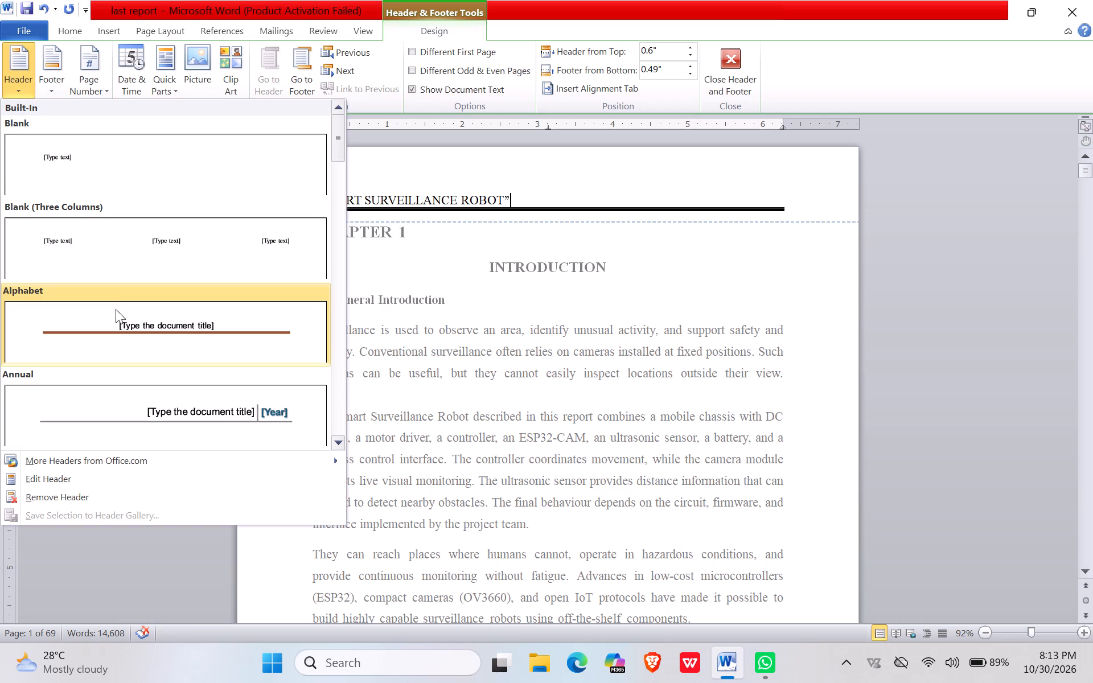
scroll(154, 401, down, 2)
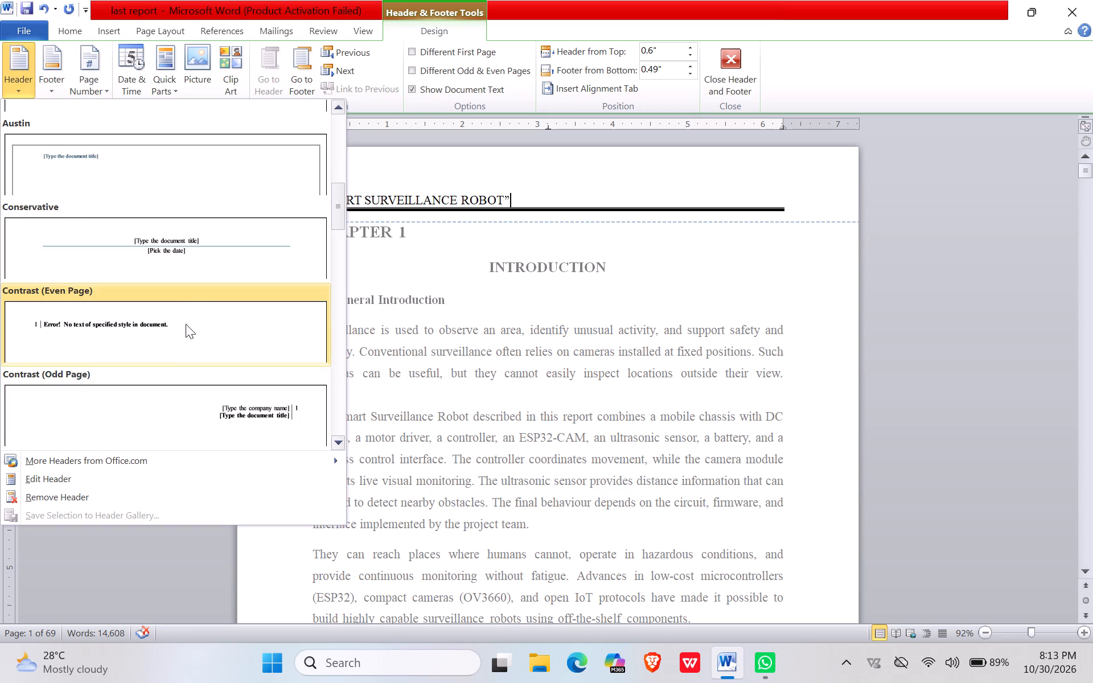
scroll(199, 275, down, 2)
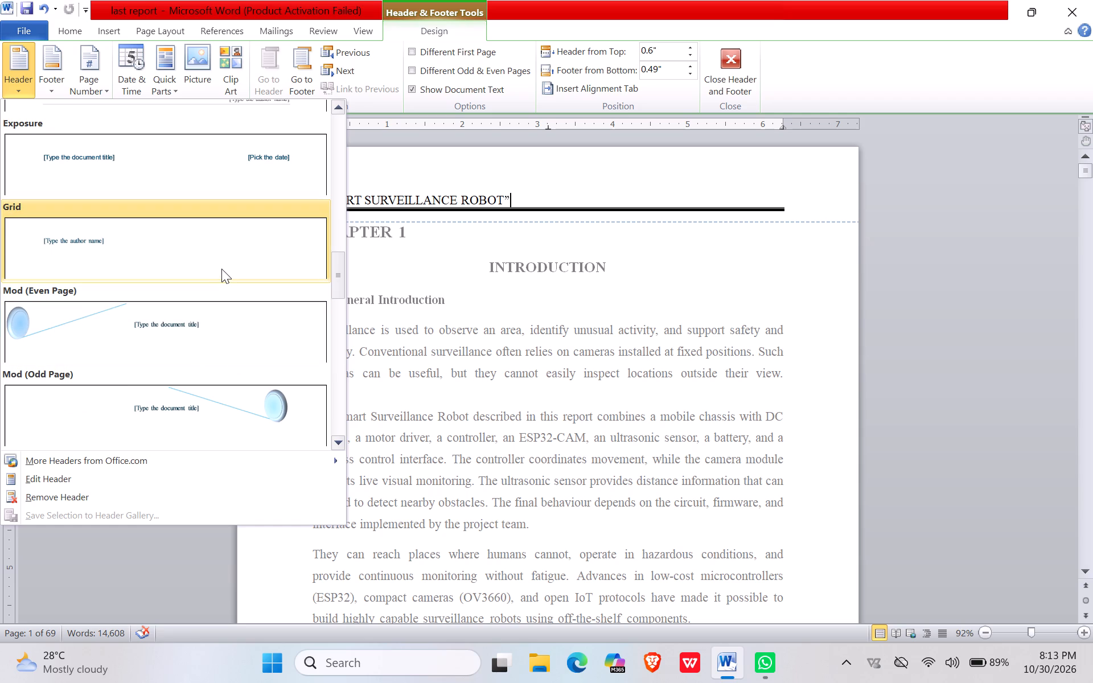
scroll(223, 269, down, 1)
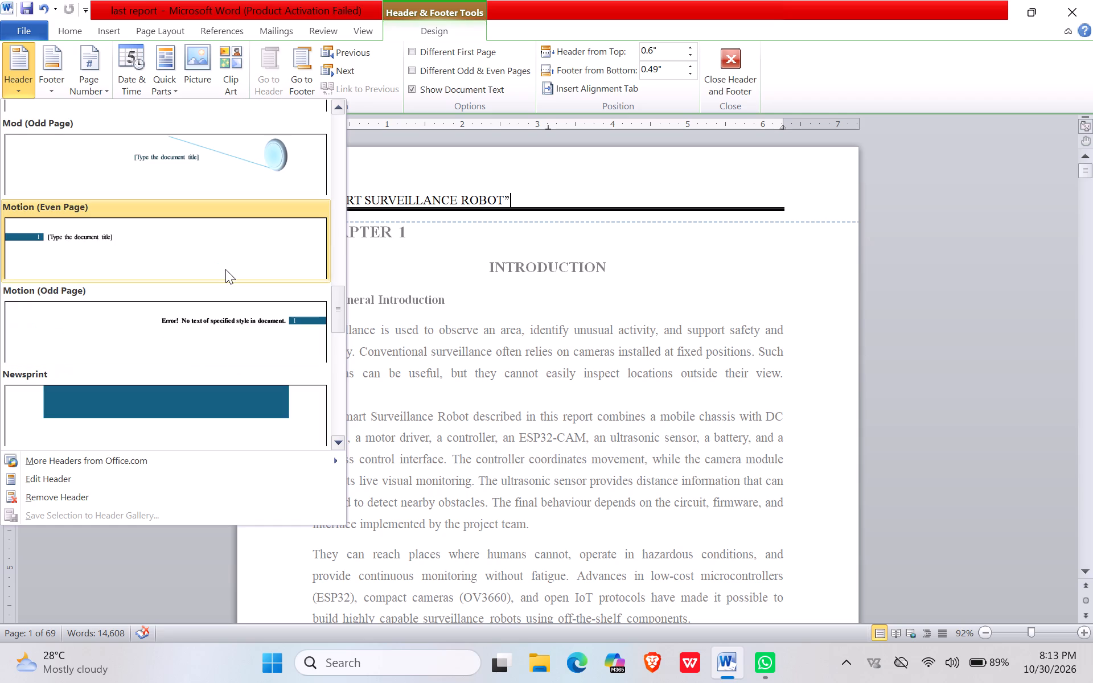
scroll(226, 269, down, 2)
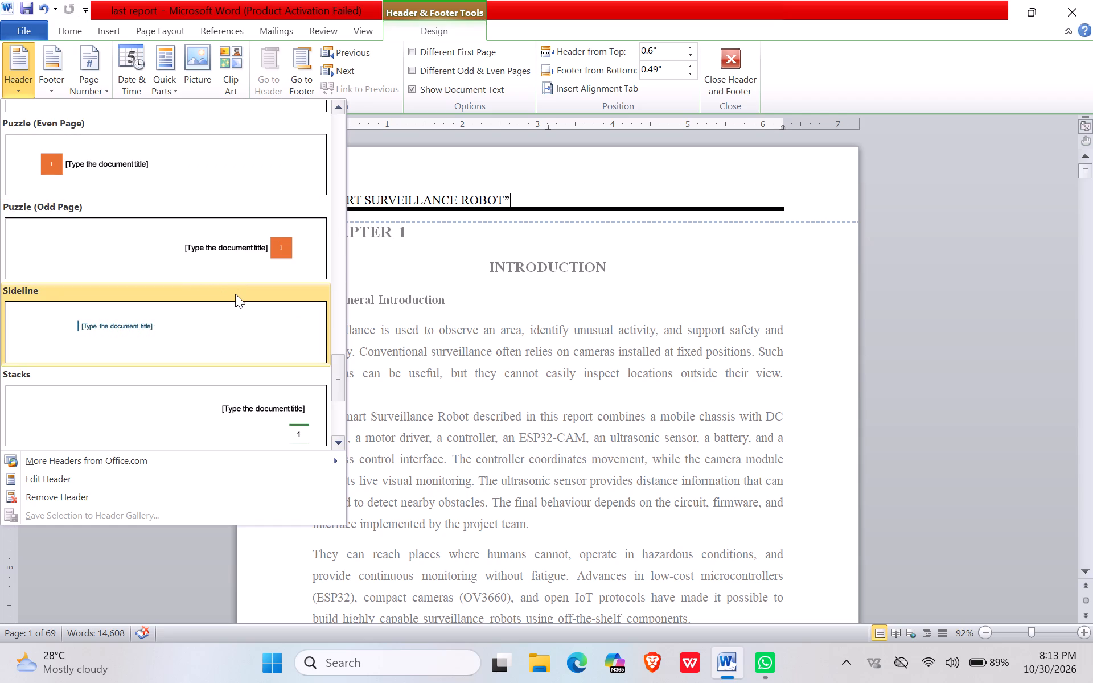
scroll(235, 294, down, 1)
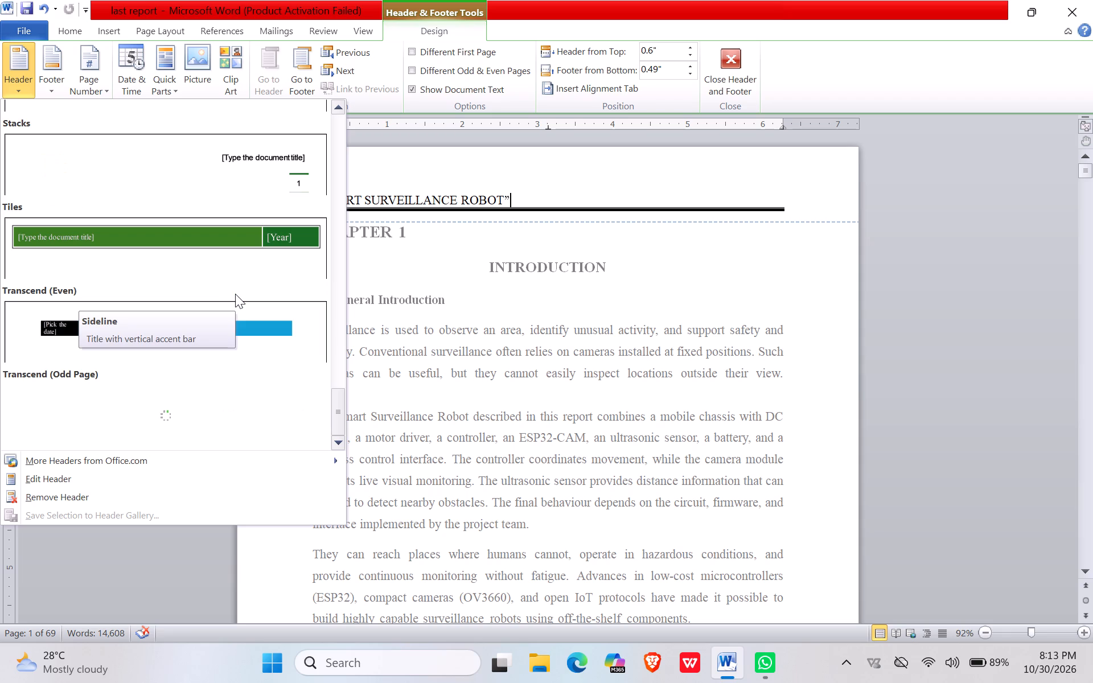
scroll(235, 294, down, 1)
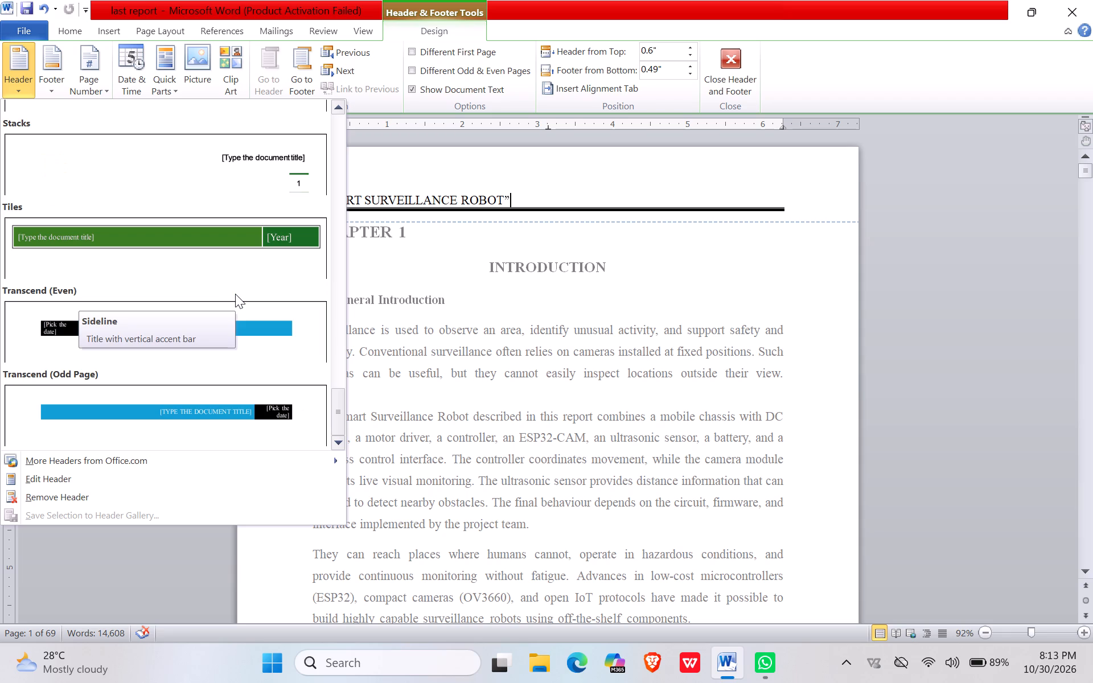
scroll(235, 294, down, 3)
scroll(240, 294, up, 2)
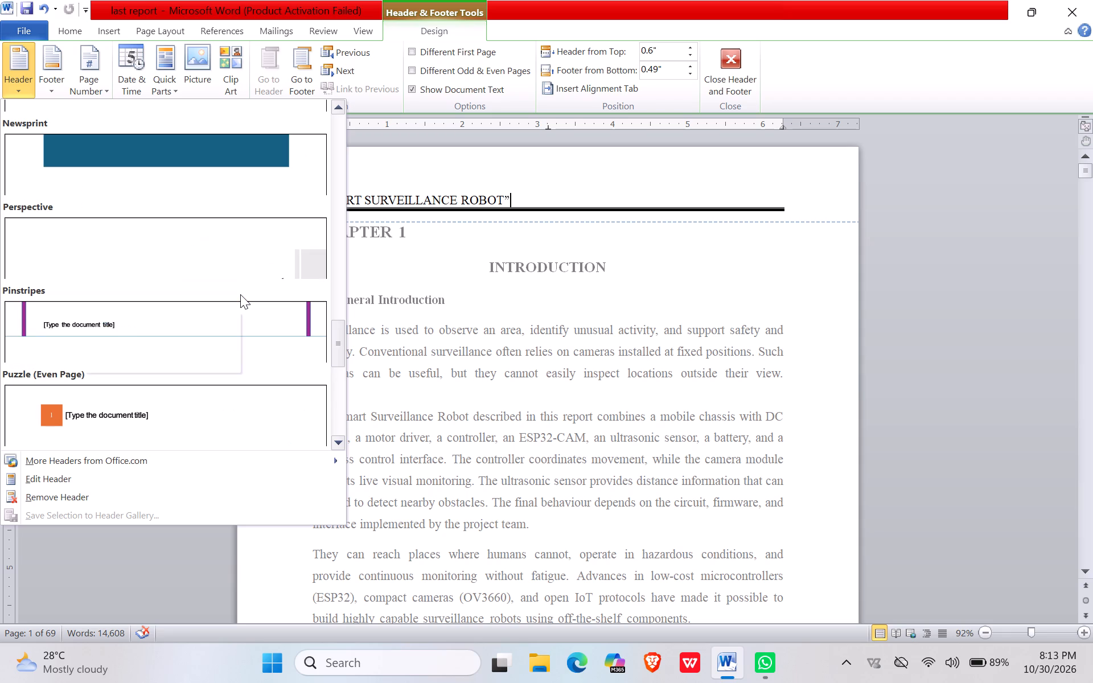
click(92, 472)
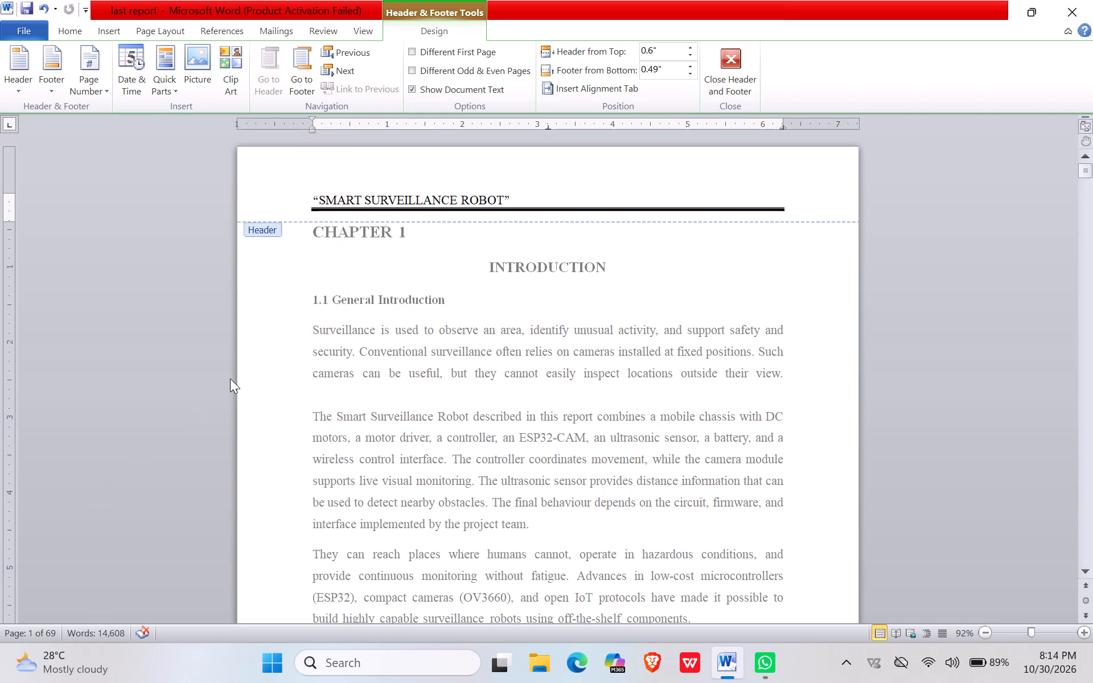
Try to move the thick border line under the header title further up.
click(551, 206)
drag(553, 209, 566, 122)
Replace the page number in the middle of the first page's footer with the plain number 1.
scroll(546, 226, down, 10)
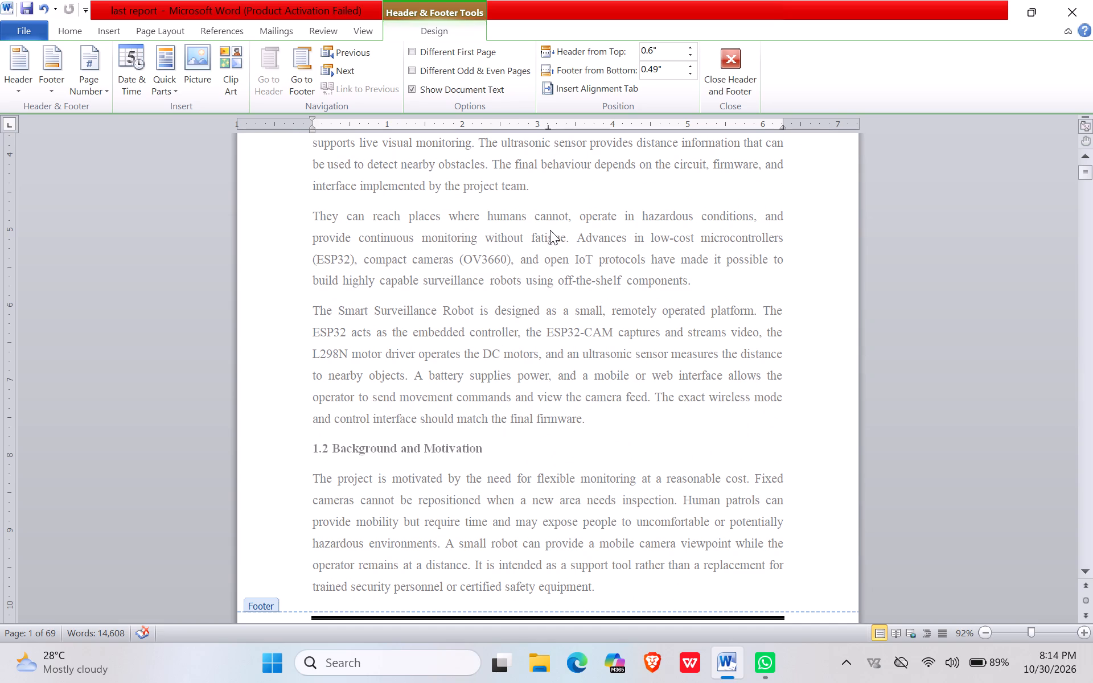
scroll(553, 253, down, 3)
scroll(569, 330, down, 2)
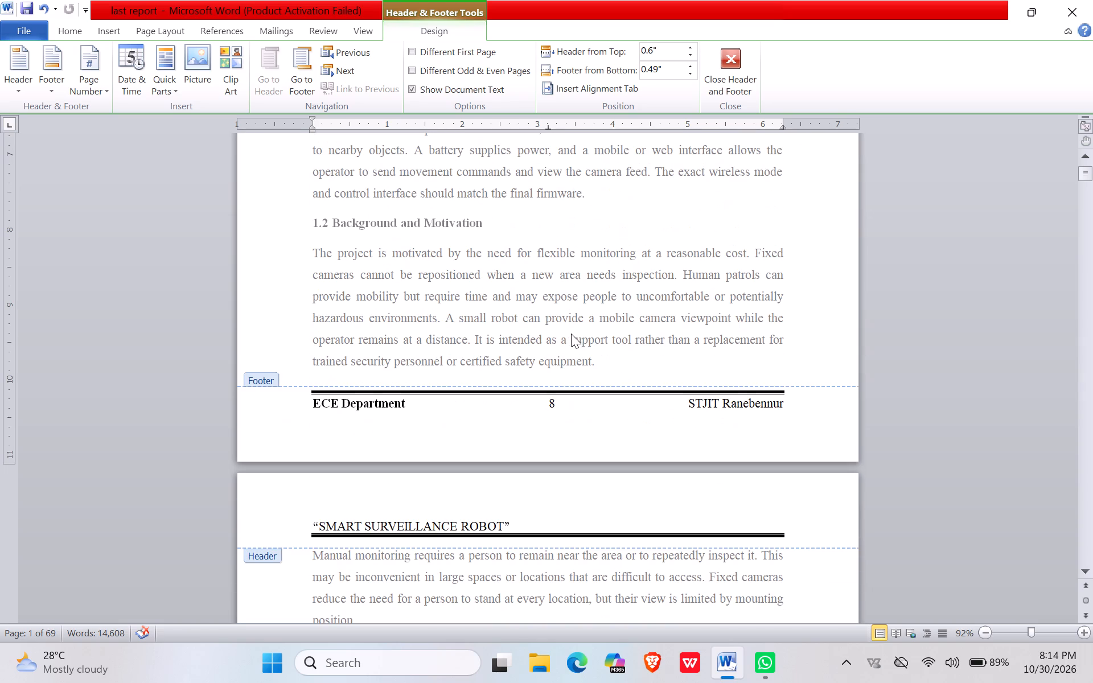
click(561, 393)
click(560, 398)
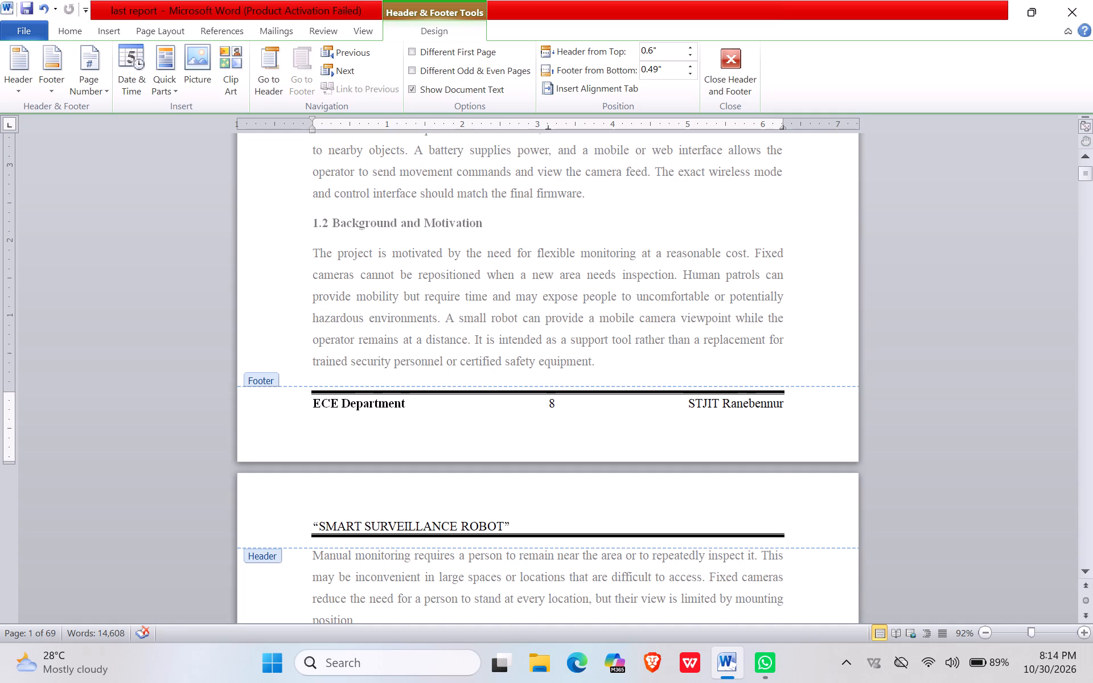
key(BackSpace)
key(BackSpace)
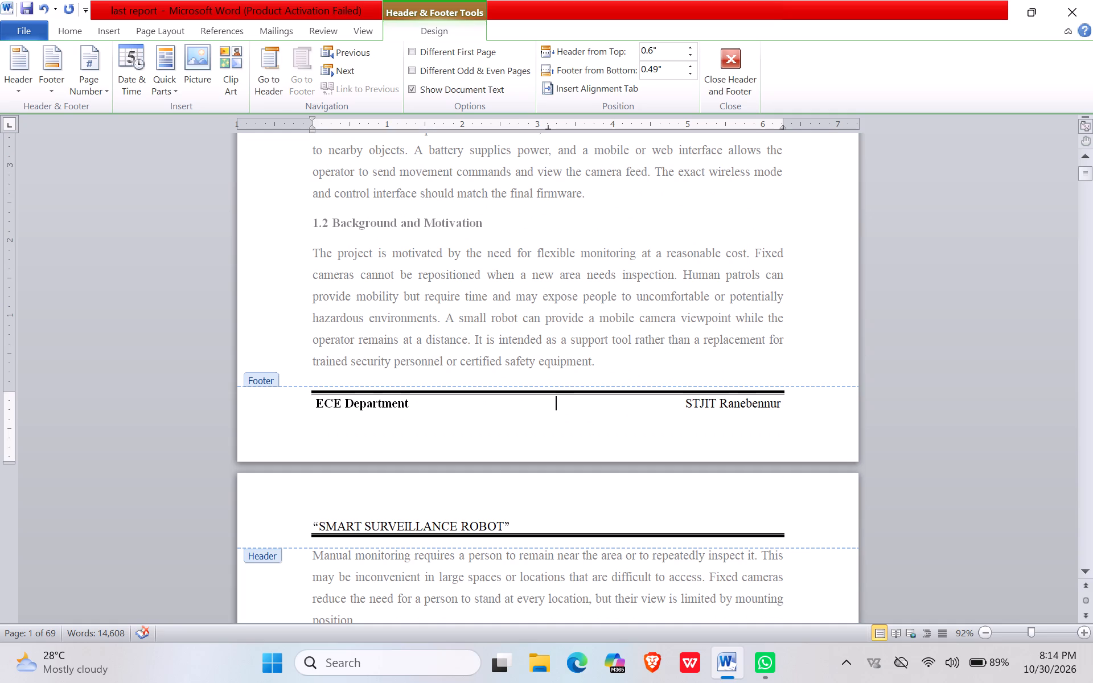
key(1)
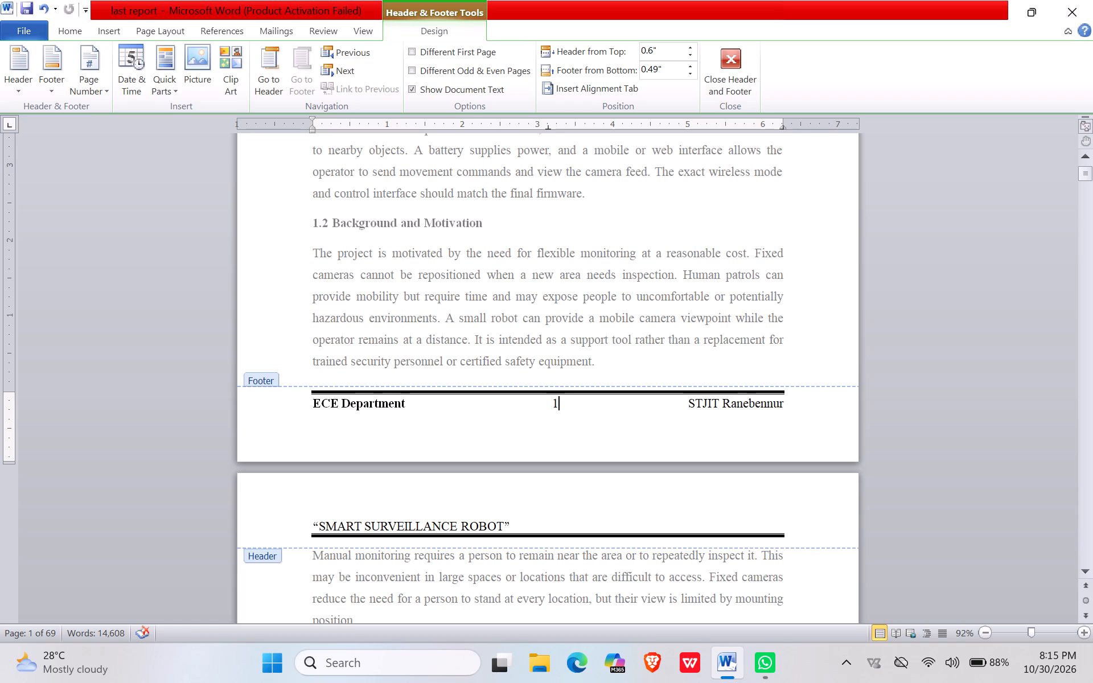
click(562, 404)
click(556, 404)
key(BackSpace)
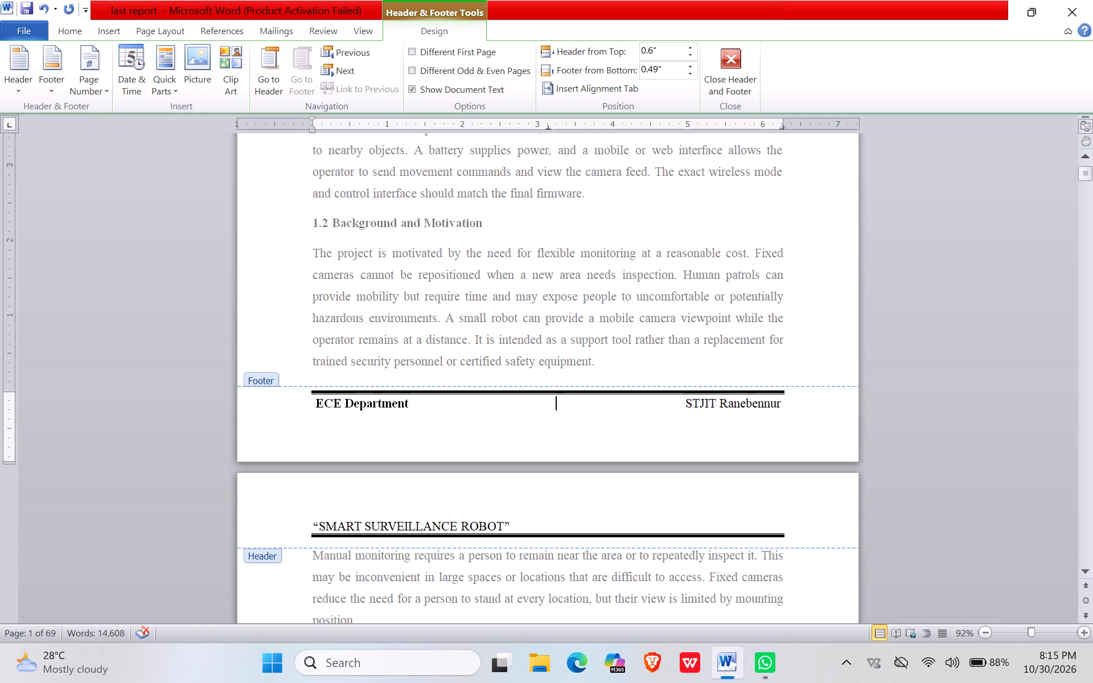
key(1)
Check the page number shown in the footers of the following pages.
scroll(459, 431, down, 1)
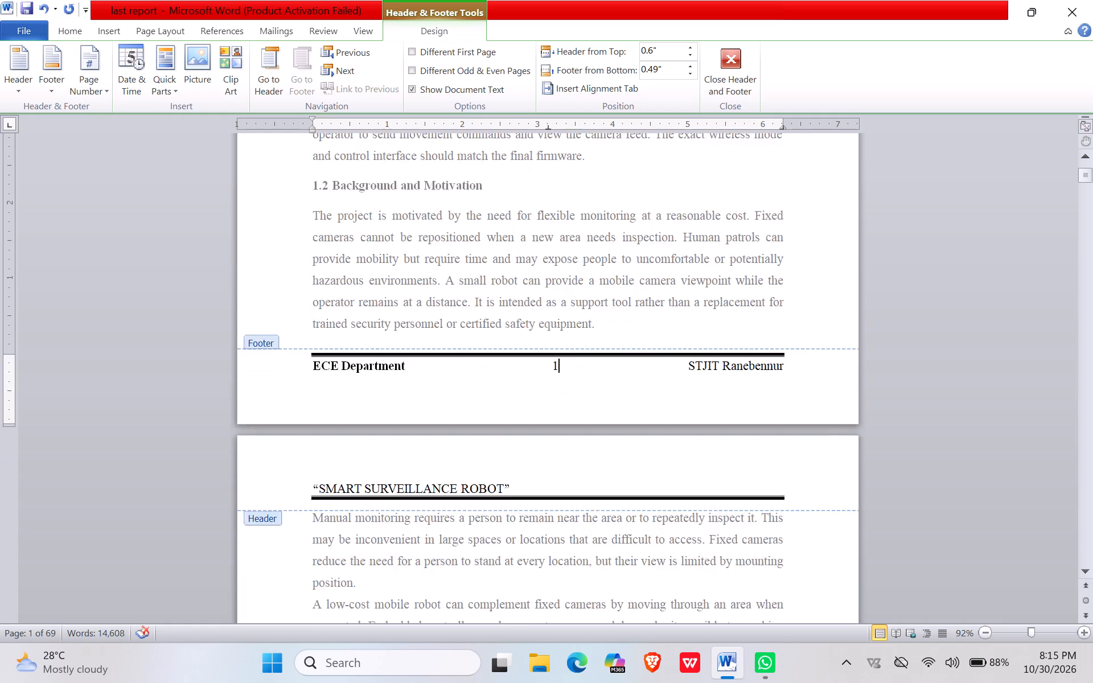
scroll(459, 431, up, 1)
scroll(497, 419, down, 20)
scroll(497, 419, down, 5)
scroll(563, 459, down, 3)
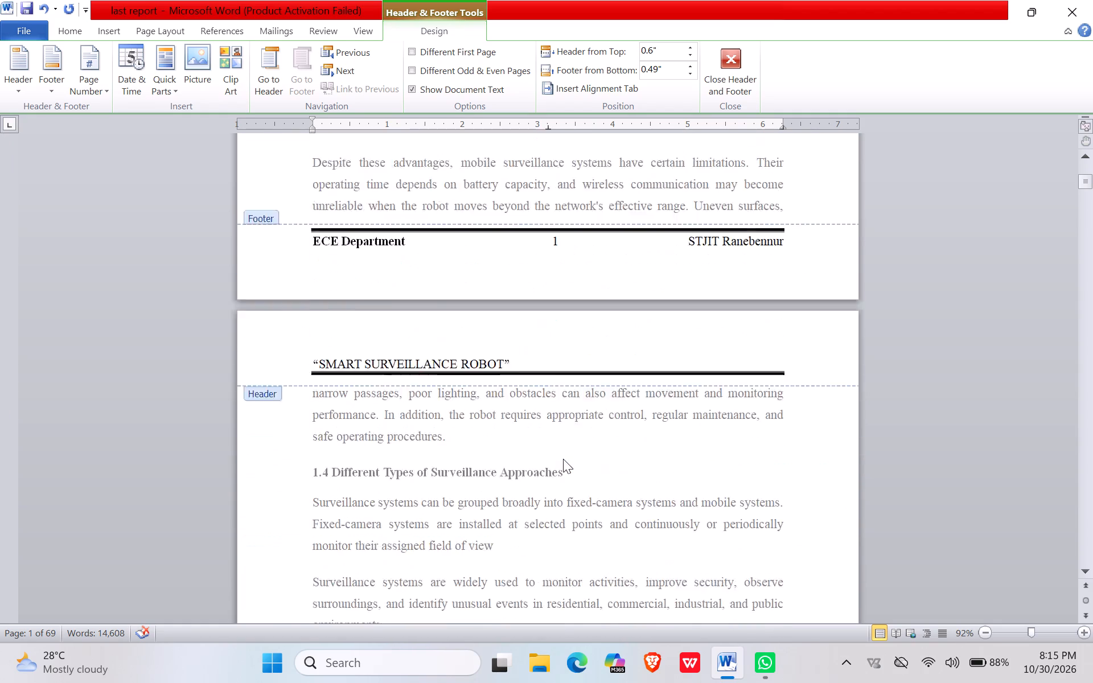
scroll(563, 459, down, 2)
scroll(571, 187, down, 18)
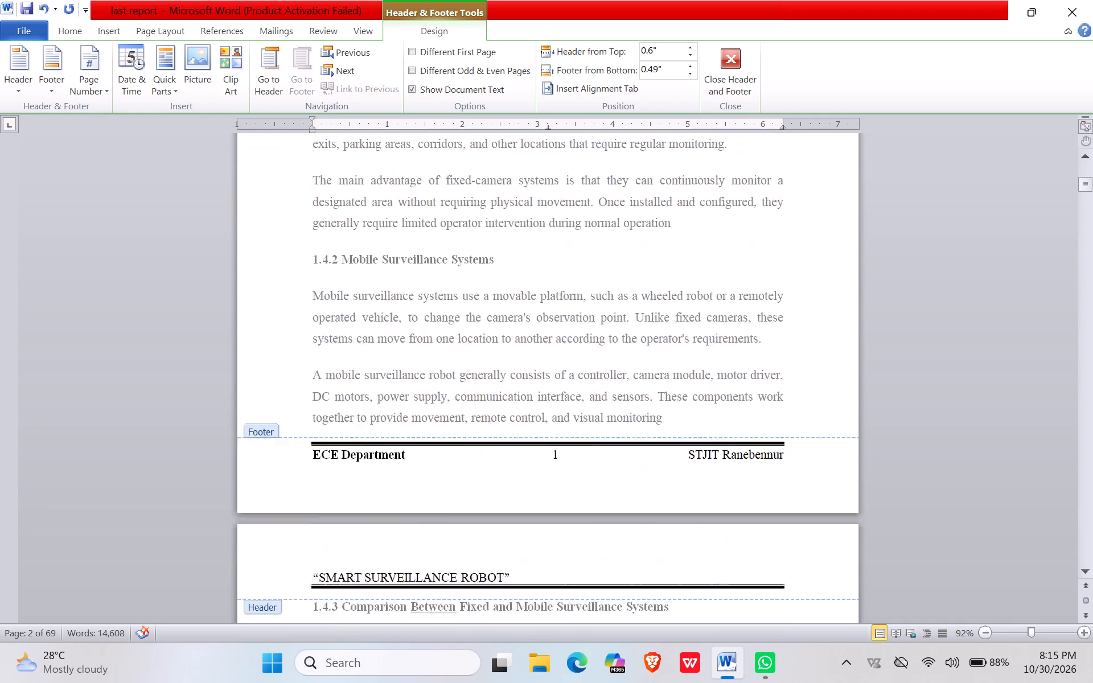
scroll(580, 346, down, 2)
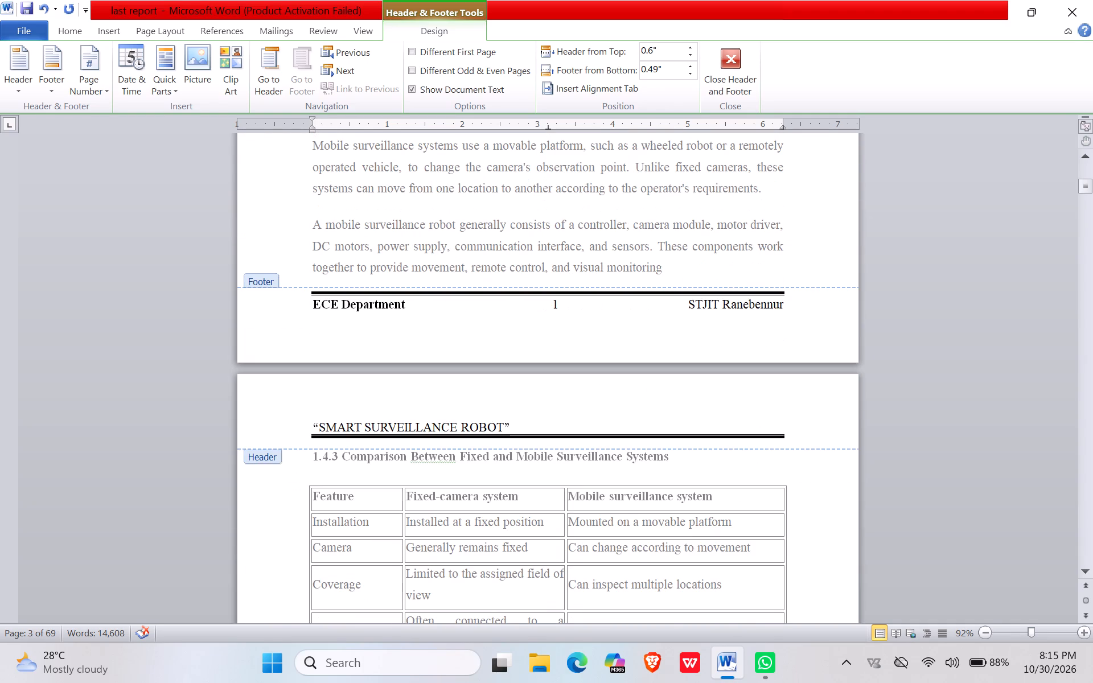
scroll(561, 302, up, 4)
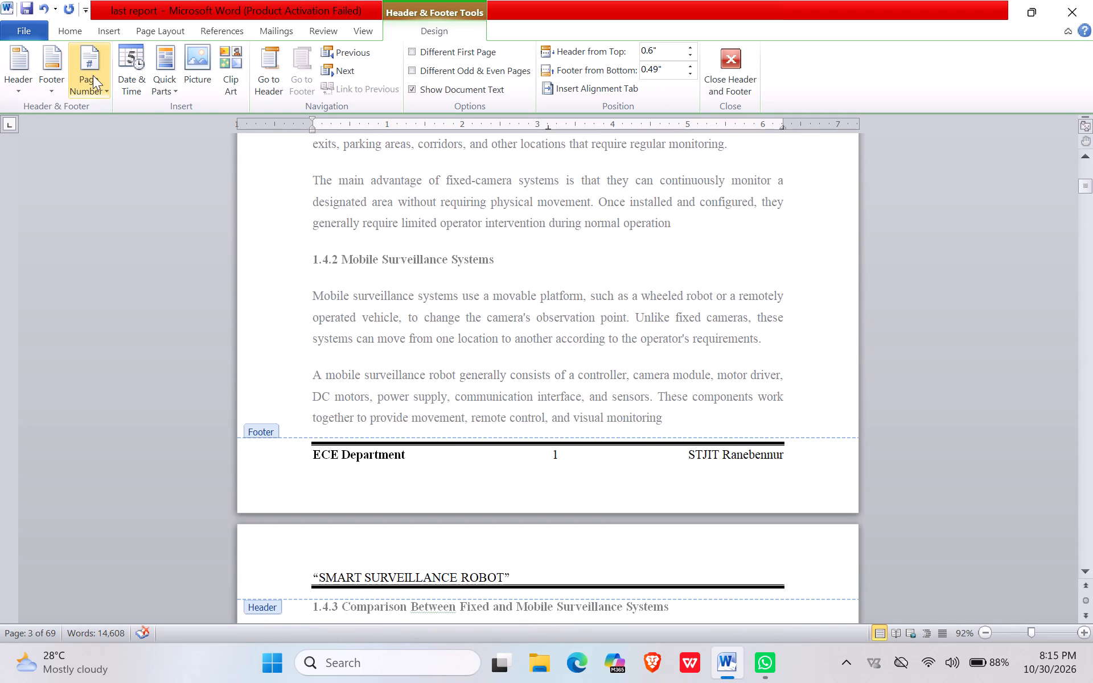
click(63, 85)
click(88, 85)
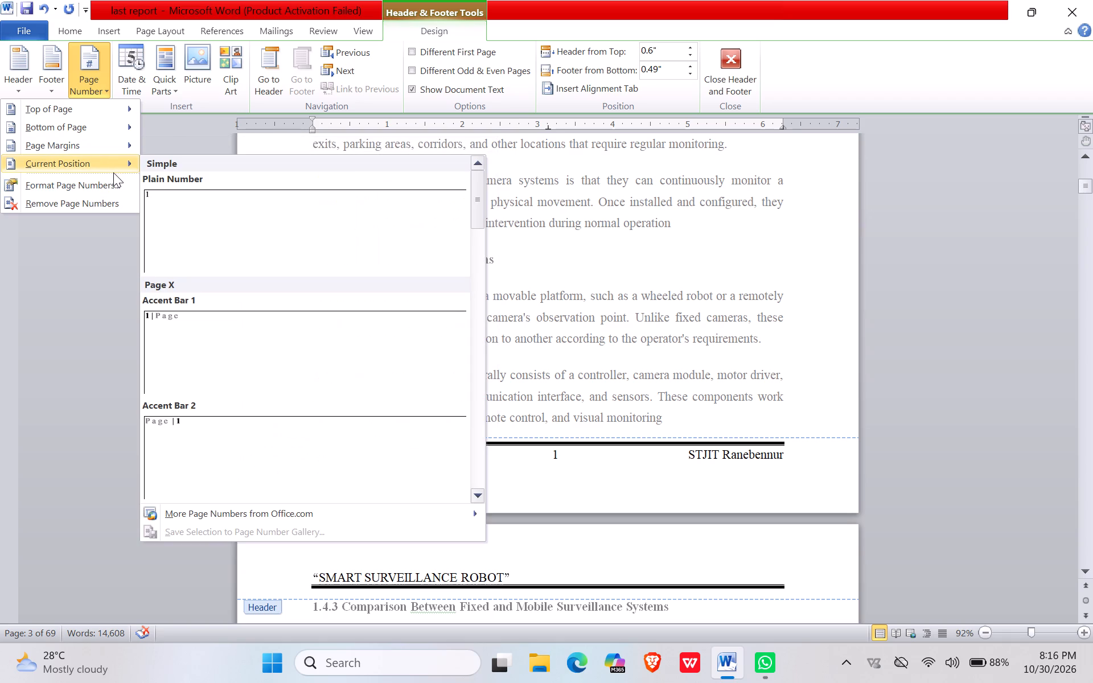
Switch to WhatsApp.
click(751, 657)
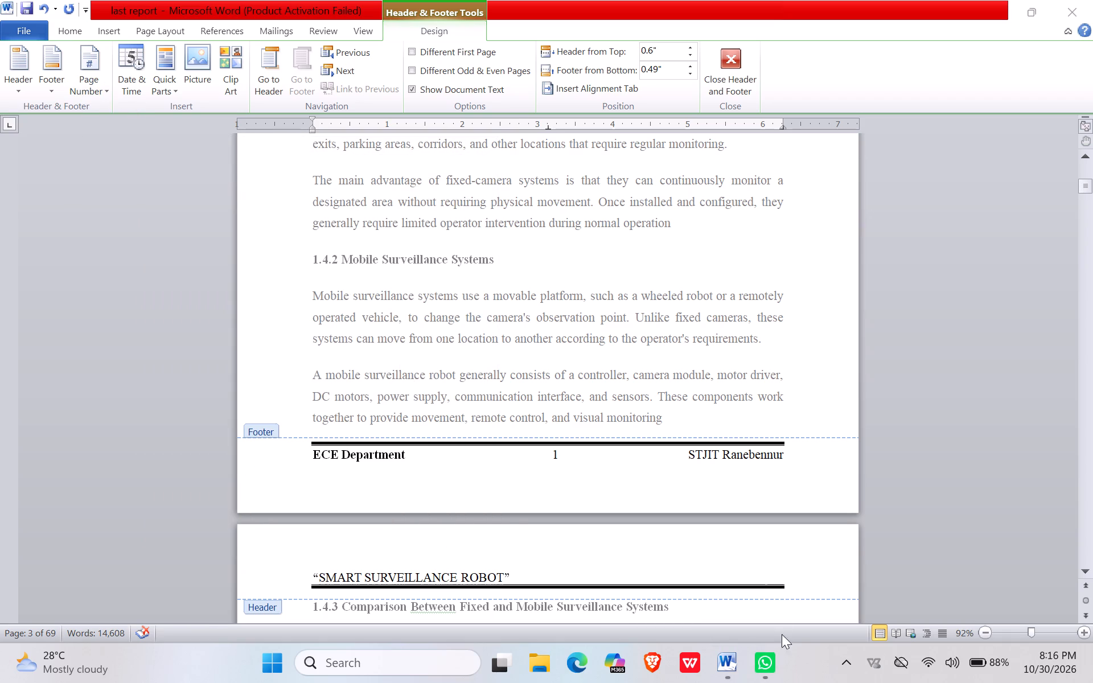
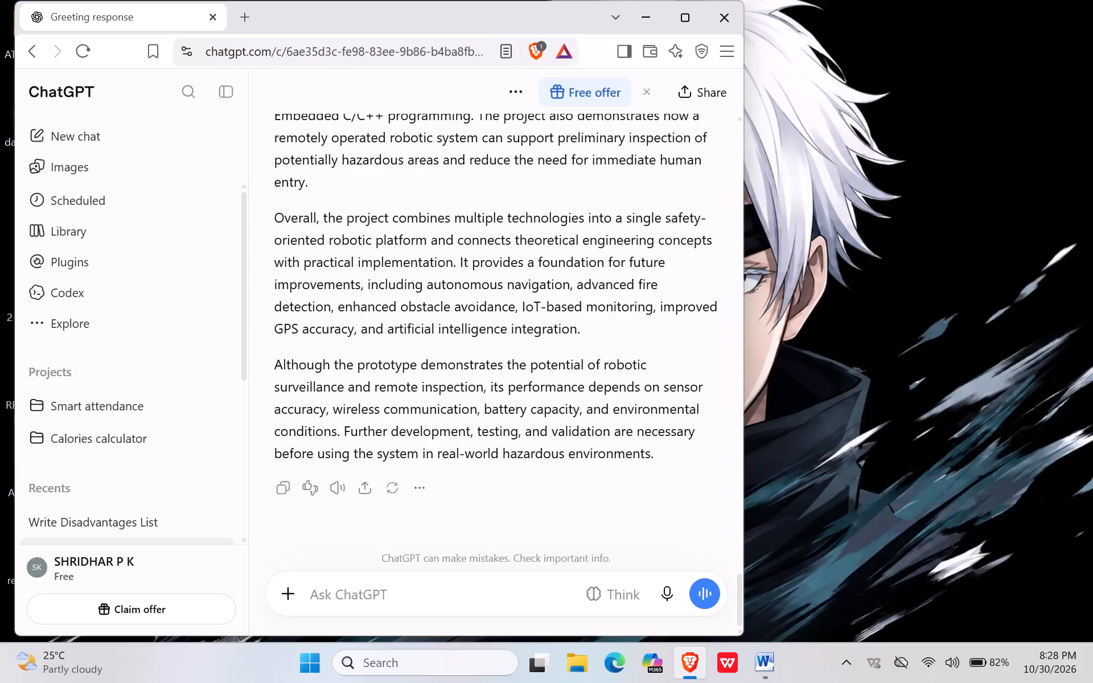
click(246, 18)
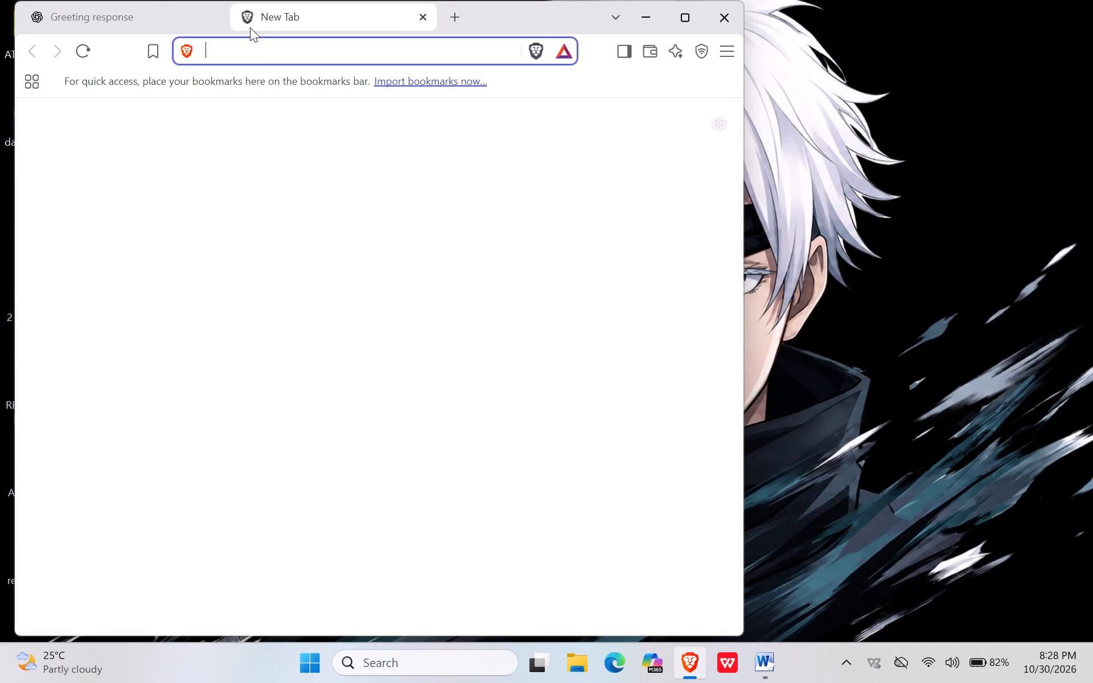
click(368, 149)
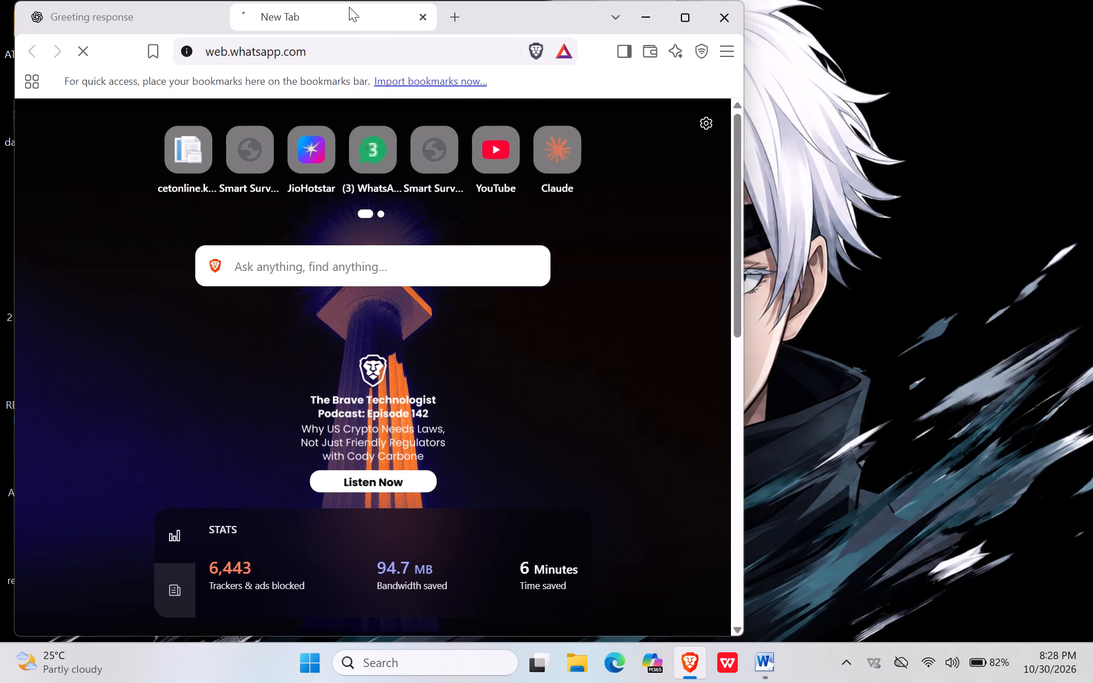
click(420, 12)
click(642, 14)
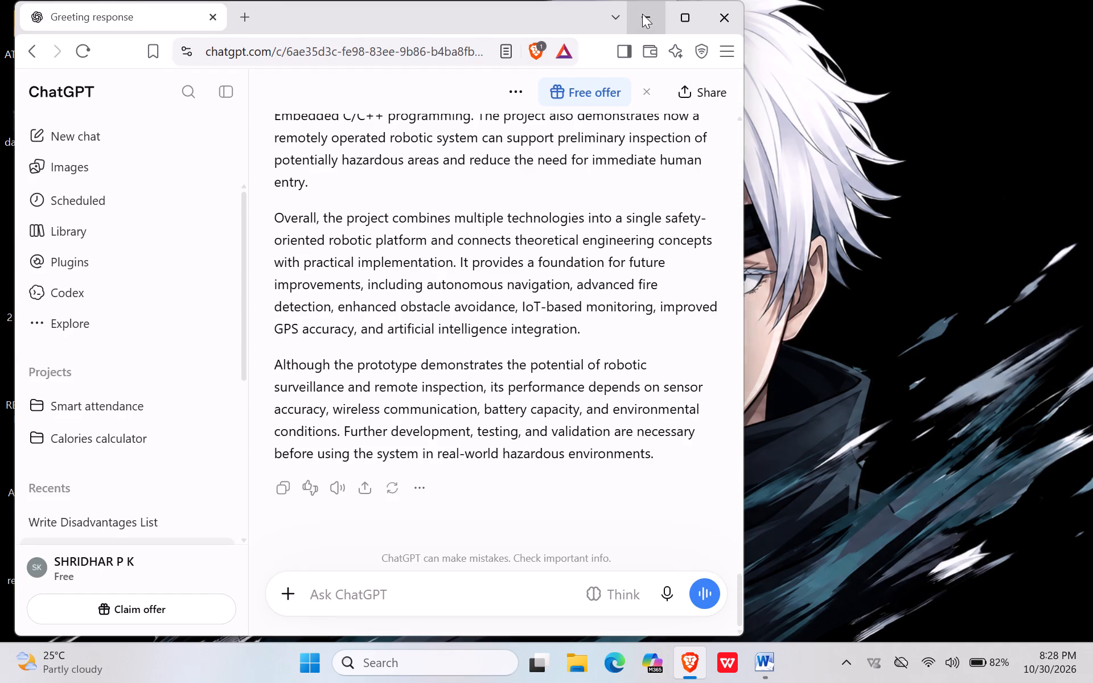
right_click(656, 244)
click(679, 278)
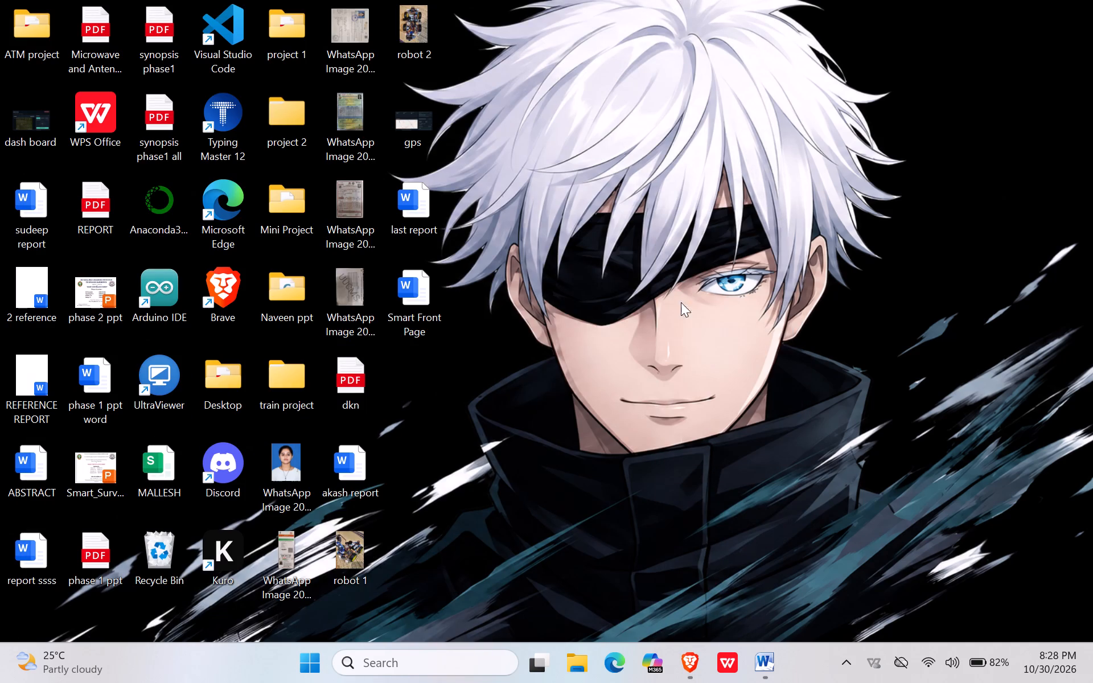
Switch back to the last report document in Word, leave footer editing, and look over the first page of Chapter 1.
click(766, 652)
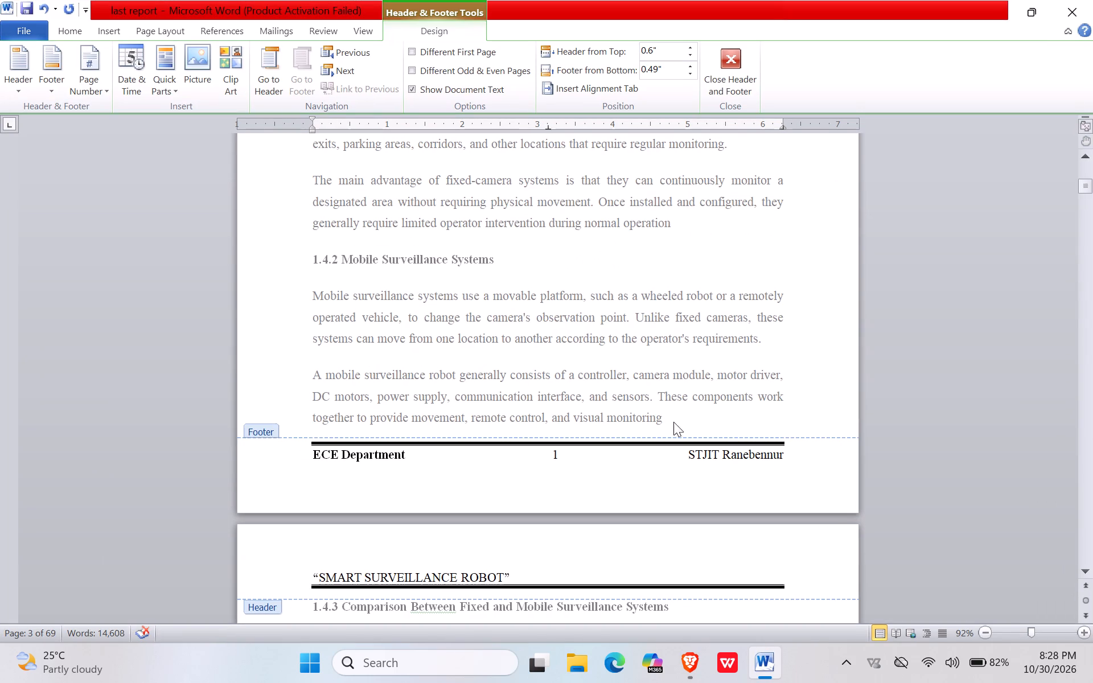
click(313, 326)
double_click(548, 355)
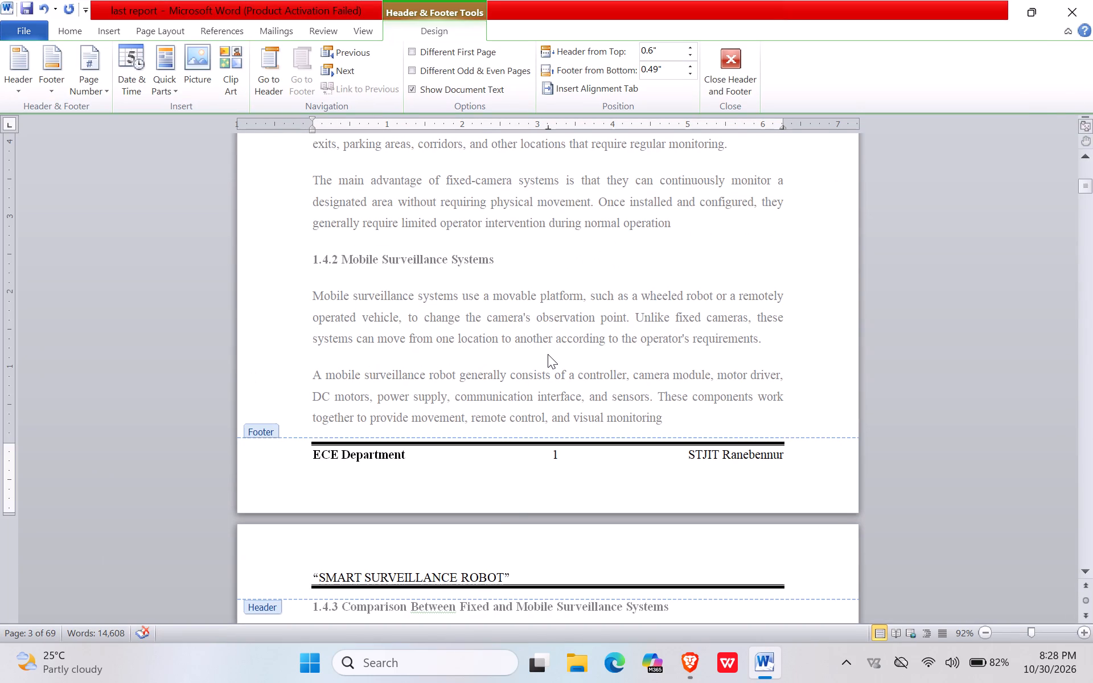
scroll(602, 418, down, 5)
scroll(602, 418, up, 15)
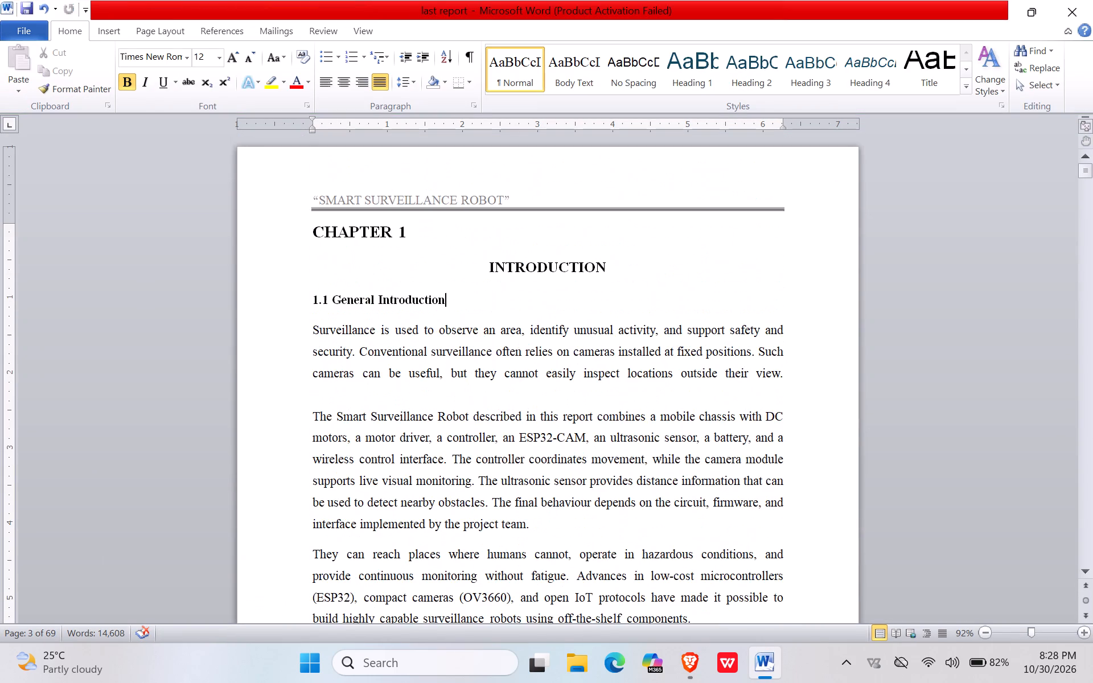
scroll(606, 421, down, 10)
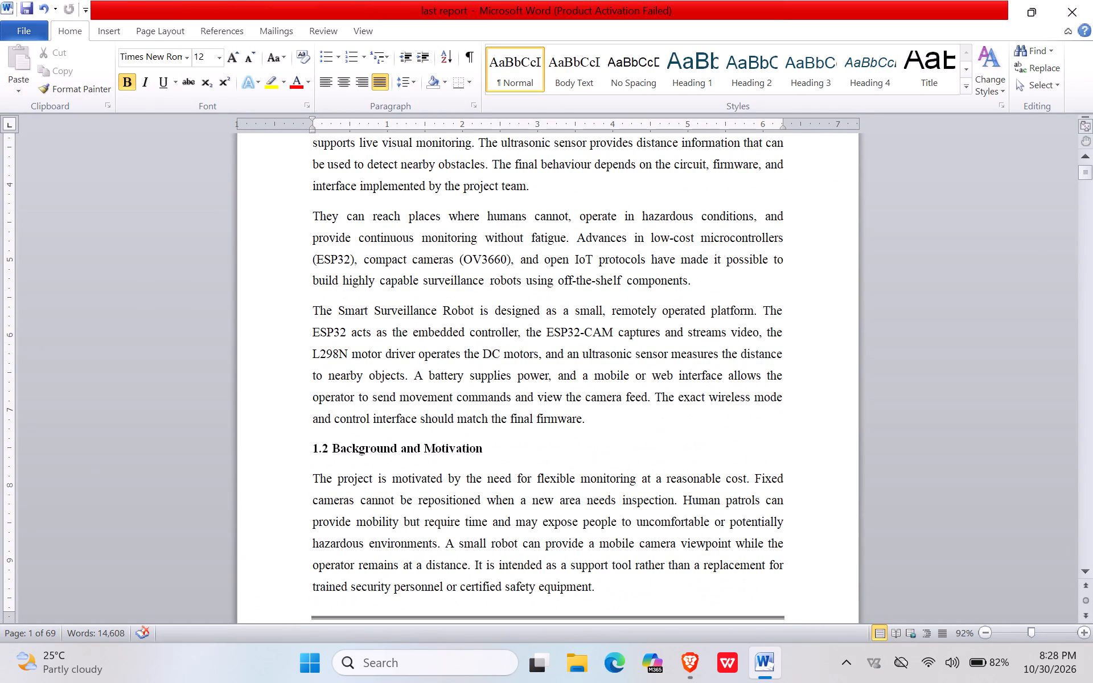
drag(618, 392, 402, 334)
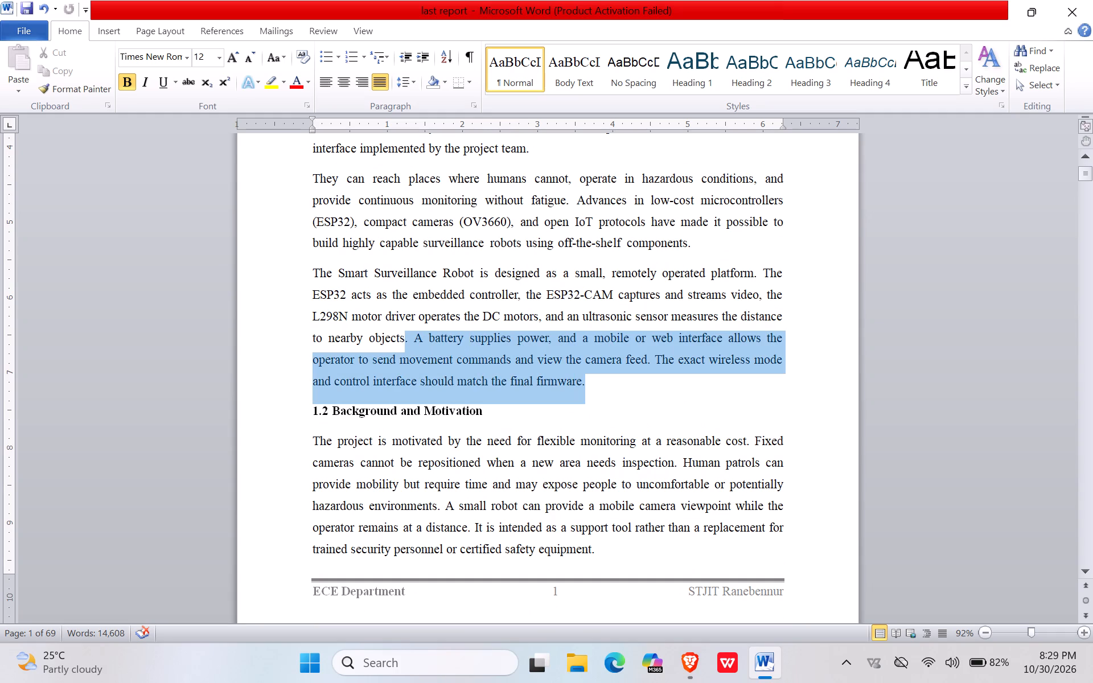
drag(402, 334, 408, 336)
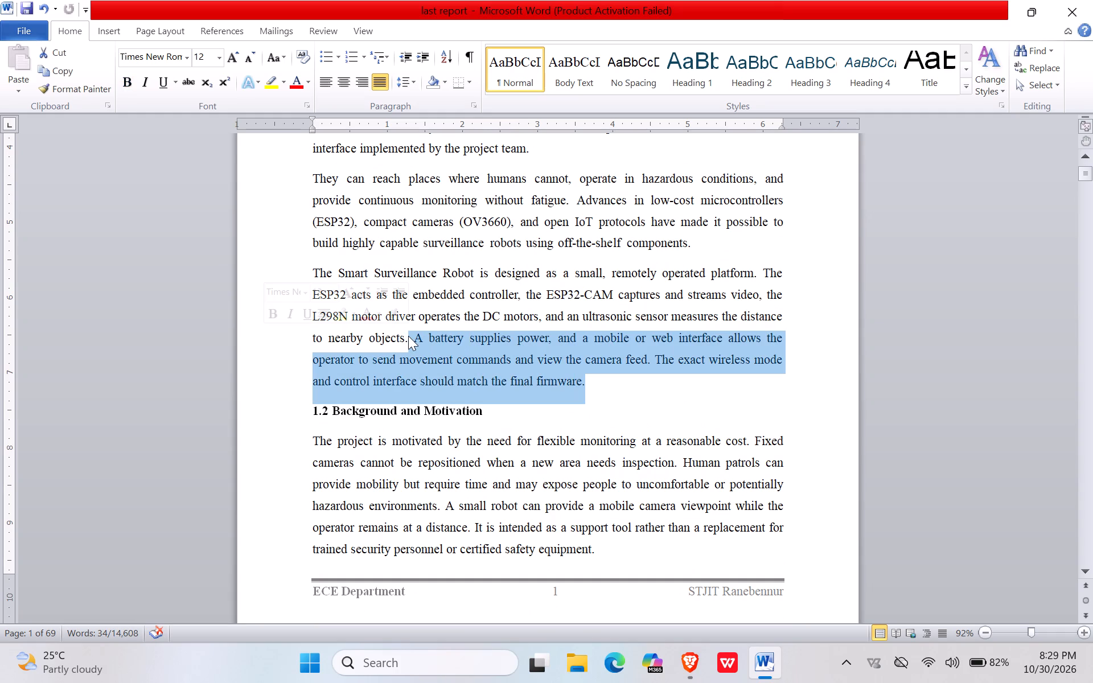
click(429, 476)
Delete the paragraph beginning "A low-cost mobile robot can complement fixed cameras" in section 1.2, along with its empty line.
scroll(501, 521, down, 5)
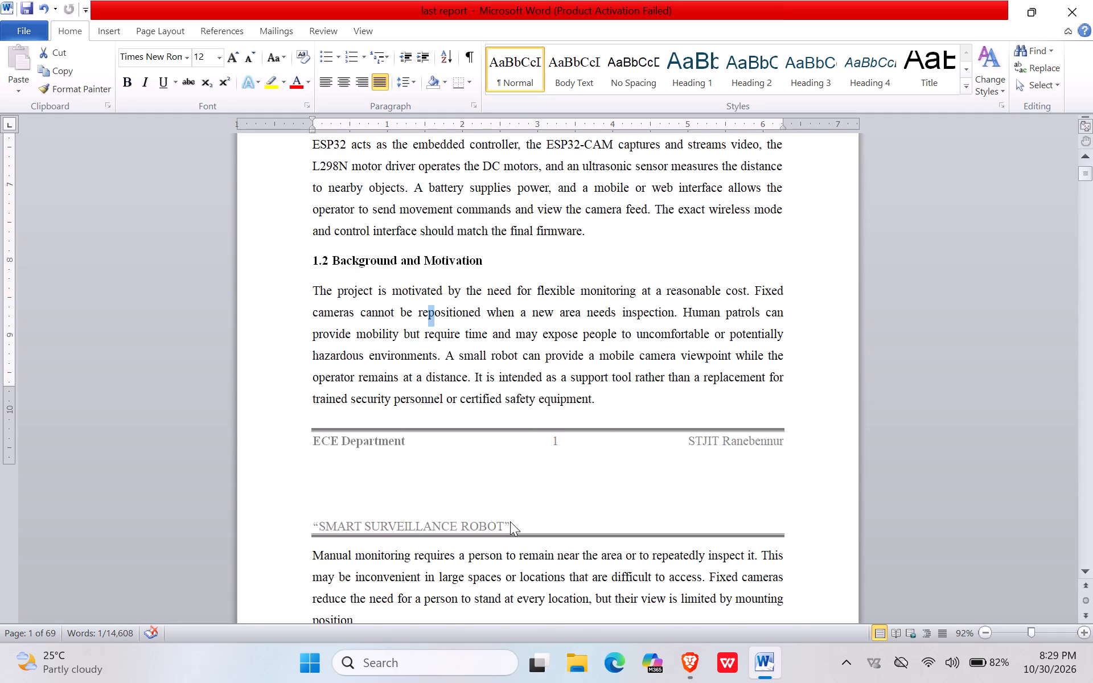
scroll(511, 521, down, 5)
drag(437, 537, 324, 464)
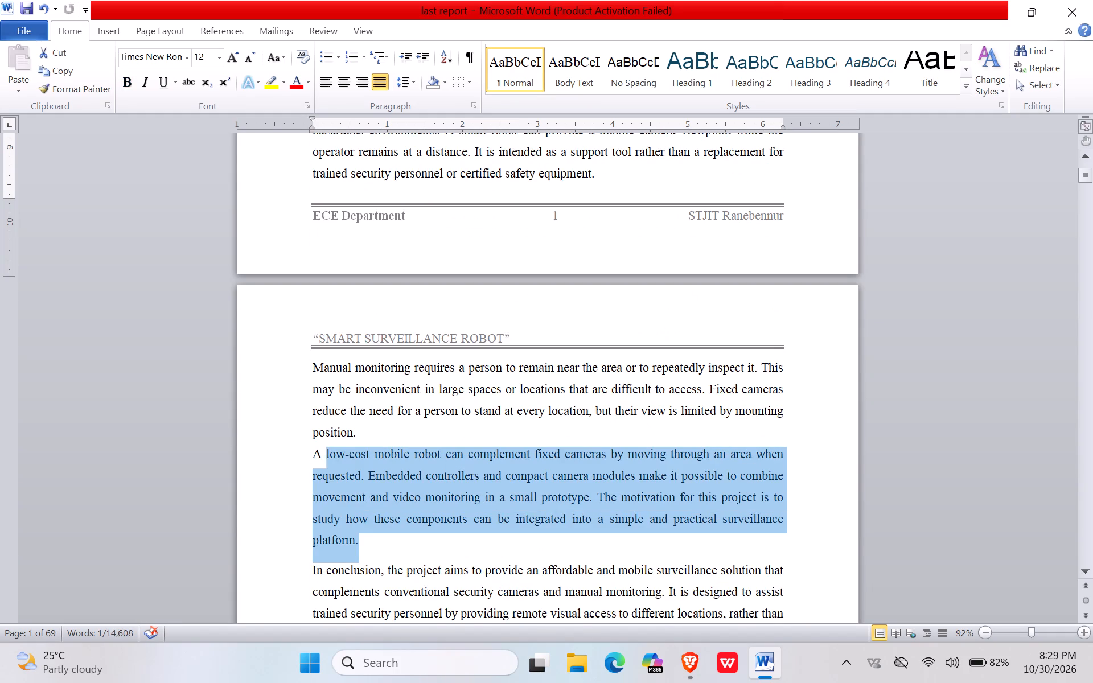
drag(324, 464, 320, 459)
key(BackSpace)
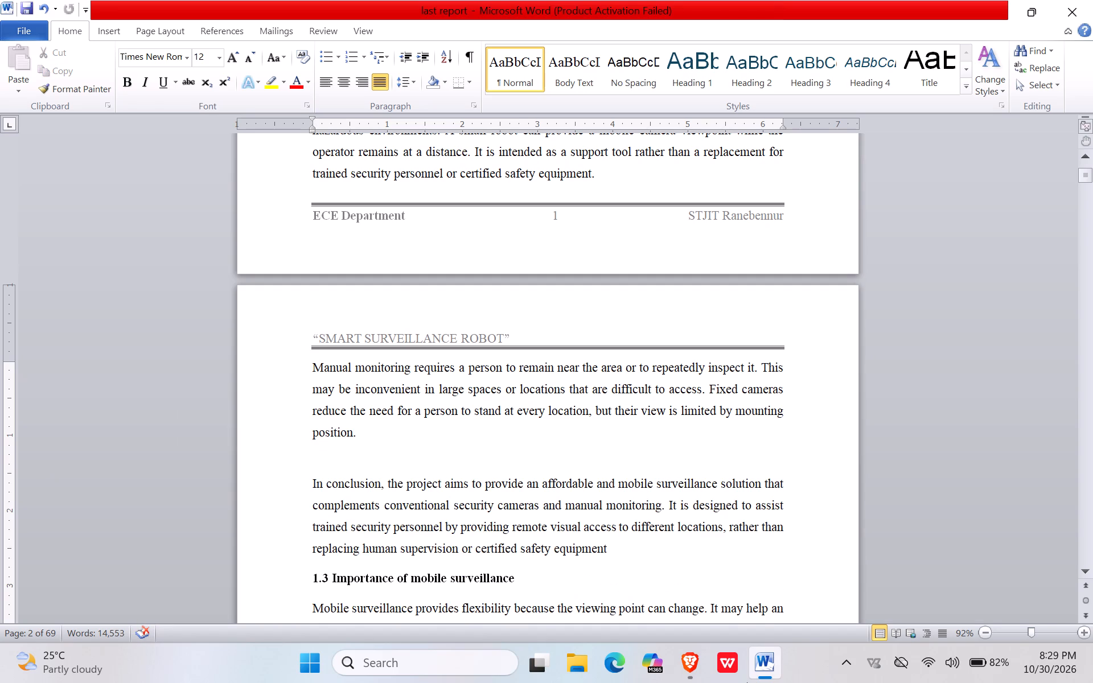
key(BackSpace)
Delete the sentence beginning "It is designed to assist" at the end of section 1.2's "In conclusion" paragraph.
scroll(761, 624, down, 4)
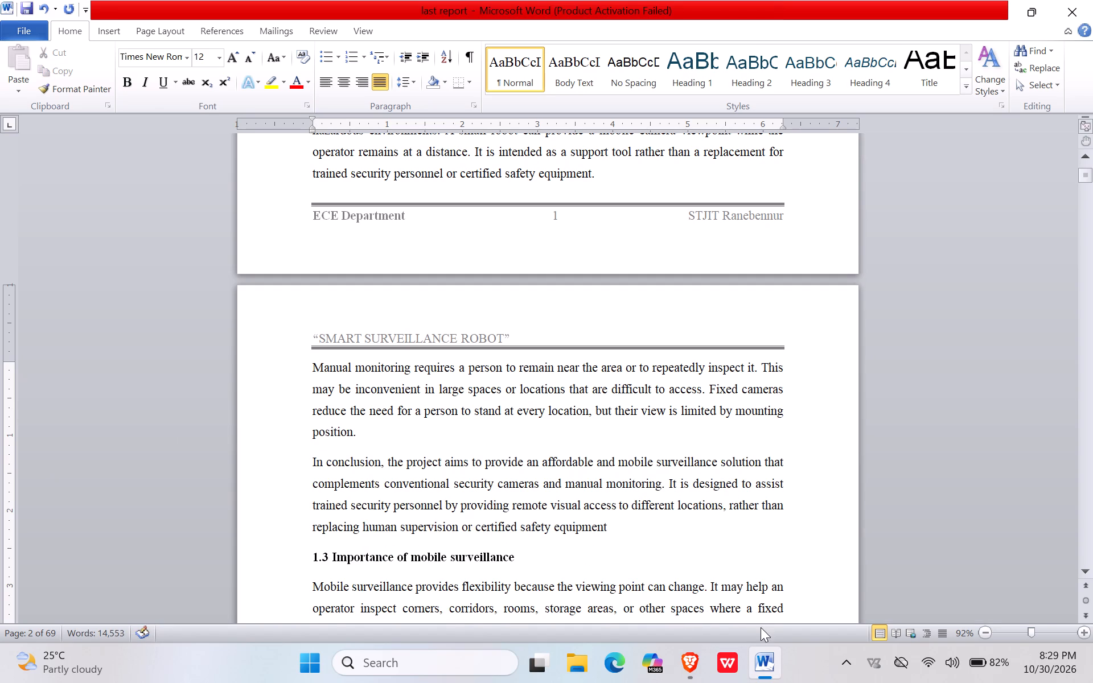
scroll(416, 187, down, 1)
scroll(473, 318, down, 5)
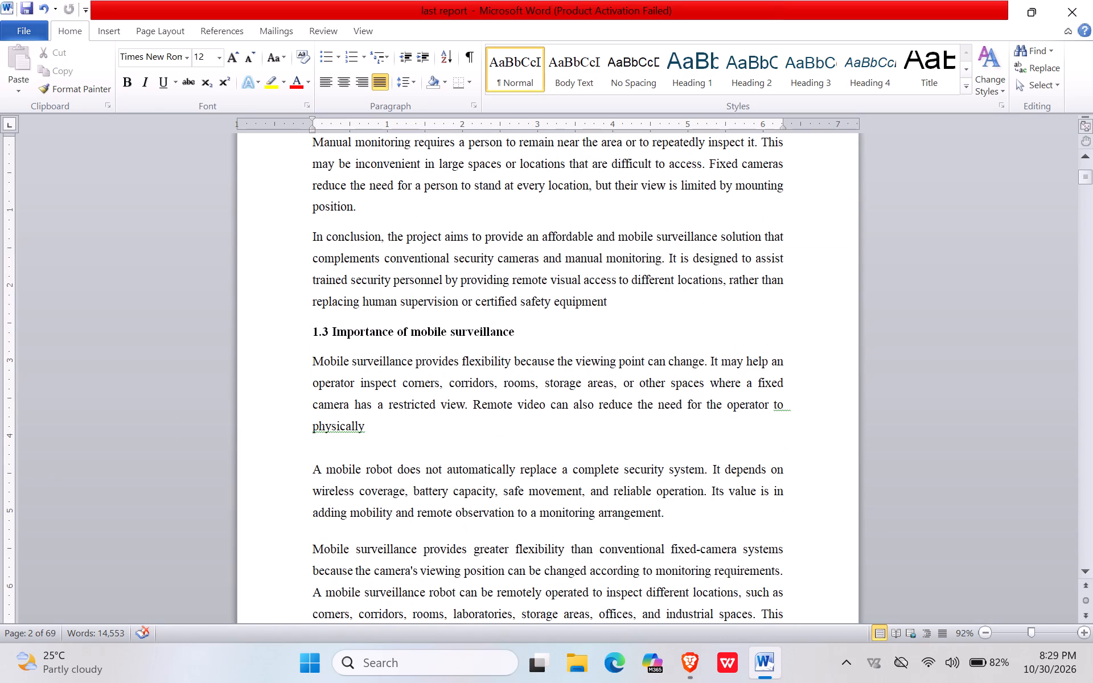
drag(664, 257, 680, 284)
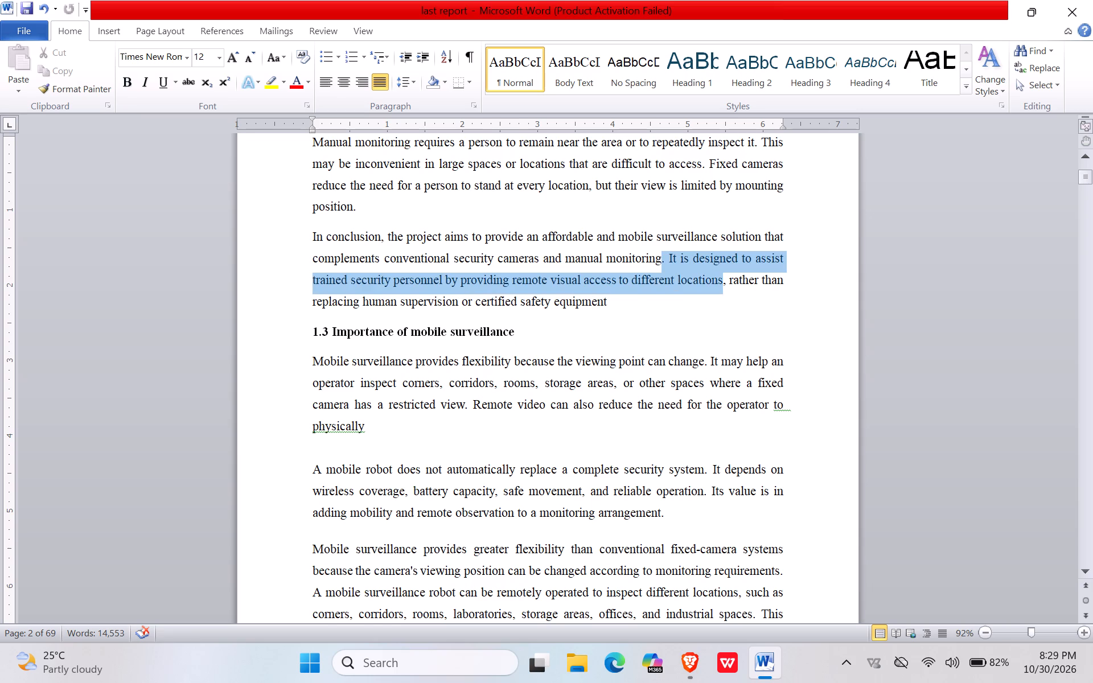
drag(680, 284, 689, 311)
key(BackSpace)
Delete the paragraph beginning "A mobile robot does not automatically replace" in section 1.3, along with its empty line.
scroll(689, 311, down, 3)
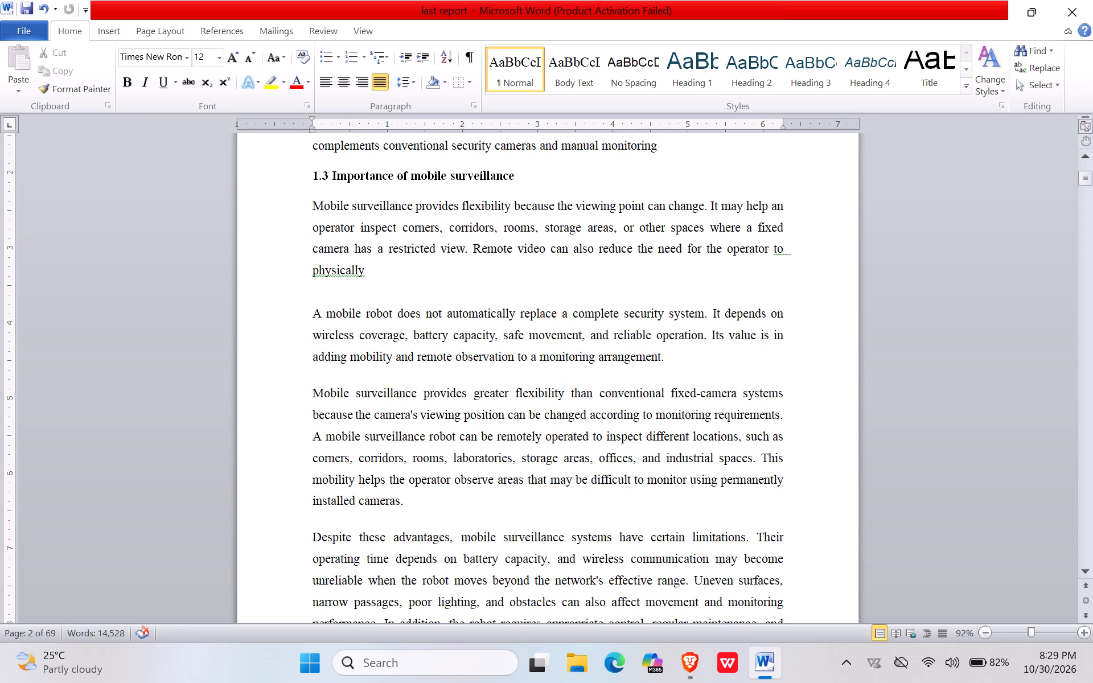
scroll(612, 426, down, 4)
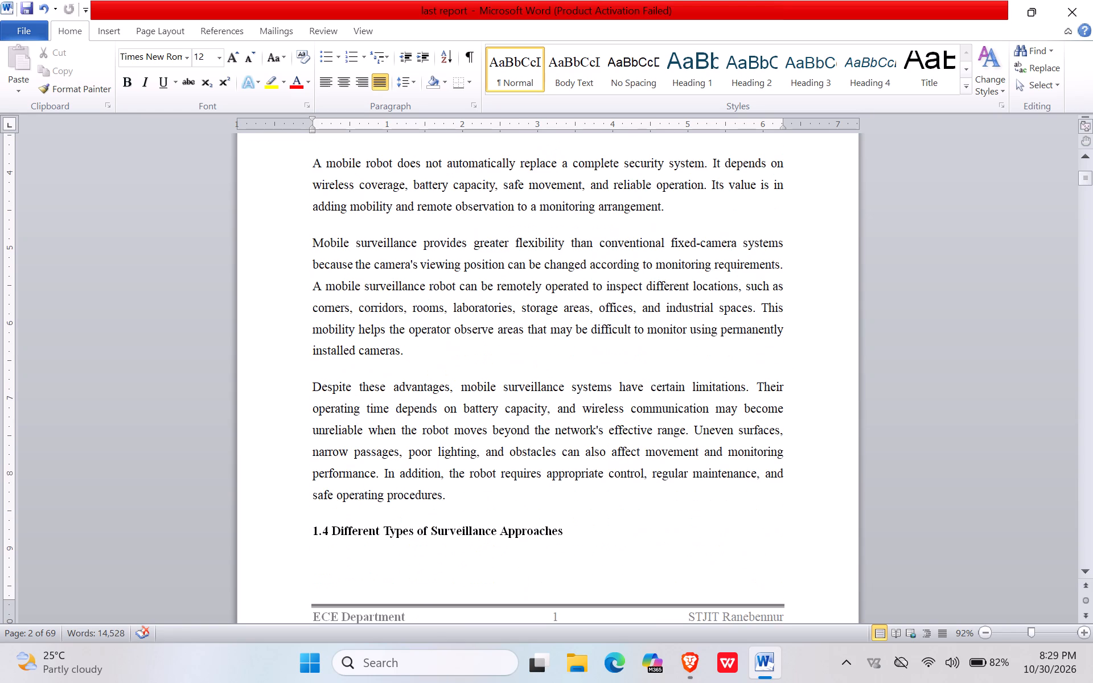
scroll(471, 332, up, 1)
drag(702, 257, 387, 200)
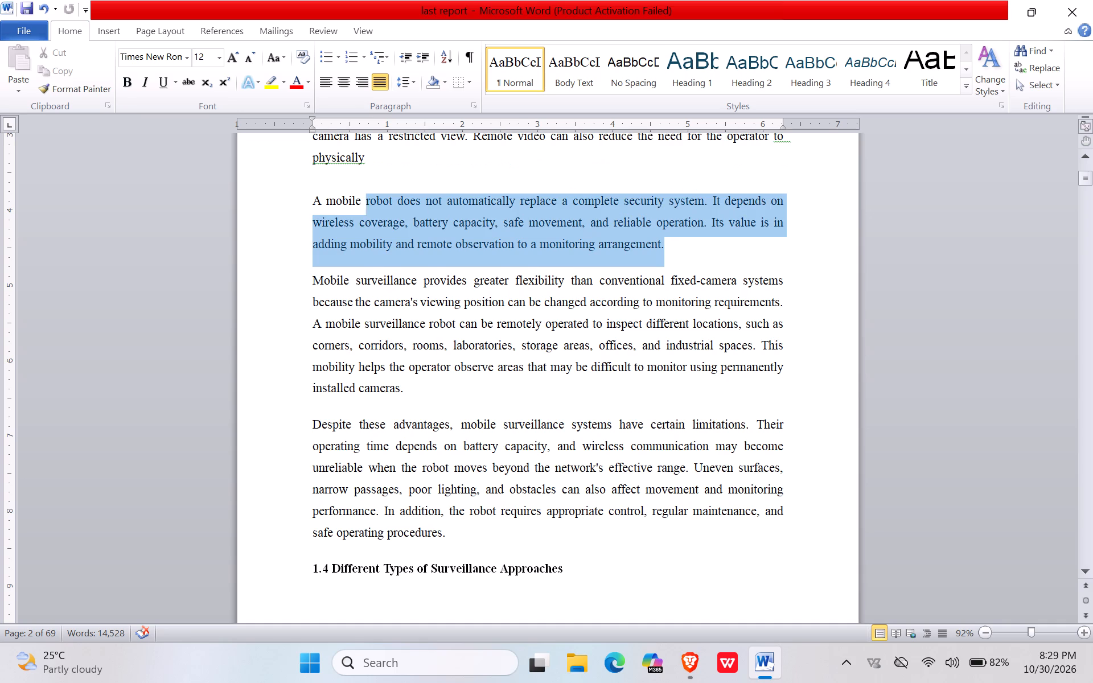
drag(387, 200, 306, 211)
key(BackSpace)
key(BackSpace)
key(BackSpace)
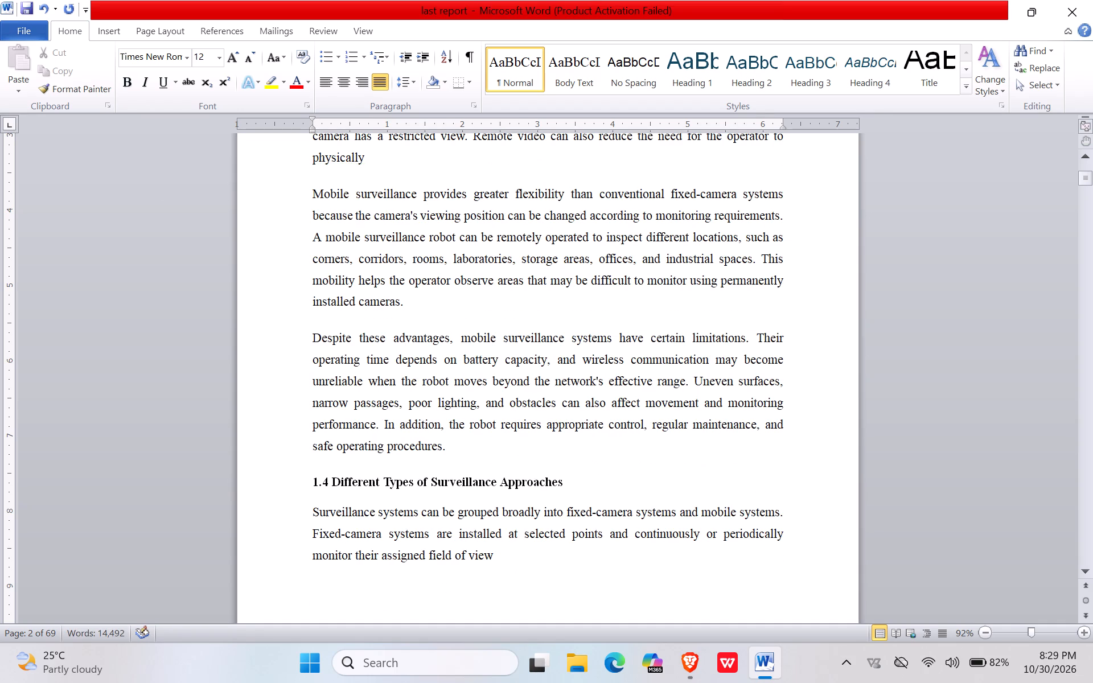
Redo the paragraph break before "Mobile surveillance provides greater flexibility" in section 1.3 to tighten the gap above it.
click(317, 190)
key(BackSpace)
key(Return)
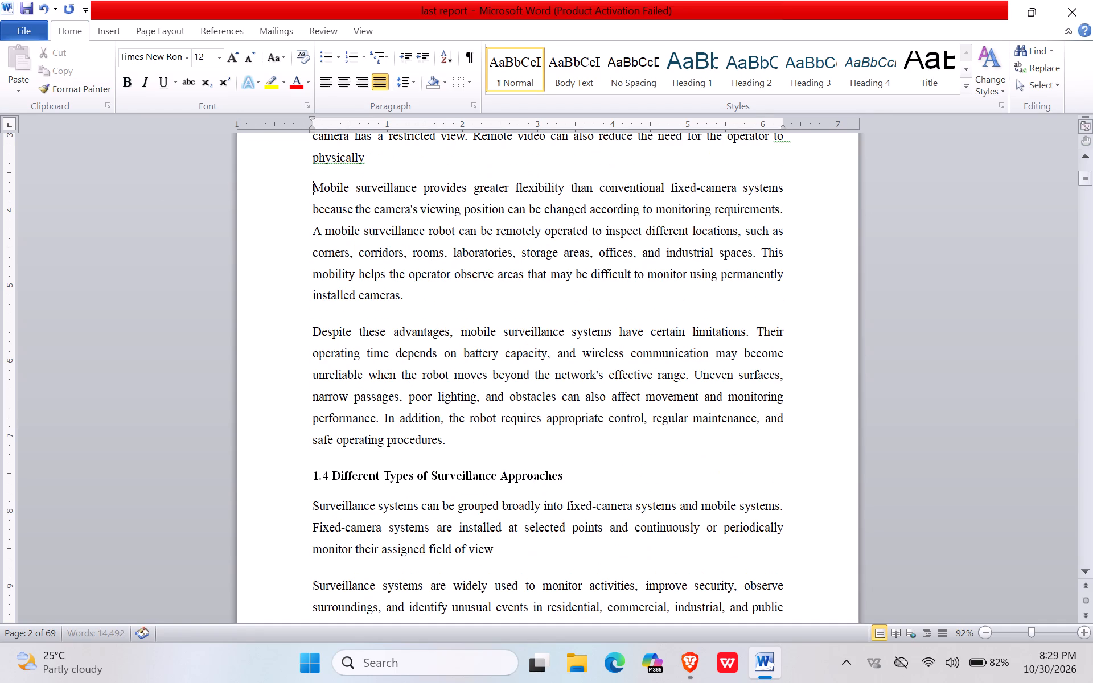
Delete the text from "Uneven surfaces" through "safe operating procedures" at the end of section 1.3's "Despite these advantages" paragraph.
scroll(363, 190, down, 2)
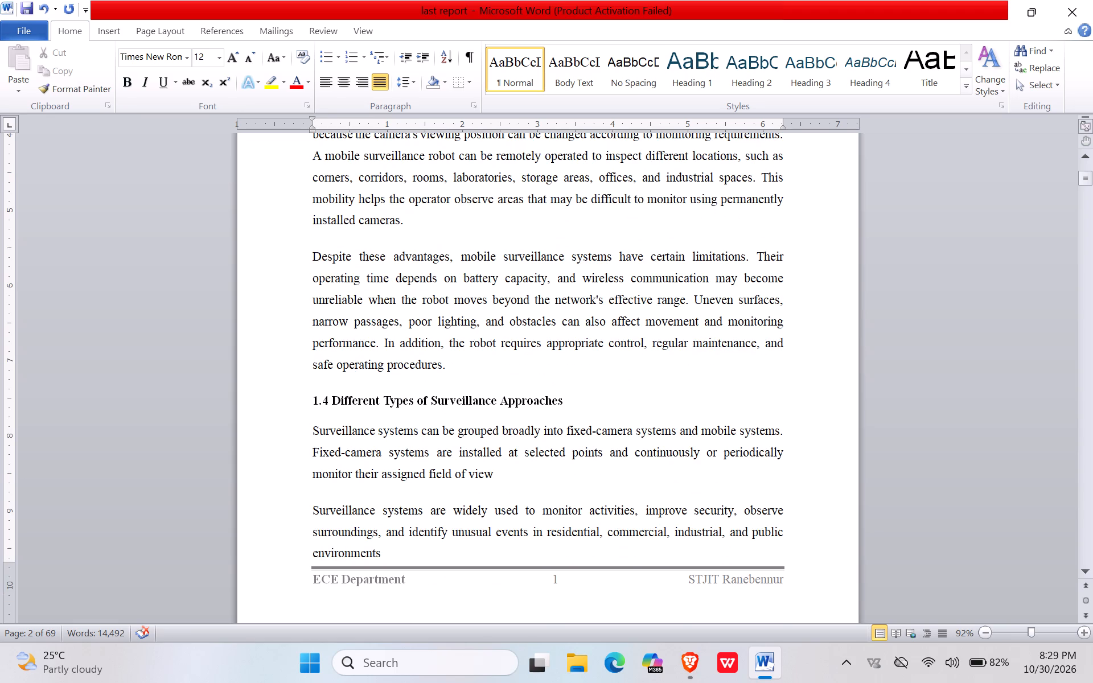
drag(691, 295, 708, 353)
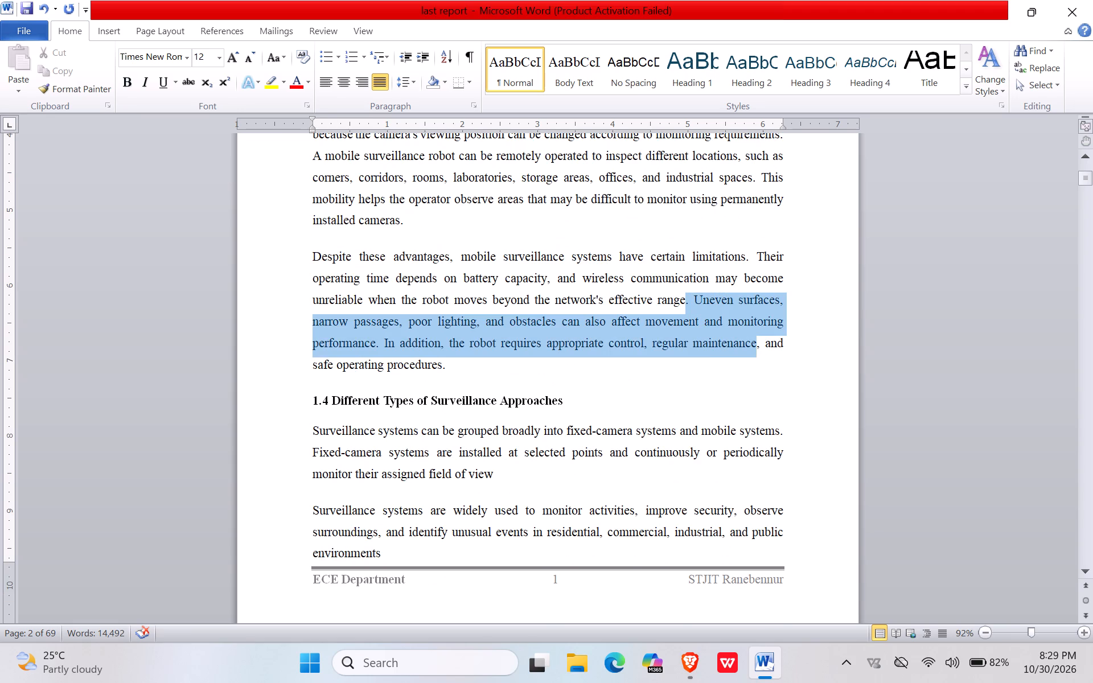
drag(708, 353, 708, 361)
key(BackSpace)
Insert empty lines before the heading "1.4.1 Fixed-Camera Surveillance Systems" so it starts on the following page with its text.
scroll(706, 362, down, 3)
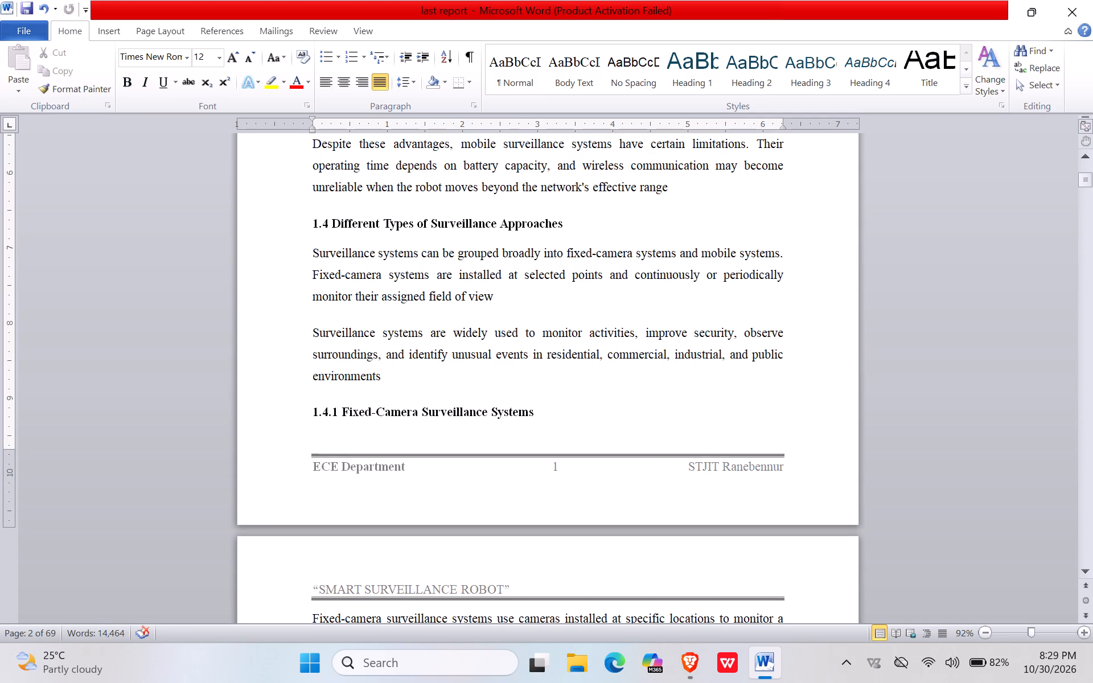
click(310, 411)
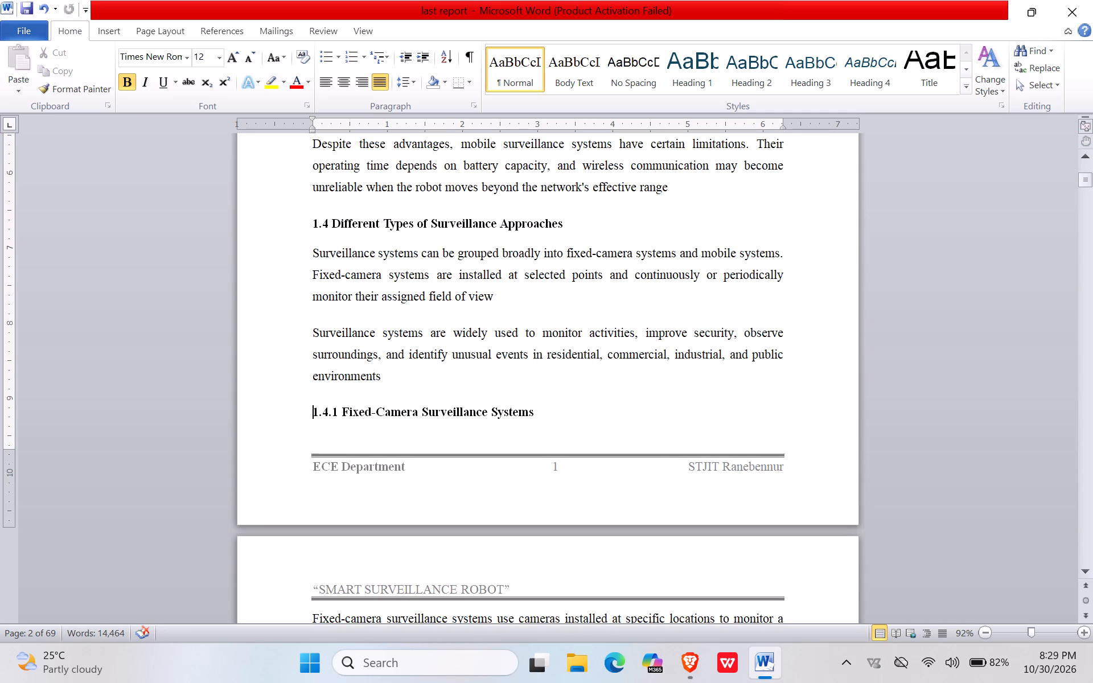
key(Return)
scroll(311, 411, down, 7)
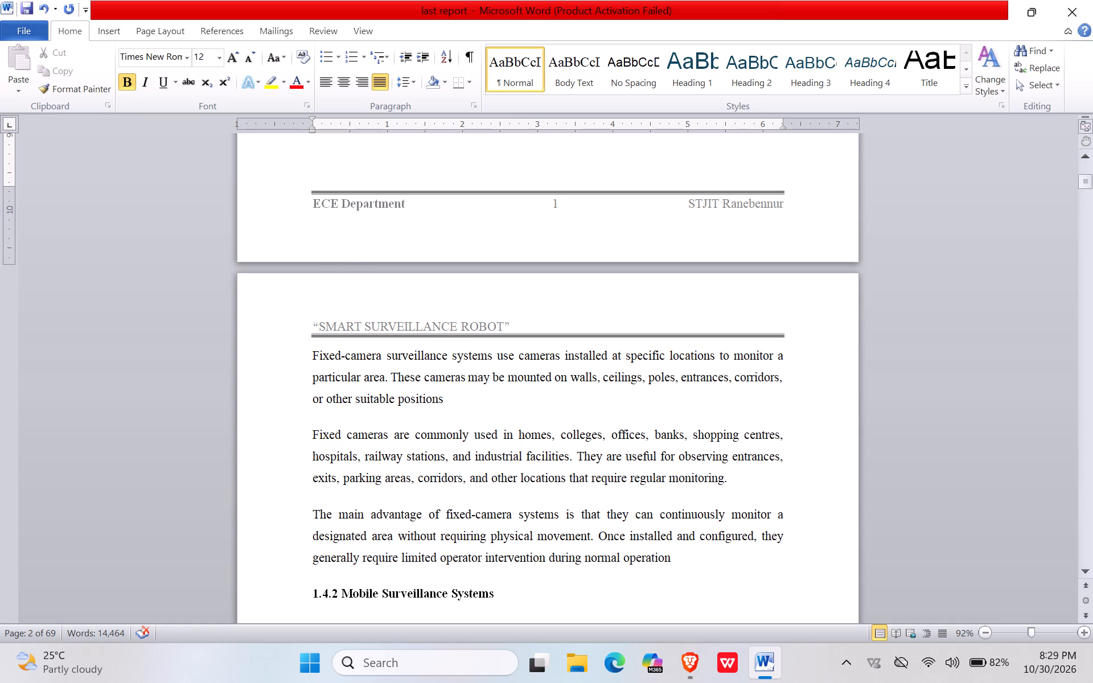
scroll(321, 401, up, 4)
key(BackSpace)
key(Return)
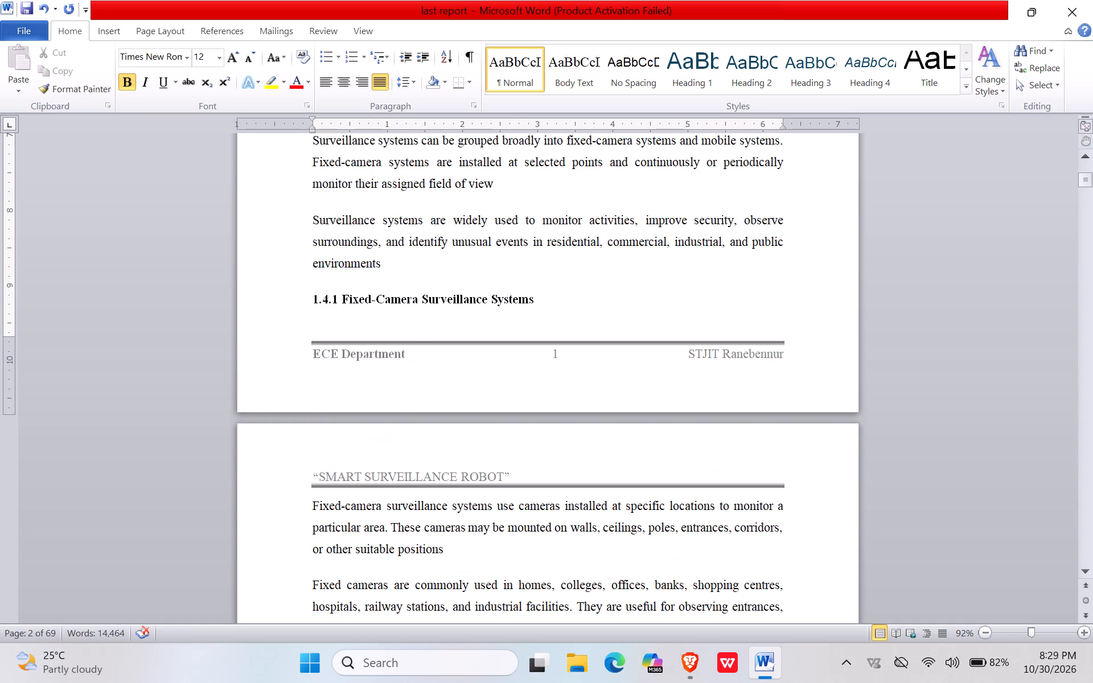
key(Return)
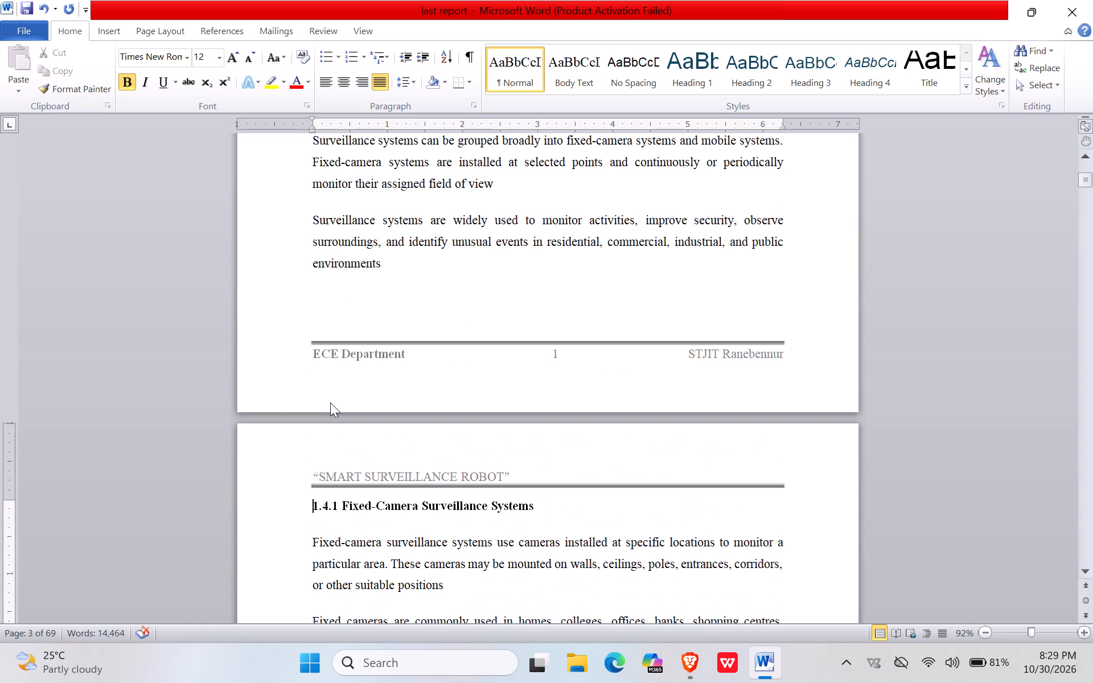
Delete the sentence beginning "Once installed and configured" from the last paragraph of section 1.4.1.
scroll(331, 402, down, 5)
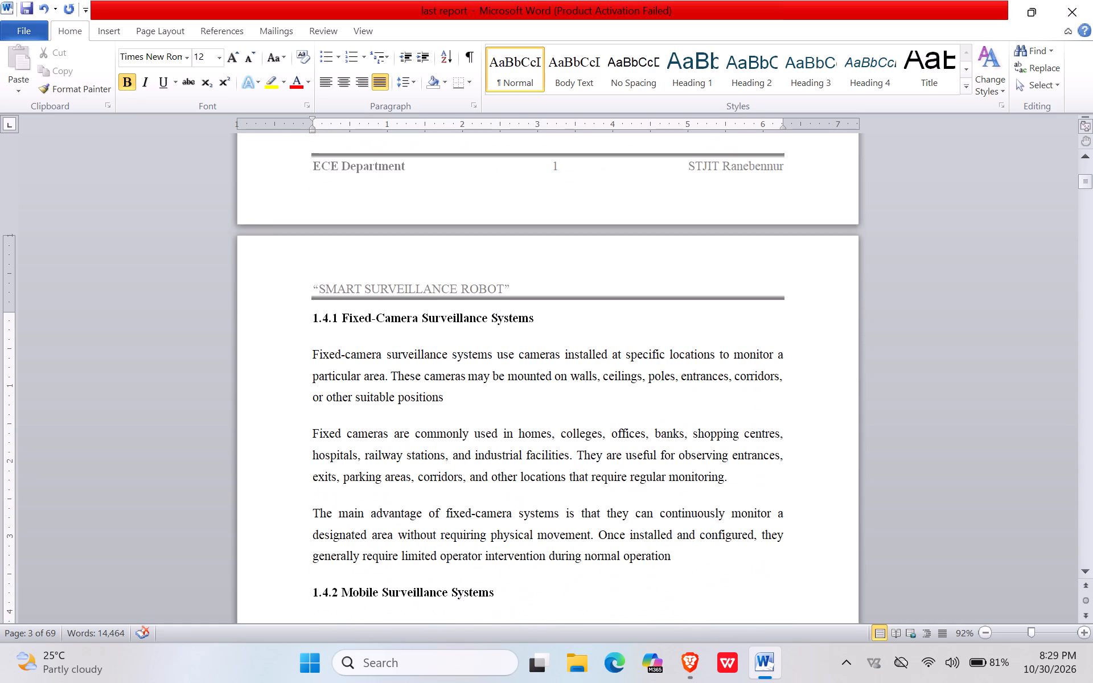
scroll(440, 447, down, 3)
drag(749, 371, 519, 364)
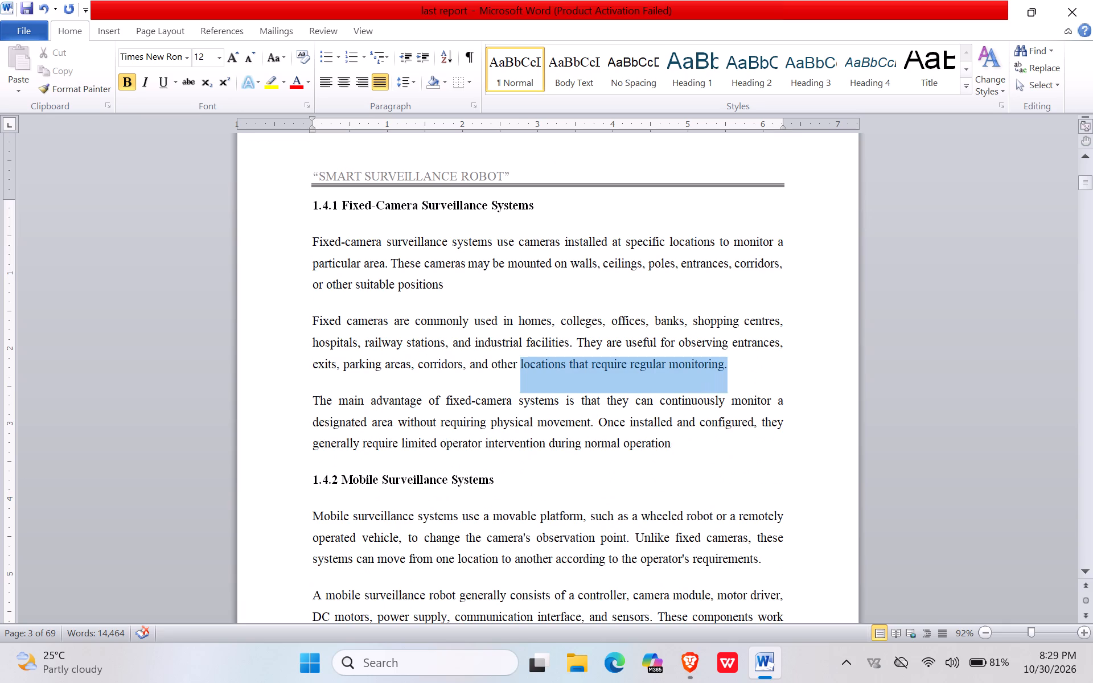
drag(519, 364, 320, 323)
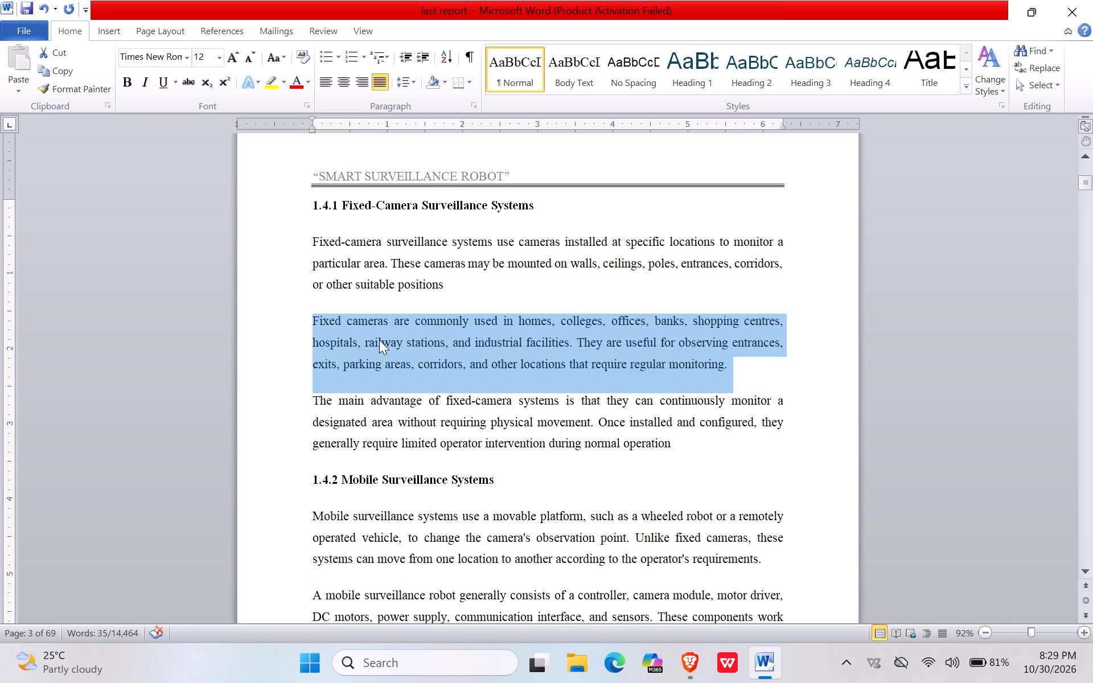
drag(683, 445, 670, 440)
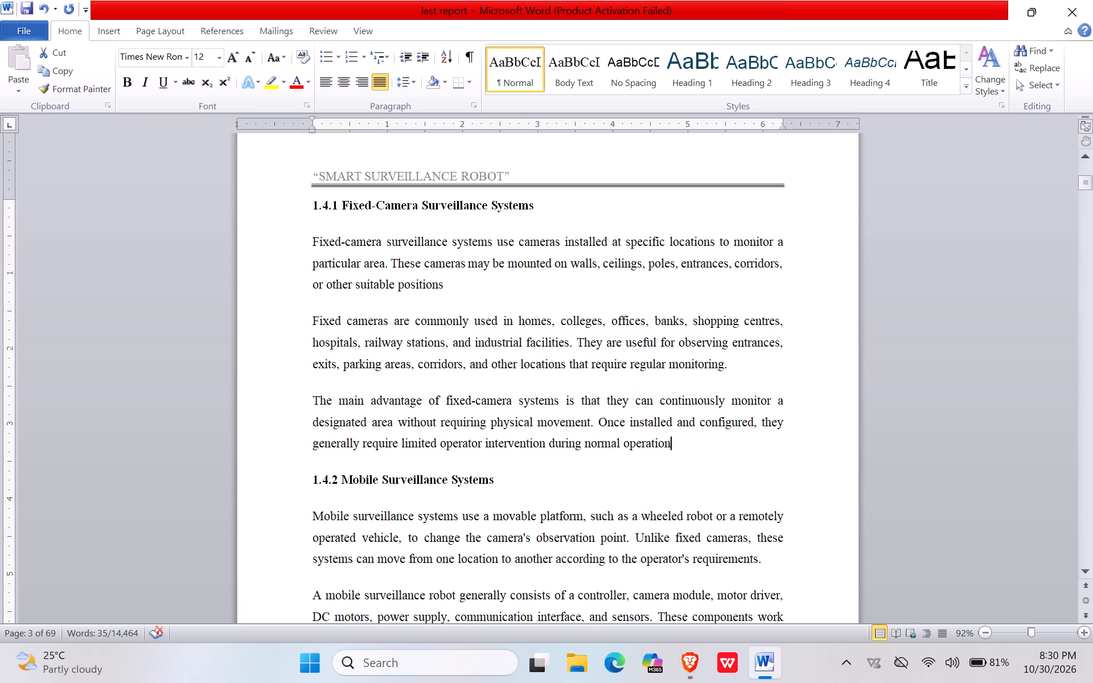
drag(670, 440, 615, 423)
key(BackSpace)
Delete the sentence beginning "These components work together" from the end of section 1.4.2 Mobile Surveillance Systems.
scroll(619, 428, down, 4)
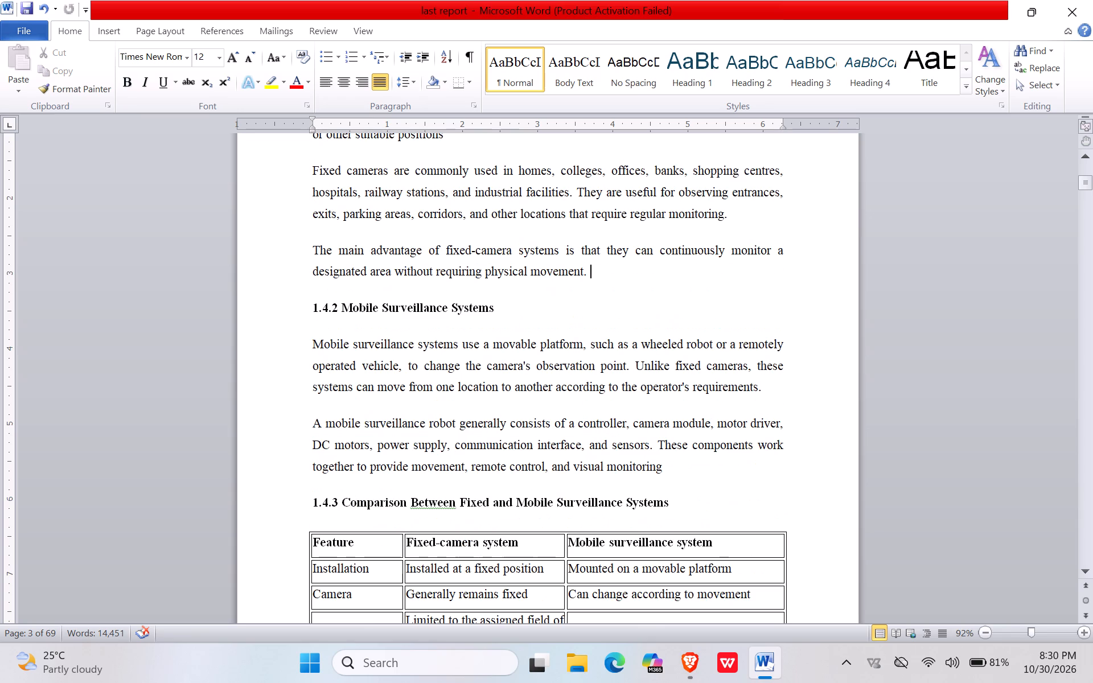
drag(688, 477, 673, 469)
drag(673, 469, 659, 448)
key(BackSpace)
Delete the sentence beginning "Similarly, in a college laboratory" from the end of the warehouse example in section 1.4.4.
scroll(663, 449, down, 8)
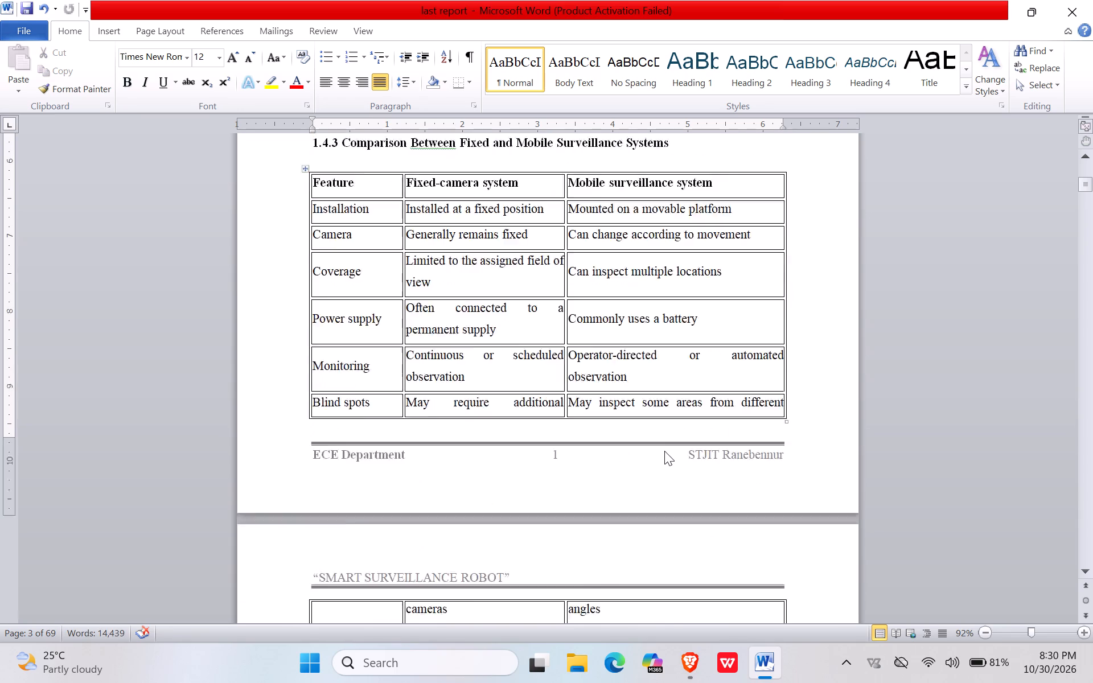
scroll(664, 451, down, 15)
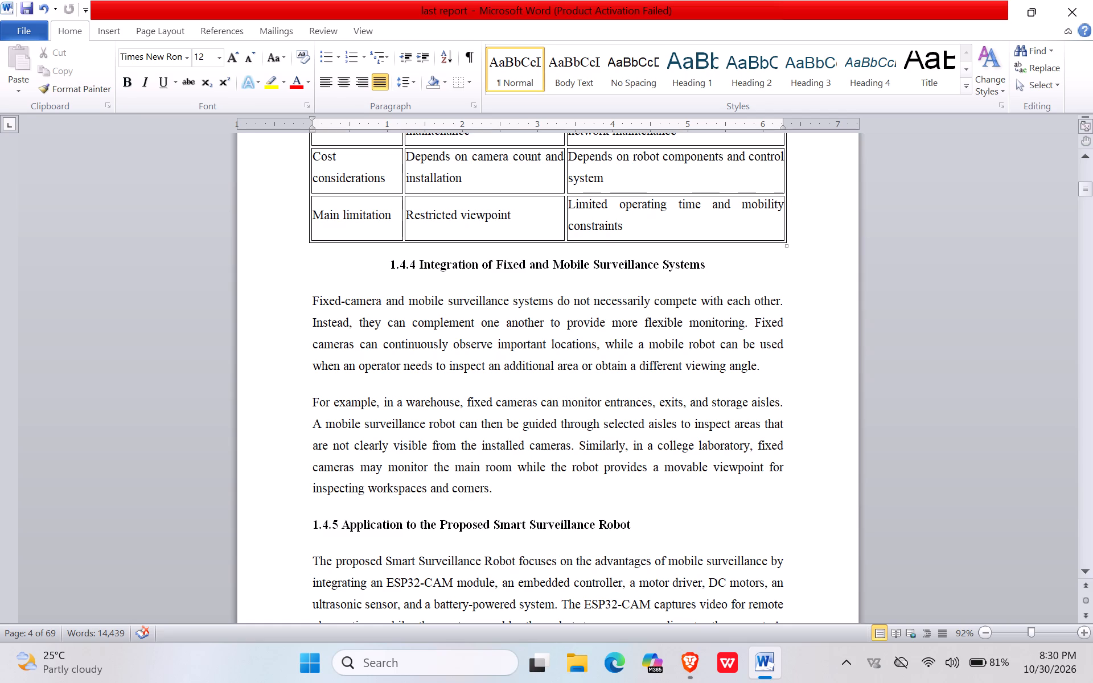
drag(576, 446, 591, 483)
key(BackSpace)
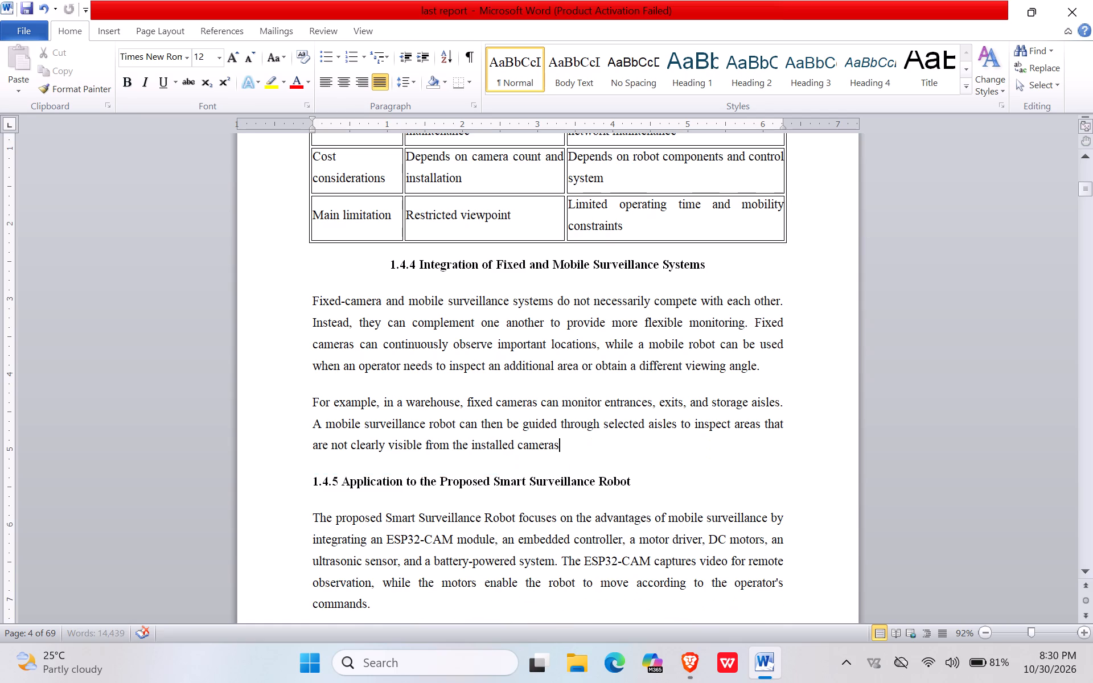
Delete the sentence beginning "Through a mobile or web-based interface" from the last paragraph of section 1.4.5.
scroll(591, 484, down, 4)
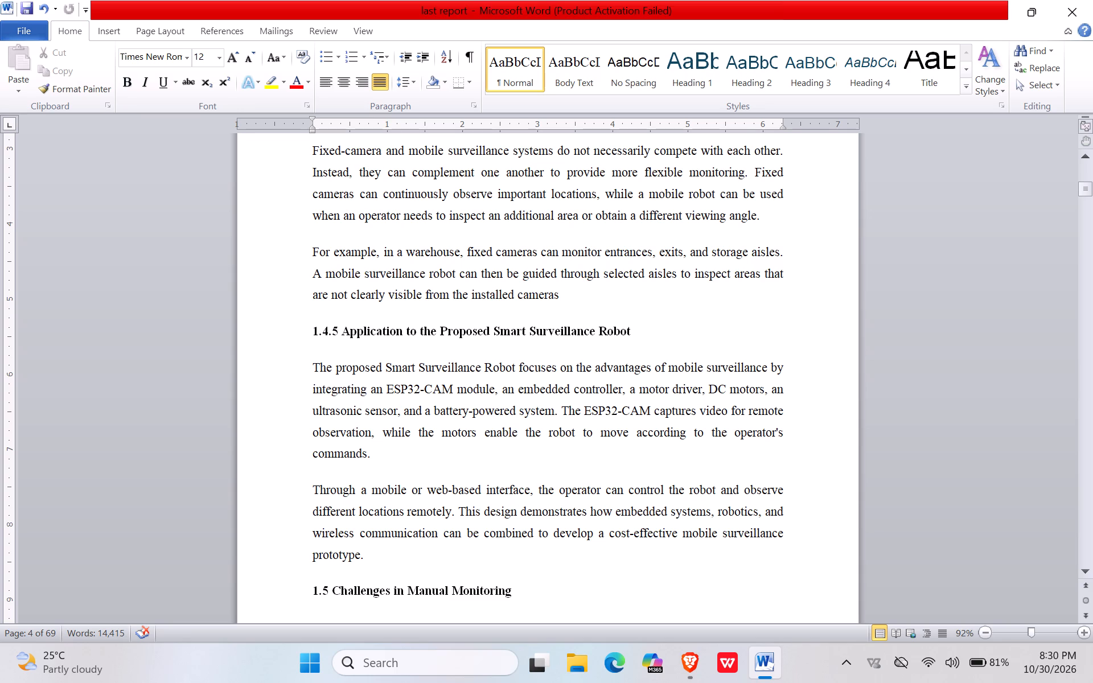
drag(456, 511, 385, 504)
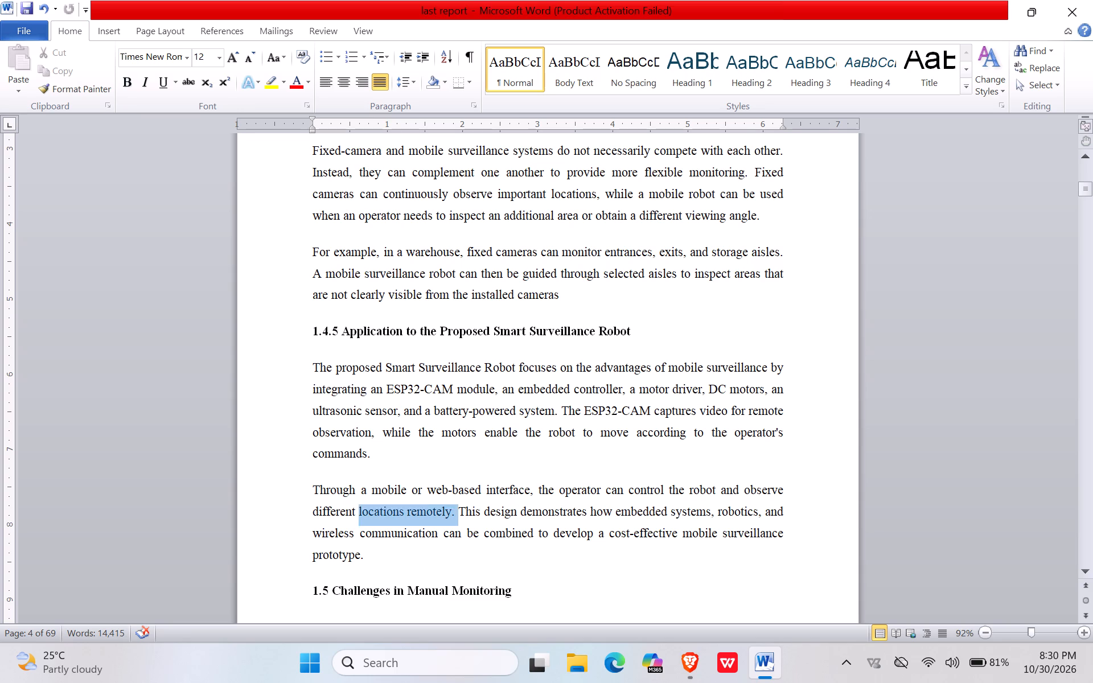
drag(385, 504, 326, 485)
key(BackSpace)
Delete the paragraph beginning "Although manual monitoring is useful in many situations" just above the 1.5.1 heading.
scroll(335, 487, down, 4)
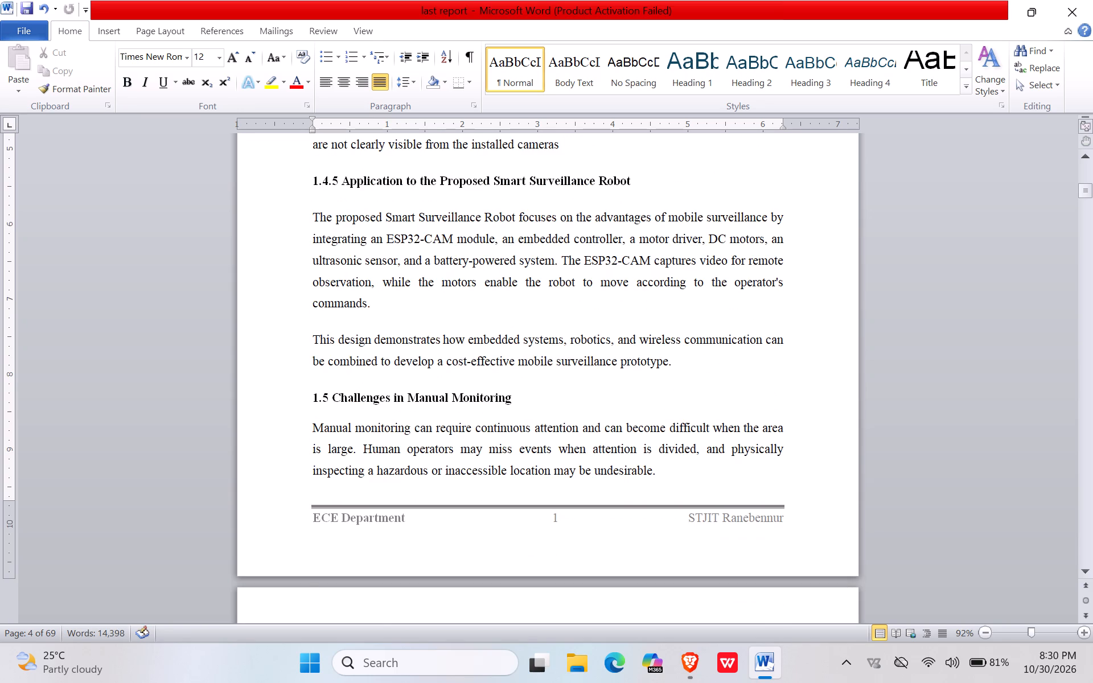
scroll(474, 498, down, 4)
scroll(525, 497, down, 4)
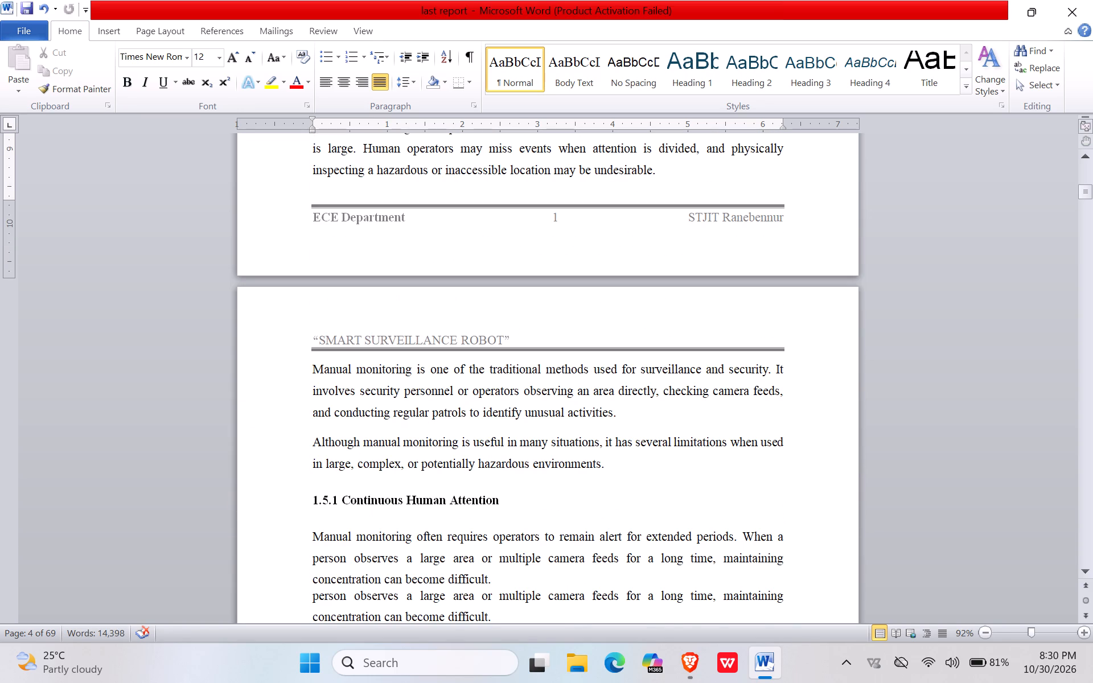
drag(624, 487, 272, 440)
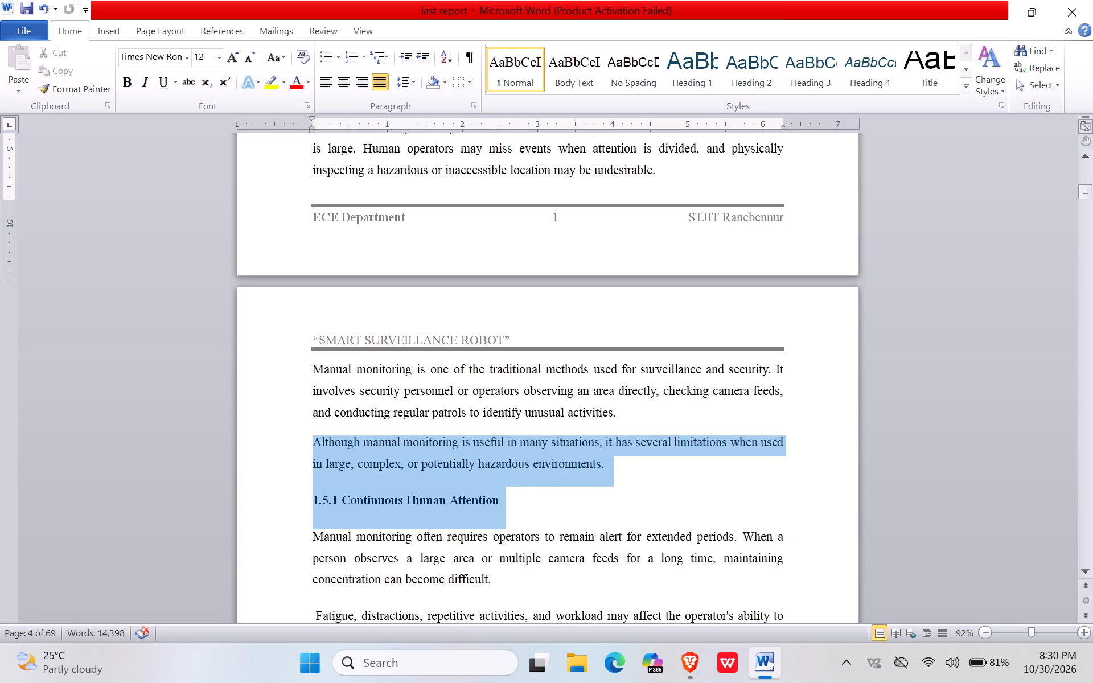
drag(272, 440, 278, 440)
drag(280, 440, 568, 470)
key(BackSpace)
Tighten the gap above the 1.5.1 Continuous Human Attention heading by joining it to the preceding paragraph and breaking the line again.
scroll(523, 471, down, 1)
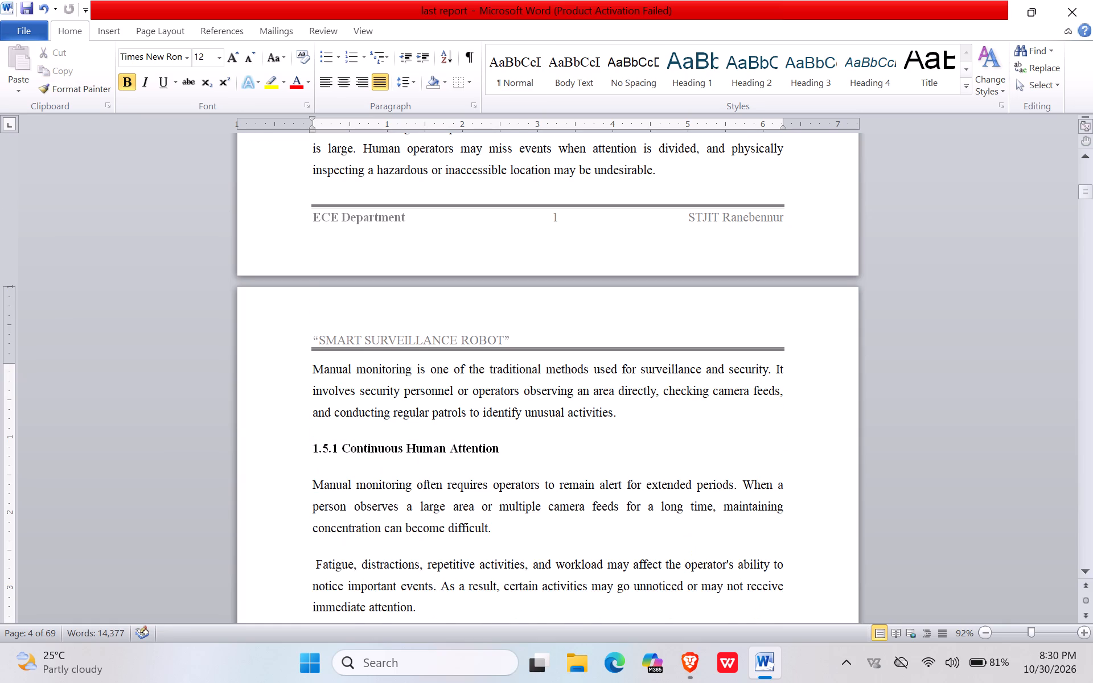
scroll(523, 471, down, 5)
click(310, 460)
key(BackSpace)
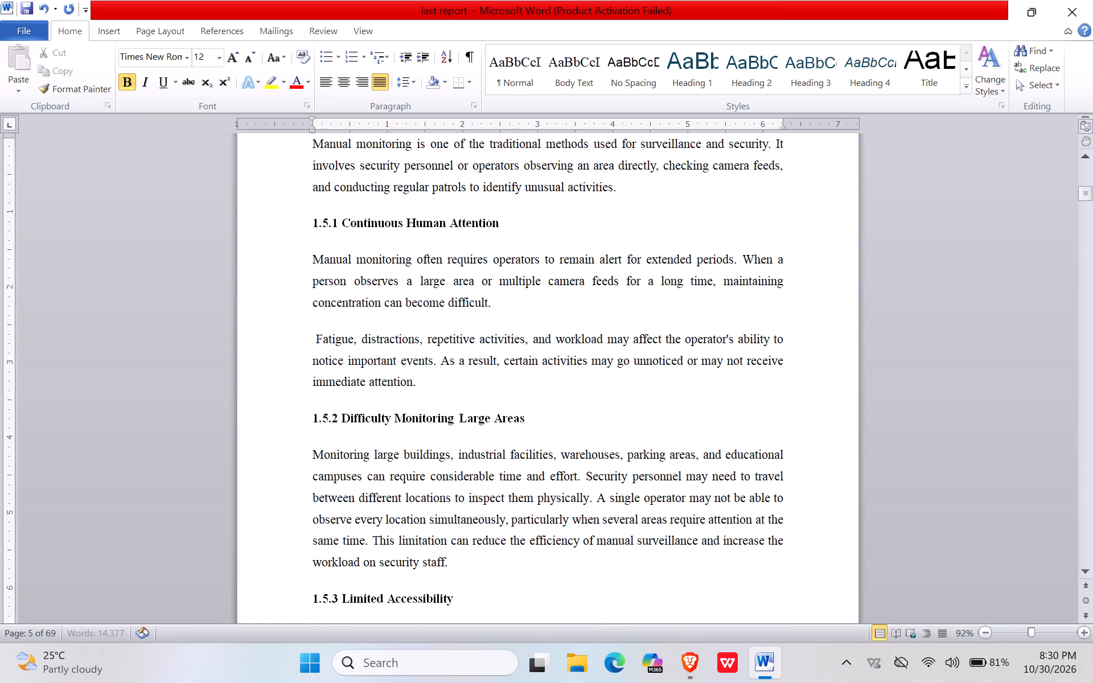
click(307, 229)
key(BackSpace)
key(BackSpace)
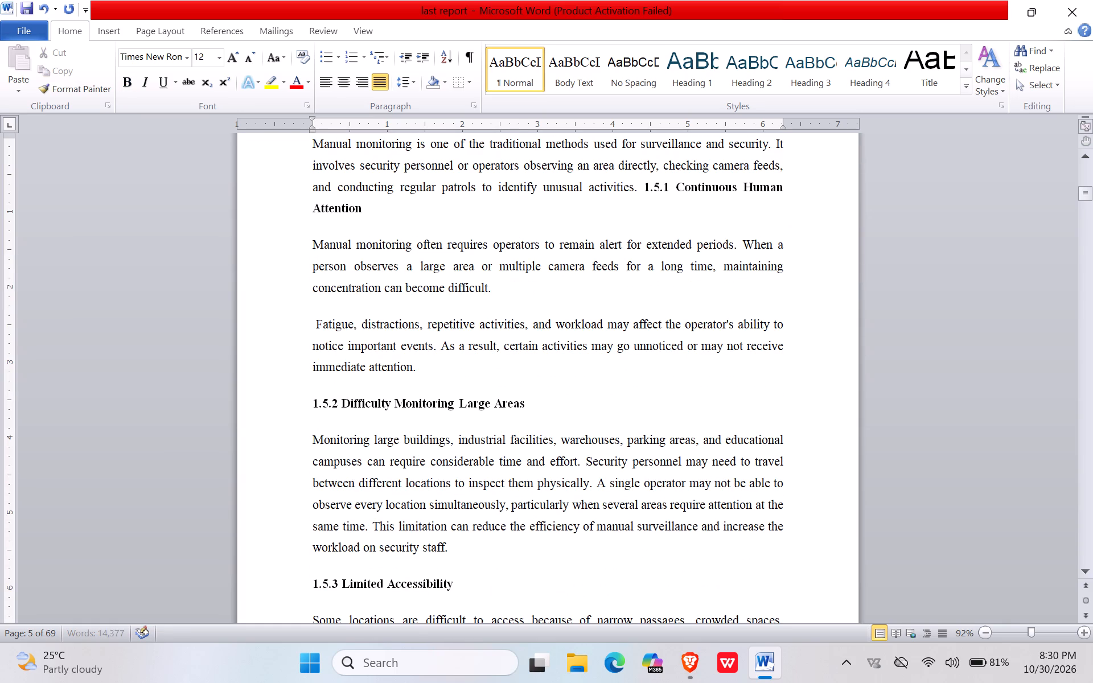
key(Return)
Tighten the gap between the 1.5.1 heading and its first paragraph by rejoining them and breaking the line again.
click(314, 256)
key(Return)
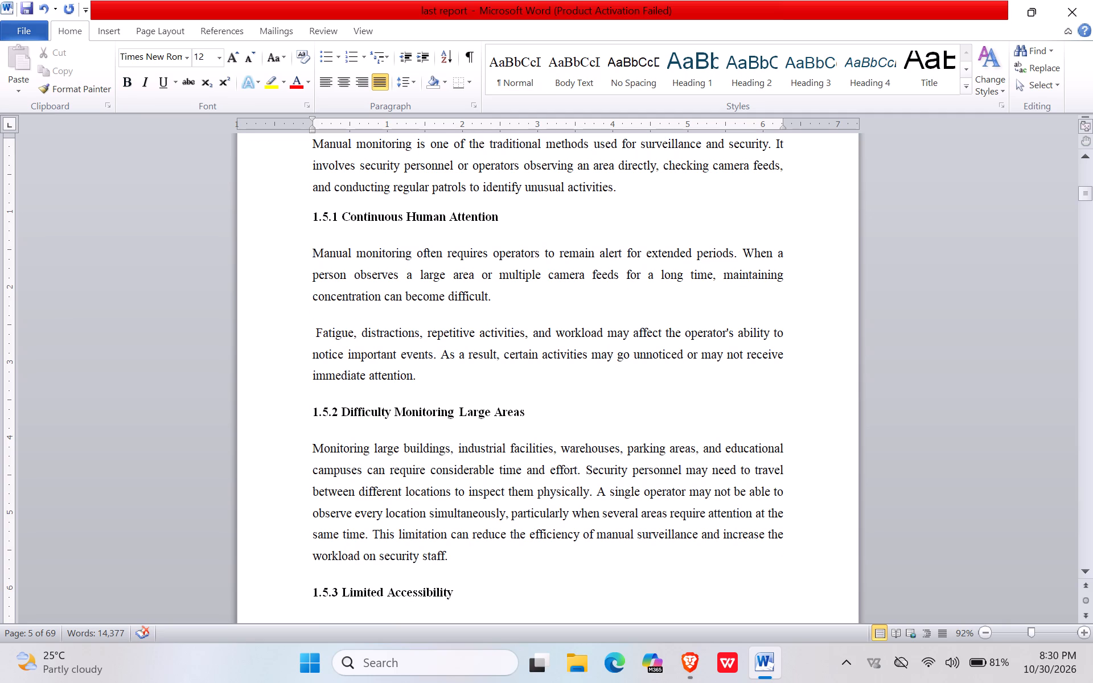
key(BackSpace)
key(BackSpace)
key(Return)
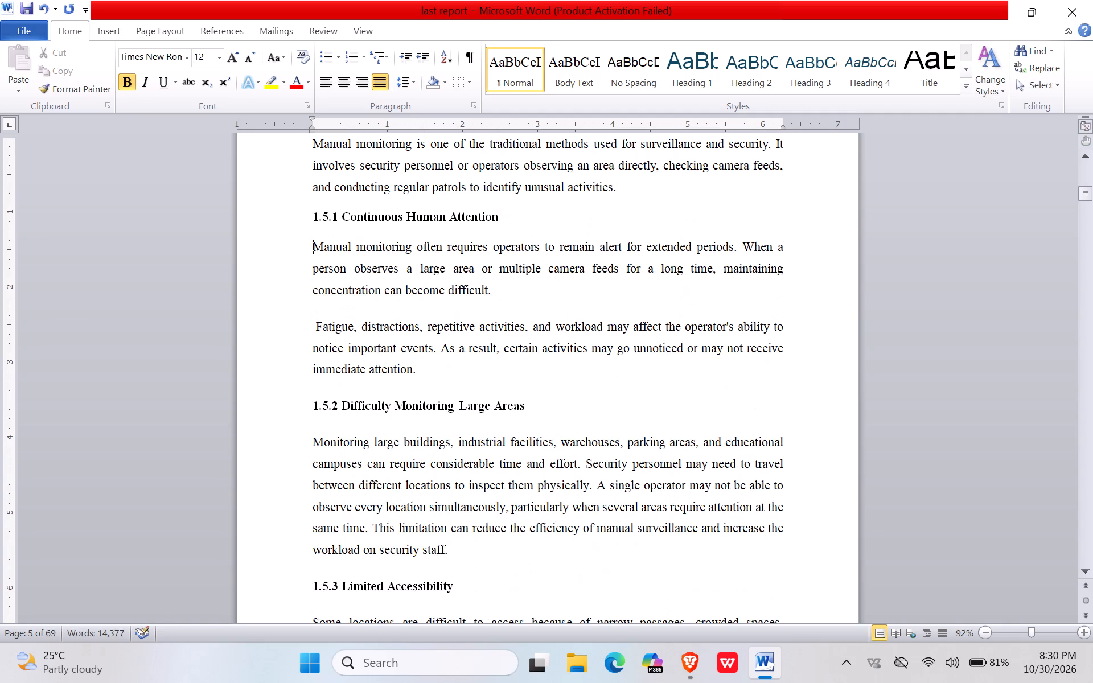
Delete the sentence beginning "This limitation can reduce the efficiency" from the end of section 1.5.2.
scroll(316, 324, down, 4)
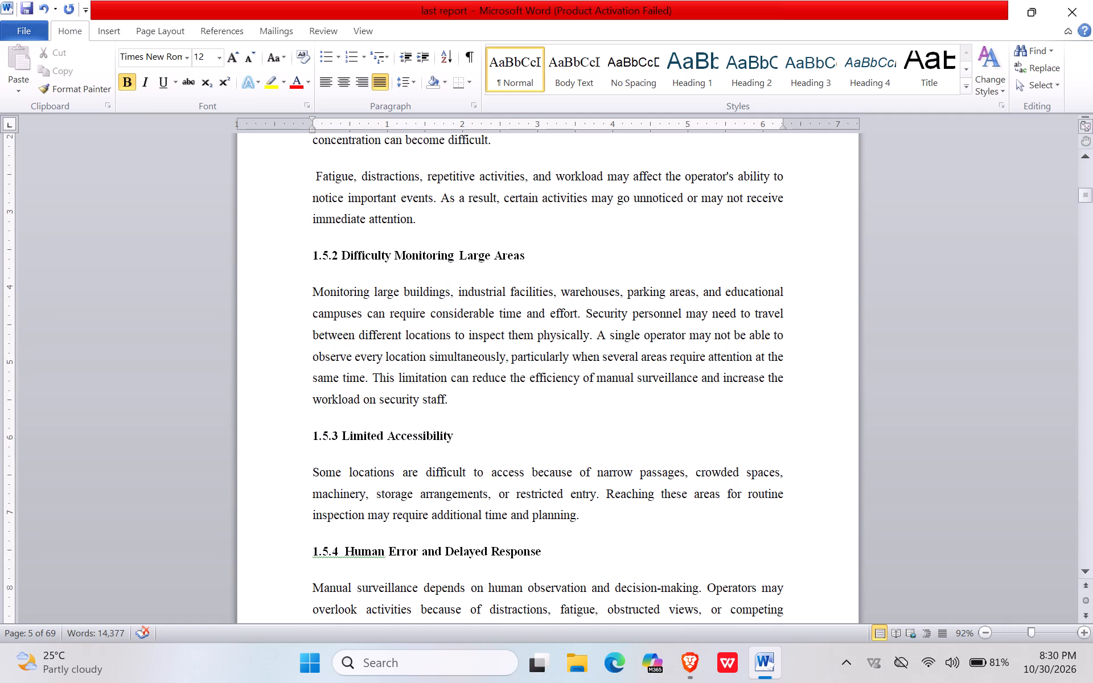
drag(508, 415, 411, 392)
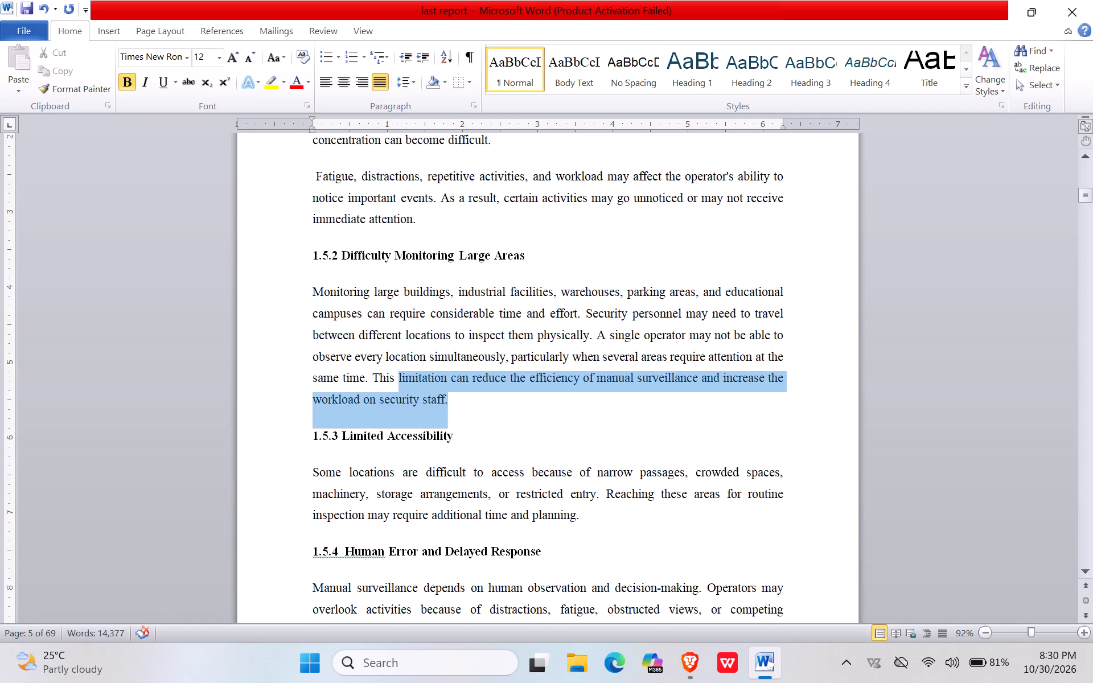
drag(411, 392, 594, 340)
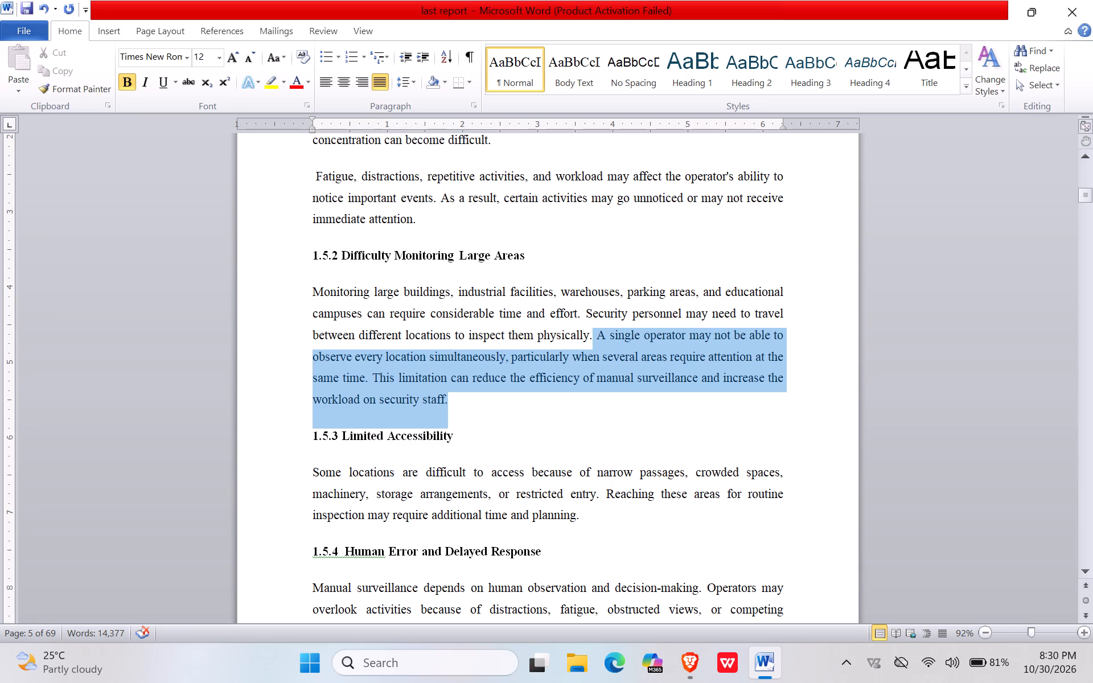
drag(594, 340, 391, 376)
key(BackSpace)
Delete the sentence beginning "Security personnel may need to travel" from the section 1.5.2 paragraph.
scroll(391, 377, down, 5)
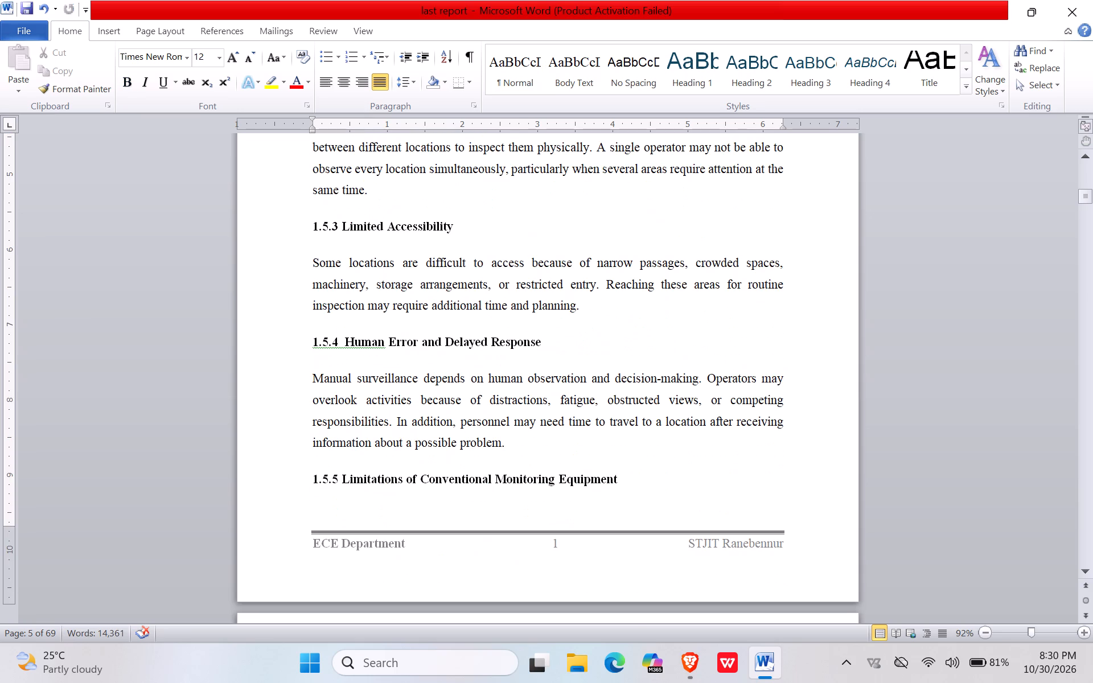
scroll(400, 378, up, 4)
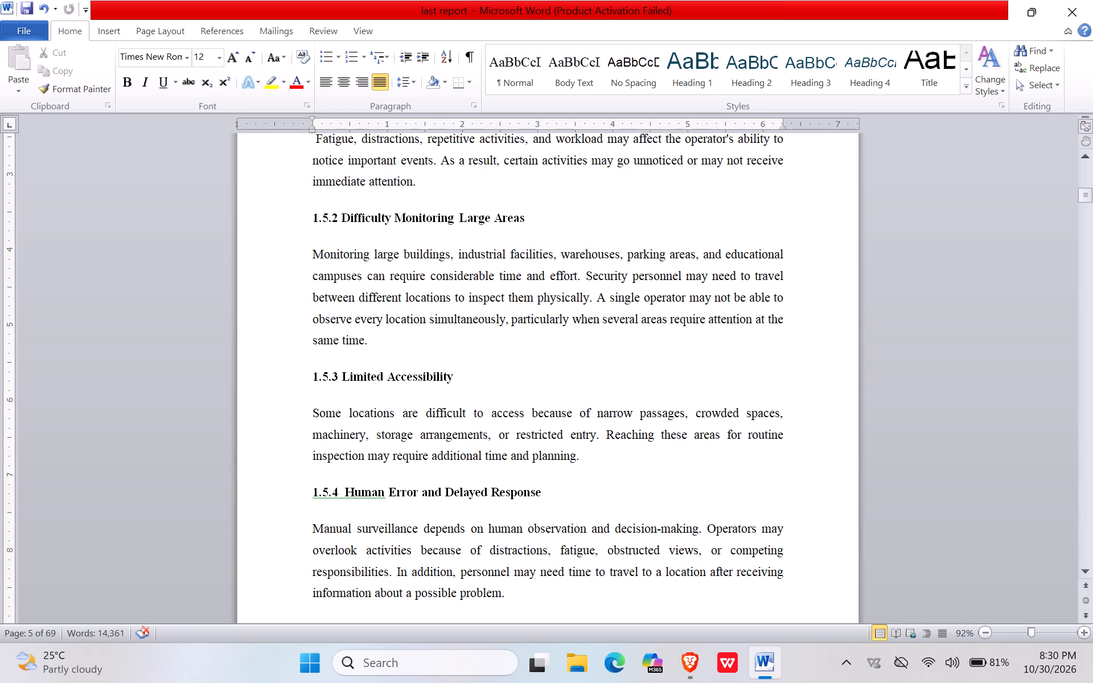
drag(591, 306, 587, 278)
key(BackSpace)
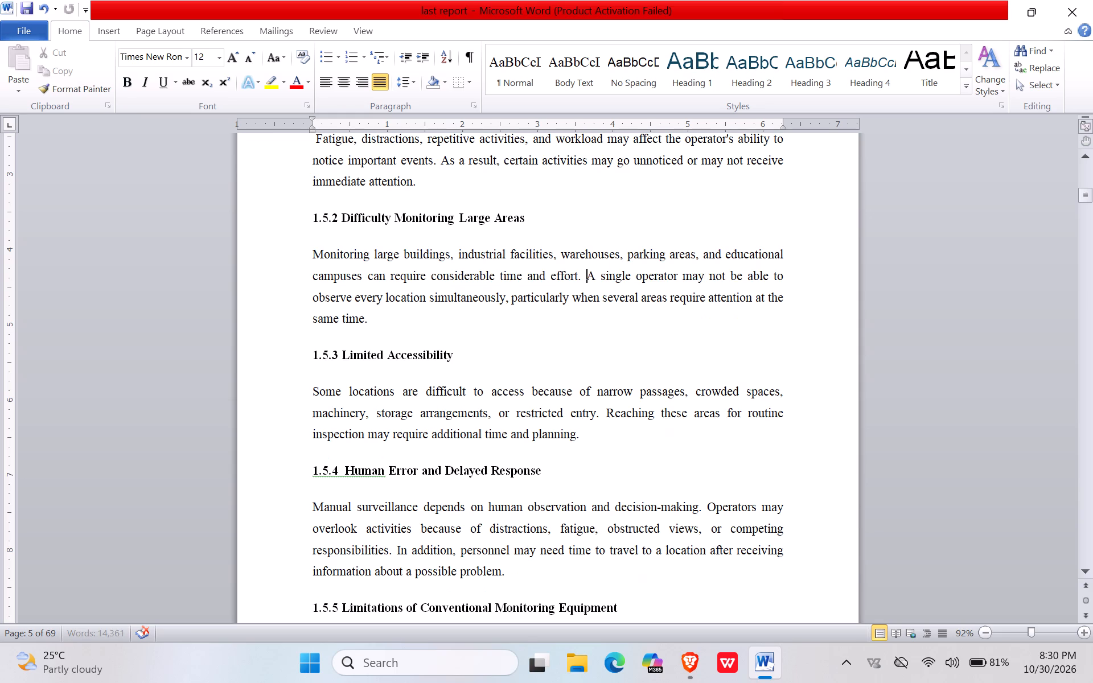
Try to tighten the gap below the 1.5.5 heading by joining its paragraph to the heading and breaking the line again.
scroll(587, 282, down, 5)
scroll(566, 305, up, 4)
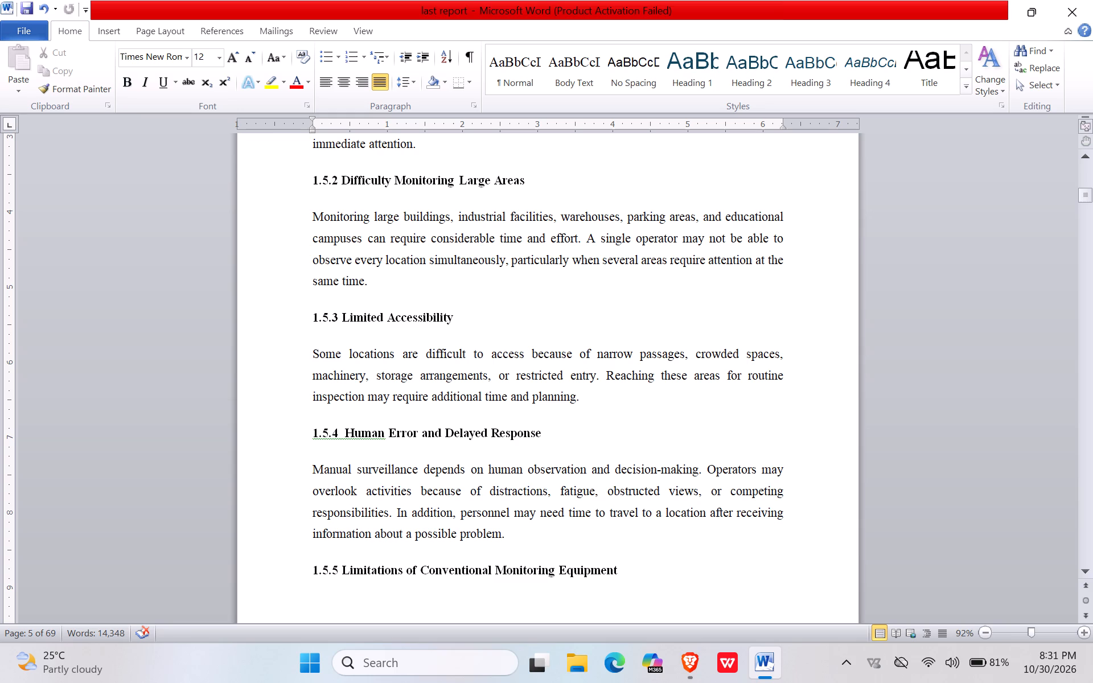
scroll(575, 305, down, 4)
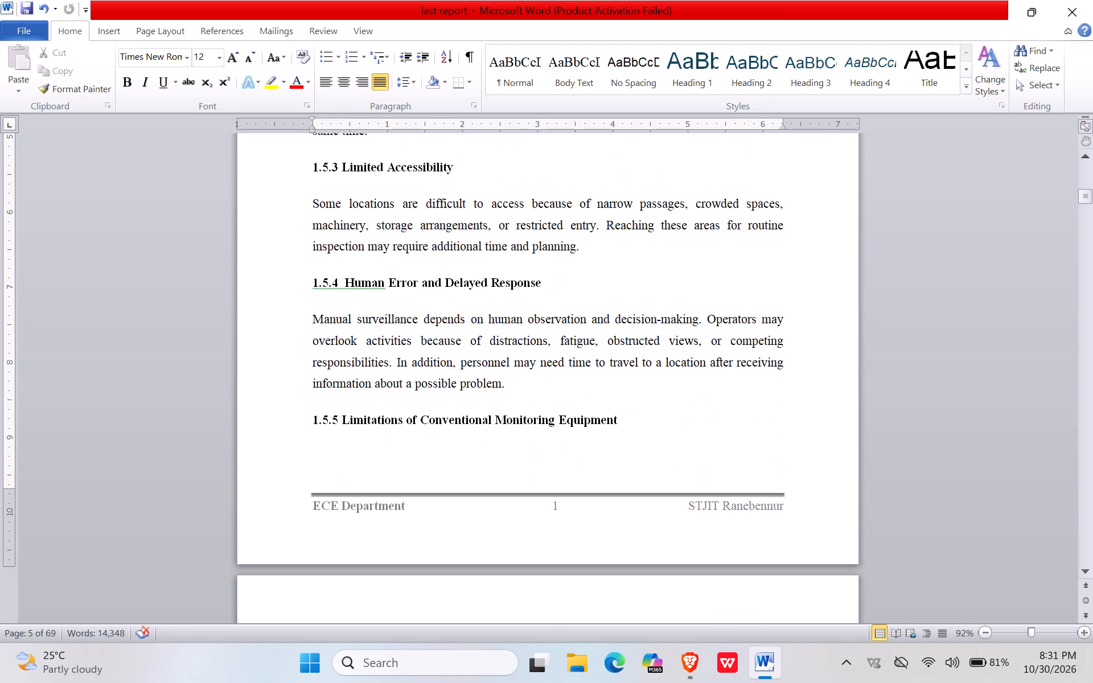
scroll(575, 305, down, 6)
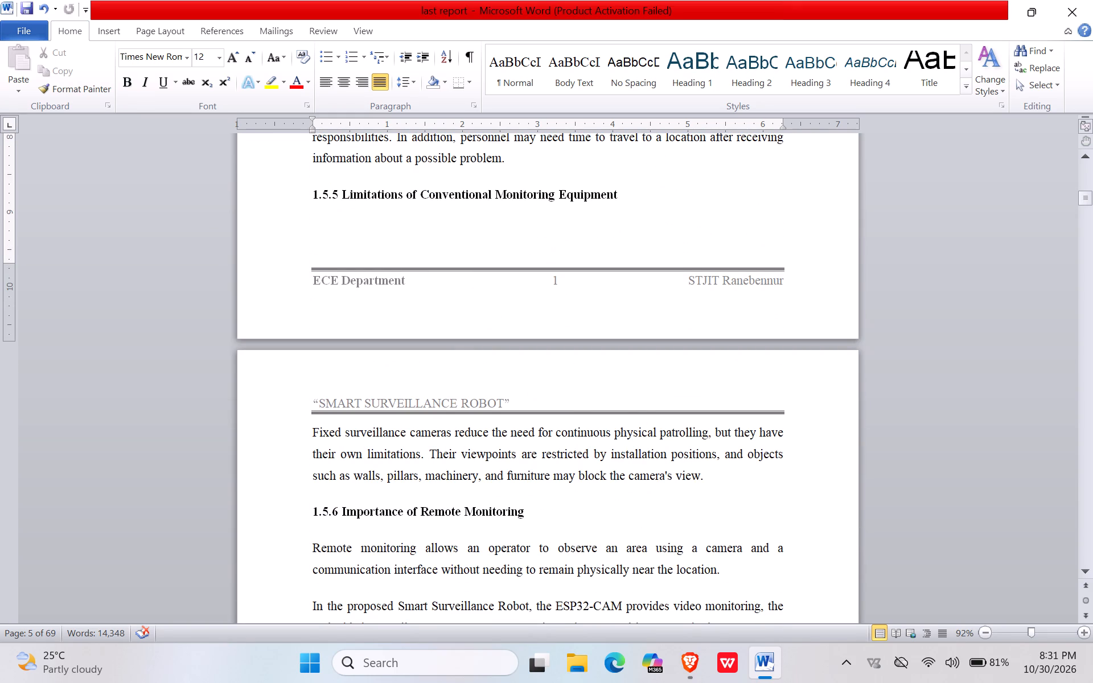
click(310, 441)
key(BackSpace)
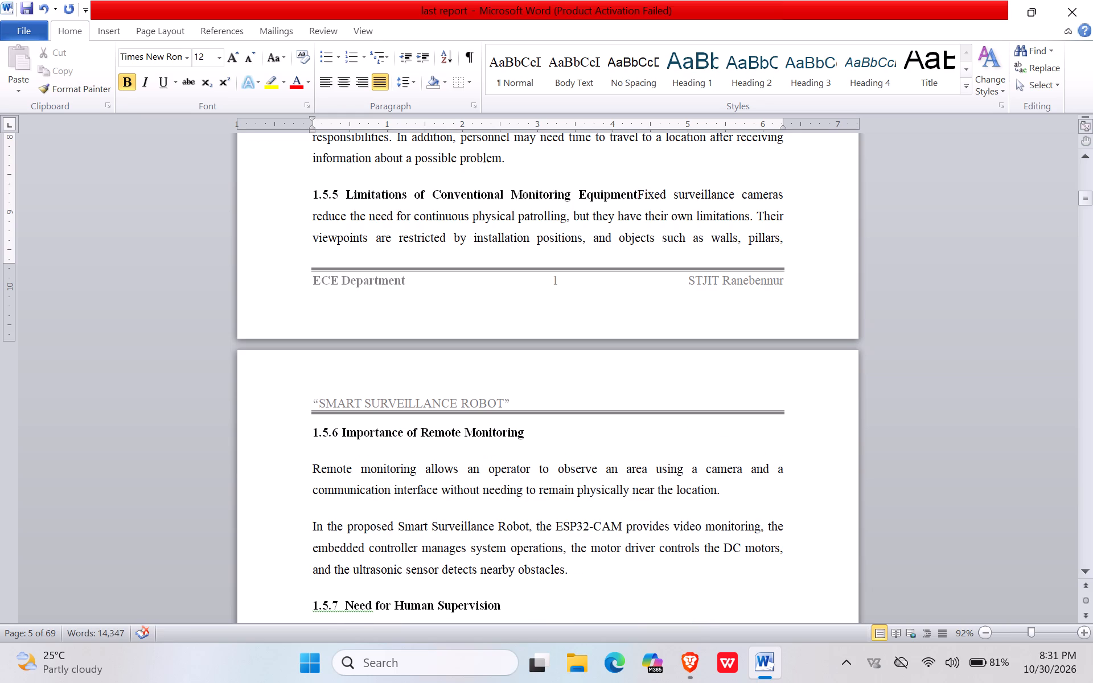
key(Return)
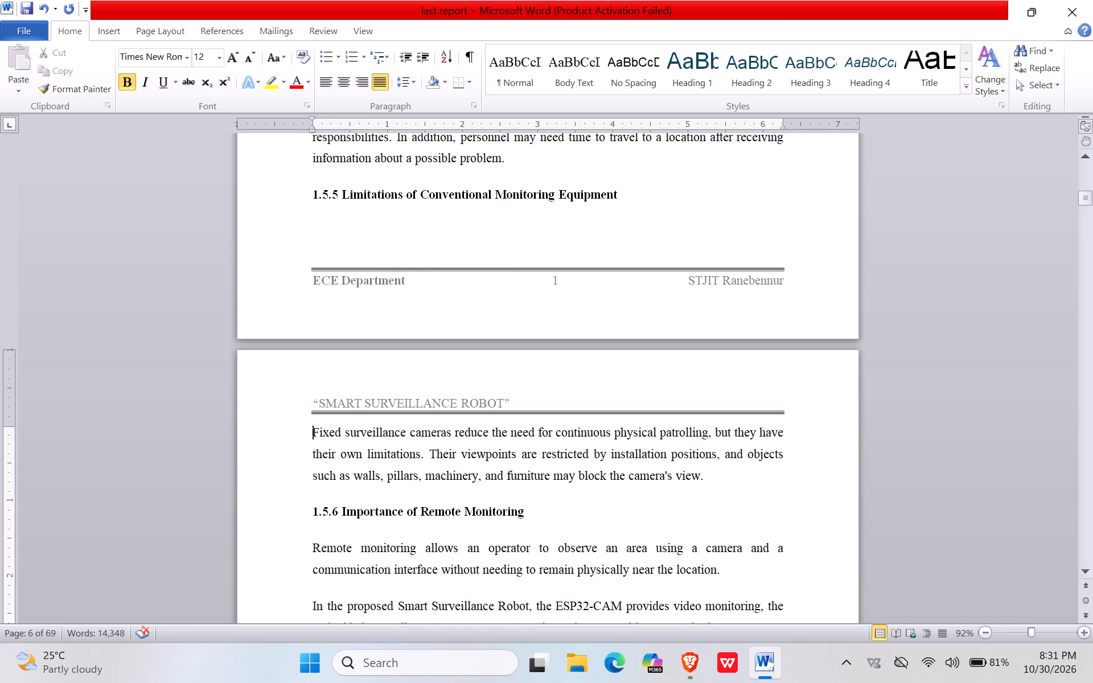
Delete the sentence beginning "In addition, personnel may need time to travel" from the end of section 1.5.4.
scroll(314, 436, up, 3)
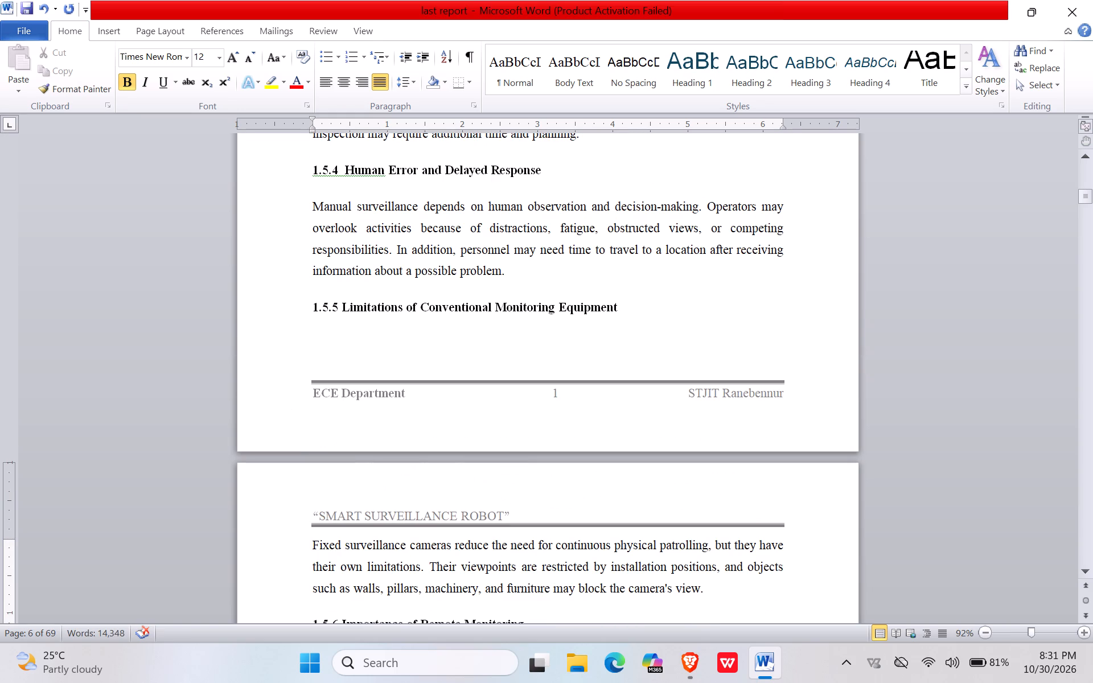
drag(395, 248, 512, 265)
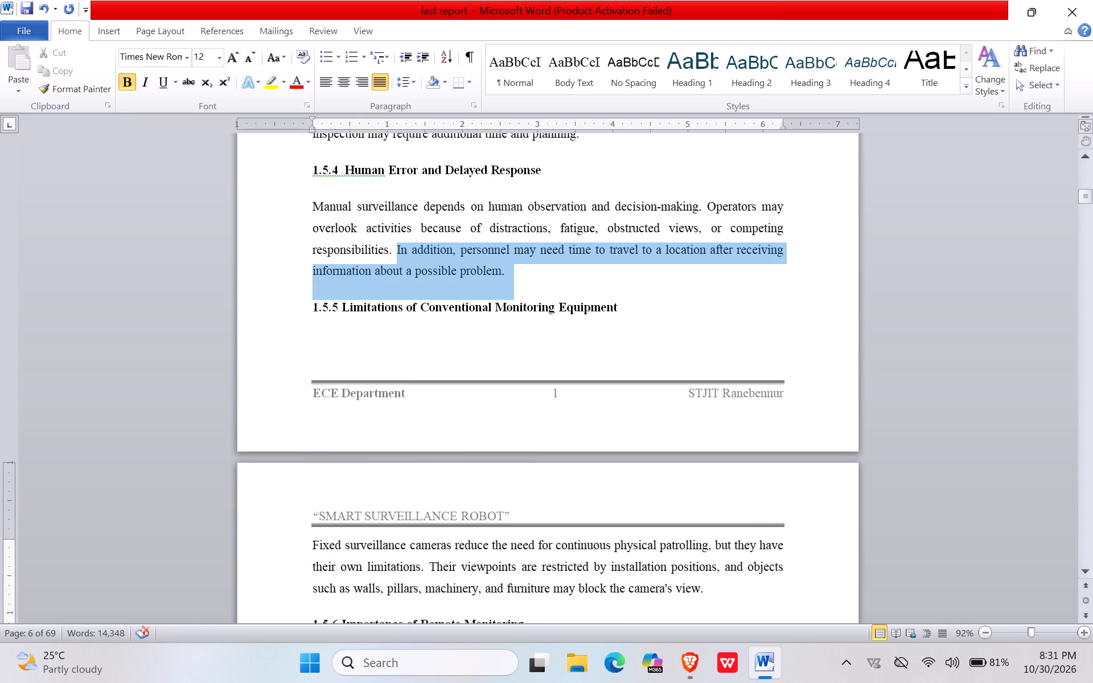
drag(512, 265, 512, 266)
key(BackSpace)
Delete the text from "The Smart Surveillance Robot has several potential applications" through "are useful" in section 1.6's second paragraph.
scroll(512, 266, down, 3)
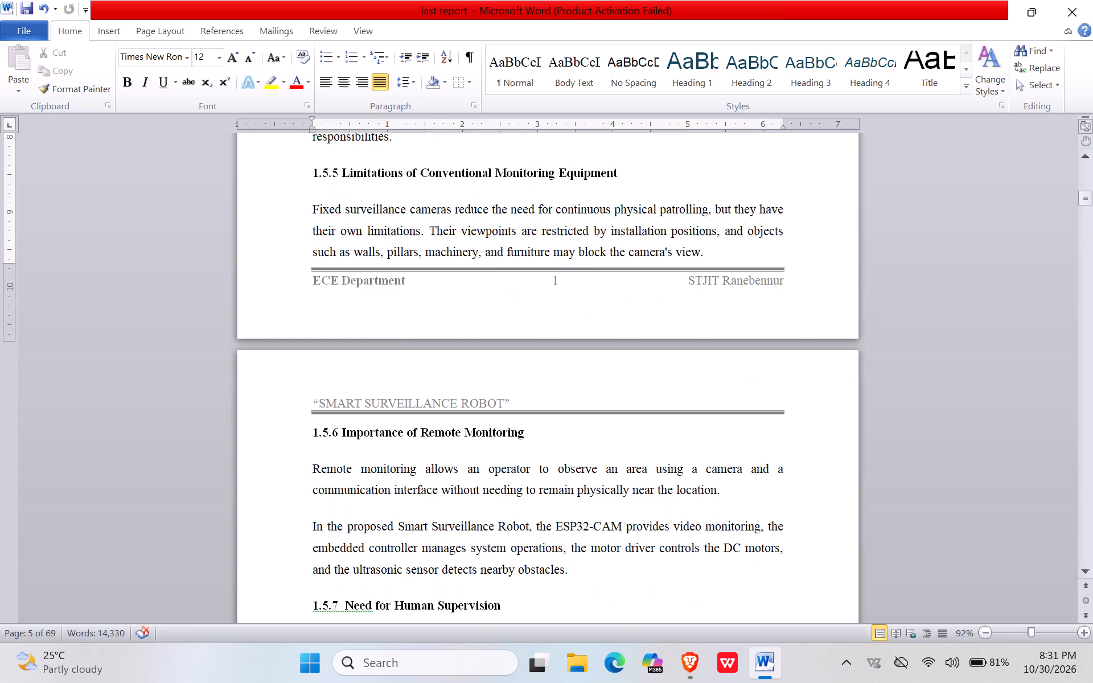
scroll(511, 269, down, 6)
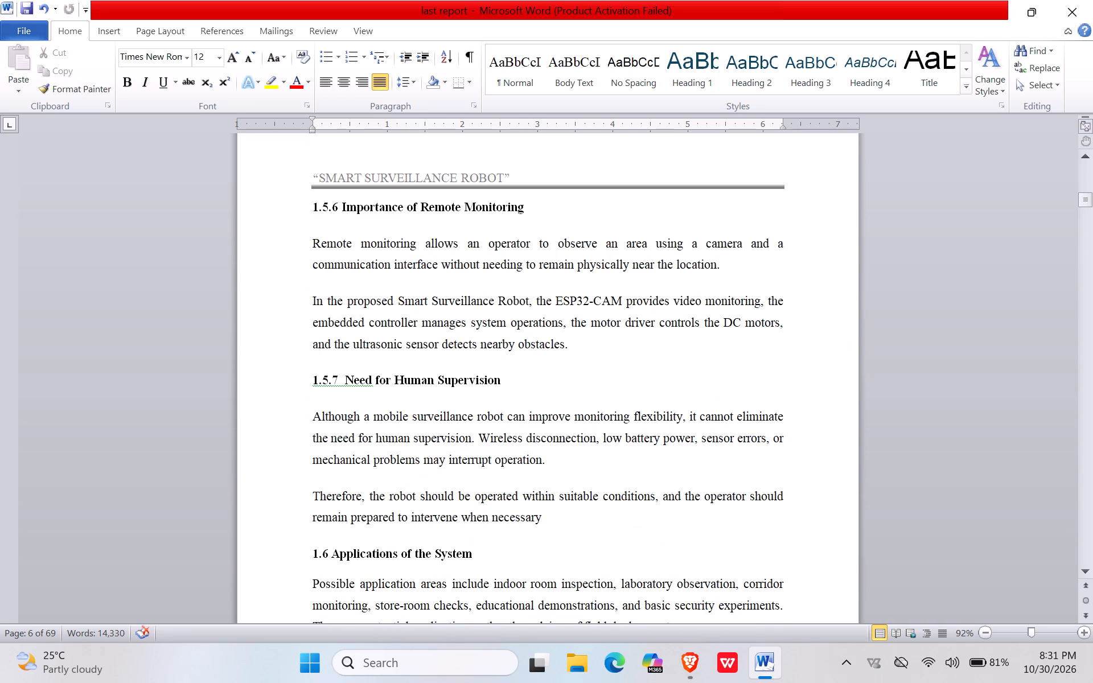
scroll(502, 376, down, 2)
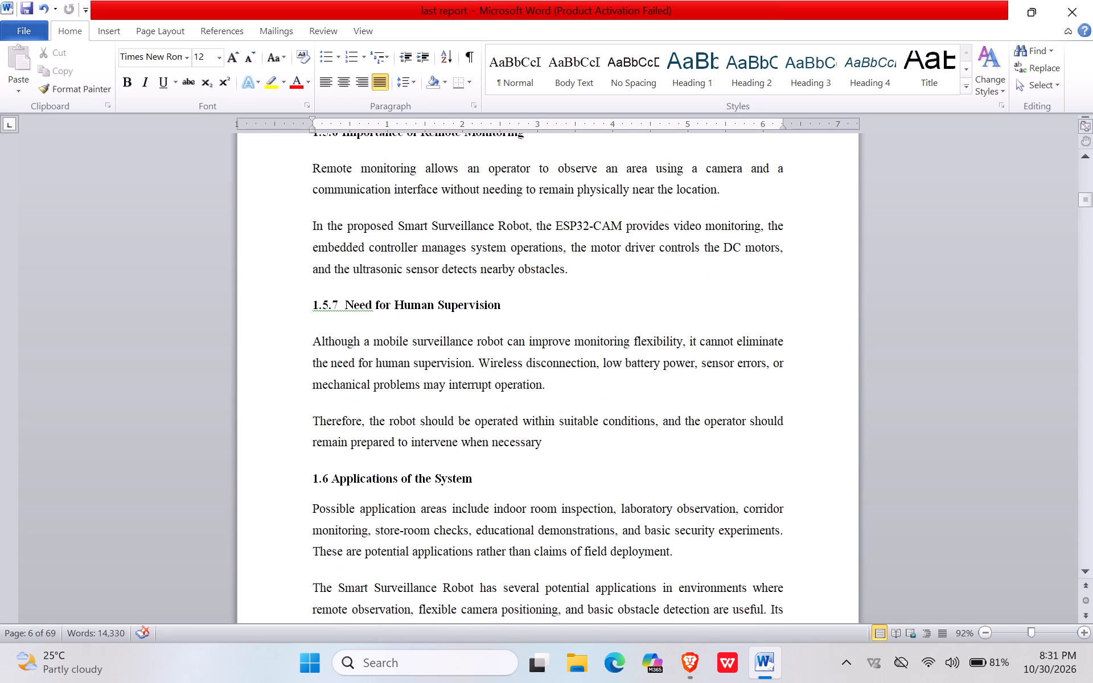
scroll(484, 363, down, 2)
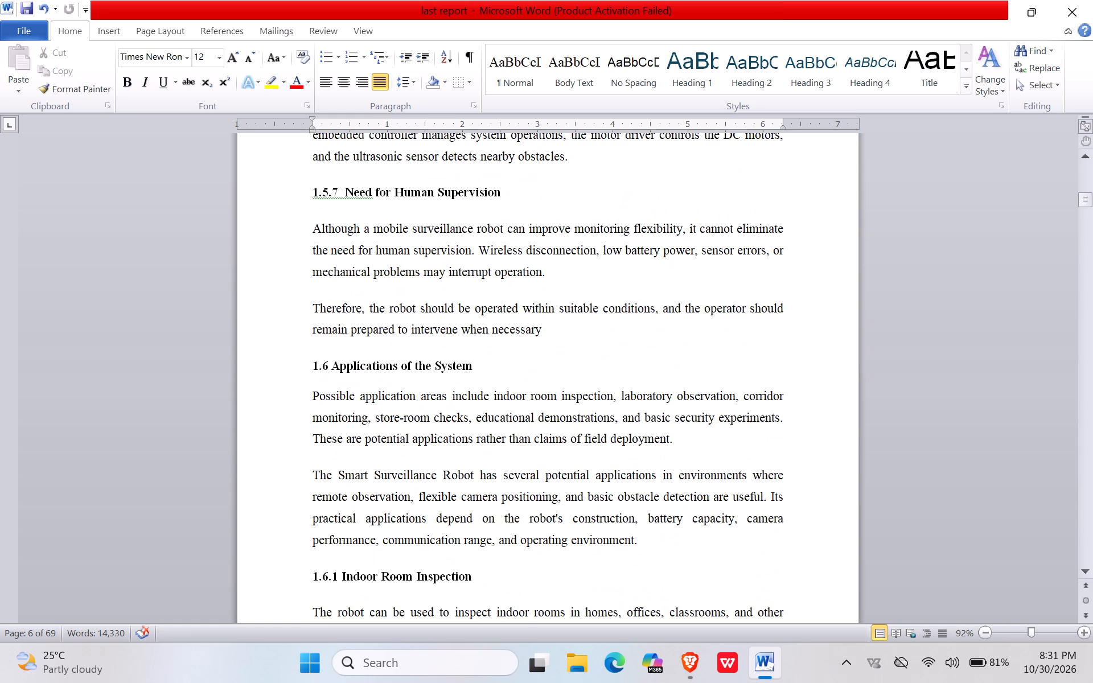
scroll(484, 363, down, 4)
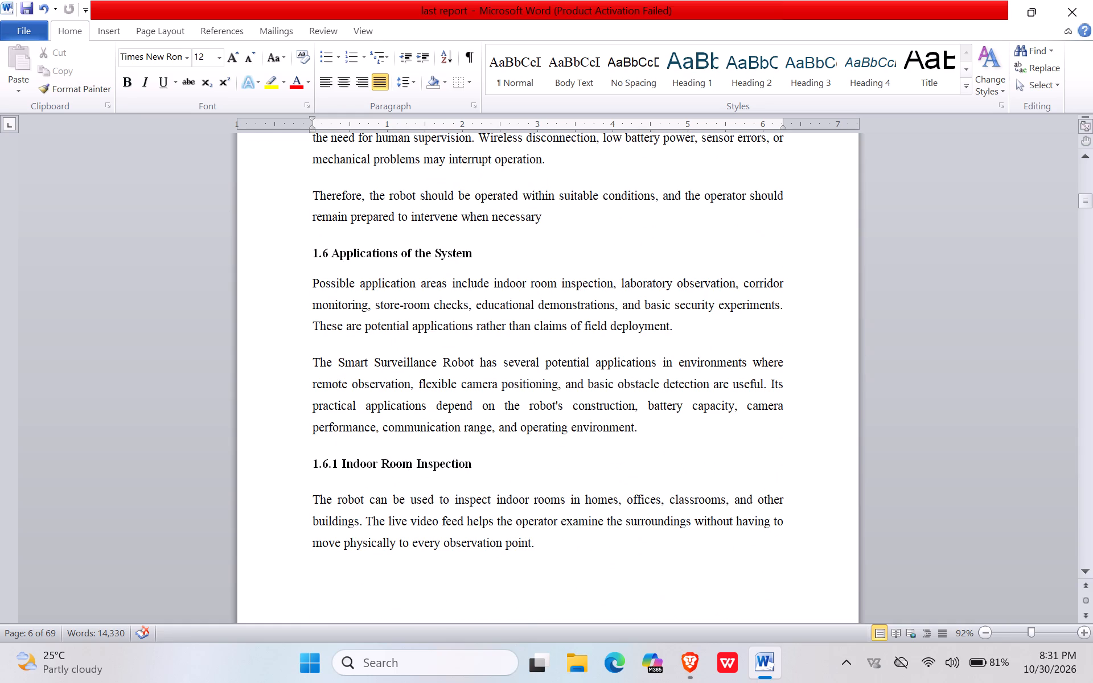
drag(767, 382, 766, 401)
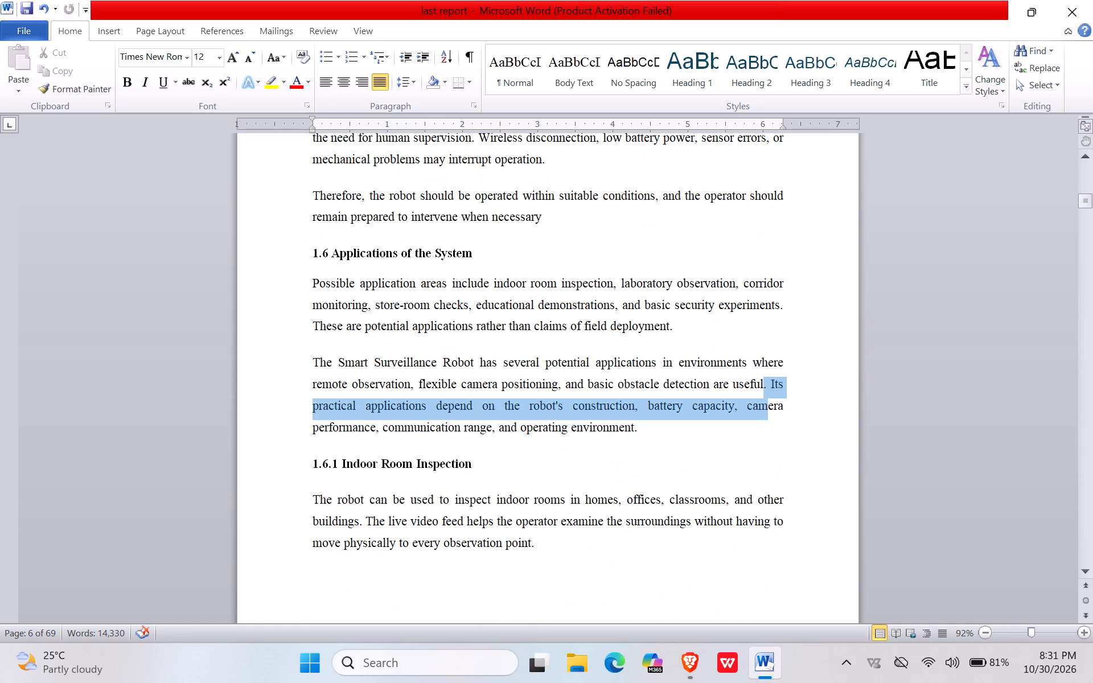
drag(766, 401, 499, 366)
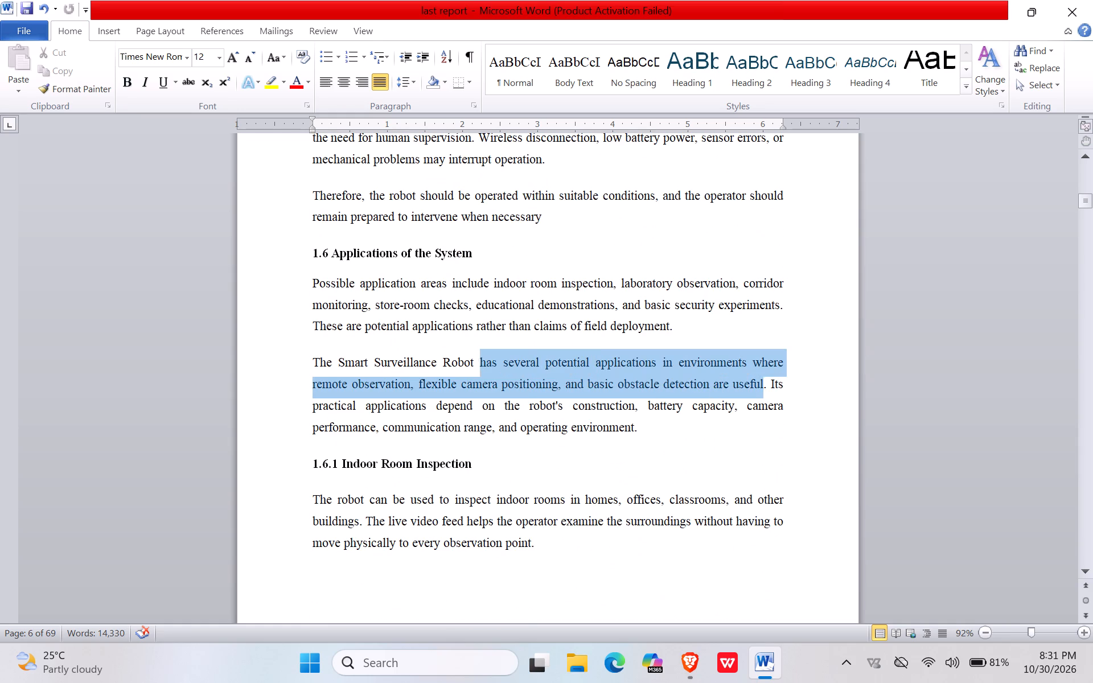
drag(499, 366, 318, 373)
key(BackSpace)
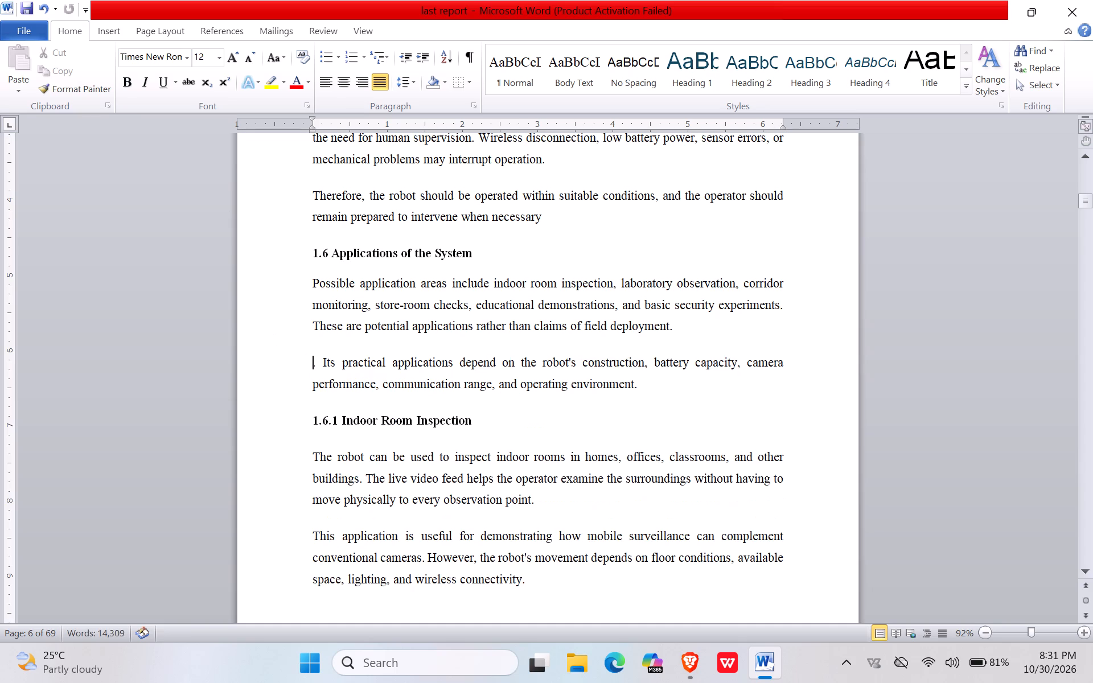
Remove the stray period before "Its practical applications" in section 1.6 and rejoin and re-break the paragraph to tighten the gap above it.
key(BackSpace)
key(Return)
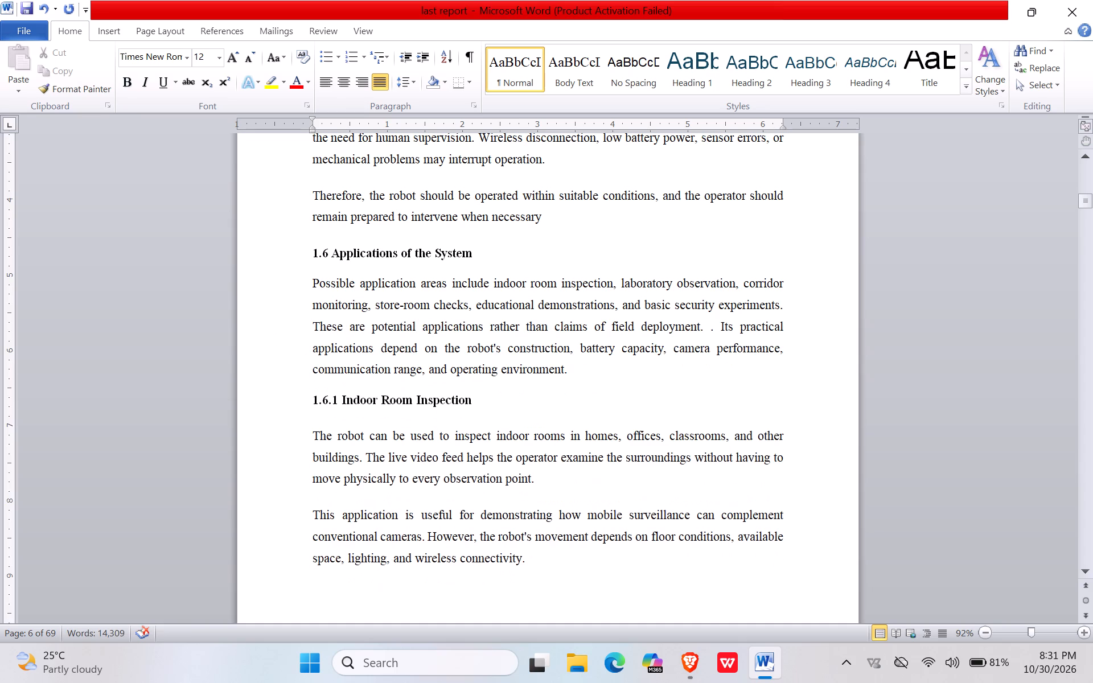
key(Right)
key(Right)
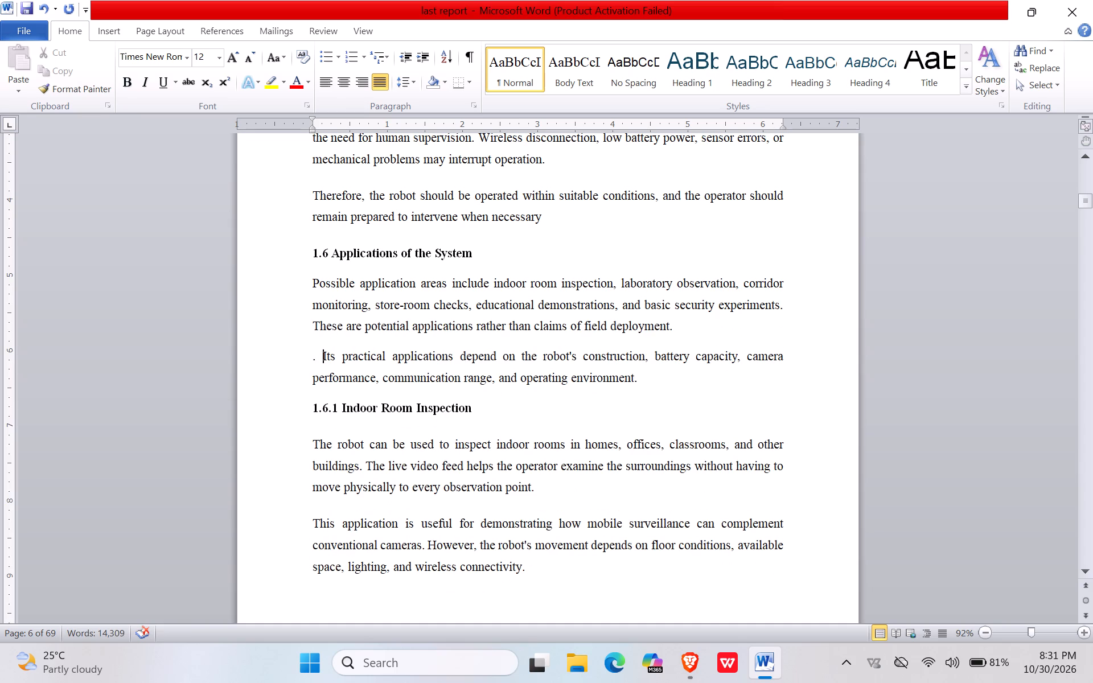
key(BackSpace)
key(BackSpace)
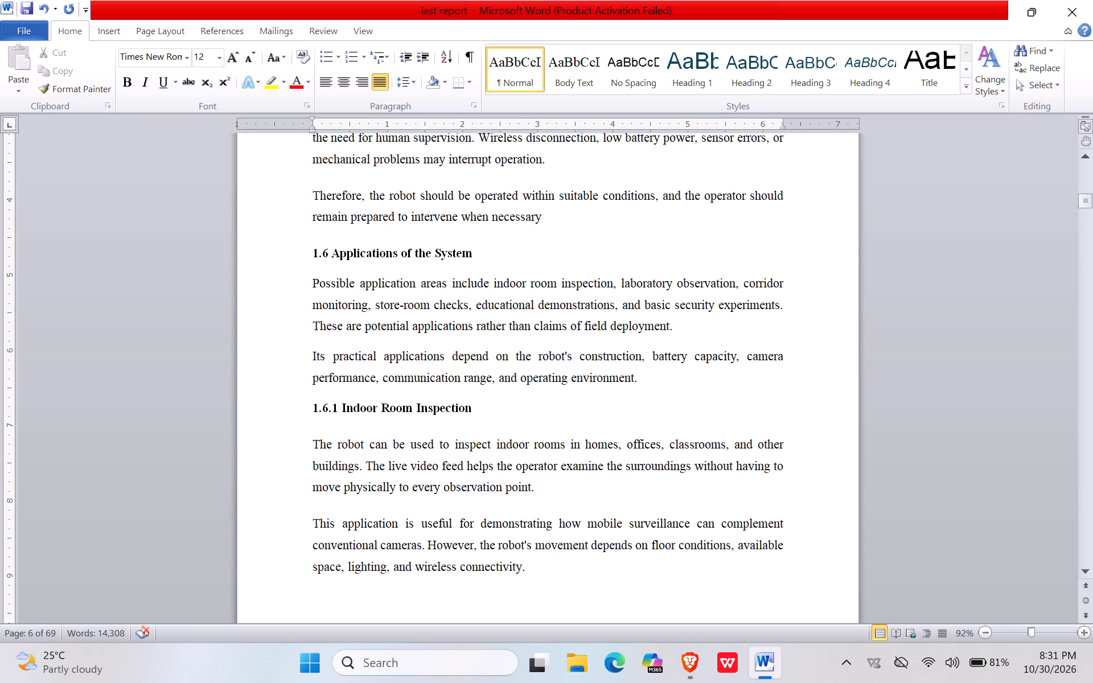
key(BackSpace)
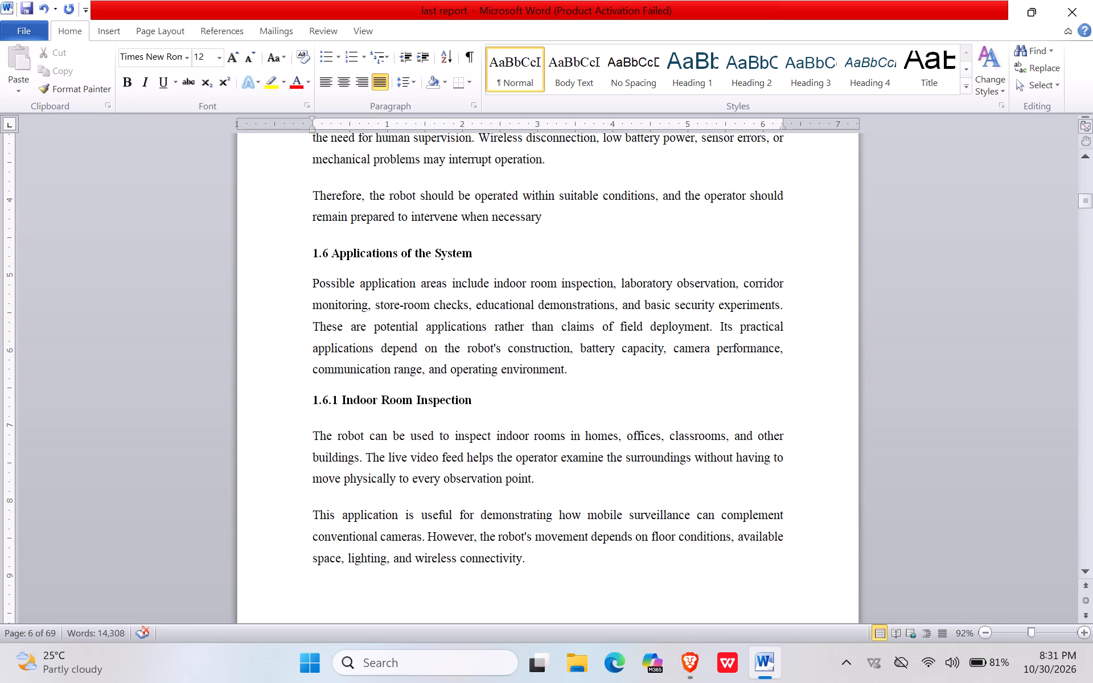
key(Return)
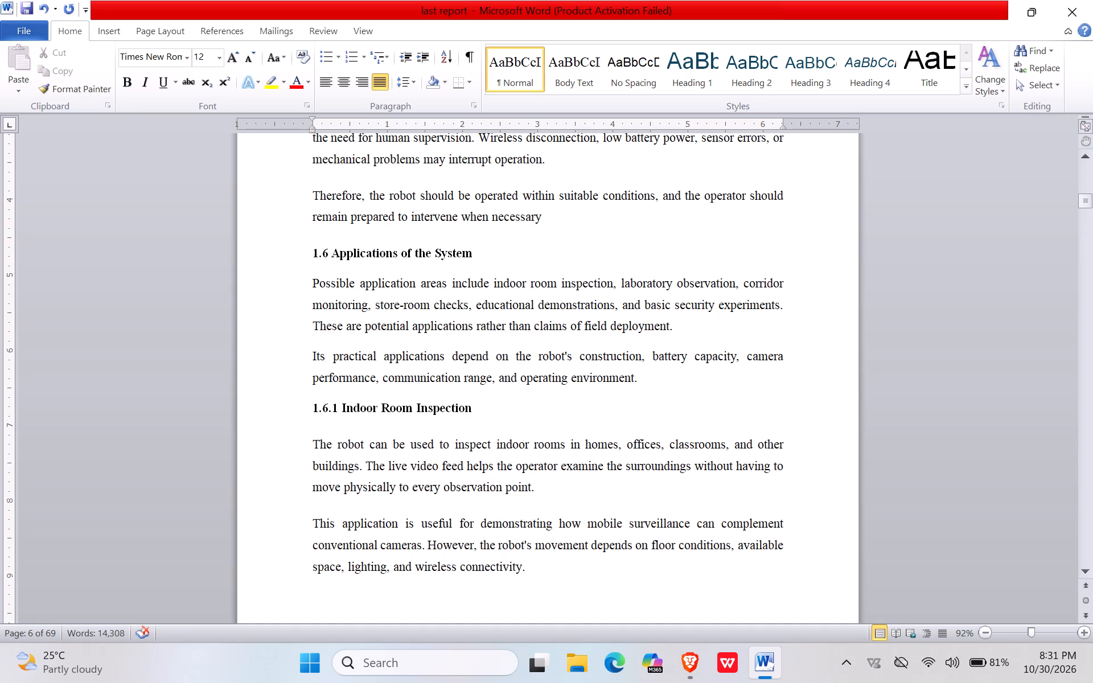
Delete the paragraph beginning "Battery performance may also vary" from section 1.6.9 Outdoor Monitoring.
scroll(334, 372, down, 10)
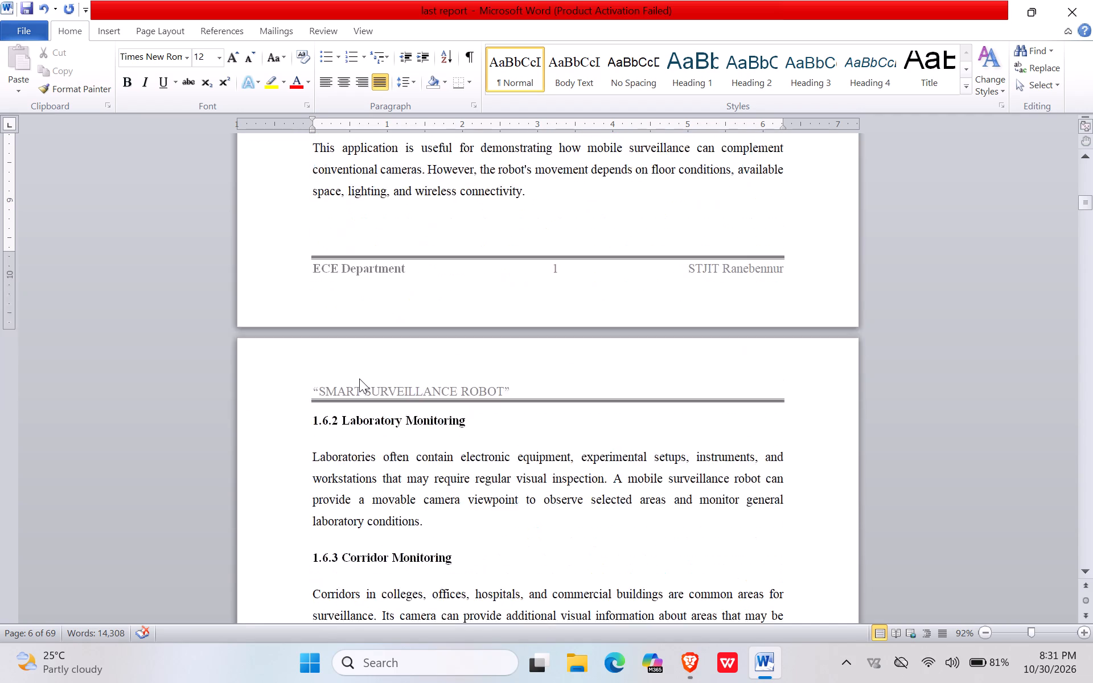
scroll(359, 378, down, 9)
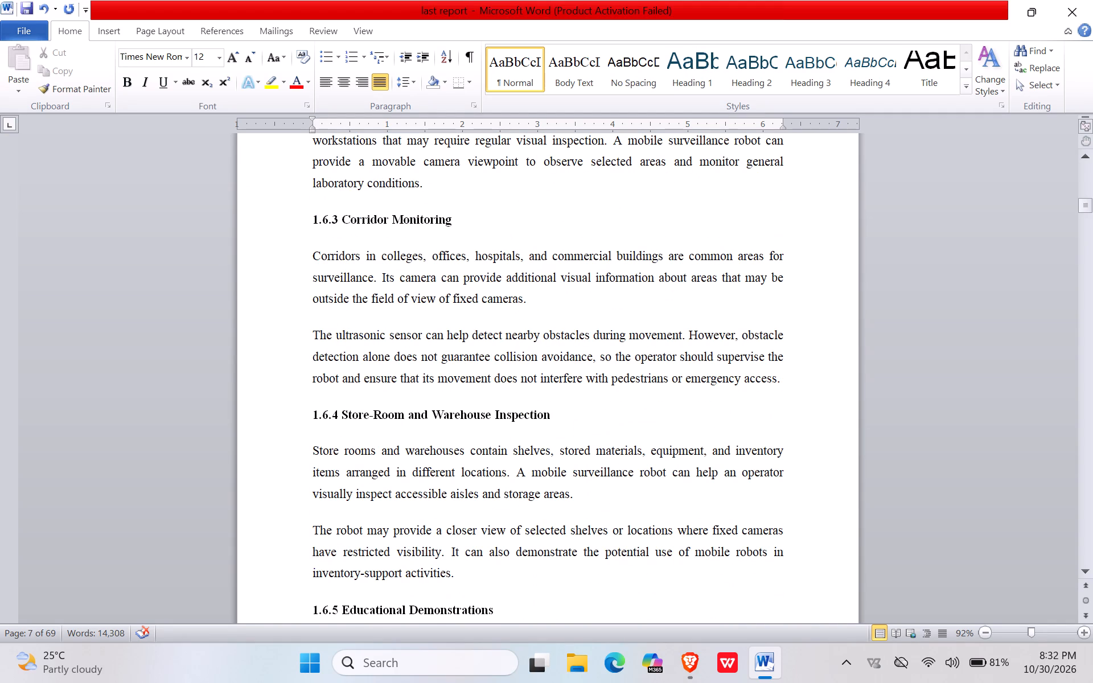
scroll(506, 473, down, 8)
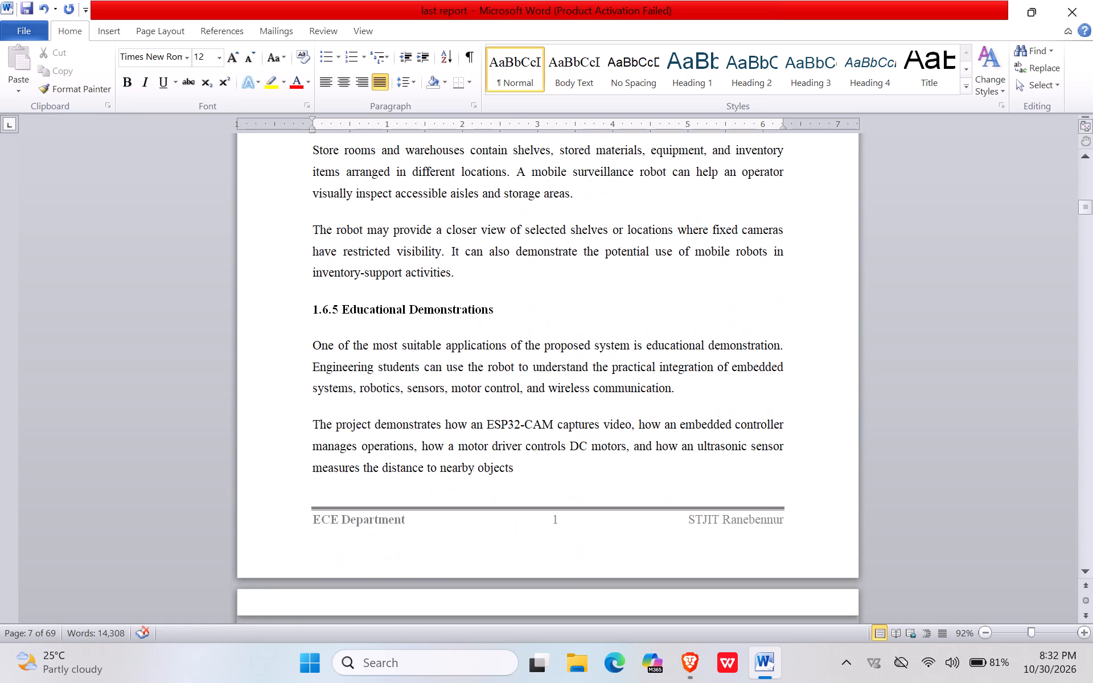
scroll(529, 475, down, 8)
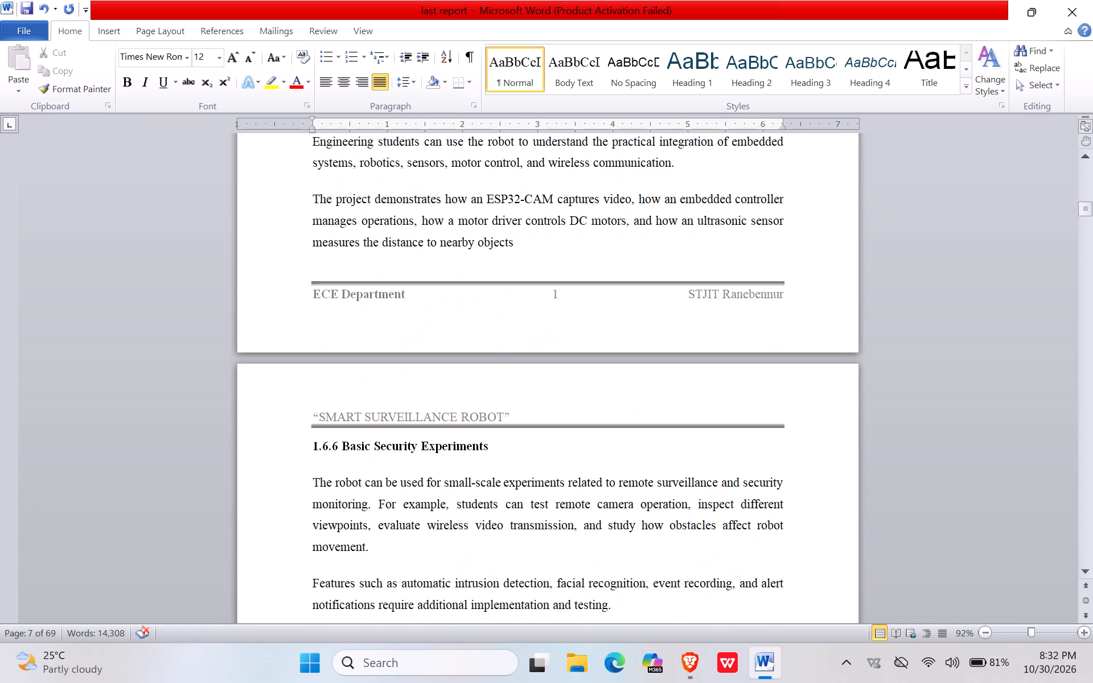
scroll(529, 475, down, 13)
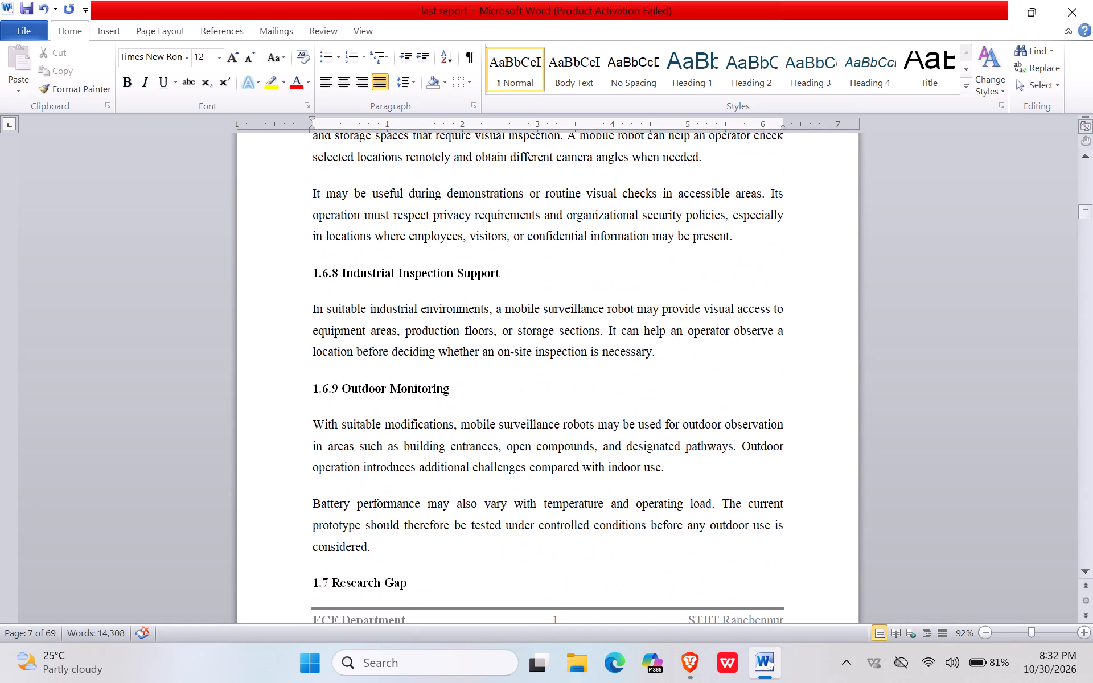
drag(409, 558, 308, 503)
key(BackSpace)
Delete the sentence beginning "A fixed camera alone does not provide" from the first paragraph of section 1.7 Research Gap.
scroll(315, 503, down, 4)
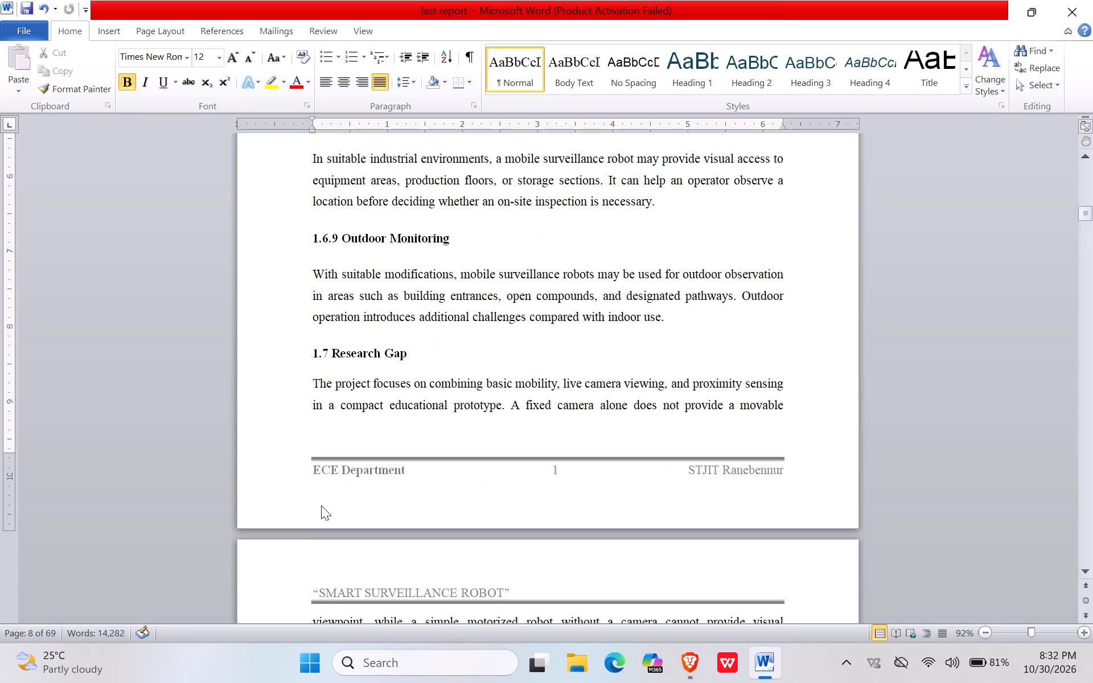
scroll(329, 506, down, 4)
drag(384, 505, 339, 474)
click(507, 260)
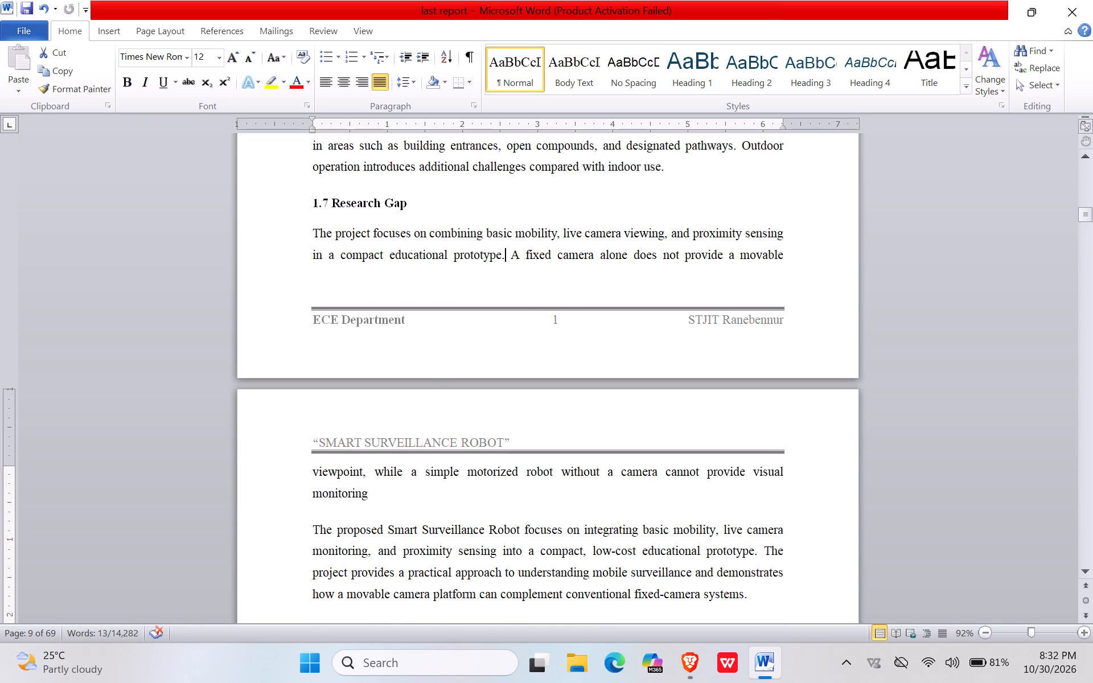
drag(453, 513, 343, 457)
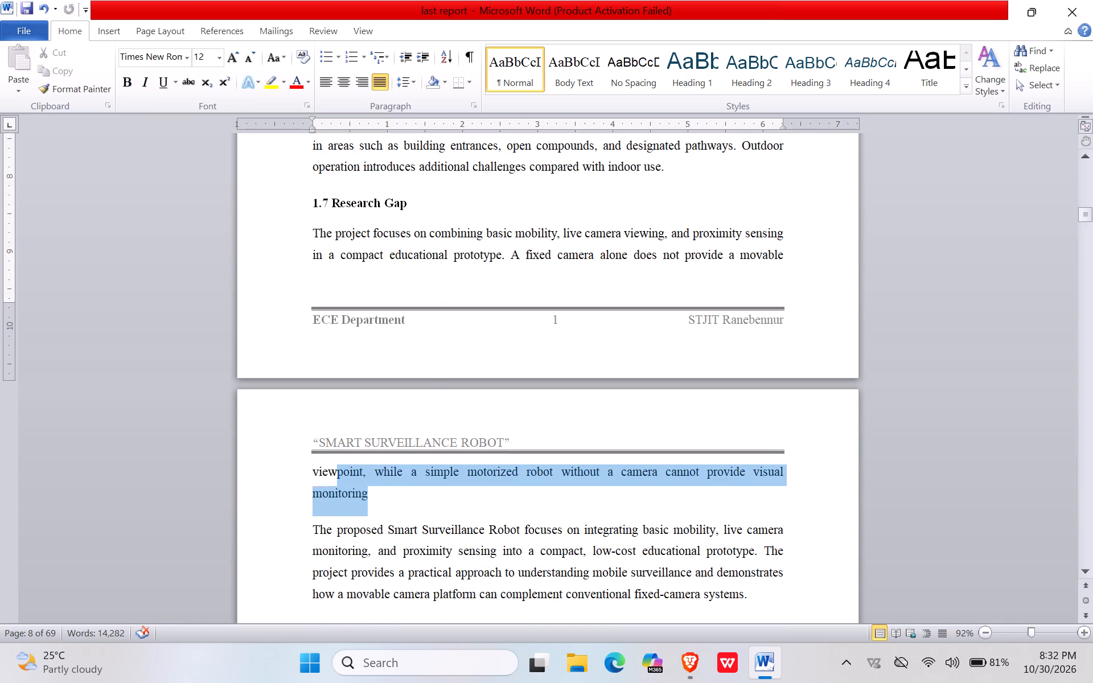
drag(343, 457, 504, 290)
key(BackSpace)
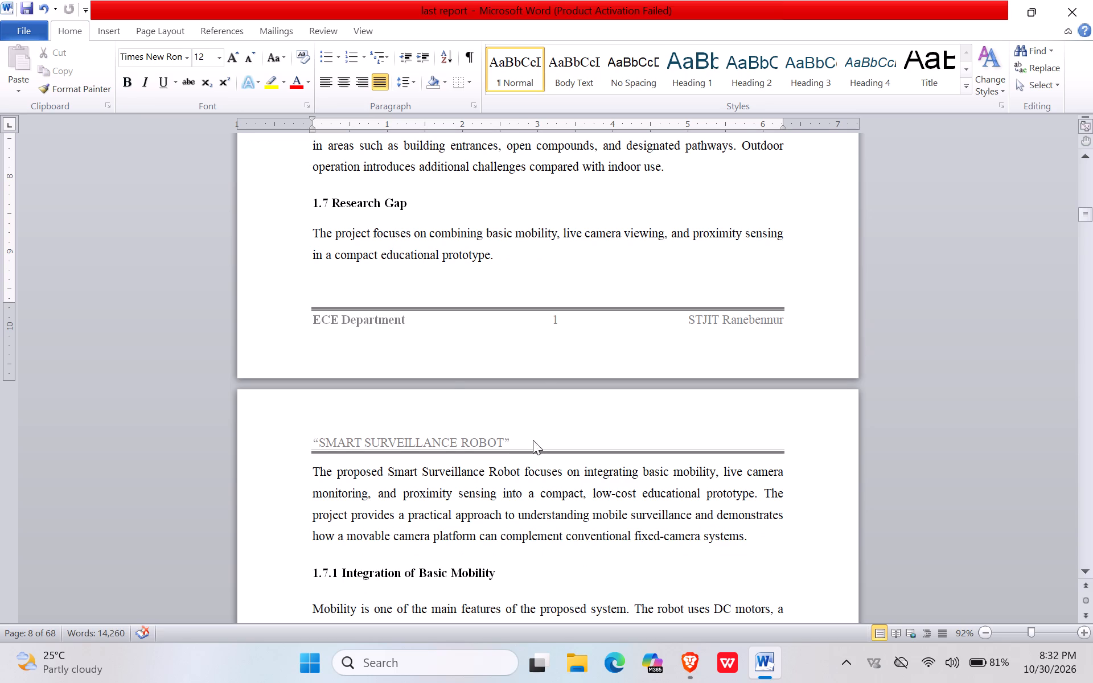
Delete the remaining "The project focuses on combining basic mobility" paragraph under the 1.7 Research Gap heading.
drag(541, 276, 328, 236)
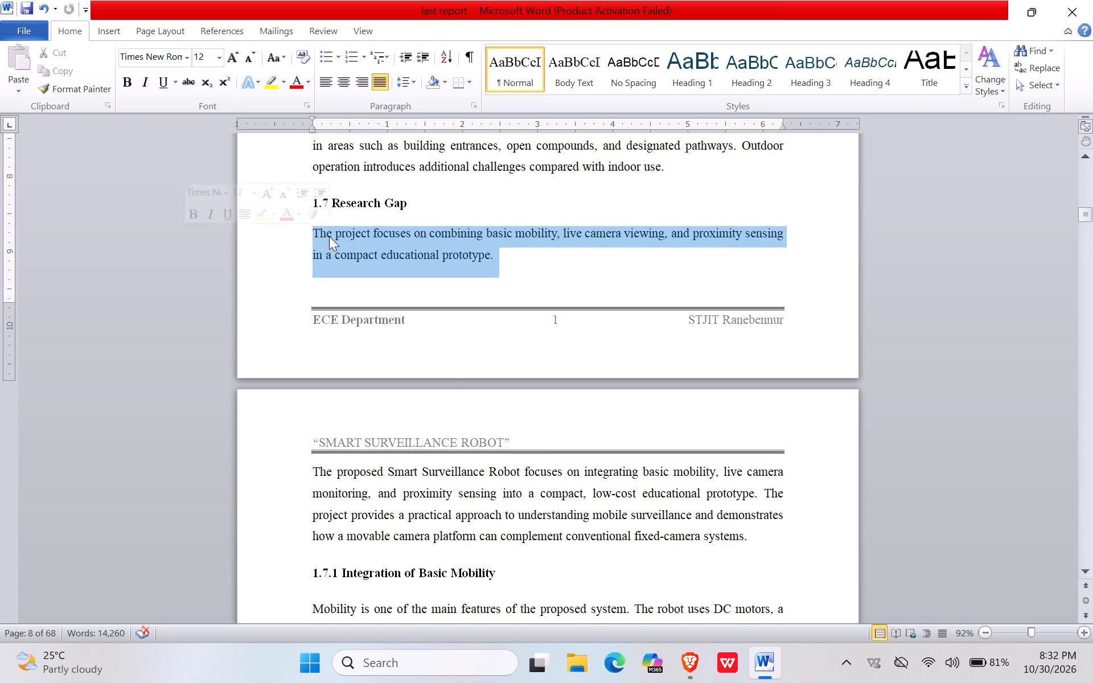
key(BackSpace)
Delete the paragraph beginning "This information can help the system identify nearby obstacles" from section 1.7.3 Proximity Sensing and Obstacle Detection.
scroll(340, 247, down, 3)
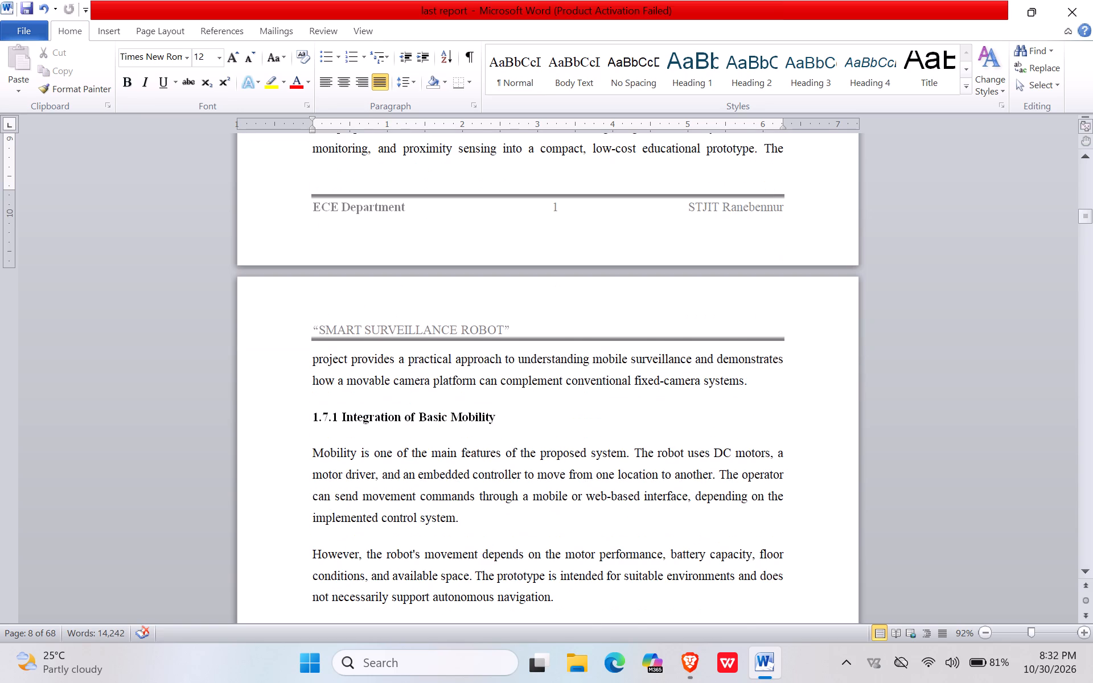
scroll(405, 376, down, 6)
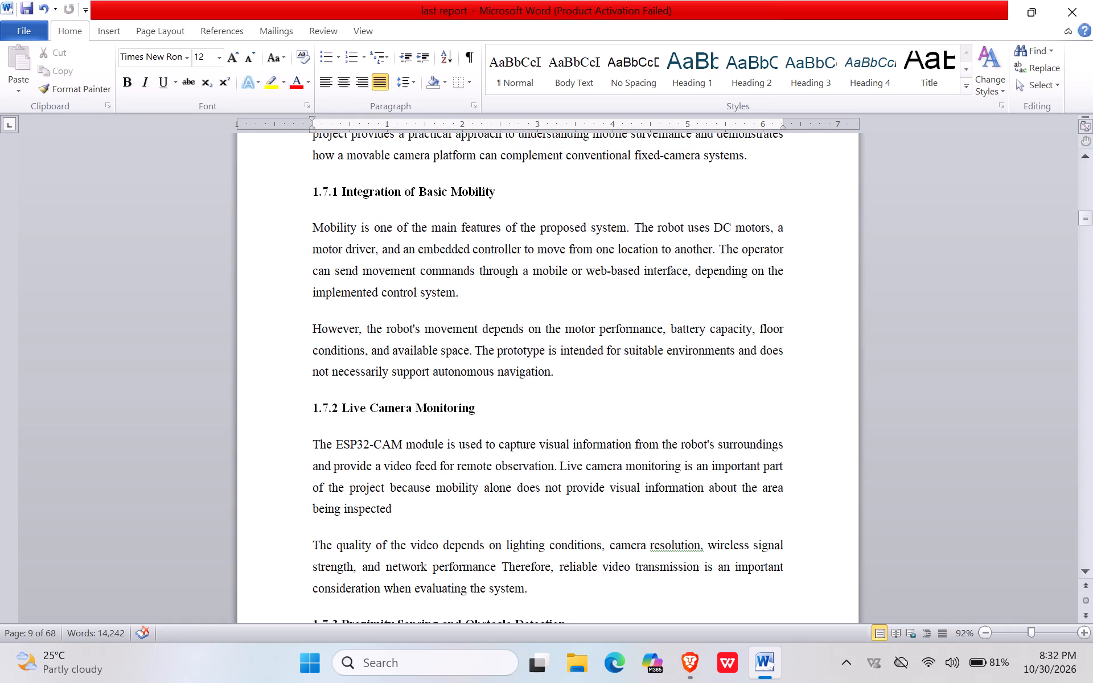
scroll(159, 616, down, 3)
scroll(351, 473, down, 4)
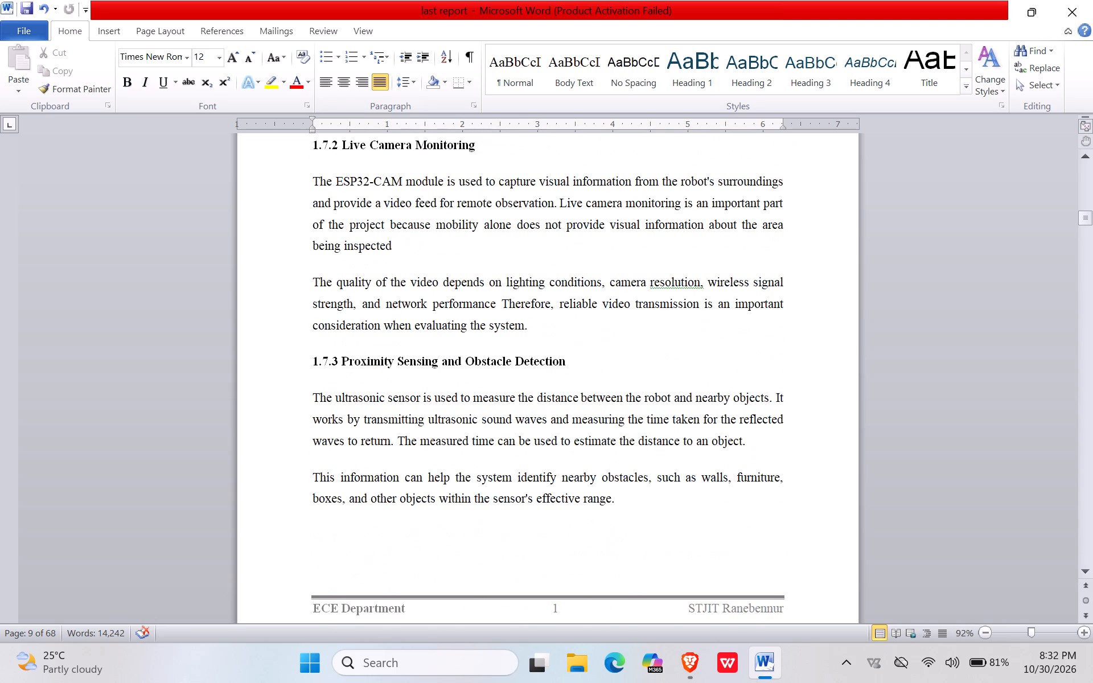
scroll(370, 470, down, 7)
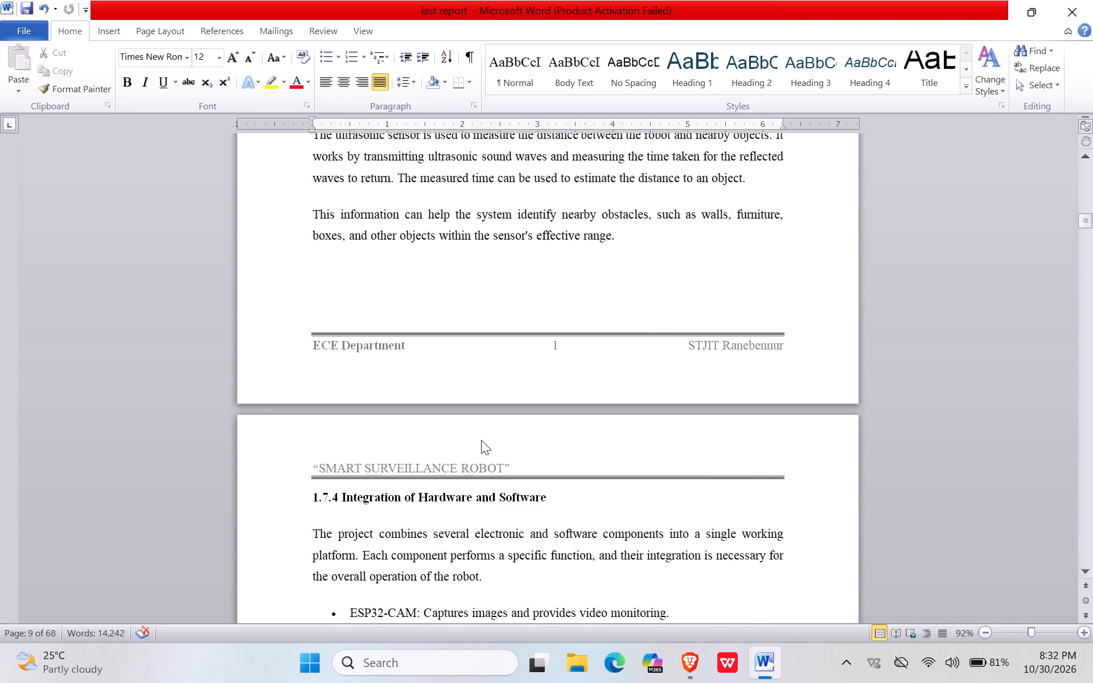
scroll(487, 437, up, 4)
drag(626, 380, 303, 368)
key(BackSpace)
Review sections 1.7.4 to 1.7.7, including the numbered future scope list, for content that could be removed.
scroll(308, 374, down, 13)
scroll(343, 414, down, 5)
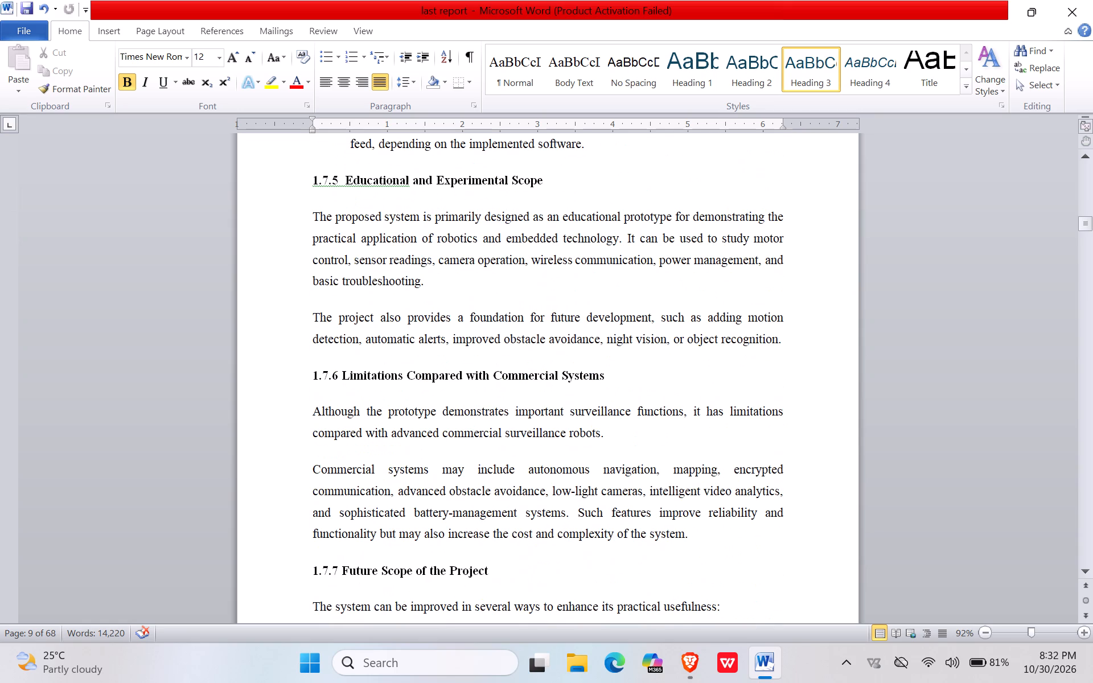
scroll(393, 369, down, 6)
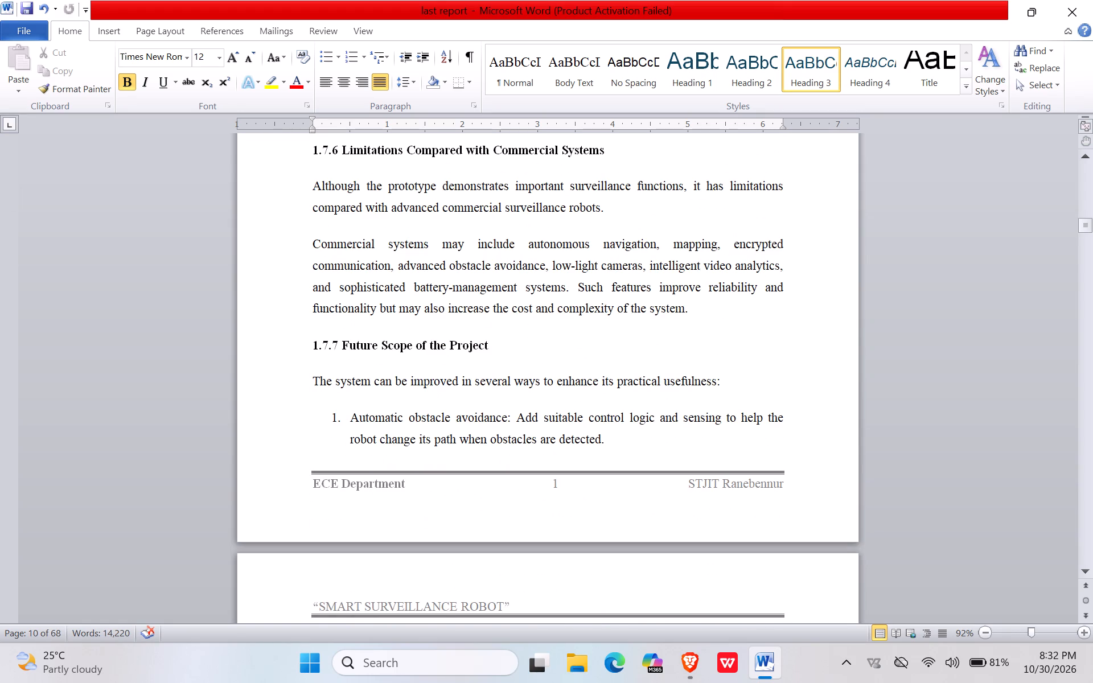
scroll(401, 375, down, 10)
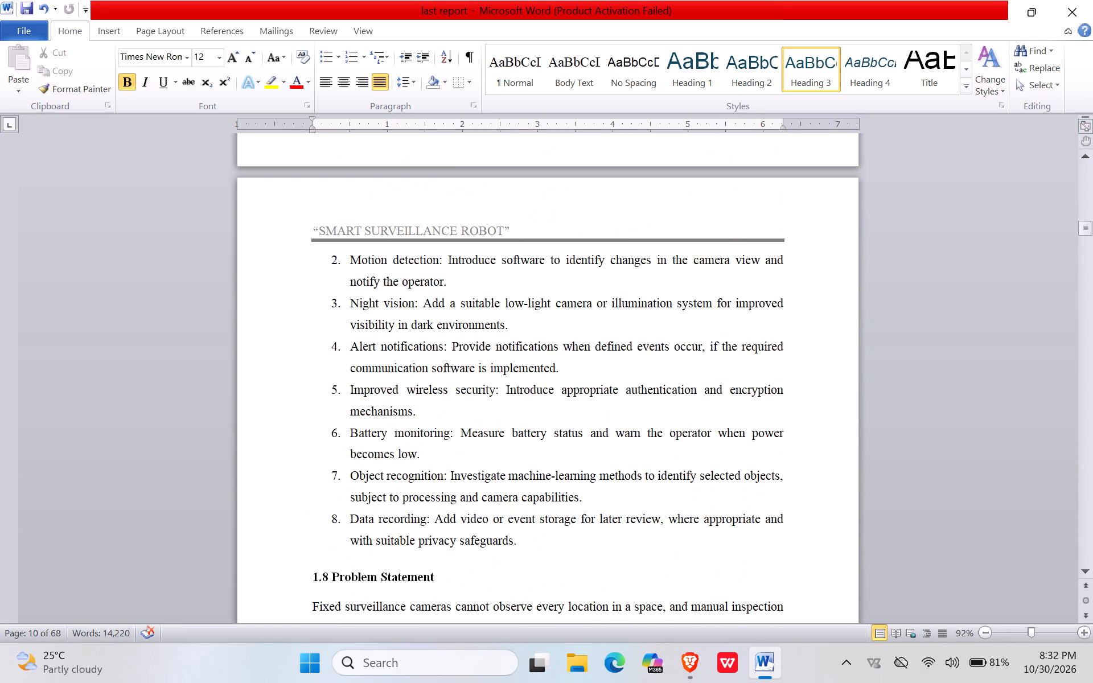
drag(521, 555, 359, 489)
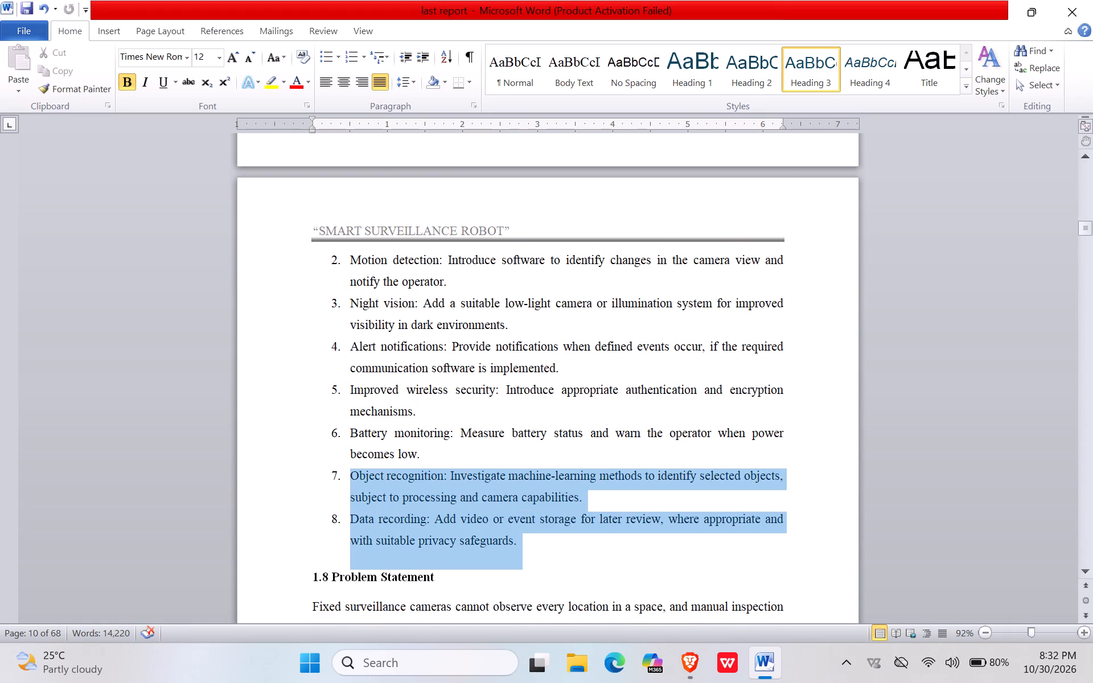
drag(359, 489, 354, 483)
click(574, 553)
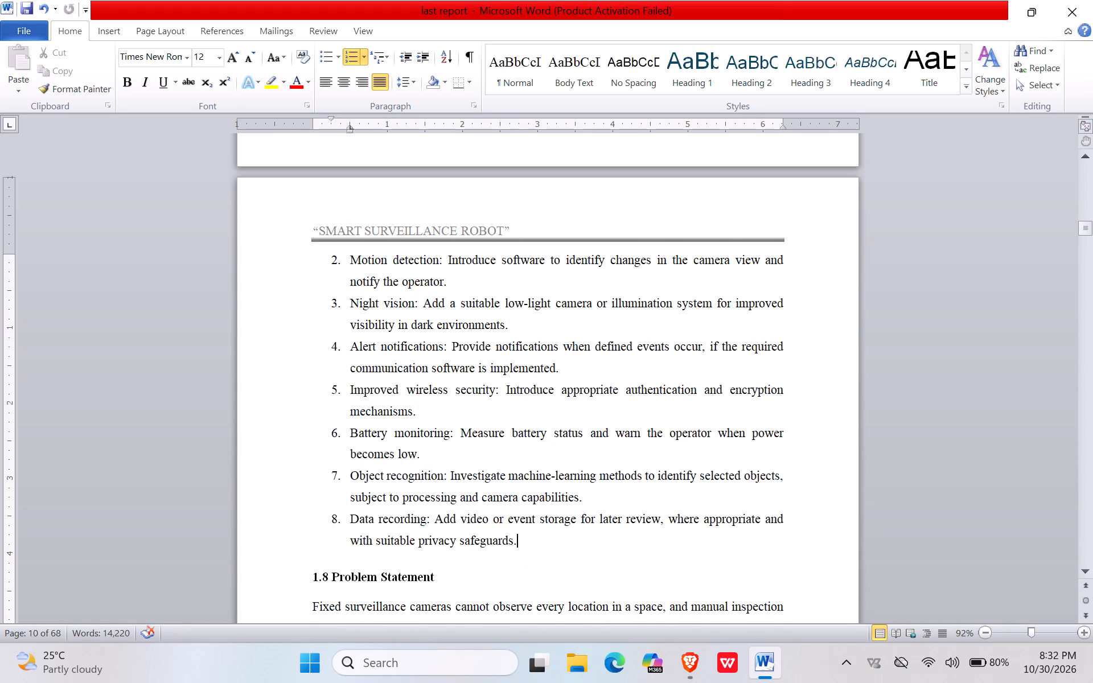
Delete the paragraph beginning "Surveillance systems play an important role" from section 1.8 Problem Statement.
scroll(508, 556, down, 4)
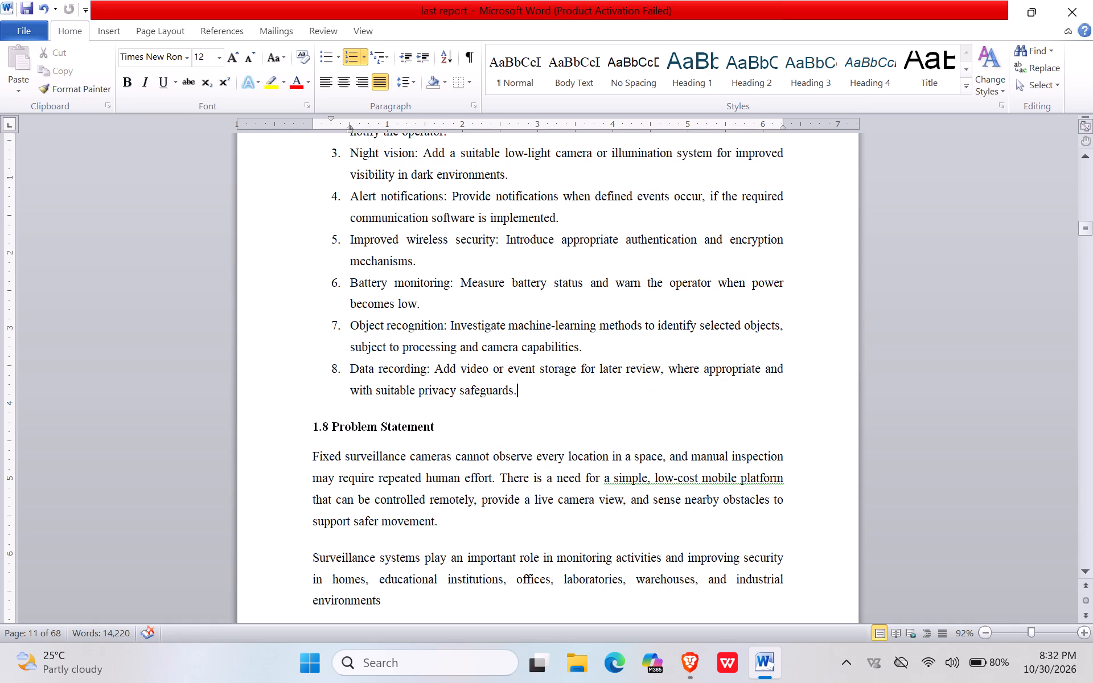
scroll(498, 475, down, 1)
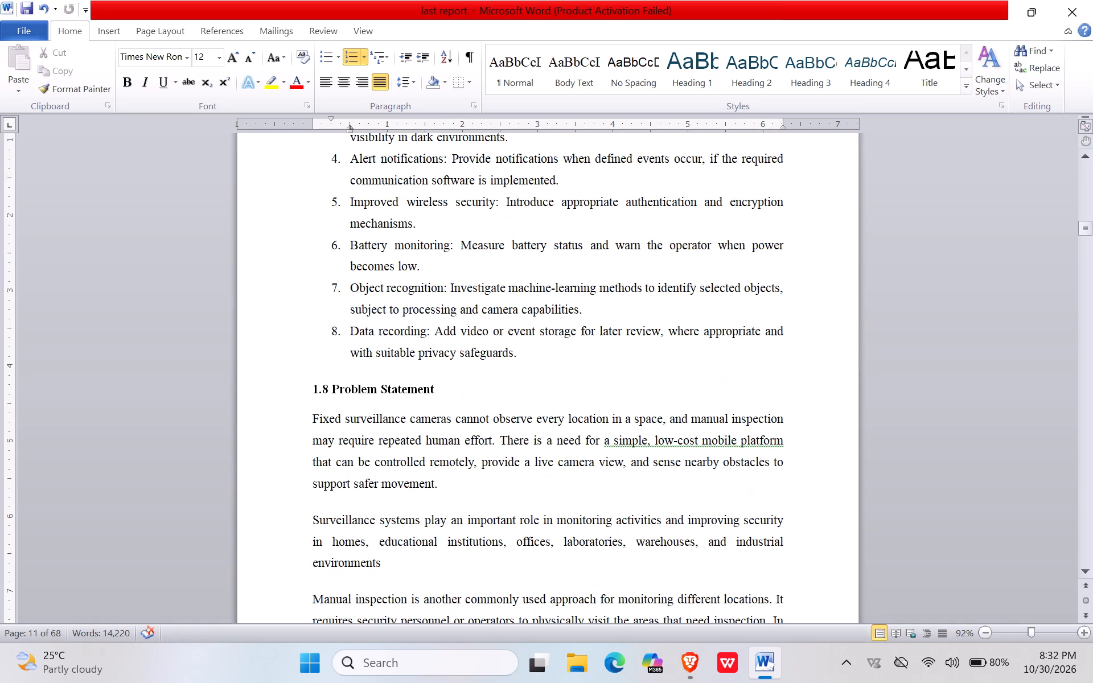
scroll(495, 506, down, 4)
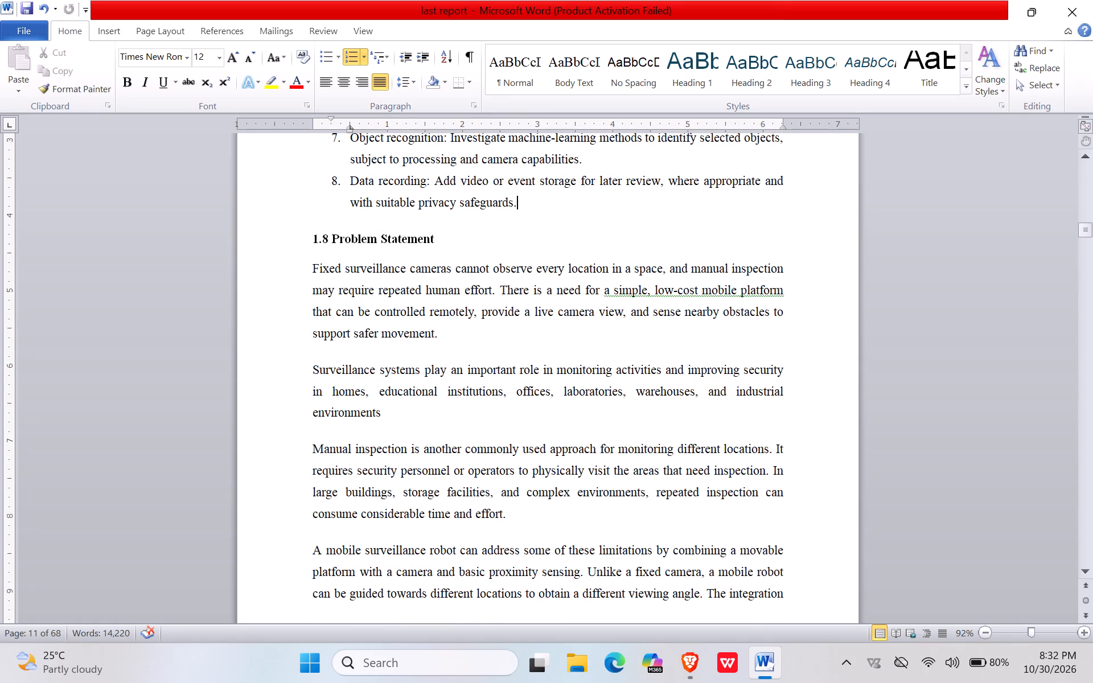
scroll(441, 499, down, 2)
drag(416, 346, 297, 299)
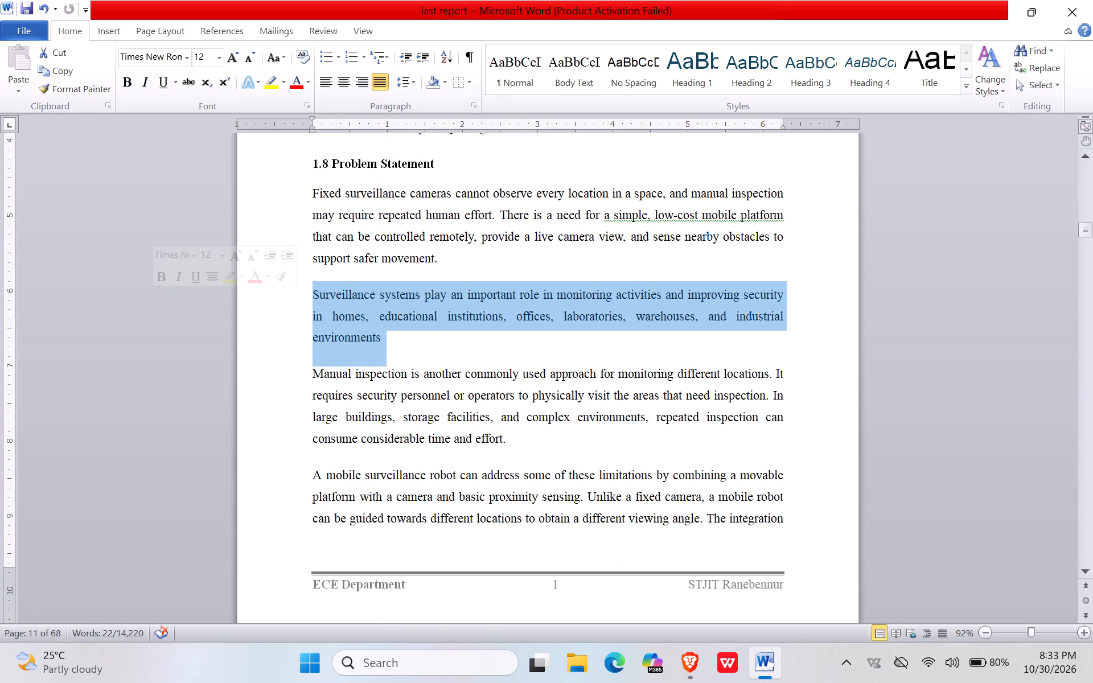
key(BackSpace)
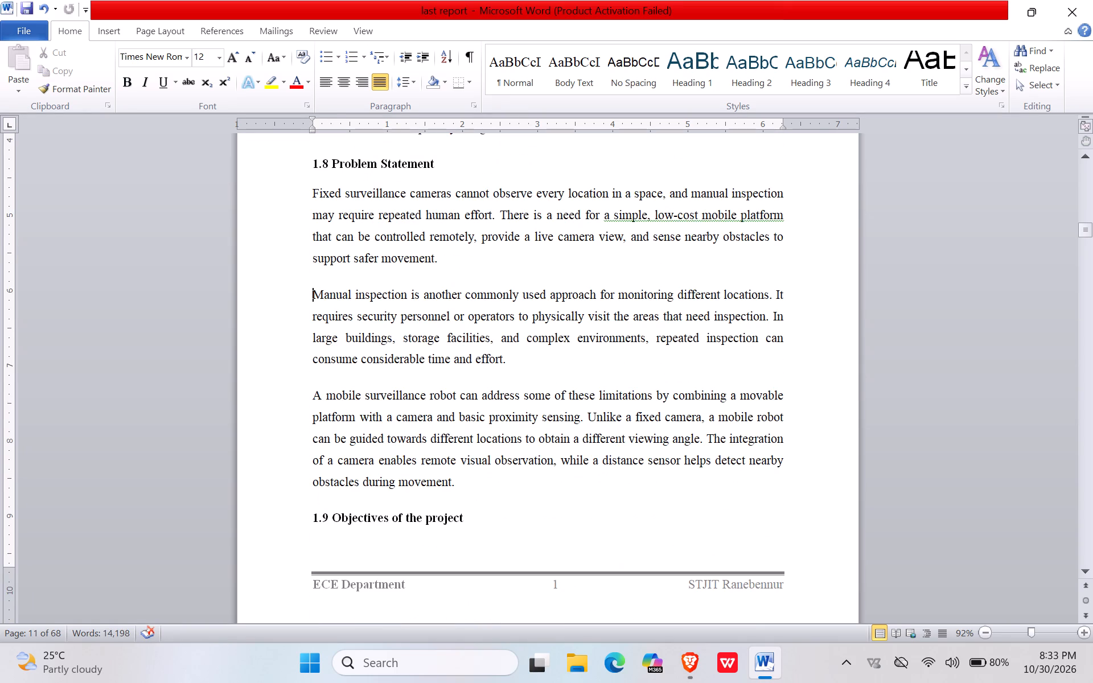
Delete the sentence beginning "The integration of a camera enables remote visual observation" from the last paragraph of section 1.8 Problem Statement.
scroll(351, 493, down, 1)
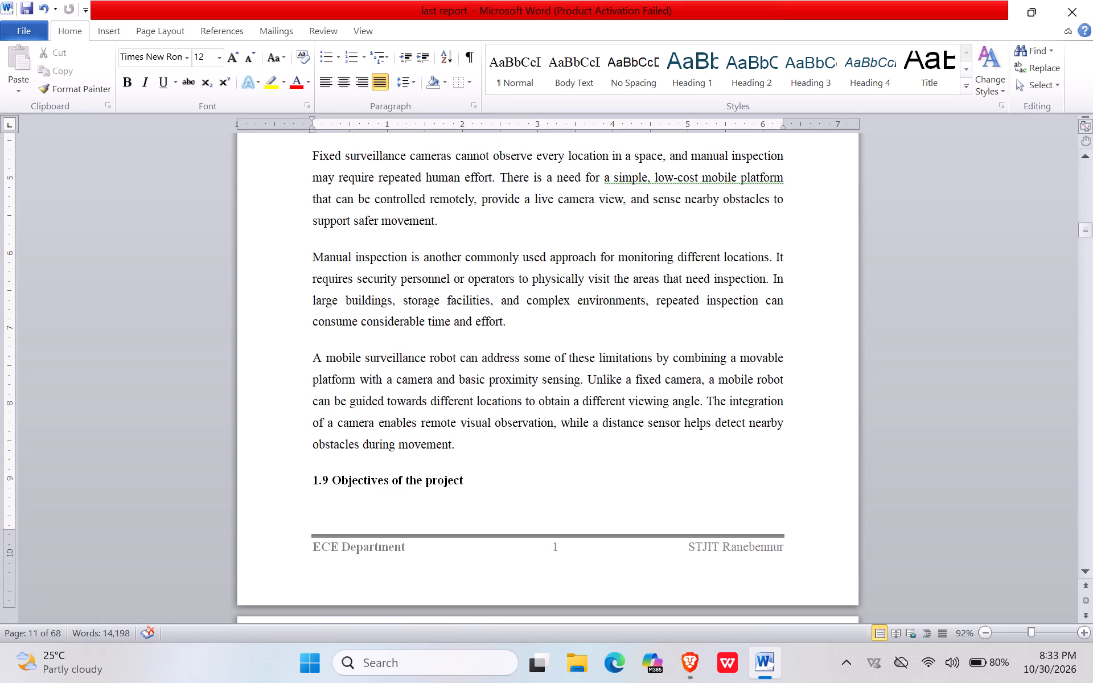
drag(706, 395, 721, 439)
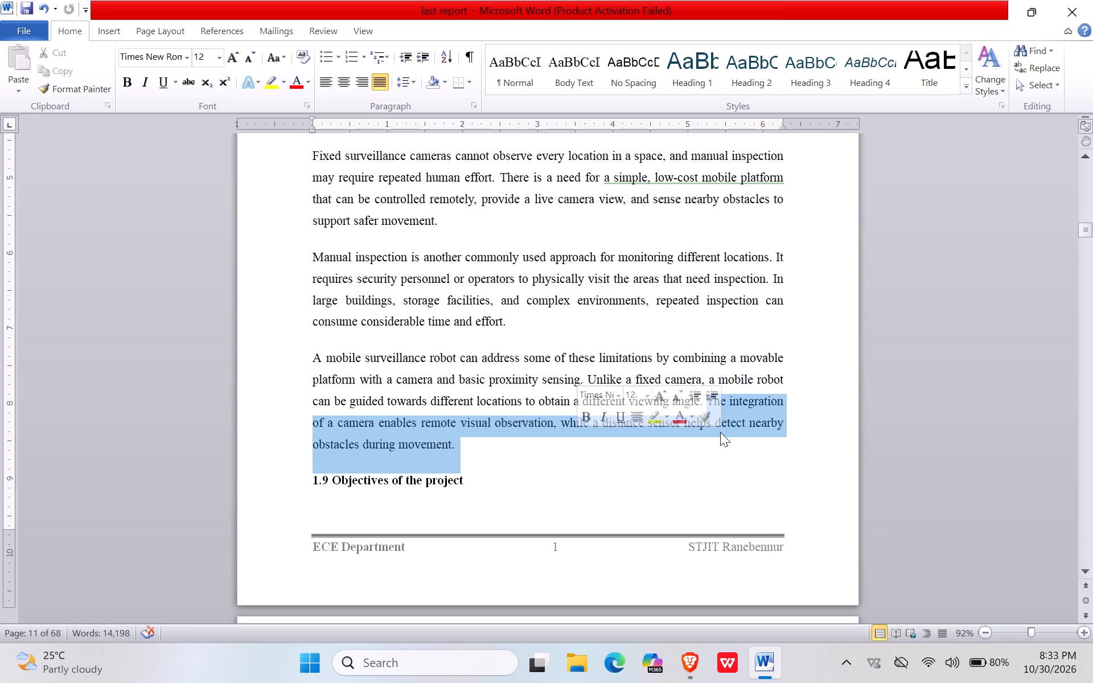
key(BackSpace)
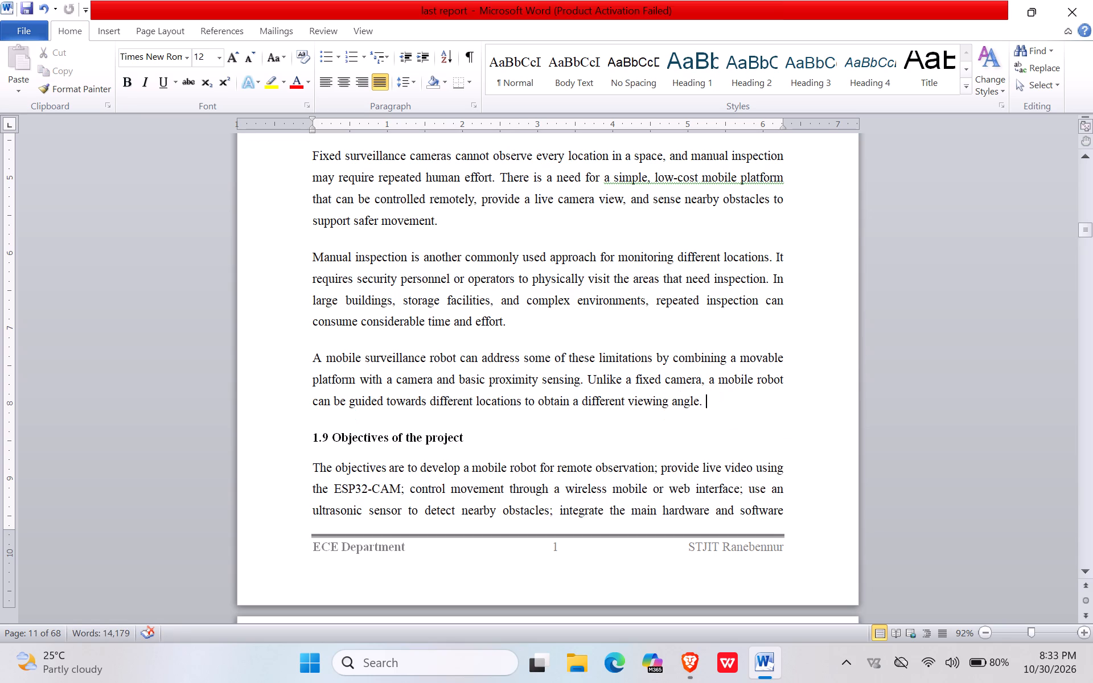
Delete the paragraph beginning "Another objective is to evaluate" from section 1.9, along with the blank lines above the 1.10 Report Organization heading.
scroll(718, 447, down, 3)
scroll(686, 526, down, 16)
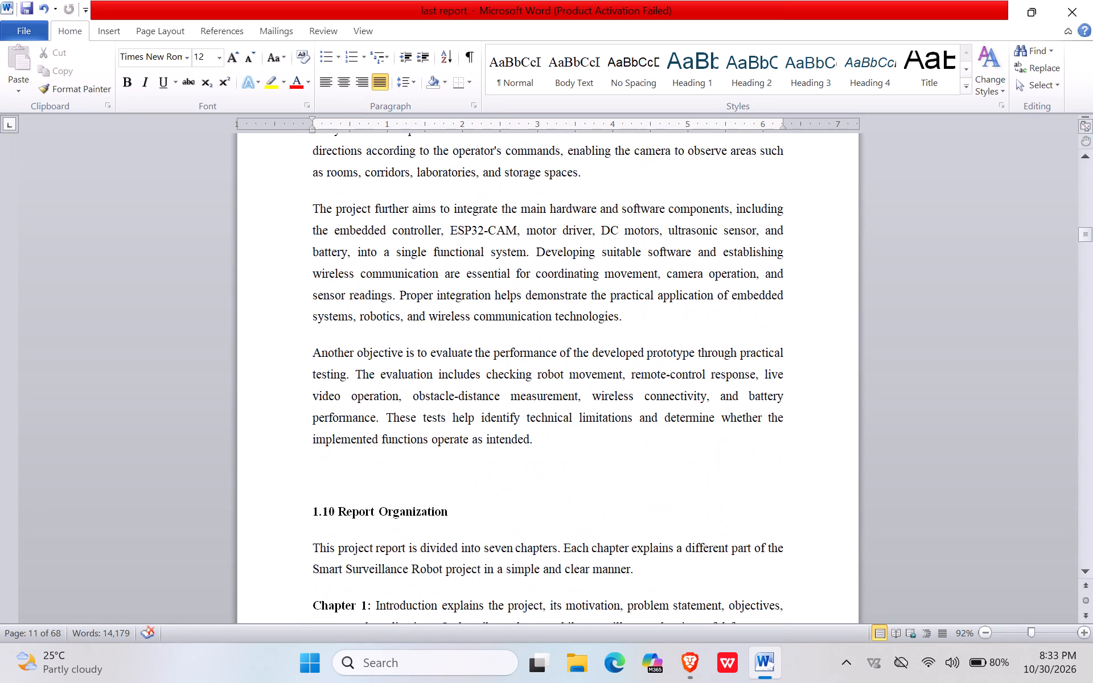
drag(572, 439, 556, 439)
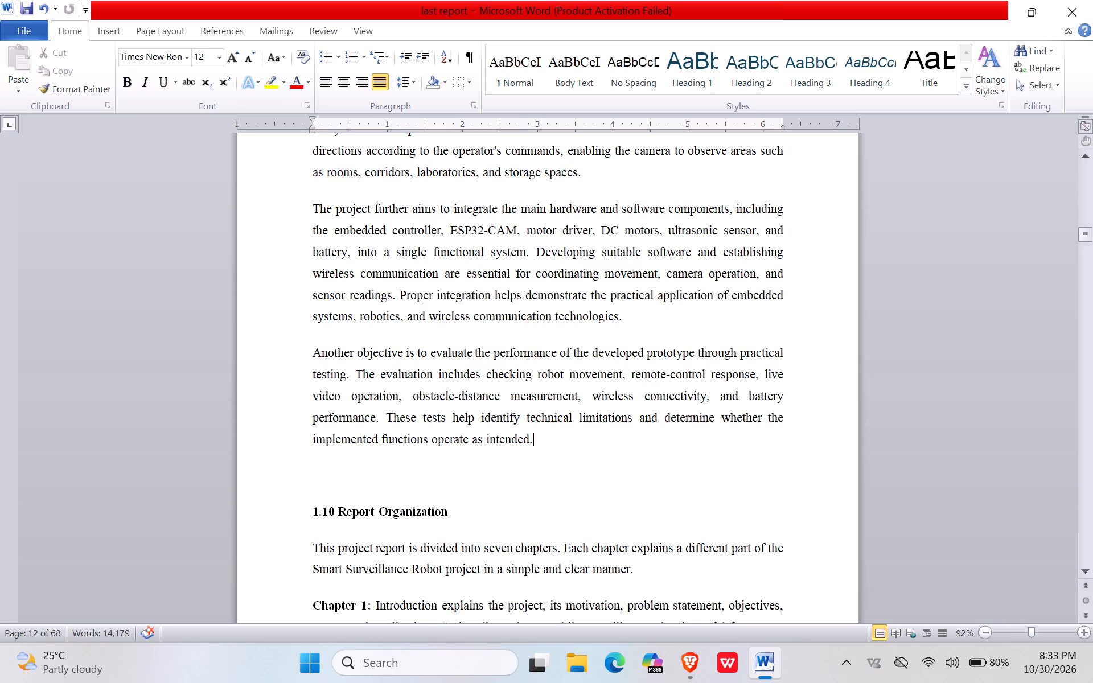
drag(556, 439, 307, 361)
key(BackSpace)
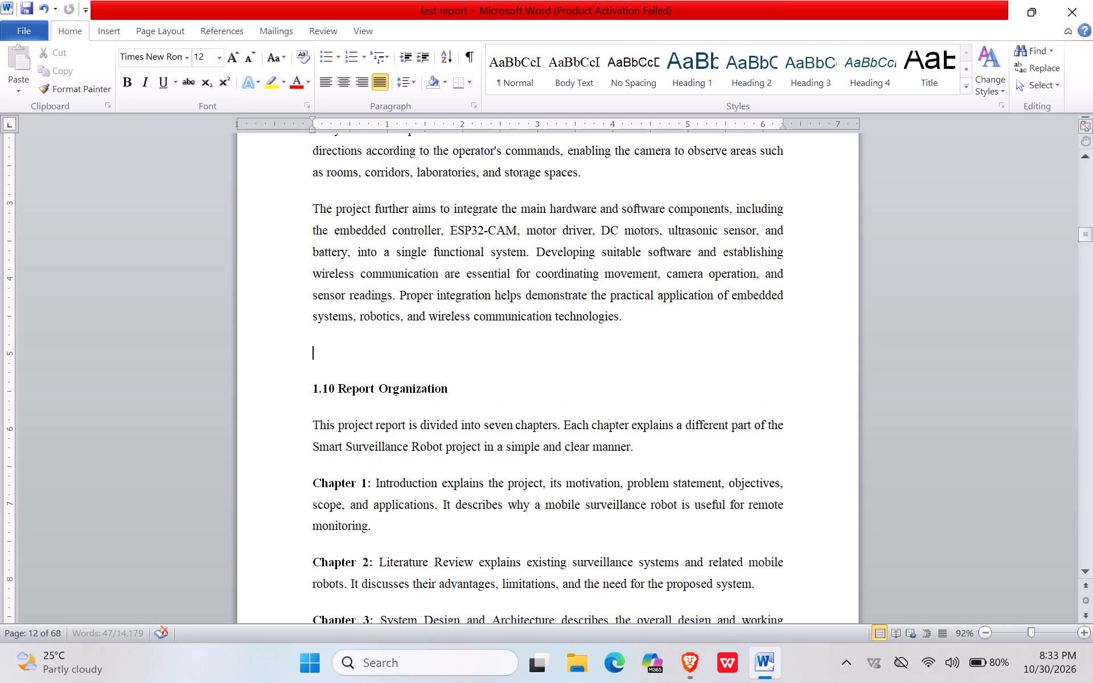
key(BackSpace)
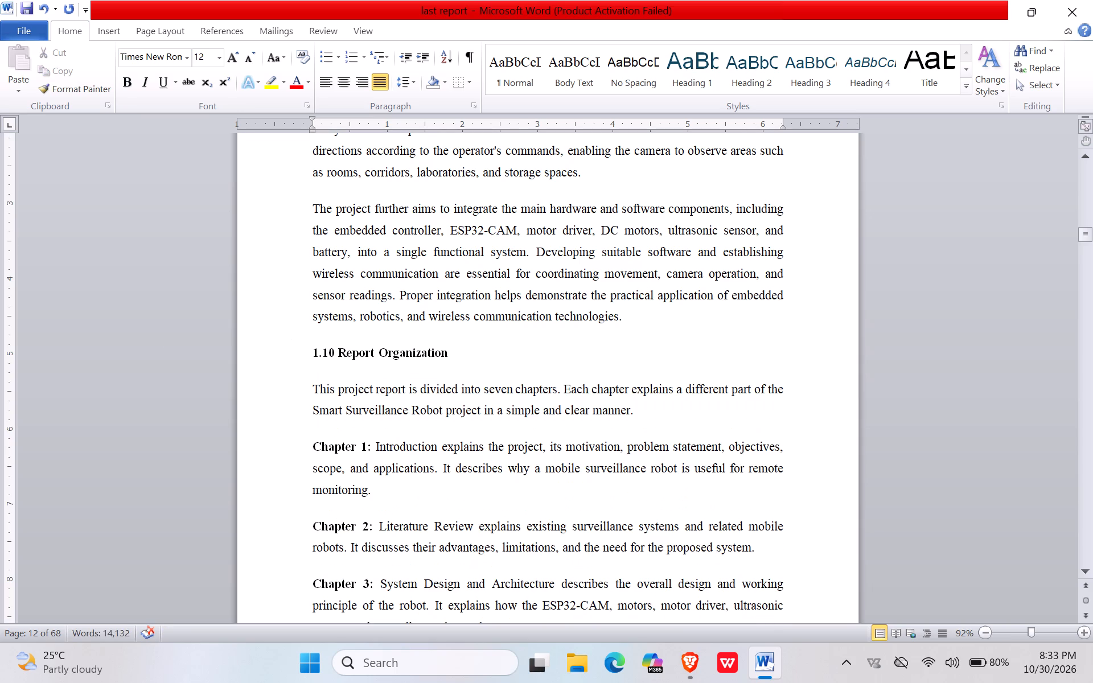
Insert eight blank lines before the CHAPTER 2 heading so that the chapter starts on a new page.
scroll(313, 360, down, 15)
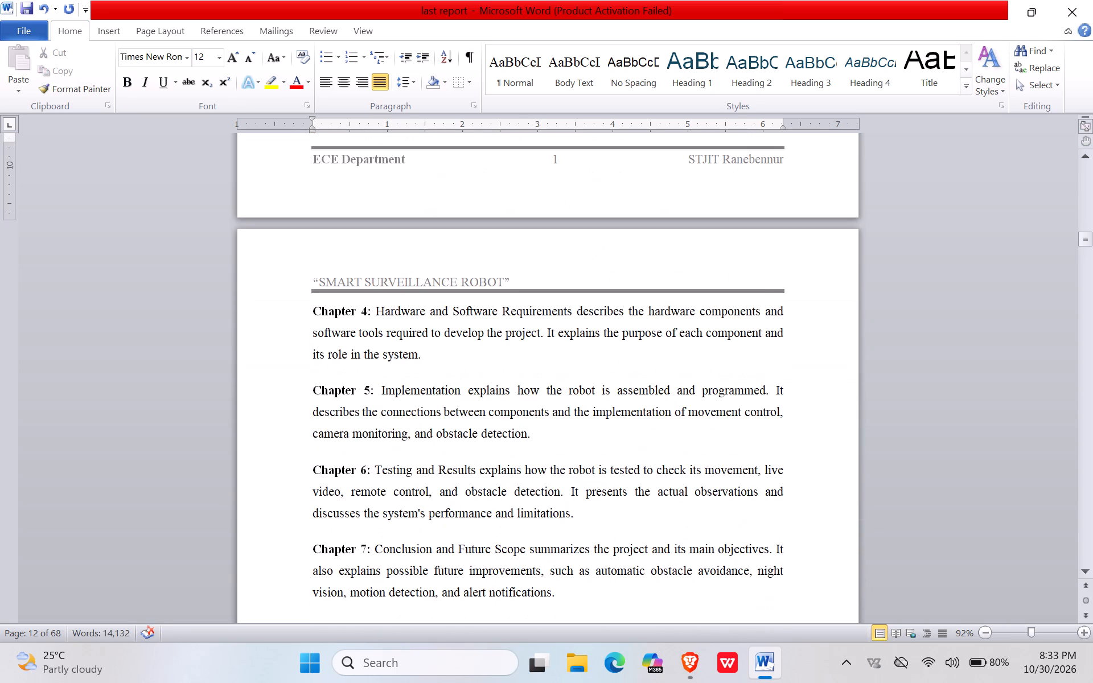
scroll(358, 352, down, 14)
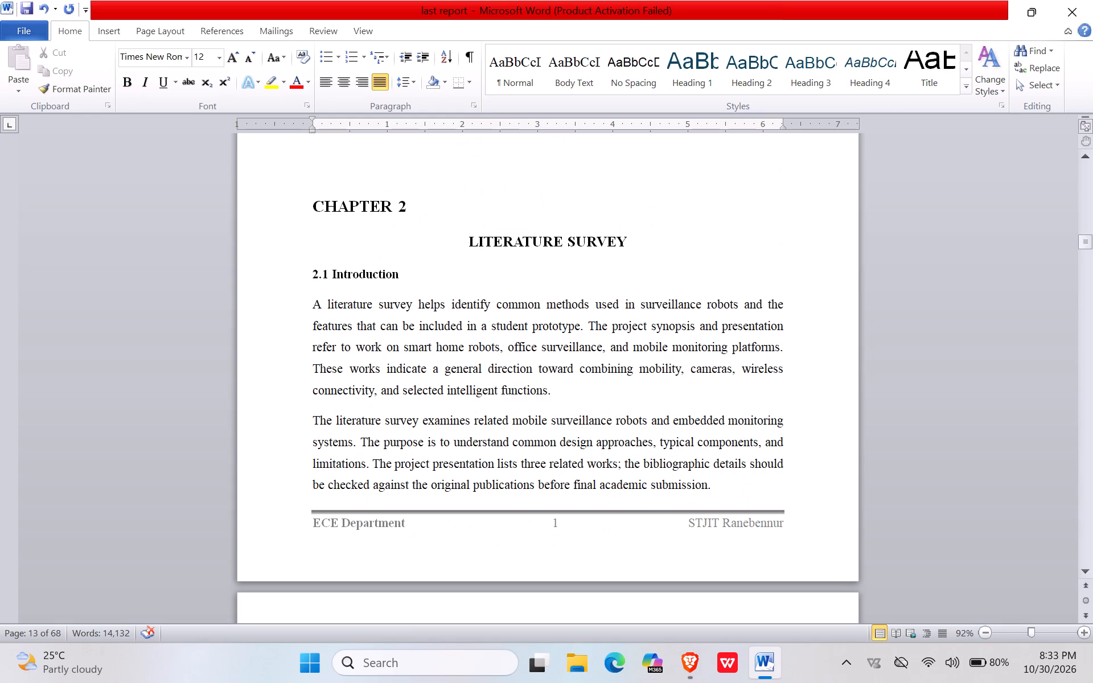
click(312, 213)
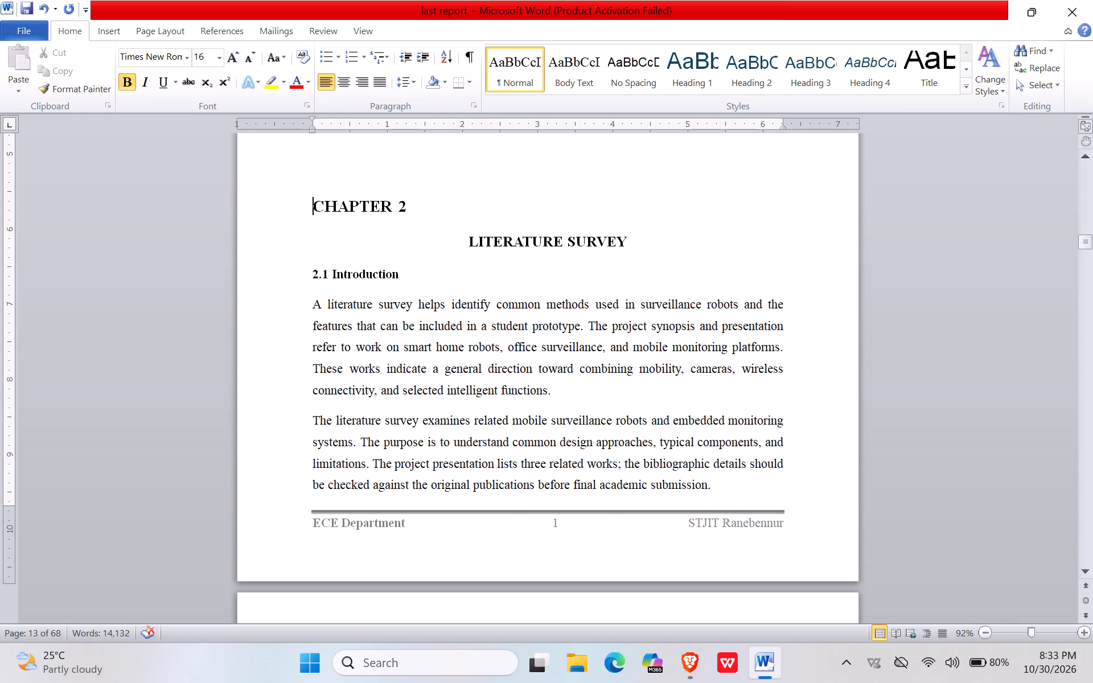
key(Return)
key(Return)
key(Return)
key(Return)
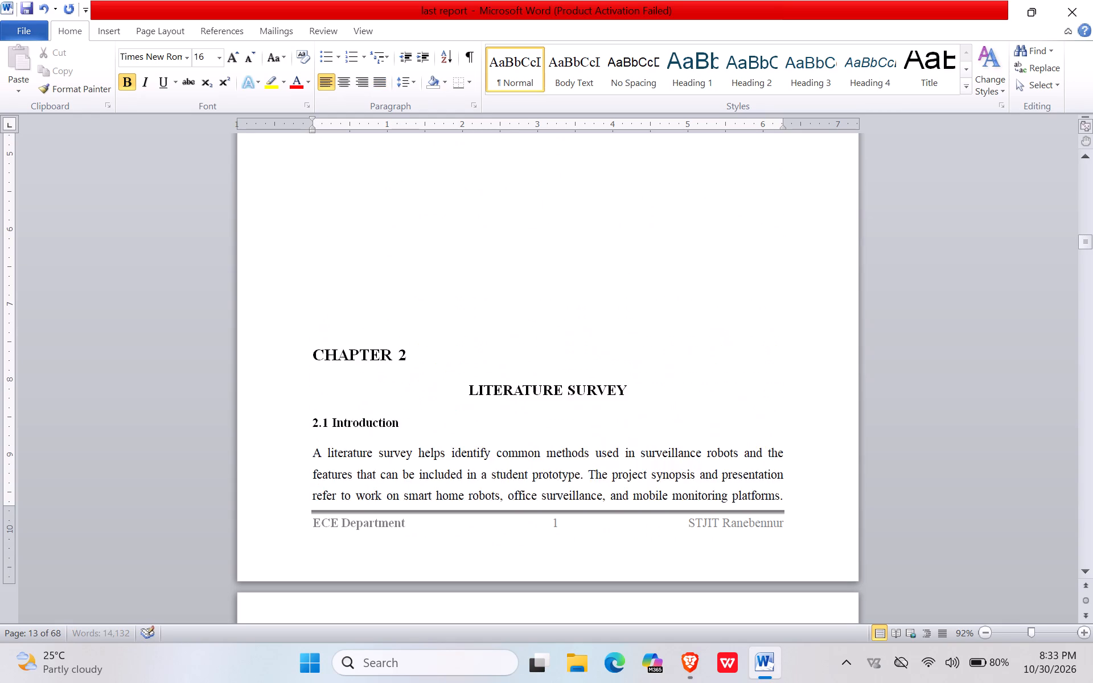
key(Return)
key(Return)
key(Return)
key(Return)
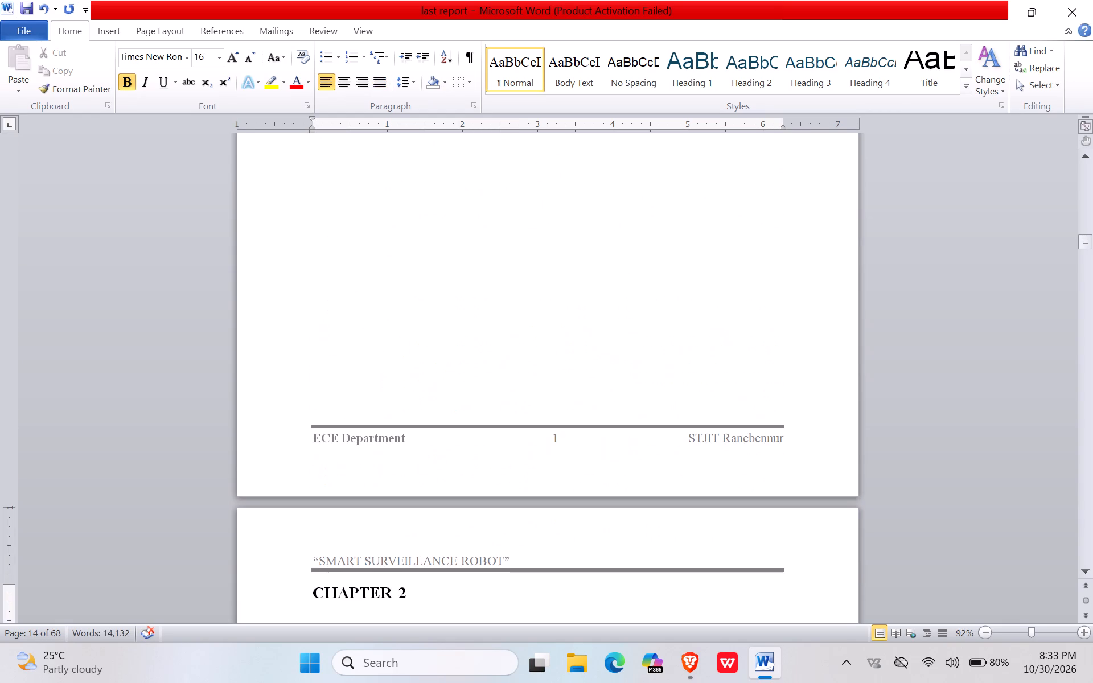
Delete the text from "The literature survey examines" through "systems. The" at the start of the second paragraph in section 2.1 Introduction.
scroll(330, 220, down, 5)
scroll(397, 283, down, 2)
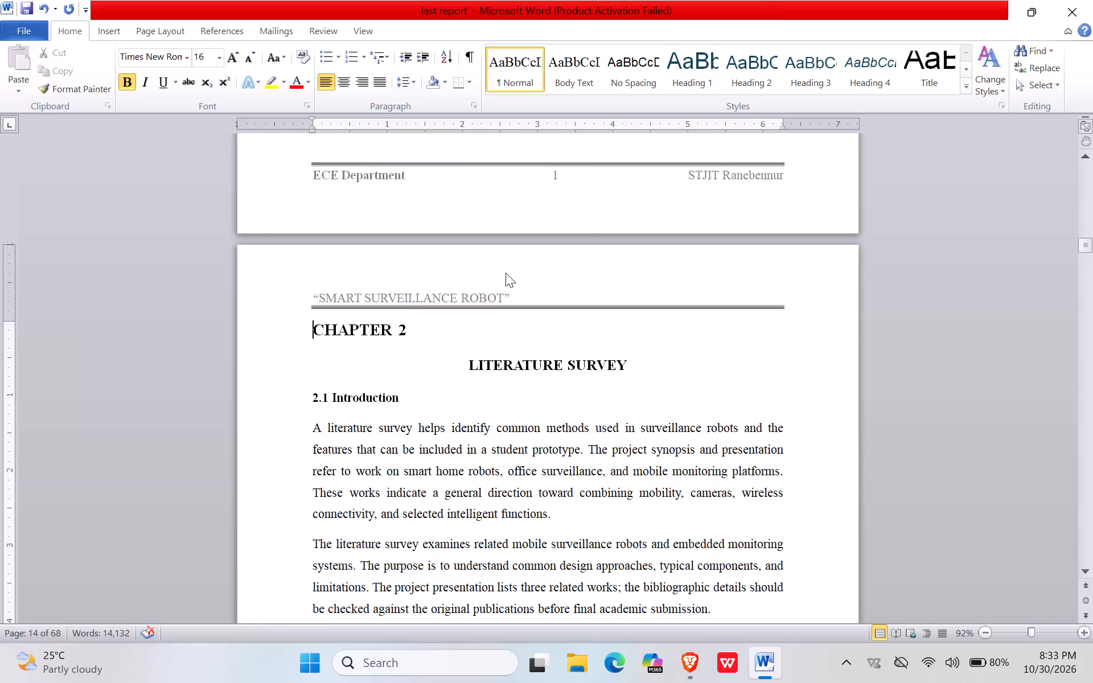
scroll(506, 273, down, 1)
scroll(506, 273, up, 20)
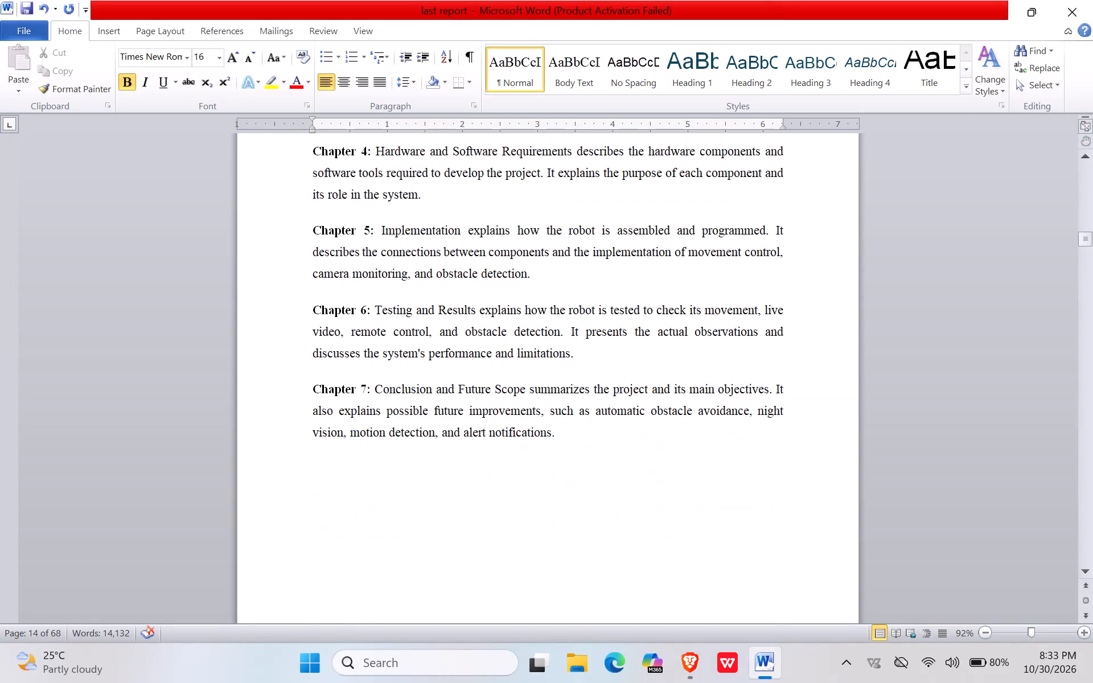
scroll(502, 267, up, 5)
scroll(502, 267, down, 20)
scroll(502, 267, down, 4)
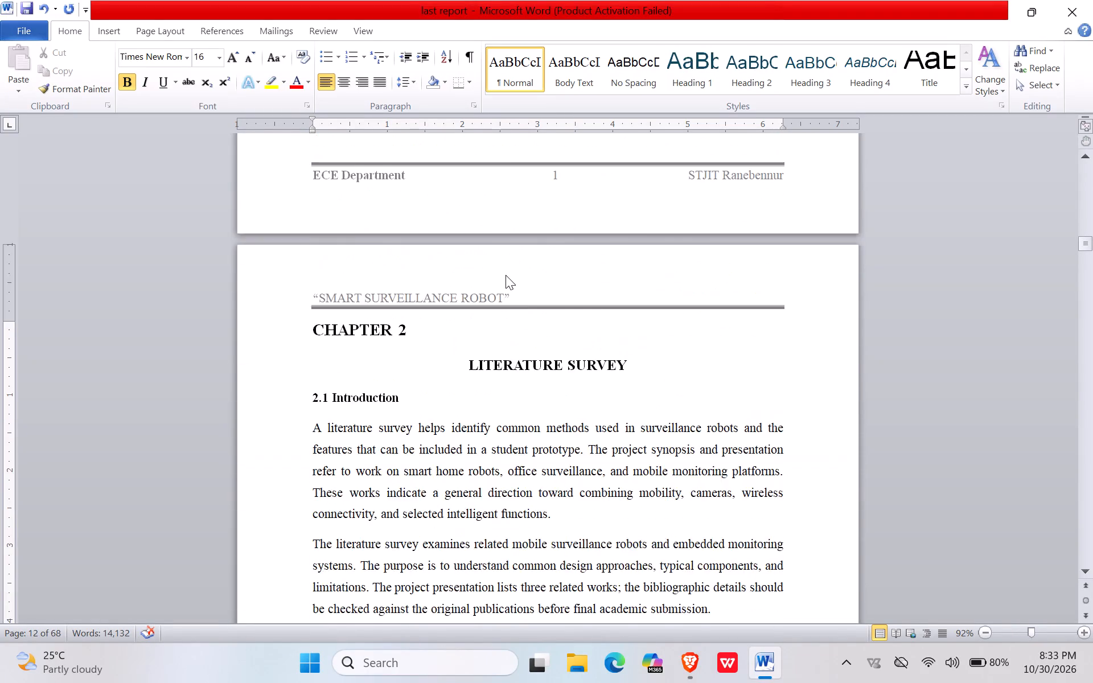
scroll(506, 275, down, 17)
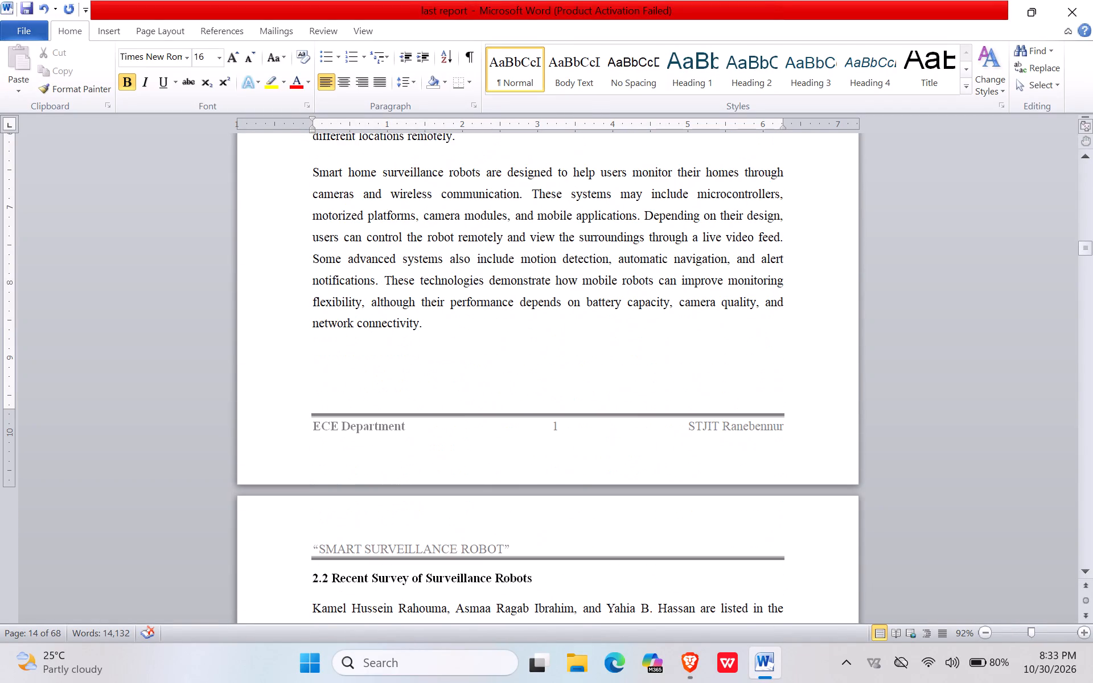
scroll(470, 305, down, 5)
scroll(472, 308, up, 11)
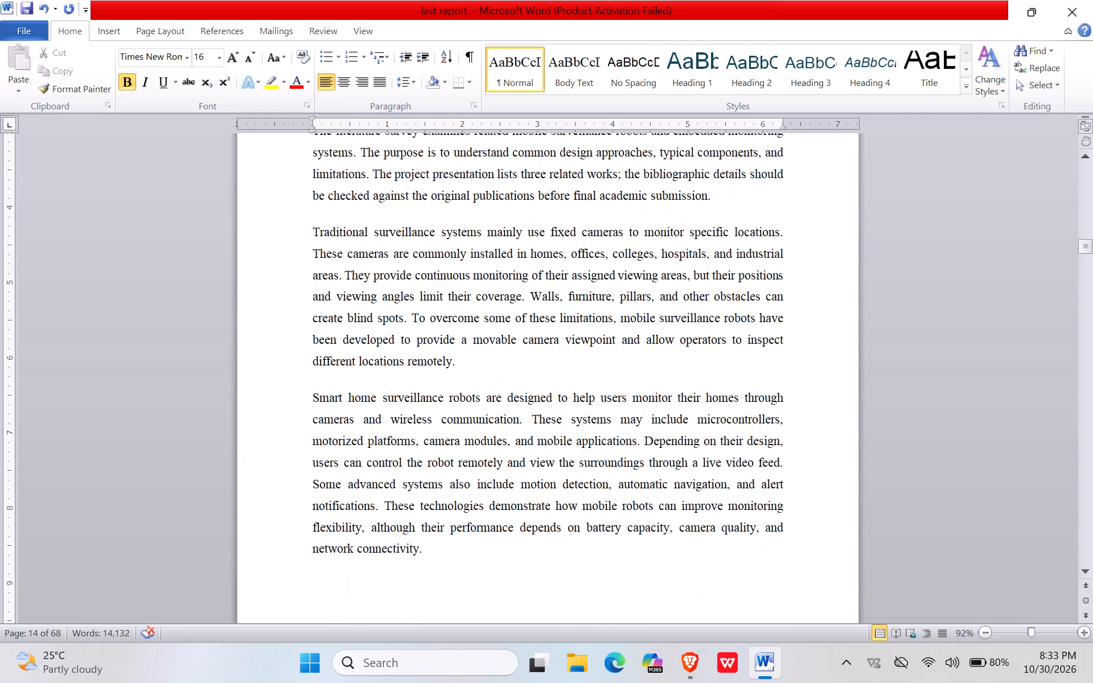
scroll(476, 298, up, 5)
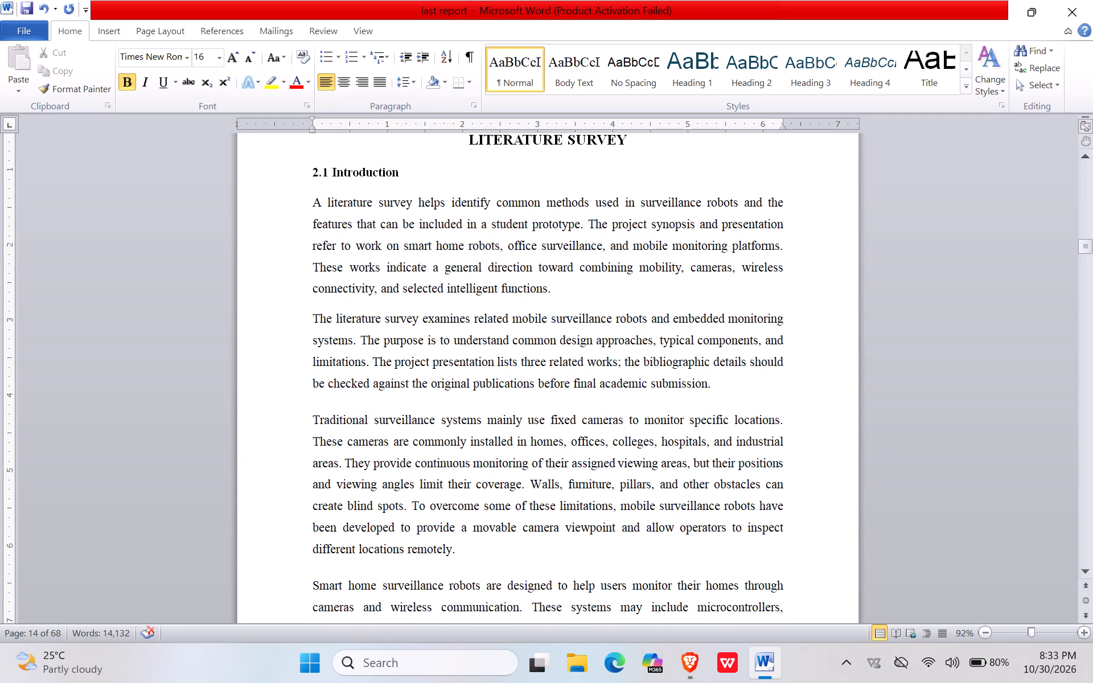
drag(737, 392, 386, 344)
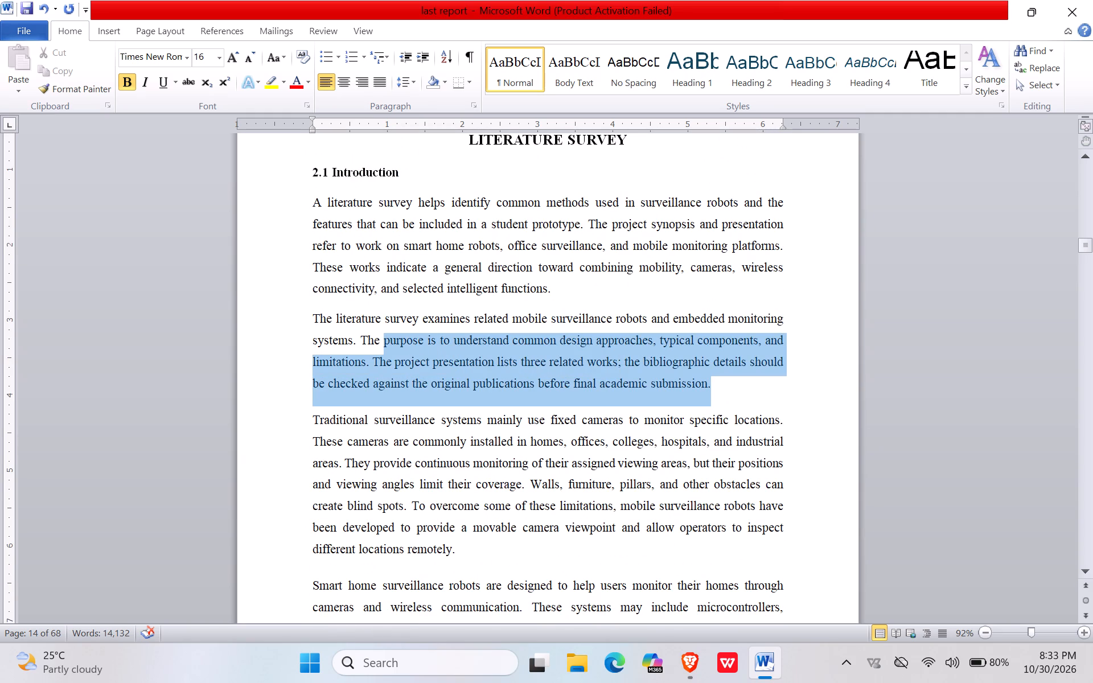
drag(386, 344, 389, 345)
click(363, 343)
drag(363, 342, 332, 332)
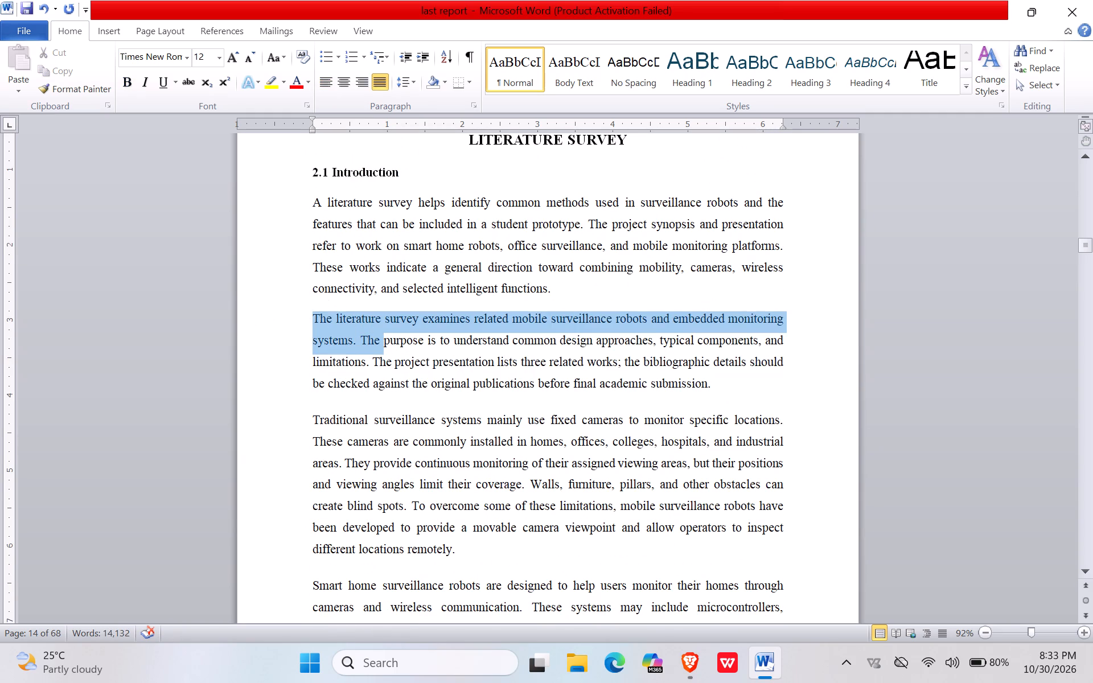
drag(332, 332, 323, 321)
key(BackSpace)
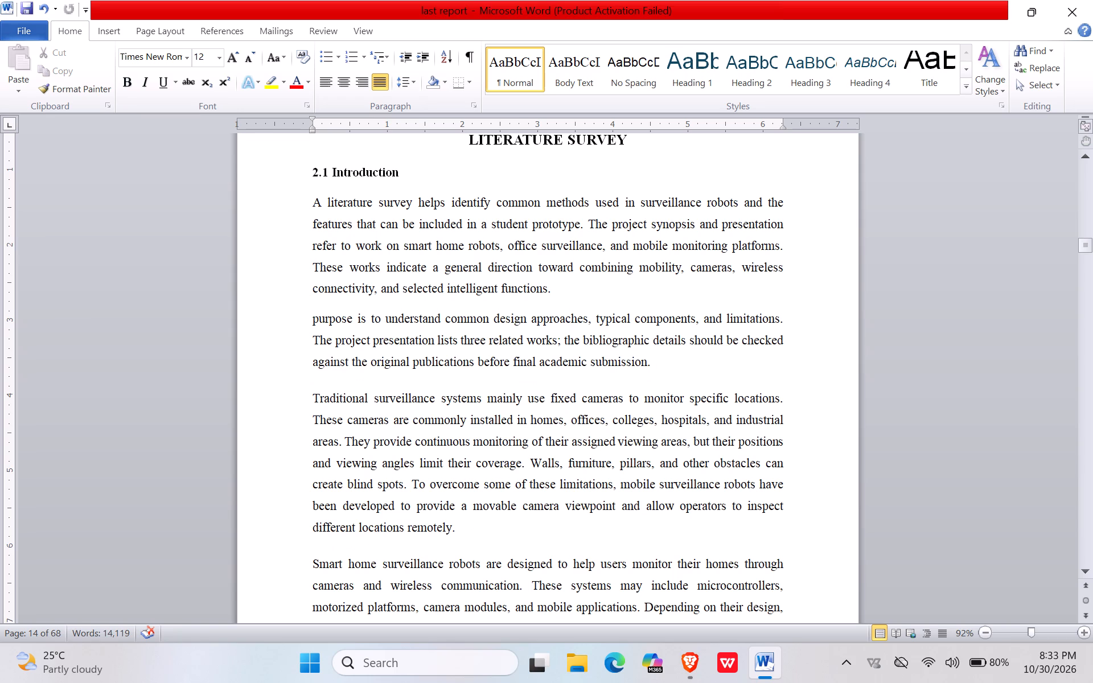
Delete the text from "Walls, furniture, pillars" to the end of the "Traditional surveillance systems" paragraph in section 2.1.
drag(528, 458, 538, 480)
drag(538, 480, 548, 521)
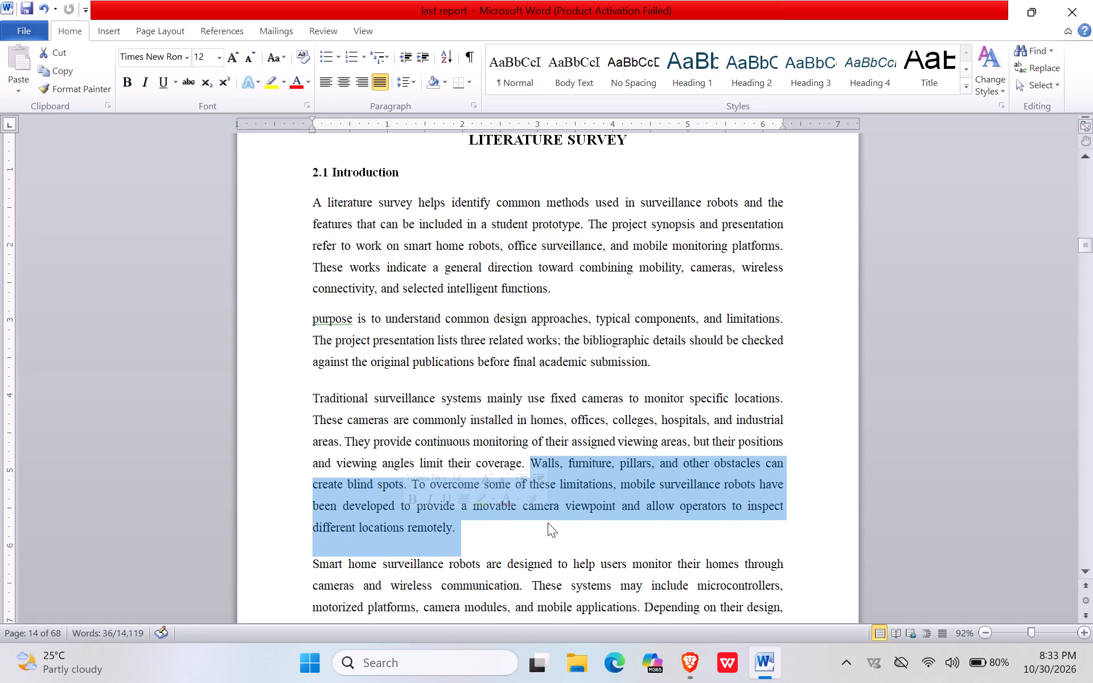
key(BackSpace)
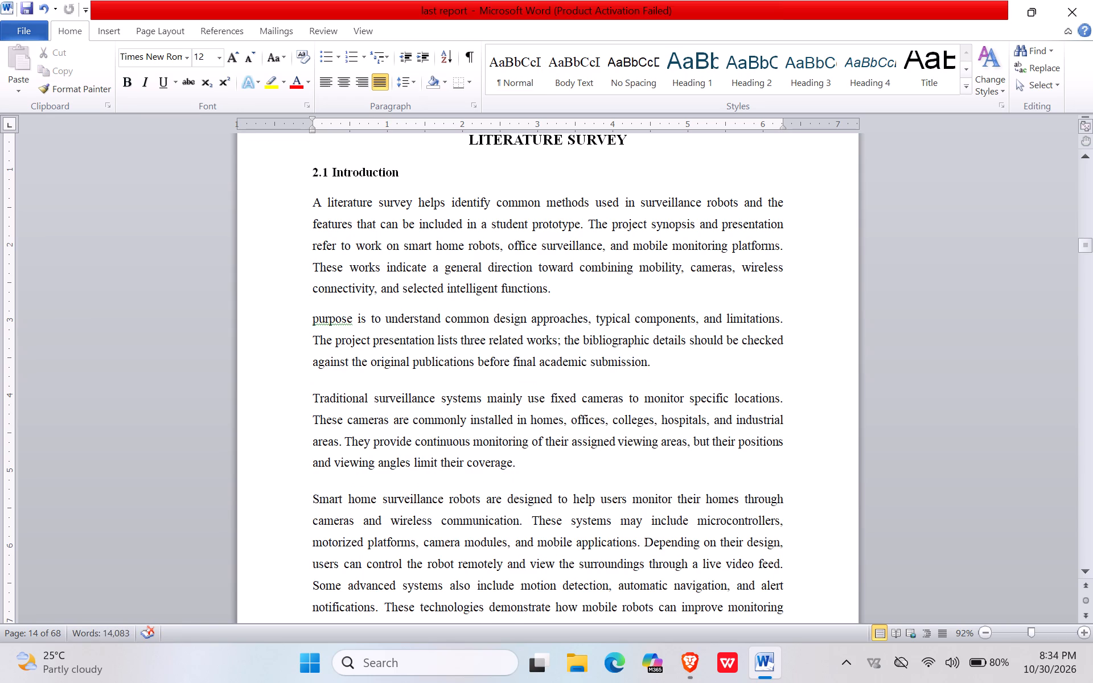
Delete the sentence beginning "Smart home surveillance robots are designed" from the last paragraph of section 2.1.
drag(532, 519, 334, 506)
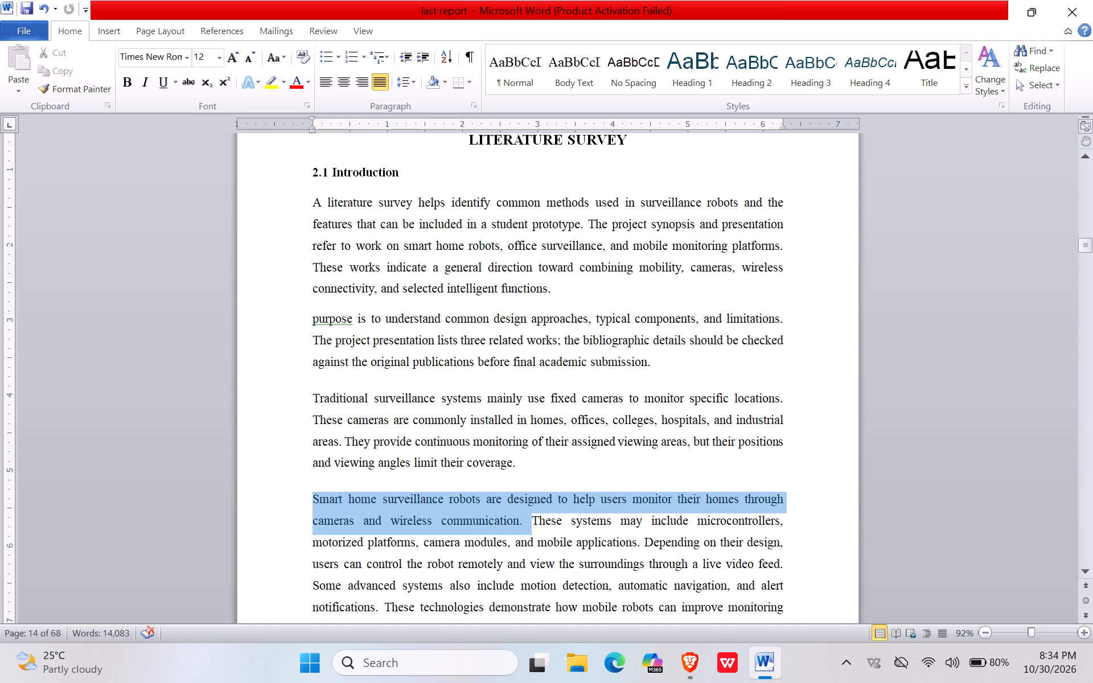
drag(334, 506, 331, 506)
key(BackSpace)
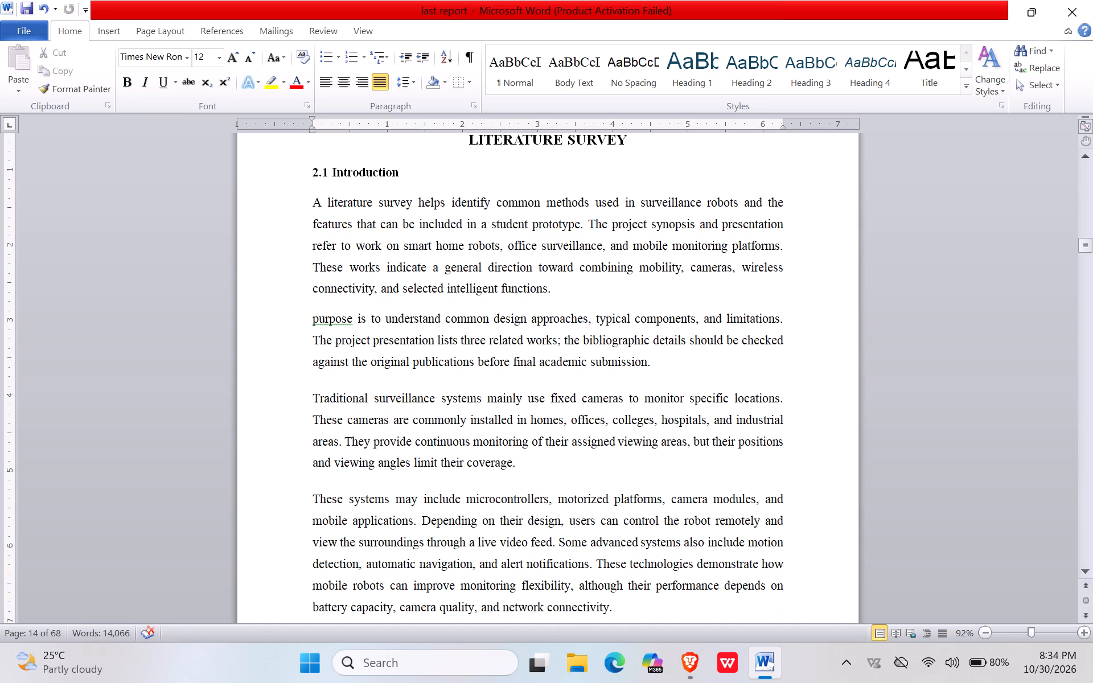
Remove the two blank lines above the 2.2 Recent Survey of Surveillance Robots heading.
scroll(336, 511, down, 4)
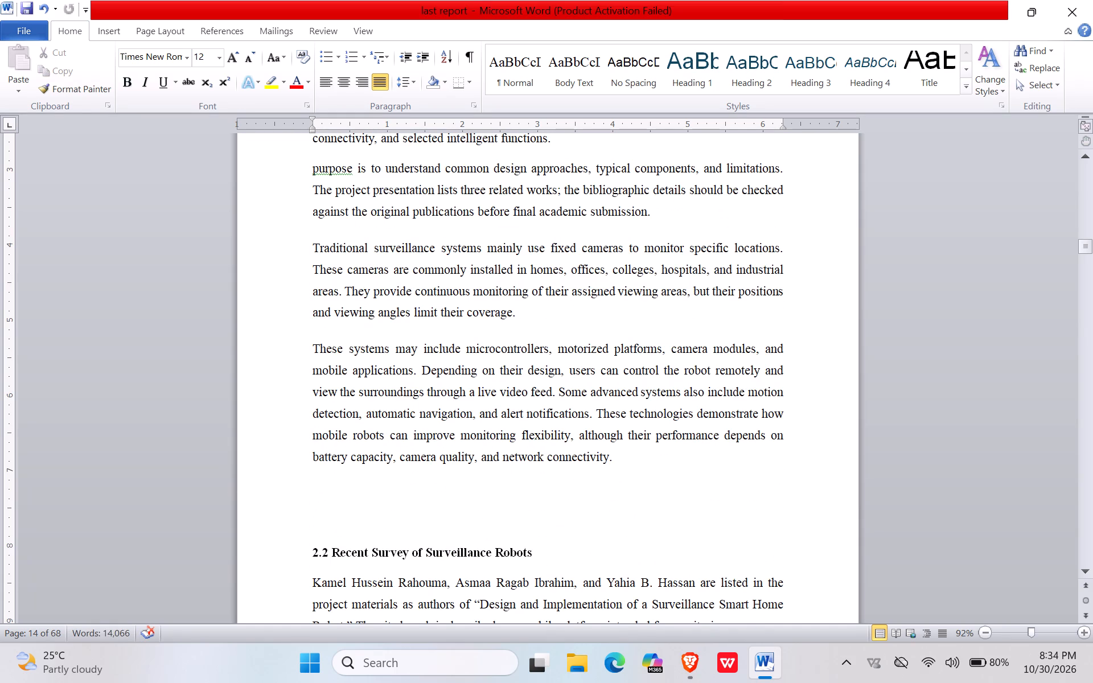
click(313, 550)
key(BackSpace)
key(BackSpace)
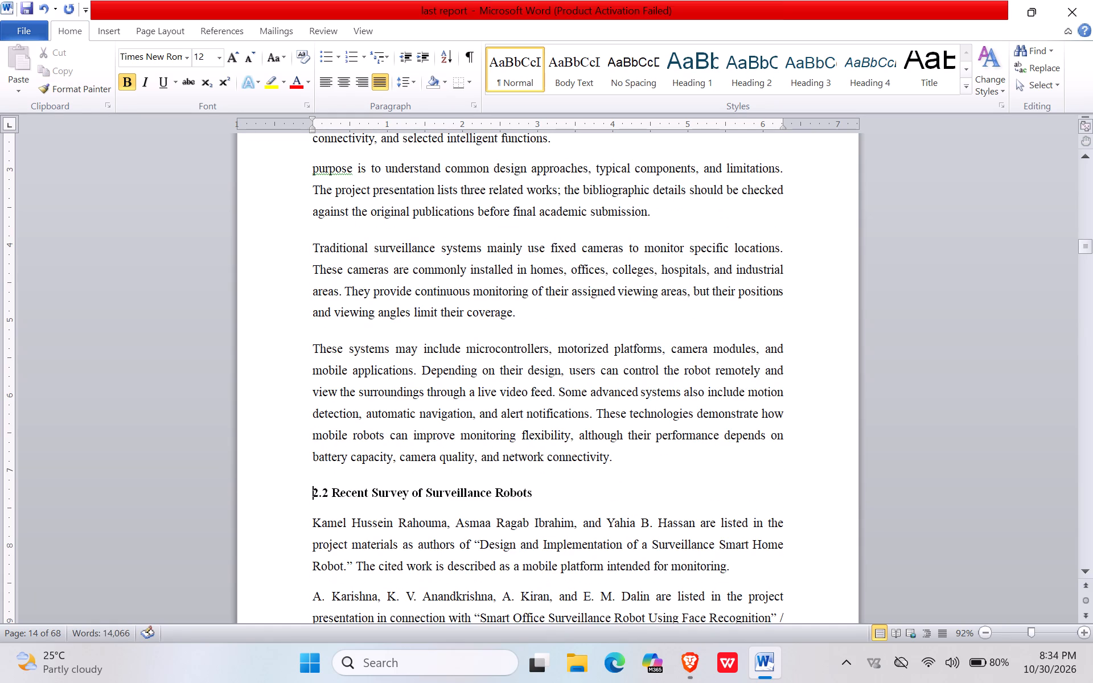
Delete the sentence beginning "The main relevance of this work" from the last paragraph of section 2.2.1.
scroll(344, 550, down, 9)
scroll(412, 521, down, 2)
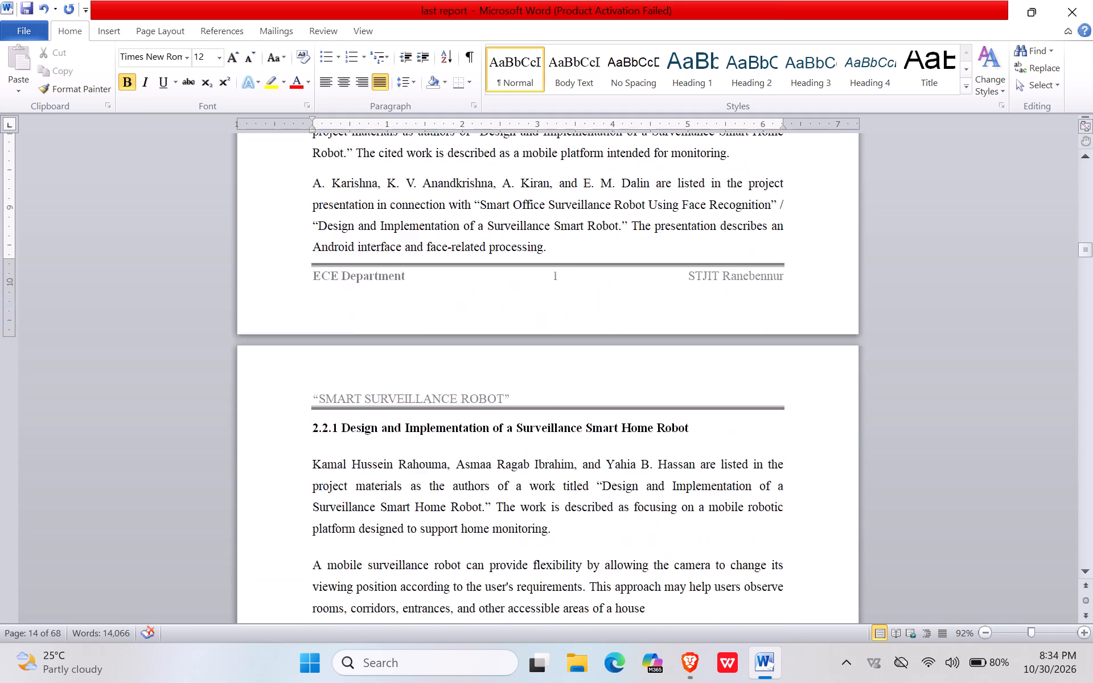
scroll(413, 521, down, 6)
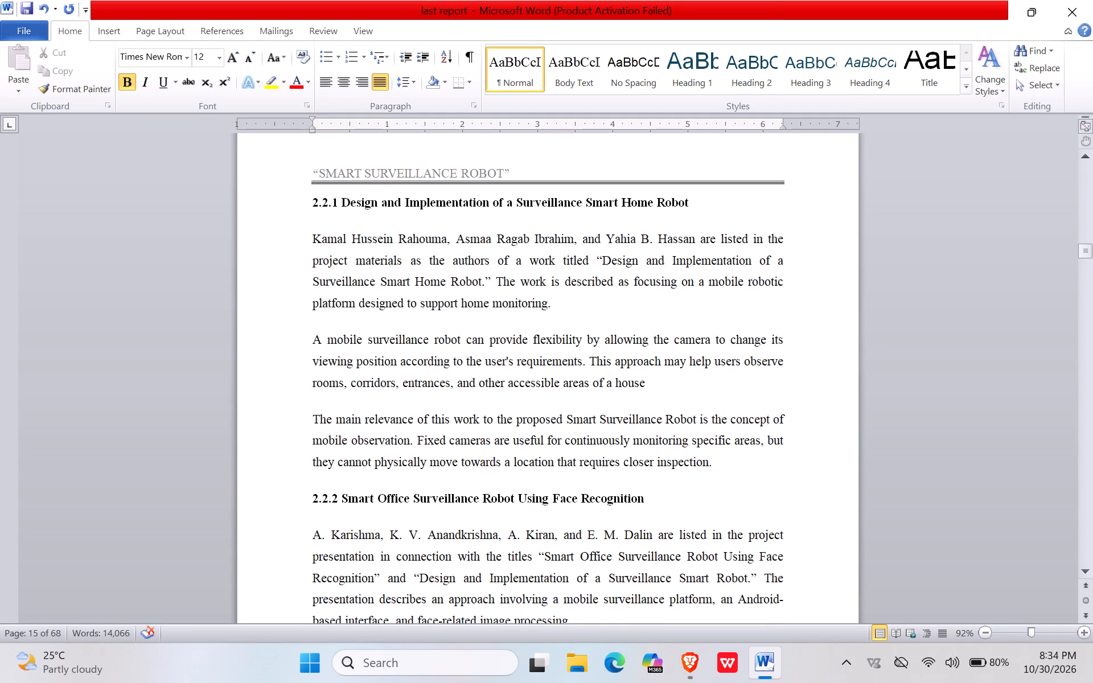
drag(721, 471, 614, 461)
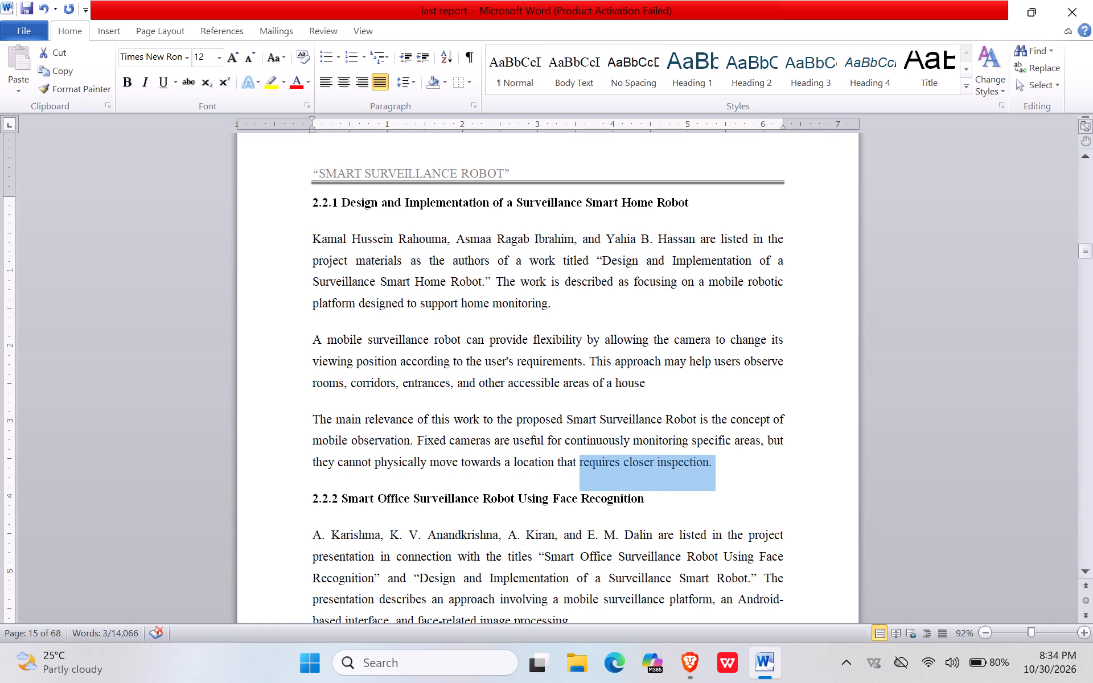
drag(414, 441, 305, 429)
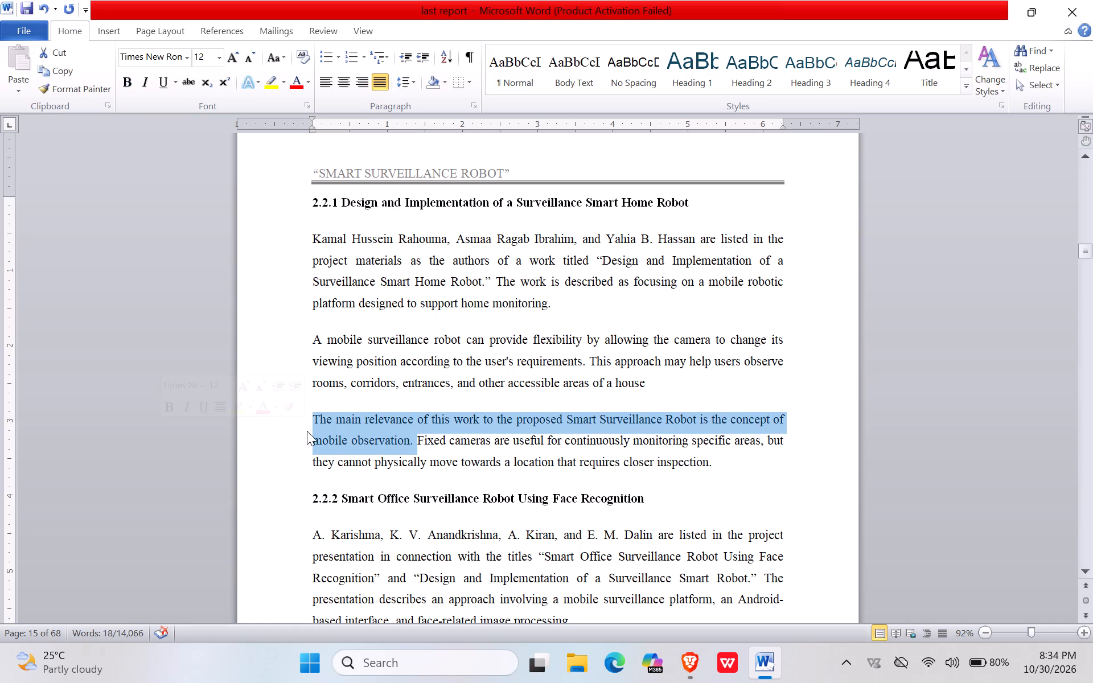
key(BackSpace)
Delete the paragraph beginning "The general concept of a smart office surveillance robot" from section 2.2.2.
scroll(310, 431, down, 5)
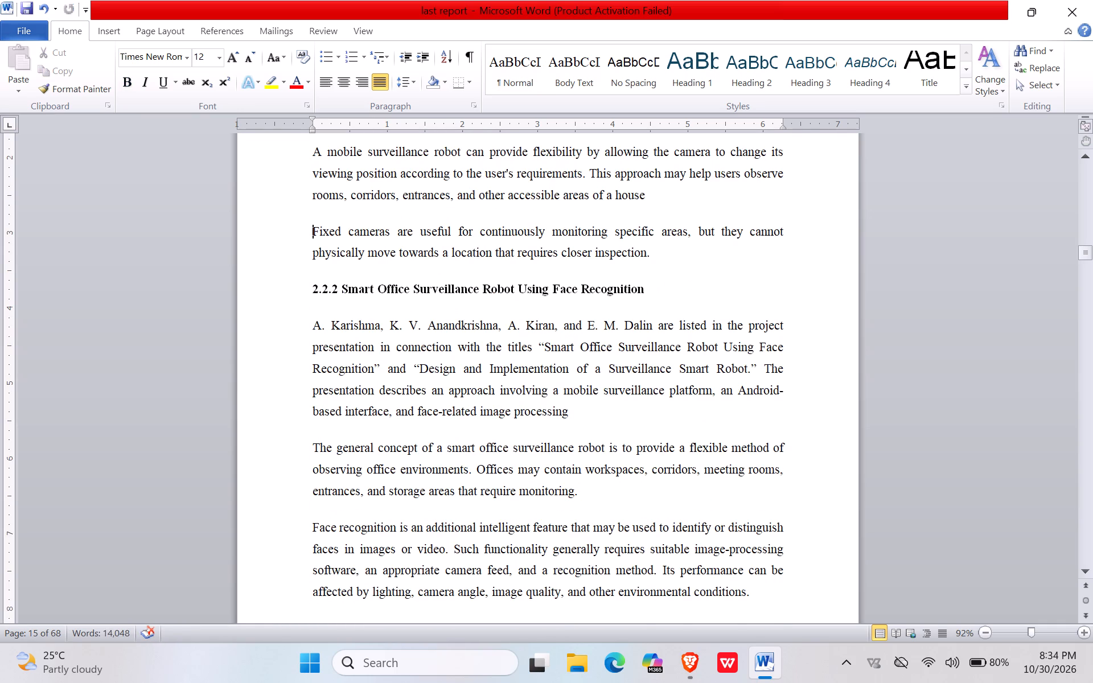
drag(587, 497, 401, 461)
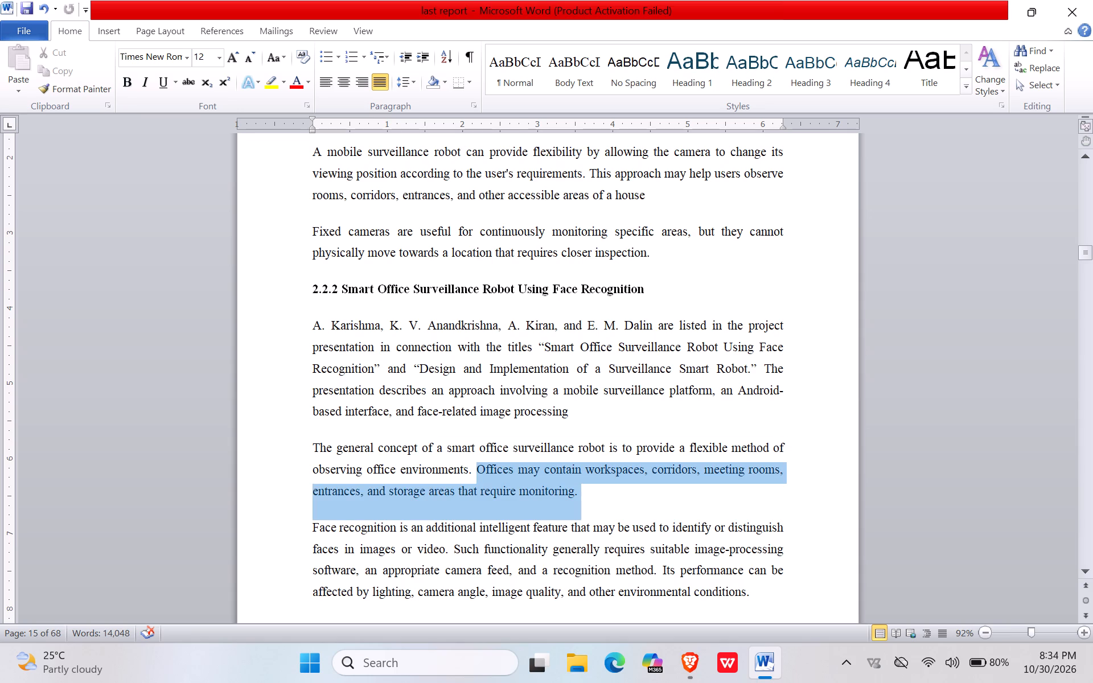
drag(401, 461, 327, 443)
key(BackSpace)
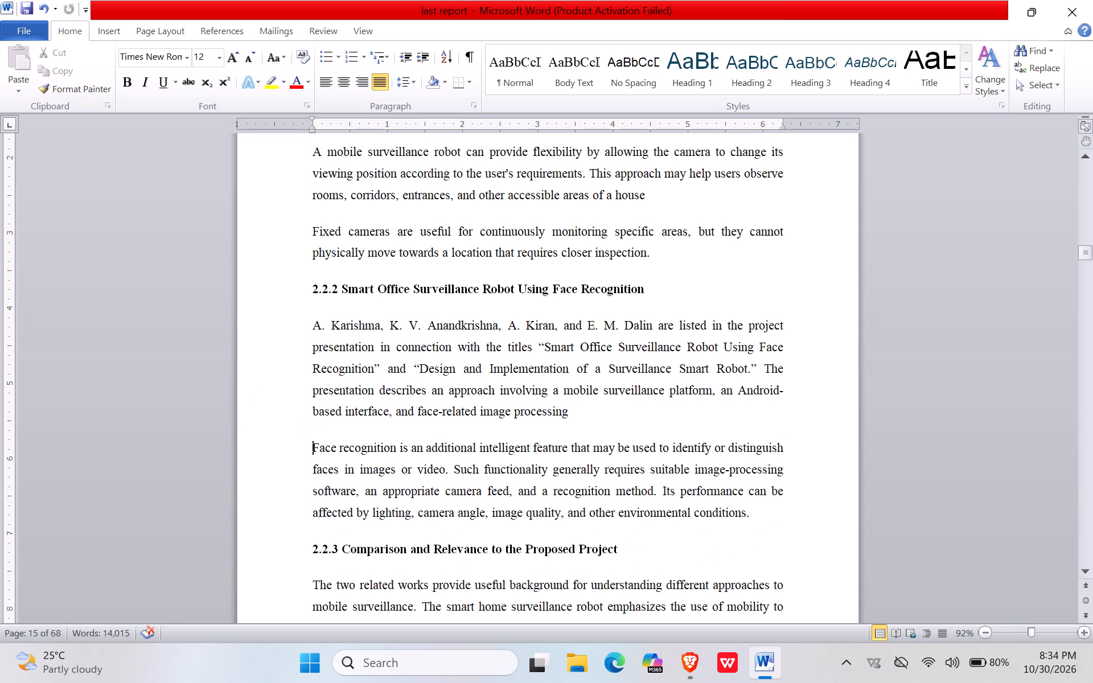
Delete the paragraph beginning "Both concepts are relevant" from section 2.2.3 Comparison and Relevance to the Proposed Project.
scroll(345, 445, down, 13)
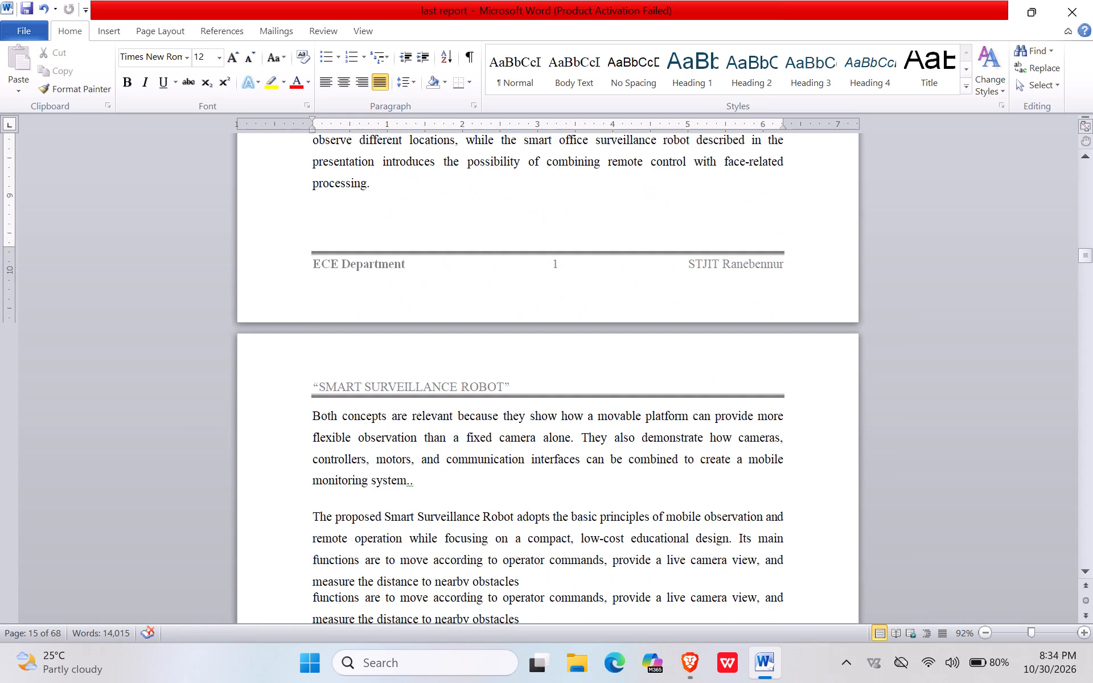
drag(418, 476, 319, 418)
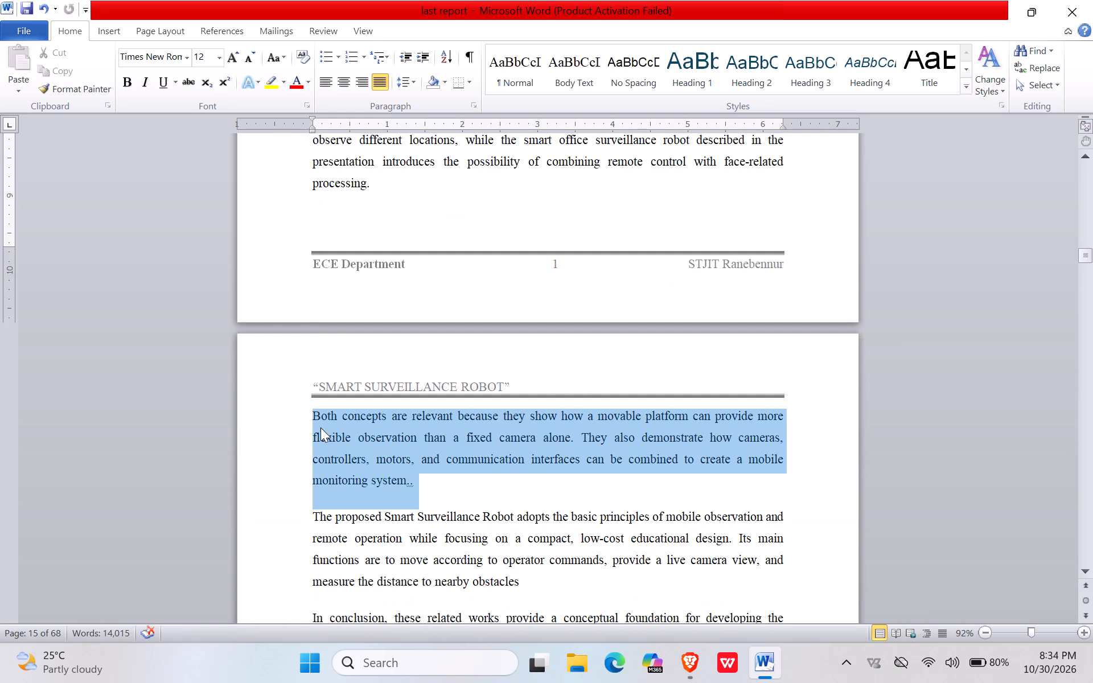
key(BackSpace)
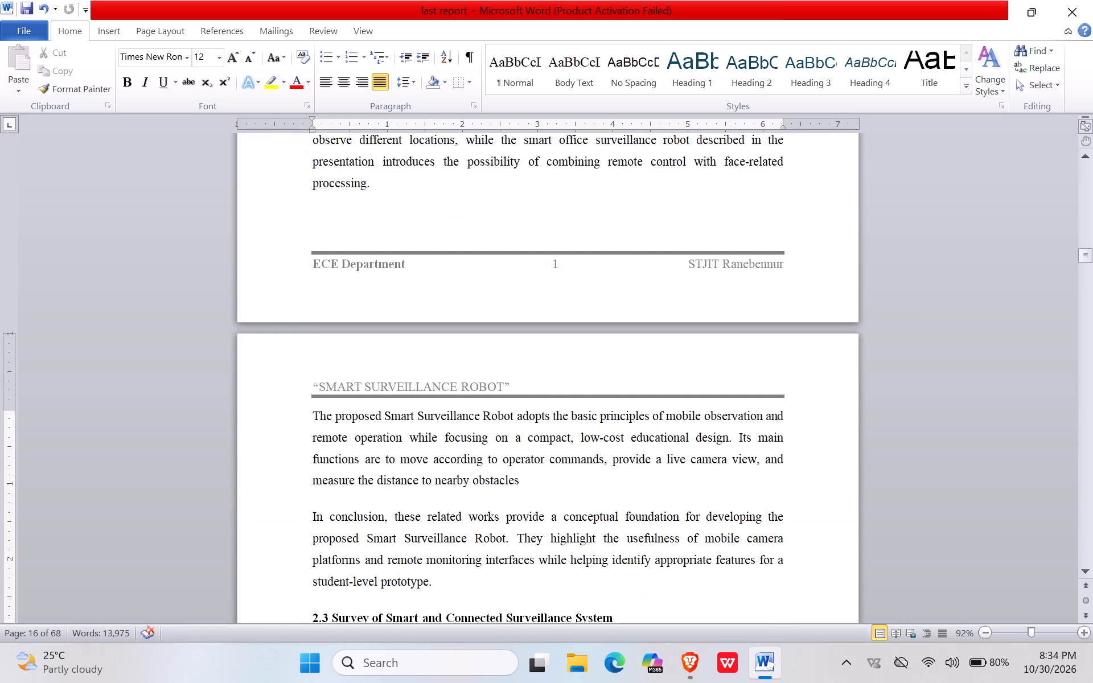
Delete the sentence beginning "Its main functions are to move" from the paragraph starting "The proposed Smart Surveillance Robot adopts" in section 2.2.3.
key(BackSpace)
key(Return)
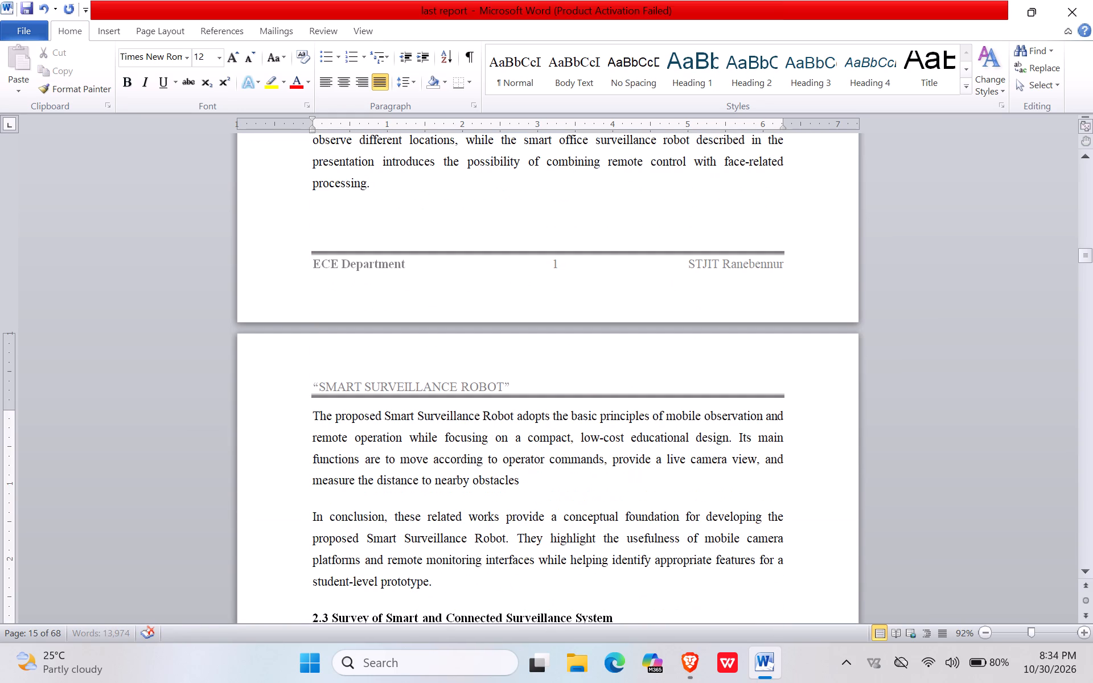
scroll(320, 428, down, 4)
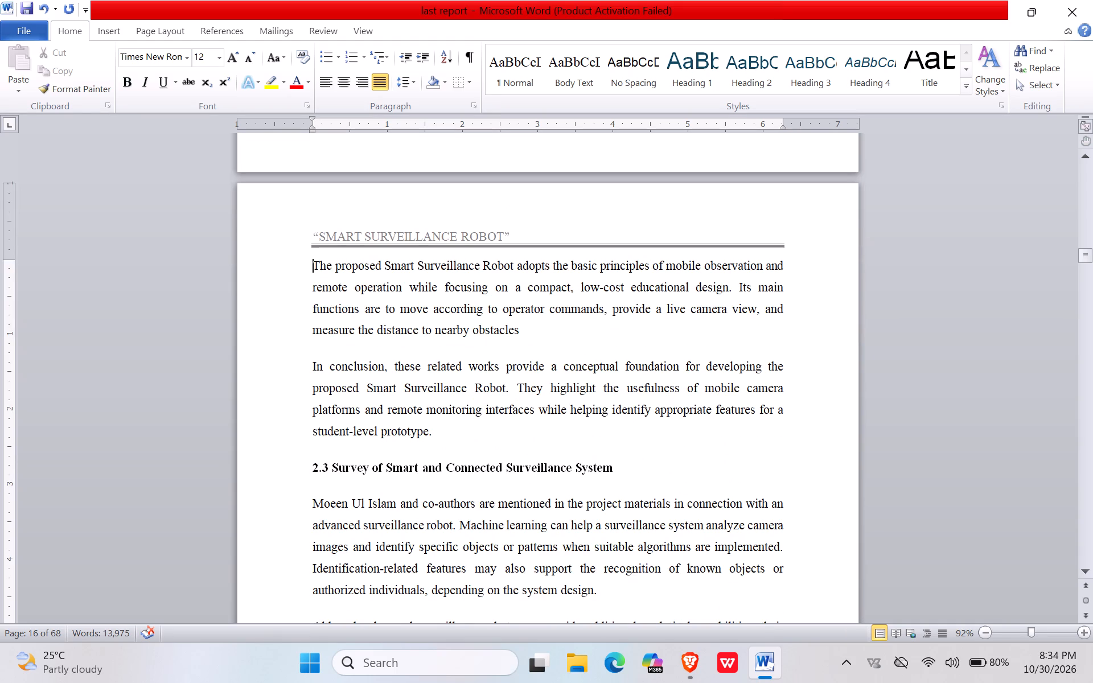
drag(735, 286, 745, 330)
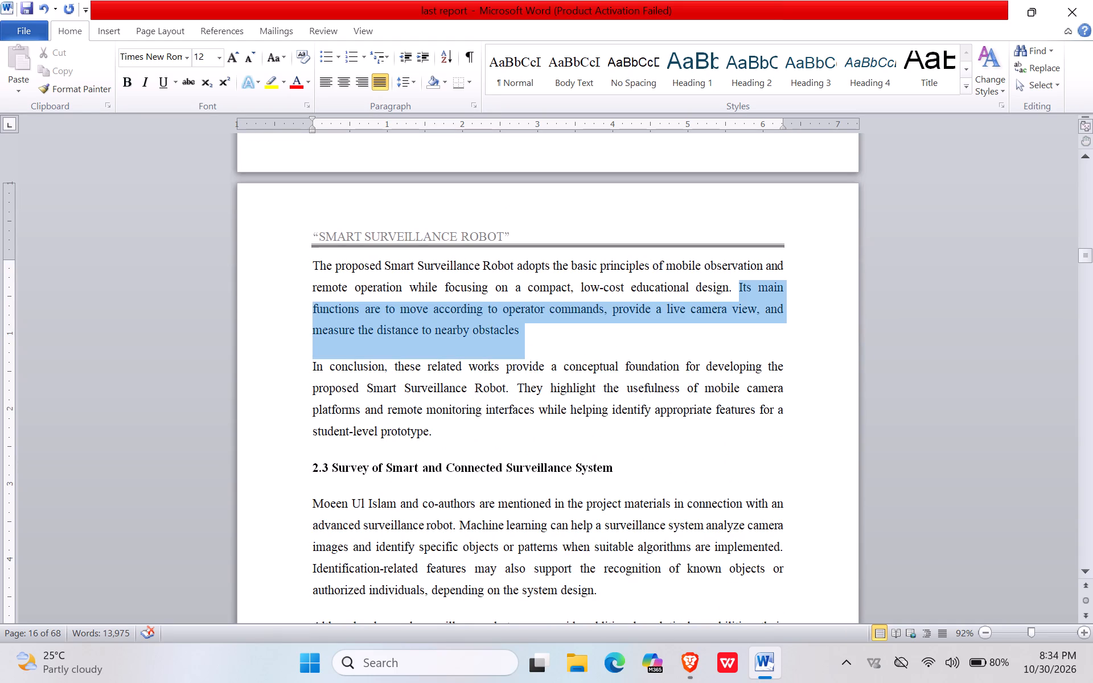
drag(745, 330, 744, 330)
key(BackSpace)
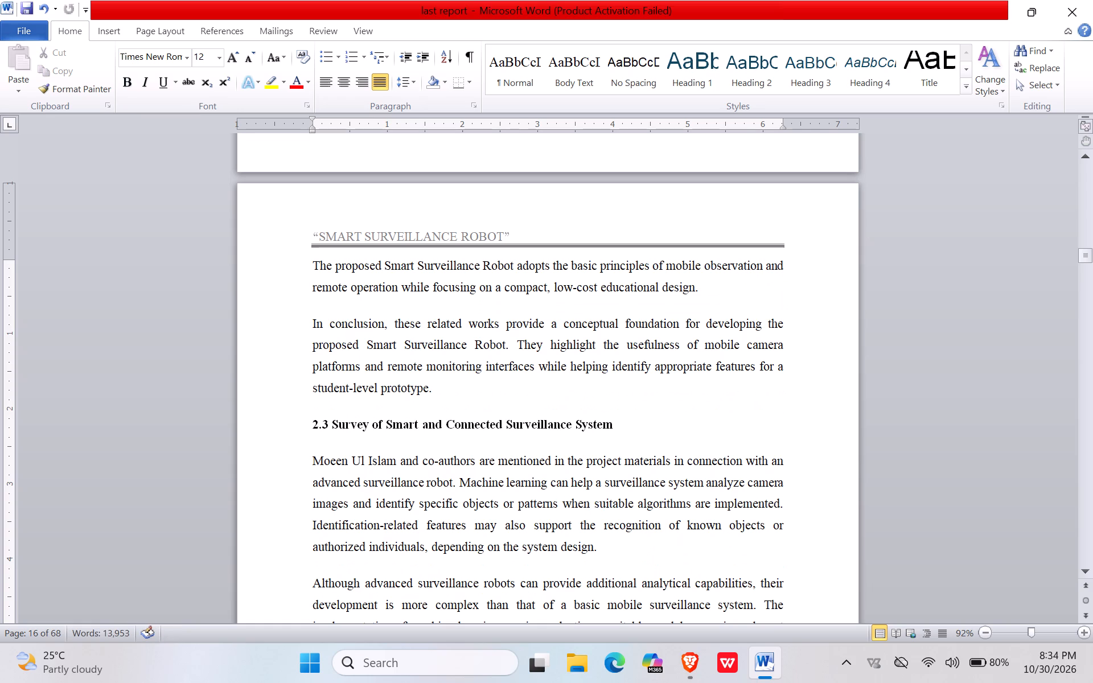
Join the paragraph beginning "The proposed Smart Surveillance Robot adopts" onto the end of the preceding paragraph, separated by a space.
click(311, 267)
key(BackSpace)
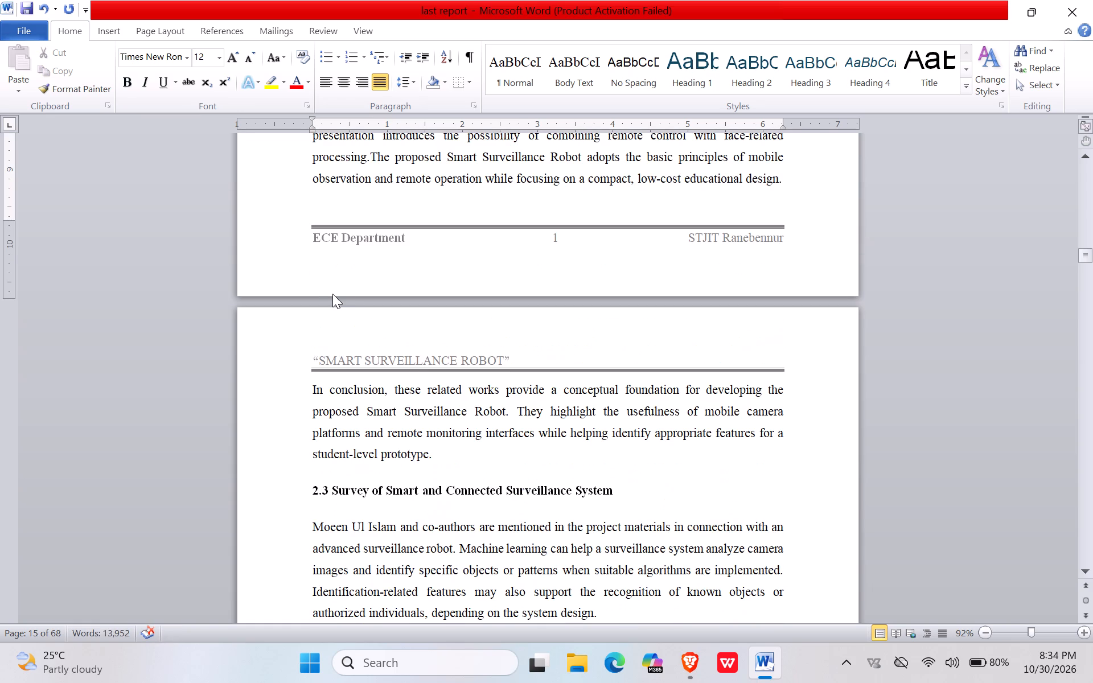
key(space)
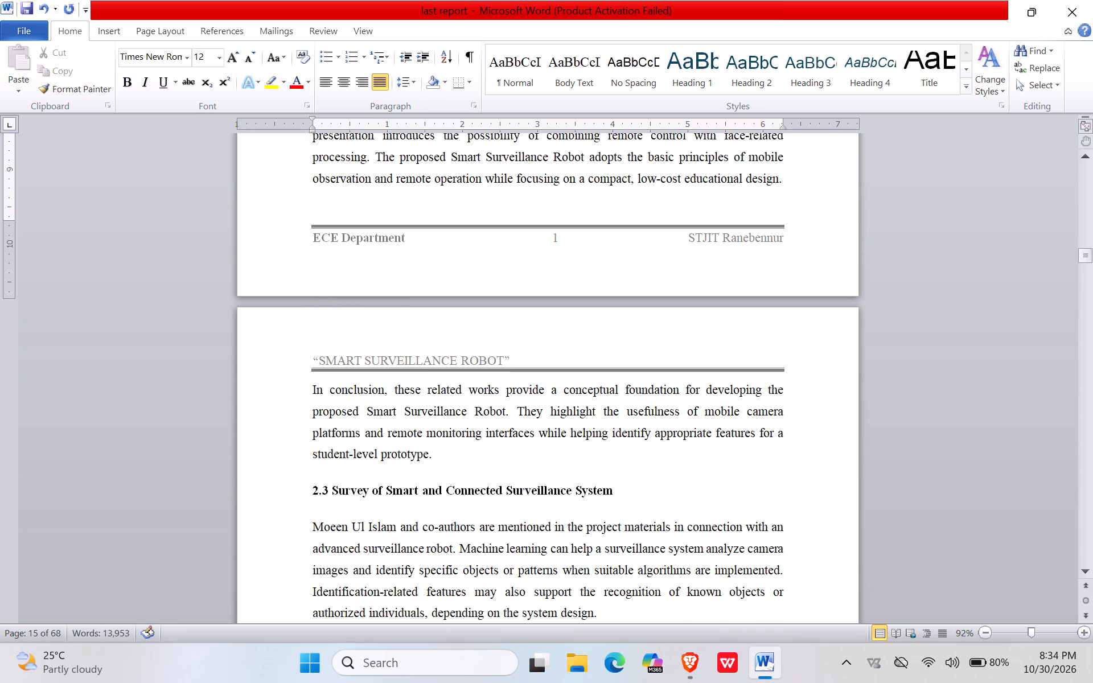
Delete the paragraph beginning "Across the reviewed concepts" from section 2.3 Survey of Smart and Connected Surveillance System.
scroll(345, 301, down, 10)
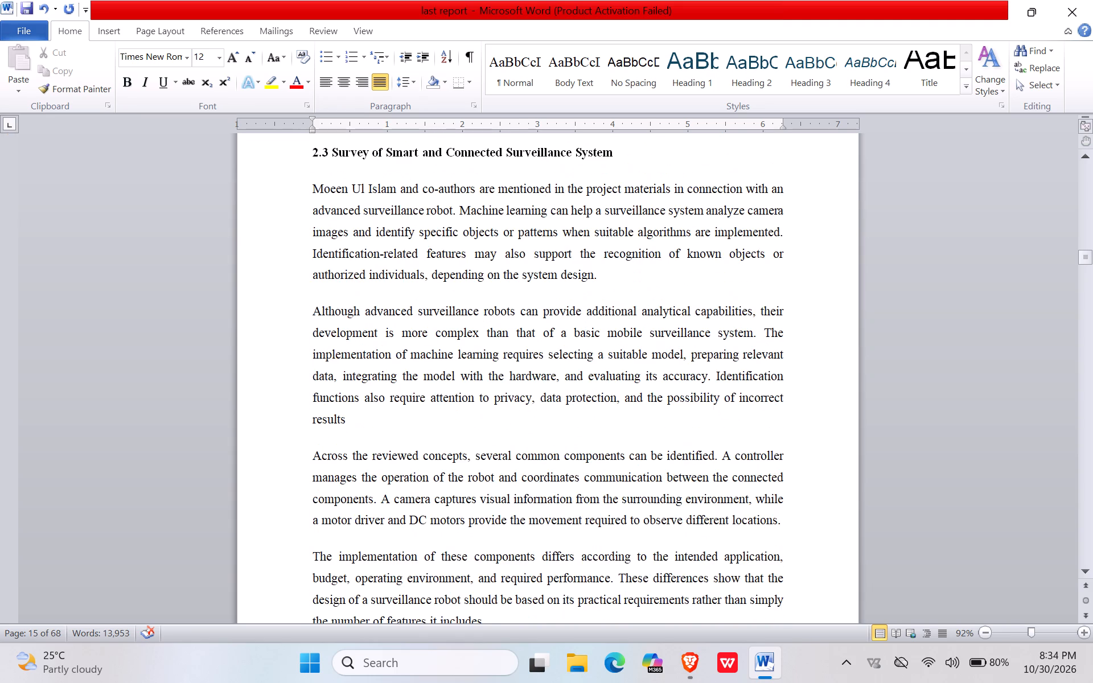
scroll(406, 365, down, 5)
drag(790, 298, 399, 292)
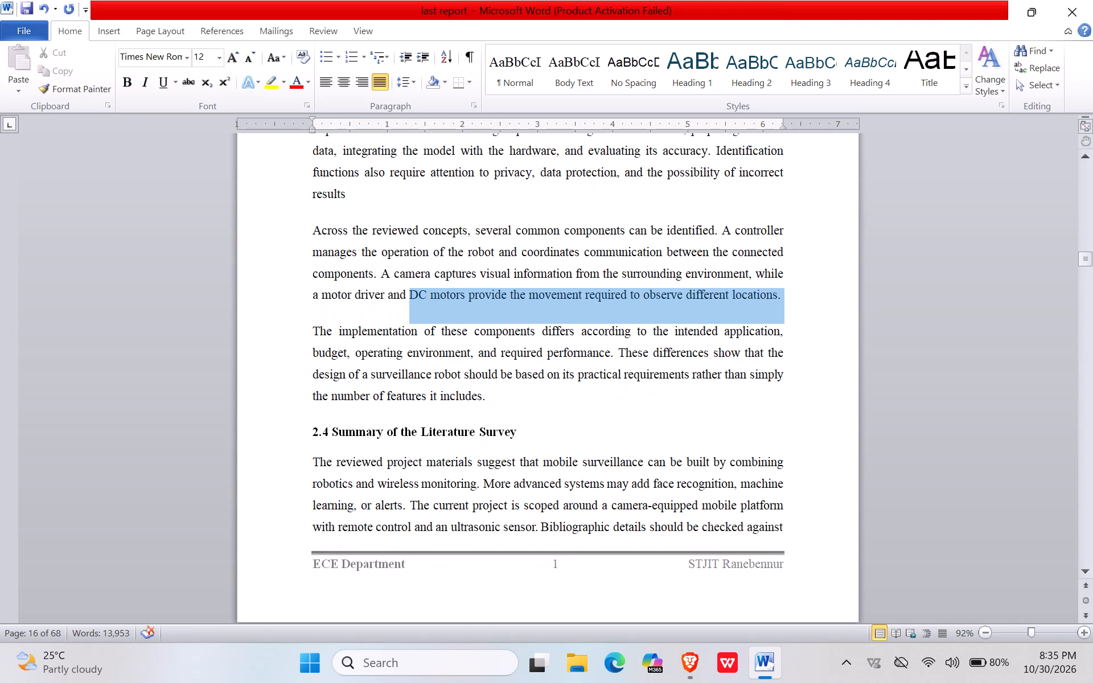
drag(399, 292, 296, 232)
key(BackSpace)
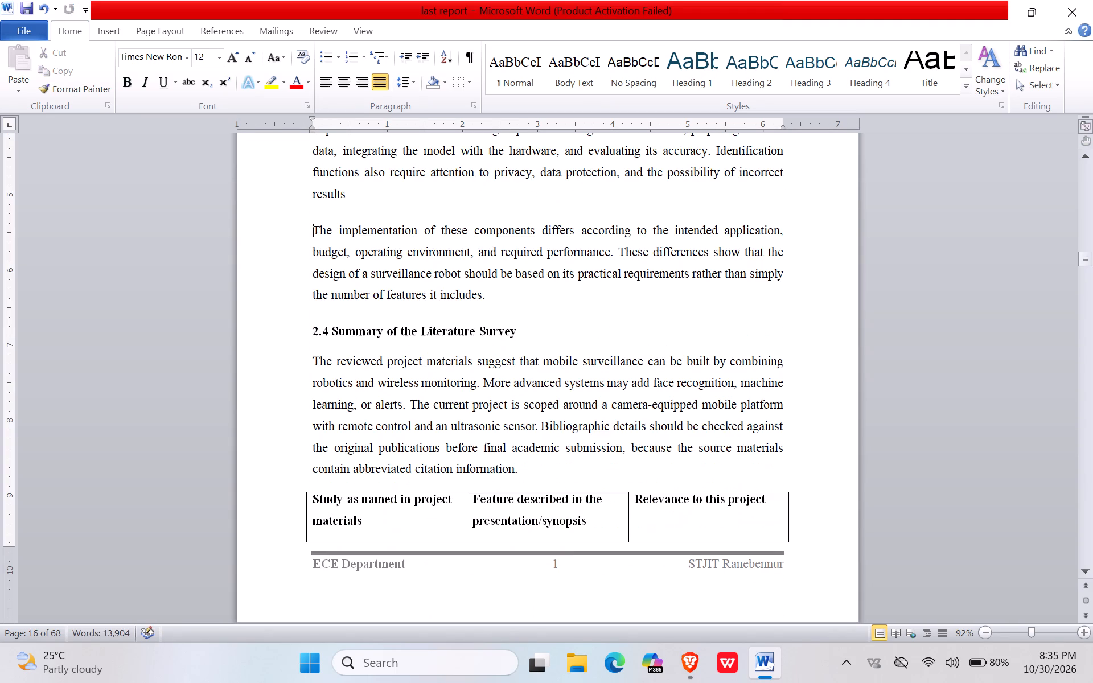
key(BackSpace)
key(Return)
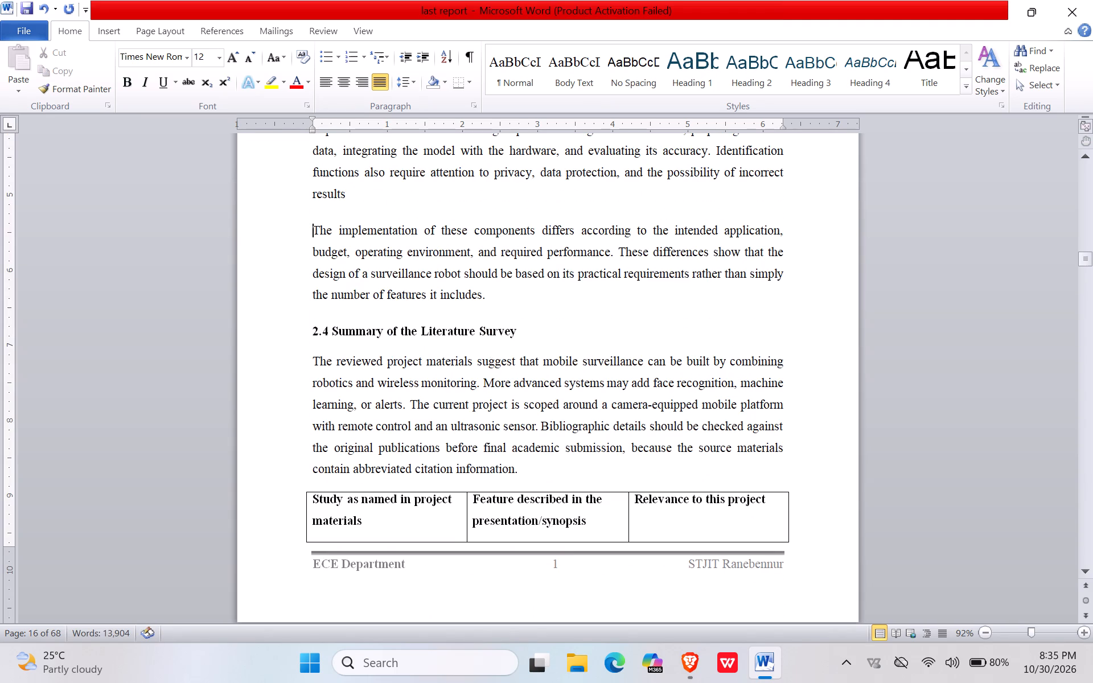
Delete the sentence beginning "More advanced systems may add face recognition" from section 2.4 Summary of the Literature Survey.
scroll(411, 352, down, 4)
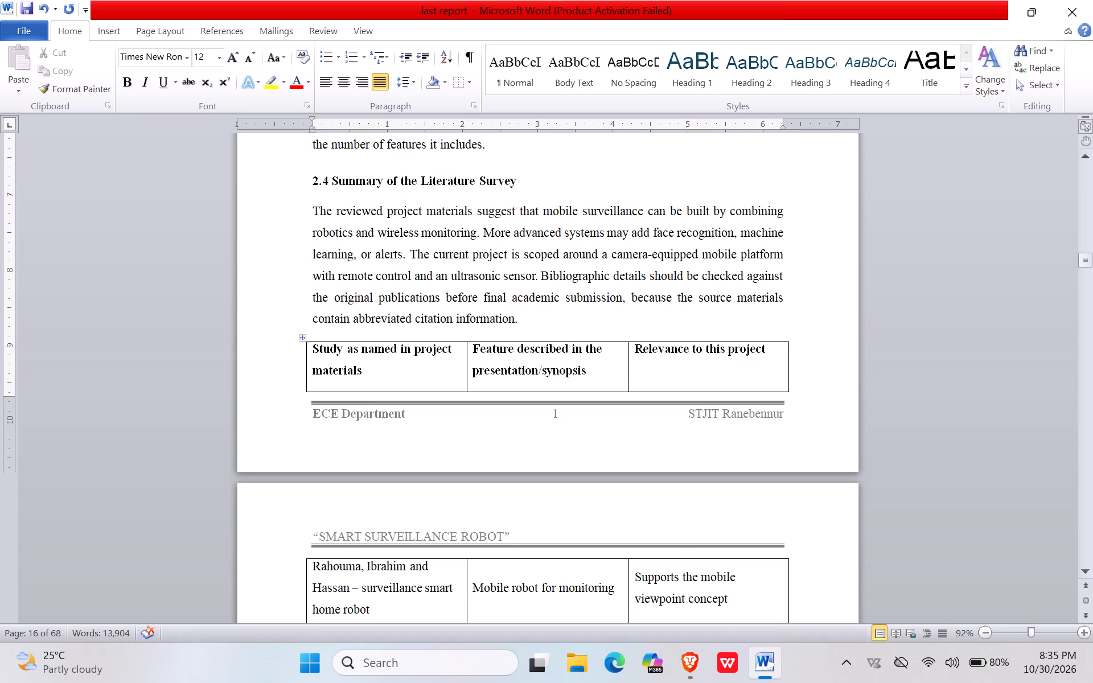
scroll(332, 346, down, 4)
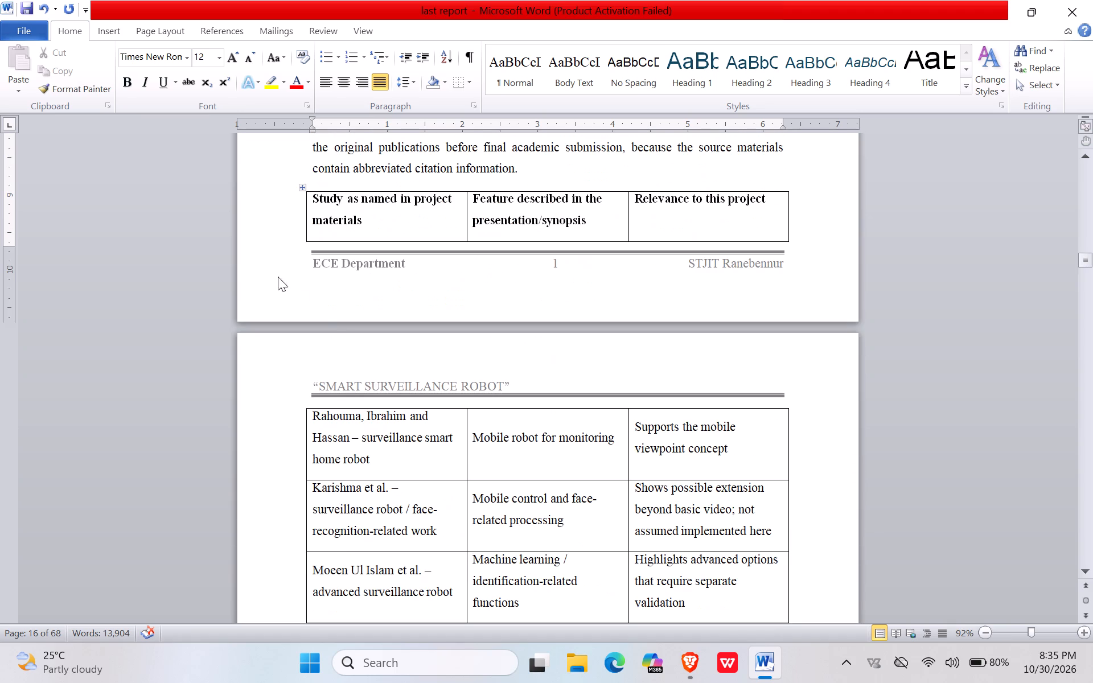
scroll(313, 231, up, 4)
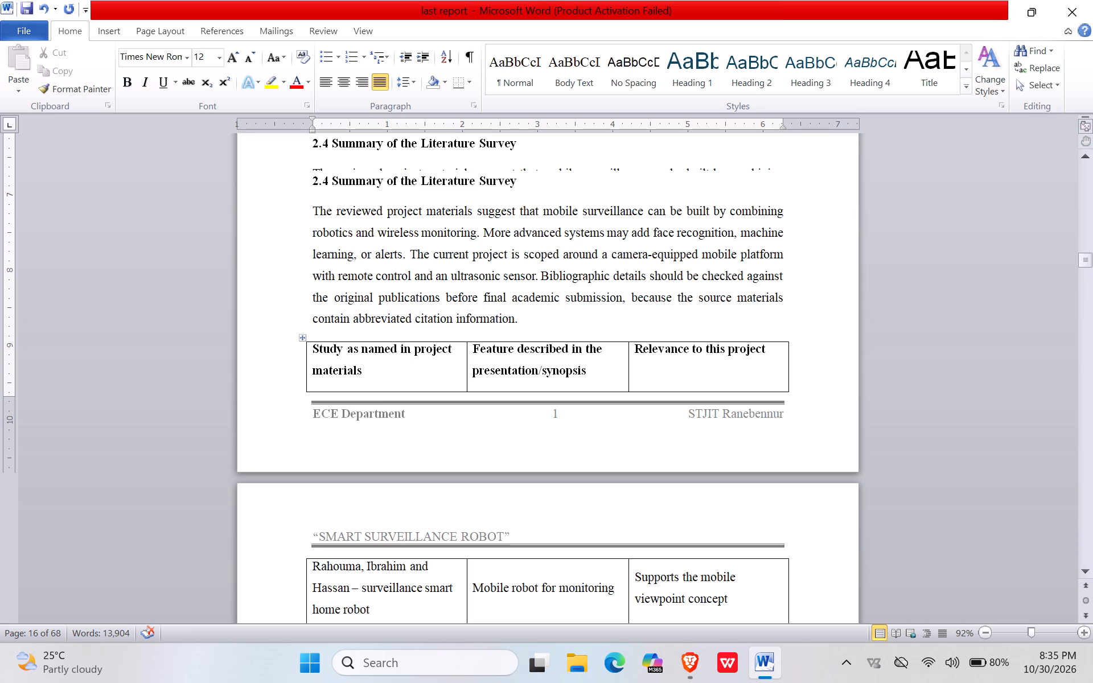
drag(484, 232, 465, 236)
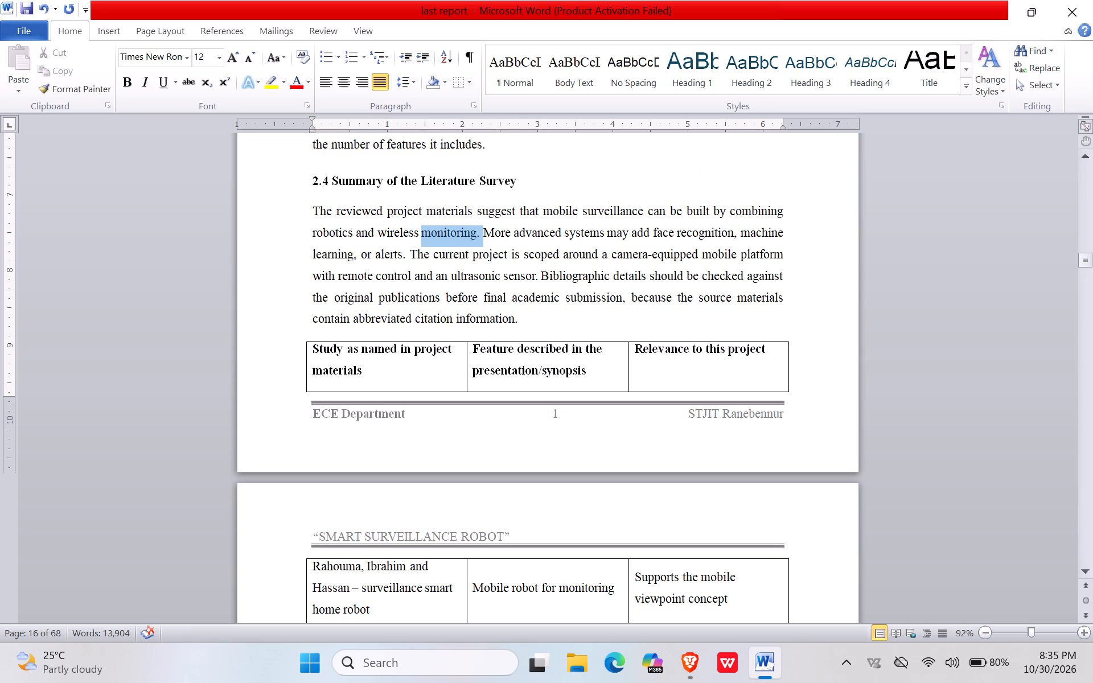
drag(465, 236, 405, 256)
key(BackSpace)
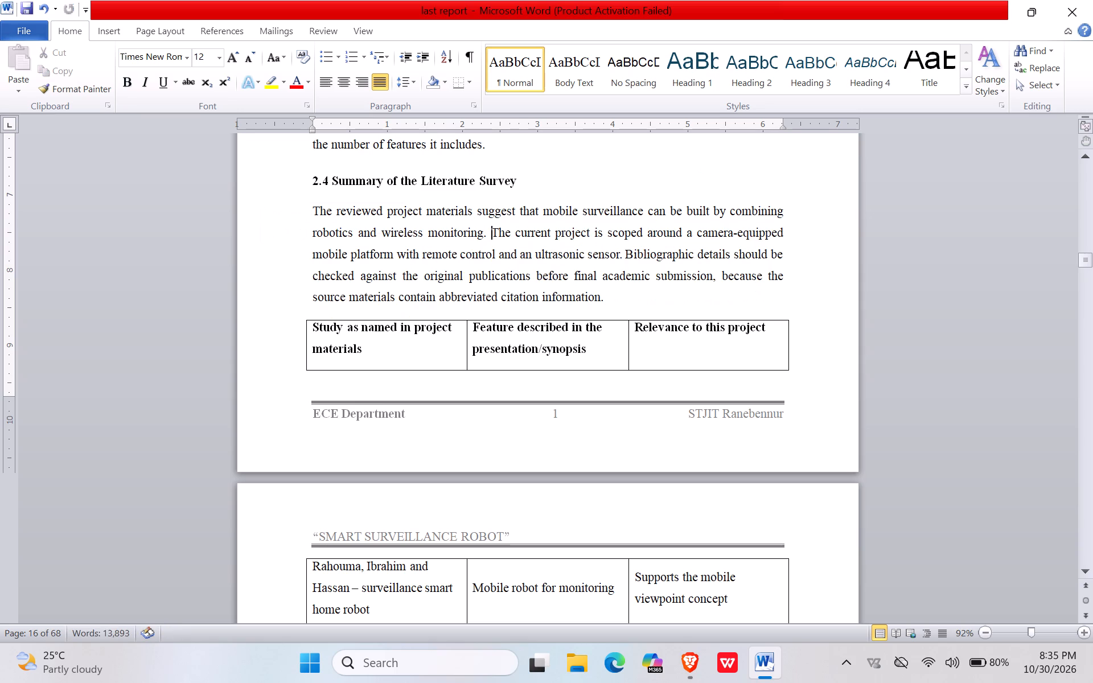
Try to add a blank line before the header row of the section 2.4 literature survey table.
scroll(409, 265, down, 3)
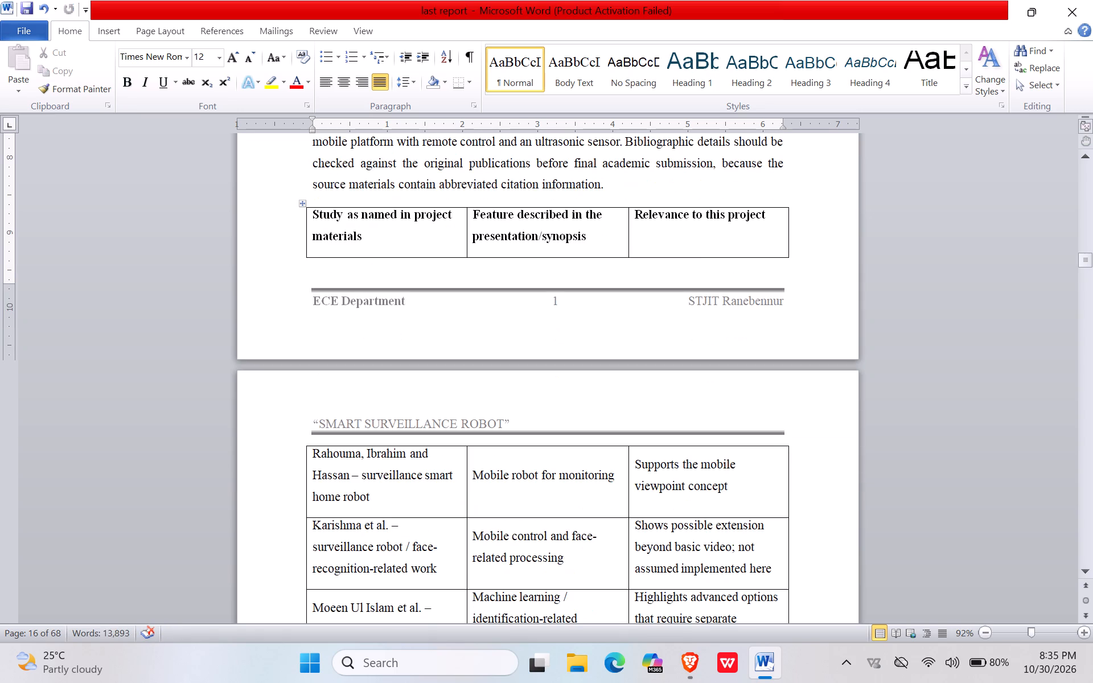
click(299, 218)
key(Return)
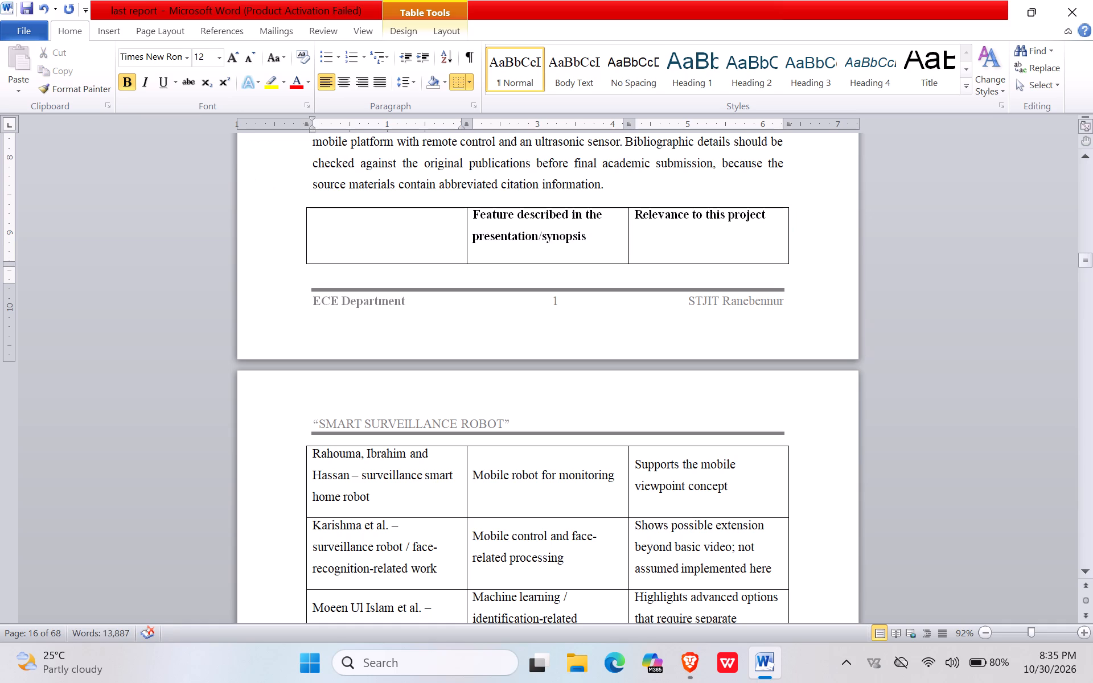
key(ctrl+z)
Add two blank lines after the section 2.4 paragraph to move the whole literature survey table onto the following page.
scroll(352, 236, down, 5)
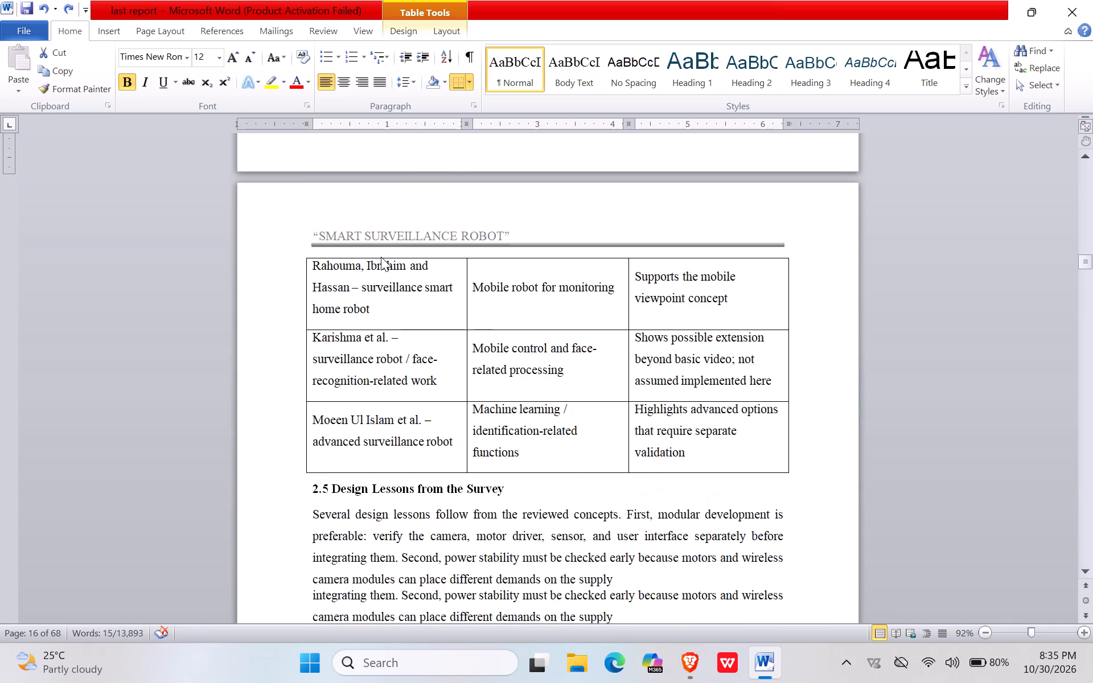
scroll(435, 294, down, 3)
click(532, 384)
scroll(532, 374, up, 6)
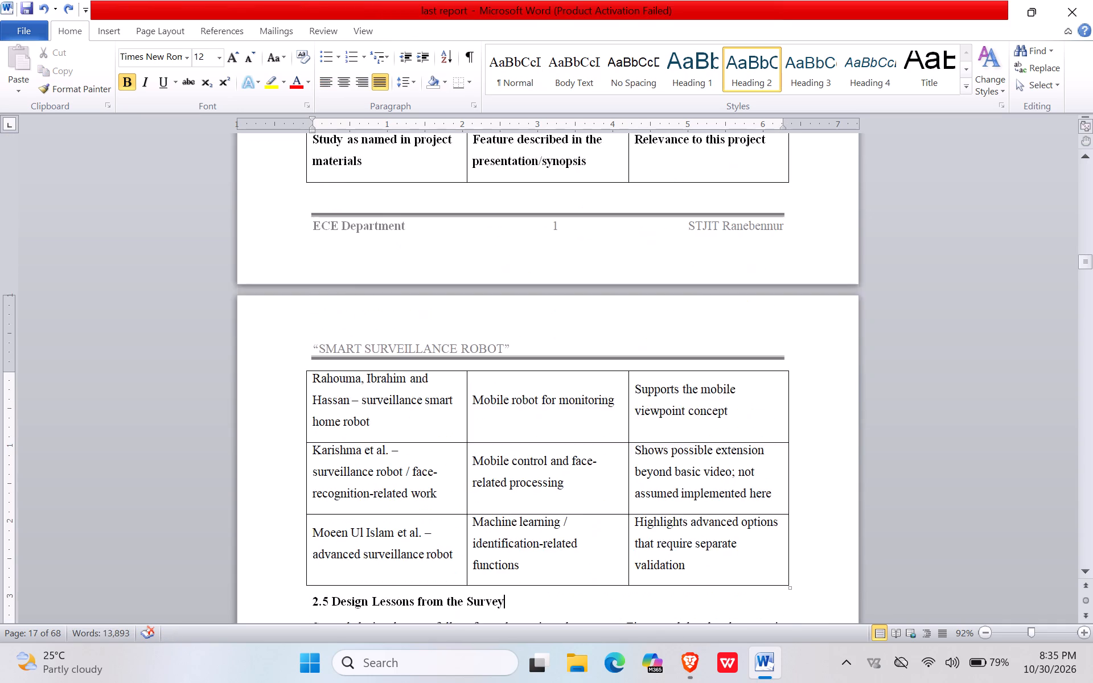
scroll(532, 373, up, 10)
click(613, 482)
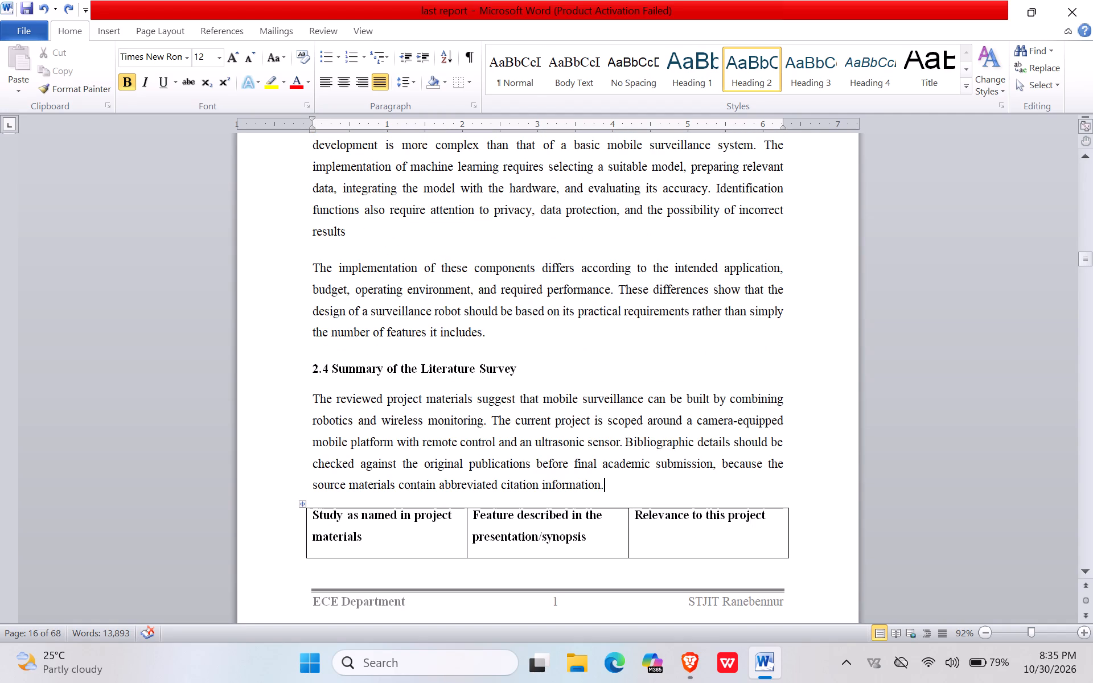
key(Return)
key(Return)
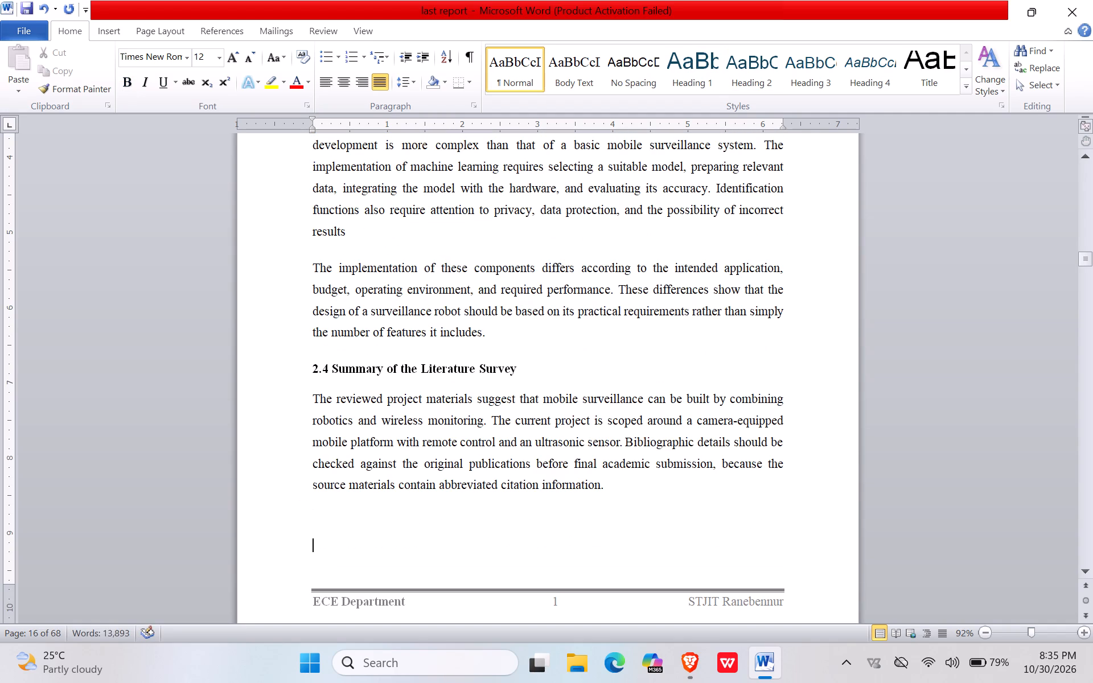
Delete the sentence beginning "Second, power stability must be checked early" from section 2.5 Design Lessons from the Survey.
scroll(609, 471, down, 9)
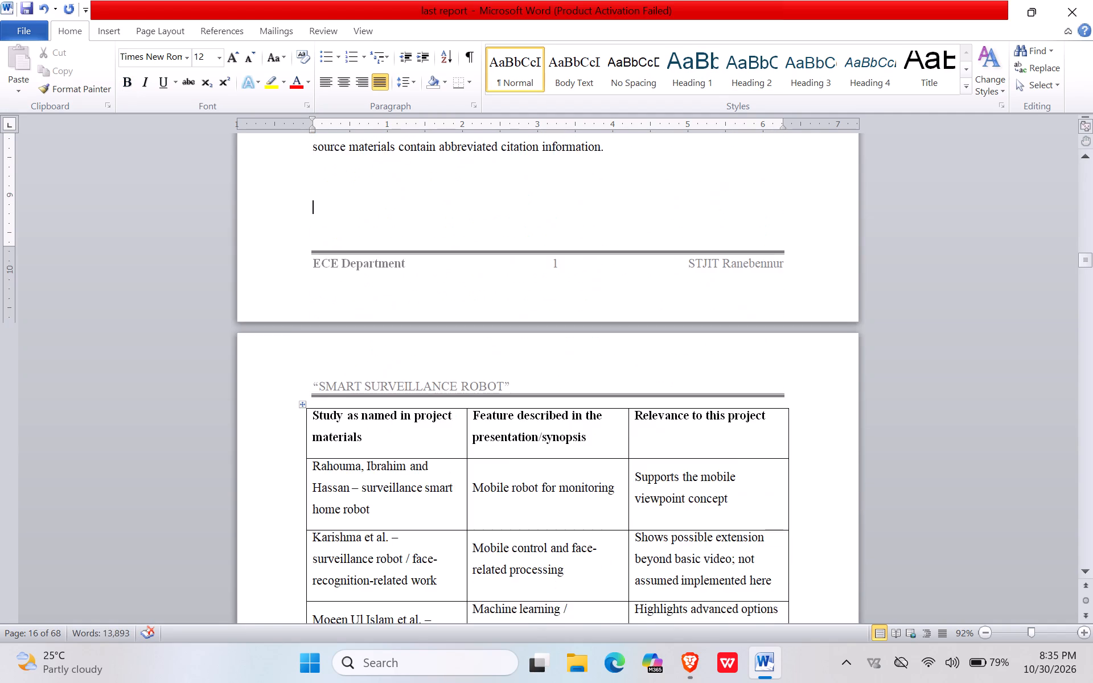
scroll(591, 499, down, 3)
scroll(592, 497, up, 7)
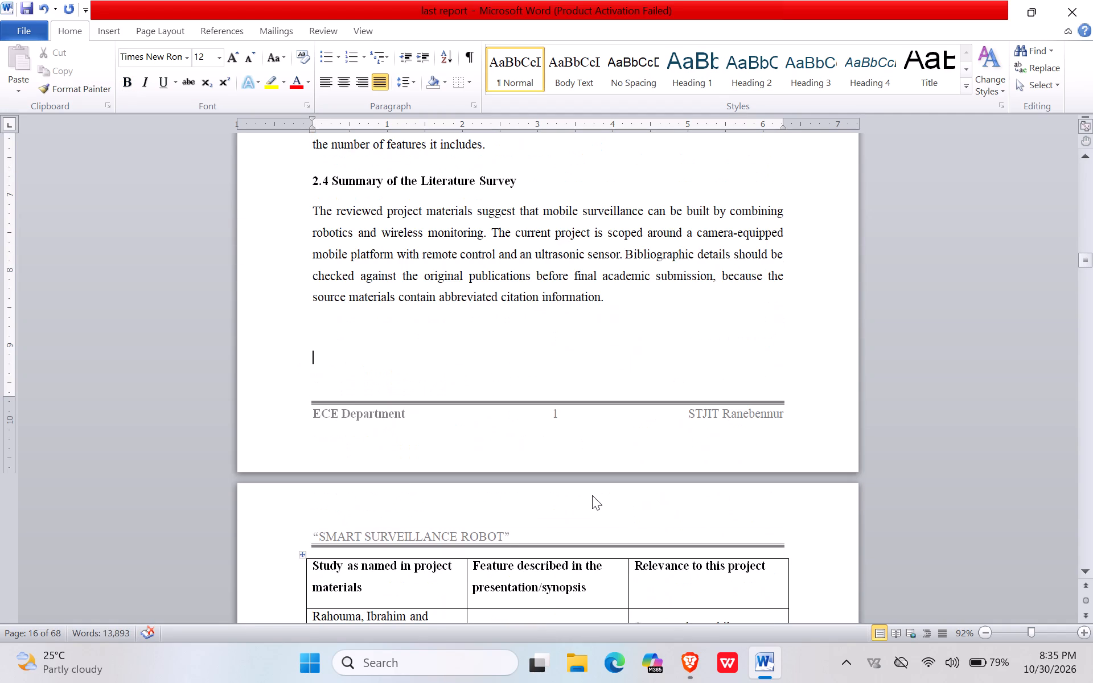
scroll(597, 497, down, 4)
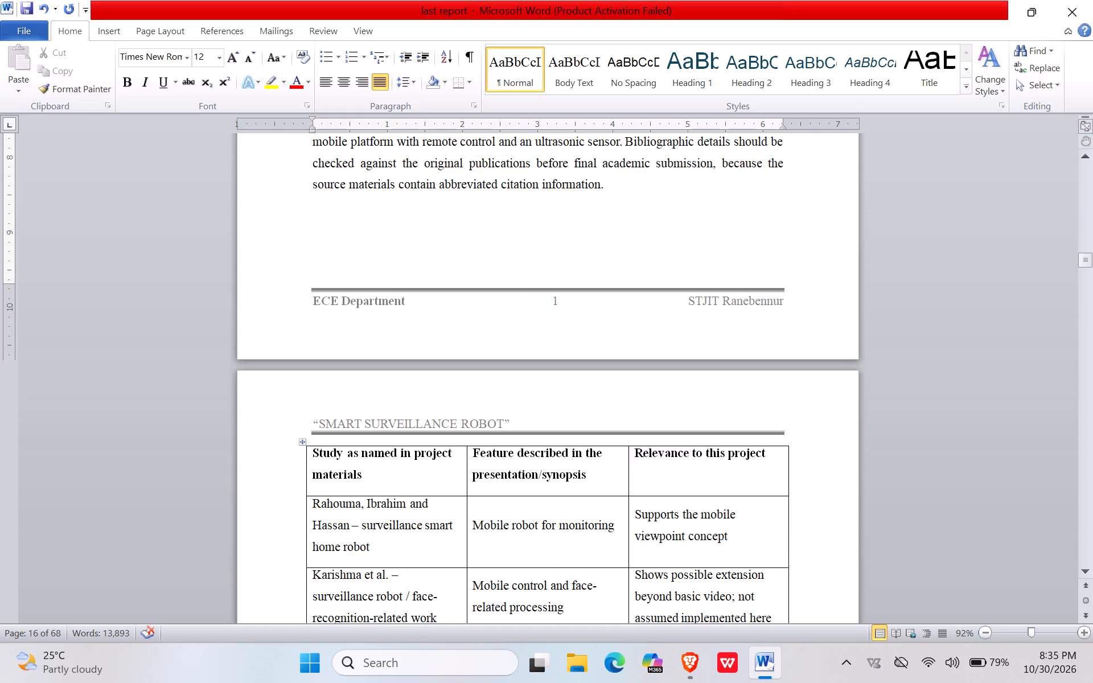
scroll(597, 499, down, 12)
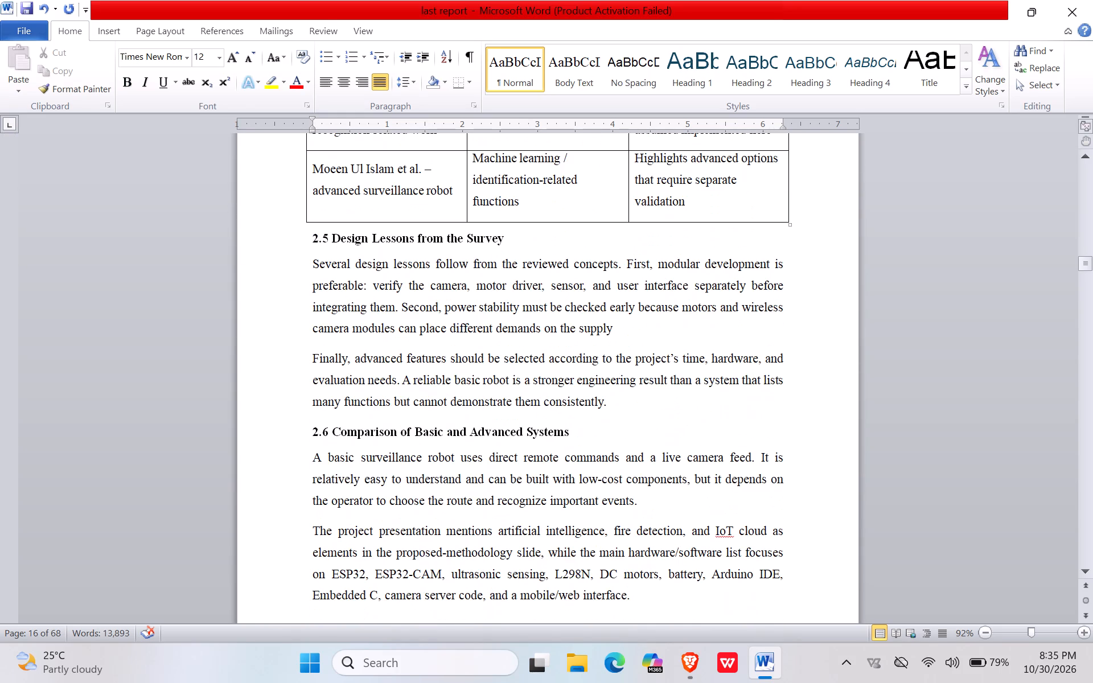
drag(627, 333, 627, 333)
drag(627, 333, 407, 312)
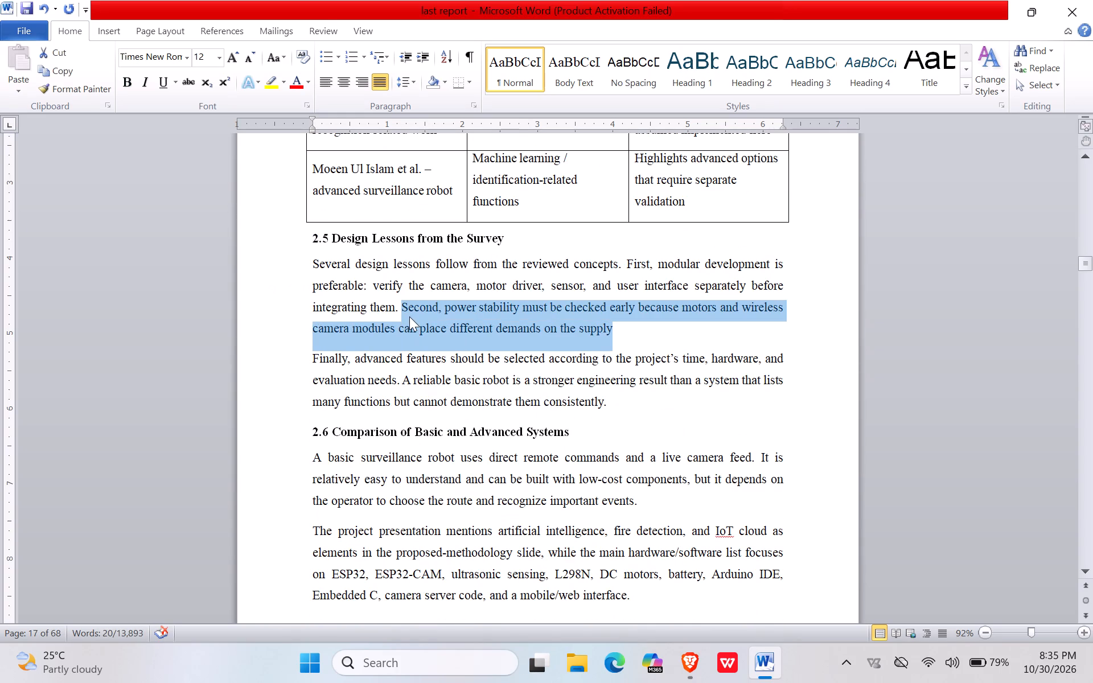
key(BackSpace)
Delete the sentence "The movement platform may use wheels, tracks, or legs" from section 2.7 Common Design Patterns in Surveillance Robots.
scroll(419, 318, down, 2)
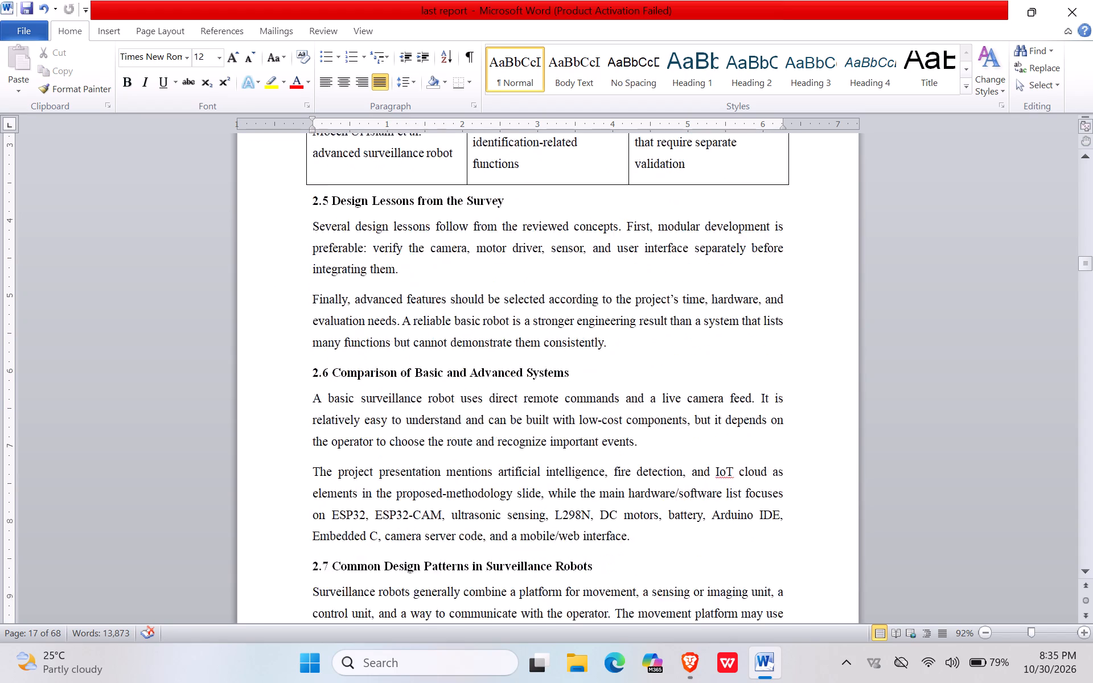
scroll(420, 318, down, 3)
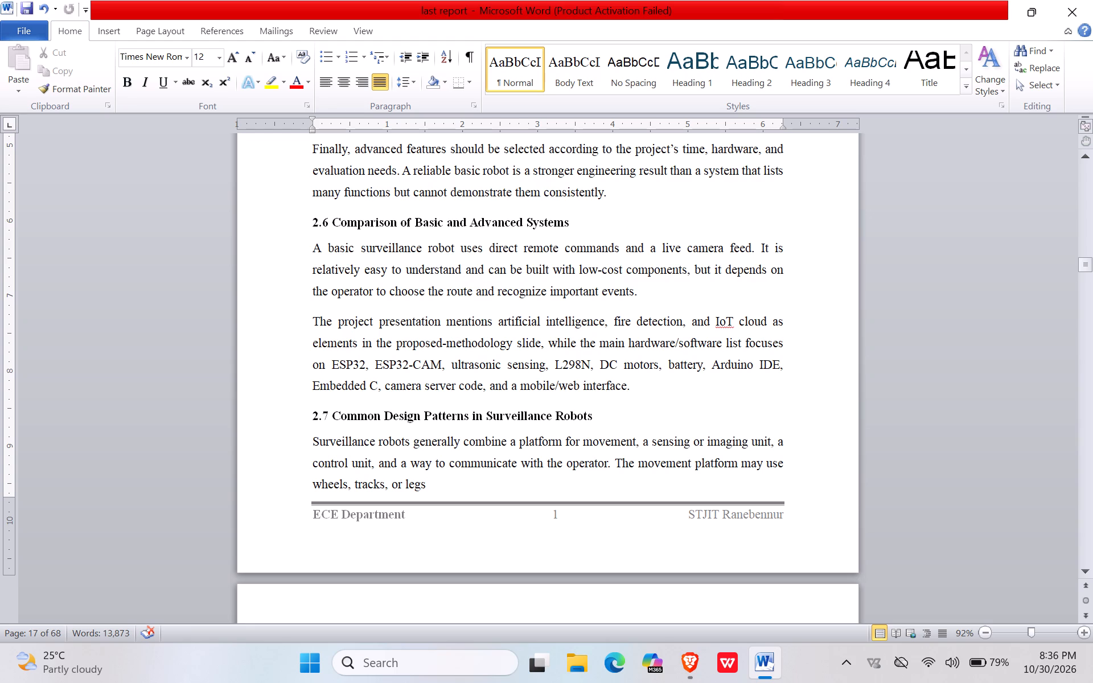
scroll(666, 392, down, 4)
scroll(543, 454, down, 3)
drag(408, 483, 318, 415)
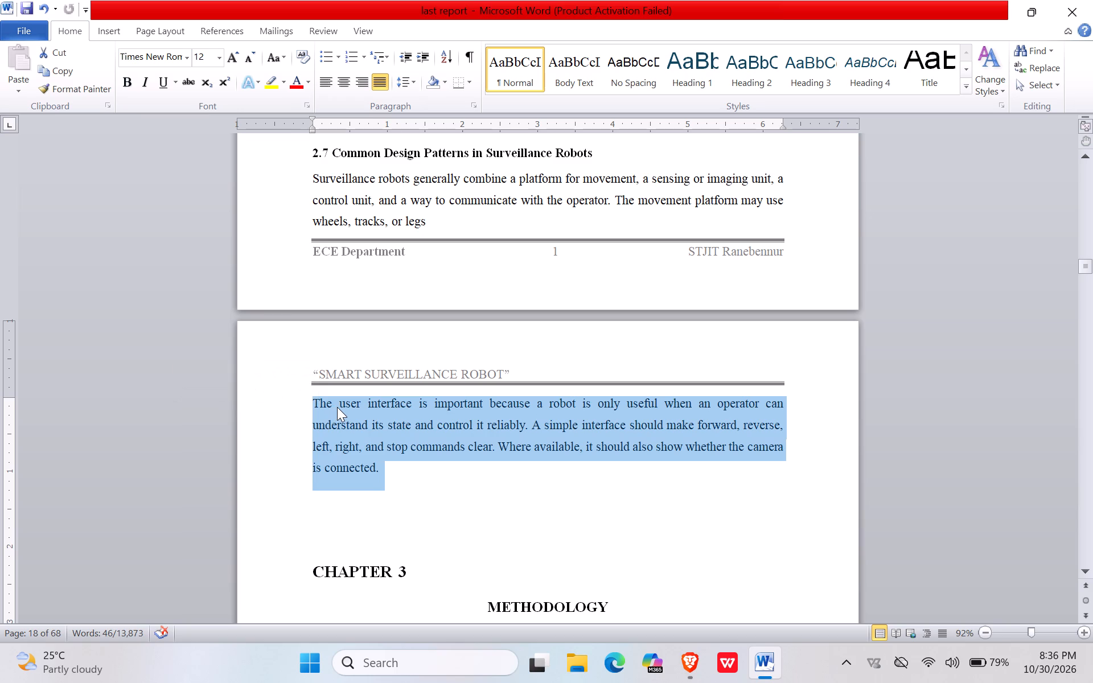
drag(449, 217, 384, 220)
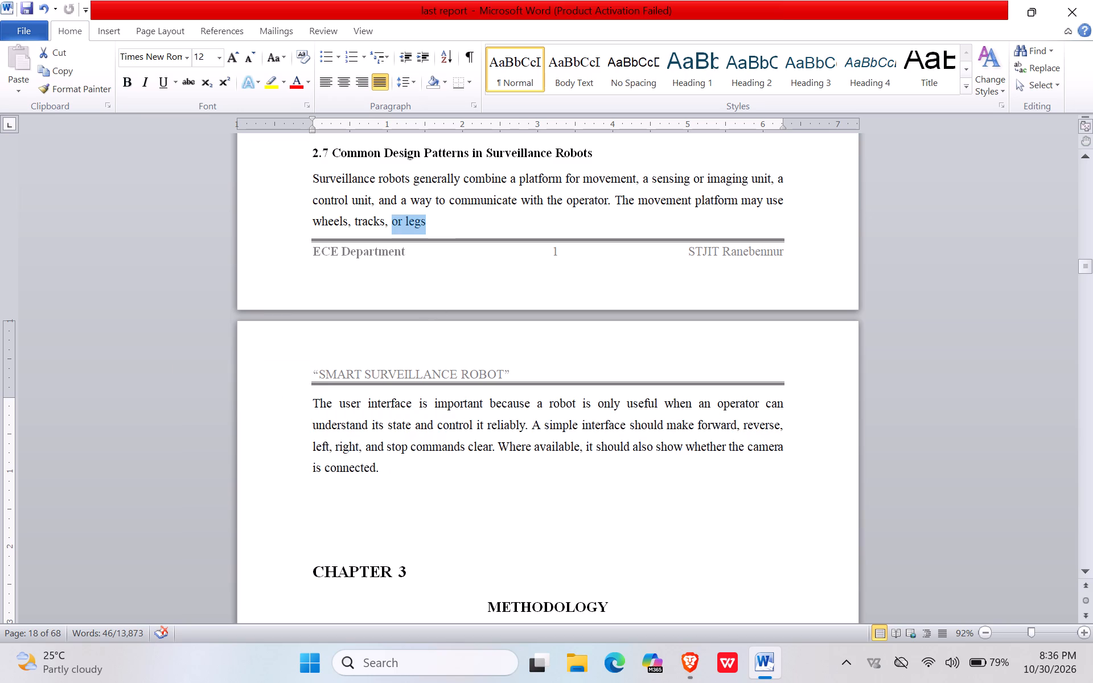
drag(384, 220, 610, 200)
key(BackSpace)
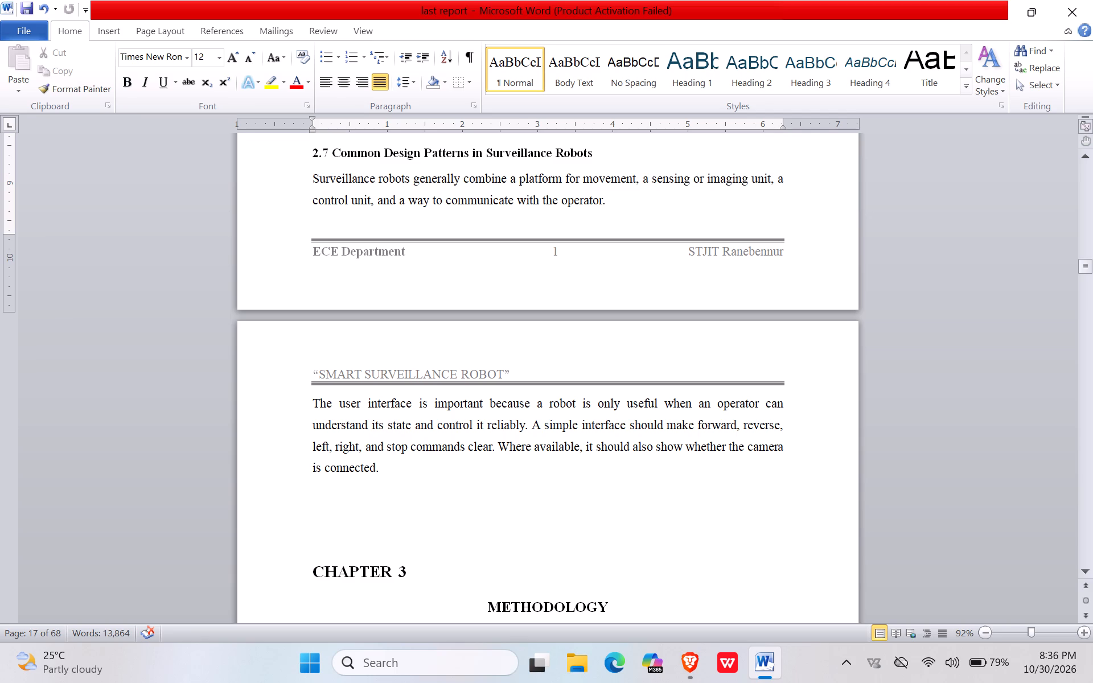
Delete the last paragraph of section 2.7, beginning "The user interface is important", along with the full stop ending the paragraph before it.
drag(382, 475, 307, 415)
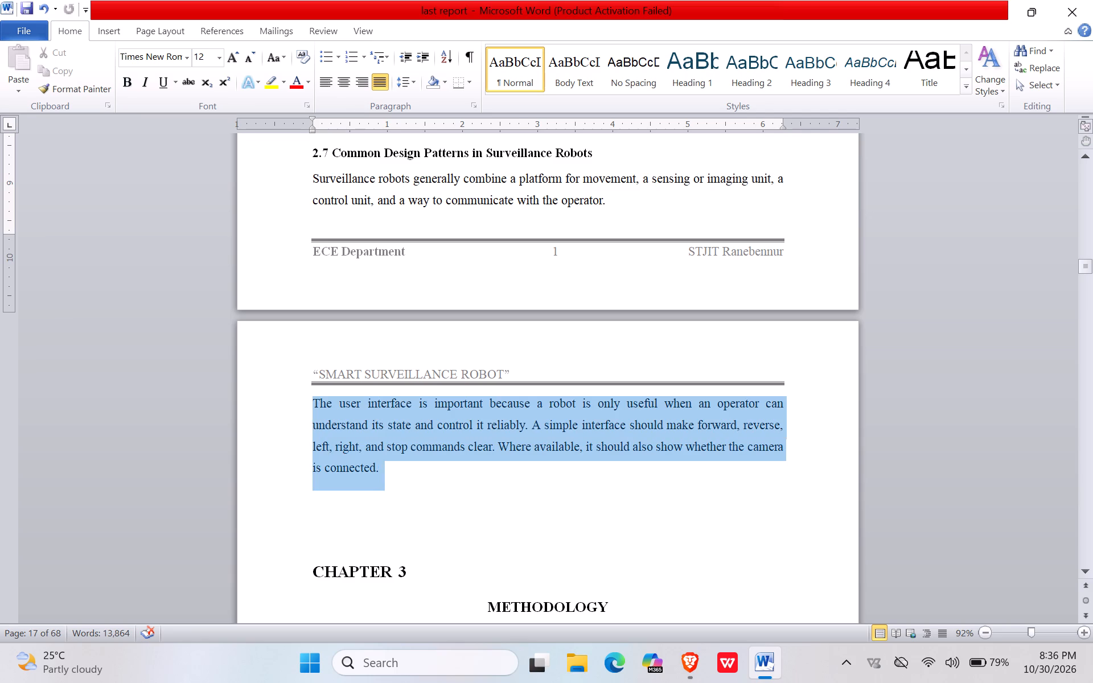
drag(307, 415, 307, 414)
key(BackSpace)
key(BackSpace)
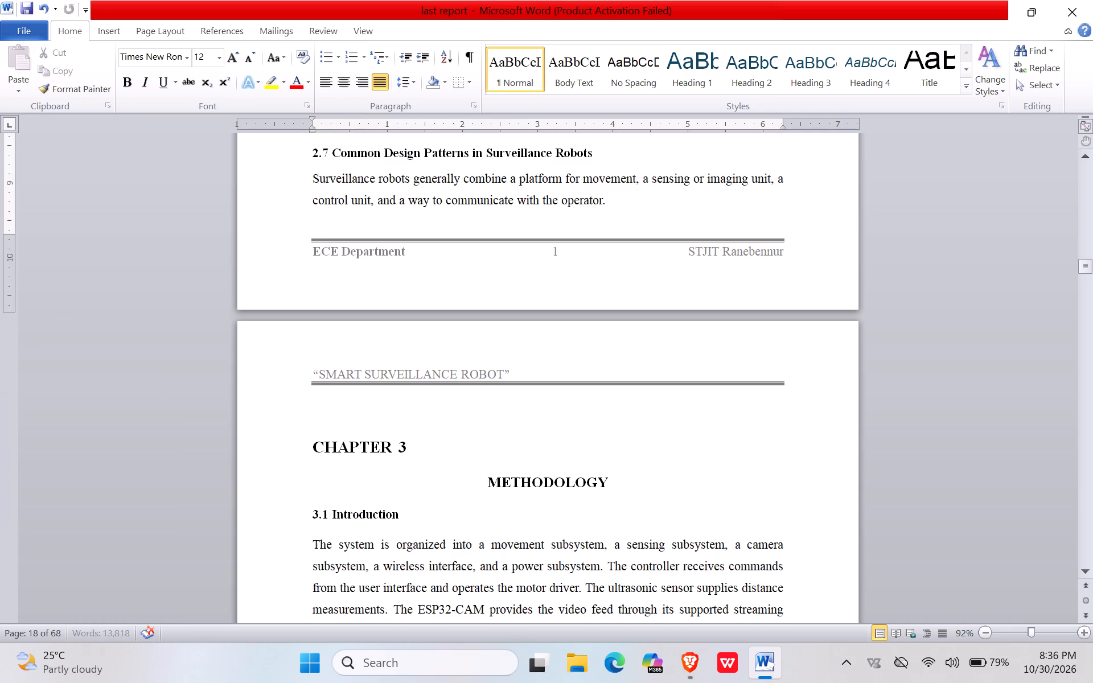
key(BackSpace)
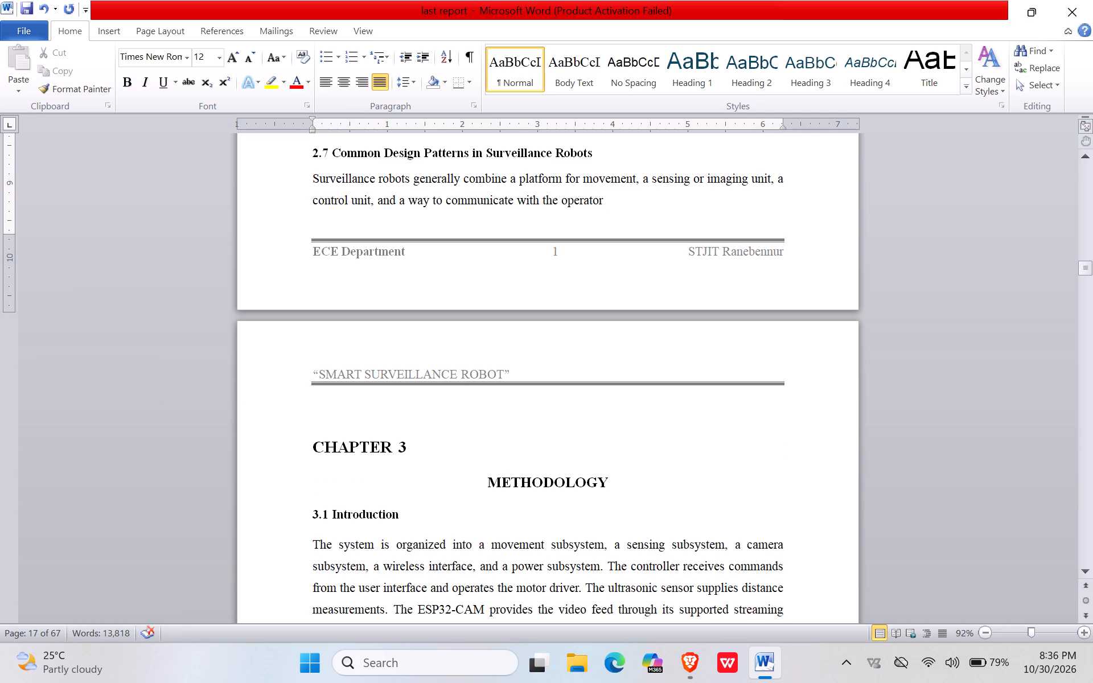
Remove the blank line above the CHAPTER 3 heading.
click(310, 443)
key(BackSpace)
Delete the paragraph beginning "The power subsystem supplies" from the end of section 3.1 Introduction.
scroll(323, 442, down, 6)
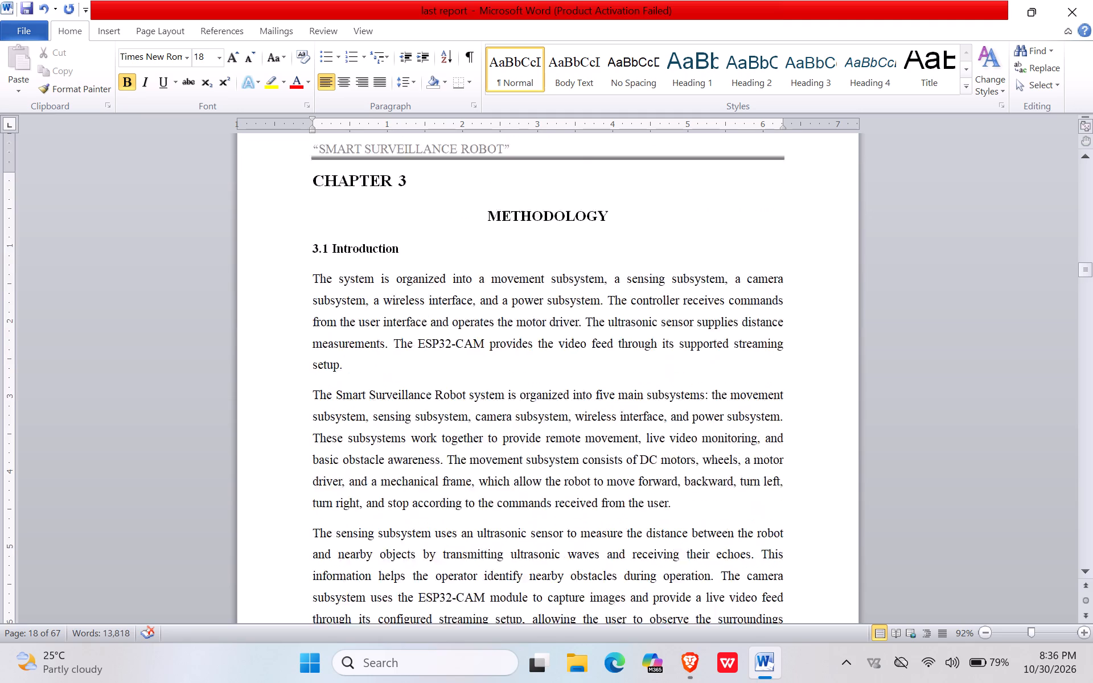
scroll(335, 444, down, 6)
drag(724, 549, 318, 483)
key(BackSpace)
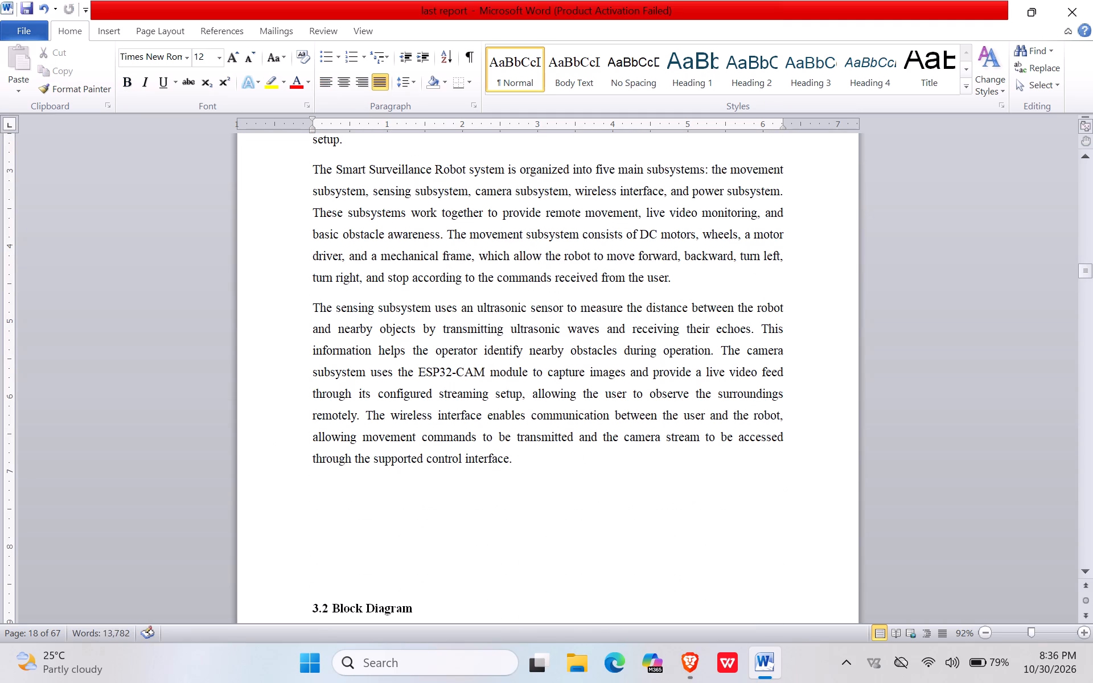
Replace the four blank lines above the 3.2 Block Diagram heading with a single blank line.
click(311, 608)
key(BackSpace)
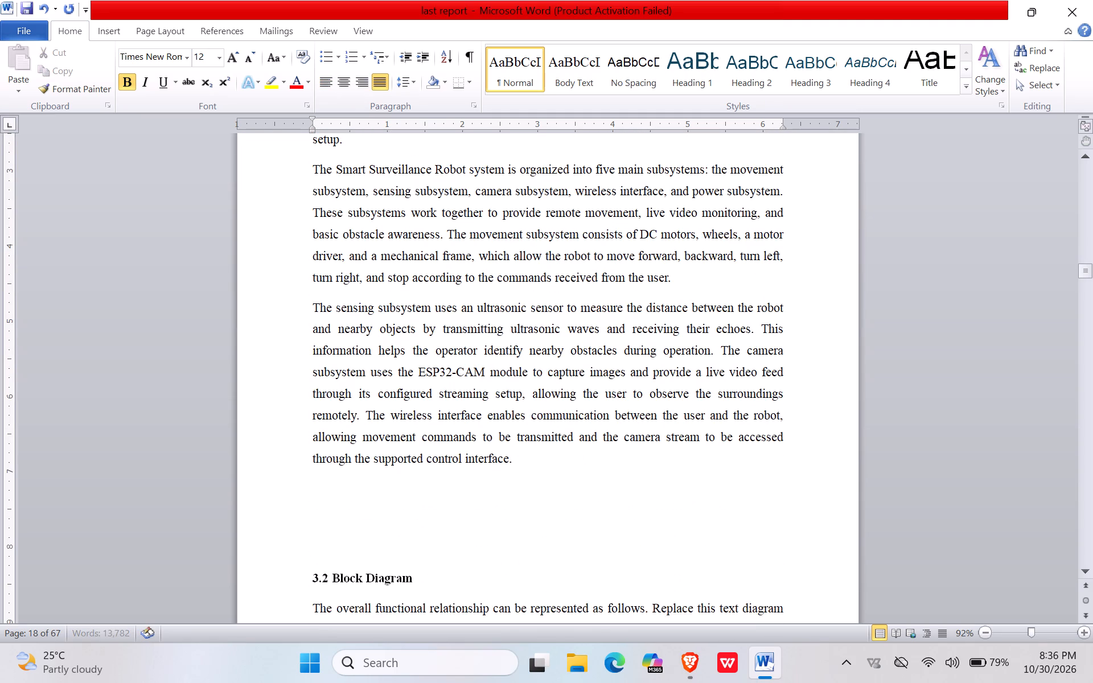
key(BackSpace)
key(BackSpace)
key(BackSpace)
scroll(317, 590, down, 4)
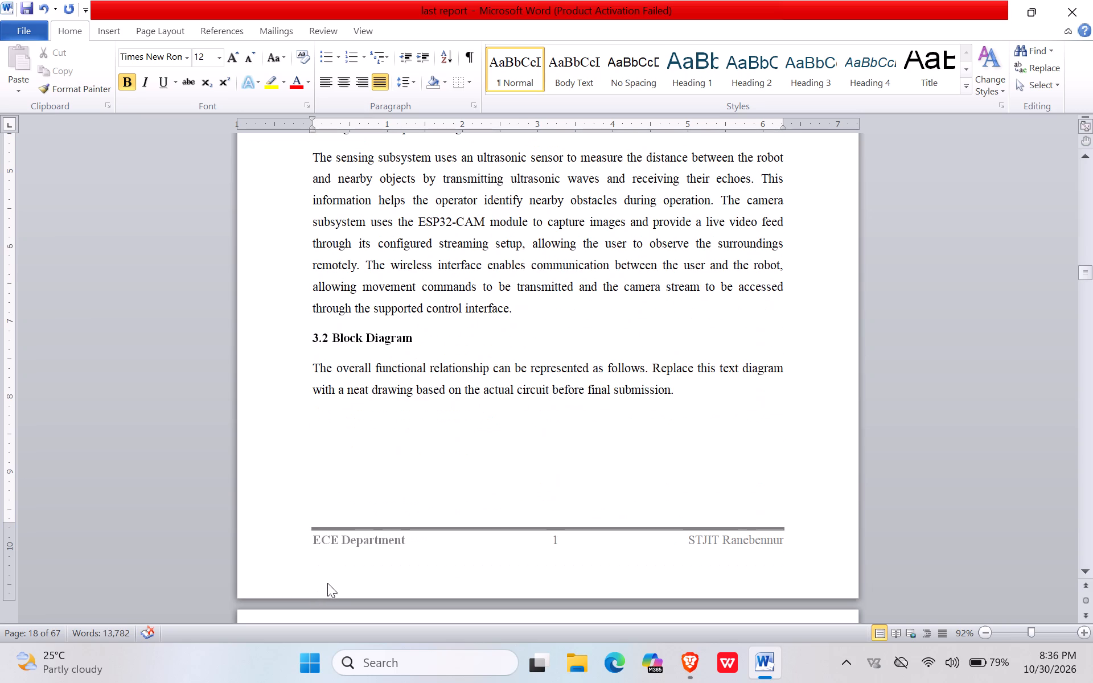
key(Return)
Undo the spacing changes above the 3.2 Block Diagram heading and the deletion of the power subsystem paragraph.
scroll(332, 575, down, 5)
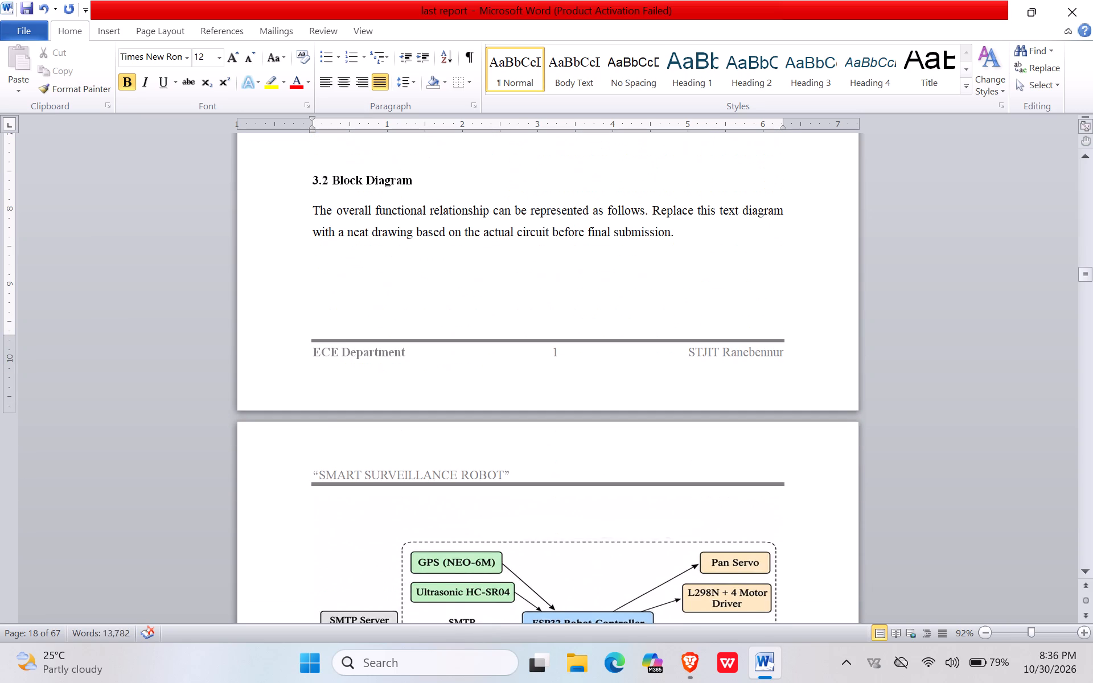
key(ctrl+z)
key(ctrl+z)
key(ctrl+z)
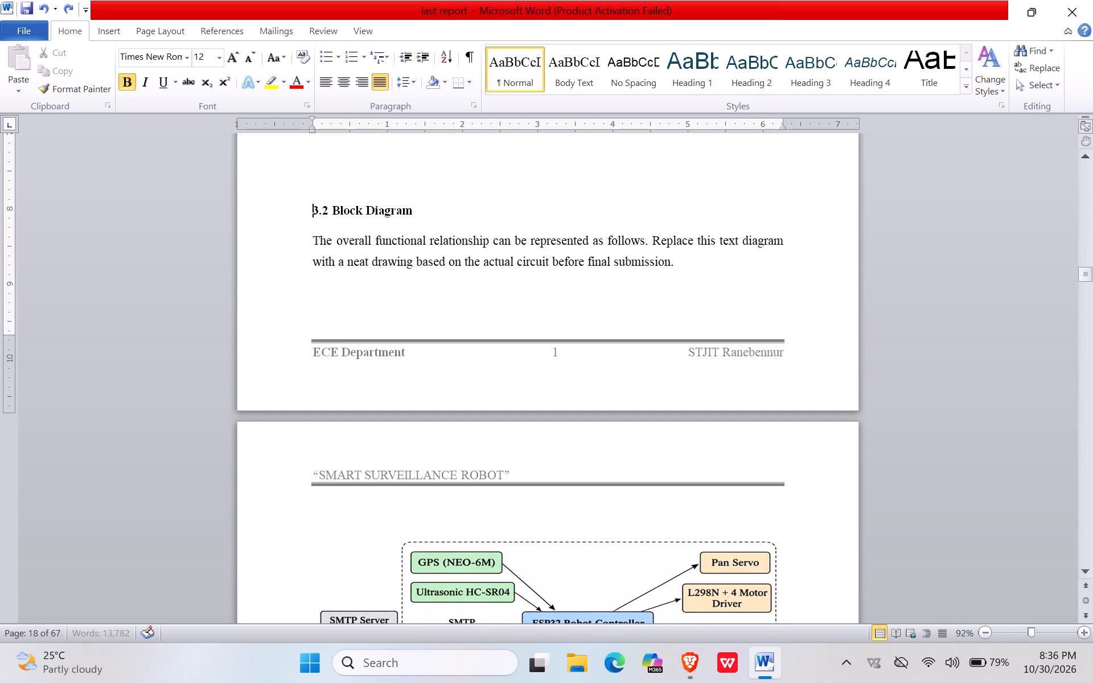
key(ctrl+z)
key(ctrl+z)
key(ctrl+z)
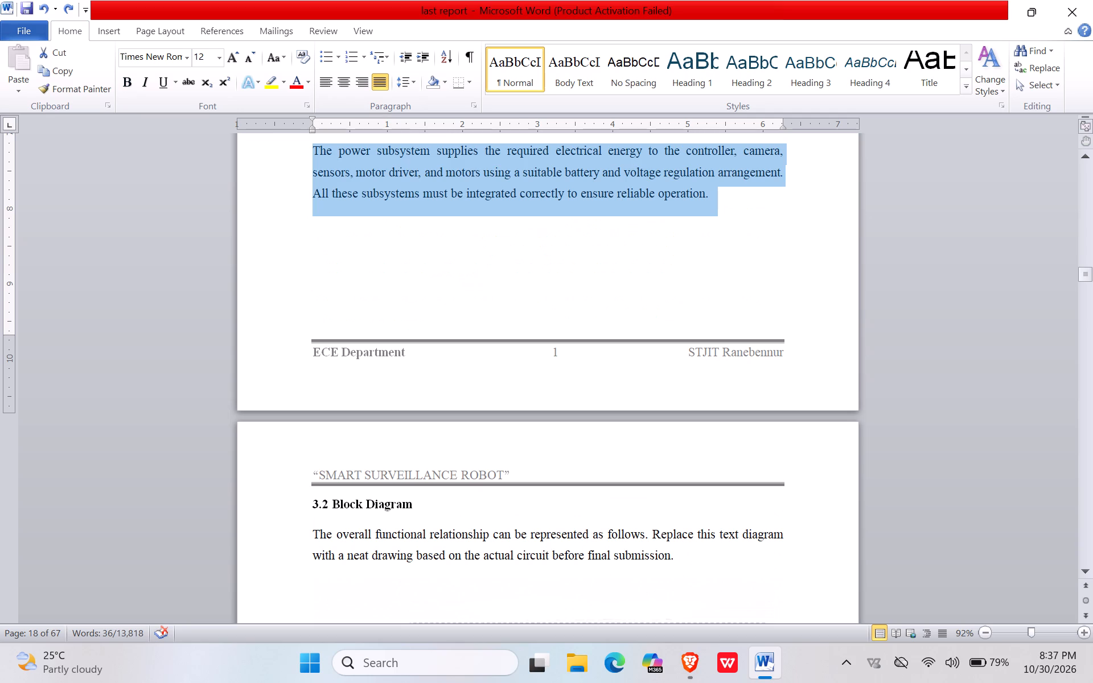
Review the Chapter 3 pages from section 3.2 Block Diagram through section 3.3.9 Robotic Chassis and Wheels for text and spacing to trim.
scroll(372, 527, down, 4)
click(404, 459)
scroll(404, 458, down, 9)
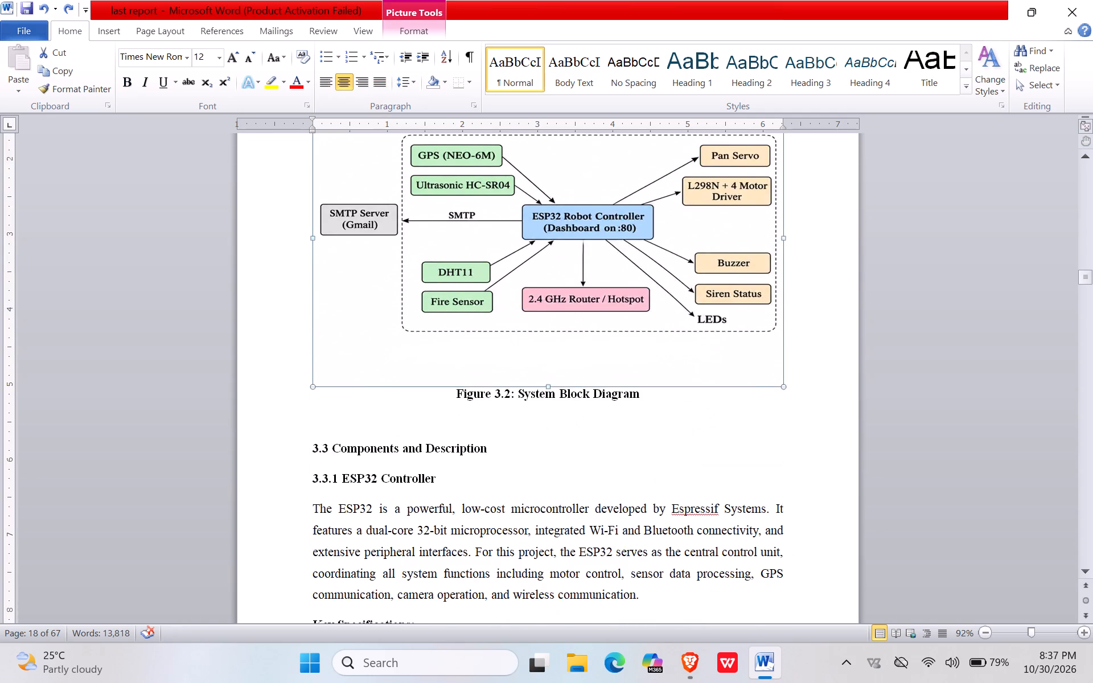
scroll(419, 466, down, 16)
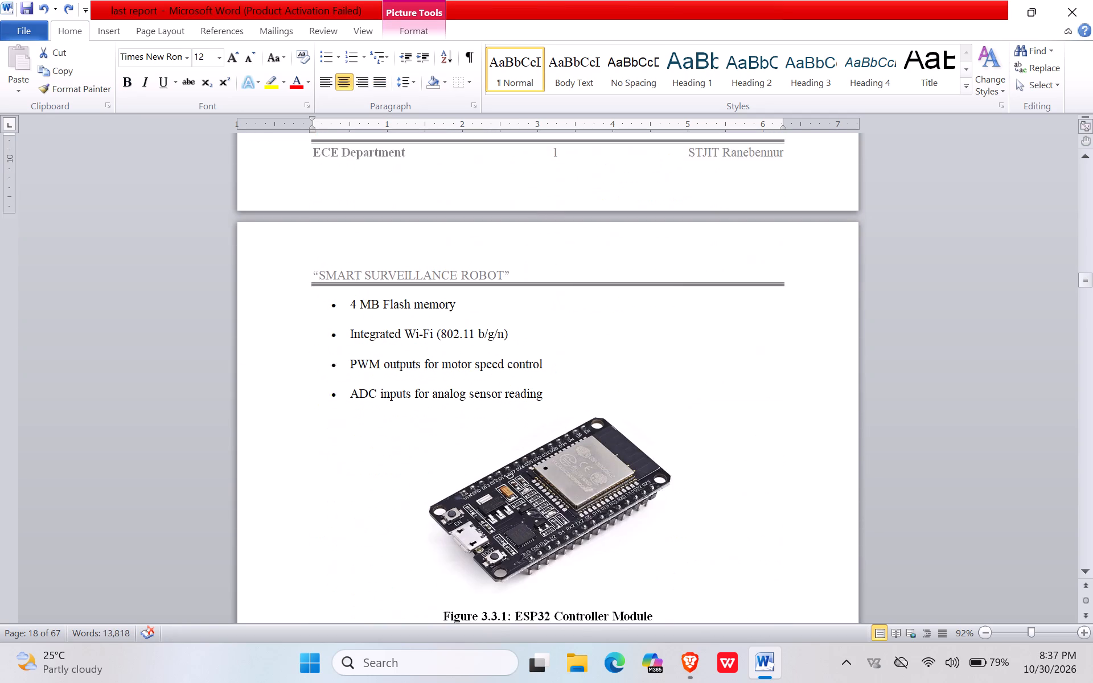
scroll(426, 485, down, 16)
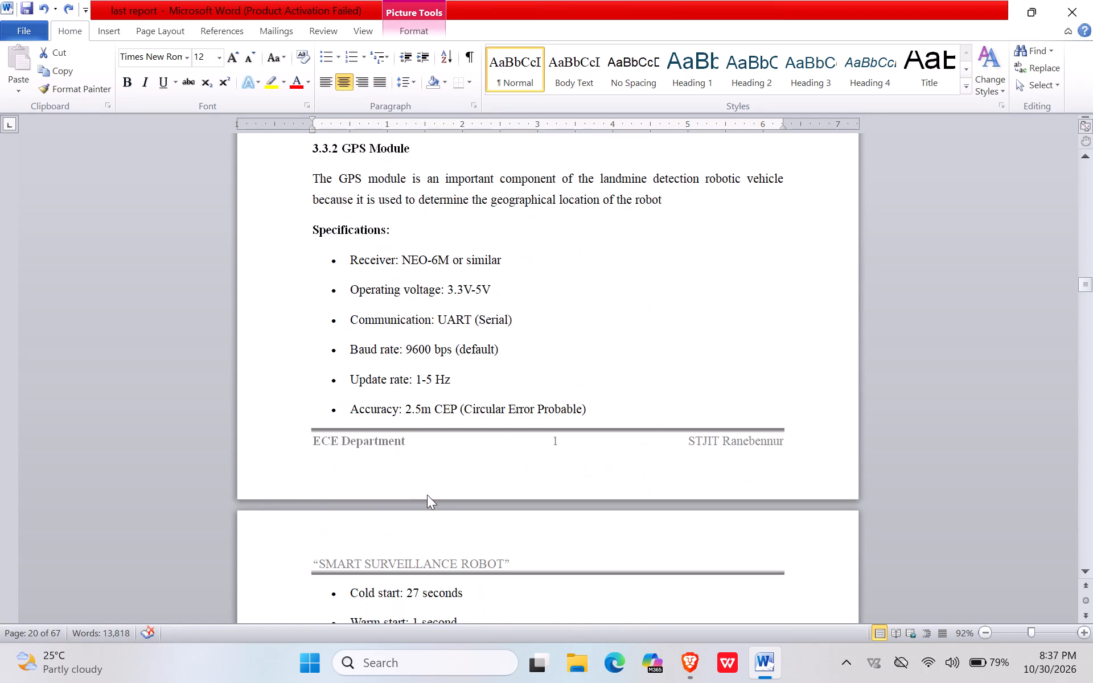
scroll(428, 495, down, 20)
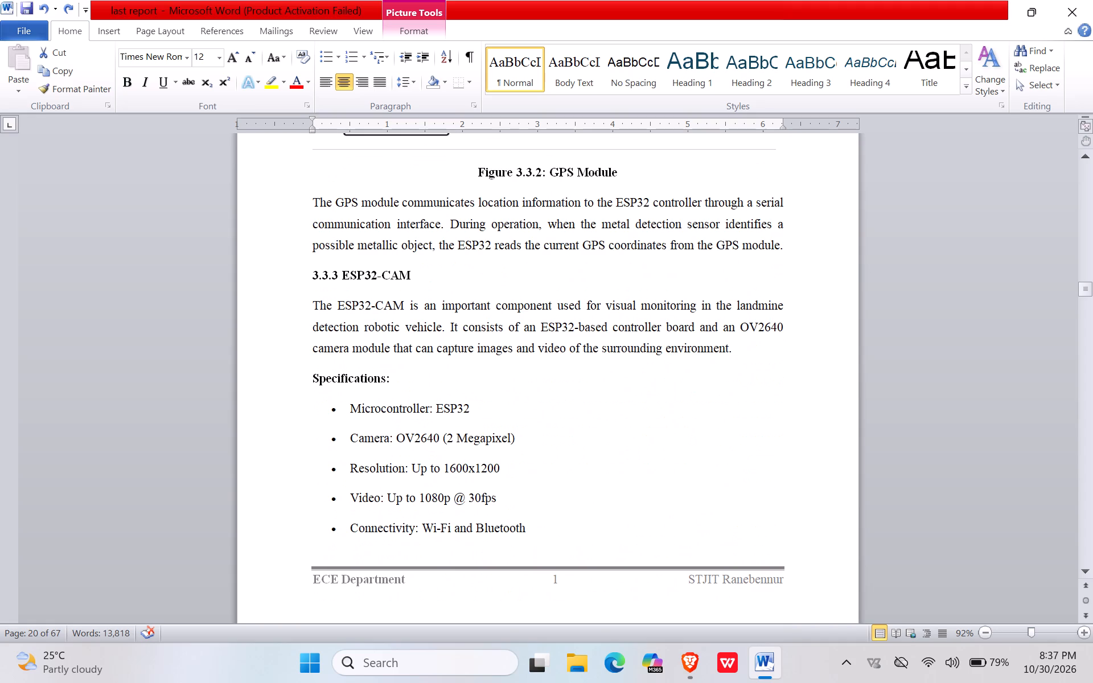
scroll(450, 438, down, 10)
scroll(451, 443, down, 12)
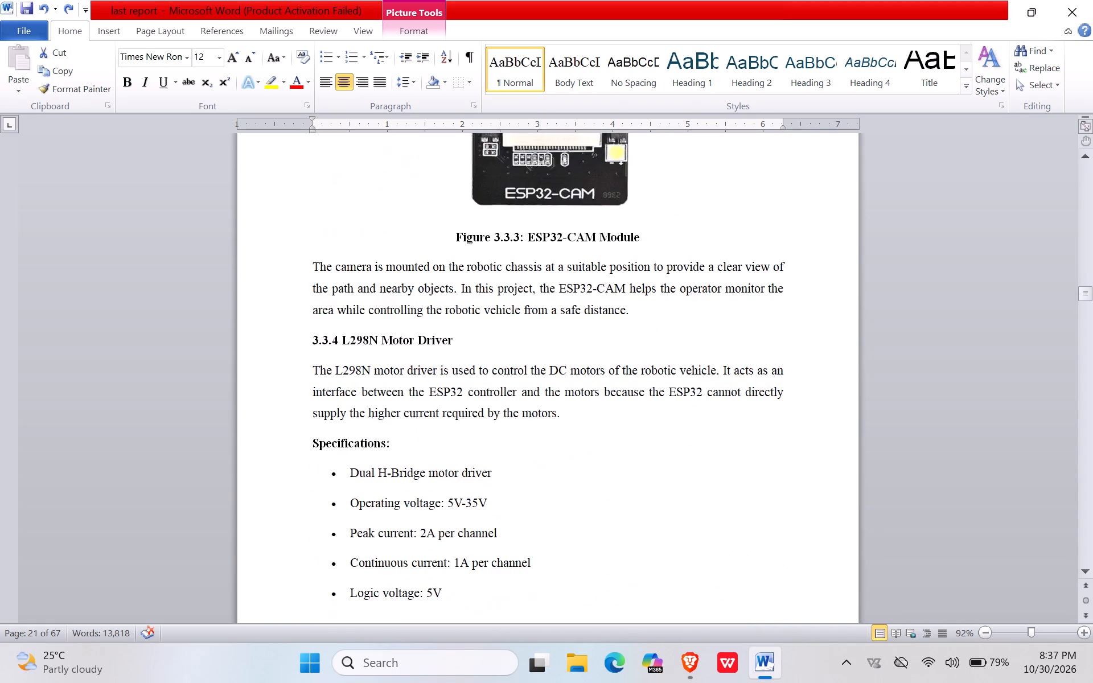
scroll(451, 450, down, 7)
scroll(595, 425, down, 16)
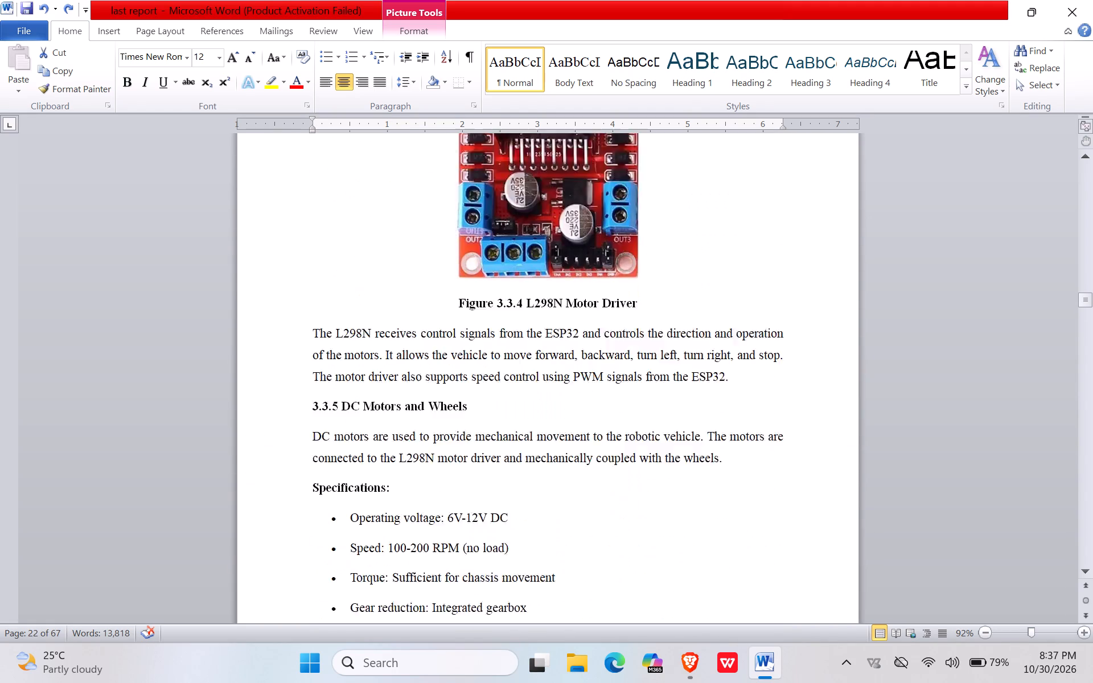
scroll(586, 437, down, 6)
scroll(591, 433, up, 6)
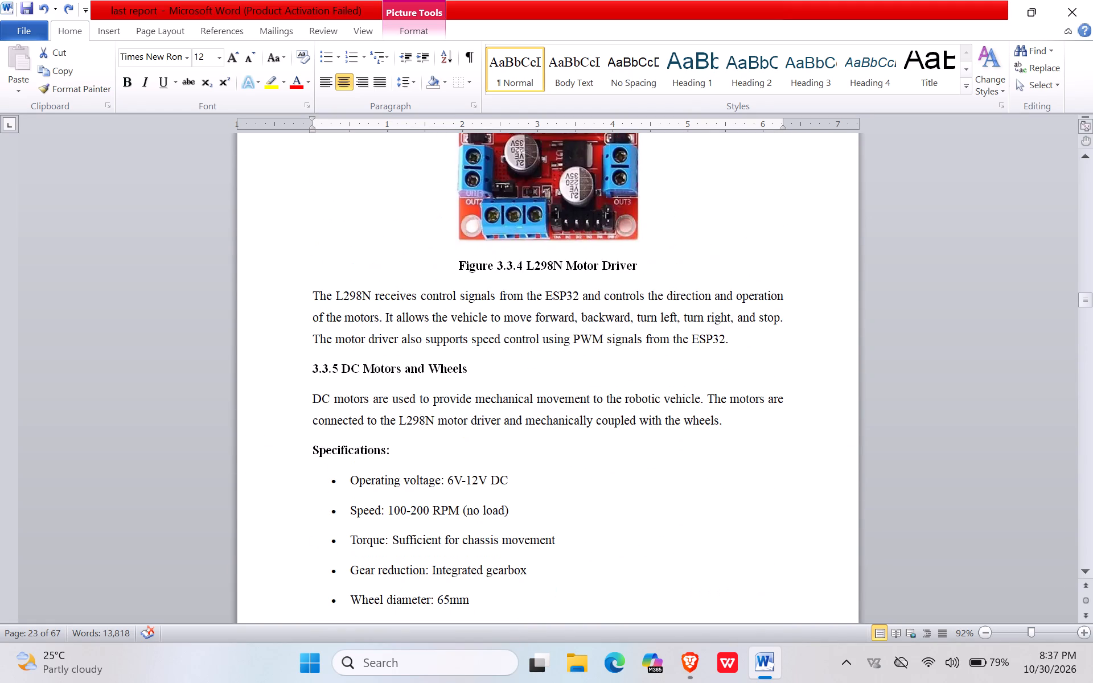
scroll(652, 392, down, 11)
scroll(614, 521, down, 18)
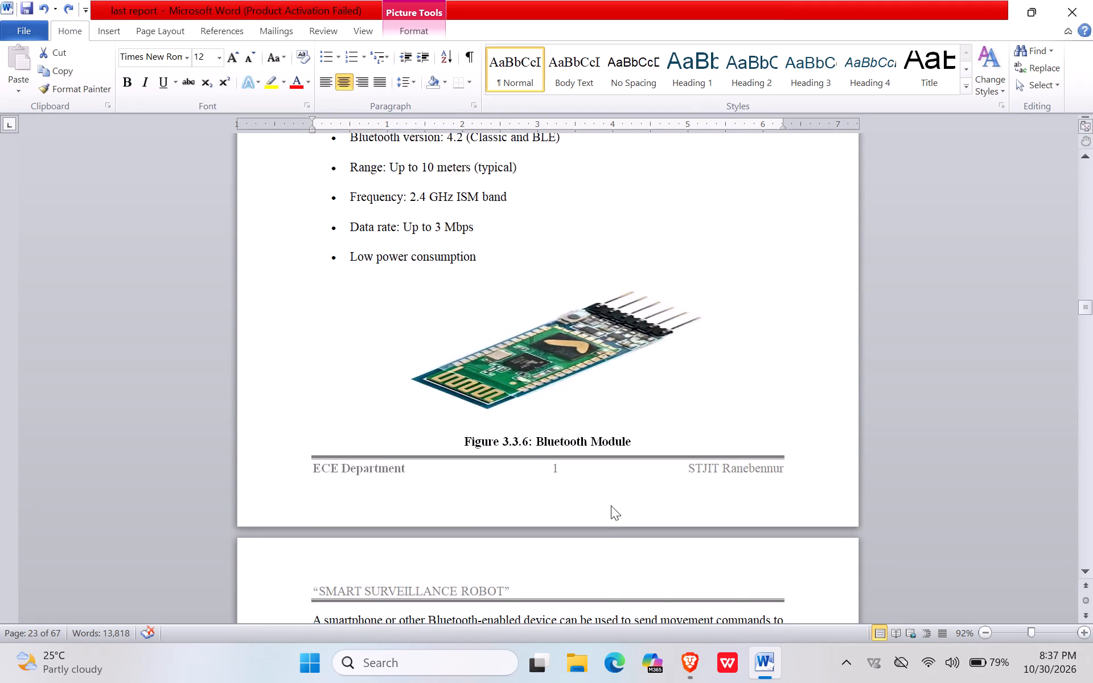
scroll(611, 506, down, 11)
scroll(613, 508, down, 16)
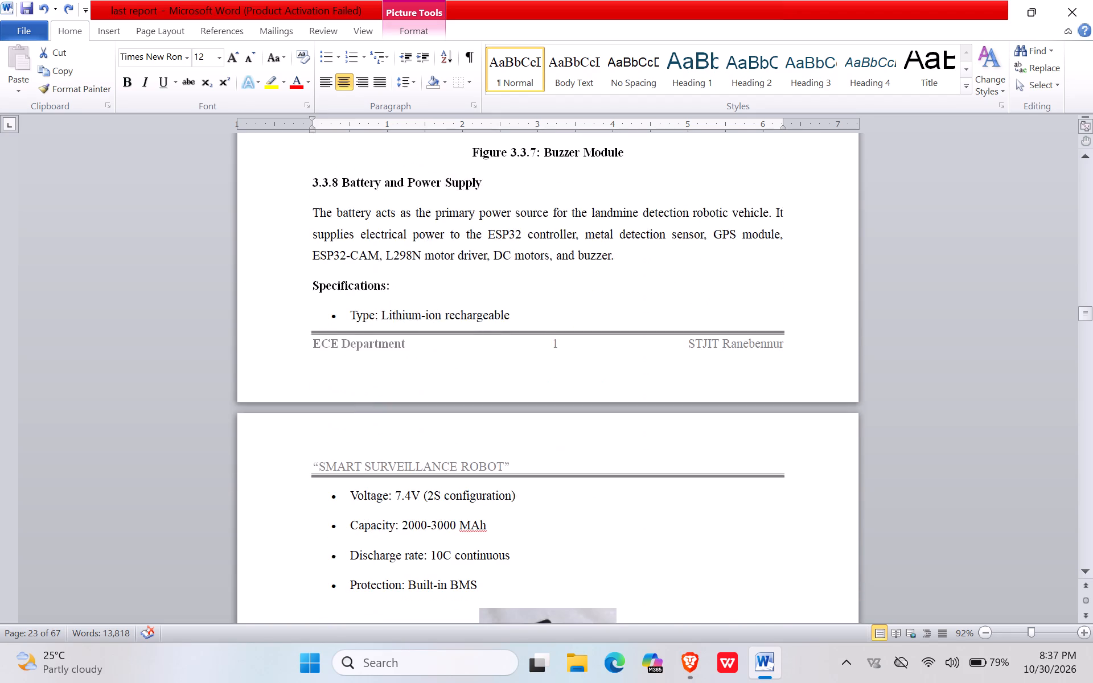
scroll(619, 513, down, 15)
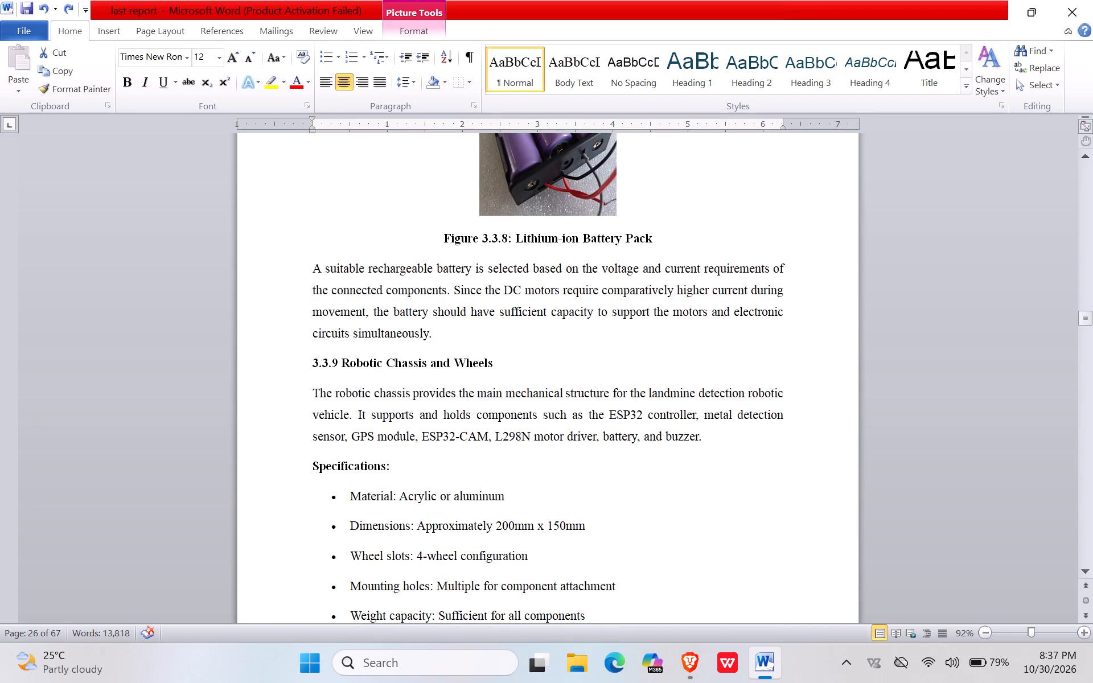
Delete "Since the DC motors require comparatively higher current during movement, the" from the paragraph below Figure 3.3.8.
drag(453, 290, 450, 291)
drag(450, 291, 383, 303)
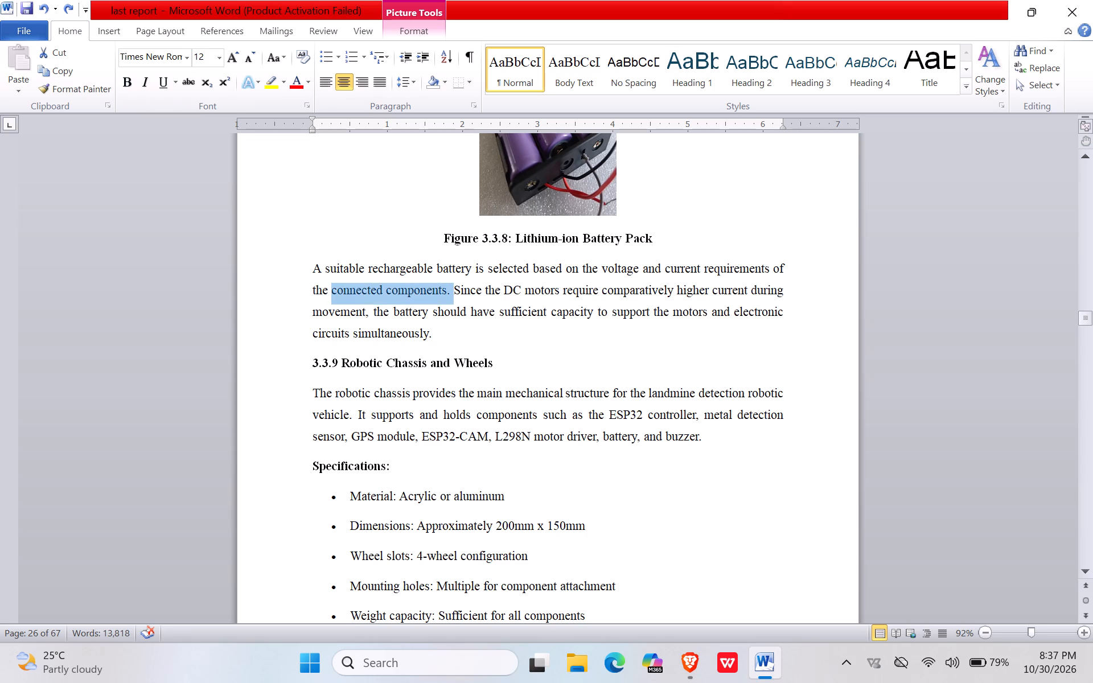
drag(383, 303, 369, 310)
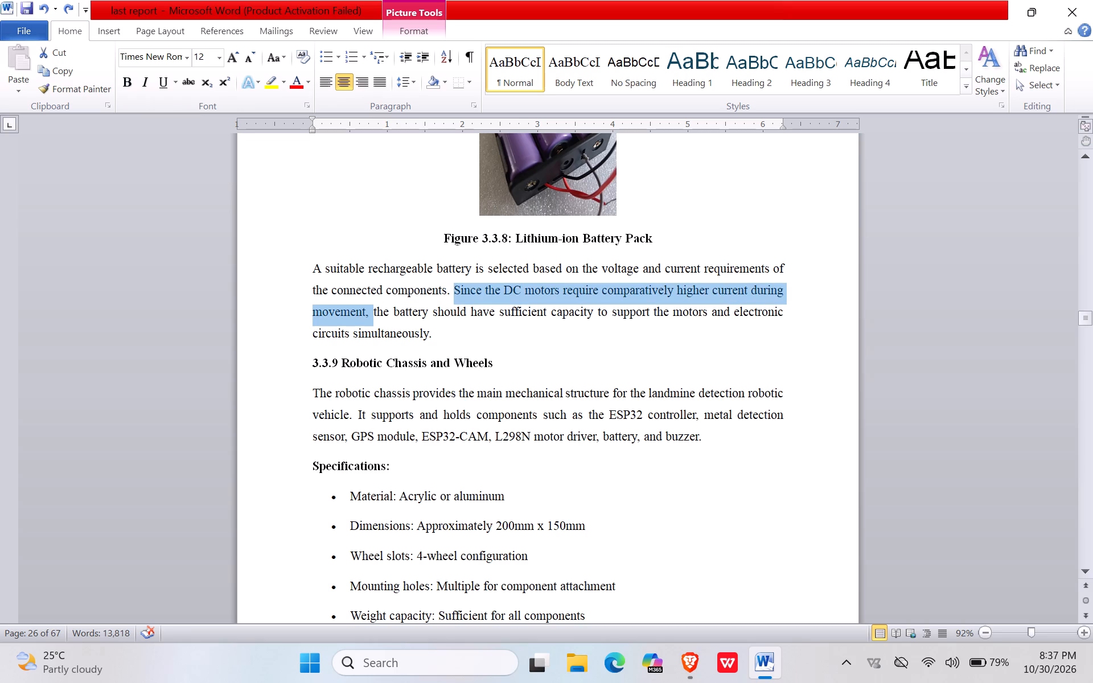
drag(369, 310, 388, 310)
key(BackSpace)
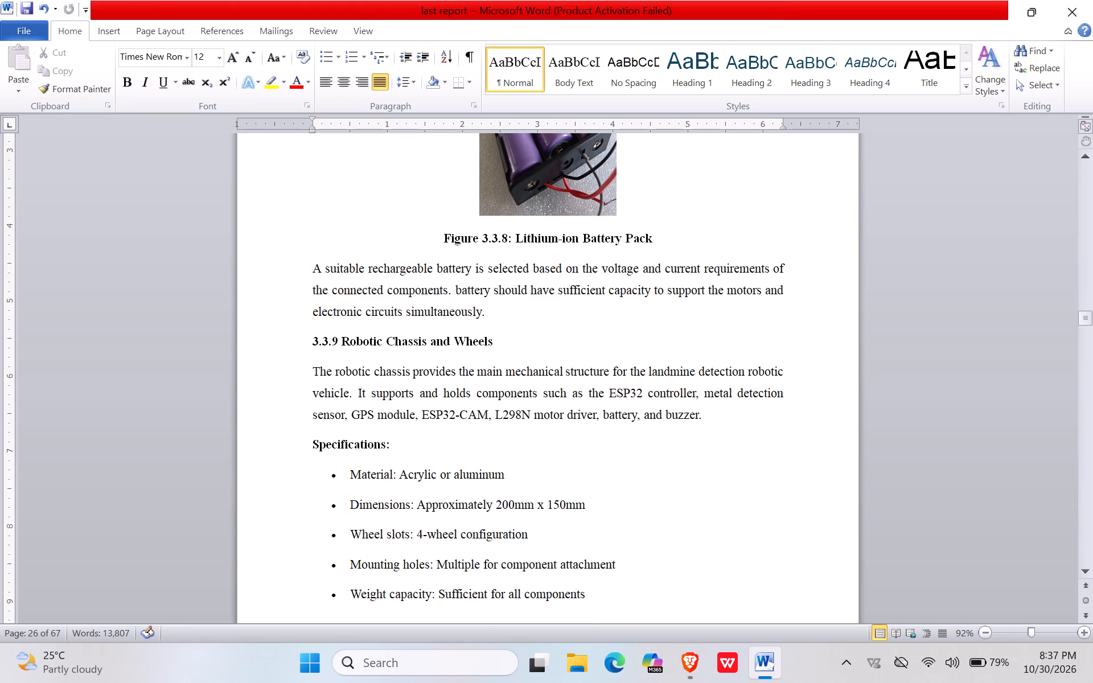
click(503, 431)
Review the remaining Chapter 3 pages and the start of Chapter 4 up to section 4.2 Hardware Implementation.
scroll(504, 430, down, 12)
scroll(506, 430, up, 5)
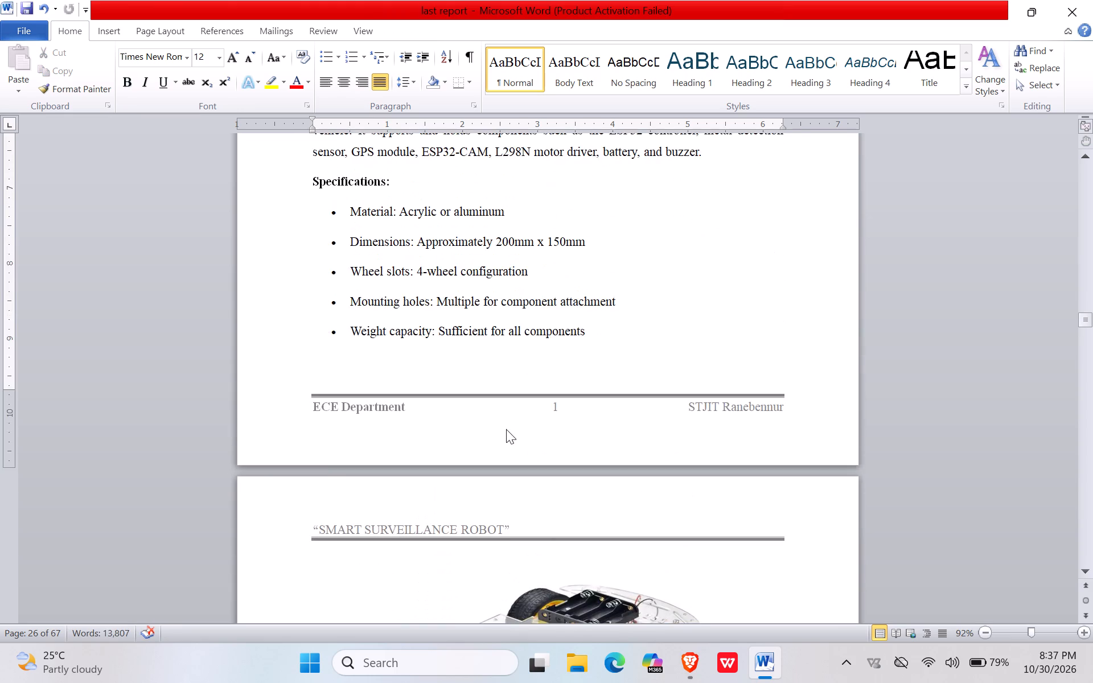
scroll(507, 429, down, 17)
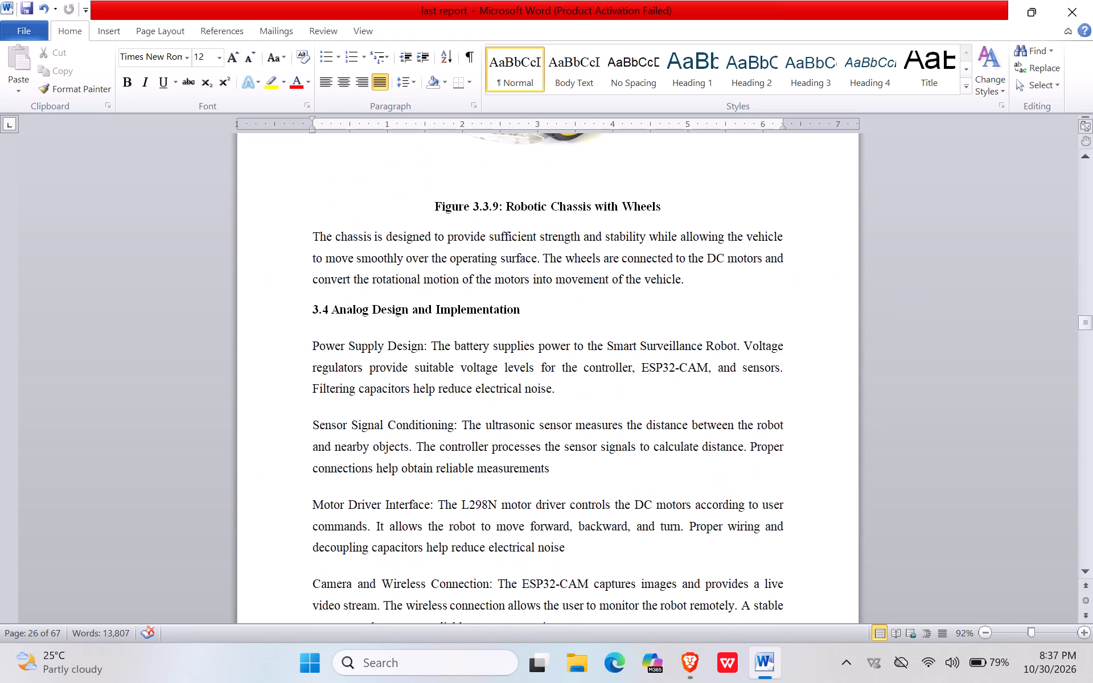
scroll(513, 433, down, 4)
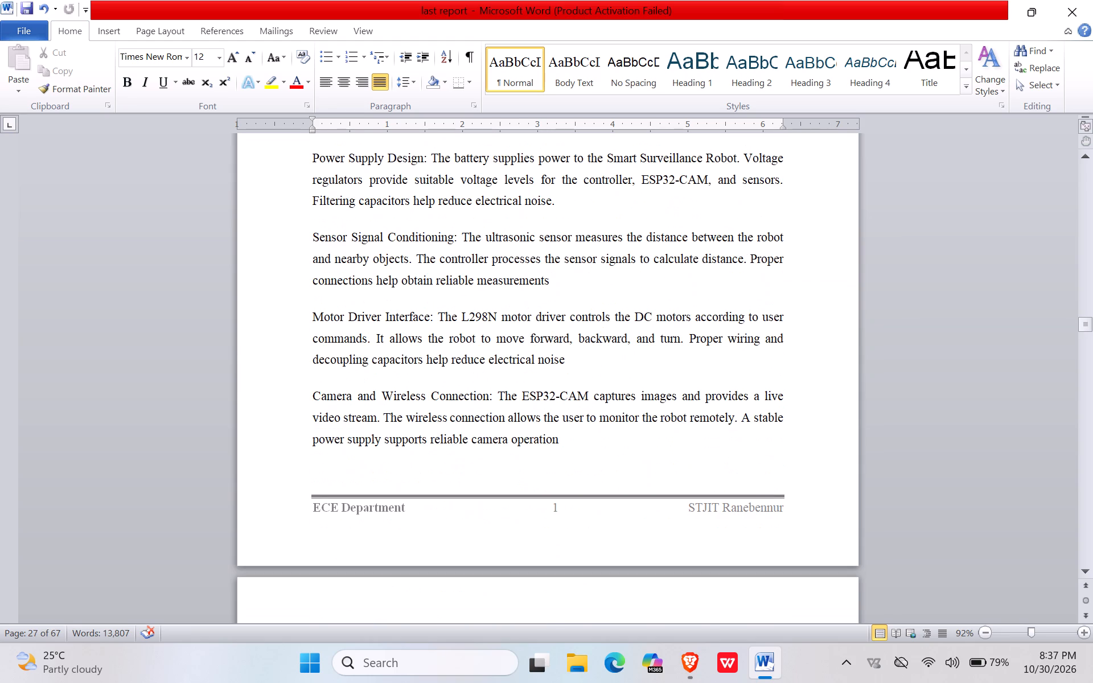
scroll(519, 431, down, 10)
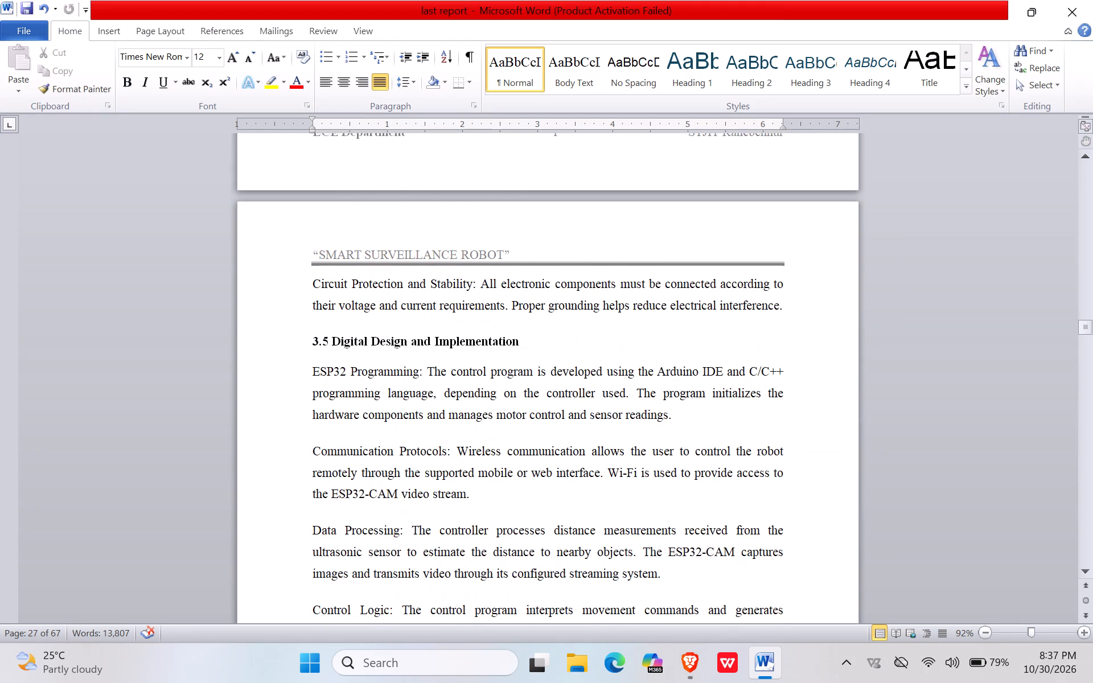
scroll(572, 409, down, 9)
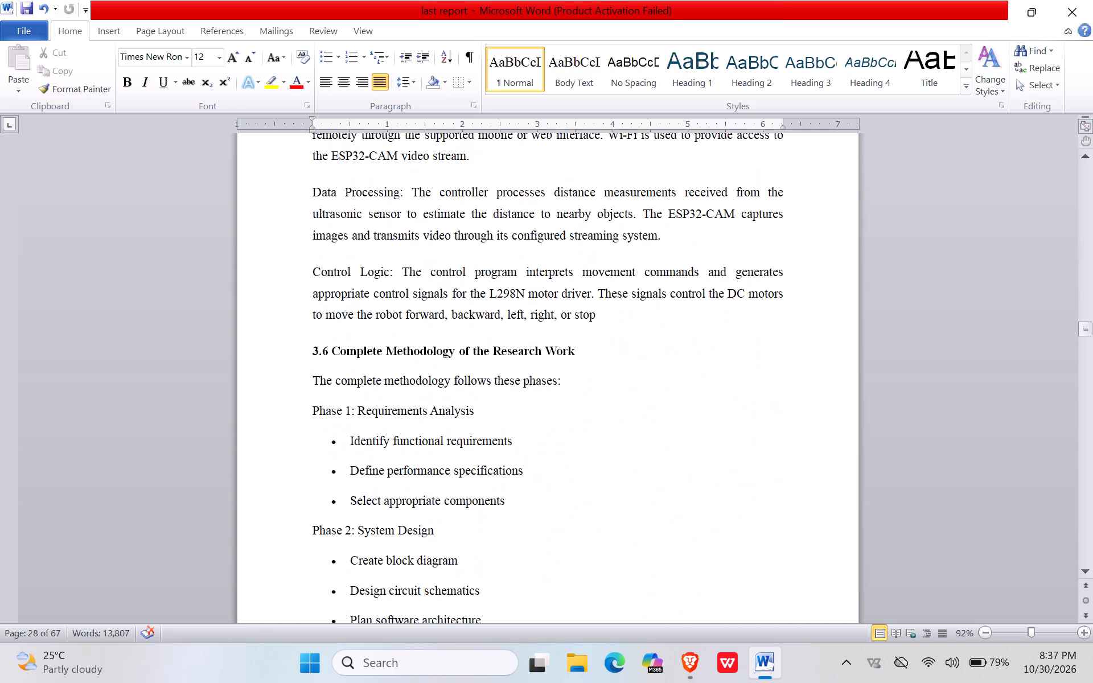
scroll(572, 413, down, 17)
scroll(573, 417, down, 18)
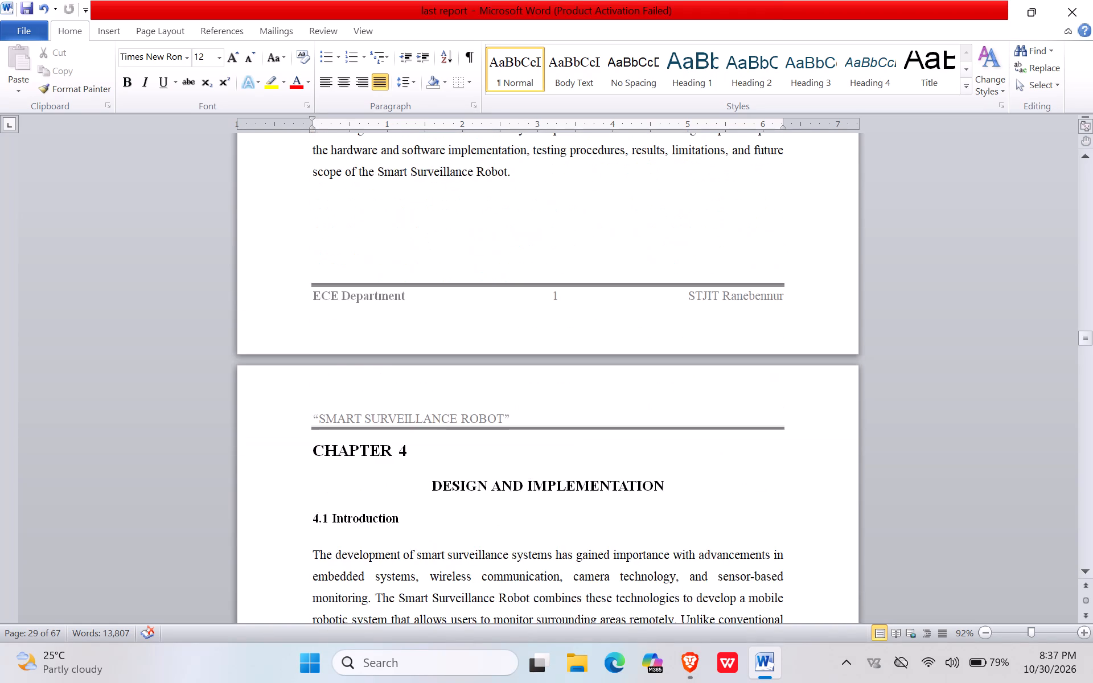
scroll(574, 433, down, 18)
scroll(580, 446, down, 13)
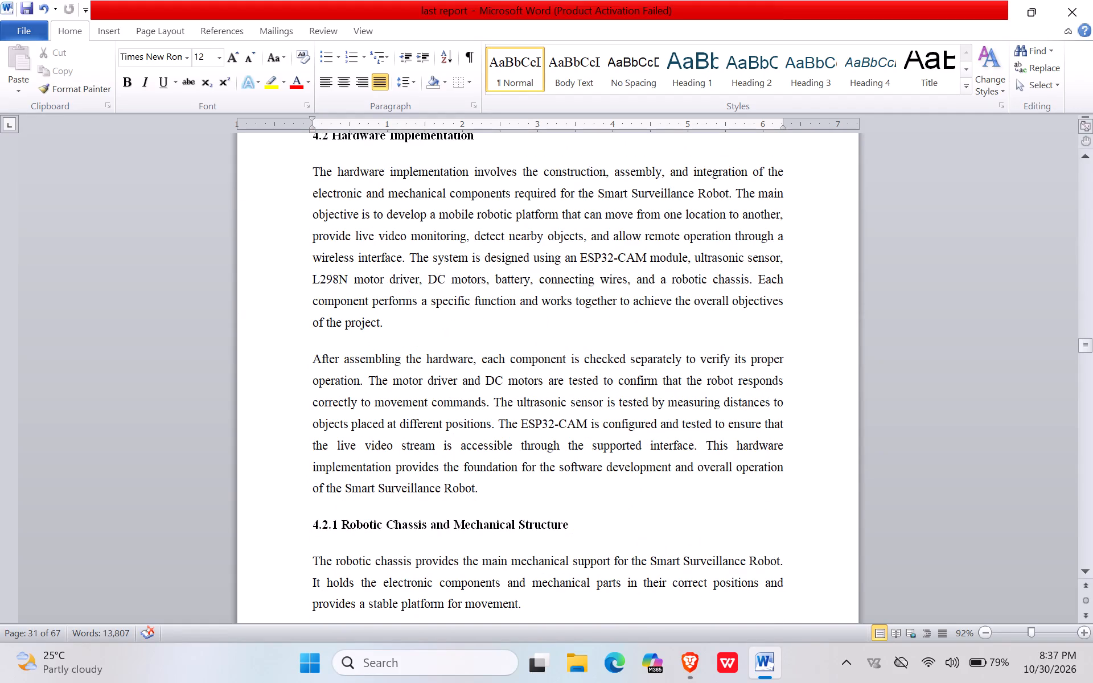
Delete the ultrasonic sensor and ESP32-CAM testing sentences from the second paragraph of section 4.2 Hardware Implementation.
drag(491, 403, 645, 441)
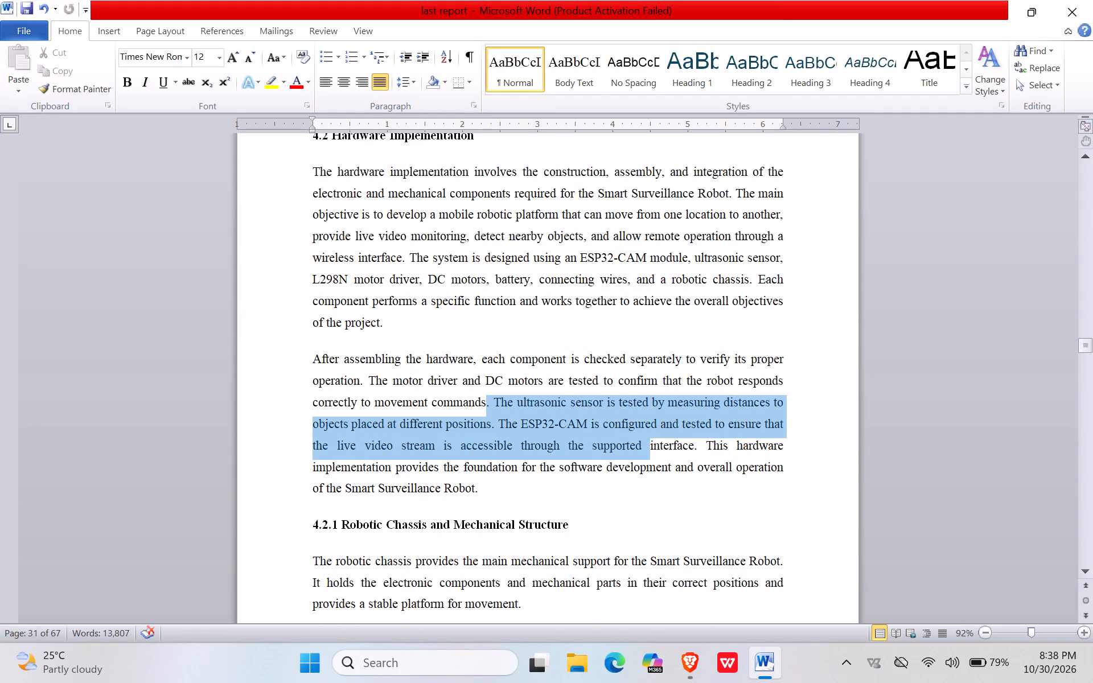
drag(645, 441, 685, 443)
key(BackSpace)
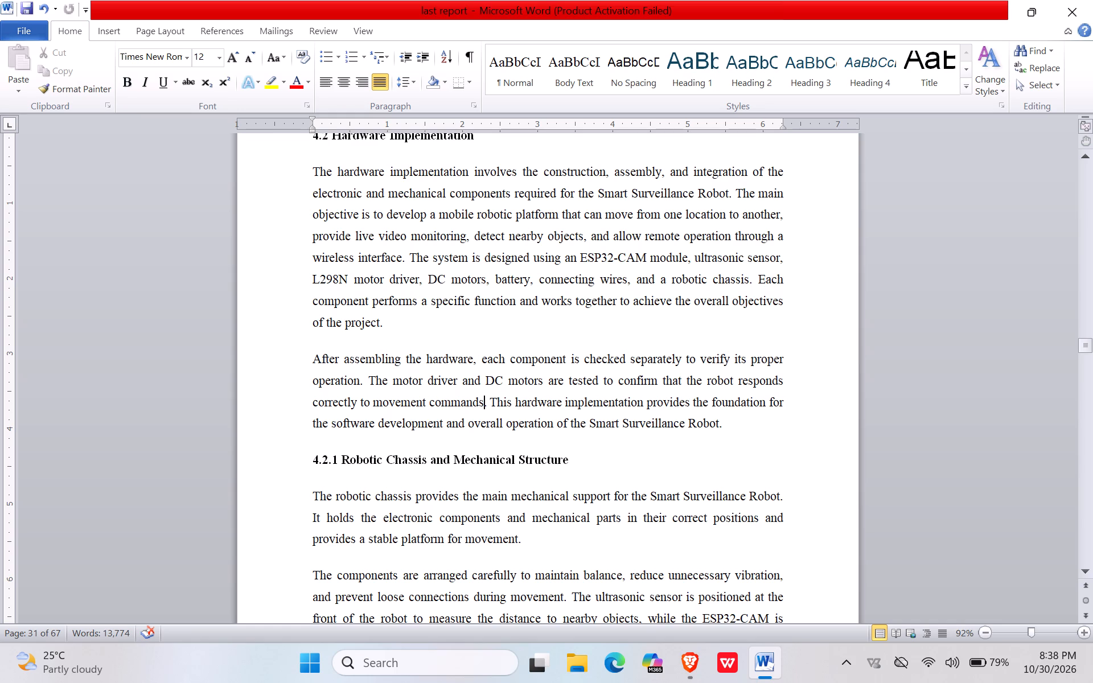
Delete the sentence beginning "The main objective is to develop a mobile robotic platform" from the first paragraph of section 4.2.
drag(734, 194, 405, 260)
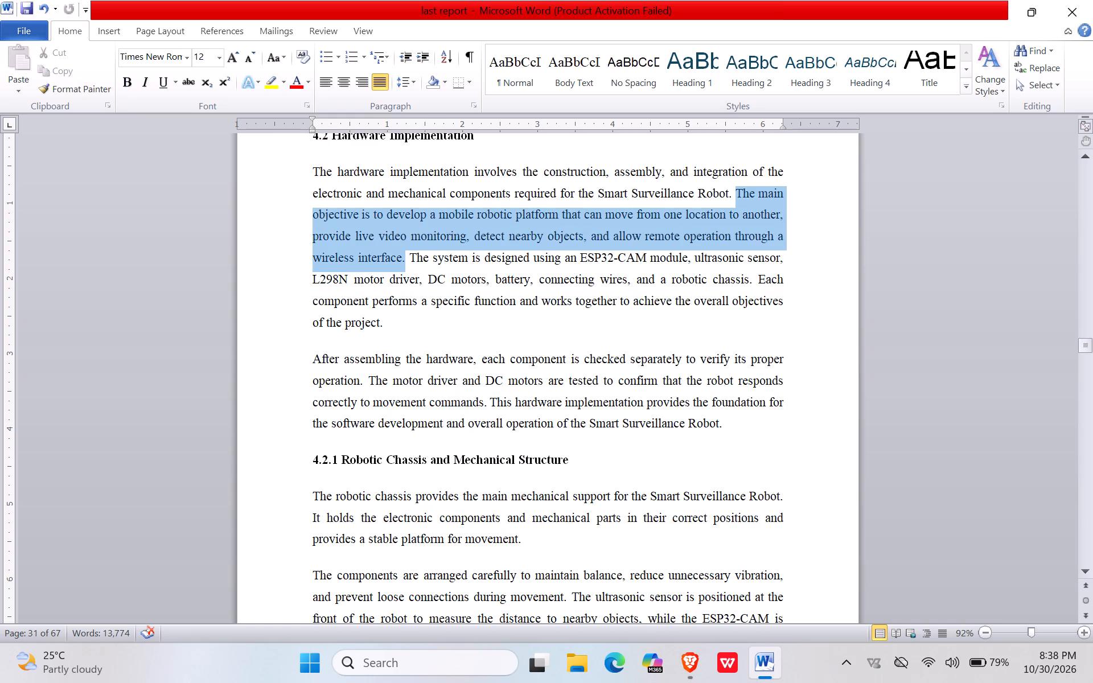
drag(405, 260, 405, 260)
key(BackSpace)
Remove the blank line above the Assembly Steps heading in section 4.2.1.
scroll(426, 295, down, 3)
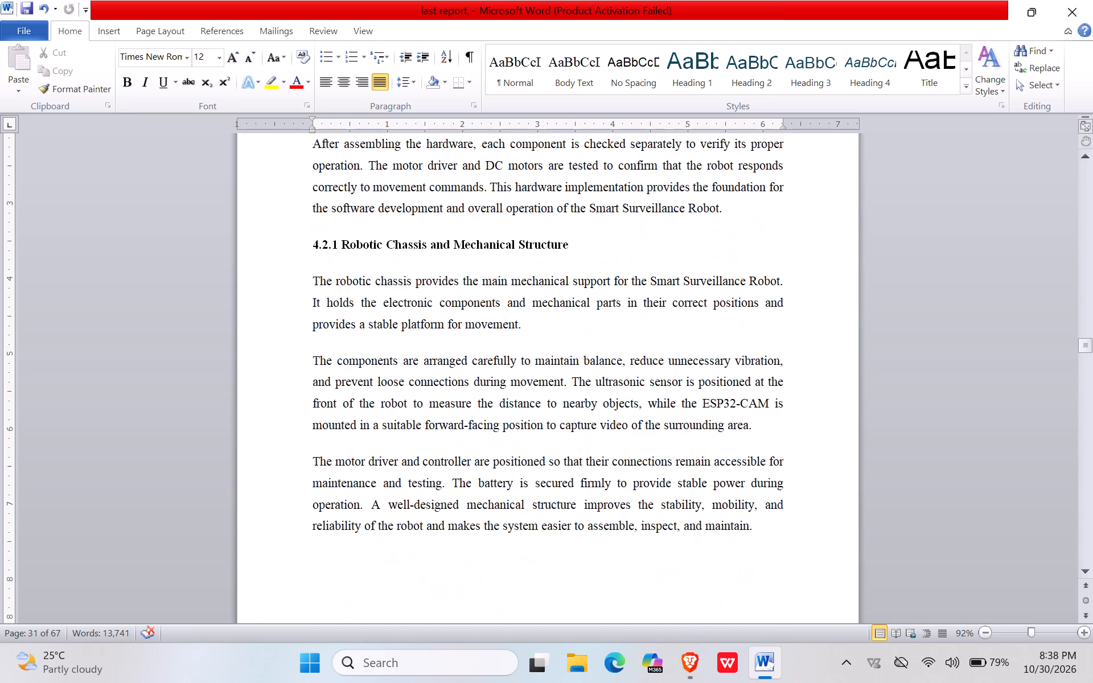
scroll(426, 295, down, 5)
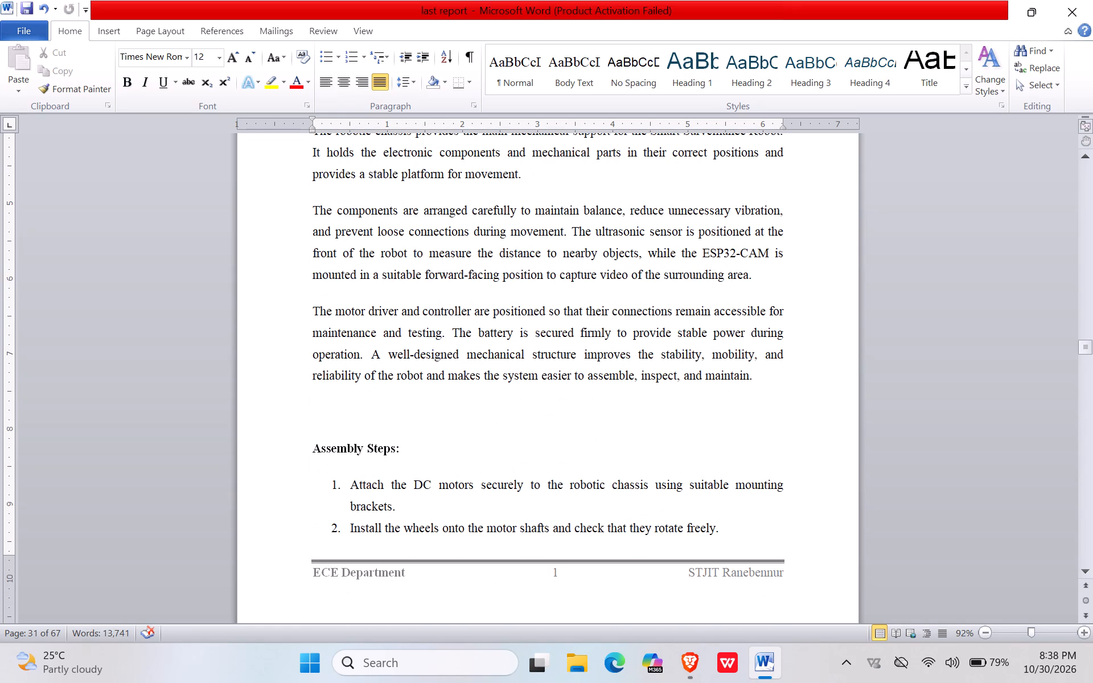
click(314, 443)
key(BackSpace)
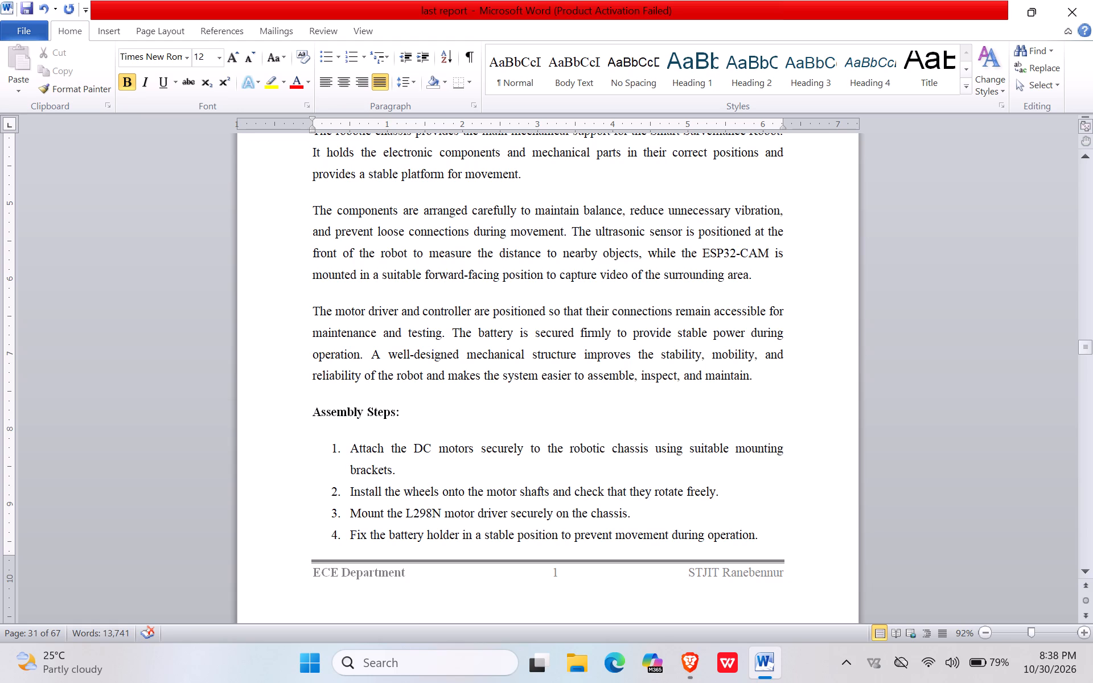
Delete the sentence beginning "Depending on the implemented design" from the end of the section 4.2.2 ESP32 Controller Connections paragraph.
scroll(358, 426, down, 17)
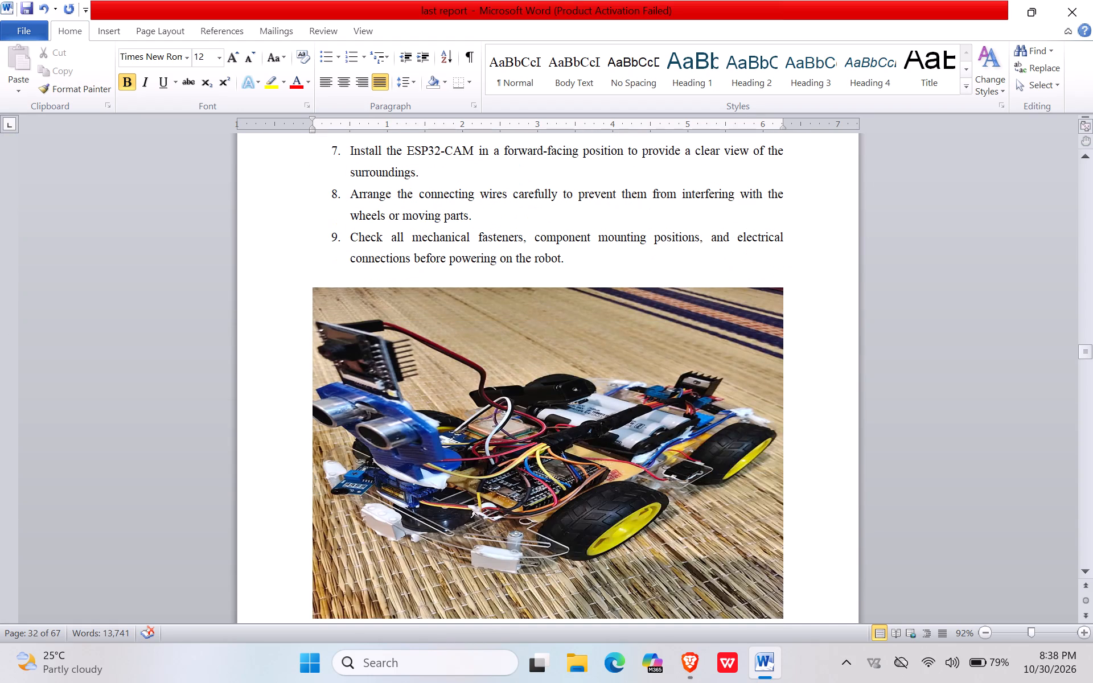
scroll(379, 433, down, 14)
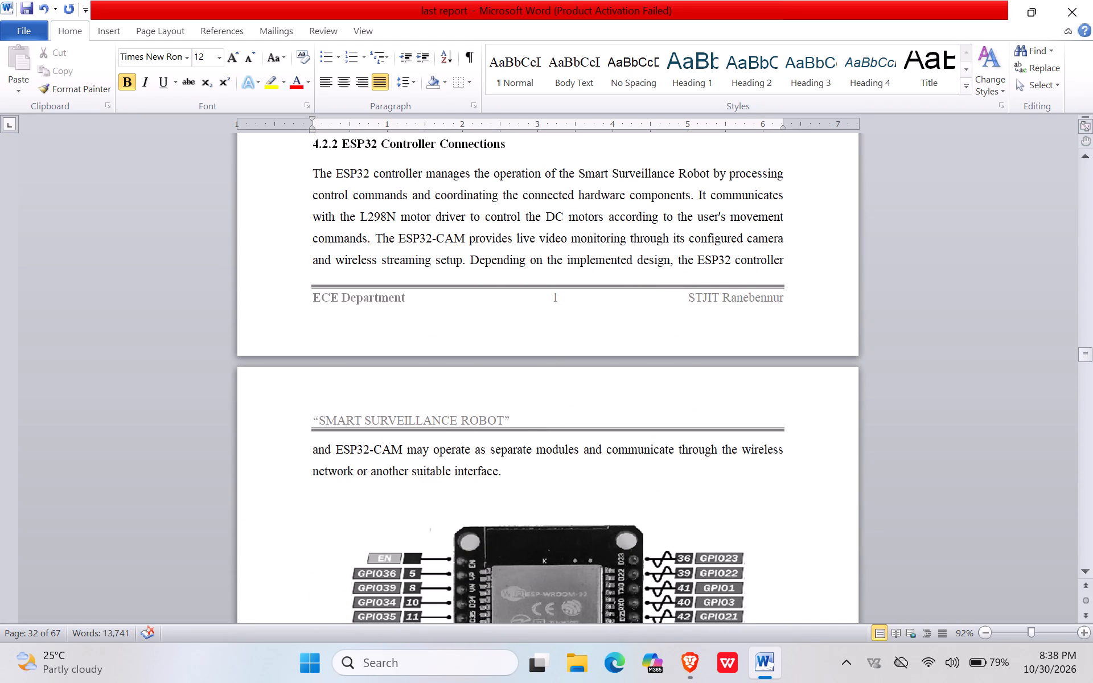
drag(470, 262, 516, 475)
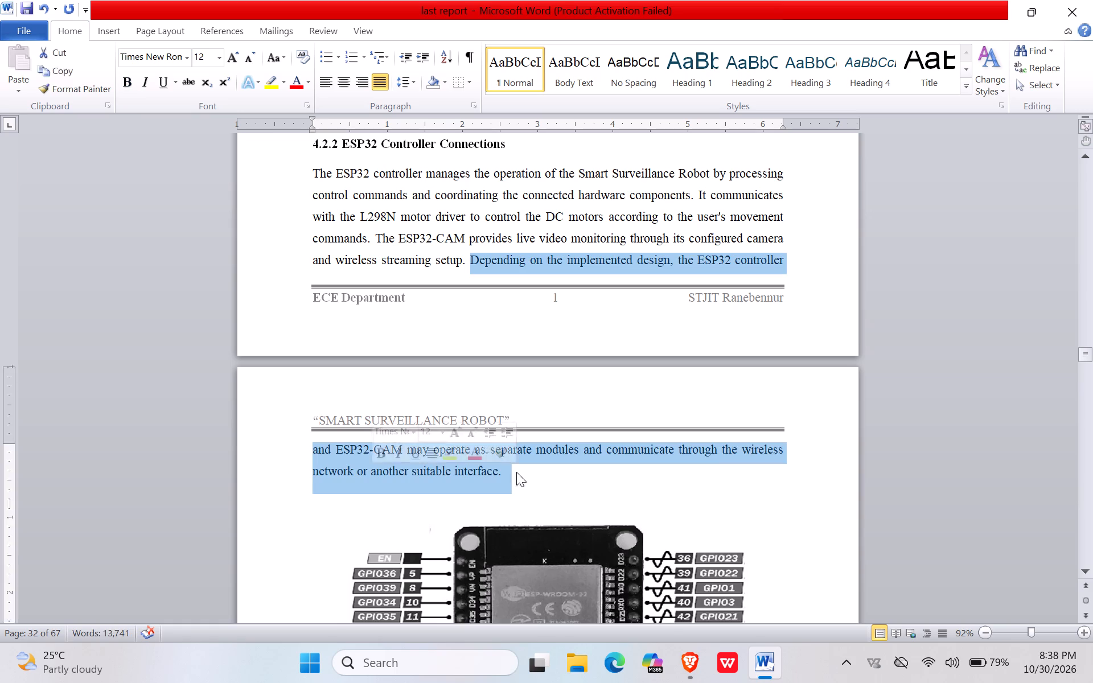
key(BackSpace)
Remove the blank lines between the section 4.2.2 paragraph and the ESP32 connection diagram.
click(443, 465)
key(BackSpace)
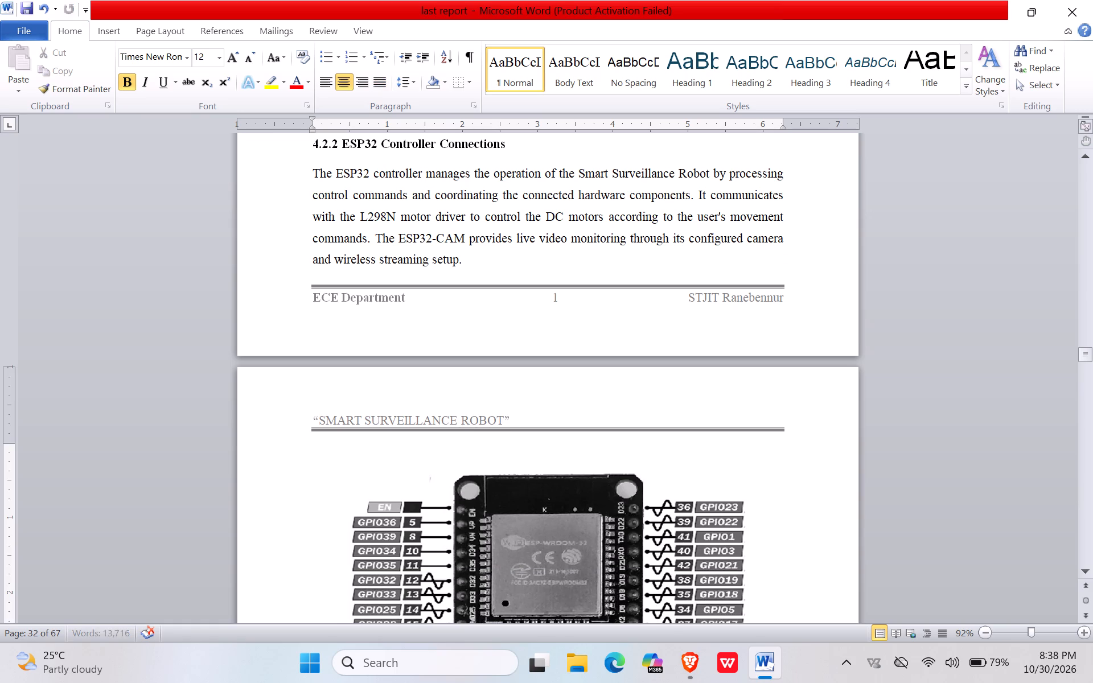
key(BackSpace)
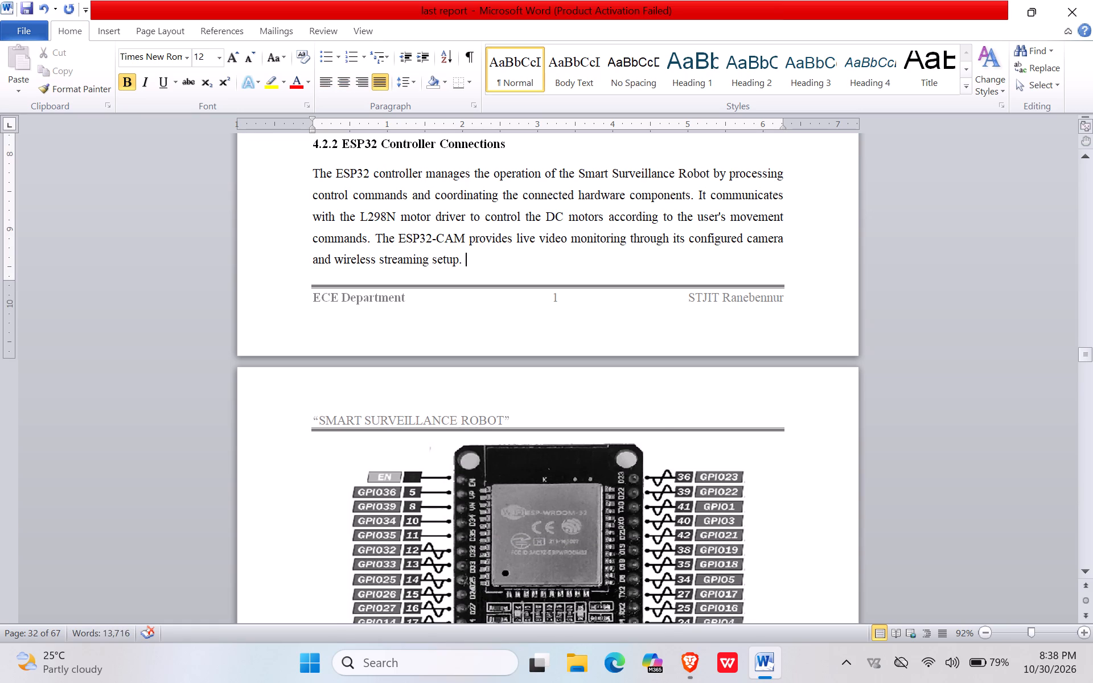
Delete the sentence beginning "Instead, the ESP32-CAM provides visual monitoring" from the section 4.2.3 GPS Module and Antenna paragraph.
scroll(456, 456, down, 12)
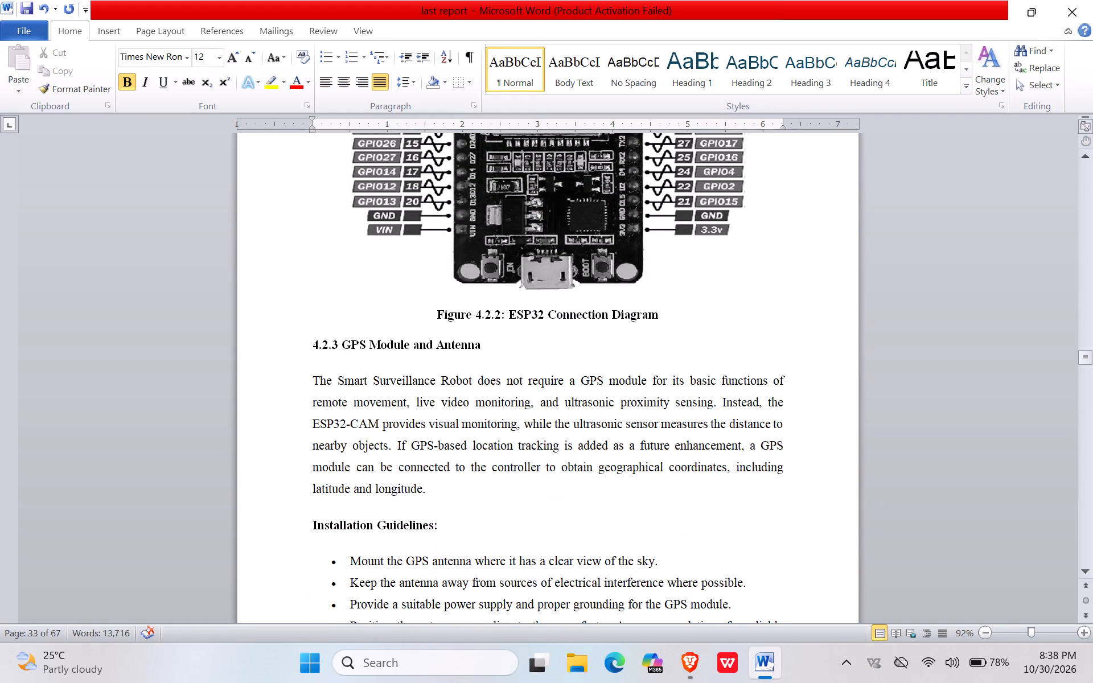
drag(717, 399, 393, 446)
key(BackSpace)
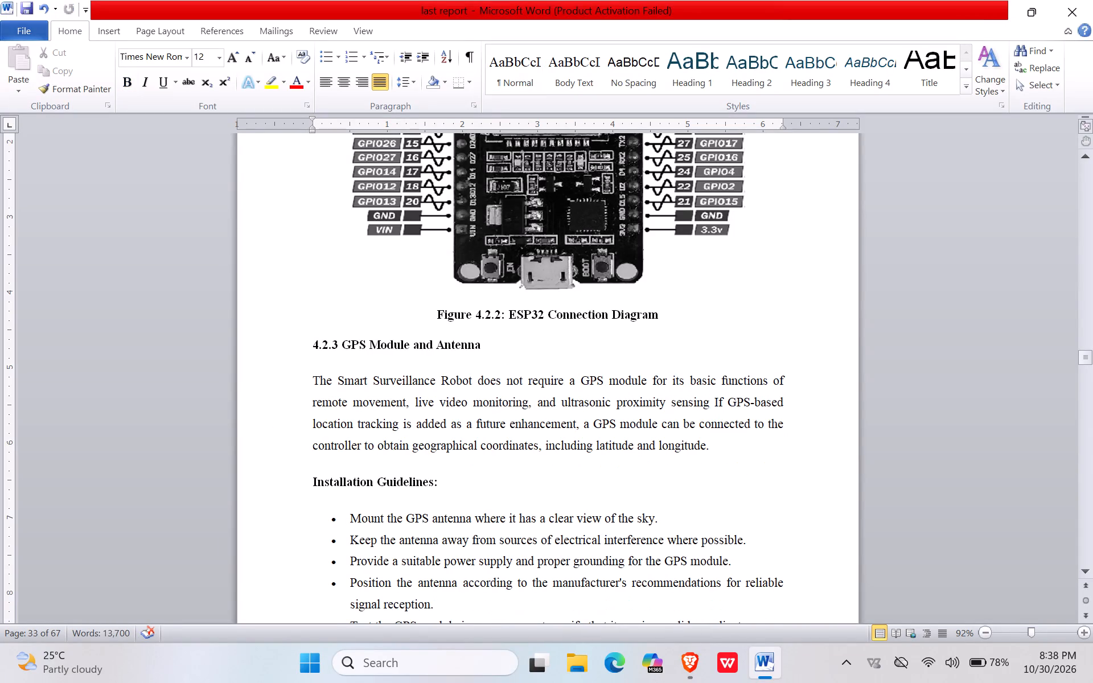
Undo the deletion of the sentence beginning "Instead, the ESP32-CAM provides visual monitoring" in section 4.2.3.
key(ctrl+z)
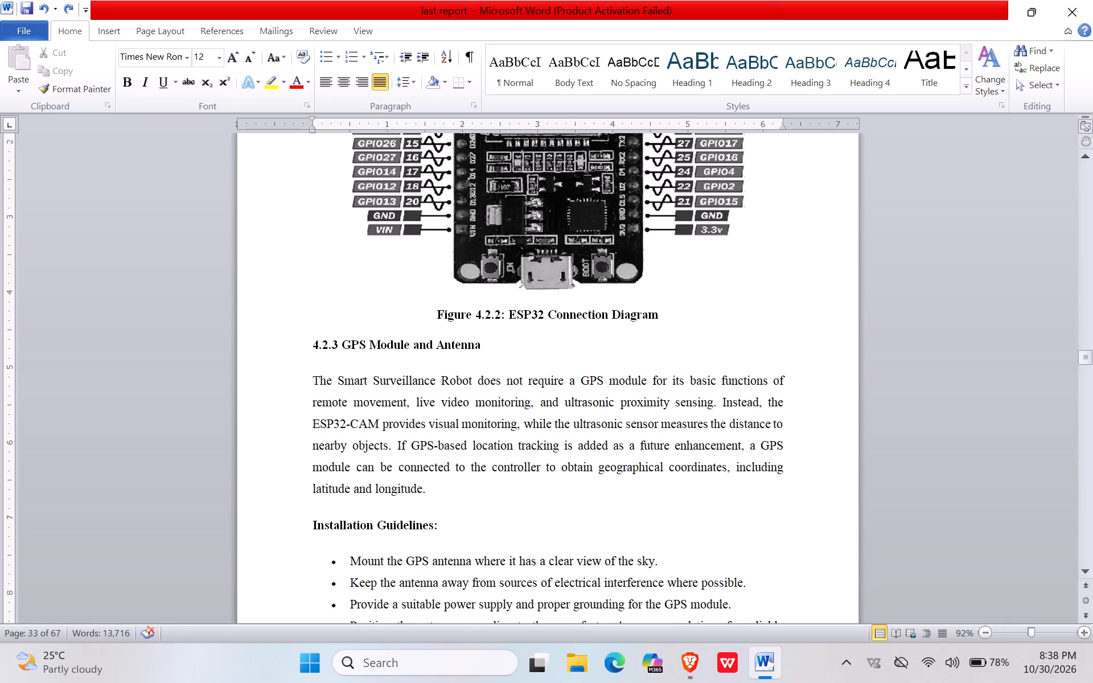
Insert a blank line above the 4.2.4 ESP32-CAM heading to push it onto the next page with its text.
scroll(488, 478, down, 2)
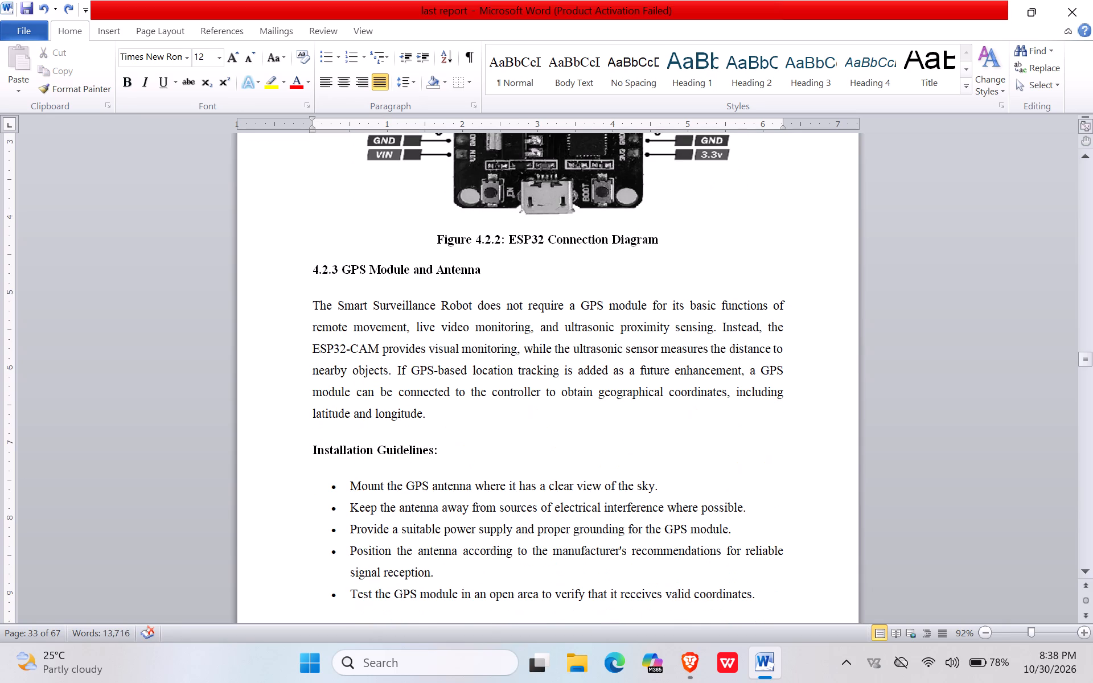
scroll(491, 480, down, 12)
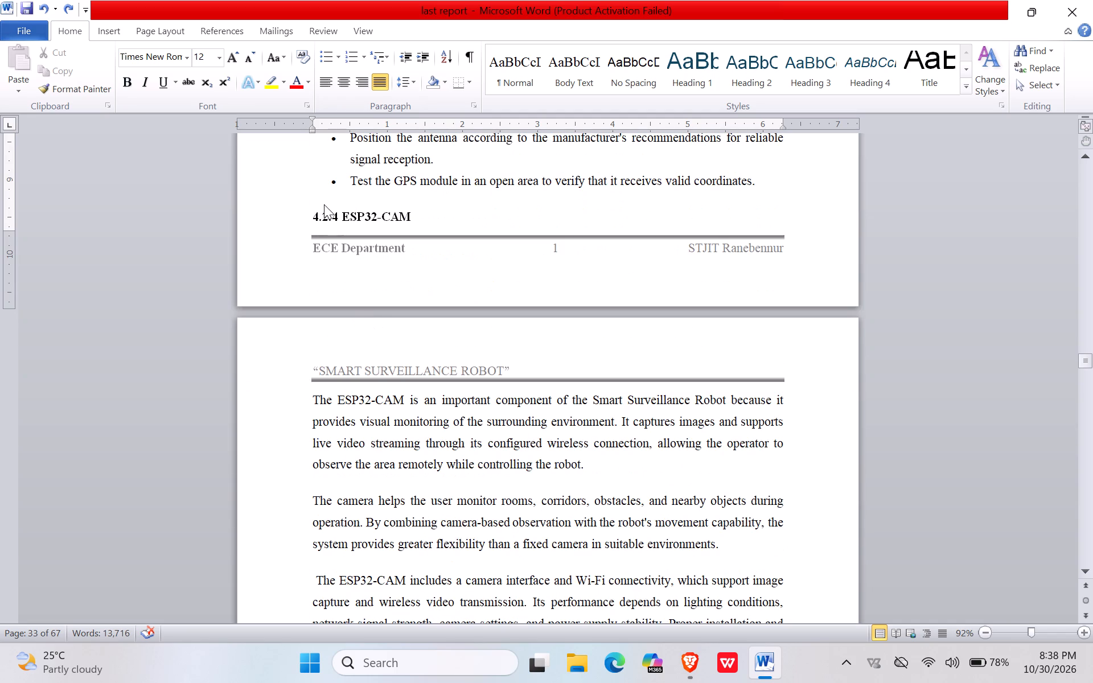
click(311, 182)
key(Return)
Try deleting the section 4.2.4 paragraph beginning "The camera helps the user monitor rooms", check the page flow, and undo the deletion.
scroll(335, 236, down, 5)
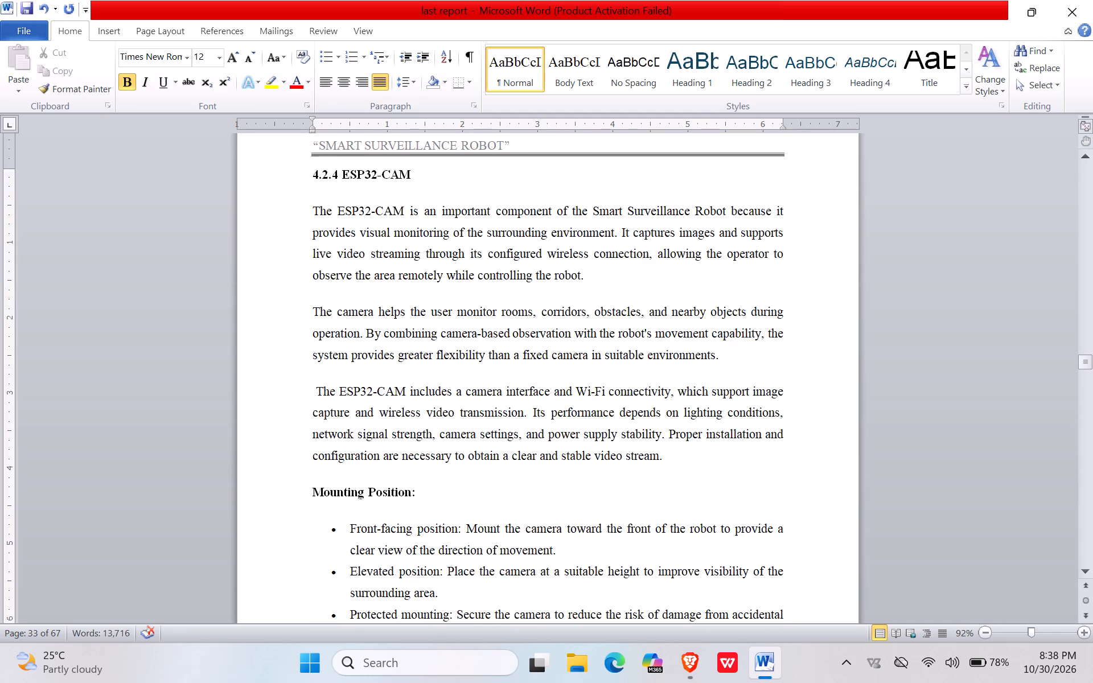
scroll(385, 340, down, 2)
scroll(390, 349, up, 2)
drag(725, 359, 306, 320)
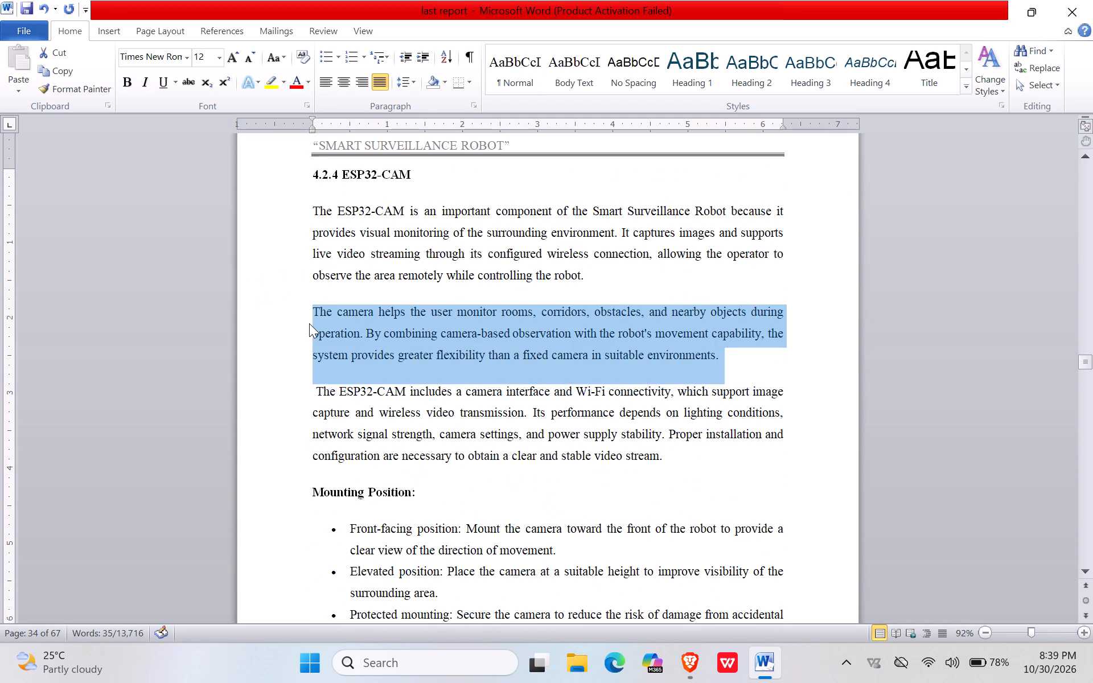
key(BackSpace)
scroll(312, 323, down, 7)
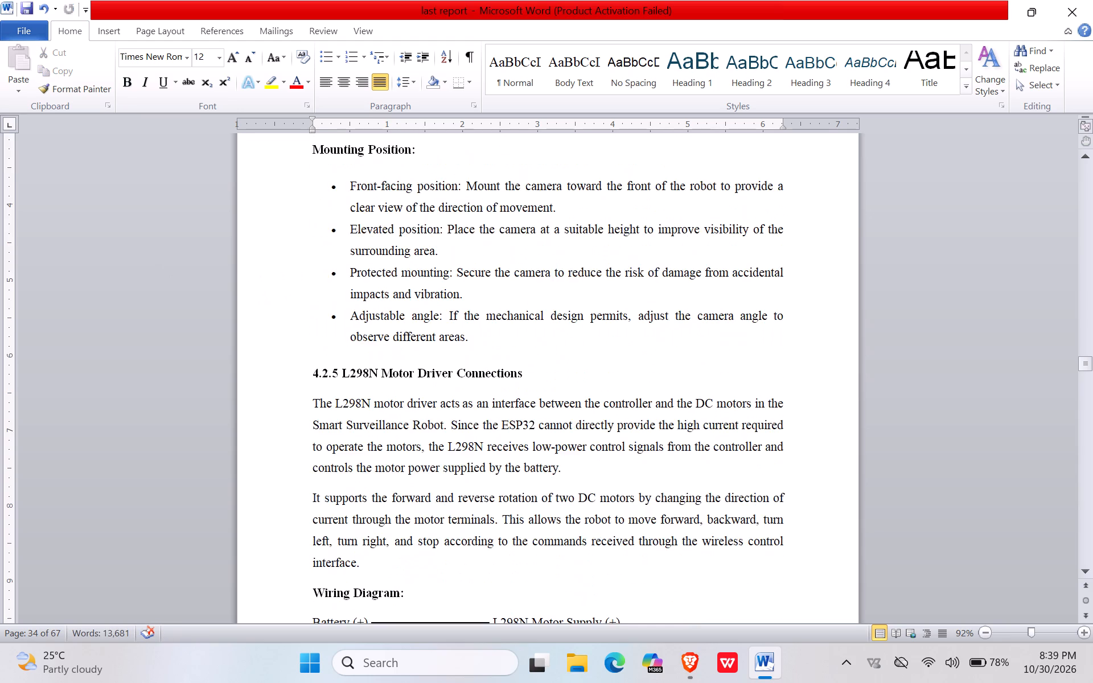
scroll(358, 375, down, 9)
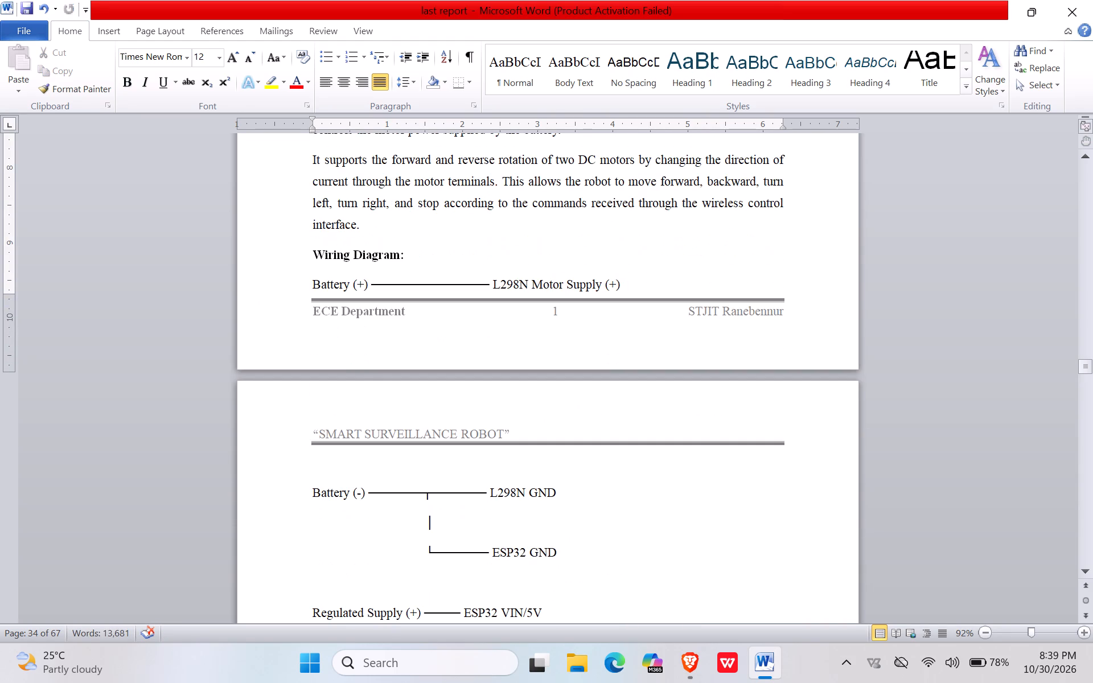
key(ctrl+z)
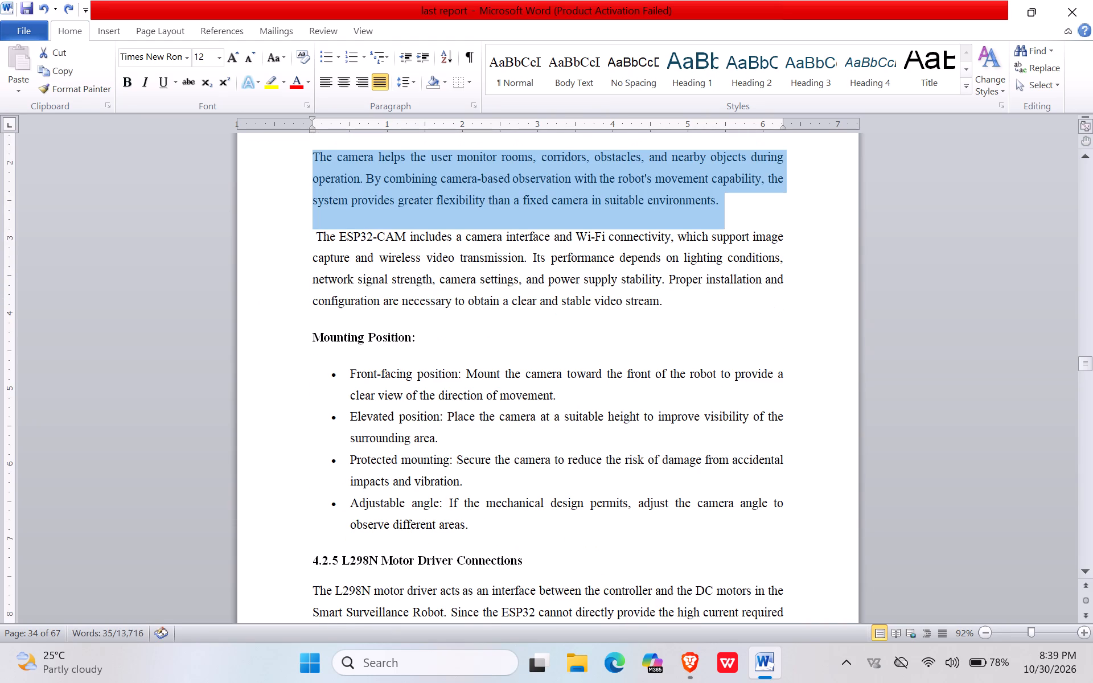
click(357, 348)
Delete the second paragraph of section 4.2.5 L298N Motor Driver Connections, beginning "It supports the forward and reverse rotation".
scroll(357, 349, down, 7)
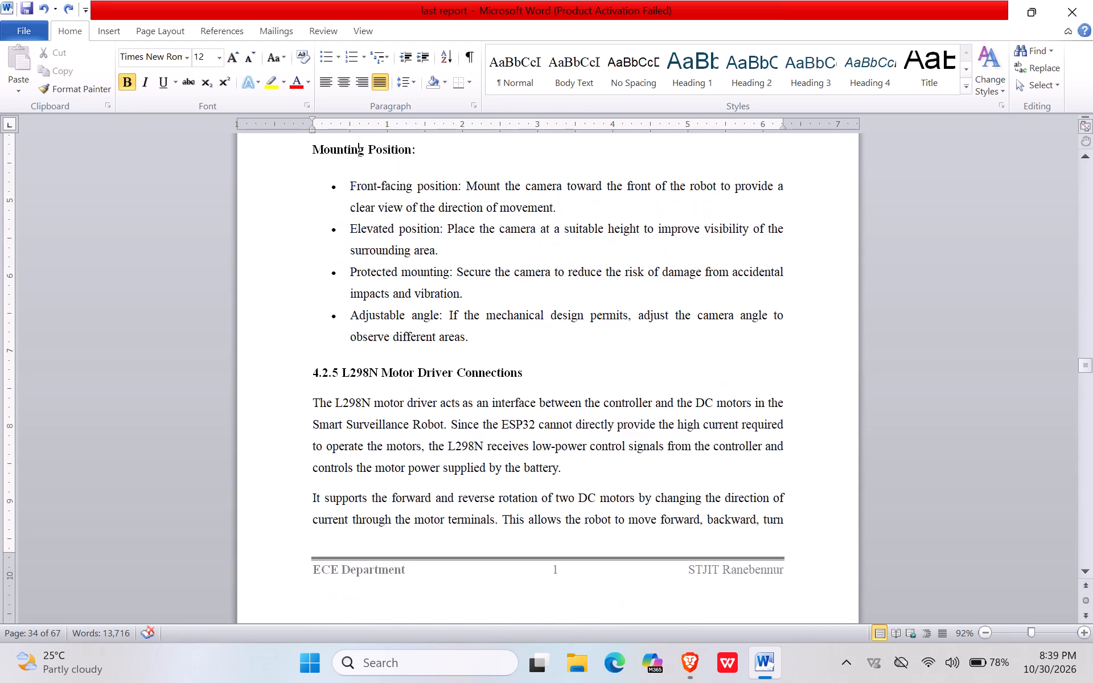
scroll(358, 352, down, 12)
scroll(360, 365, up, 2)
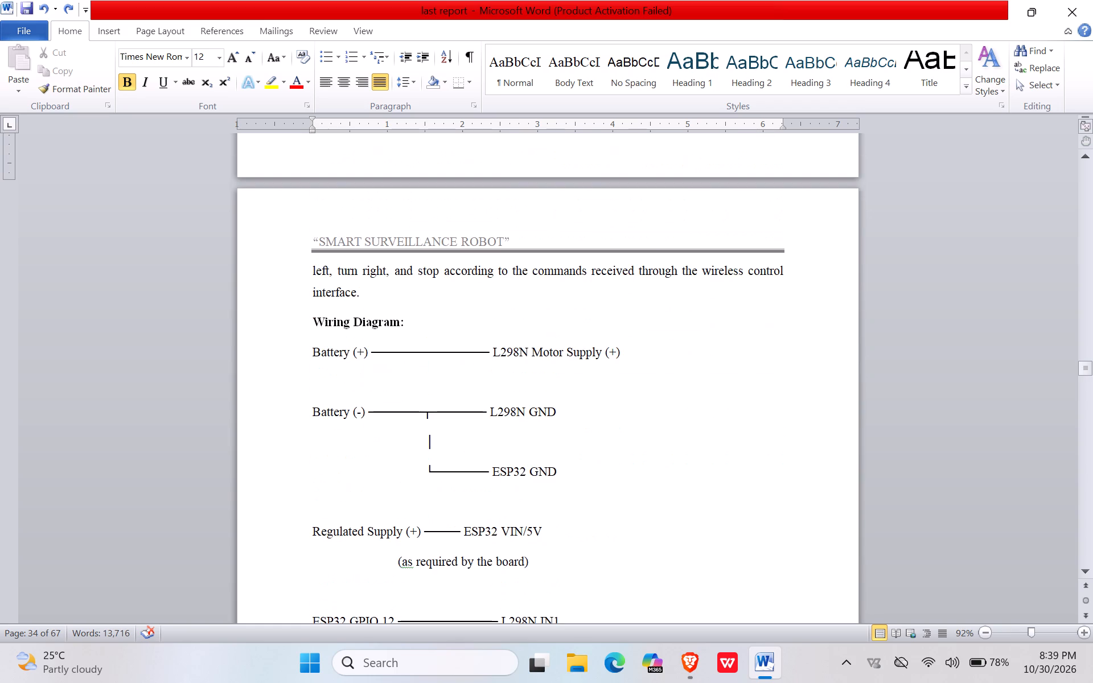
scroll(379, 314, up, 5)
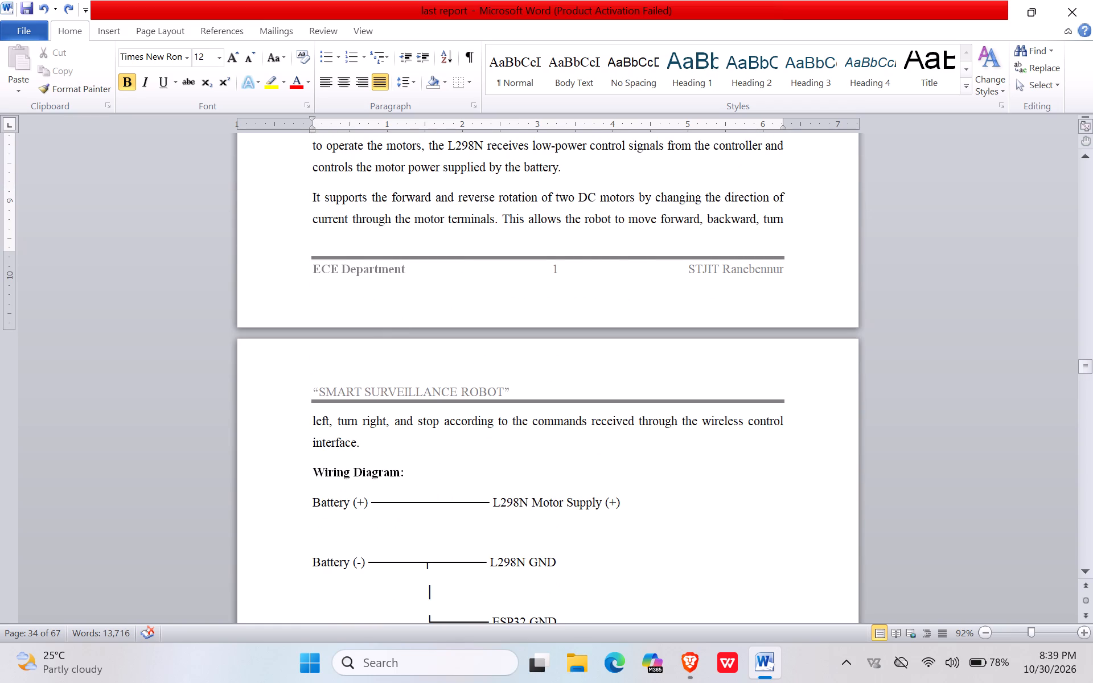
drag(313, 234, 378, 473)
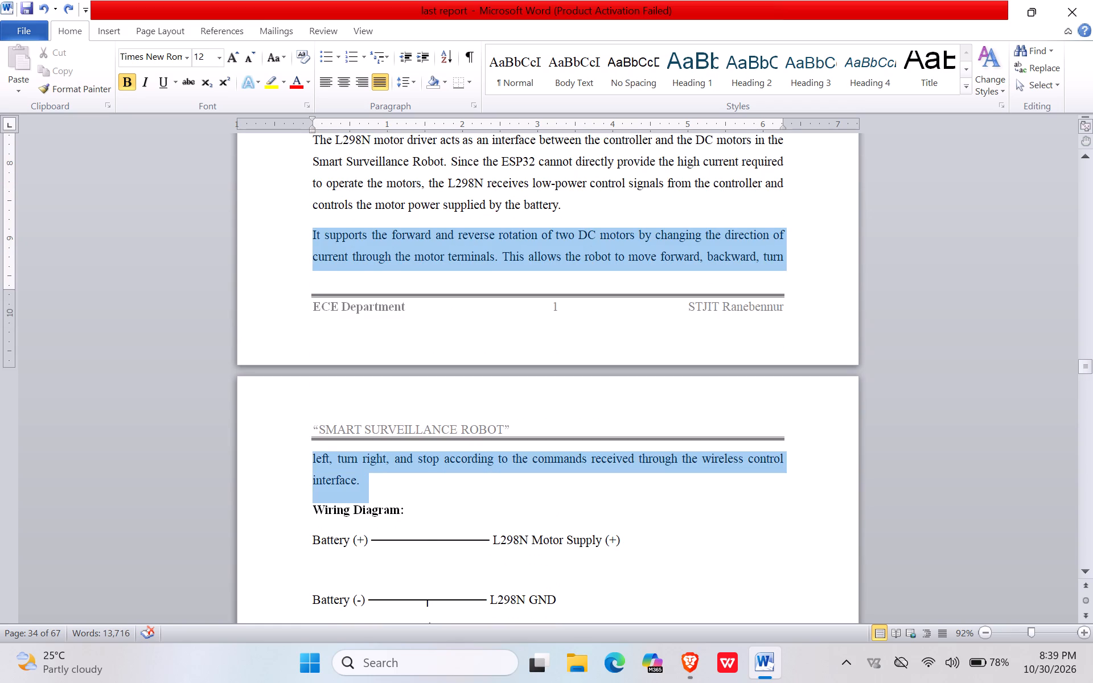
drag(378, 473, 379, 474)
key(BackSpace)
Insert two blank lines above the Wiring Diagram heading in section 4.2.5 to push it to the next page.
key(Return)
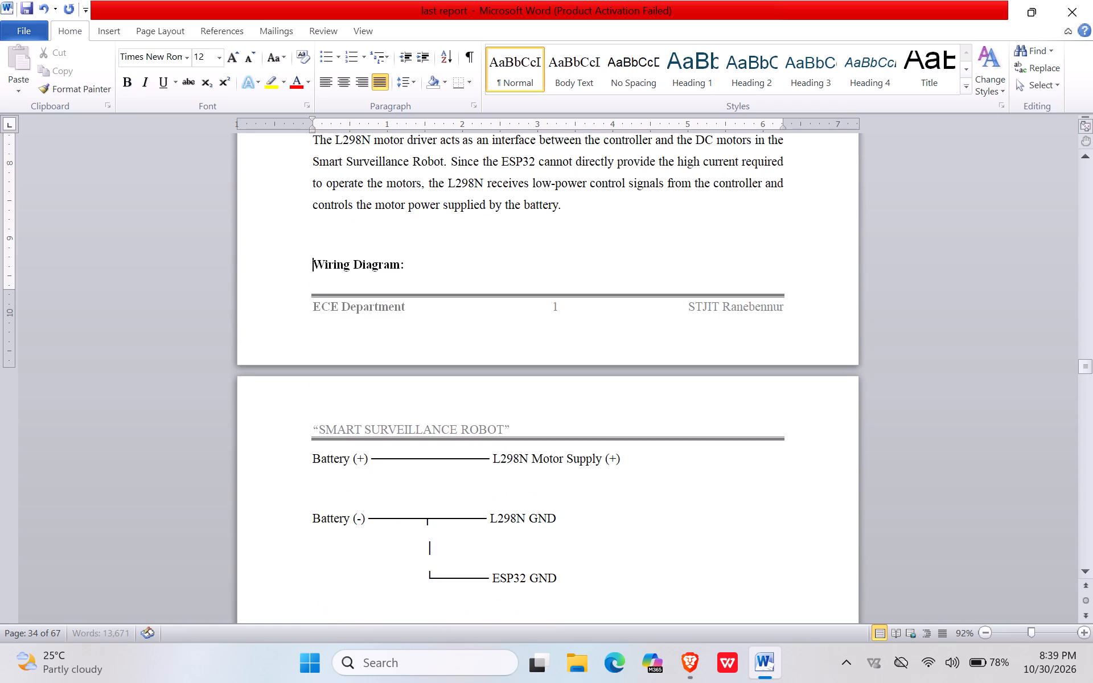
key(Return)
Delete the rest of the wheels paragraph in section 4.2.6 after "the robot moves forward or backward".
scroll(379, 460, down, 14)
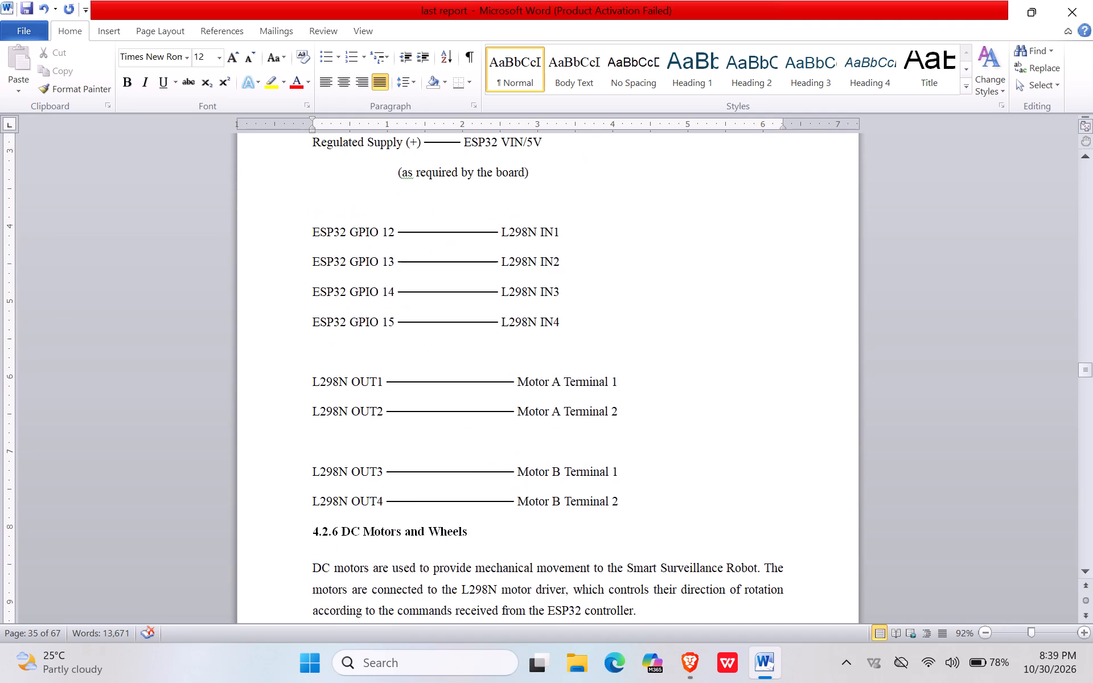
scroll(380, 458, down, 10)
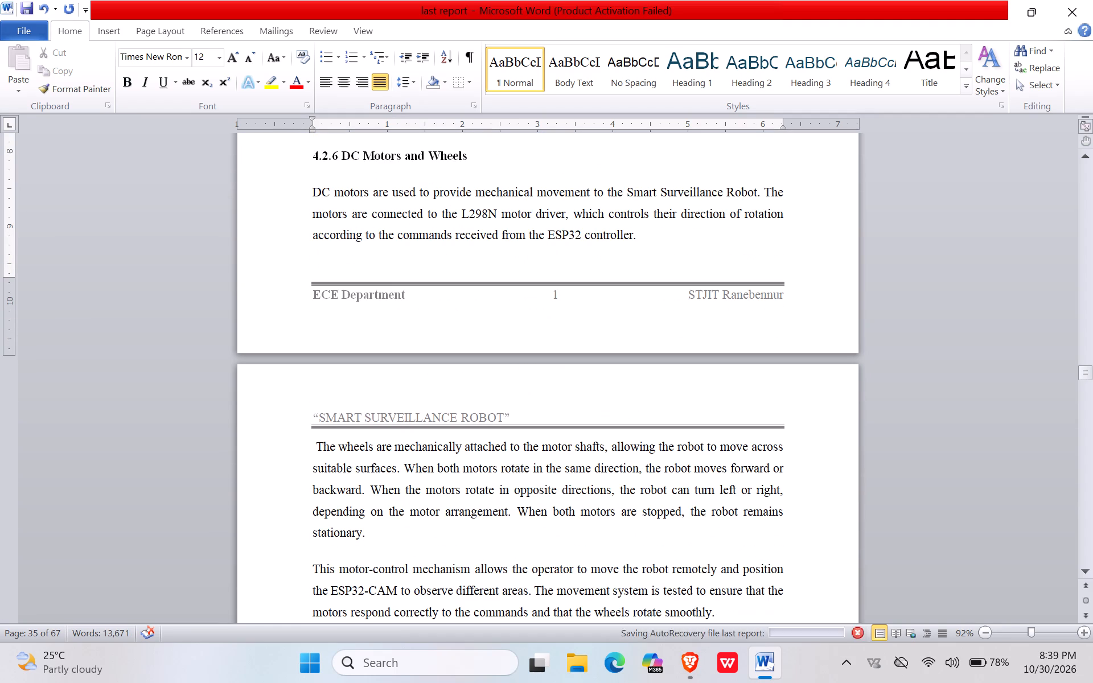
drag(367, 486, 384, 527)
key(BackSpace)
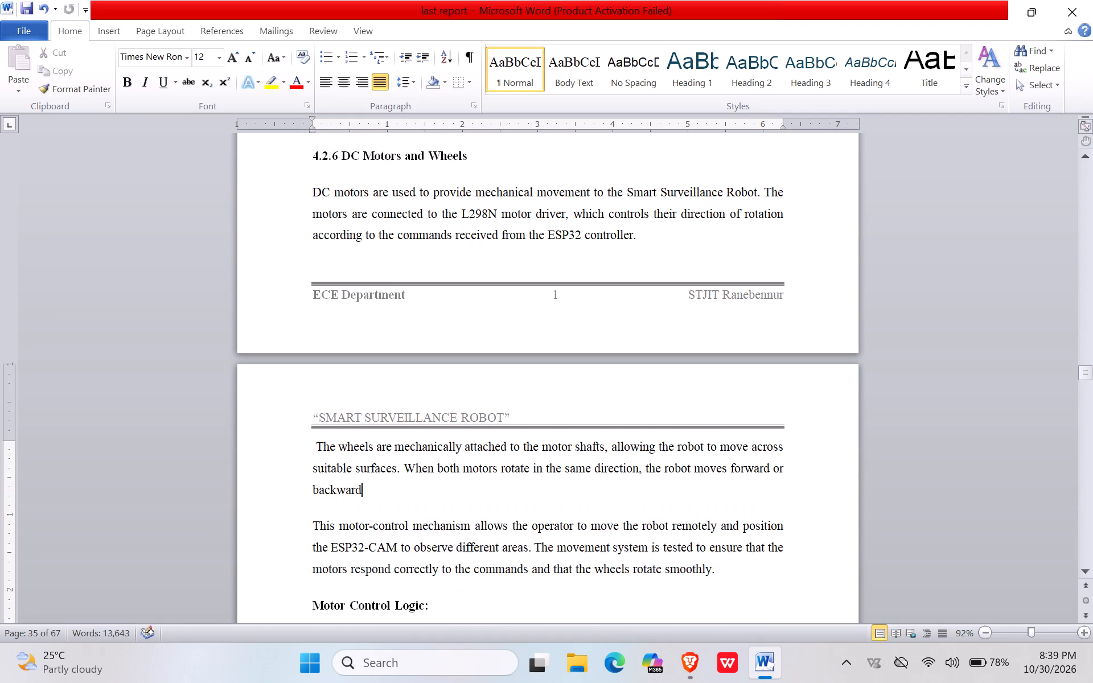
Remove one blank line between the motor control logic table and the 4.2.7 Buzzer heading.
scroll(384, 522, down, 5)
scroll(394, 459, down, 9)
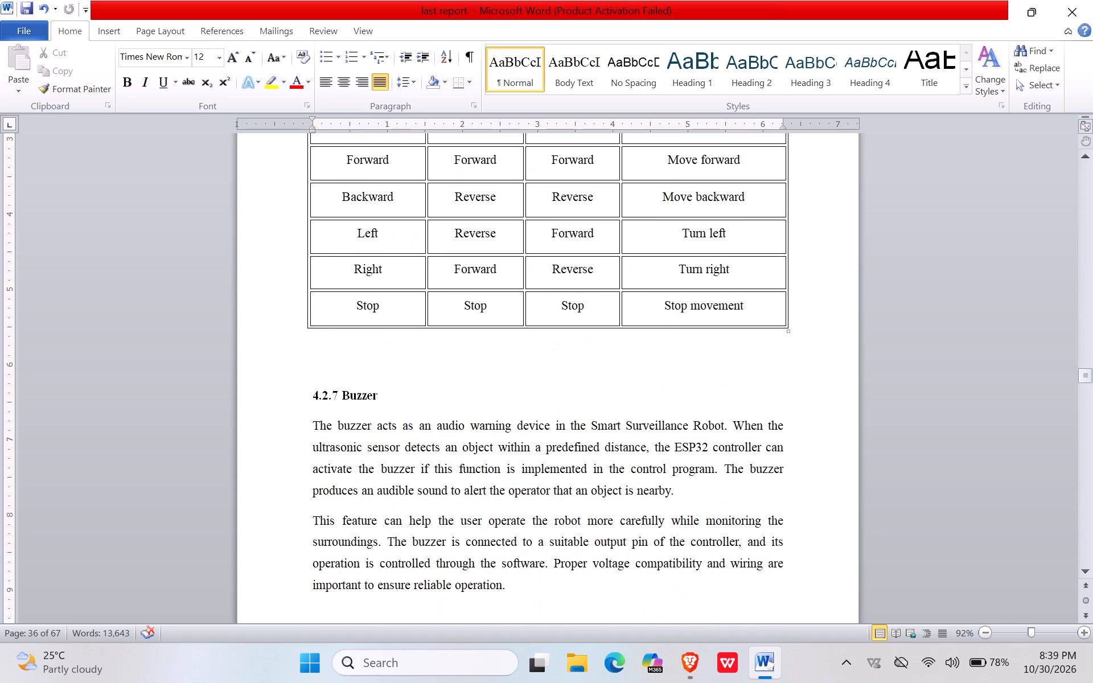
click(314, 399)
key(BackSpace)
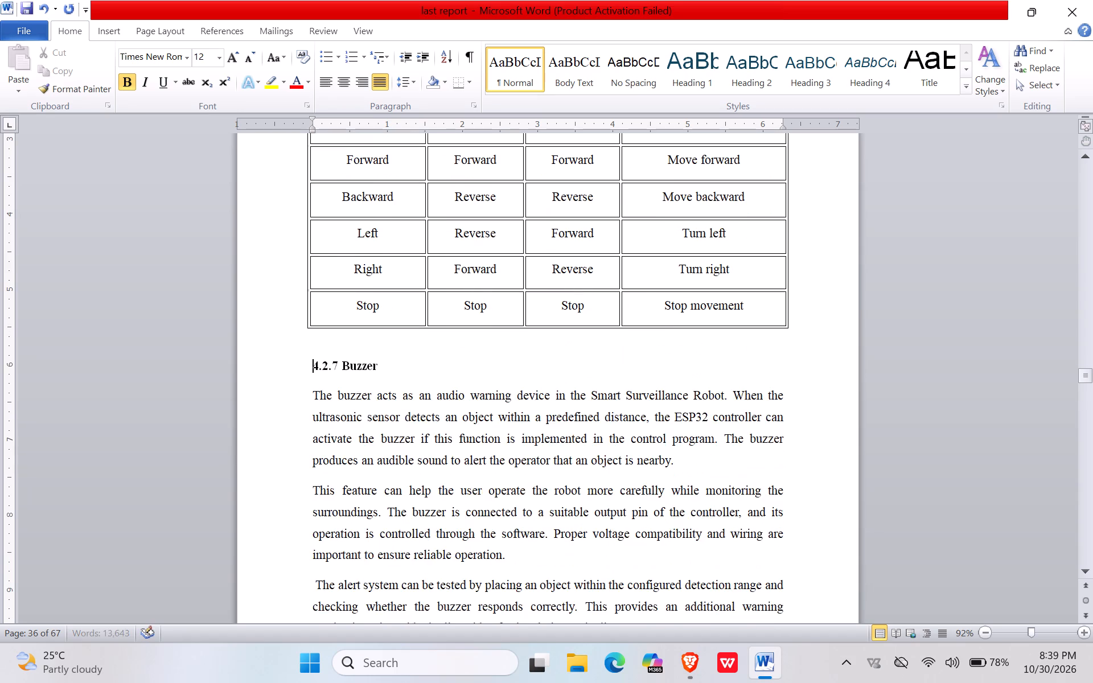
key(BackSpace)
key(Return)
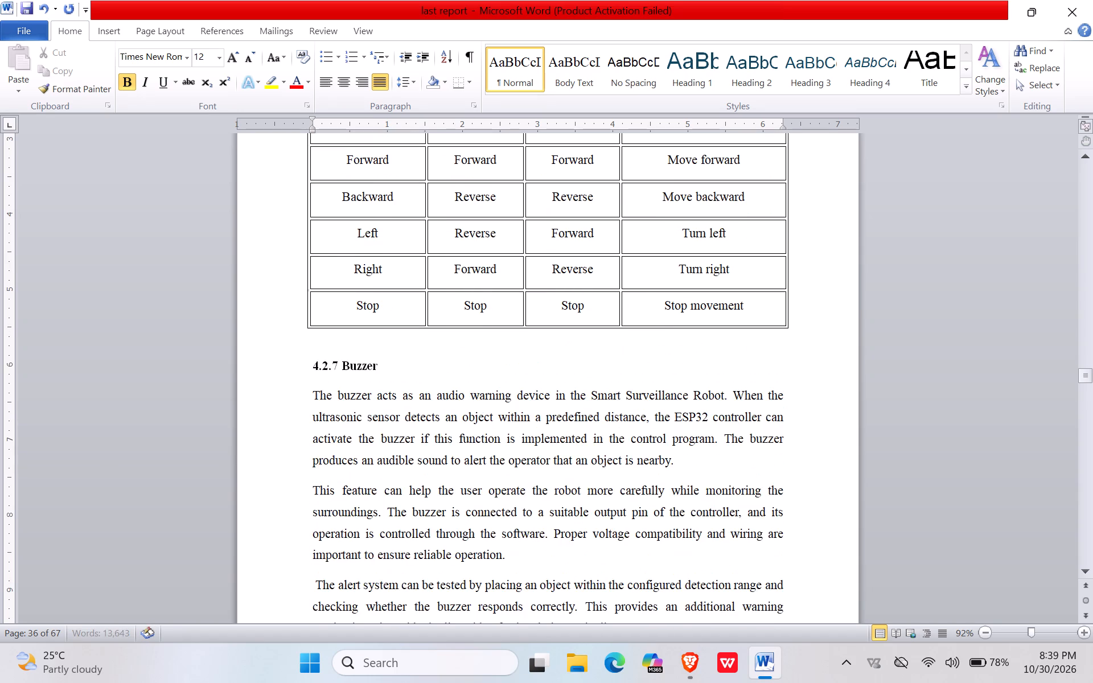
In section 4.2.8's second paragraph, replace the text from "The motors generally require" through "Proper" with a period after "operation".
scroll(317, 404, down, 4)
scroll(458, 406, down, 8)
scroll(467, 412, up, 3)
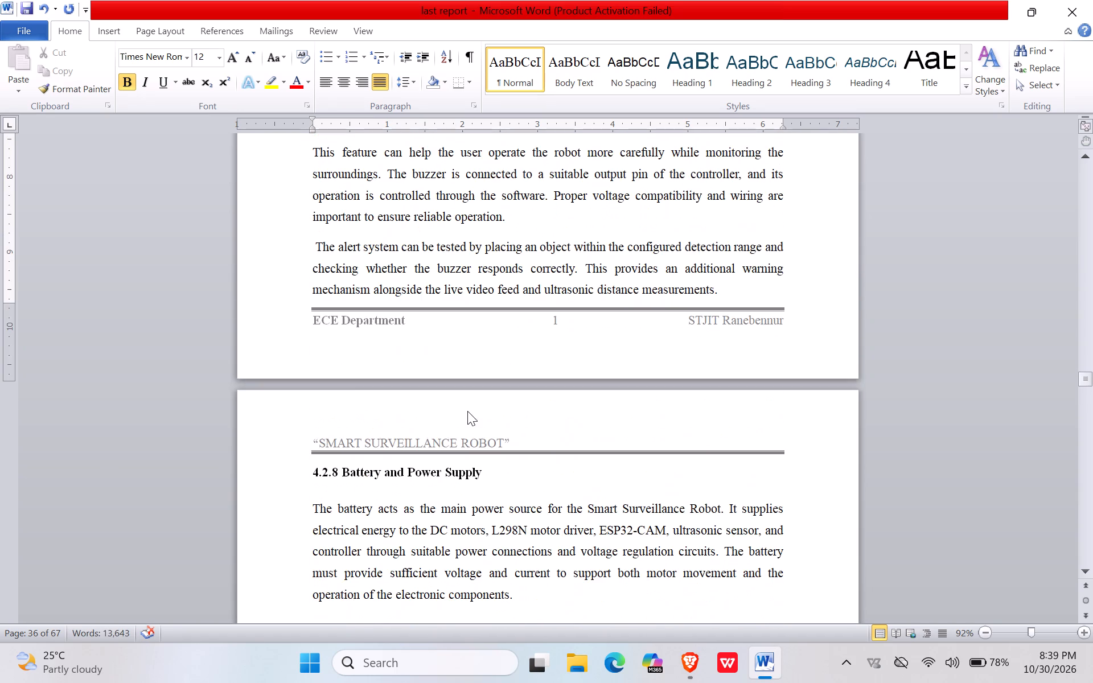
scroll(467, 408, down, 7)
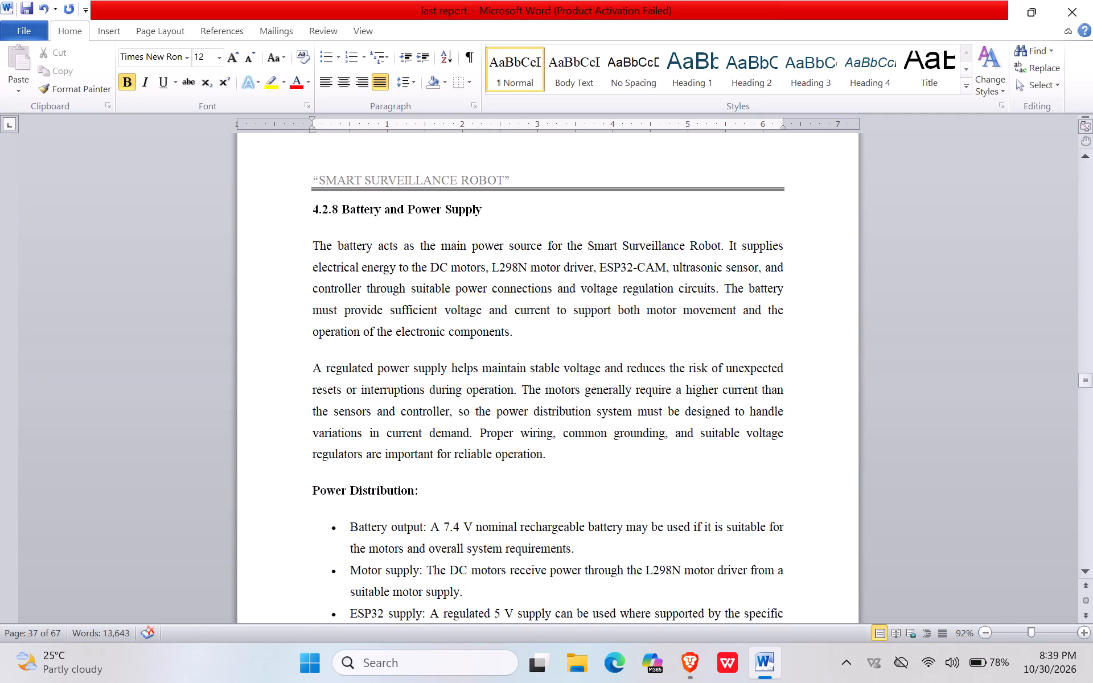
drag(568, 455, 475, 432)
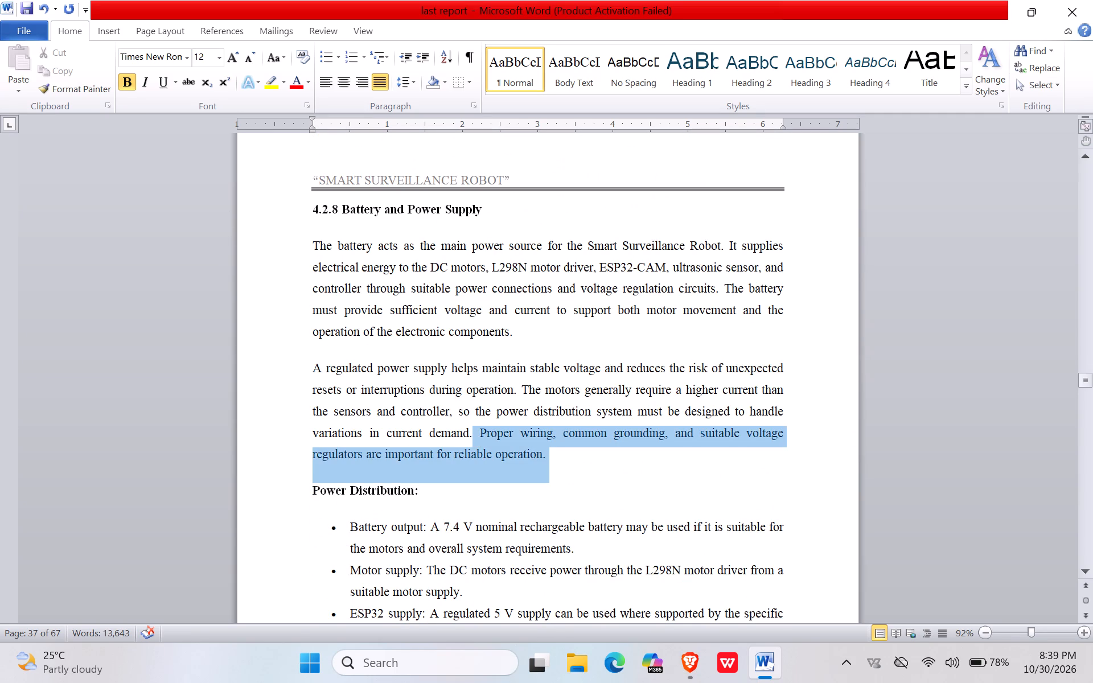
drag(475, 432, 484, 430)
click(476, 432)
drag(476, 431, 515, 394)
key(BackSpace)
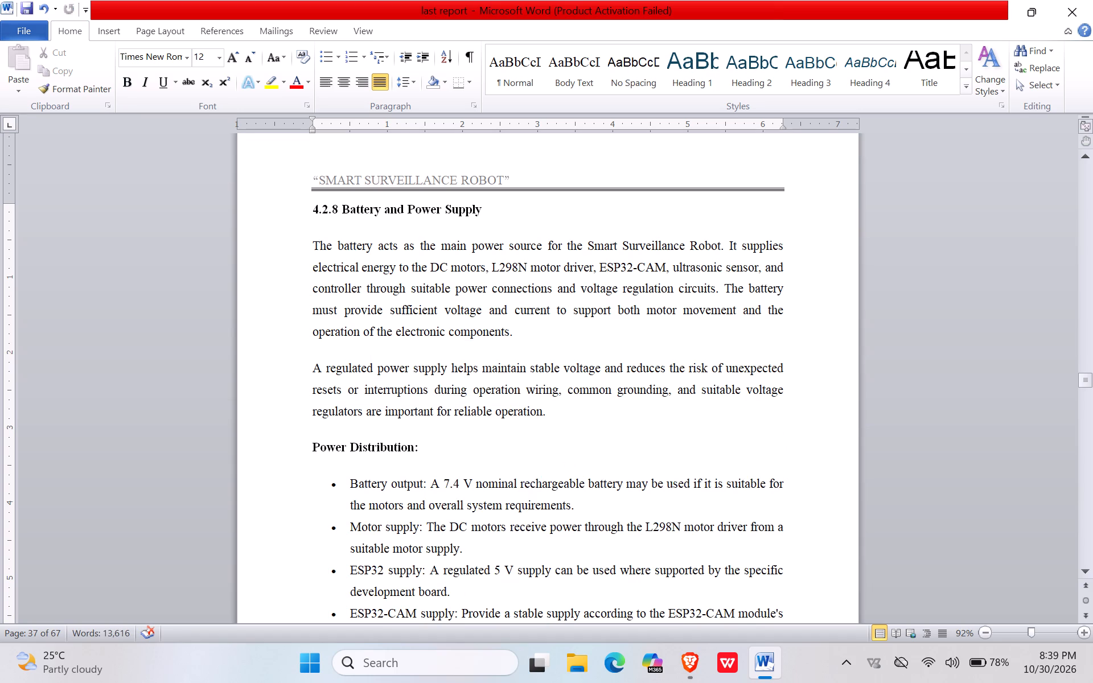
key(period)
Delete the comma after "wiring" in the second paragraph of section 4.2.8.
click(562, 392)
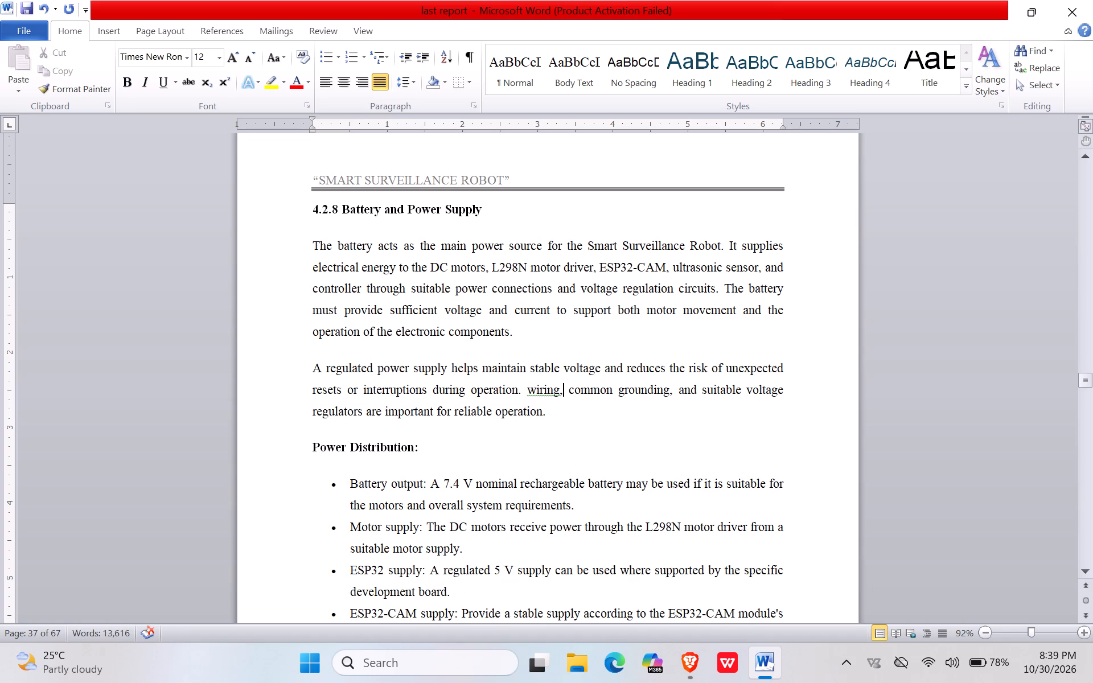
key(BackSpace)
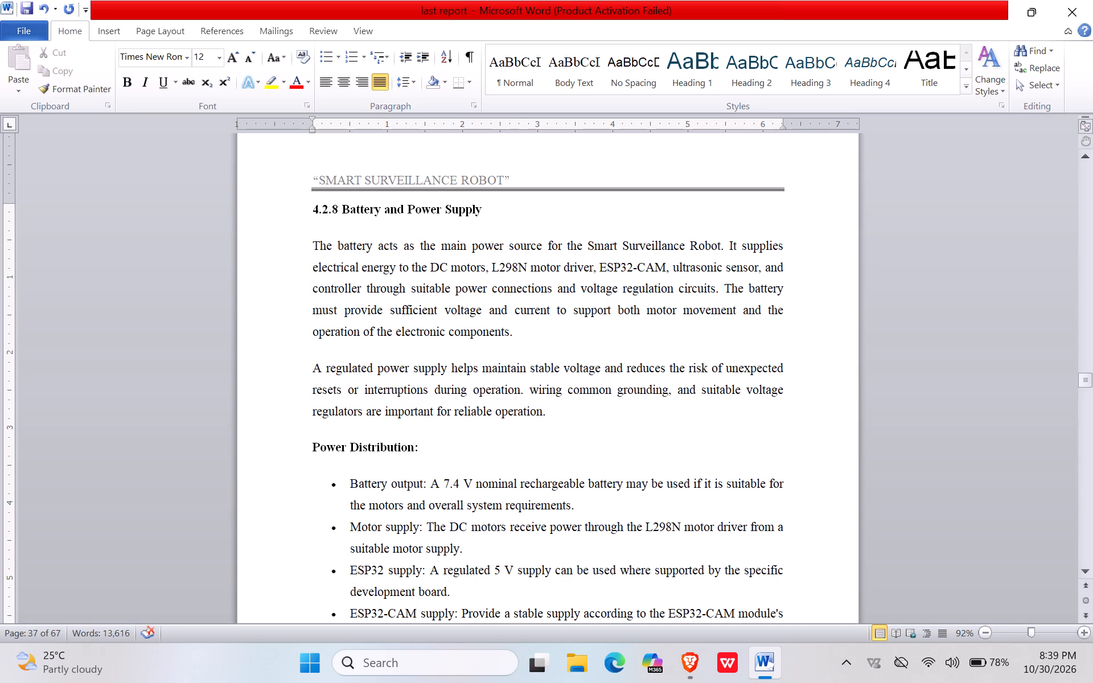
Insert two blank lines above the 4.3.1 Development Environment heading to move it to the next page.
scroll(532, 417, down, 3)
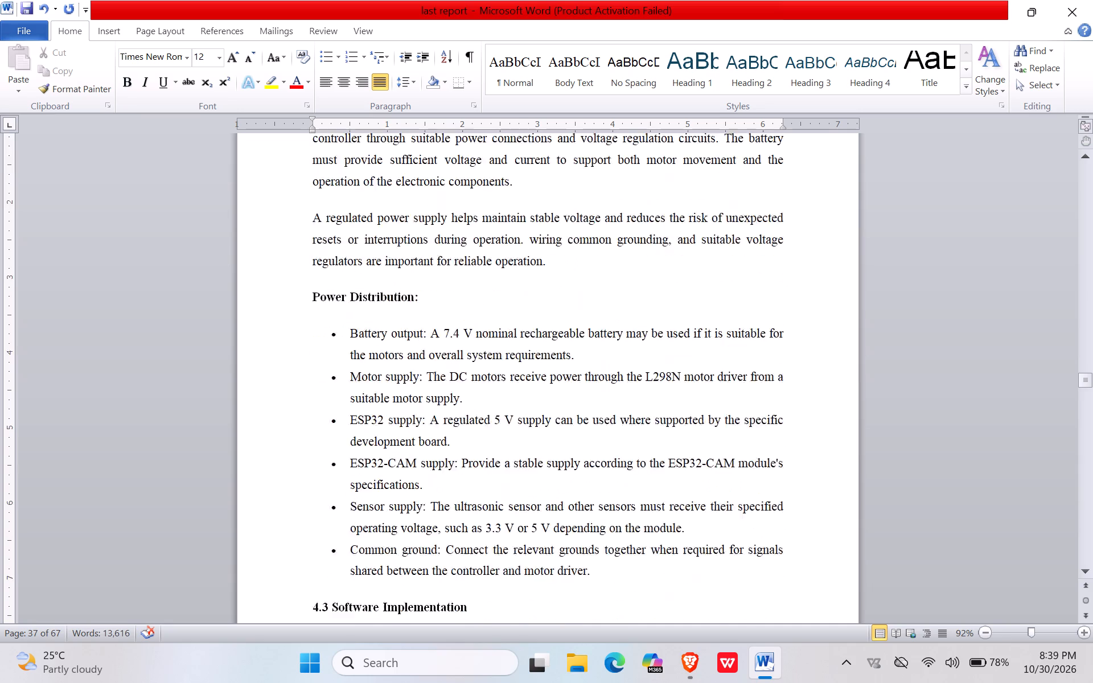
scroll(532, 419, down, 12)
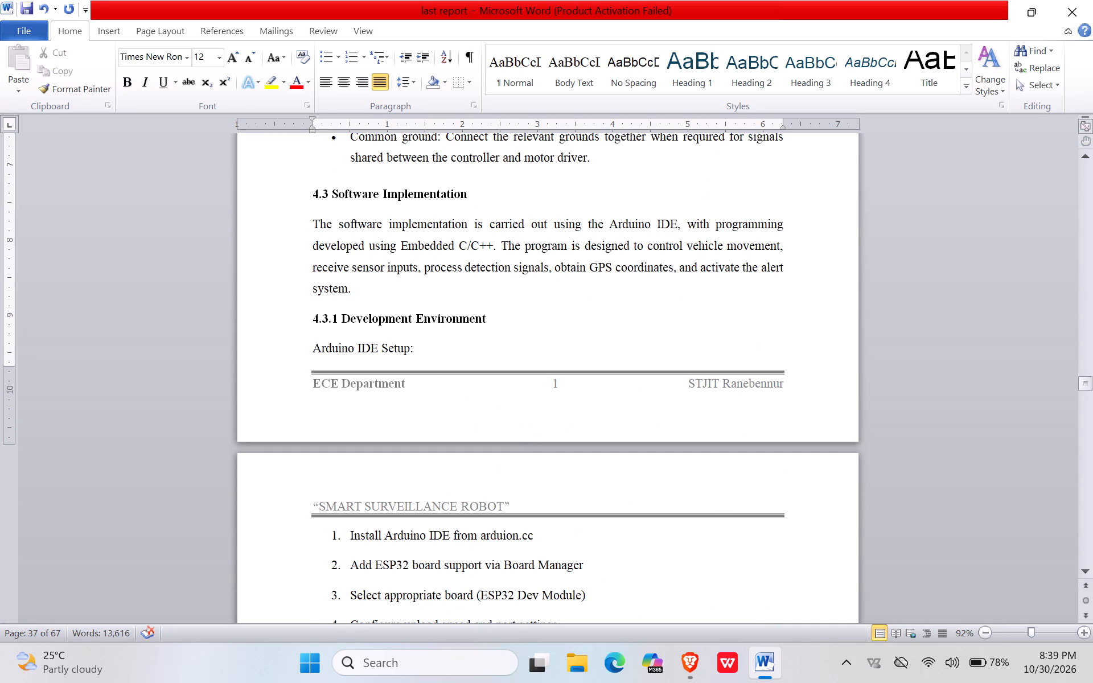
click(308, 321)
key(Return)
key(Return)
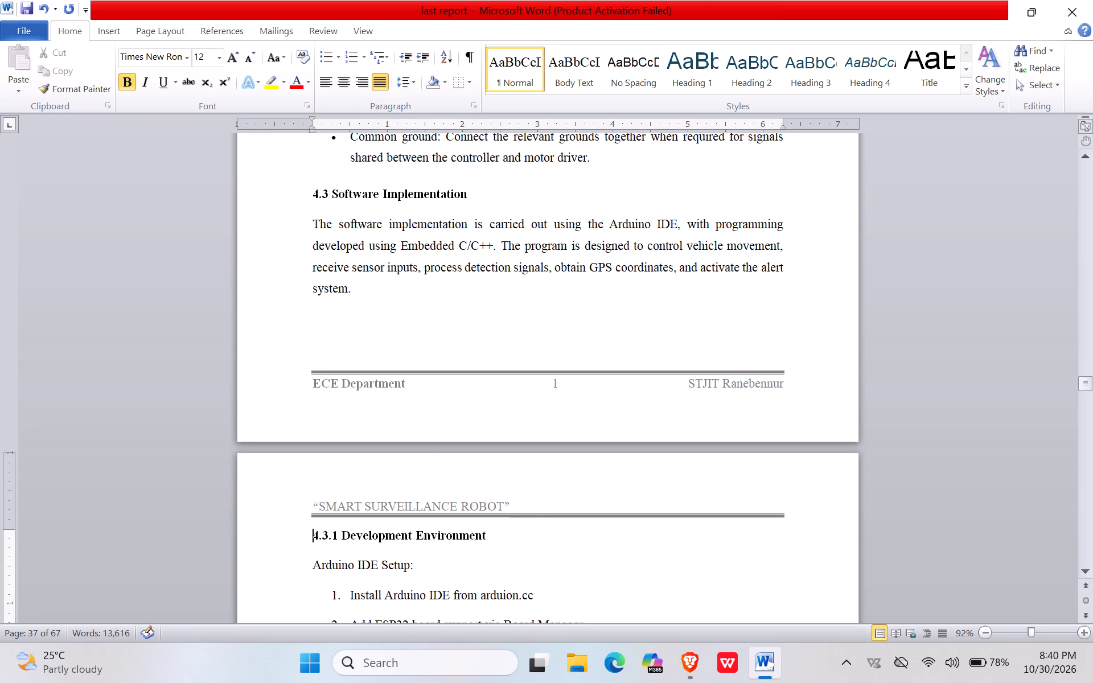
Remove the two blank lines between the Required Libraries list and the Flowchart heading in section 4.3.1.
scroll(315, 330, down, 1)
scroll(318, 328, up, 18)
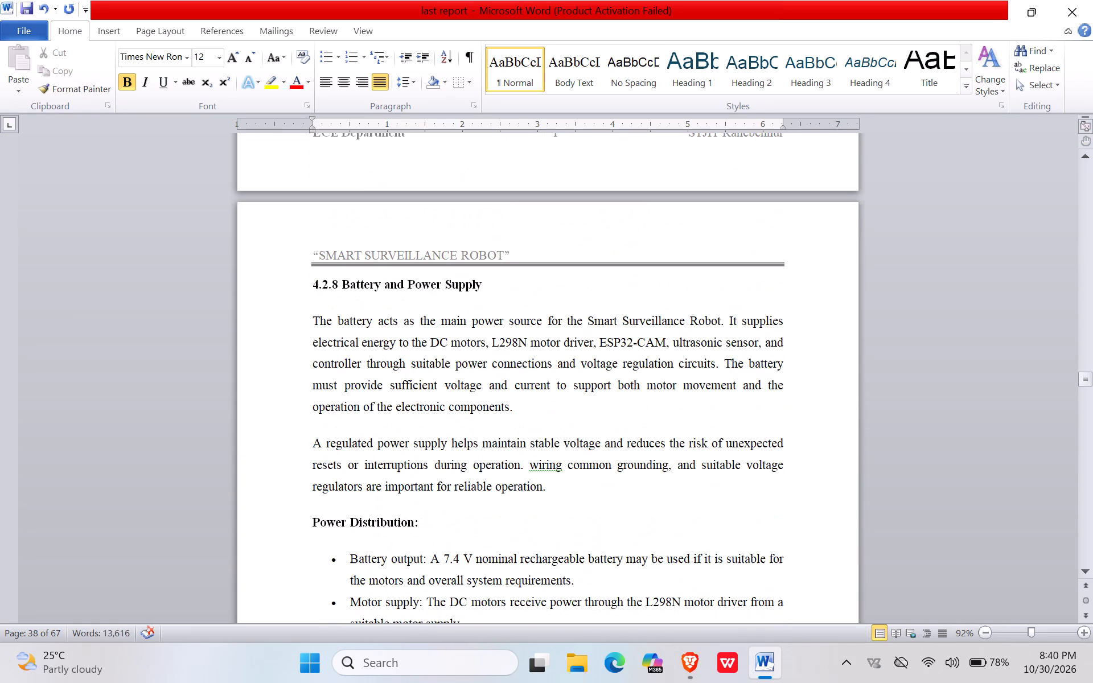
scroll(317, 313, down, 18)
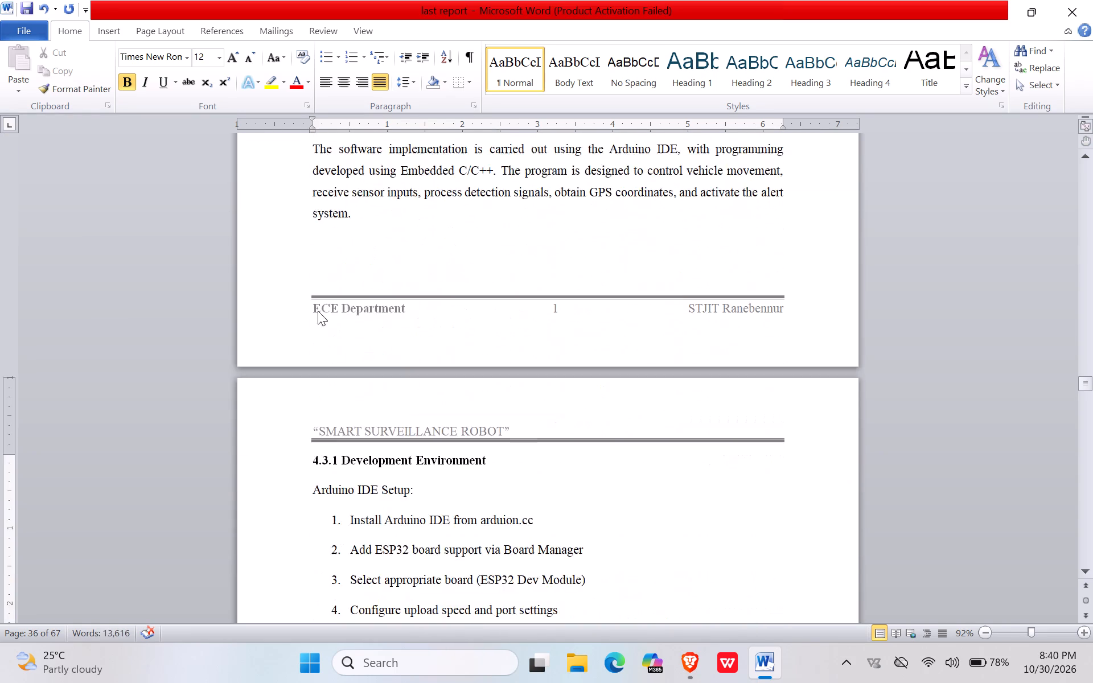
scroll(318, 311, down, 15)
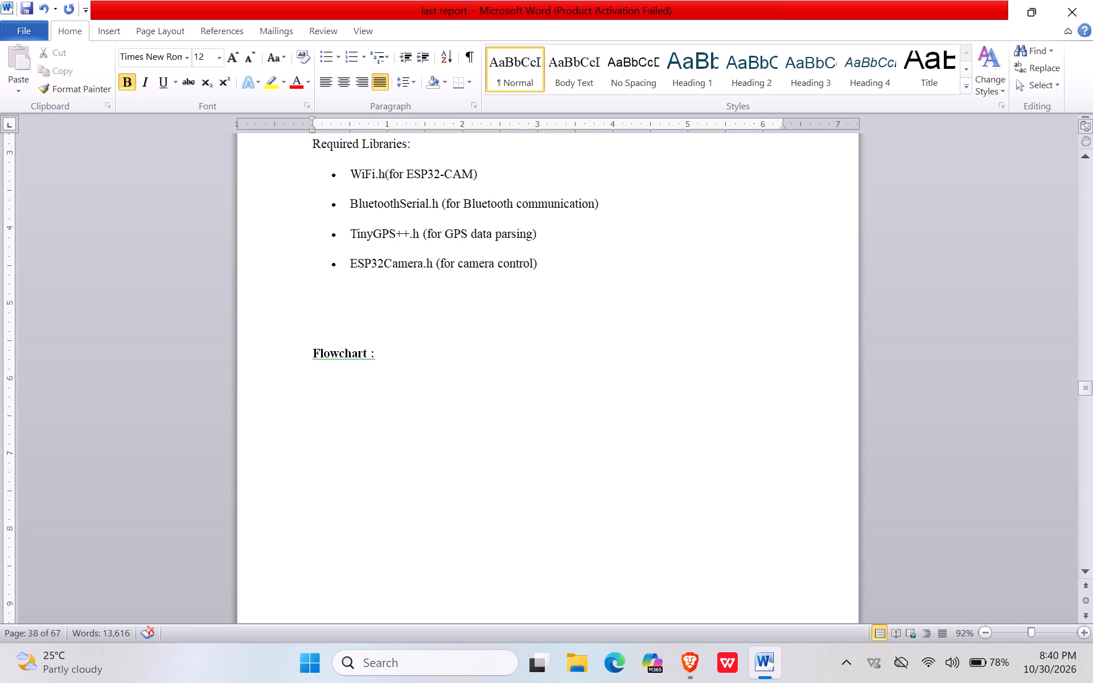
click(313, 349)
key(BackSpace)
key(BackSpace)
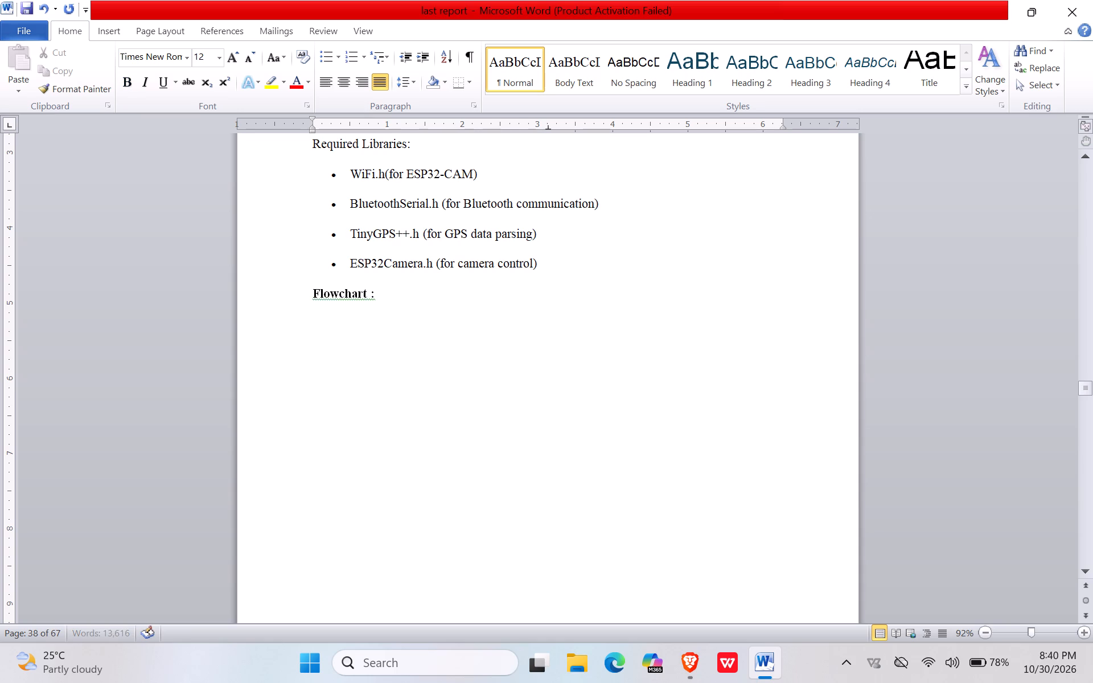
Reduce only the height of the Figure 4.3 flowchart picture by about 1.3 inches from its bottom edge.
scroll(314, 346, down, 8)
scroll(411, 400, down, 11)
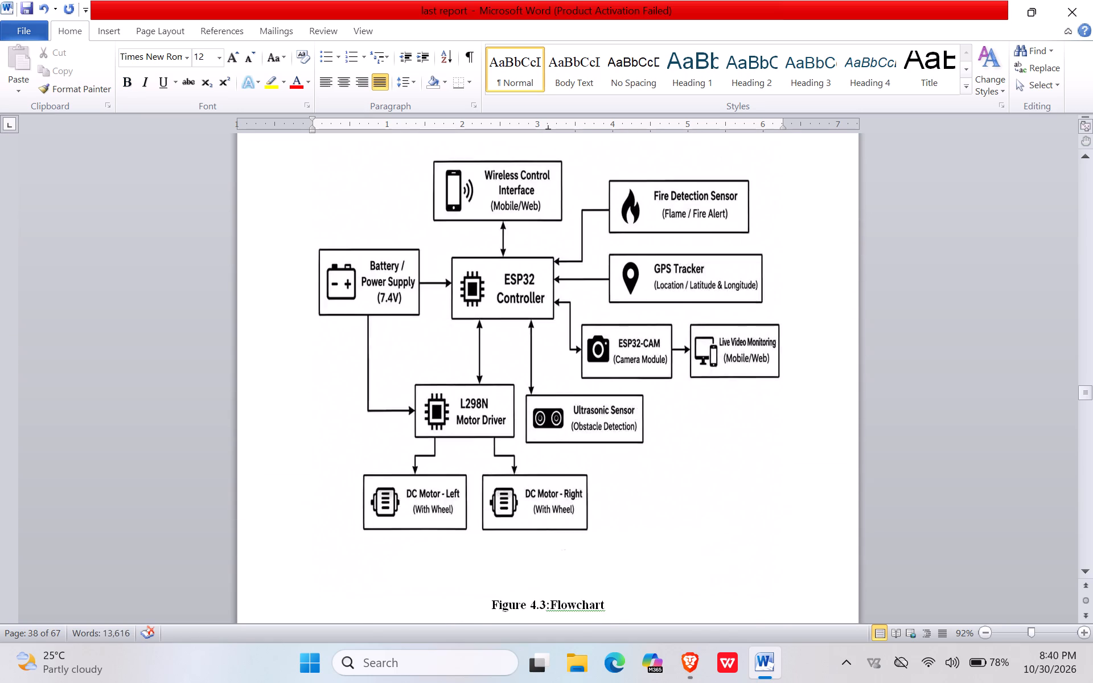
scroll(501, 468, down, 3)
click(512, 390)
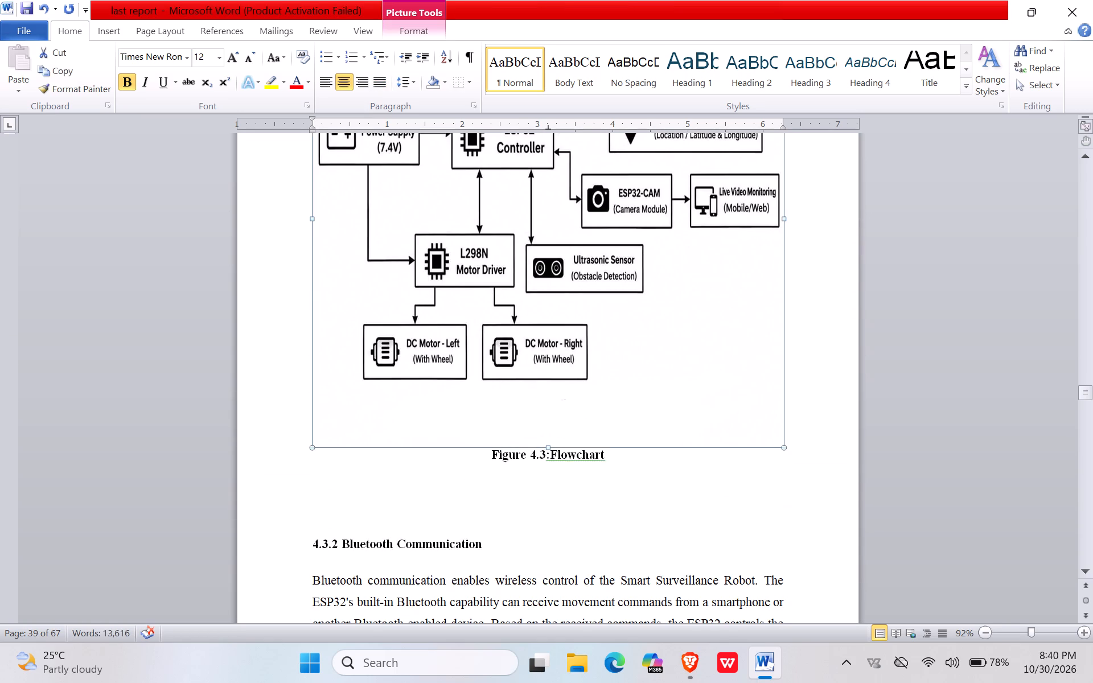
drag(546, 446, 521, 349)
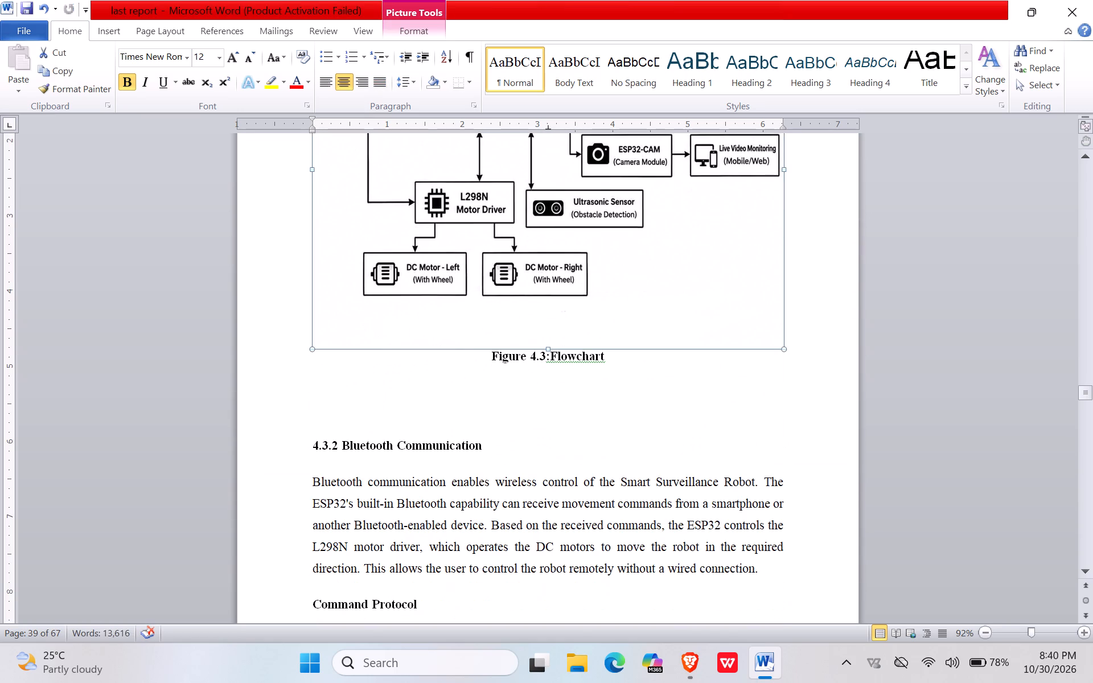
Reduce only the height of the Figure 4.3 flowchart picture by about 0.7 inch, fitting picture and caption below the Flowchart heading on the same page.
drag(549, 348, 545, 323)
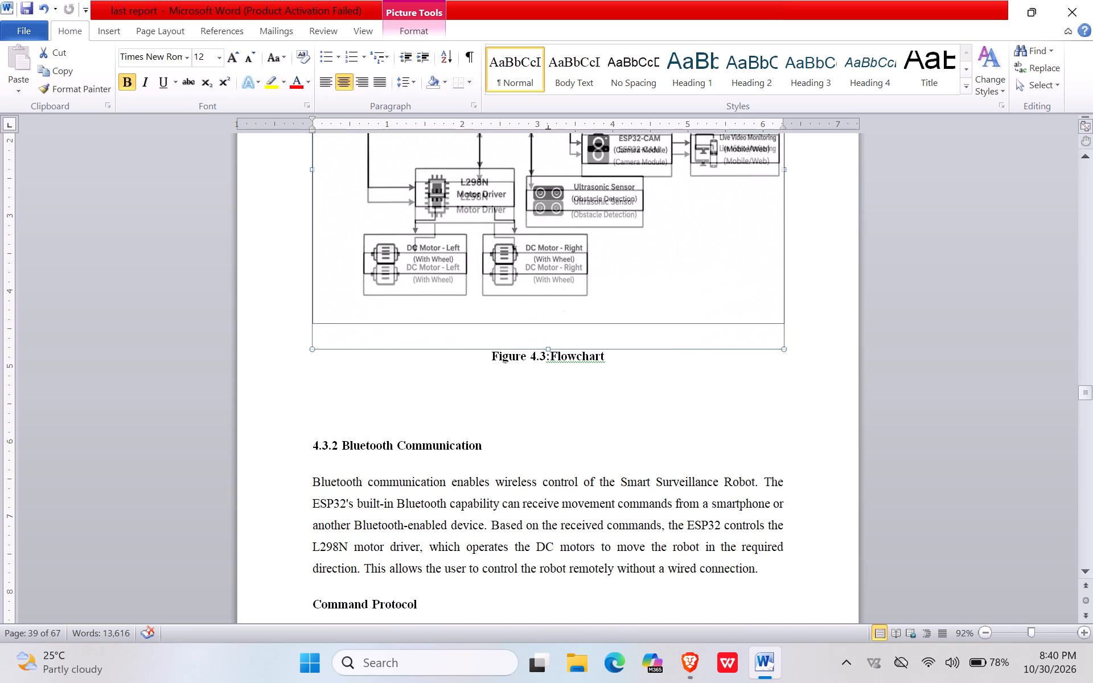
drag(545, 323, 546, 324)
drag(547, 327, 547, 316)
click(547, 312)
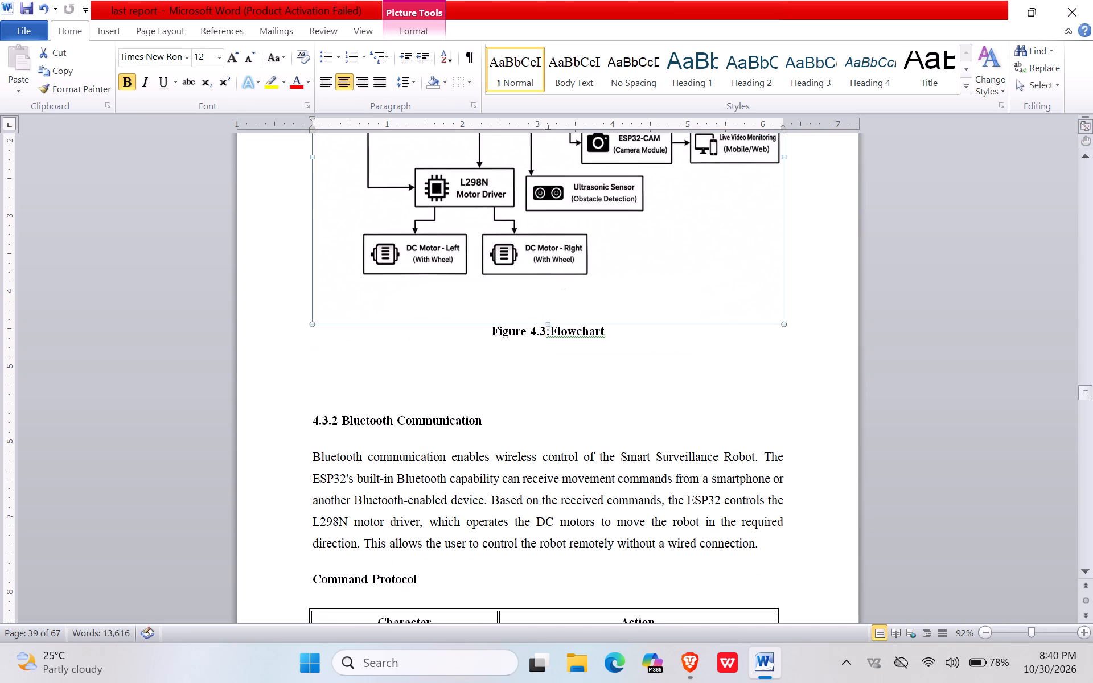
drag(548, 324, 546, 293)
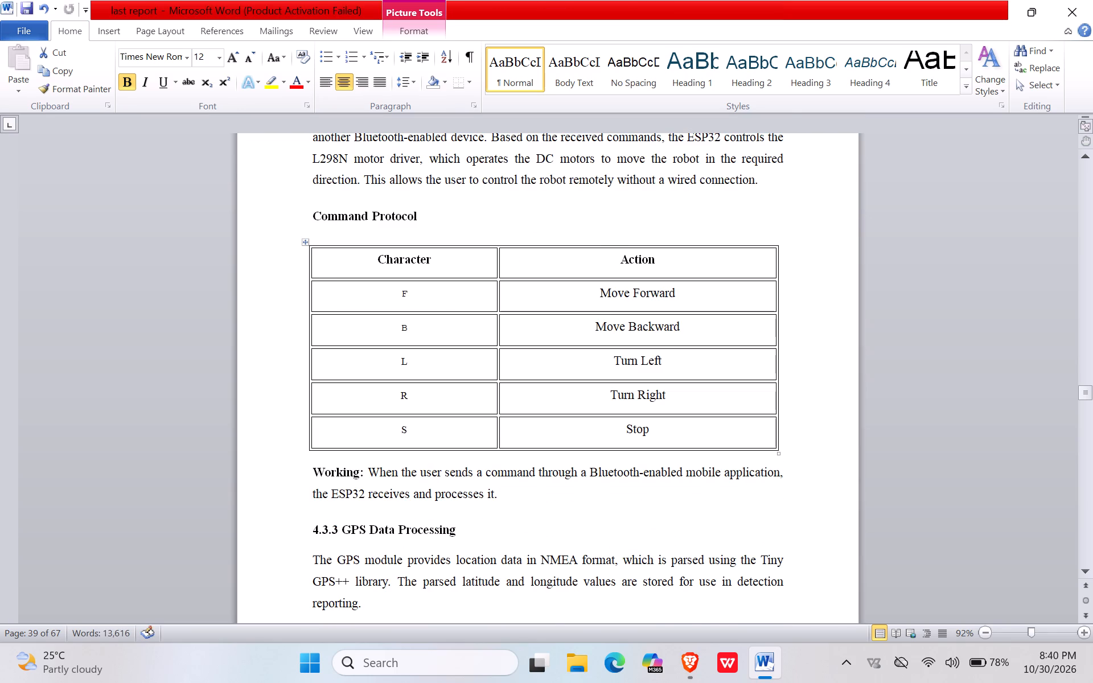
scroll(550, 371, down, 8)
scroll(550, 383, up, 20)
scroll(550, 383, up, 3)
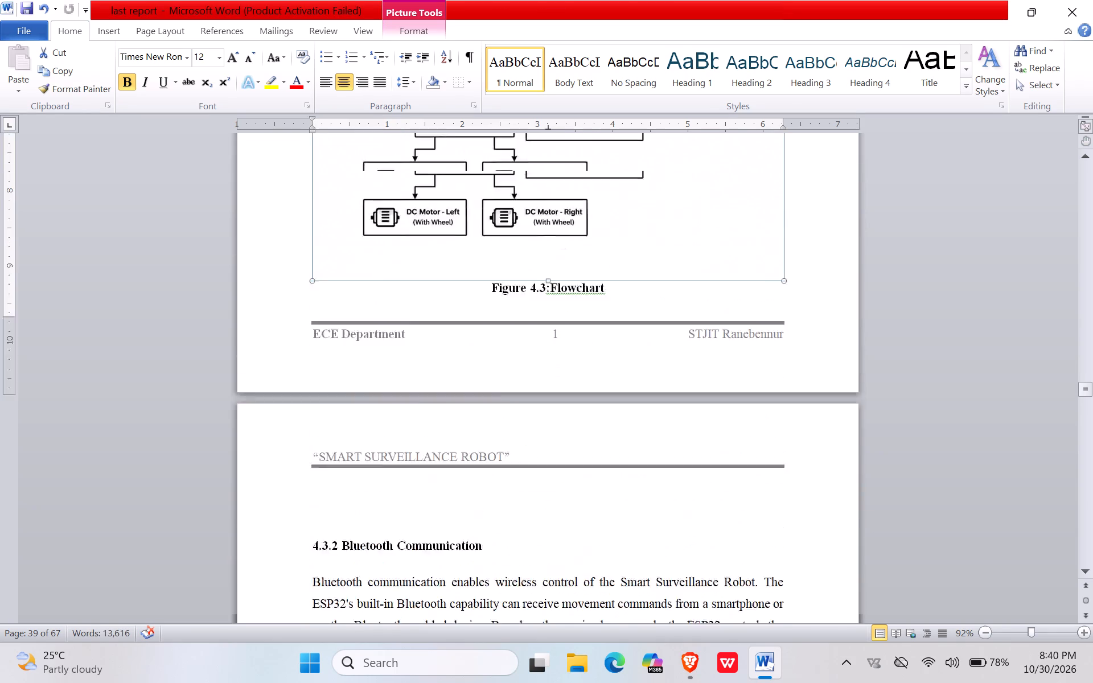
scroll(556, 368, up, 1)
drag(550, 393, 550, 394)
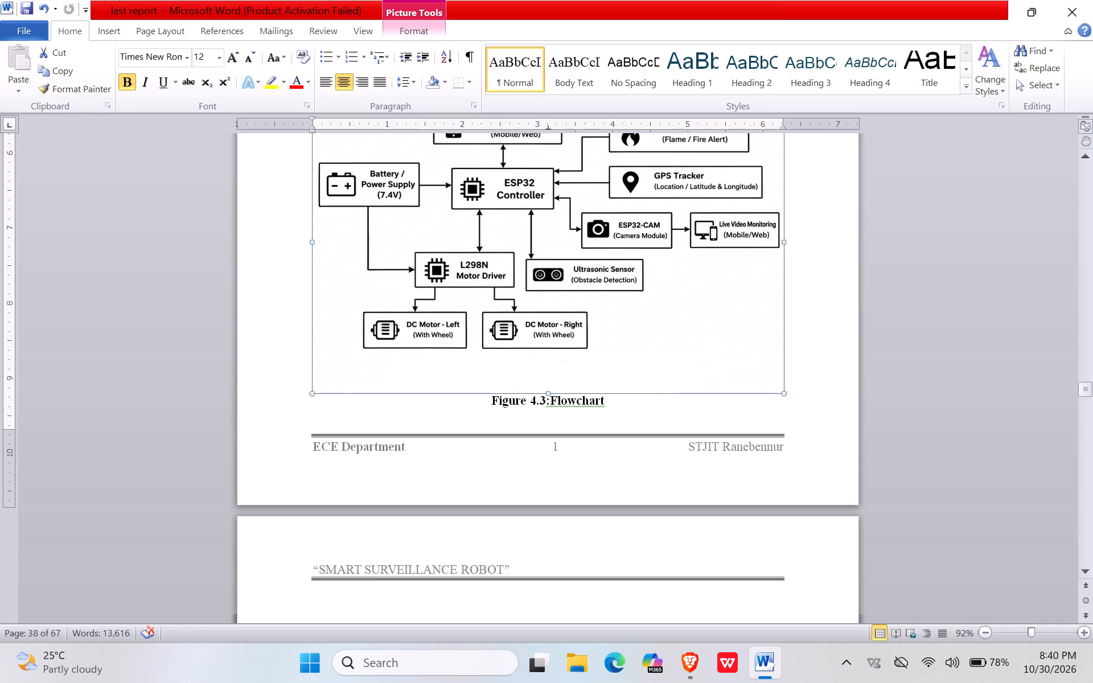
drag(550, 394, 550, 400)
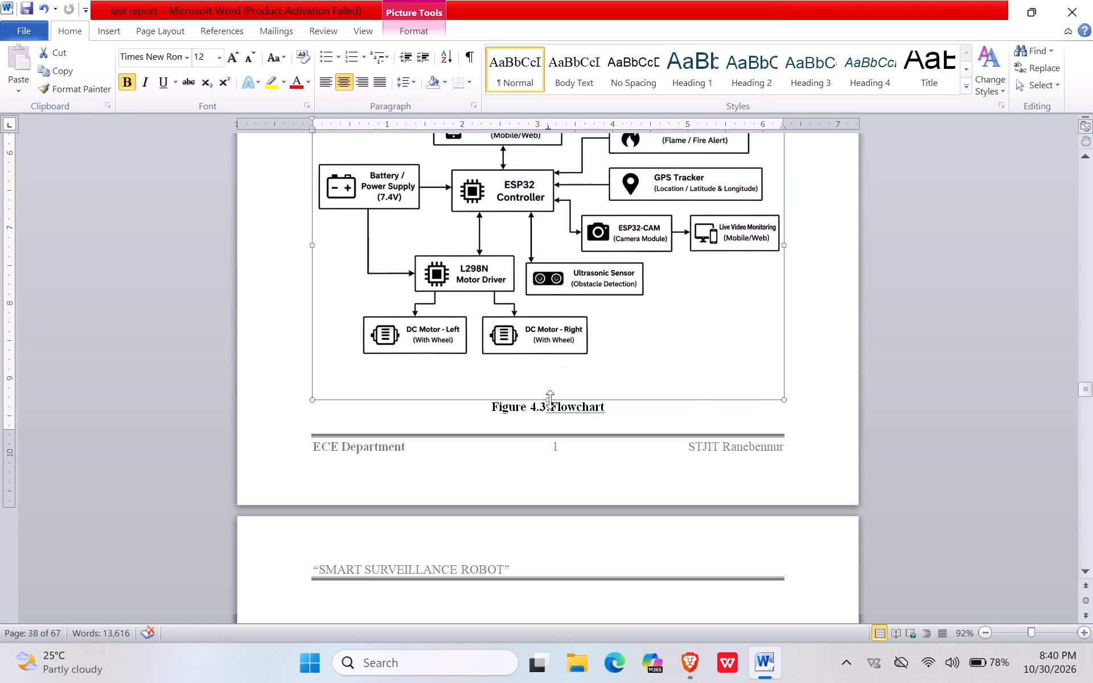
click(548, 397)
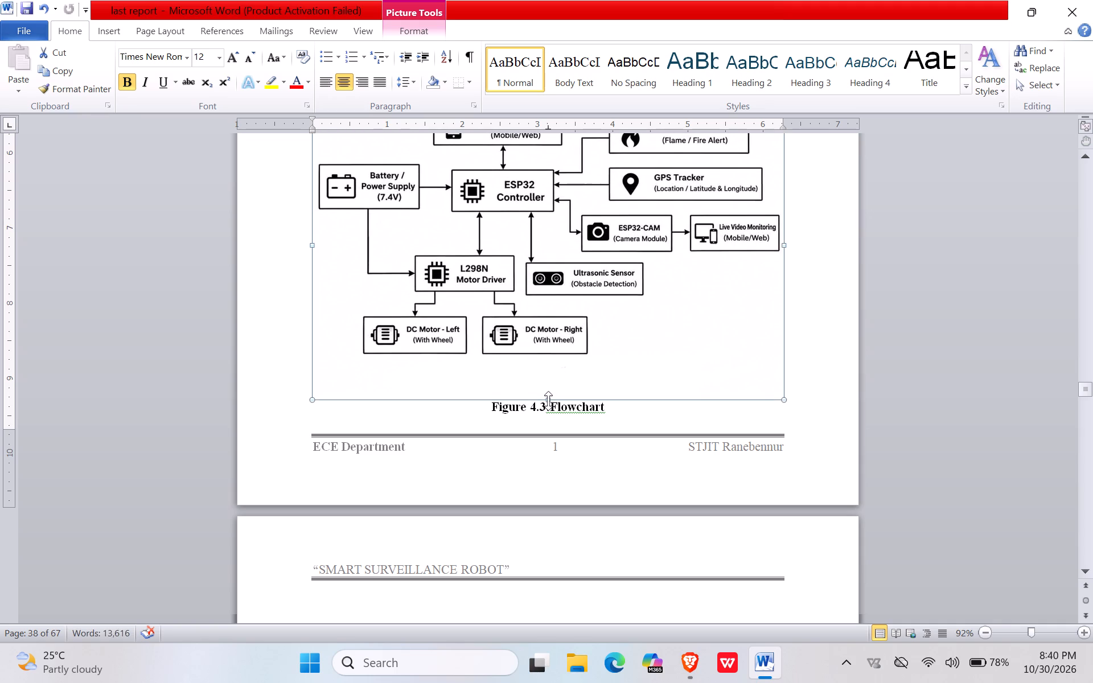
click(548, 401)
Remove the two blank lines above the 4.3.2 Bluetooth Communication heading.
scroll(548, 401, up, 9)
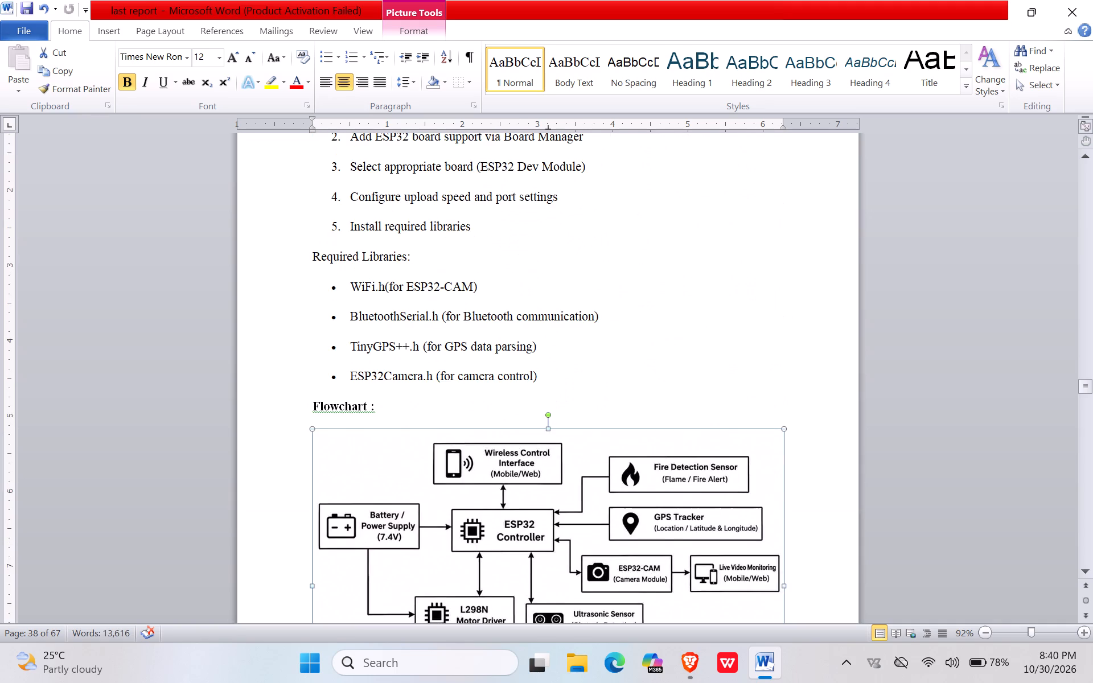
scroll(546, 393, down, 15)
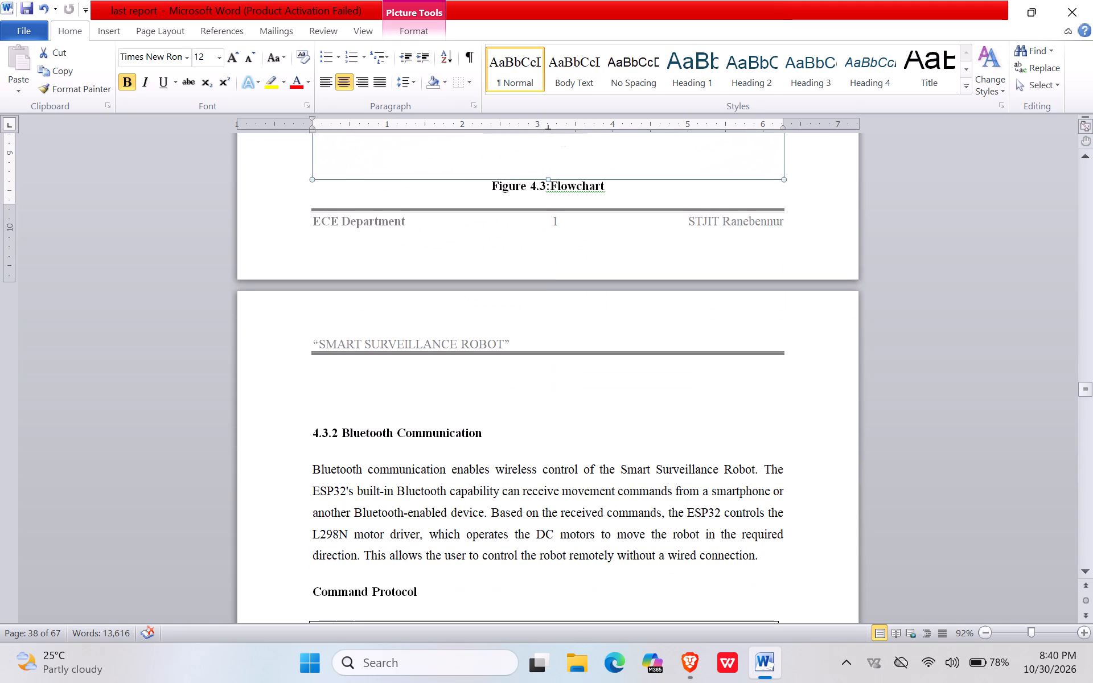
click(312, 433)
key(BackSpace)
key(BackSpace)
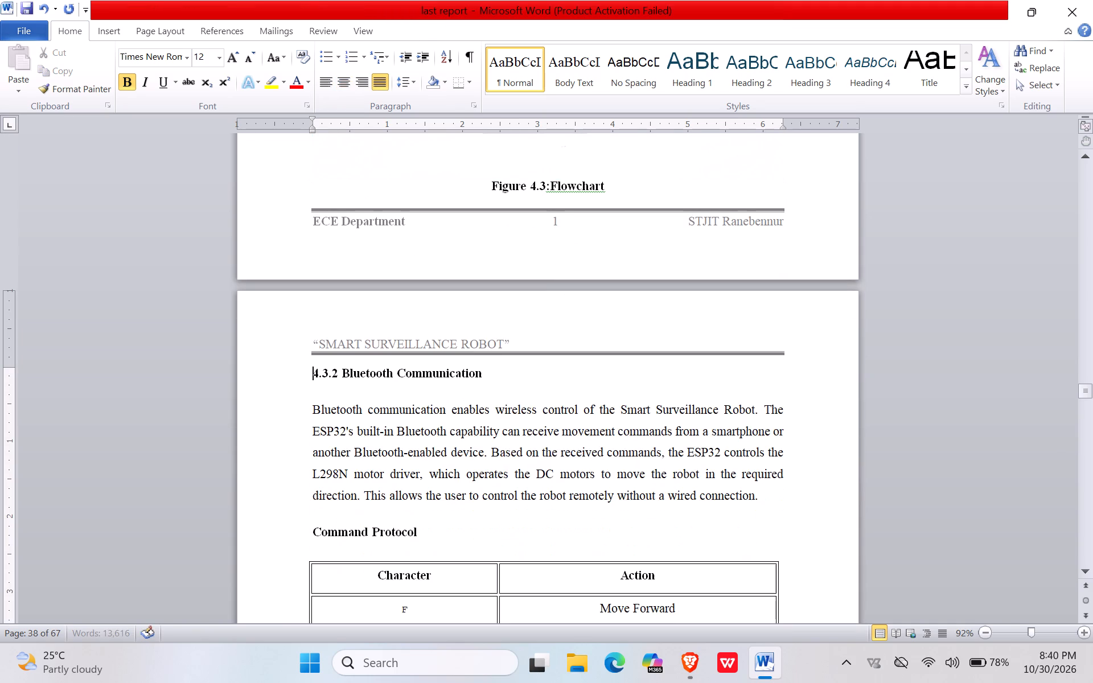
Delete "After completing the hardware assembly and software development, all the components of the" from the start of the 4.4 System Integration paragraph.
scroll(320, 430, down, 14)
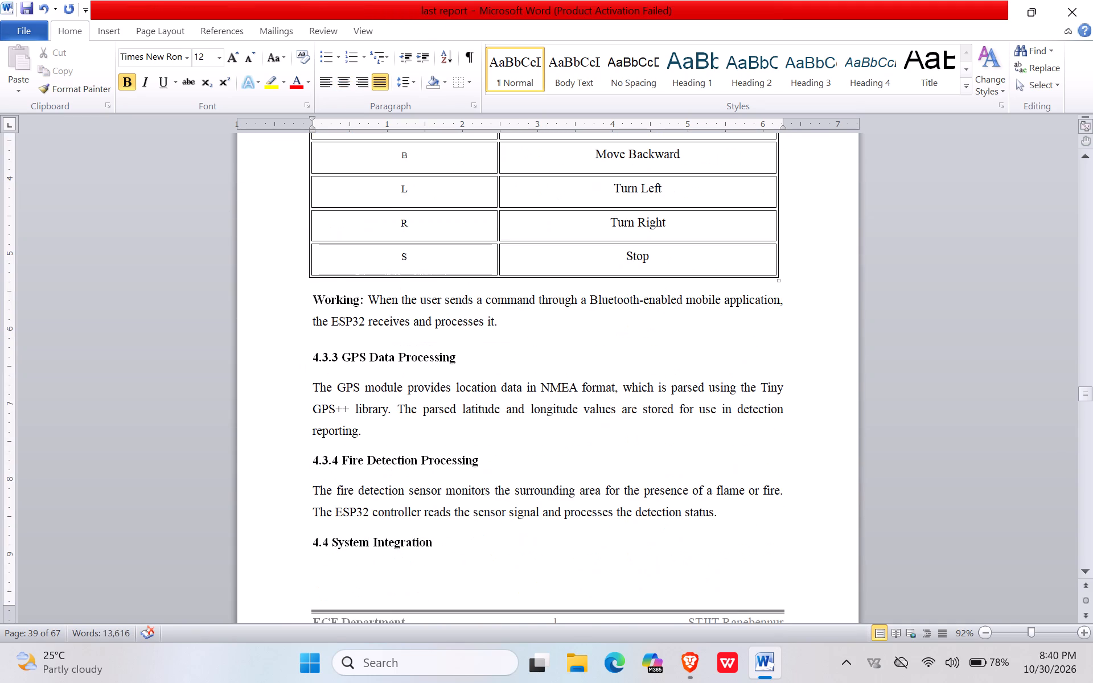
scroll(451, 480, down, 3)
scroll(407, 499, down, 3)
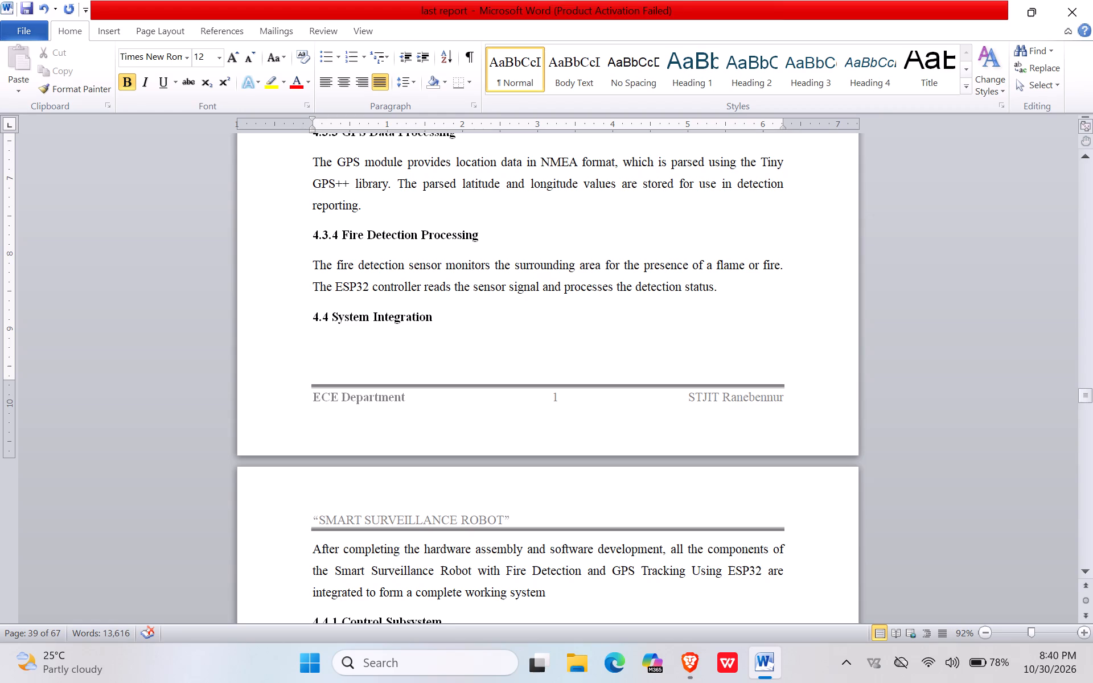
drag(334, 534, 299, 504)
key(BackSpace)
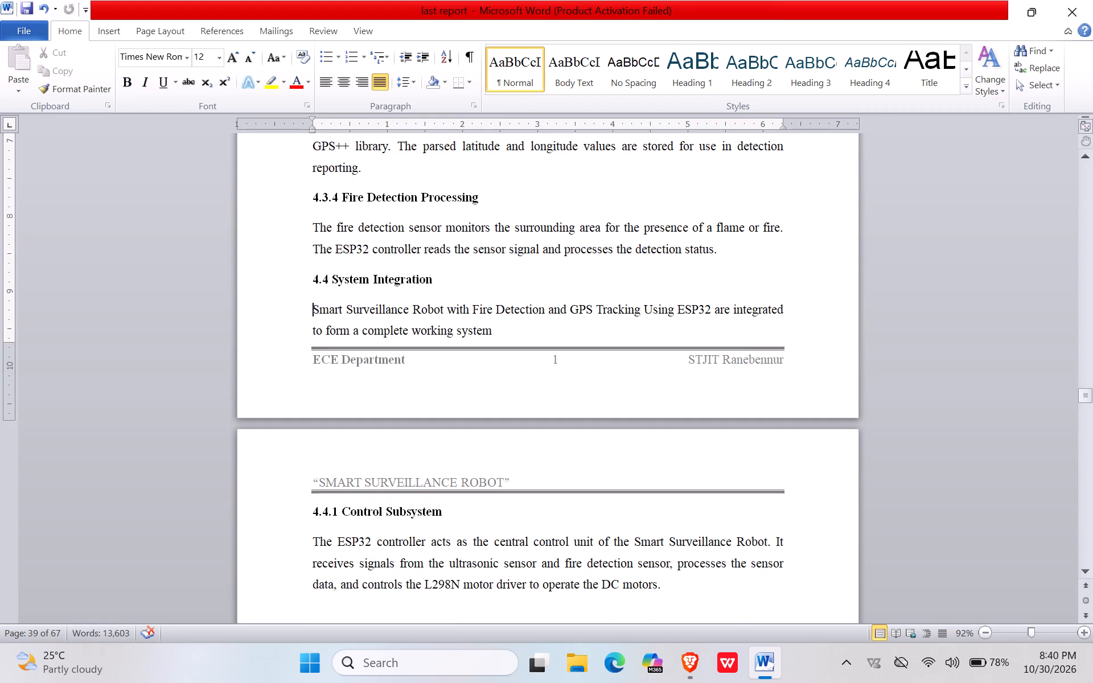
Remove the blank line above the 4.4.2 Detection and Alert Subsystem heading.
scroll(347, 514, down, 8)
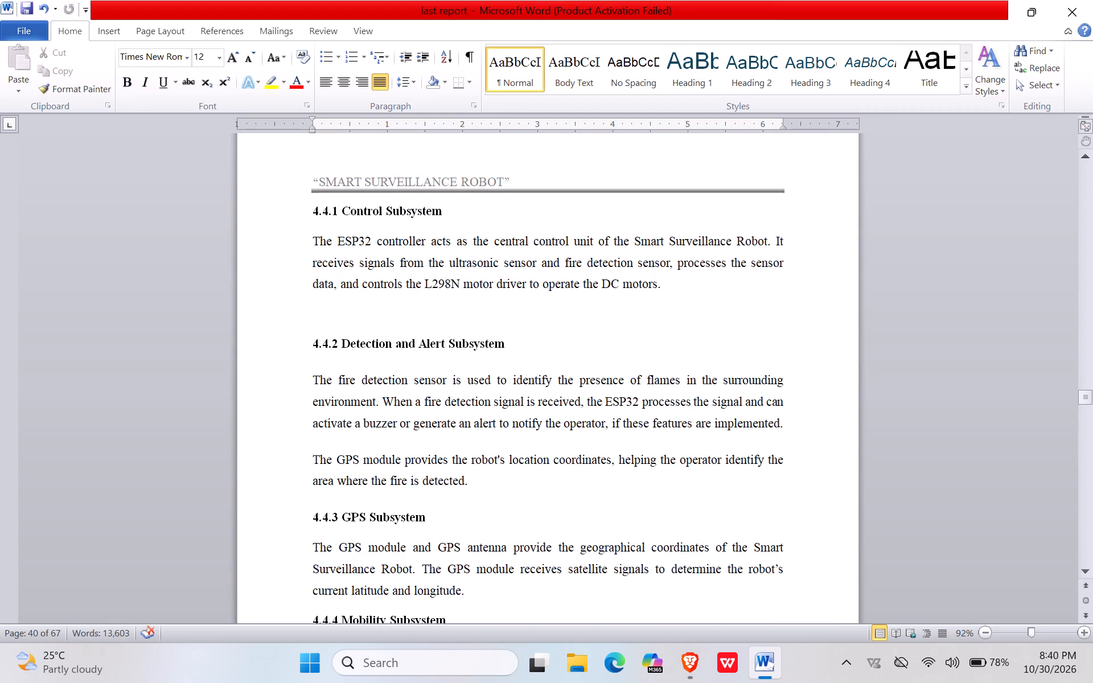
click(311, 347)
key(BackSpace)
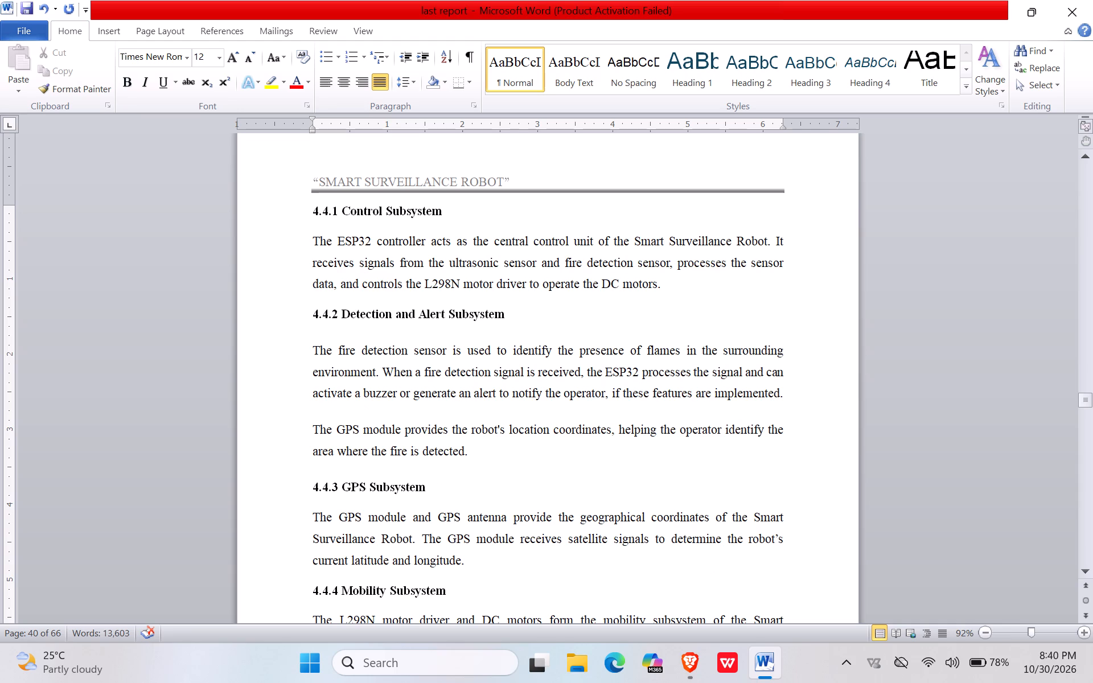
Delete the first sentence of the 4.5 Testing and Calibration paragraph, including its period, so the paragraph starts with "The ESP32 controller".
scroll(457, 451, up, 9)
scroll(454, 445, down, 9)
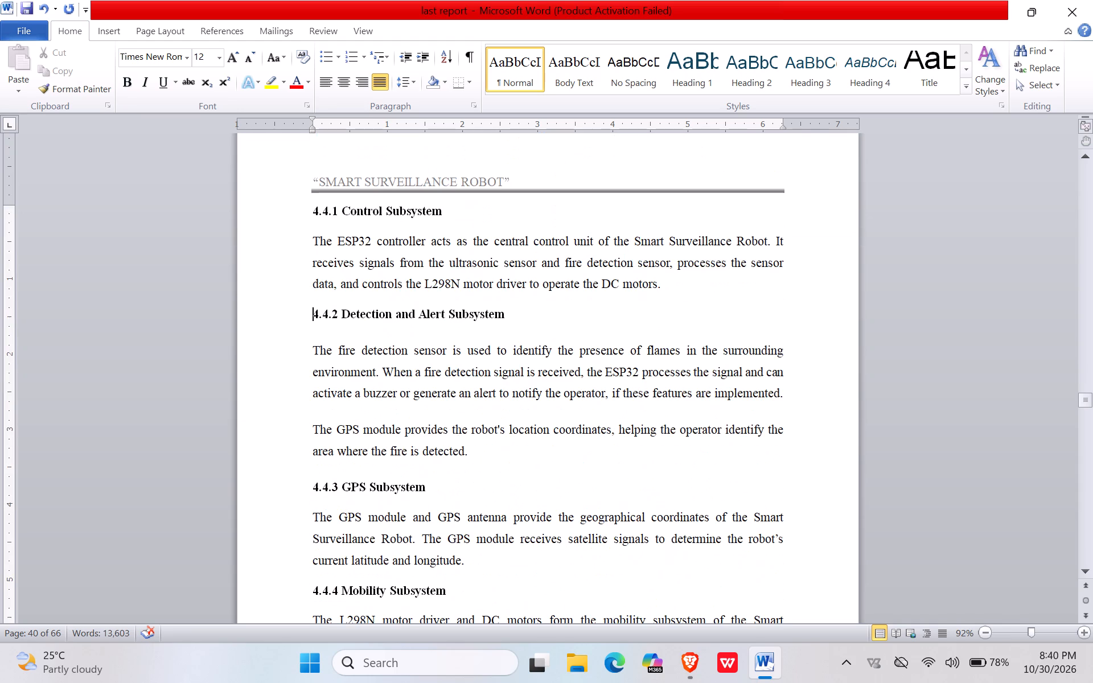
scroll(451, 449, down, 6)
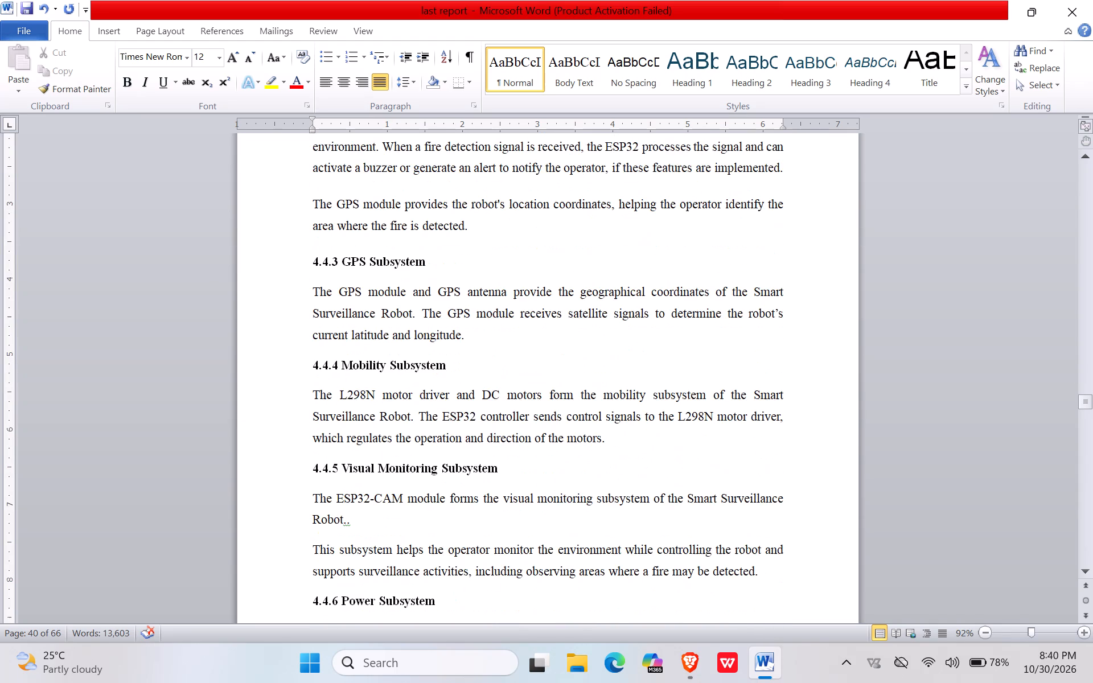
scroll(451, 449, down, 11)
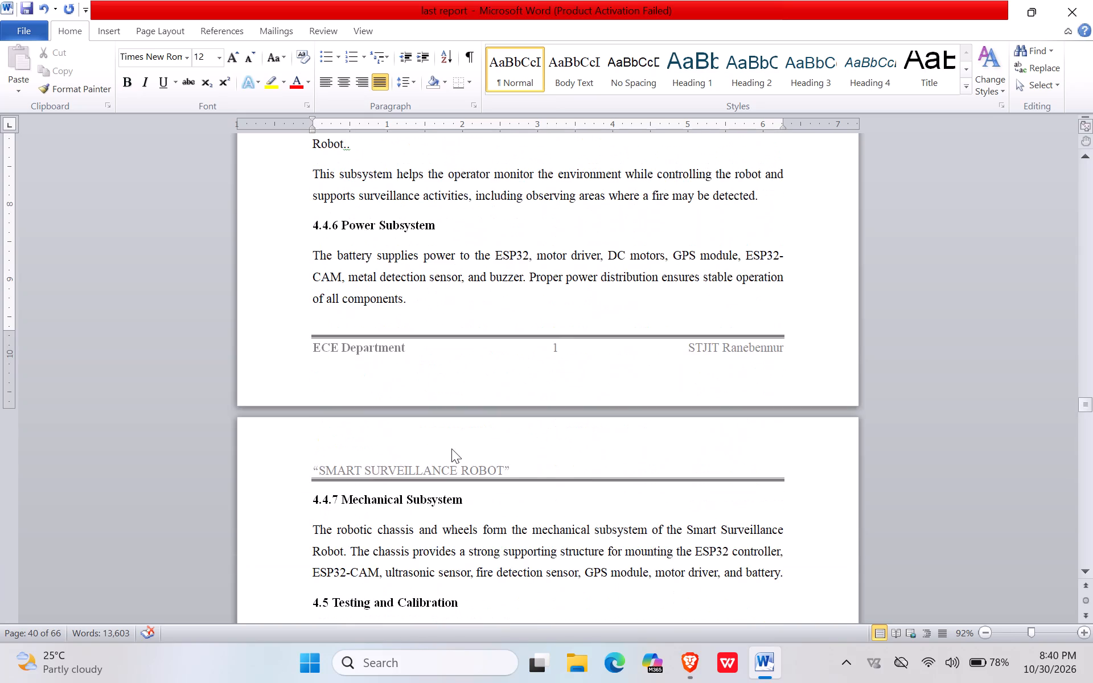
scroll(451, 449, down, 7)
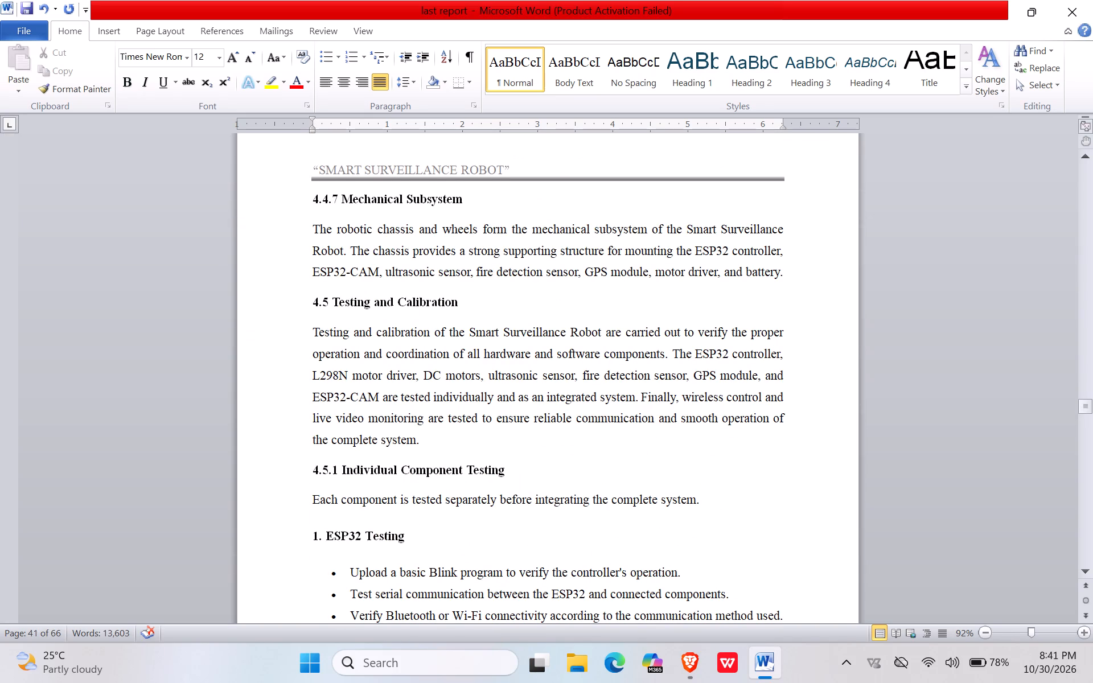
click(665, 352)
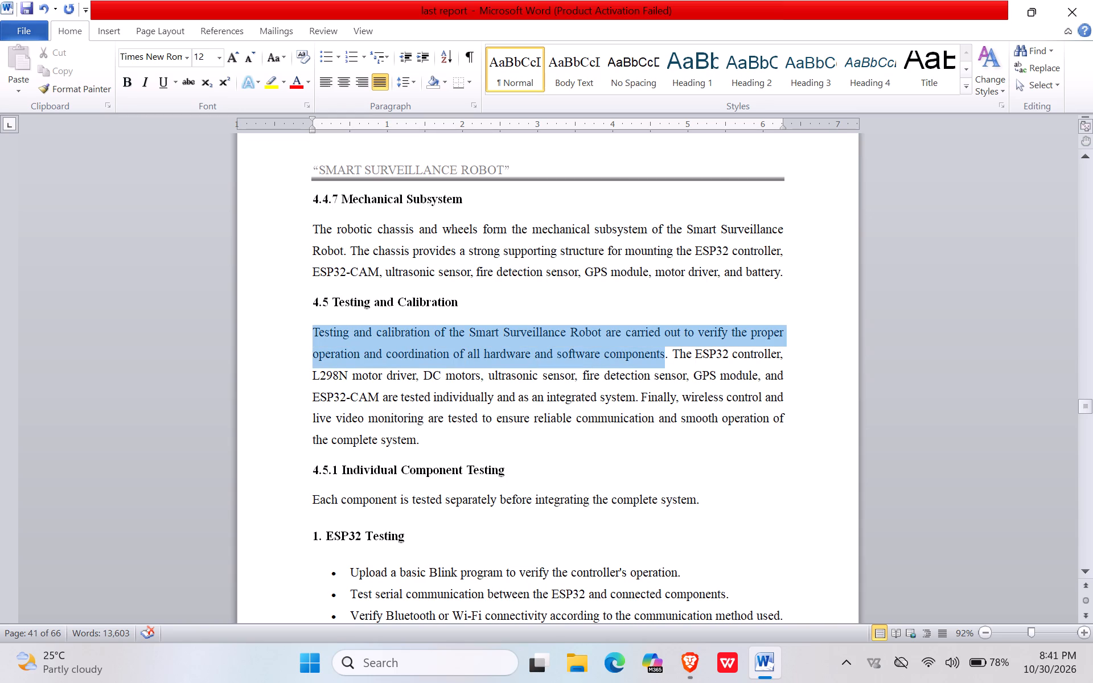
key(BackSpace)
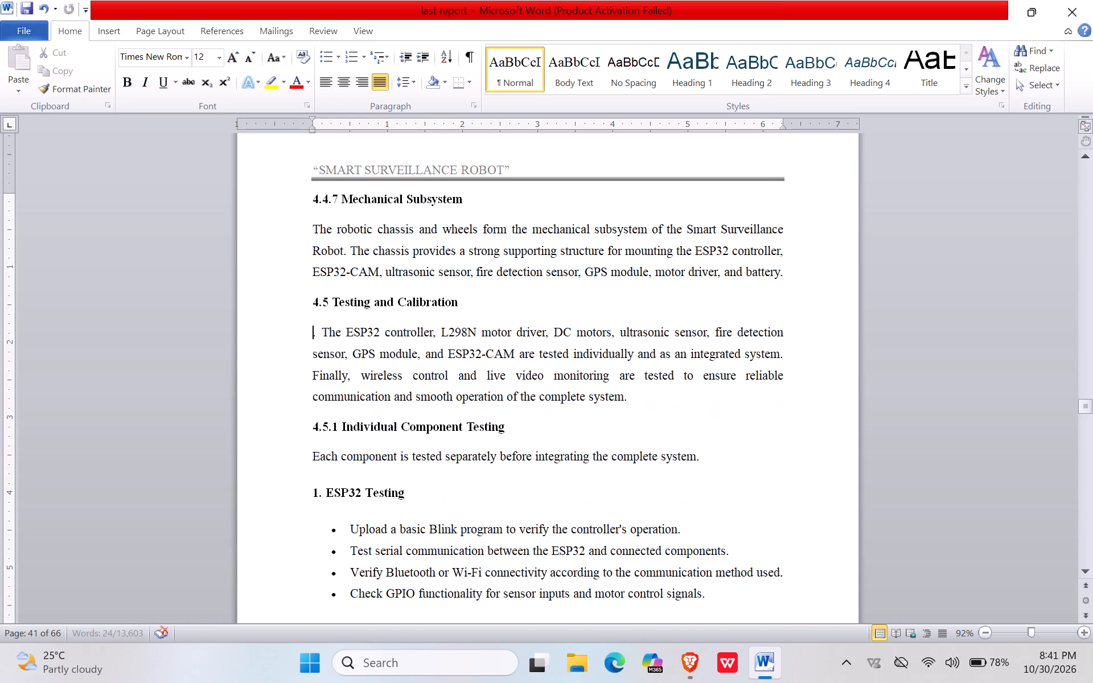
key(Right)
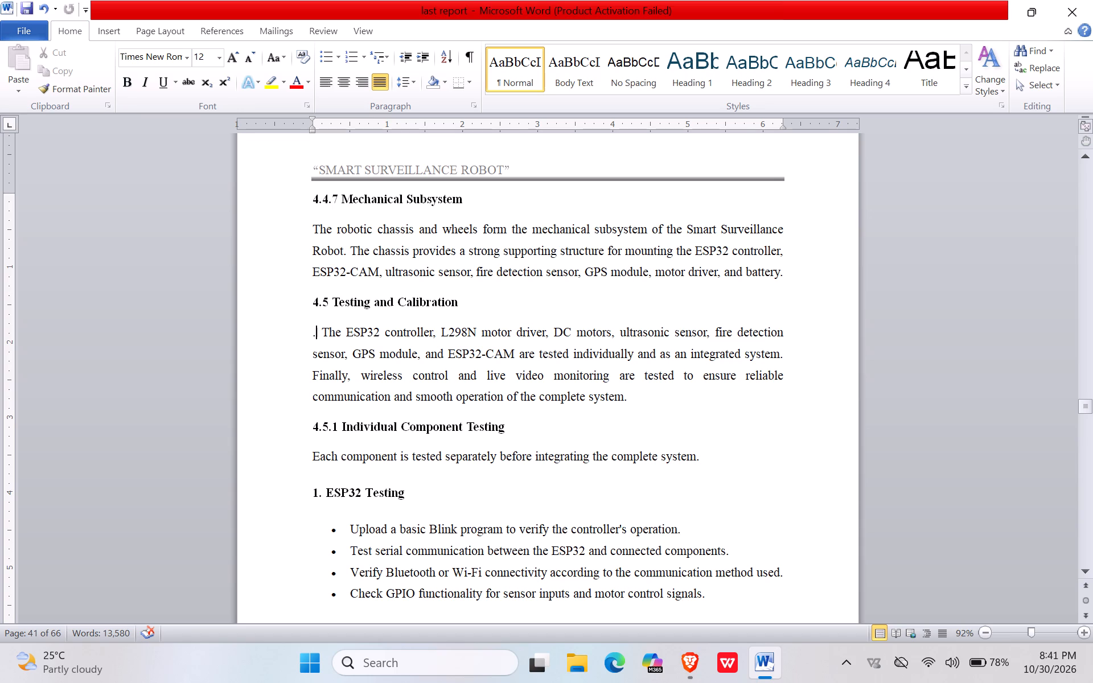
key(Right)
key(BackSpace)
key(BackSpace)
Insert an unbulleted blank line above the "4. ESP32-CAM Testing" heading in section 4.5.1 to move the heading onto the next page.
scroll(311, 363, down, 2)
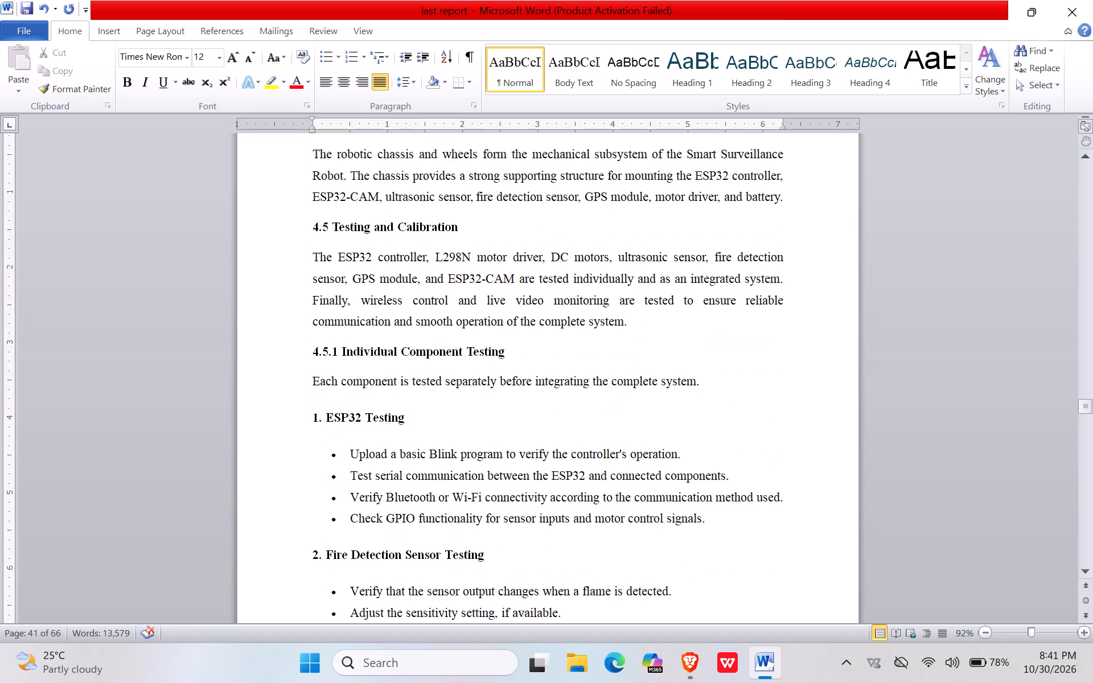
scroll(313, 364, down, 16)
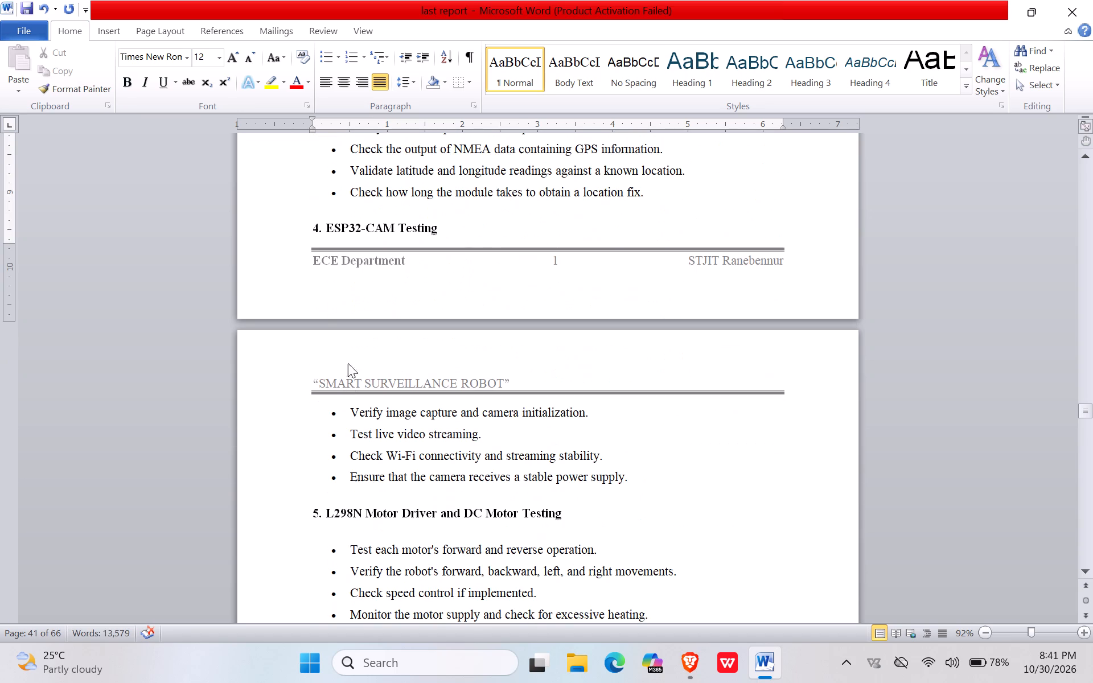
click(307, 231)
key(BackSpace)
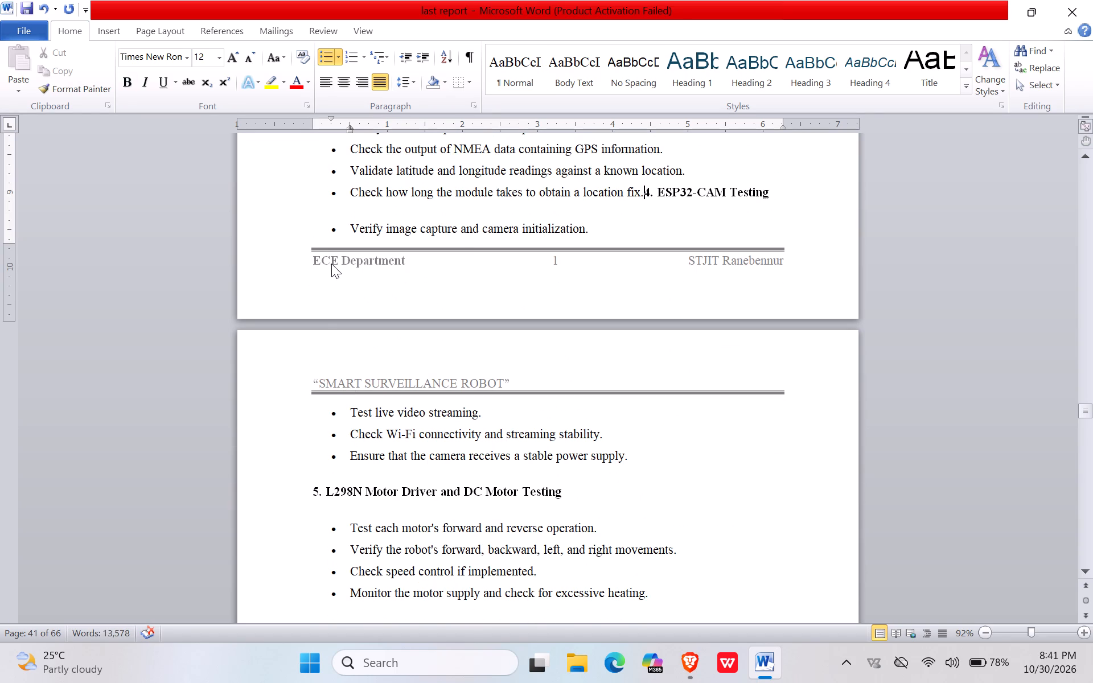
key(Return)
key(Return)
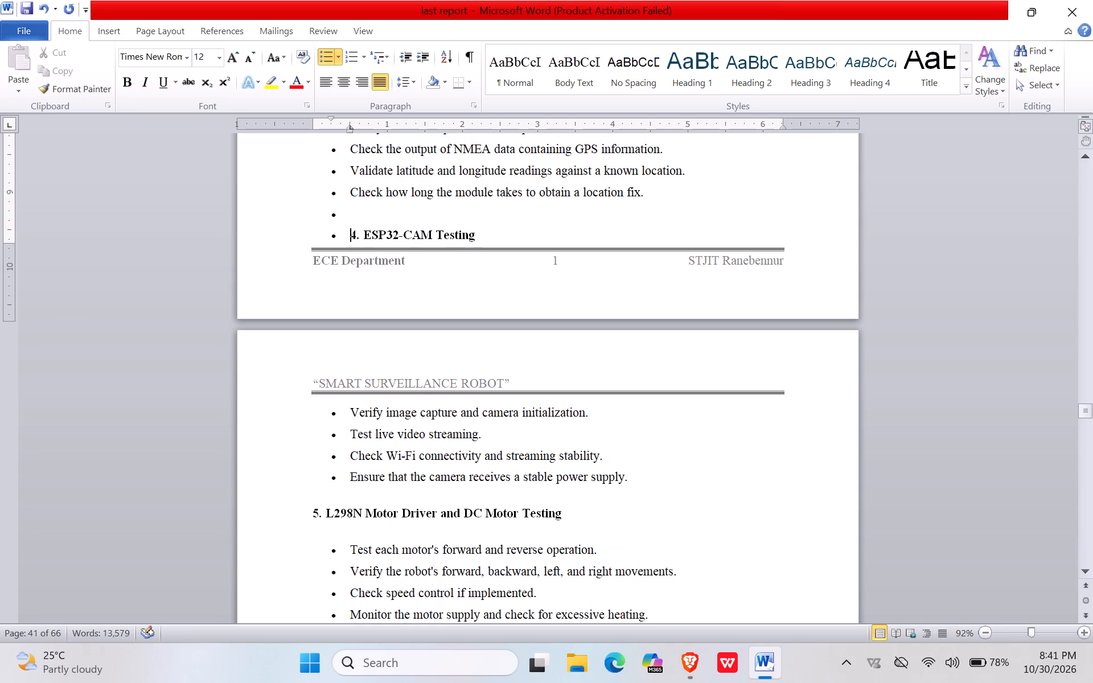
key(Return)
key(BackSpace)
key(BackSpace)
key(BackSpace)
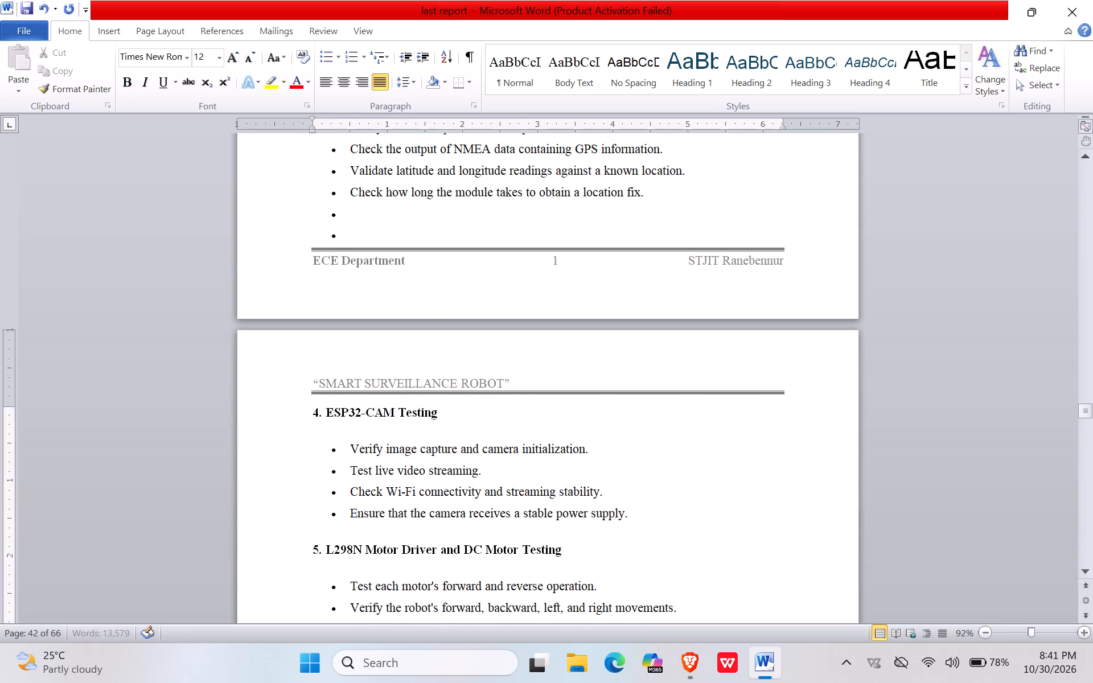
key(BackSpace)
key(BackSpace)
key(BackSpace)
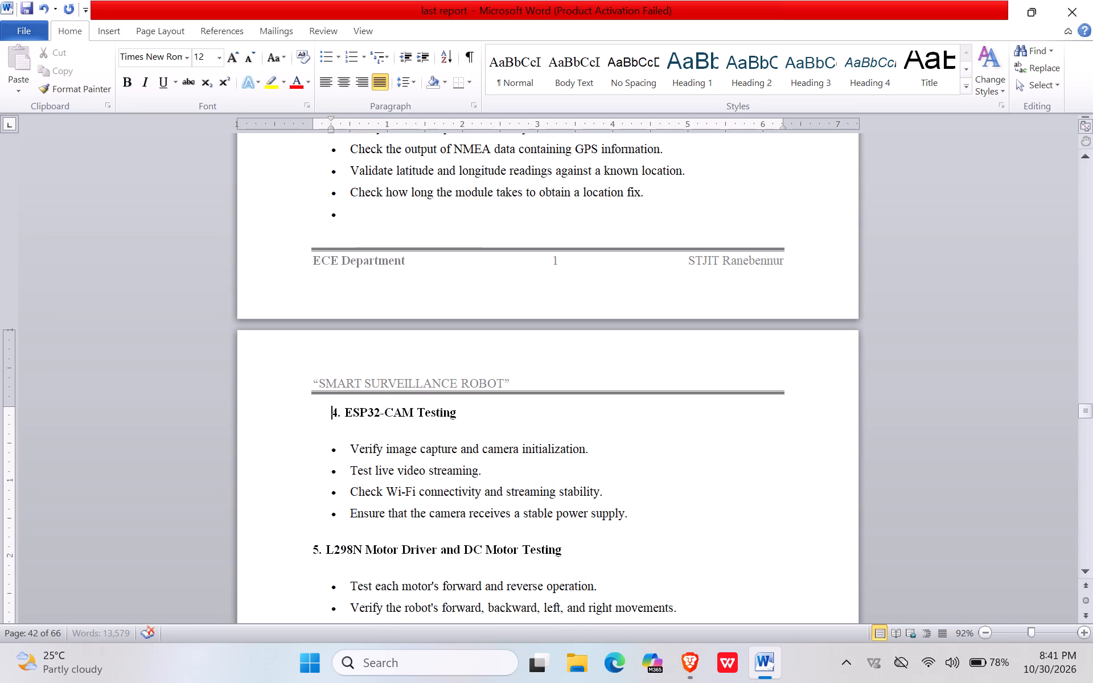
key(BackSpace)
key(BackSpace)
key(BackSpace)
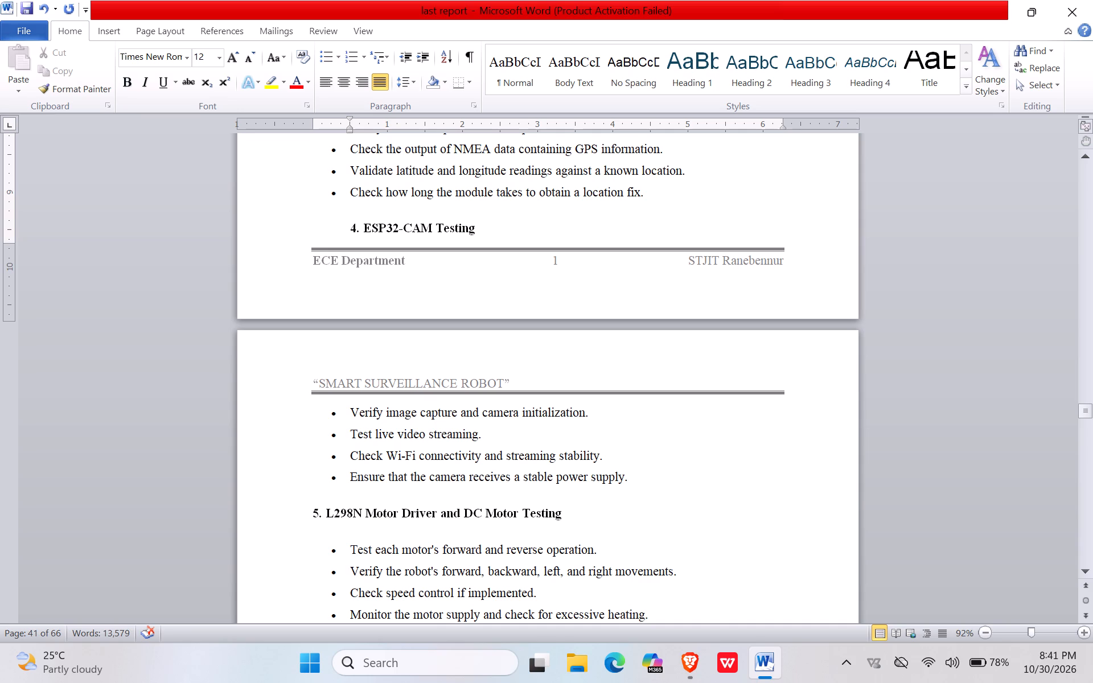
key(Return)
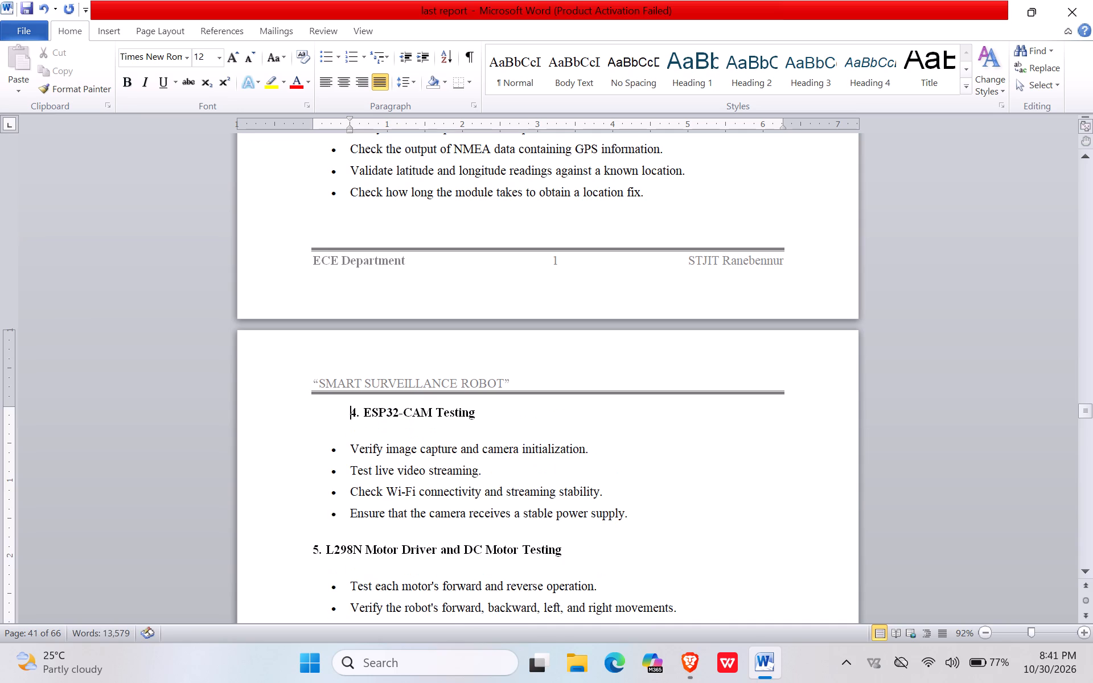
Remove the indent of the "4. ESP32-CAM Testing" heading so it aligns with the margin, keeping it at the top of the next page.
scroll(333, 274, down, 1)
scroll(343, 298, up, 8)
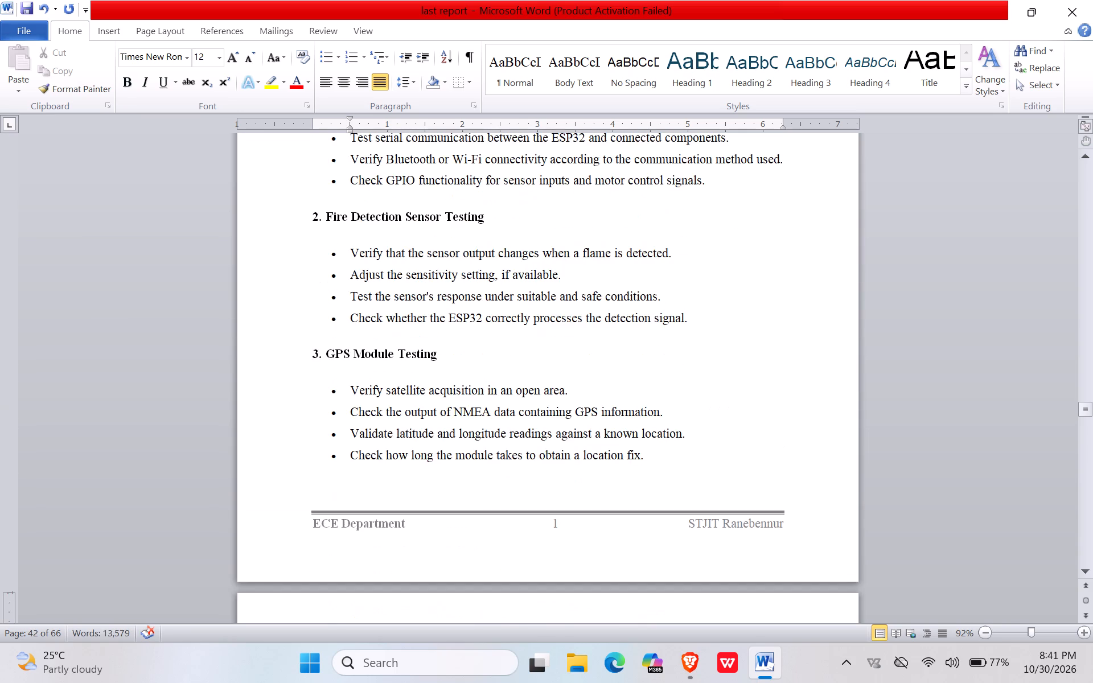
scroll(339, 297, down, 7)
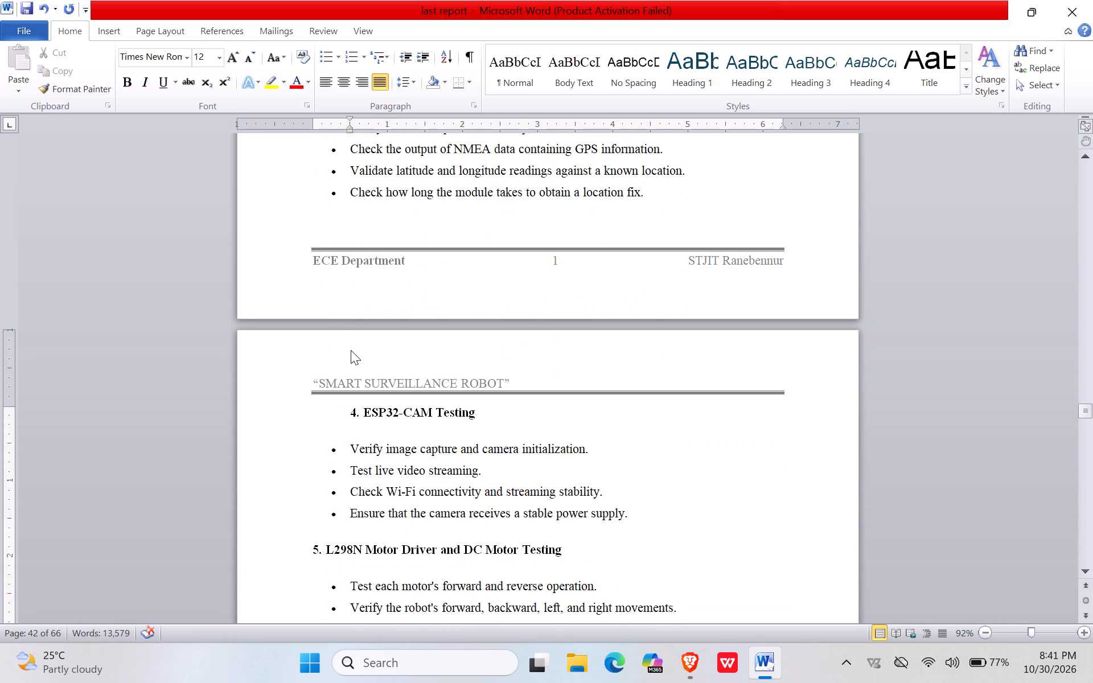
key(BackSpace)
key(BackSpace)
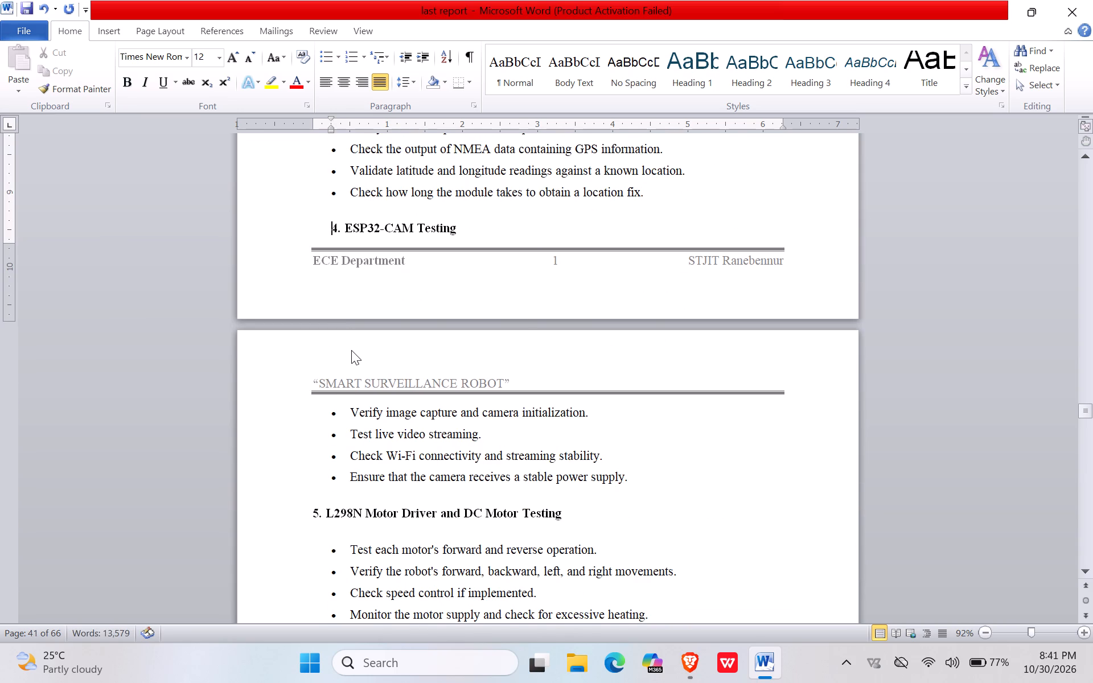
key(Return)
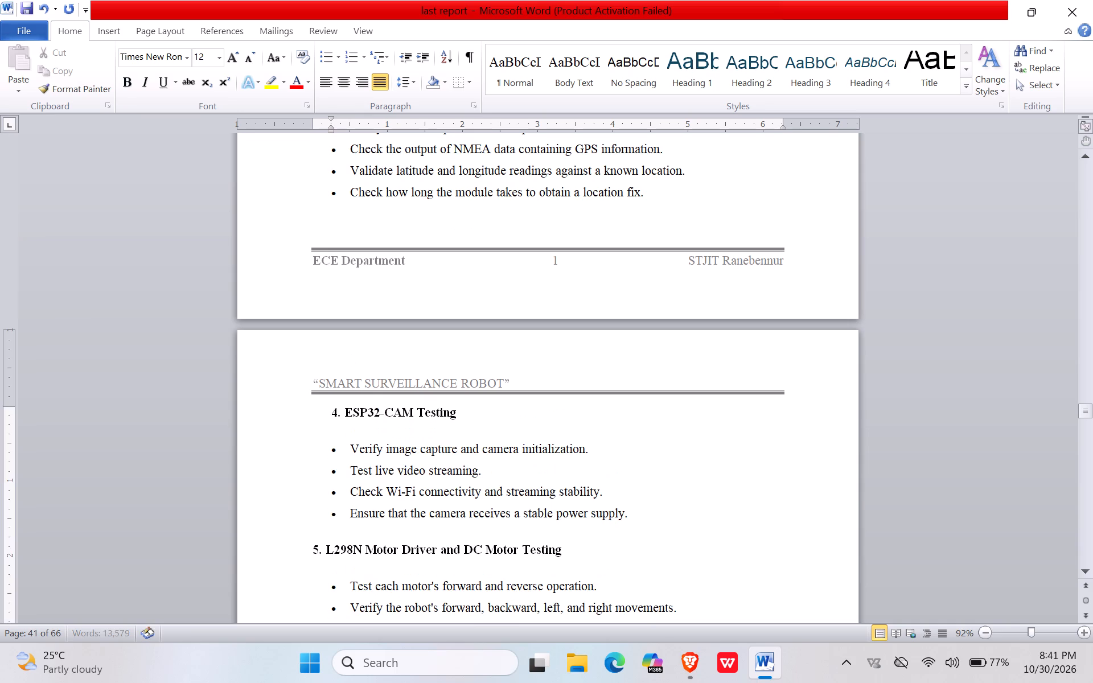
scroll(351, 351, down, 4)
key(BackSpace)
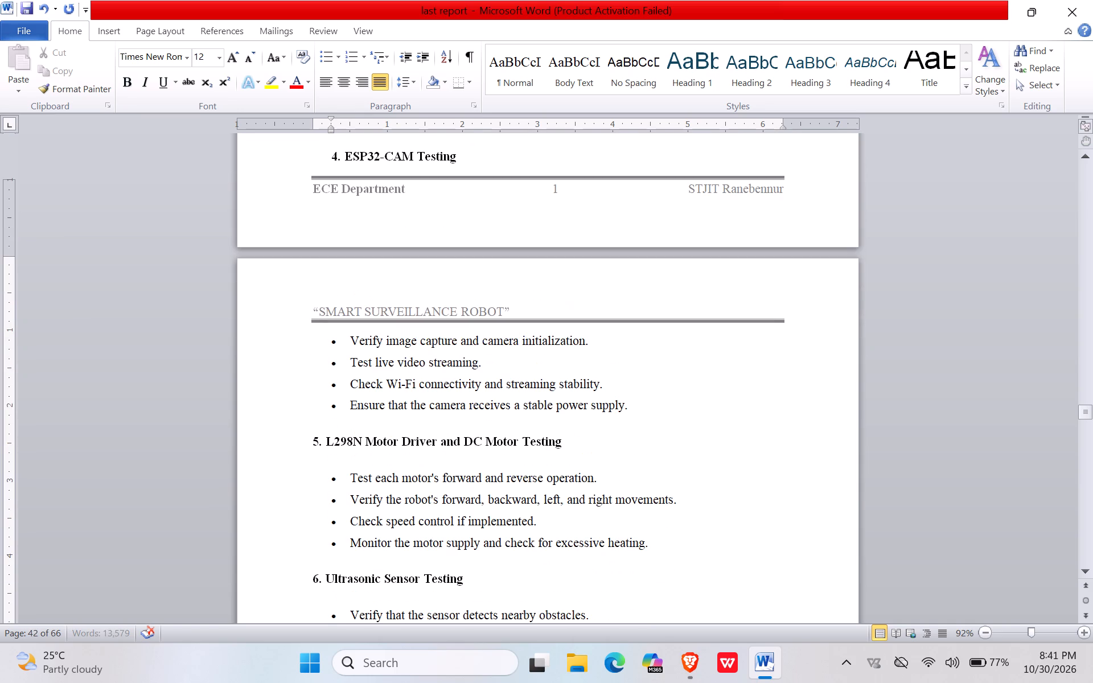
key(BackSpace)
key(Return)
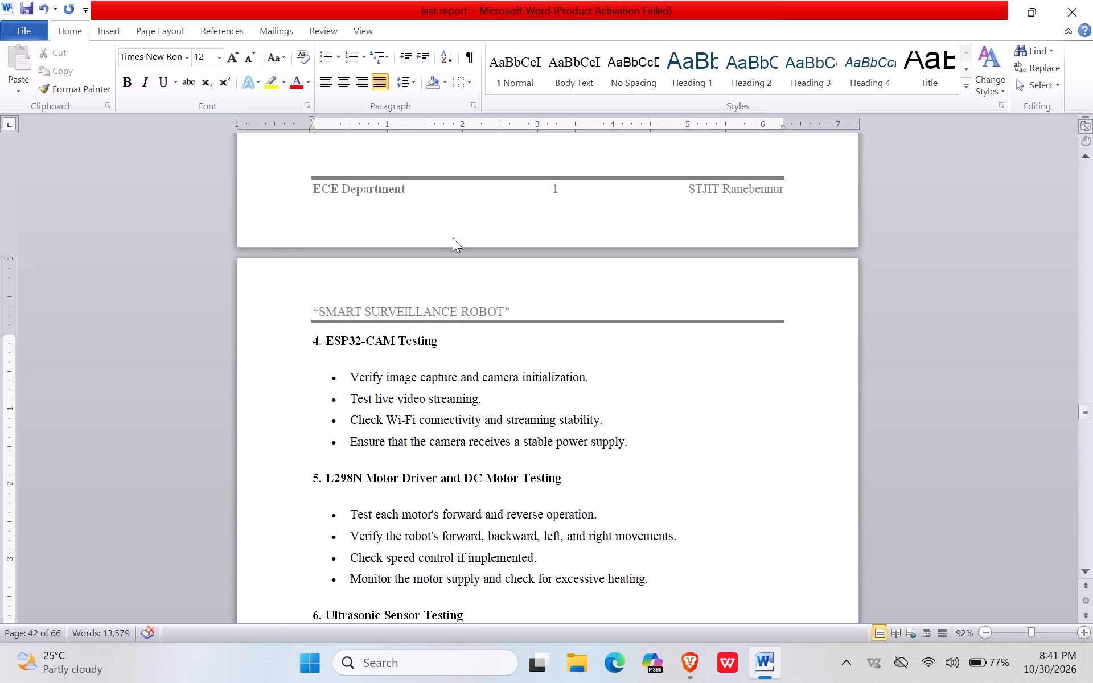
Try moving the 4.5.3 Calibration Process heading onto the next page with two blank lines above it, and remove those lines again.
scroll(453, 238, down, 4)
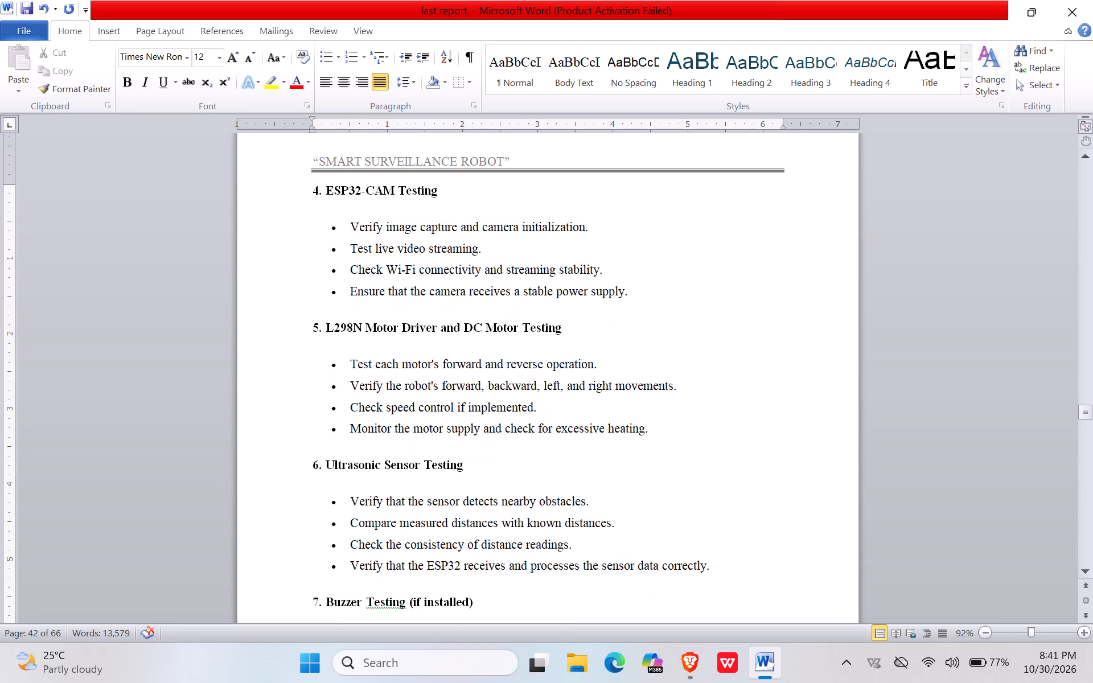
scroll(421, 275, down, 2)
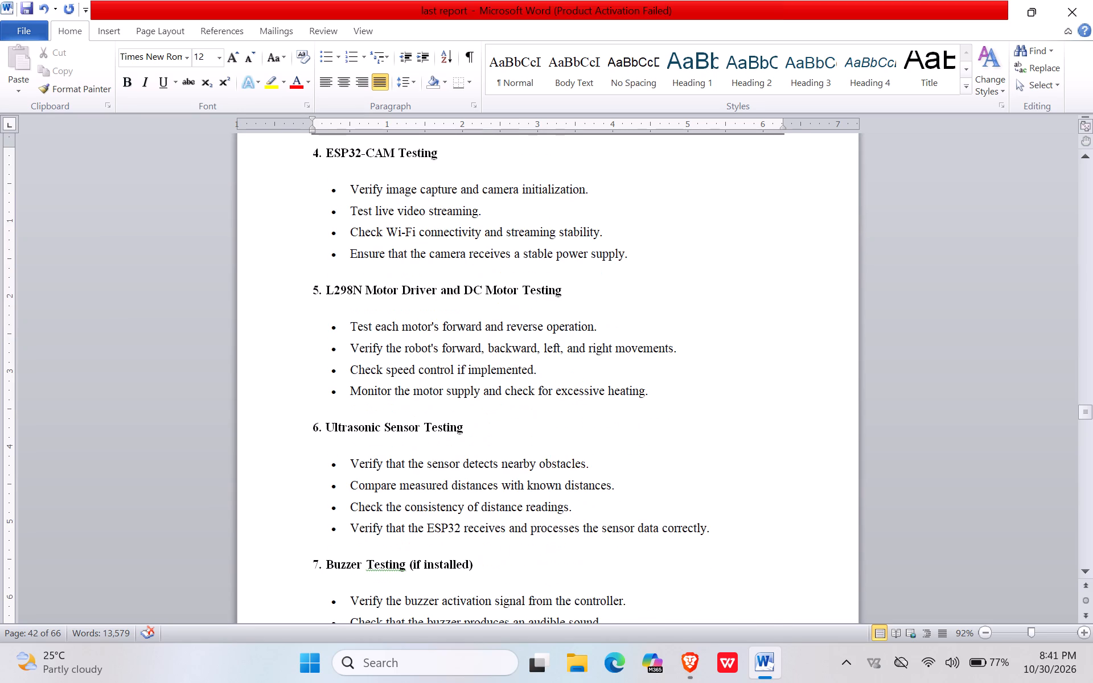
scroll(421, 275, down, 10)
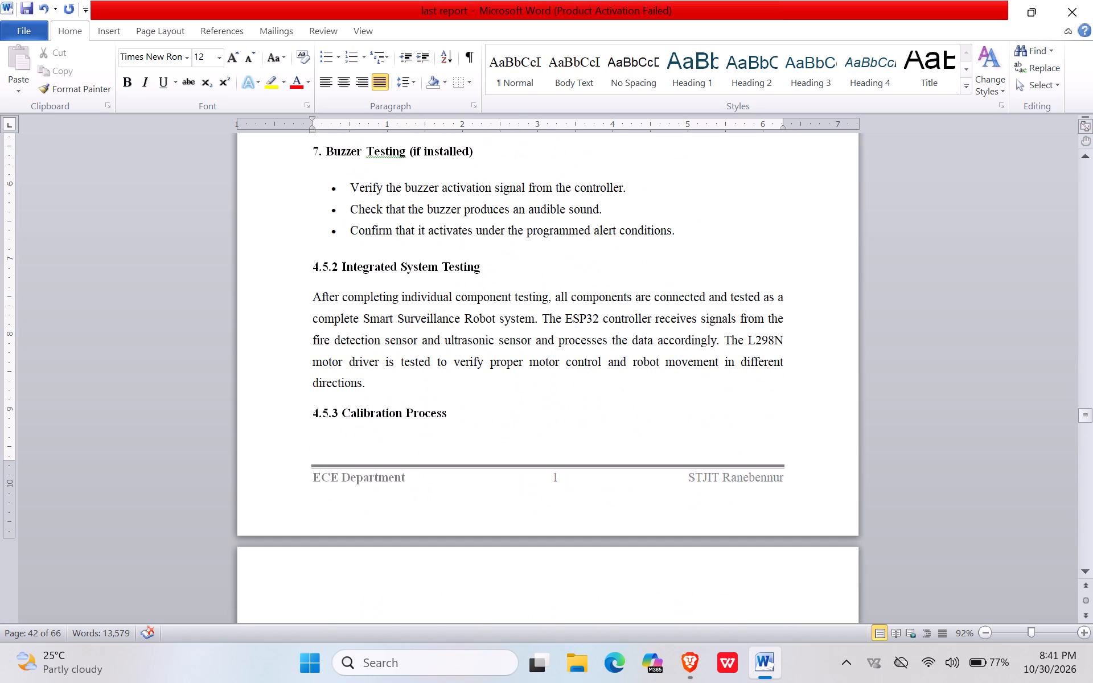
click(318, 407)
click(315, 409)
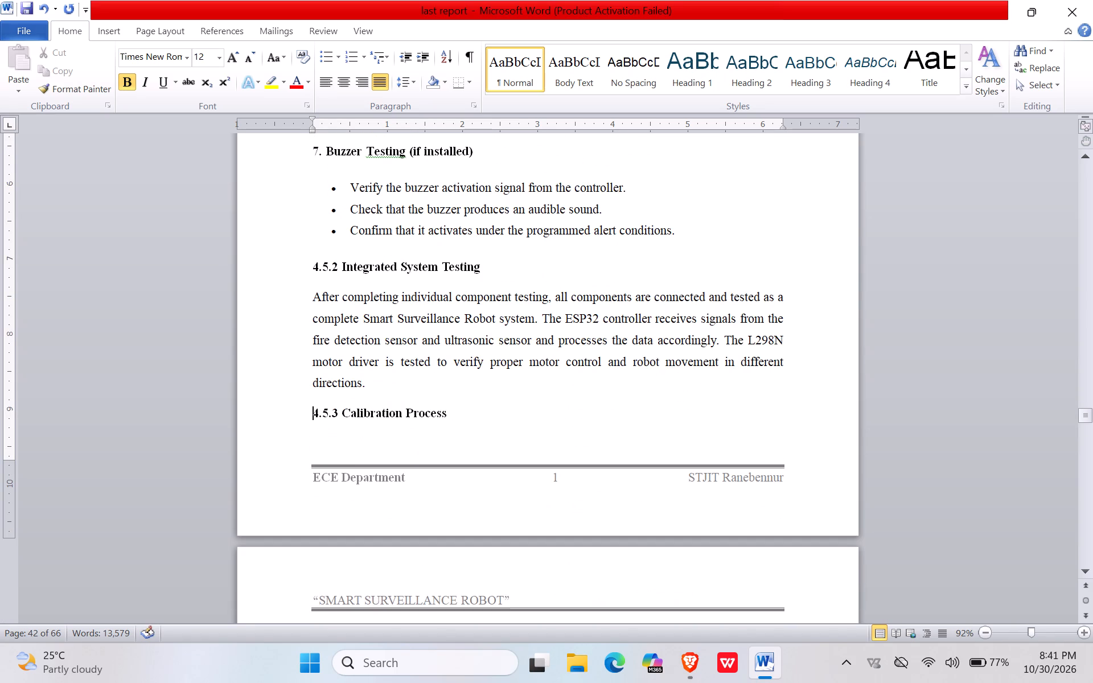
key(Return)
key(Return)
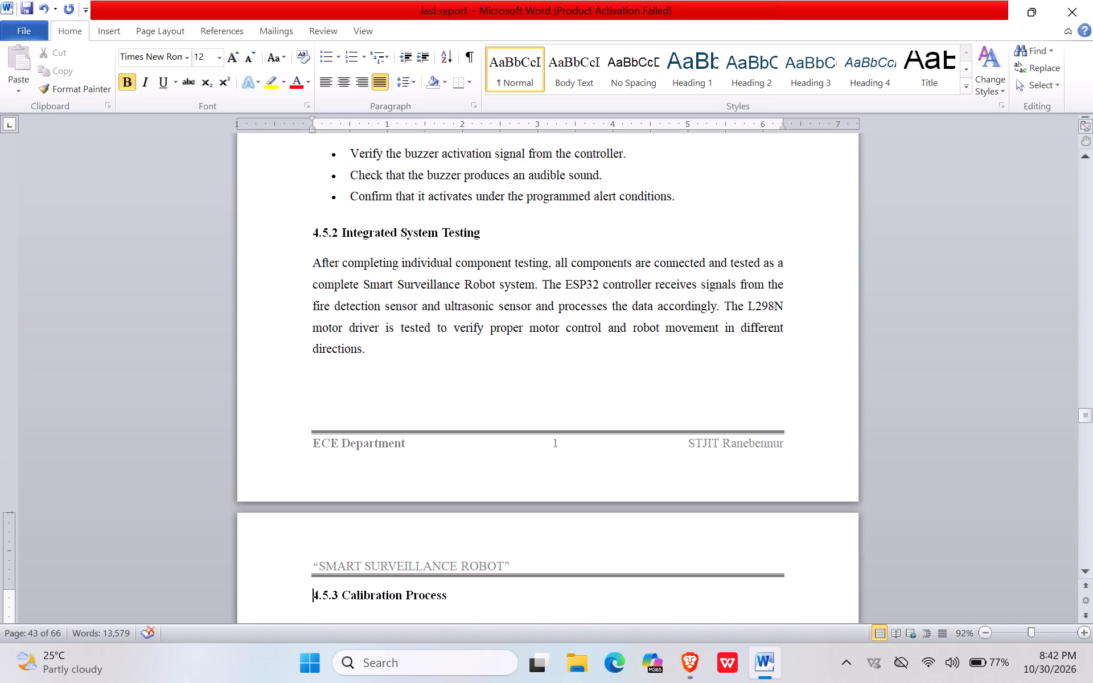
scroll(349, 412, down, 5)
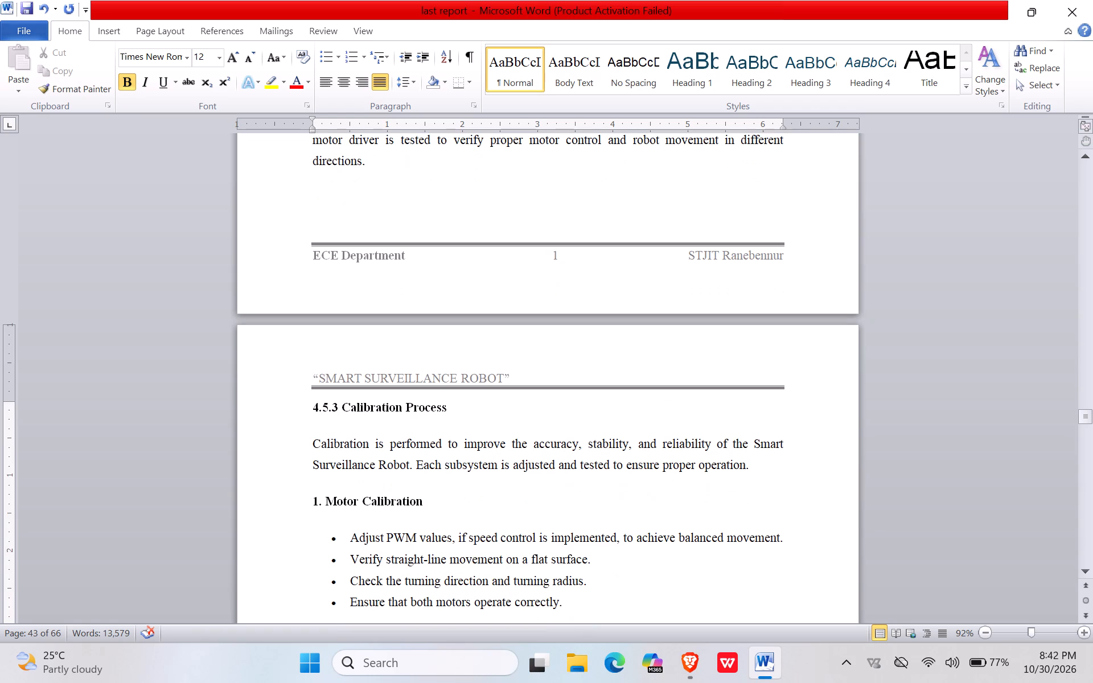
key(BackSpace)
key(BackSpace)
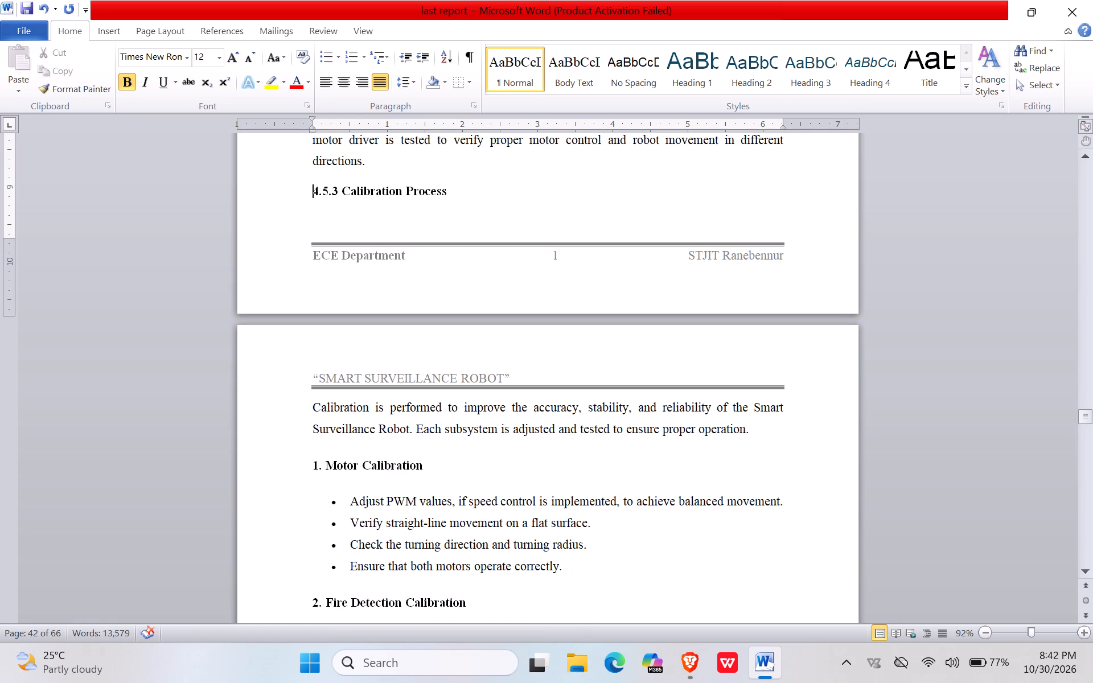
Delete the sentence "The ESP32 controller receives signals from the fire detection sensor and ultrasonic sensor and processes the data accordingly." in section 4.5.2.
scroll(320, 322, up, 4)
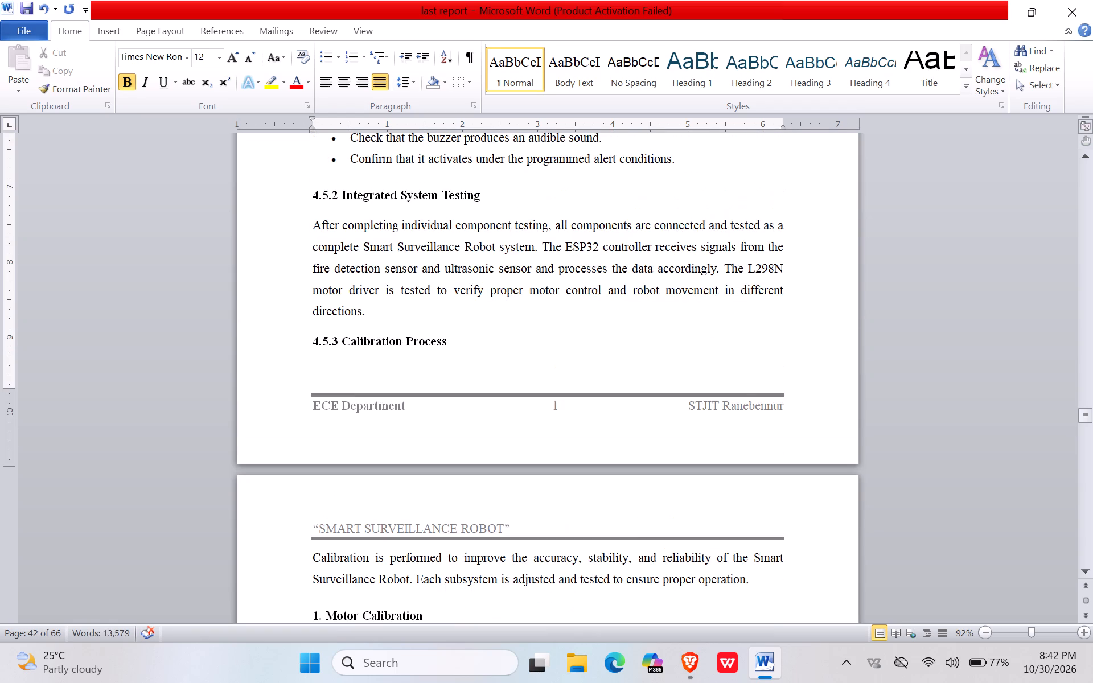
drag(720, 272, 692, 270)
drag(692, 270, 679, 270)
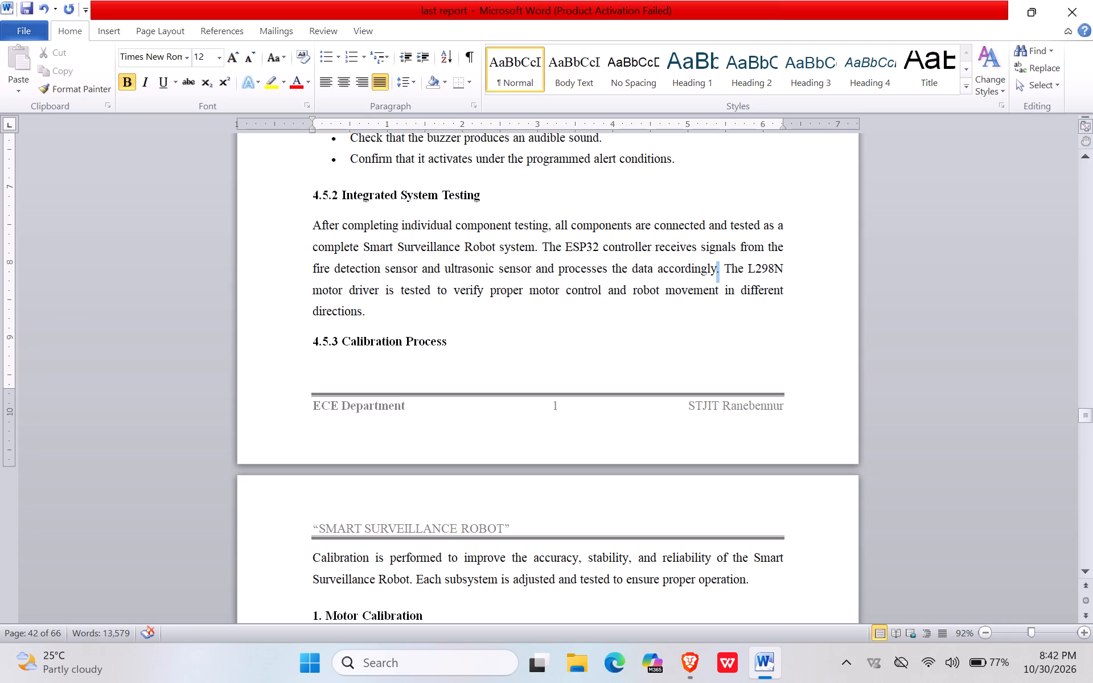
drag(679, 270, 560, 248)
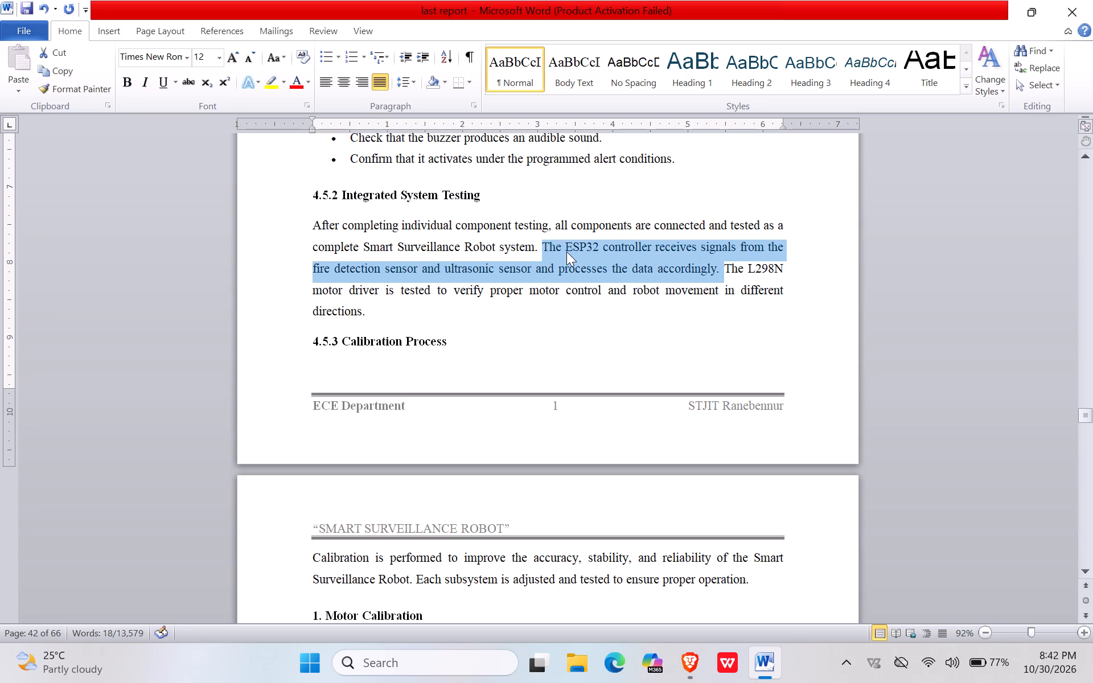
key(BackSpace)
Delete the last two bullets under "6. Ultrasonic Sensor Calibration" so the 4.6 Final Prototype and Demonstration heading starts the page.
scroll(568, 252, down, 3)
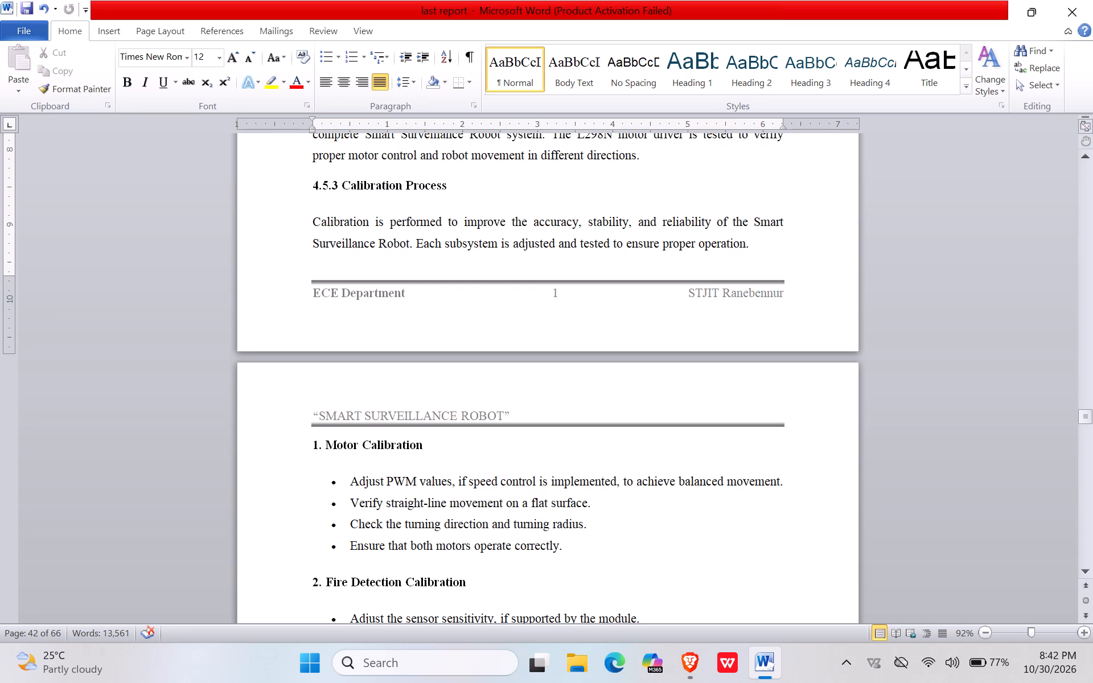
scroll(619, 241, down, 12)
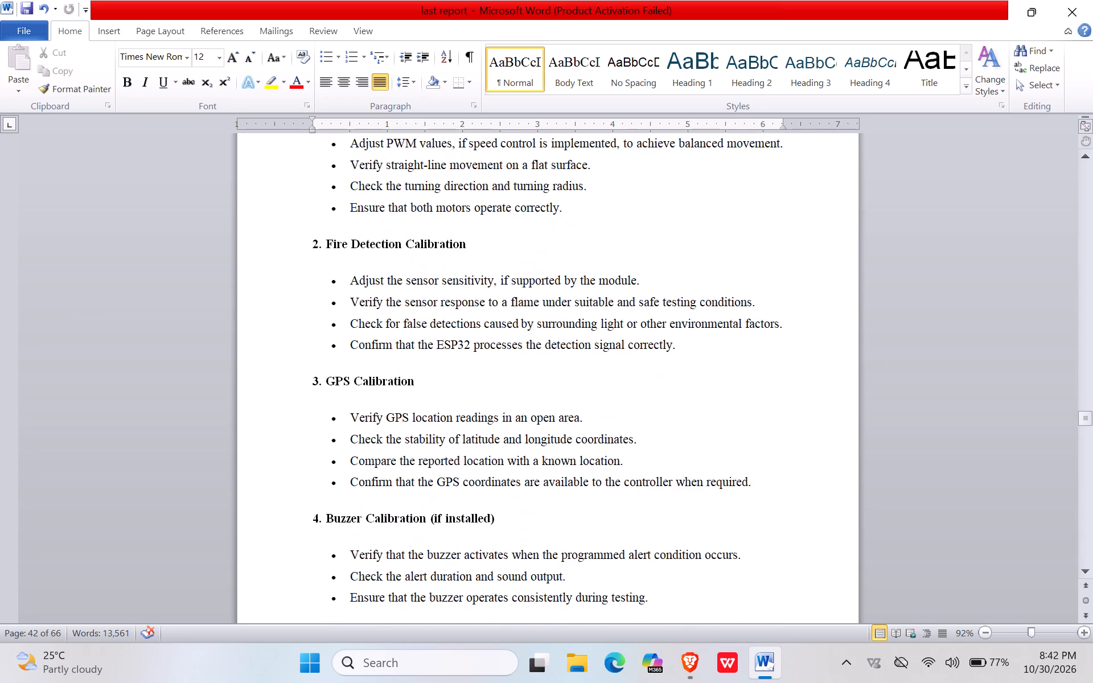
scroll(619, 238, down, 8)
scroll(619, 241, up, 11)
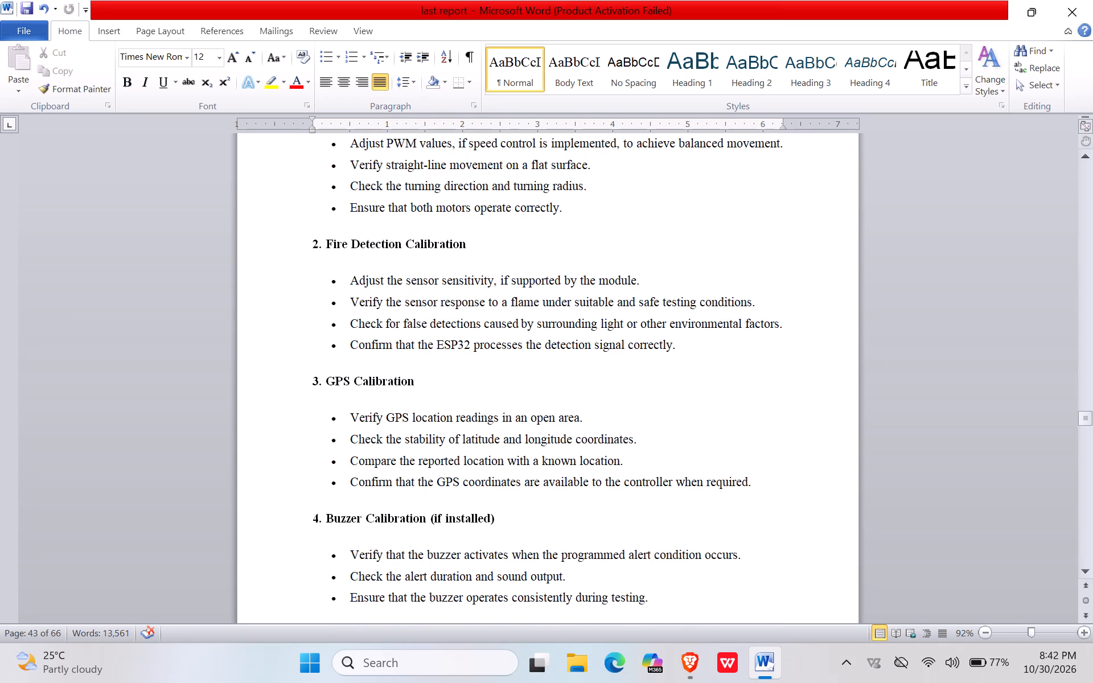
scroll(619, 236, up, 5)
scroll(619, 236, down, 12)
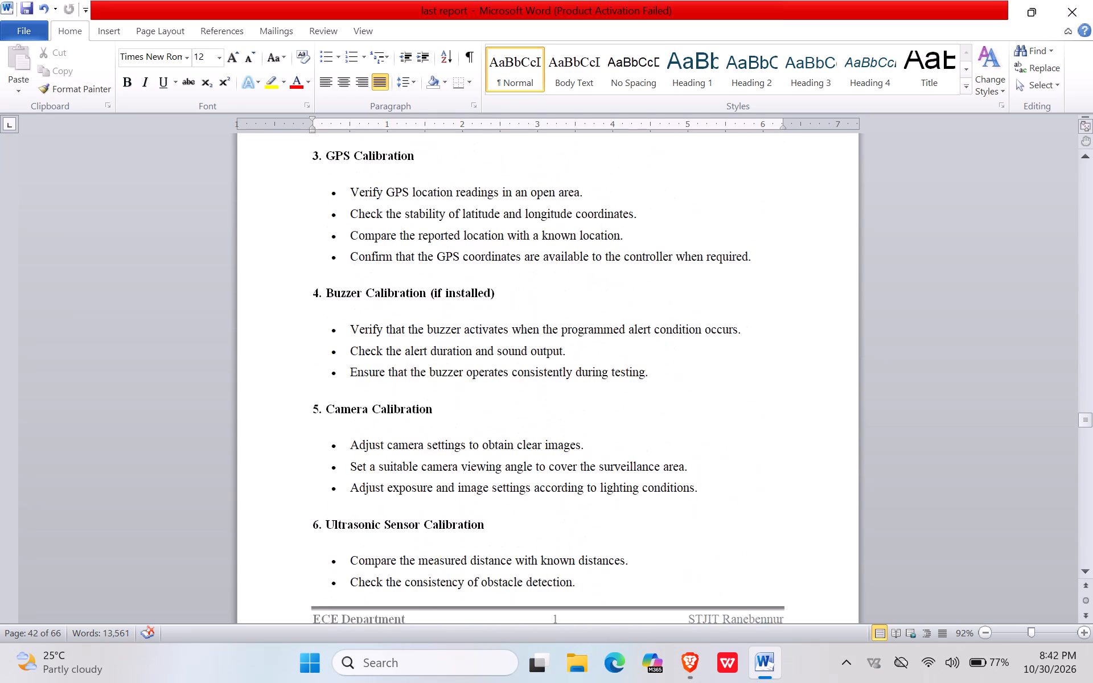
scroll(619, 236, down, 10)
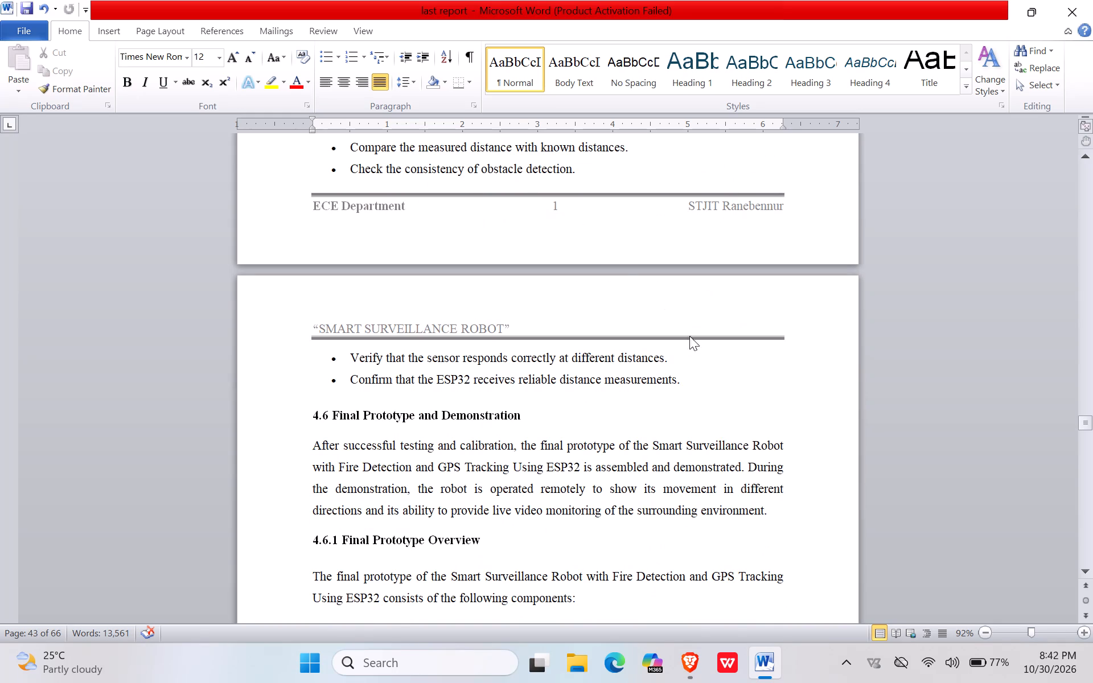
drag(703, 387, 349, 344)
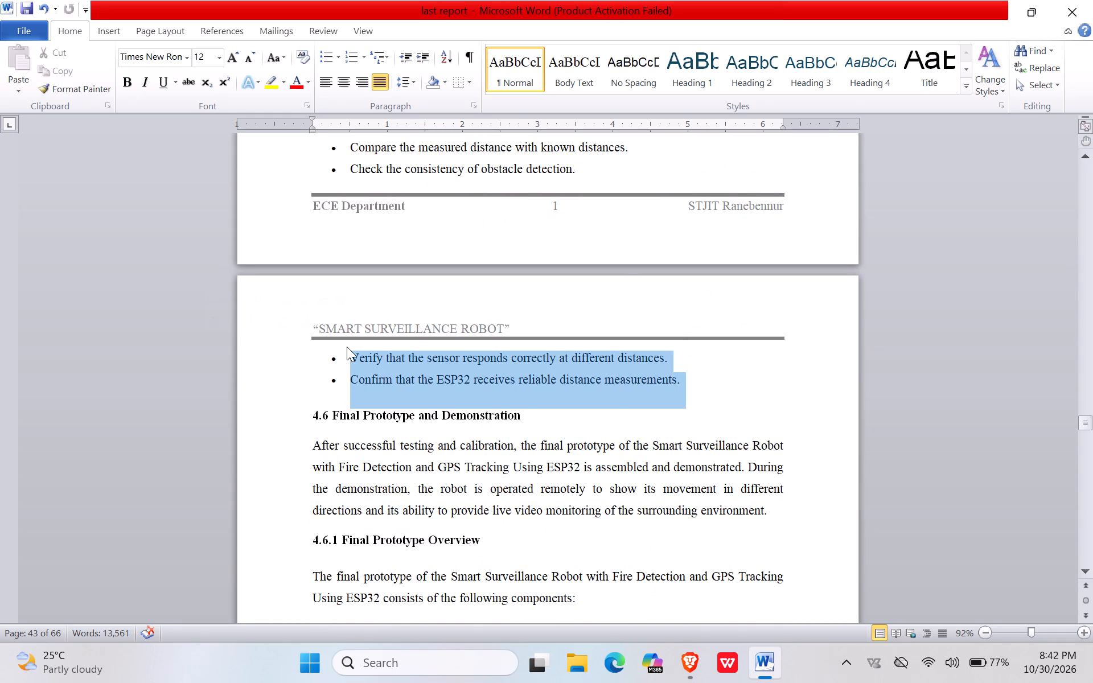
key(BackSpace)
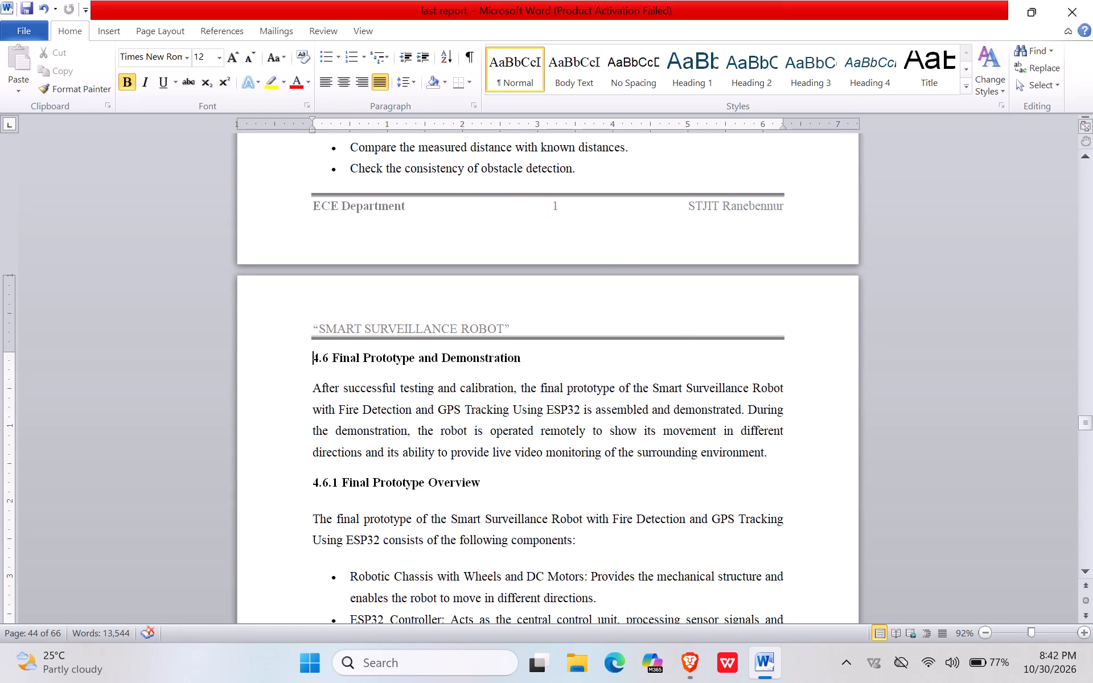
Review the layout and page breaks from section 4.6 through the Detection Performance table in section 5.1.2.
scroll(443, 442, down, 6)
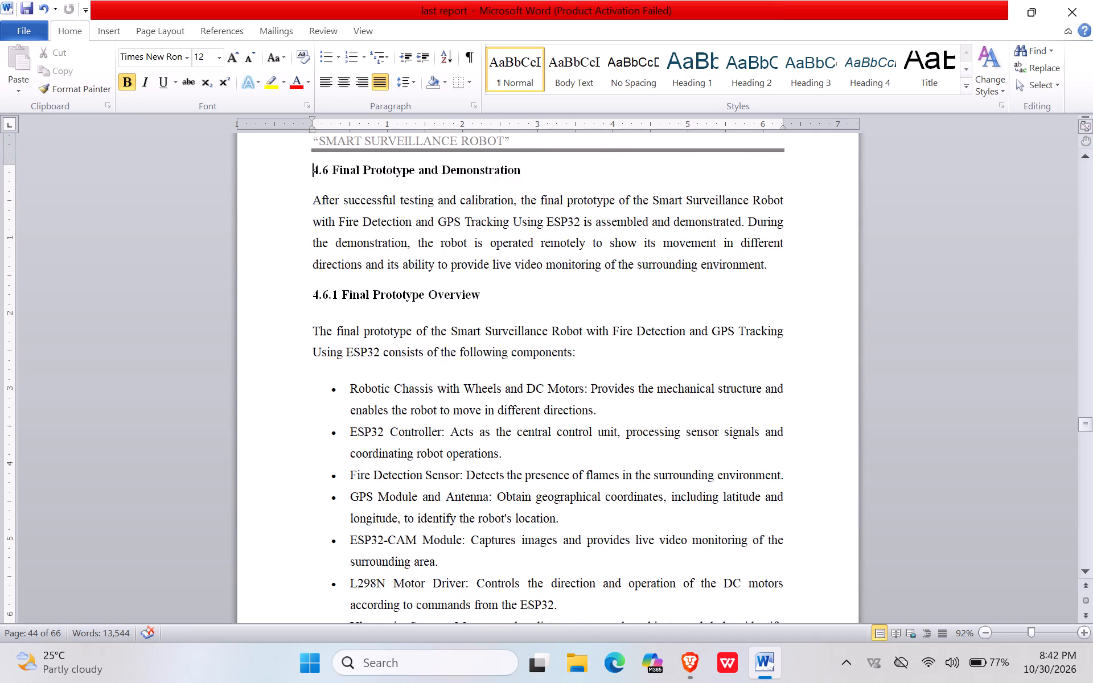
scroll(444, 442, down, 15)
scroll(425, 424, up, 16)
scroll(427, 418, down, 4)
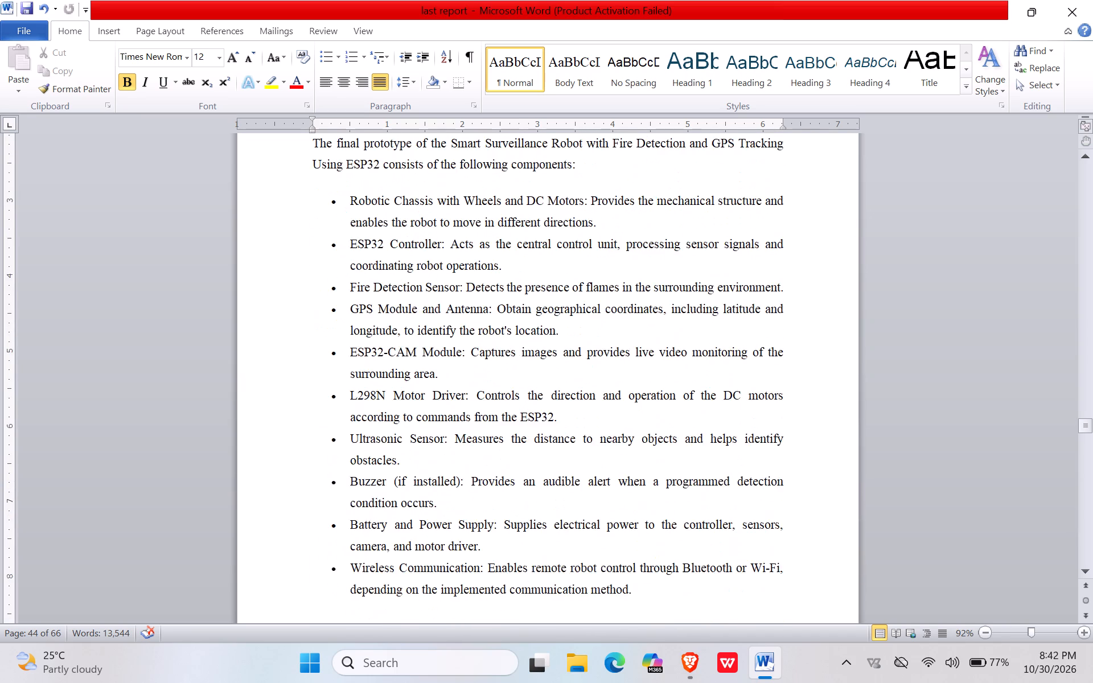
scroll(427, 419, down, 18)
scroll(427, 421, down, 6)
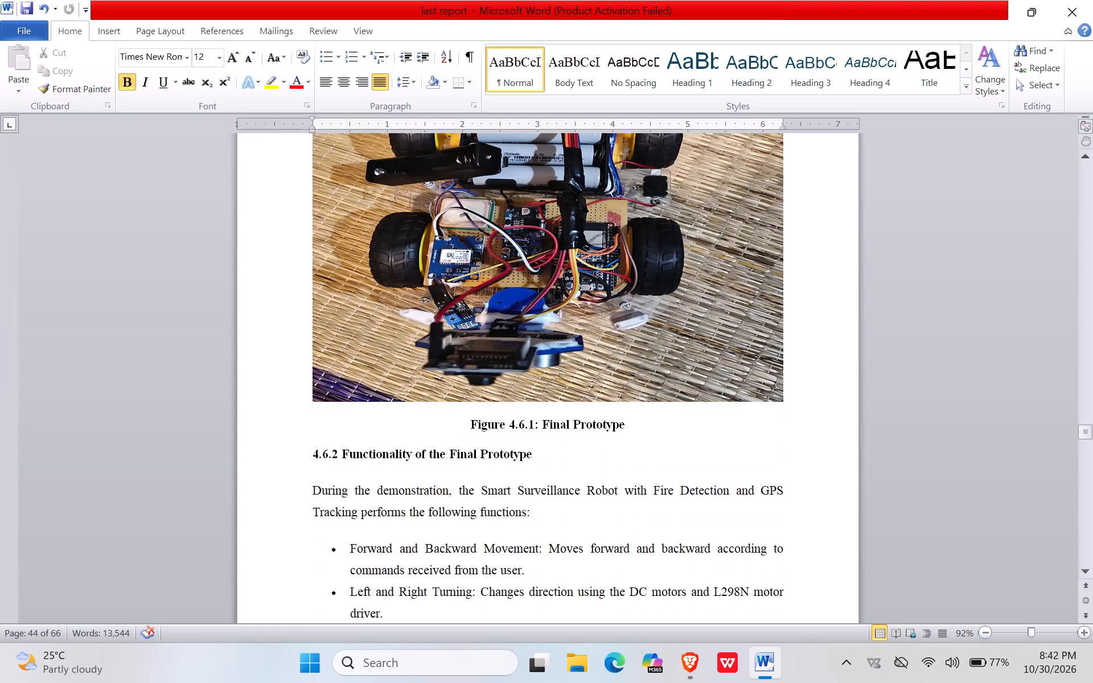
scroll(427, 422, down, 14)
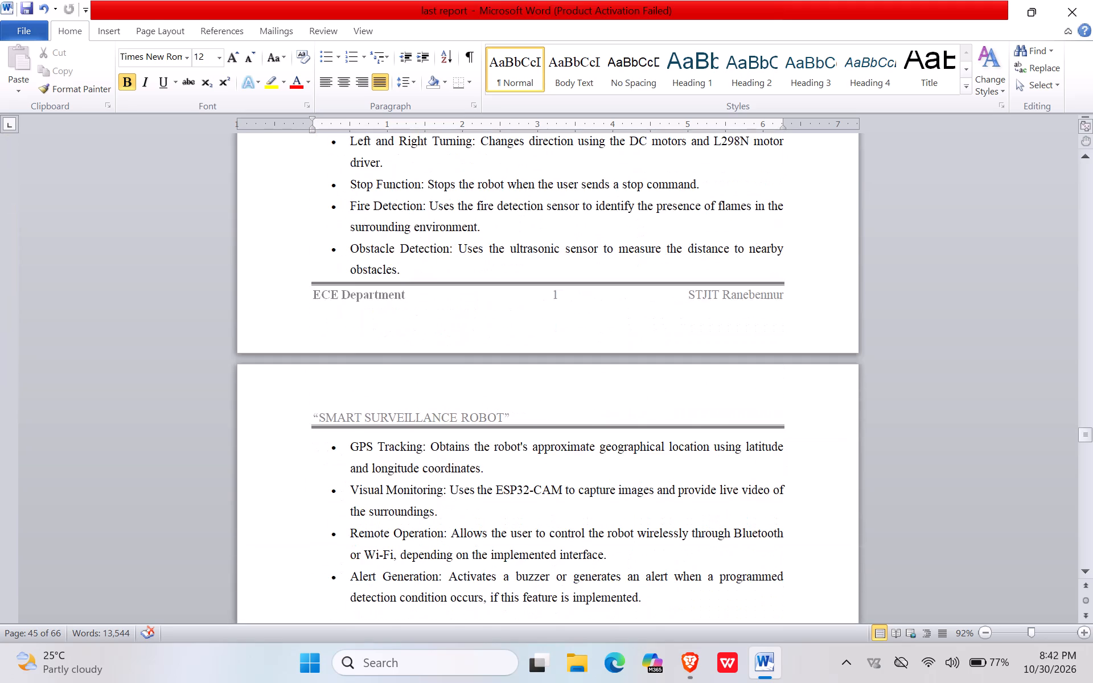
scroll(429, 425, down, 2)
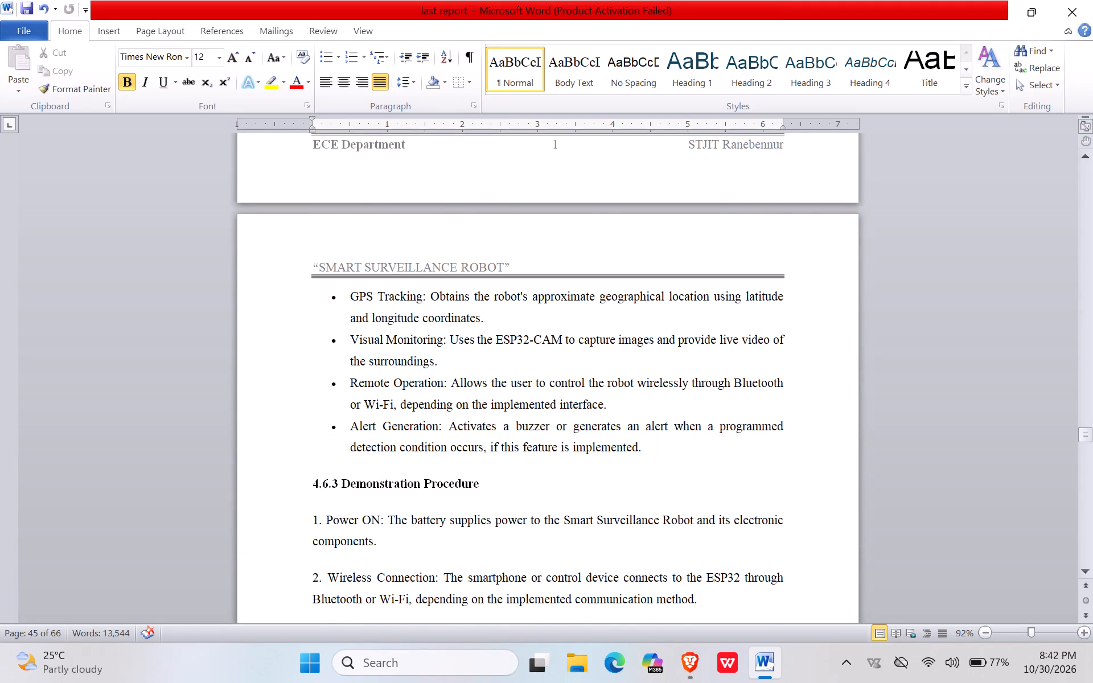
scroll(601, 445, down, 17)
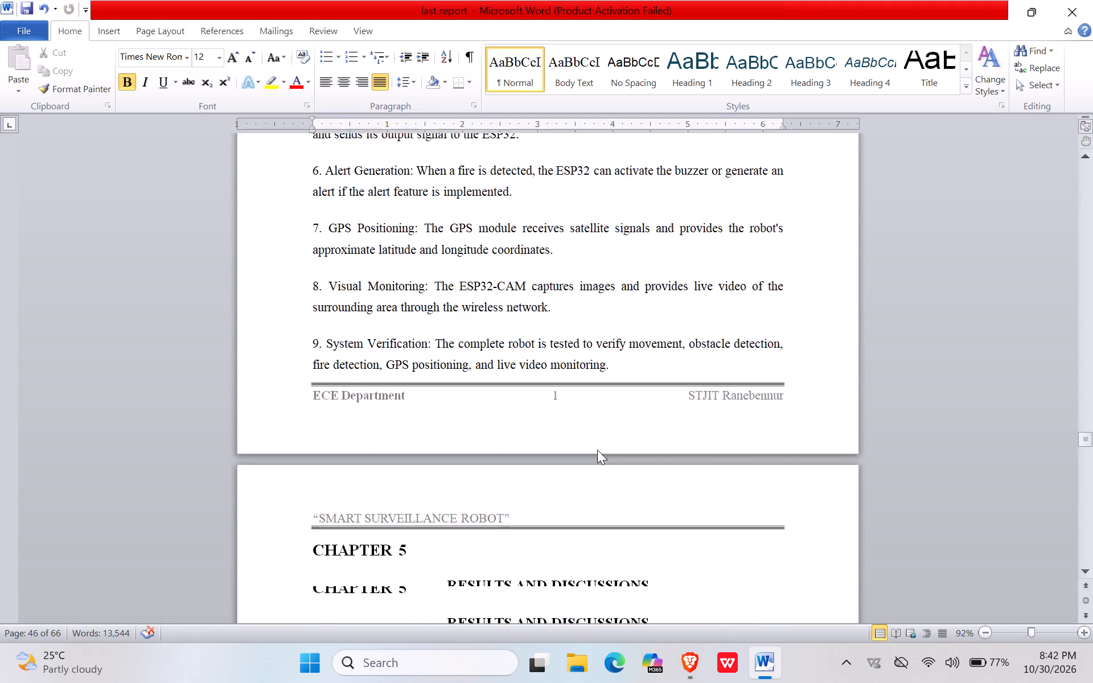
scroll(597, 450, down, 13)
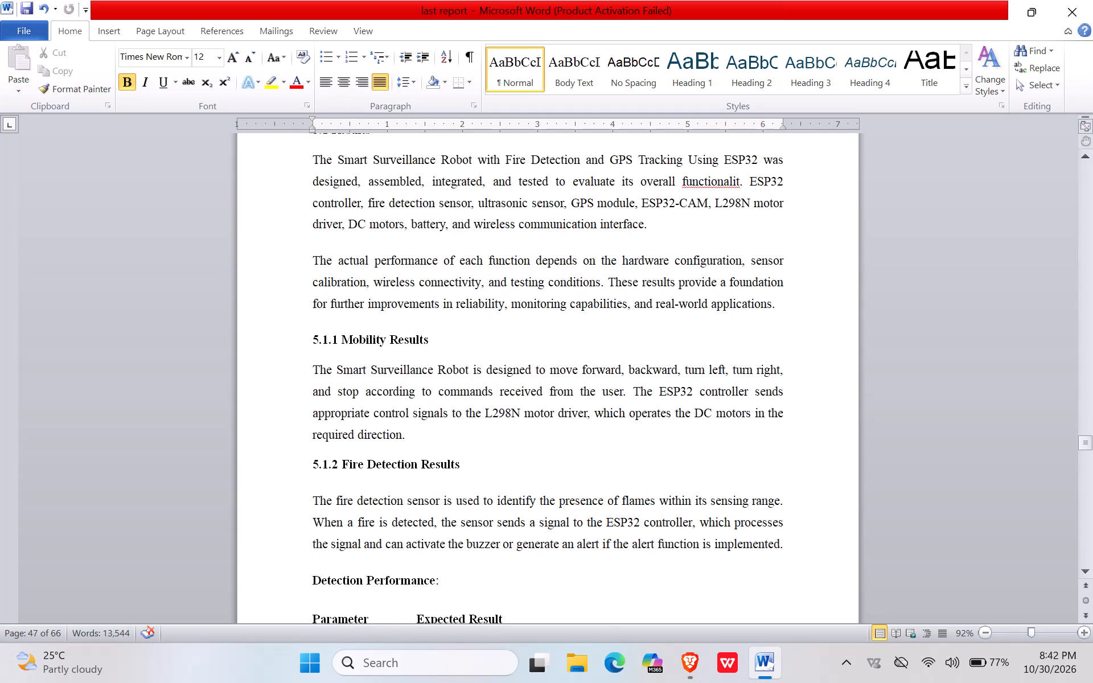
scroll(594, 455, down, 4)
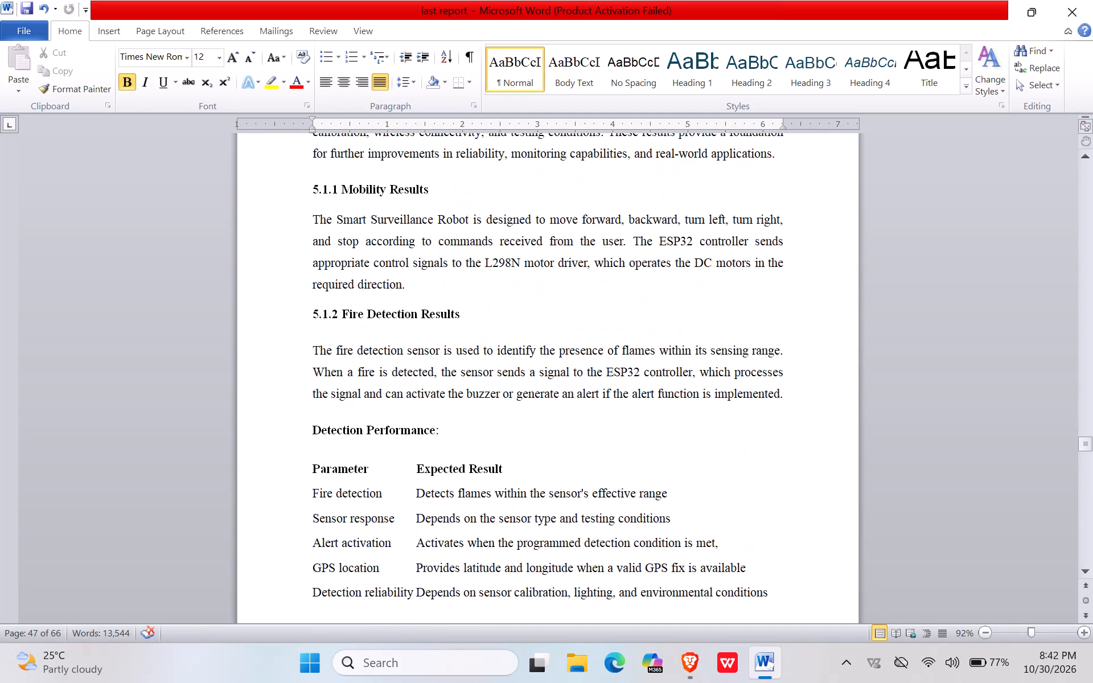
scroll(595, 455, down, 2)
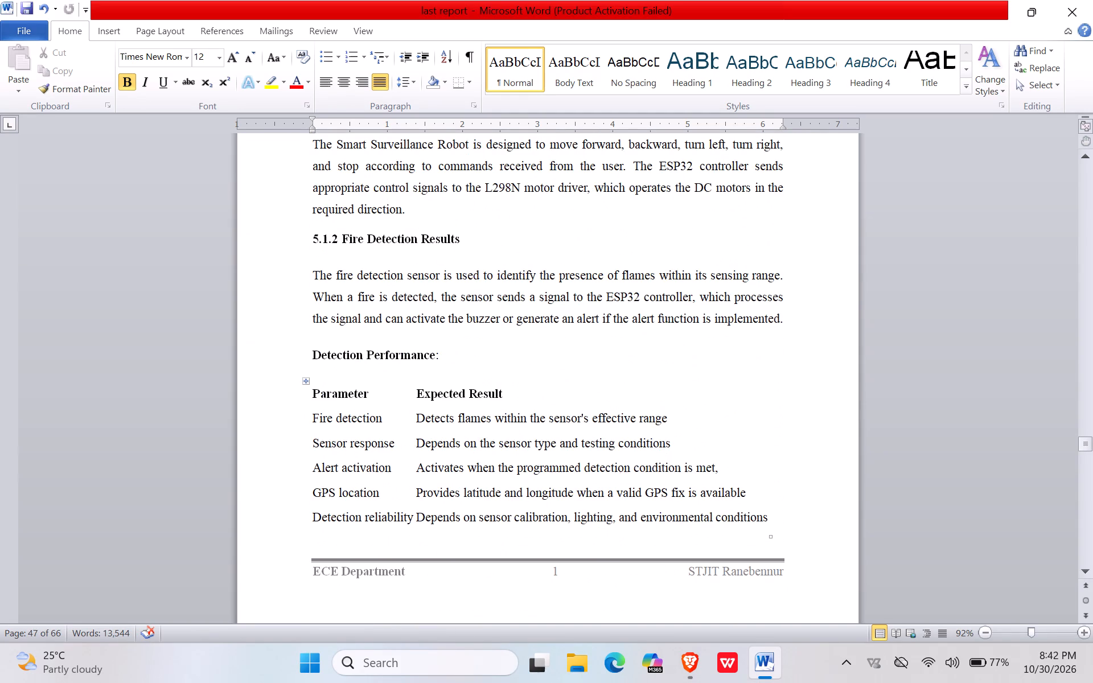
Centre the whole Detection Performance table in section 5.1.2 between the page margins.
click(304, 383)
click(307, 396)
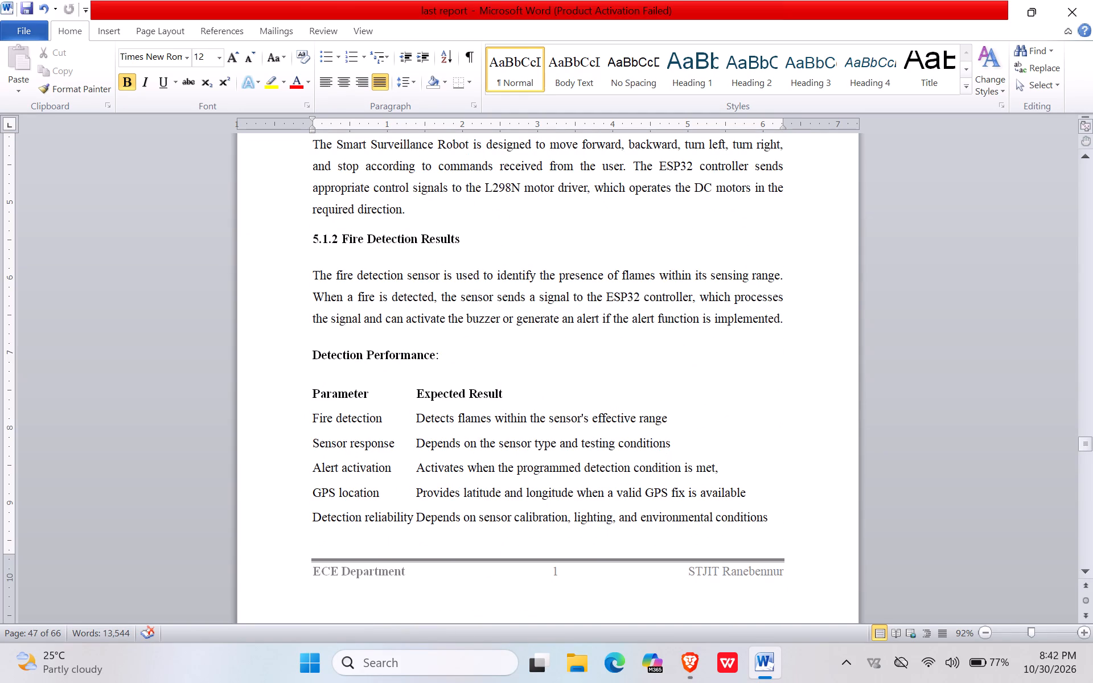
click(330, 435)
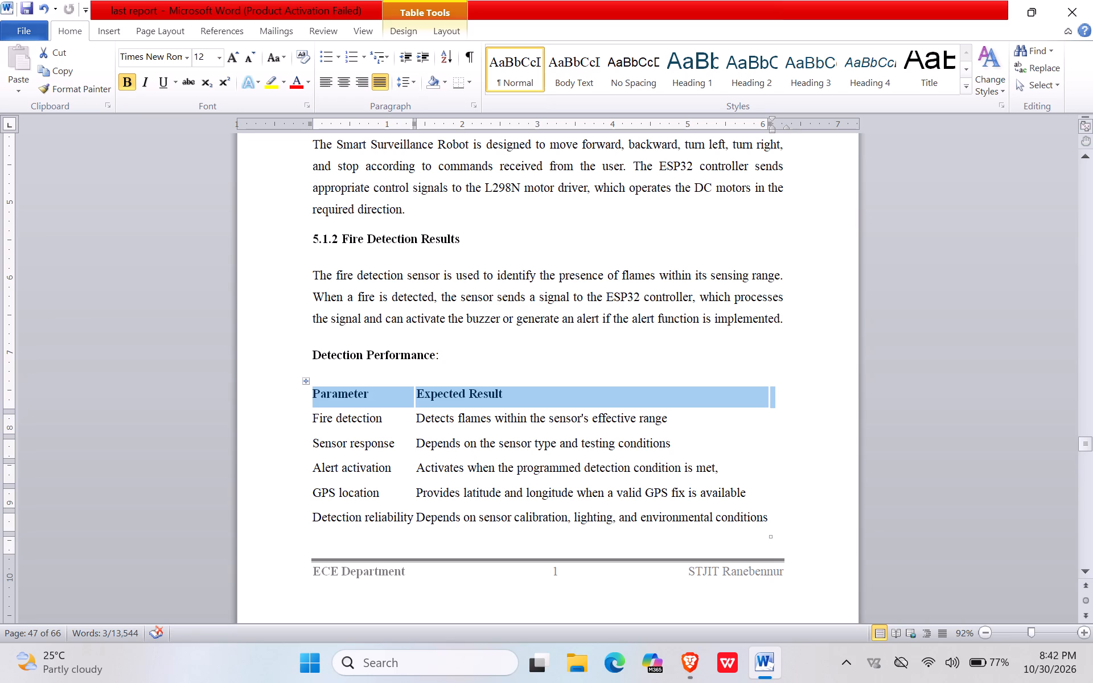
click(306, 384)
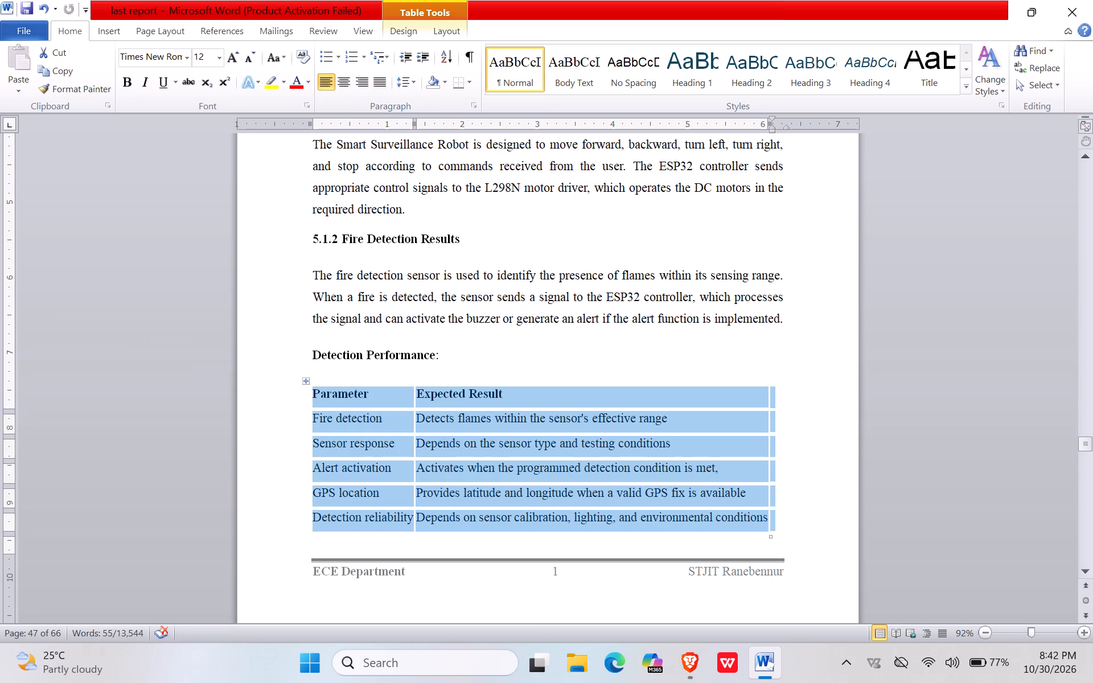
click(343, 84)
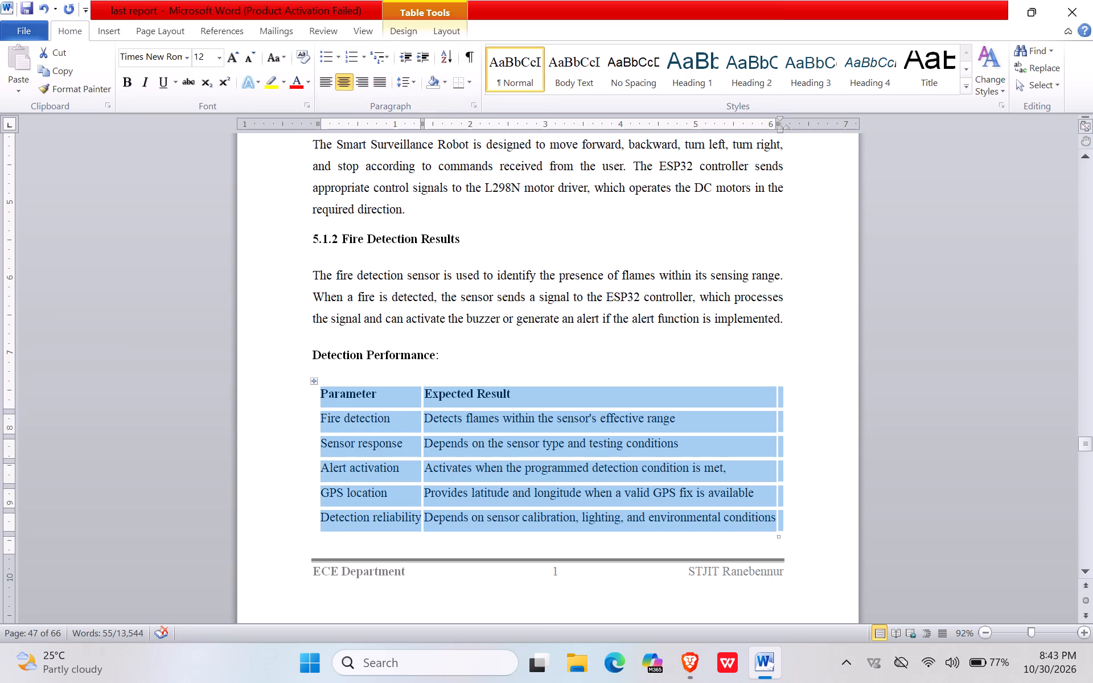
click(342, 395)
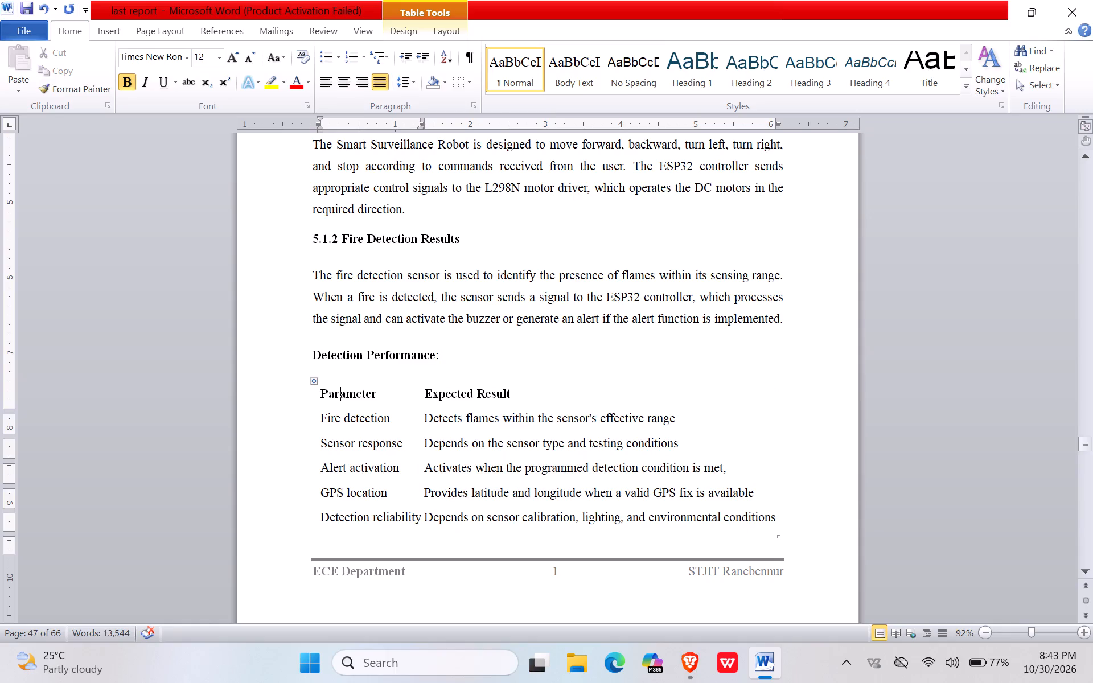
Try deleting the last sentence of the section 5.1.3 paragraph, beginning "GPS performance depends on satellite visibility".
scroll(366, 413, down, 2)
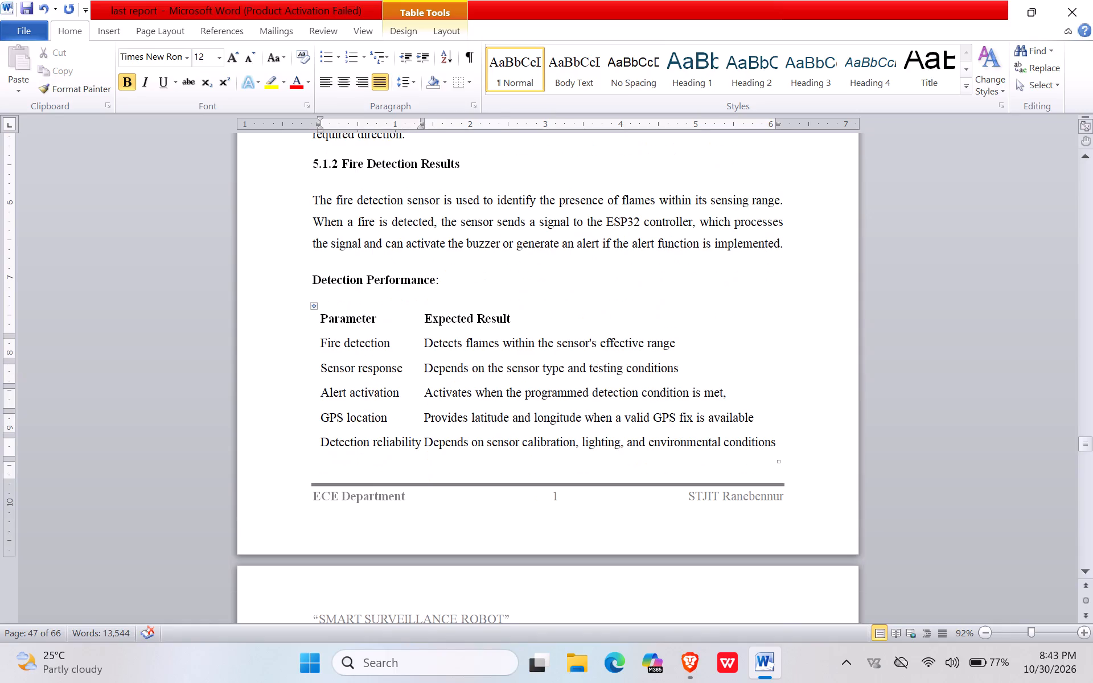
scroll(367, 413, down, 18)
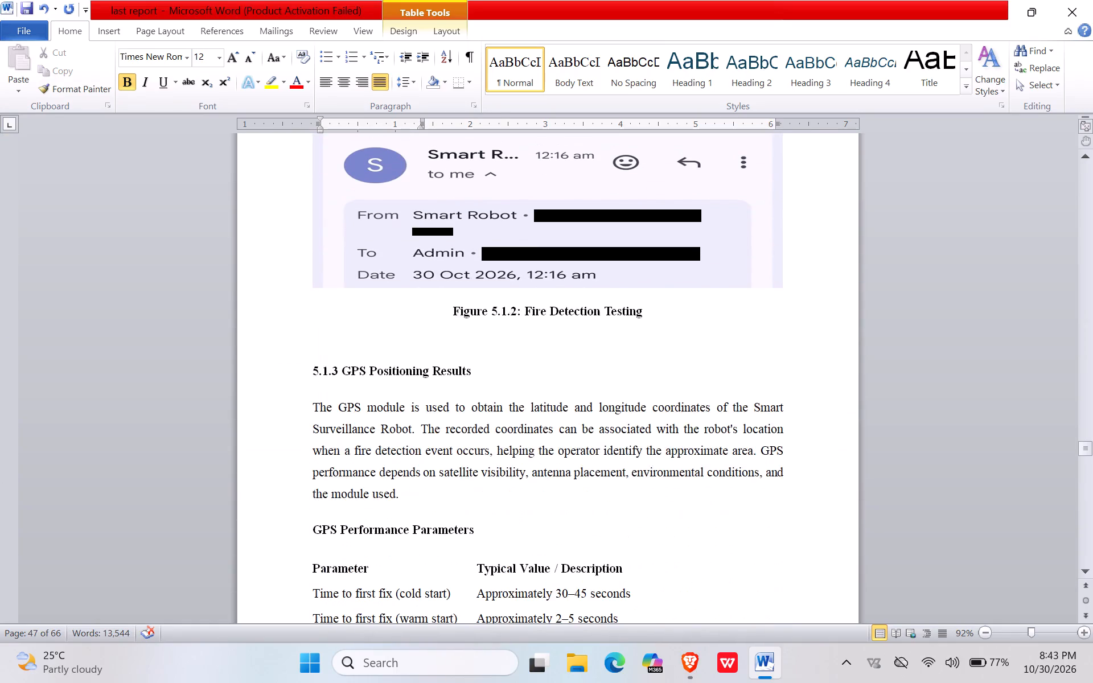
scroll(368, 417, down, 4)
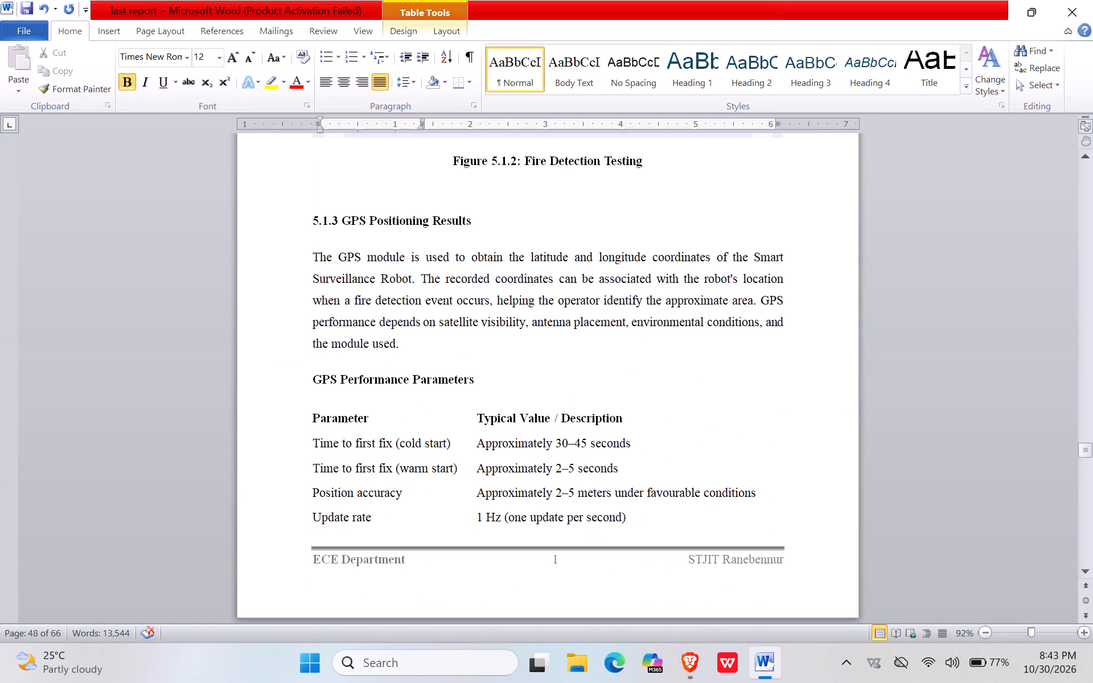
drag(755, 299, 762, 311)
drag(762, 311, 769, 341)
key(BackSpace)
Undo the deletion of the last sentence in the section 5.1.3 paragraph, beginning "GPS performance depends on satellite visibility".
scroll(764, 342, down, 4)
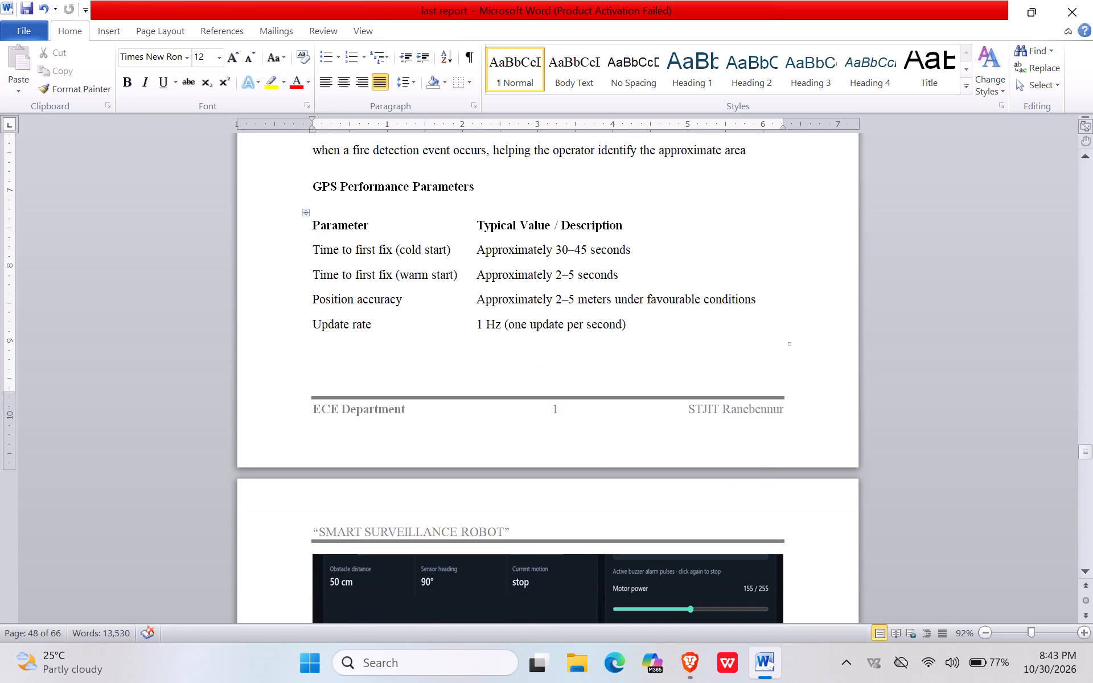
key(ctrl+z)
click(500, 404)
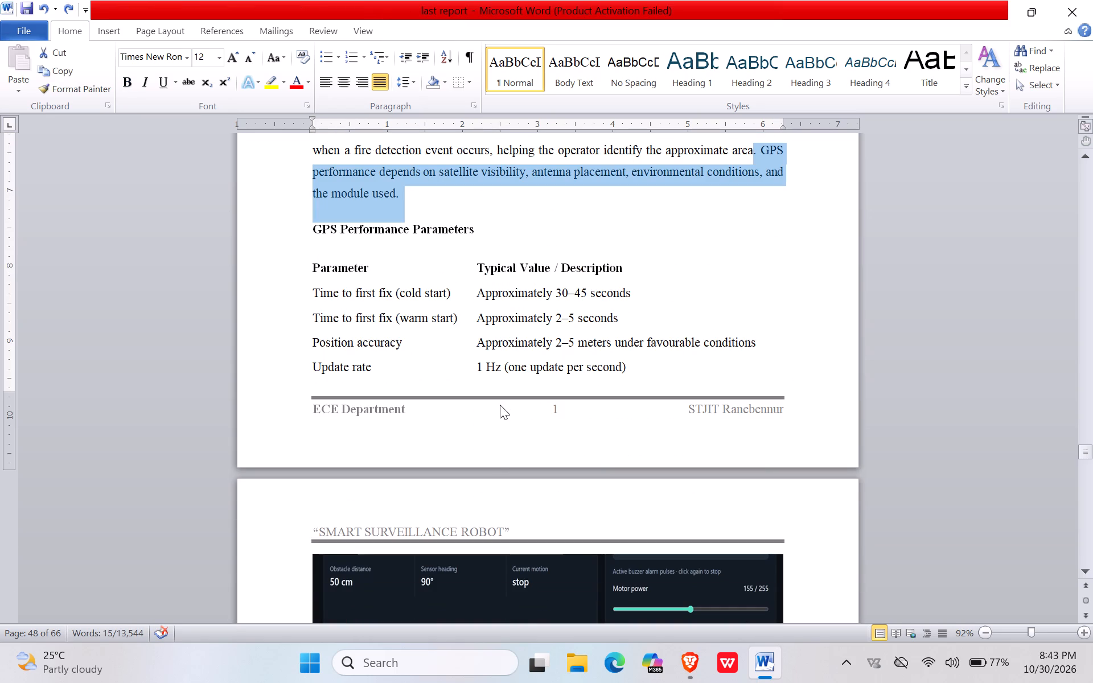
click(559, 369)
Review the text, tables, figures and page breaks from the GPS Positioning Results figure through Figure 5.1.6: Alert System.
scroll(553, 380, down, 14)
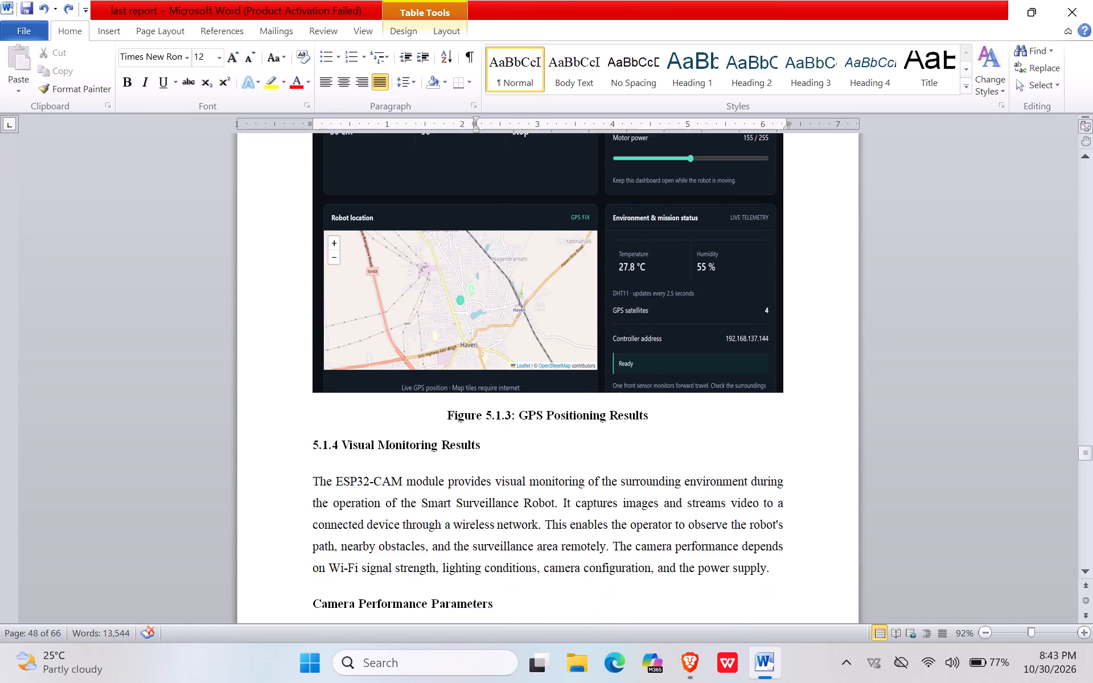
scroll(548, 390, down, 6)
scroll(548, 390, up, 4)
scroll(548, 389, down, 2)
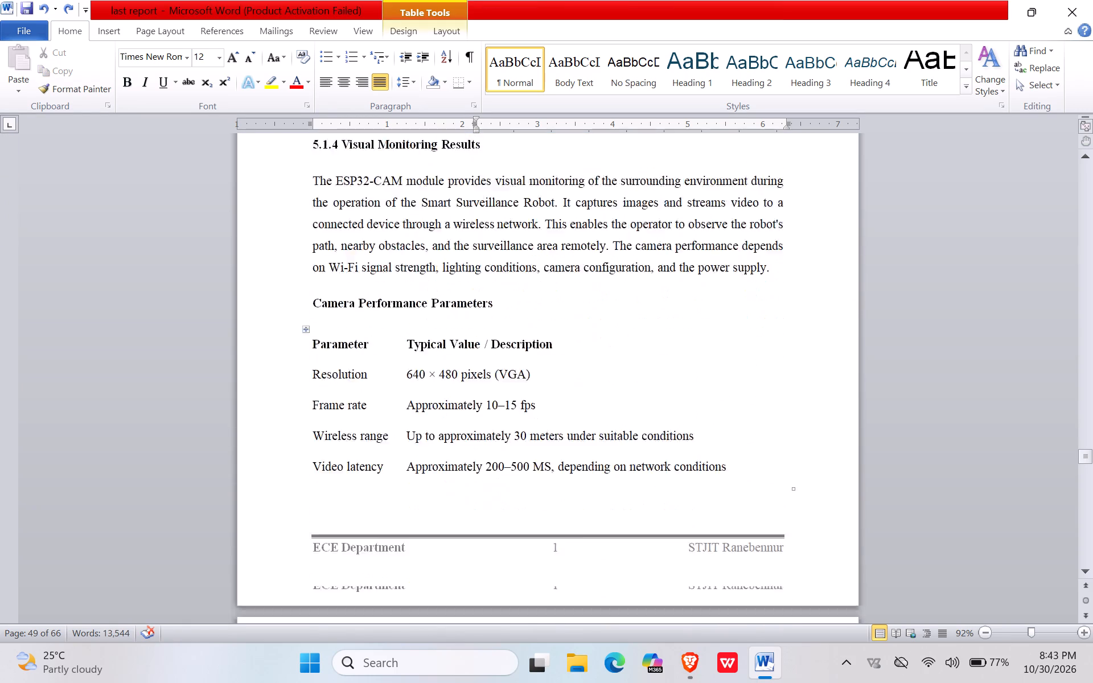
scroll(548, 389, down, 20)
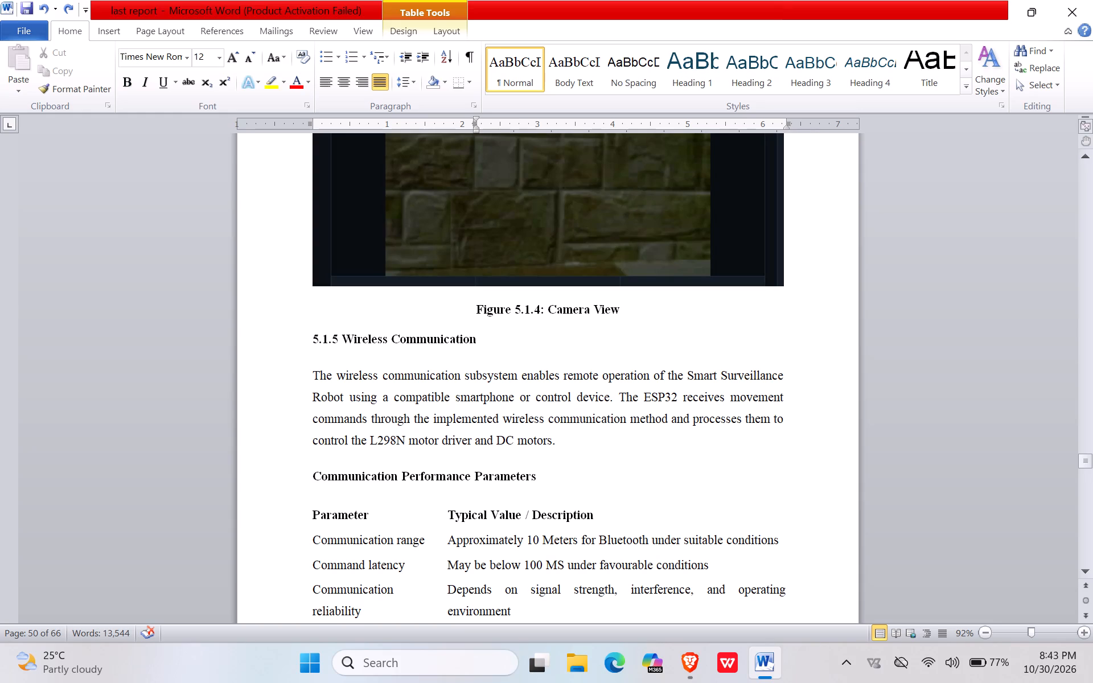
scroll(576, 419, down, 11)
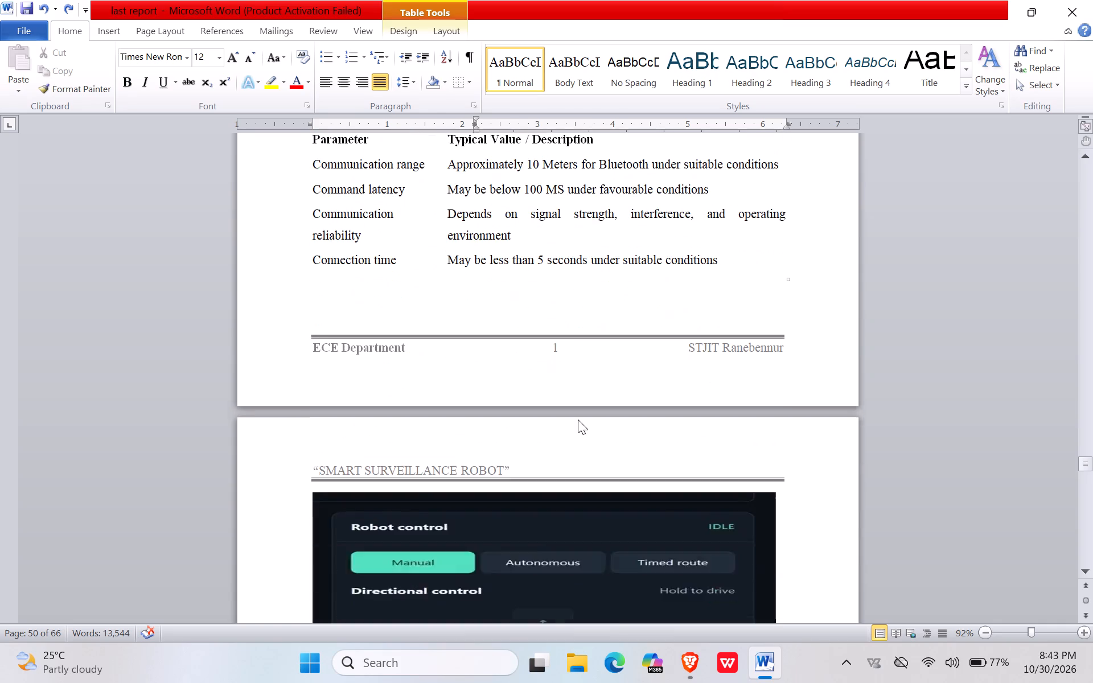
scroll(578, 419, down, 16)
scroll(572, 422, down, 9)
scroll(572, 425, up, 10)
scroll(573, 426, down, 10)
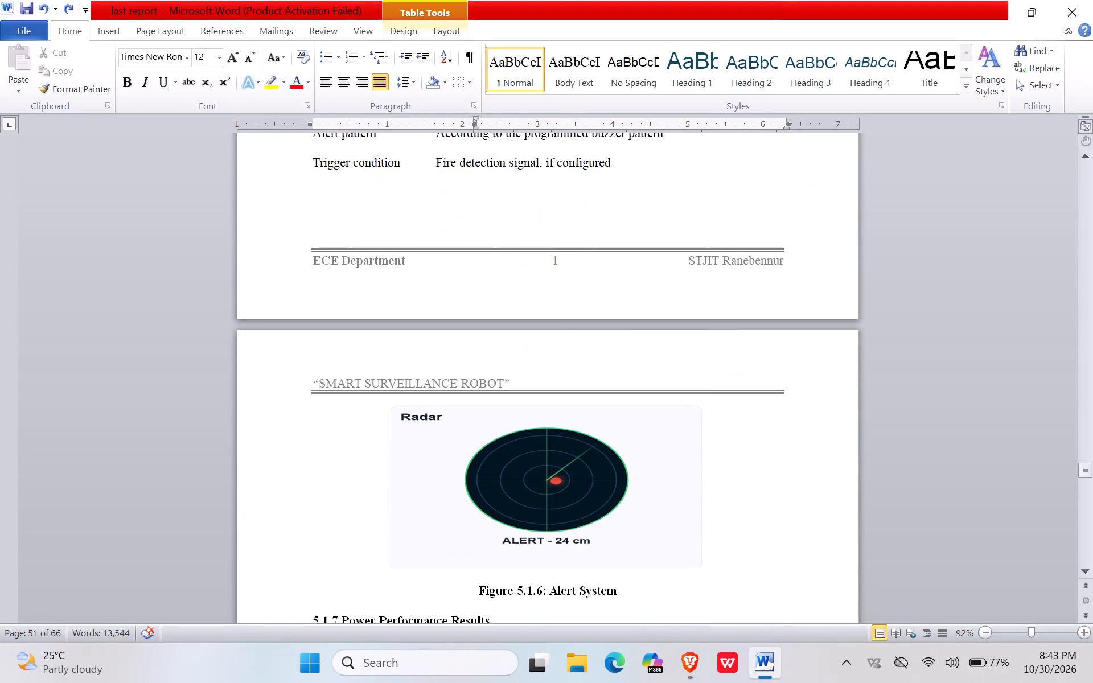
Review the content and layout from section 5.1.7 Power Performance Results through section 5.3.2 System Integration Effectiveness.
scroll(569, 426, down, 18)
scroll(552, 456, down, 10)
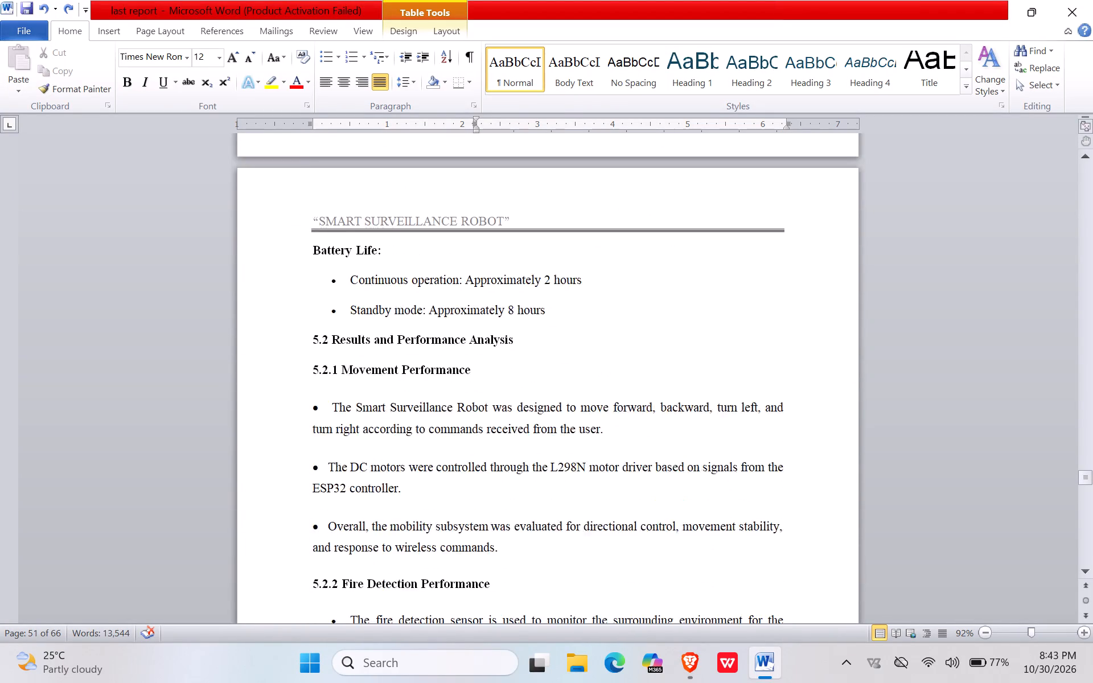
scroll(549, 454, down, 3)
scroll(550, 454, down, 18)
scroll(548, 466, down, 6)
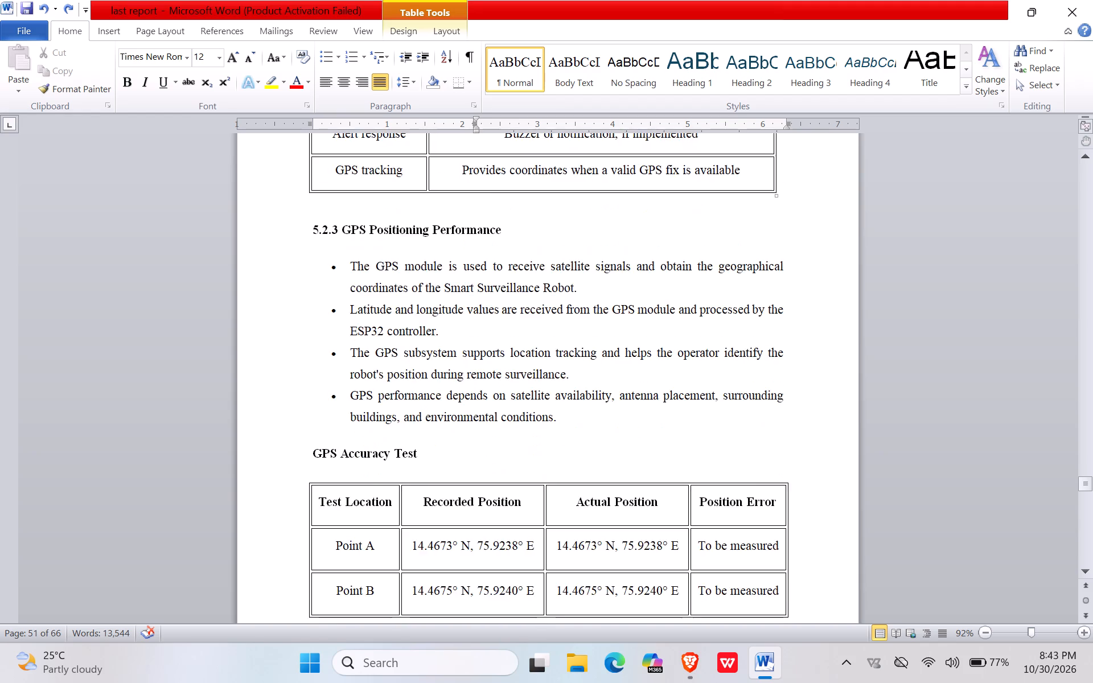
scroll(548, 465, down, 18)
scroll(546, 458, down, 6)
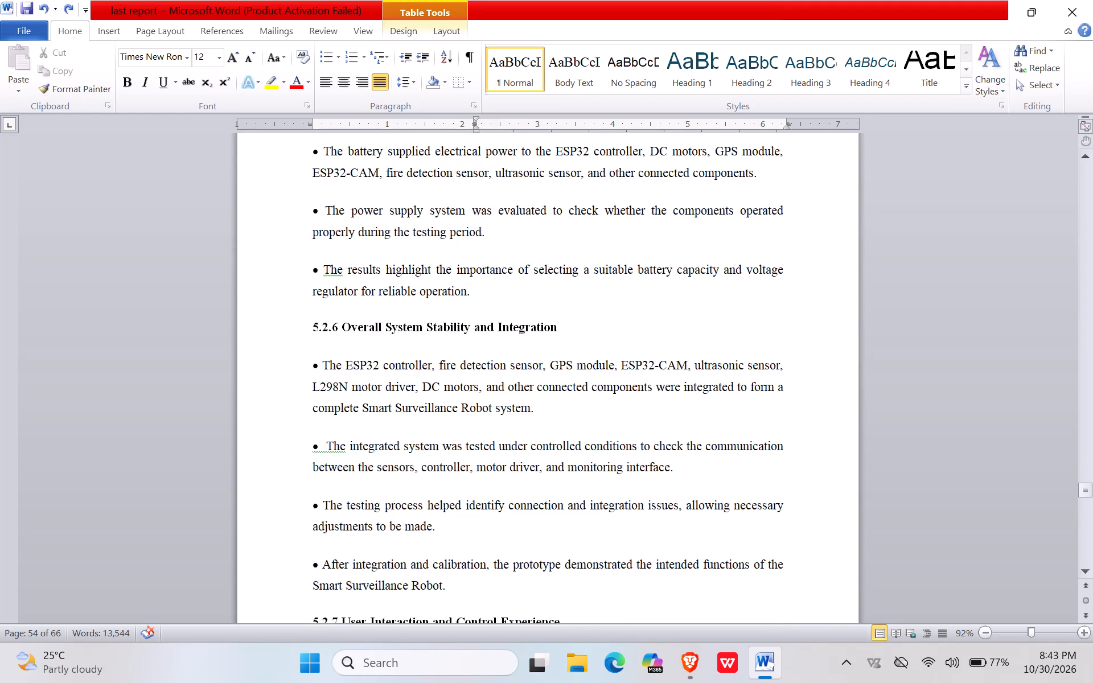
scroll(547, 458, down, 20)
scroll(547, 458, down, 9)
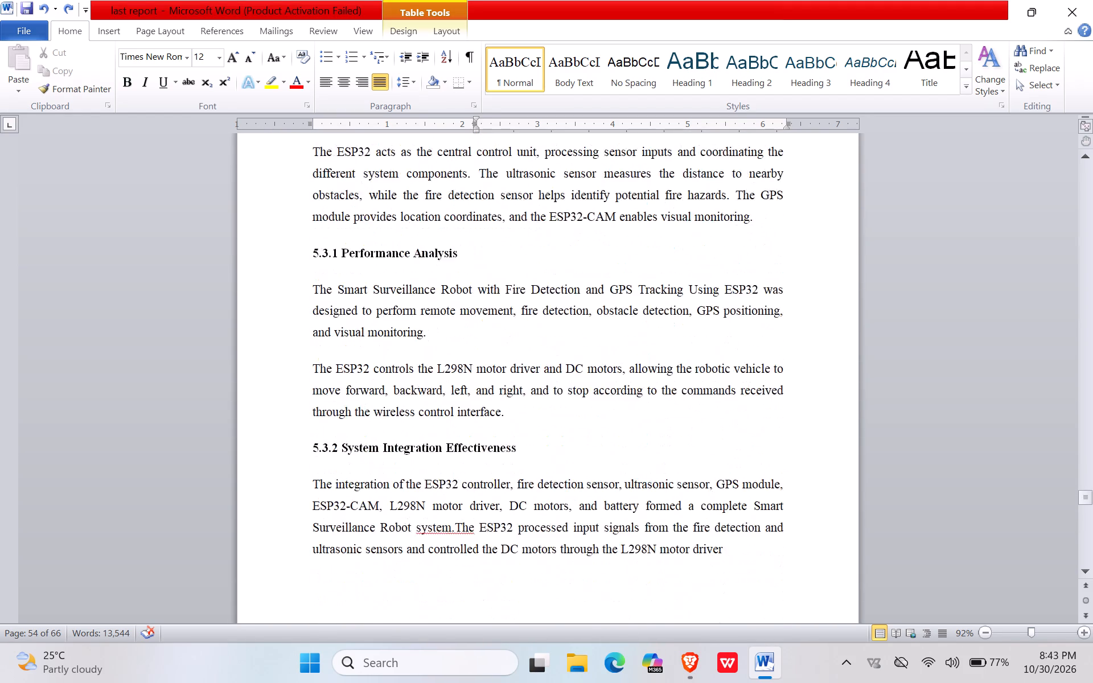
Insert the missing space between "system." and "The" in the section 5.3.2 System Integration Effectiveness paragraph.
scroll(540, 449, down, 12)
scroll(539, 458, up, 9)
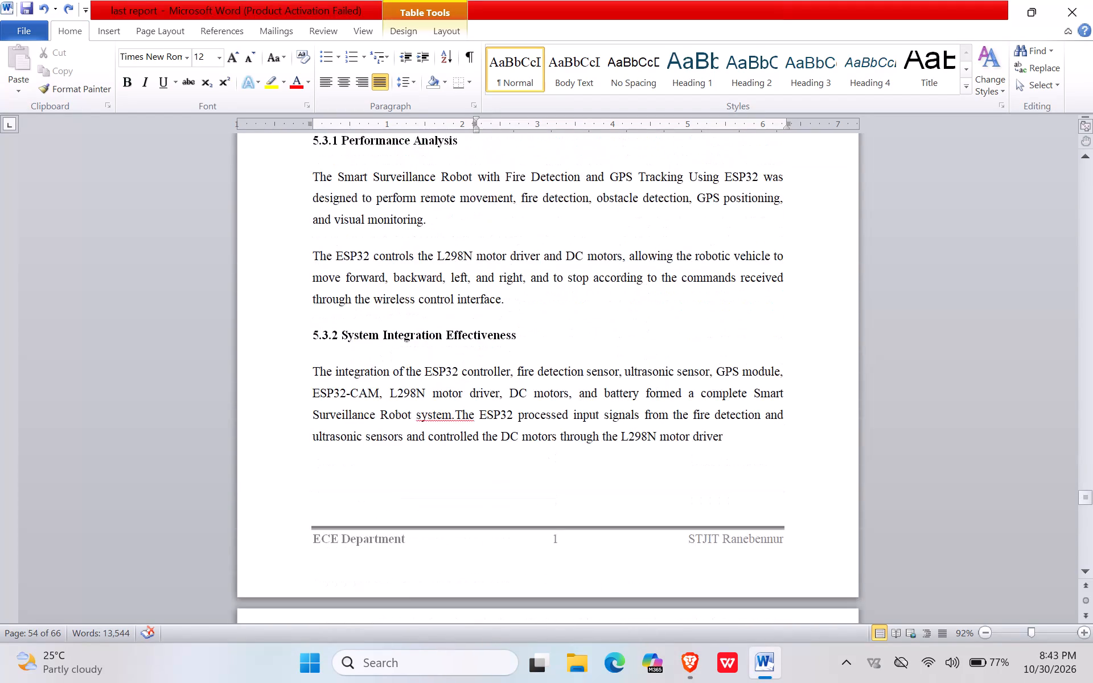
click(450, 418)
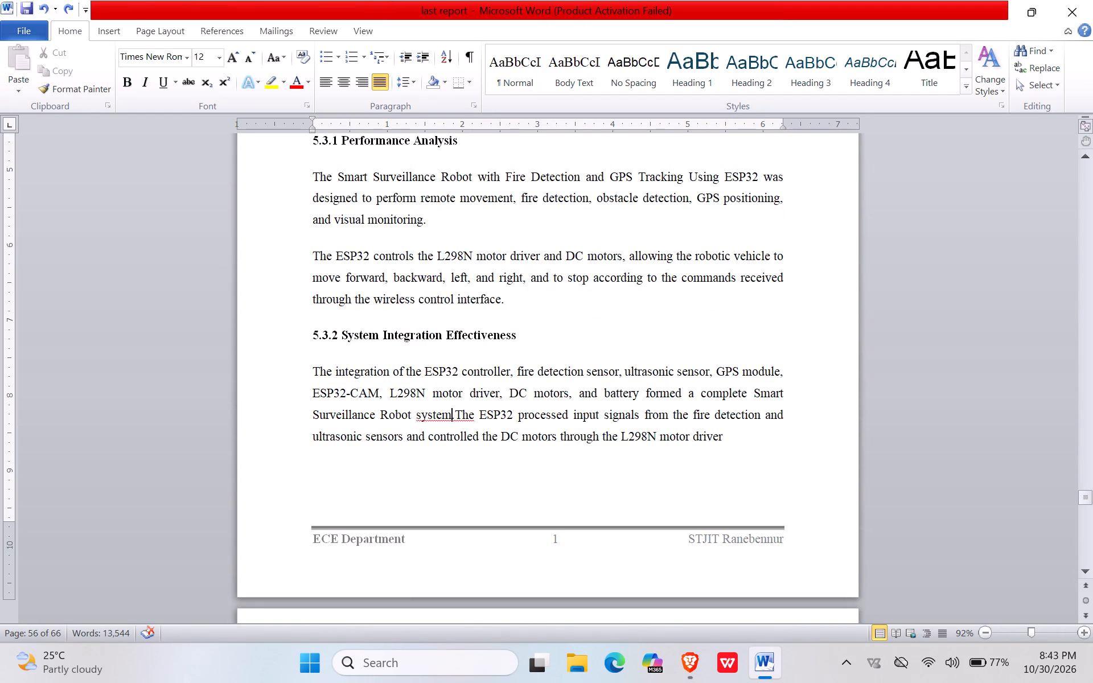
click(457, 413)
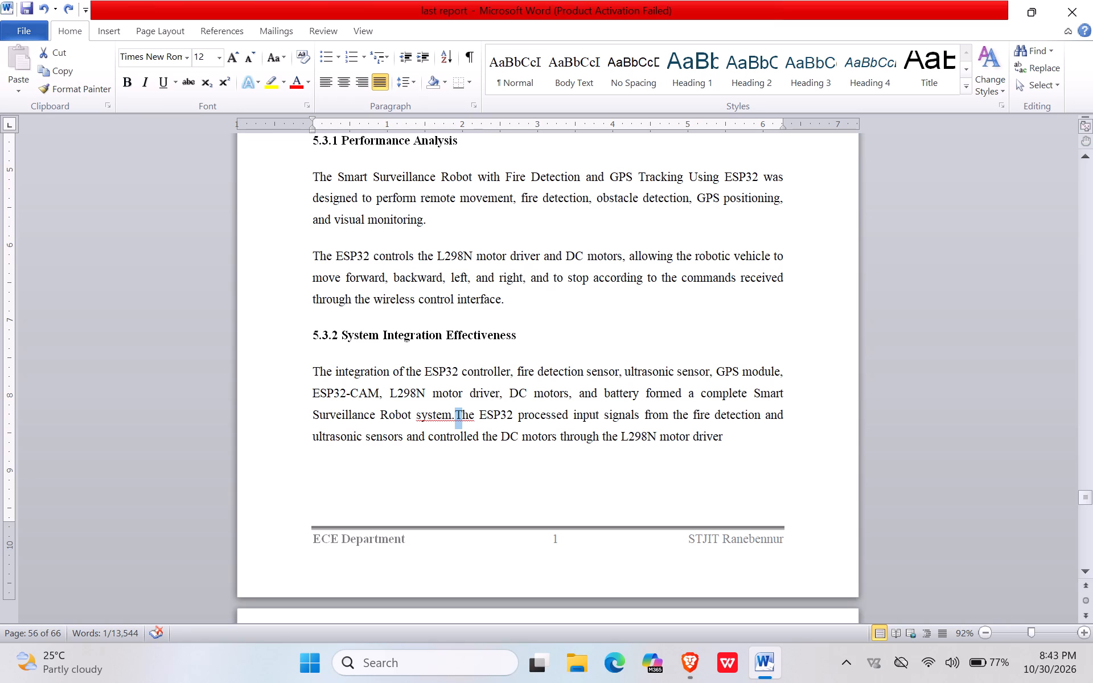
key(Left)
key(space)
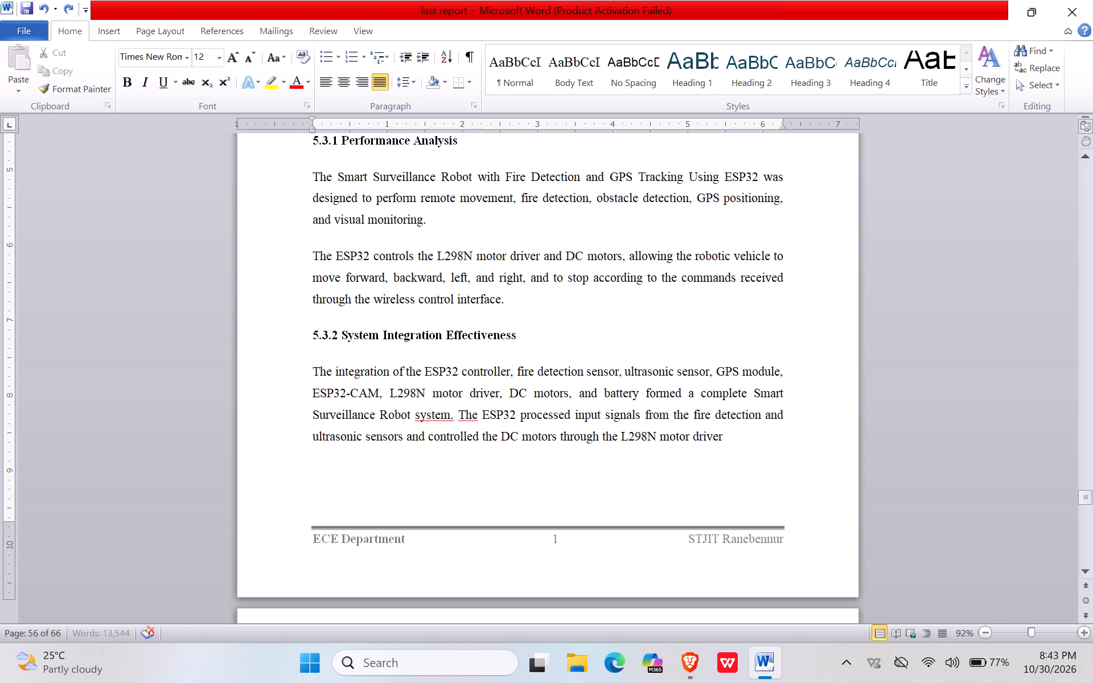
Review the text and page breaks from section 5.3.3 through section 5.6 to the start of Chapter 6.
scroll(457, 425, down, 12)
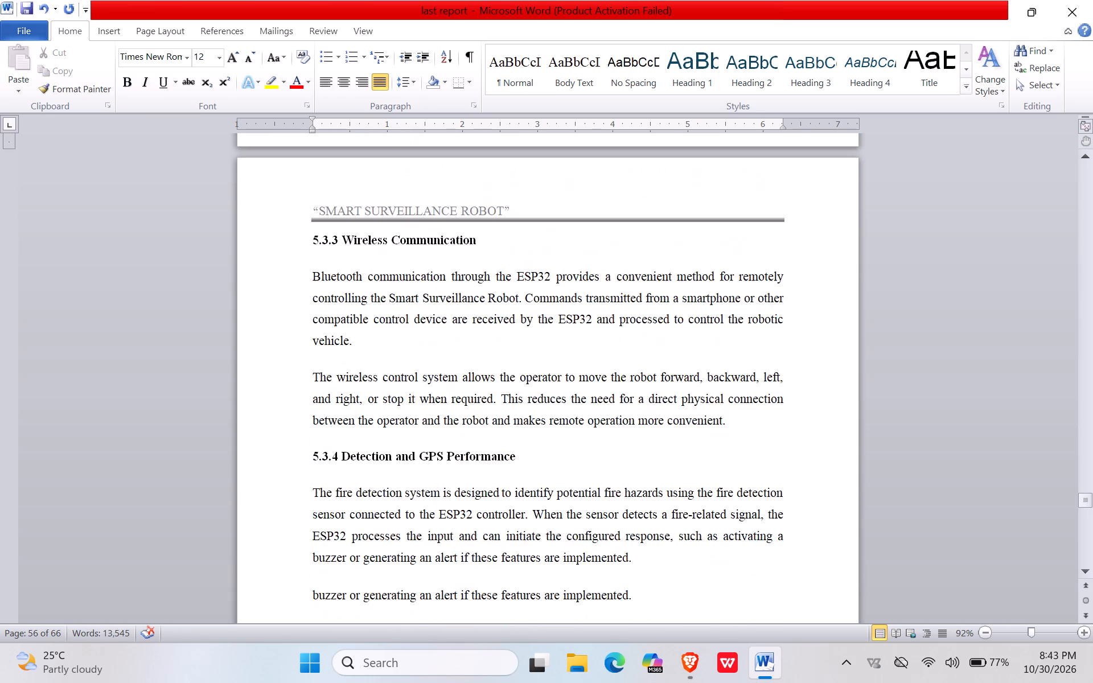
scroll(457, 426, down, 9)
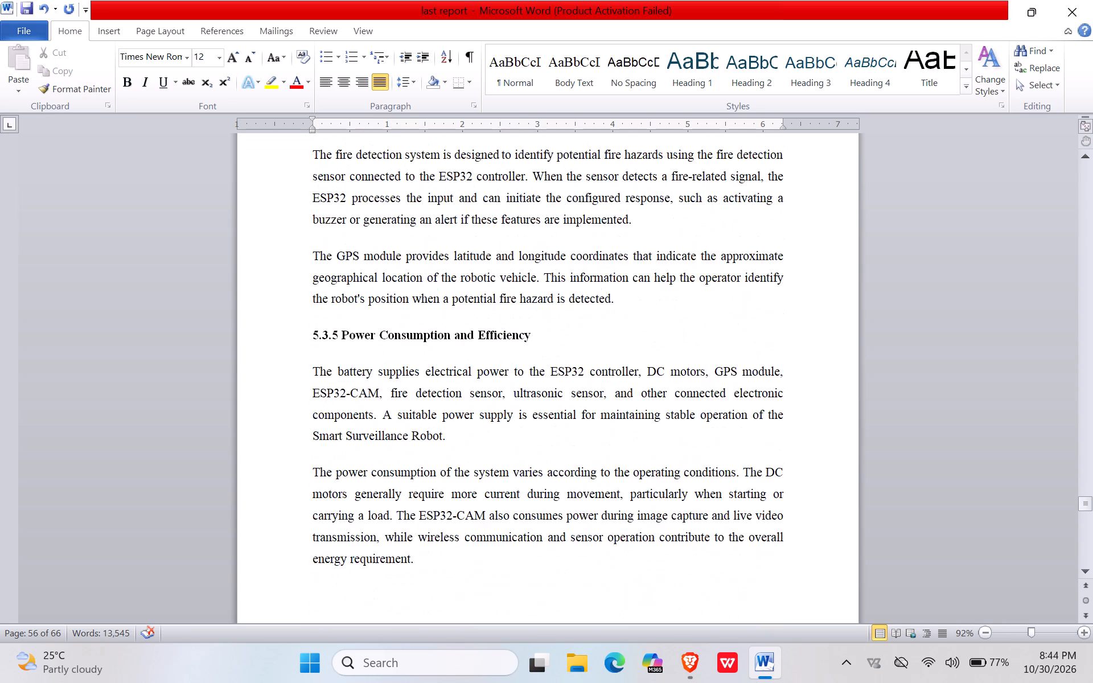
scroll(459, 423, down, 17)
scroll(463, 427, down, 12)
scroll(463, 430, down, 15)
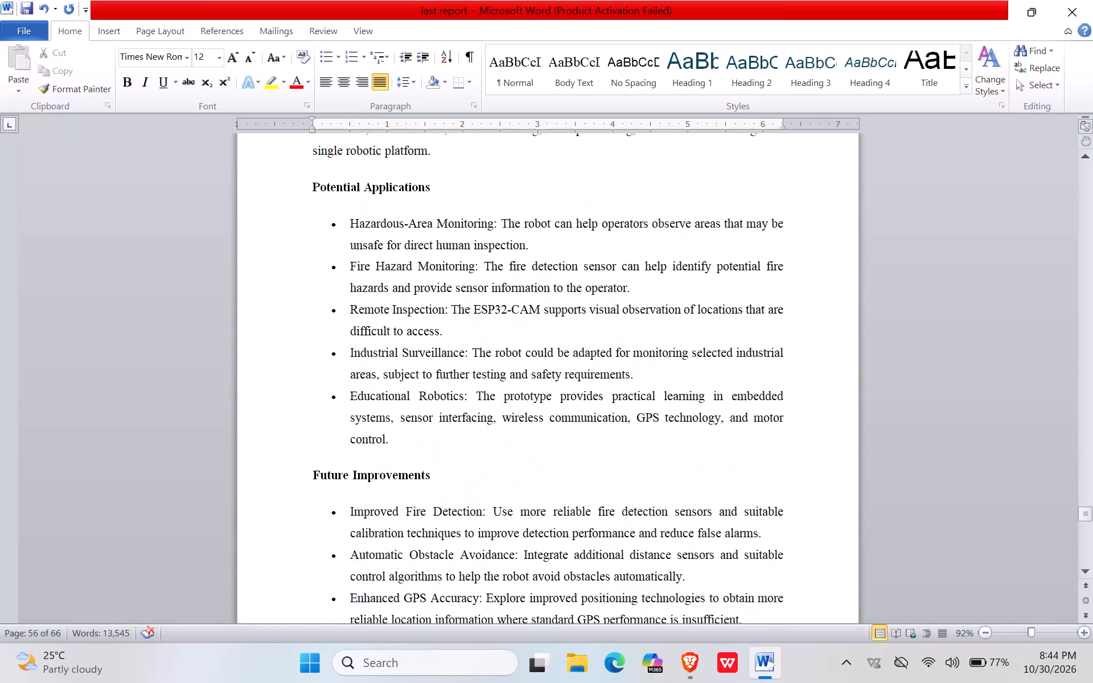
scroll(464, 431, down, 18)
scroll(464, 438, down, 14)
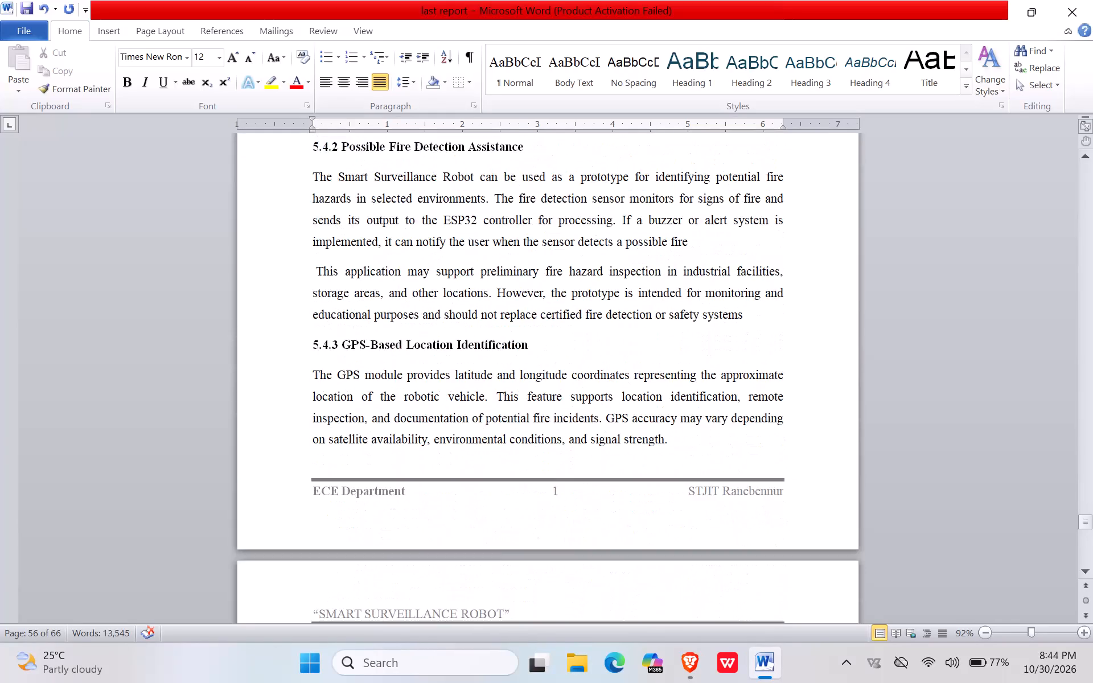
scroll(464, 441, down, 12)
scroll(465, 443, down, 18)
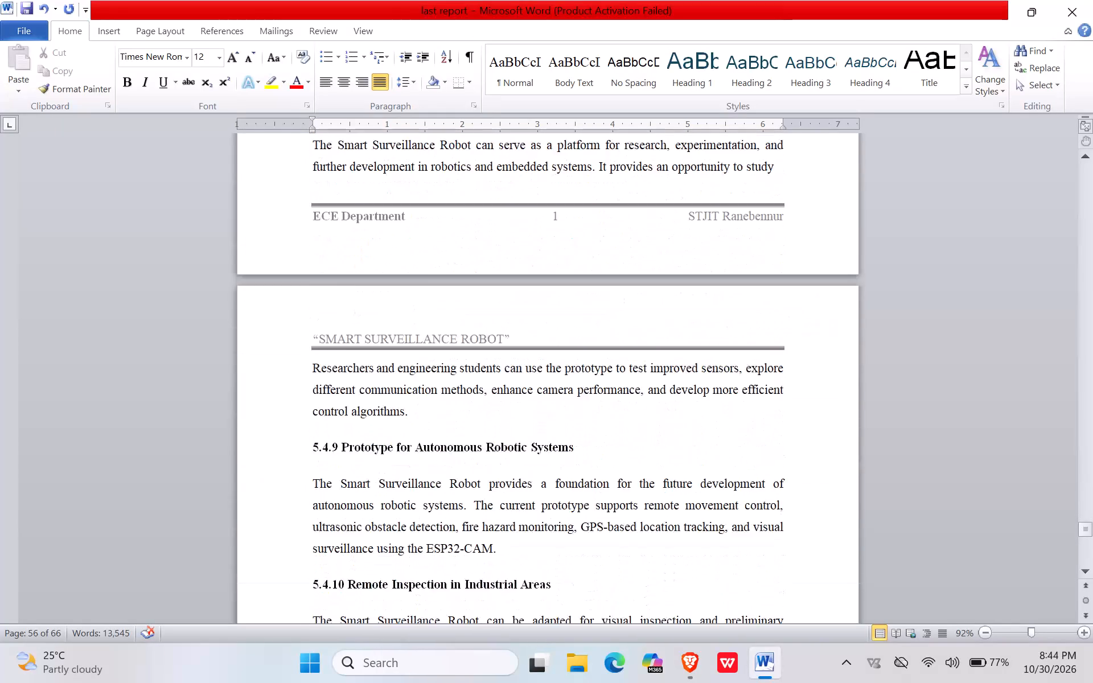
scroll(465, 445, down, 16)
scroll(465, 444, down, 7)
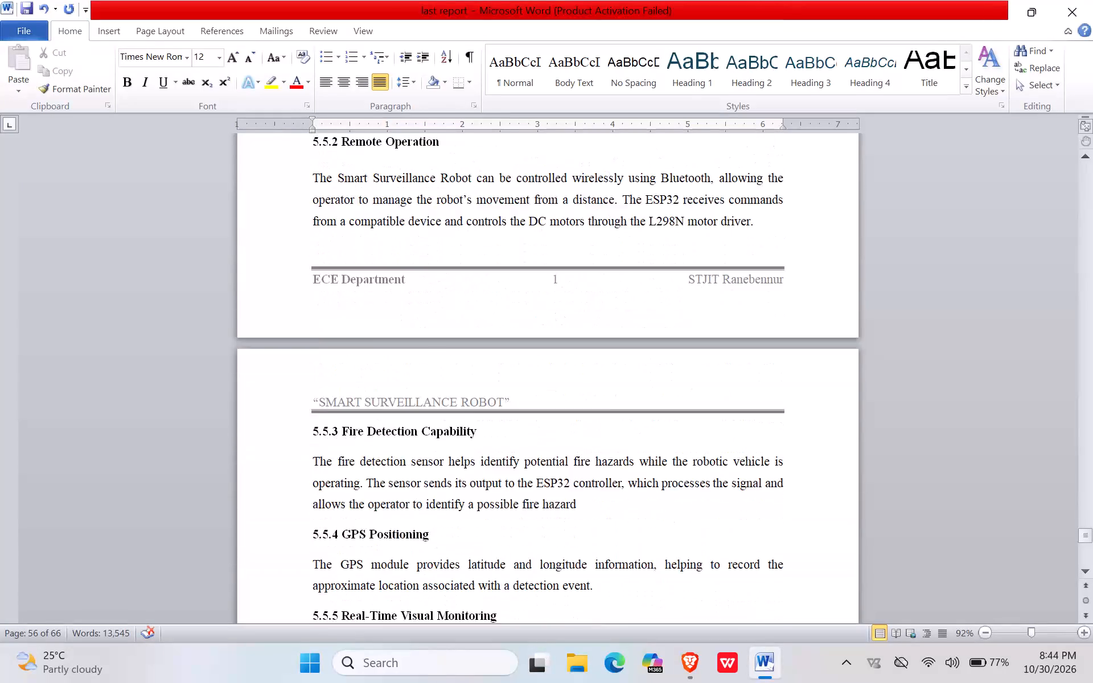
scroll(465, 444, down, 4)
scroll(465, 445, down, 20)
scroll(465, 445, down, 5)
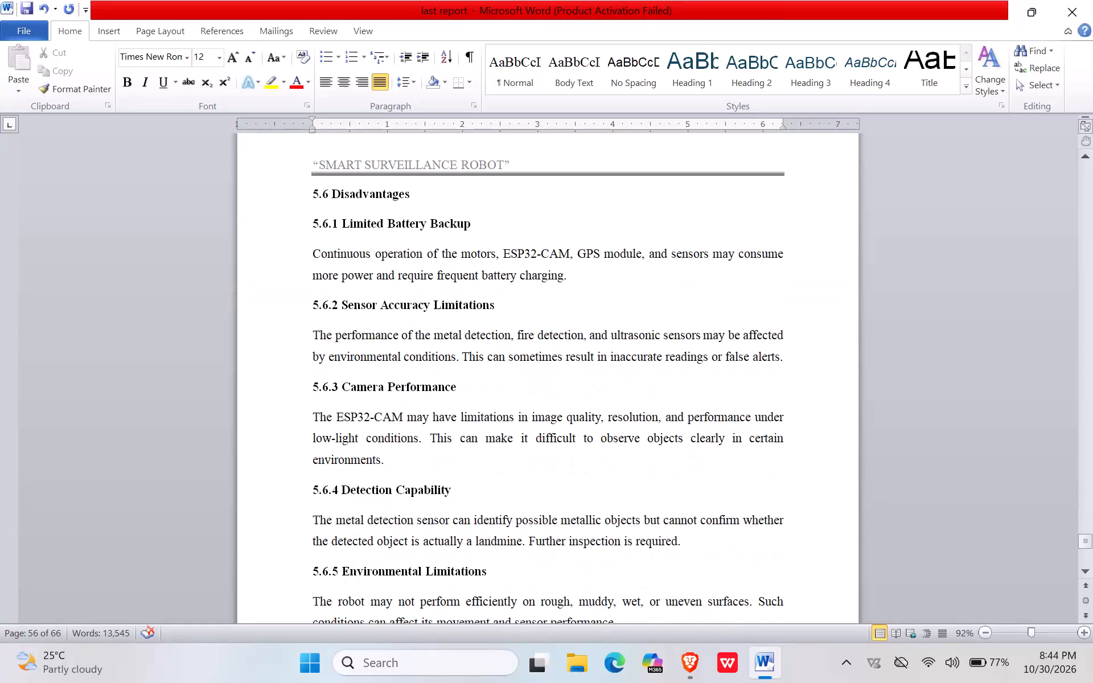
scroll(463, 456, down, 18)
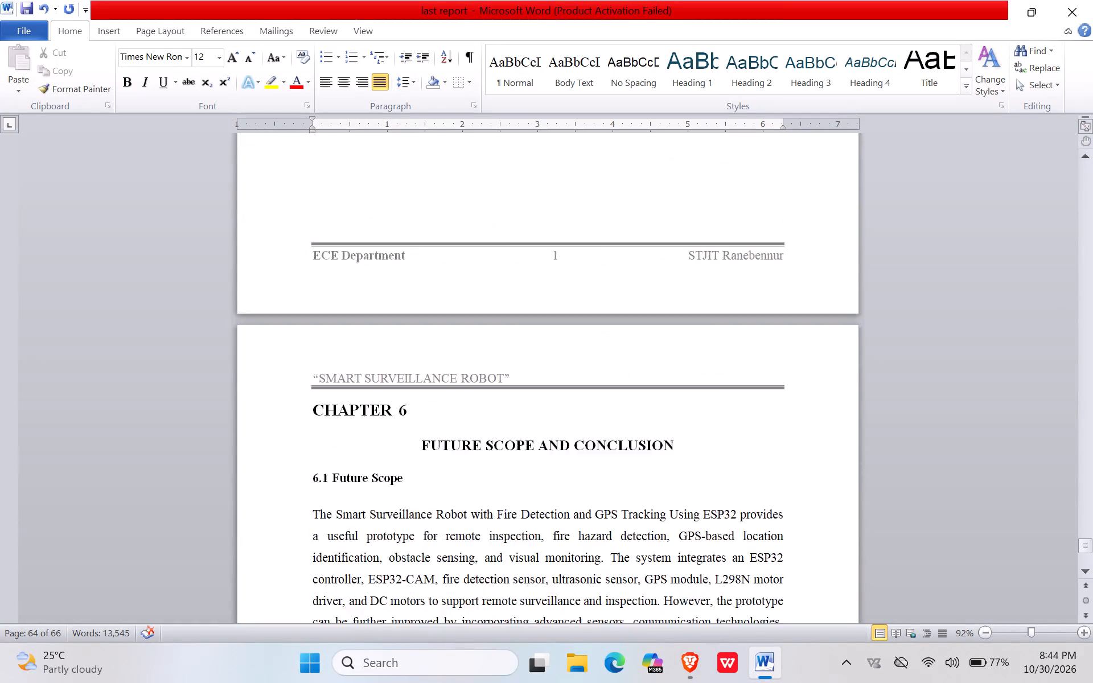
Delete the "CHAPTER 6" line above the FUTURE SCOPE AND CONCLUSION heading.
scroll(468, 470, down, 1)
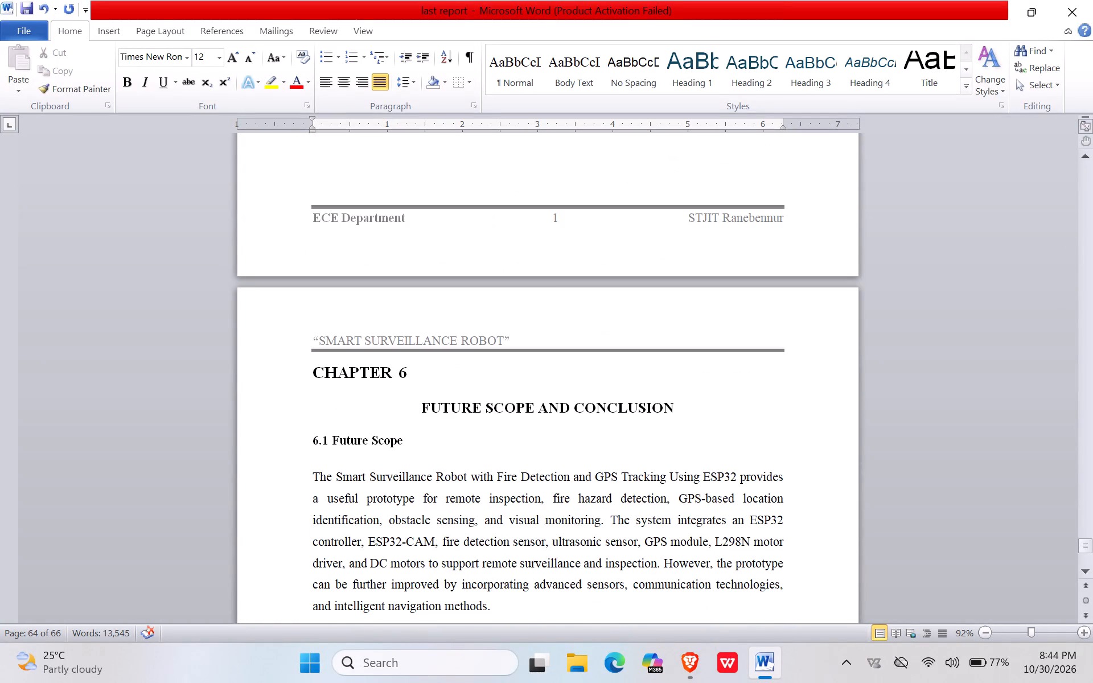
drag(698, 411, 634, 406)
drag(413, 375, 296, 359)
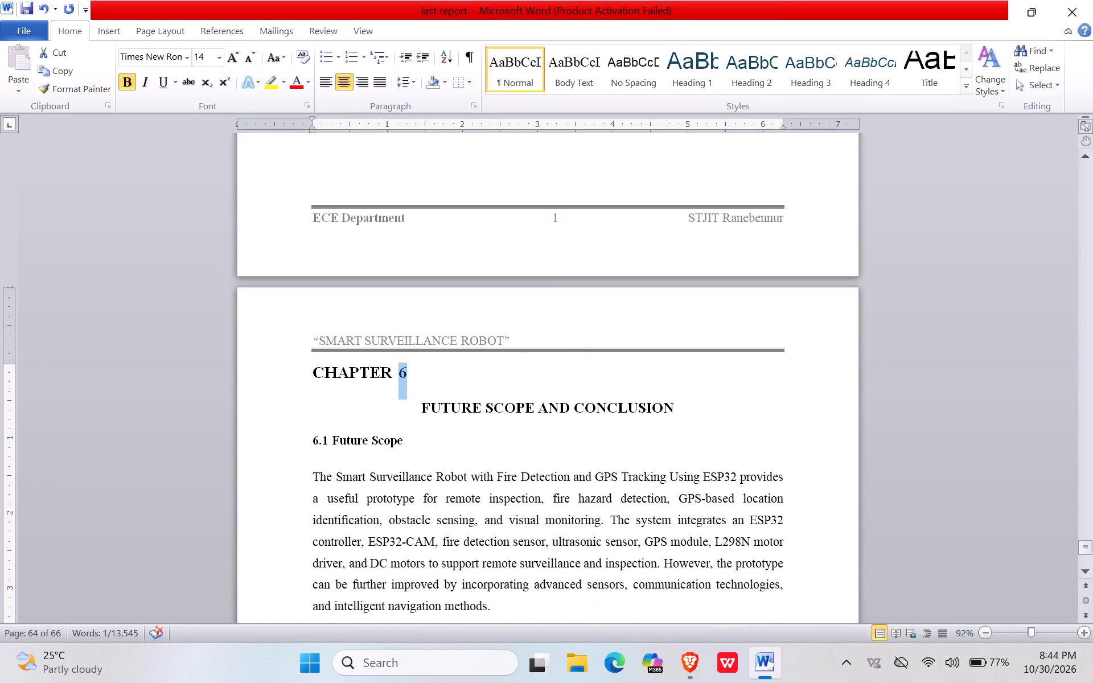
drag(296, 359, 294, 359)
key(BackSpace)
key(BackSpace)
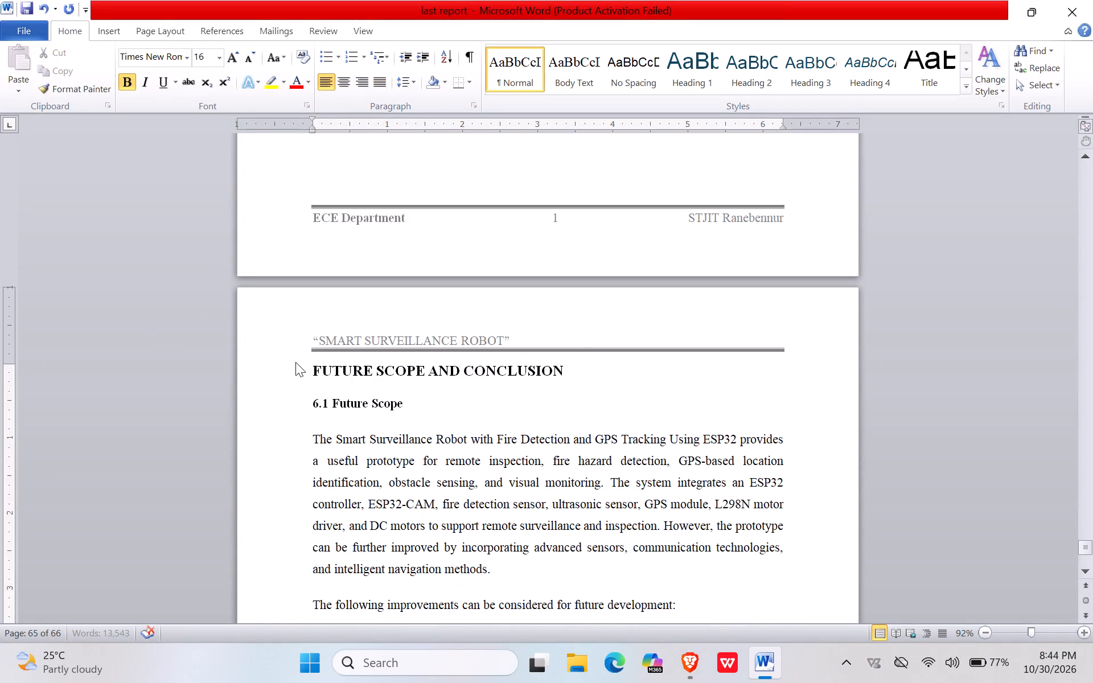
Pull the FUTURE SCOPE AND CONCLUSION heading up onto the previous page, leaving one blank line between it and section 5.6.5.
key(BackSpace)
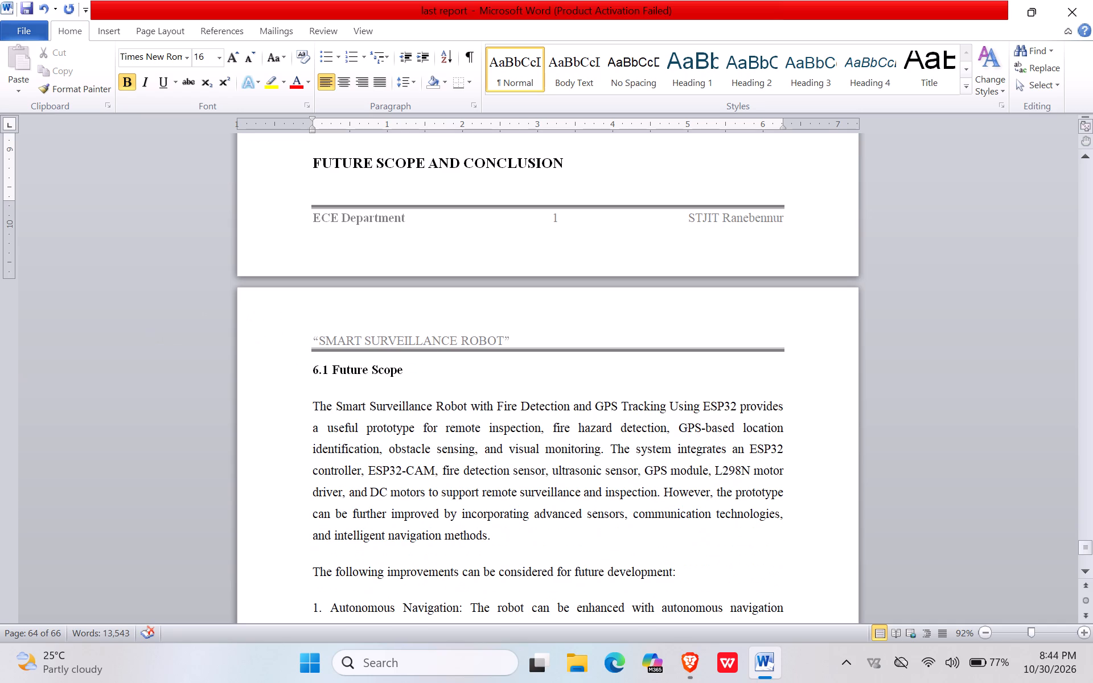
scroll(297, 362, down, 4)
scroll(298, 362, up, 11)
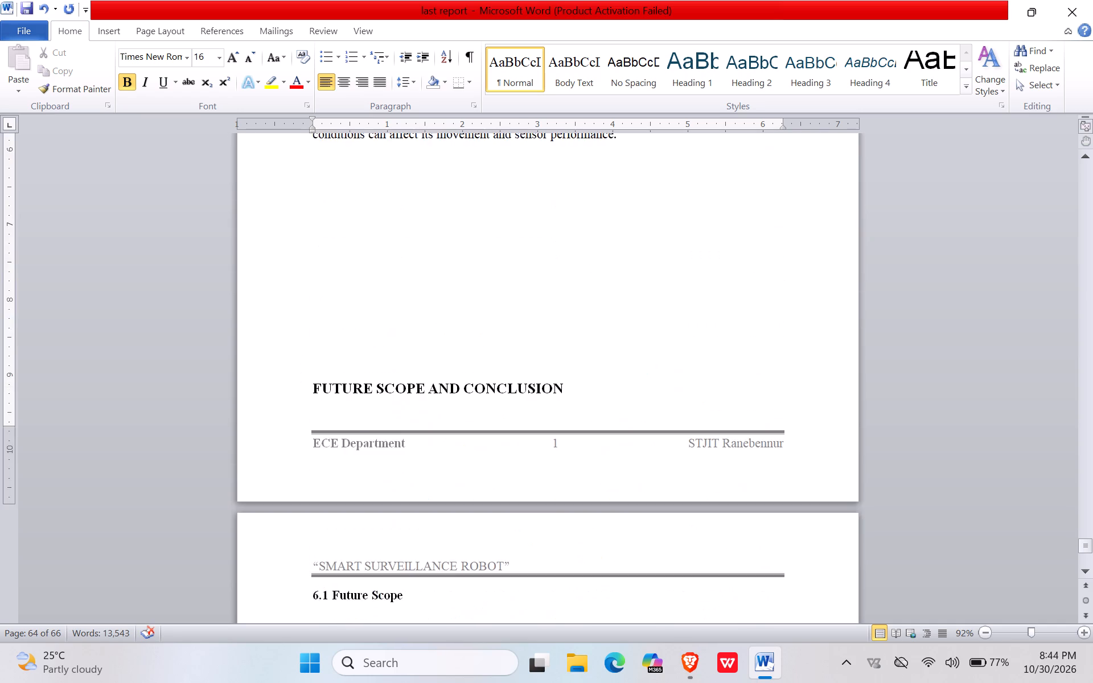
scroll(302, 364, up, 3)
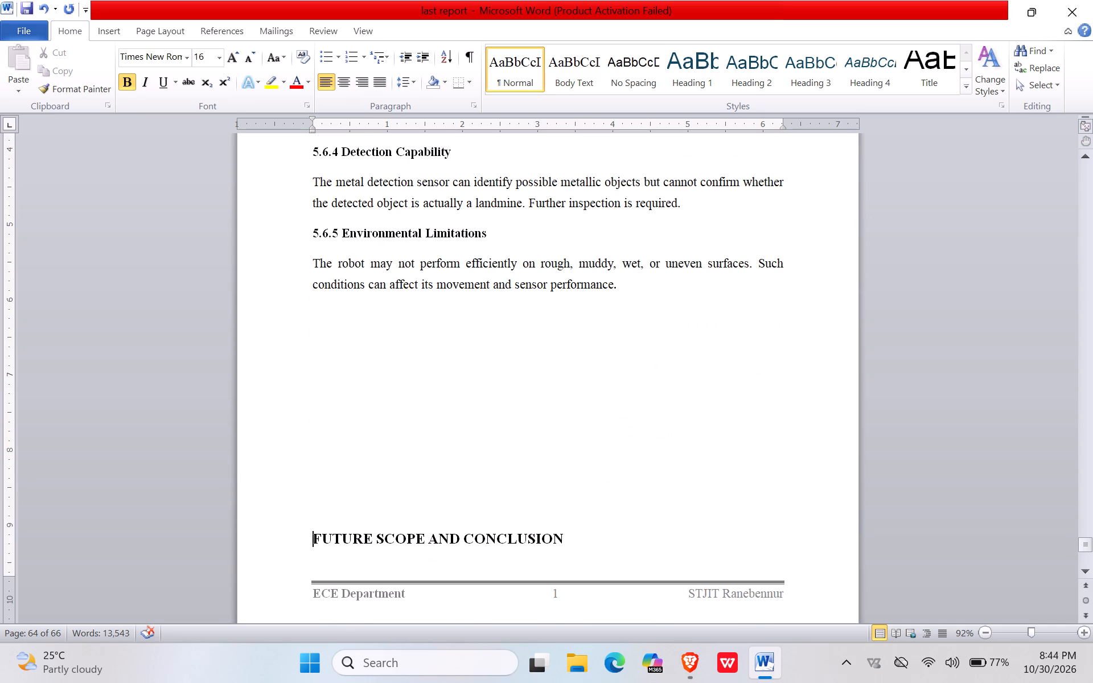
key(BackSpace)
key(BackSpace)
key(BackSpace)
key(BackSpace)
key(BackSpace)
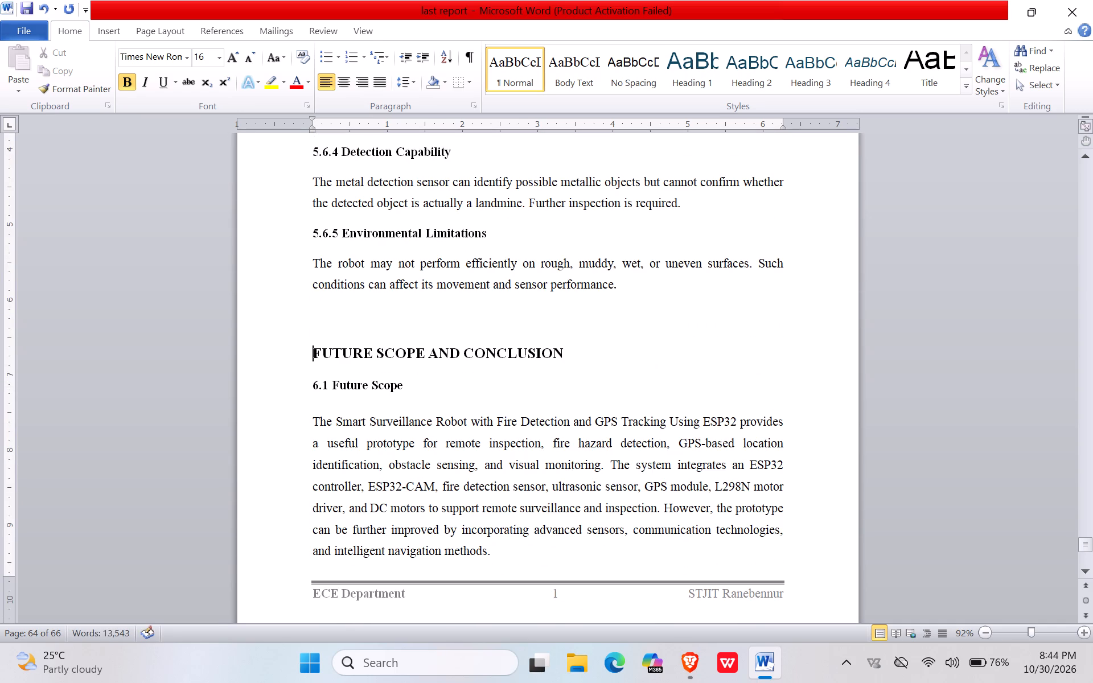
key(BackSpace)
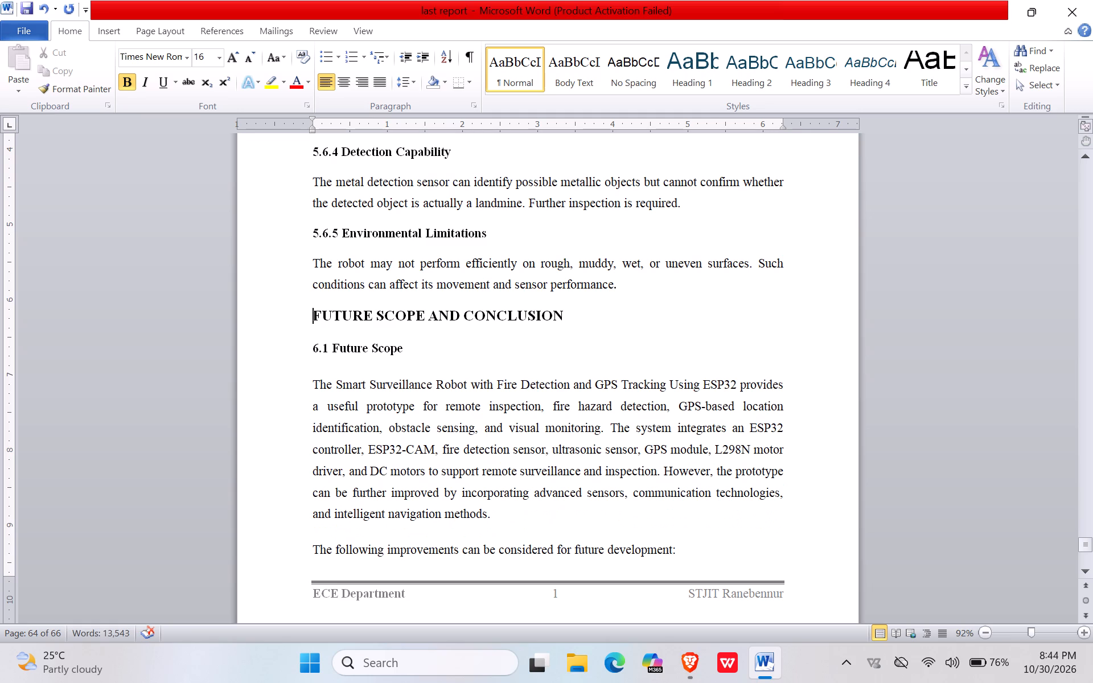
key(Return)
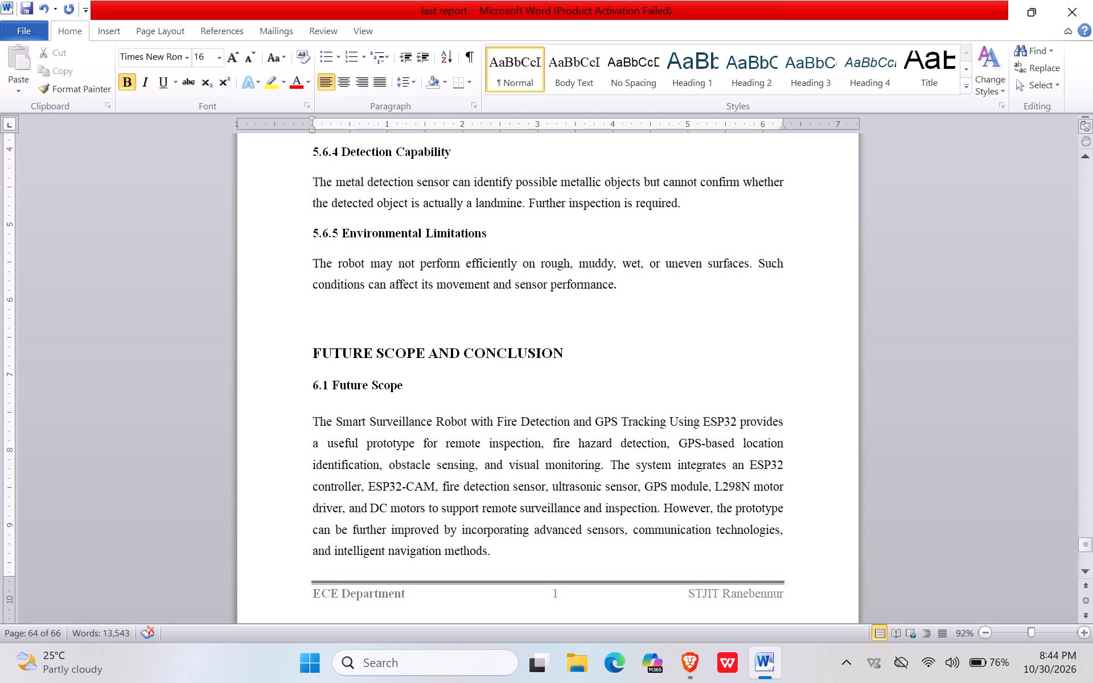
Remove the number "6.1" from the Future Scope subheading.
click(335, 384)
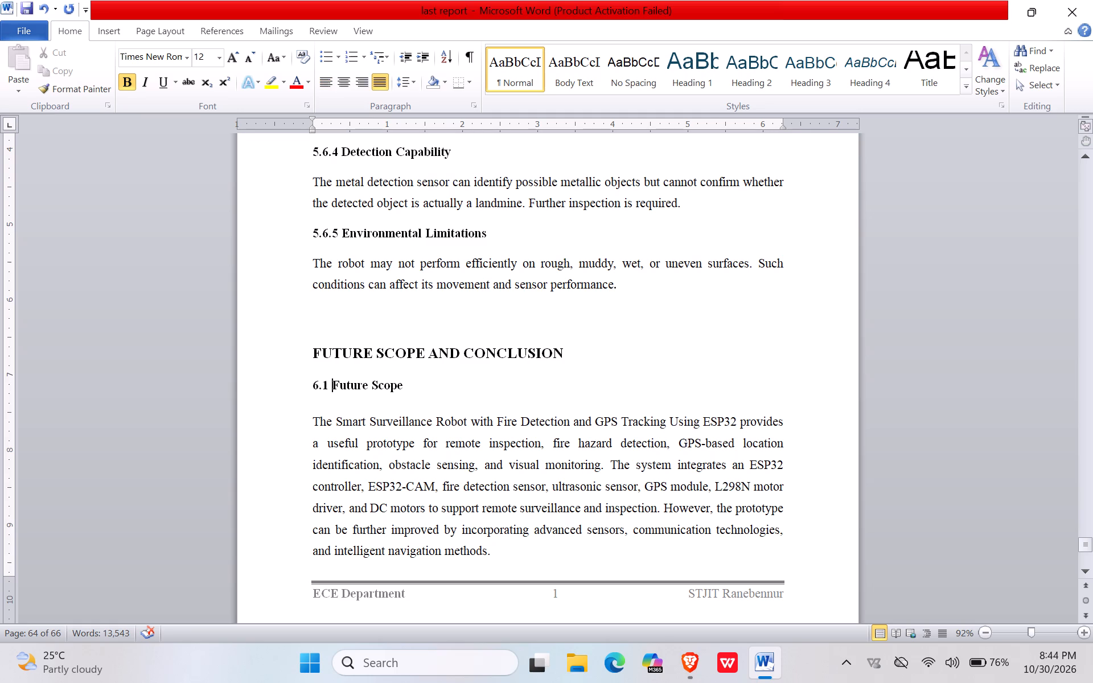
key(BackSpace)
key(BackSpace)
key(BackSpace)
key(BackSpace)
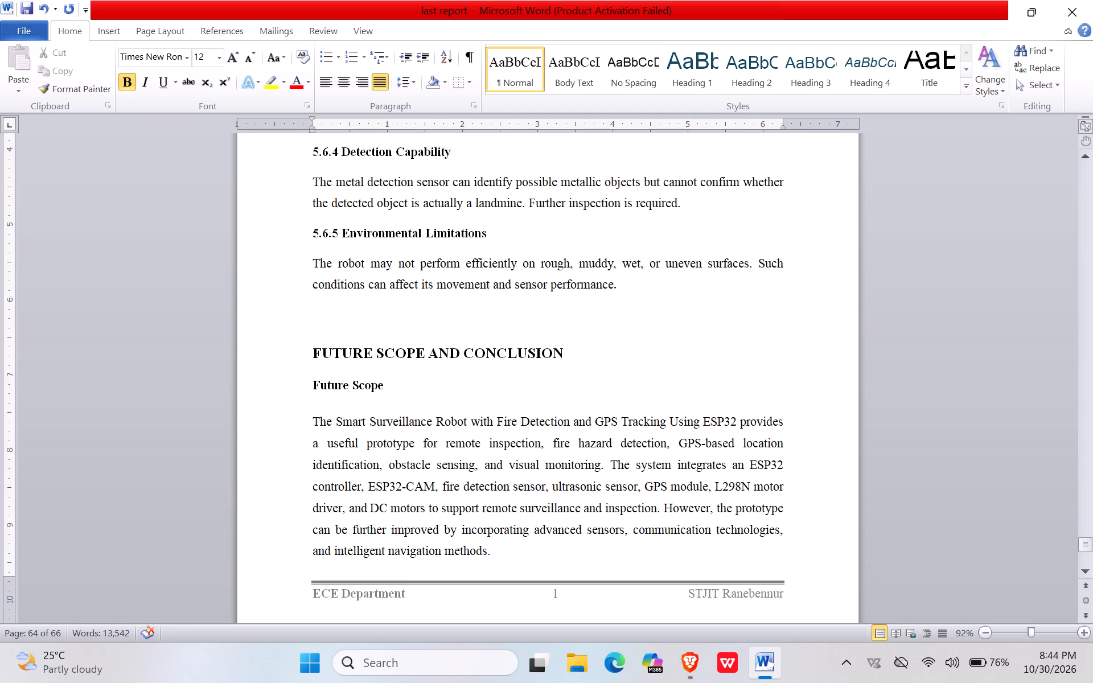
Delete the Future Scope subheading under the FUTURE SCOPE AND CONCLUSION heading.
scroll(413, 413, down, 3)
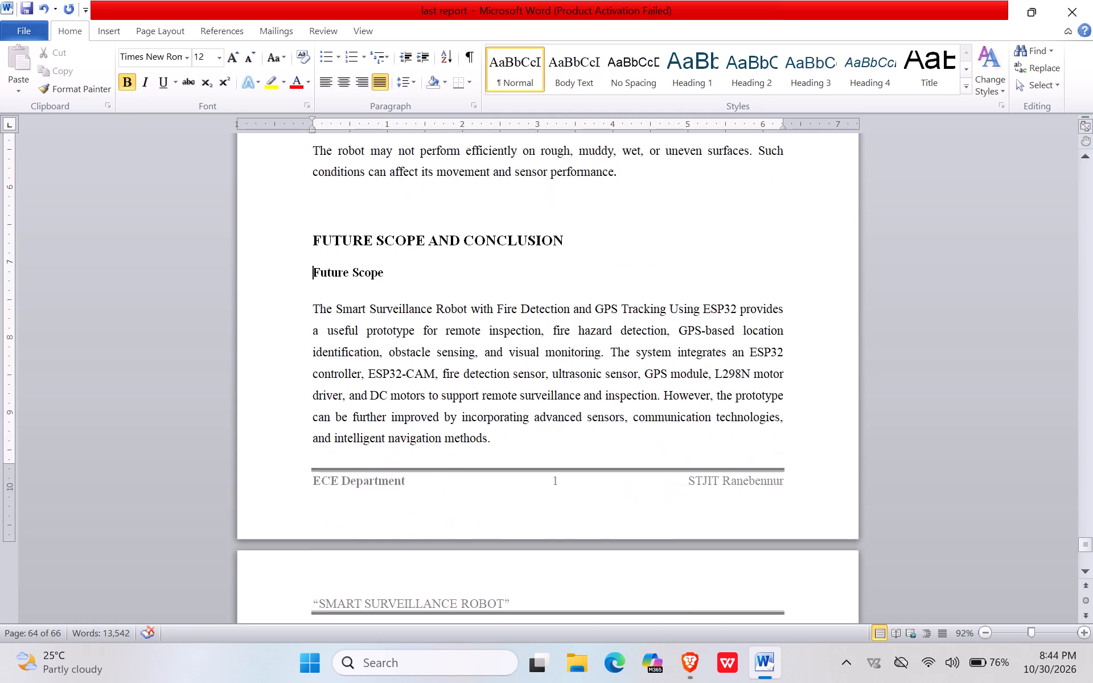
scroll(414, 409, down, 2)
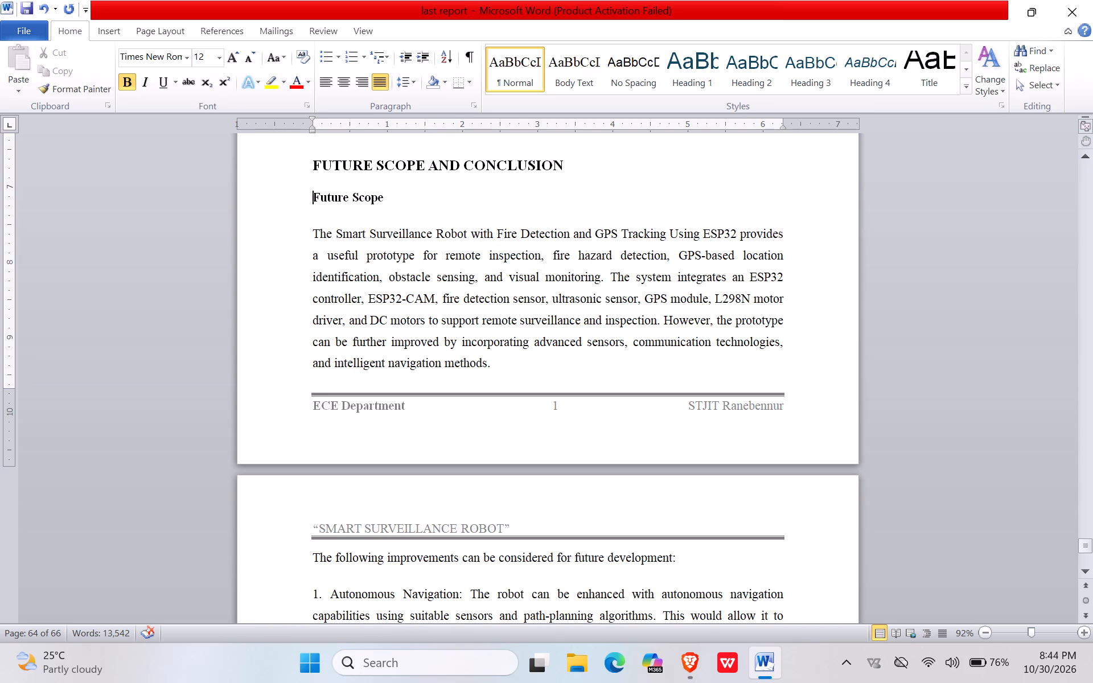
drag(426, 197, 322, 198)
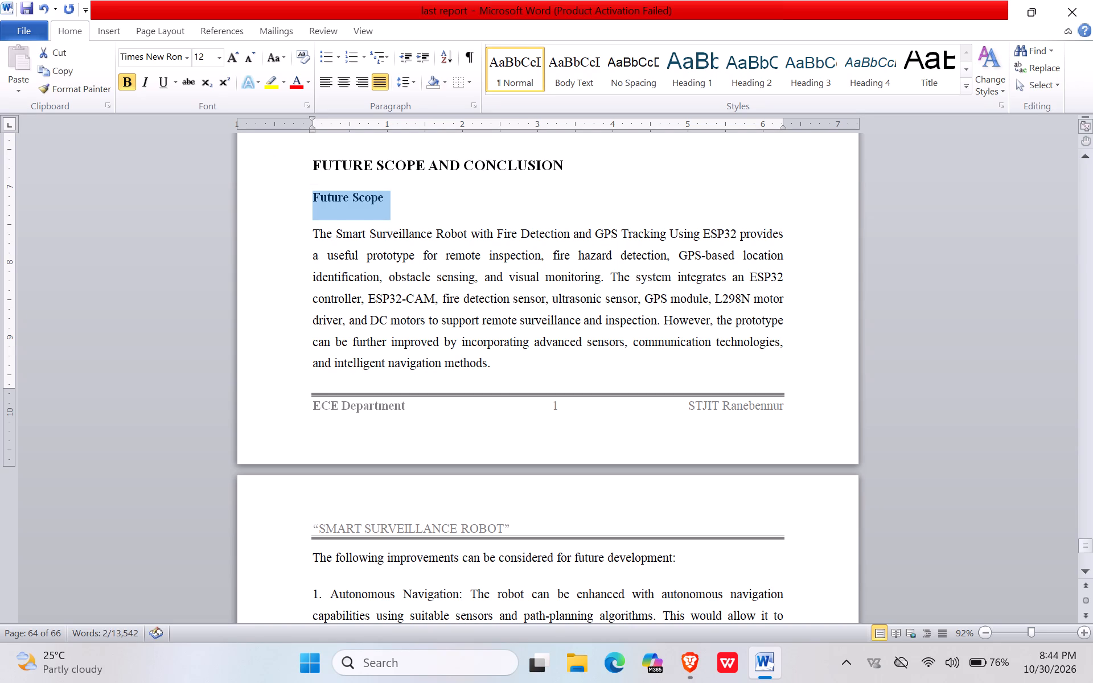
key(BackSpace)
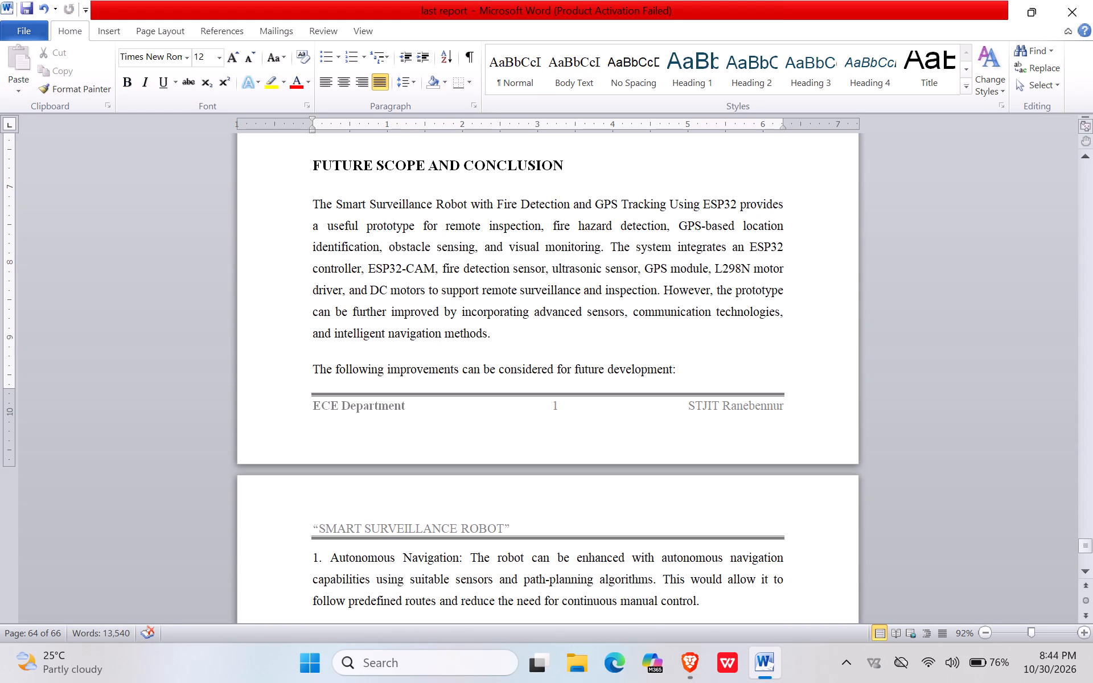
Copy the word CONCLUSION from the chapter heading, then cut the heading down to FUTURE SCOPE.
drag(571, 168, 467, 159)
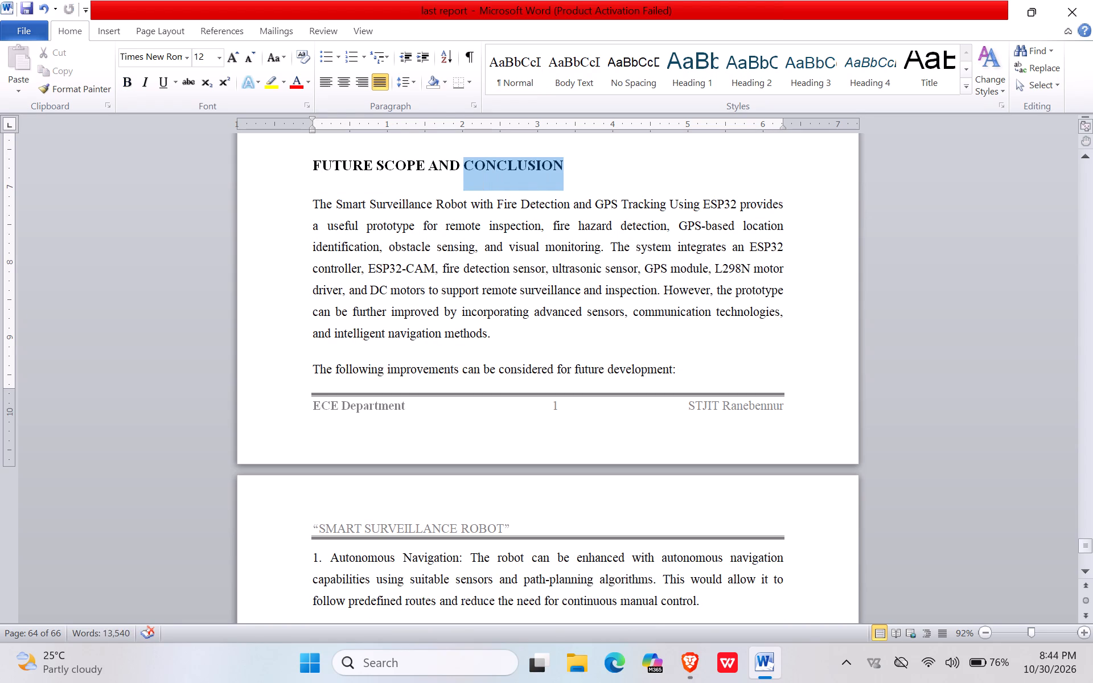
drag(467, 159, 468, 159)
key(ctrl+c)
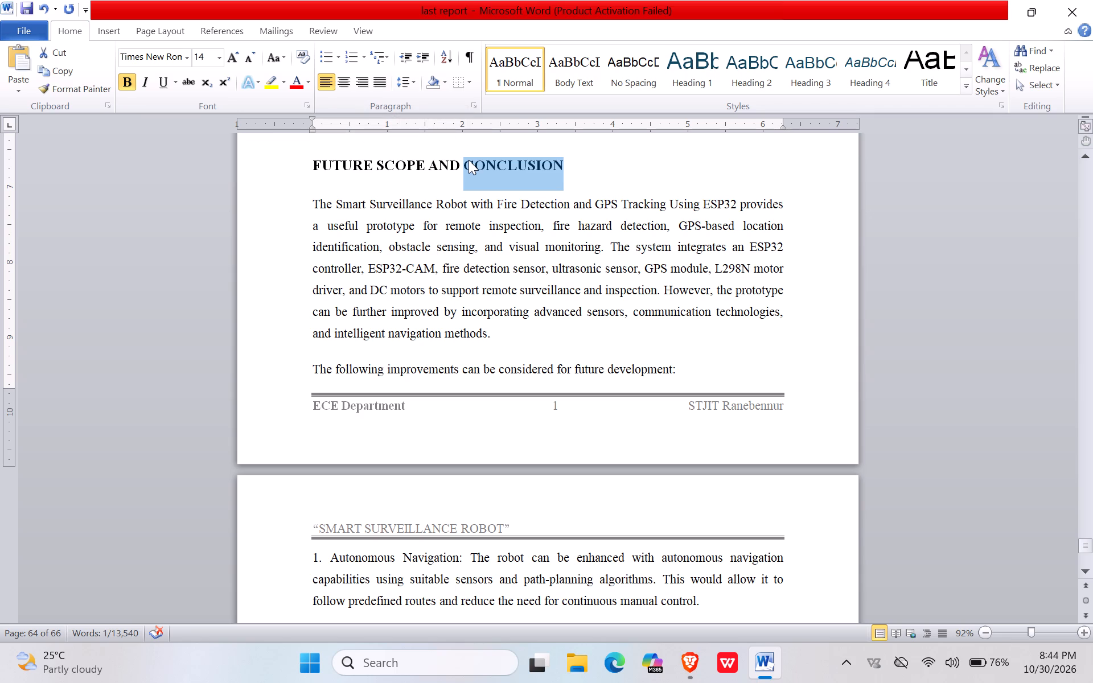
key(ctrl+c)
key(ctrl+c)
key(BackSpace)
key(BackSpace)
key(BackSpace)
key(BackSpace)
key(BackSpace)
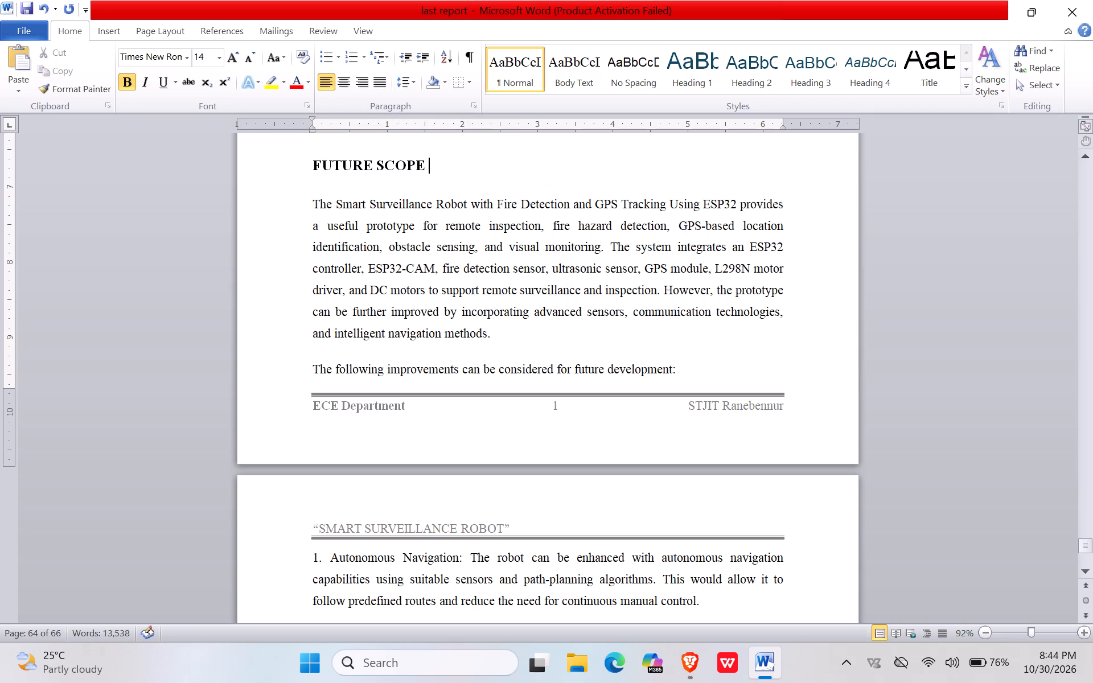
Push the line "The following improvements can be considered for future development:" onto the next page with a blank line before it.
scroll(456, 374, down, 1)
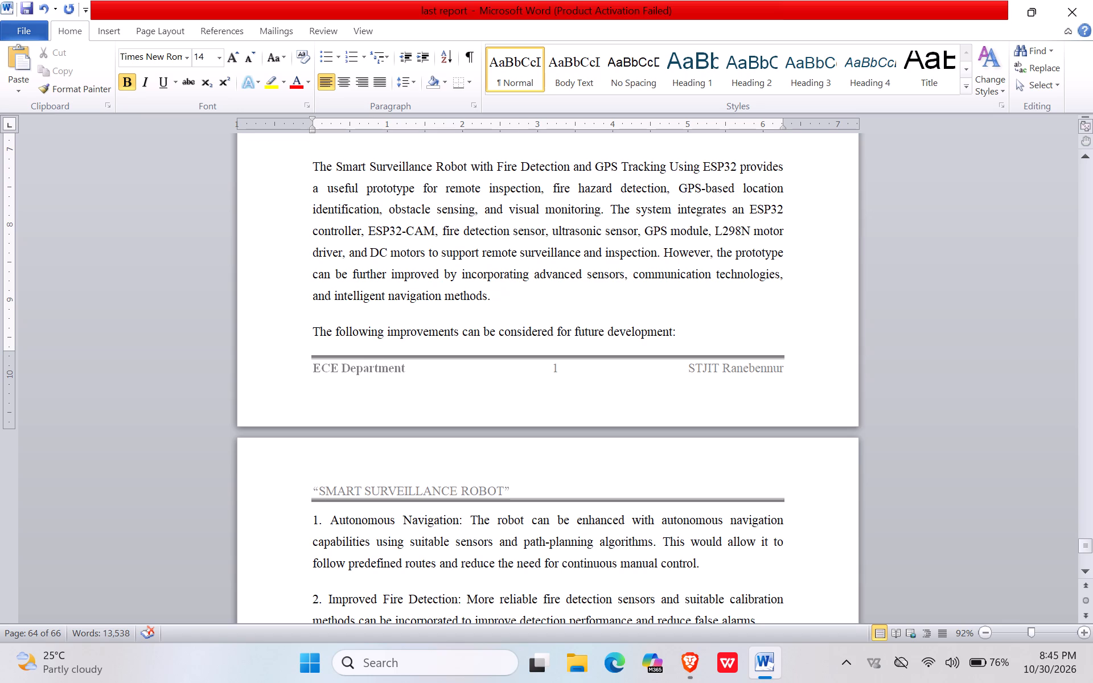
click(317, 329)
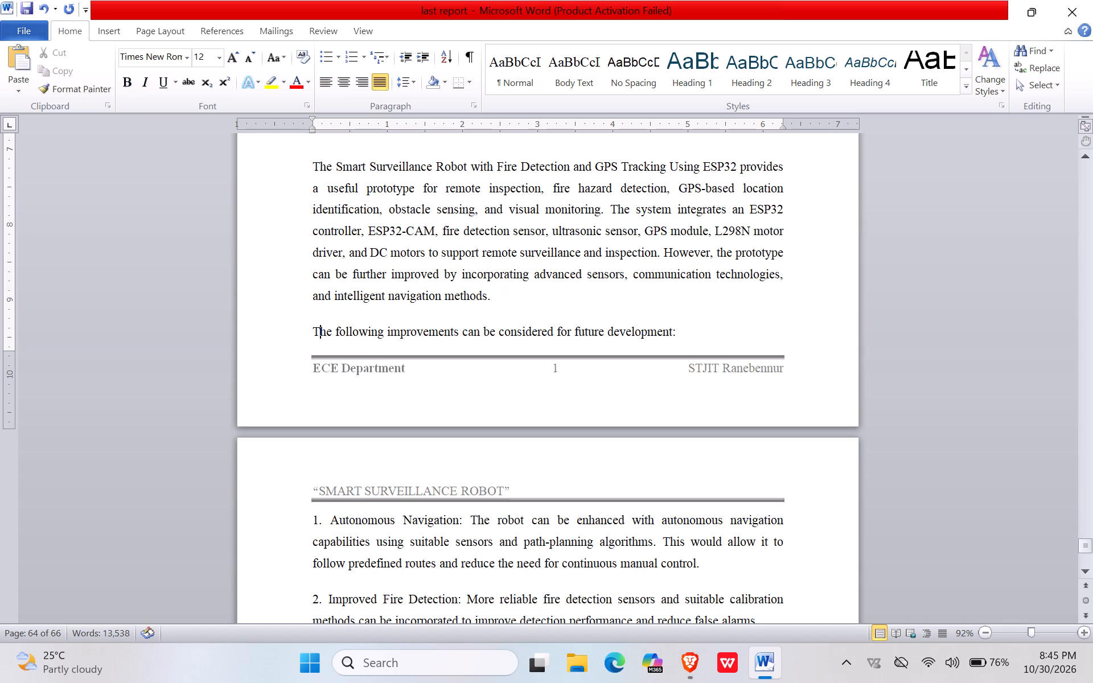
click(311, 331)
key(Return)
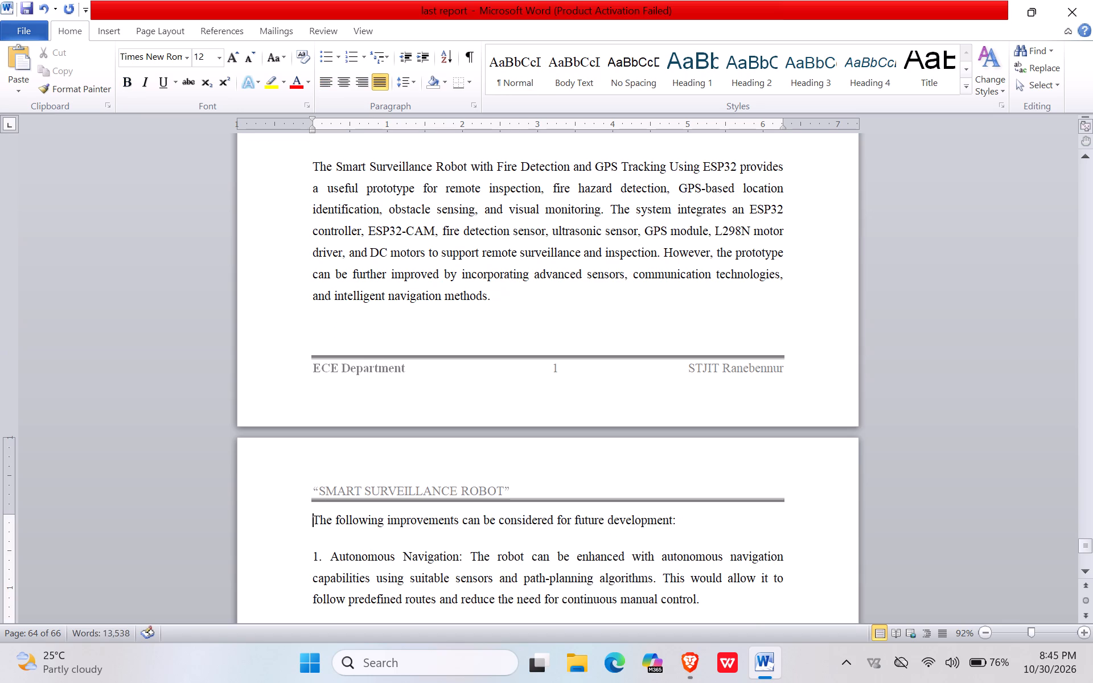
scroll(325, 328, up, 5)
click(313, 316)
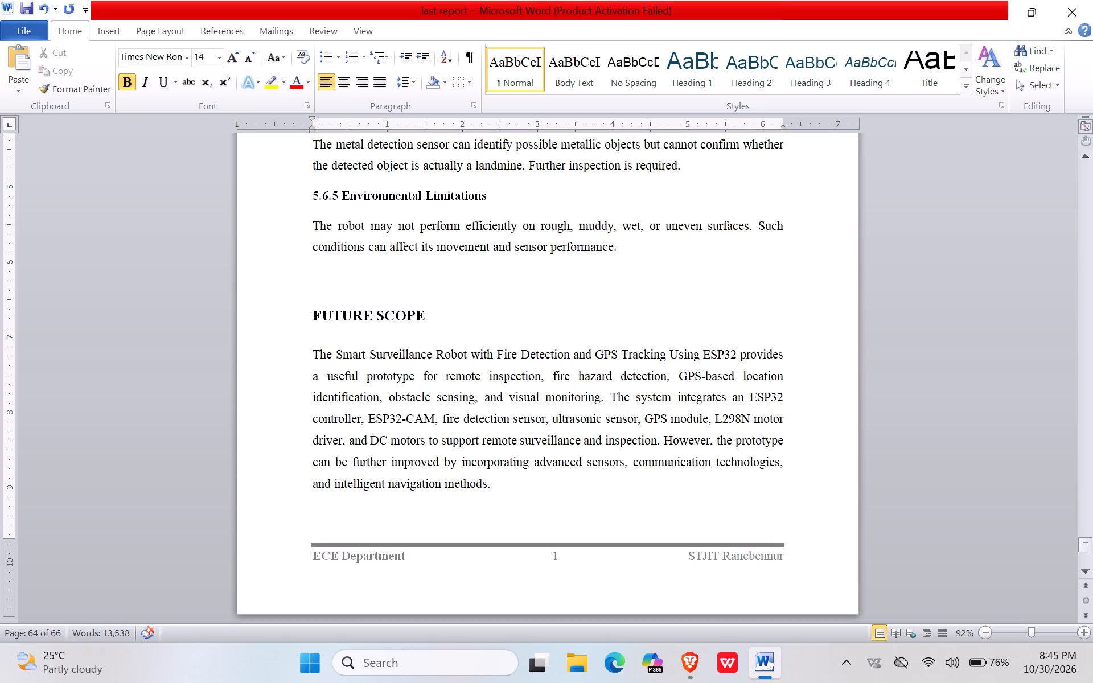
Replace the "6.2 Conclusion" subheading with the copied CONCLUSION heading, keeping it on its own line above the paragraph.
scroll(314, 308, down, 9)
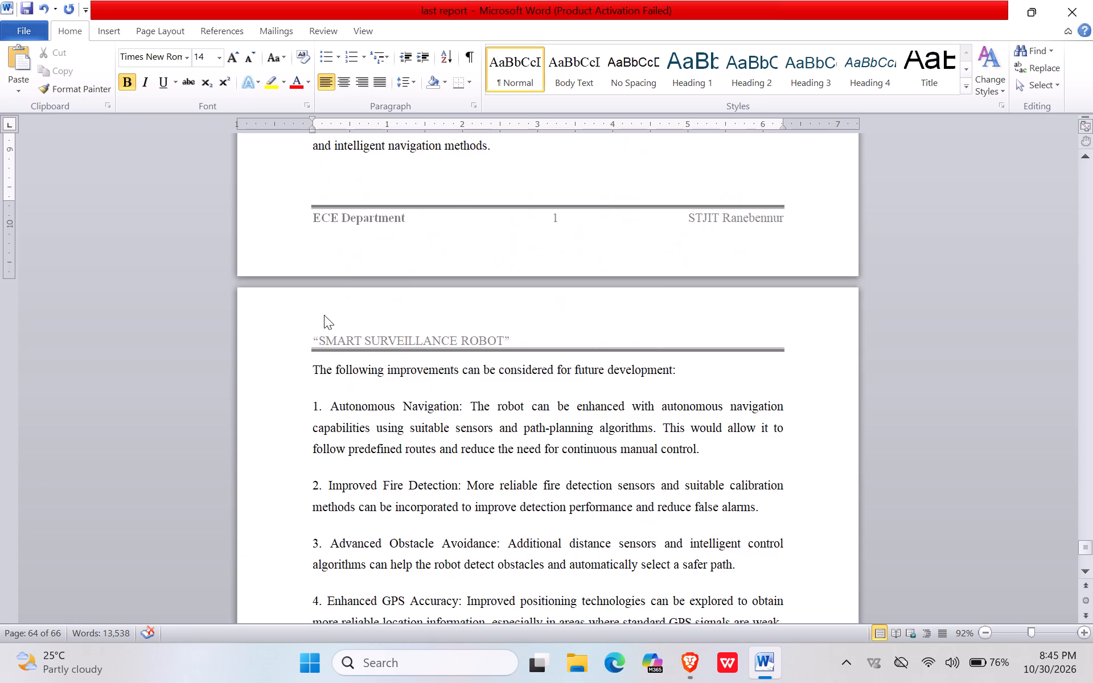
scroll(338, 322, down, 17)
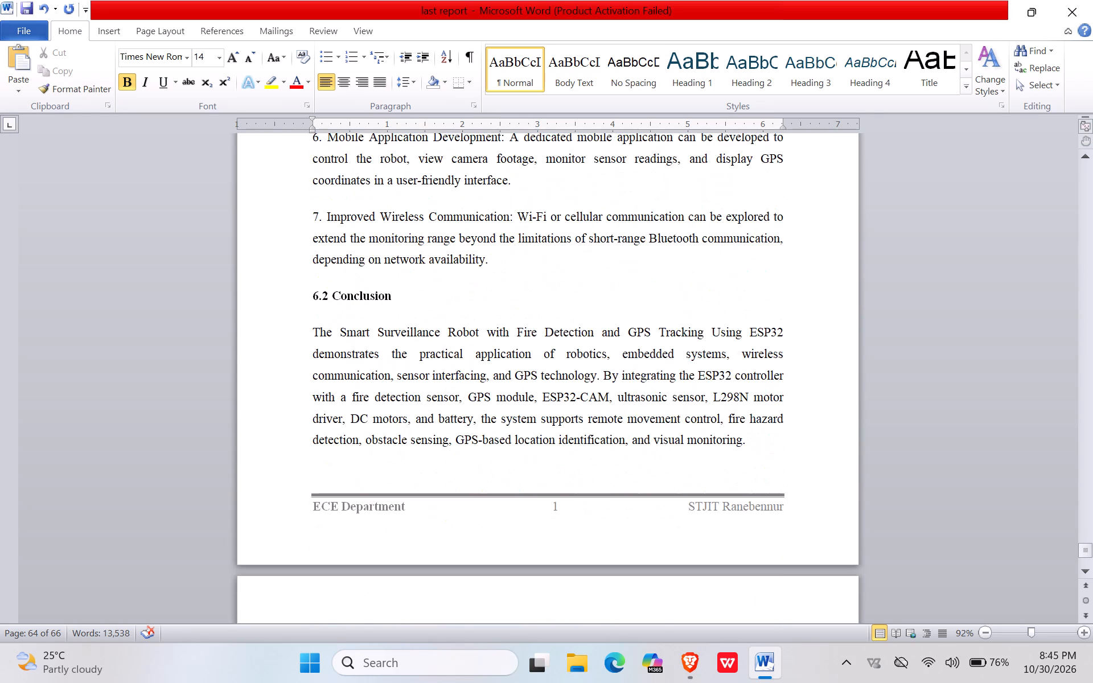
drag(407, 262, 299, 254)
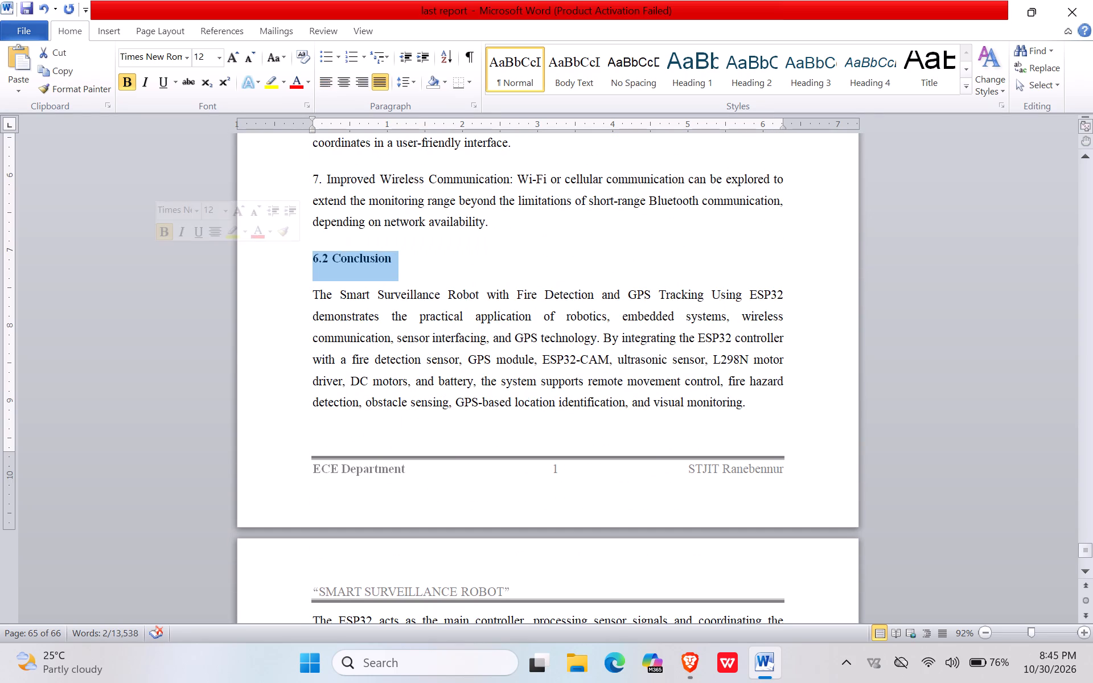
key(ctrl+v)
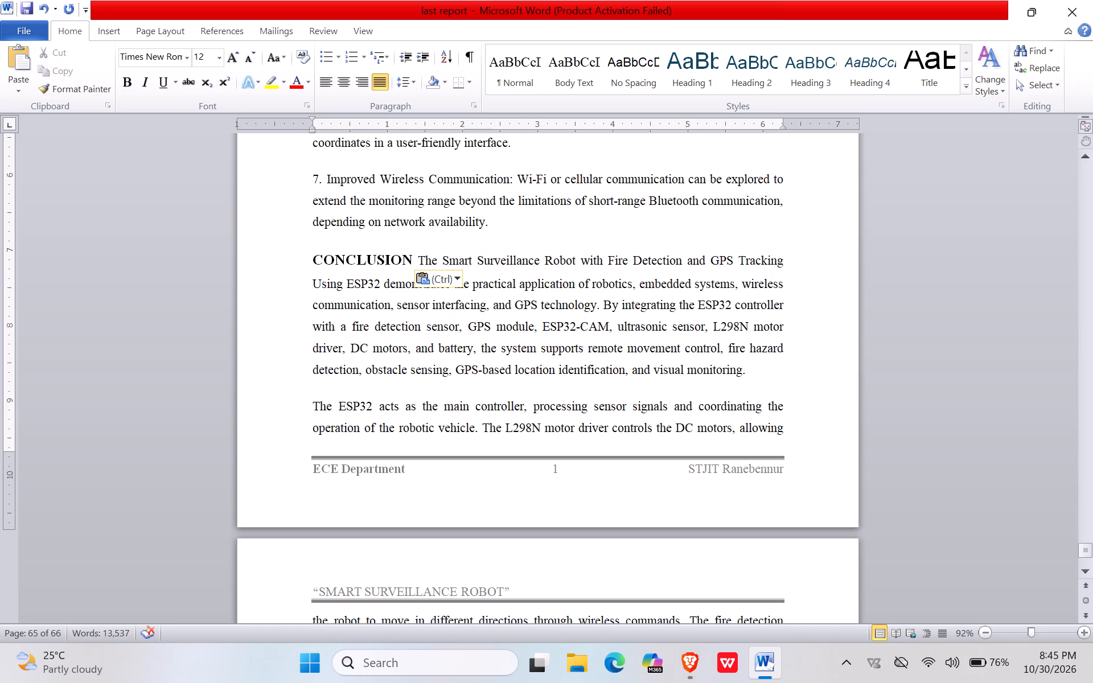
key(Return)
Review the remaining Conclusion text and layout through the last page of the report.
scroll(3, 1, down, 4)
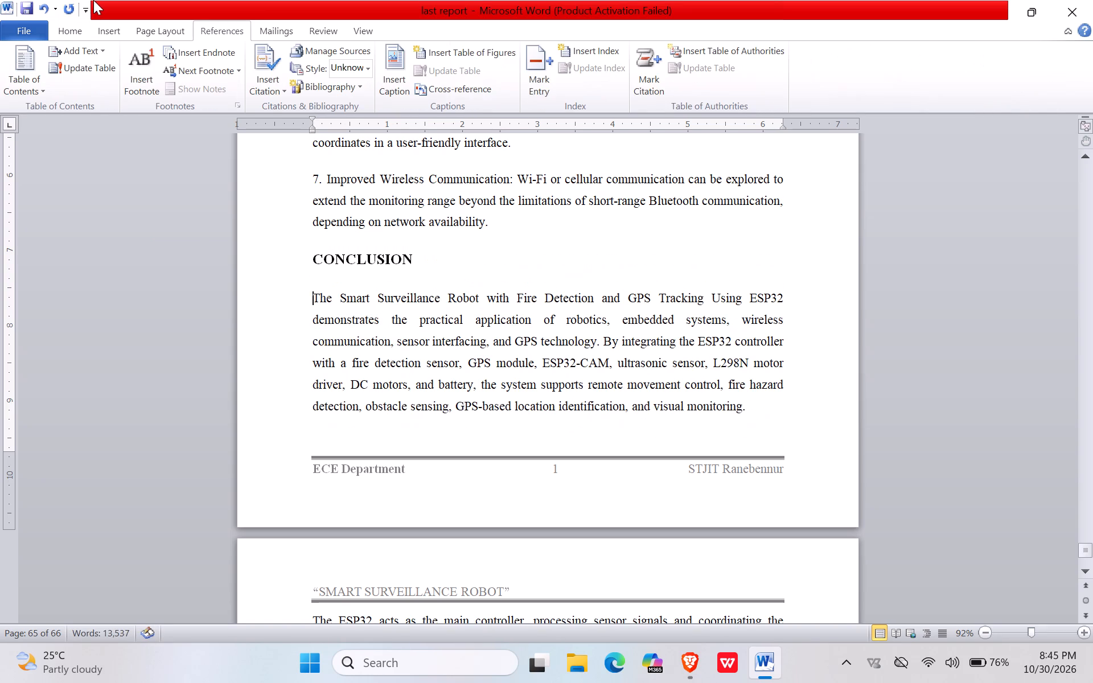
scroll(488, 378, down, 18)
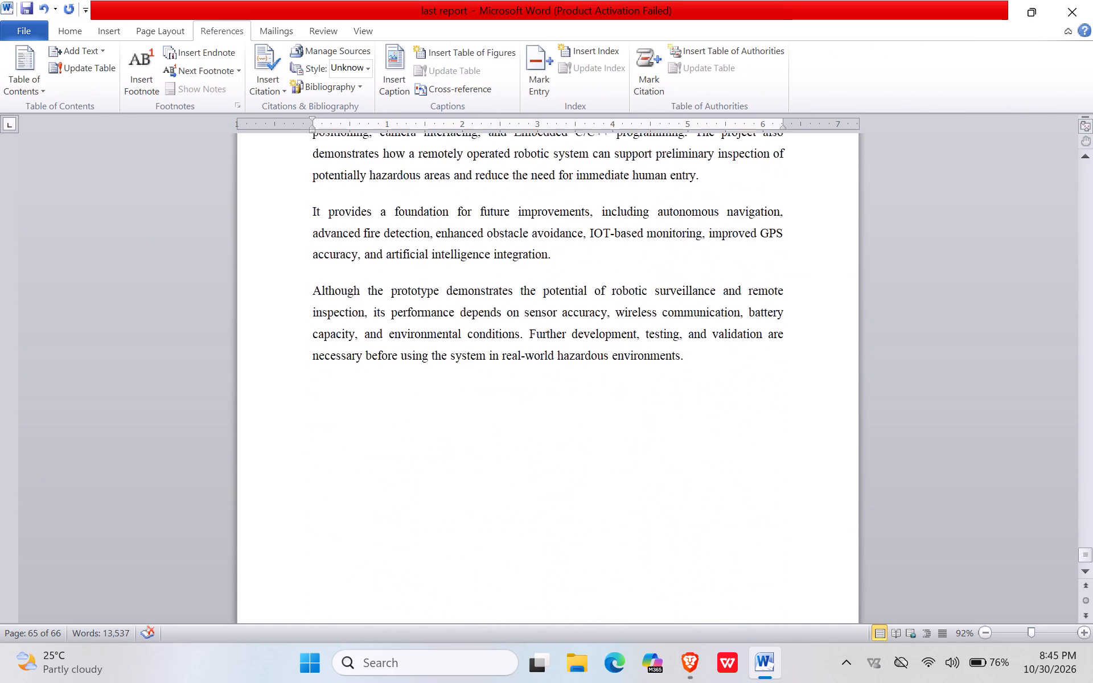
scroll(484, 380, down, 1)
scroll(566, 377, up, 5)
scroll(567, 377, down, 9)
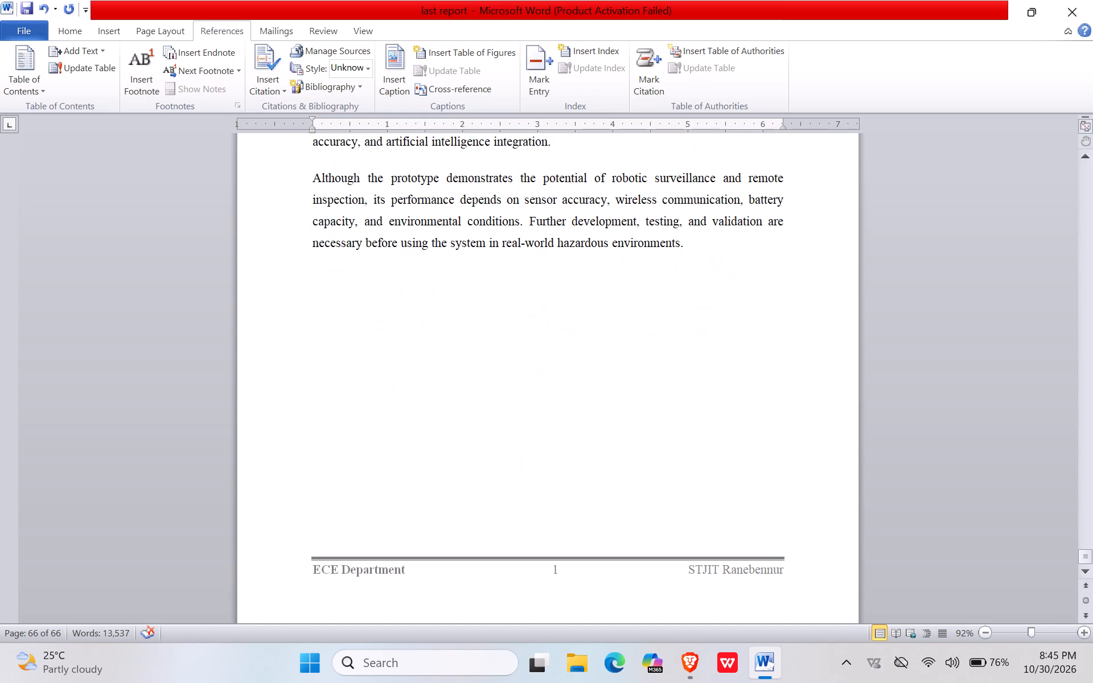
scroll(562, 404, up, 5)
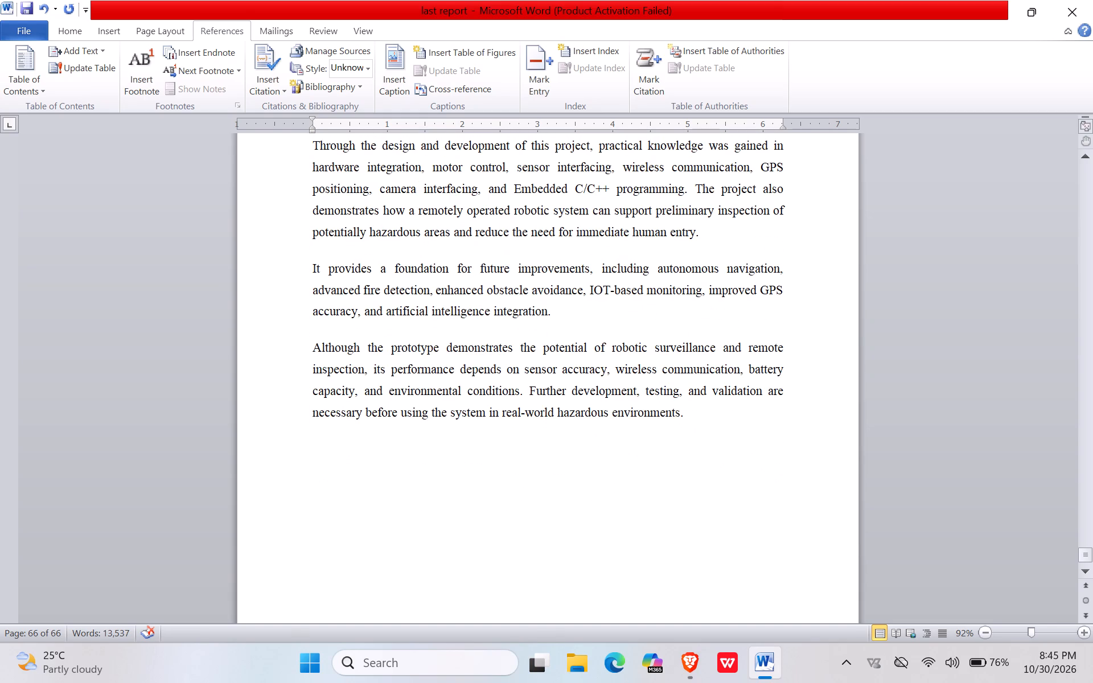
Save the report.
key(ctrl+s)
key(ctrl+s)
key(ctrl+s)
key(ctrl+s)
key(ctrl+s)
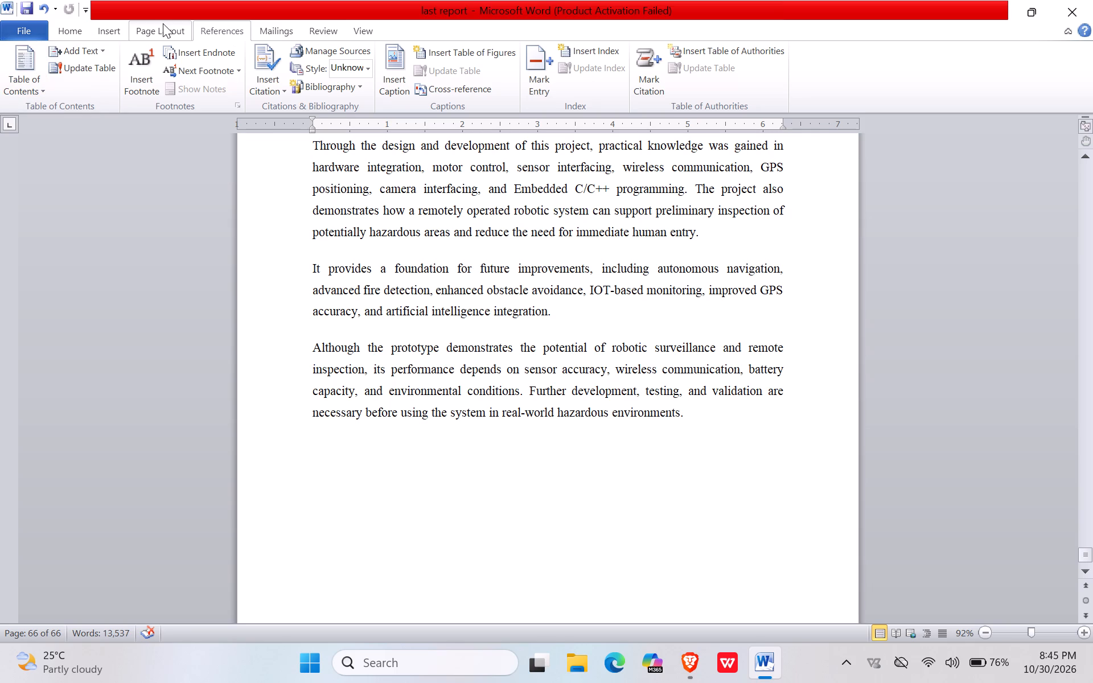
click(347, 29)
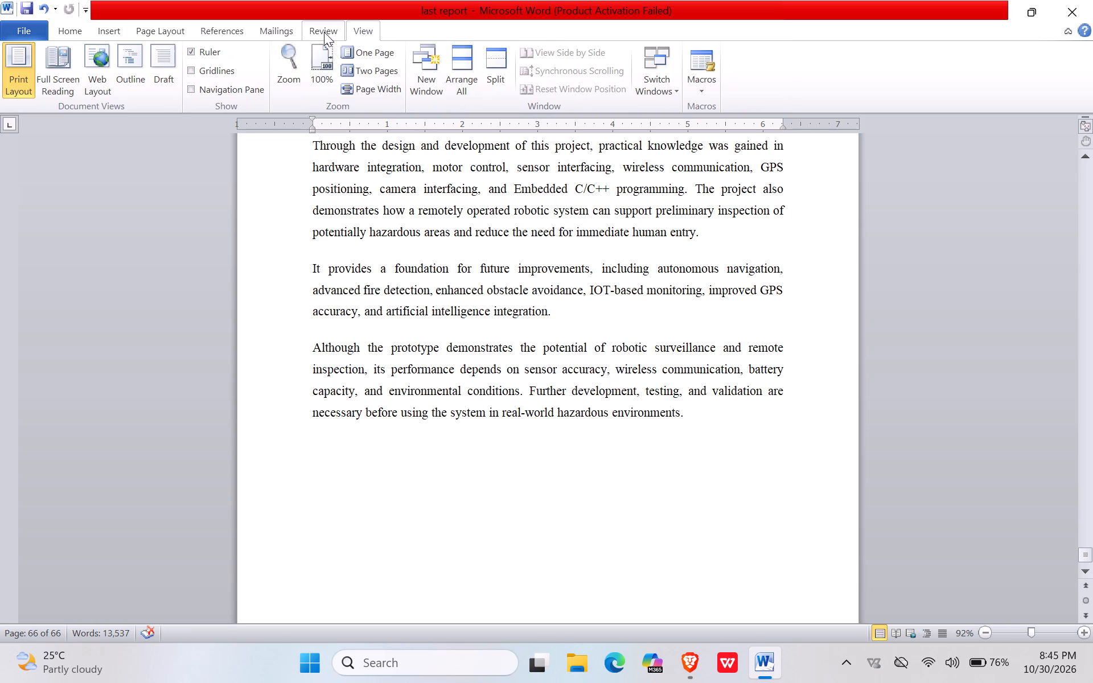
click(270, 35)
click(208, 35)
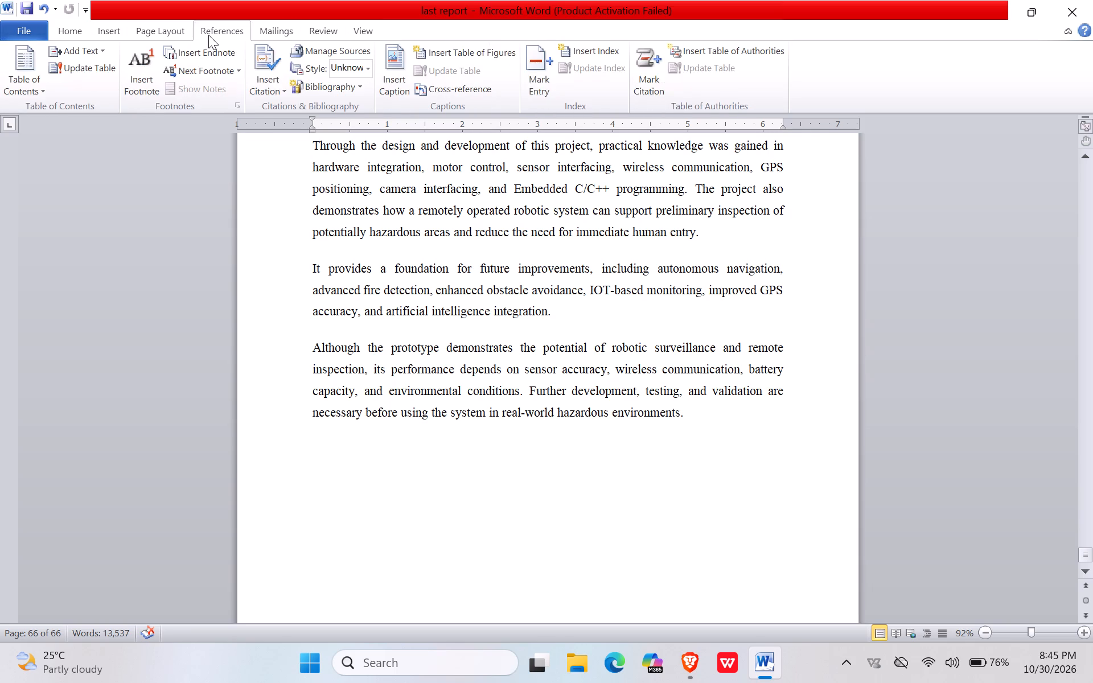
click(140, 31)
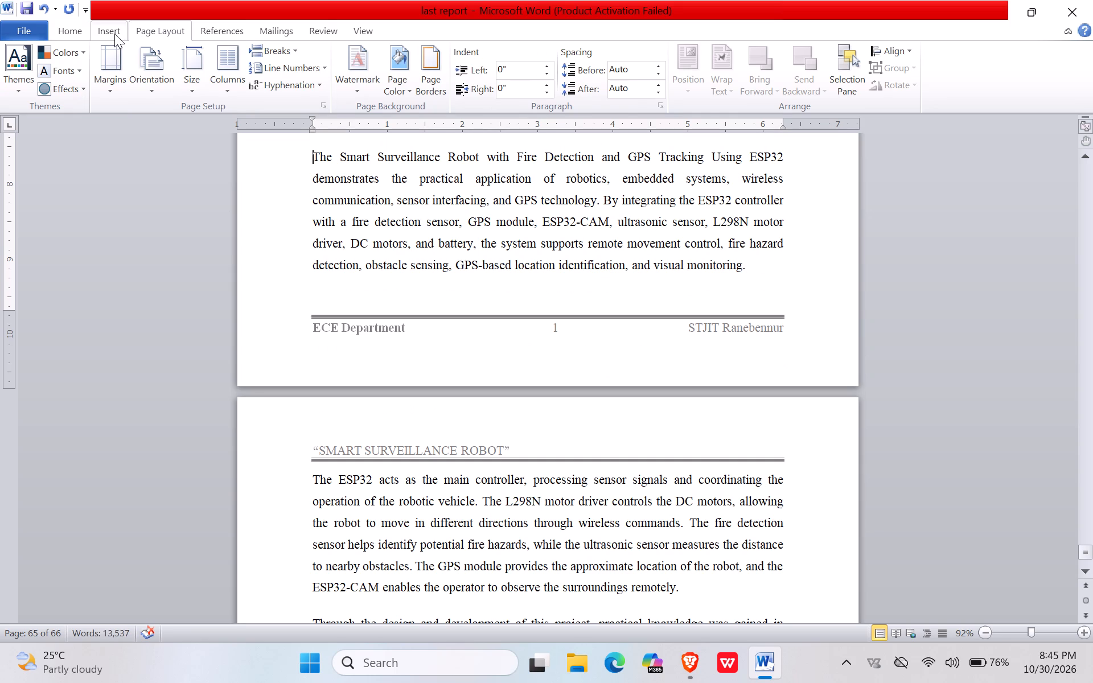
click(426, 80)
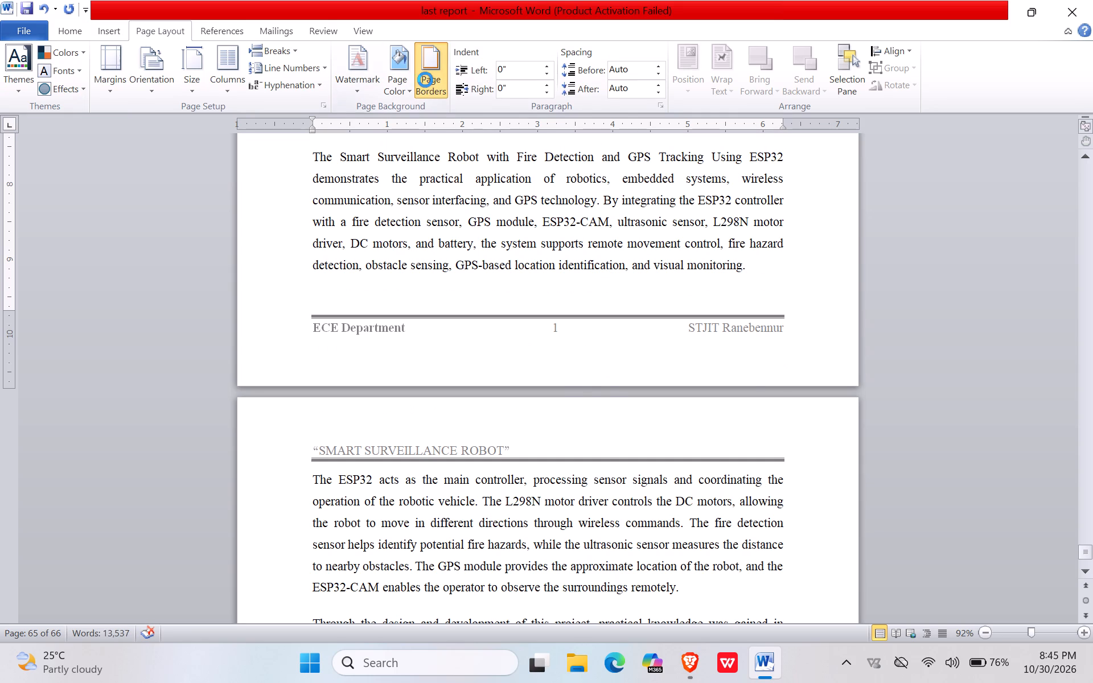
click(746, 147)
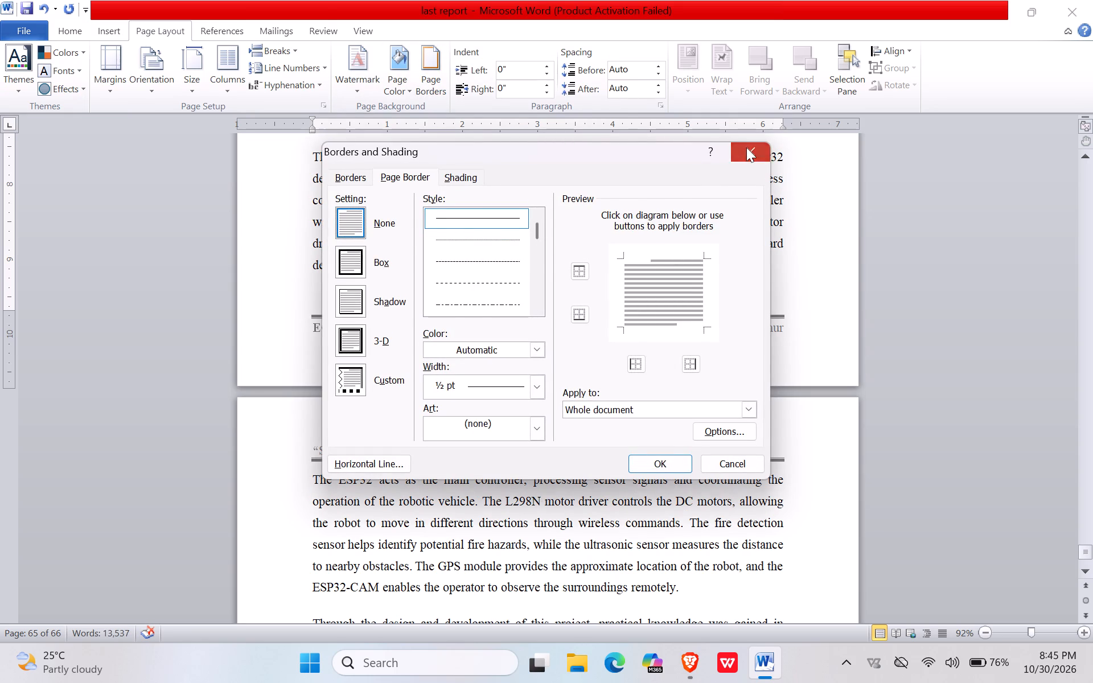
Insert the built-in Alphabet footer and replace its placeholder text with ECE.
click(99, 32)
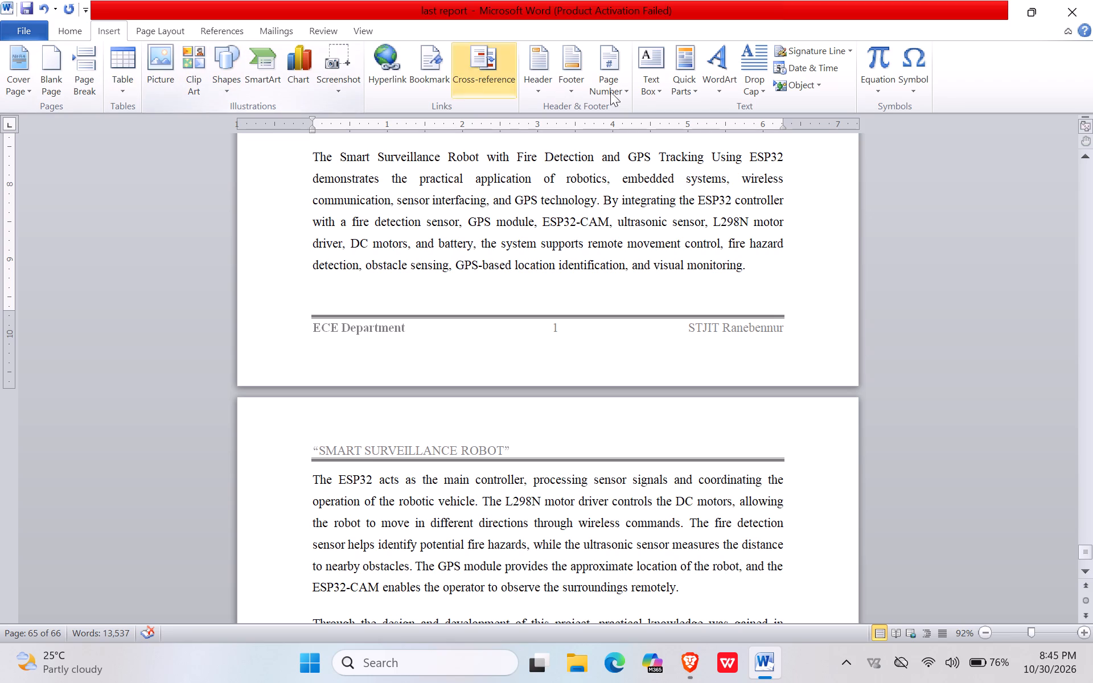
click(569, 92)
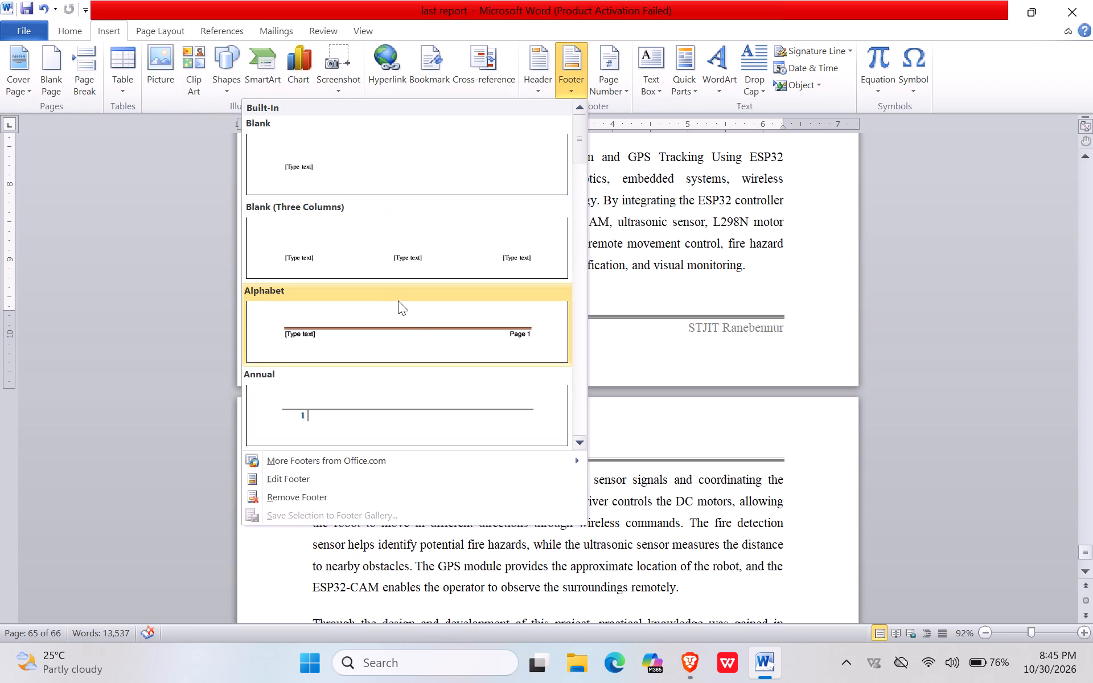
click(408, 319)
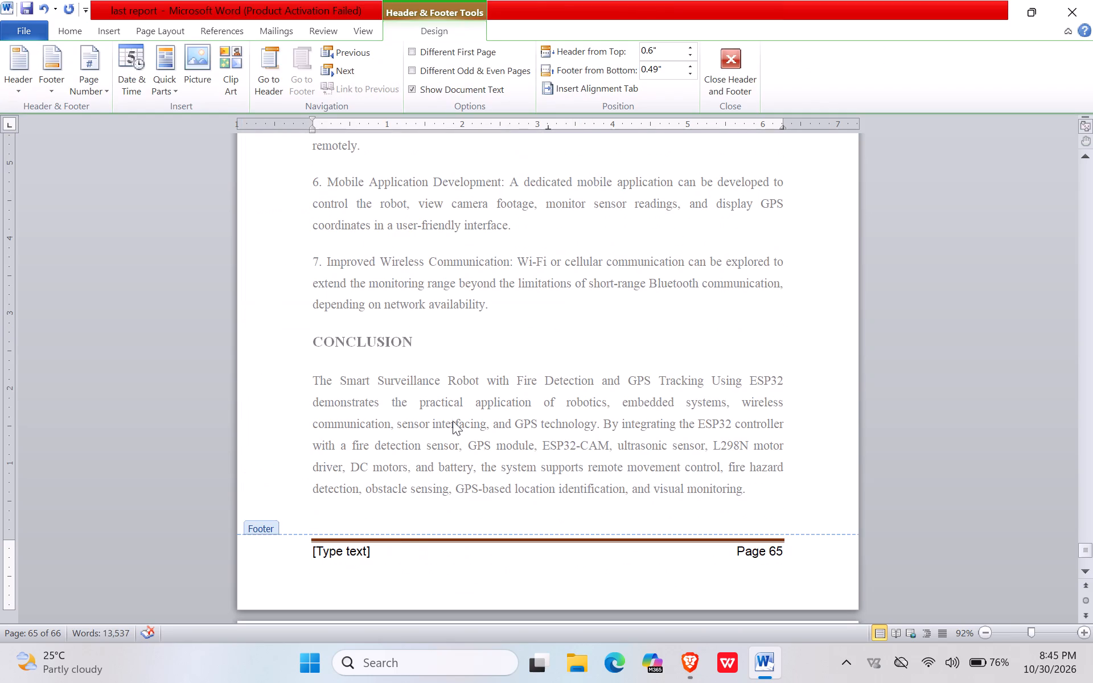
click(367, 552)
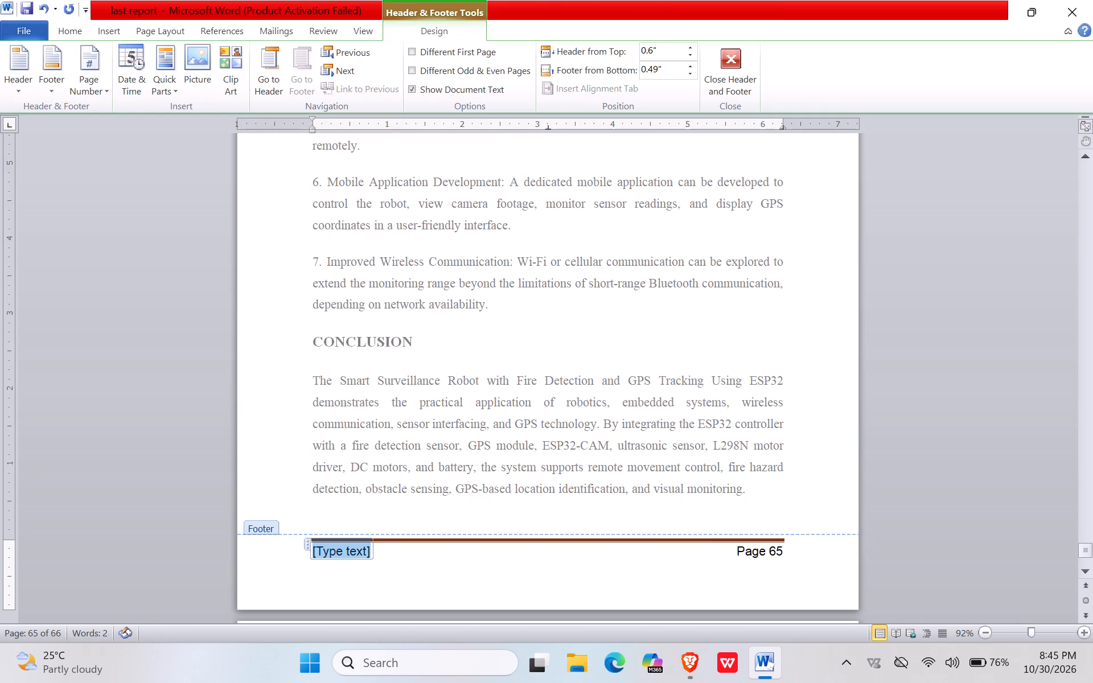
key(BackSpace)
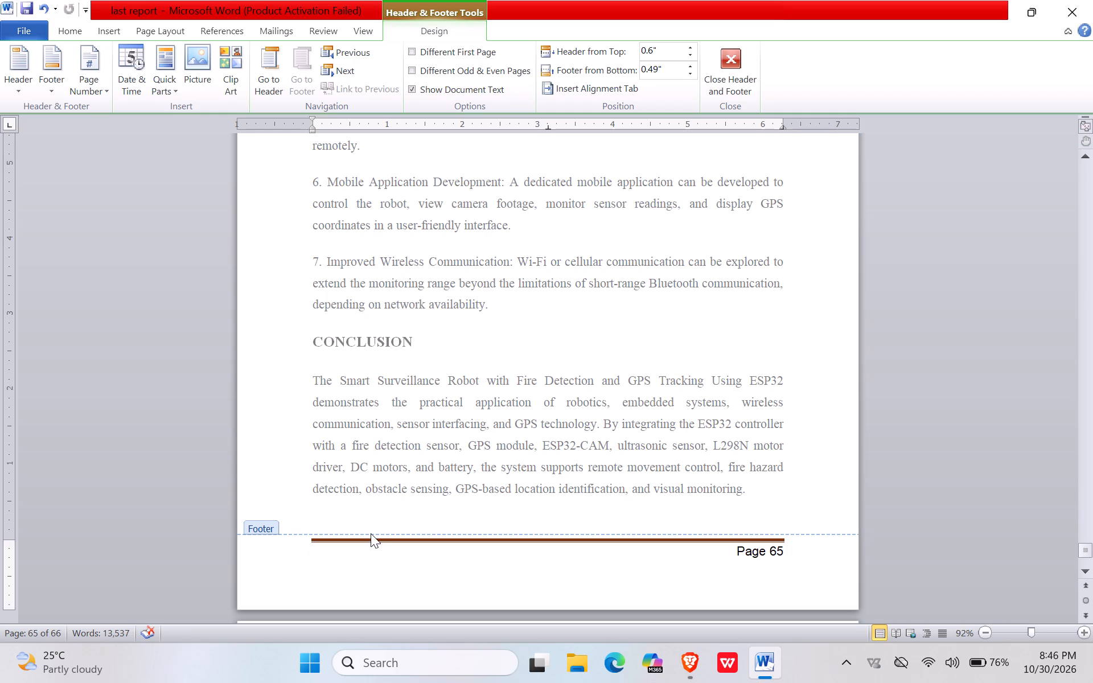
key(shift+e)
text(CE)
Change the font of the ECE footer line to Times New Roman.
click(81, 22)
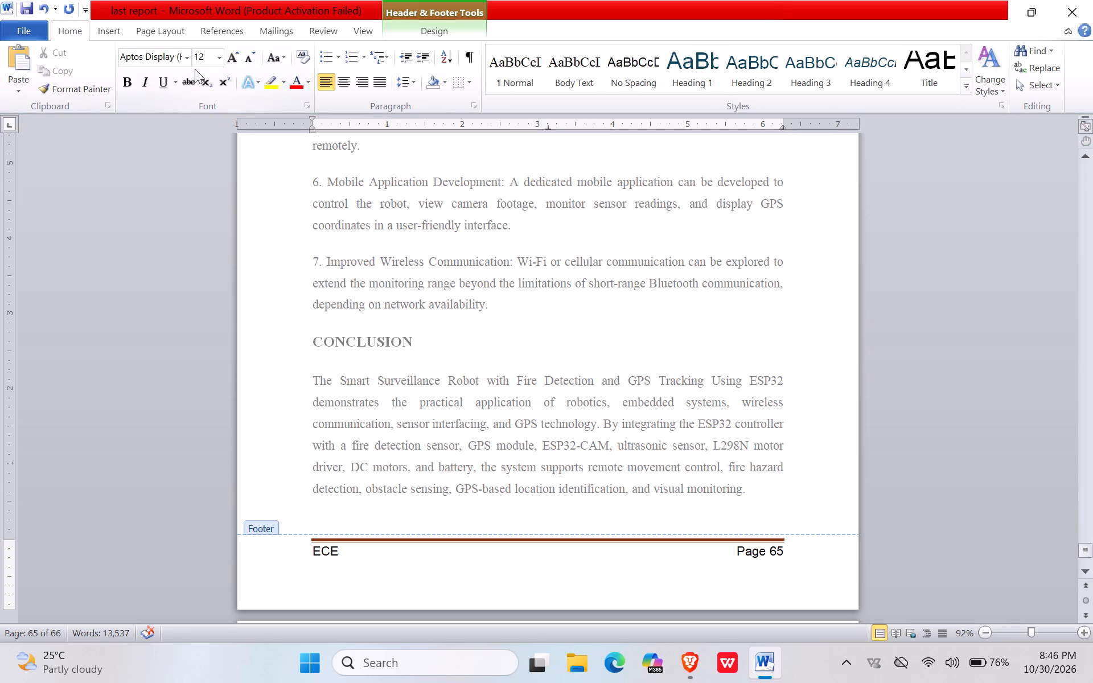
click(187, 62)
click(128, 143)
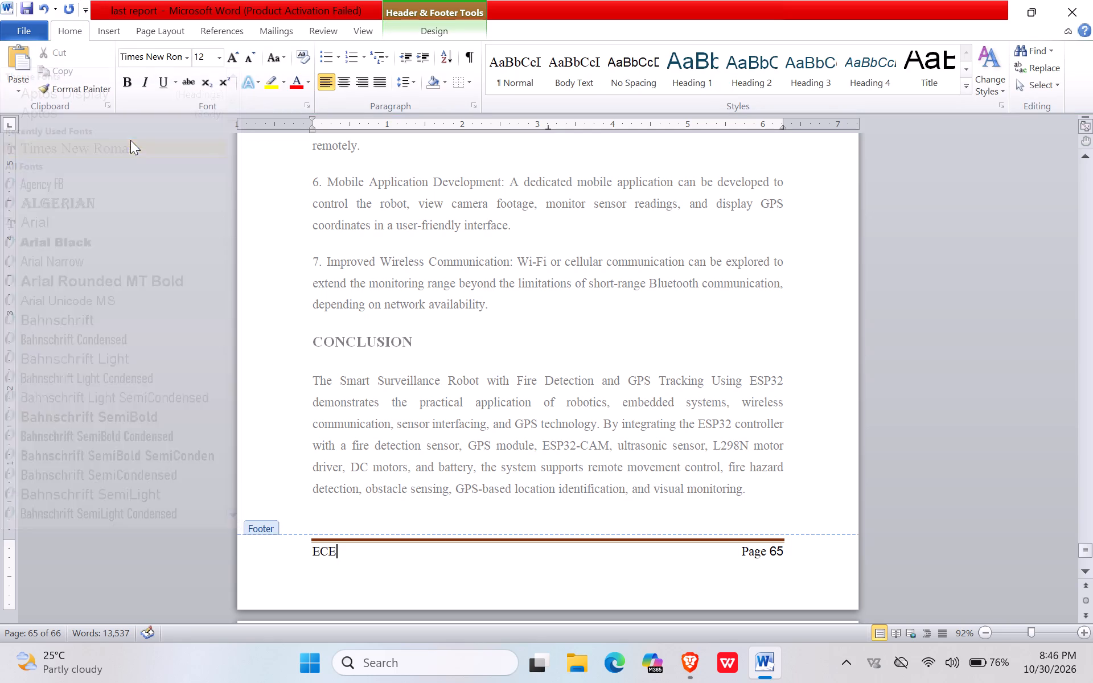
Extend the footer text after ECE so that it reads ECE Department.
key(space)
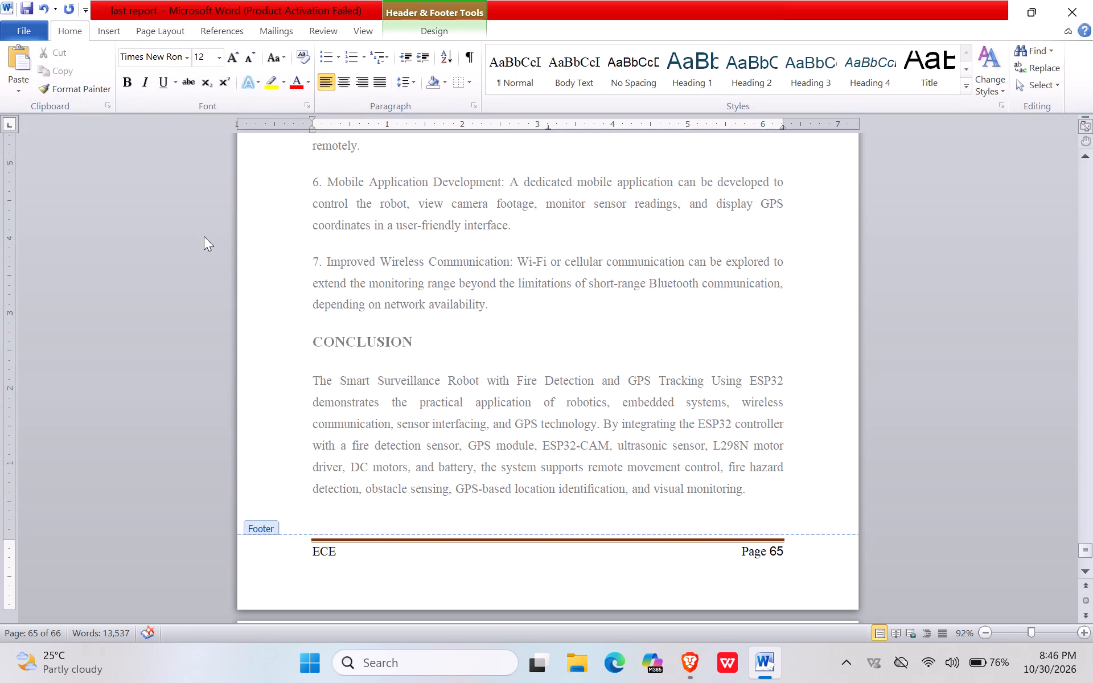
text(De)
key(p)
text(ar)
key(t)
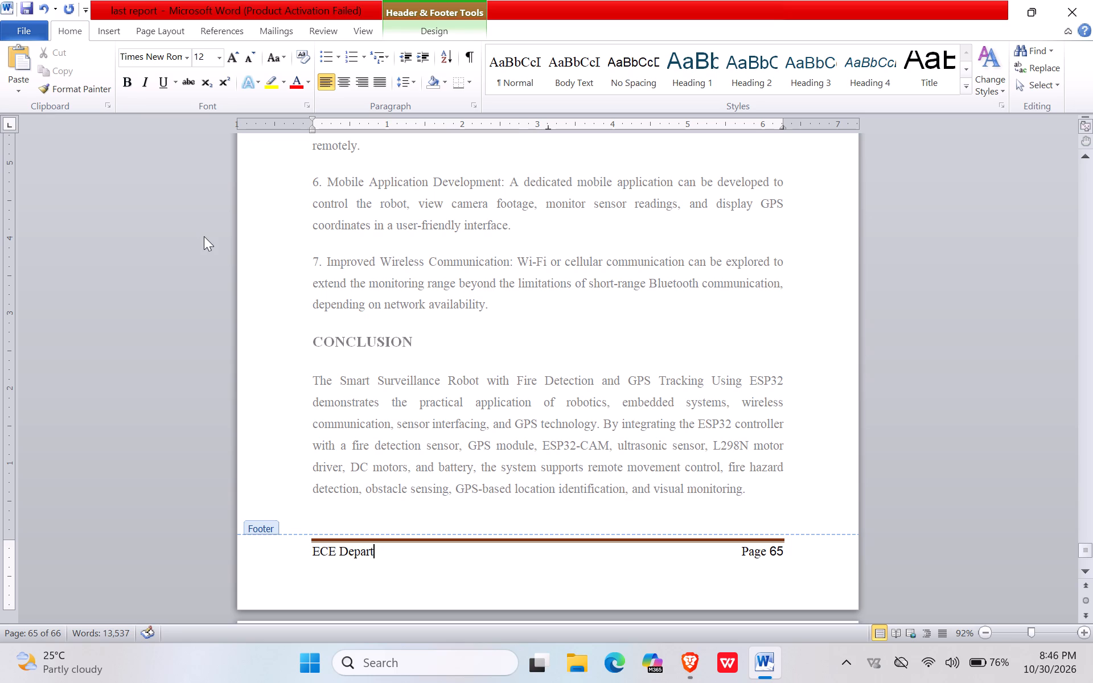
text(ment)
Add a run of blank spaces after the page number in the first page's footer.
click(748, 559)
drag(1087, 547, 1076, 391)
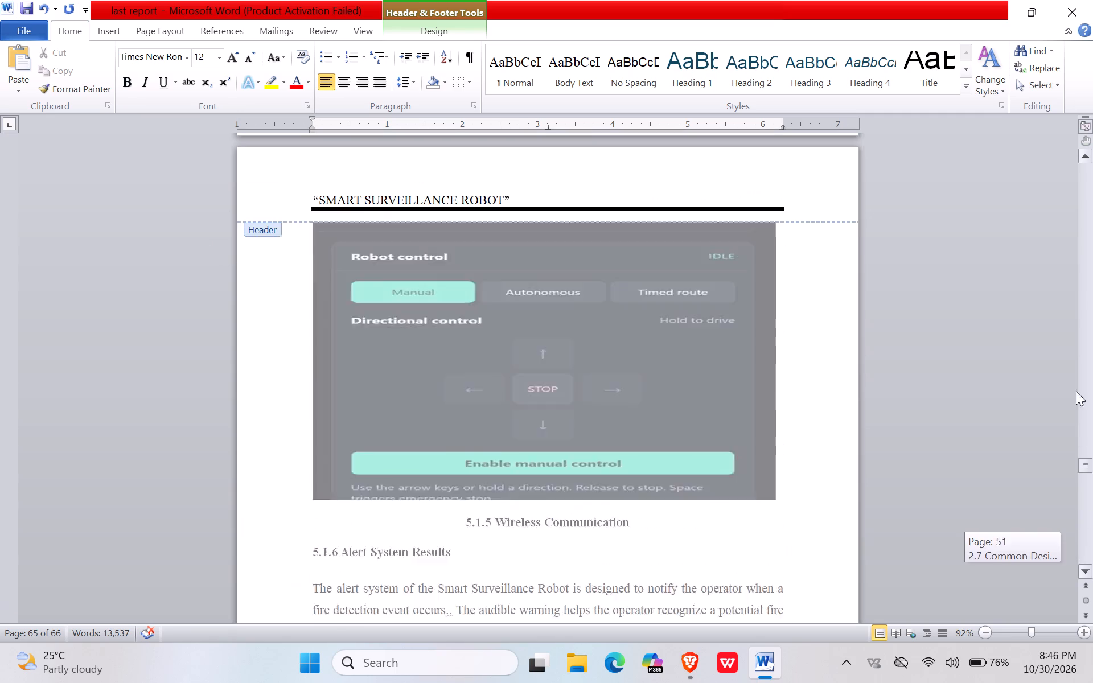
drag(1076, 391, 1062, 117)
scroll(602, 254, down, 6)
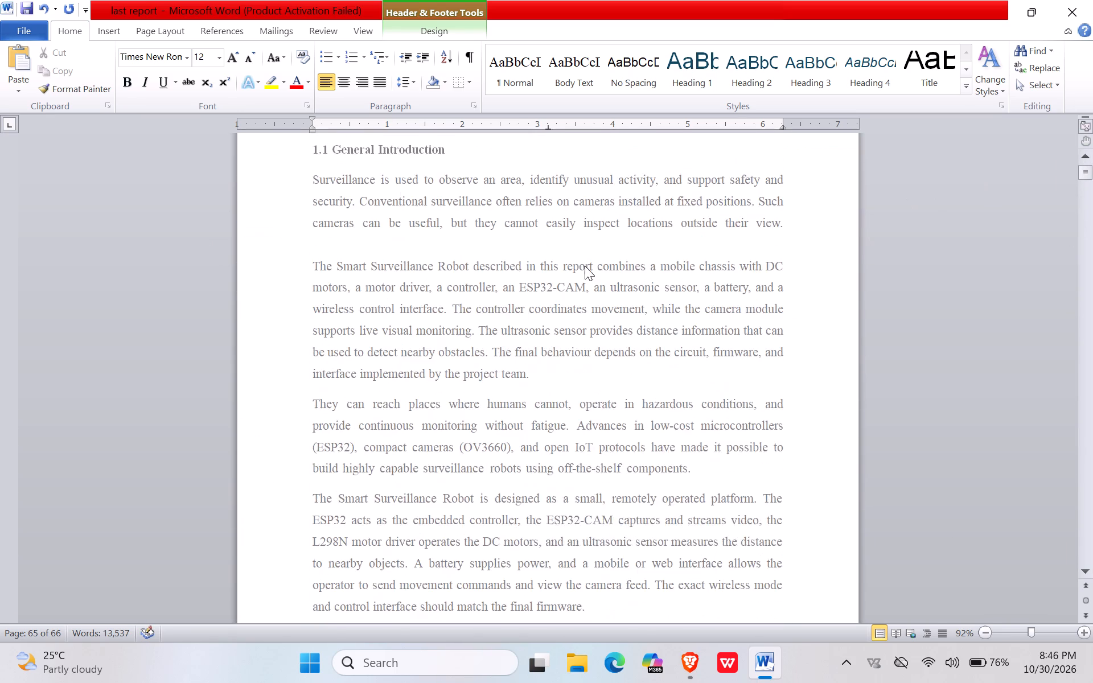
scroll(585, 266, down, 7)
scroll(613, 339, down, 3)
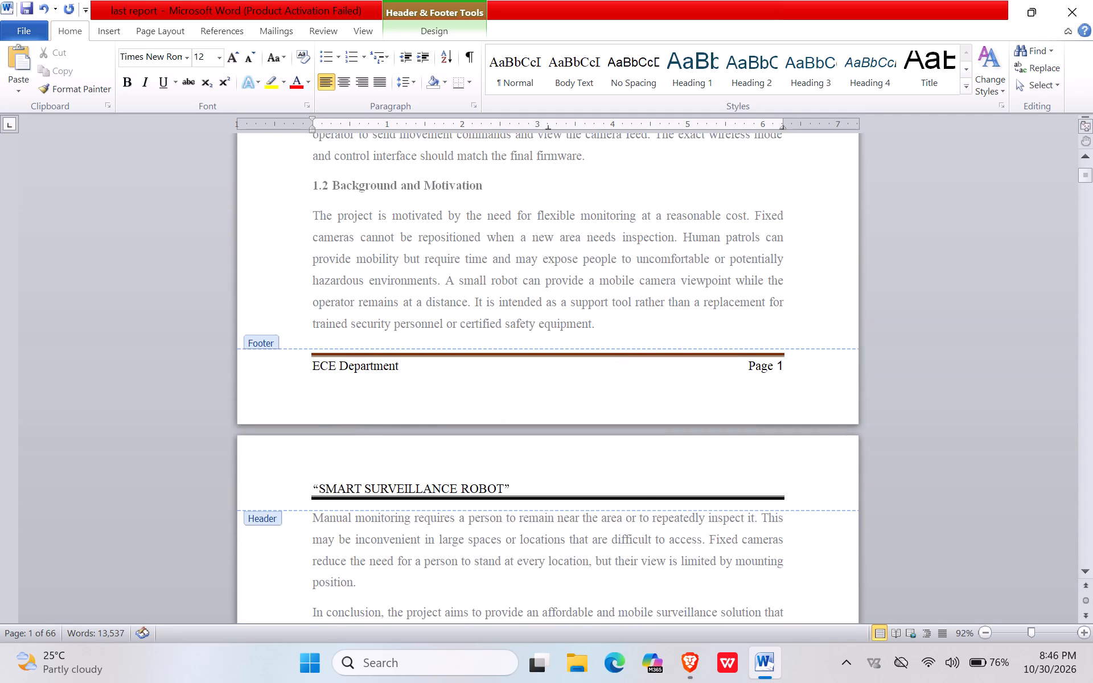
scroll(425, 380, down, 1)
click(789, 331)
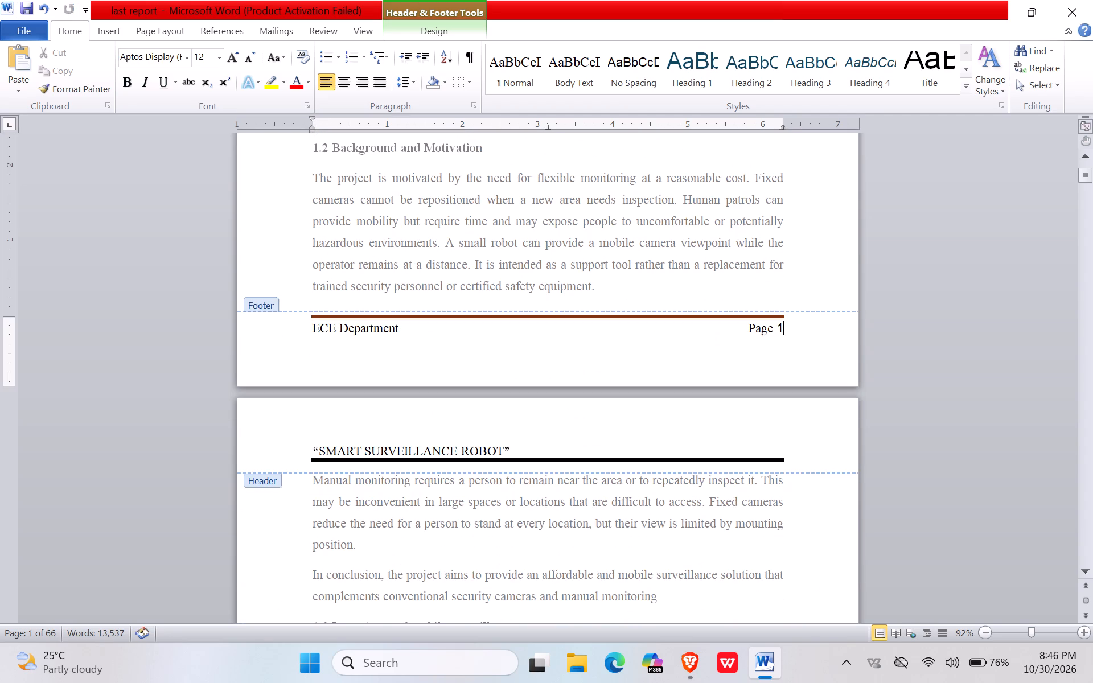
key(space)
key(space)
key(space)
key(space)
key(space)
key(space)
key(space)
key(space)
key(space)
key(space)
key(space)
key(space)
key(space)
key(space)
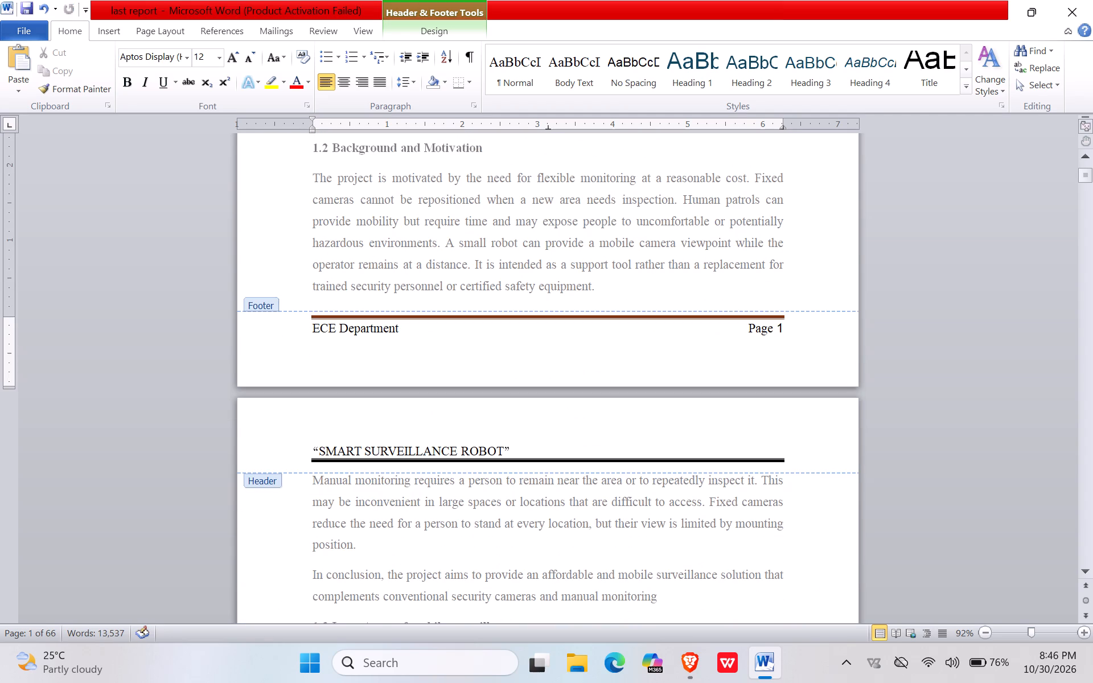
Replace the wide gap before the footer's Page label with spaces, bringing the page number near the middle of the line.
click(786, 331)
click(743, 332)
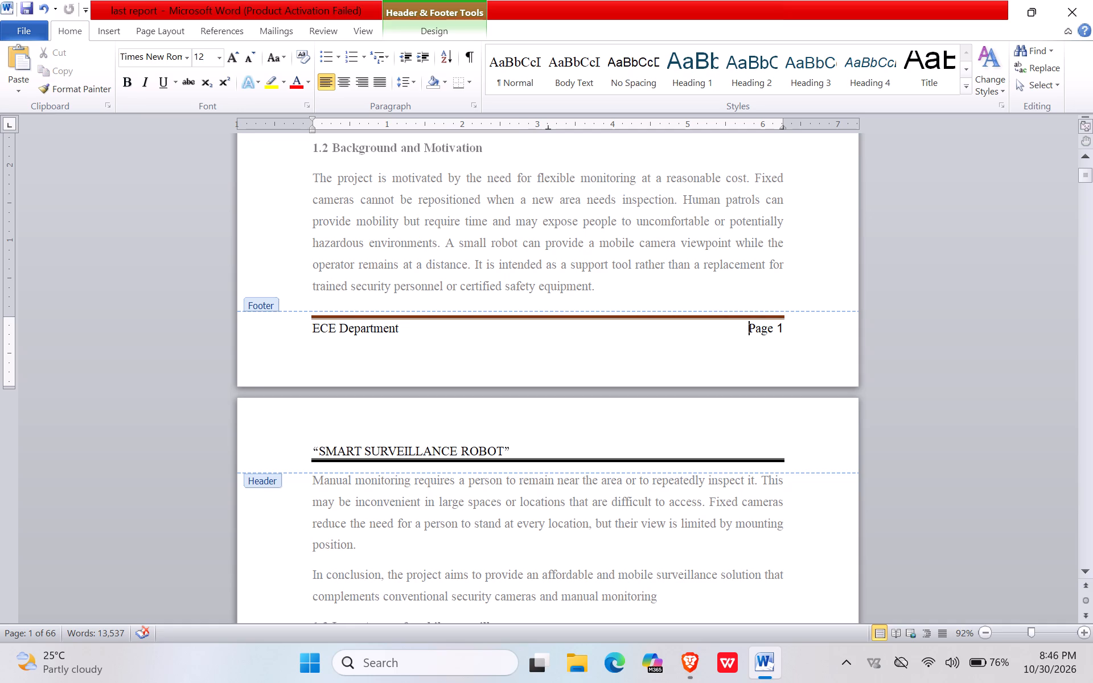
key(BackSpace)
key(BackSpace)
key(space)
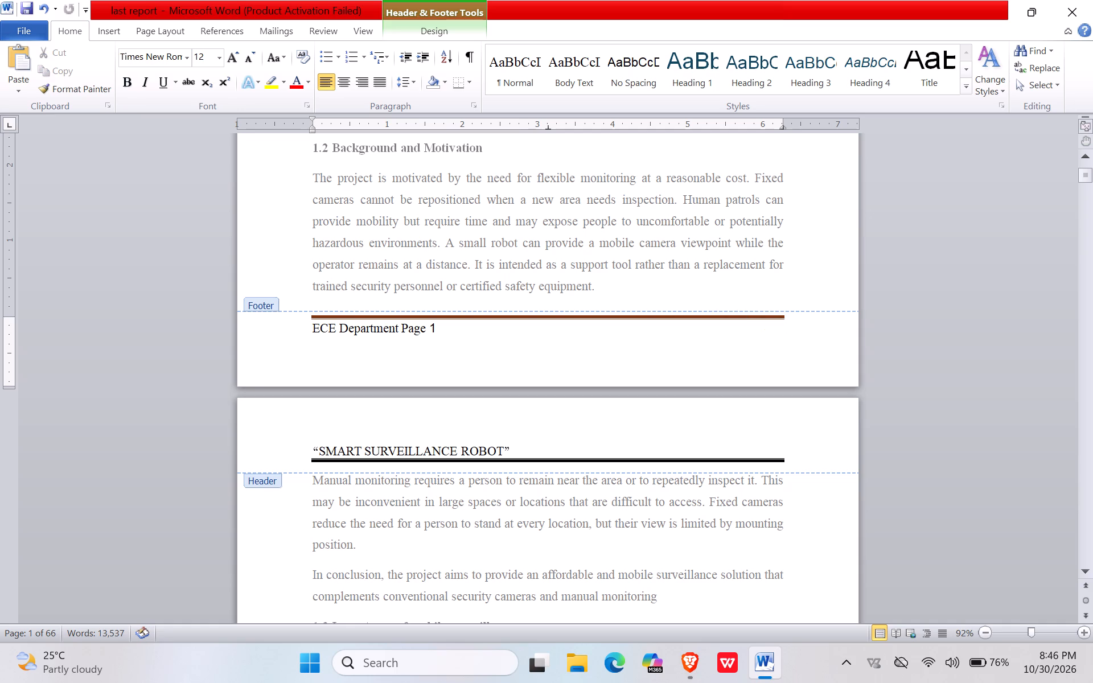
key(space)
key(space)
key(space)
key(space)
key(space)
key(space)
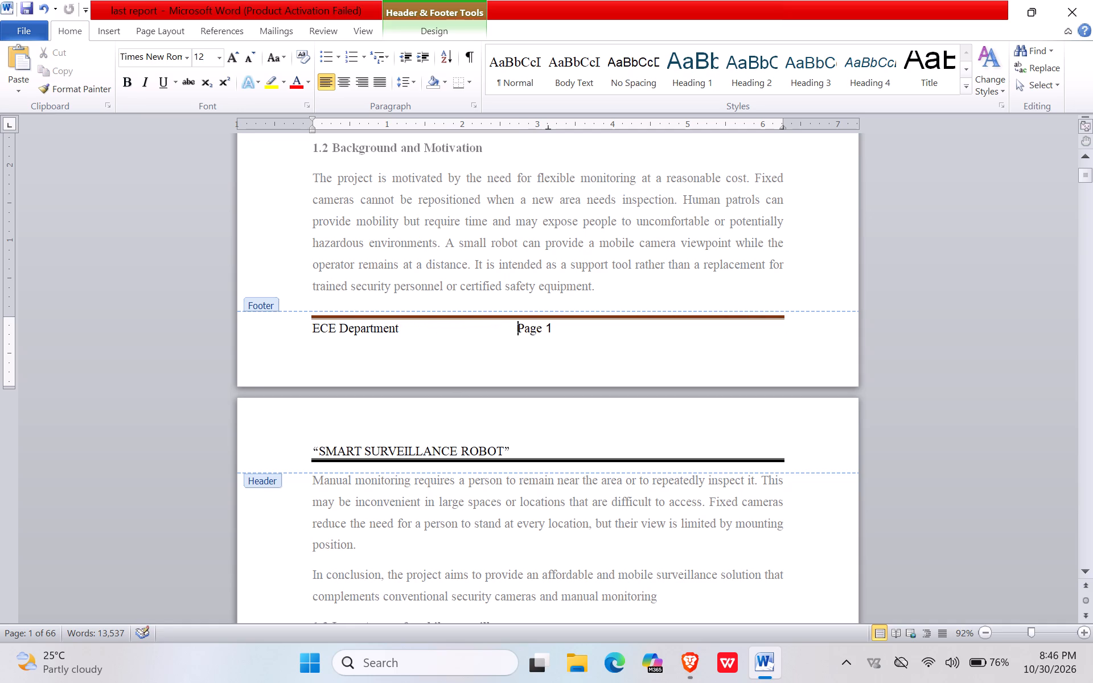
Delete the word Page from the footer, keeping only the automatic page number.
key(Right)
key(Right)
key(Right)
key(Right)
key(Right)
key(Left)
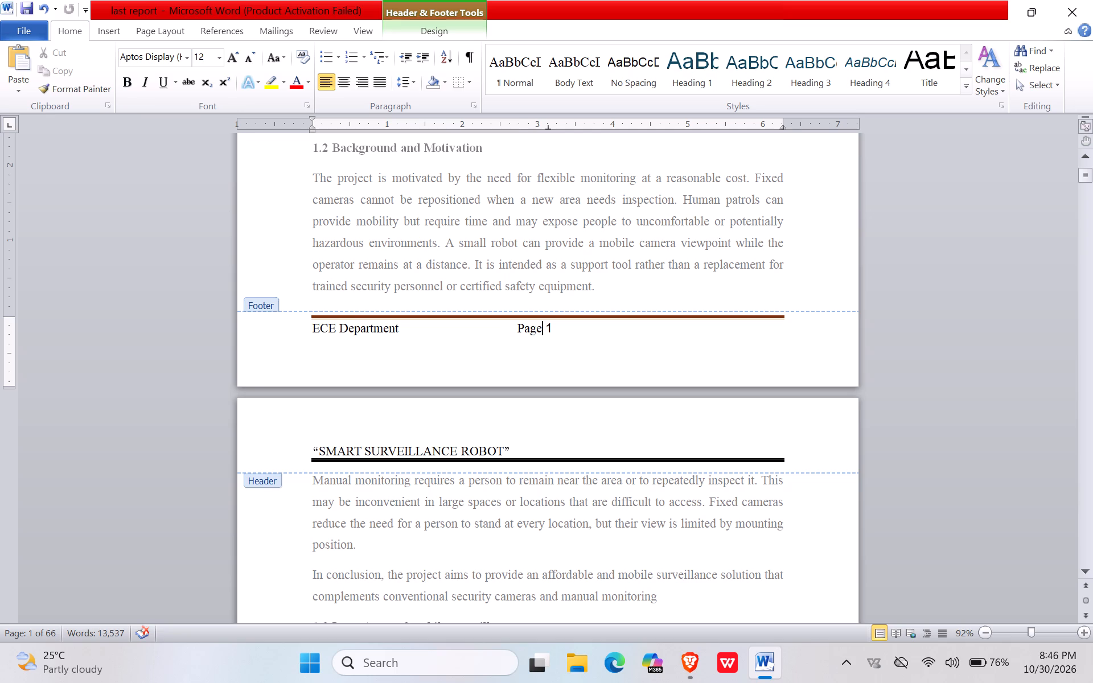
key(BackSpace)
key(BackSpace)
key(BackSpace)
key(BackSpace)
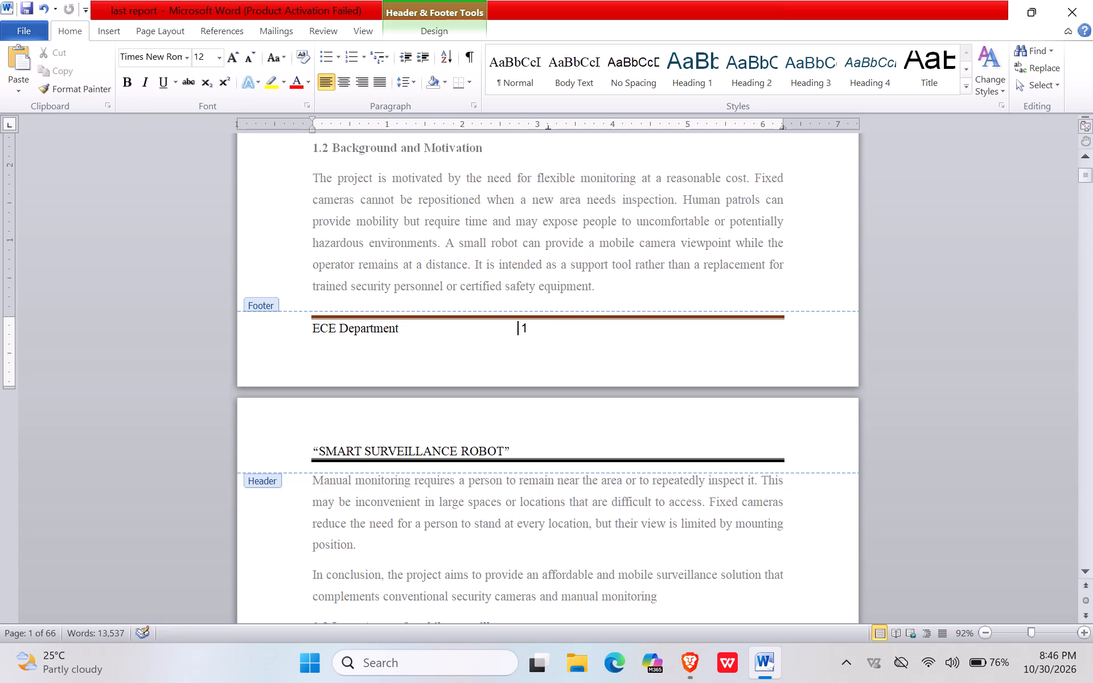
Shift the footer's page number to the centre of the line with additional spaces.
key(space)
key(space)
key(space)
key(space)
key(space)
key(space)
key(space)
key(space)
Add the text STJIT Ranebennur to the footer after the page number.
click(661, 322)
key(shift+s)
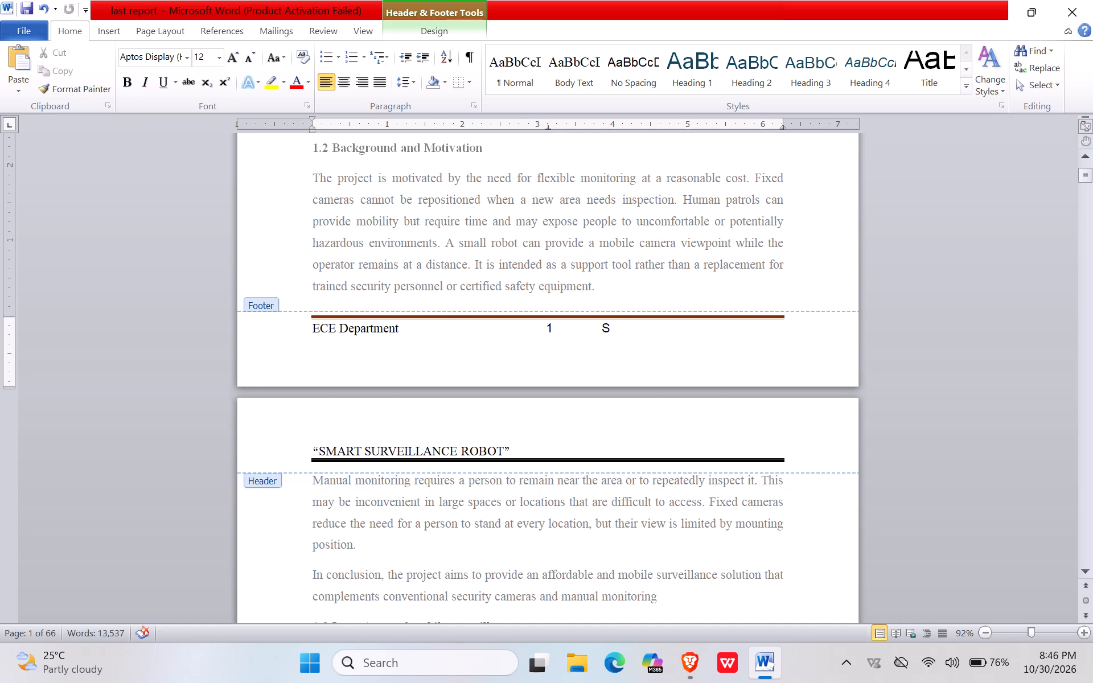
text(TJIT)
key(space)
key(BackSpace)
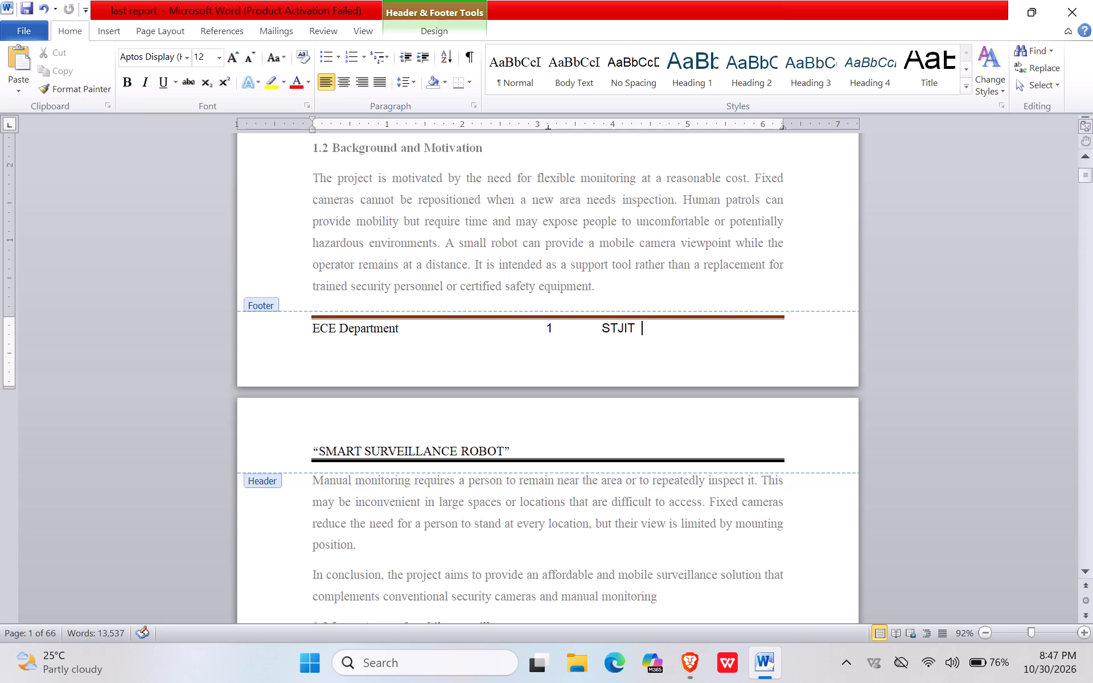
text(Ra)
text(nebennur)
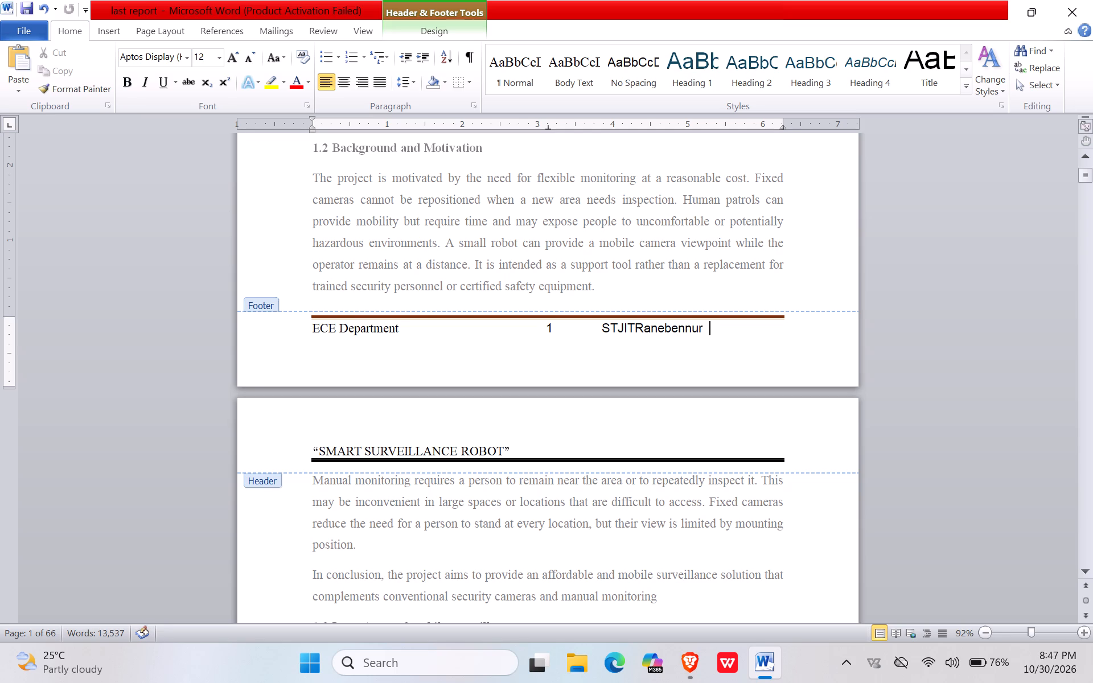
click(636, 325)
key(space)
Change the font of the whole footer line, from ECE Department through STJIT Ranebennur, to Times New Roman.
drag(717, 330, 710, 330)
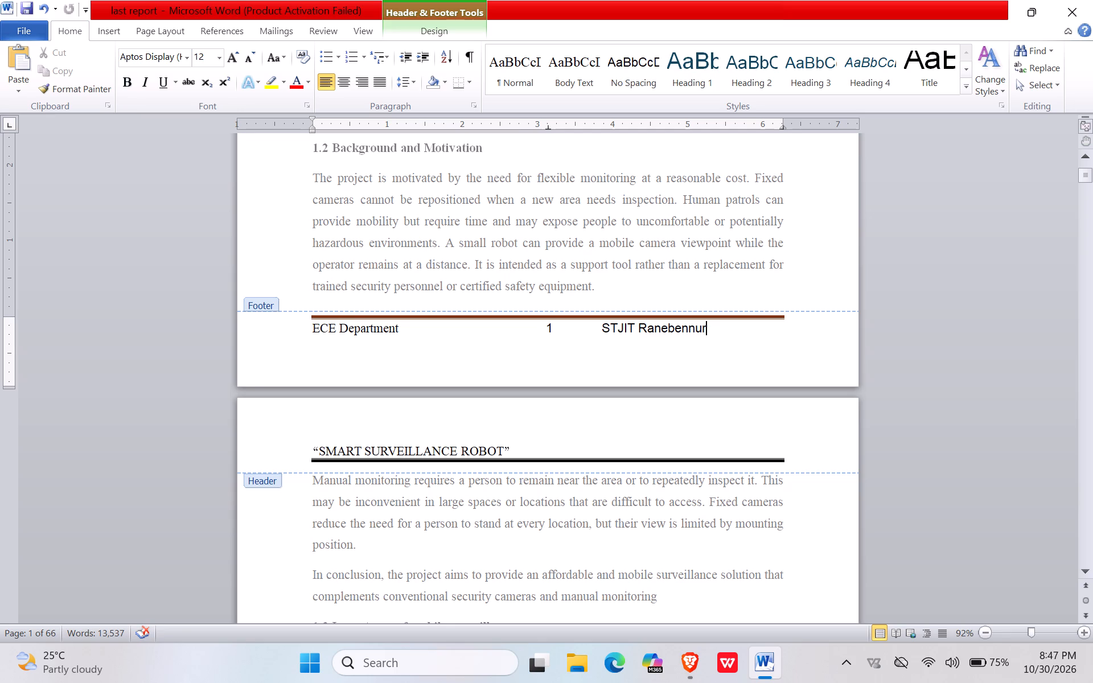
drag(710, 330, 324, 331)
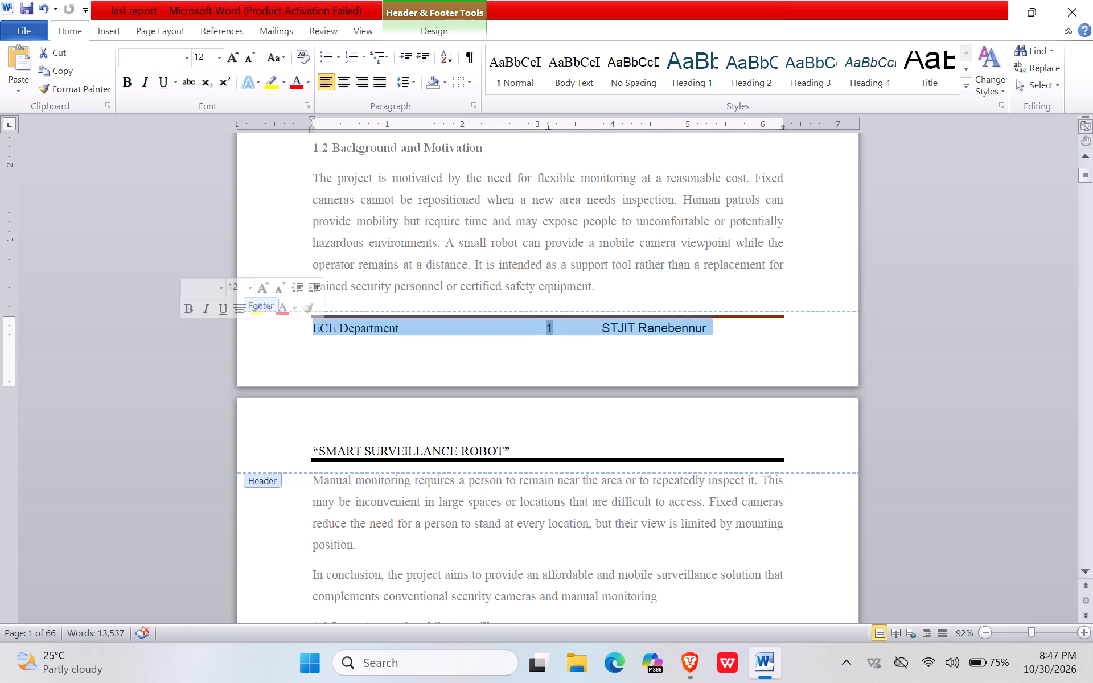
click(216, 58)
click(178, 60)
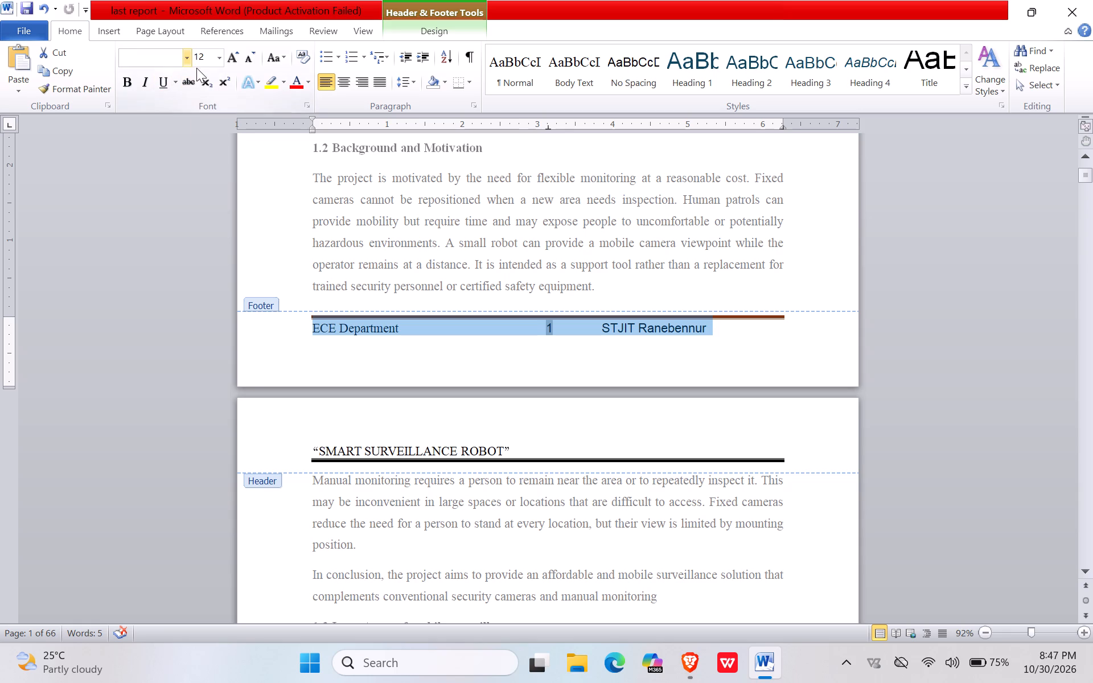
click(192, 64)
click(190, 61)
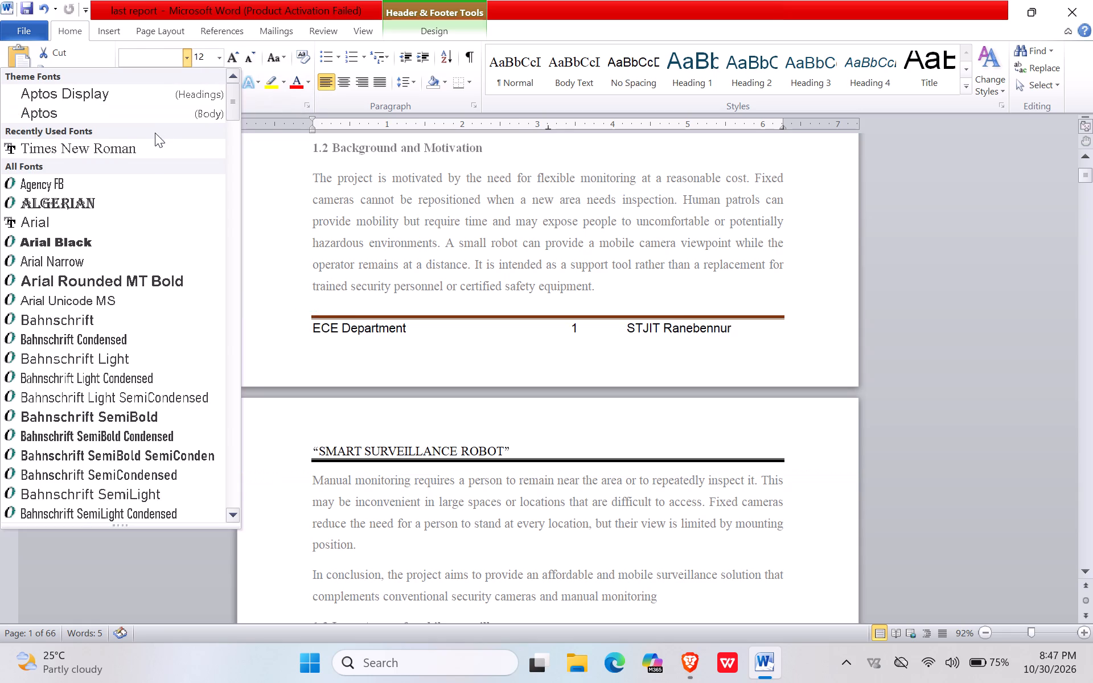
click(162, 147)
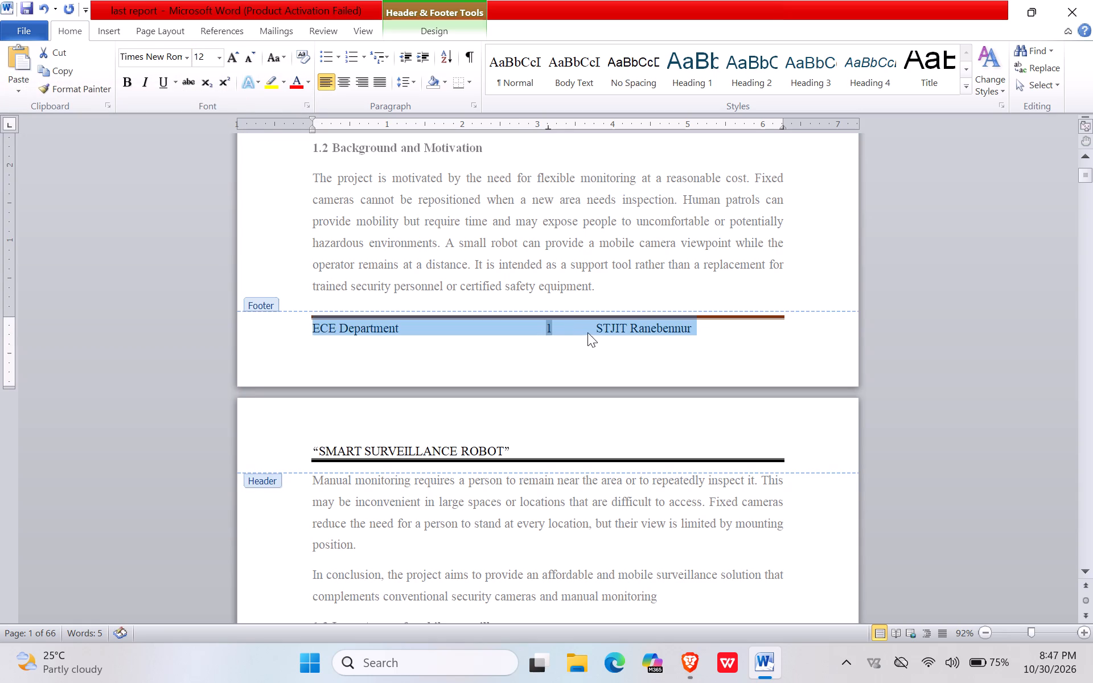
Push STJIT Ranebennur to the footer's right margin by adding spaces in front of it.
click(591, 326)
key(space)
key(space)
key(space)
key(space)
key(space)
key(space)
key(space)
key(space)
key(space)
key(space)
key(space)
key(space)
key(space)
key(space)
key(space)
key(space)
key(space)
key(space)
key(space)
key(space)
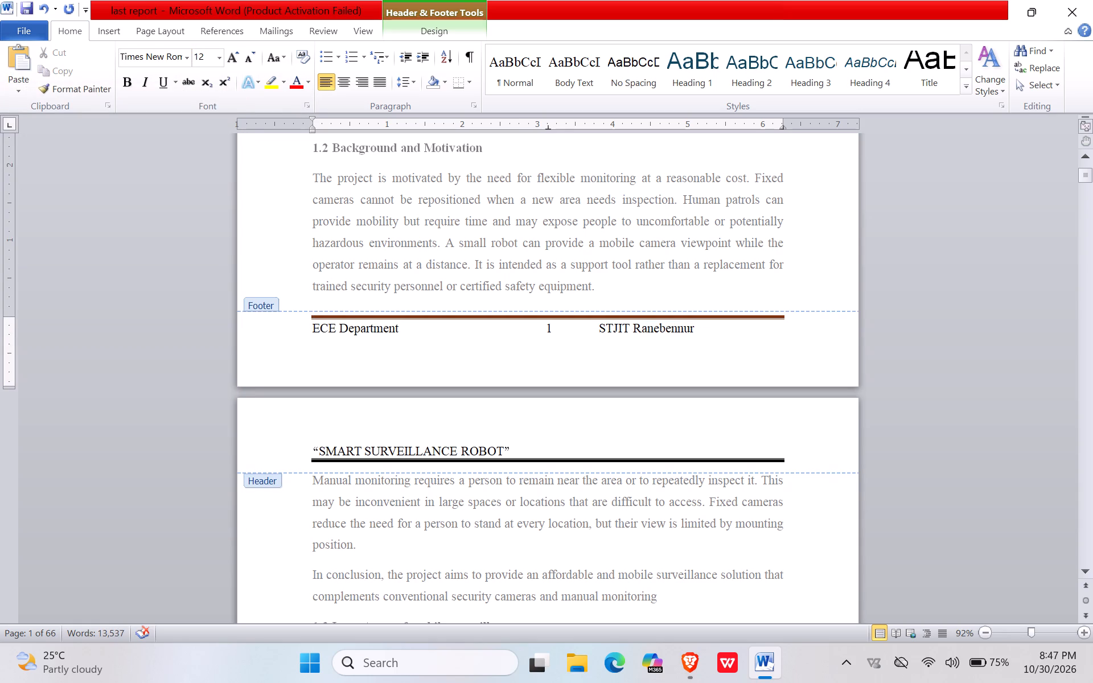
key(space)
key(space)
key(space)
key(space)
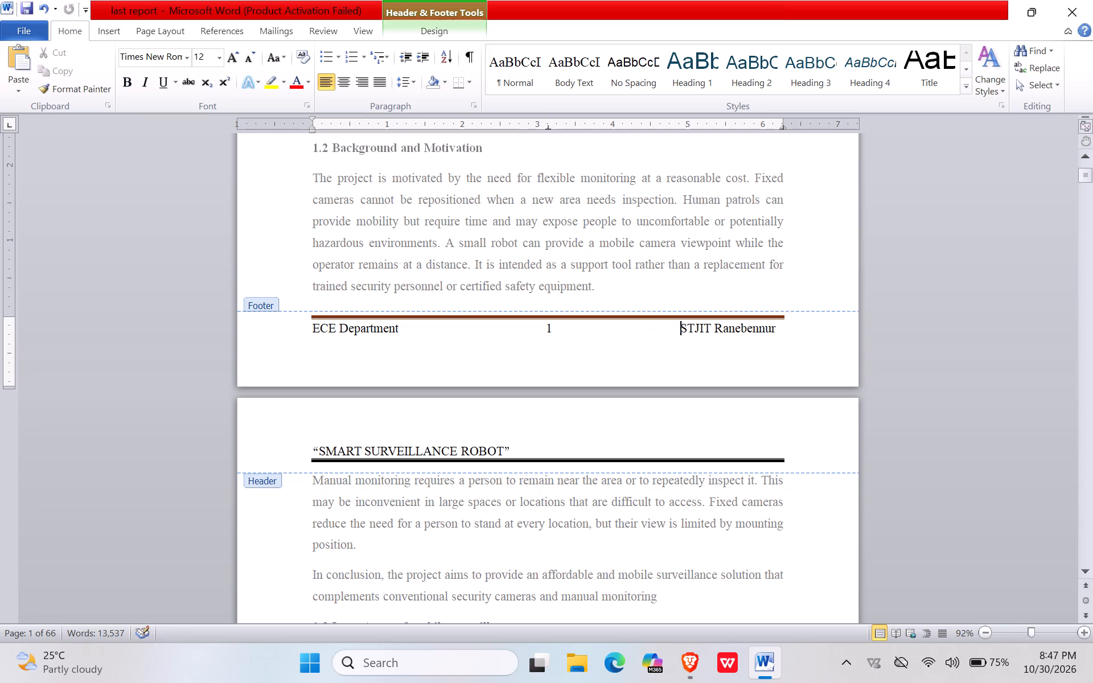
key(space)
key(space)
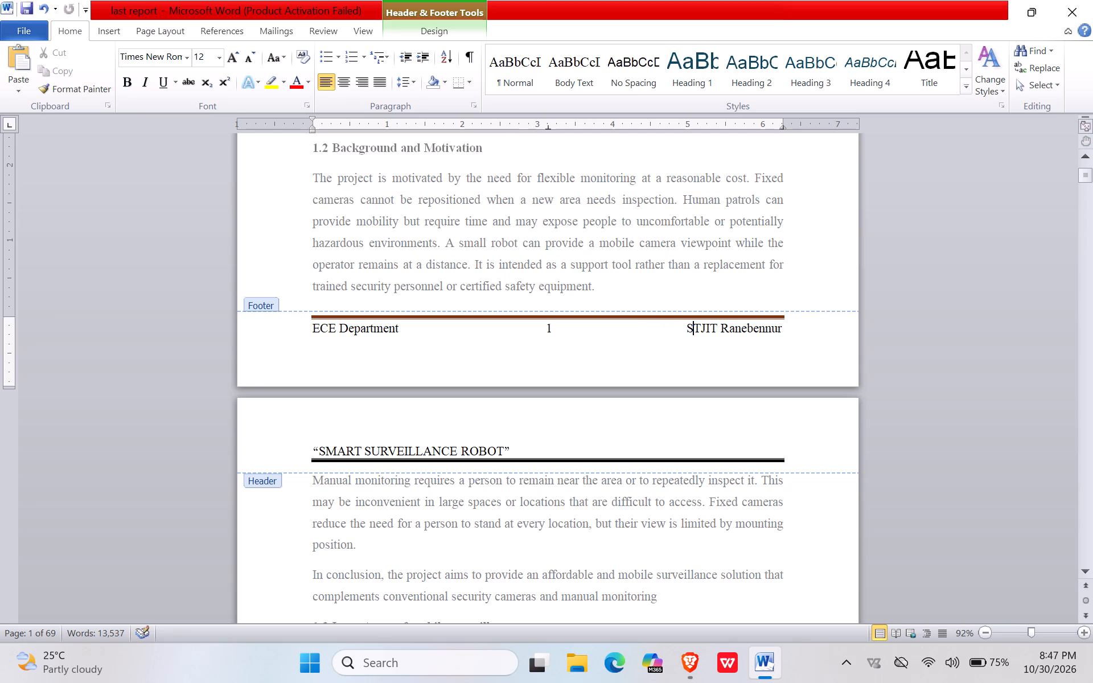
Check the footer on the following pages and leave footer editing to return to the body text.
scroll(605, 327, down, 20)
scroll(605, 327, down, 1)
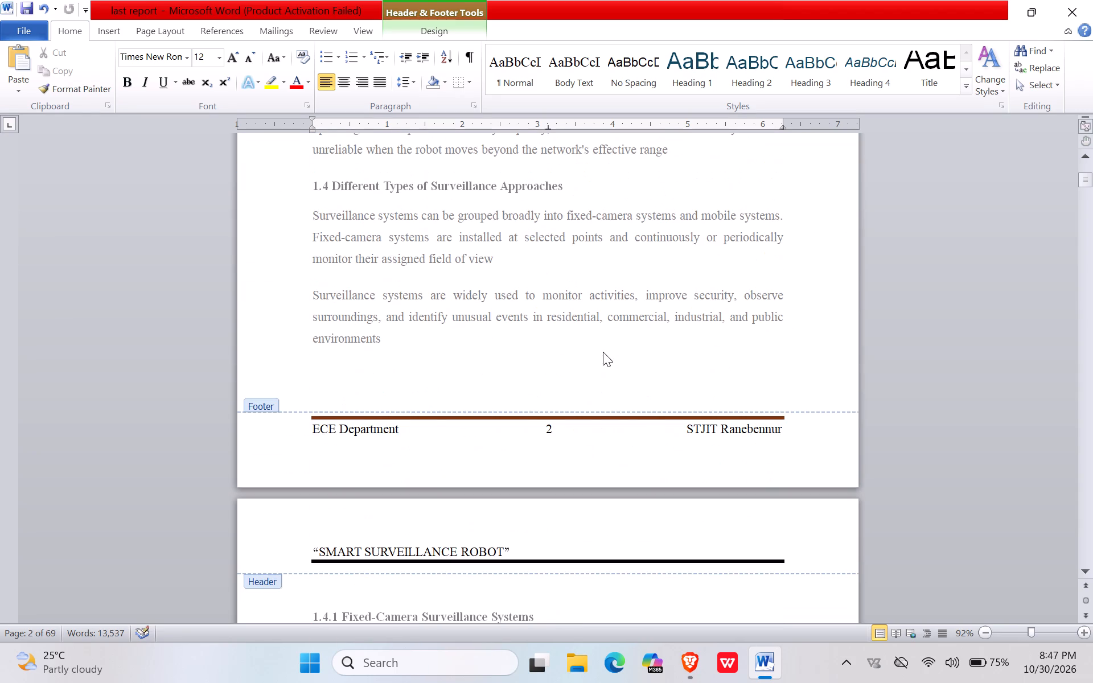
scroll(602, 352, down, 4)
scroll(543, 378, down, 5)
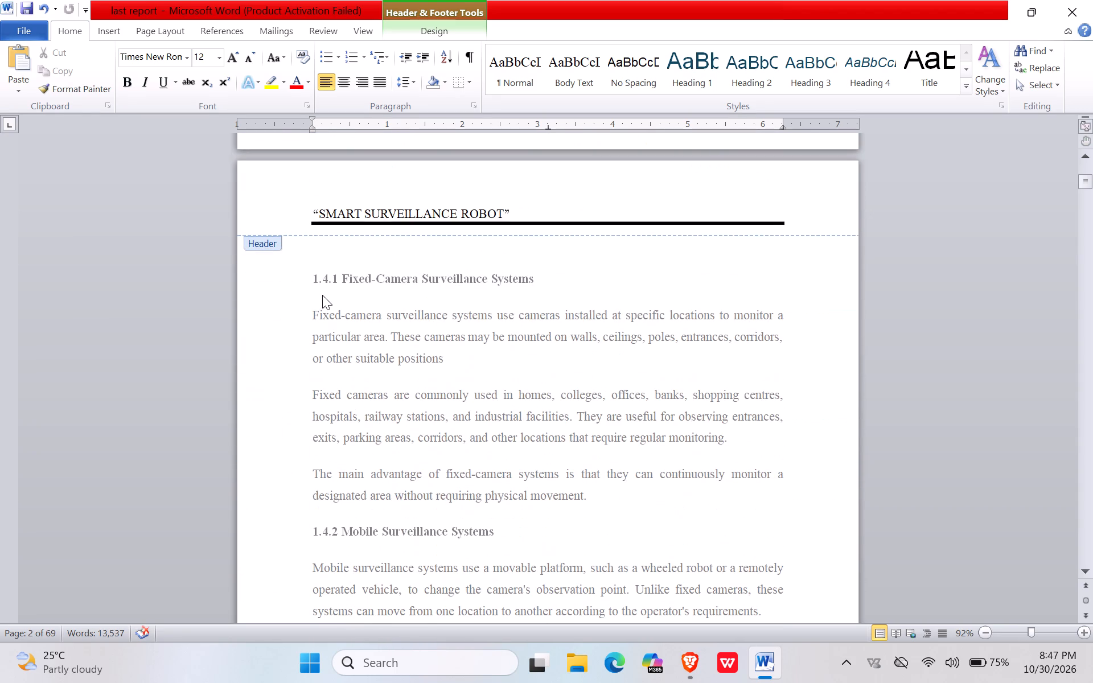
click(321, 295)
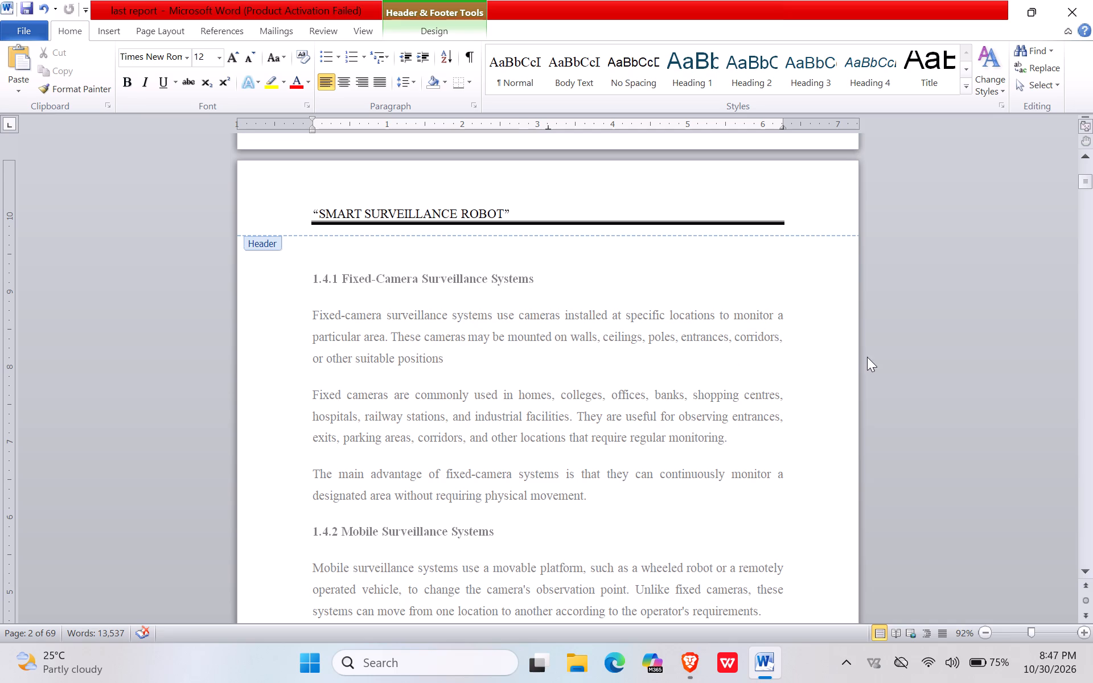
double_click(871, 355)
triple_click(776, 363)
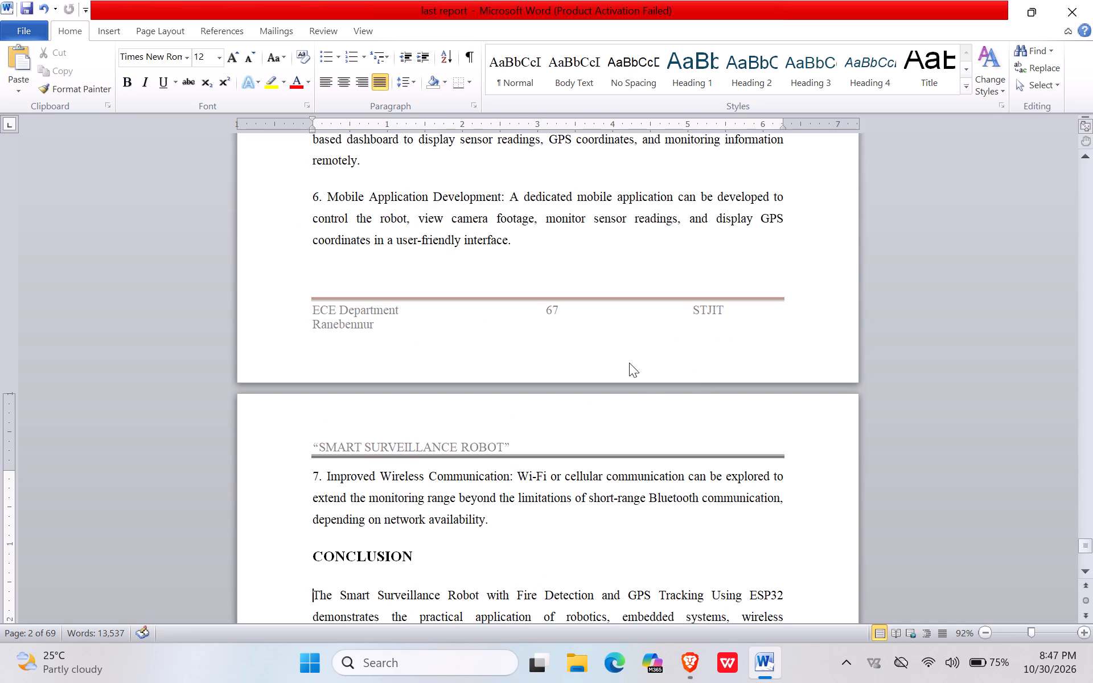
Examine the footer layout on the report's final pages, from the future improvements back to the Disadvantages section.
scroll(519, 317, up, 4)
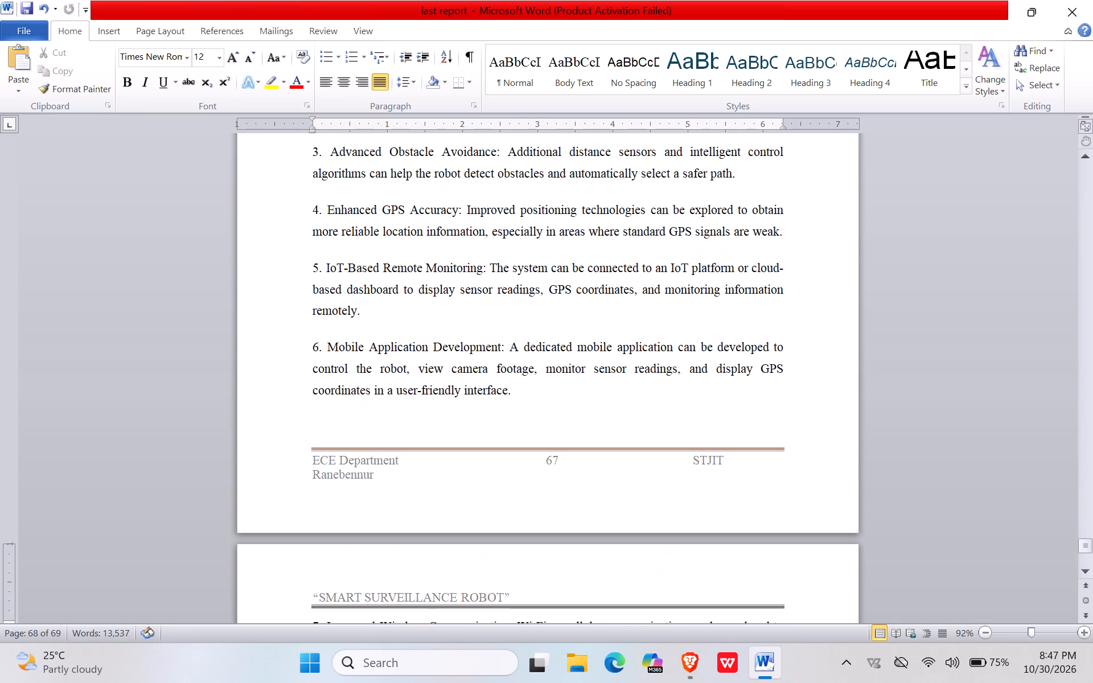
click(530, 309)
scroll(528, 335, up, 1)
scroll(528, 335, down, 6)
scroll(528, 338, up, 5)
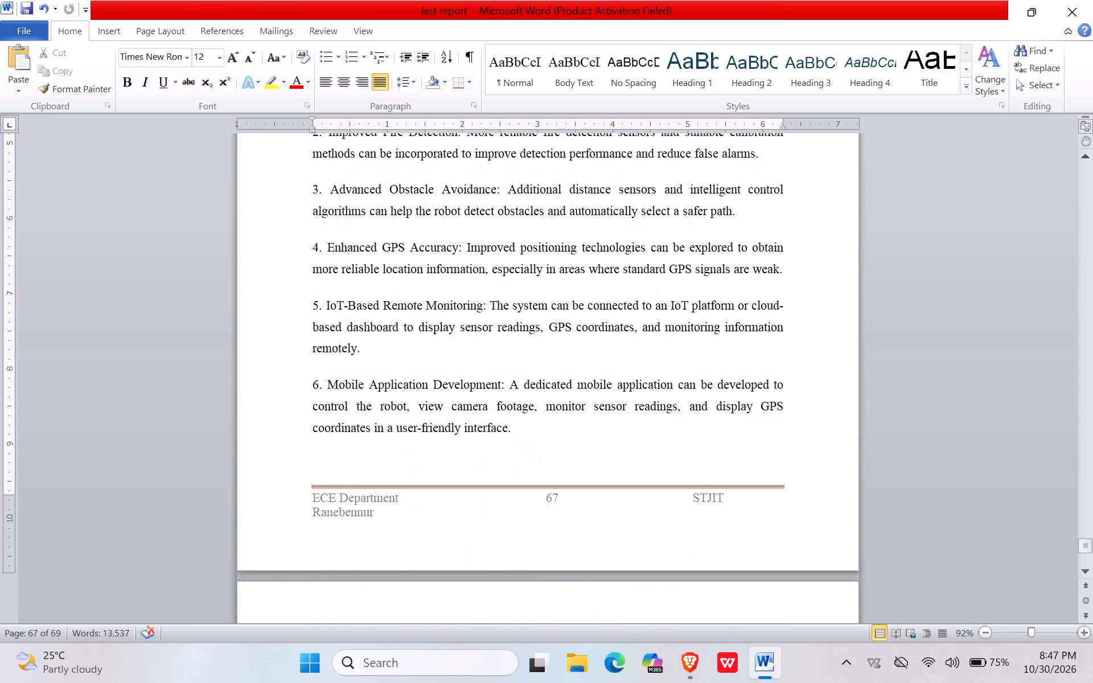
scroll(528, 337, up, 19)
scroll(537, 317, up, 5)
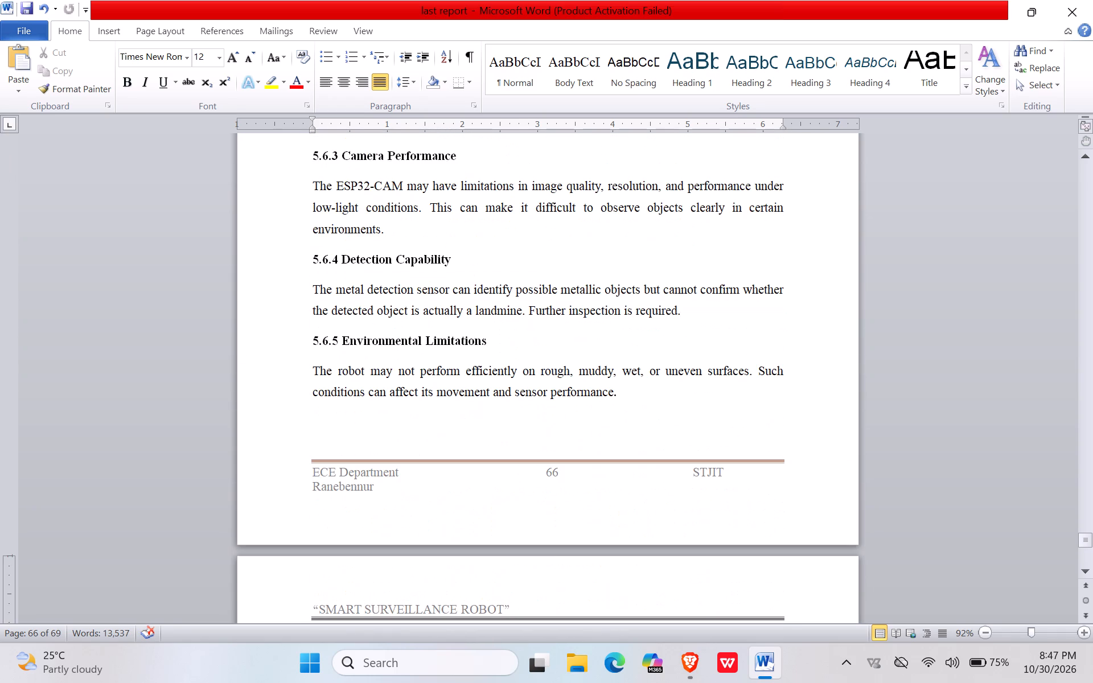
scroll(538, 324, up, 16)
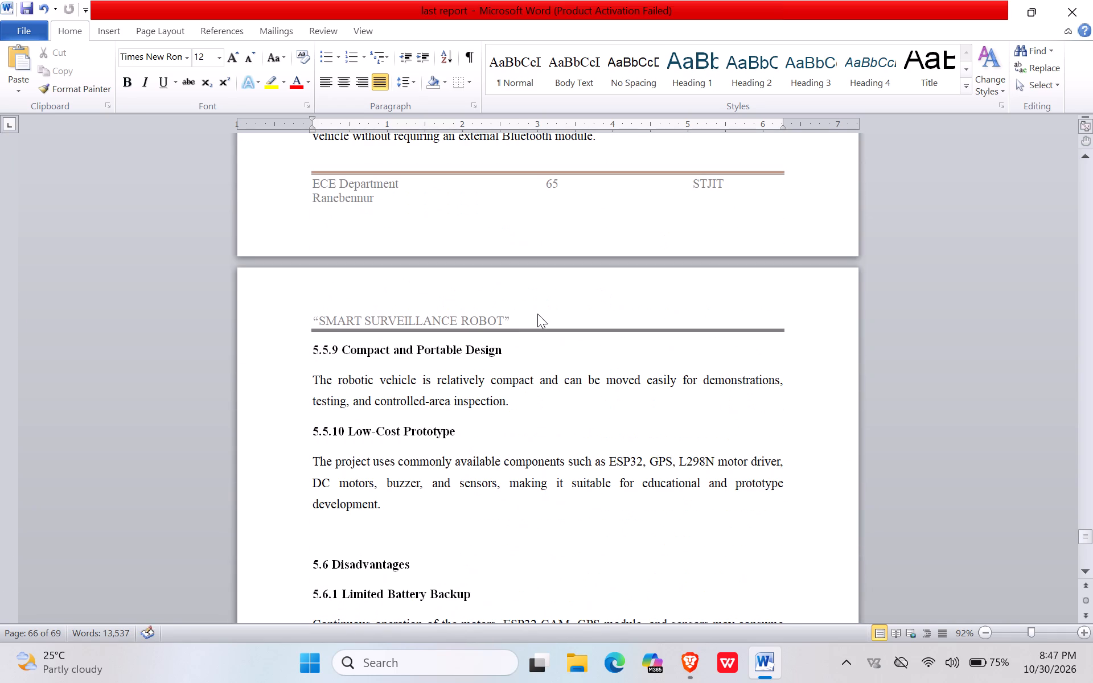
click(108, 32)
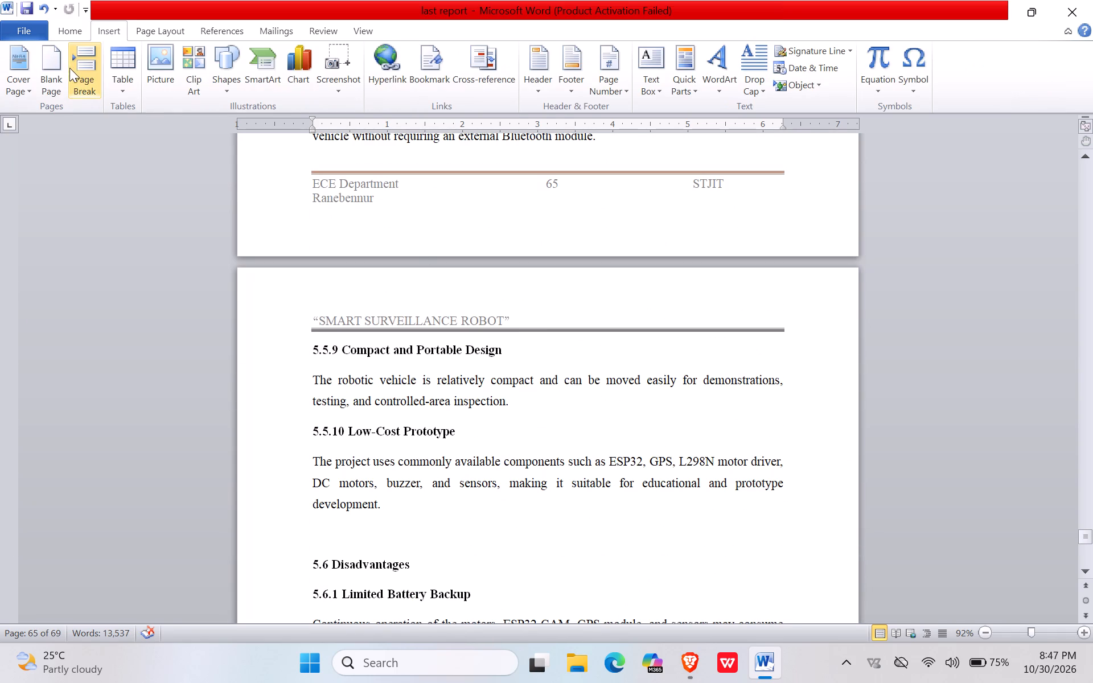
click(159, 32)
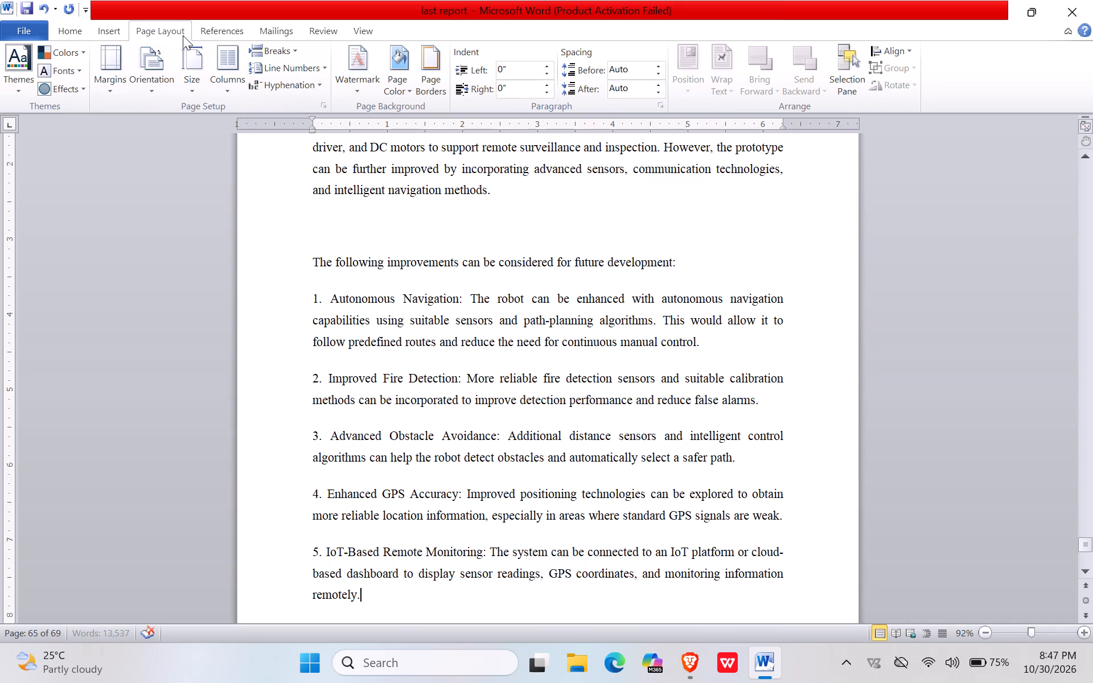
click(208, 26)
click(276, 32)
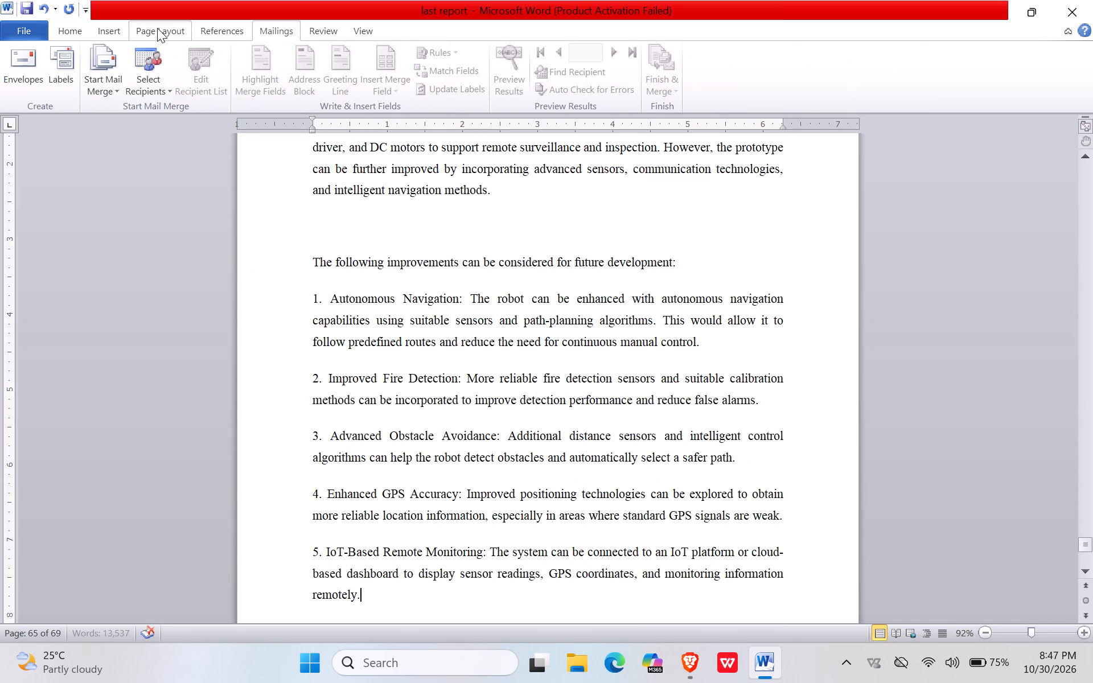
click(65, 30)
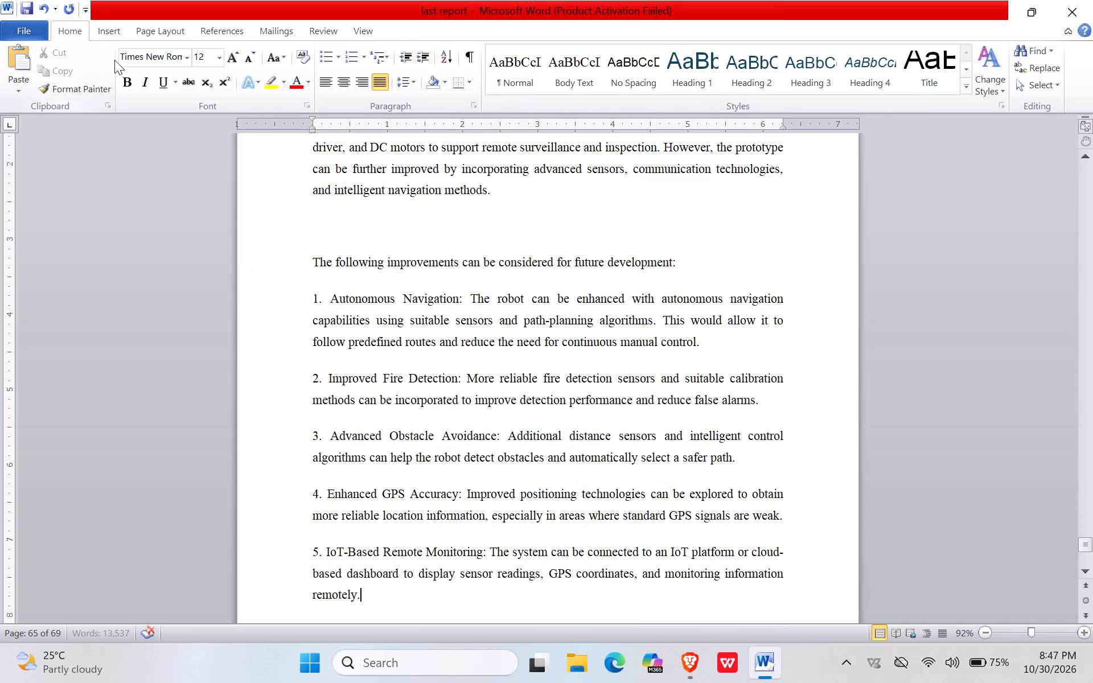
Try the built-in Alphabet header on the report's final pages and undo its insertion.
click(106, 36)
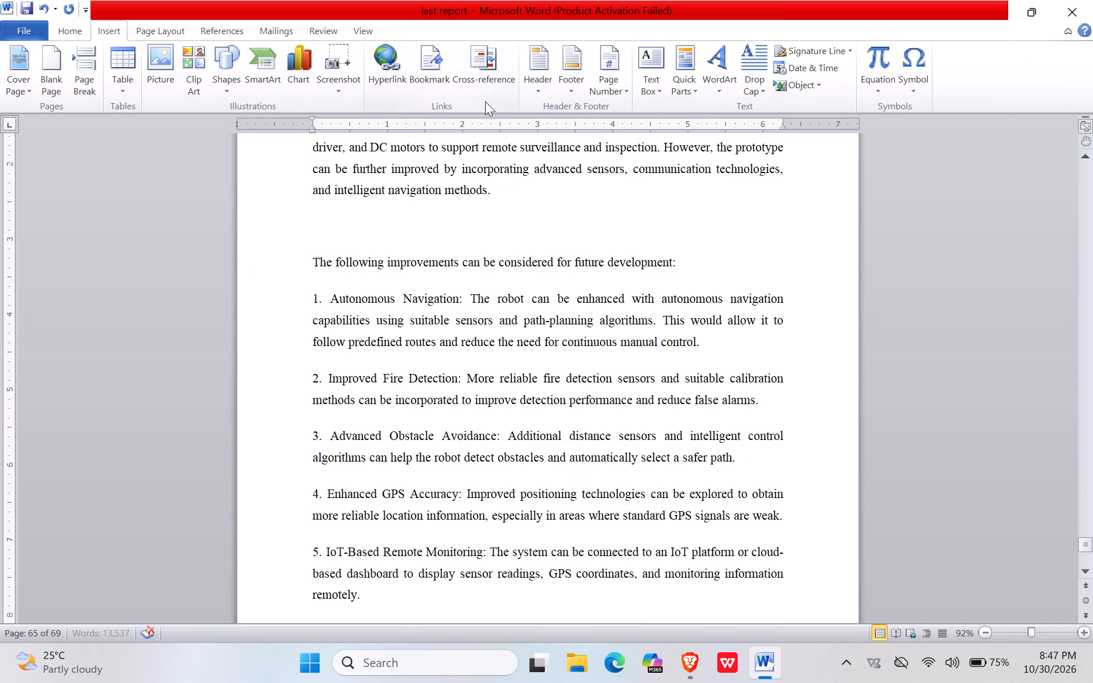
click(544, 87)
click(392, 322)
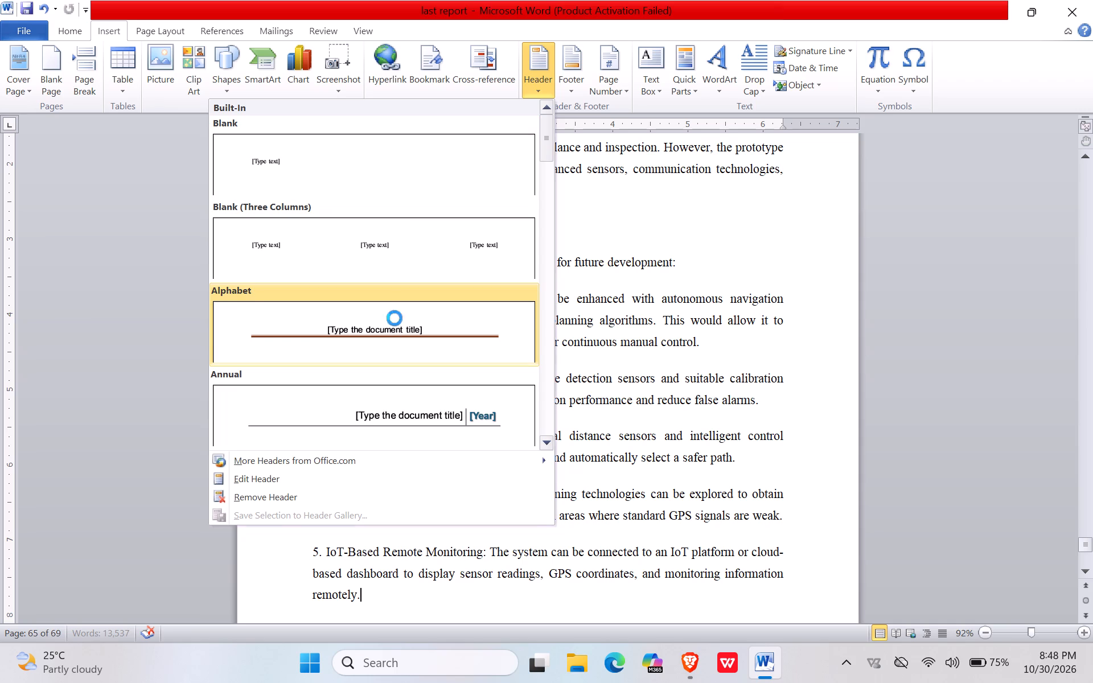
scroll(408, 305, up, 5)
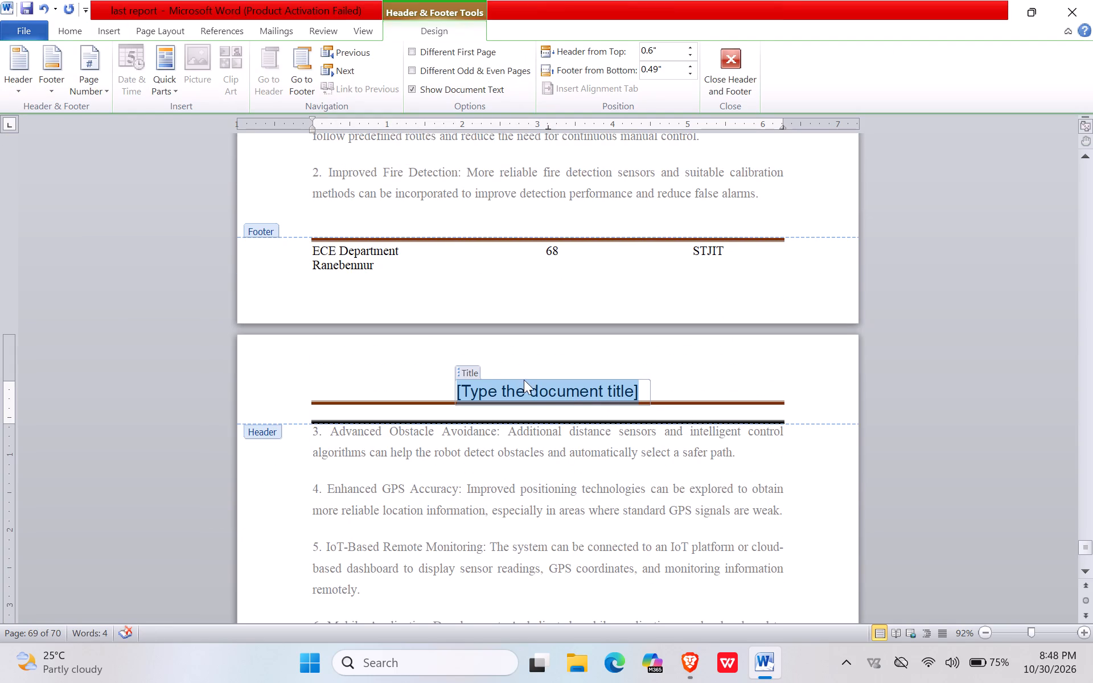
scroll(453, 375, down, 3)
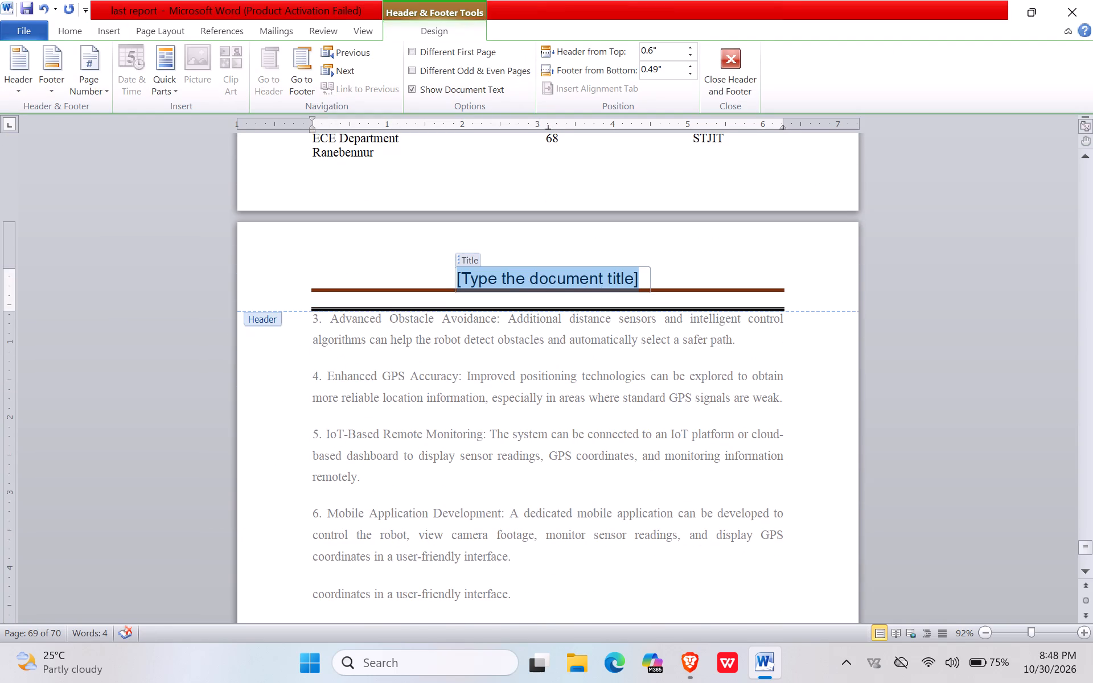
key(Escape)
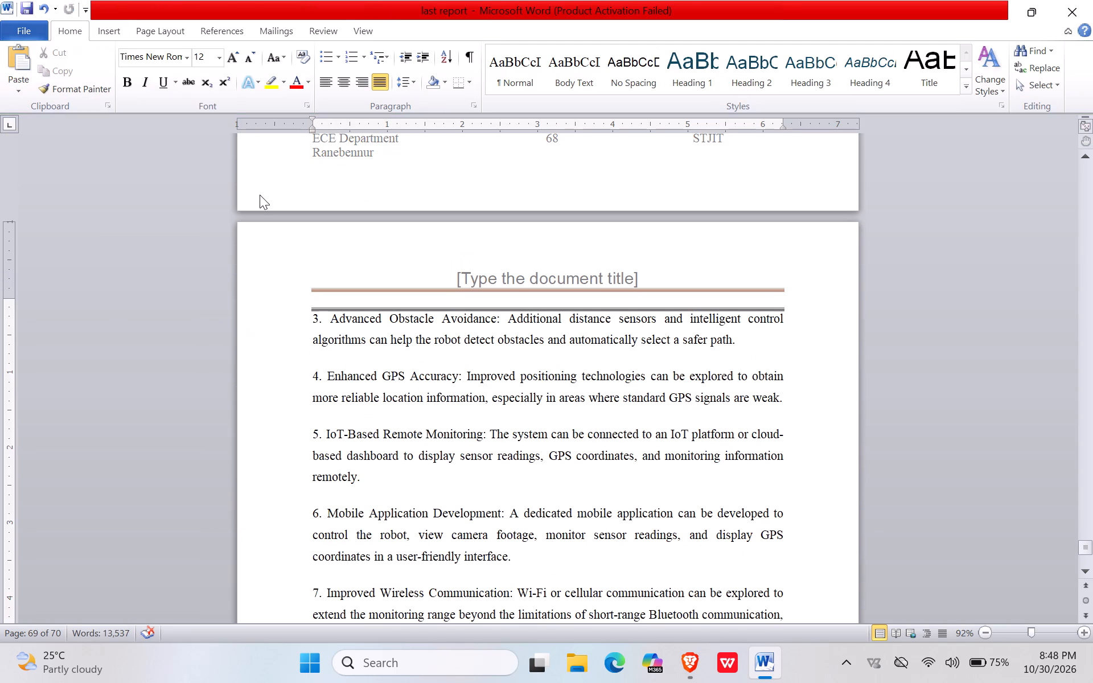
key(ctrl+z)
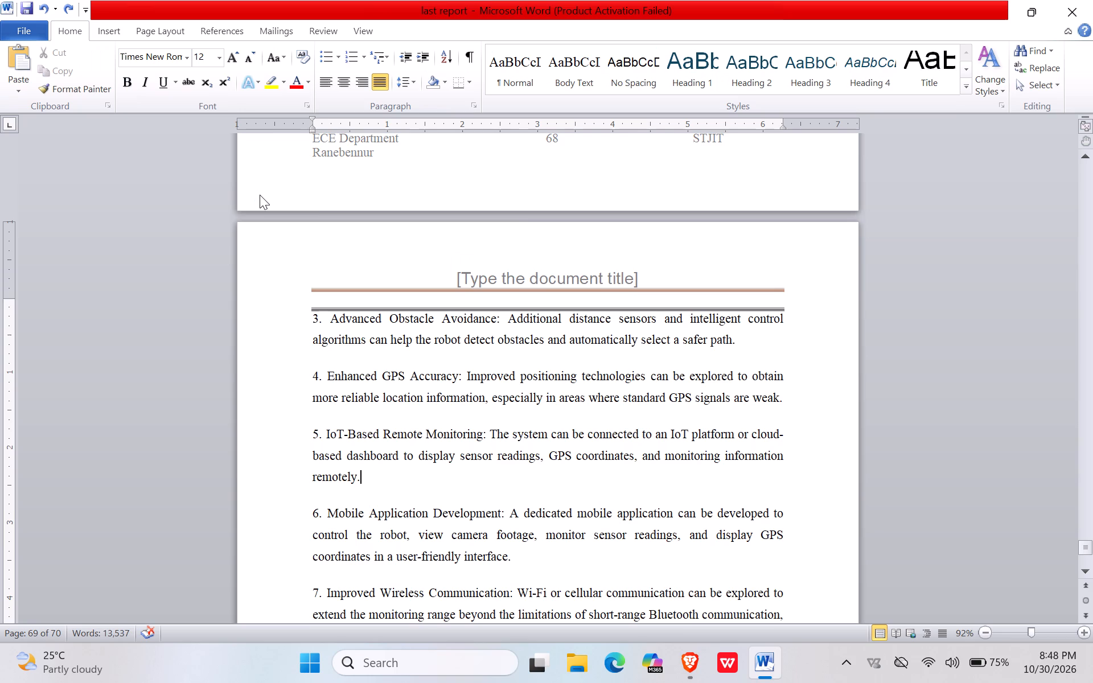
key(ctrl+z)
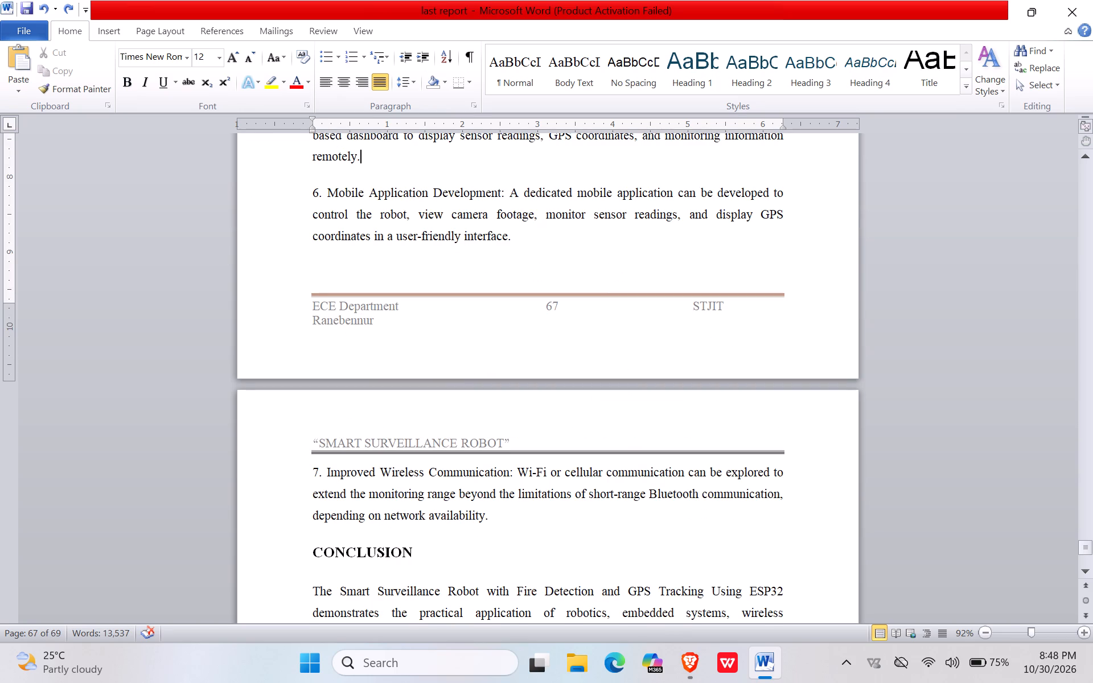
Apply the built-in Alphabet footer, with its text placeholder and page number, to the report.
scroll(330, 318, up, 11)
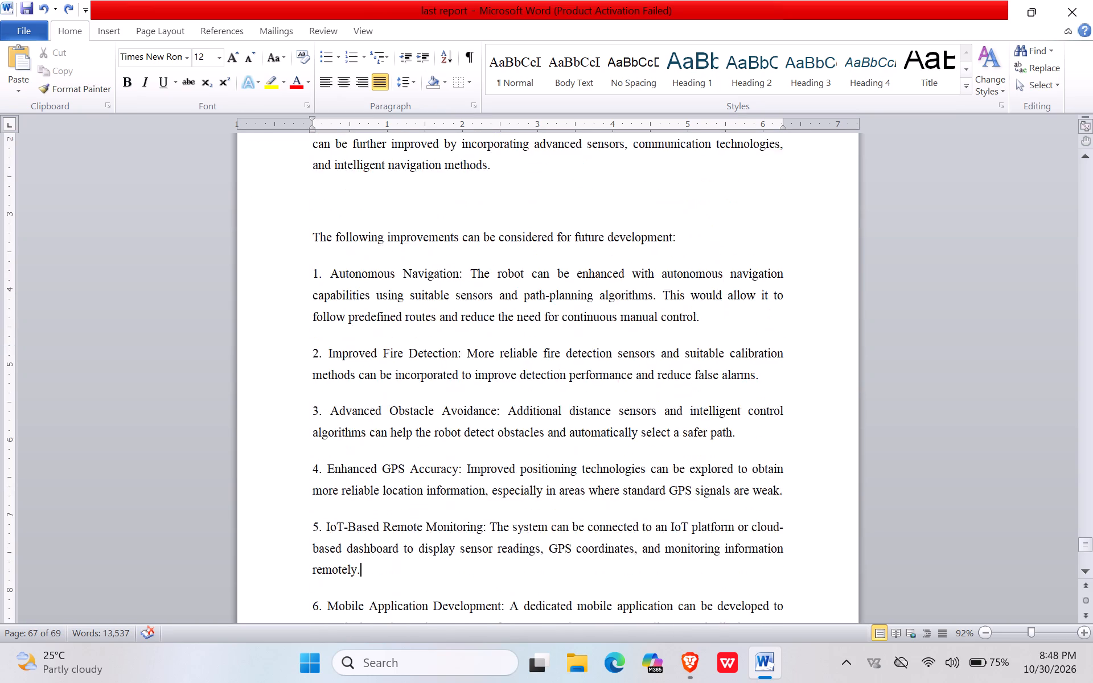
scroll(344, 297, up, 16)
scroll(351, 290, up, 6)
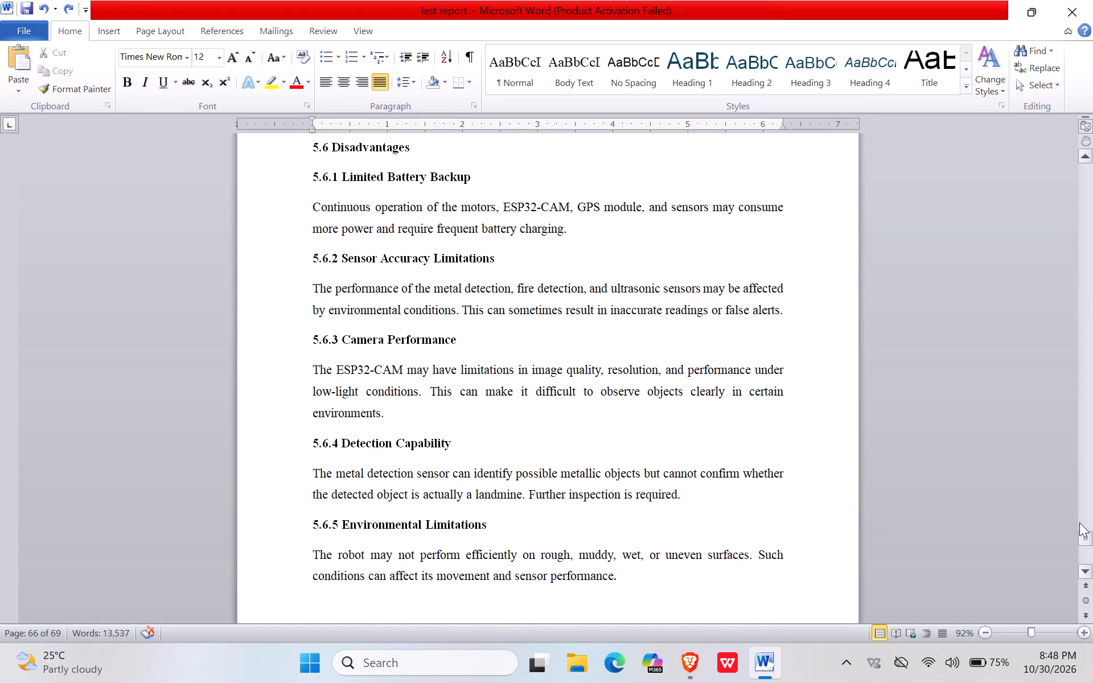
drag(1081, 534, 1060, 53)
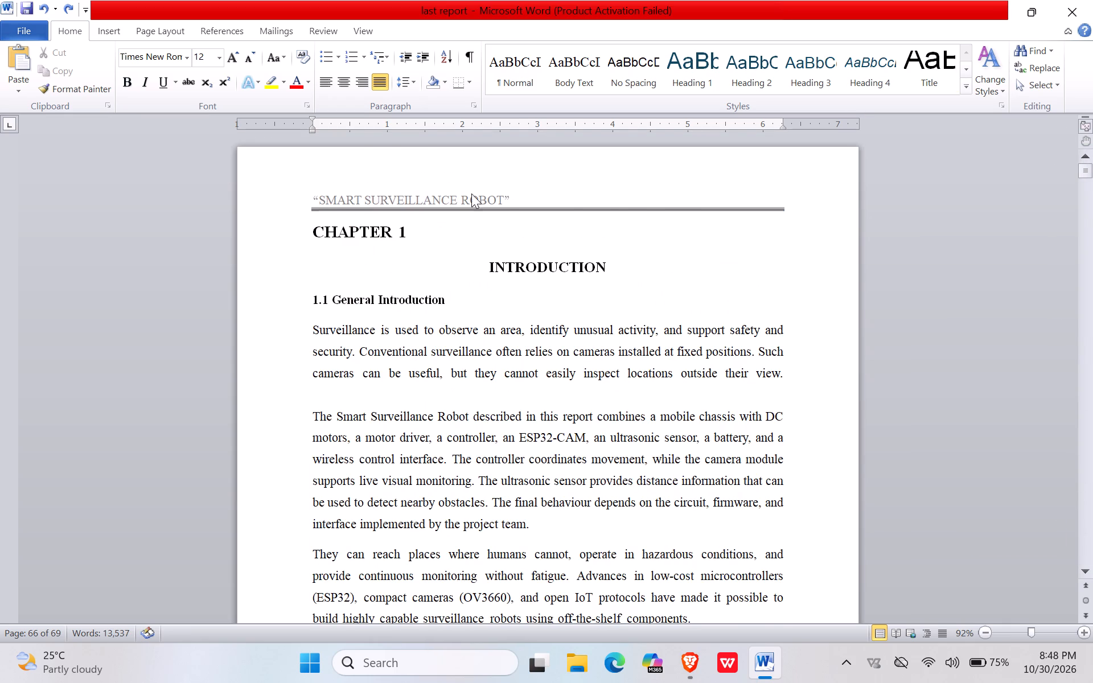
scroll(467, 201, down, 11)
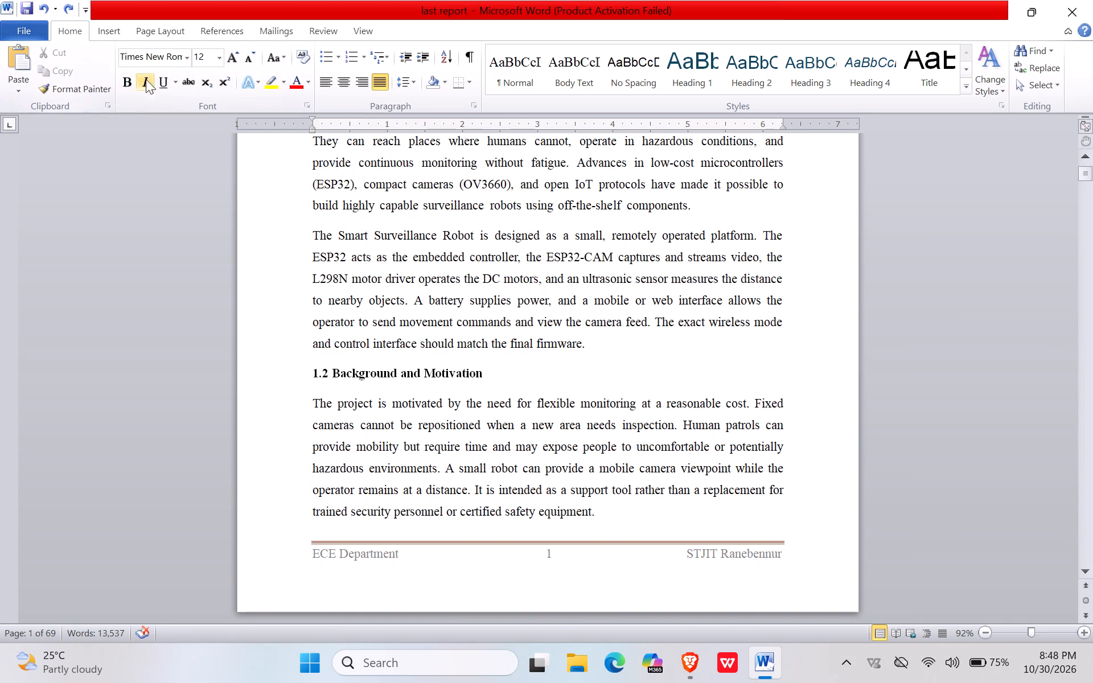
click(112, 31)
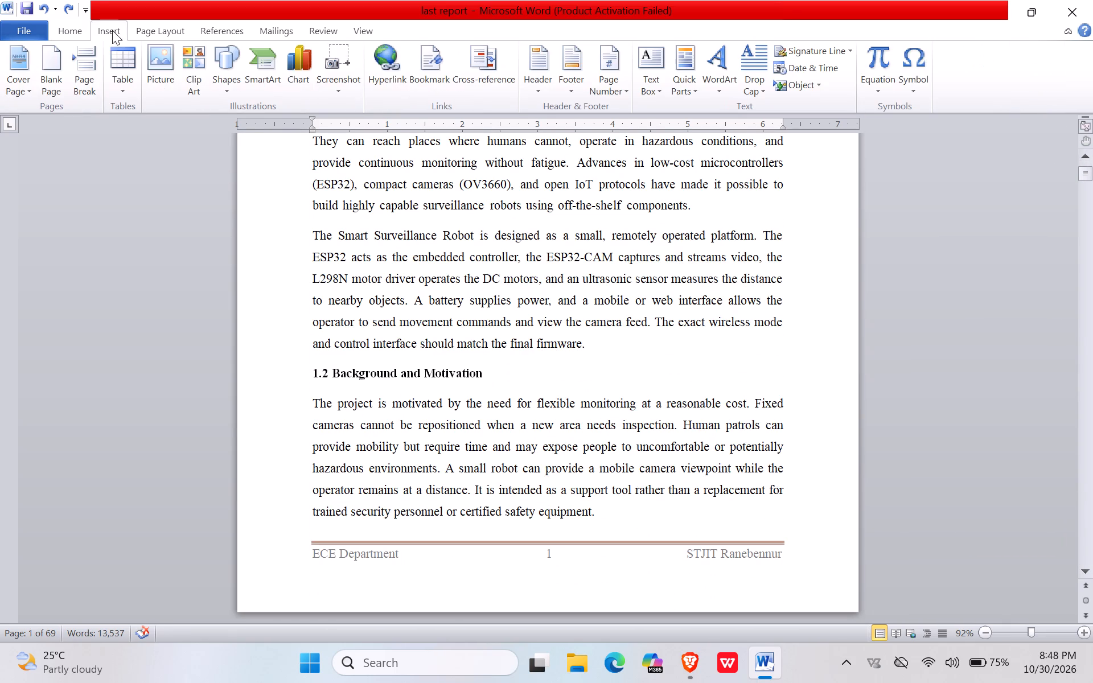
click(577, 80)
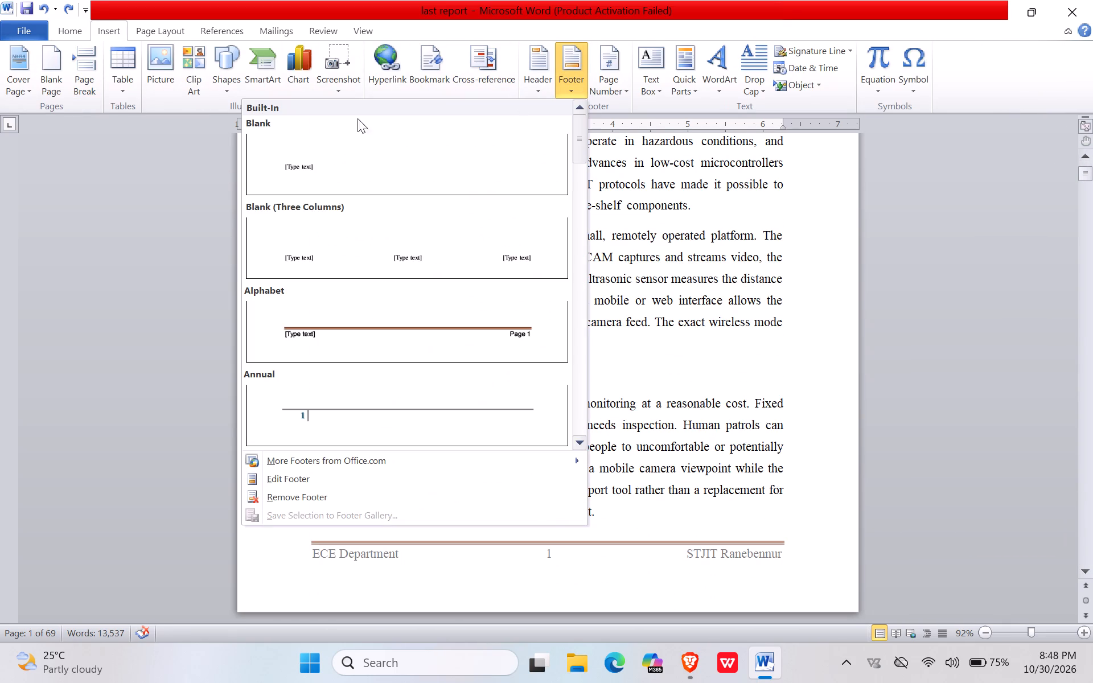
scroll(377, 348, down, 2)
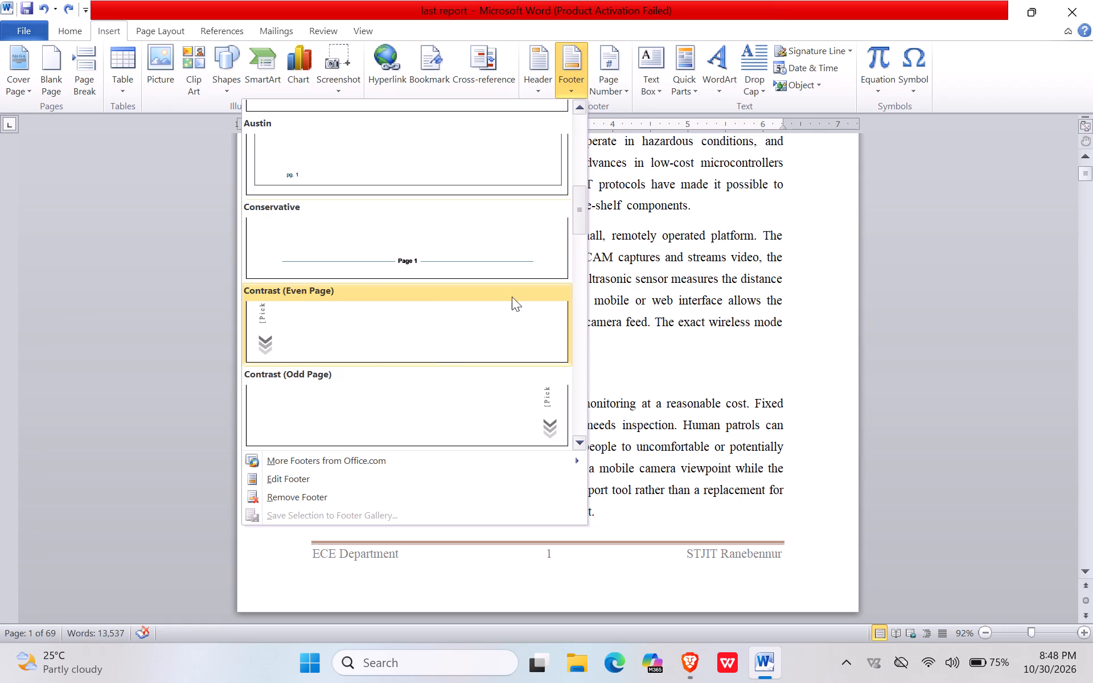
drag(581, 195, 583, 154)
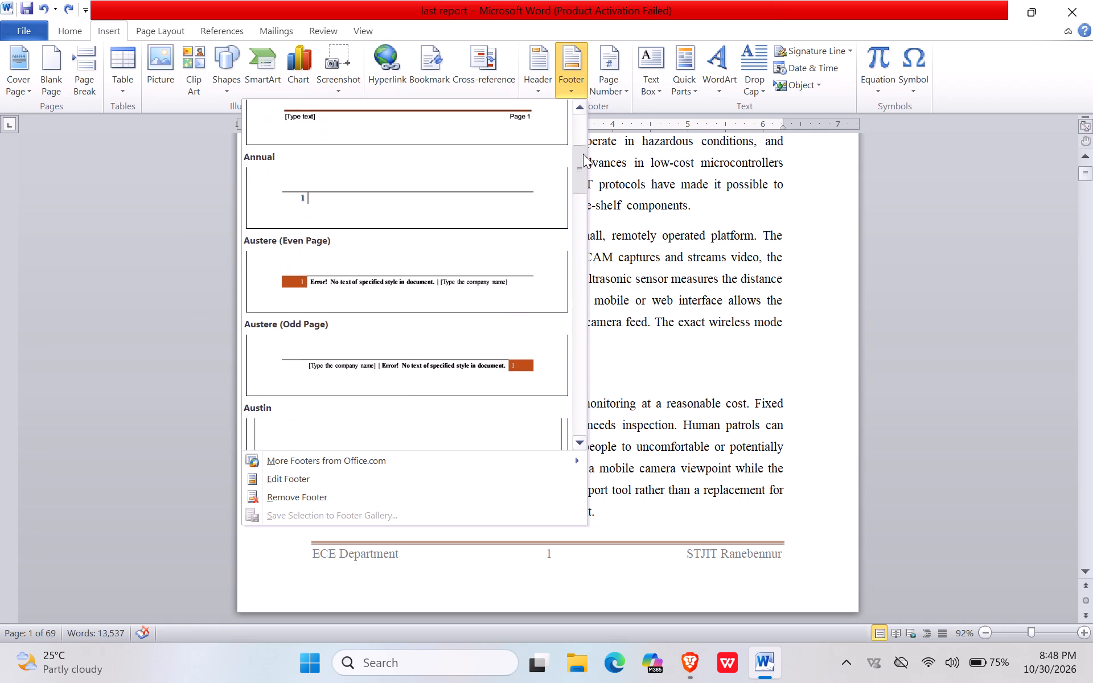
drag(583, 154, 583, 143)
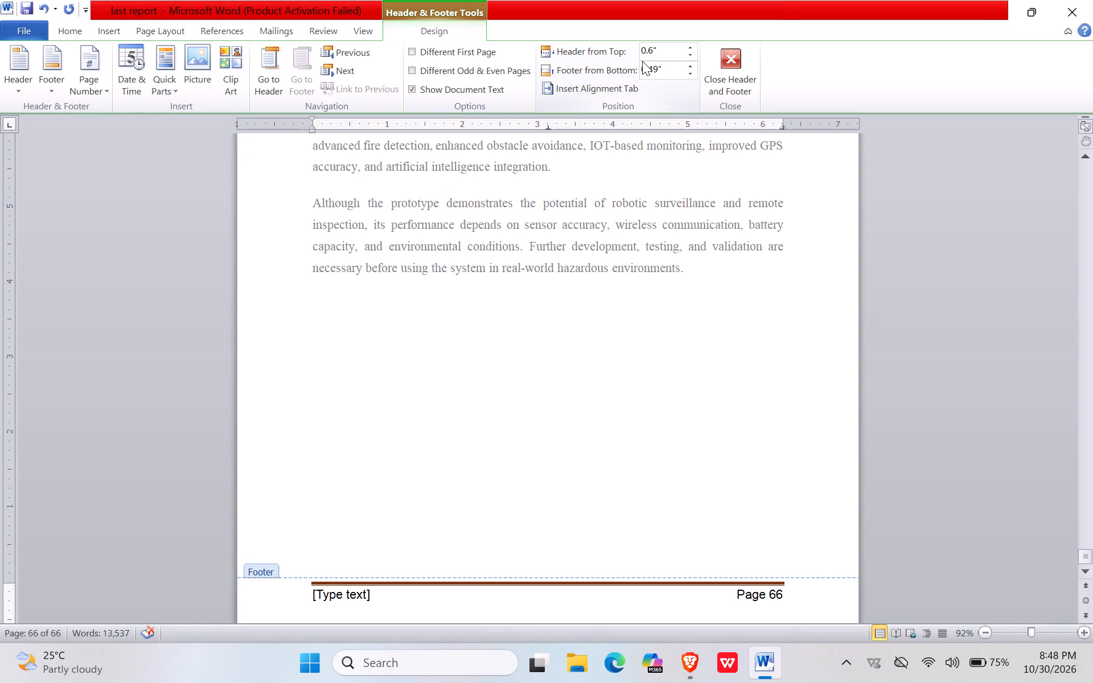
Look through the built-in footer designs for an alternative to the Alphabet style and close the gallery without picking one.
click(44, 85)
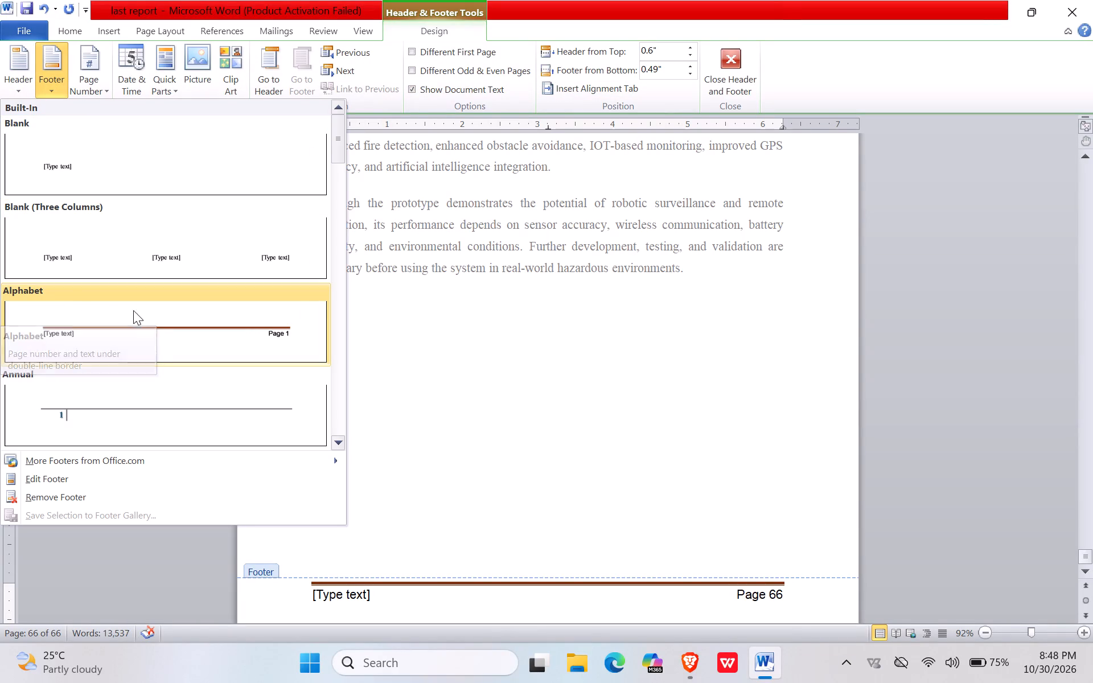
scroll(139, 326, down, 5)
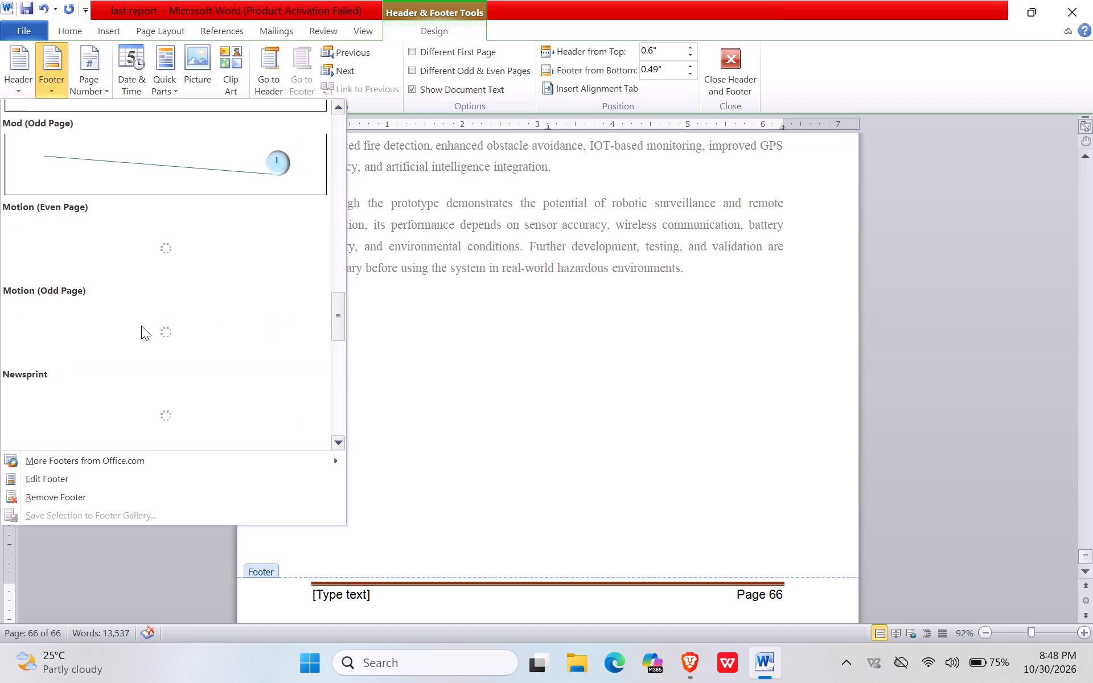
scroll(141, 326, down, 1)
scroll(184, 289, down, 2)
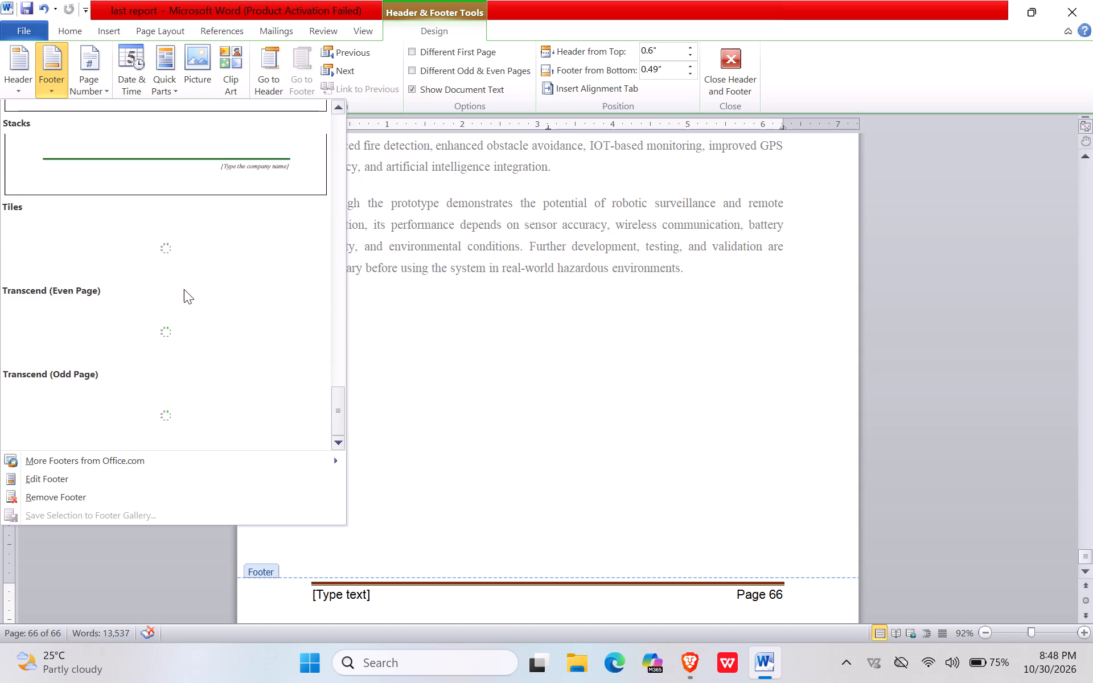
scroll(221, 241, up, 1)
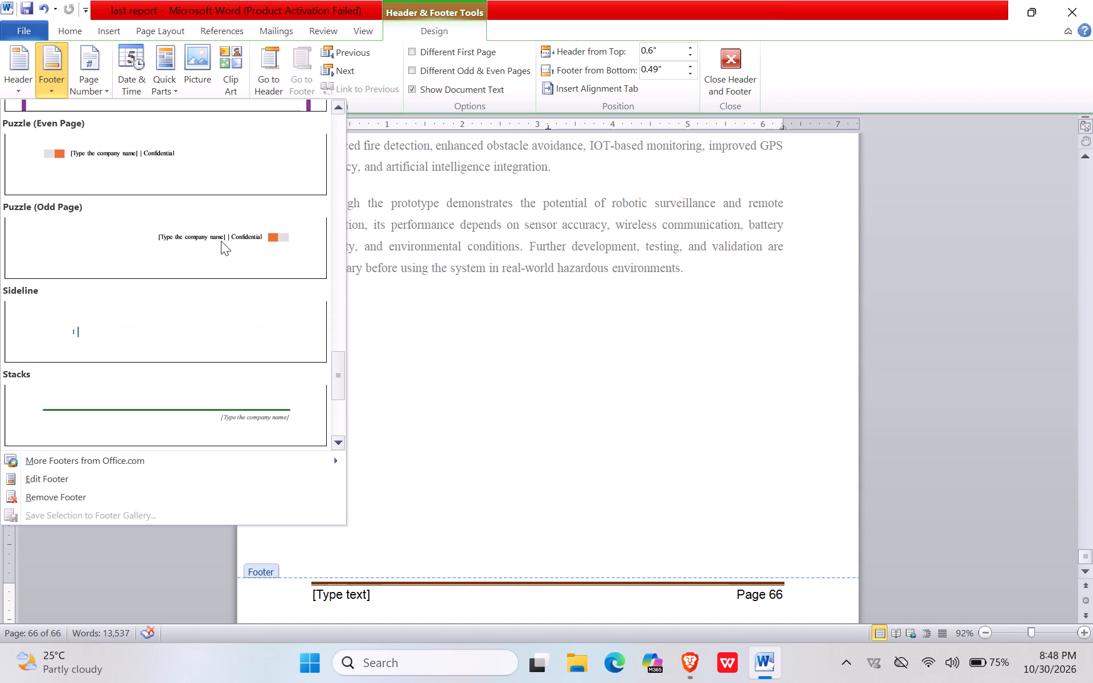
scroll(221, 241, down, 4)
scroll(221, 241, up, 4)
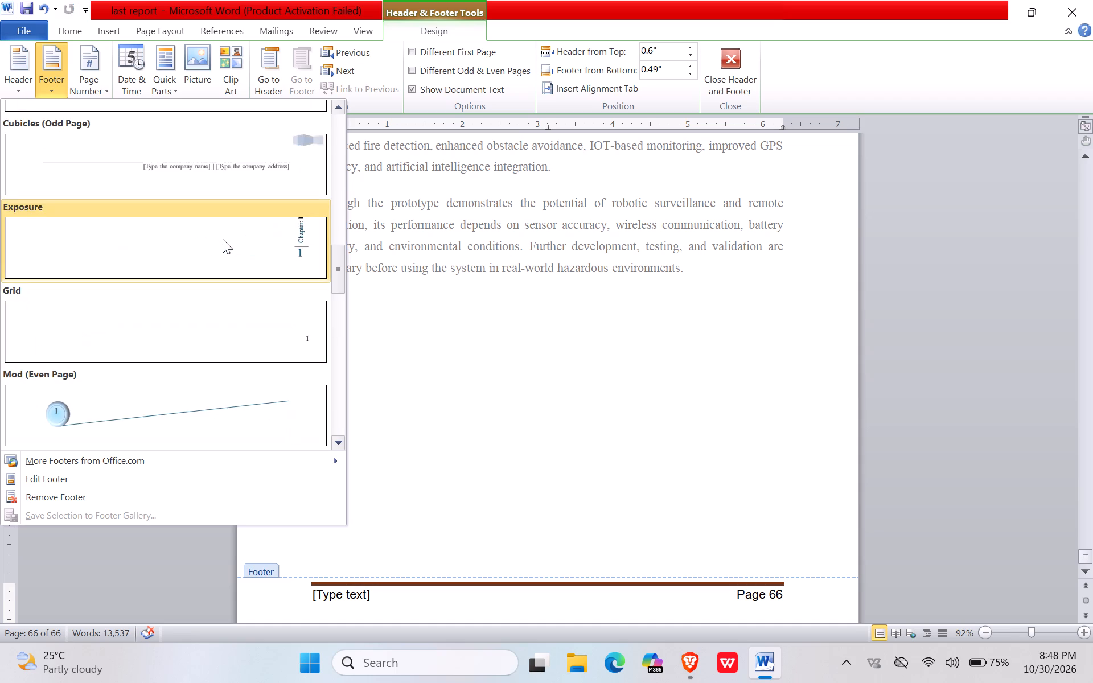
scroll(223, 239, up, 6)
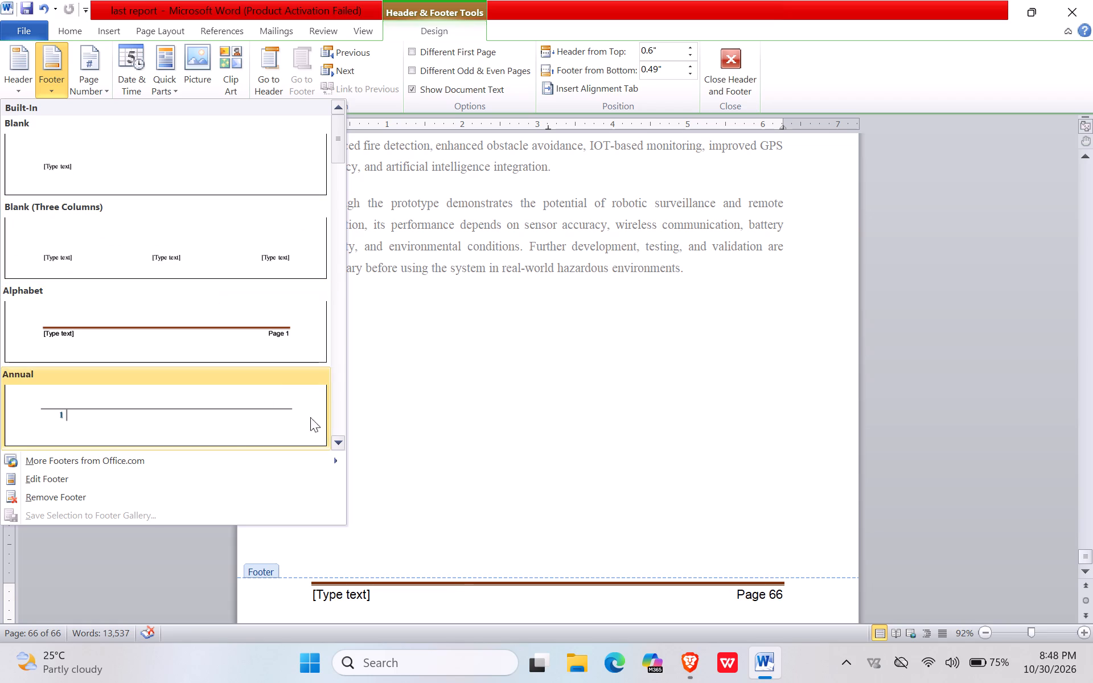
click(477, 521)
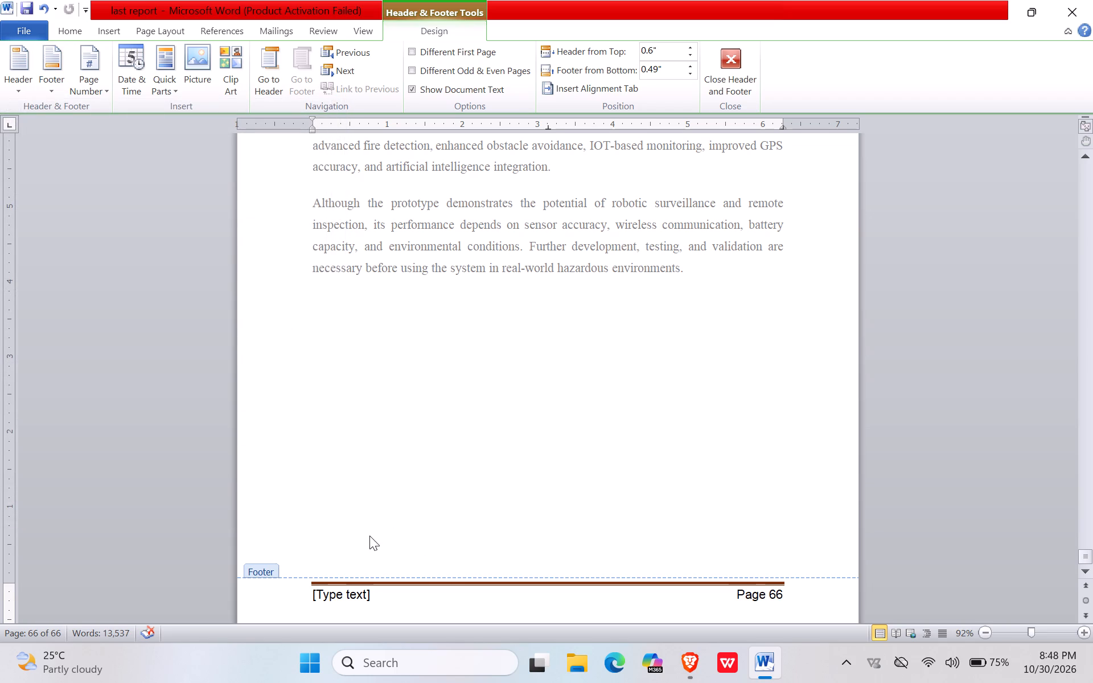
Undo the insertion of the built-in Alphabet footer.
key(ctrl+z)
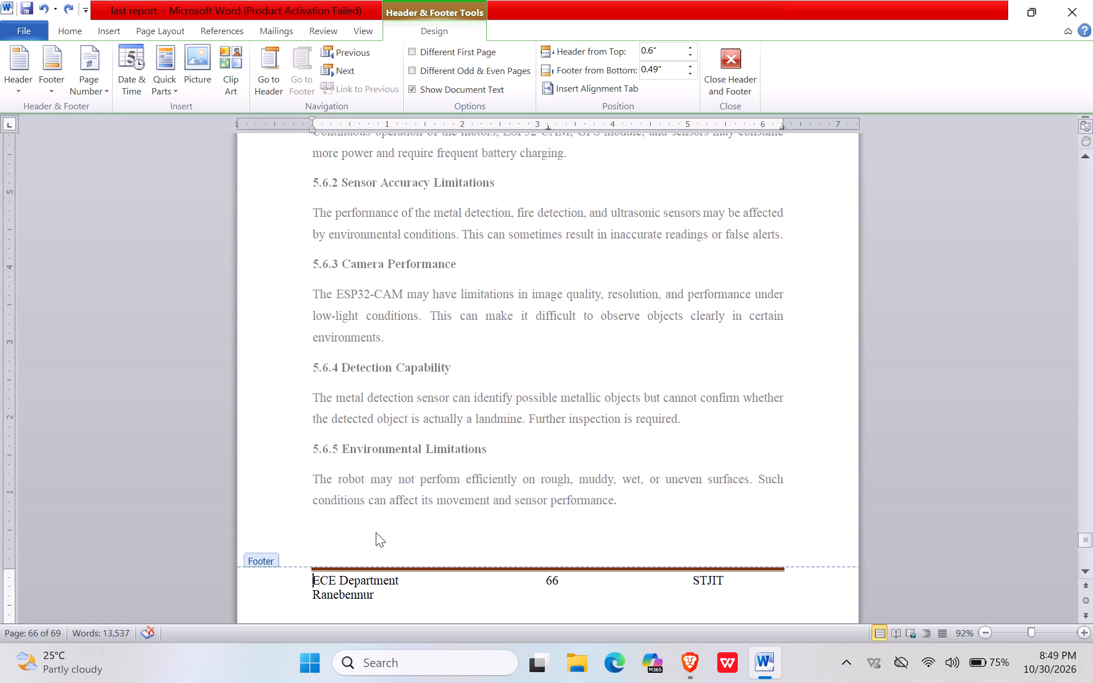
Remove two spaces before the page number in the footer so that STJIT Ranebennur fits on one line.
click(524, 583)
key(BackSpace)
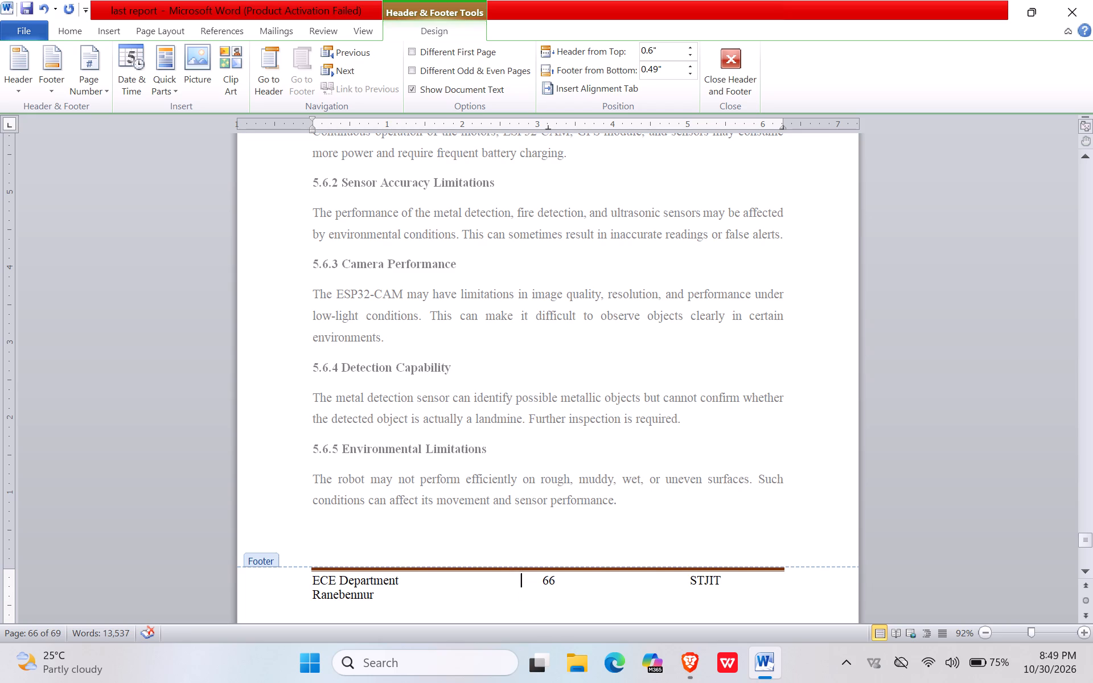
key(BackSpace)
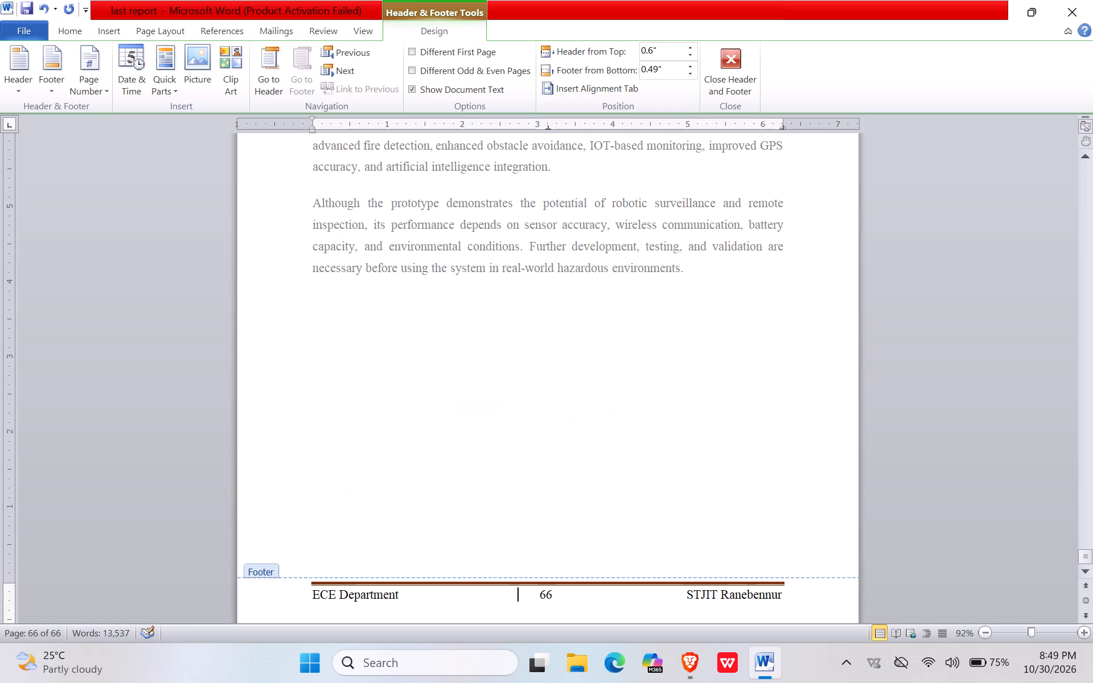
Check the footer on the first page of Chapter 1 and leave header and footer editing.
scroll(529, 587, up, 8)
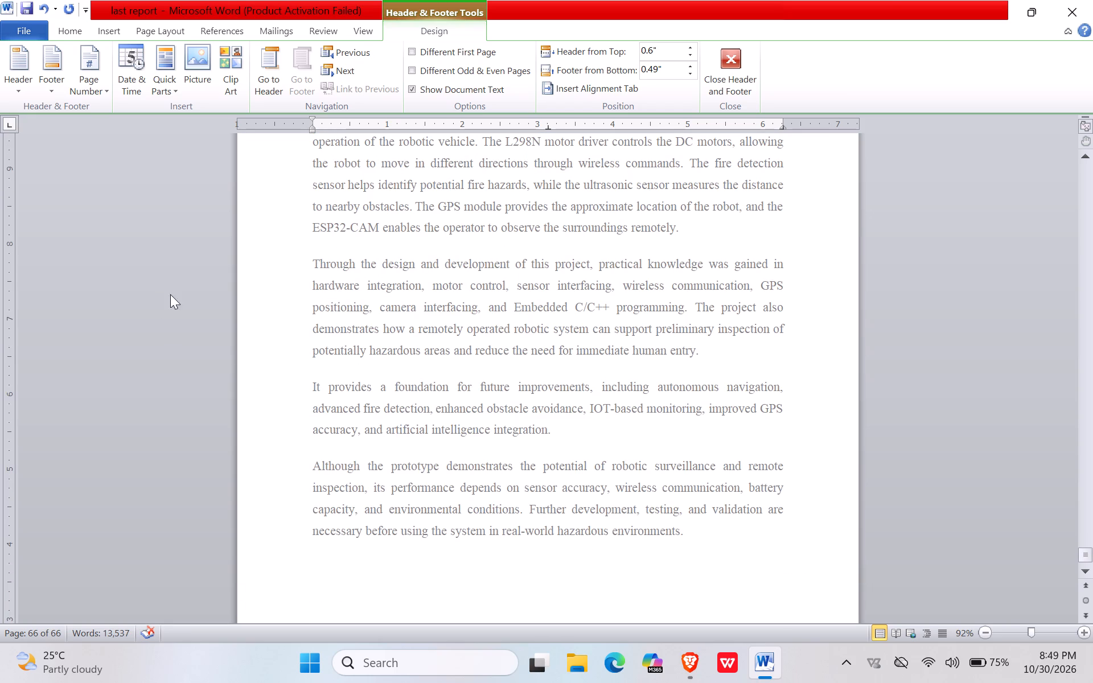
drag(1087, 552, 1075, 141)
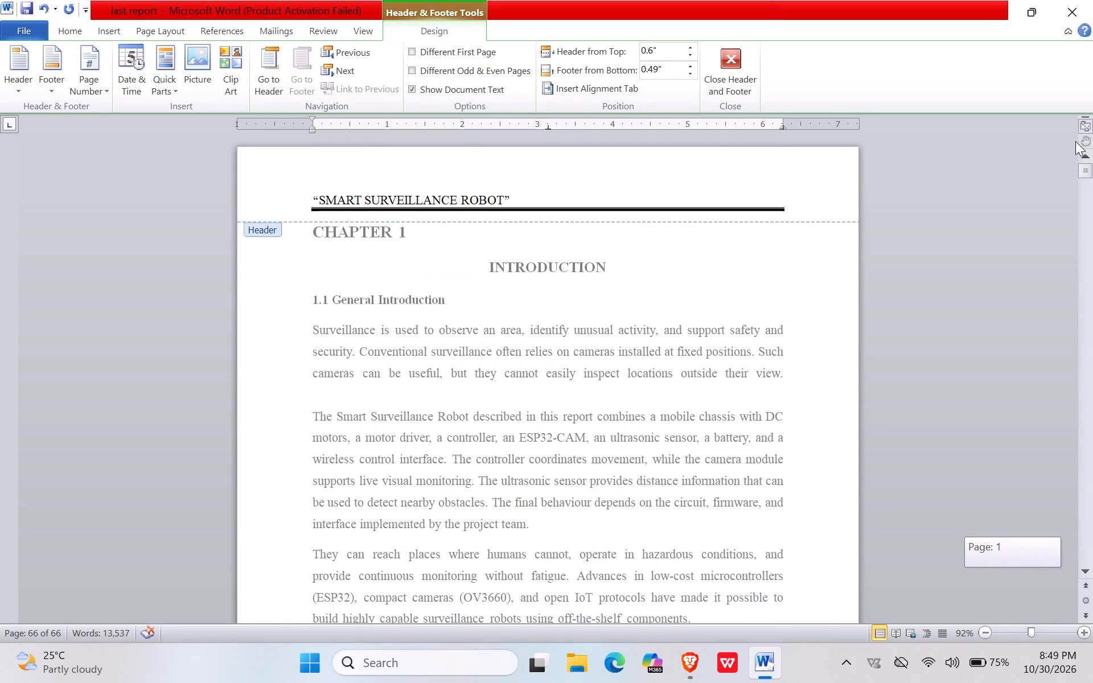
drag(1075, 141, 1076, 147)
scroll(564, 299, down, 11)
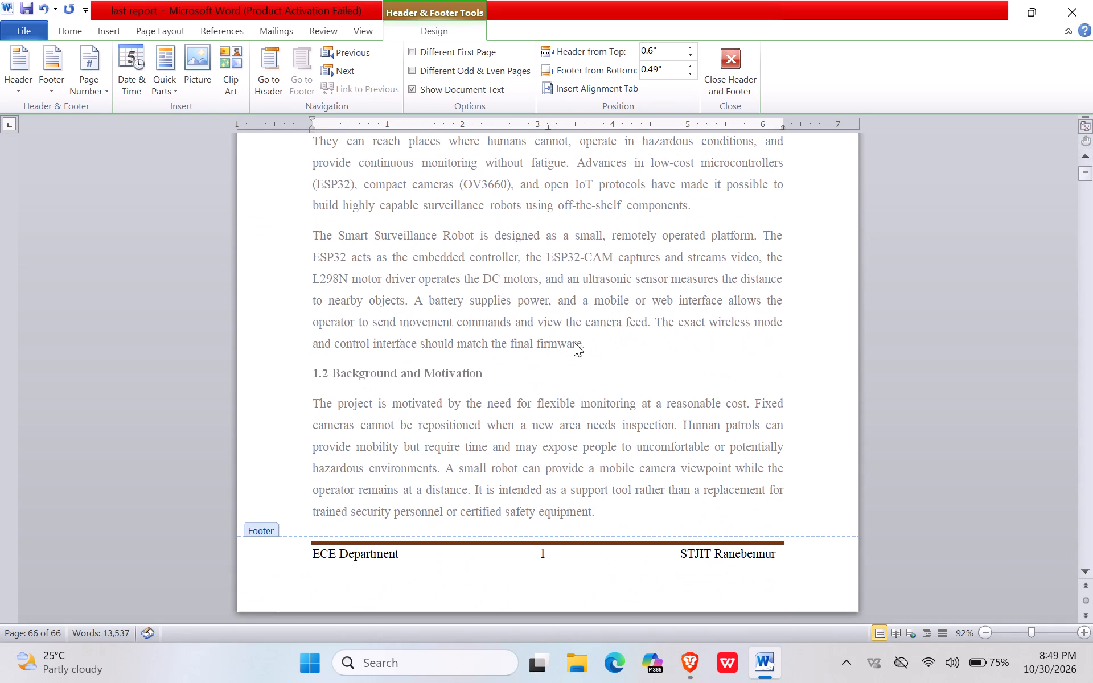
click(840, 475)
double_click(795, 437)
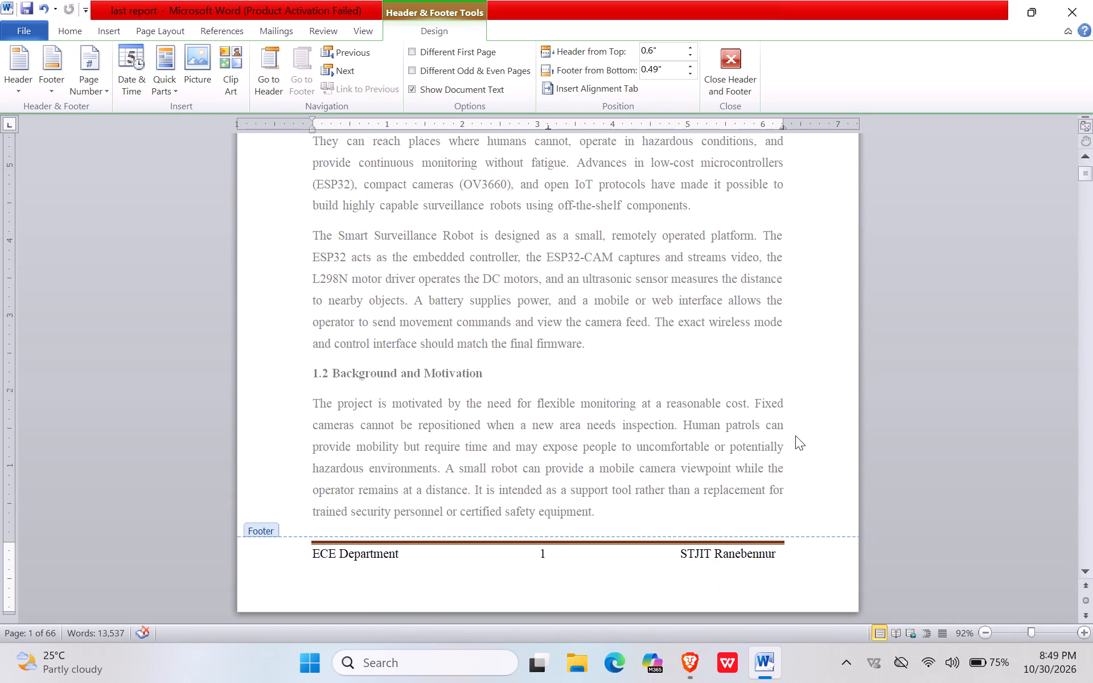
double_click(728, 439)
triple_click(750, 438)
click(750, 435)
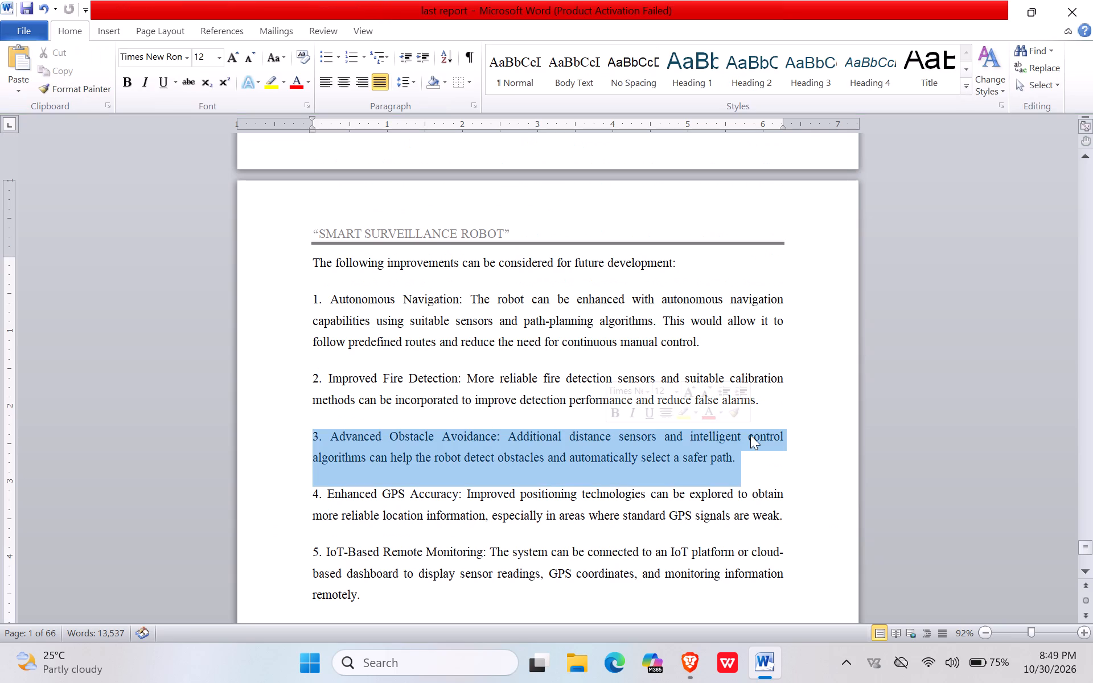
click(758, 477)
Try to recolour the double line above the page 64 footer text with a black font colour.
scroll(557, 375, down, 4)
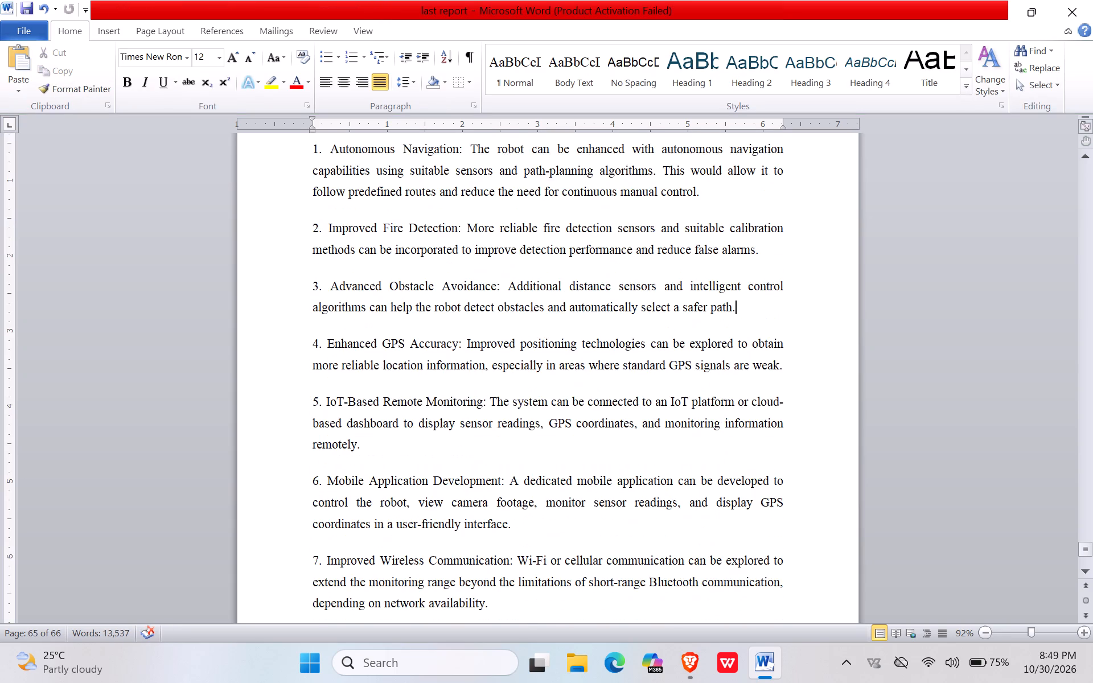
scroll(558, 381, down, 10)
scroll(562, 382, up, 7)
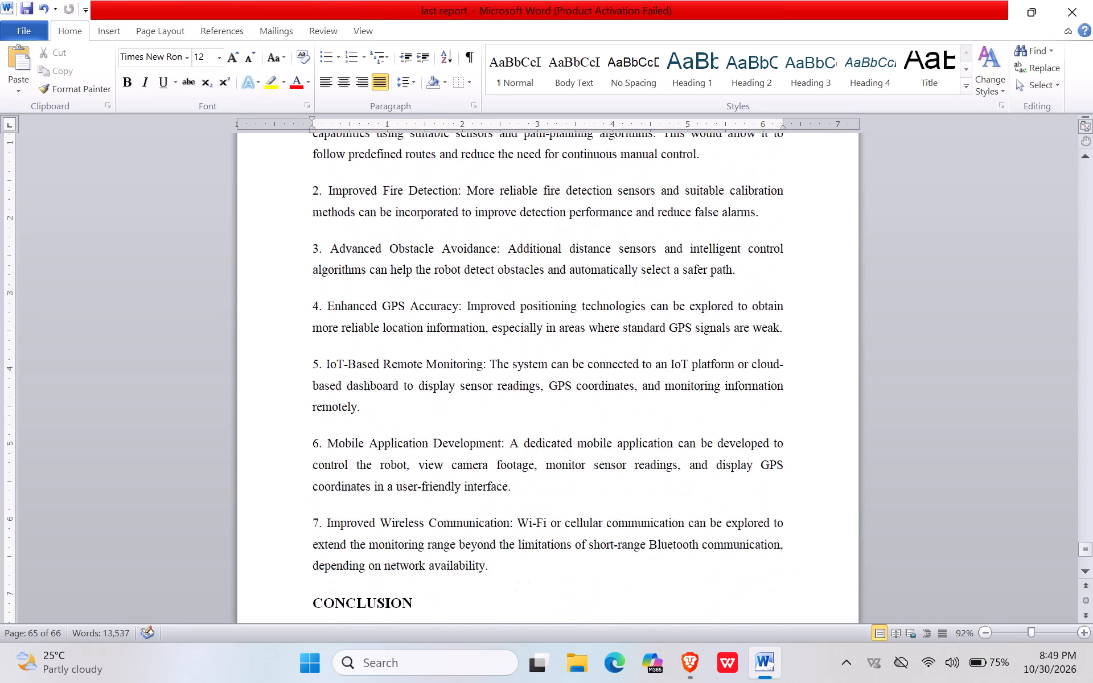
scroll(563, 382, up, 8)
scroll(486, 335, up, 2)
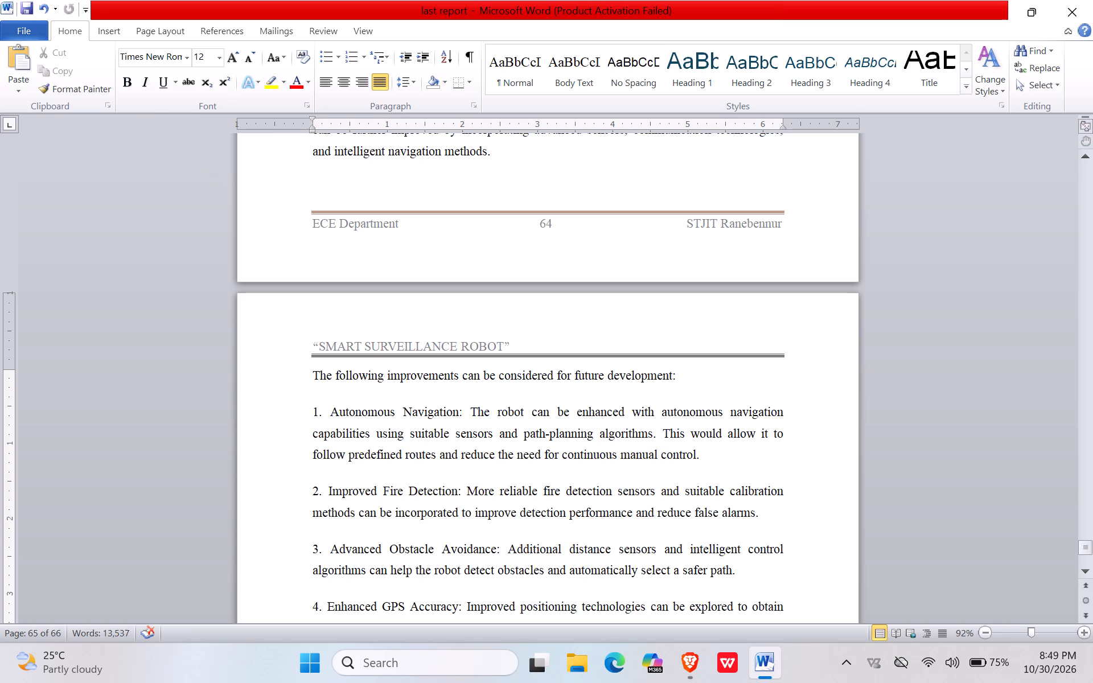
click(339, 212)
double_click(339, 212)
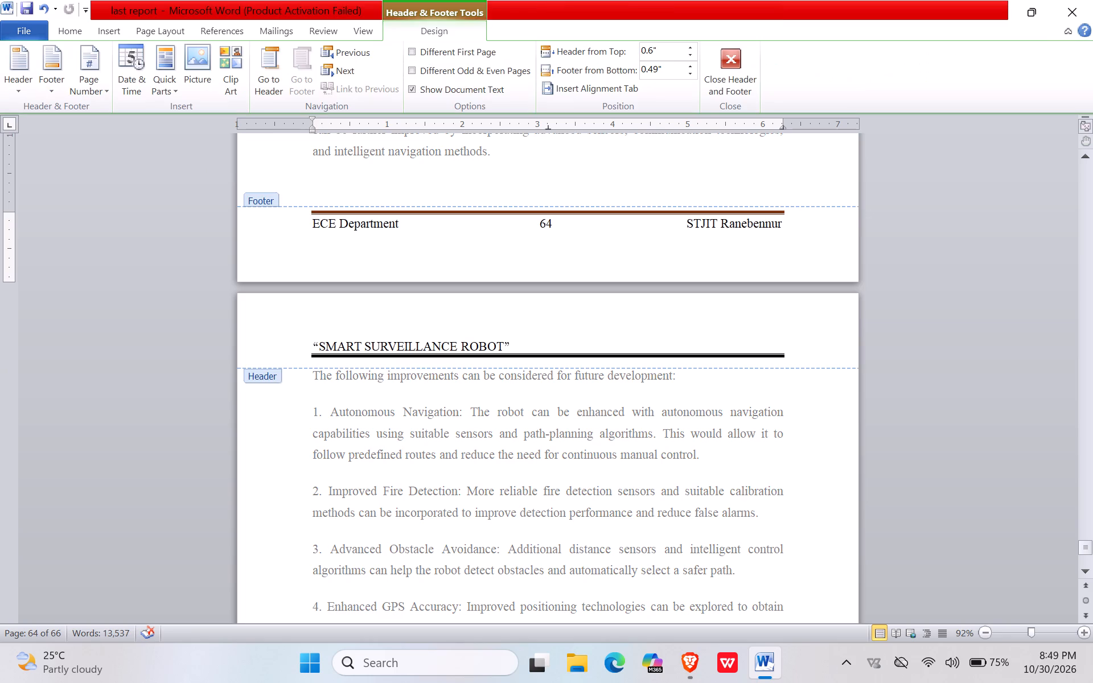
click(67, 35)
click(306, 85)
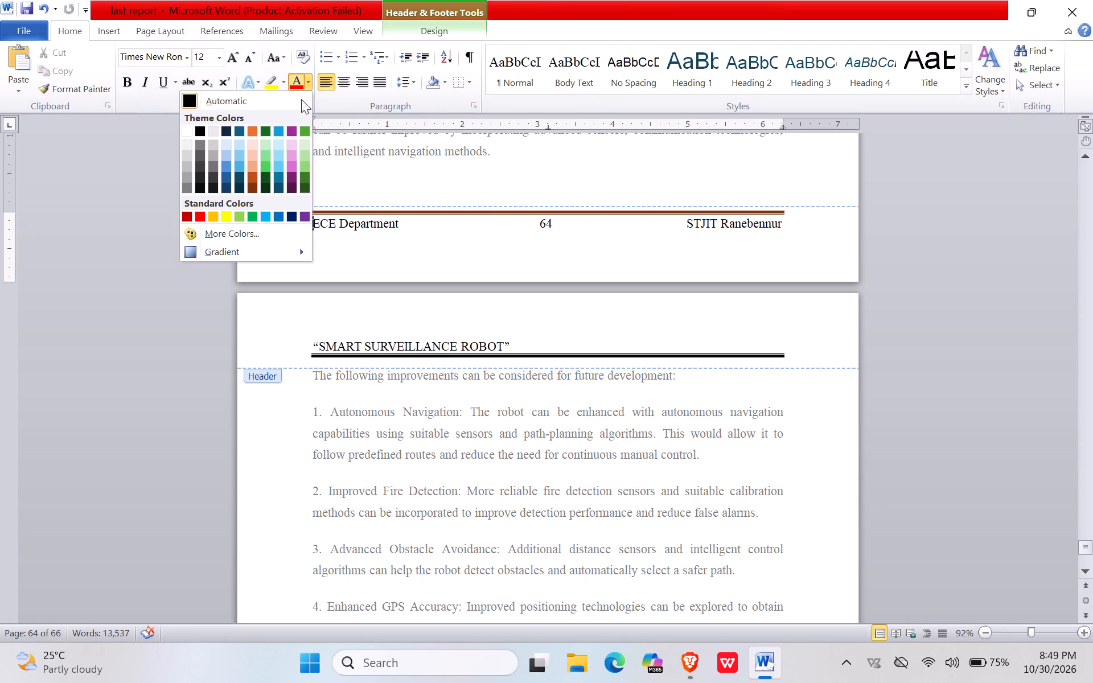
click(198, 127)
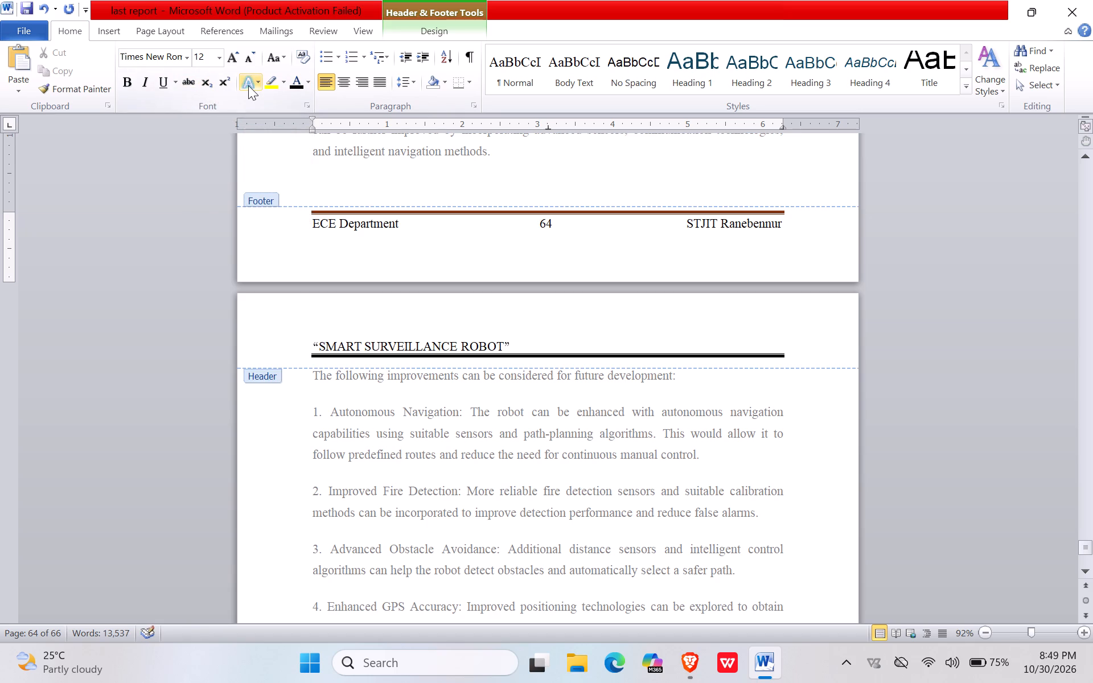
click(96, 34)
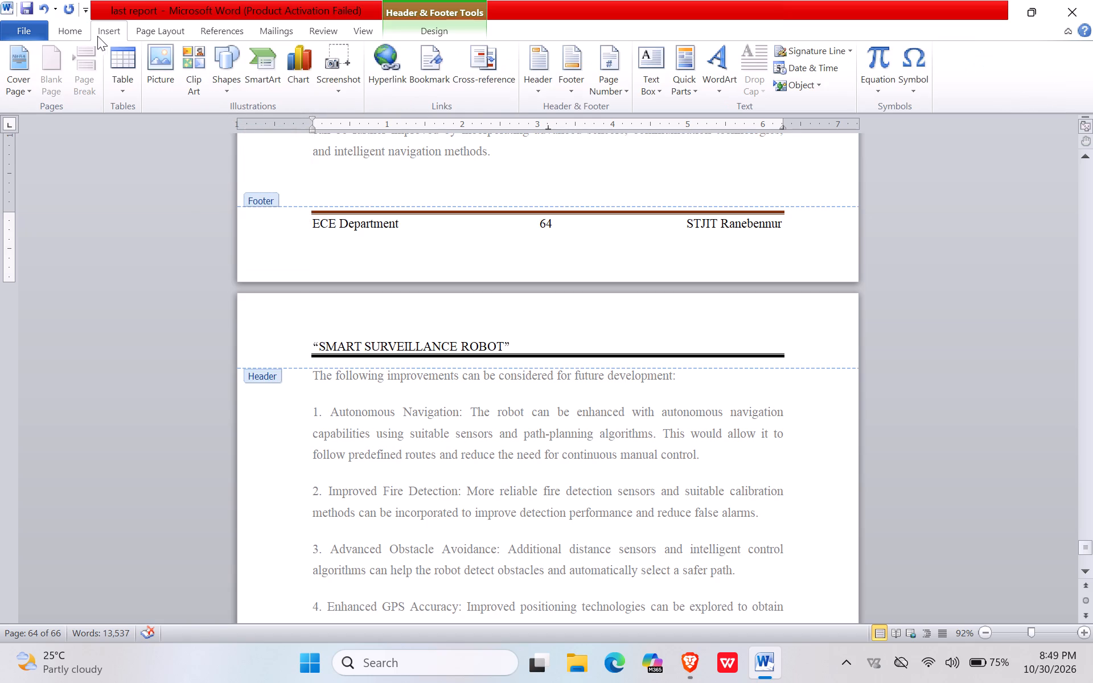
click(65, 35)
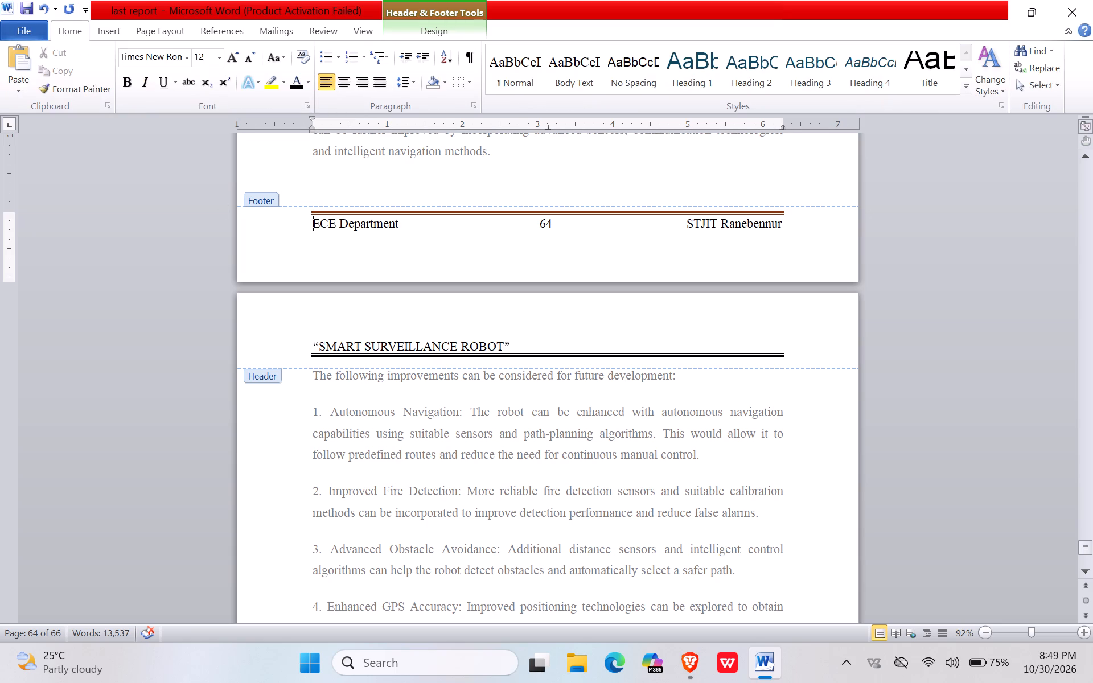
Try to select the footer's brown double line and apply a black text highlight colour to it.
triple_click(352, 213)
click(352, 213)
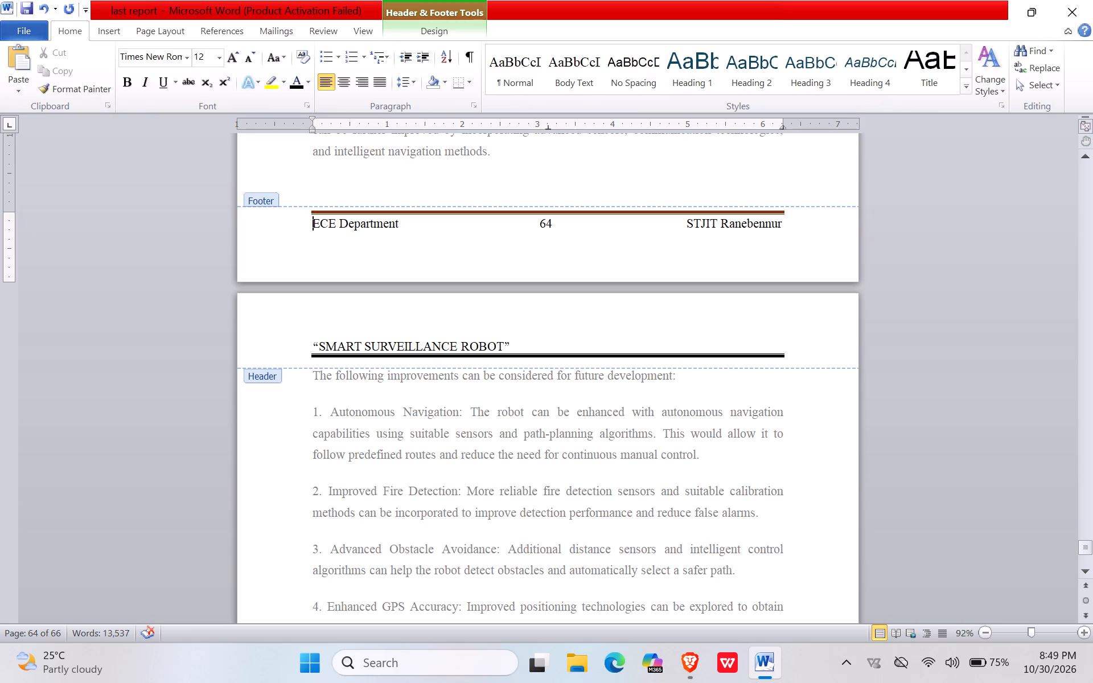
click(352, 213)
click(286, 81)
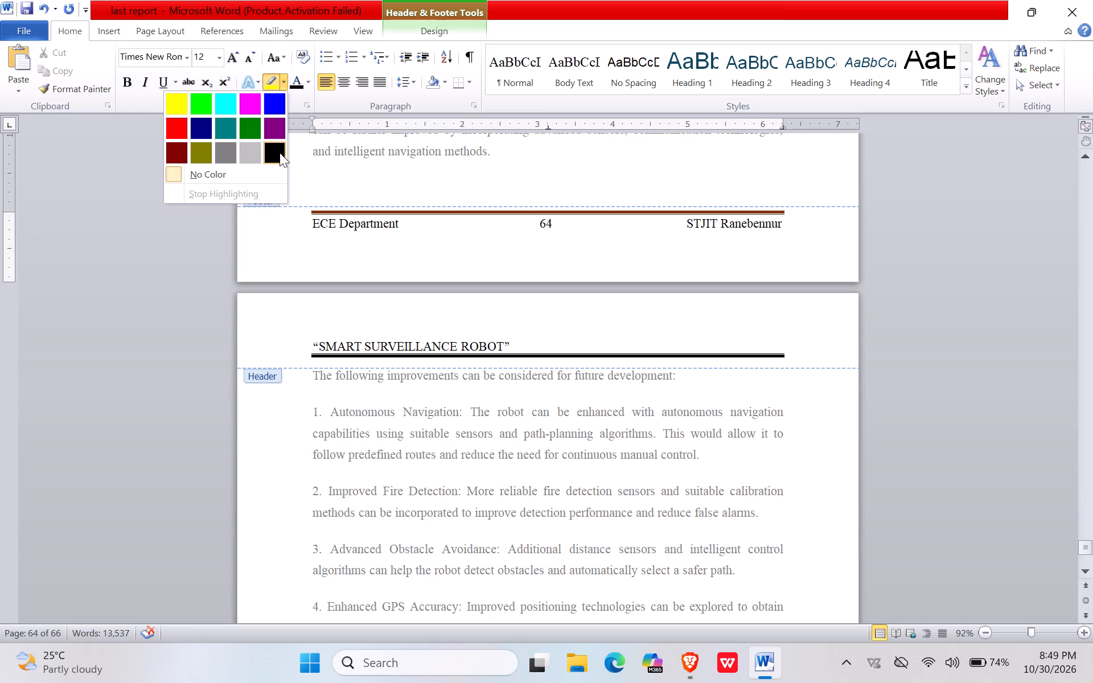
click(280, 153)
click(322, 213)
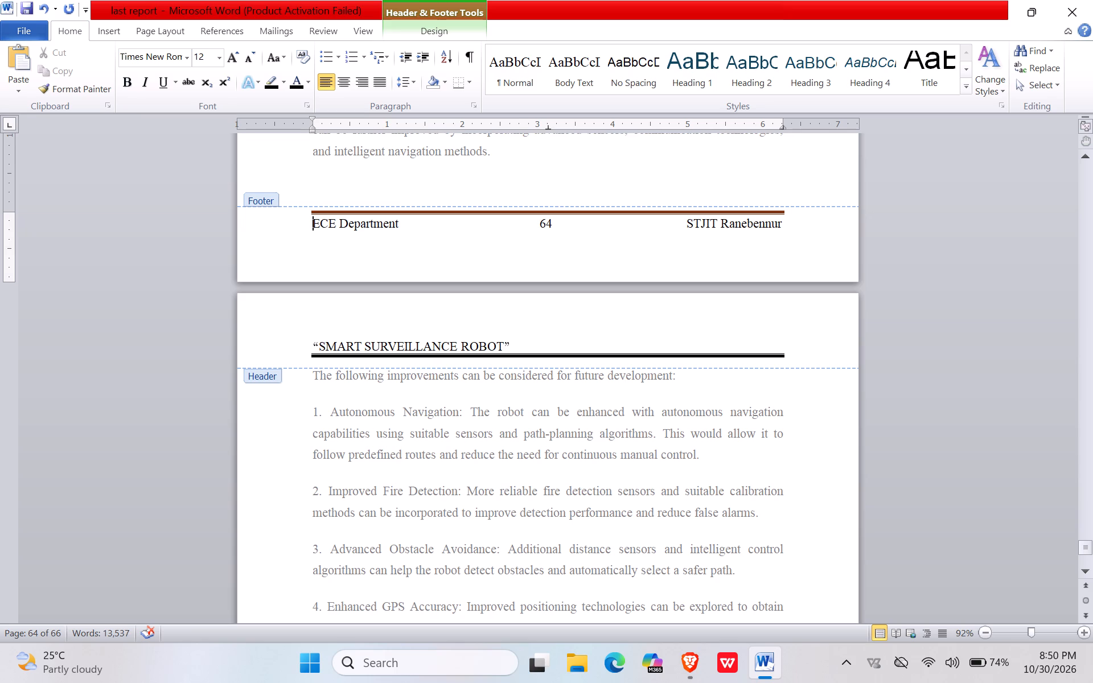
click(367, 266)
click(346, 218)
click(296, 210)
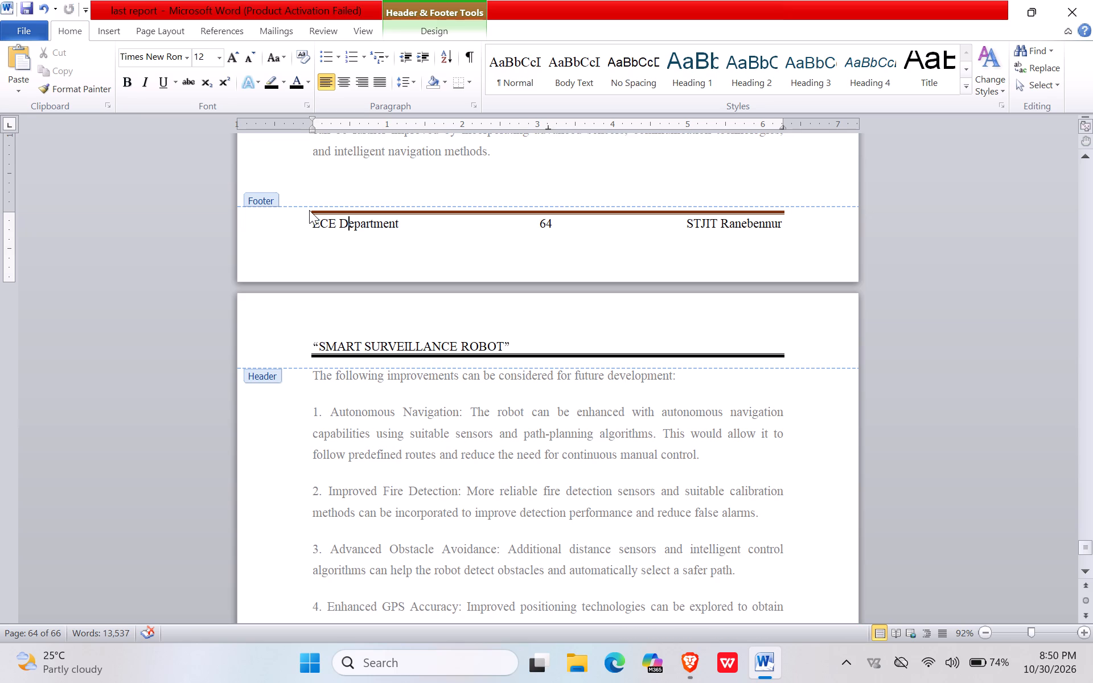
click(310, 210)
Examine the gallery, category, save location and insert options in the Alphabet footer's building block properties and close them without changes.
click(115, 36)
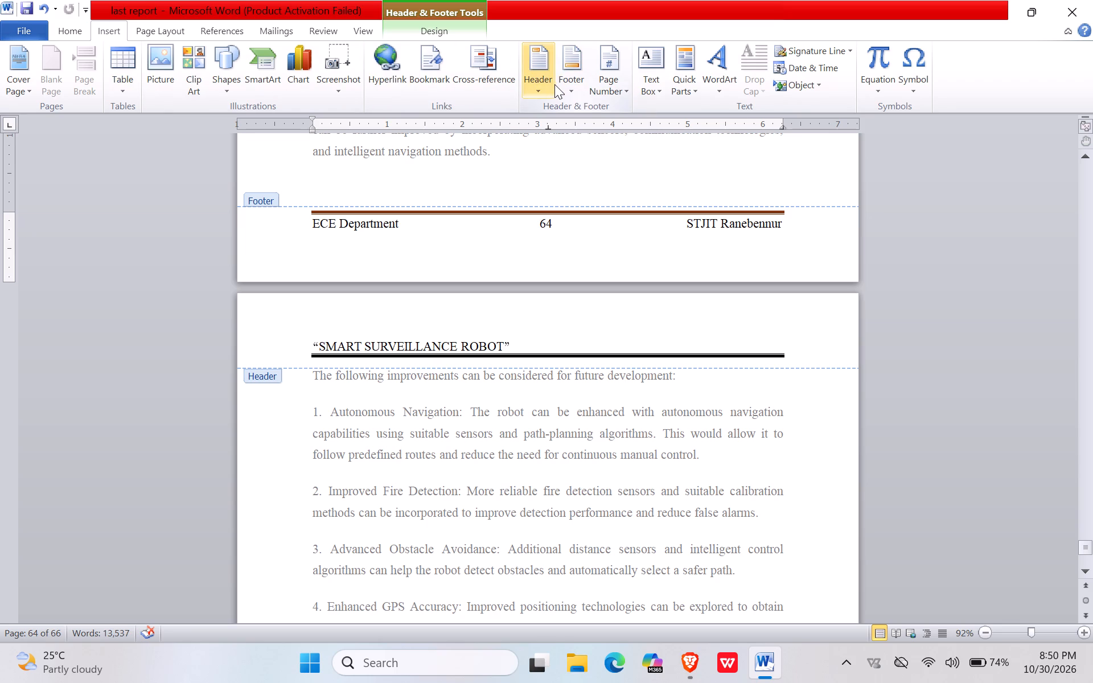
click(571, 86)
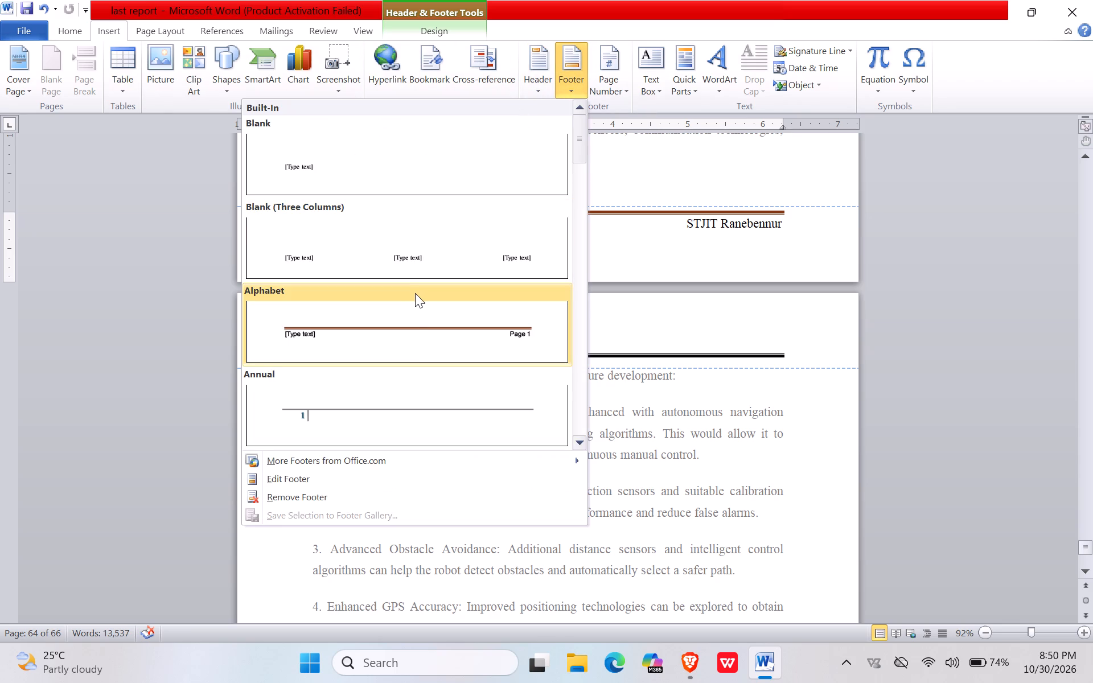
right_click(417, 300)
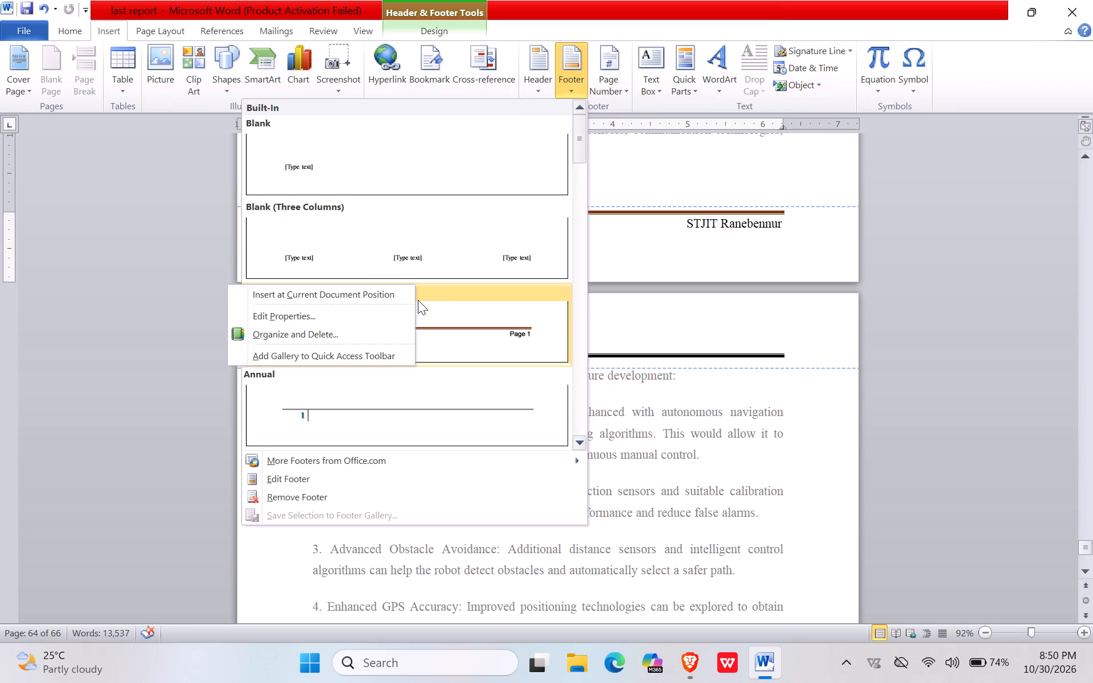
click(326, 317)
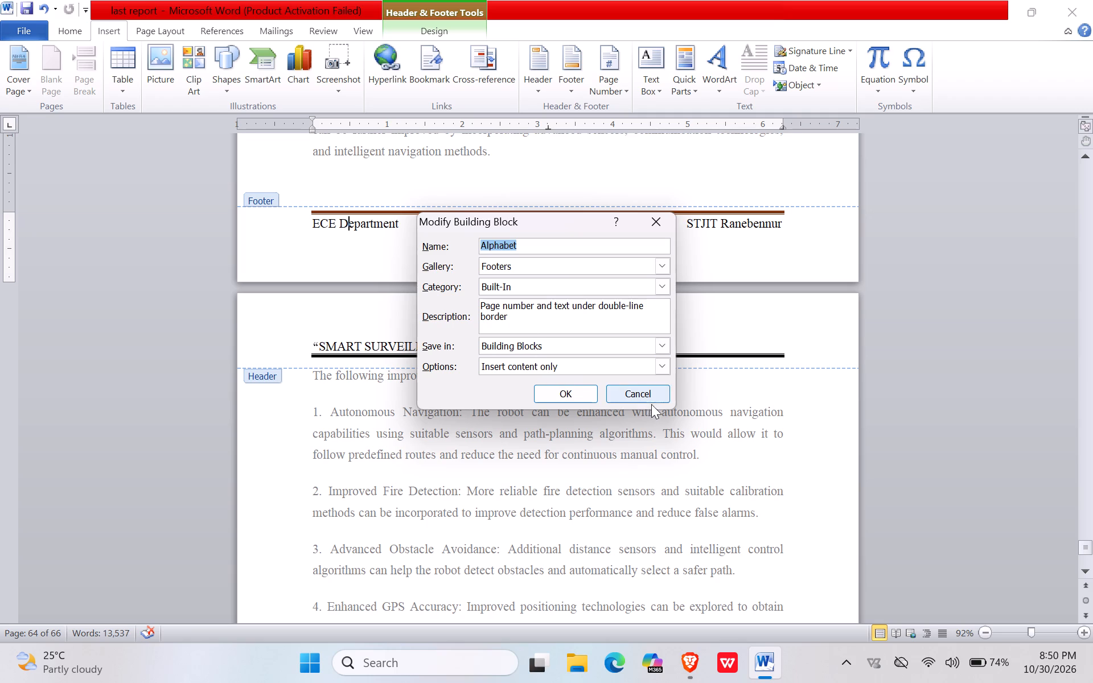
click(662, 351)
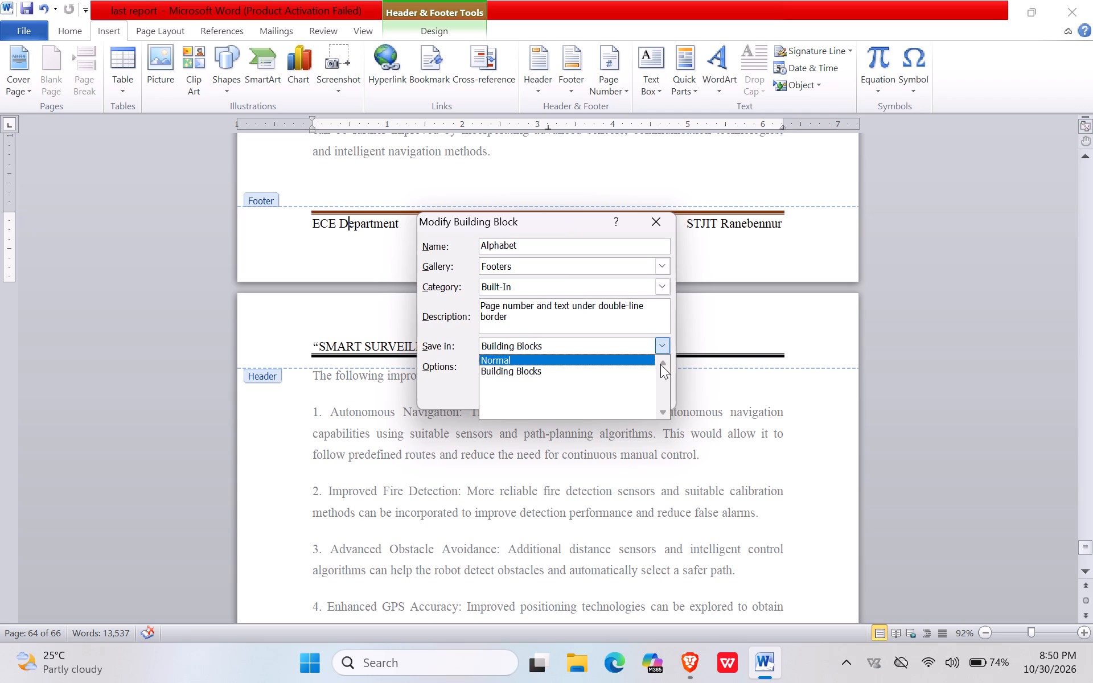
click(716, 392)
click(662, 346)
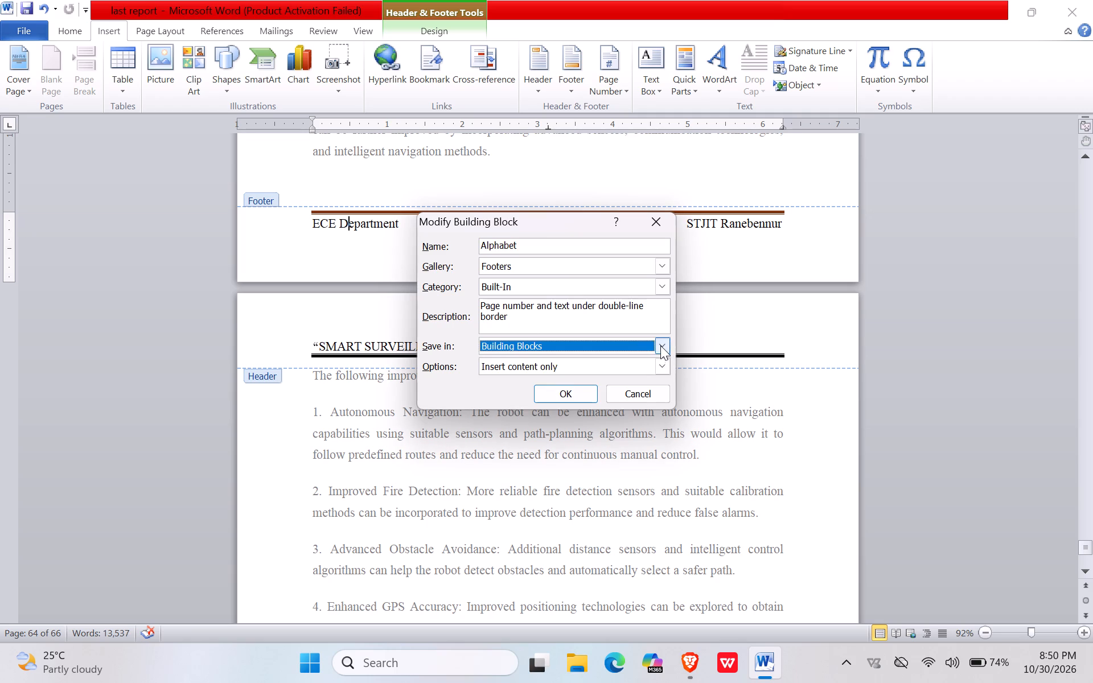
click(660, 362)
click(660, 362)
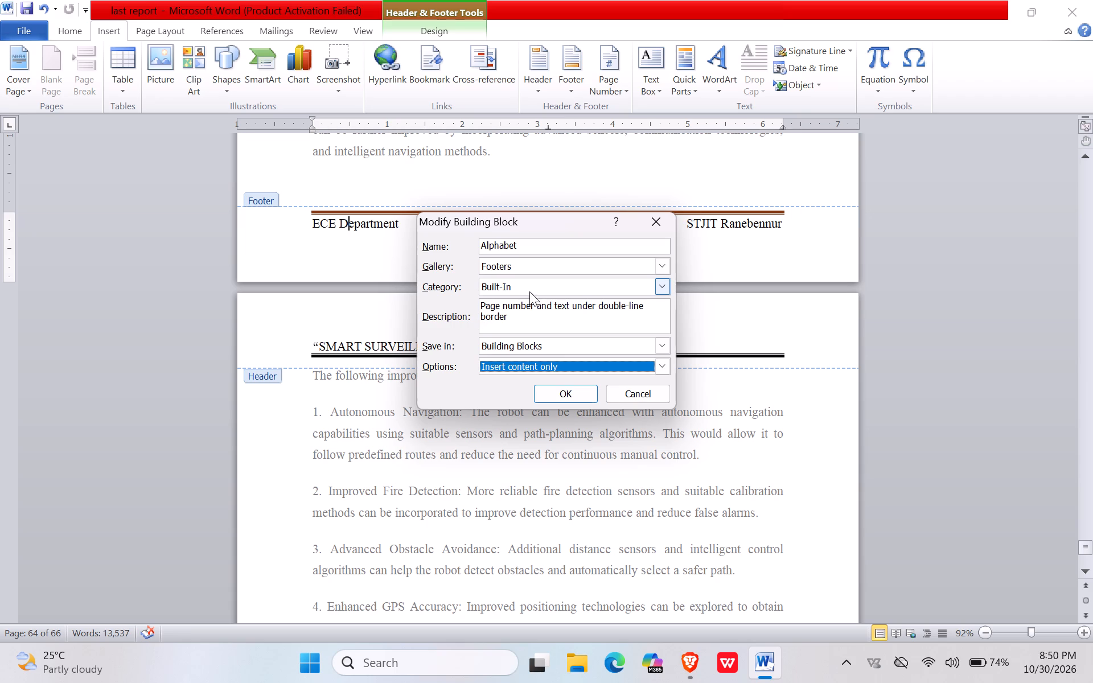
click(655, 286)
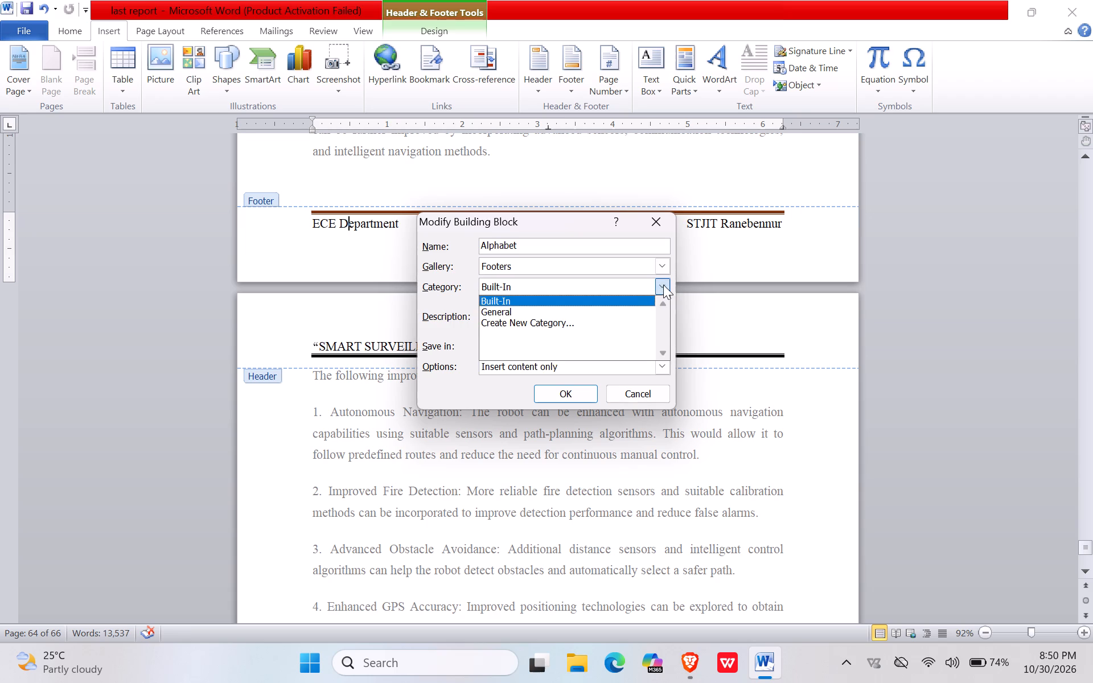
click(663, 283)
click(655, 262)
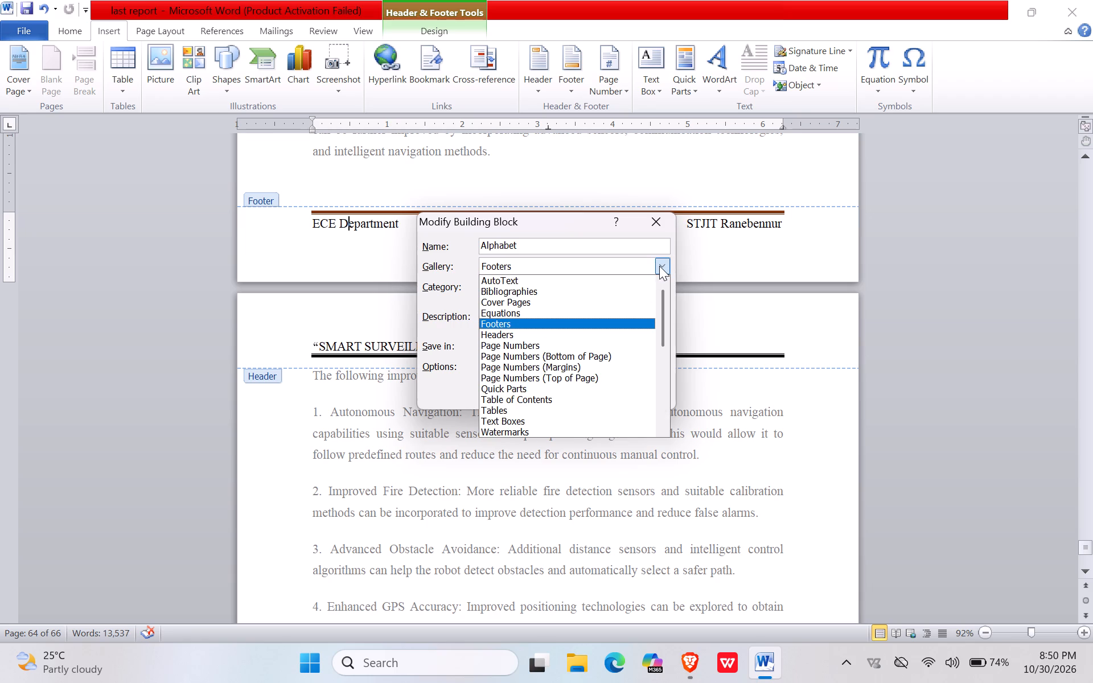
click(659, 266)
click(654, 220)
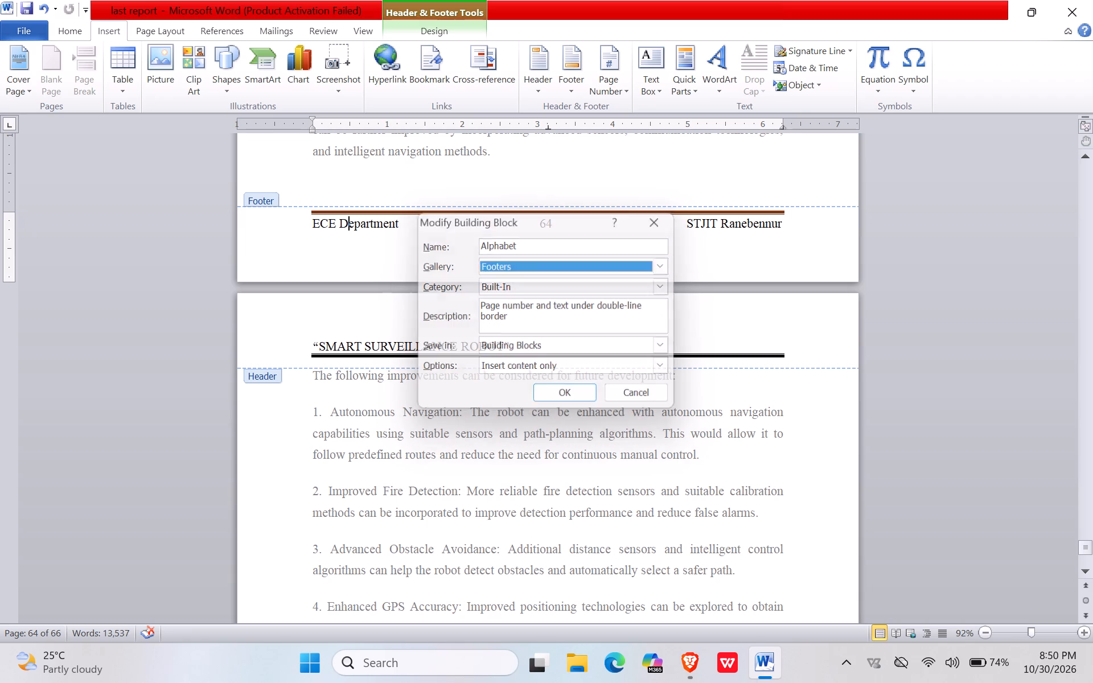
Browse the built-in footer designs for an alternative to the Alphabet footer and close the gallery without choosing one.
click(567, 67)
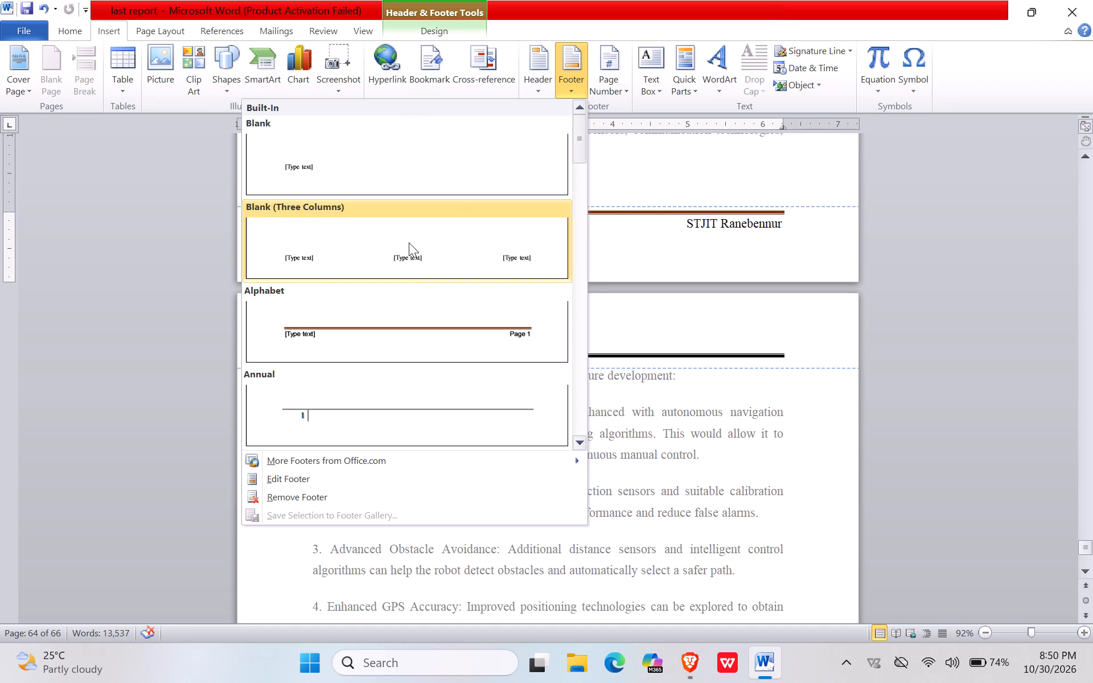
scroll(410, 240, down, 1)
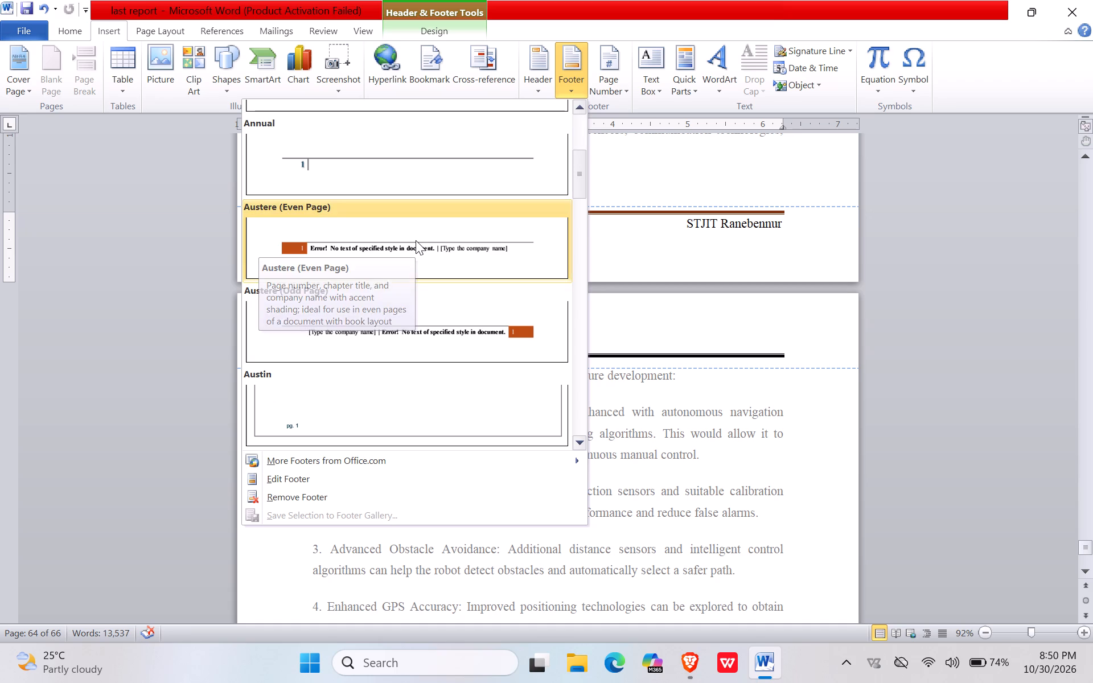
scroll(416, 240, down, 3)
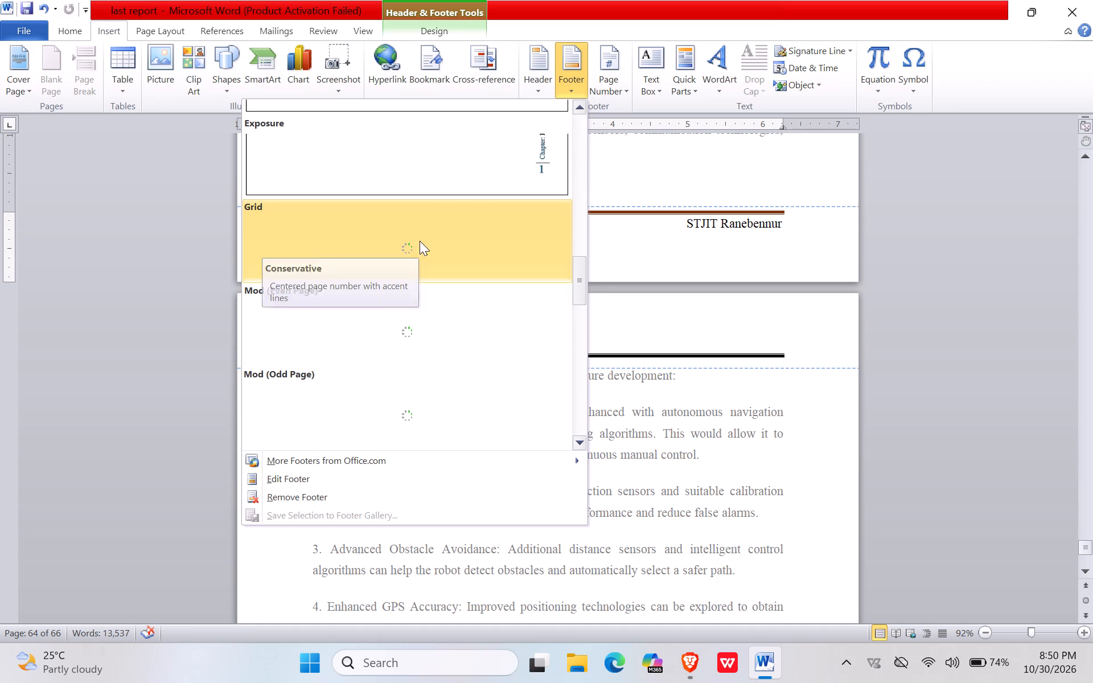
click(865, 270)
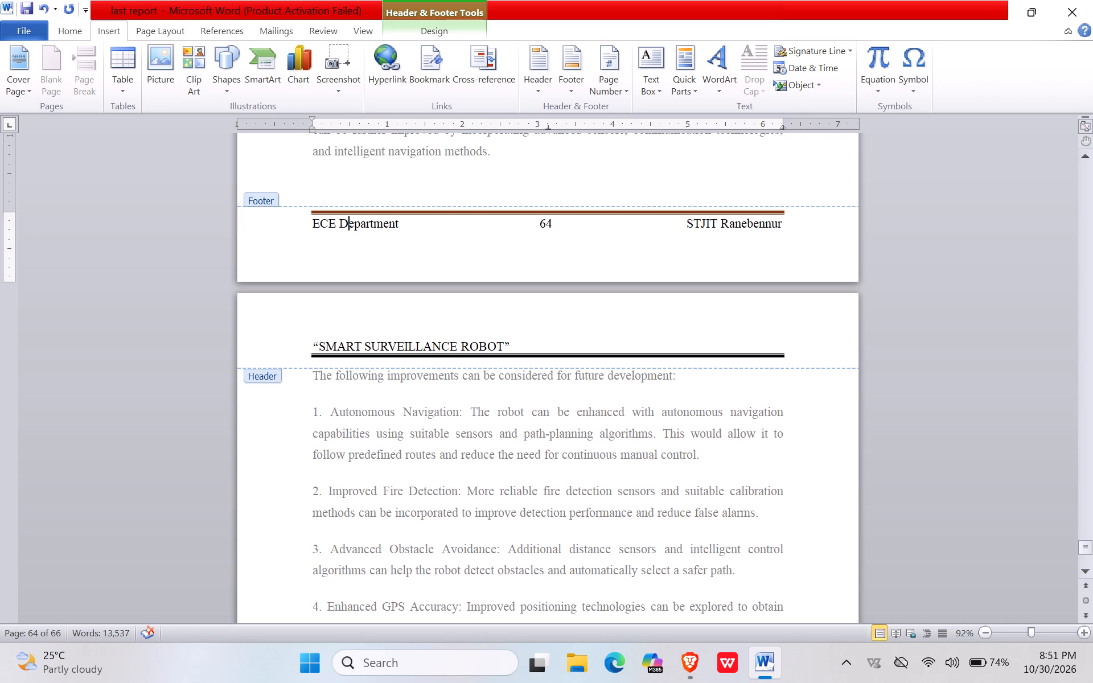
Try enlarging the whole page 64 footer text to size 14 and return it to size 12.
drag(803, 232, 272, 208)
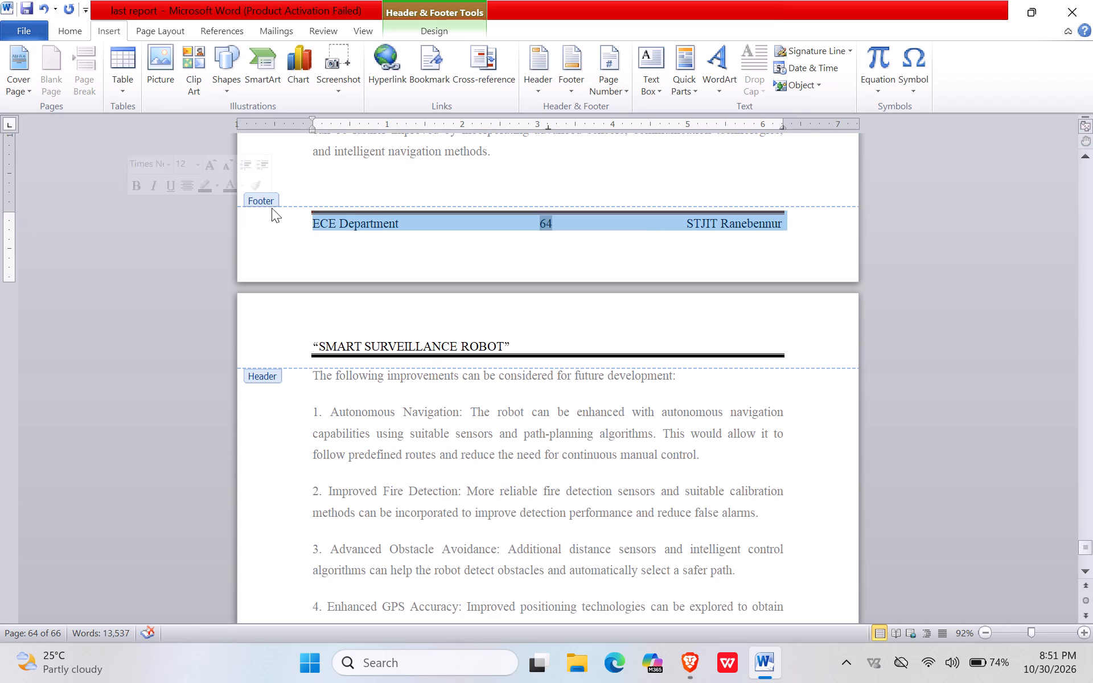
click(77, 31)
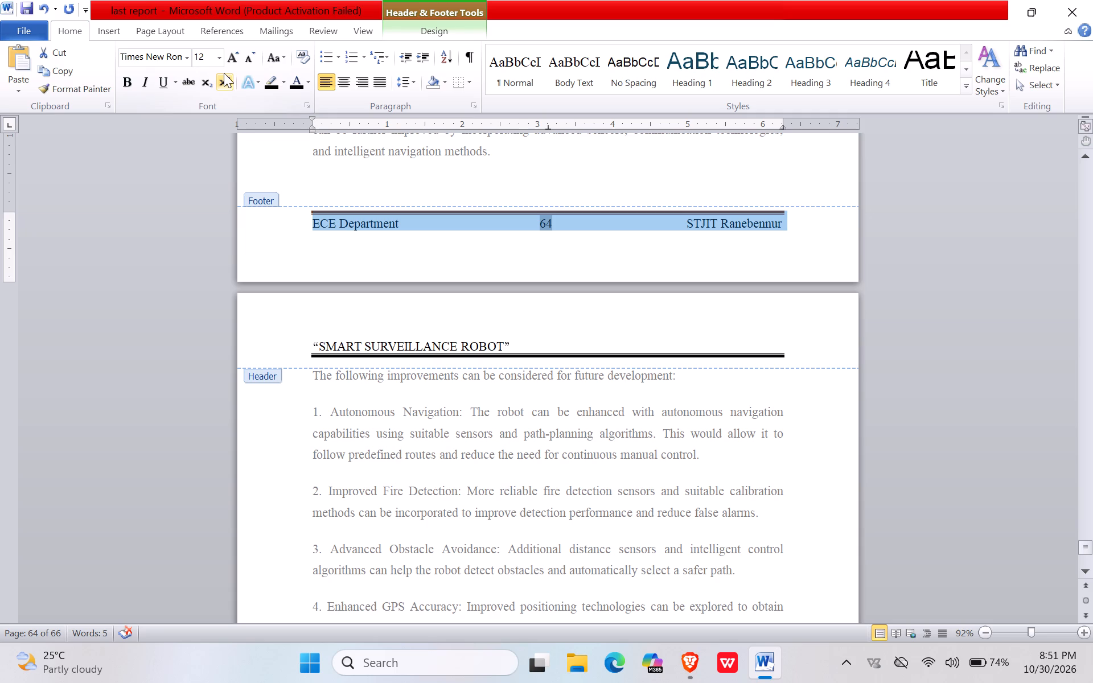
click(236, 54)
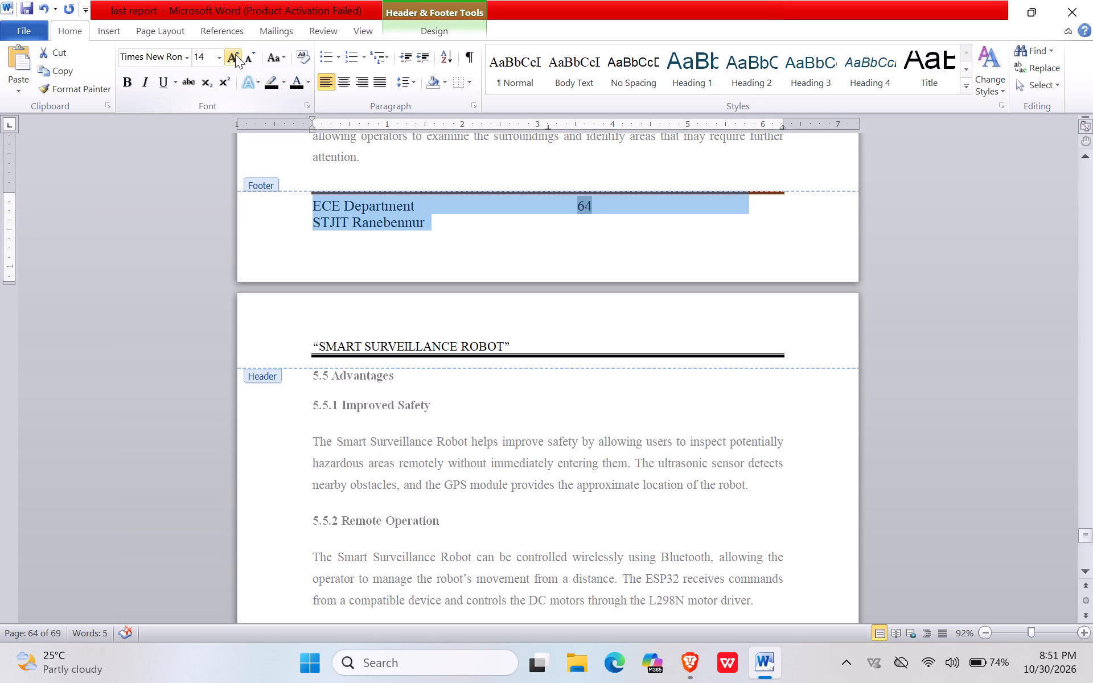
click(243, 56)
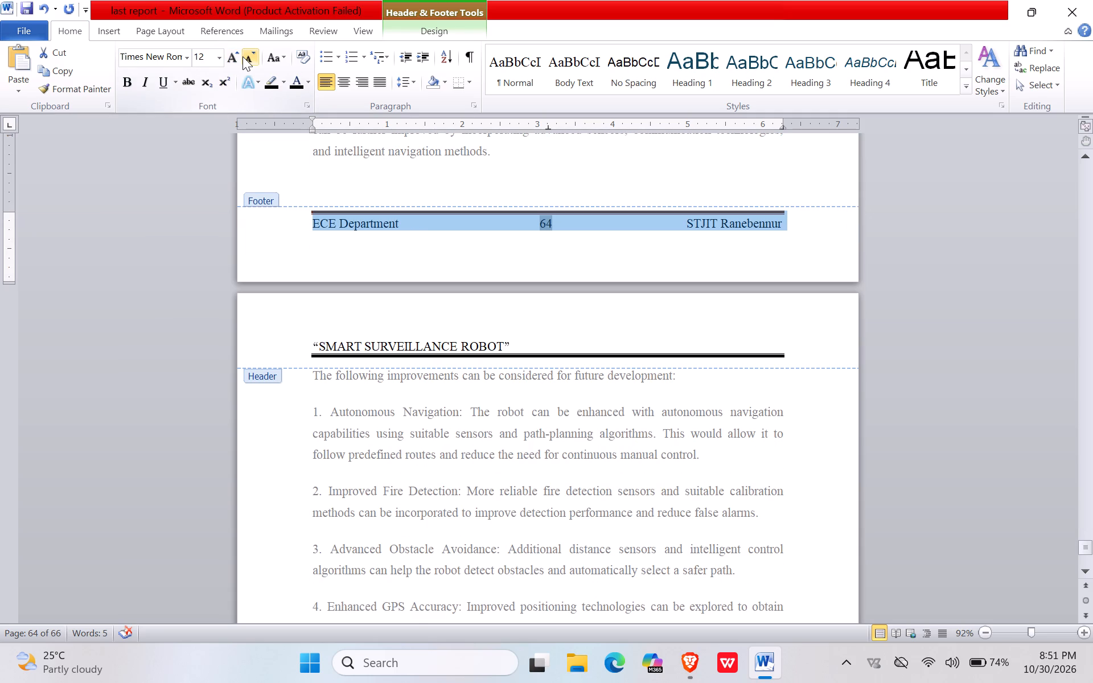
Leave header and footer editing and review the Future Scope and Conclusion pages through to the report's last footer.
click(354, 286)
scroll(499, 296, up, 4)
double_click(596, 203)
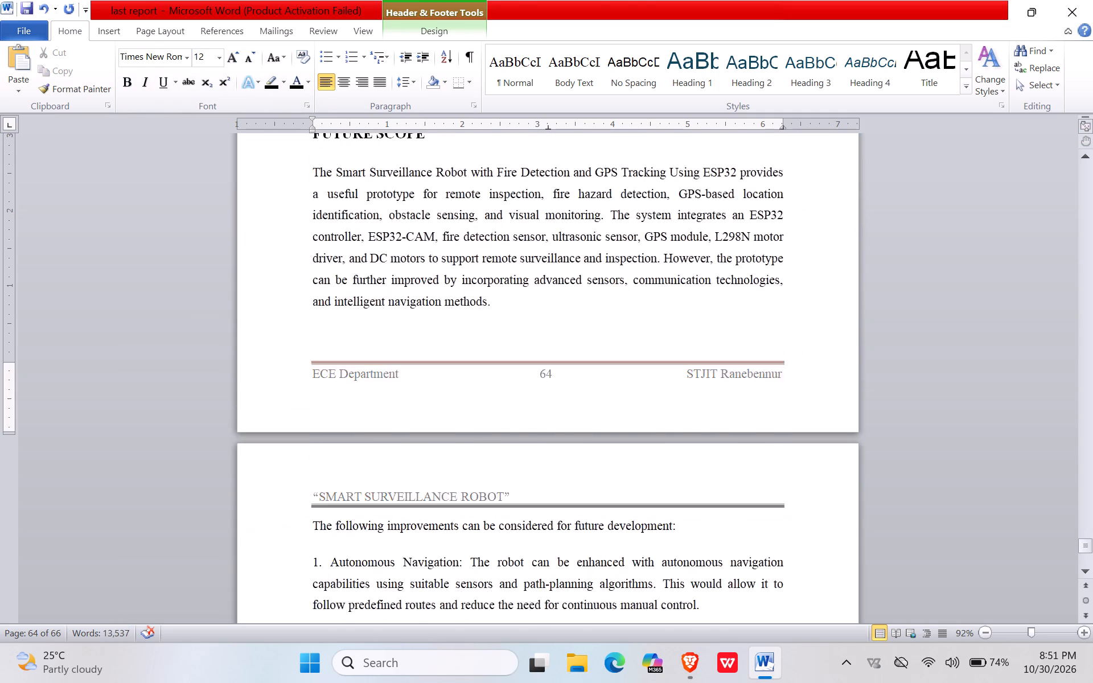
scroll(561, 285, up, 11)
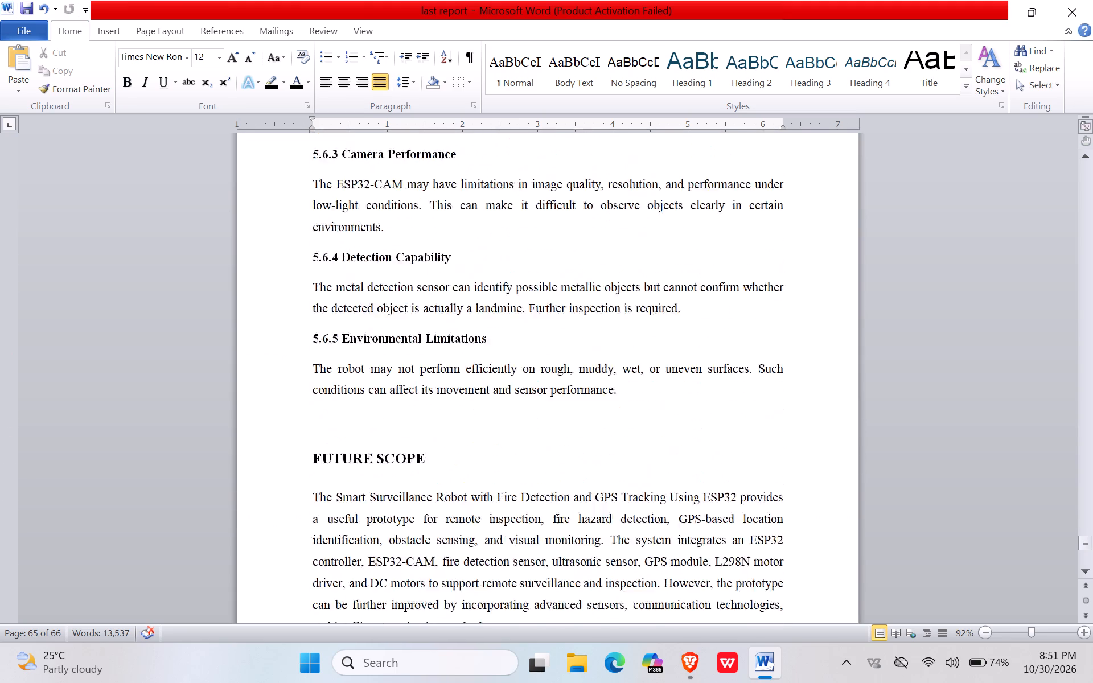
scroll(561, 286, up, 7)
scroll(558, 287, down, 8)
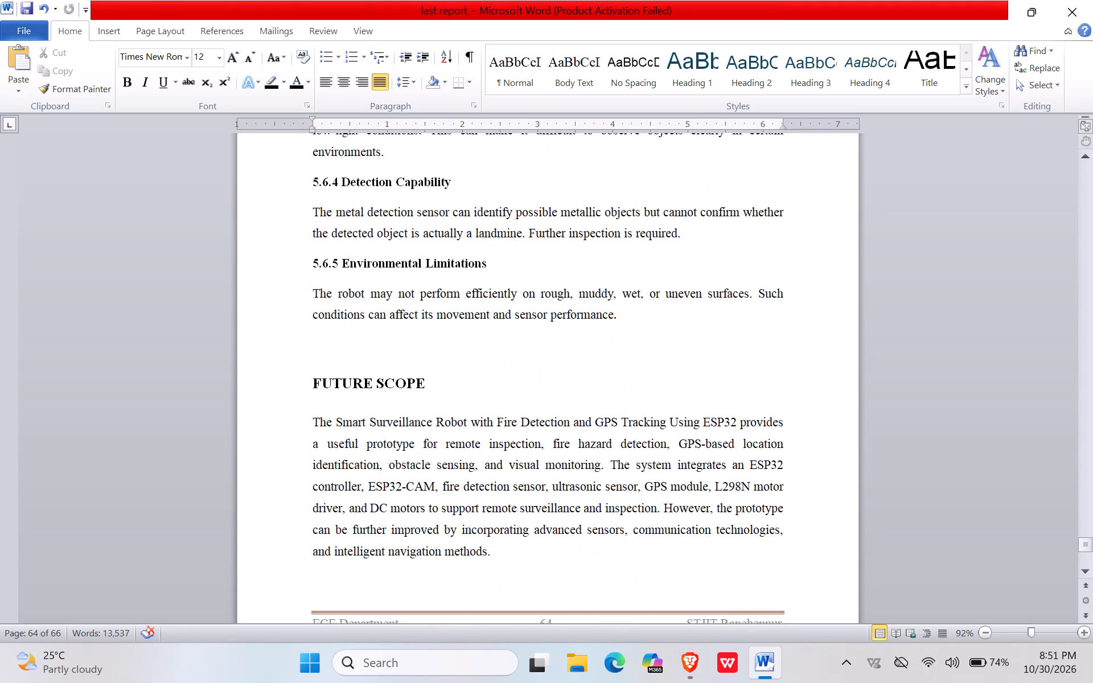
scroll(426, 452, down, 4)
scroll(427, 453, down, 17)
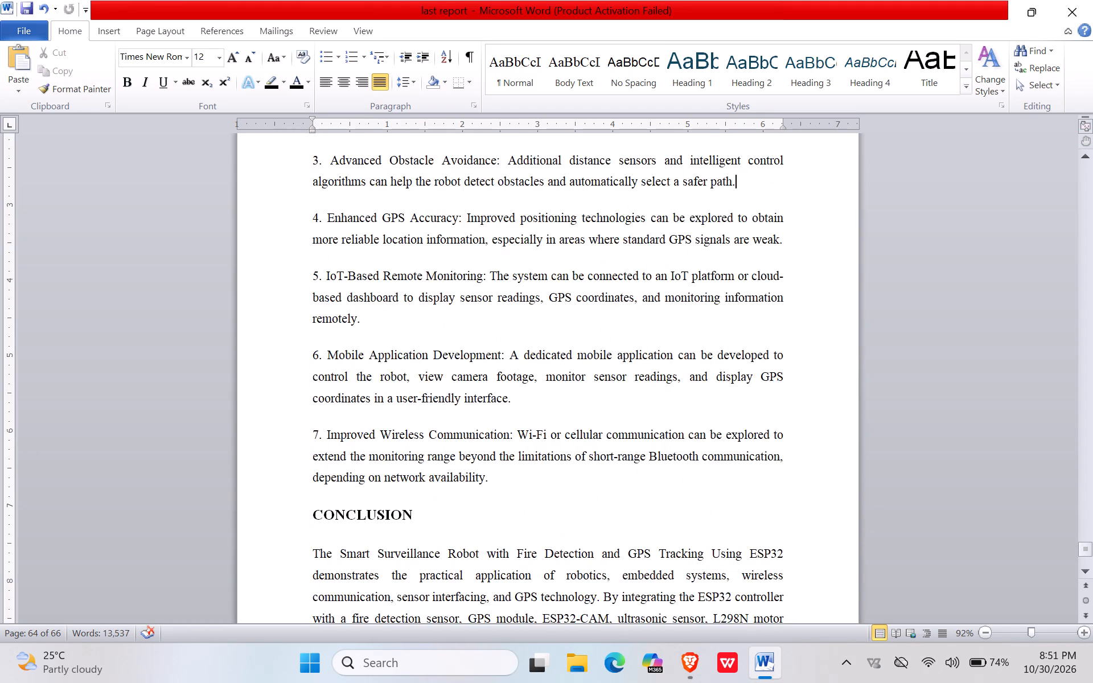
scroll(439, 467, down, 11)
scroll(480, 469, down, 17)
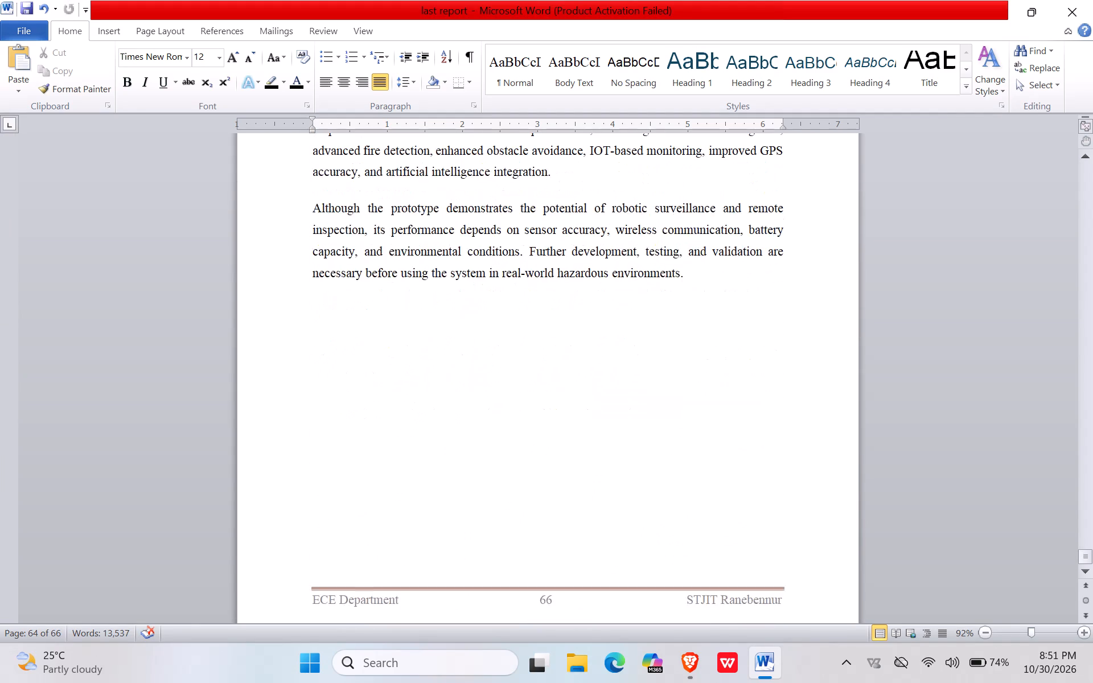
scroll(483, 464, down, 4)
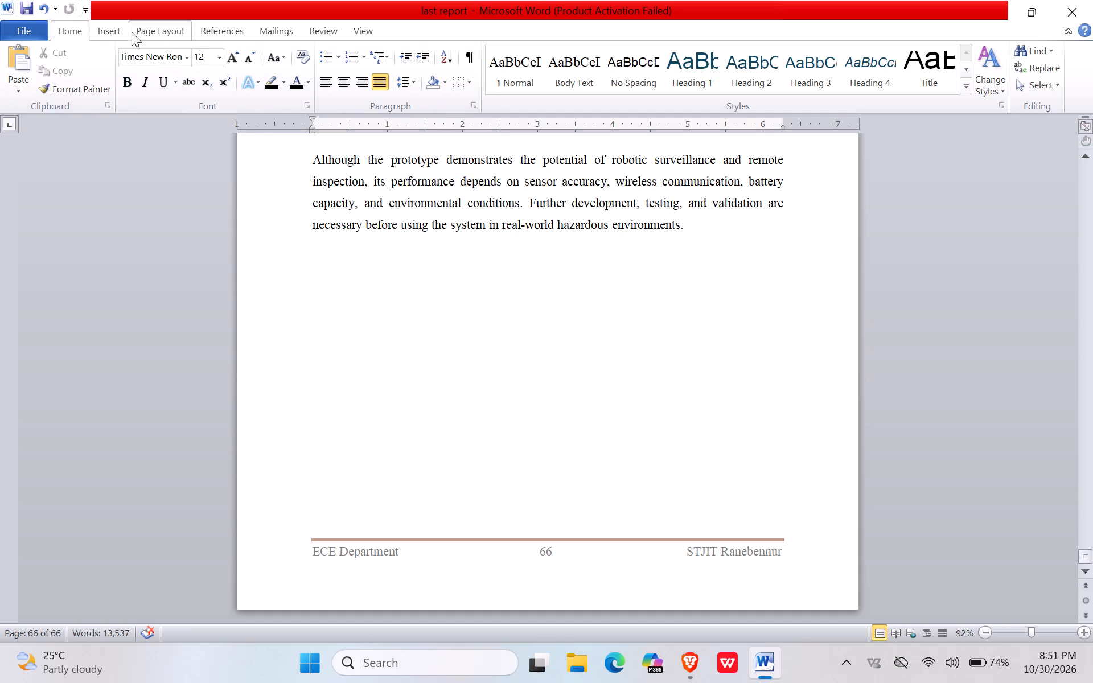
Check the footer gallery for more footers from Office.com.
click(79, 28)
click(108, 43)
click(105, 31)
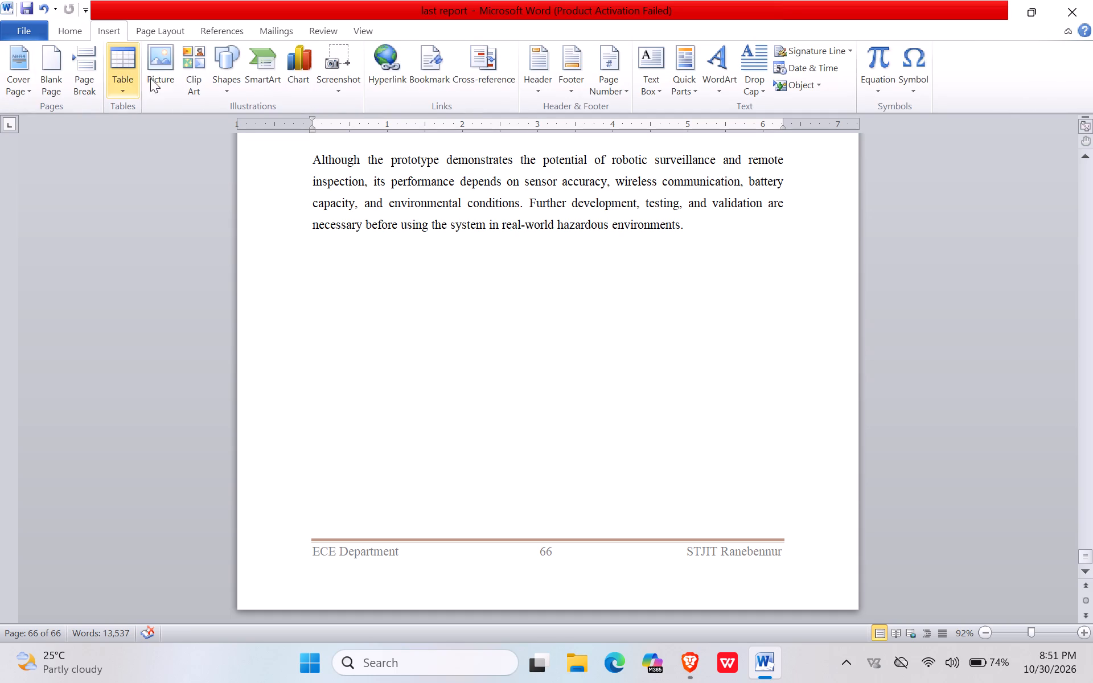
click(574, 88)
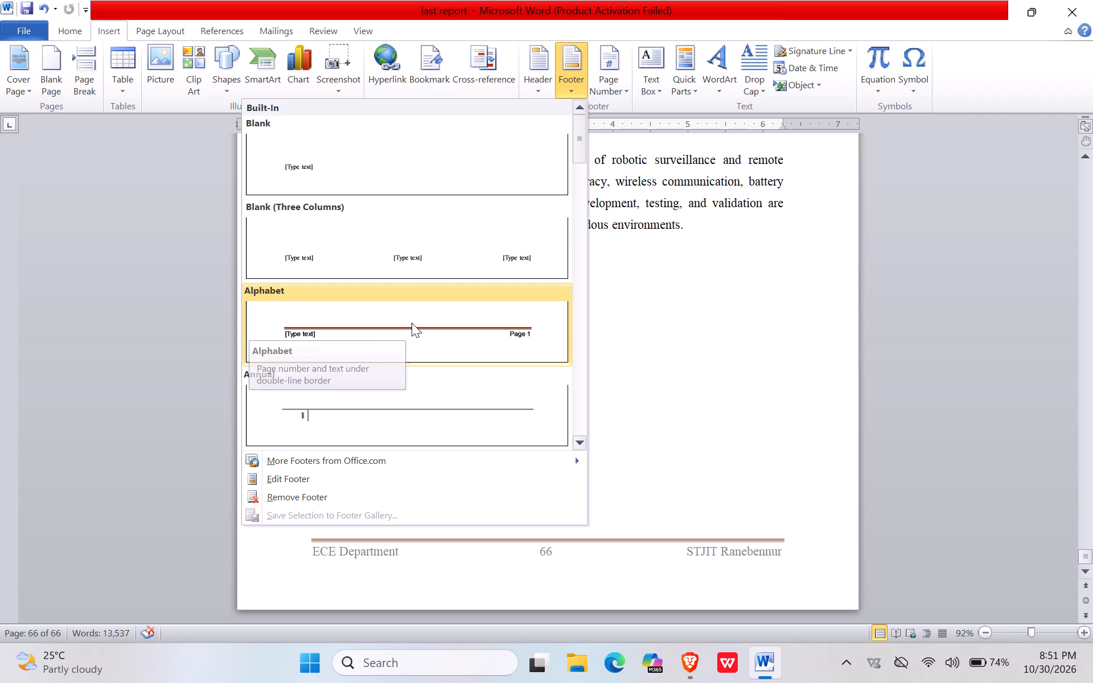
click(306, 455)
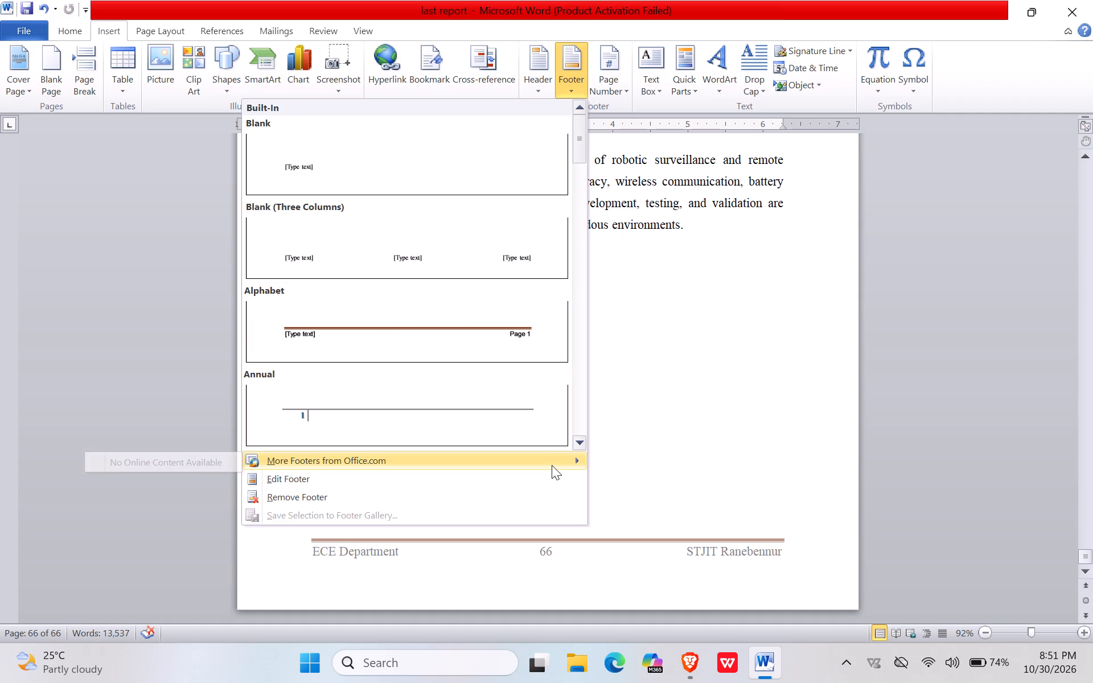
click(552, 464)
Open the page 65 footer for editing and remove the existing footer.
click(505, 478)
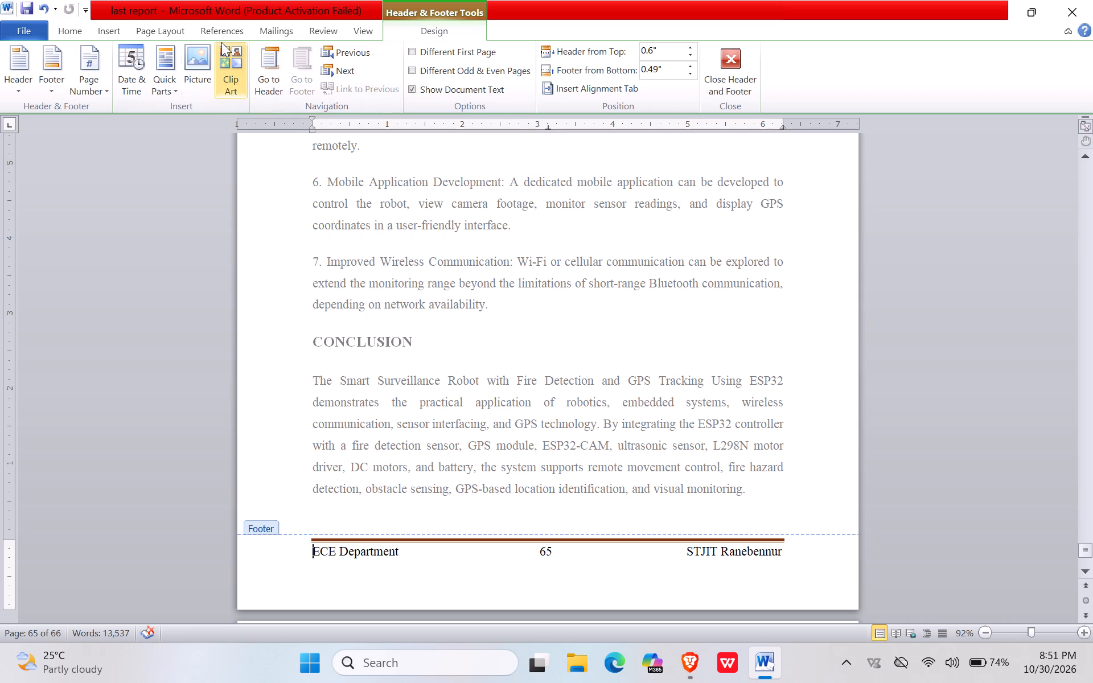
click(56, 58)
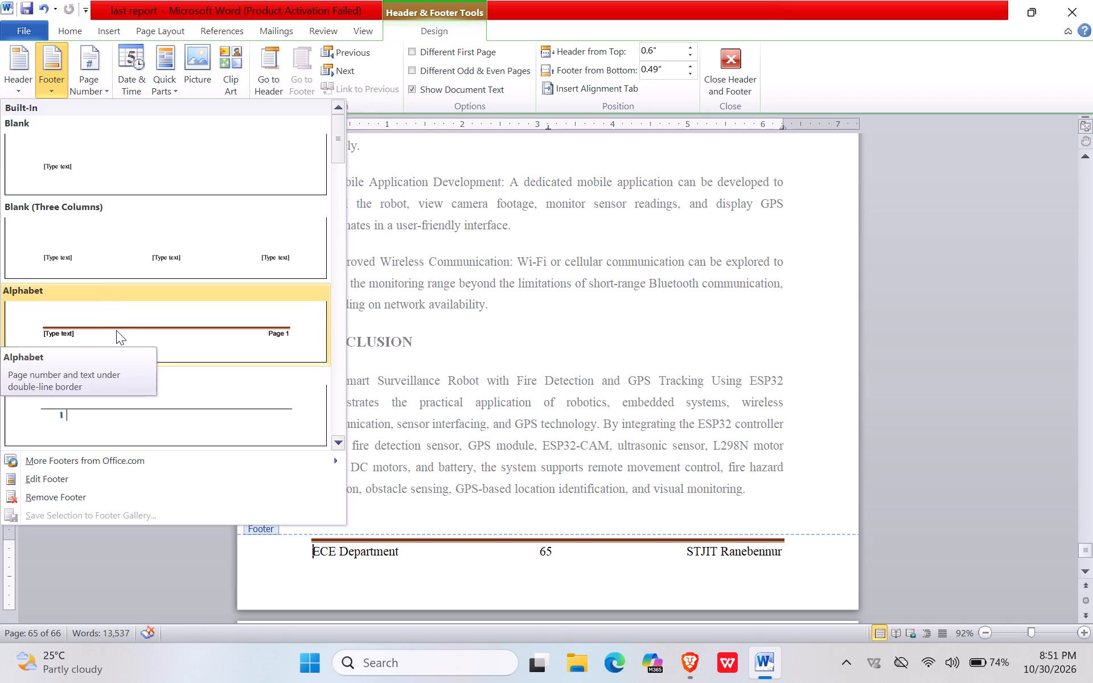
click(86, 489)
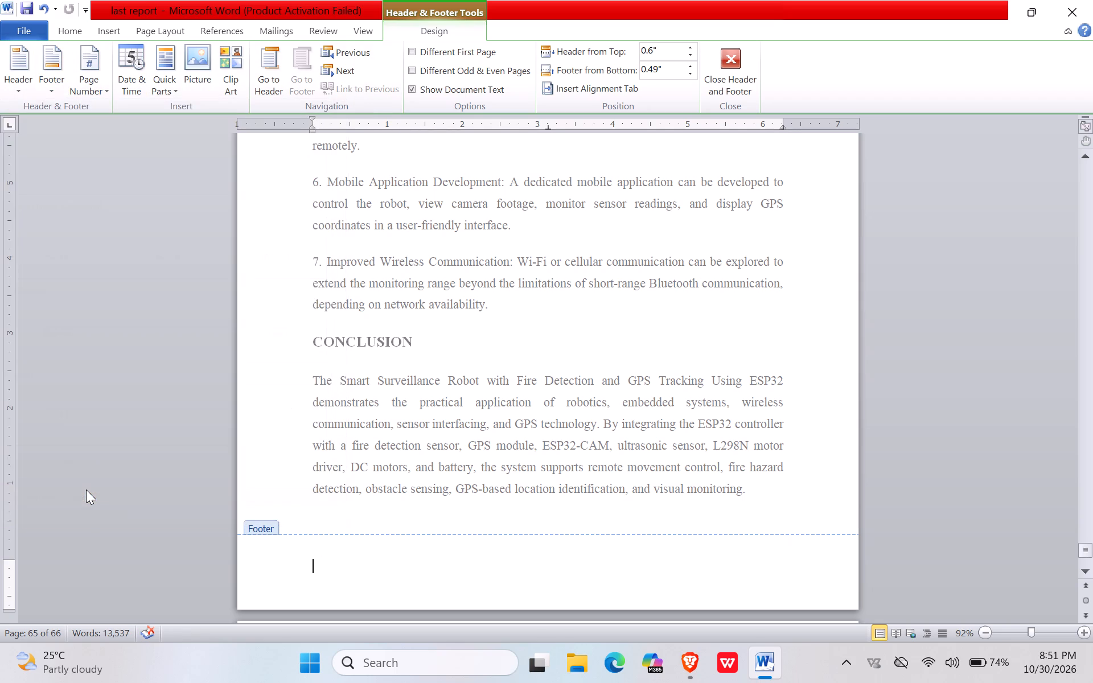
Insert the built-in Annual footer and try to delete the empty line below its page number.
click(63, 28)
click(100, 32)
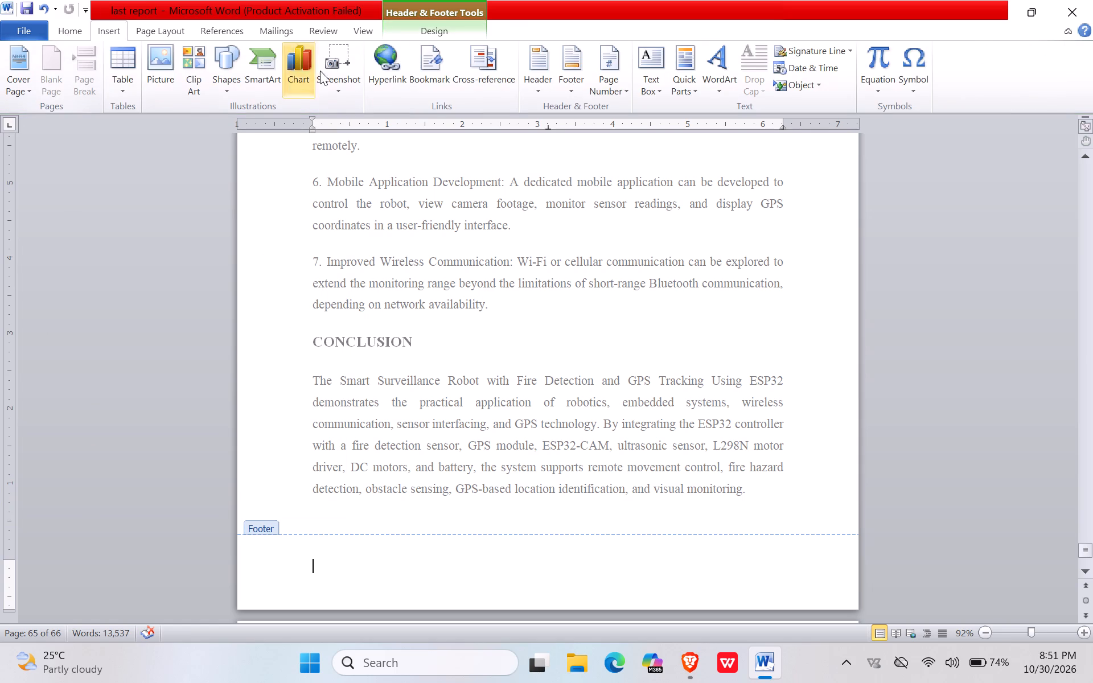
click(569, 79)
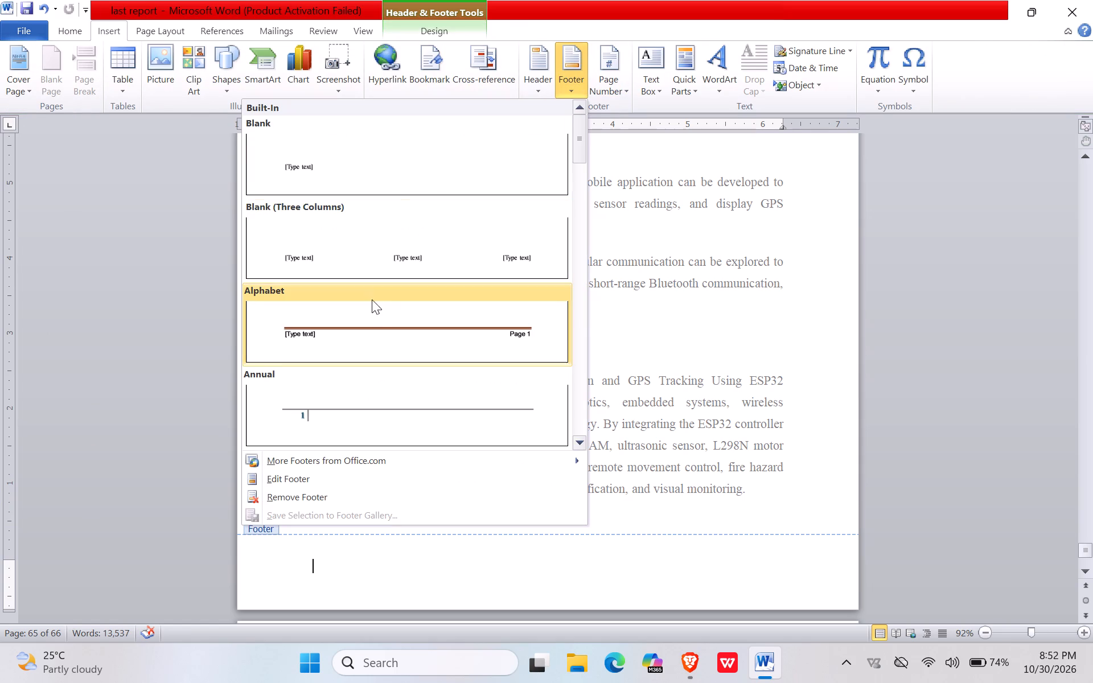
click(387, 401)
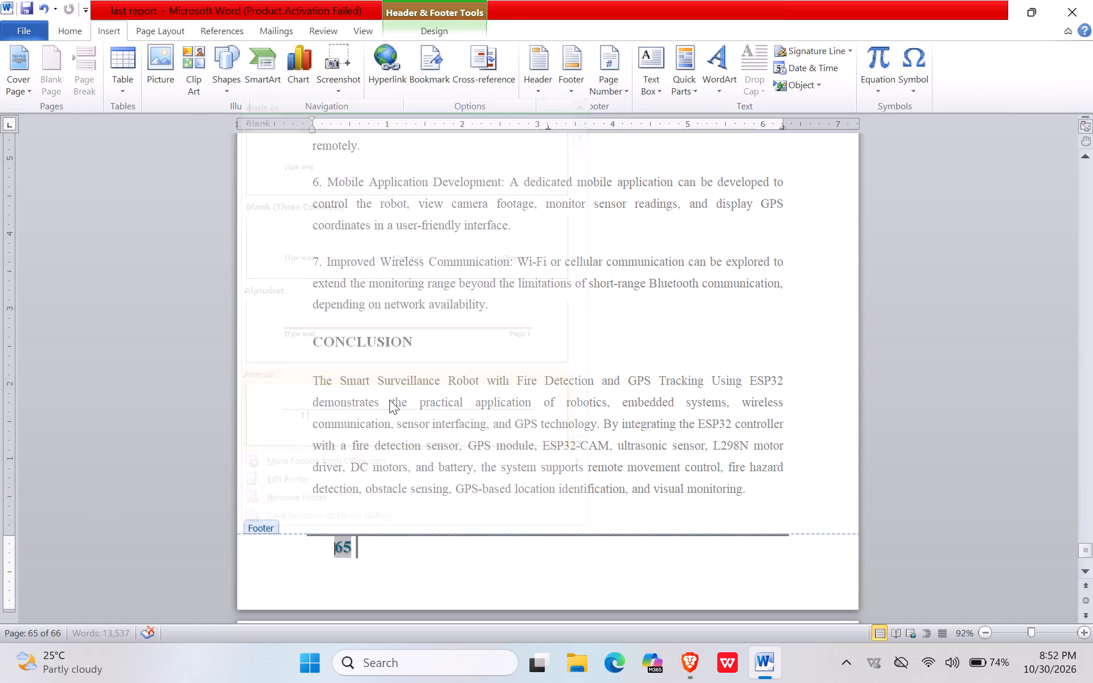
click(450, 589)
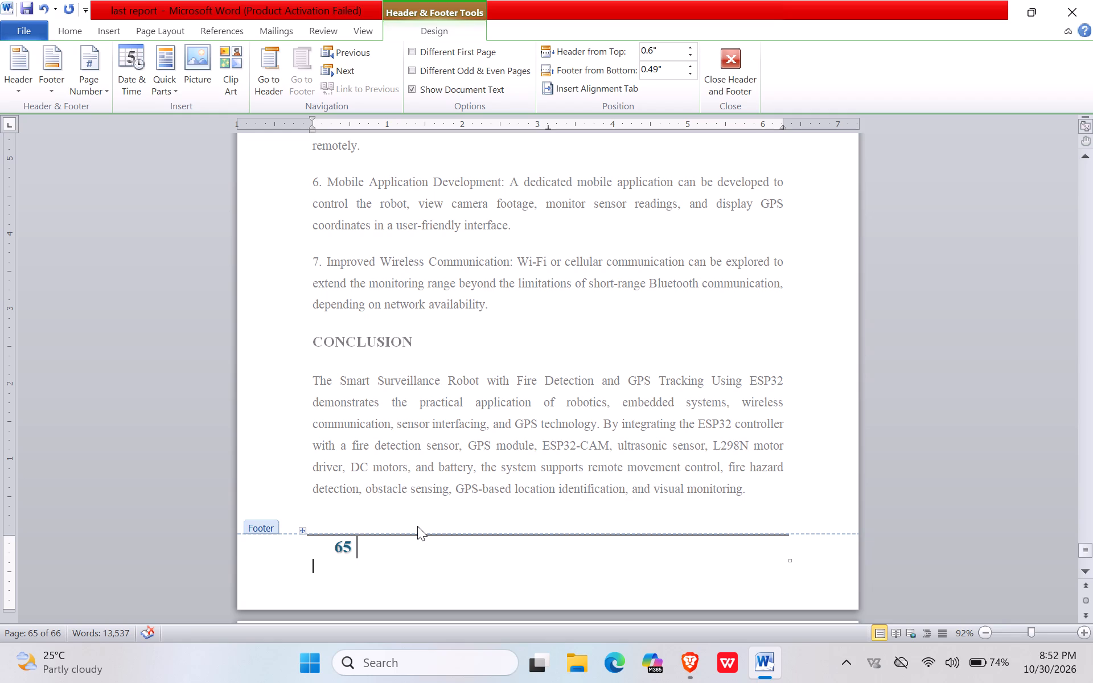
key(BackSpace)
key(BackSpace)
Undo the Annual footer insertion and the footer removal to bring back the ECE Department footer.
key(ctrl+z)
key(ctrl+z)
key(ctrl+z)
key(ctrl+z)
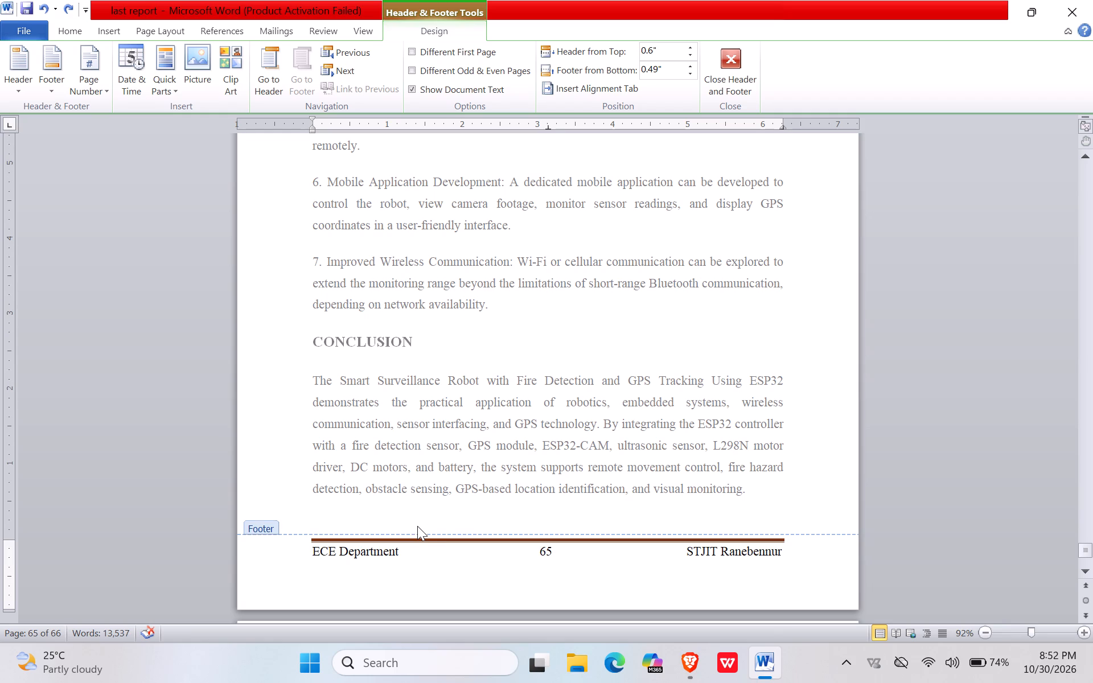
Examine the previews and descriptions of built-in footers such as Alphabet, Annual and Grid in the Building Blocks Organizer.
click(55, 72)
click(103, 475)
click(68, 54)
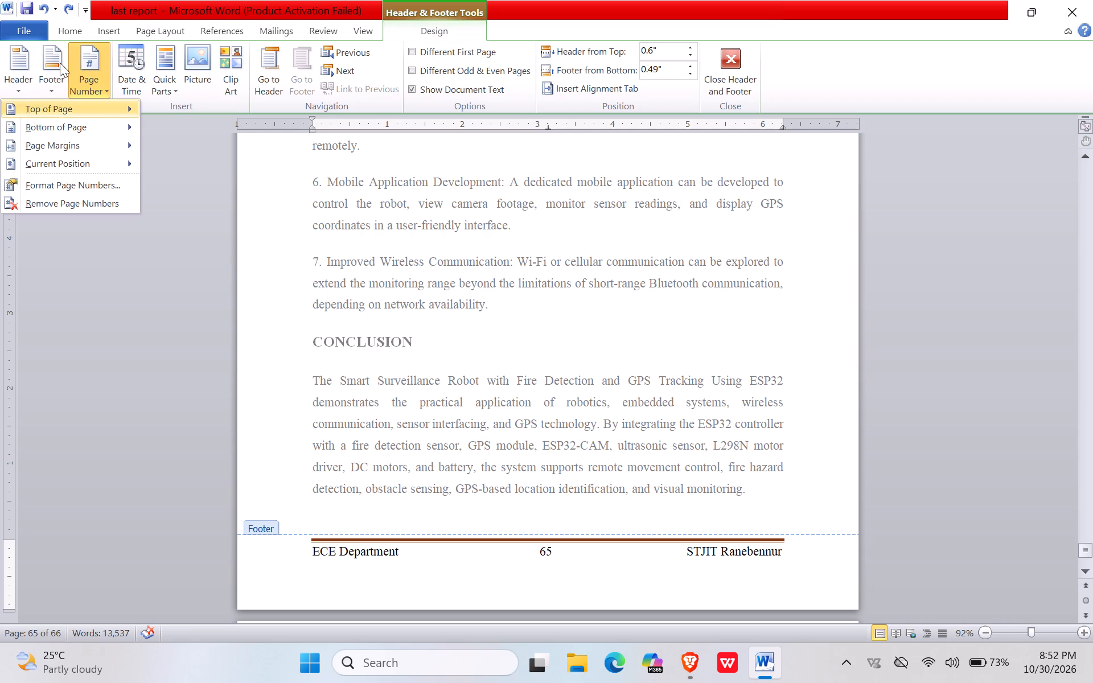
click(55, 43)
right_click(109, 322)
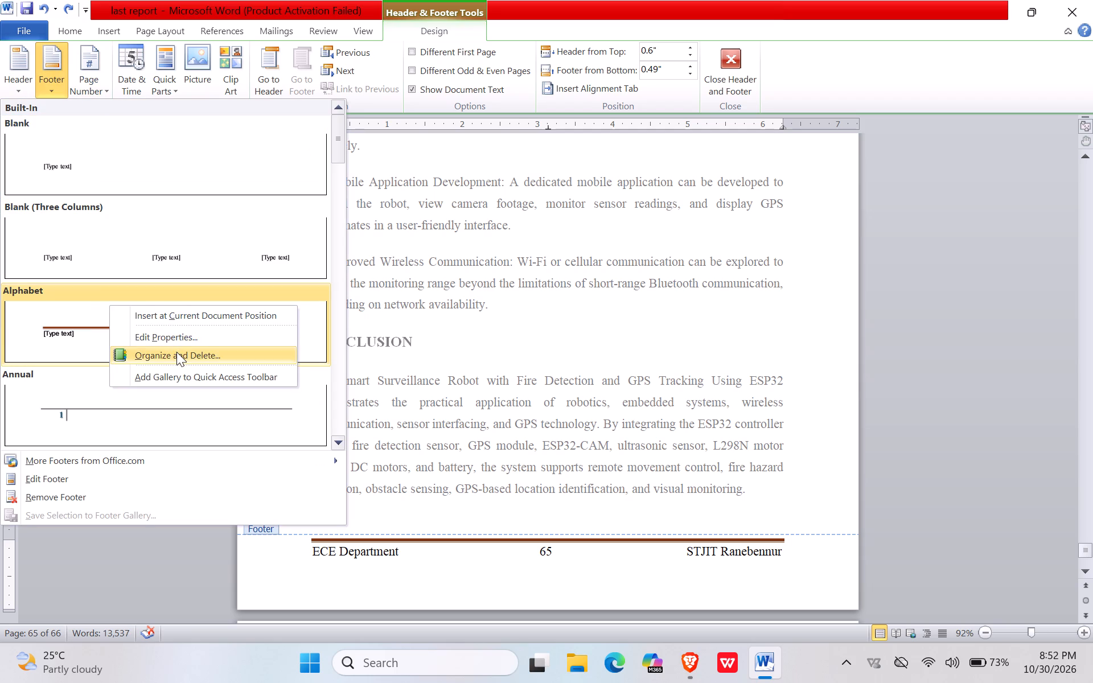
click(176, 353)
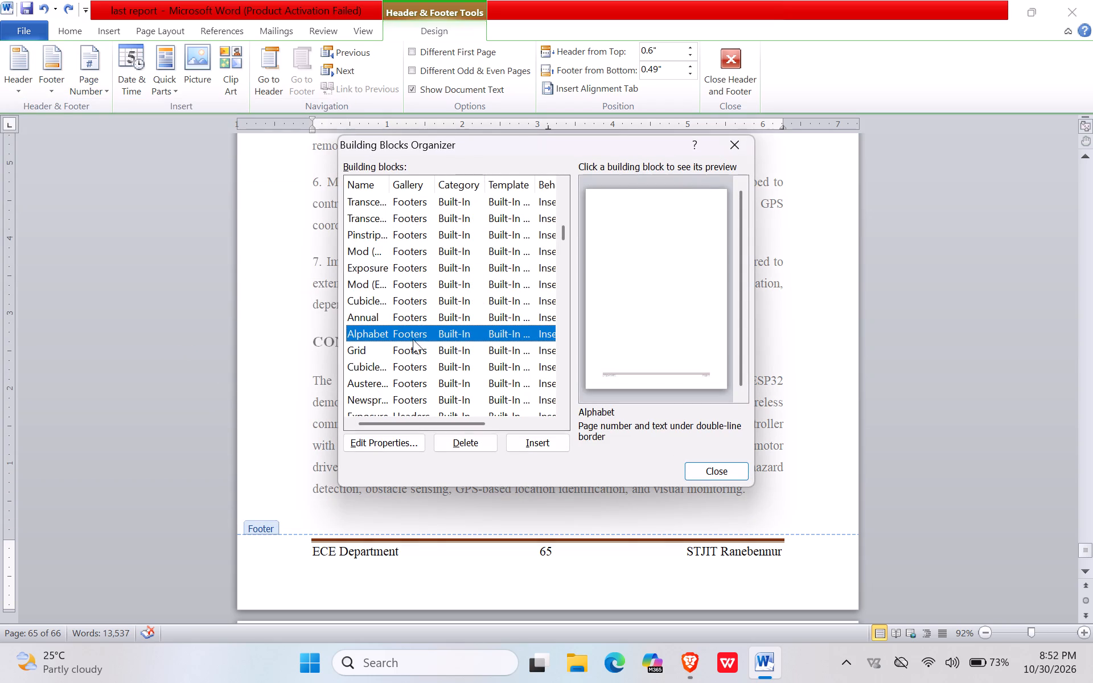
click(412, 311)
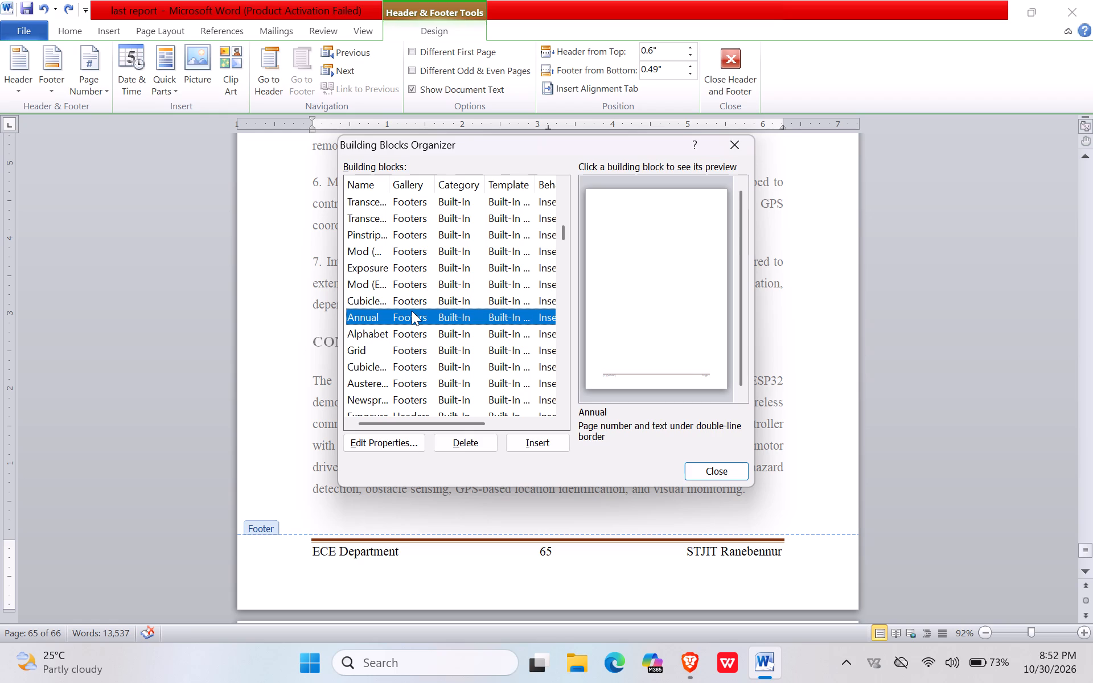
click(415, 342)
click(416, 329)
click(417, 343)
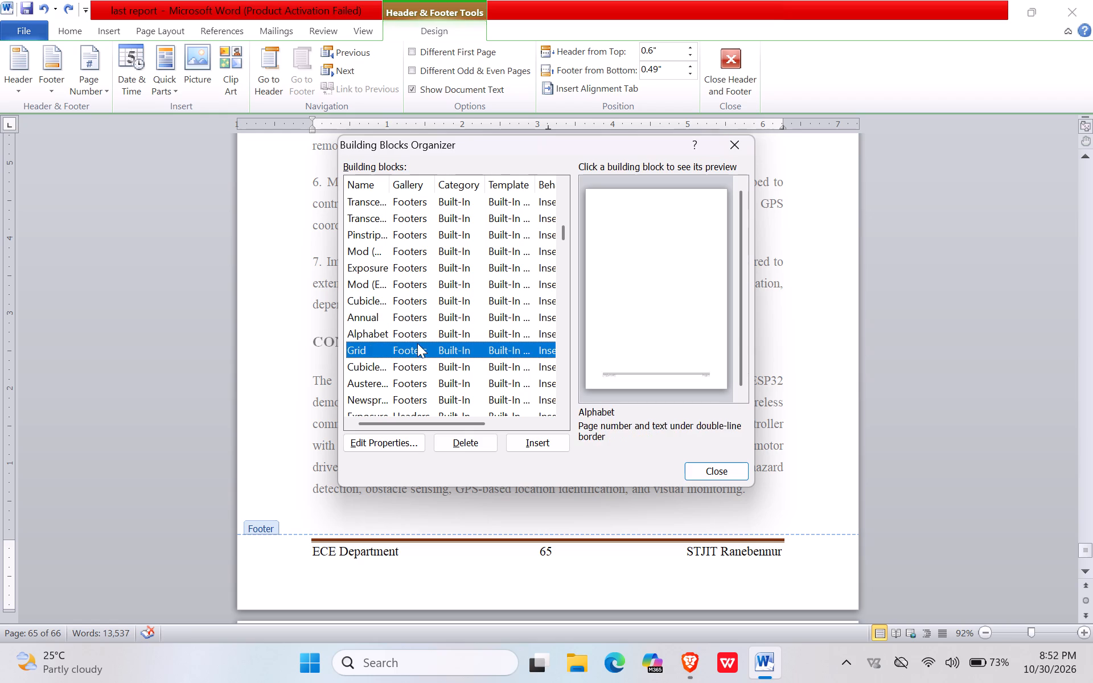
click(421, 367)
click(421, 393)
click(417, 355)
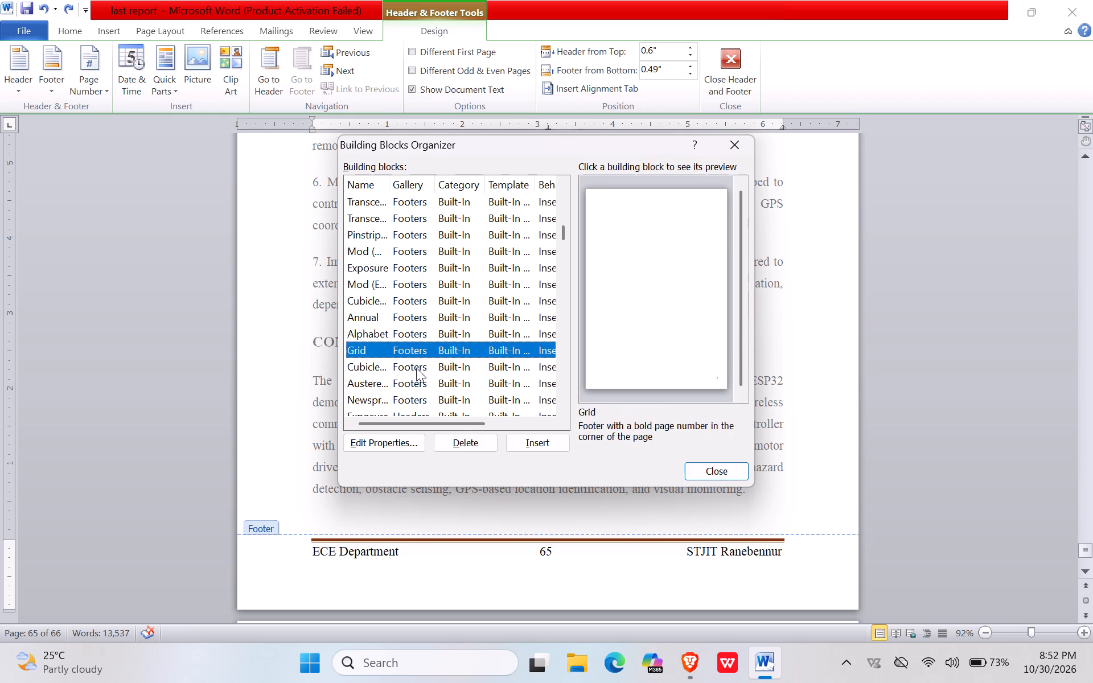
click(416, 348)
drag(490, 420, 512, 421)
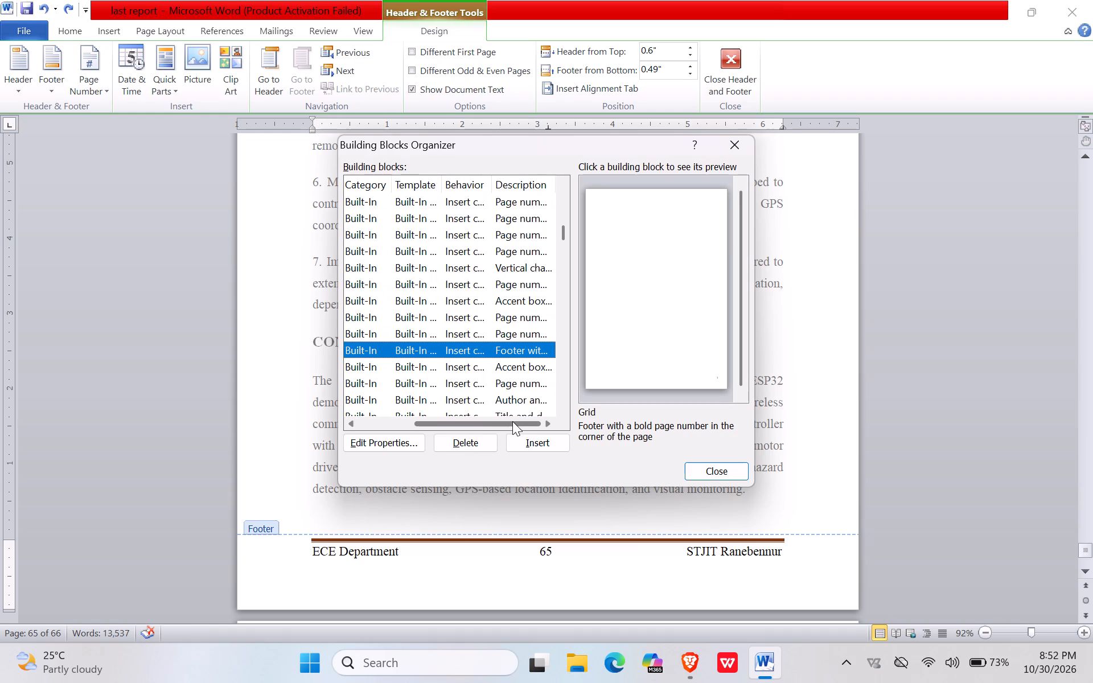
drag(512, 421, 521, 421)
drag(521, 421, 518, 421)
drag(518, 421, 364, 430)
click(359, 427)
click(359, 427)
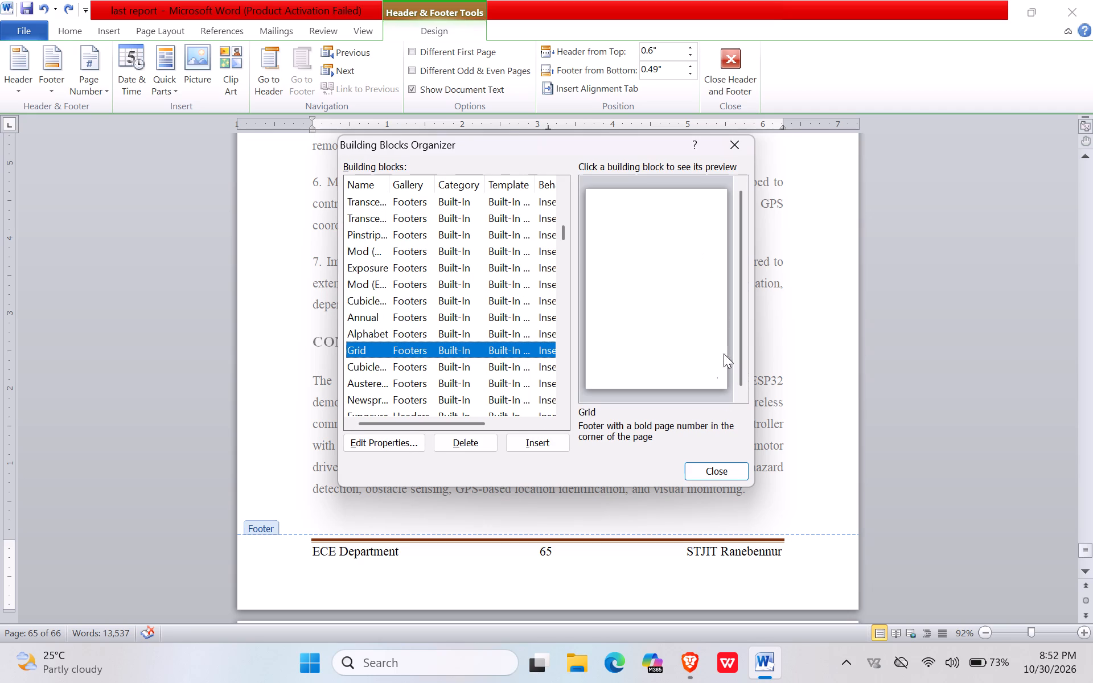
click(737, 142)
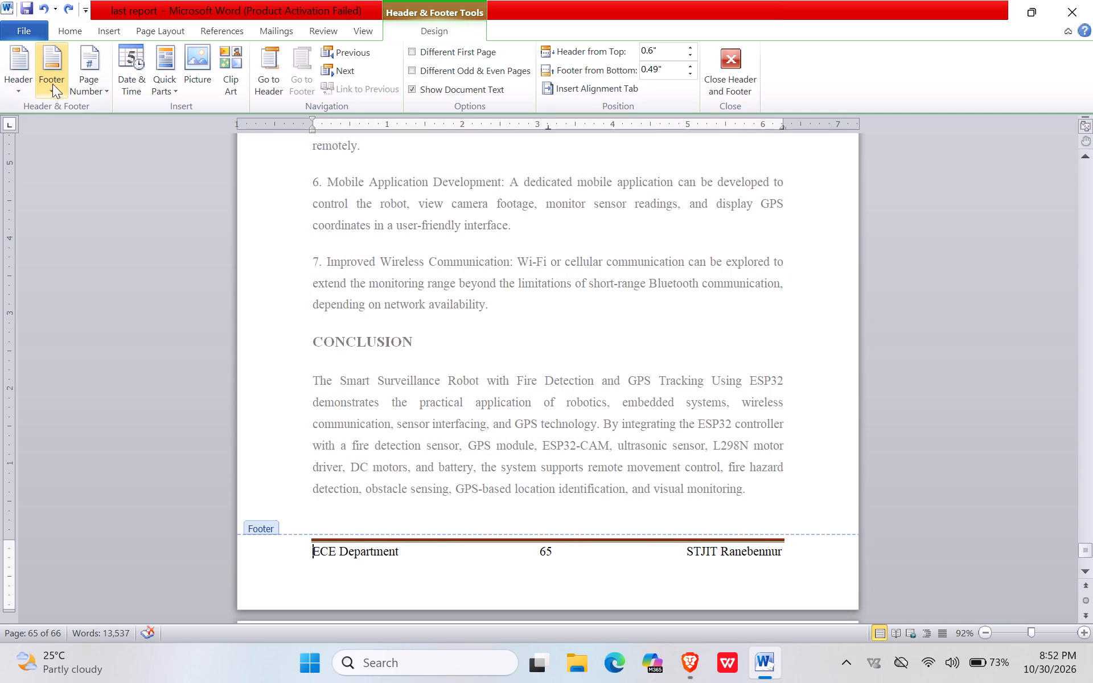
Check the footer gallery again for more footers from Office.com.
click(52, 83)
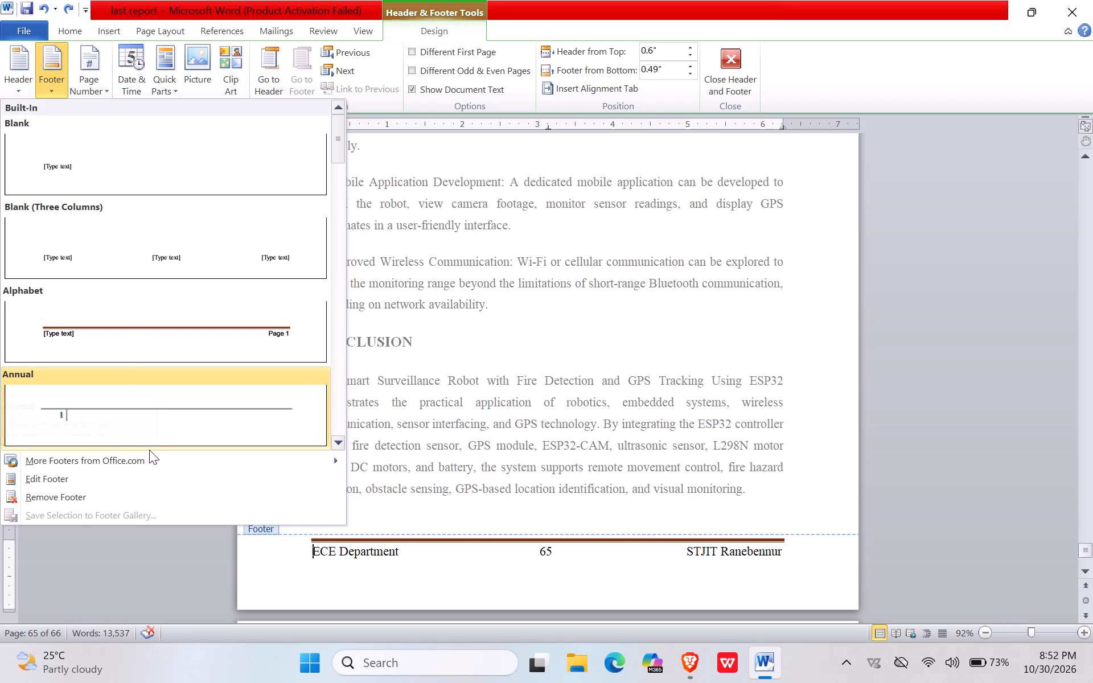
click(138, 464)
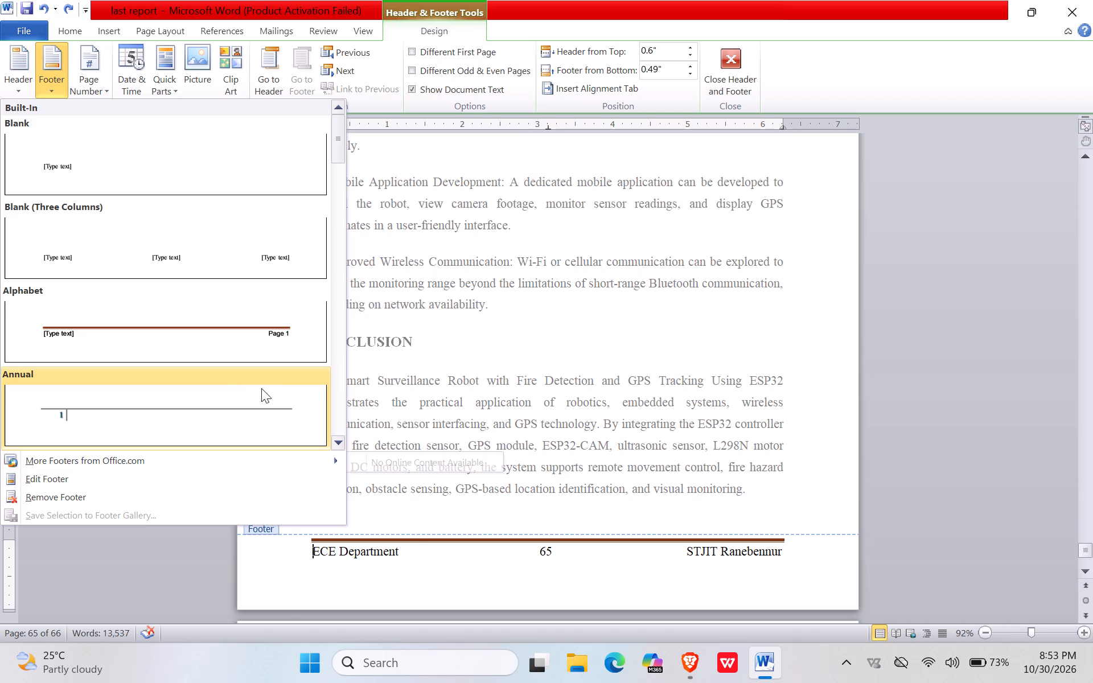
click(412, 536)
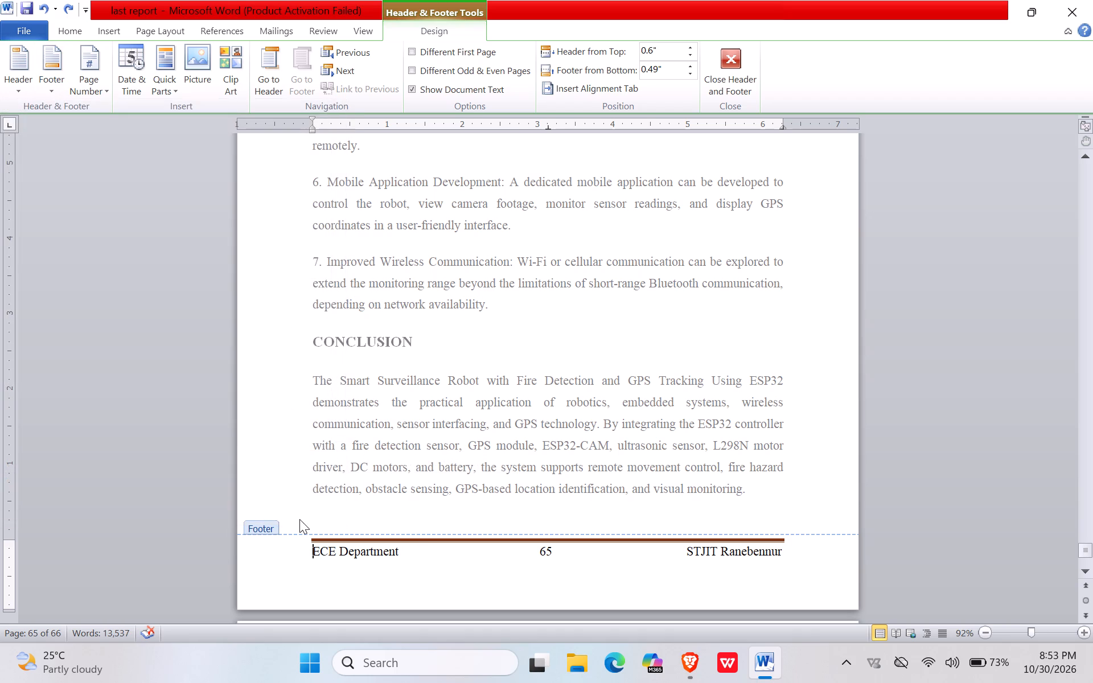
Return from footer editing to the body text on page 65 and save the report.
double_click(465, 441)
click(467, 441)
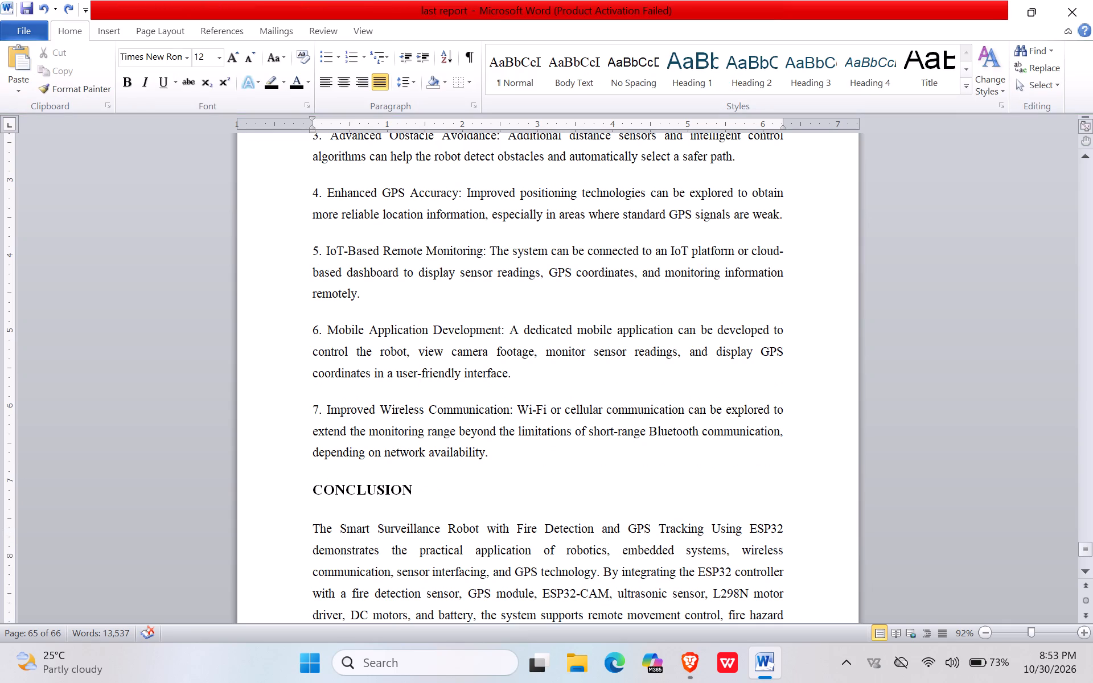
key(ctrl+s)
key(ctrl+s)
key(ctrl+s)
key(ctrl+s)
key(ctrl+s)
key(ctrl+s)
key(ctrl+s)
key(ctrl+s)
Save a copy of the report to the Desktop folder as a Word document named "last report 2".
click(15, 37)
click(37, 83)
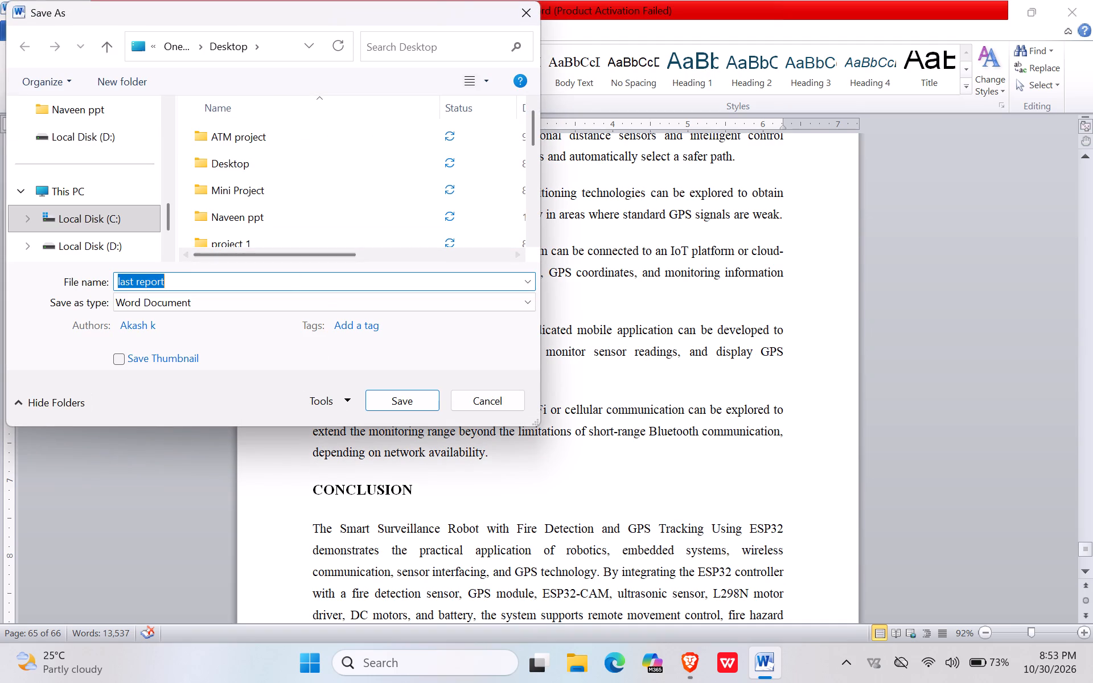
click(254, 283)
key(space)
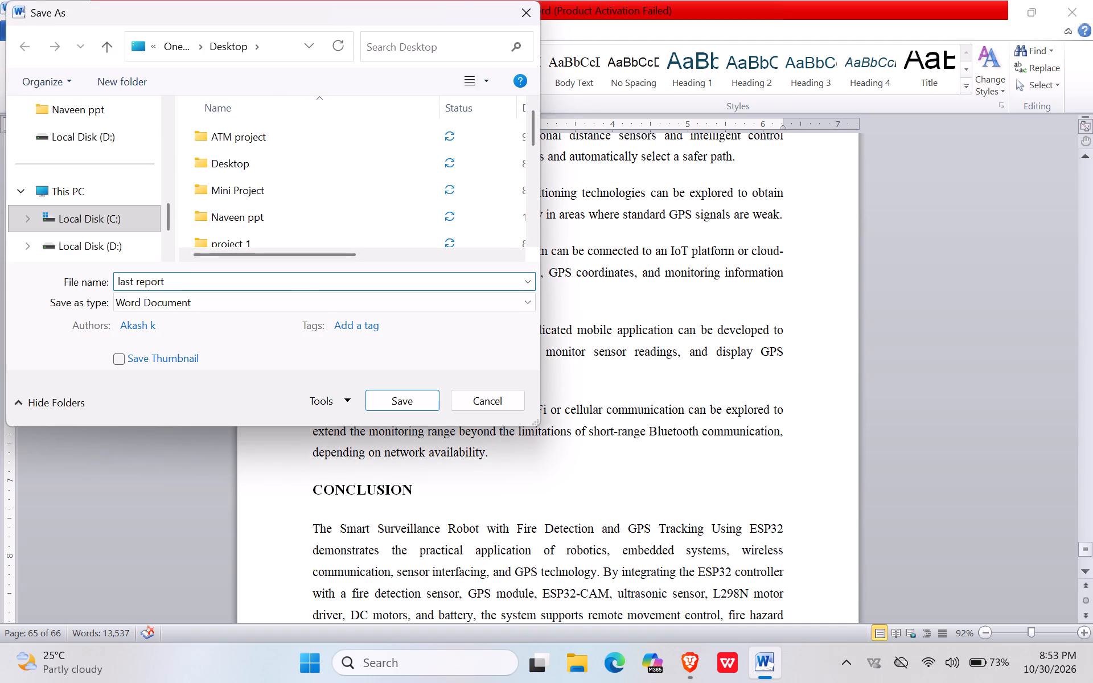
key(2)
click(396, 405)
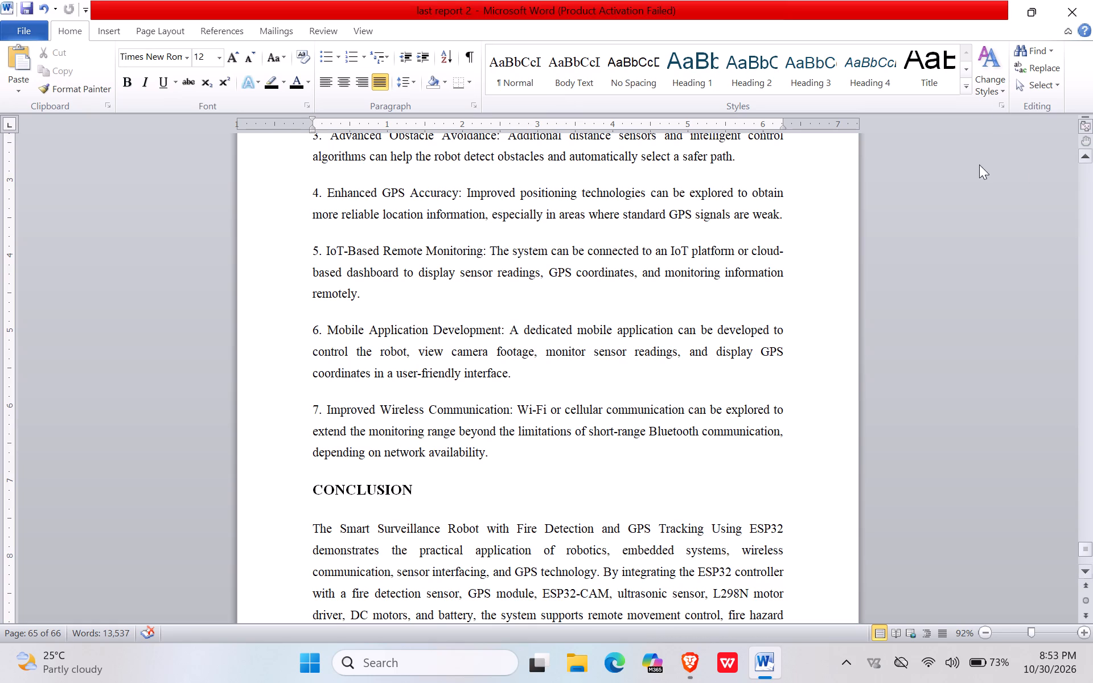
Switch to the Windows desktop and bring up the options for the "last report 2" file.
click(980, 6)
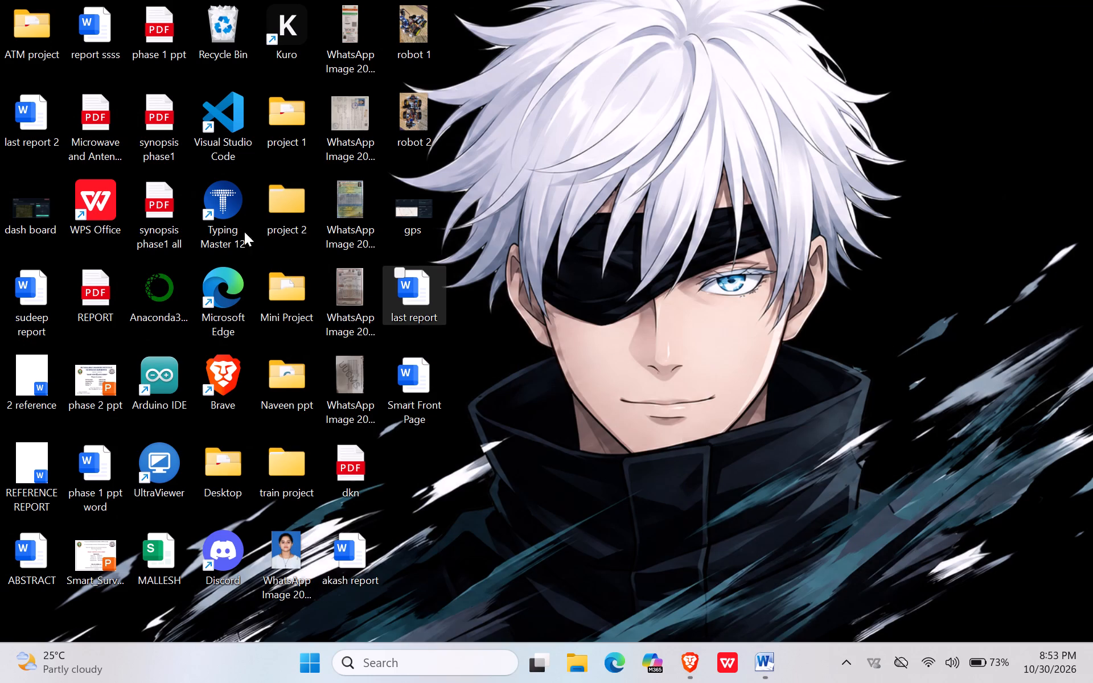
right_click(41, 125)
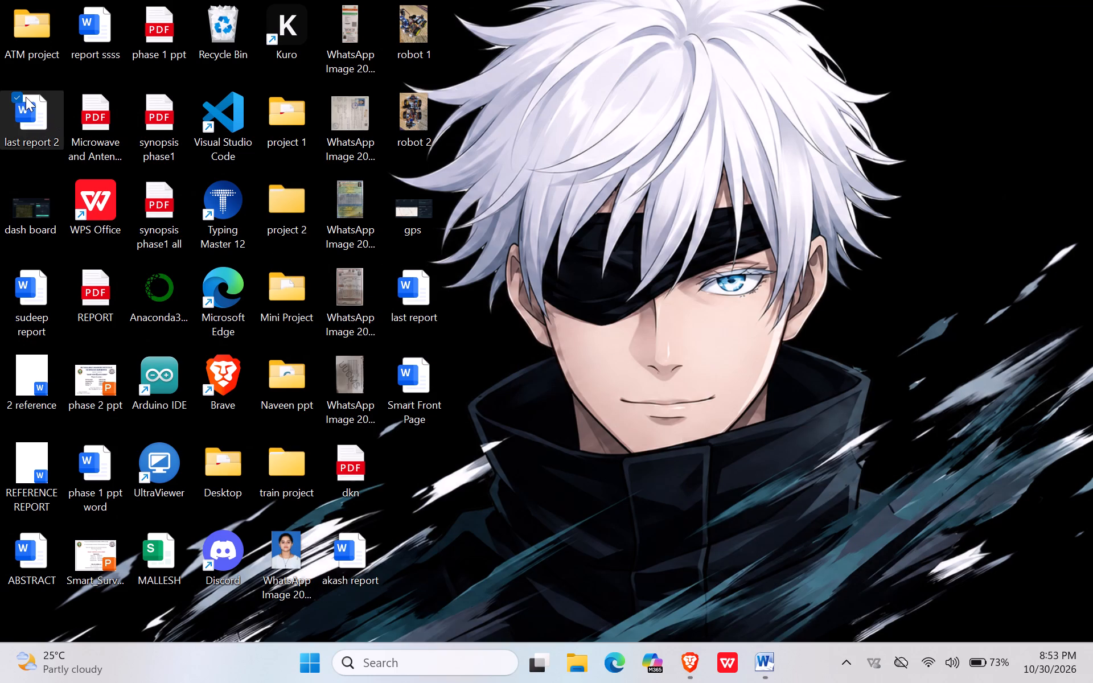
right_click(31, 100)
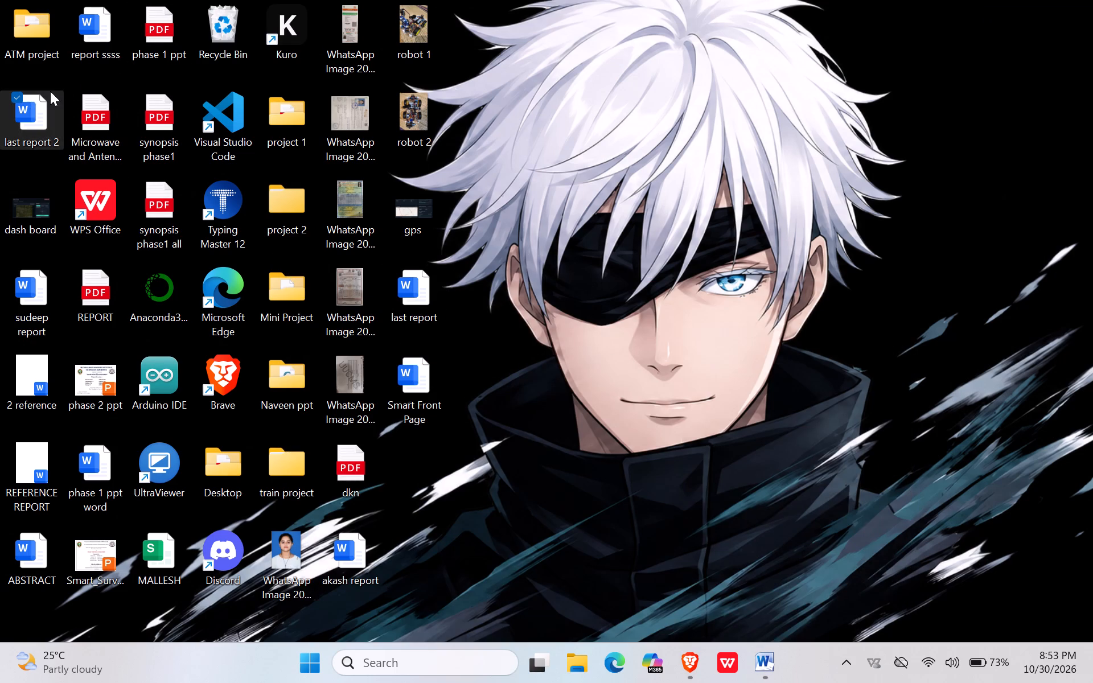
right_click(50, 91)
right_click(48, 114)
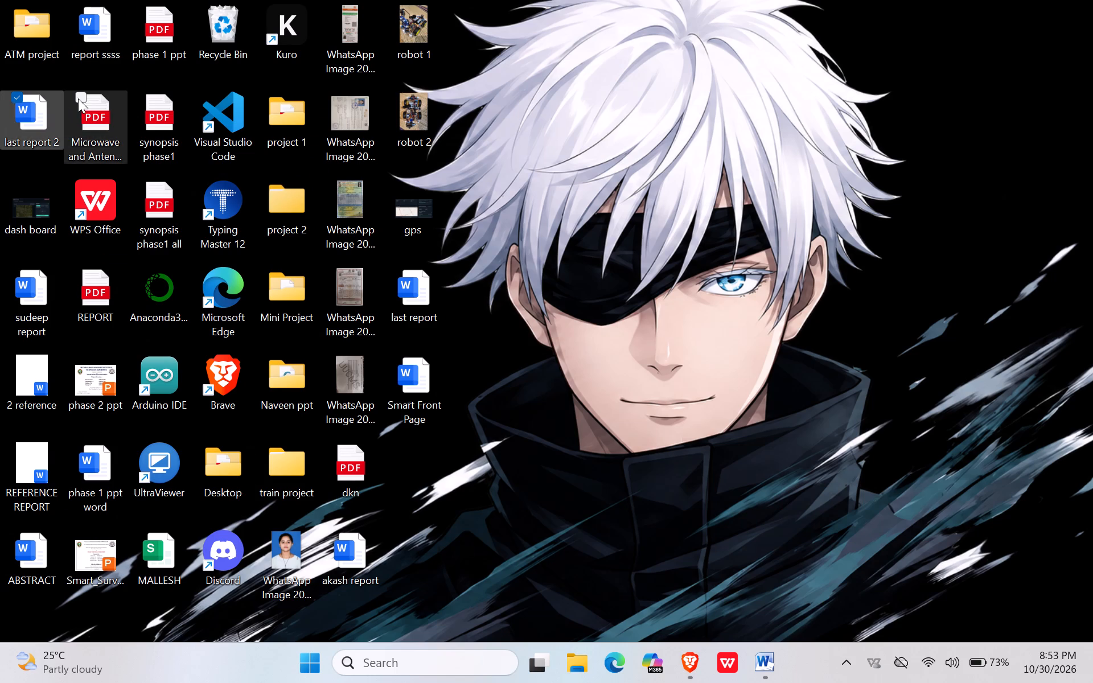